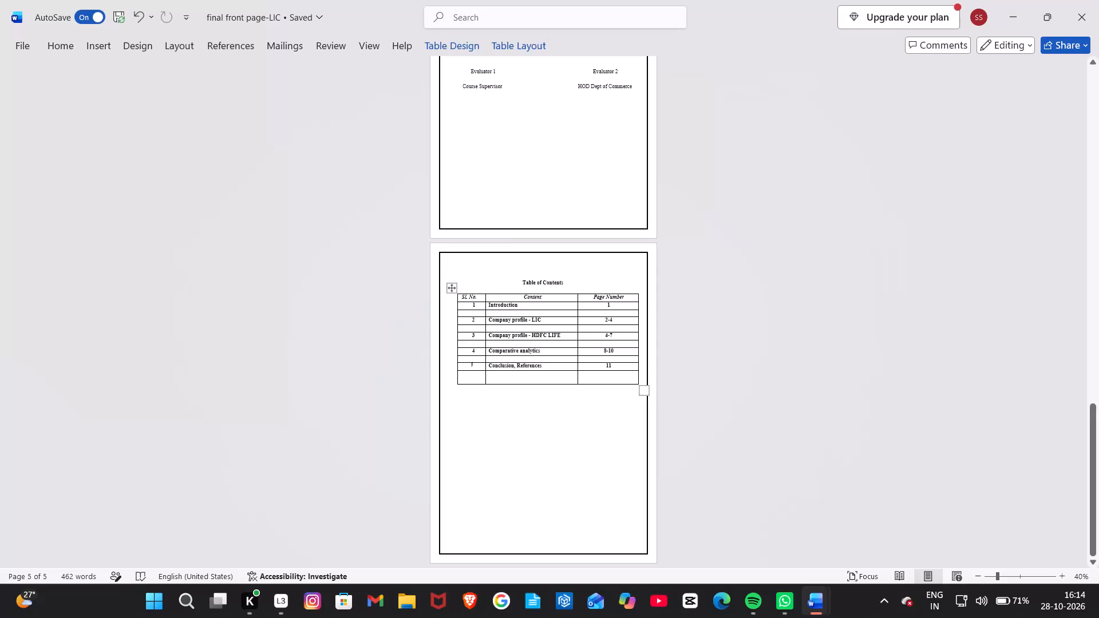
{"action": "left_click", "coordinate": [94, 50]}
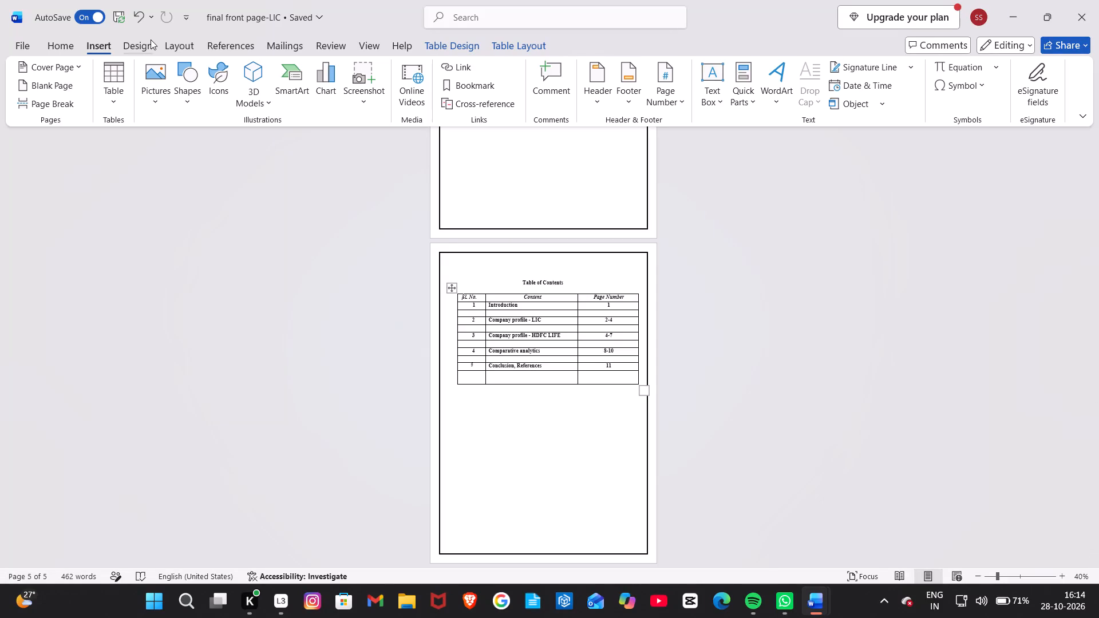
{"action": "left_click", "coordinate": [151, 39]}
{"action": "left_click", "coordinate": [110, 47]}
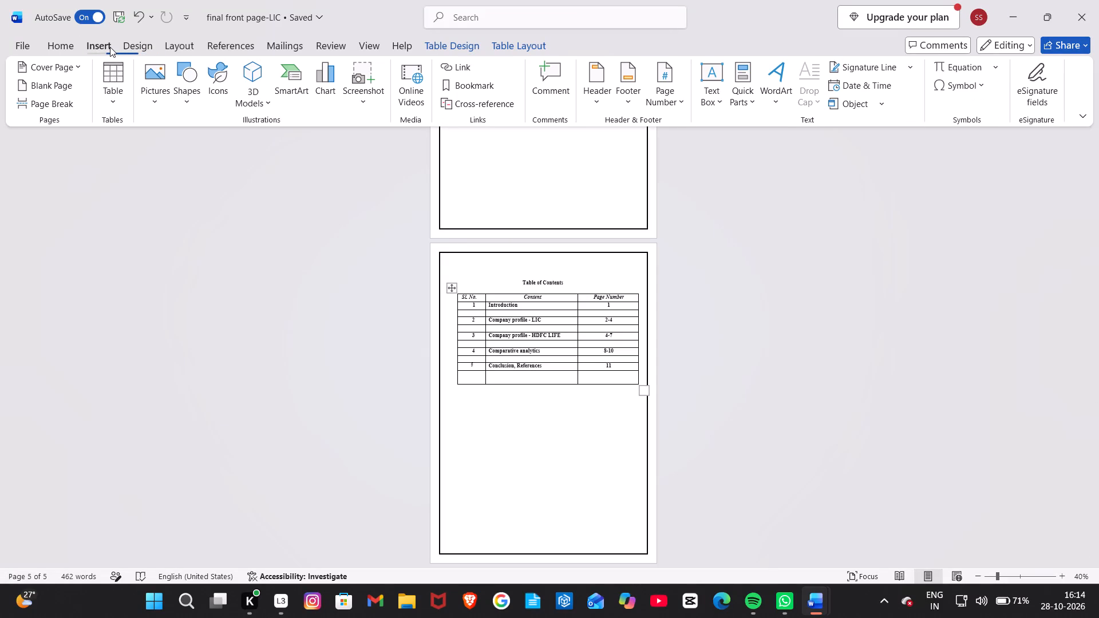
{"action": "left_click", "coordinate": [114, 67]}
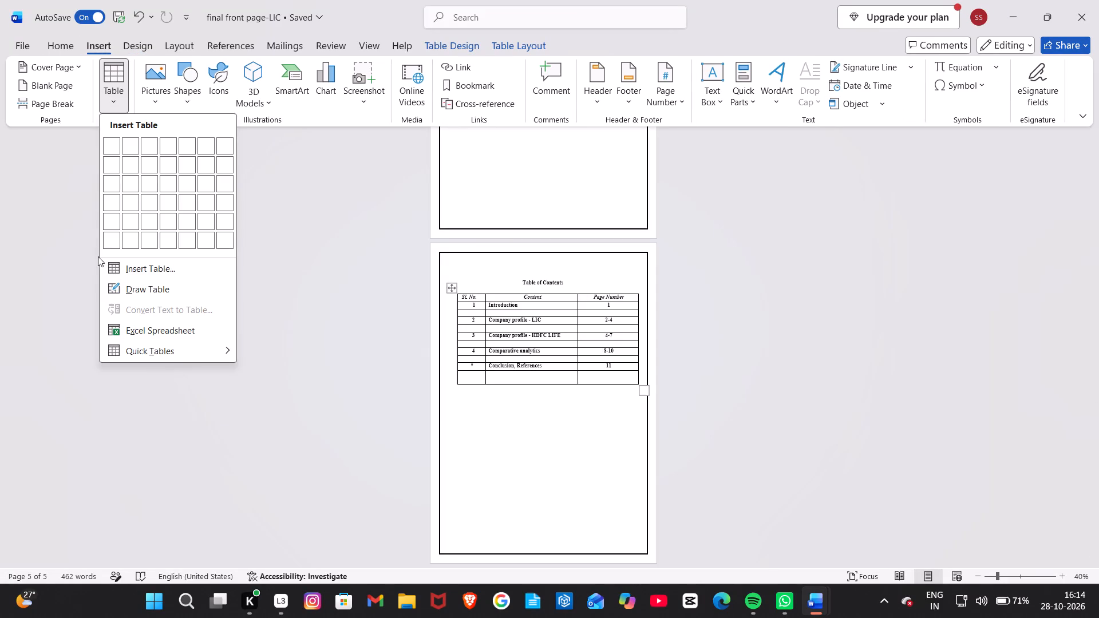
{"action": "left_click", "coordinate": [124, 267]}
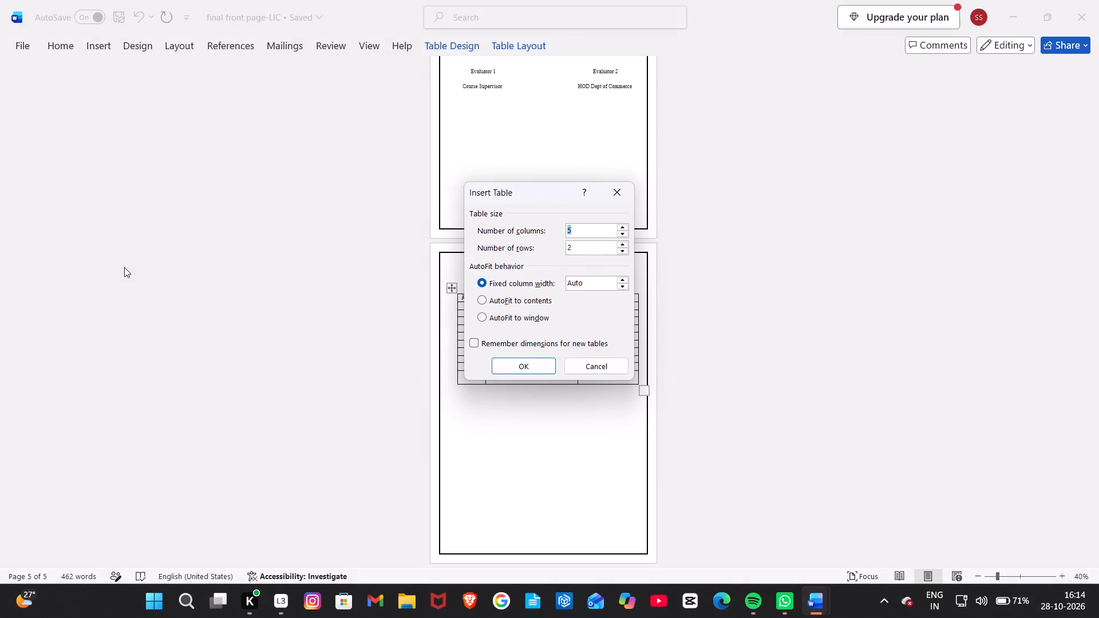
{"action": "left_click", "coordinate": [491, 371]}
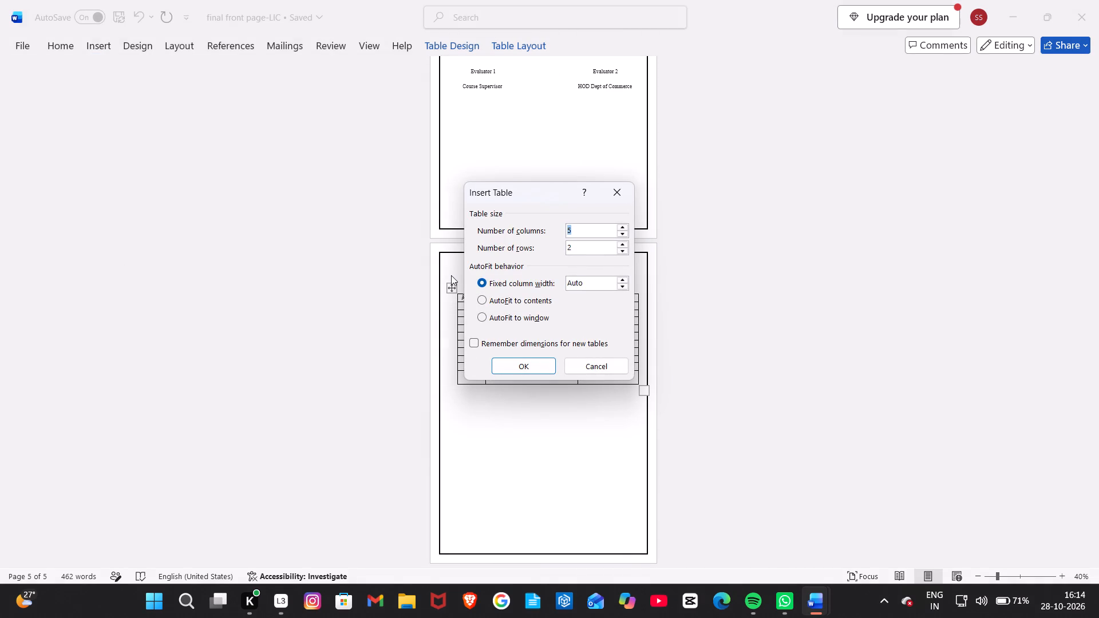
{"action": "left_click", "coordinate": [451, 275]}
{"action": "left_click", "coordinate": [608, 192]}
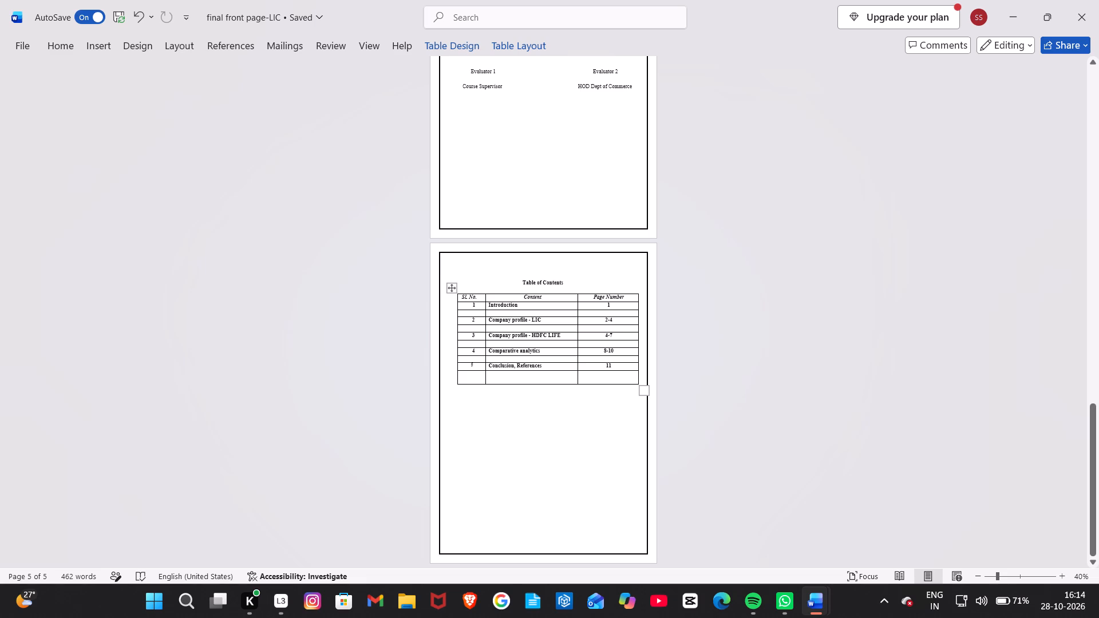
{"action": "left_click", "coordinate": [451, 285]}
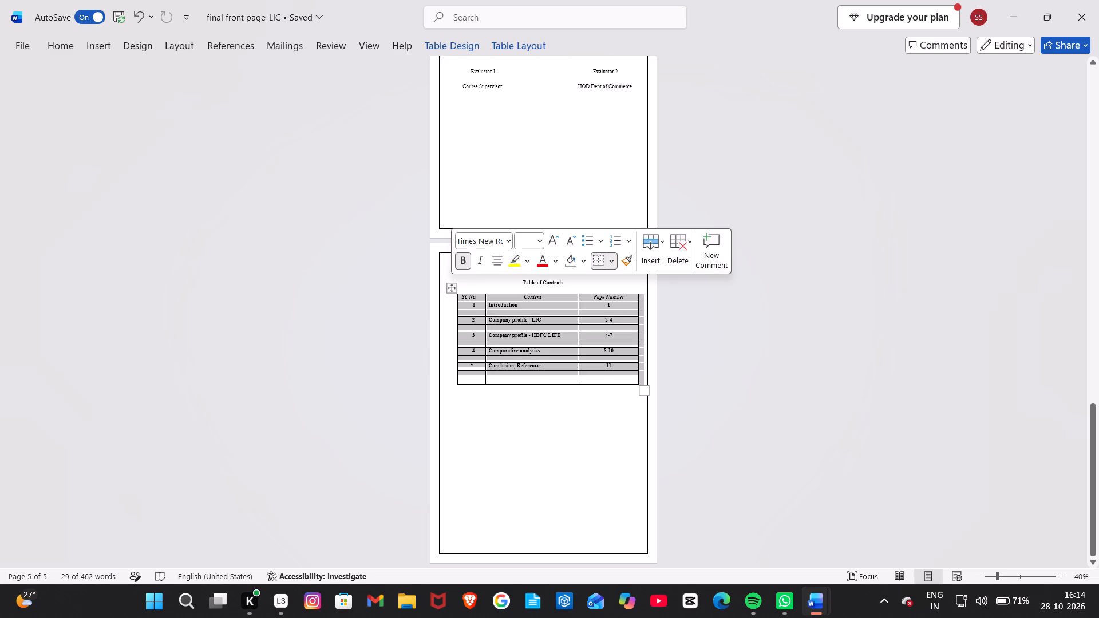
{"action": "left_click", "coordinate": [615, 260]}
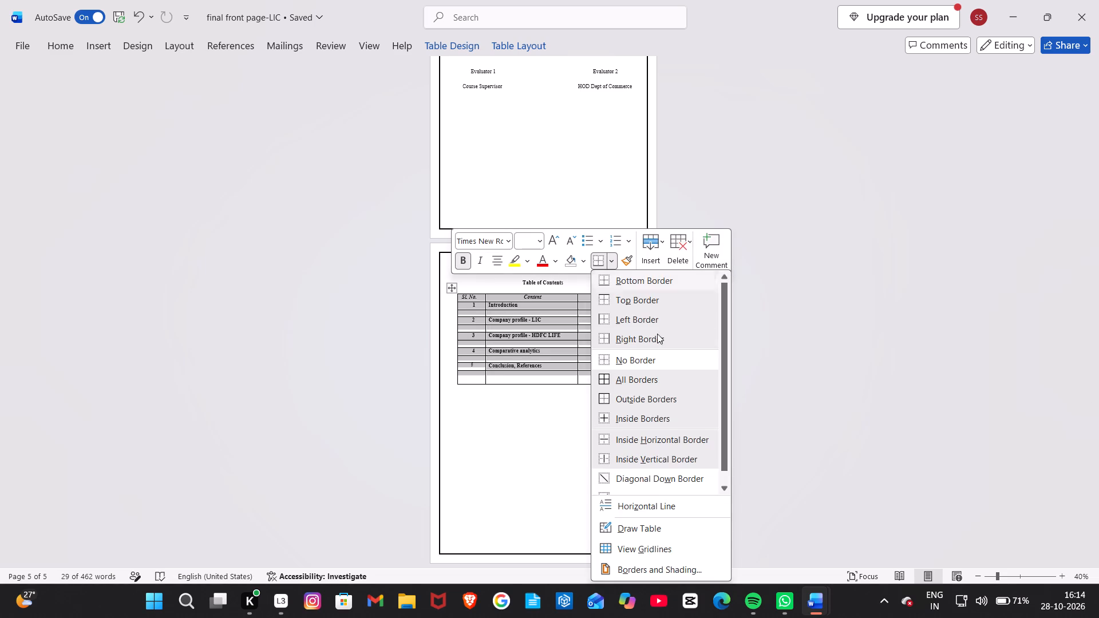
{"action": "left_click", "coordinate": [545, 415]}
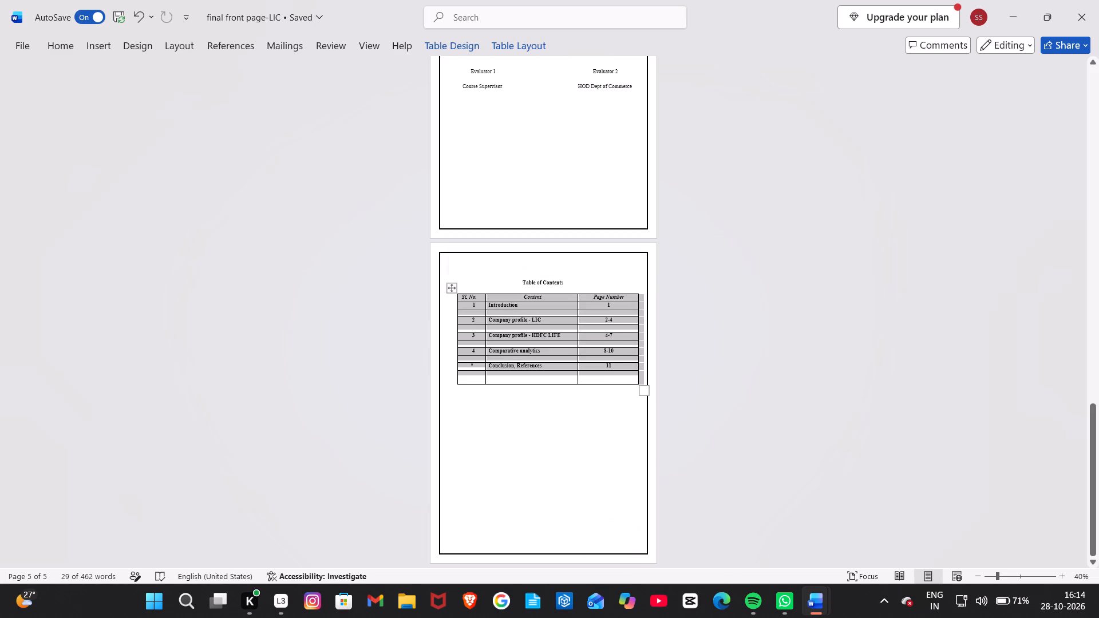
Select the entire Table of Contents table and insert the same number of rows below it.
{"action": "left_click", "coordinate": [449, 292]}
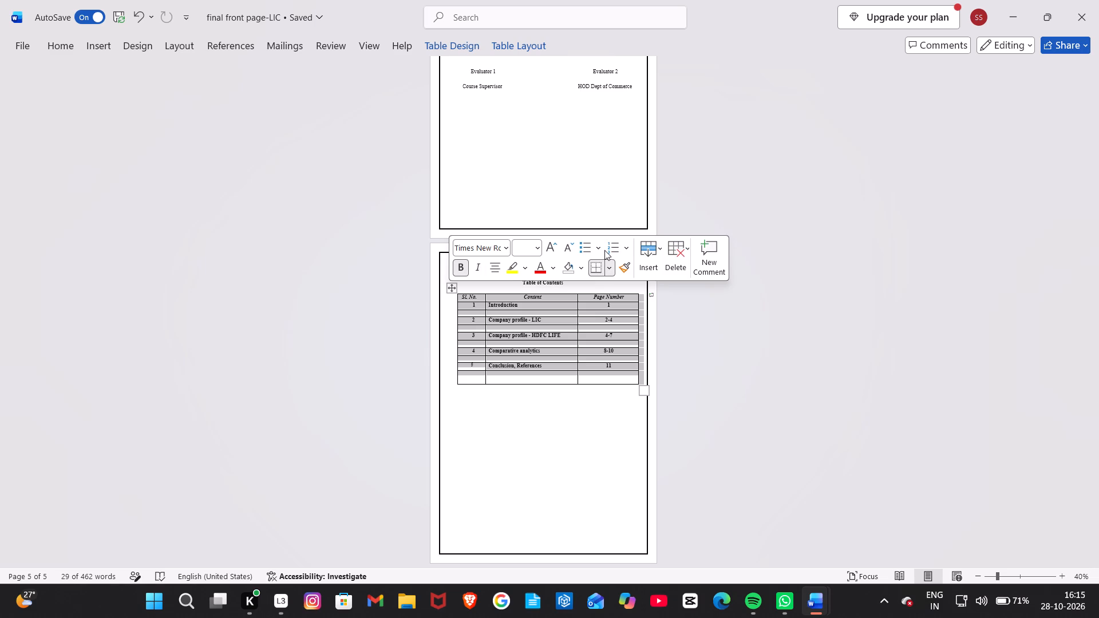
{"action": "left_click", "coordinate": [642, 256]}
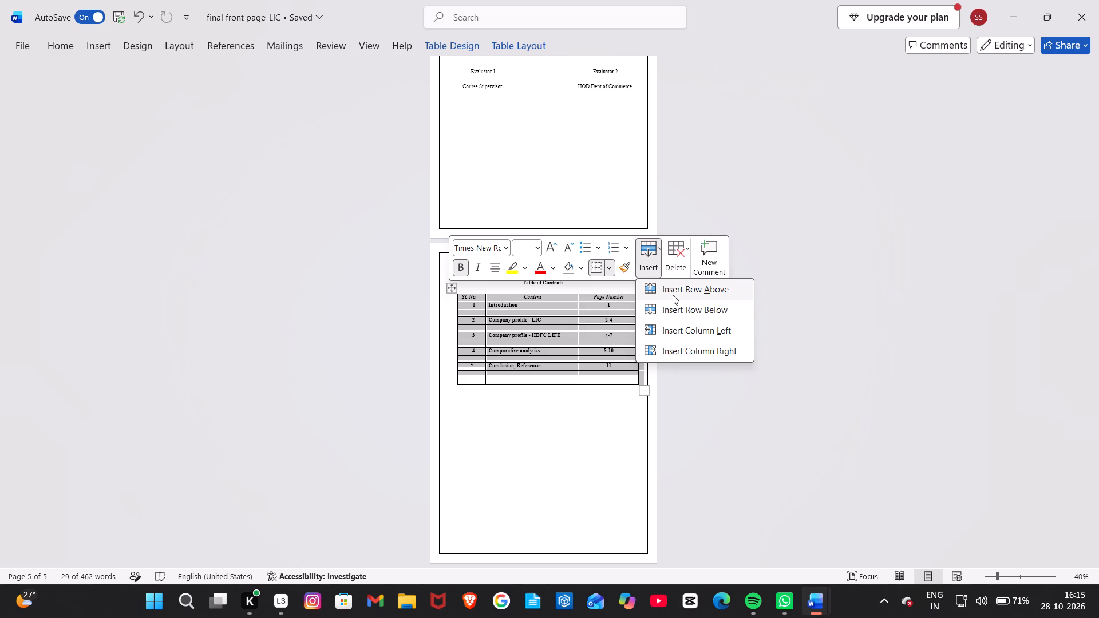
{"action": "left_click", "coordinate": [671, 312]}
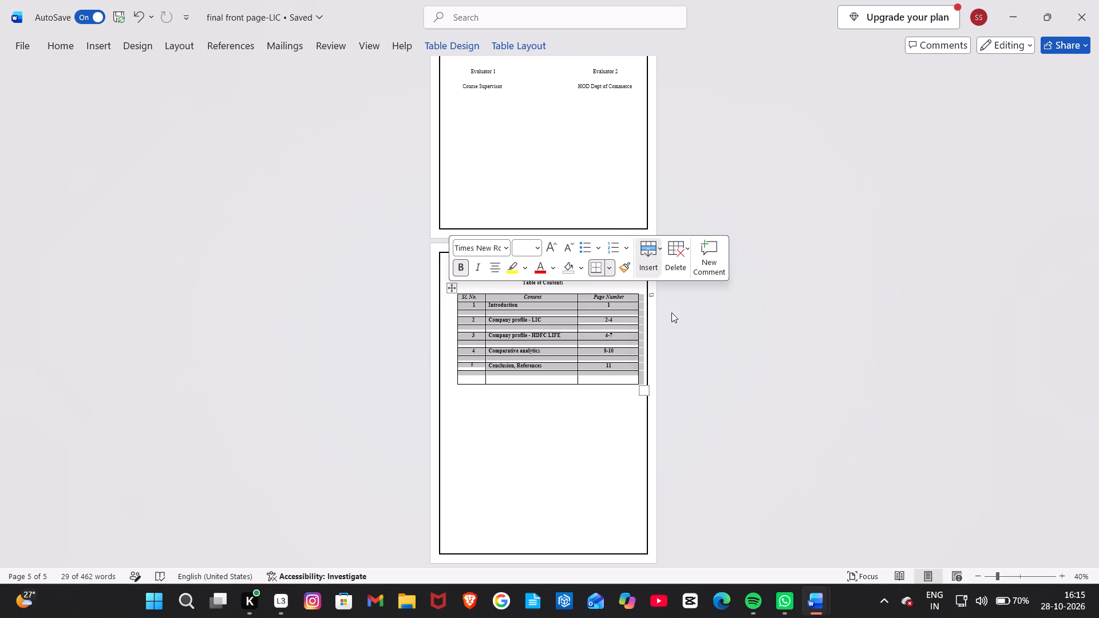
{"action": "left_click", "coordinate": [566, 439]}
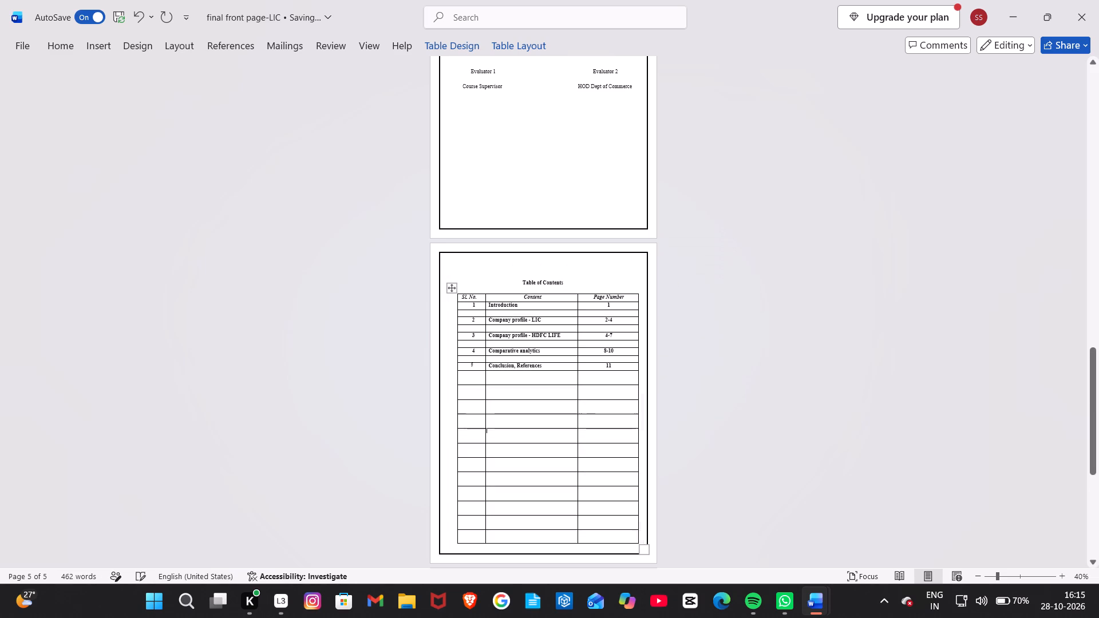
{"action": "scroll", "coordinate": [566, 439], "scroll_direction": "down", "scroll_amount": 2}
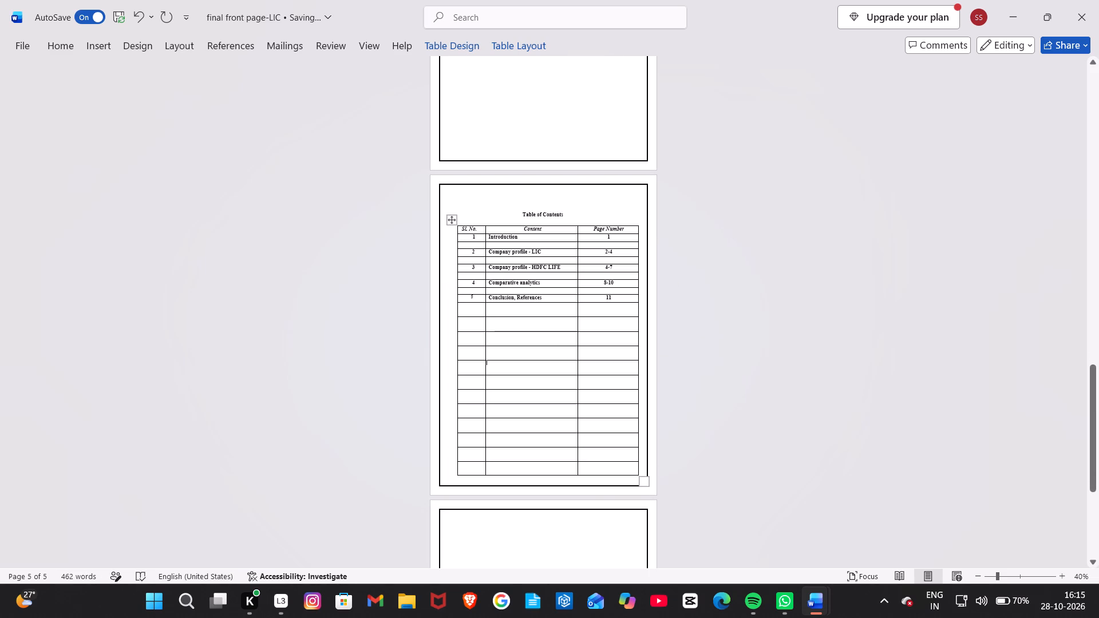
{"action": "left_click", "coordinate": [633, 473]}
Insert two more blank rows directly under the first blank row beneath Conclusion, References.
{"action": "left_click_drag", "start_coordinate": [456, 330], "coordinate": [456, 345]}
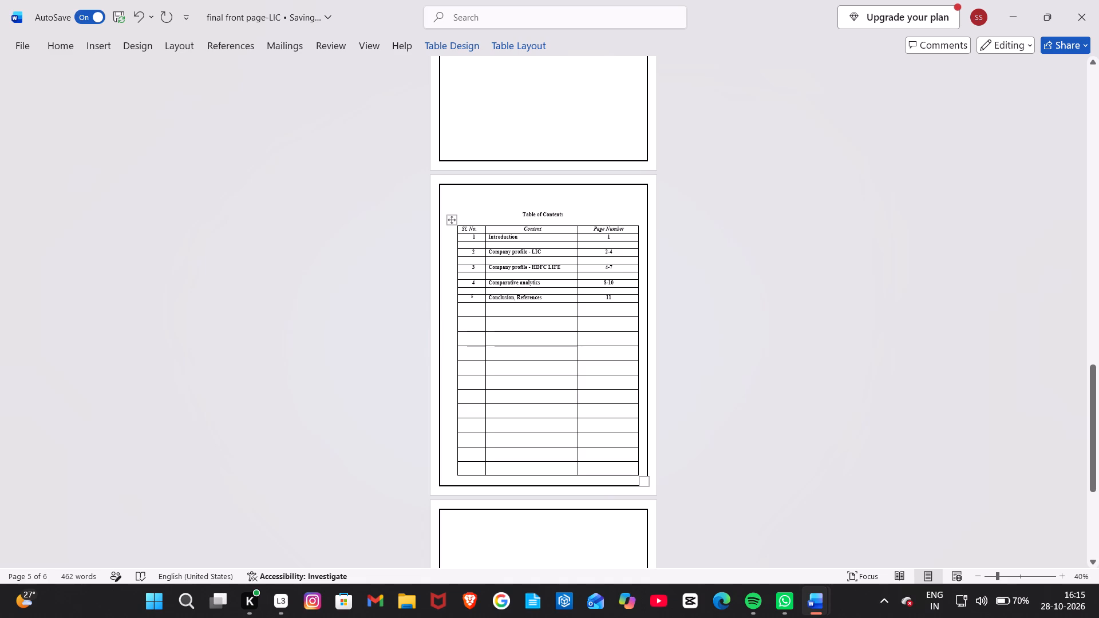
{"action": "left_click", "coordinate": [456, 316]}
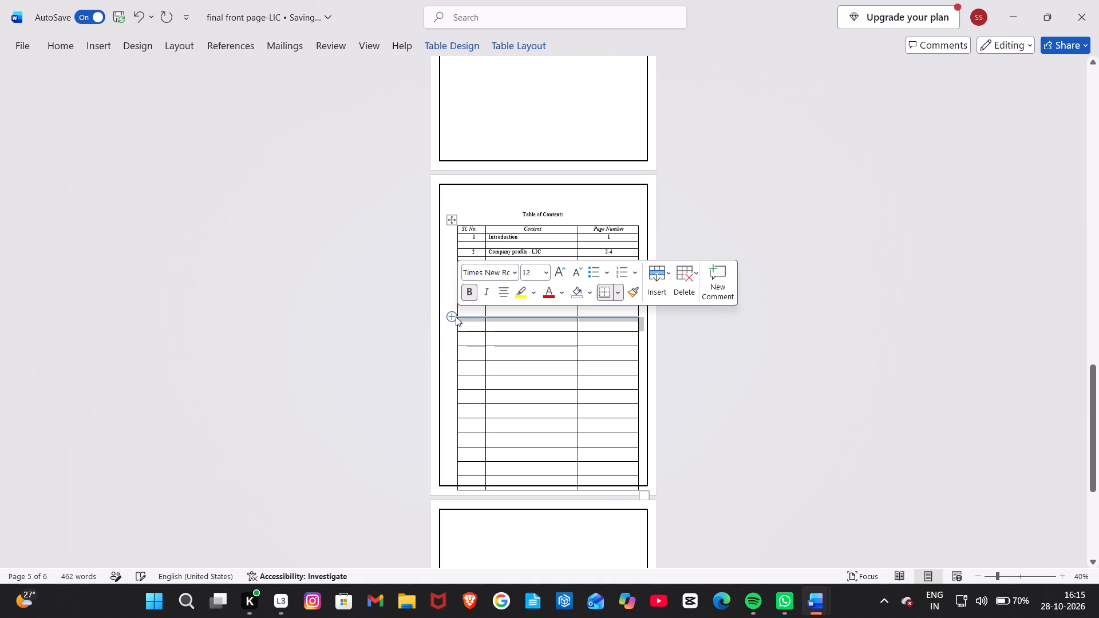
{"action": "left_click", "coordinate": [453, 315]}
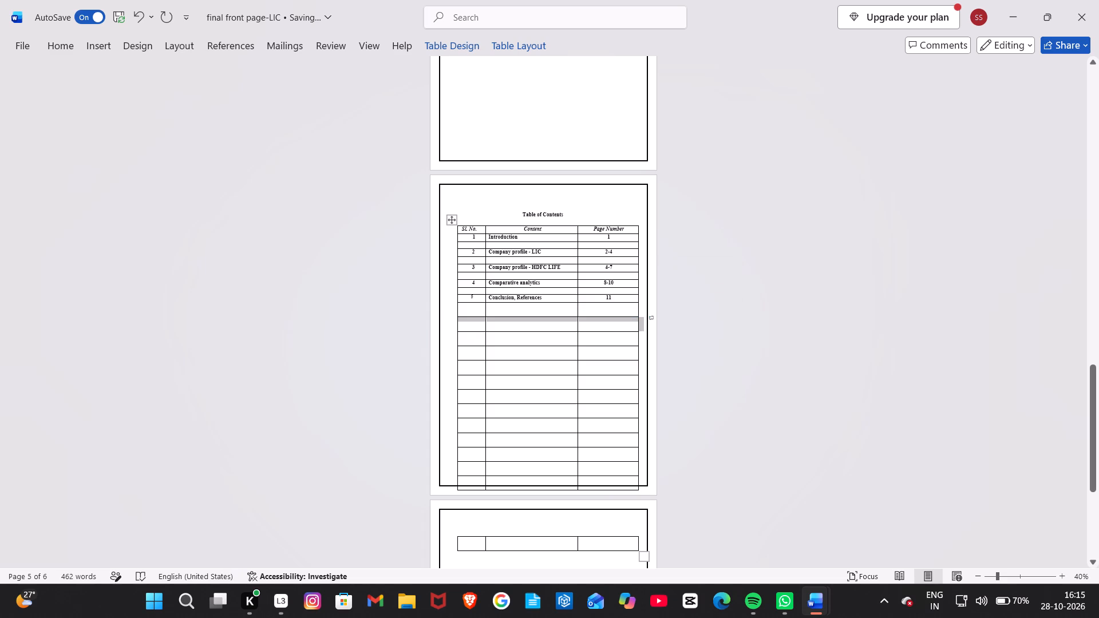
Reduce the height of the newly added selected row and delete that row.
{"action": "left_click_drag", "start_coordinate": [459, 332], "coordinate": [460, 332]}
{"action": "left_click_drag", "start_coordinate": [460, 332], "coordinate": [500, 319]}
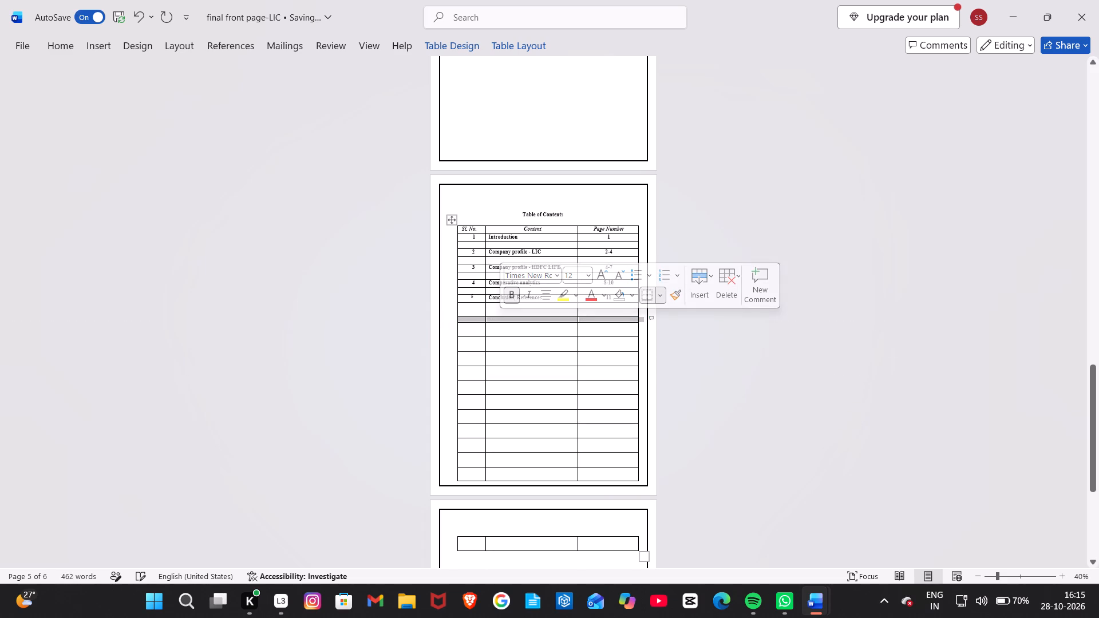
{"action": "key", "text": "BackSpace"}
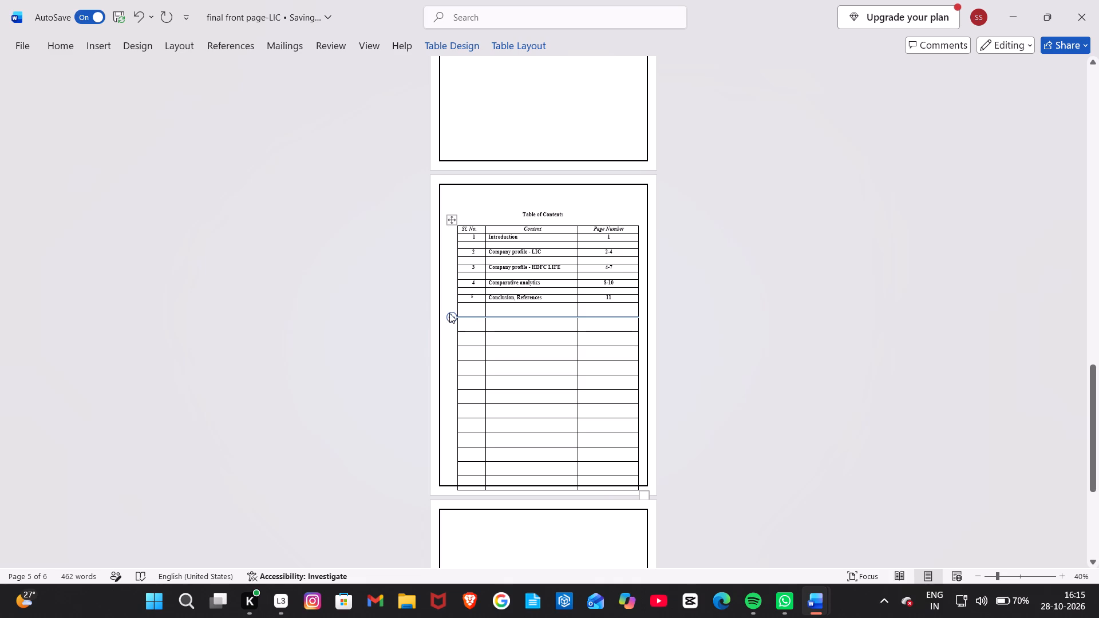
Reduce the height of the first blank row beneath Conclusion, References by moving its lower border up.
{"action": "left_click_drag", "start_coordinate": [508, 316], "coordinate": [508, 313]}
{"action": "left_click_drag", "start_coordinate": [508, 313], "coordinate": [508, 307]}
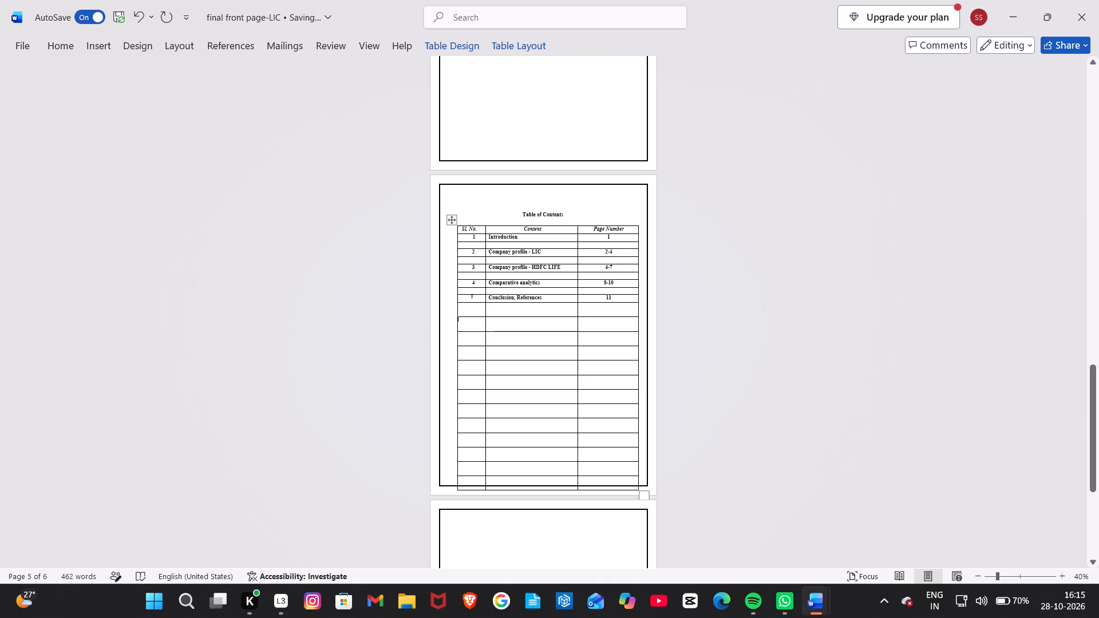
{"action": "left_click", "coordinate": [511, 316]}
{"action": "left_click", "coordinate": [512, 316]}
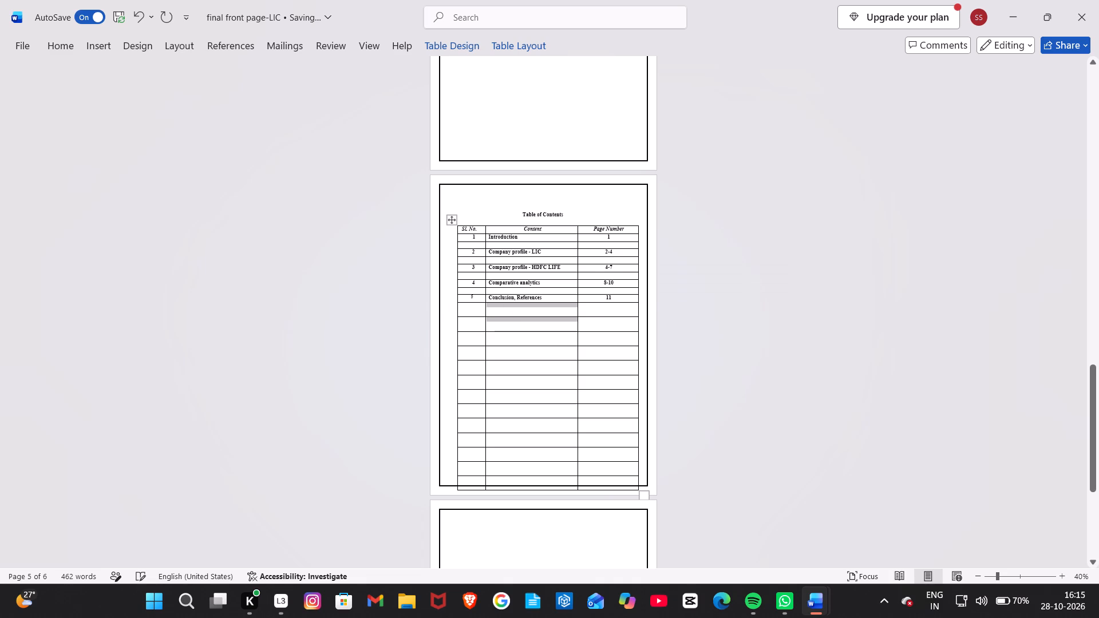
{"action": "left_click", "coordinate": [512, 316]}
{"action": "left_click", "coordinate": [515, 320]}
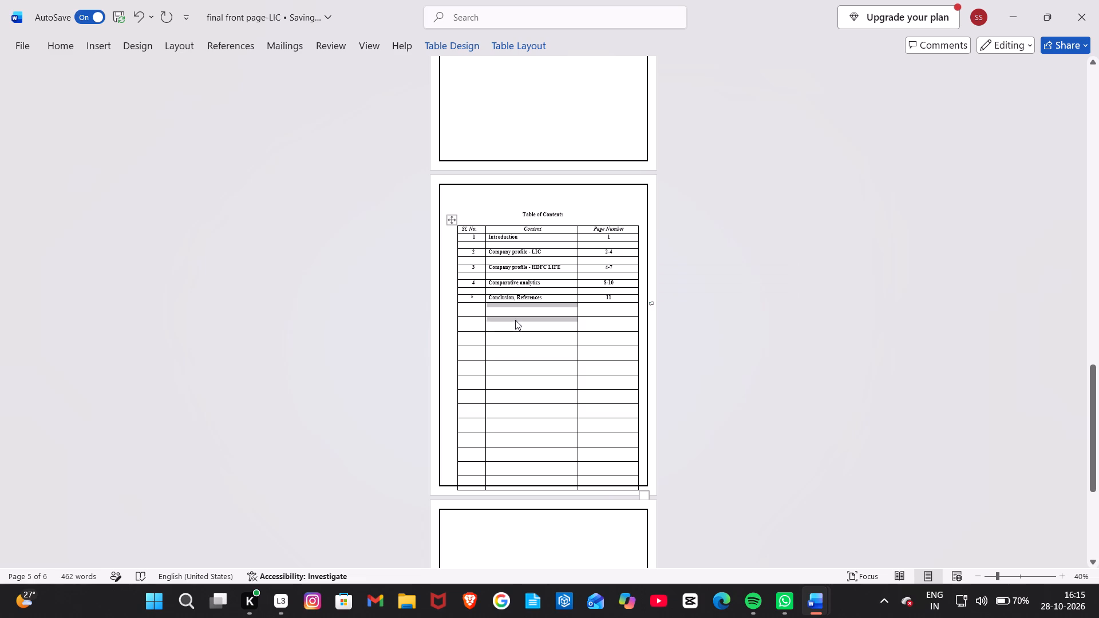
{"action": "left_click", "coordinate": [515, 317]}
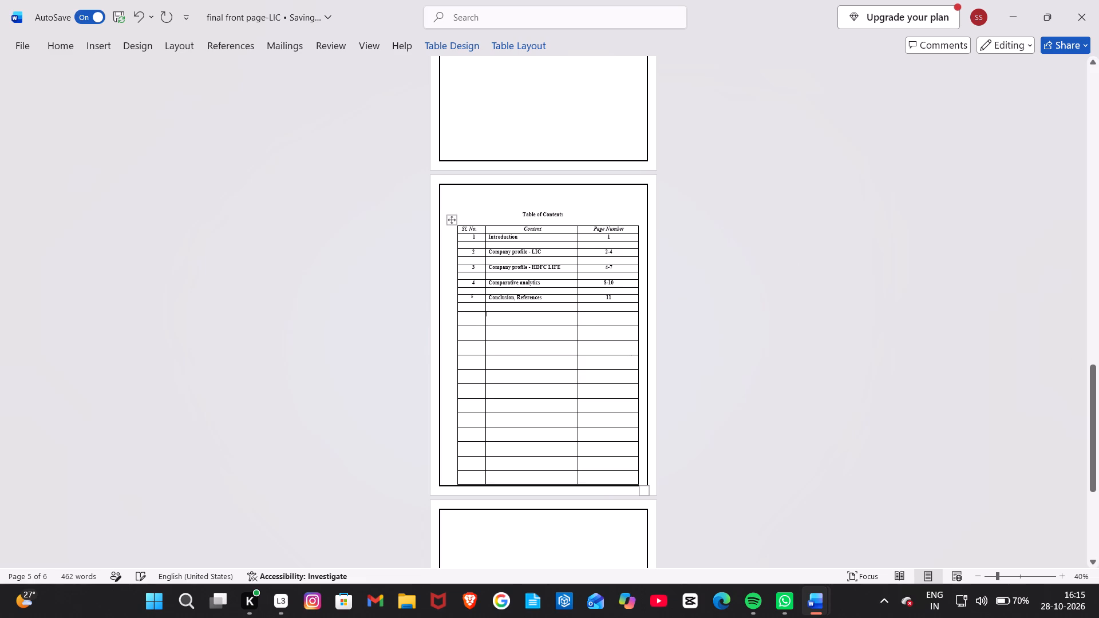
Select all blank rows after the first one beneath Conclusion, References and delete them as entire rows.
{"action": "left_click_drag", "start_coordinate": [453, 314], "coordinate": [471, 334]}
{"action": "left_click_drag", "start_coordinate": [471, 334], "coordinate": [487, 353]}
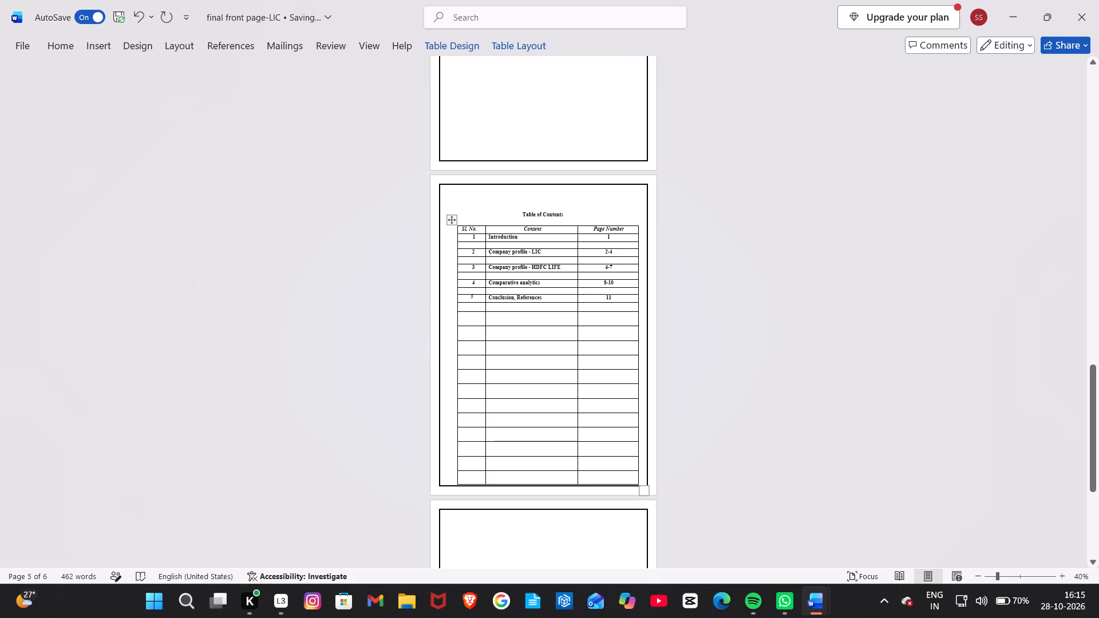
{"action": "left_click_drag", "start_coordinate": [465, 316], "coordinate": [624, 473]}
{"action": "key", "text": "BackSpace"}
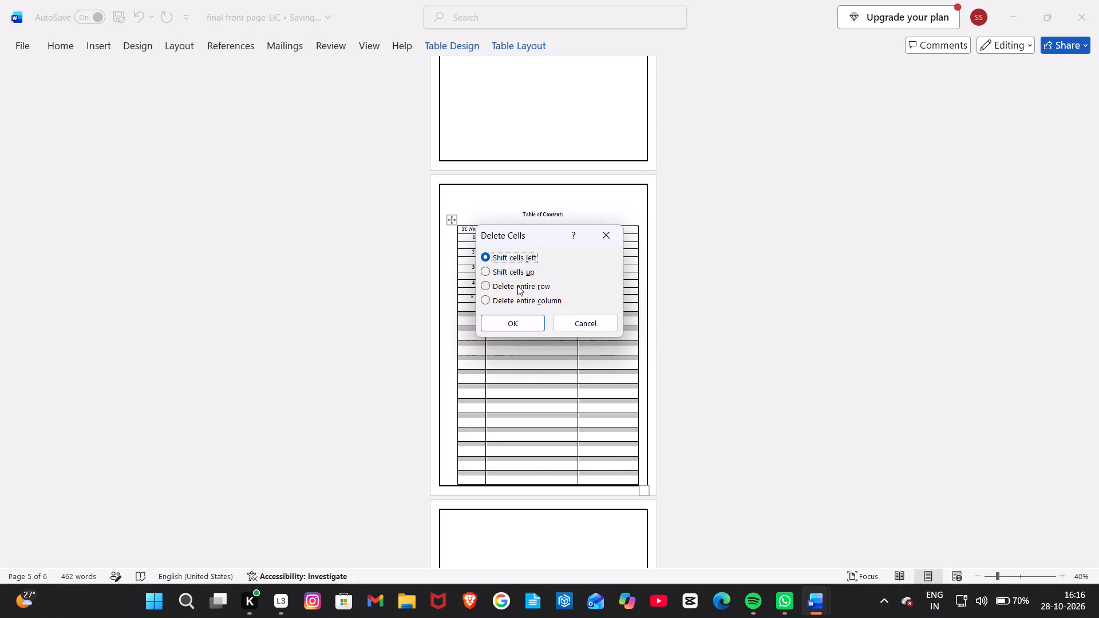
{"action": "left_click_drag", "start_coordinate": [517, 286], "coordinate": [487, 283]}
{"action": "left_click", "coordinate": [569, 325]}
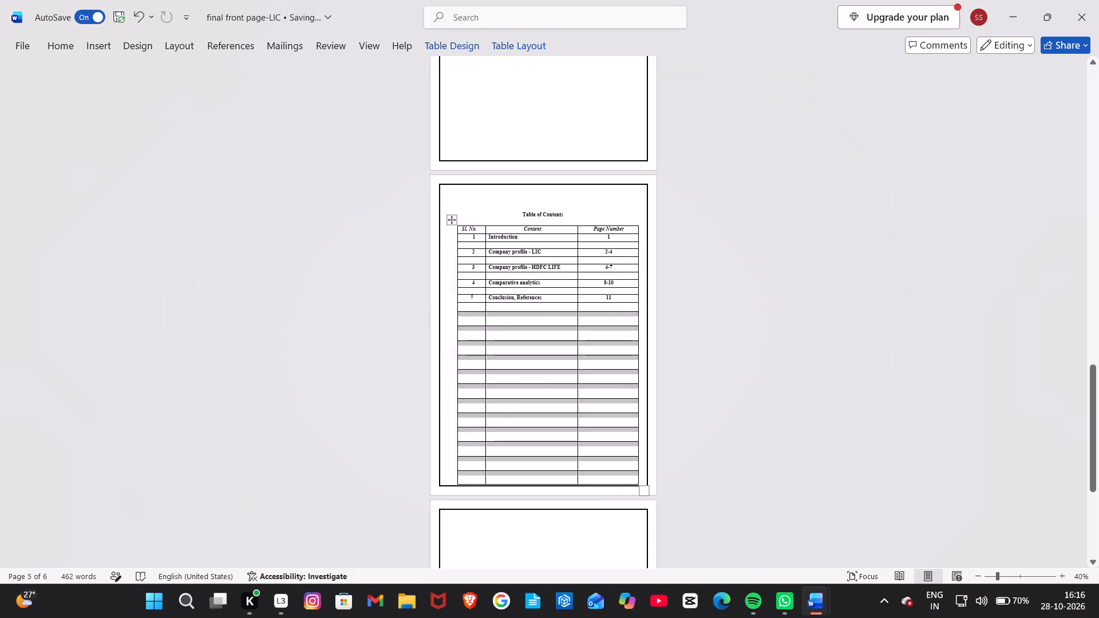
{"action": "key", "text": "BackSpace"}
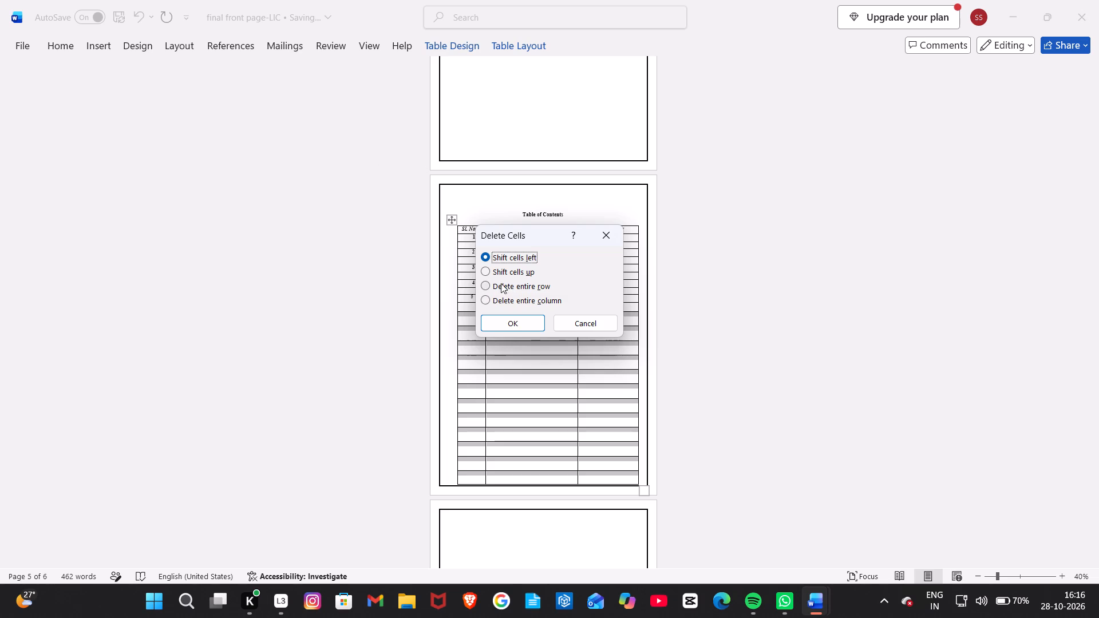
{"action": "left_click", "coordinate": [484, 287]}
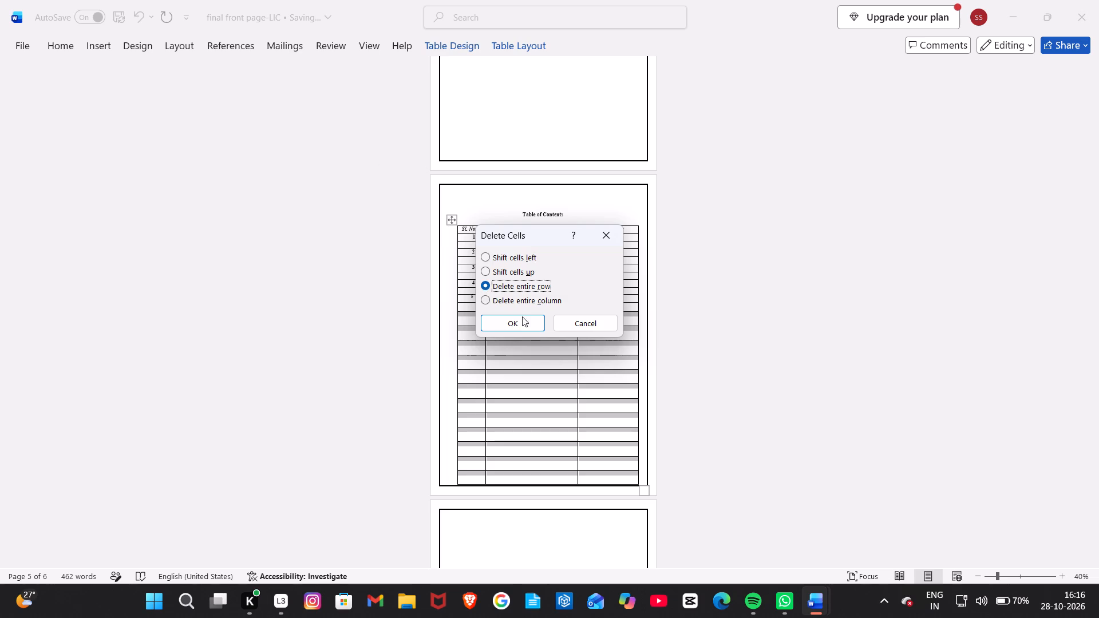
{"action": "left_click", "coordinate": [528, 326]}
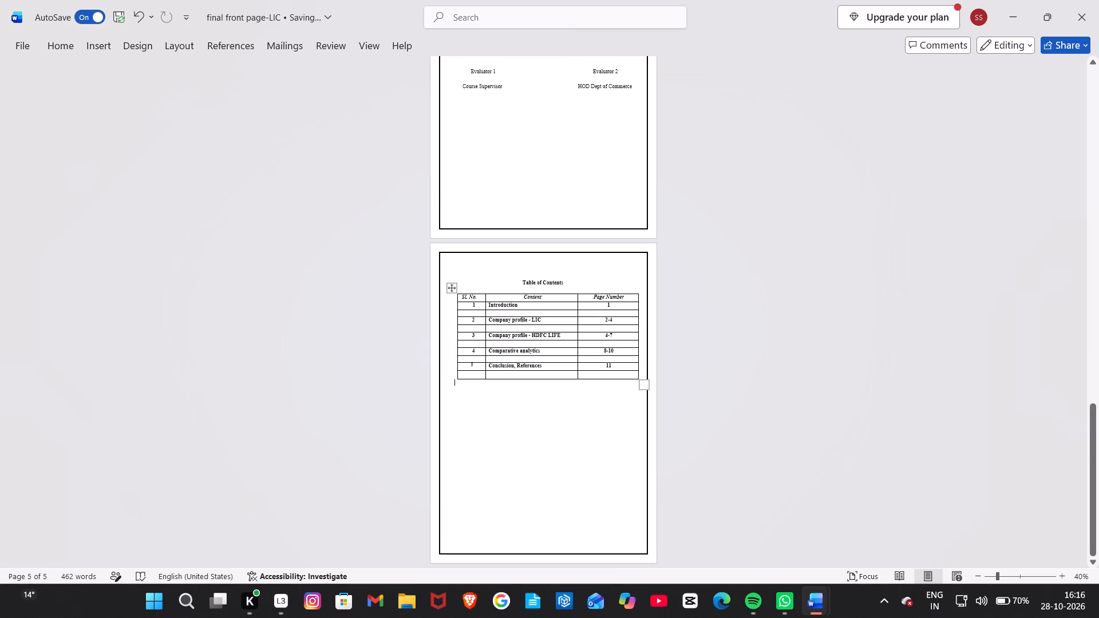
Slightly increase the height of the contents table's last blank row.
{"action": "left_click", "coordinate": [635, 377]}
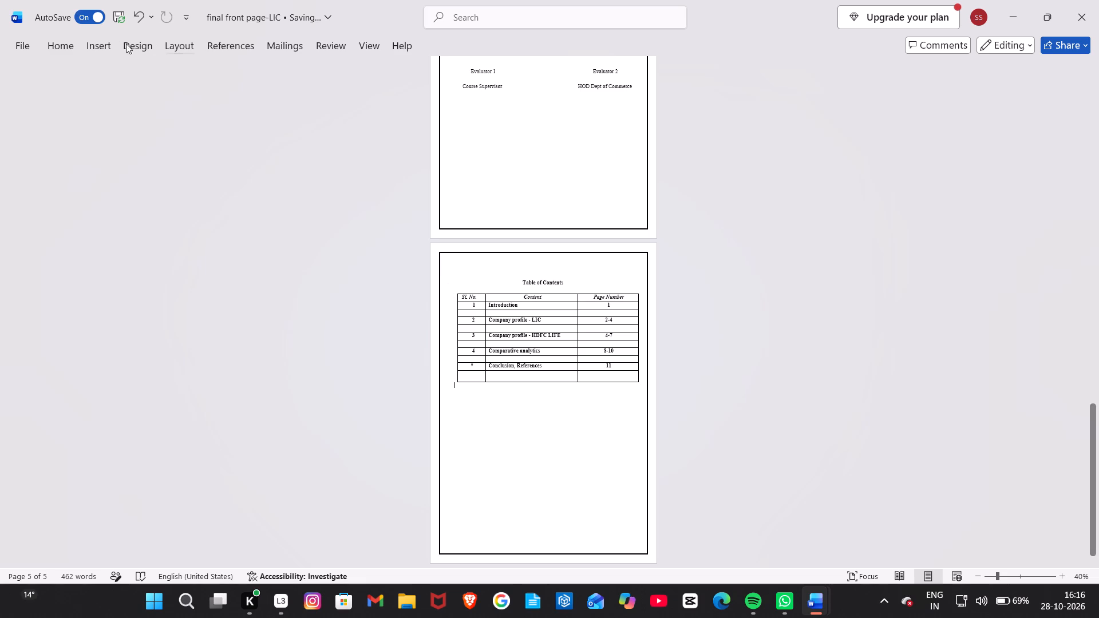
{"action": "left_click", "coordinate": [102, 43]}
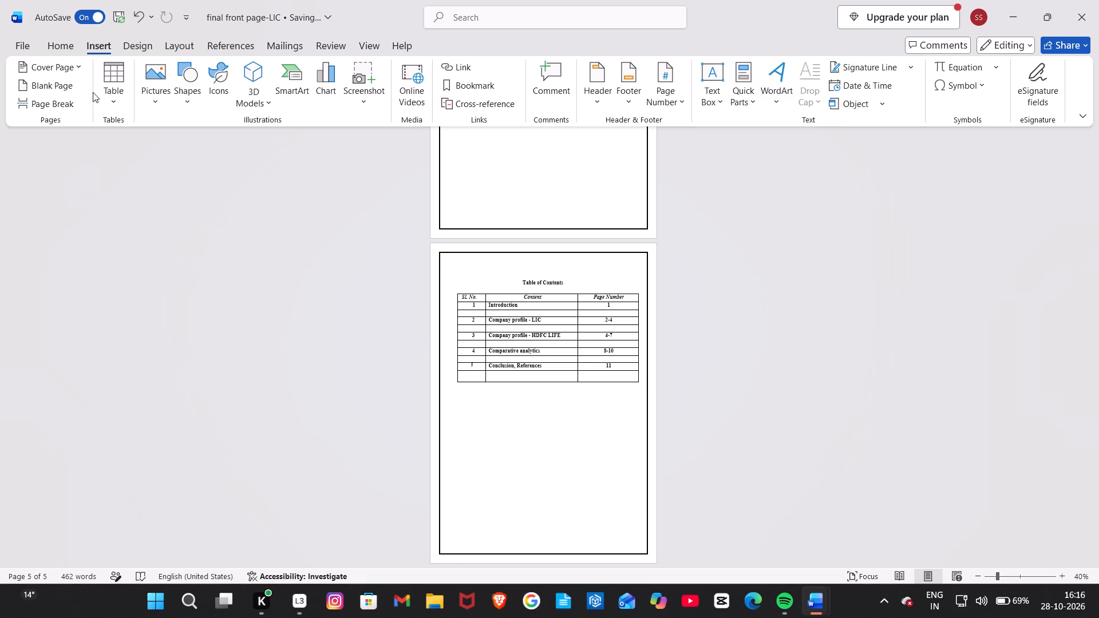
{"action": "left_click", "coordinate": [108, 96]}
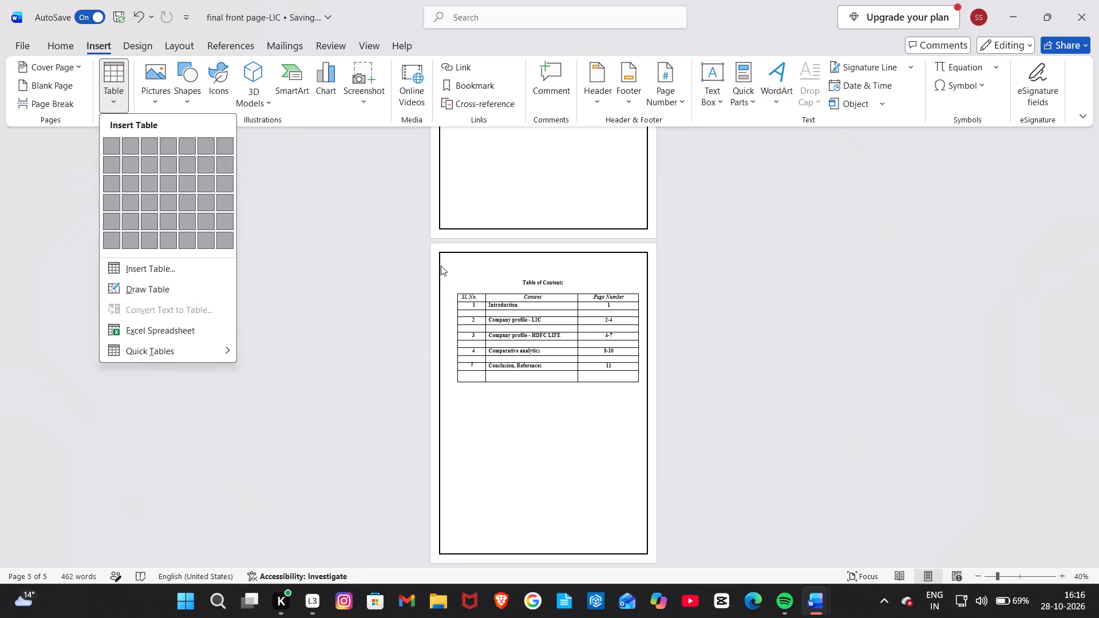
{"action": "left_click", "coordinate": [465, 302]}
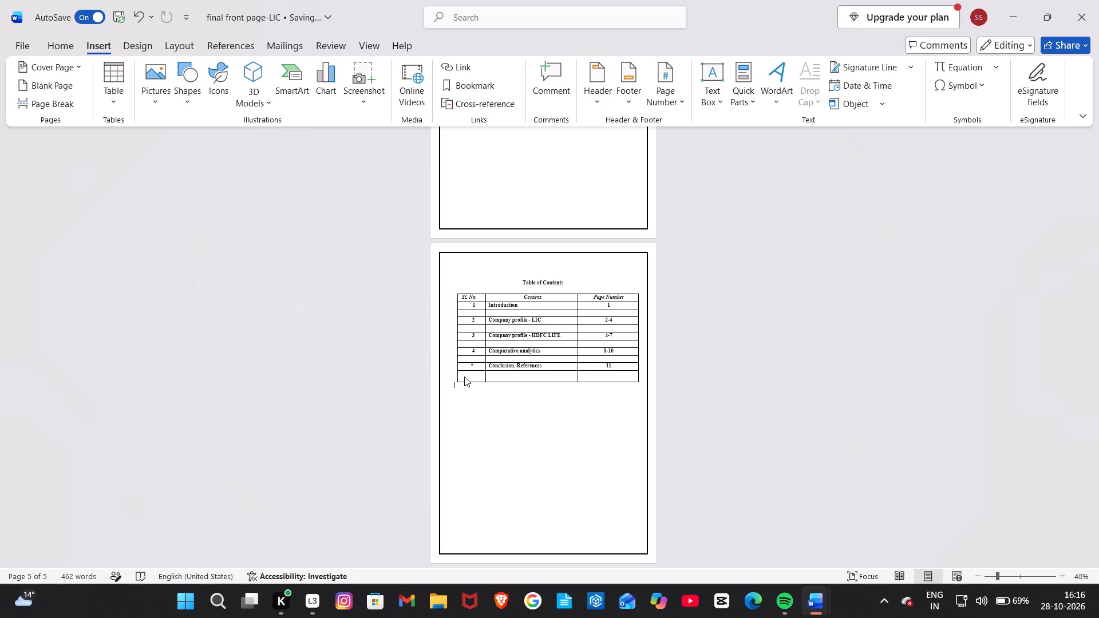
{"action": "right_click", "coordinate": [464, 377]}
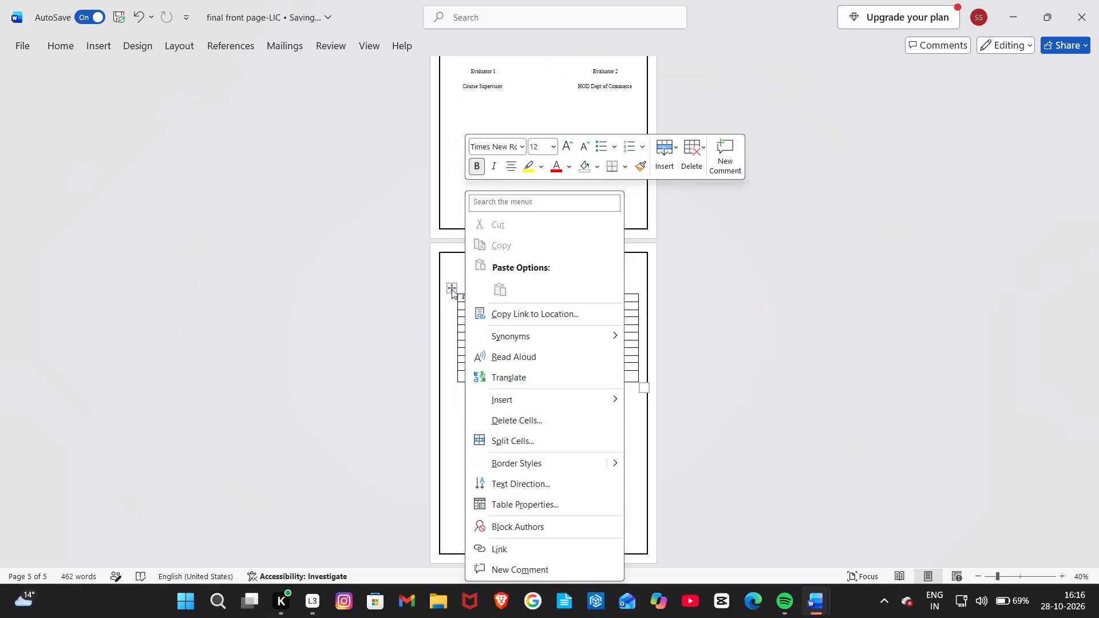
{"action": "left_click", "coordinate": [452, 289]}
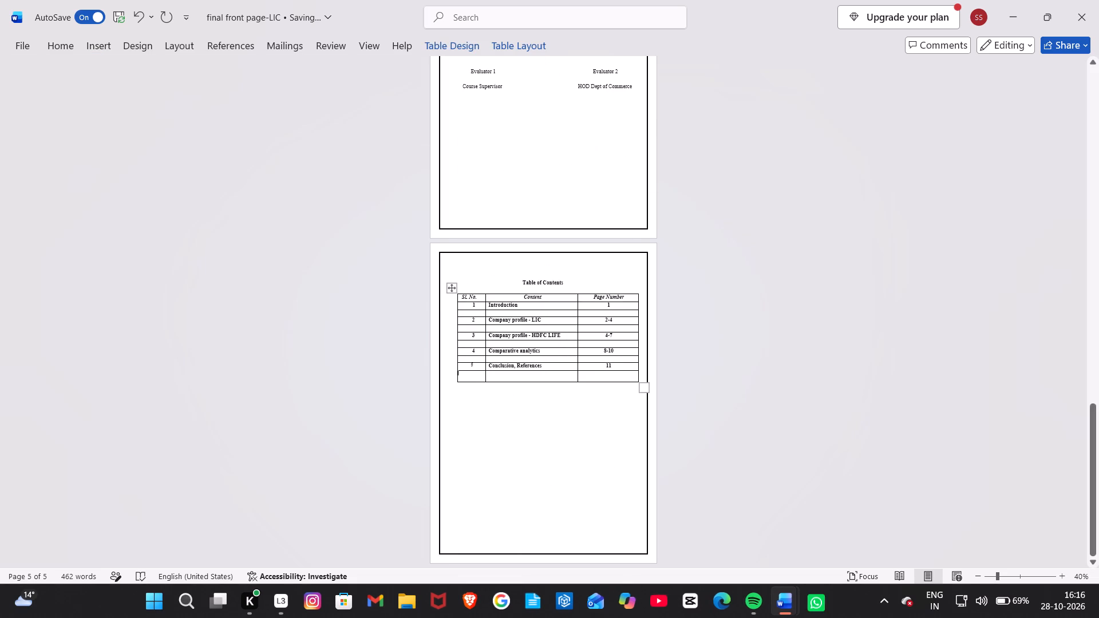
Select the entire contents table and insert a matching block of blank rows below its last row.
{"action": "left_click", "coordinate": [452, 289]}
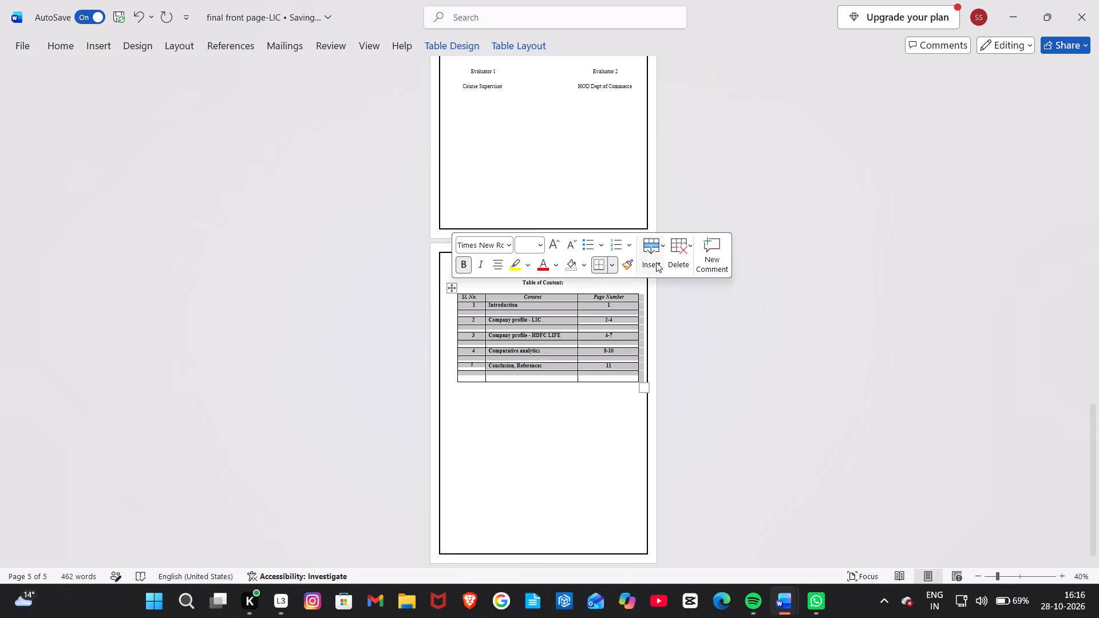
{"action": "left_click", "coordinate": [656, 262]}
{"action": "left_click", "coordinate": [673, 300]}
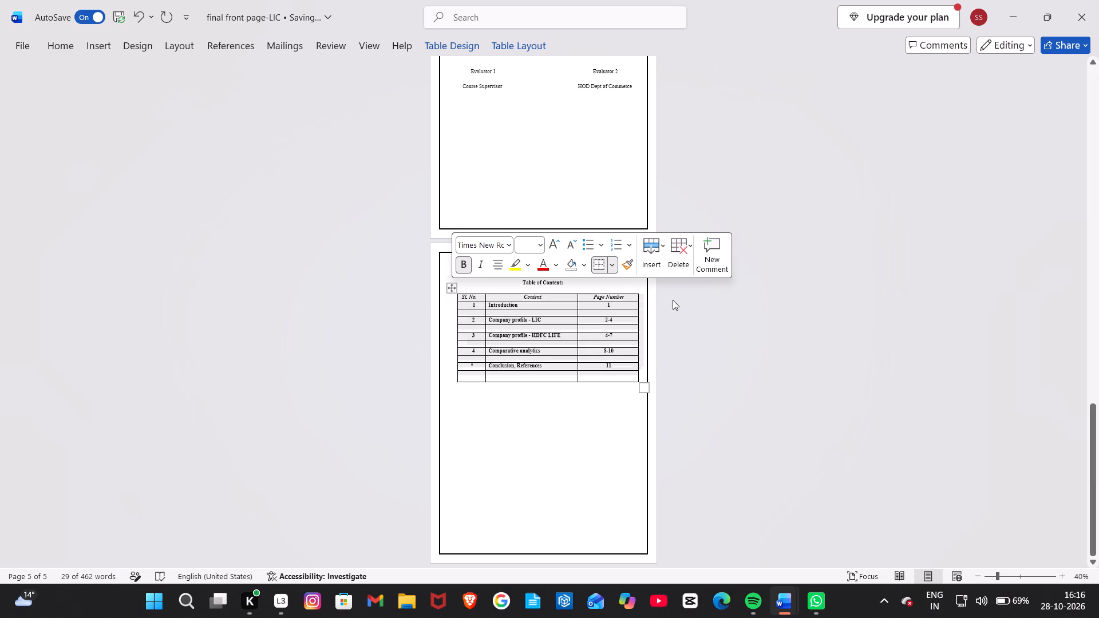
{"action": "left_click", "coordinate": [596, 514]}
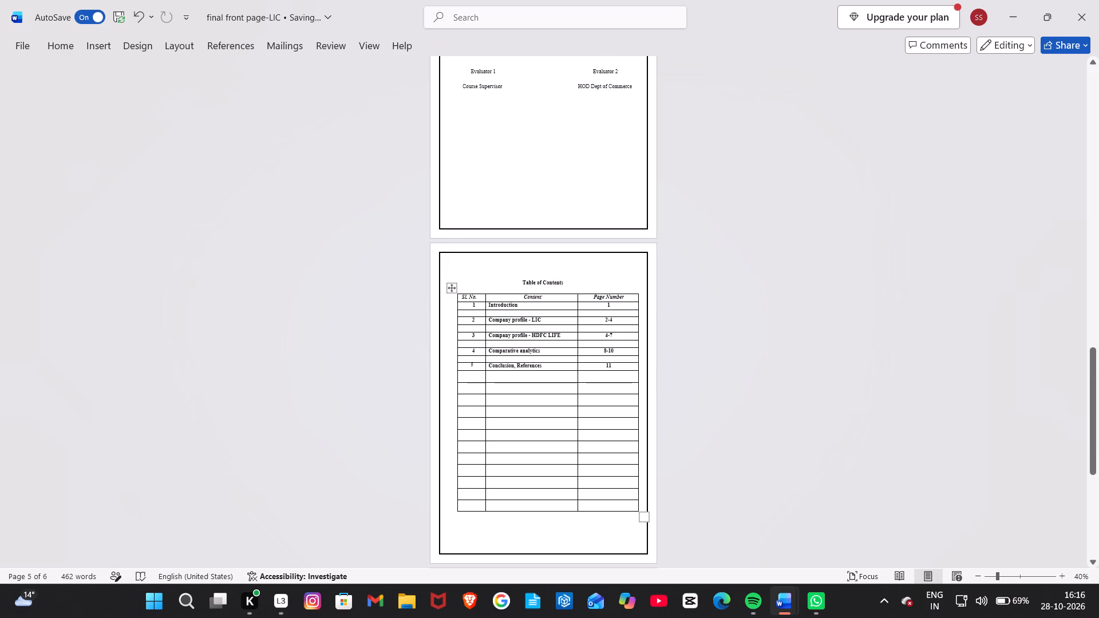
Select all the newly inserted blank rows except the first one and delete them as entire rows.
{"action": "left_click_drag", "start_coordinate": [463, 398], "coordinate": [610, 500]}
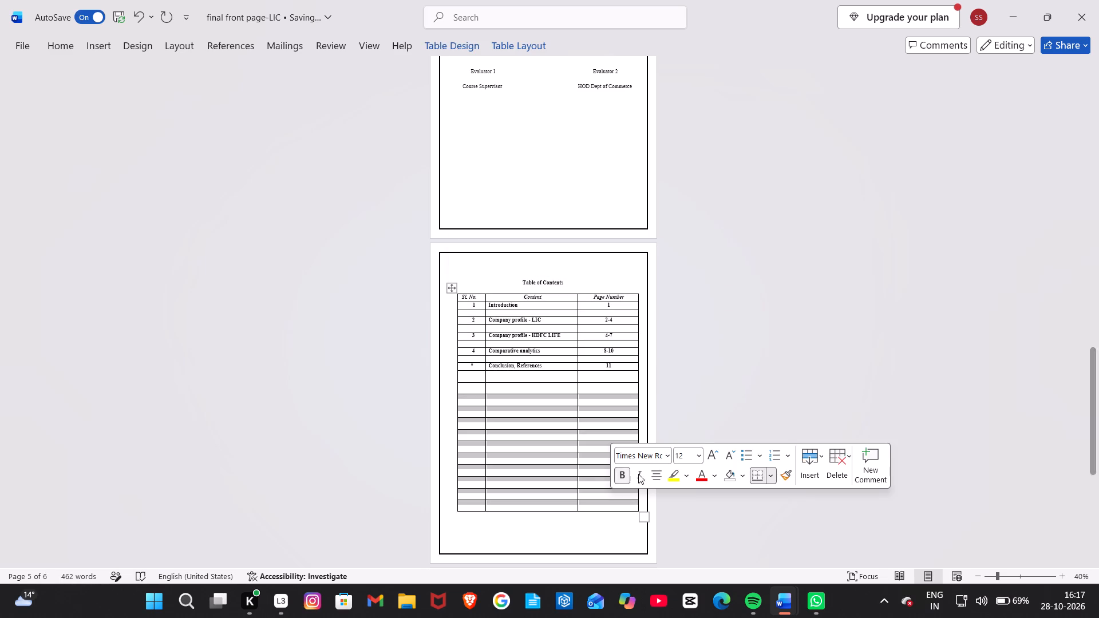
{"action": "key", "text": "BackSpace"}
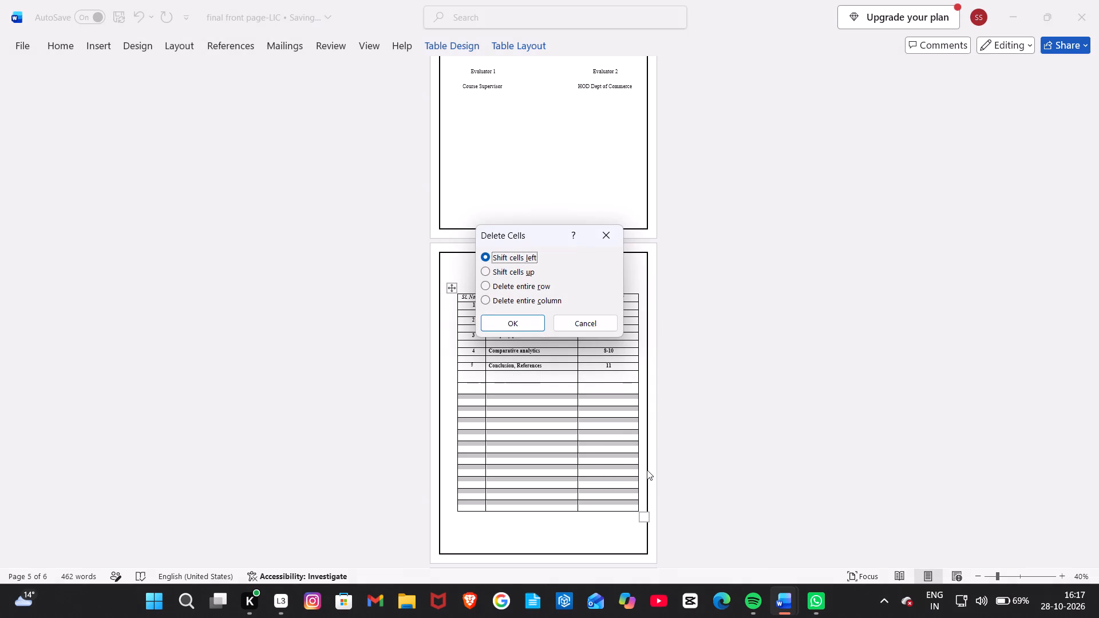
{"action": "left_click", "coordinate": [503, 290]}
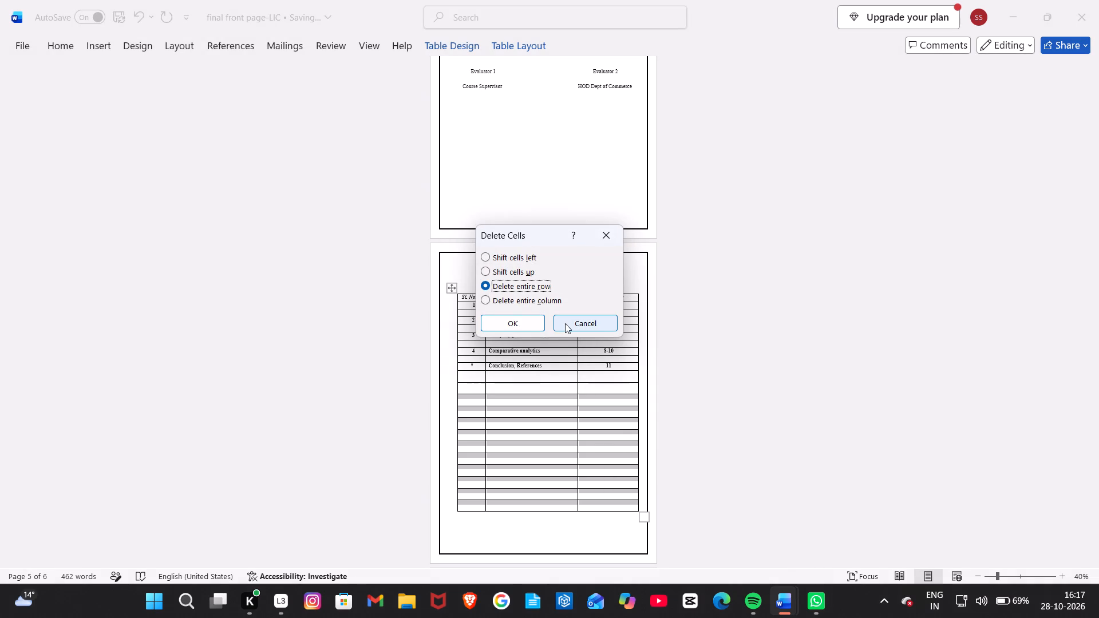
{"action": "left_click", "coordinate": [524, 321]}
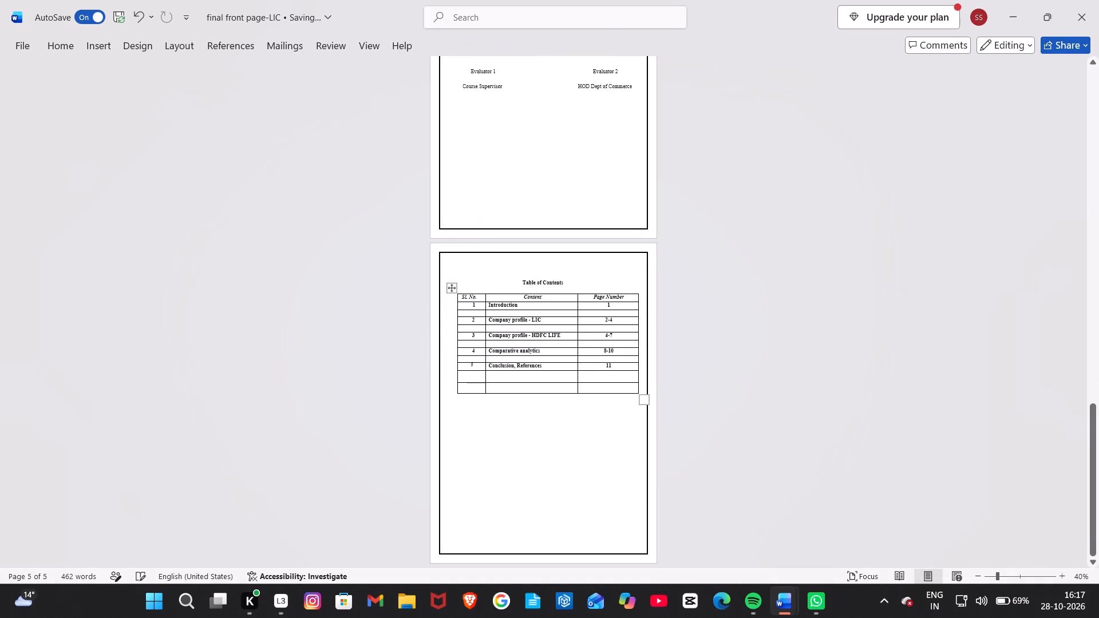
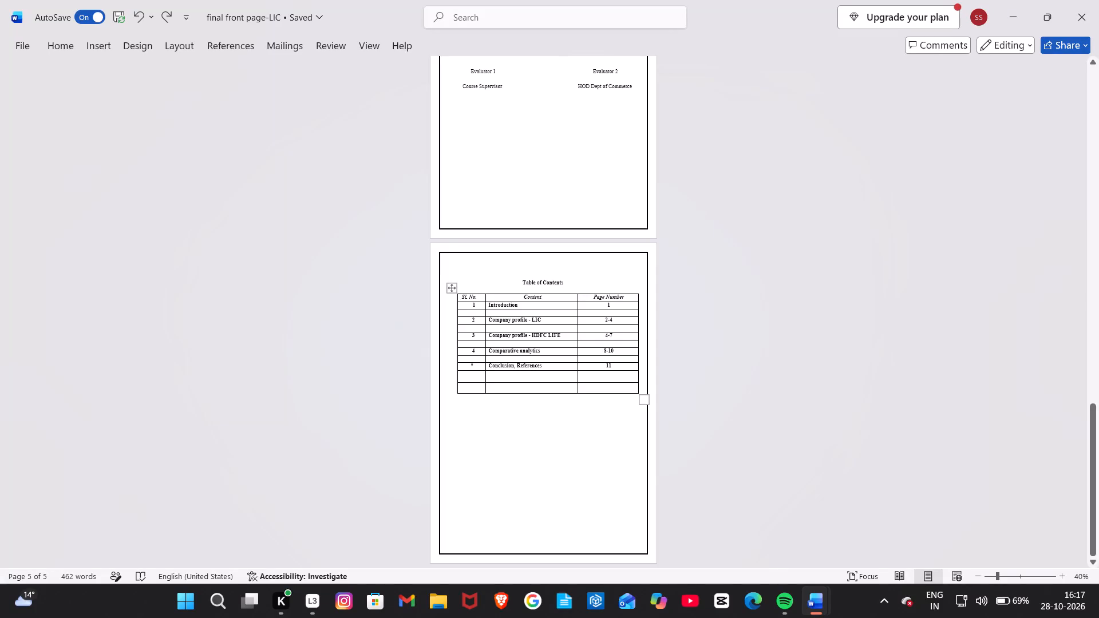
Slightly reduce the height of the first blank row beneath Conclusion, References in the contents table.
{"action": "left_click", "coordinate": [551, 383]}
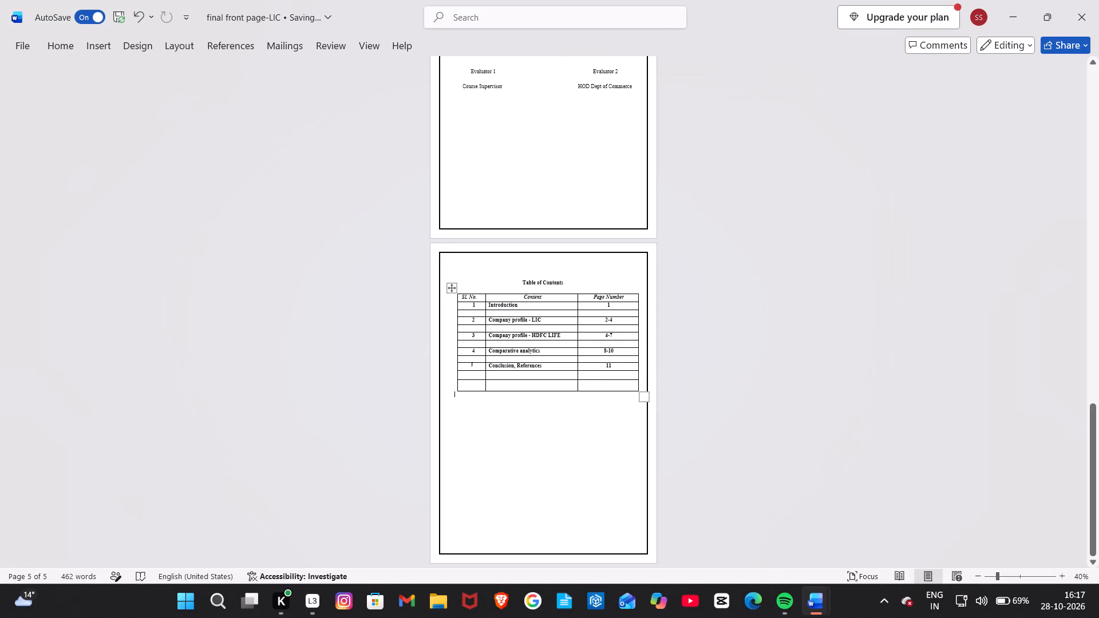
{"action": "left_click", "coordinate": [552, 389]}
Enter serial number 6 in the contents table's last row, spaced in to the middle of the Sl. No. cell.
{"action": "left_click", "coordinate": [475, 385]}
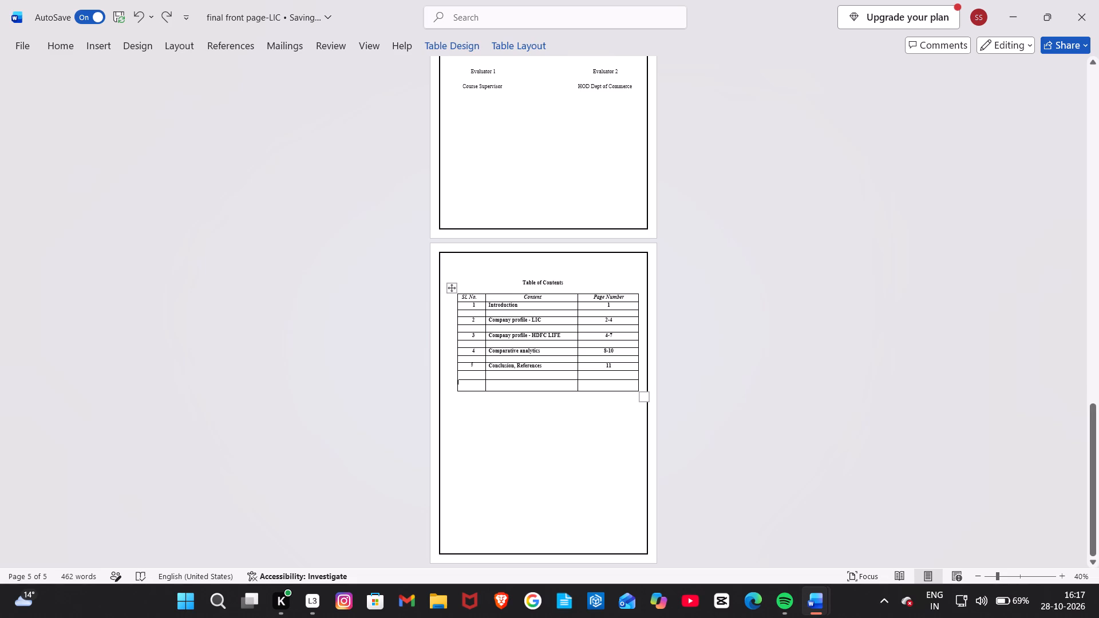
{"action": "key", "text": "space"}
{"action": "key", "text": "space"}
{"action": "key", "text": "space"}
{"action": "key", "text": "space"}
{"action": "key", "text": "space"}
{"action": "key", "text": "space"}
{"action": "key", "text": "space"}
{"action": "key", "text": "space"}
{"action": "key", "text": "space"}
{"action": "key", "text": "space"}
{"action": "key", "text": "space"}
{"action": "key", "text": "space"}
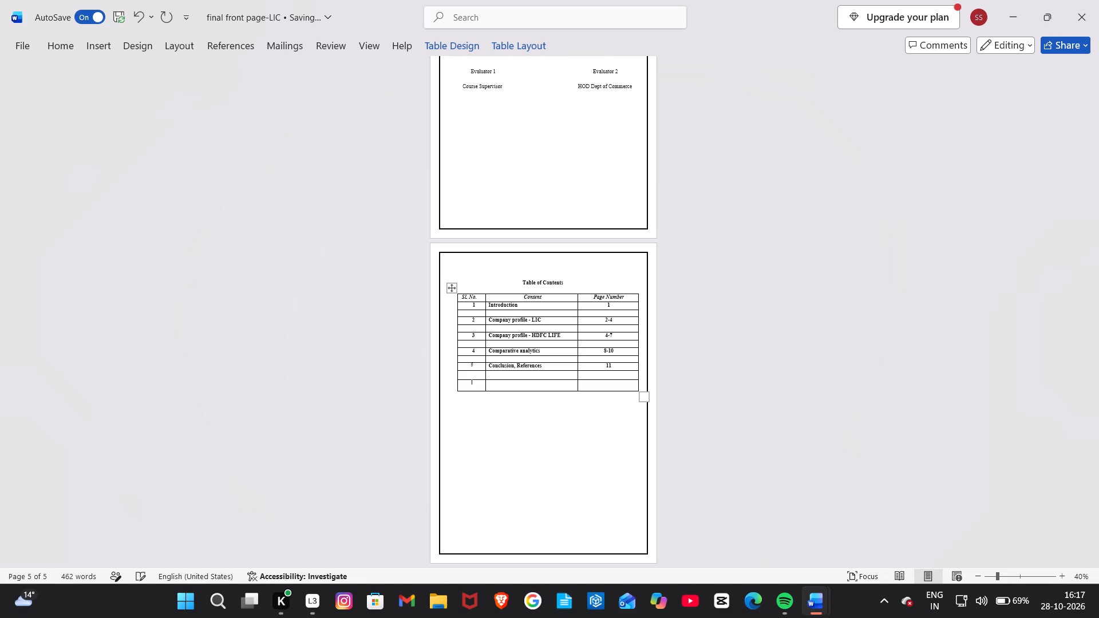
{"action": "key", "text": "6"}
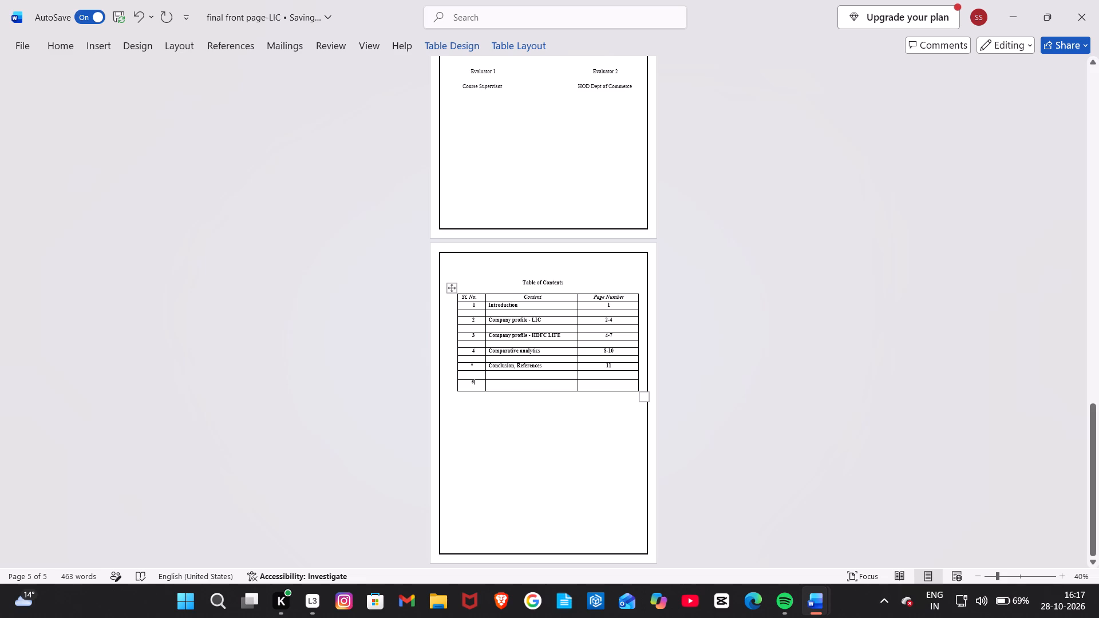
Shift serial number 5 slightly inward with leading spaces so it lines up with the other serial numbers.
{"action": "scroll", "coordinate": [517, 371], "scroll_direction": "up", "scroll_amount": 6, "text": "ctrl"}
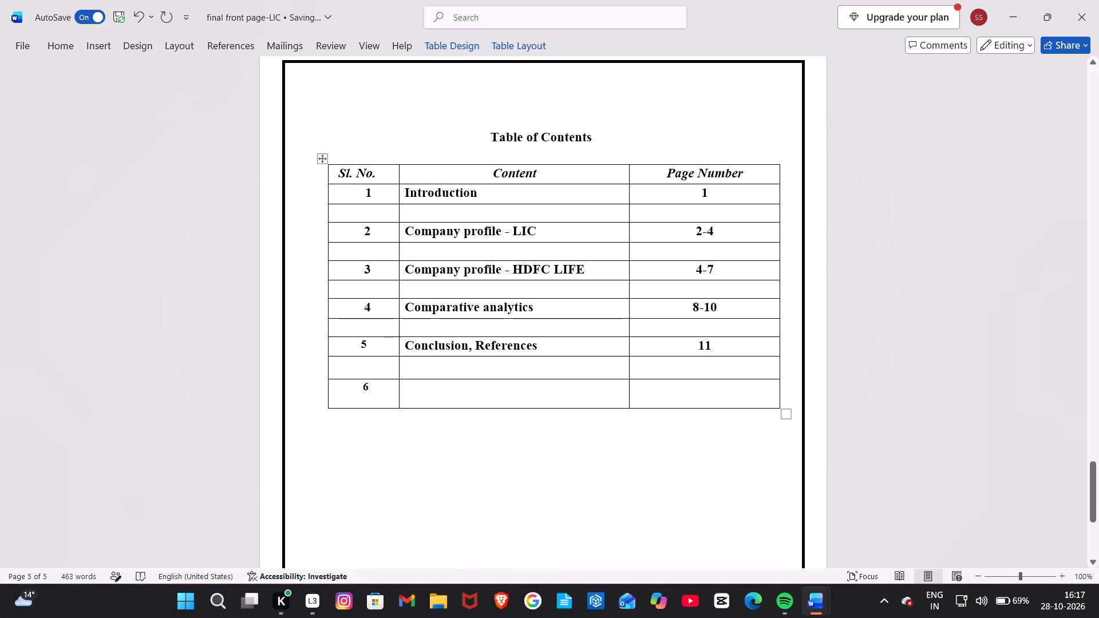
{"action": "left_click", "coordinate": [355, 344]}
{"action": "left_click", "coordinate": [377, 341]}
{"action": "key", "text": "space"}
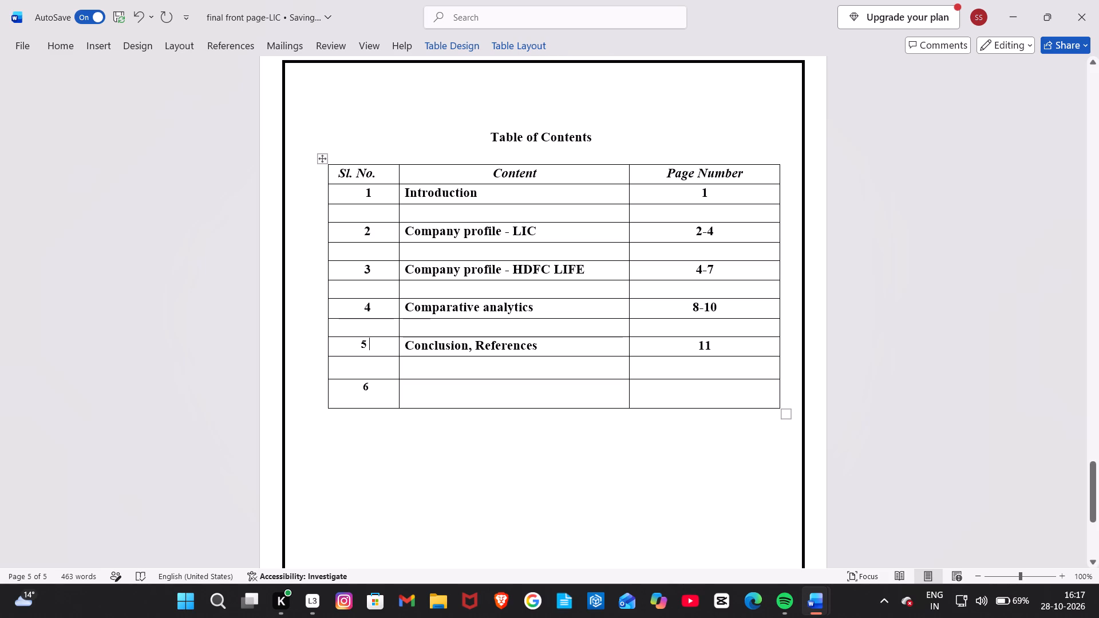
{"action": "left_click", "coordinate": [360, 342]}
{"action": "key", "text": "space"}
{"action": "key", "text": "space"}
{"action": "left_click", "coordinate": [363, 385]}
{"action": "key", "text": "space"}
{"action": "key", "text": "BackSpace"}
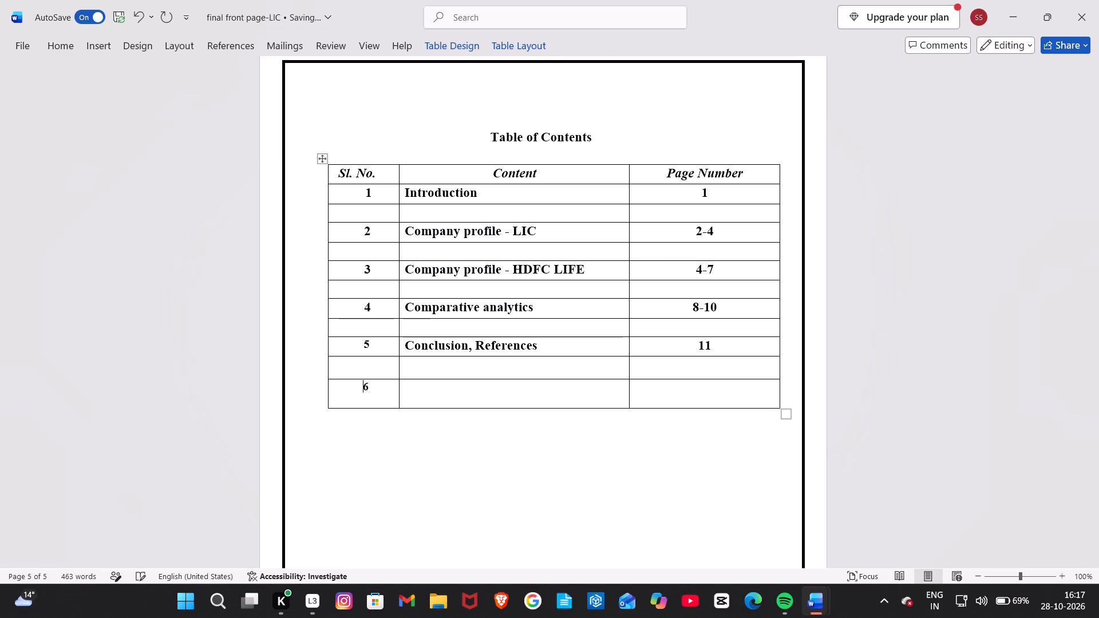
Enter Reference in the Content cell of row 6.
{"action": "left_click", "coordinate": [440, 390]}
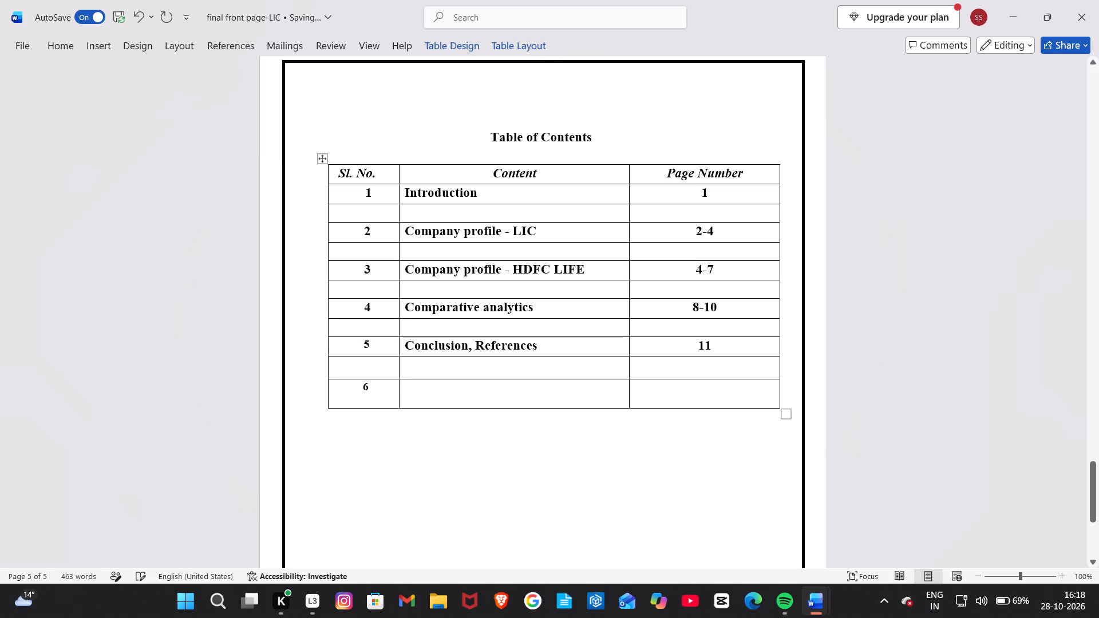
{"action": "left_click", "coordinate": [440, 393]}
{"action": "left_click", "coordinate": [407, 397]}
{"action": "key", "text": "r"}
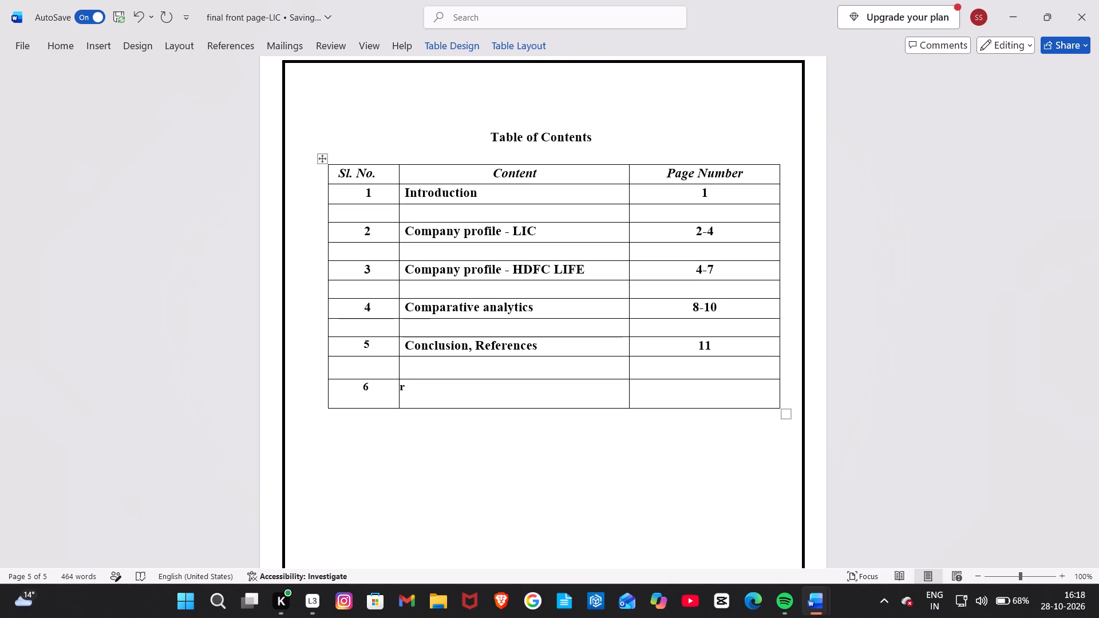
{"action": "key", "text": "BackSpace"}
{"action": "key", "text": "r"}
{"action": "key", "text": "e"}
{"action": "type", "text": "fr"}
{"action": "key", "text": "BackSpace"}
{"action": "type", "text": "ere"}
{"action": "type", "text": "nce"}
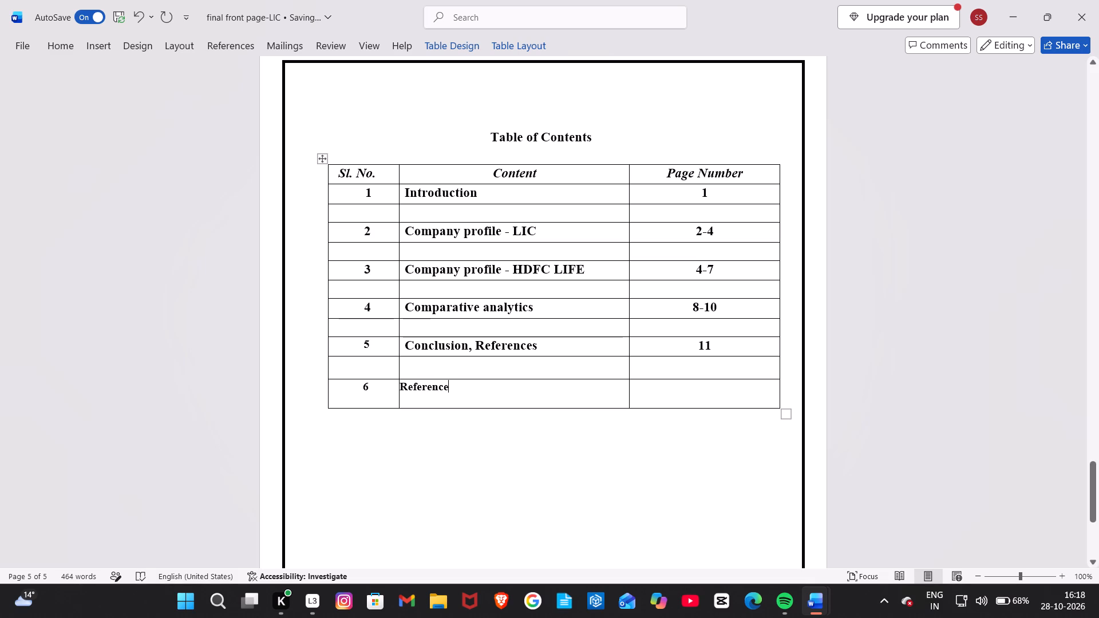
Set the font size of the Reference entry in row 6 to 14.
{"action": "left_click_drag", "start_coordinate": [495, 405], "coordinate": [403, 389]}
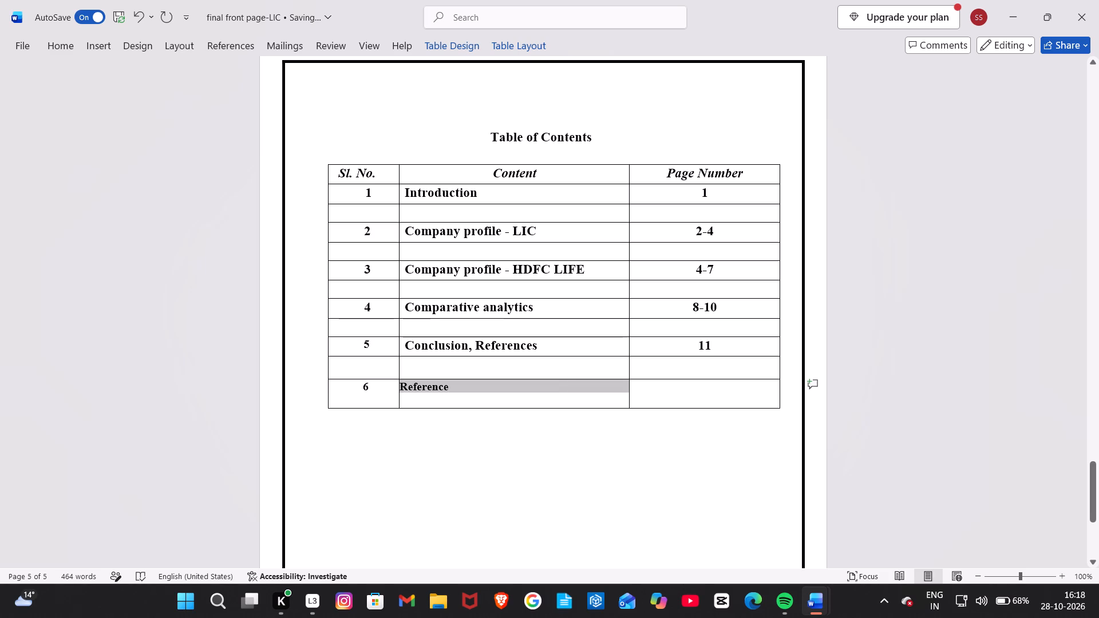
{"action": "left_click_drag", "start_coordinate": [403, 389], "coordinate": [400, 390]}
{"action": "left_click", "coordinate": [493, 342]}
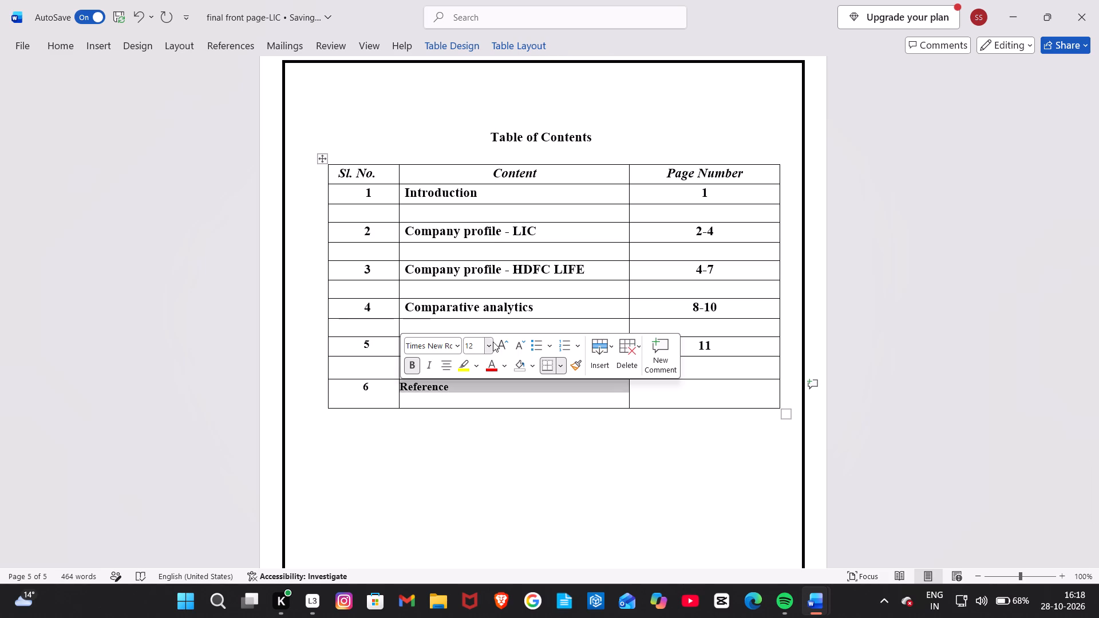
{"action": "left_click", "coordinate": [483, 152]}
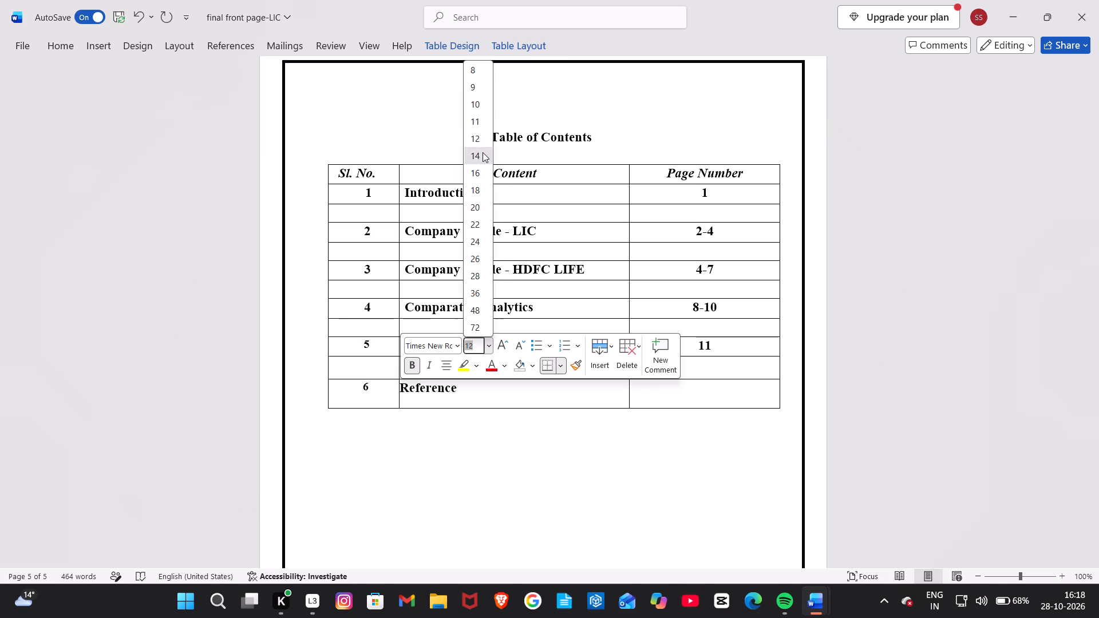
{"action": "left_click", "coordinate": [547, 464]}
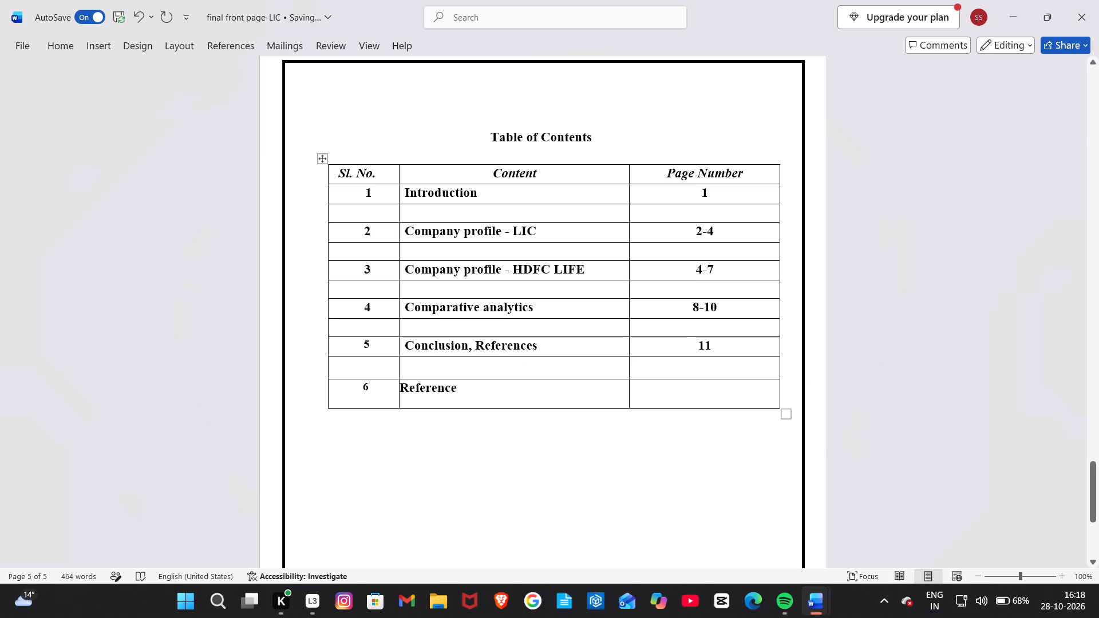
Enter page number 12 for row 6, spaced in toward the middle of the Page Number cell.
{"action": "left_click", "coordinate": [705, 387]}
{"action": "key", "text": "space"}
{"action": "key", "text": "space"}
{"action": "key", "text": "space"}
{"action": "key", "text": "space"}
{"action": "key", "text": "space"}
{"action": "key", "text": "space"}
{"action": "key", "text": "space"}
{"action": "key", "text": "space"}
{"action": "key", "text": "space"}
{"action": "key", "text": "space"}
{"action": "key", "text": "space"}
{"action": "key", "text": "space"}
{"action": "key", "text": "space"}
{"action": "key", "text": "space"}
{"action": "key", "text": "space"}
{"action": "key", "text": "space"}
{"action": "key", "text": "space"}
{"action": "key", "text": "space"}
{"action": "key", "text": "space"}
{"action": "key", "text": "space"}
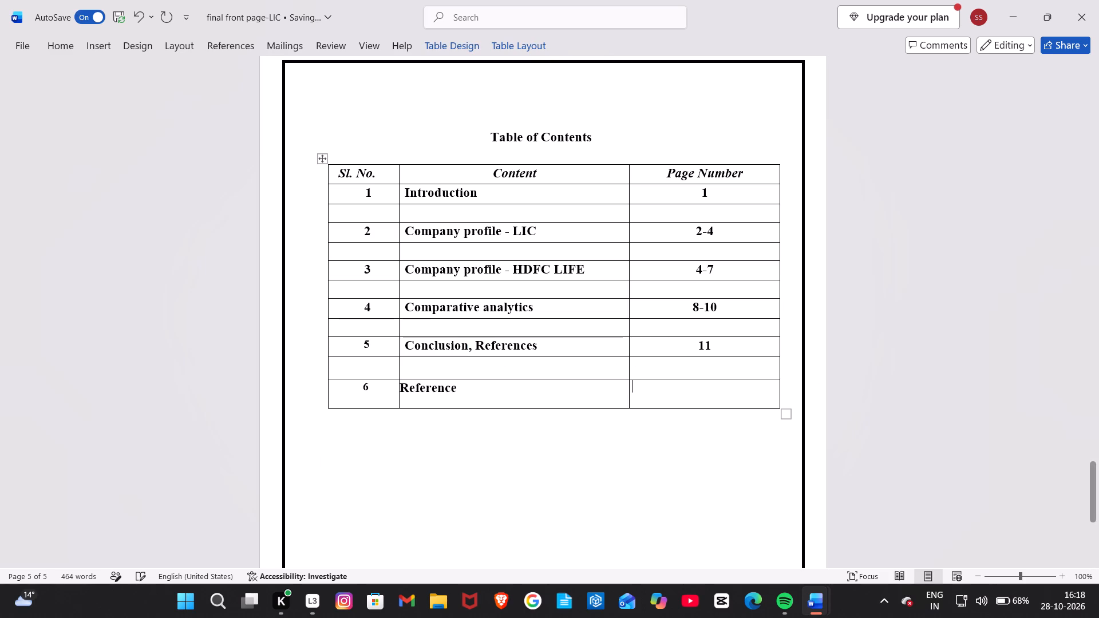
{"action": "key", "text": "space"}
{"action": "key", "text": "space"}
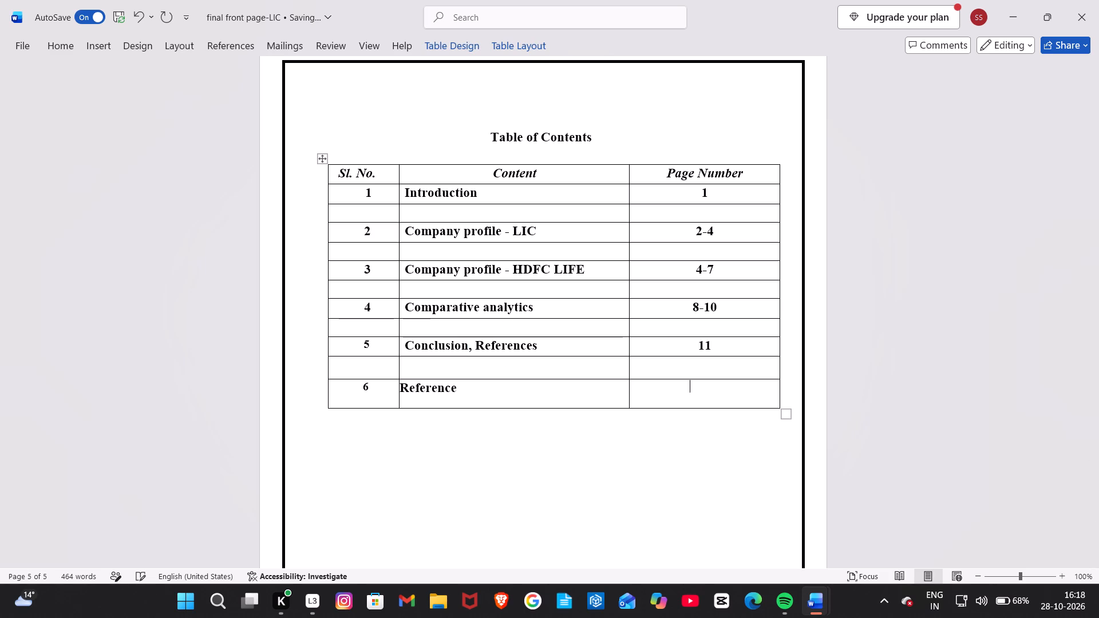
{"action": "type", "text": "12"}
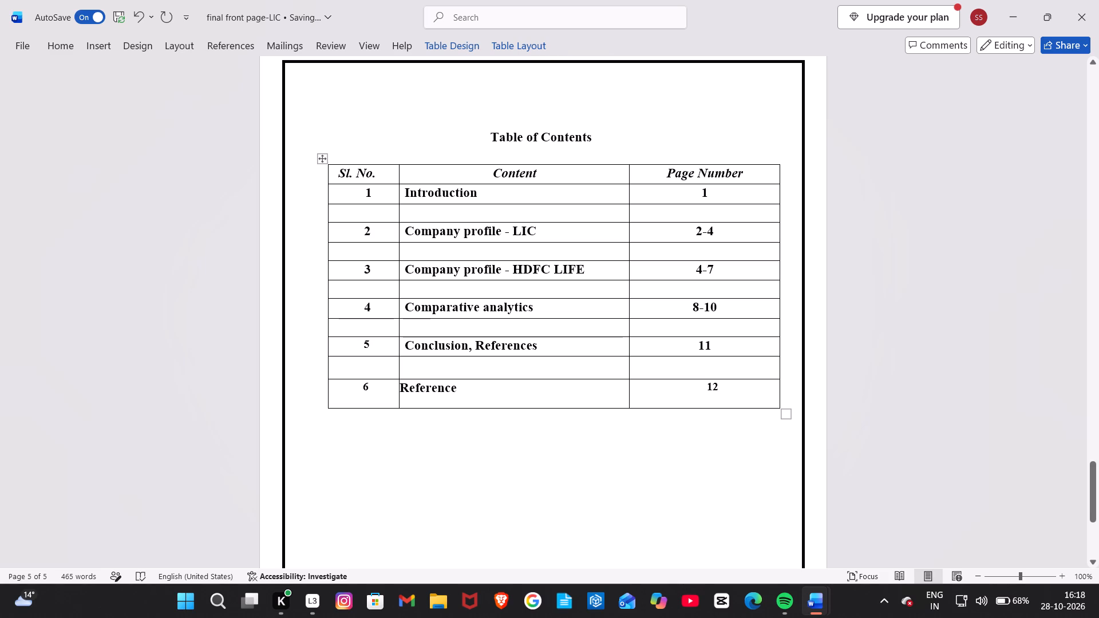
Set the font size of all text from the Conclusion, References row through row 6 to 14.
{"action": "left_click_drag", "start_coordinate": [379, 346], "coordinate": [362, 409]}
{"action": "left_click", "coordinate": [469, 364]}
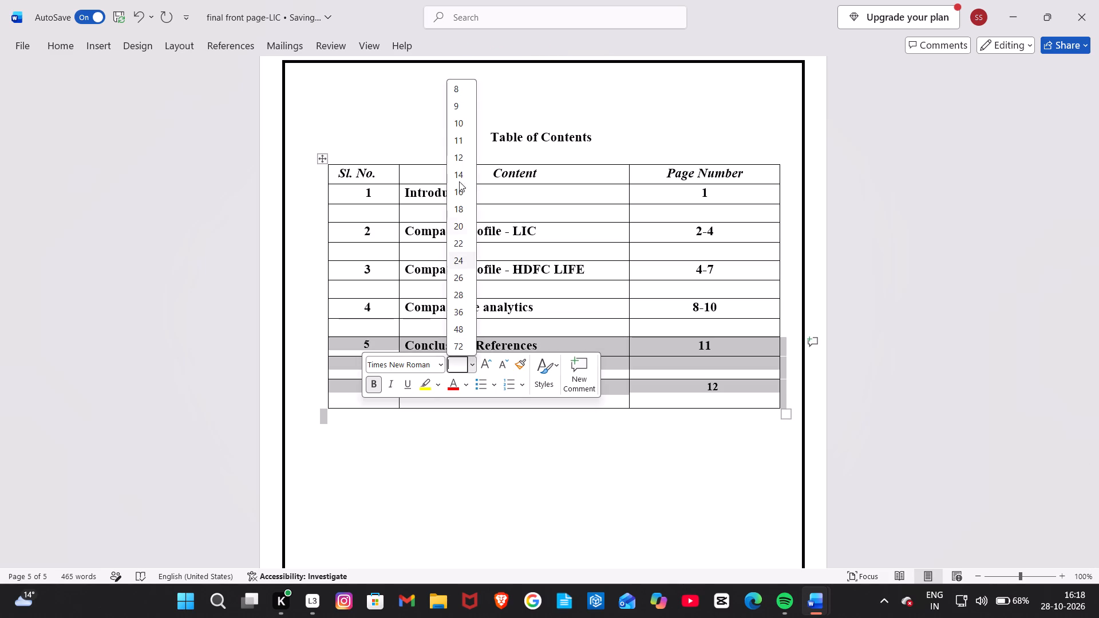
{"action": "left_click", "coordinate": [458, 177]}
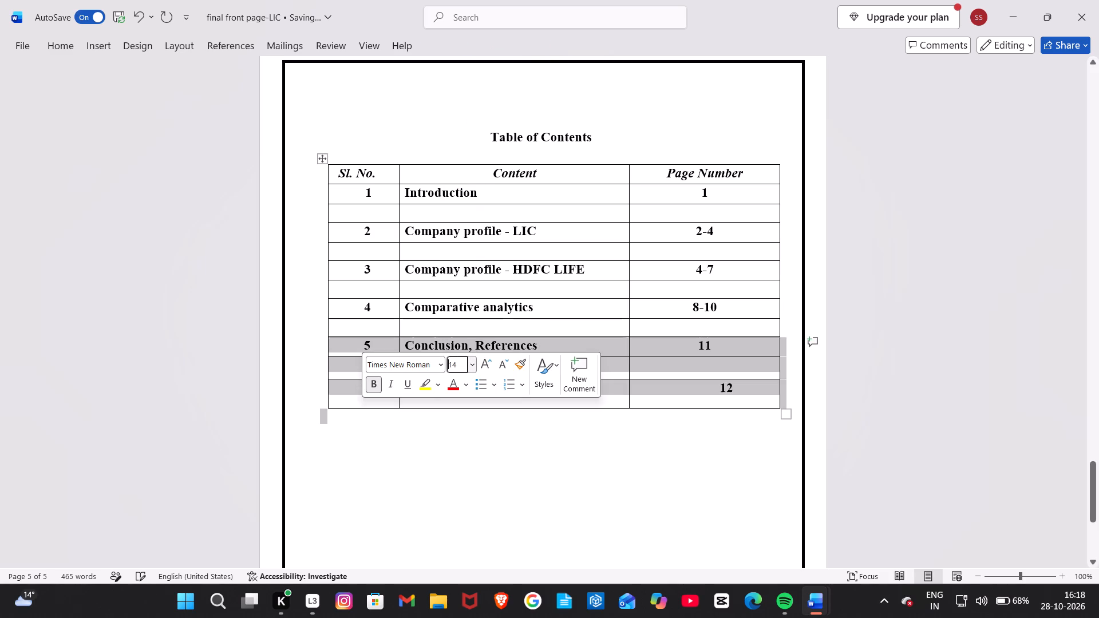
{"action": "left_click", "coordinate": [685, 470]}
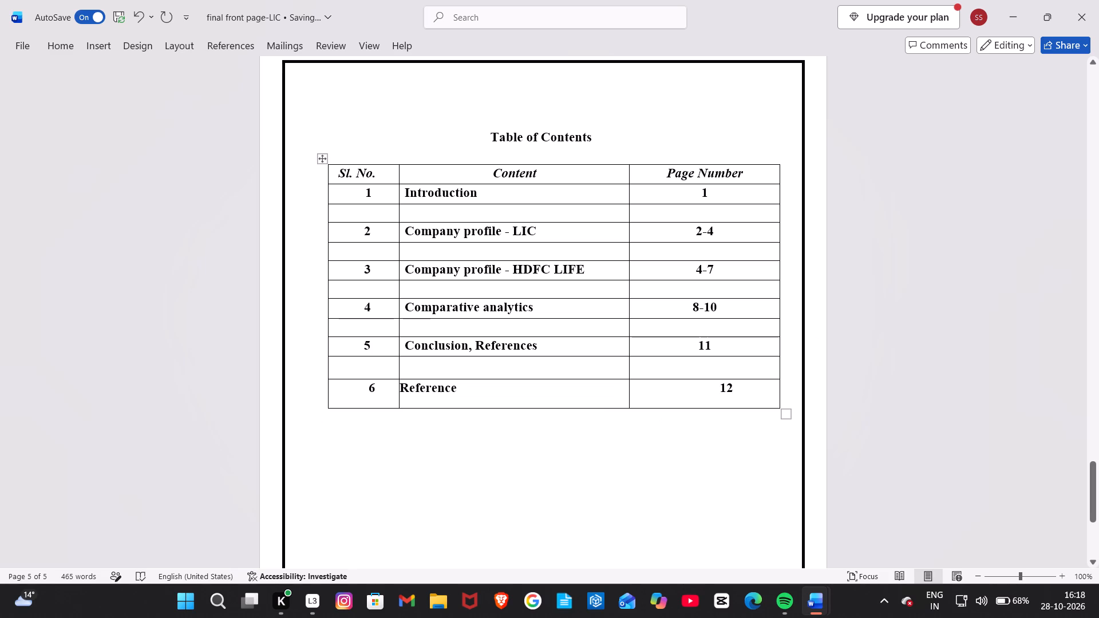
Remove extra leading spaces before page number 12 so it lines up beneath 11.
{"action": "left_click", "coordinate": [720, 389]}
{"action": "key", "text": "BackSpace"}
{"action": "key", "text": "BackSpace"}
{"action": "key", "text": "BackSpace"}
{"action": "key", "text": "BackSpace"}
{"action": "key", "text": "BackSpace"}
{"action": "key", "text": "BackSpace"}
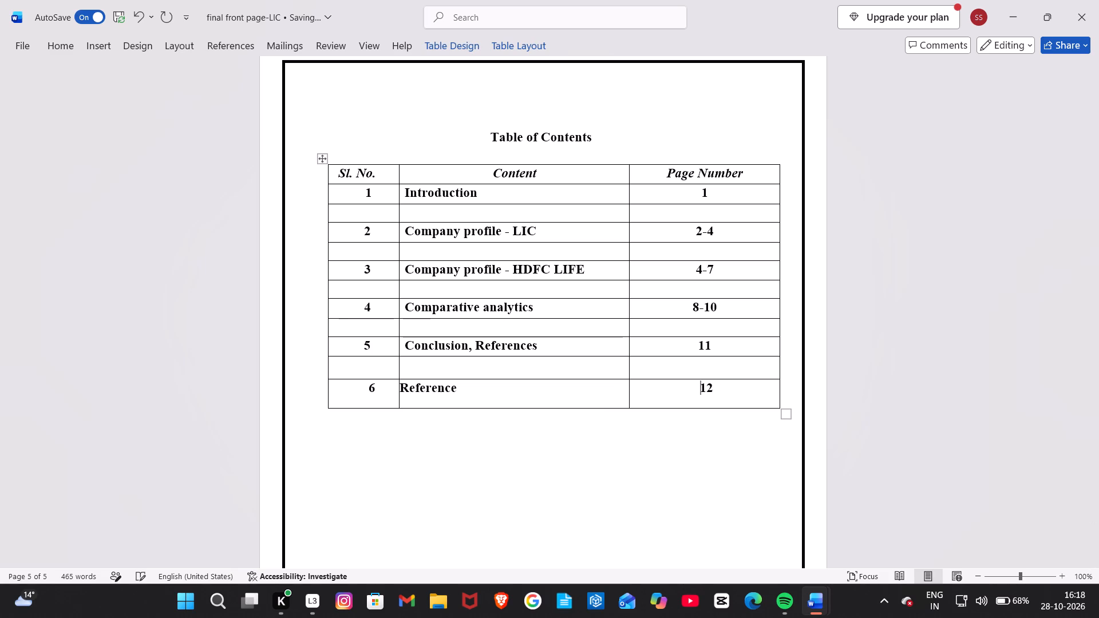
{"action": "key", "text": "BackSpace"}
{"action": "key", "text": "space"}
{"action": "left_click", "coordinate": [718, 506]}
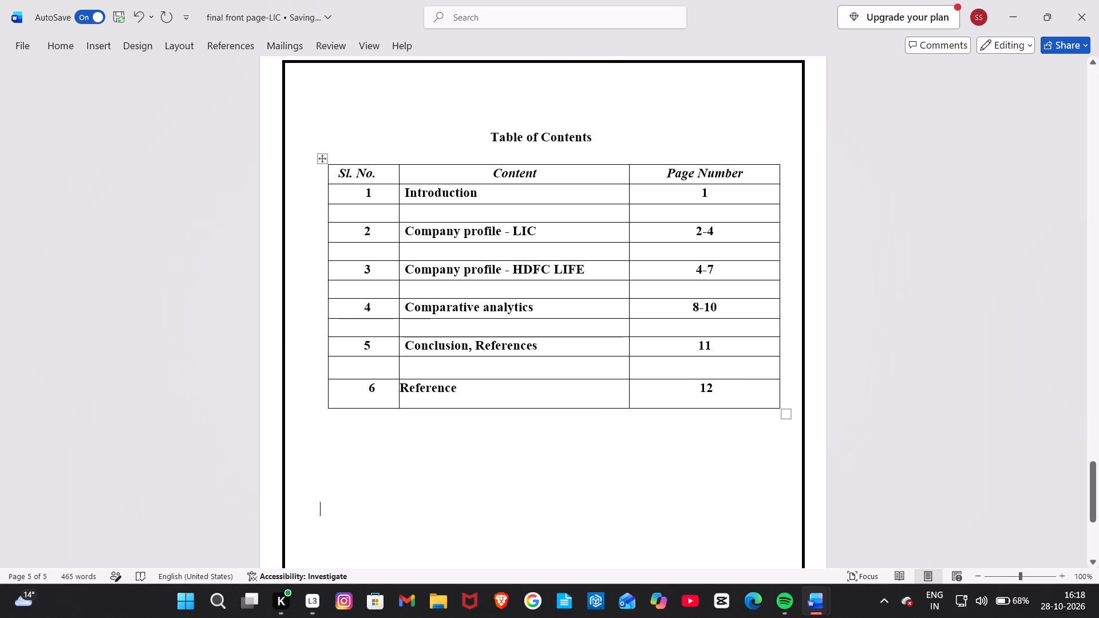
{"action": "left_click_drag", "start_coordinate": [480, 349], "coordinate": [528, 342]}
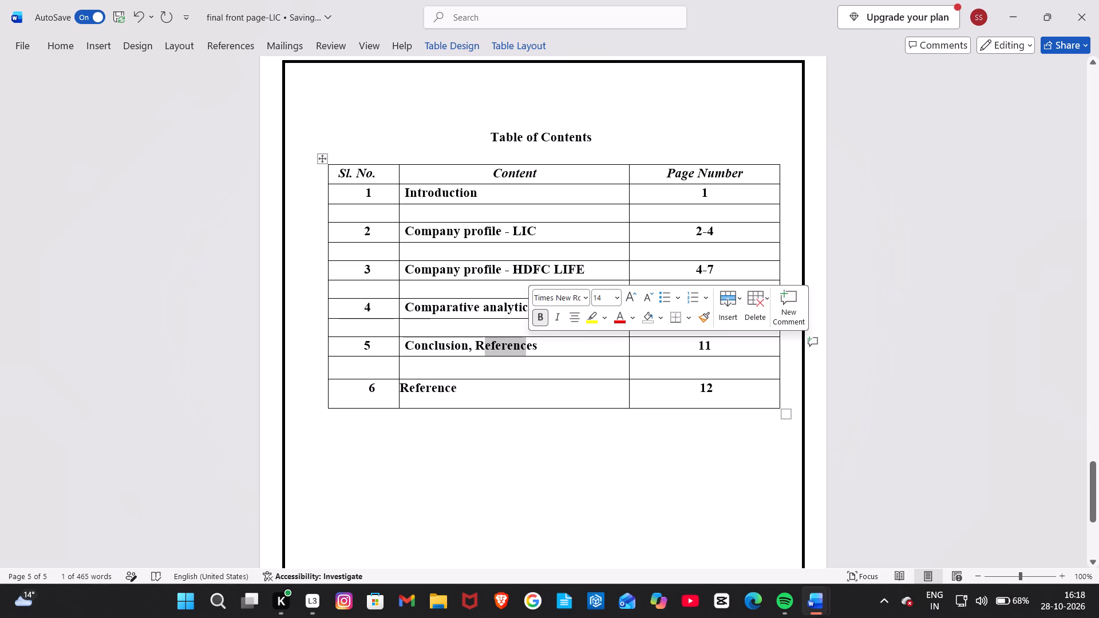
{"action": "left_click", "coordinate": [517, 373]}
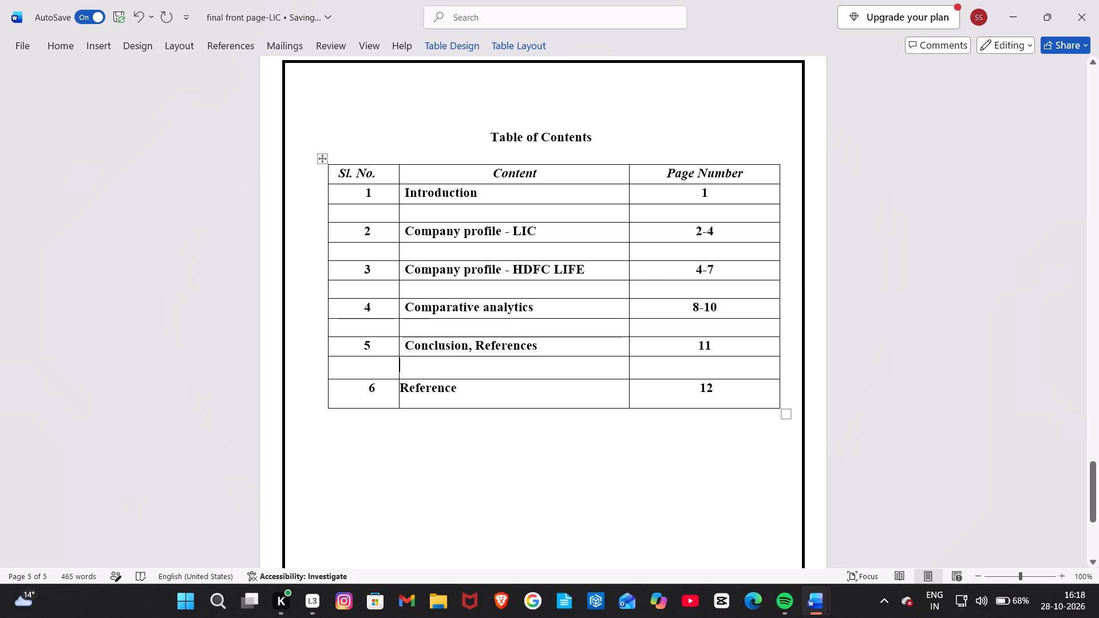
Indent the Reference entry in row 6 by one space and change its wording to References.
{"action": "left_click", "coordinate": [402, 388]}
{"action": "key", "text": "space"}
{"action": "left_click", "coordinate": [473, 391]}
{"action": "key", "text": "s"}
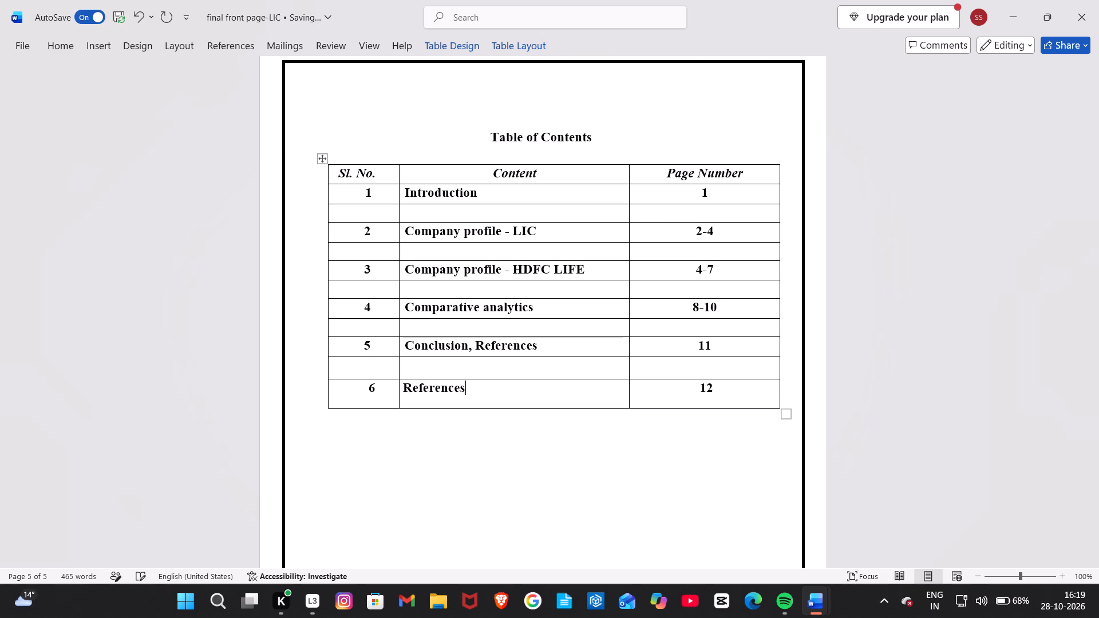
Remove the References wording from the row 5 Content entry, leaving only Conclusion.
{"action": "left_click_drag", "start_coordinate": [468, 344], "coordinate": [515, 345]}
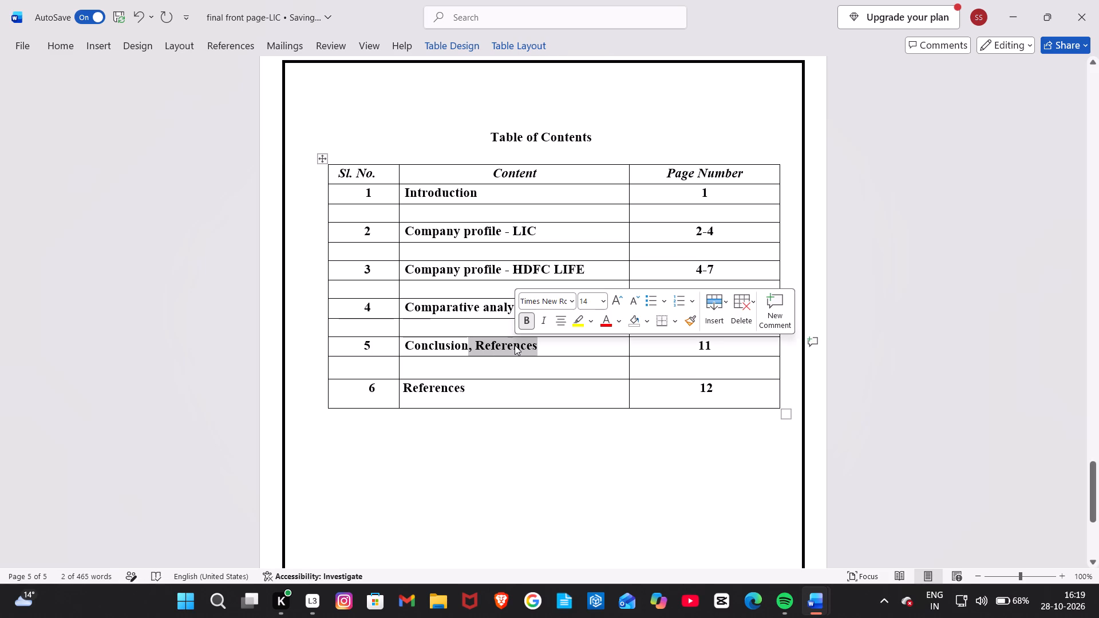
{"action": "key", "text": "BackSpace"}
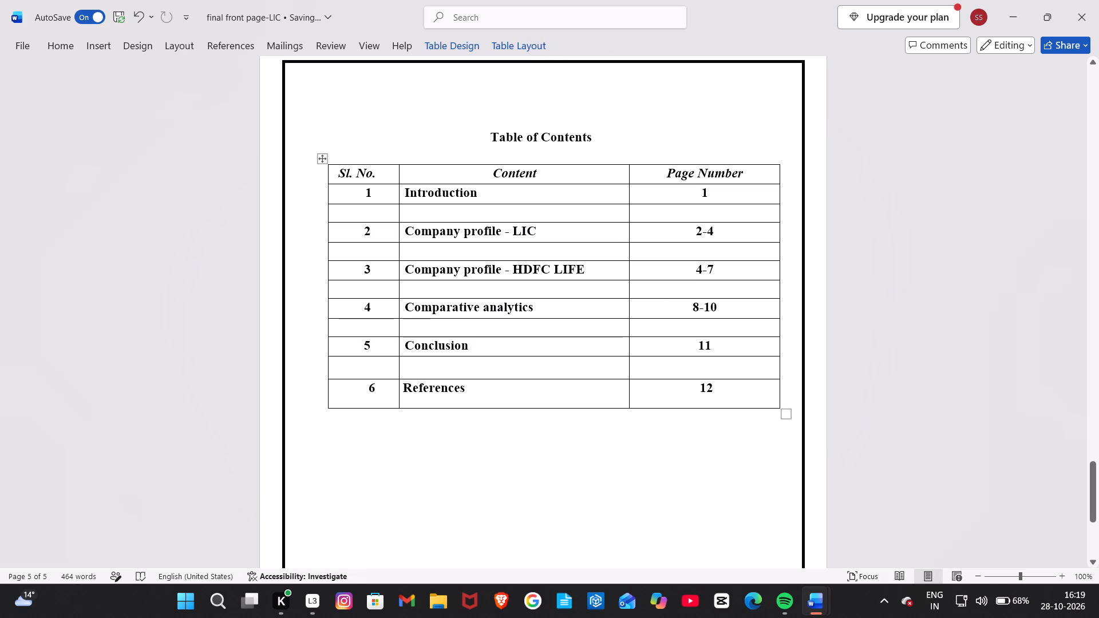
Change the row 4 Content entry to Comparative analysis.
{"action": "left_click", "coordinate": [535, 309]}
{"action": "key", "text": "BackSpace"}
{"action": "key", "text": "BackSpace"}
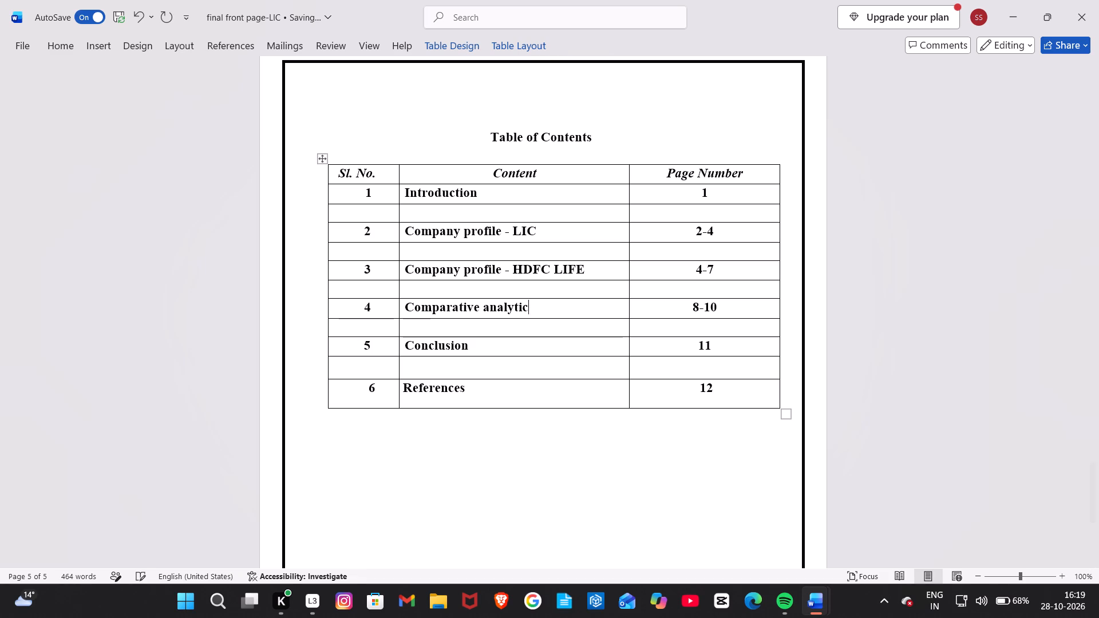
{"action": "key", "text": "BackSpace"}
{"action": "key", "text": "BackSpace"}
{"action": "type", "text": "sis"}
Look through the front-page document from the Table of Contents back to the cover page and over the certificates.
{"action": "scroll", "coordinate": [683, 259], "scroll_direction": "up", "scroll_amount": 1}
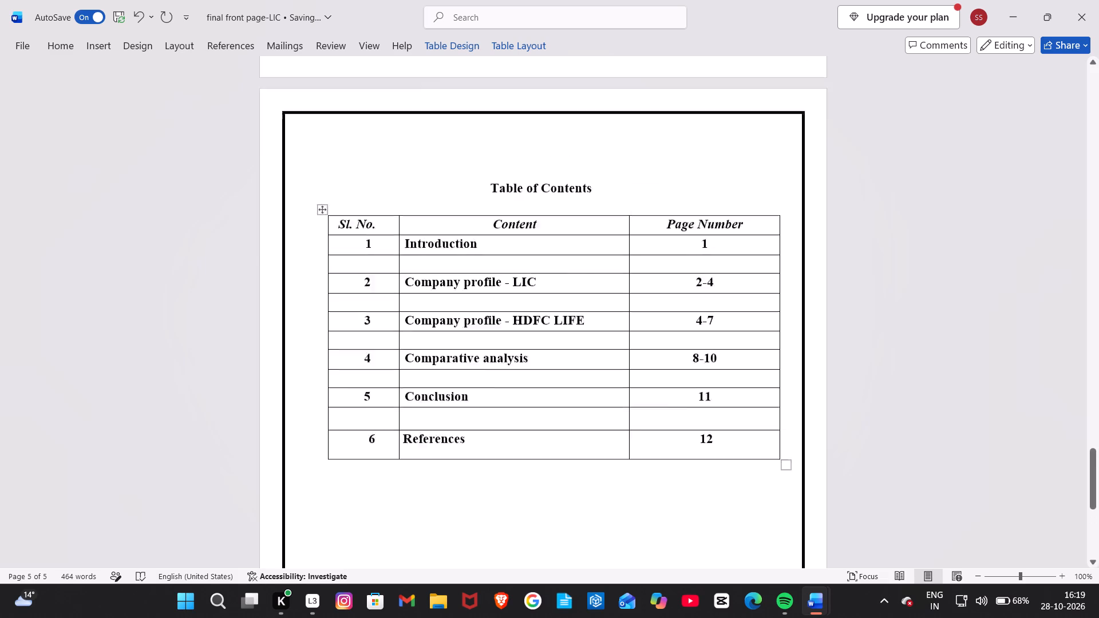
{"action": "scroll", "coordinate": [683, 259], "scroll_direction": "up", "scroll_amount": 5}
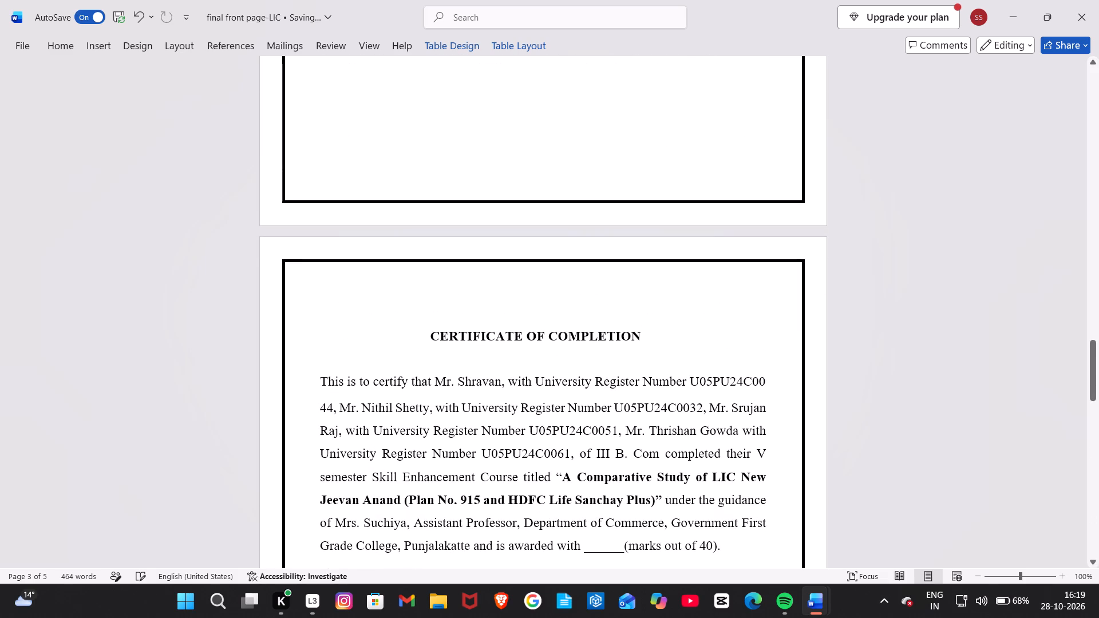
{"action": "scroll", "coordinate": [683, 259], "scroll_direction": "down", "scroll_amount": 11}
{"action": "scroll", "coordinate": [683, 259], "scroll_direction": "down", "scroll_amount": 19}
{"action": "scroll", "coordinate": [683, 259], "scroll_direction": "up", "scroll_amount": 7}
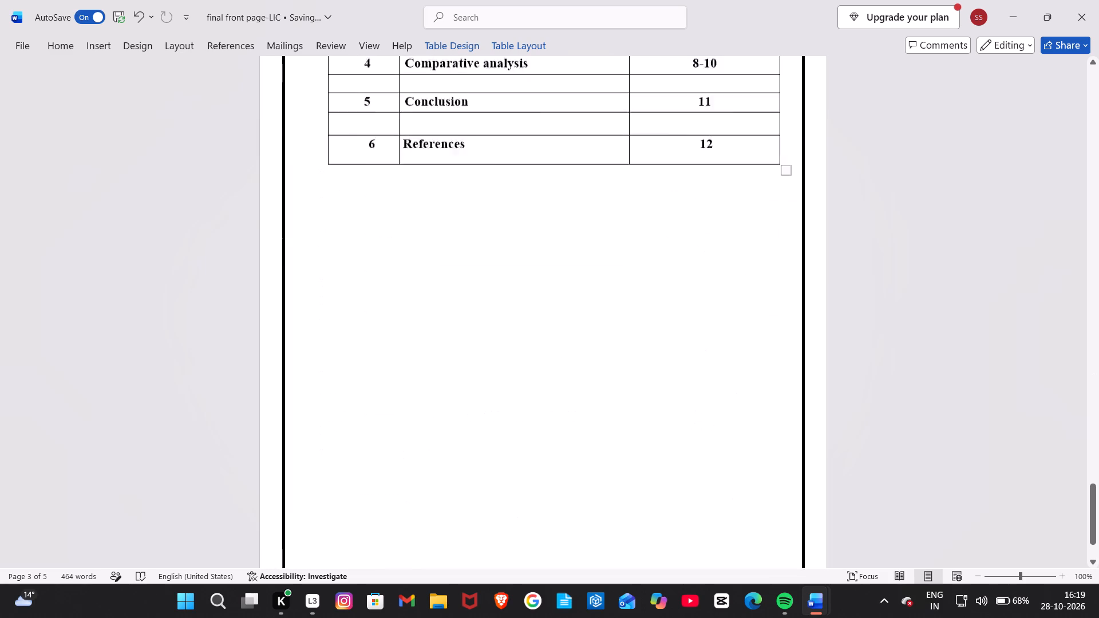
{"action": "scroll", "coordinate": [683, 259], "scroll_direction": "up", "scroll_amount": 20}
{"action": "scroll", "coordinate": [683, 259], "scroll_direction": "up", "scroll_amount": 7}
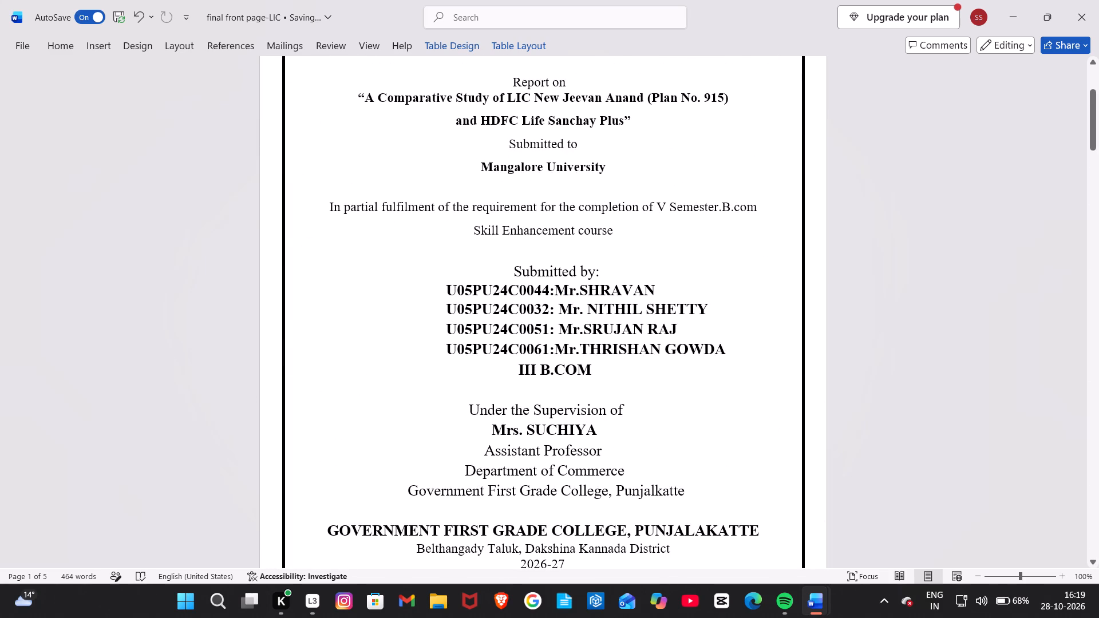
{"action": "scroll", "coordinate": [690, 375], "scroll_direction": "down", "scroll_amount": 3}
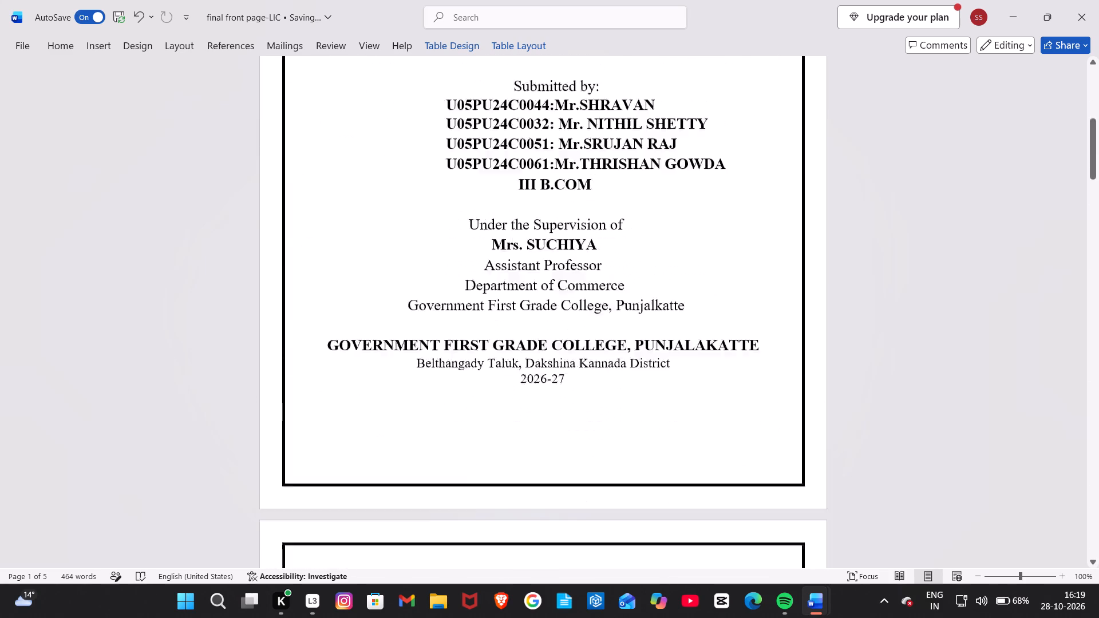
{"action": "scroll", "coordinate": [690, 375], "scroll_direction": "down", "scroll_amount": 2}
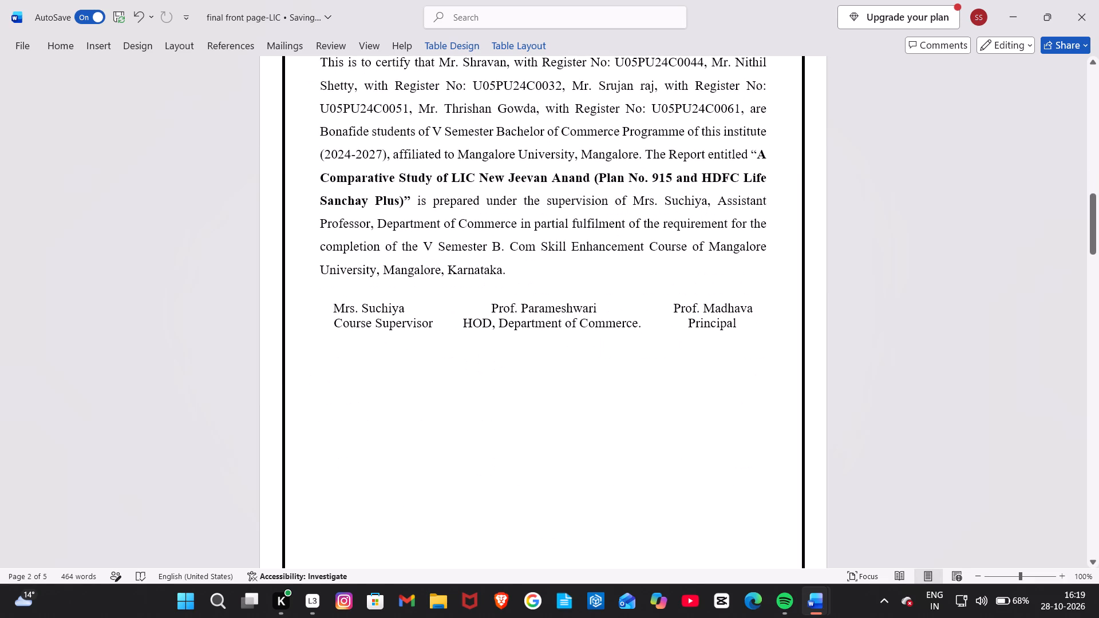
{"action": "scroll", "coordinate": [540, 216], "scroll_direction": "down", "scroll_amount": 11}
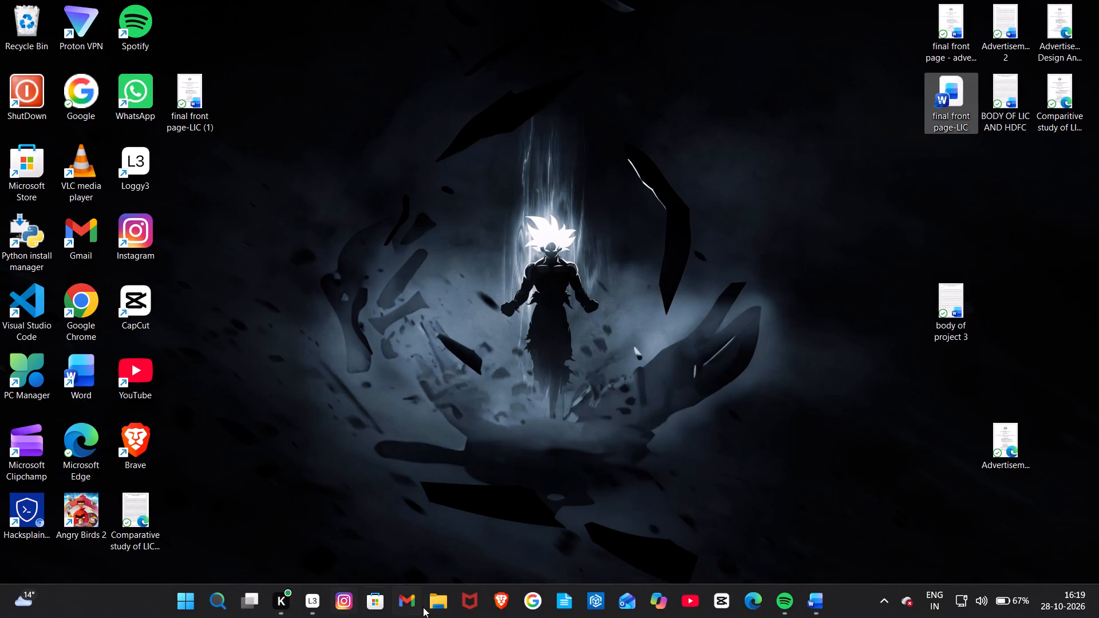
Open the Google web app in its own window.
{"action": "left_click", "coordinate": [540, 607]}
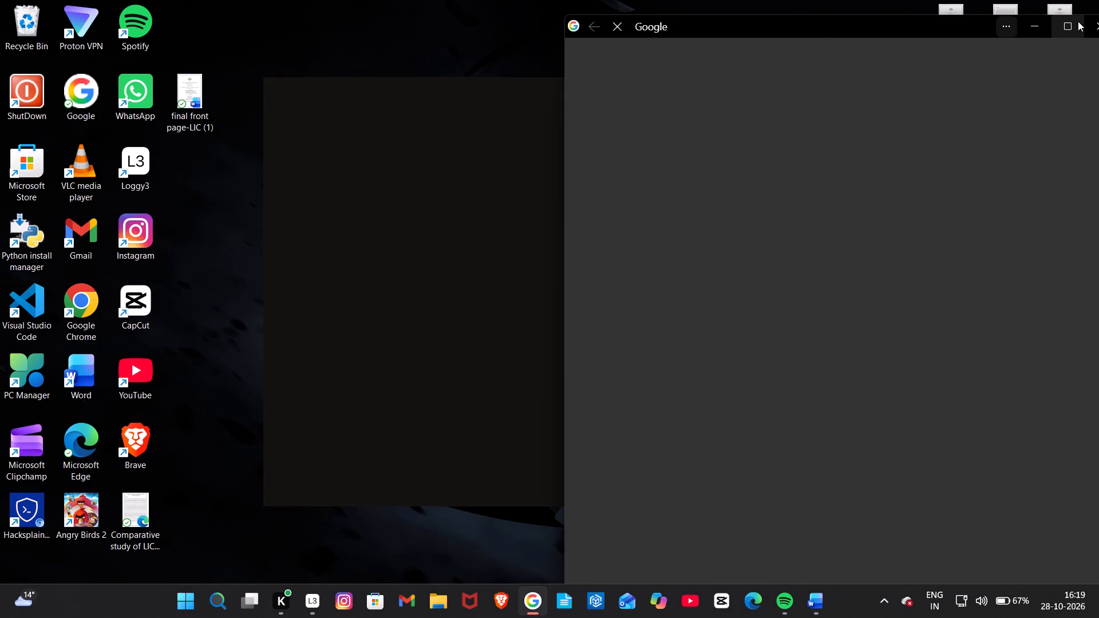
{"action": "left_click", "coordinate": [950, 112]}
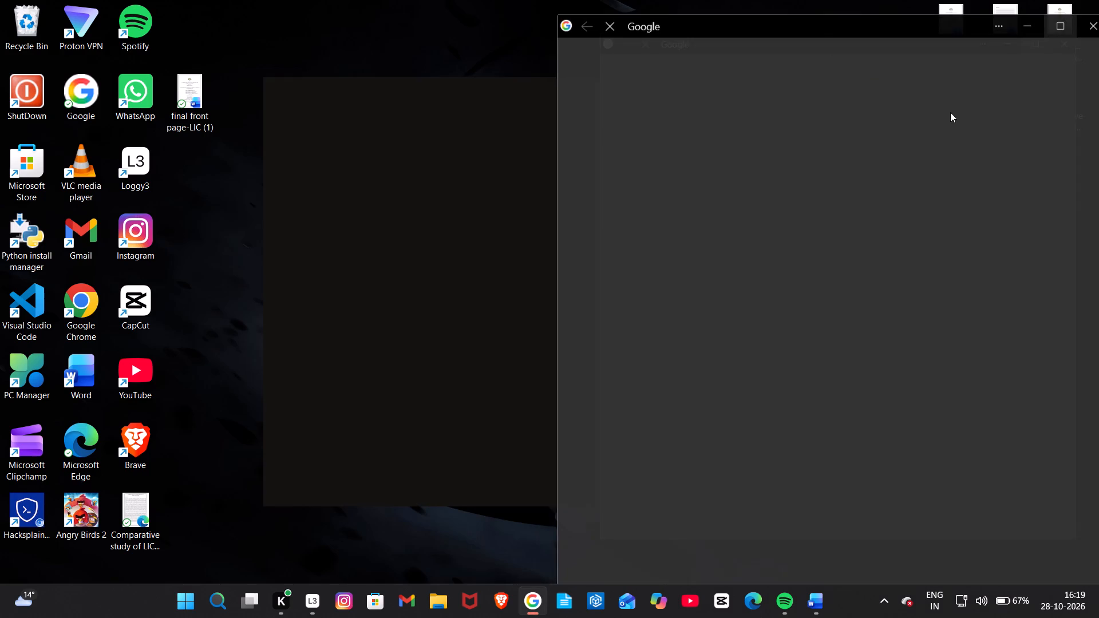
{"action": "left_click", "coordinate": [272, 97]}
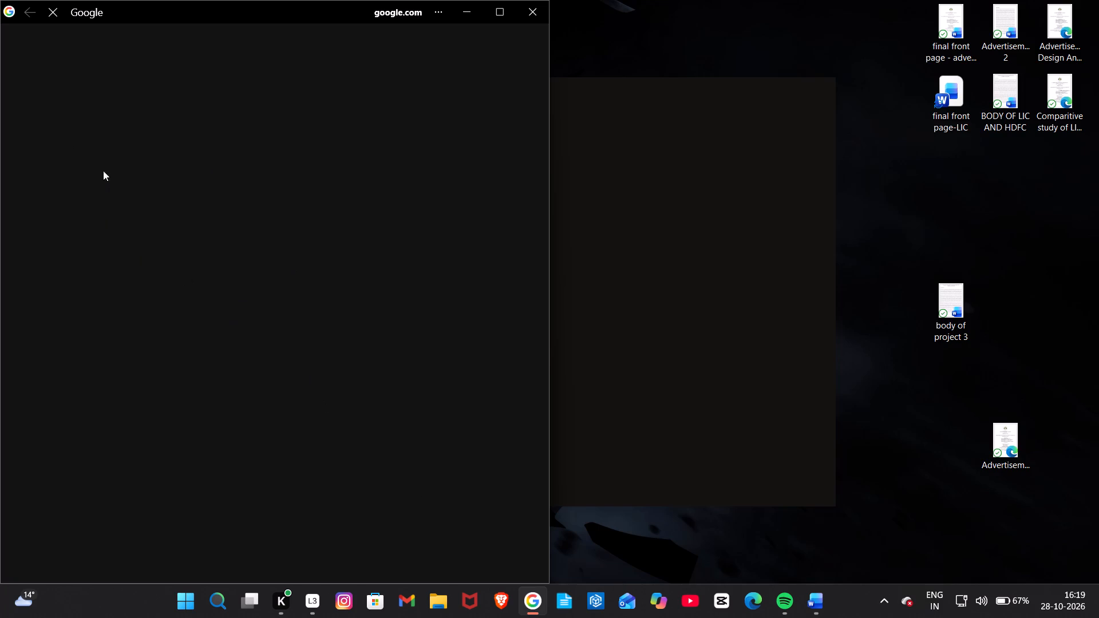
{"action": "double_click", "coordinate": [177, 242]}
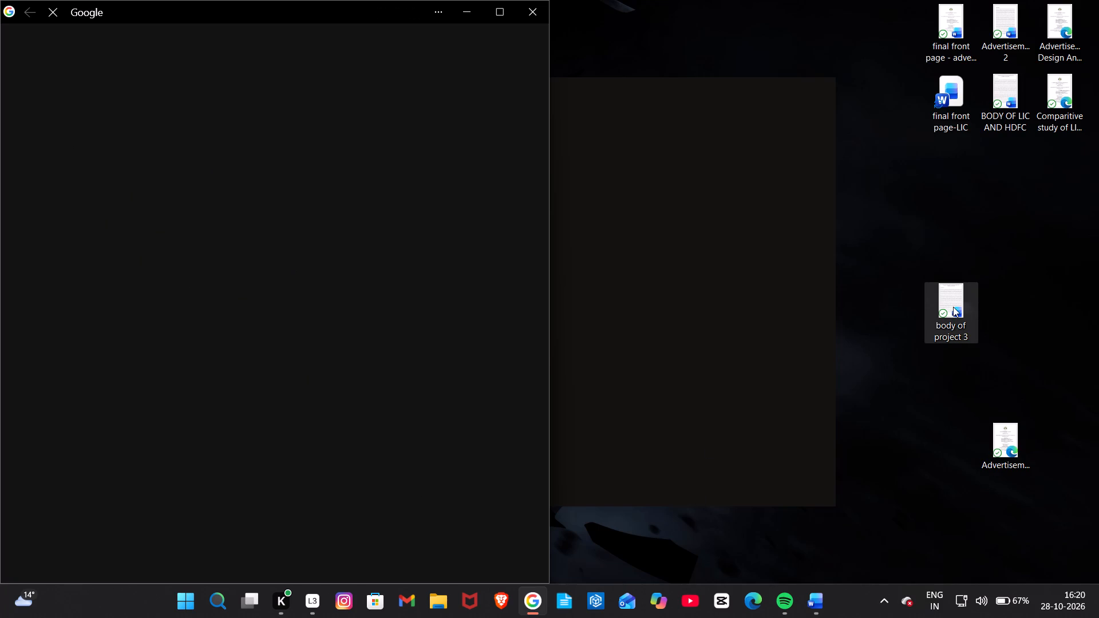
Move the body of project 3 desktop icon to the free spot beside the lower Advertisement file.
{"action": "left_click_drag", "start_coordinate": [953, 307], "coordinate": [1066, 441]}
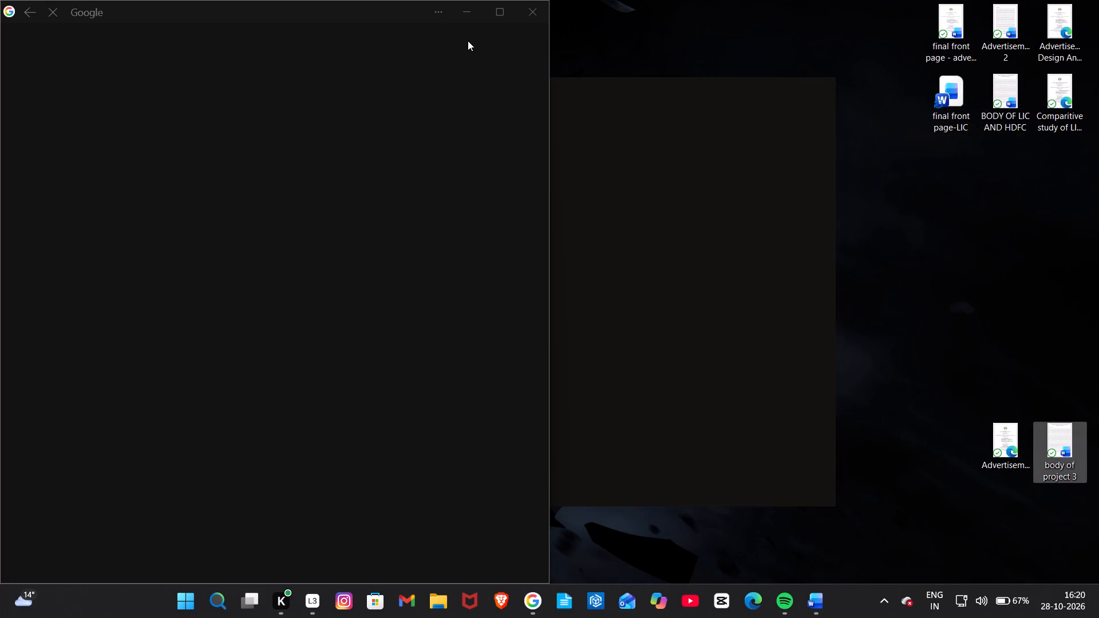
Open the BODY OF LIC AND HDFC document from the desktop.
{"action": "double_click", "coordinate": [1014, 122]}
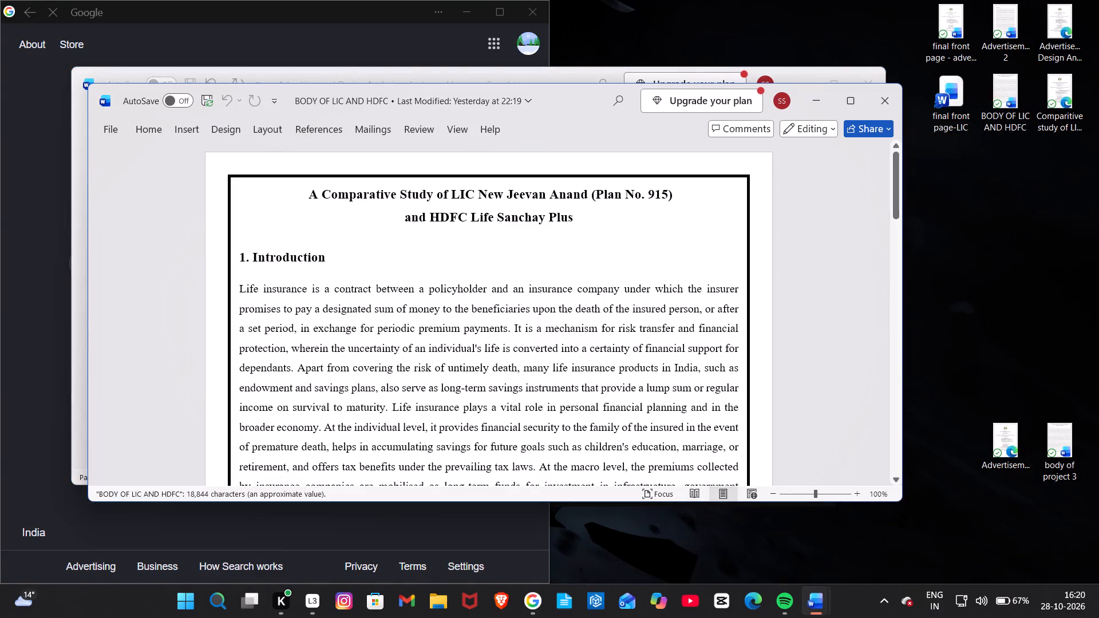
Minimize the BODY OF LIC AND HDFC and Advertisement Design Analysis windows and return to the final front page-LIC document.
{"action": "left_click", "coordinate": [824, 99]}
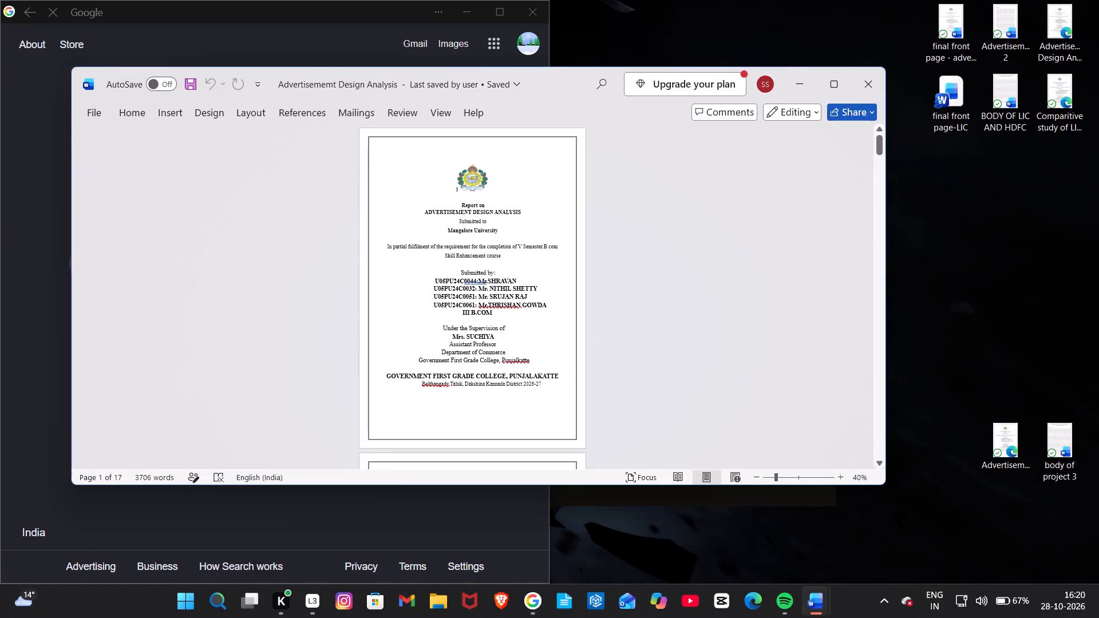
{"action": "left_click", "coordinate": [807, 89]}
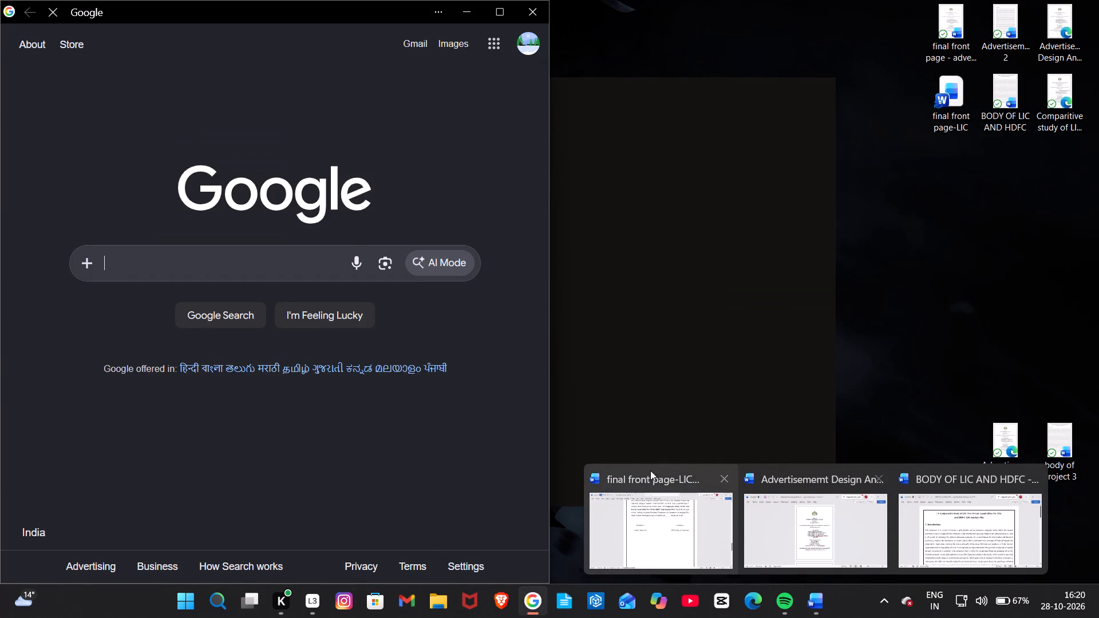
{"action": "left_click", "coordinate": [658, 545]}
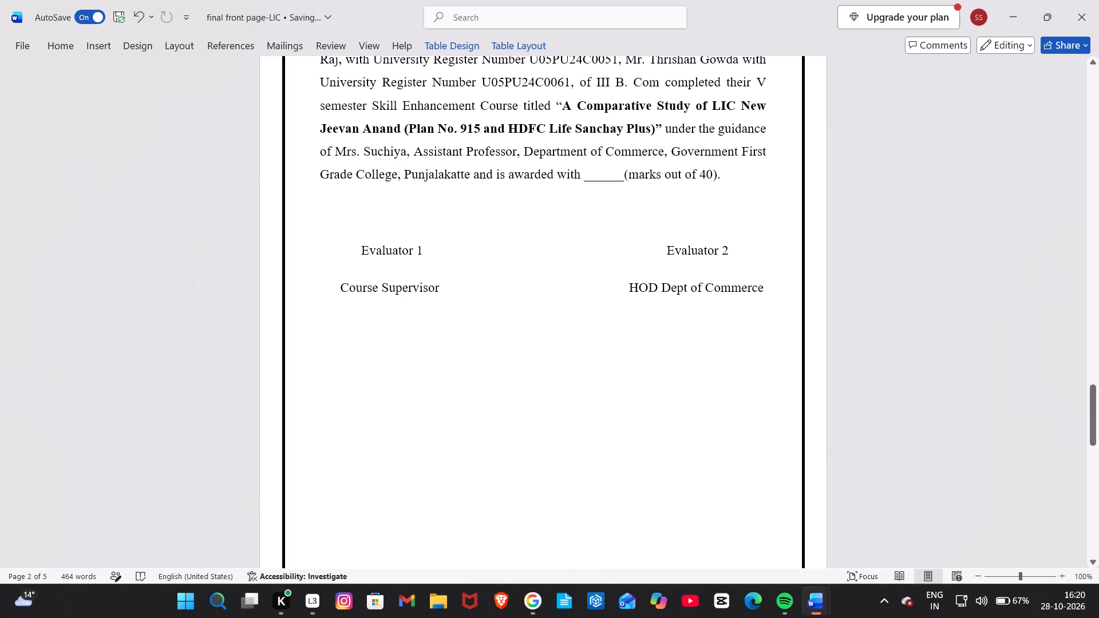
Review the document from the Table of Contents back to the cover page, examining the cover's submission and supervision details.
{"action": "scroll", "coordinate": [562, 421], "scroll_direction": "down", "scroll_amount": 14}
{"action": "scroll", "coordinate": [562, 421], "scroll_direction": "up", "scroll_amount": 3}
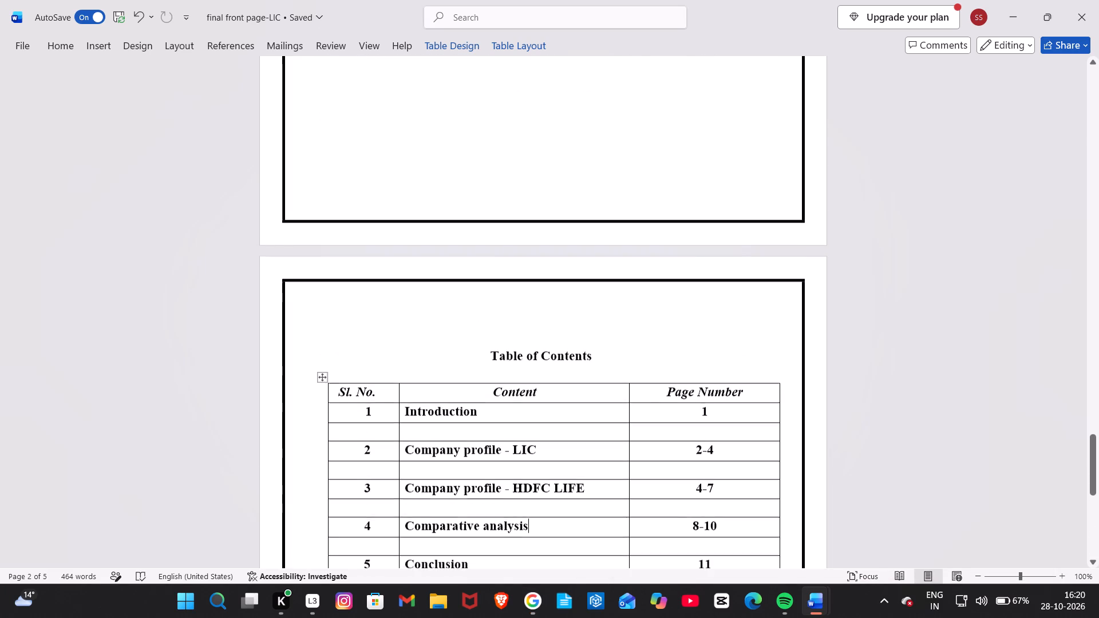
{"action": "scroll", "coordinate": [562, 421], "scroll_direction": "up", "scroll_amount": 4}
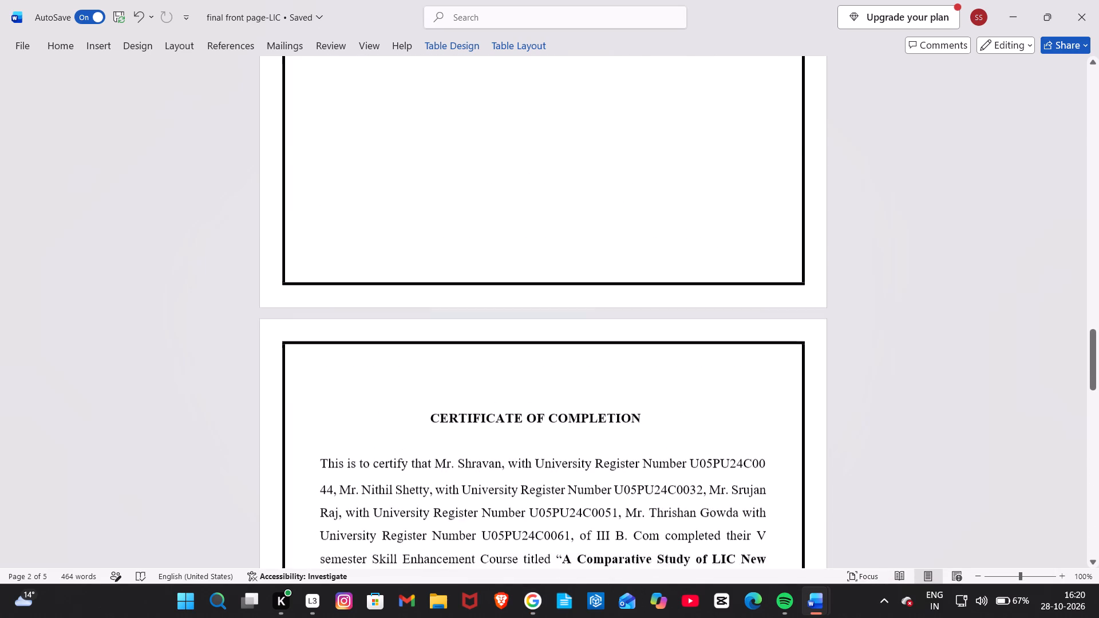
{"action": "scroll", "coordinate": [562, 421], "scroll_direction": "up", "scroll_amount": 8}
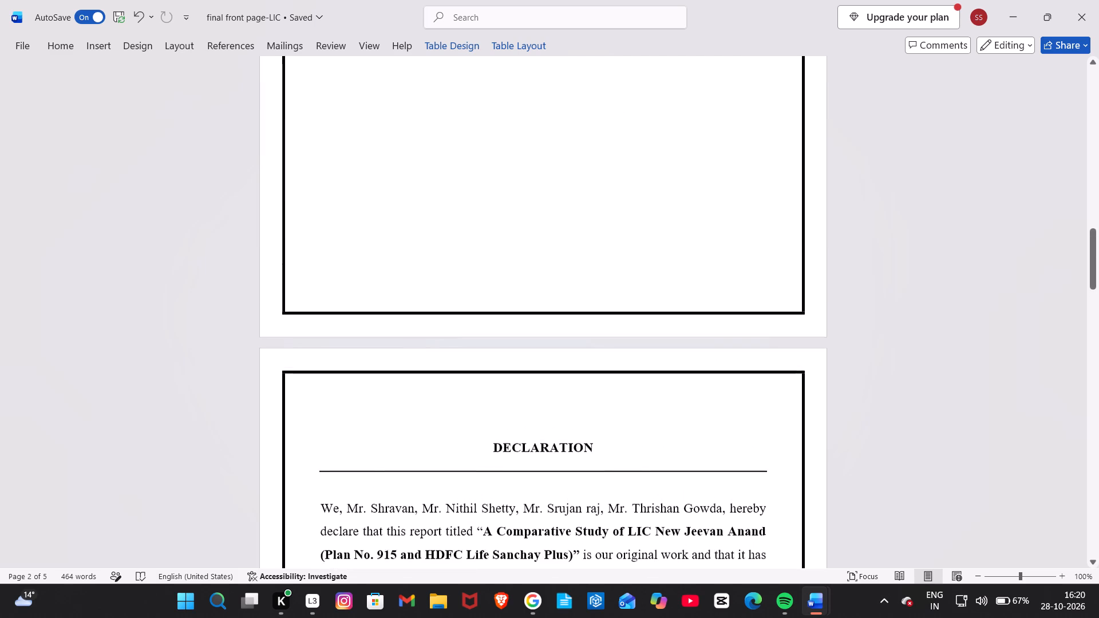
{"action": "scroll", "coordinate": [562, 421], "scroll_direction": "up", "scroll_amount": 6}
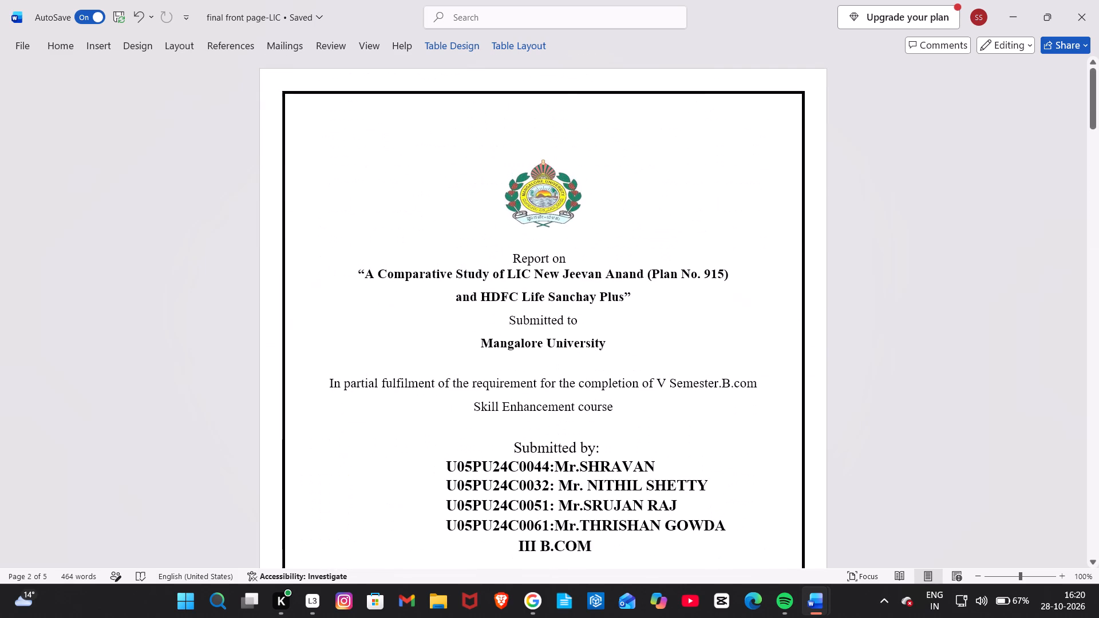
{"action": "scroll", "coordinate": [562, 421], "scroll_direction": "down", "scroll_amount": 2}
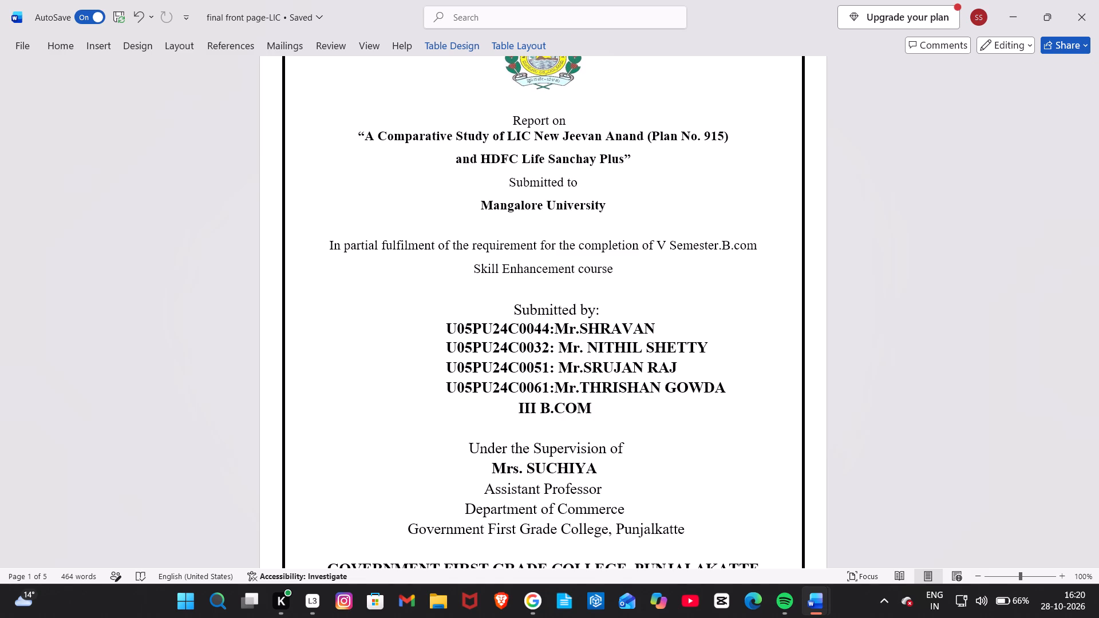
{"action": "scroll", "coordinate": [612, 469], "scroll_direction": "down", "scroll_amount": 1}
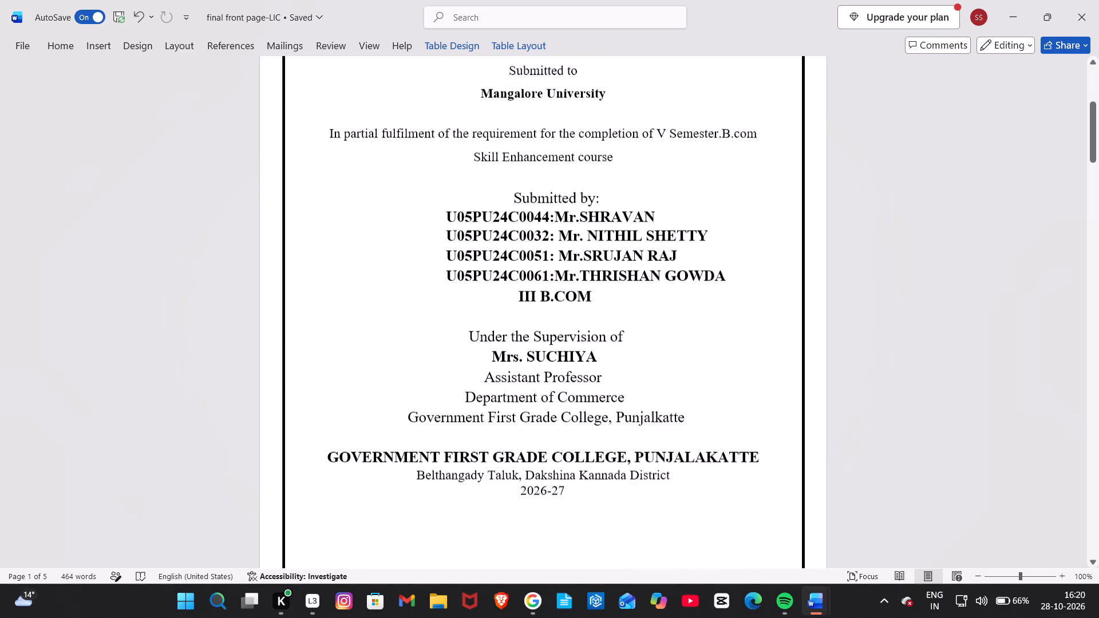
{"action": "scroll", "coordinate": [612, 469], "scroll_direction": "down", "scroll_amount": 1}
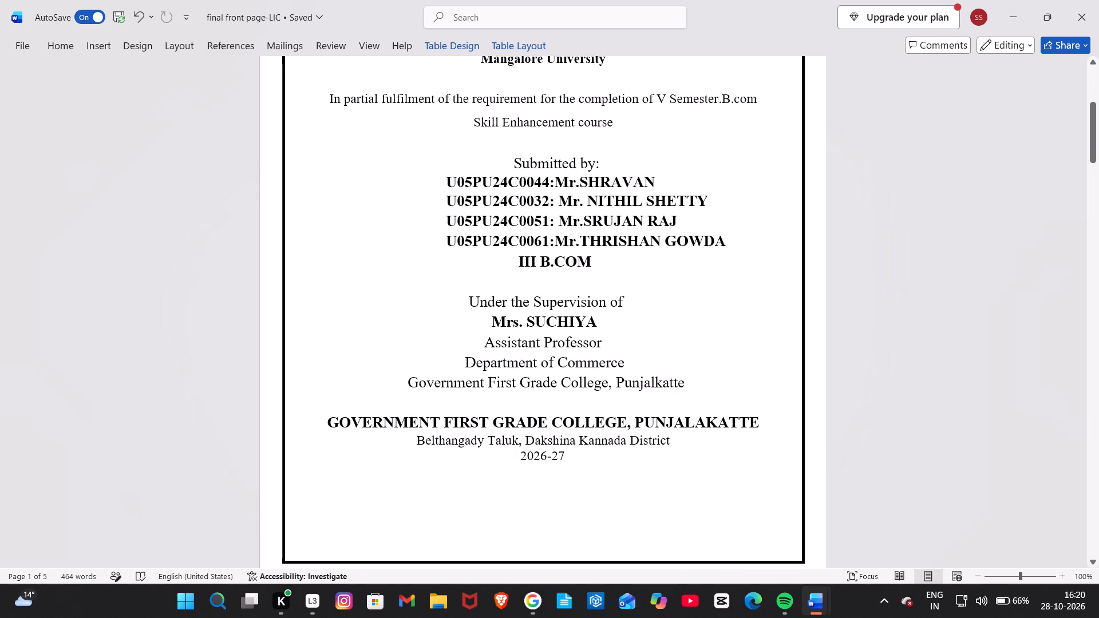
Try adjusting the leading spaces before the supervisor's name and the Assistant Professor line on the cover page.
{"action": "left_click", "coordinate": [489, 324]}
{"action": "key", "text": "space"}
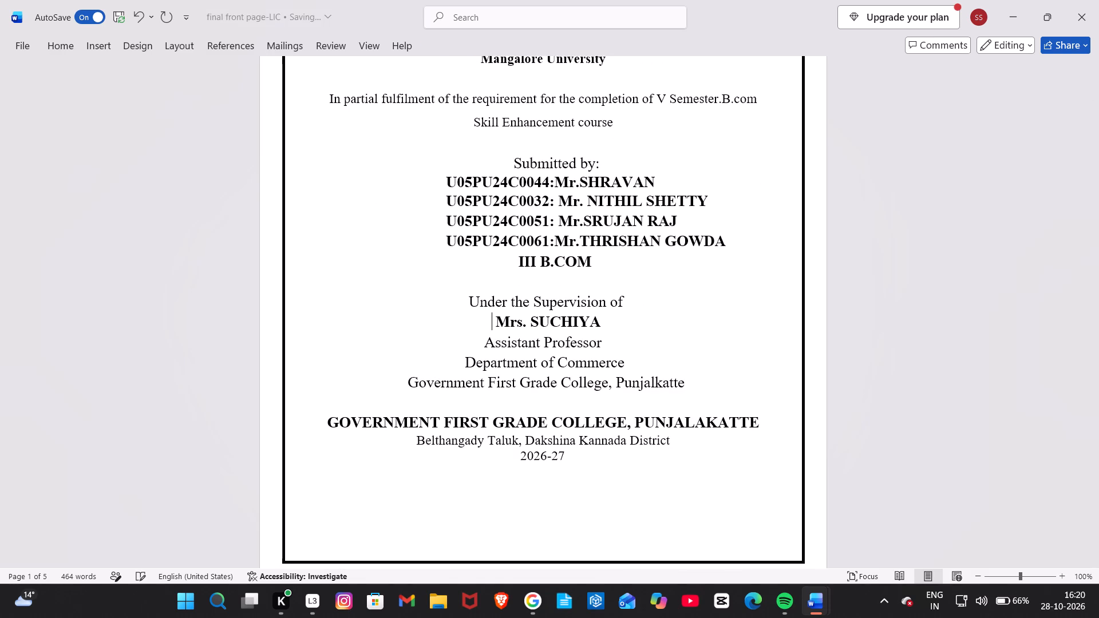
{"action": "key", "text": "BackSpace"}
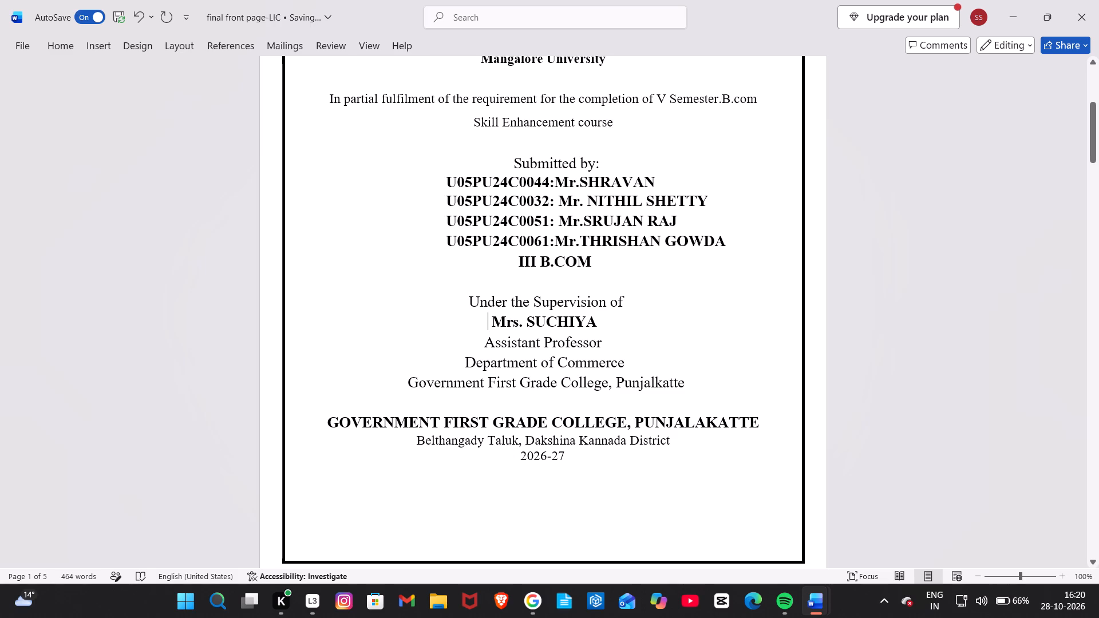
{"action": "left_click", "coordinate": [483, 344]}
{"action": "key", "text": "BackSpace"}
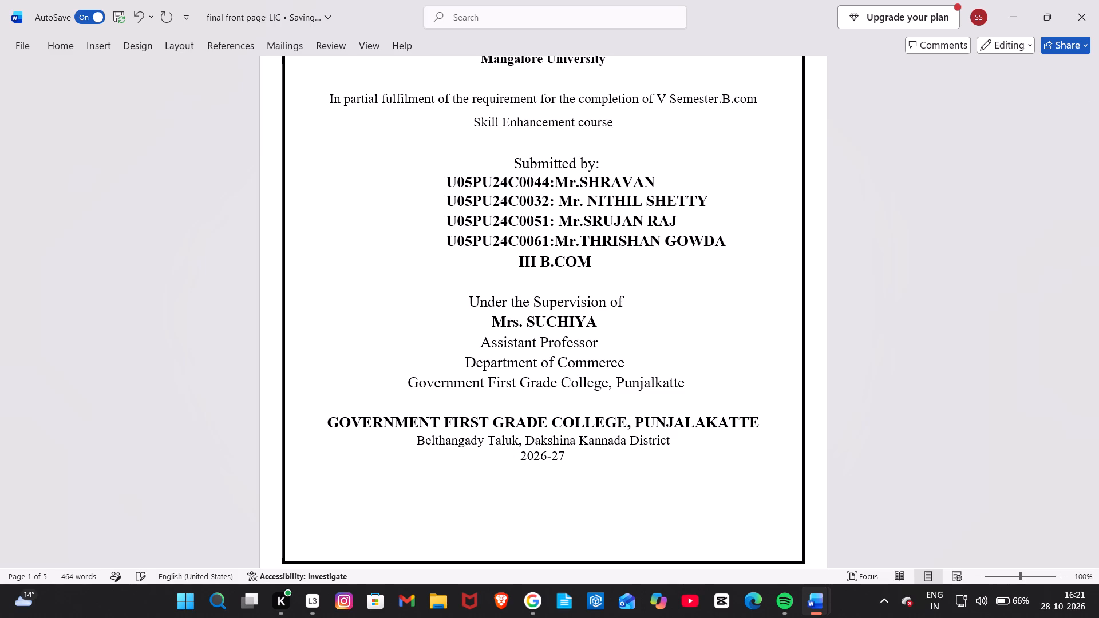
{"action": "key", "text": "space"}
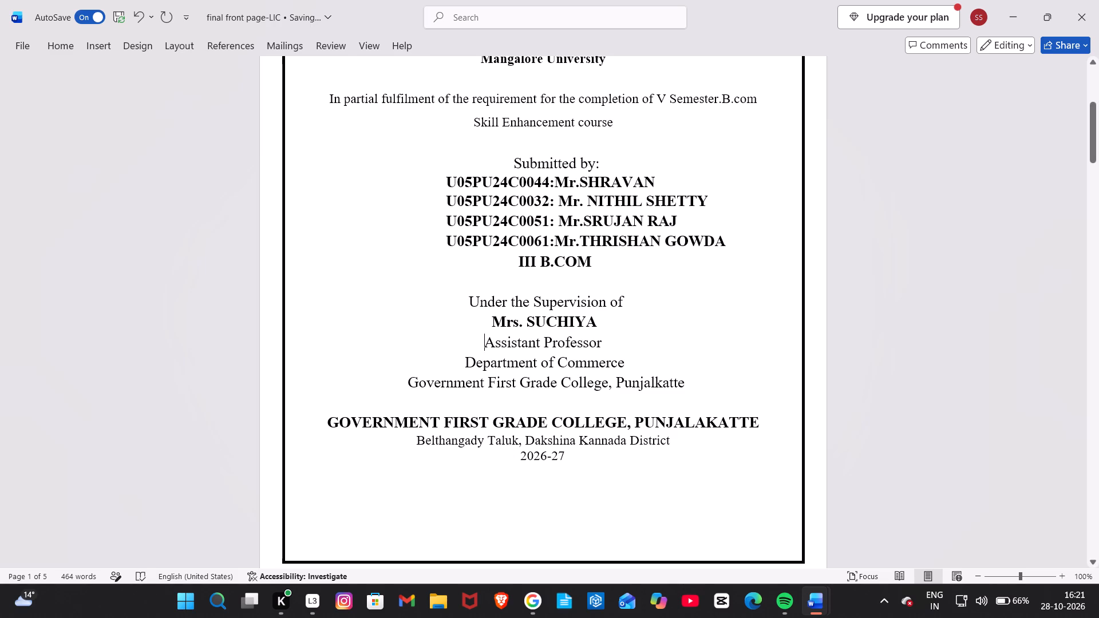
Examine the CERTIFICATE page's body text and signatory lines.
{"action": "scroll", "coordinate": [651, 318], "scroll_direction": "down", "scroll_amount": 5}
{"action": "scroll", "coordinate": [651, 318], "scroll_direction": "up", "scroll_amount": 1}
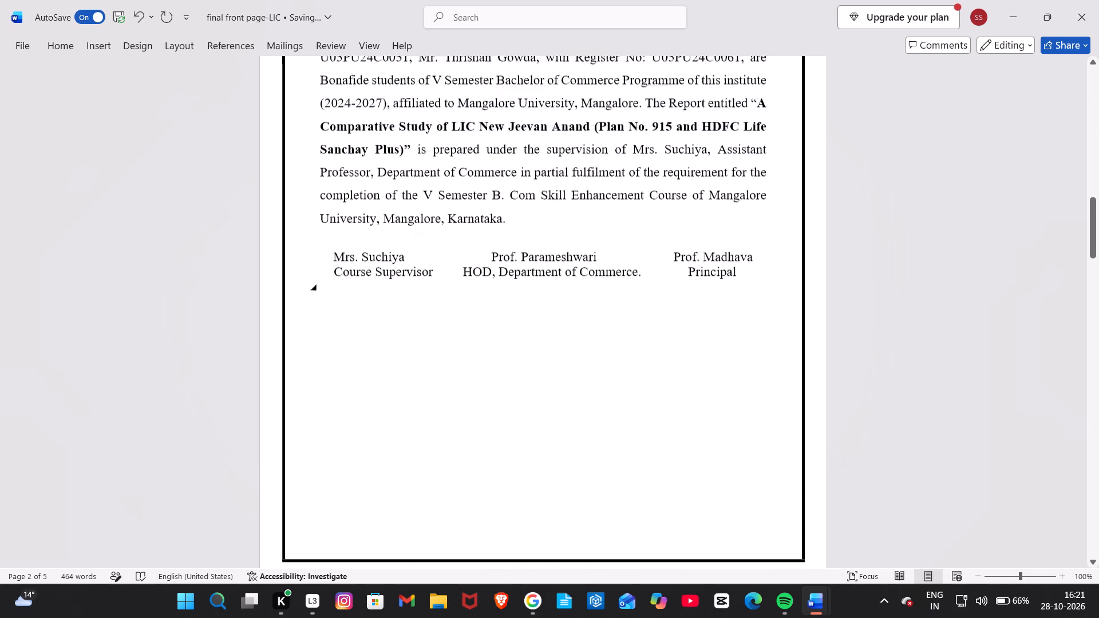
{"action": "scroll", "coordinate": [651, 318], "scroll_direction": "up", "scroll_amount": 2}
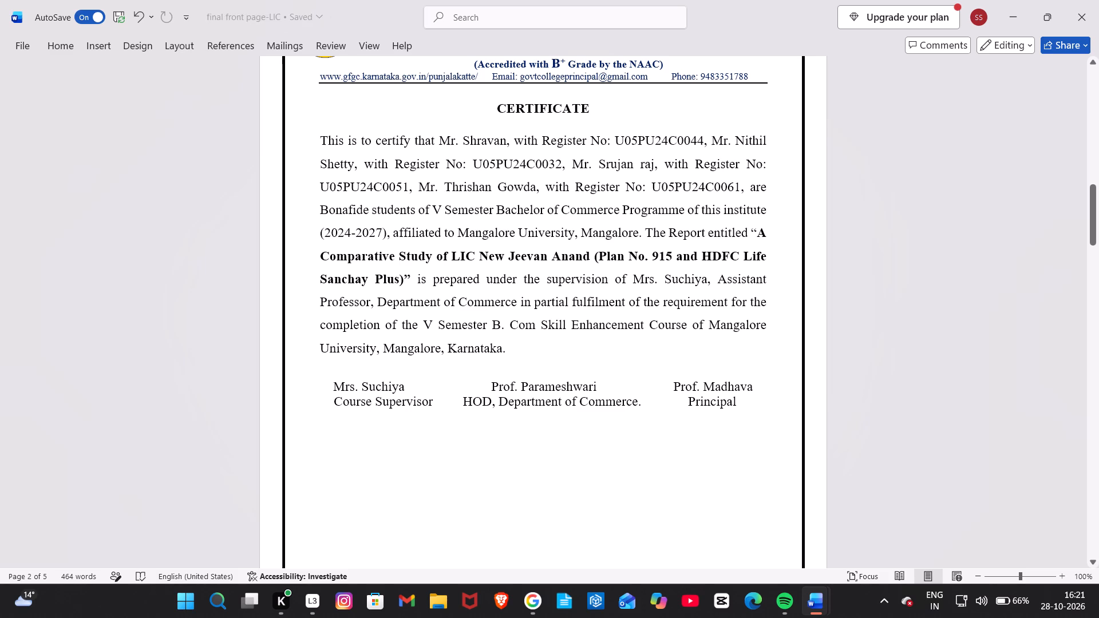
{"action": "scroll", "coordinate": [535, 254], "scroll_direction": "down", "scroll_amount": 1}
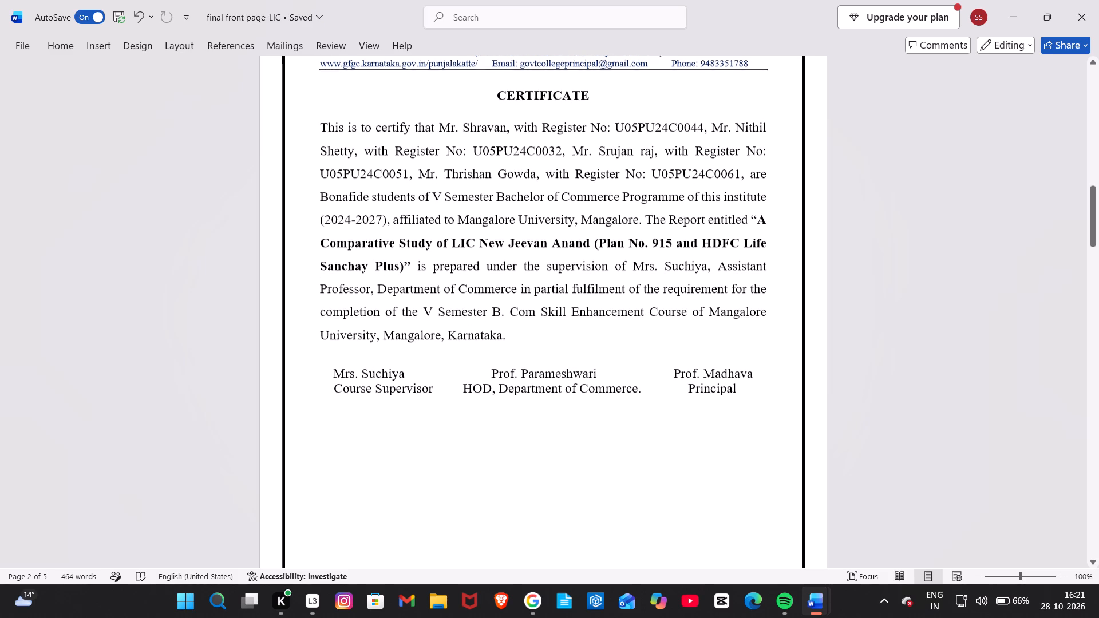
{"action": "scroll", "coordinate": [535, 254], "scroll_direction": "down", "scroll_amount": 1}
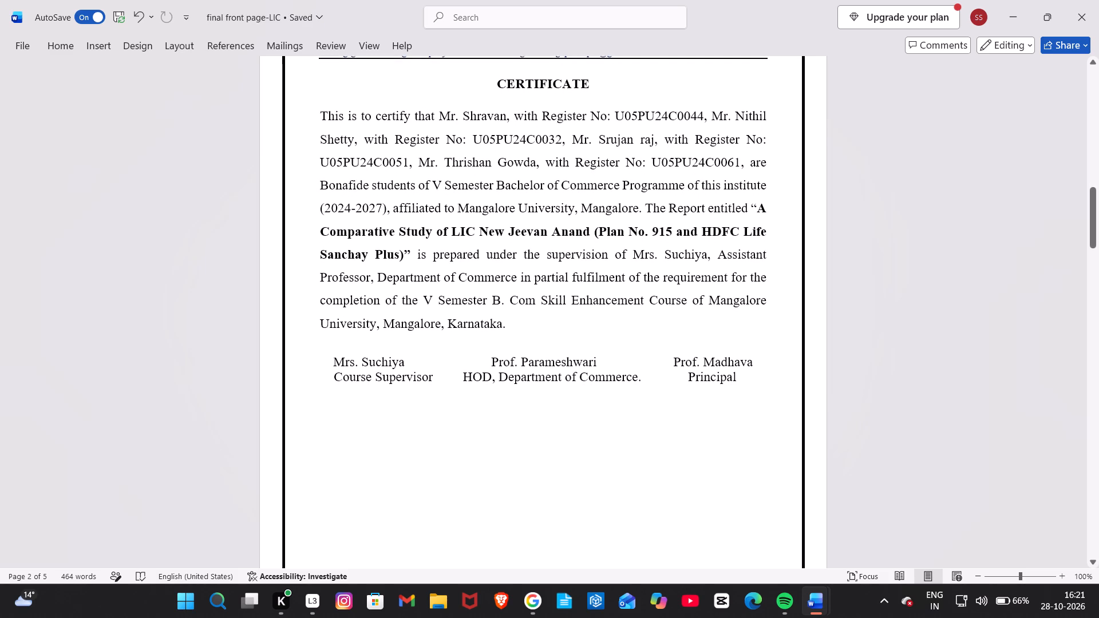
Remove one leading space before each of the four student name and register number lines on the DECLARATION page.
{"action": "scroll", "coordinate": [535, 254], "scroll_direction": "down", "scroll_amount": 5}
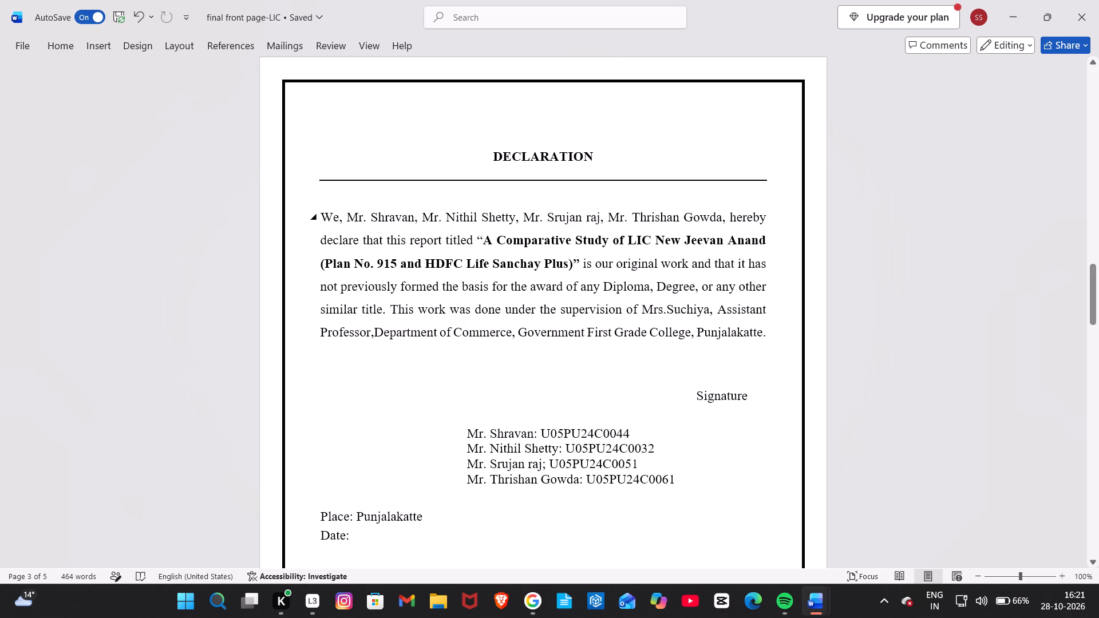
{"action": "left_click", "coordinate": [456, 435]}
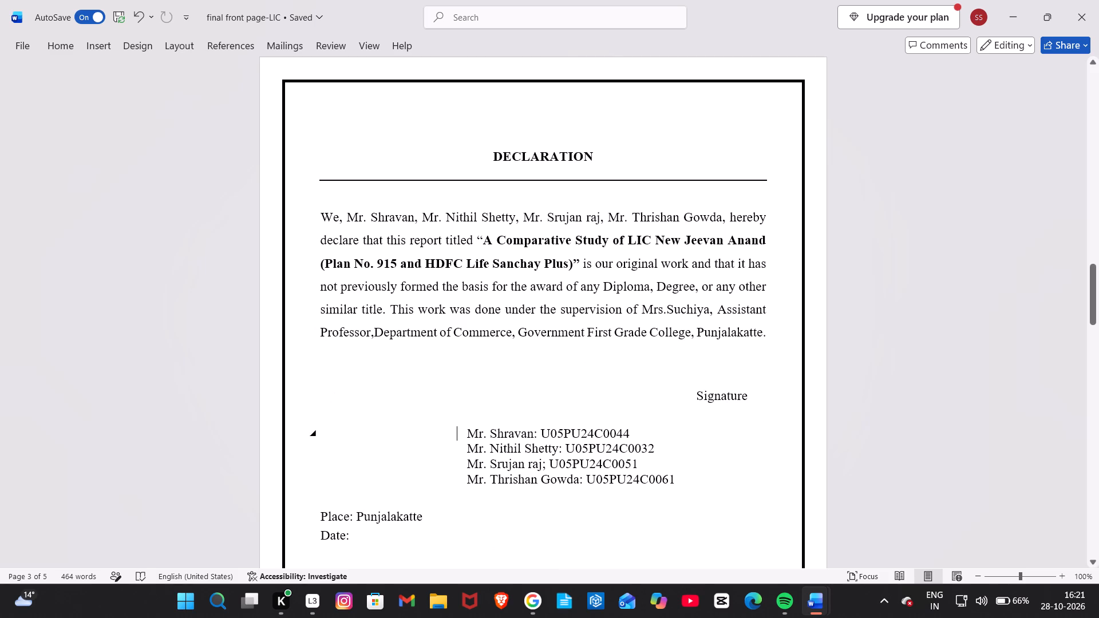
{"action": "key", "text": "BackSpace"}
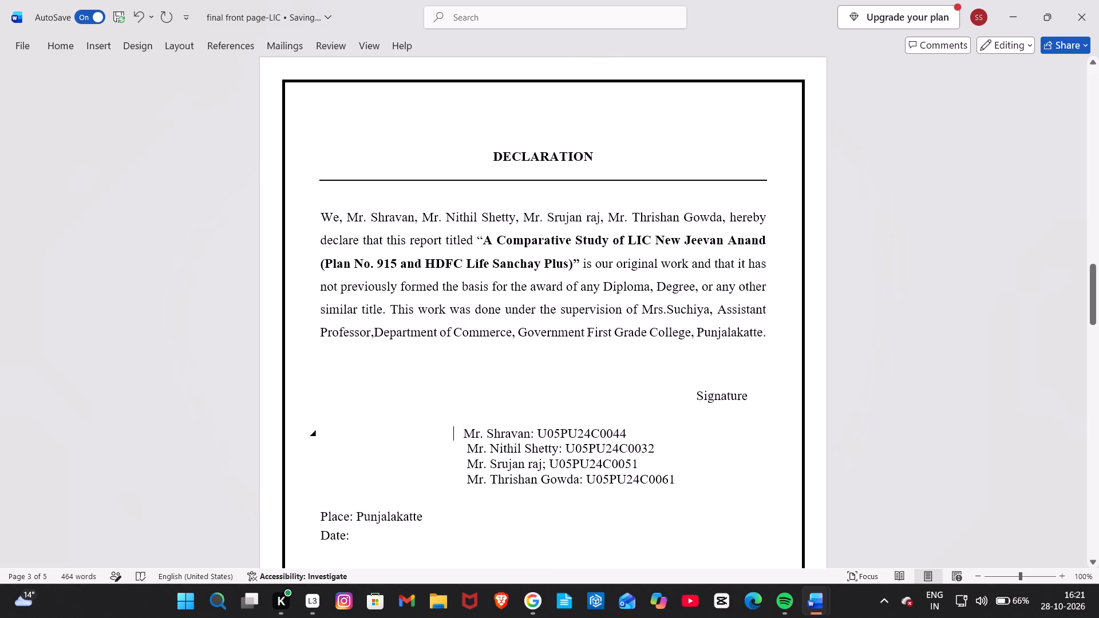
{"action": "left_click", "coordinate": [471, 453]}
{"action": "key", "text": "BackSpace"}
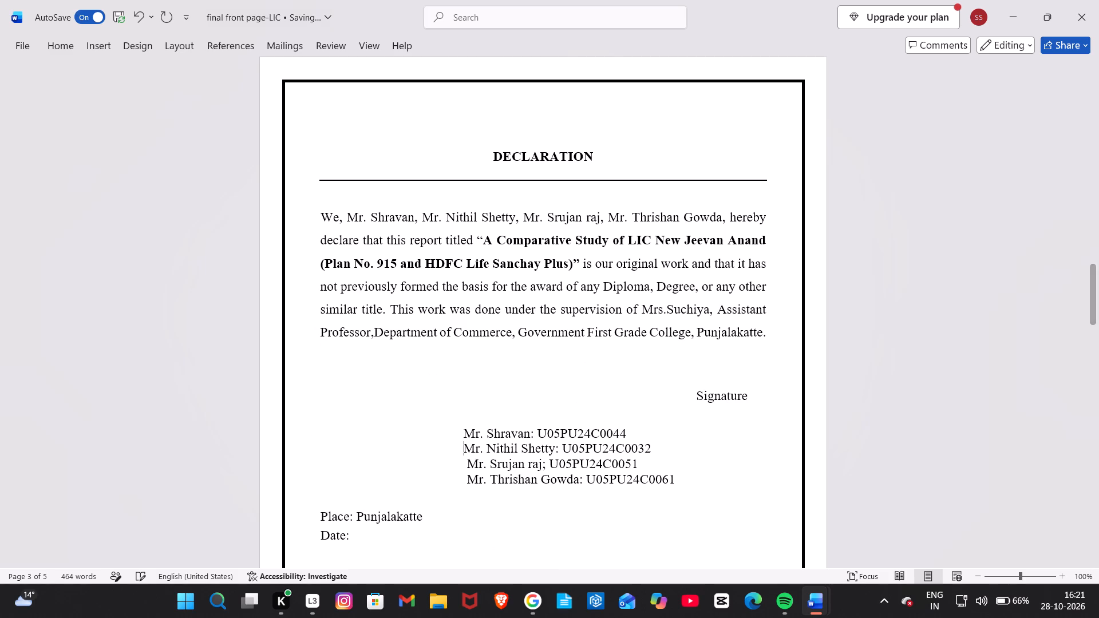
{"action": "left_click", "coordinate": [469, 462]}
{"action": "key", "text": "BackSpace"}
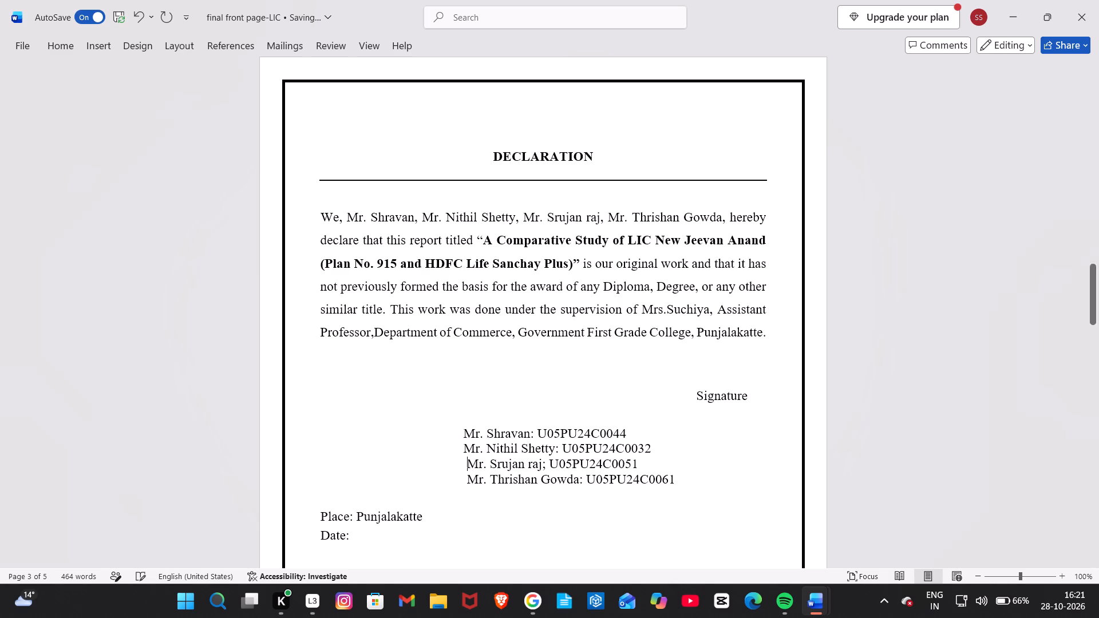
{"action": "left_click", "coordinate": [468, 477]}
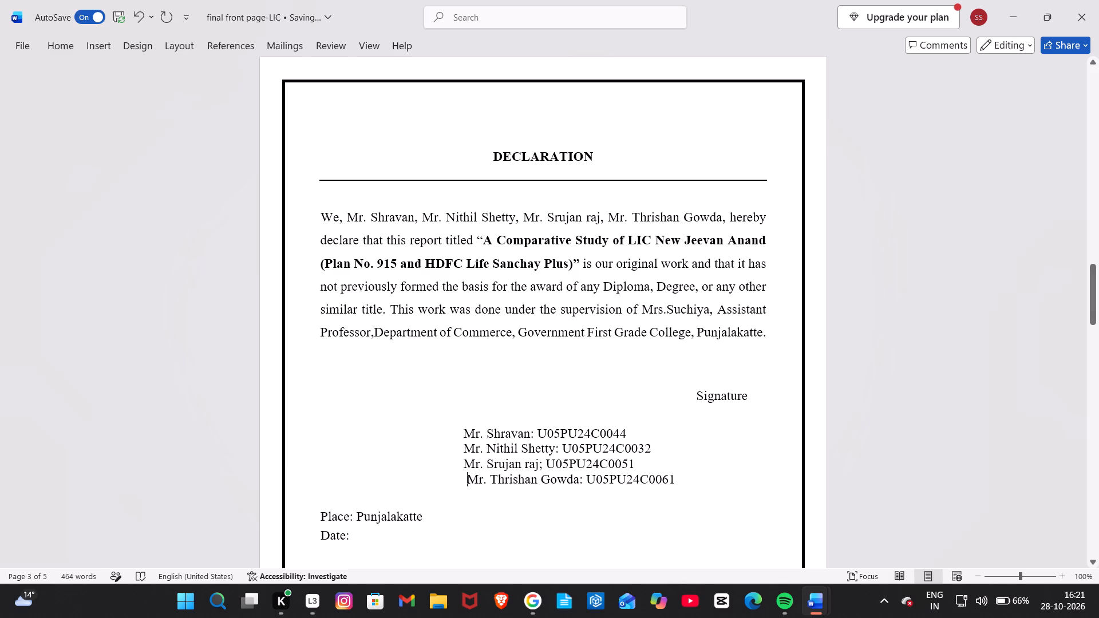
{"action": "key", "text": "backslash"}
{"action": "key", "text": "BackSpace"}
{"action": "key", "text": "BackSpace"}
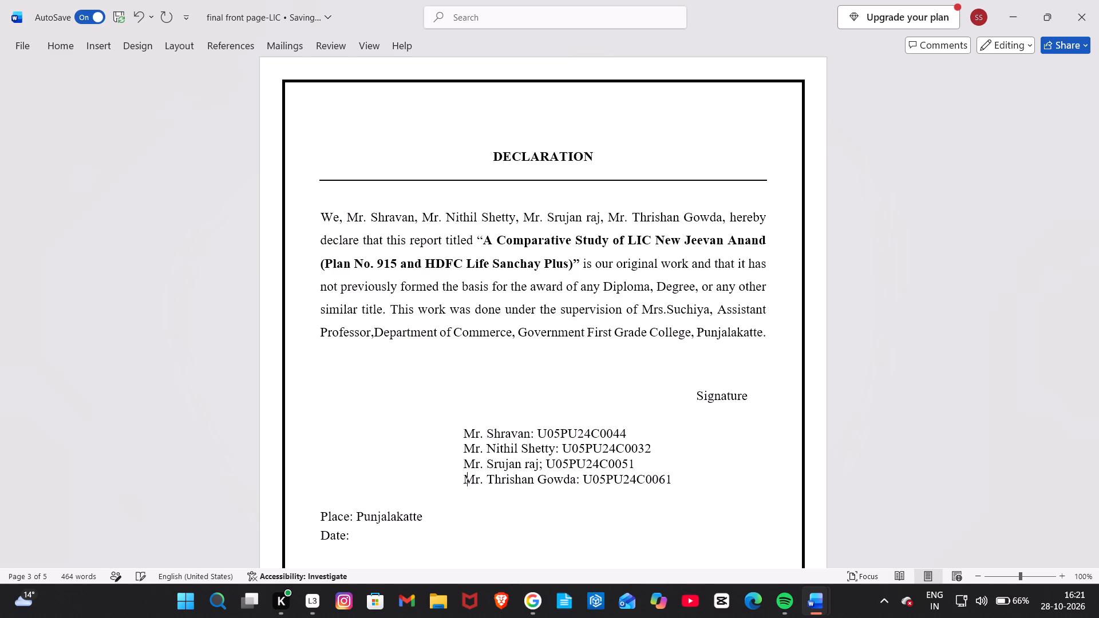
Examine the CERTIFICATE OF COMPLETION page and the Table of Contents page.
{"action": "scroll", "coordinate": [683, 497], "scroll_direction": "down", "scroll_amount": 6}
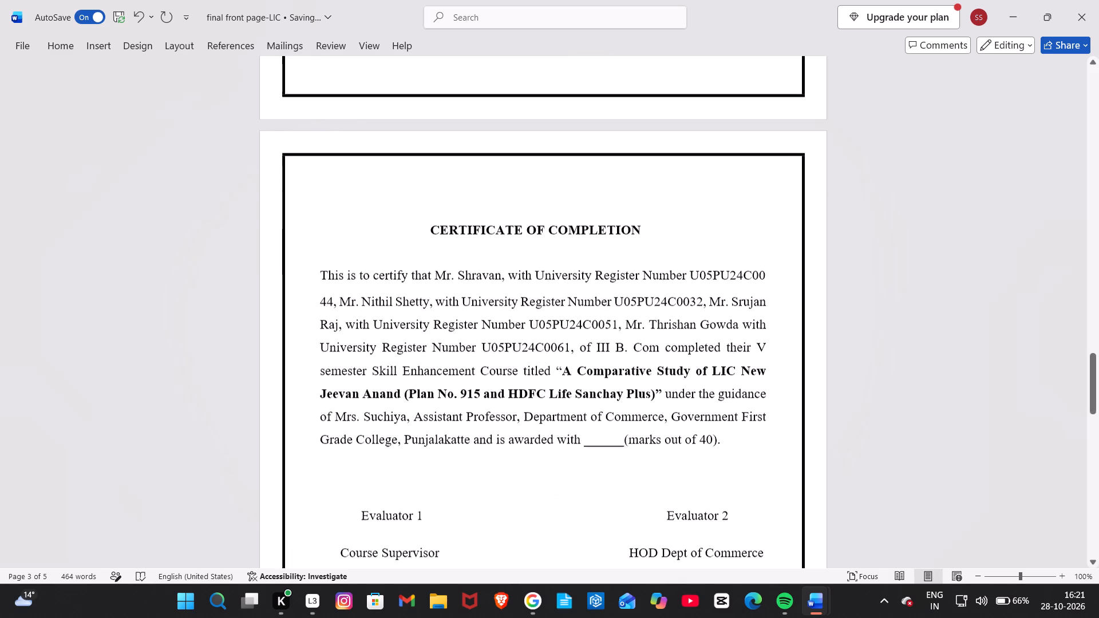
{"action": "scroll", "coordinate": [683, 497], "scroll_direction": "down", "scroll_amount": 4}
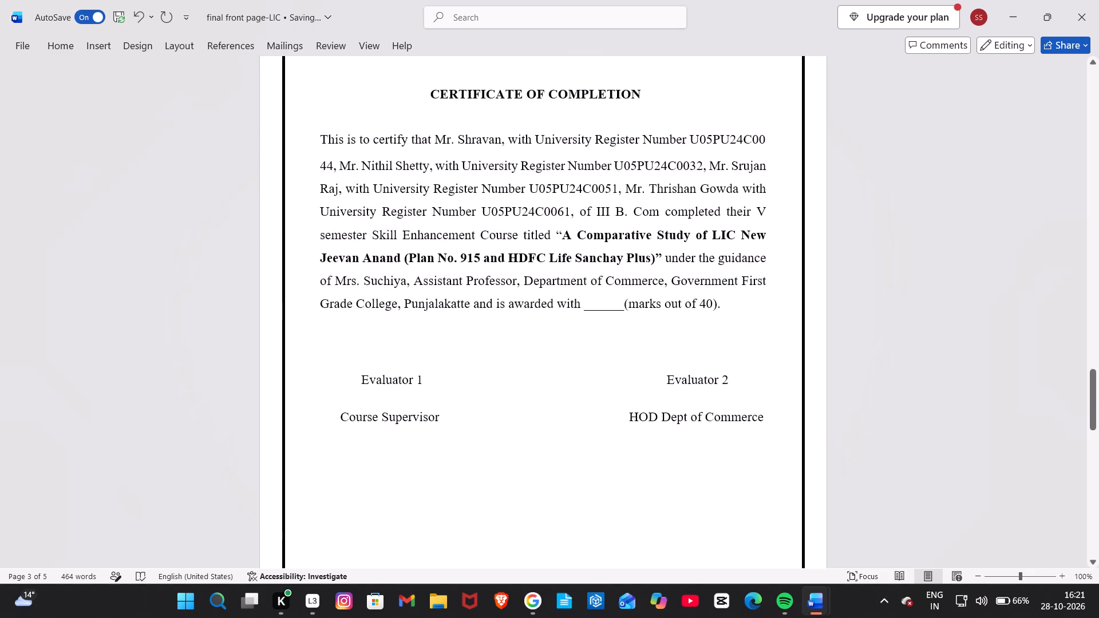
{"action": "scroll", "coordinate": [683, 497], "scroll_direction": "down", "scroll_amount": 4}
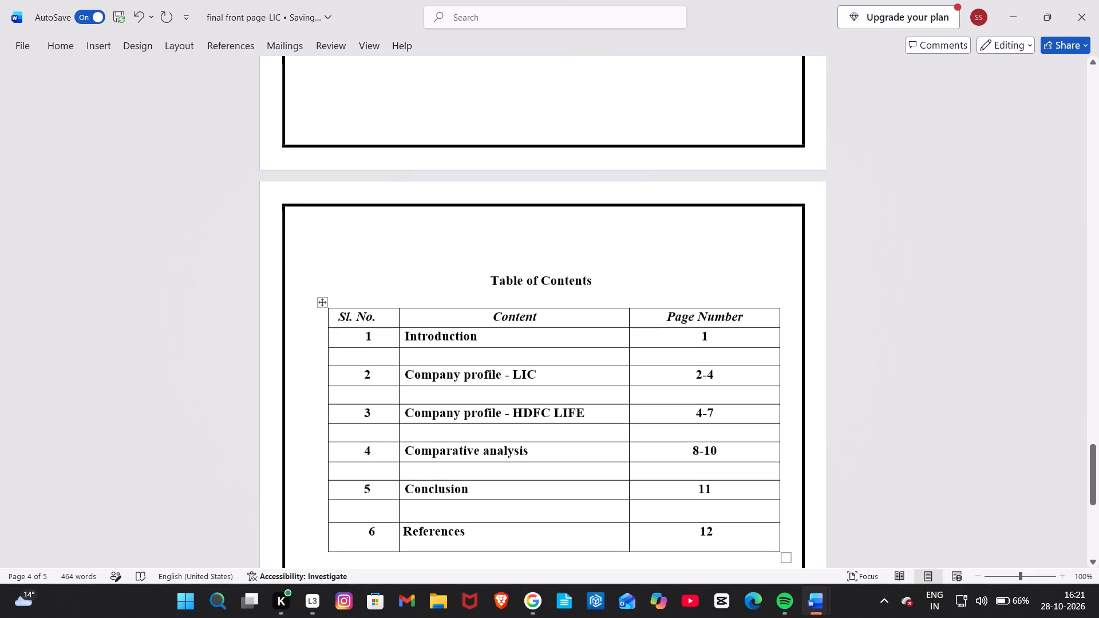
Set the font of the whole document, from the cover page through the Table of Contents, to Times New Roman.
{"action": "scroll", "coordinate": [413, 313], "scroll_direction": "up", "scroll_amount": 10}
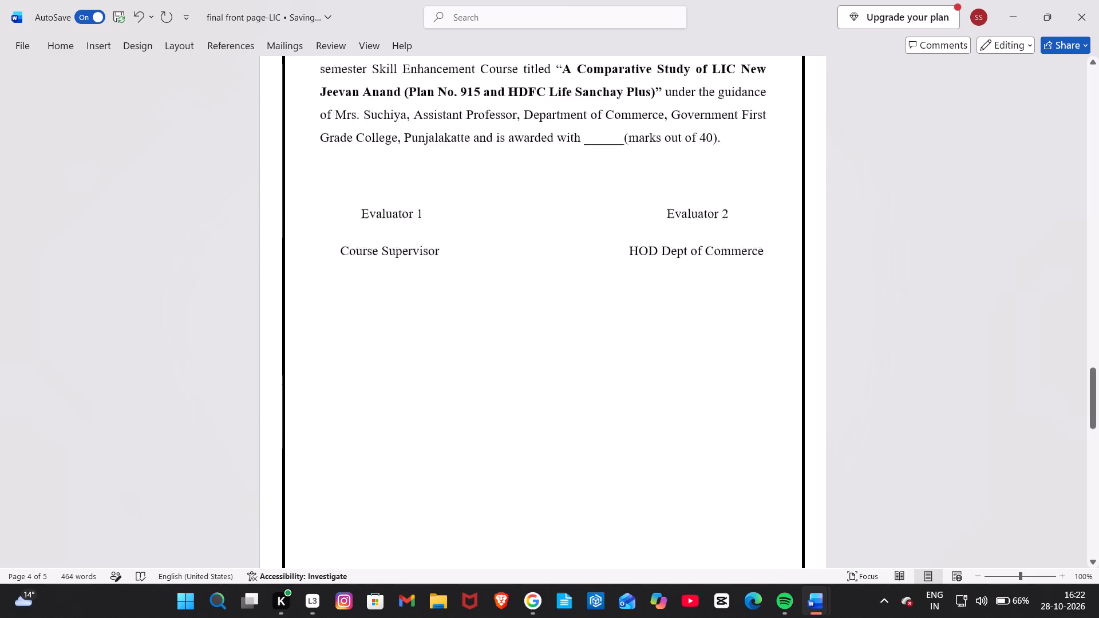
{"action": "scroll", "coordinate": [413, 313], "scroll_direction": "up", "scroll_amount": 8}
{"action": "left_click_drag", "start_coordinate": [384, 136], "coordinate": [508, 427]}
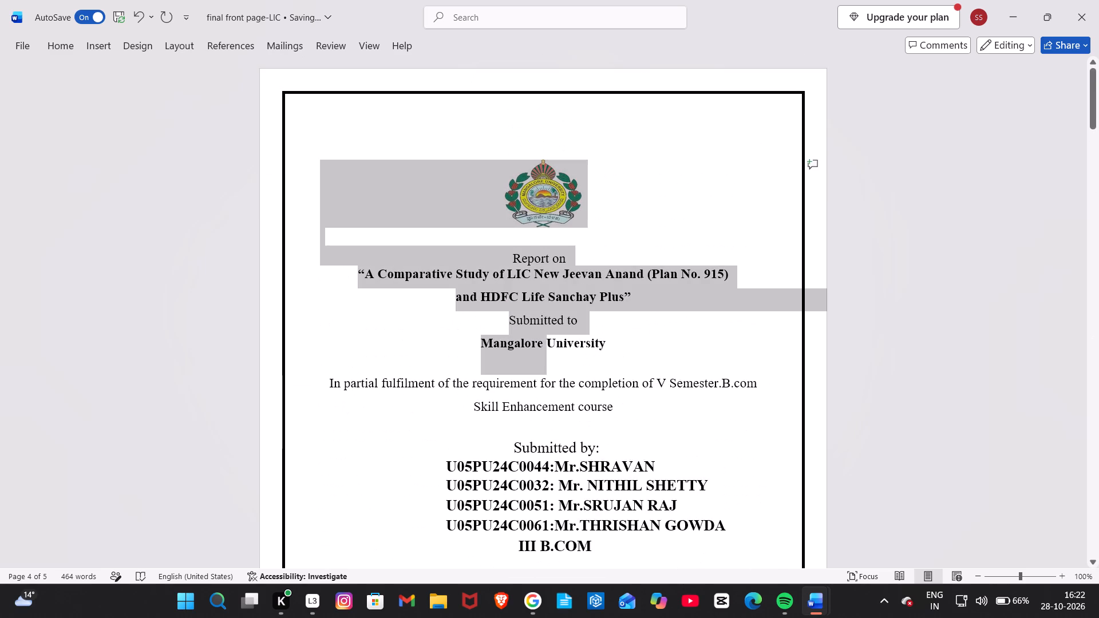
{"action": "left_click_drag", "start_coordinate": [508, 427], "coordinate": [551, 617]}
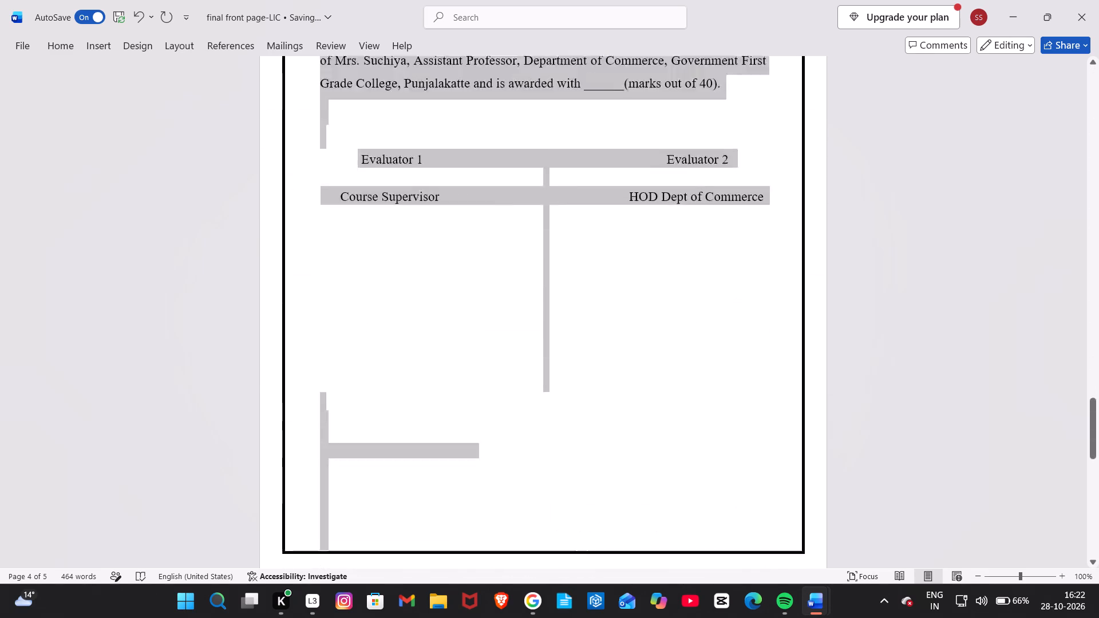
{"action": "left_click_drag", "start_coordinate": [551, 617], "coordinate": [538, 385]}
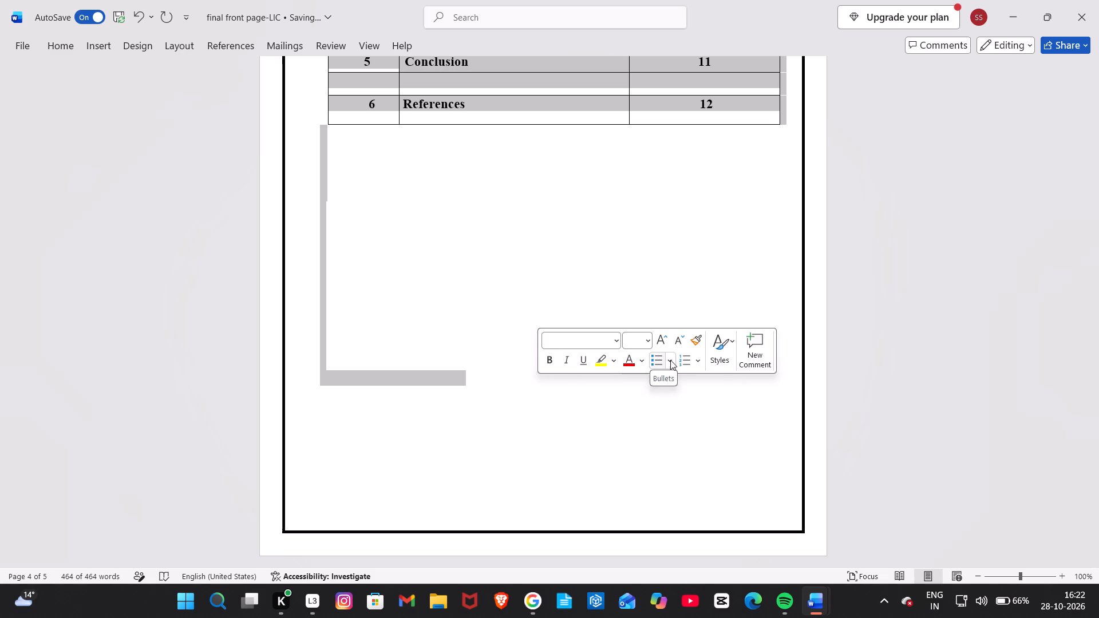
{"action": "left_click", "coordinate": [617, 342]}
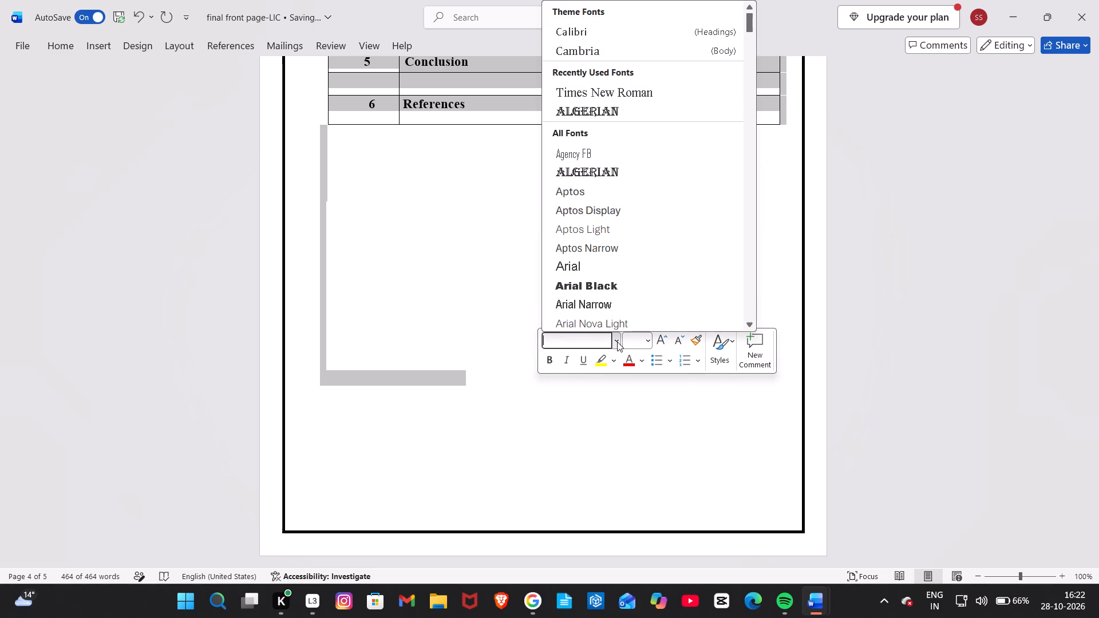
{"action": "left_click", "coordinate": [631, 94]}
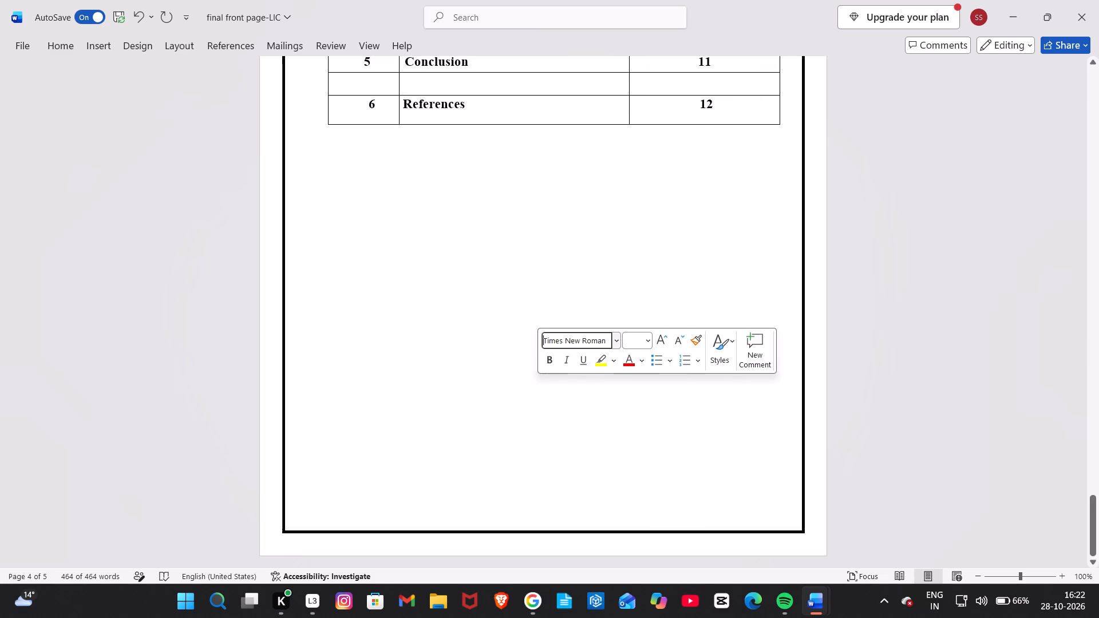
{"action": "left_click", "coordinate": [587, 224]}
Return to the cover page and open the view with the document's save, print and export options.
{"action": "scroll", "coordinate": [587, 224], "scroll_direction": "up", "scroll_amount": 10}
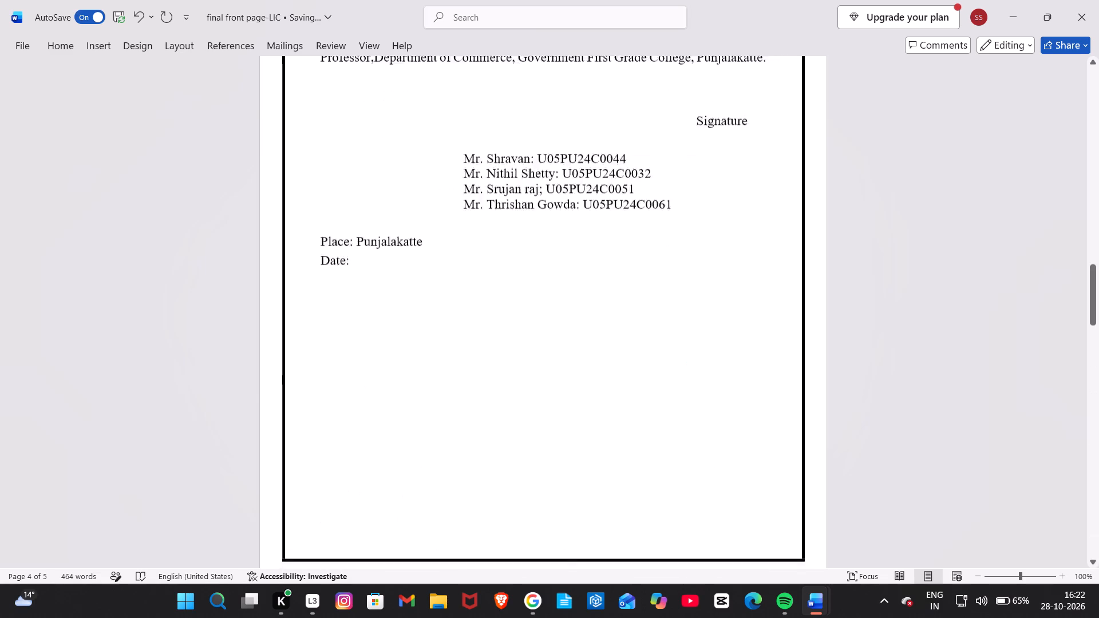
{"action": "scroll", "coordinate": [587, 224], "scroll_direction": "up", "scroll_amount": 15}
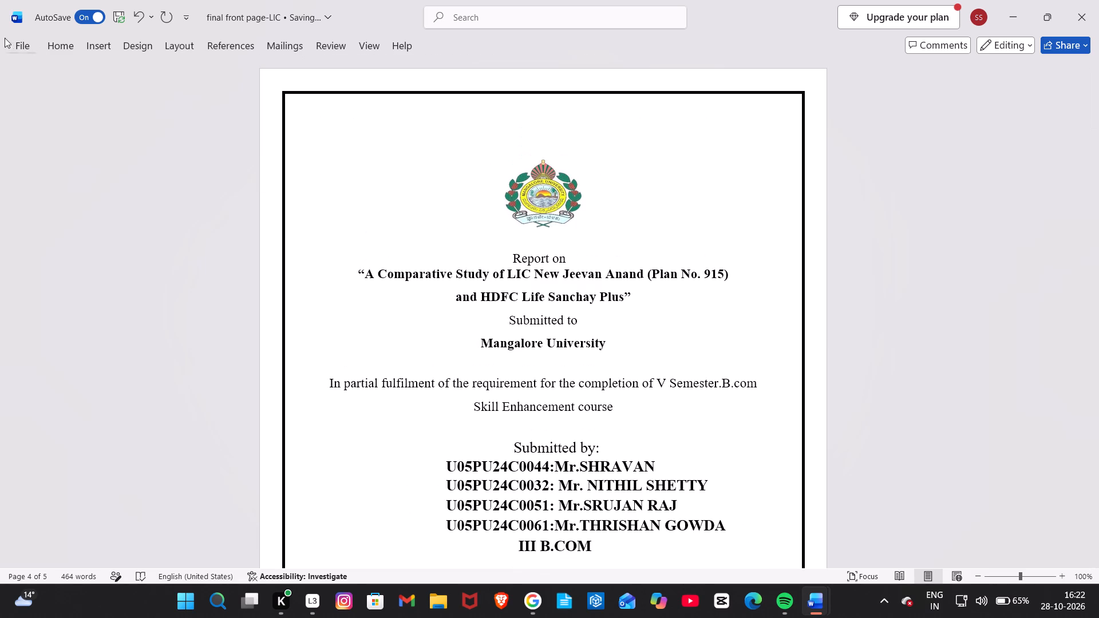
{"action": "left_click", "coordinate": [16, 43]}
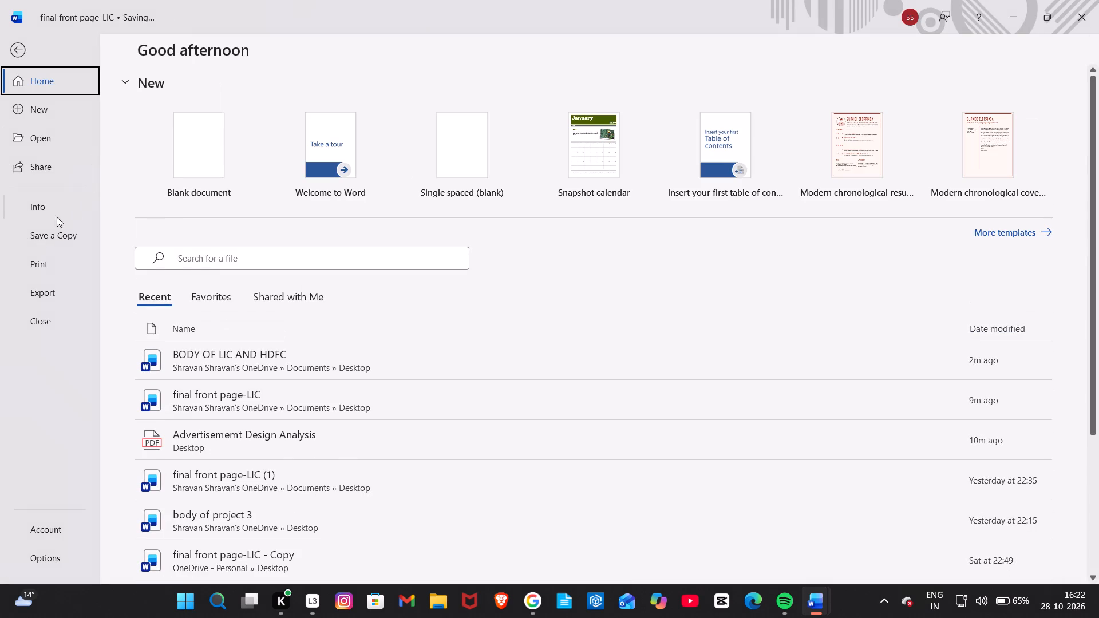
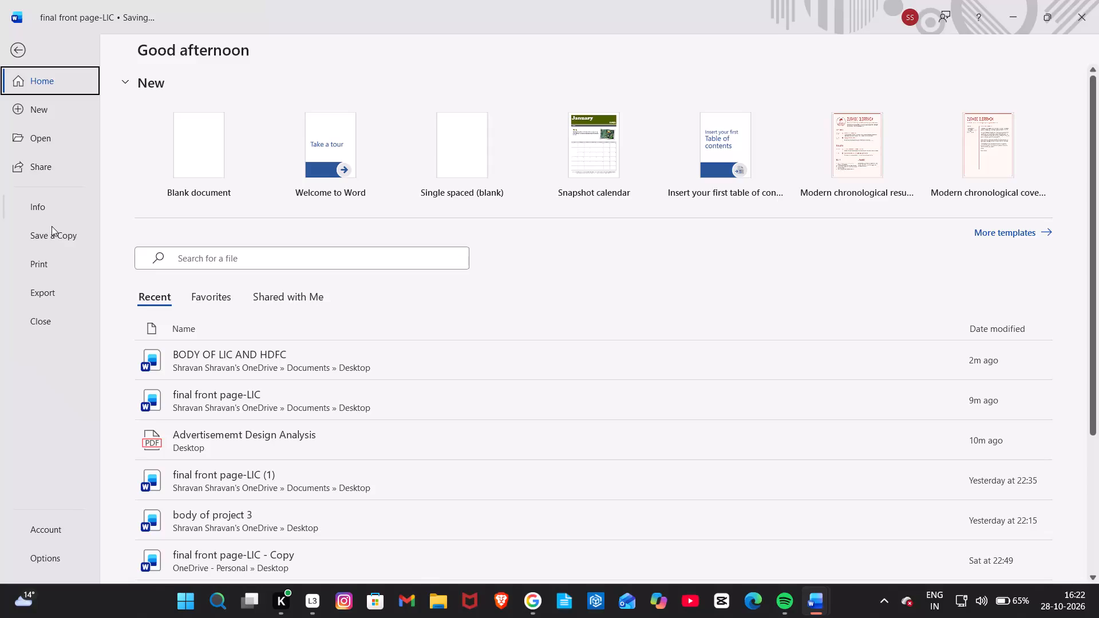
Start saving a copy of the document and choose the personal OneDrive's Desktop folder as its location.
{"action": "left_click", "coordinate": [52, 226]}
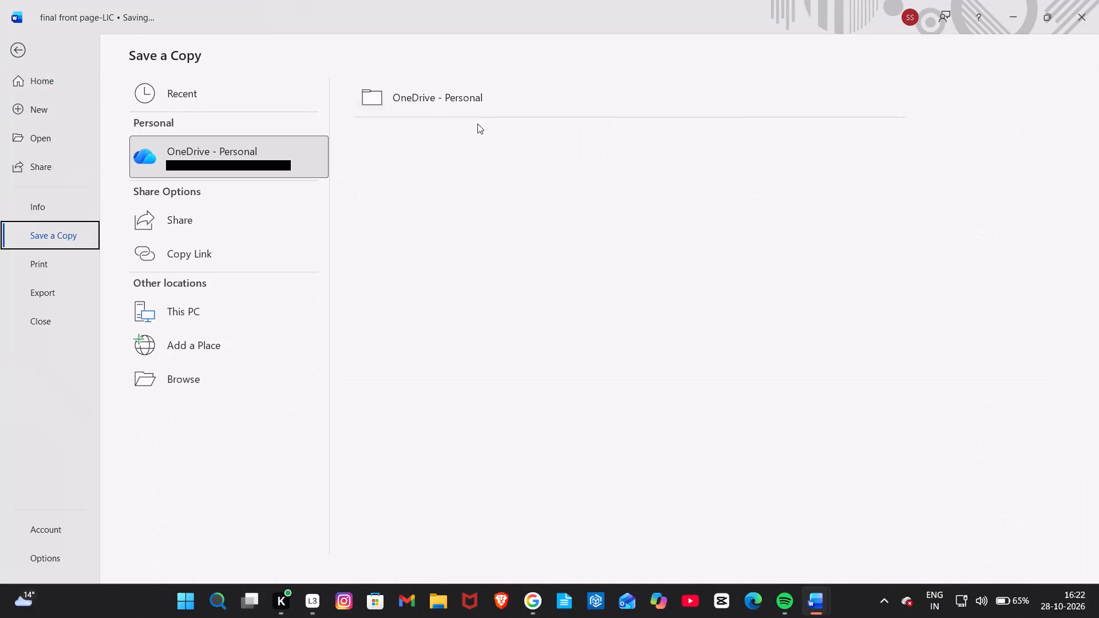
{"action": "left_click", "coordinate": [483, 103]}
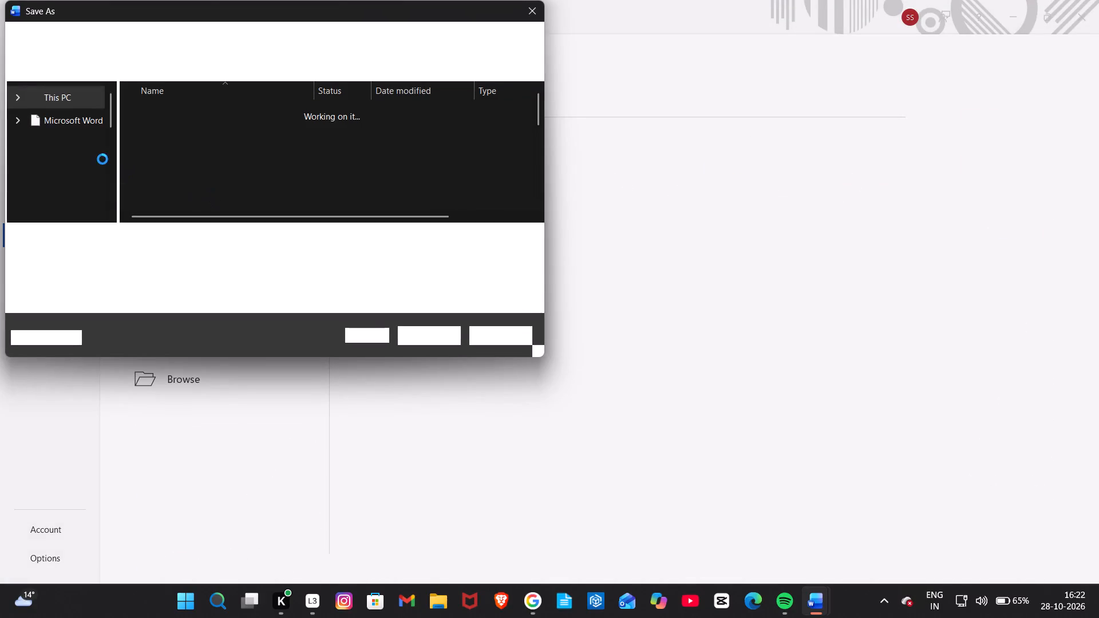
{"action": "scroll", "coordinate": [90, 126], "scroll_direction": "up", "scroll_amount": 4}
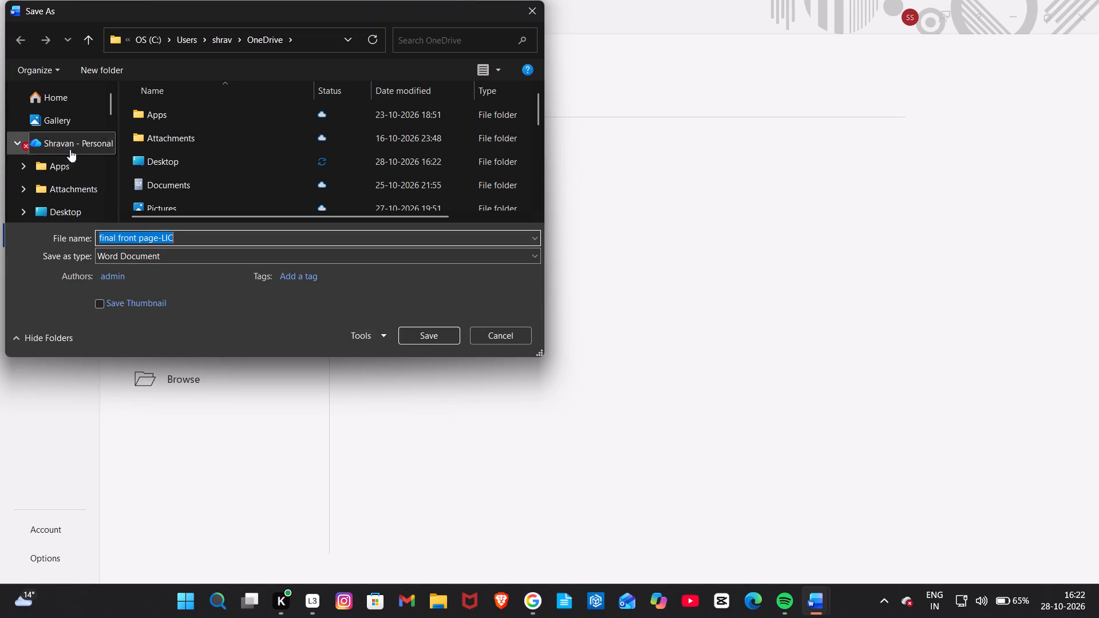
{"action": "left_click", "coordinate": [57, 204]}
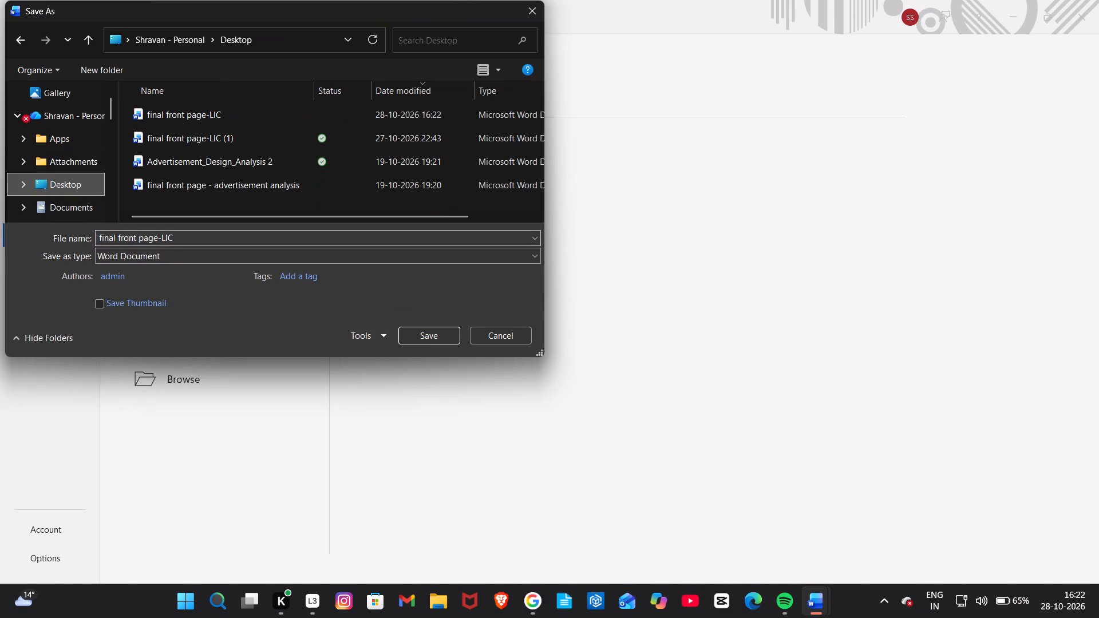
Replace the copy's file name with "front page of lic" and save it as a Word document.
{"action": "left_click", "coordinate": [184, 241]}
{"action": "left_click", "coordinate": [183, 241]}
{"action": "key", "text": "BackSpace"}
{"action": "key", "text": "BackSpace"}
{"action": "key", "text": "BackSpace"}
{"action": "key", "text": "BackSpace"}
{"action": "key", "text": "BackSpace"}
{"action": "key", "text": "BackSpace"}
{"action": "key", "text": "BackSpace"}
{"action": "key", "text": "BackSpace"}
{"action": "key", "text": "BackSpace"}
{"action": "key", "text": "BackSpace"}
{"action": "key", "text": "BackSpace"}
{"action": "key", "text": "BackSpace"}
{"action": "key", "text": "BackSpace"}
{"action": "key", "text": "BackSpace"}
{"action": "key", "text": "BackSpace"}
{"action": "key", "text": "BackSpace"}
{"action": "key", "text": "BackSpace"}
{"action": "key", "text": "BackSpace"}
{"action": "key", "text": "BackSpace"}
{"action": "key", "text": "BackSpace"}
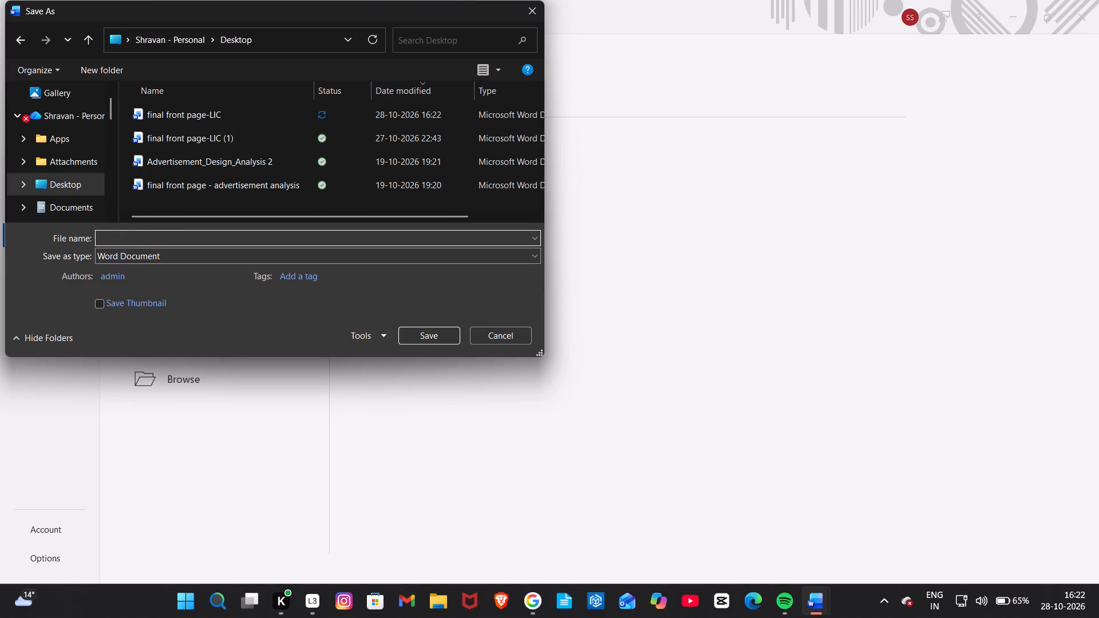
{"action": "type", "text": "front page of"}
{"action": "key", "text": "space"}
{"action": "type", "text": "lic"}
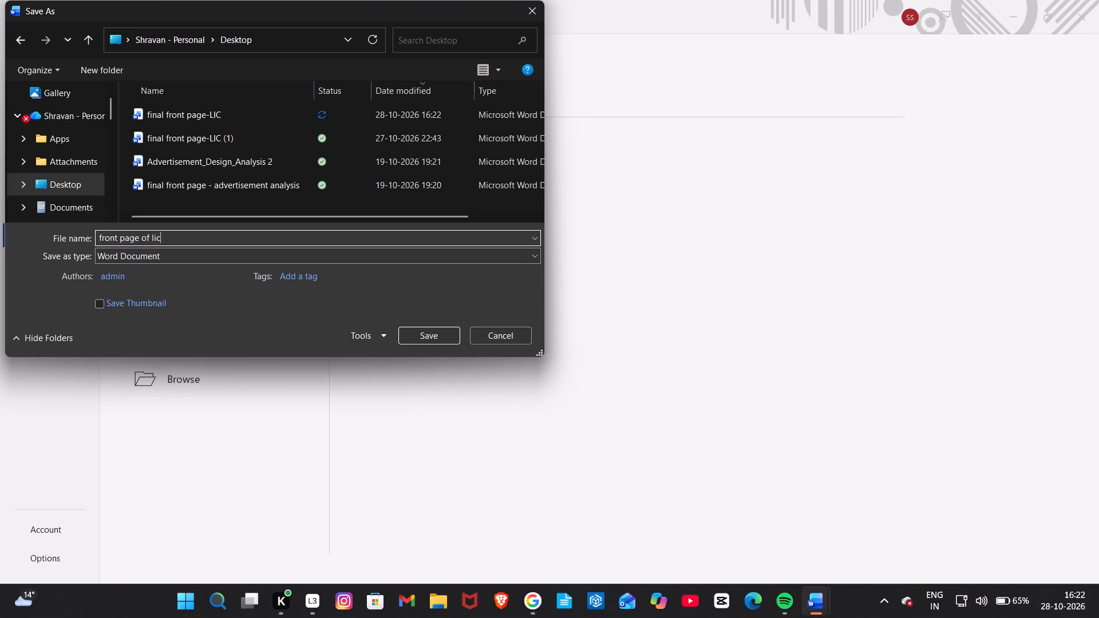
{"action": "key", "text": "space"}
{"action": "key", "text": "Return"}
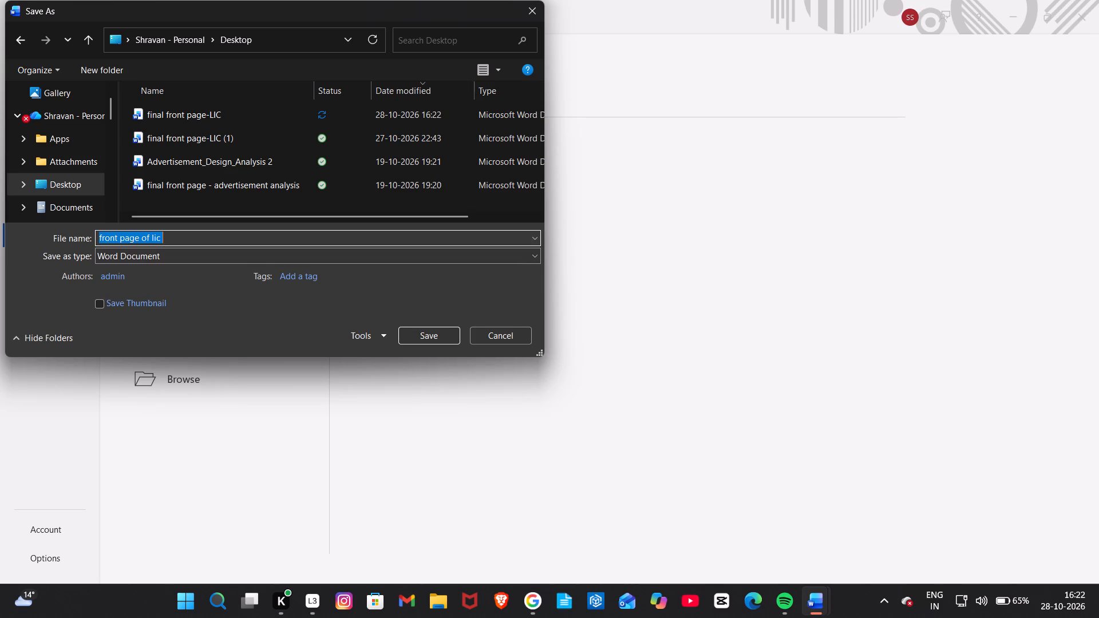
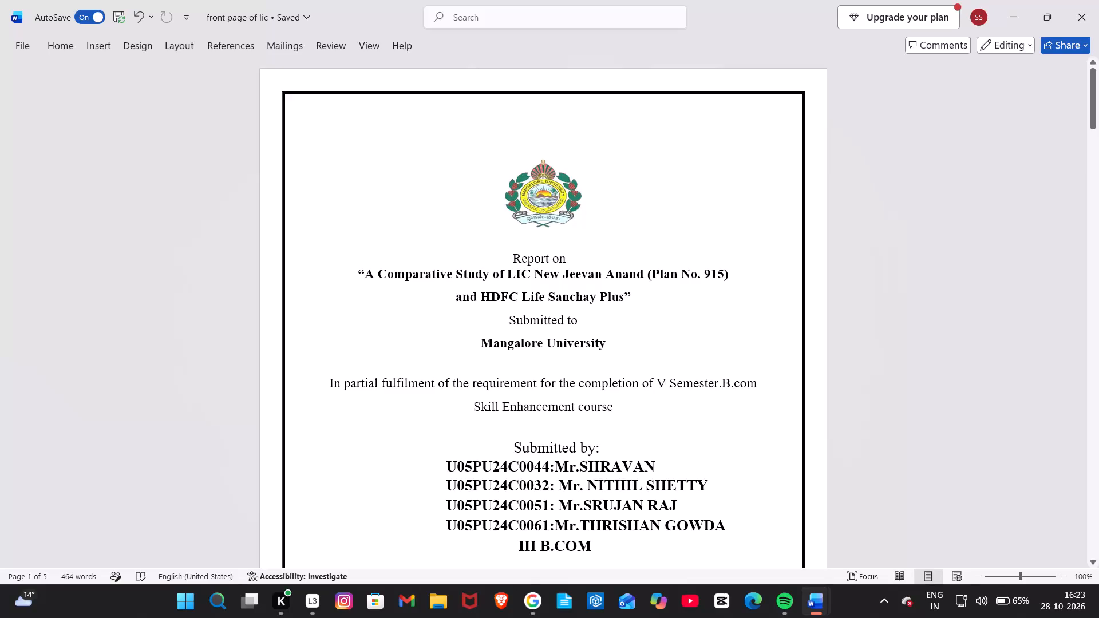
Review the saved front-page document from the title page through the certificate and declaration to the contents table on the last page.
{"action": "scroll", "coordinate": [626, 273], "scroll_direction": "down", "scroll_amount": 10}
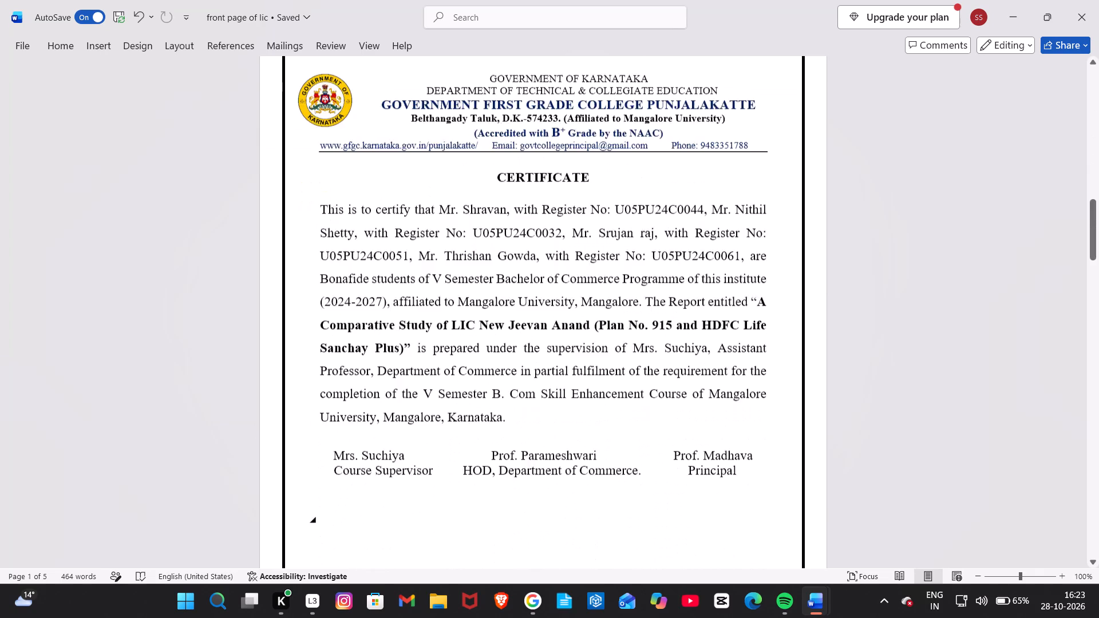
{"action": "scroll", "coordinate": [626, 273], "scroll_direction": "down", "scroll_amount": 12}
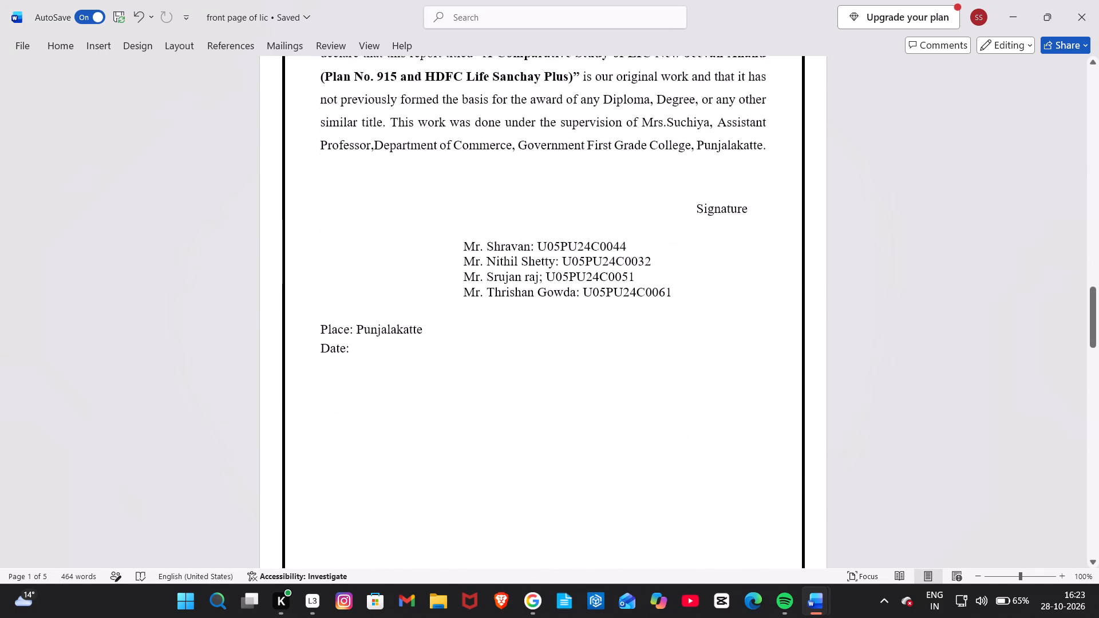
{"action": "scroll", "coordinate": [626, 273], "scroll_direction": "down", "scroll_amount": 8}
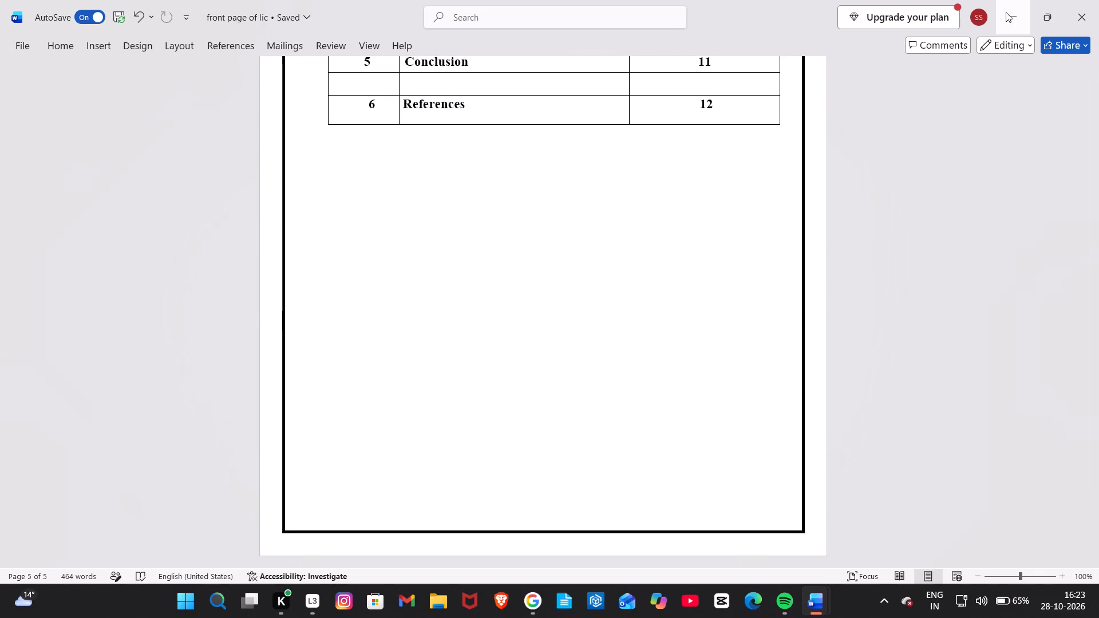
Minimize the document window to get back to the desktop.
{"action": "left_click", "coordinate": [1006, 12]}
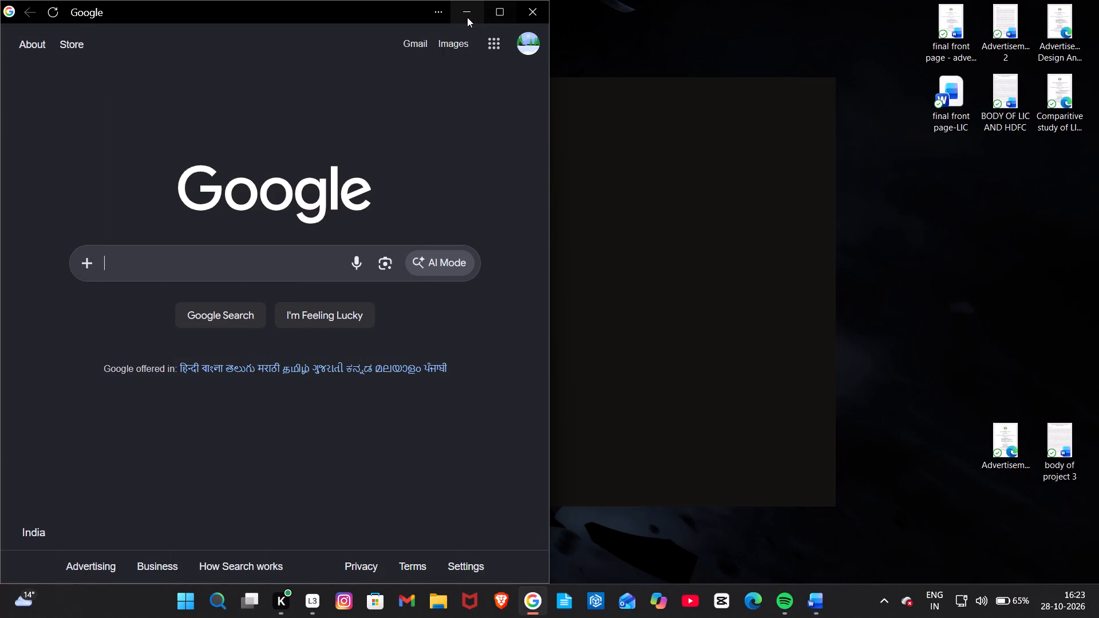
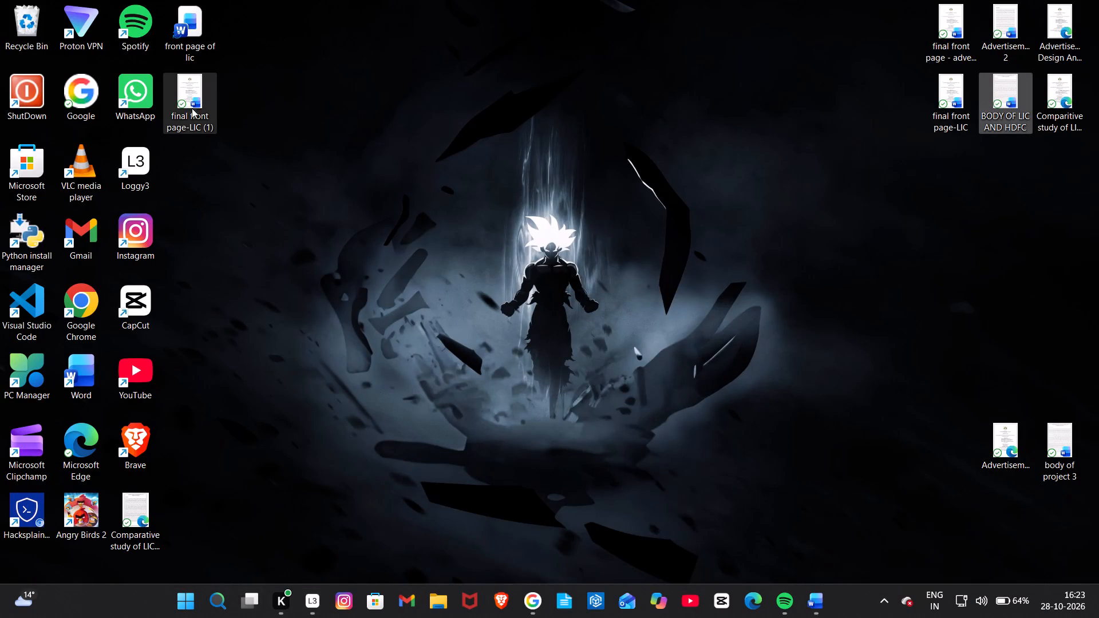
Line up "front page of lic", "body of project 3" and the Advertisement_Design_Analysis file after the Comparative study file in the desktop's lowest icon row.
{"action": "left_click_drag", "start_coordinate": [179, 27], "coordinate": [186, 419]}
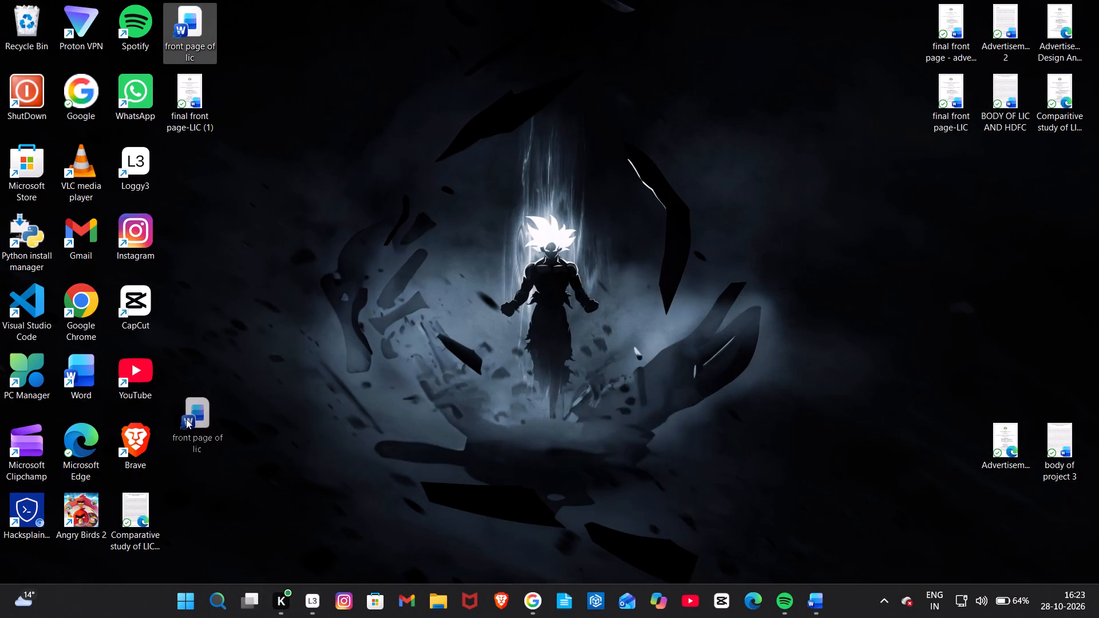
{"action": "left_click_drag", "start_coordinate": [186, 419], "coordinate": [171, 550]}
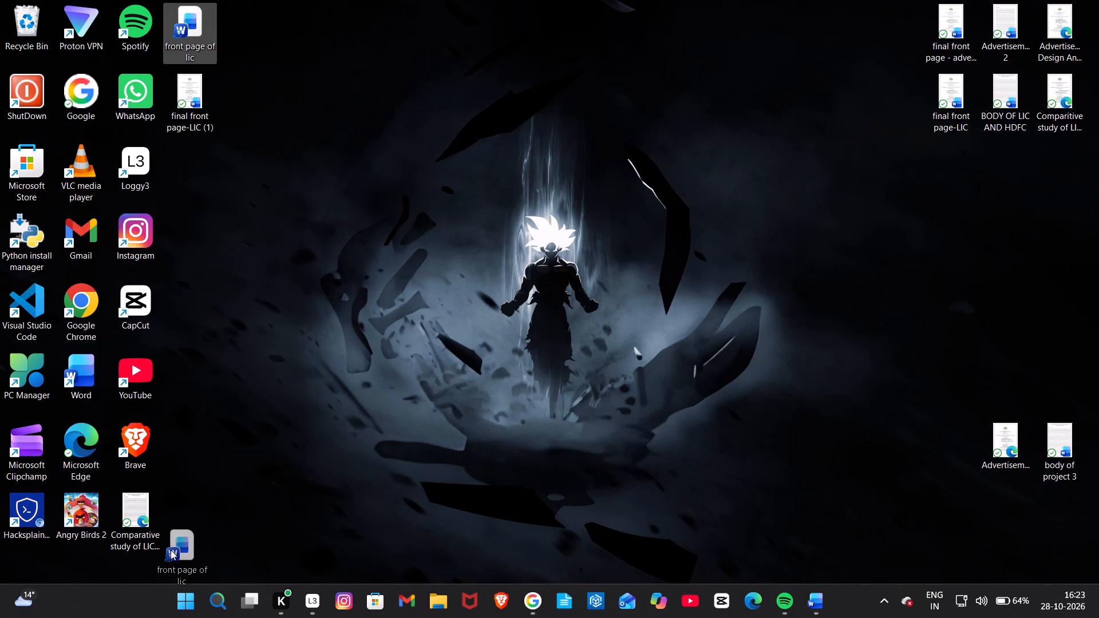
{"action": "left_click_drag", "start_coordinate": [171, 550], "coordinate": [179, 516]}
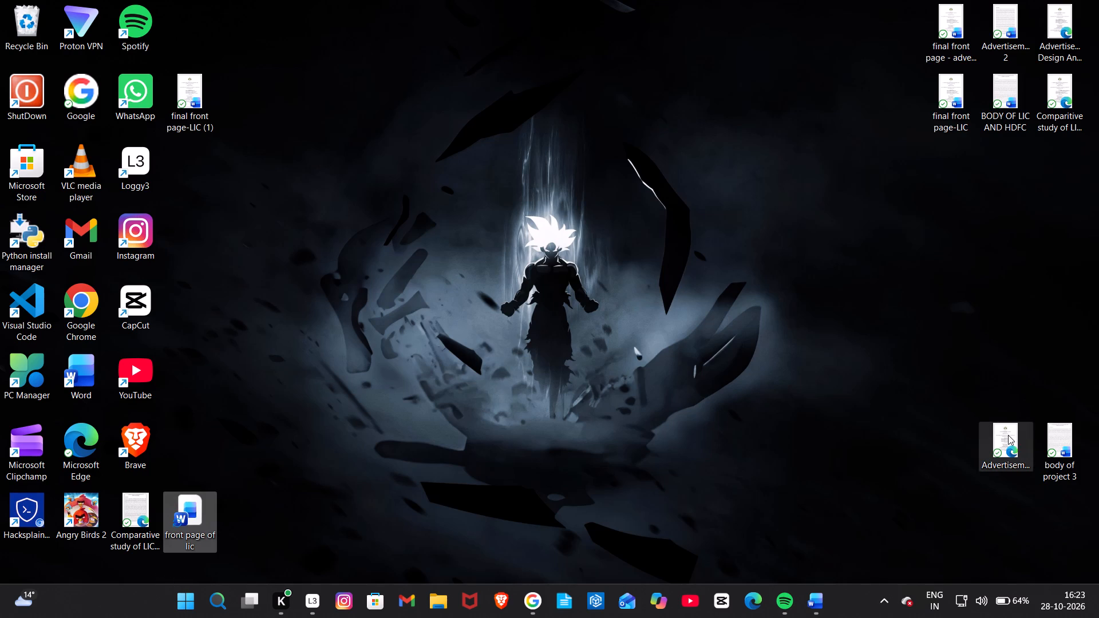
{"action": "left_click_drag", "start_coordinate": [1008, 435], "coordinate": [274, 506]}
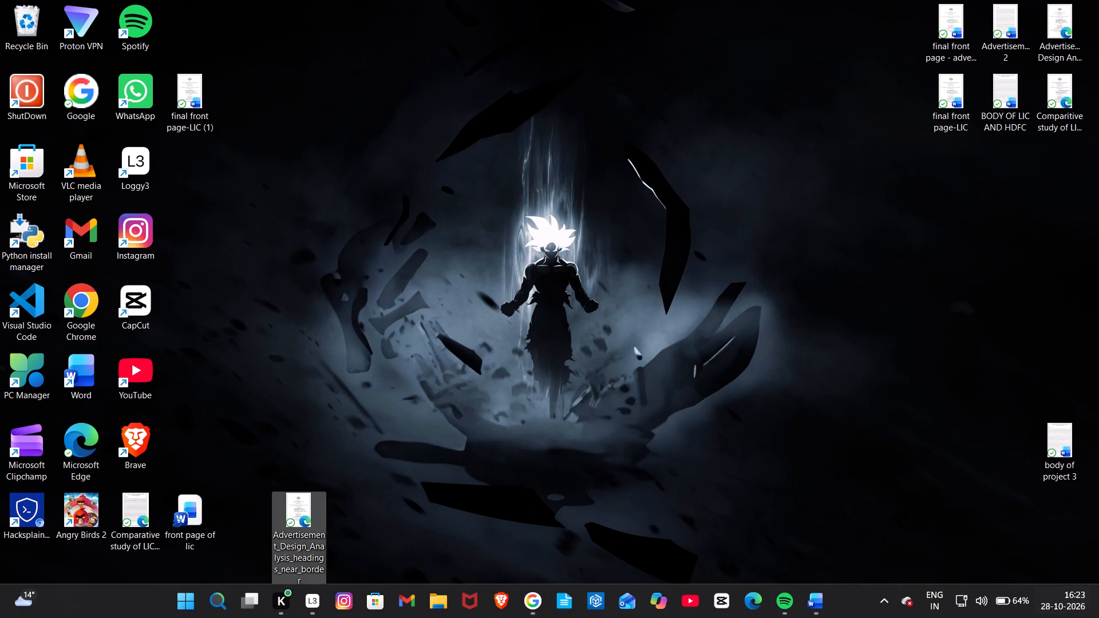
{"action": "left_click_drag", "start_coordinate": [1074, 443], "coordinate": [255, 529]}
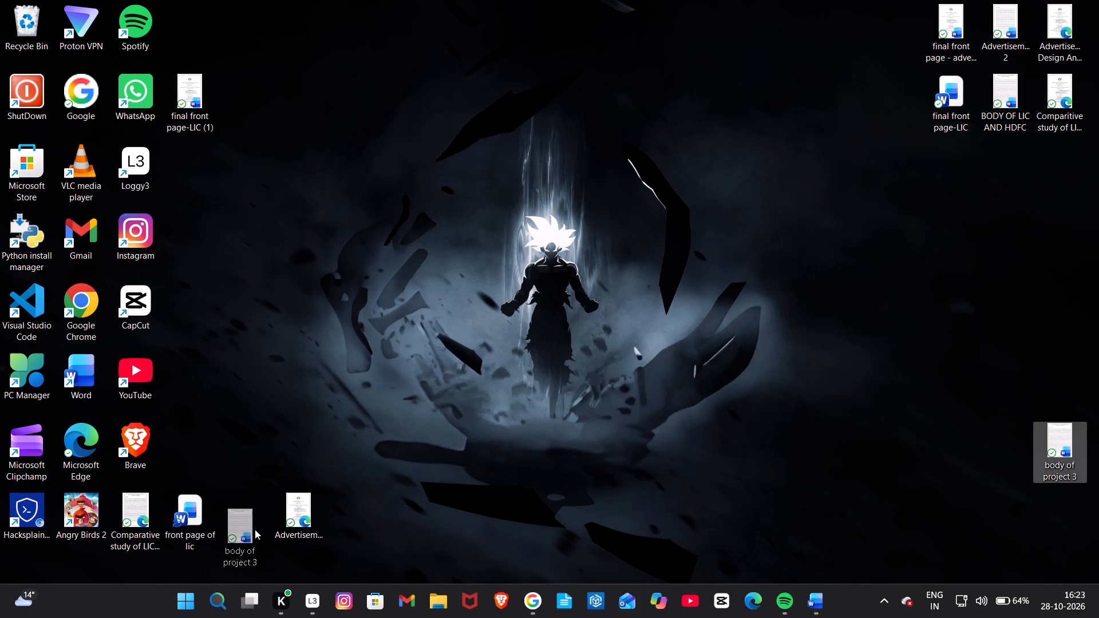
{"action": "left_click_drag", "start_coordinate": [255, 529], "coordinate": [255, 515]}
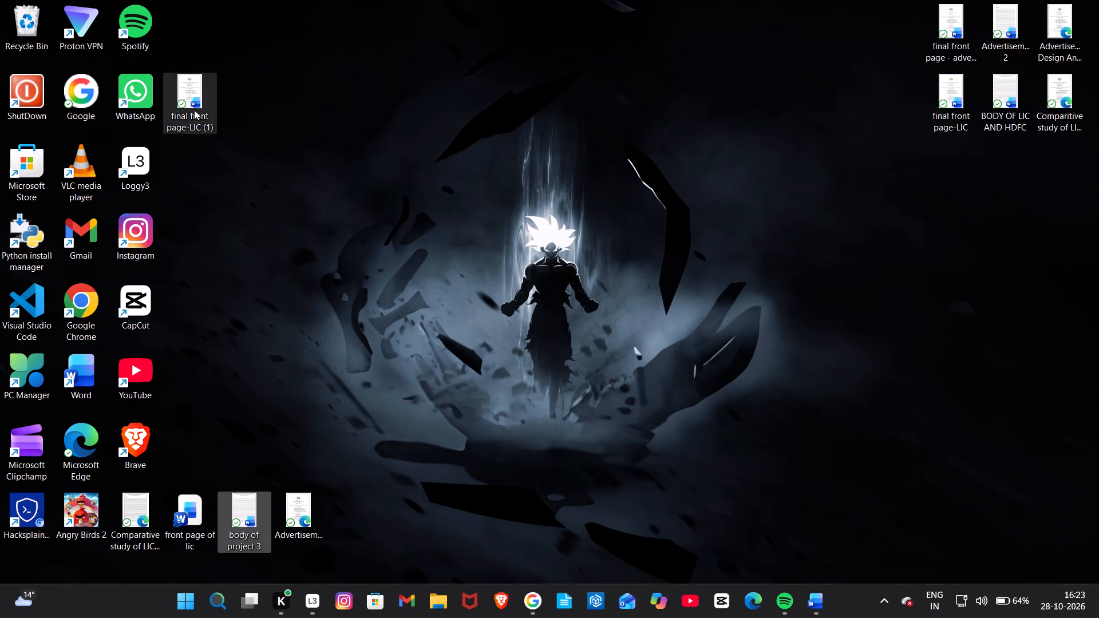
Move the "final front page-LIC (1)" file to the empty area just above the figure in the wallpaper.
{"action": "left_click_drag", "start_coordinate": [194, 110], "coordinate": [422, 152]}
{"action": "left_click", "coordinate": [422, 152]}
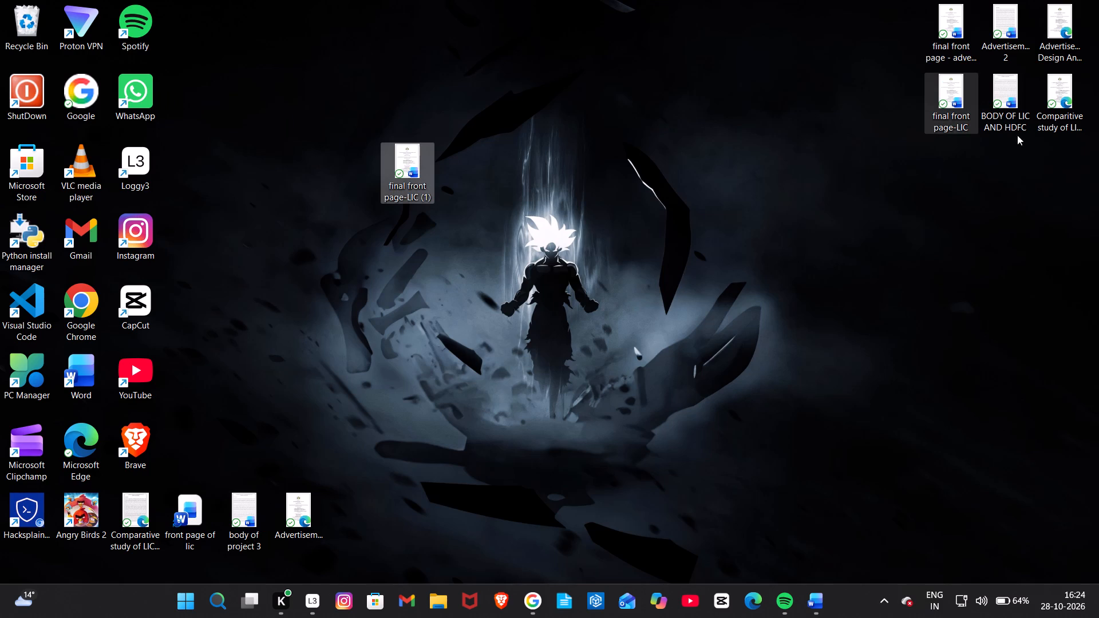
{"action": "left_click_drag", "start_coordinate": [400, 161], "coordinate": [540, 442]}
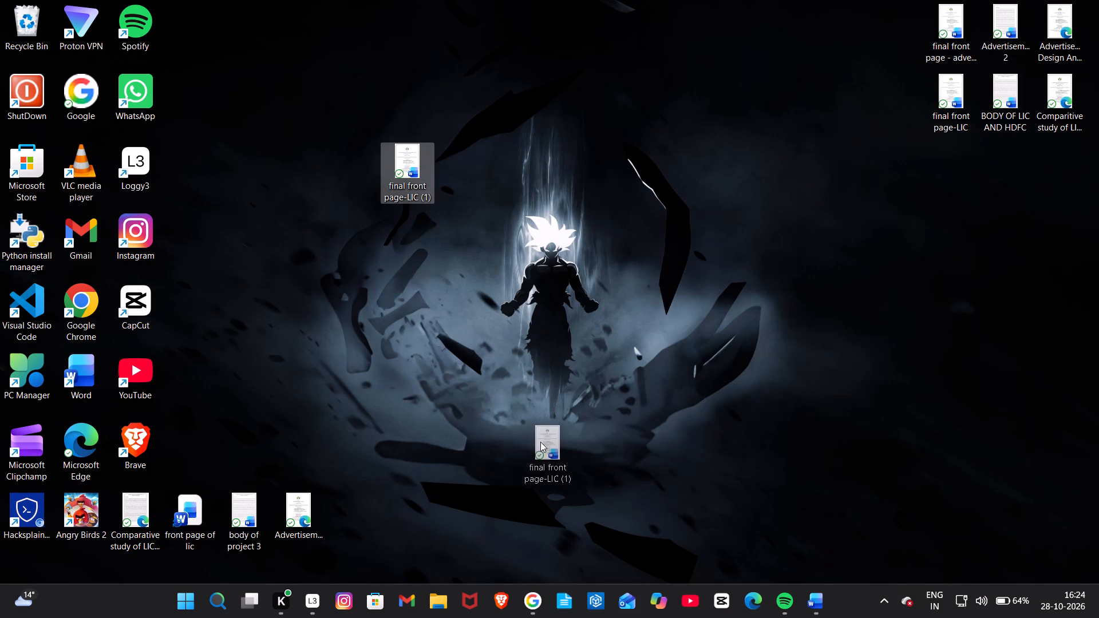
{"action": "left_click_drag", "start_coordinate": [540, 442], "coordinate": [540, 438]}
{"action": "left_click_drag", "start_coordinate": [566, 437], "coordinate": [514, 133]}
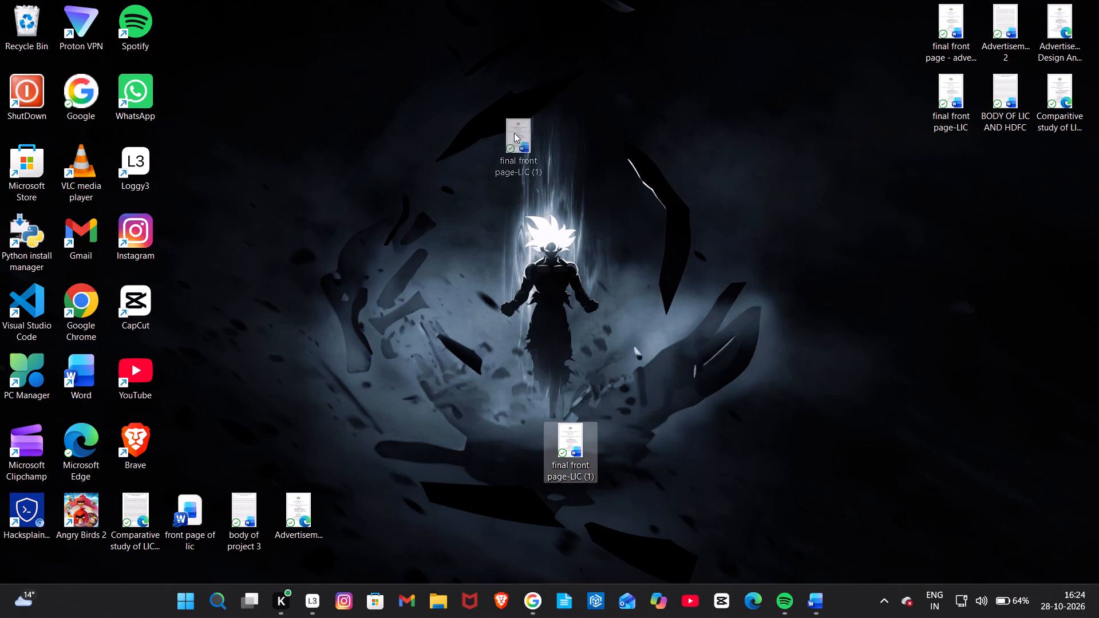
{"action": "left_click_drag", "start_coordinate": [514, 133], "coordinate": [543, 175]}
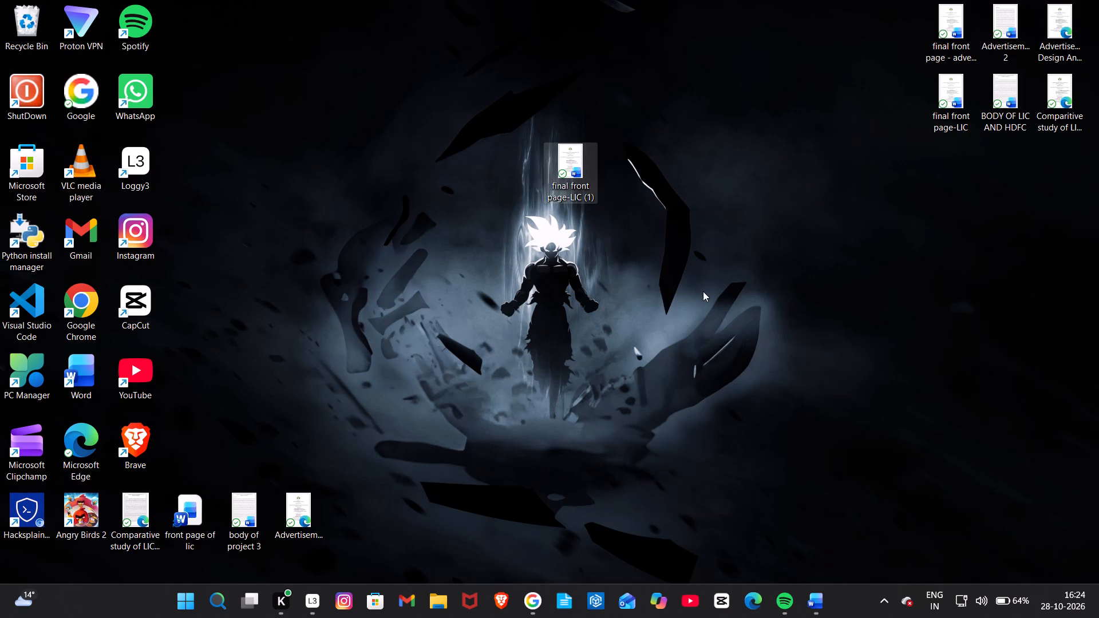
{"action": "left_click", "coordinate": [703, 291]}
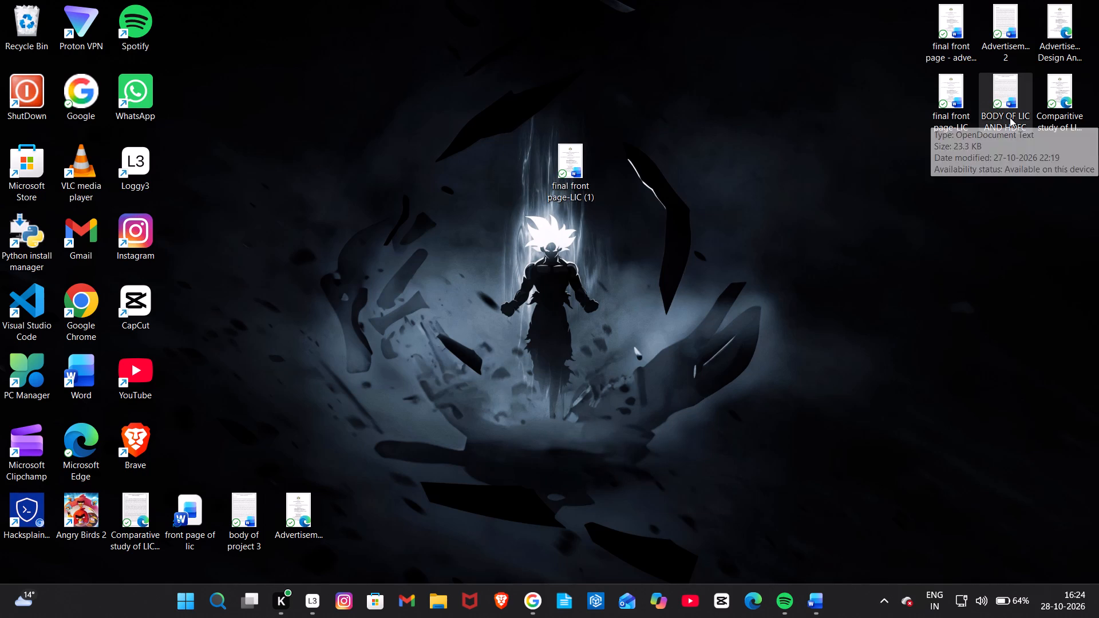
Open the "BODY OF LIC AND HDFC" document from the desktop in a maximized Word window.
{"action": "double_click", "coordinate": [1010, 117]}
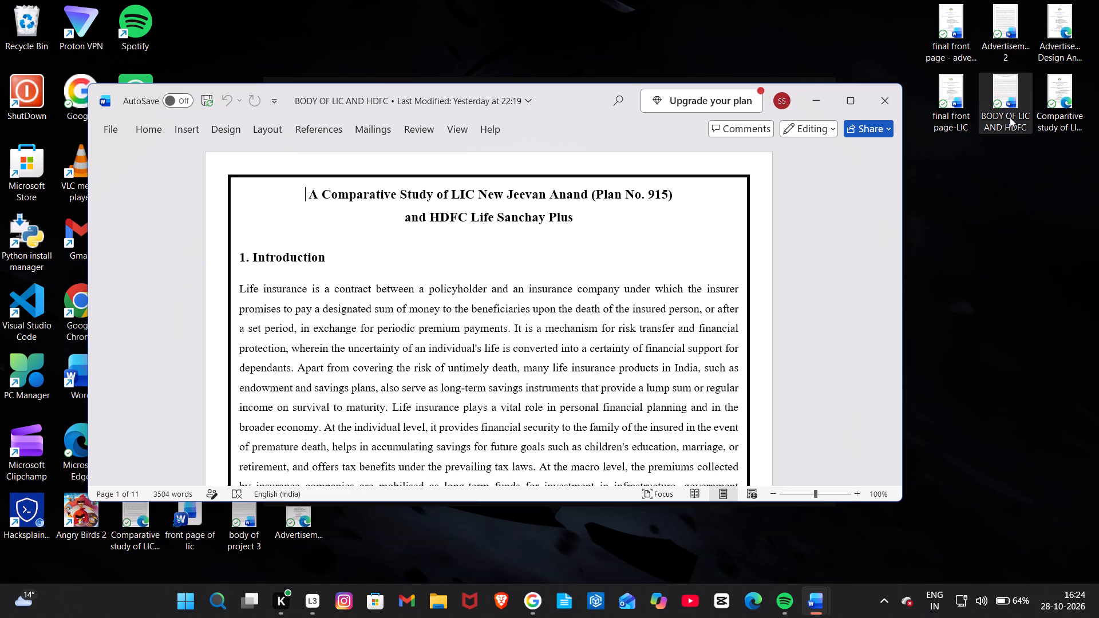
{"action": "left_click", "coordinate": [859, 108]}
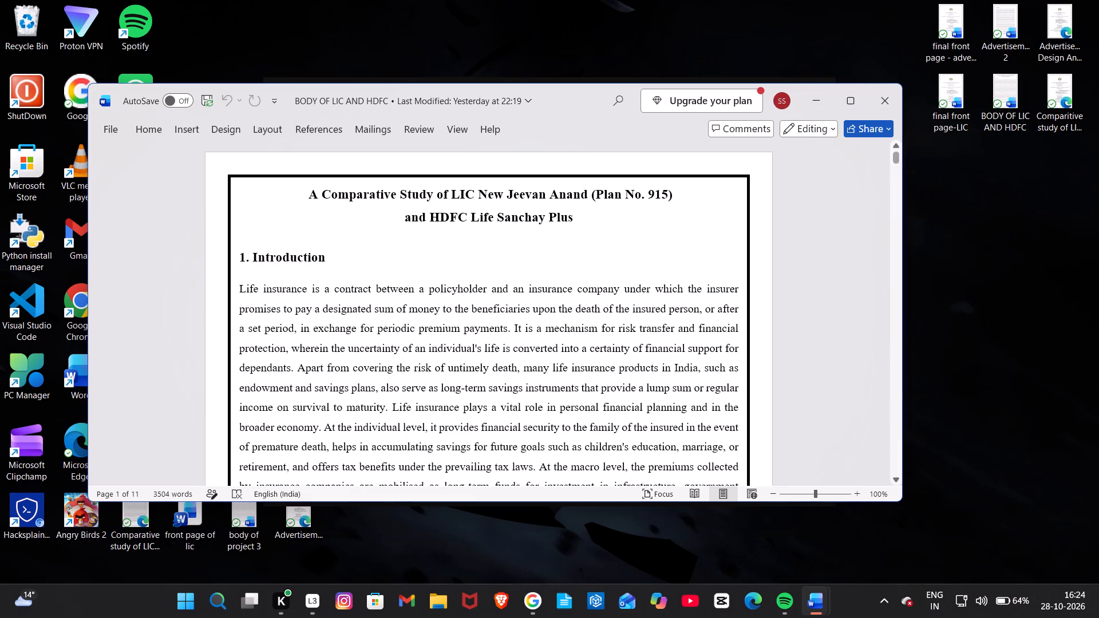
{"action": "left_click", "coordinate": [852, 99]}
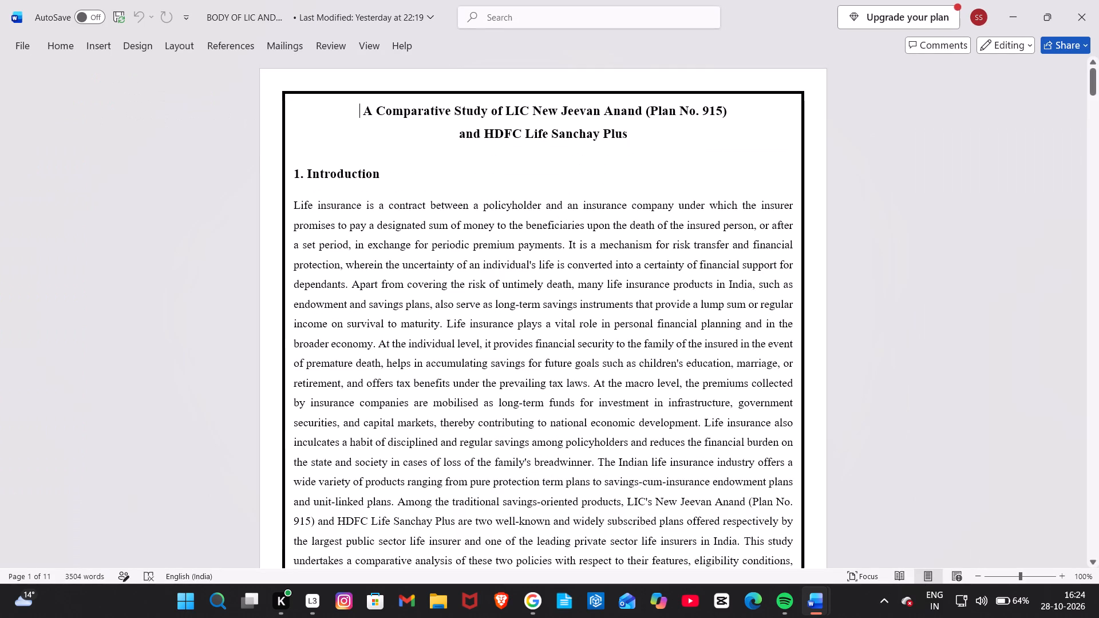
Replace the two-line title "A Comparative Study of LIC New Jeevan Anand (Plan No. 915) and HDFC Life Sanchay Plus" on page 1 with a blank line.
{"action": "left_click_drag", "start_coordinate": [357, 112], "coordinate": [642, 143]}
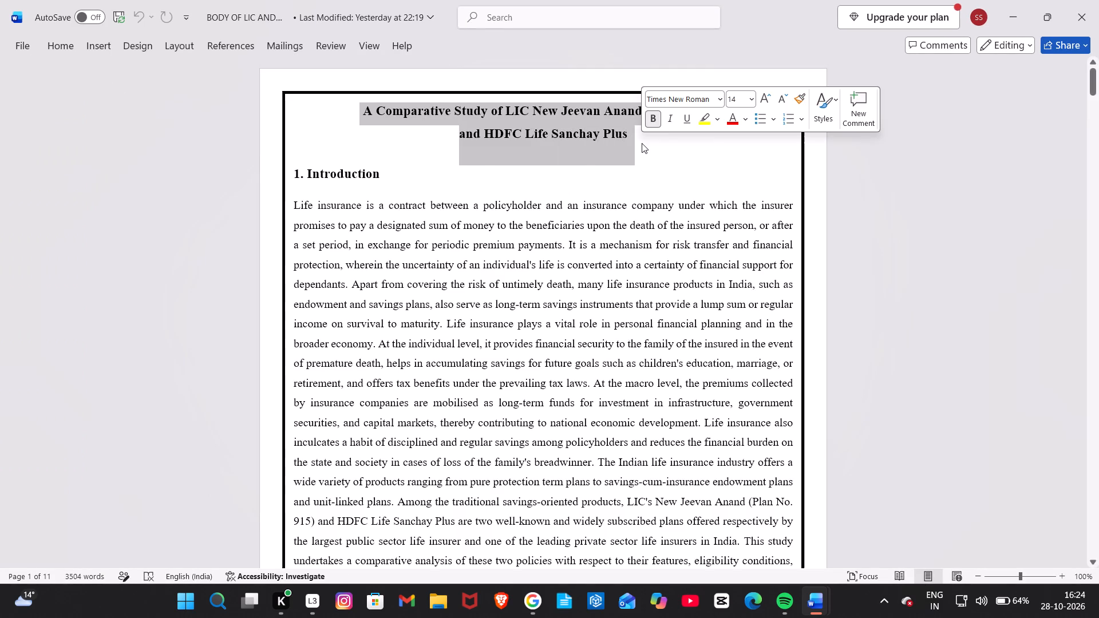
{"action": "key", "text": "BackSpace"}
{"action": "key", "text": "Return"}
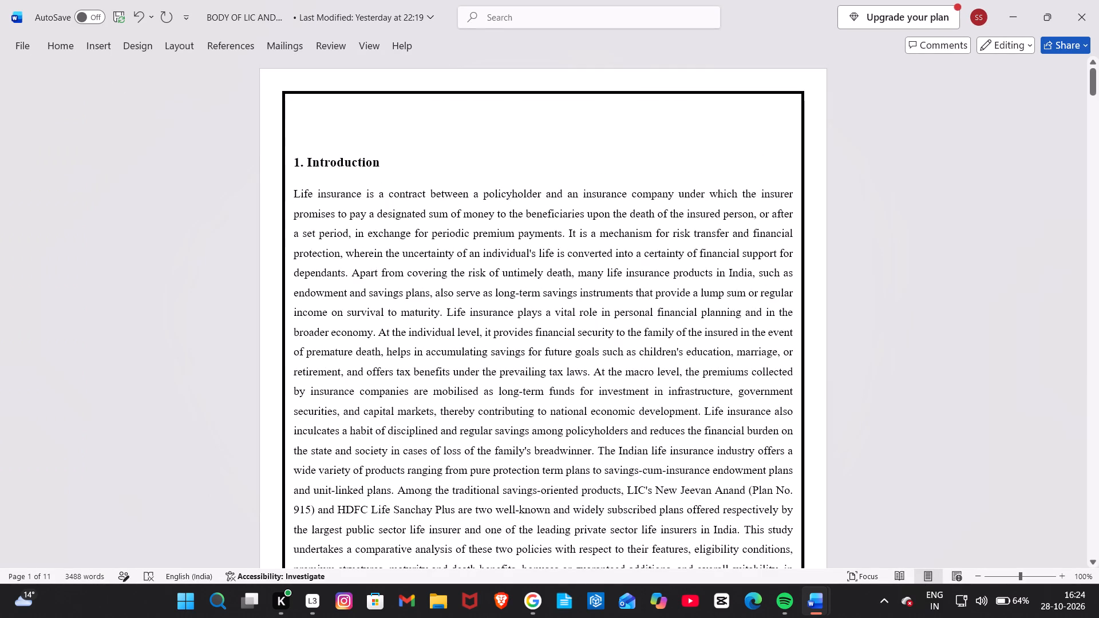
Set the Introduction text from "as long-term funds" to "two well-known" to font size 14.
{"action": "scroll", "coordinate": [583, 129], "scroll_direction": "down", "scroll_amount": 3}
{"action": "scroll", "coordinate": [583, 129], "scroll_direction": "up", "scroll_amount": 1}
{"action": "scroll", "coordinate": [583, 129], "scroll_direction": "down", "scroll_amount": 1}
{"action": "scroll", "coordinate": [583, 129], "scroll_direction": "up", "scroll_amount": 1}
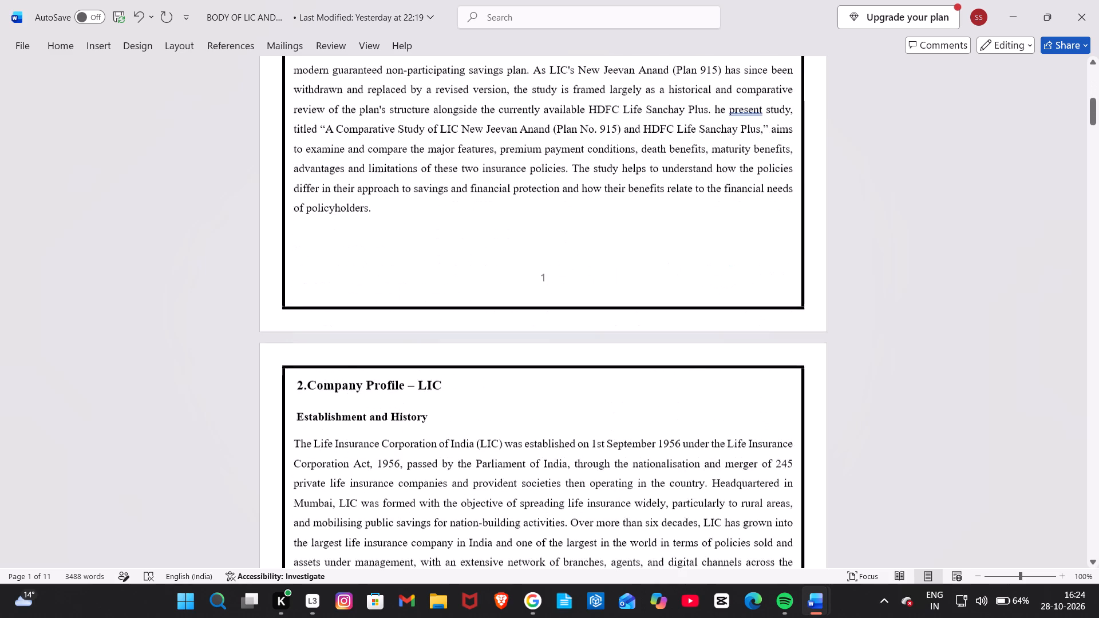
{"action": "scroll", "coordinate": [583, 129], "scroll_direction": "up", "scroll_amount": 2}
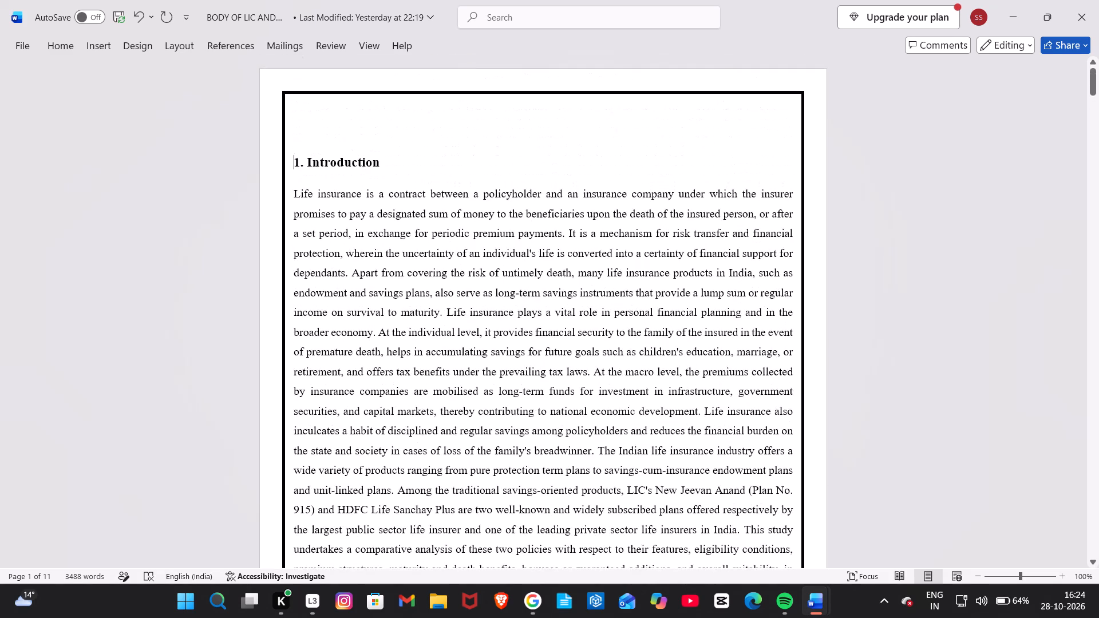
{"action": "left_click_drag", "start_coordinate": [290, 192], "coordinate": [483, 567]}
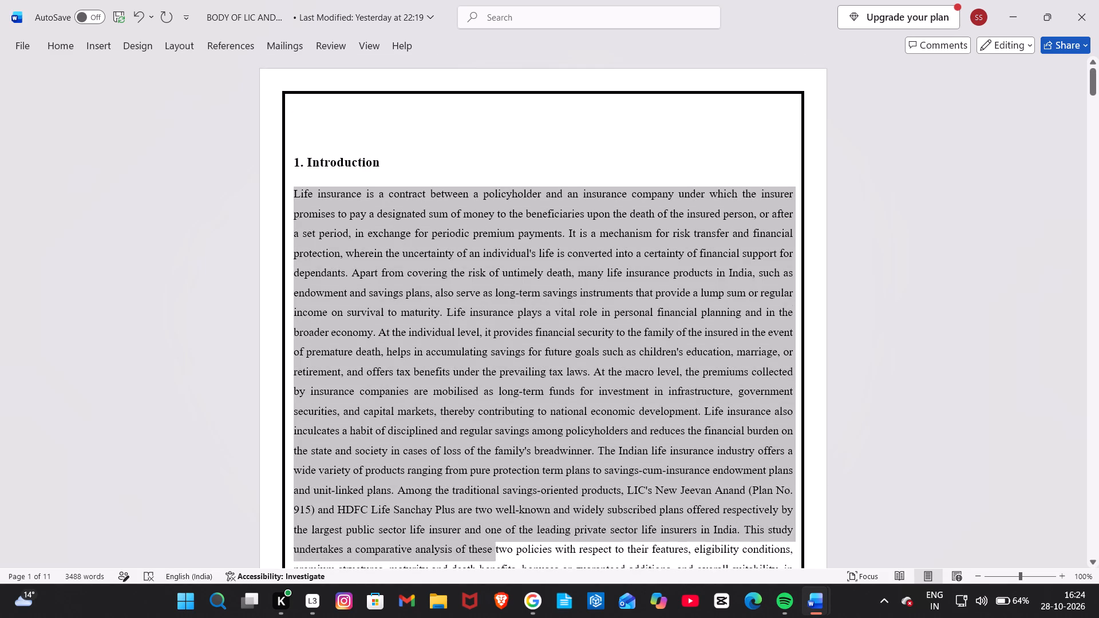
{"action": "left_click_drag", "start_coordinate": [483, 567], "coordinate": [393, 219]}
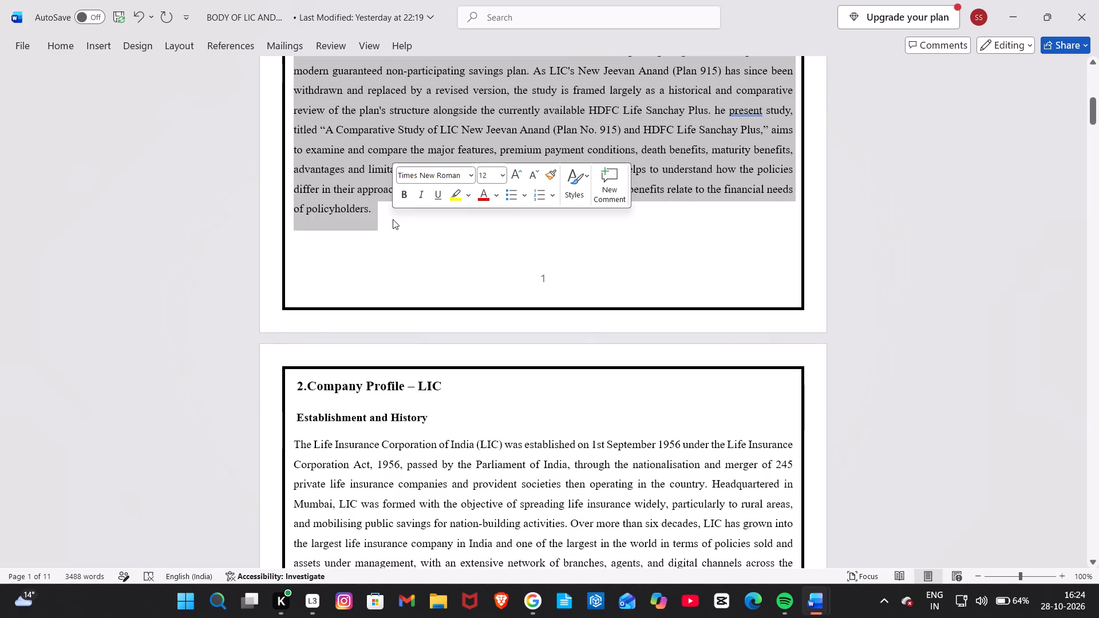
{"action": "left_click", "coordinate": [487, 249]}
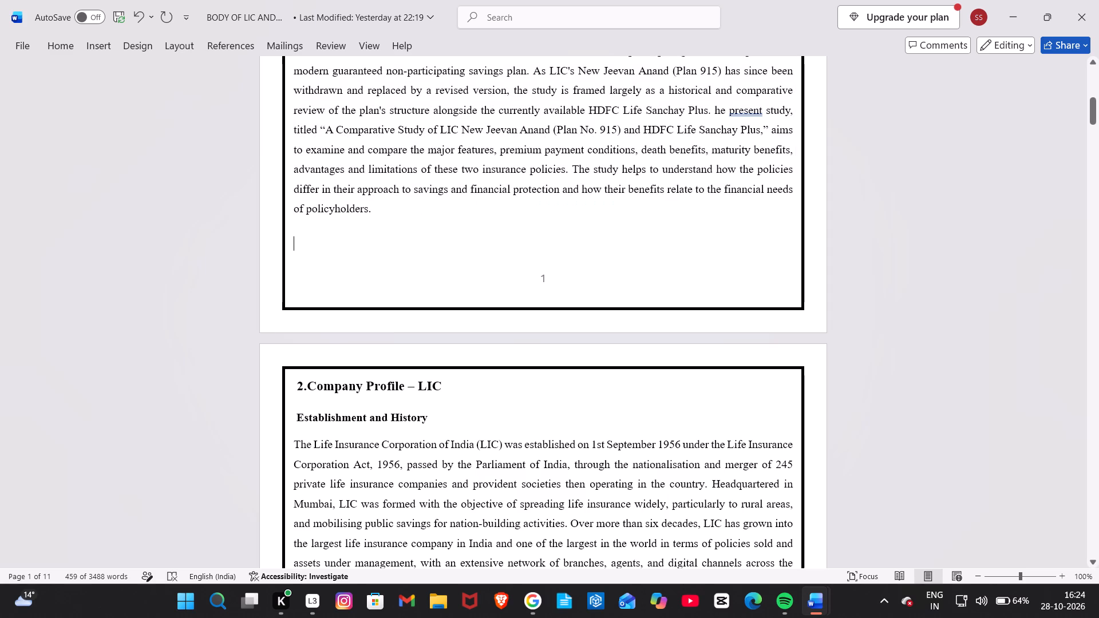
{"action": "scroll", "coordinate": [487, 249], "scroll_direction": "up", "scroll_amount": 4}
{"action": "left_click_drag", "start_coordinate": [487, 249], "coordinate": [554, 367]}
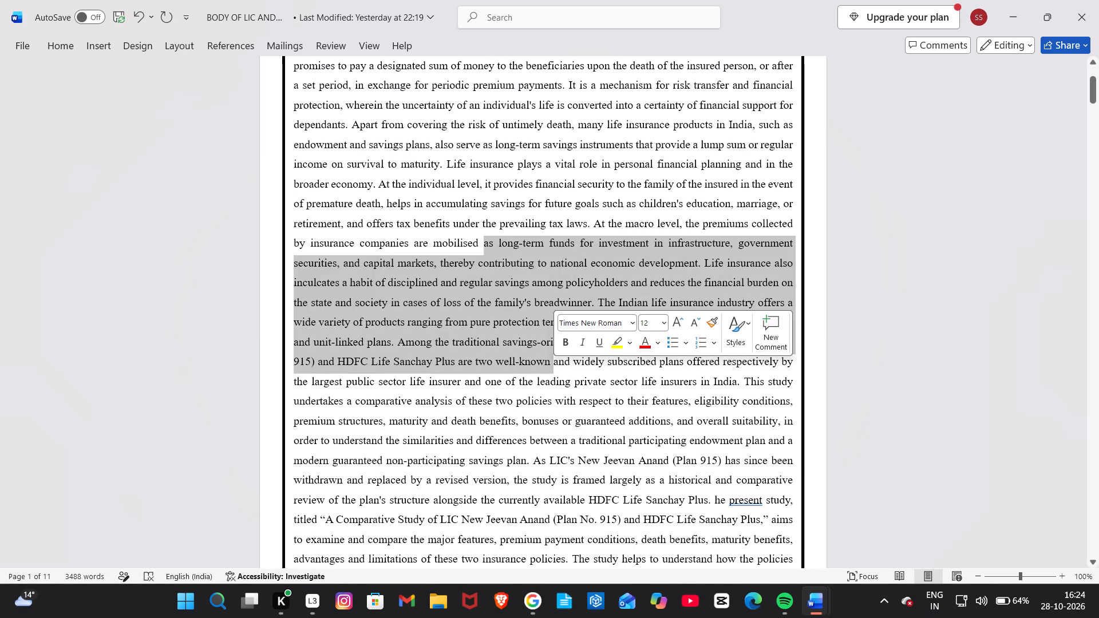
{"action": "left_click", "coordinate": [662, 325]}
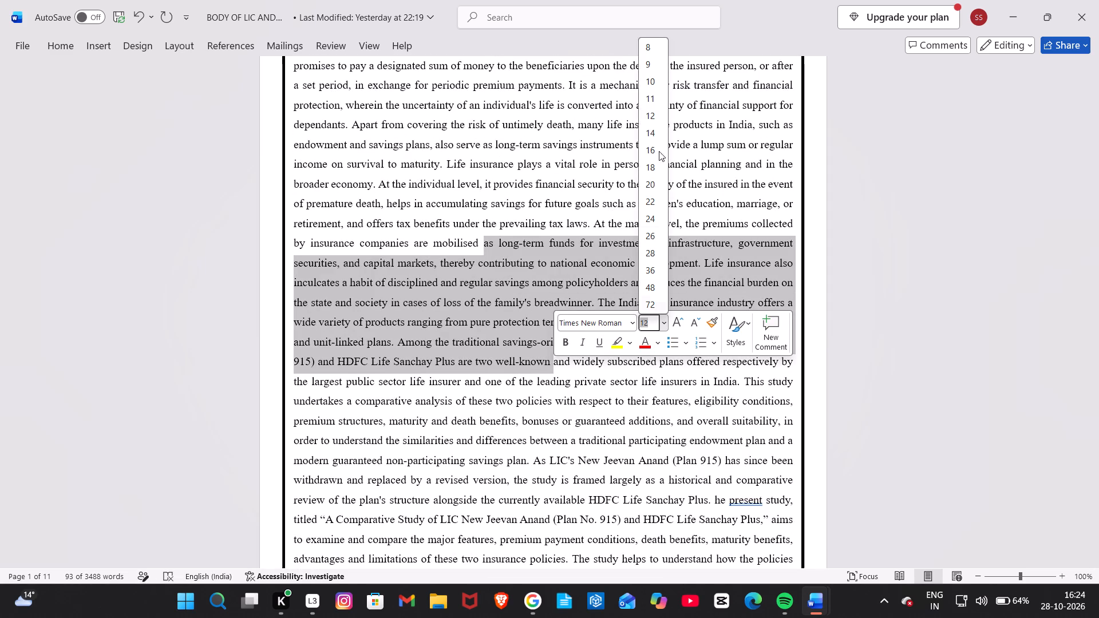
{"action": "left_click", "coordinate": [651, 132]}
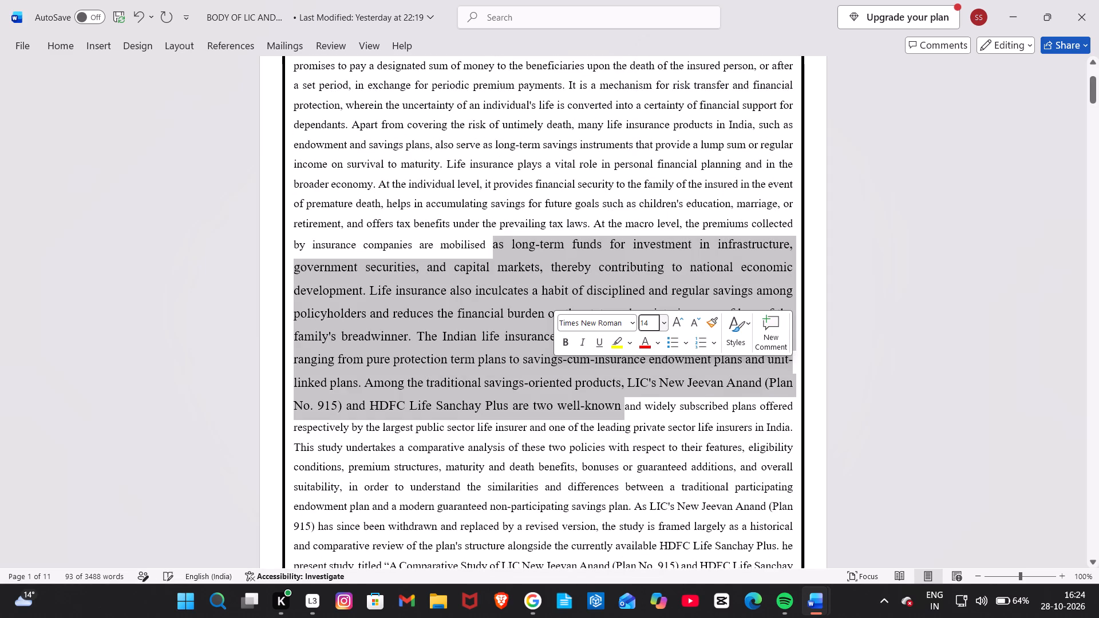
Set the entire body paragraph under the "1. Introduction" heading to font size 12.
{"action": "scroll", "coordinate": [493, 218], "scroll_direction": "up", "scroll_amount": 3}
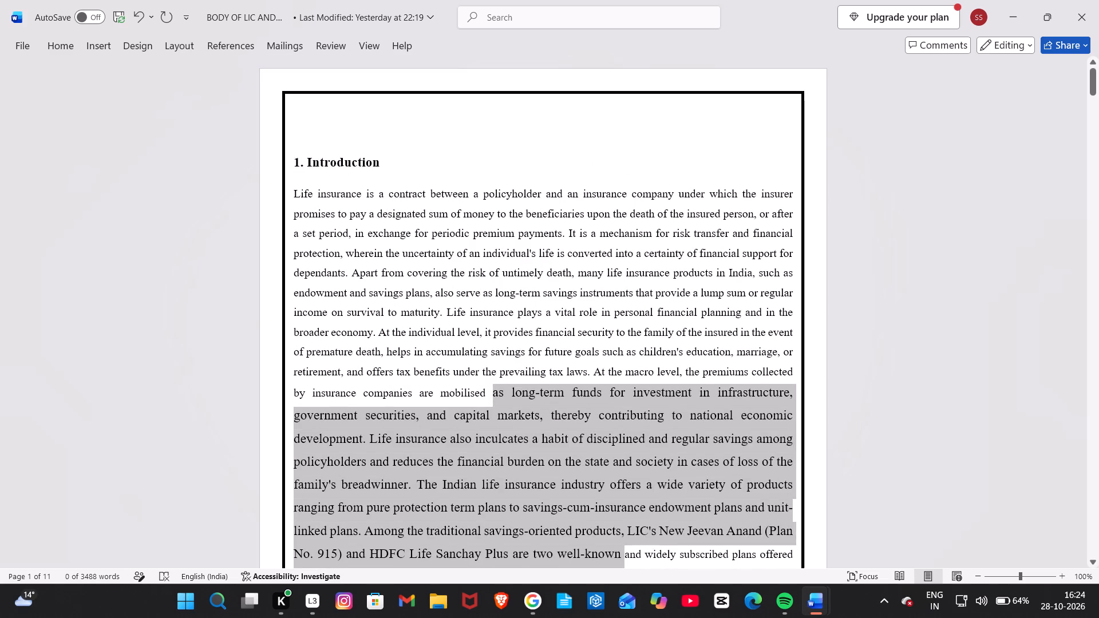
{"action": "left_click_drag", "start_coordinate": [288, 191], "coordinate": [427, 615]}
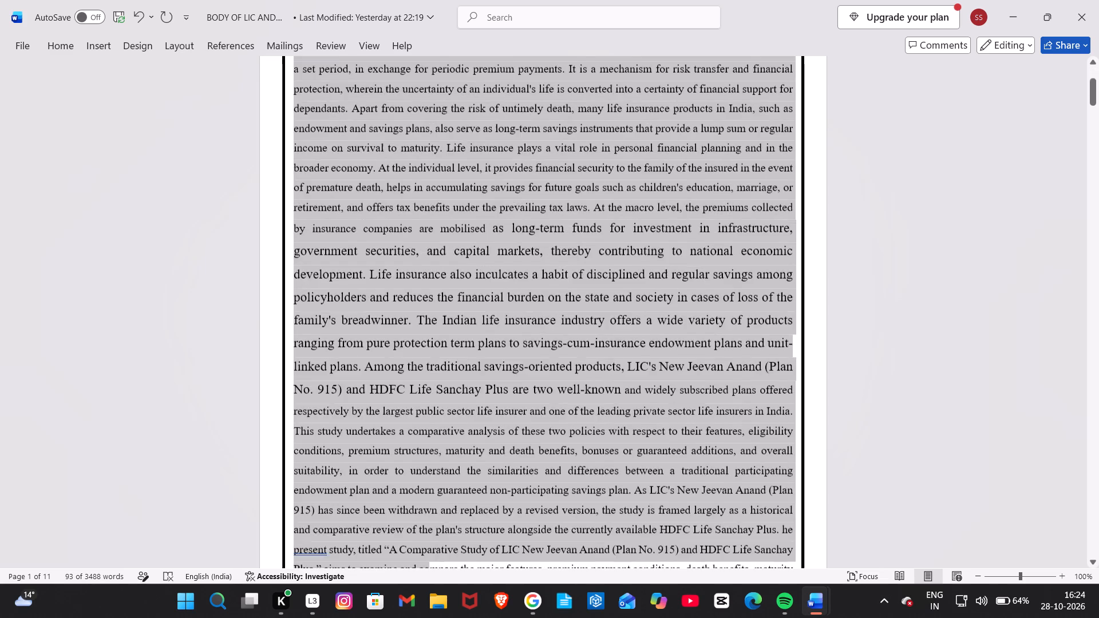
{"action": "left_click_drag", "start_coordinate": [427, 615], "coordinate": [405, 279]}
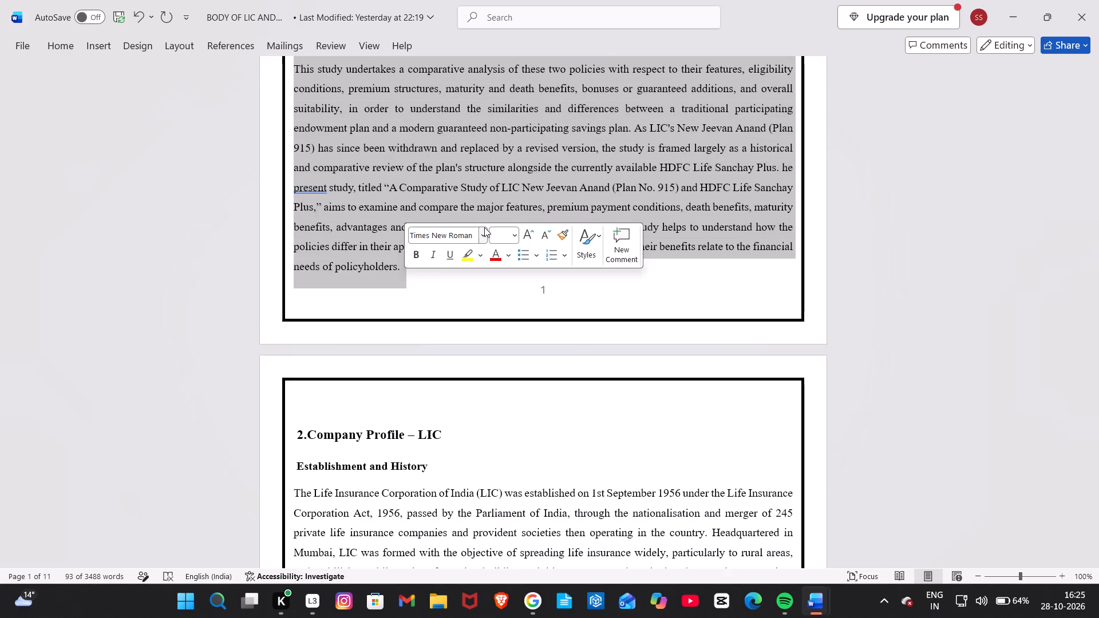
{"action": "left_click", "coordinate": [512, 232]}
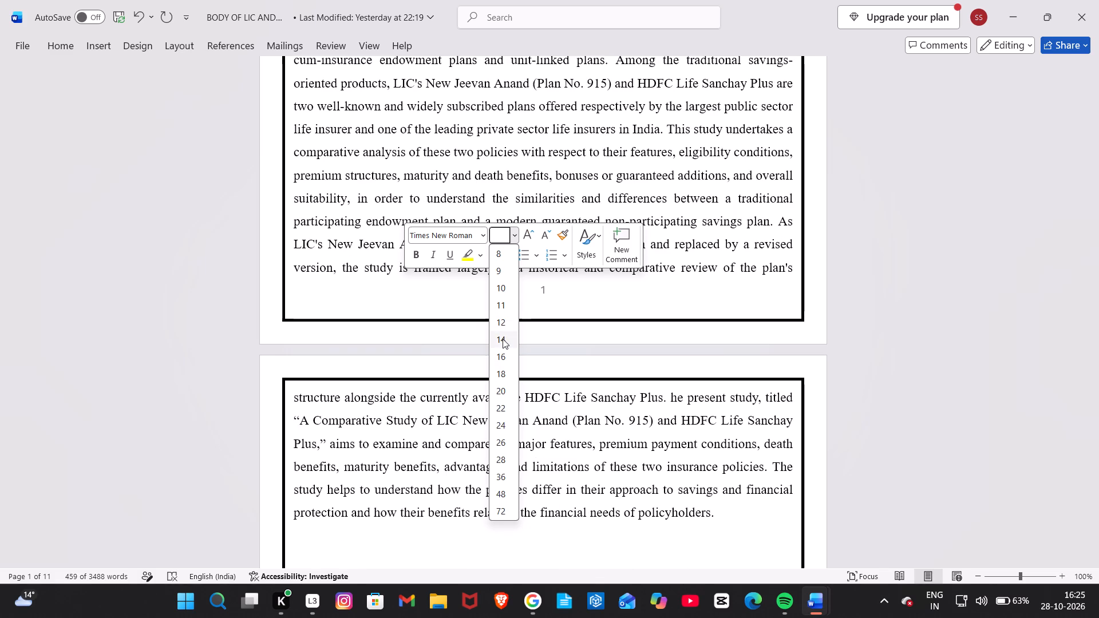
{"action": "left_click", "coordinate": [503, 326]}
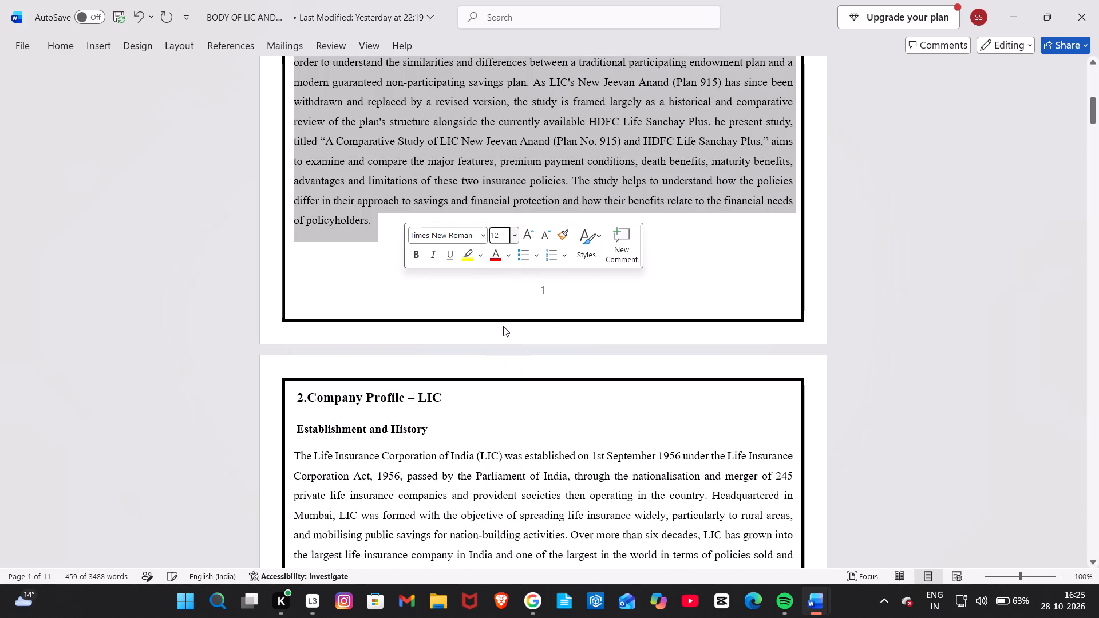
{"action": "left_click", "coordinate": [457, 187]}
Review the body document's page layout from the Introduction through to the "7. Comparative Analysis" section.
{"action": "scroll", "coordinate": [457, 187], "scroll_direction": "up", "scroll_amount": 6}
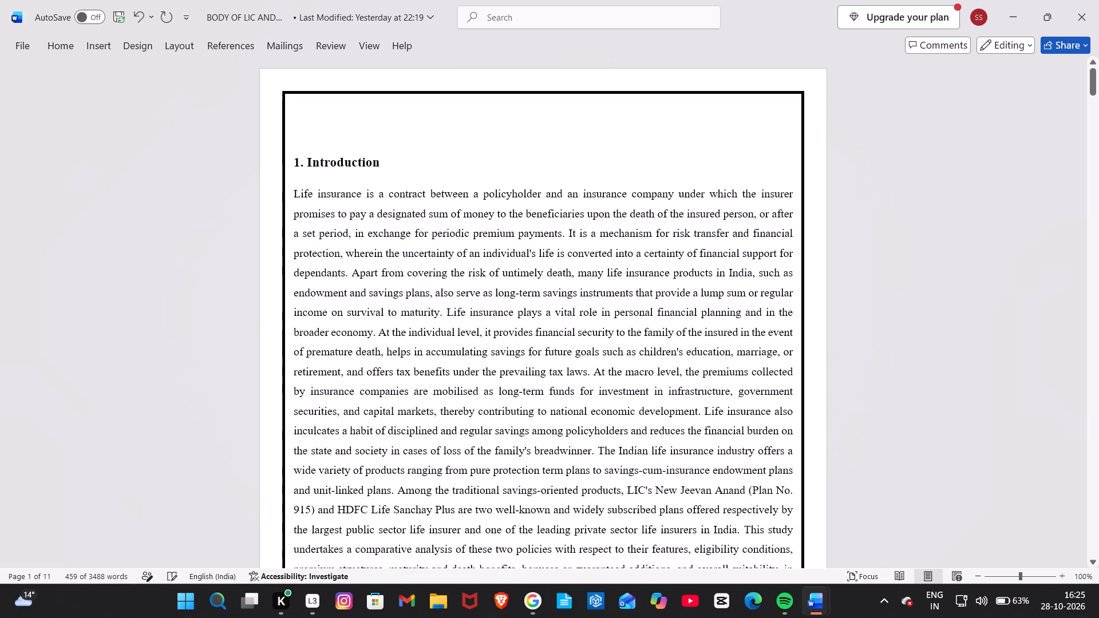
{"action": "scroll", "coordinate": [483, 354], "scroll_direction": "down", "scroll_amount": 1}
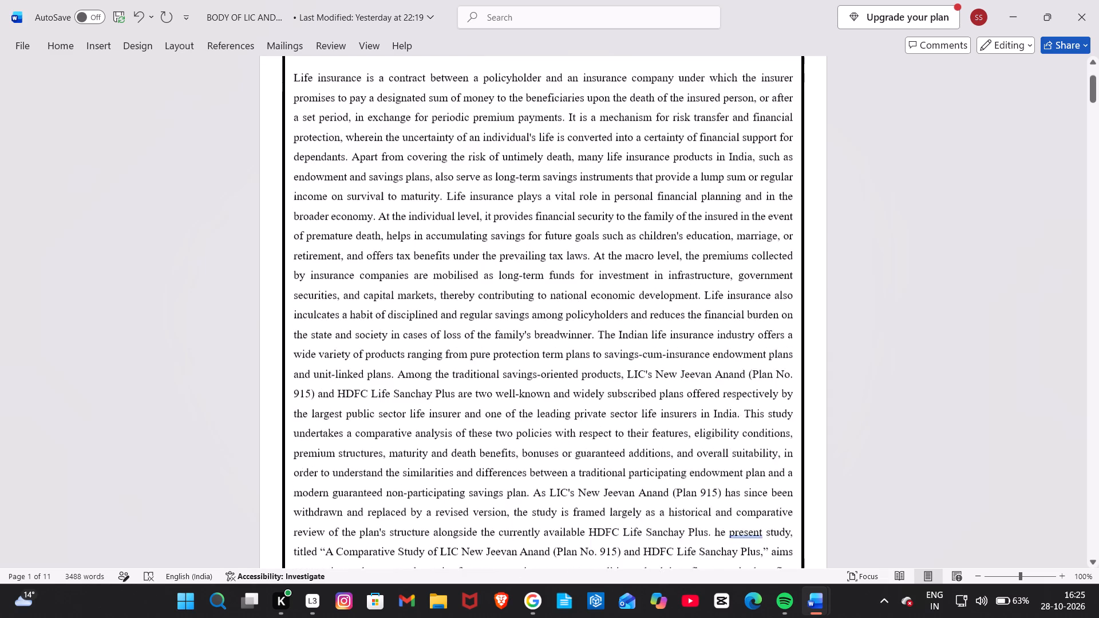
{"action": "scroll", "coordinate": [483, 354], "scroll_direction": "down", "scroll_amount": 1}
{"action": "scroll", "coordinate": [483, 354], "scroll_direction": "down", "scroll_amount": 5, "text": "ctrl"}
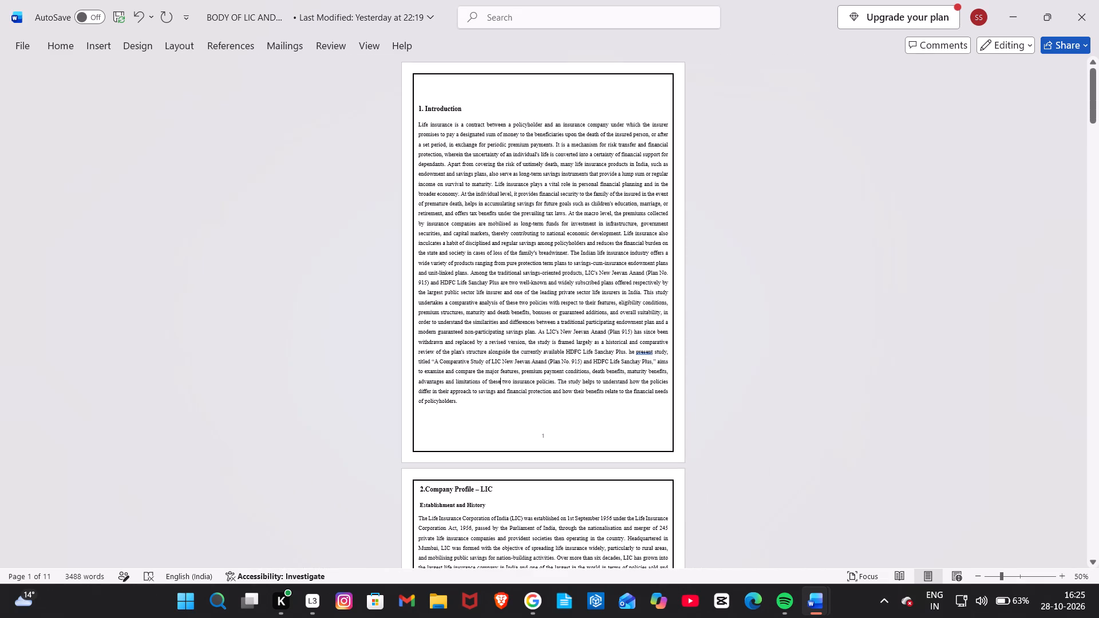
{"action": "scroll", "coordinate": [483, 354], "scroll_direction": "down", "scroll_amount": 5, "text": "ctrl"}
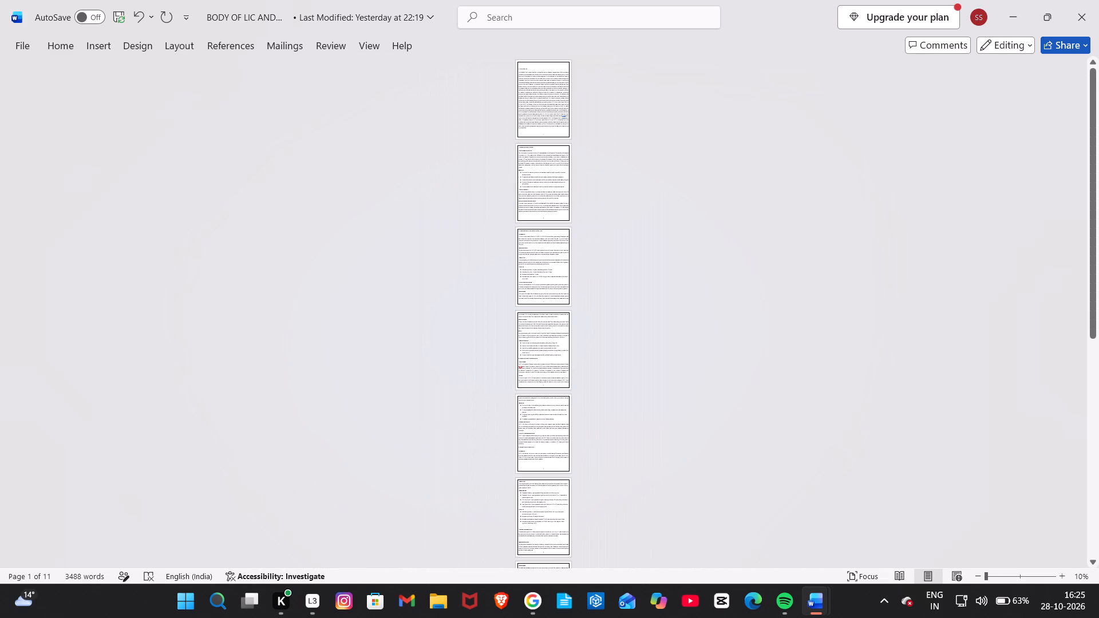
{"action": "scroll", "coordinate": [560, 385], "scroll_direction": "down", "scroll_amount": 8}
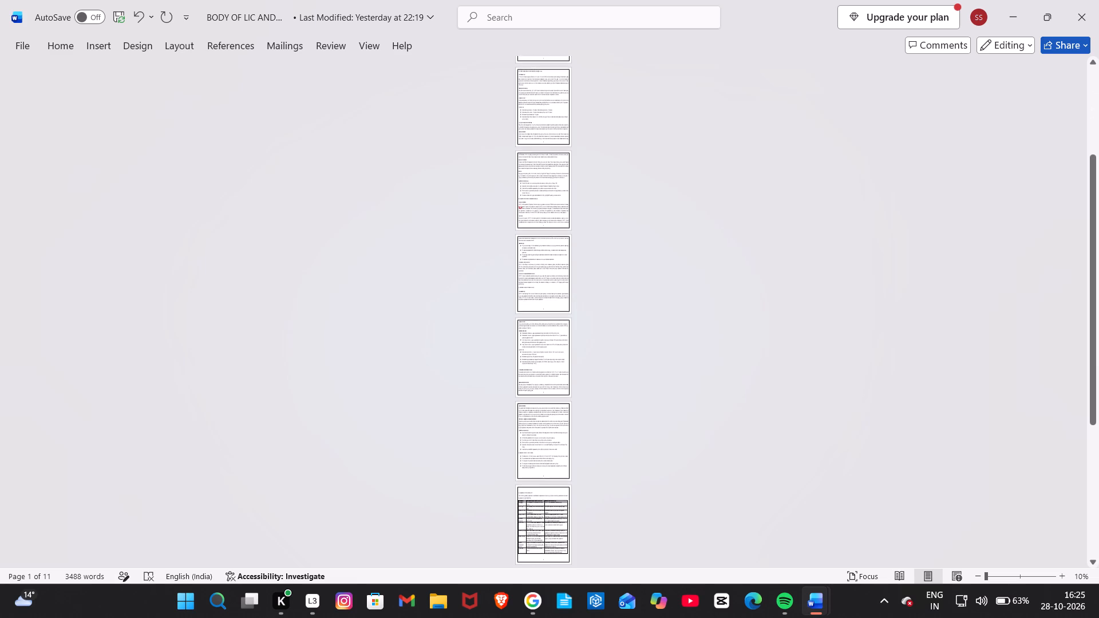
{"action": "scroll", "coordinate": [546, 522], "scroll_direction": "up", "scroll_amount": 7, "text": "ctrl"}
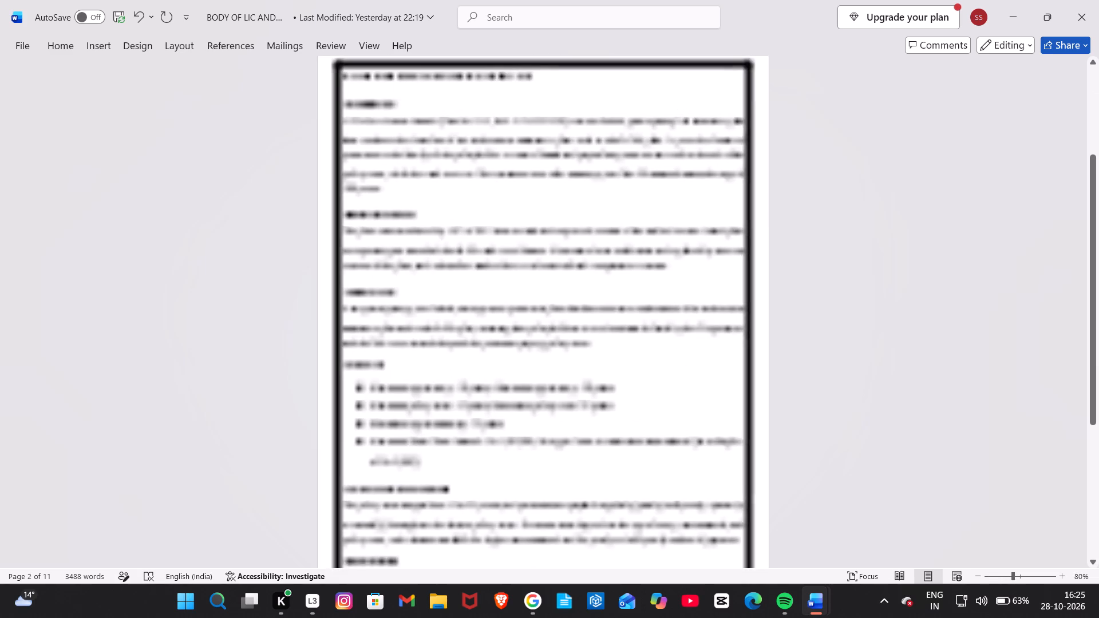
{"action": "scroll", "coordinate": [546, 522], "scroll_direction": "down", "scroll_amount": 11}
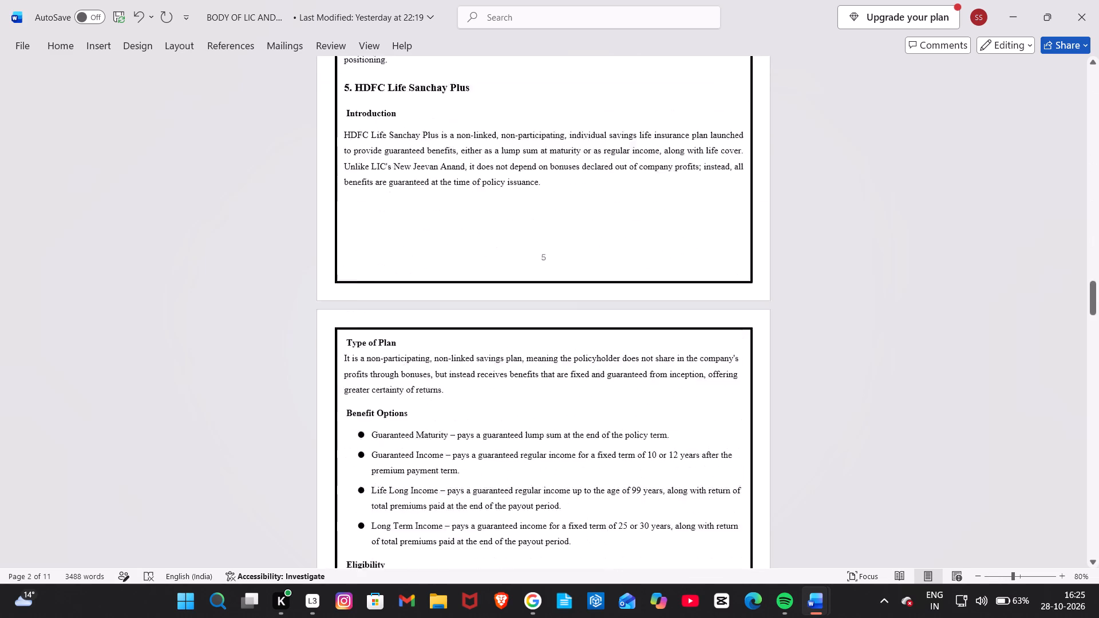
{"action": "scroll", "coordinate": [546, 522], "scroll_direction": "down", "scroll_amount": 8}
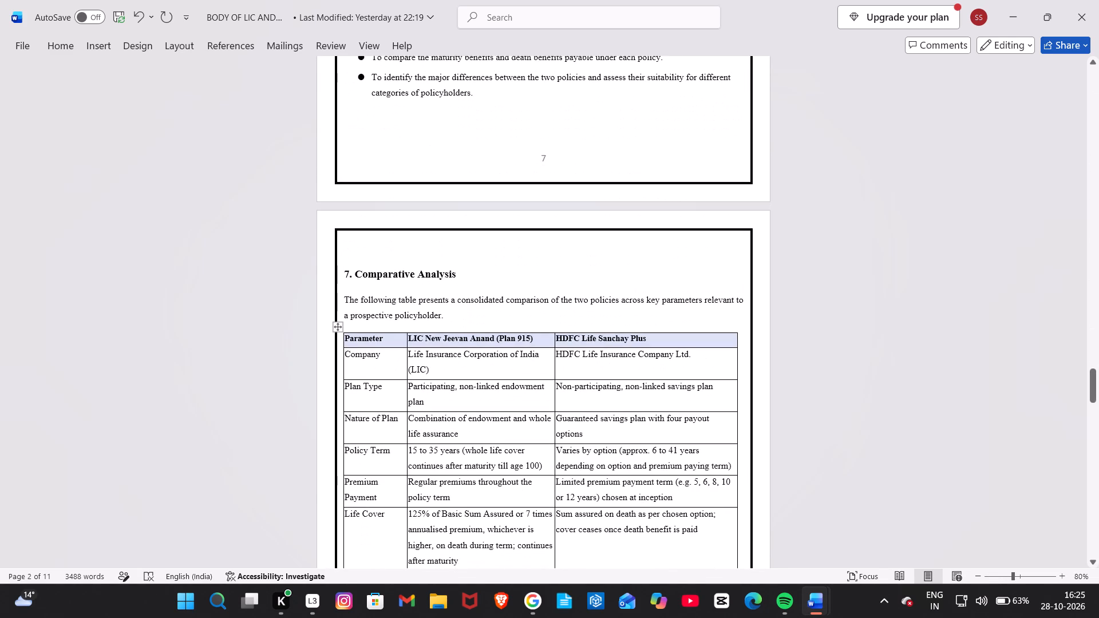
Check the font size of the introductory sentence under "7. Comparative Analysis" and look over the table below it.
{"action": "left_click_drag", "start_coordinate": [478, 462], "coordinate": [502, 469]}
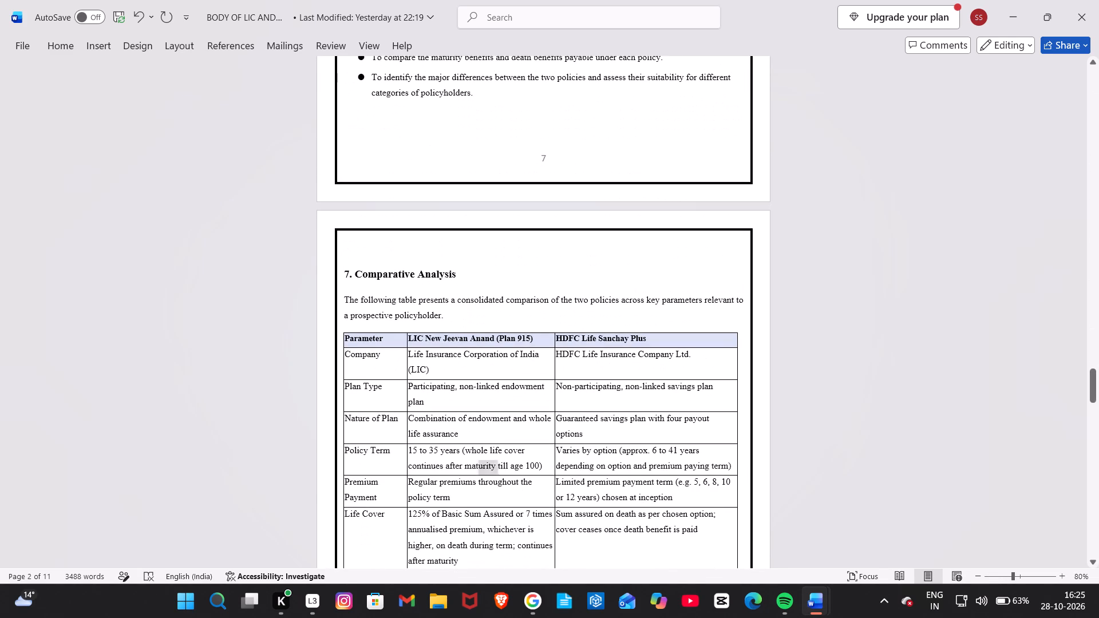
{"action": "left_click_drag", "start_coordinate": [502, 469], "coordinate": [517, 470]}
{"action": "left_click", "coordinate": [517, 470]}
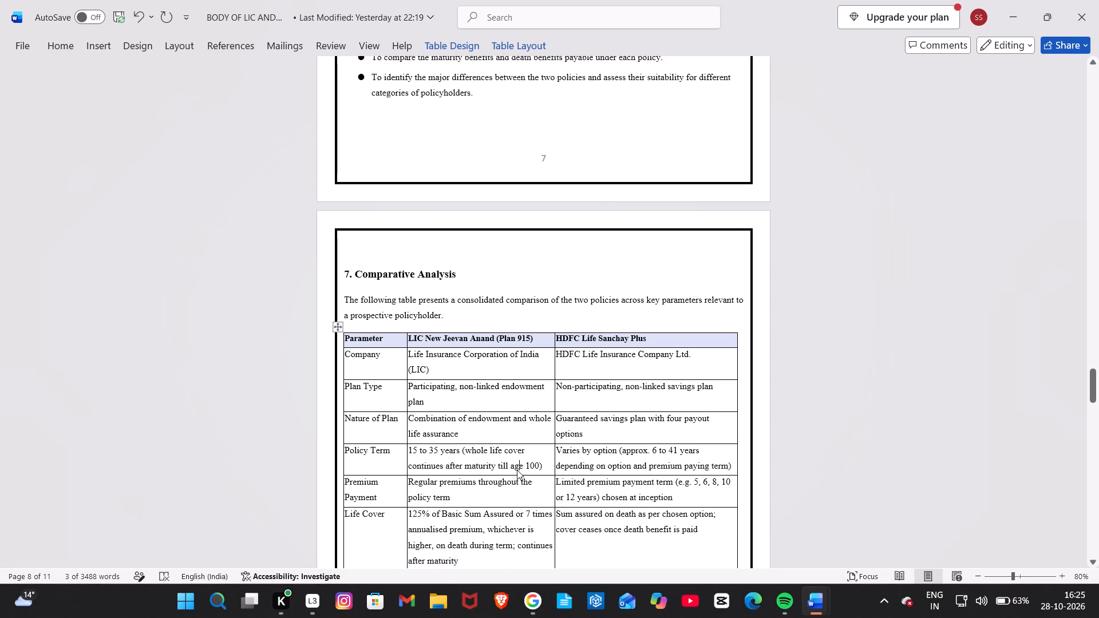
{"action": "left_click_drag", "start_coordinate": [362, 289], "coordinate": [429, 311]}
{"action": "left_click", "coordinate": [429, 311]}
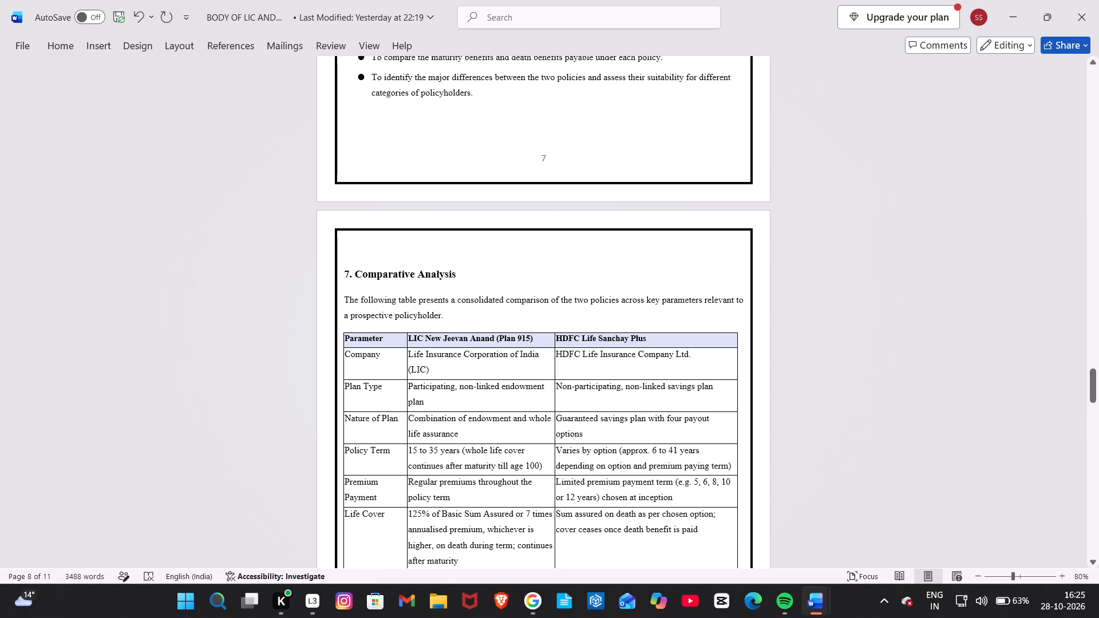
{"action": "left_click_drag", "start_coordinate": [446, 318], "coordinate": [385, 299]}
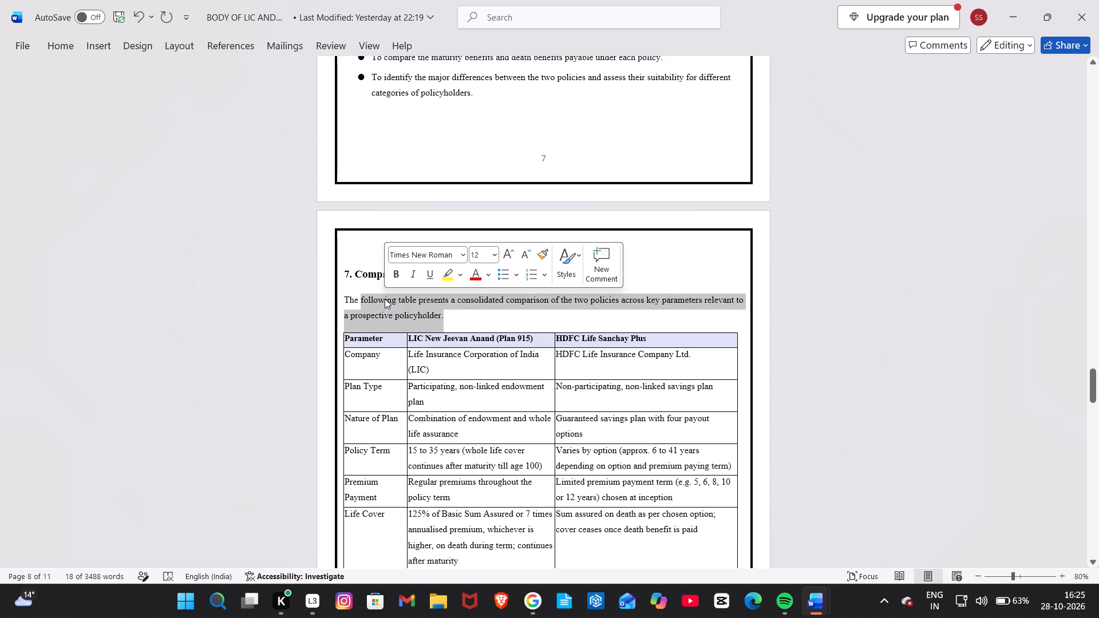
{"action": "left_click", "coordinate": [465, 324]}
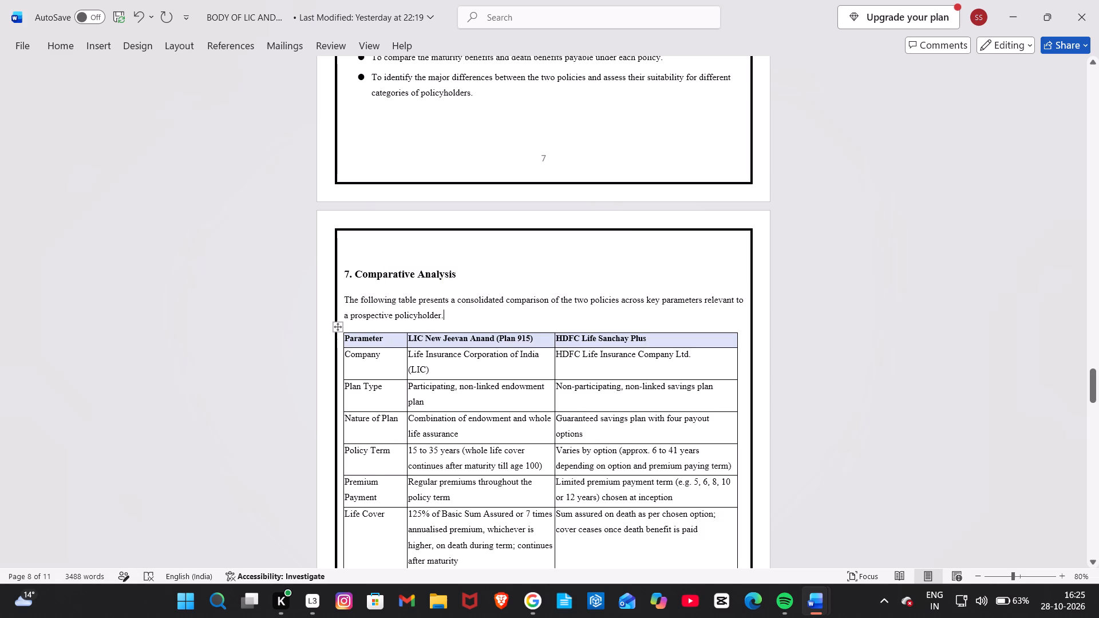
{"action": "scroll", "coordinate": [546, 461], "scroll_direction": "down", "scroll_amount": 3}
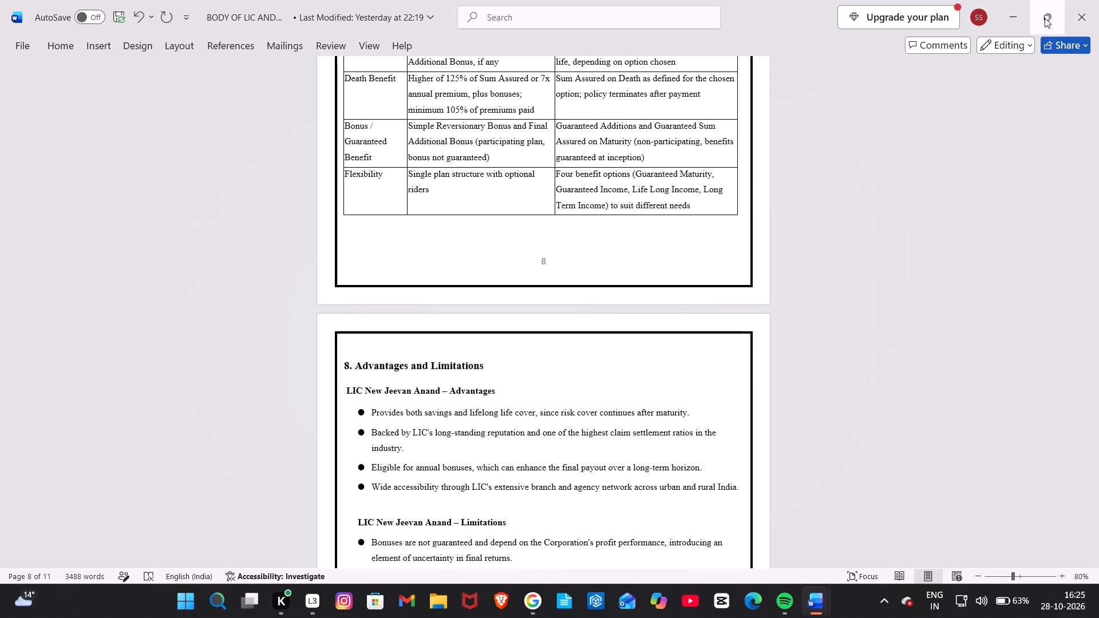
Open the "Comparitive study of LIC and HDFC" PDF from the desktop side by side with the body document, at its comparison table.
{"action": "left_click", "coordinate": [959, 89]}
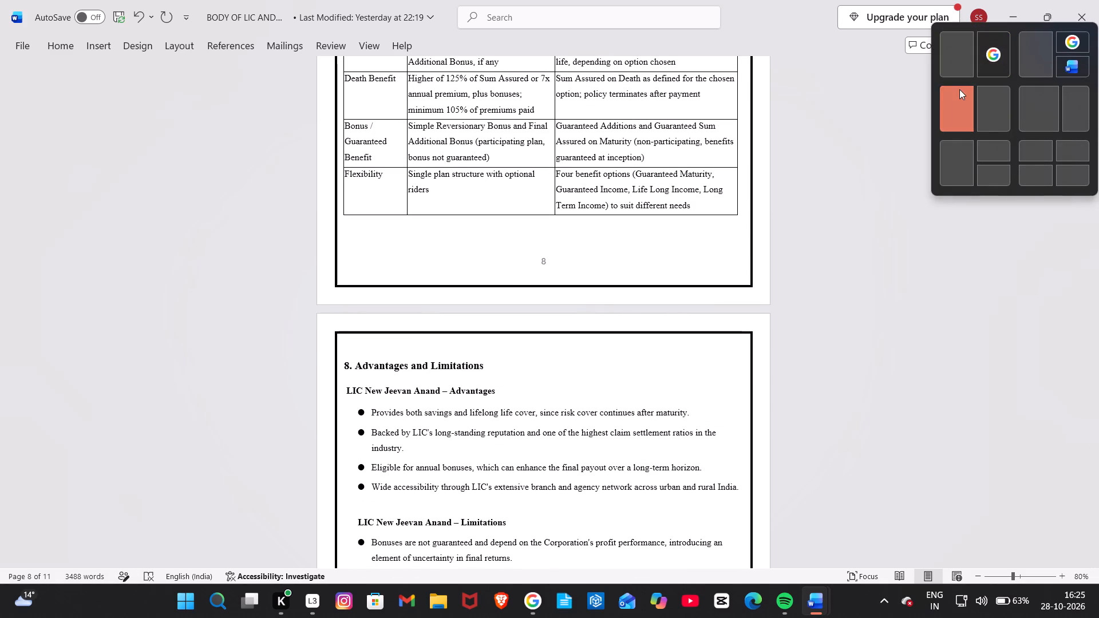
{"action": "left_click", "coordinate": [936, 476]}
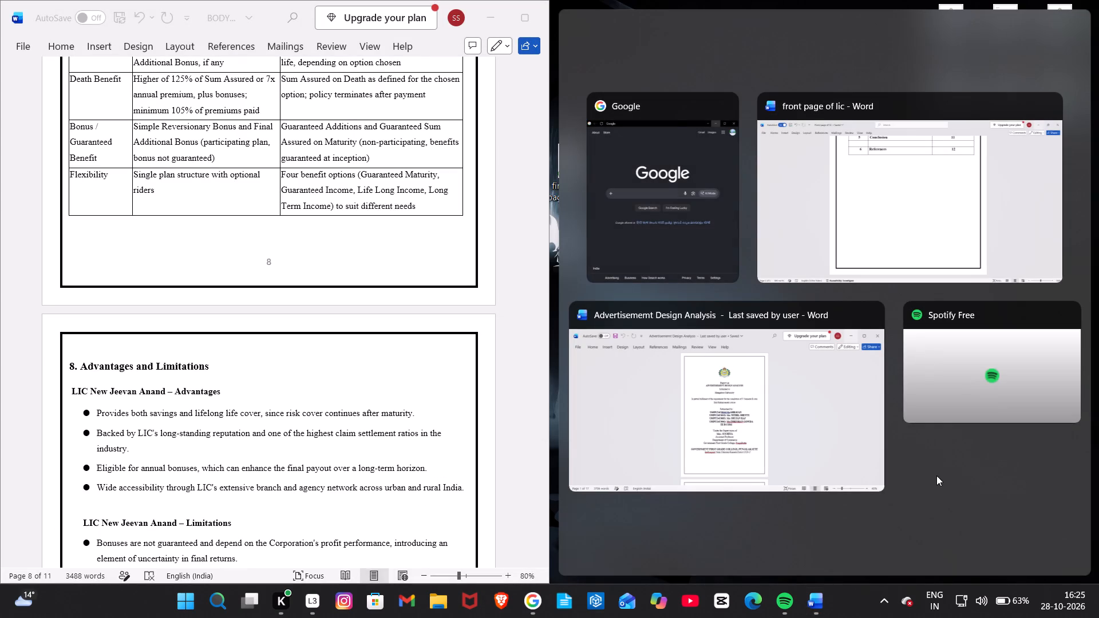
{"action": "double_click", "coordinate": [1048, 89]}
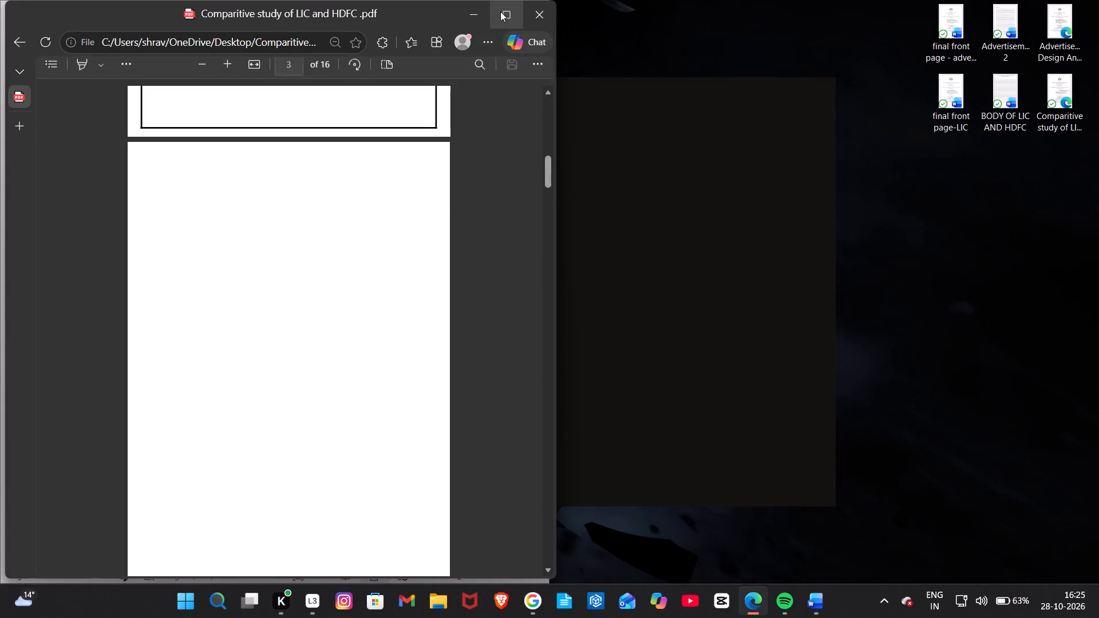
{"action": "left_click", "coordinate": [471, 105]}
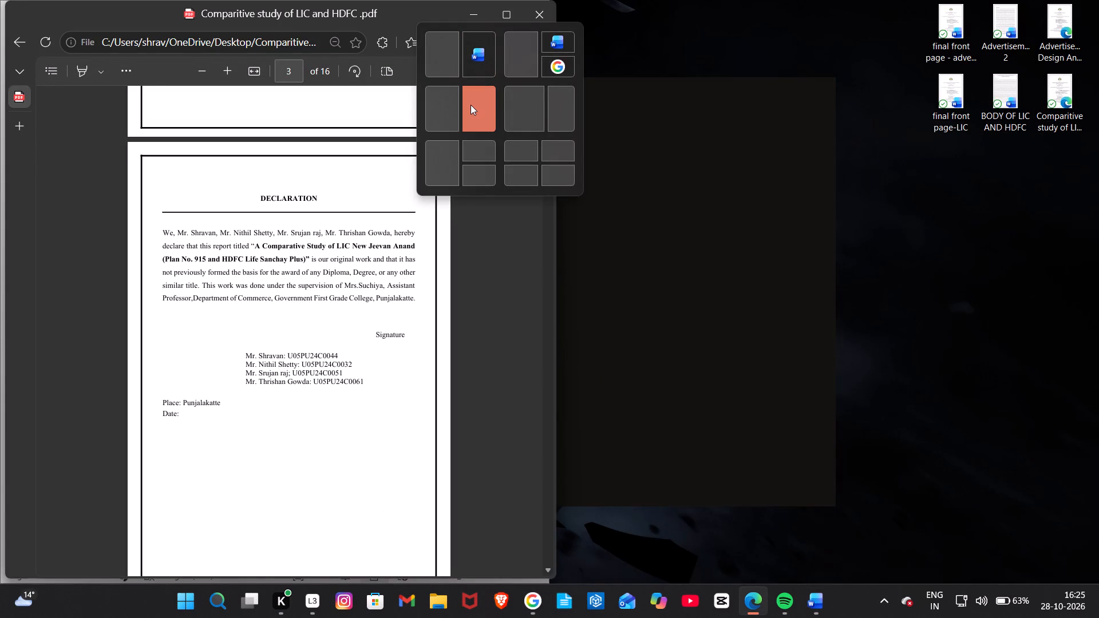
{"action": "scroll", "coordinate": [330, 259], "scroll_direction": "up", "scroll_amount": 2}
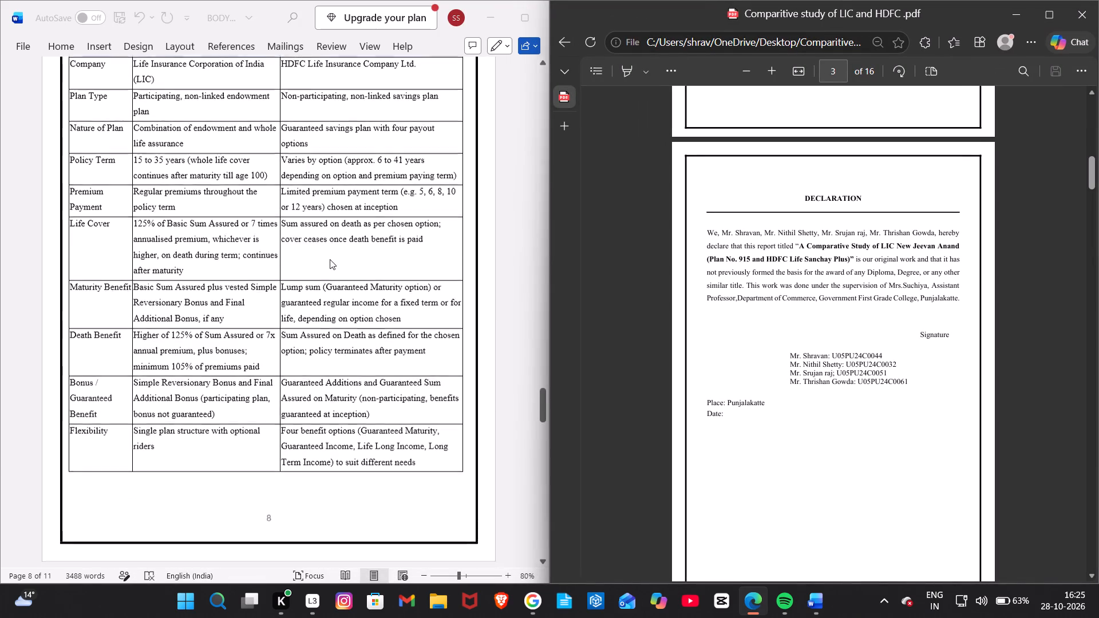
{"action": "scroll", "coordinate": [330, 259], "scroll_direction": "up", "scroll_amount": 1}
{"action": "scroll", "coordinate": [761, 426], "scroll_direction": "down", "scroll_amount": 5}
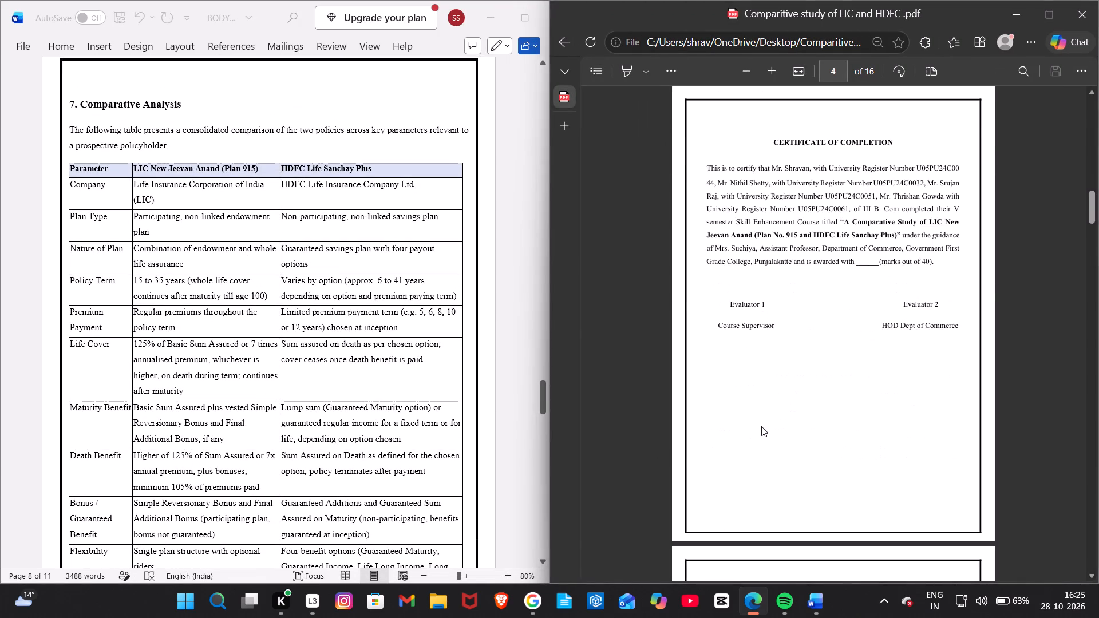
{"action": "scroll", "coordinate": [761, 426], "scroll_direction": "down", "scroll_amount": 18}
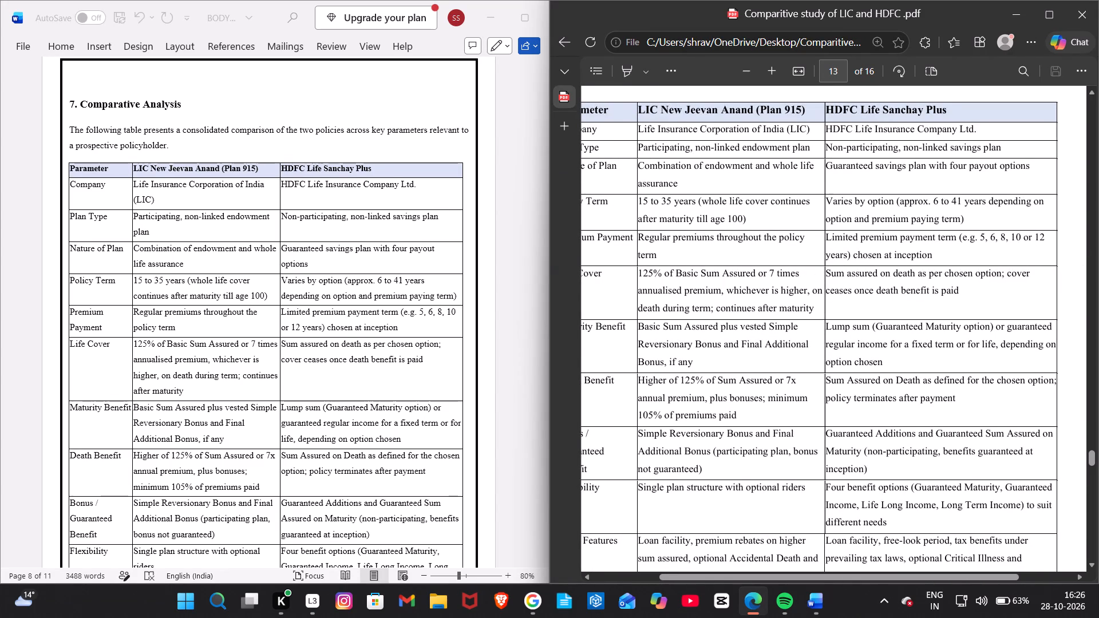
Set all text in the Comparative Analysis table of the body document to font size 12.
{"action": "left_click_drag", "start_coordinate": [314, 317], "coordinate": [368, 358]}
{"action": "left_click_drag", "start_coordinate": [70, 165], "coordinate": [72, 167]}
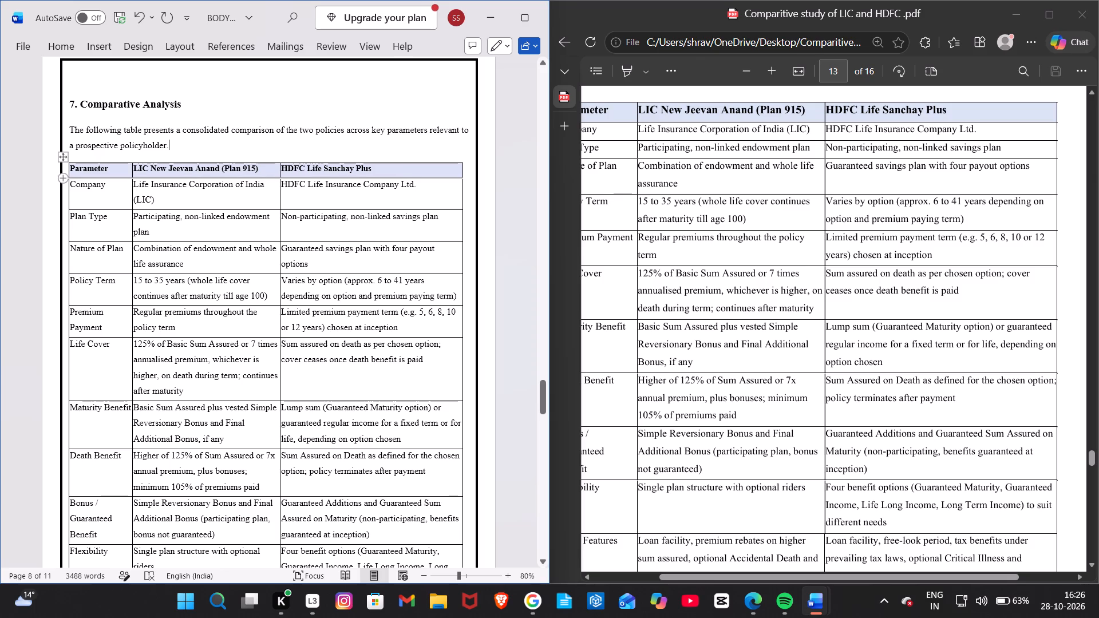
{"action": "left_click_drag", "start_coordinate": [72, 167], "coordinate": [318, 480]}
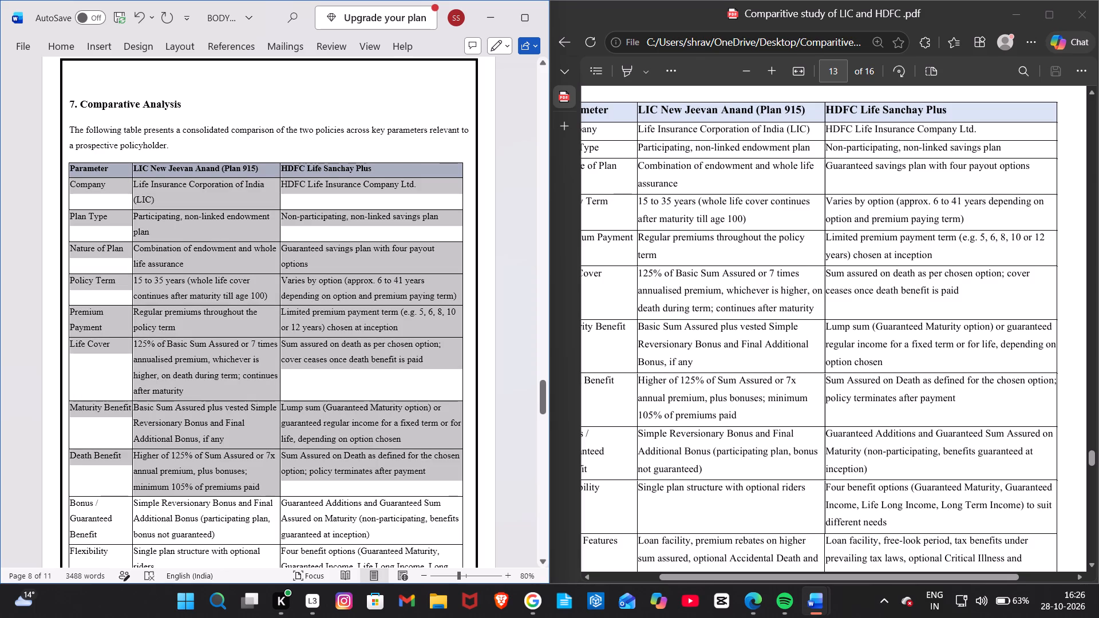
{"action": "left_click_drag", "start_coordinate": [318, 480], "coordinate": [401, 339]}
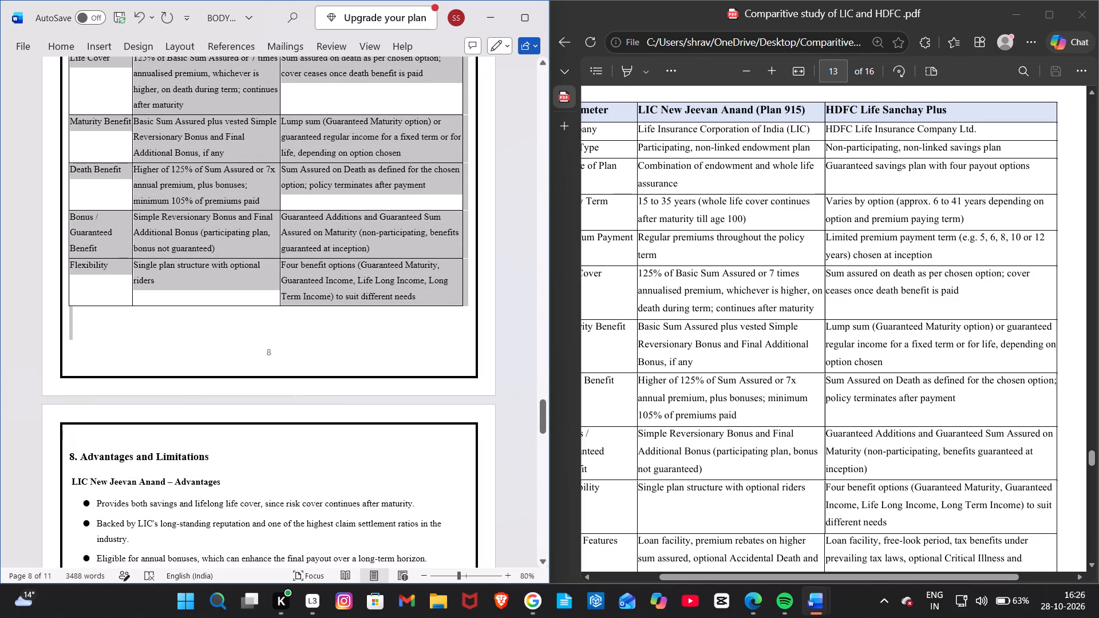
{"action": "left_click_drag", "start_coordinate": [401, 339], "coordinate": [400, 315]}
{"action": "left_click", "coordinate": [507, 266]}
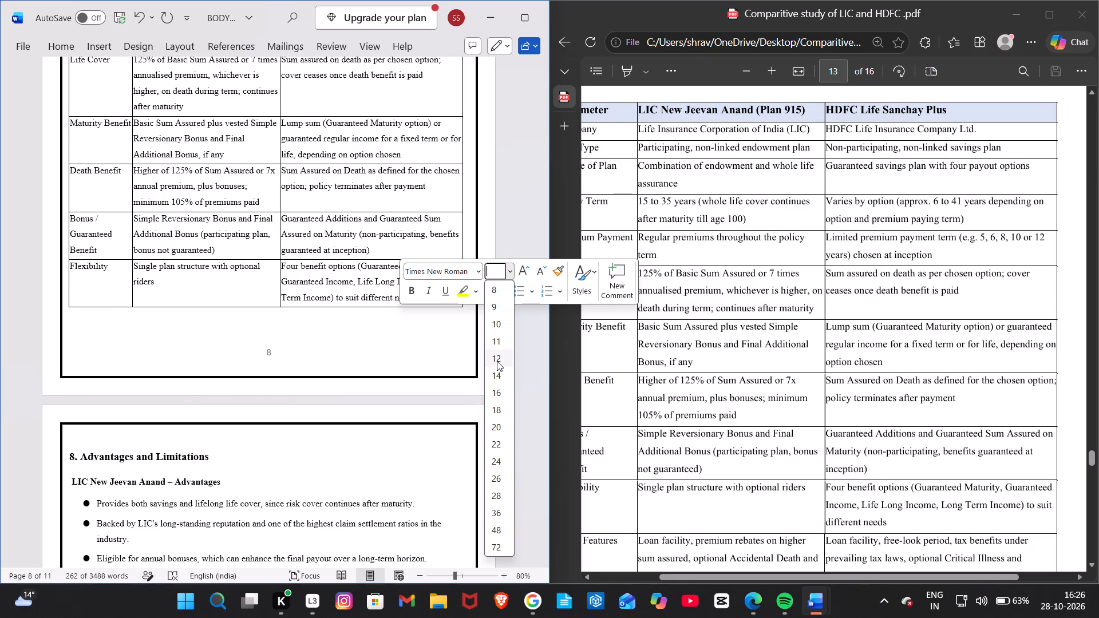
{"action": "left_click", "coordinate": [497, 361]}
{"action": "left_click", "coordinate": [243, 164]}
{"action": "scroll", "coordinate": [243, 164], "scroll_direction": "up", "scroll_amount": 2}
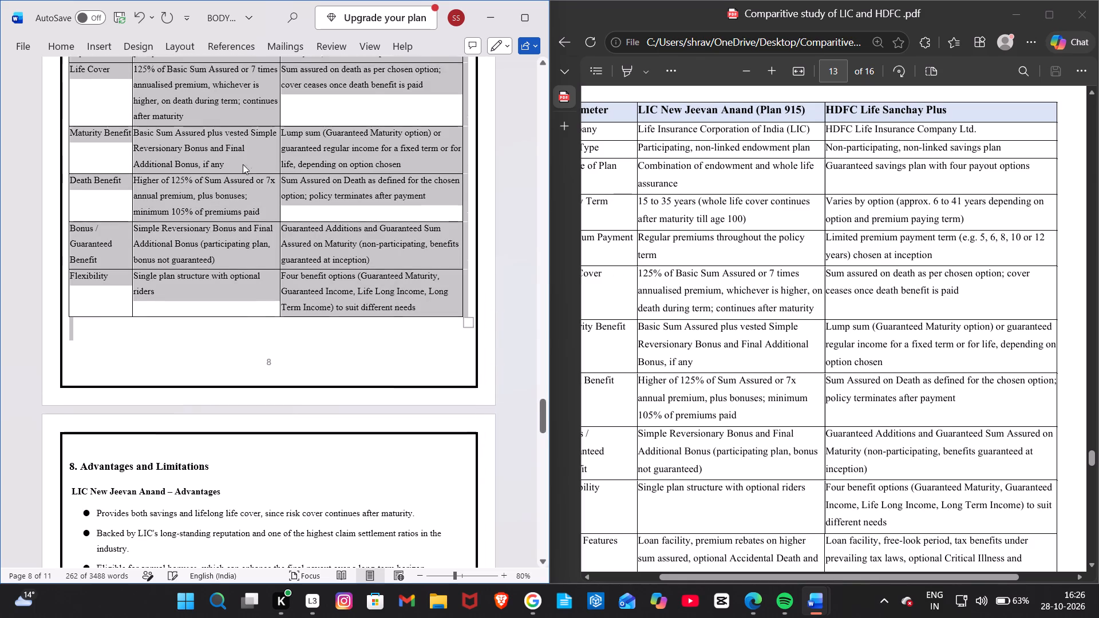
{"action": "scroll", "coordinate": [243, 164], "scroll_direction": "up", "scroll_amount": 6}
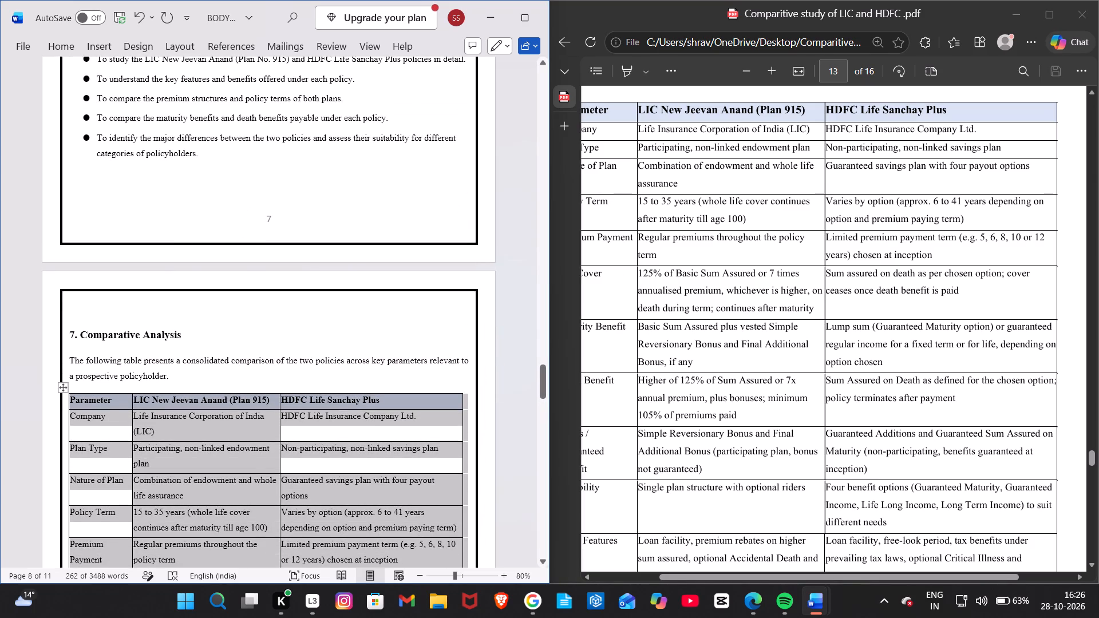
{"action": "left_click", "coordinate": [239, 323]}
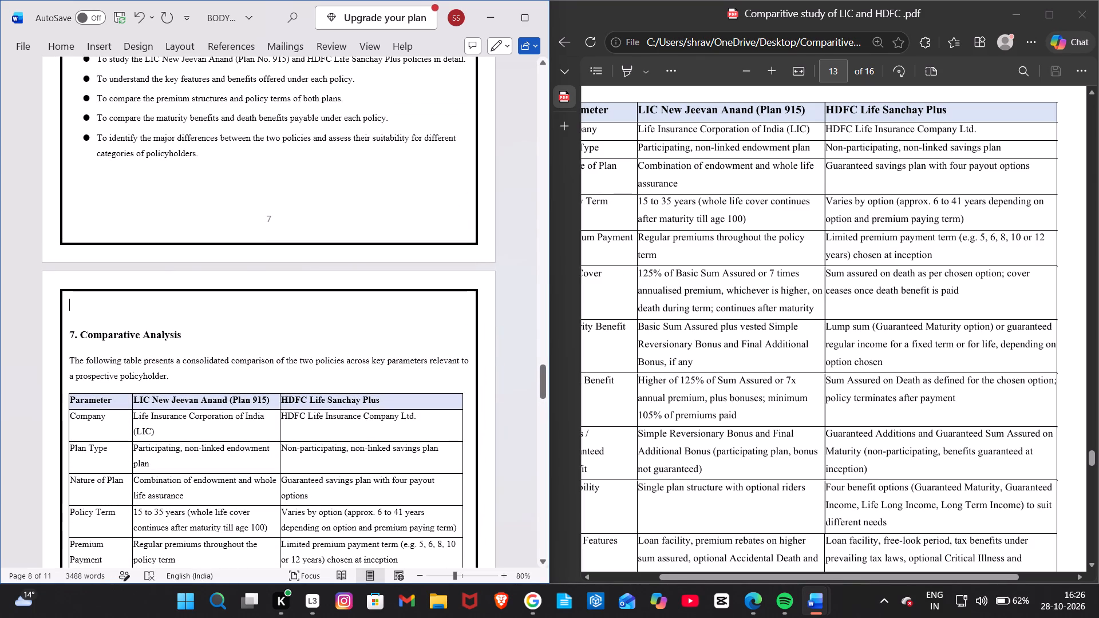
Check the font sizes of the "7. Comparative Analysis" heading and of the introductory sentence beneath it.
{"action": "left_click_drag", "start_coordinate": [65, 353], "coordinate": [161, 373]}
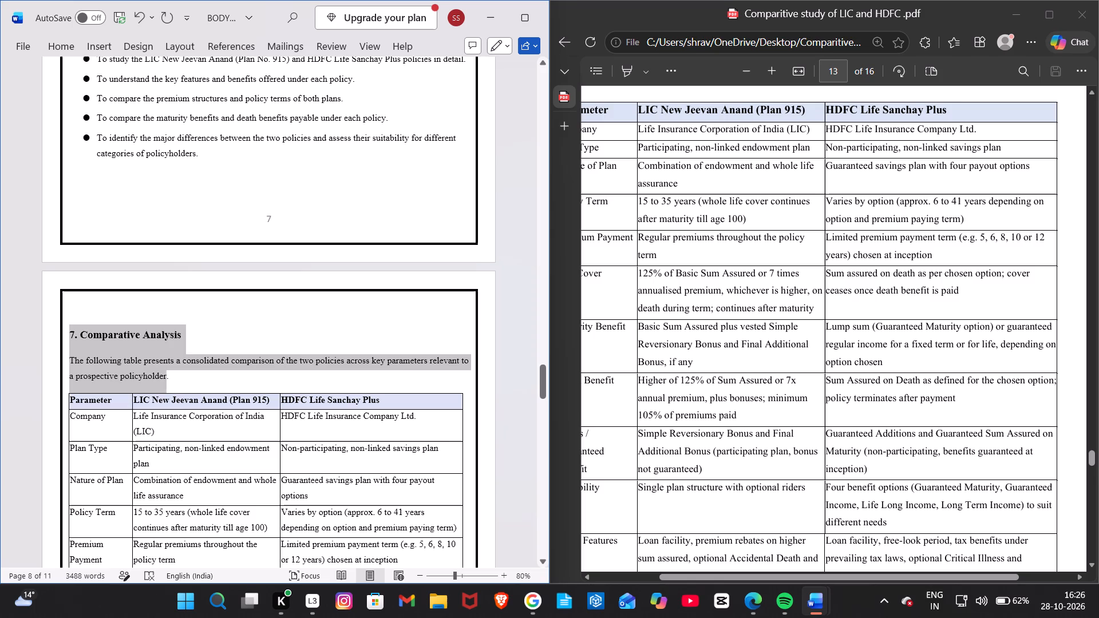
{"action": "left_click_drag", "start_coordinate": [161, 373], "coordinate": [165, 373]}
{"action": "left_click", "coordinate": [201, 377]}
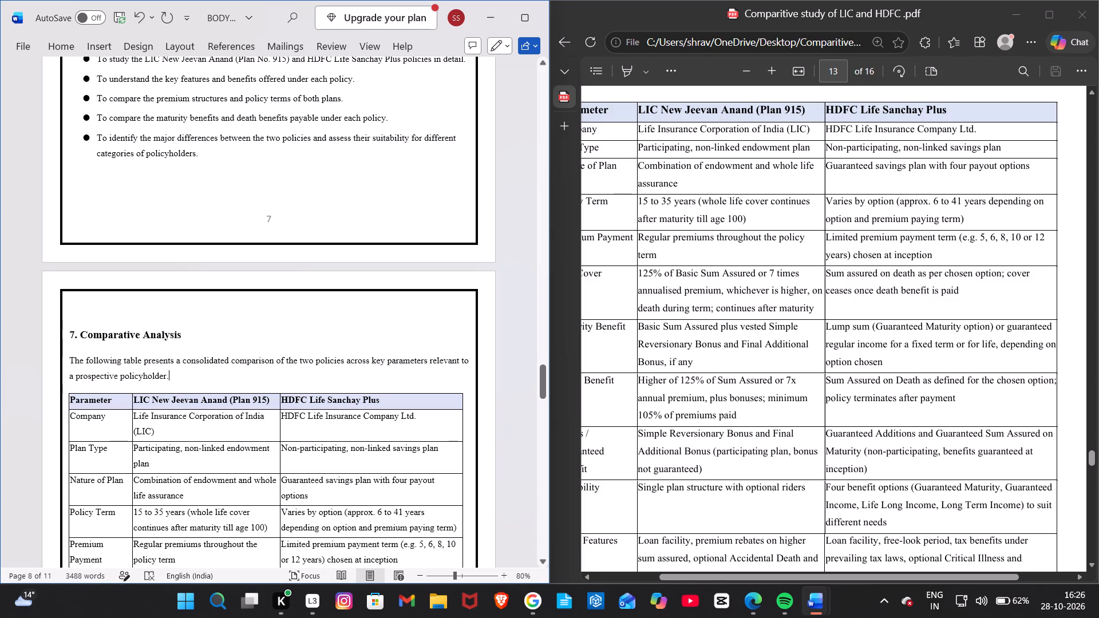
{"action": "left_click_drag", "start_coordinate": [189, 387], "coordinate": [65, 358]}
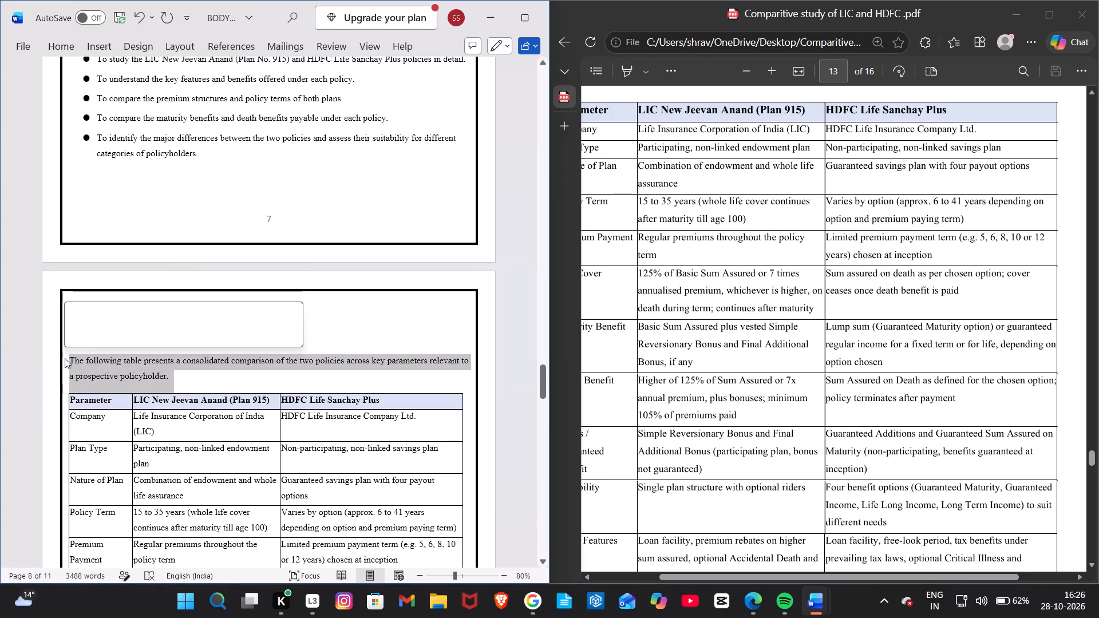
{"action": "left_click", "coordinate": [204, 366]}
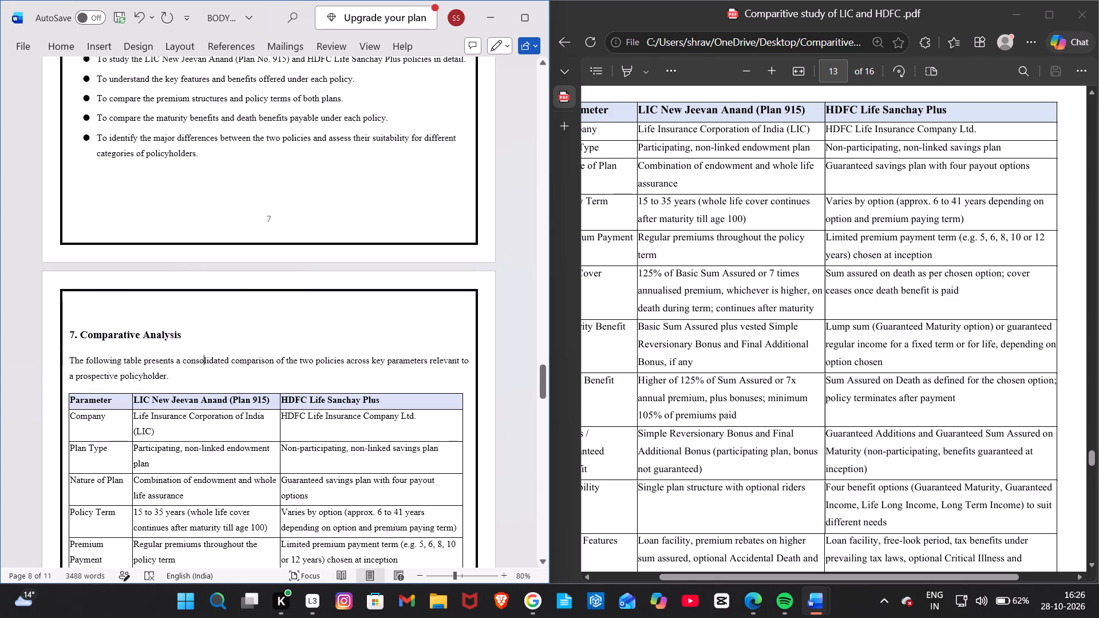
{"action": "left_click_drag", "start_coordinate": [186, 331], "coordinate": [114, 325]}
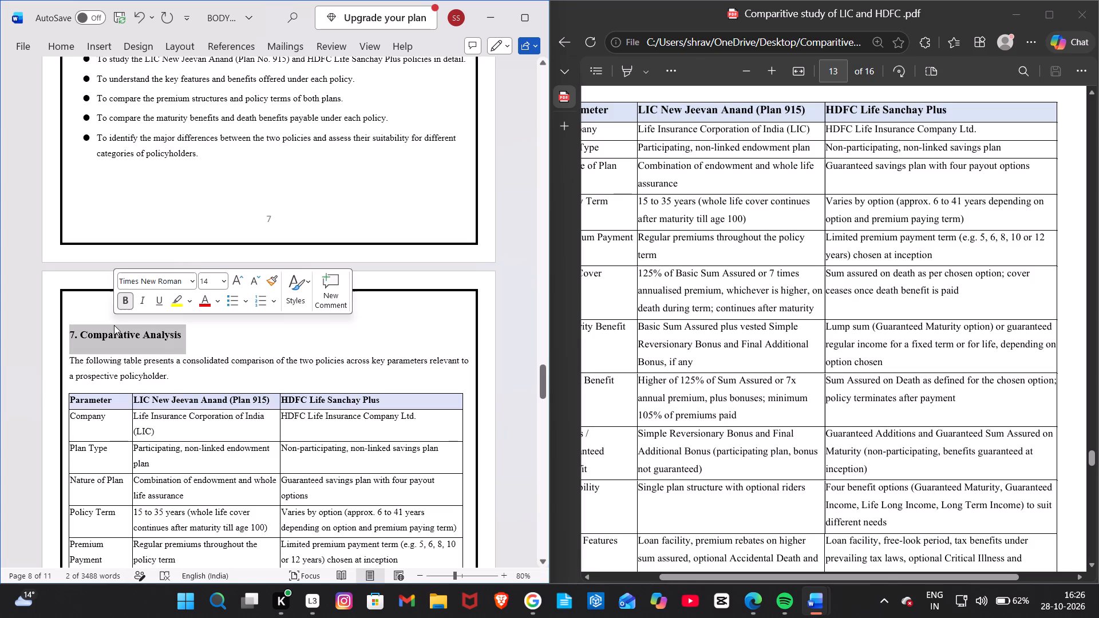
{"action": "left_click", "coordinate": [235, 350]}
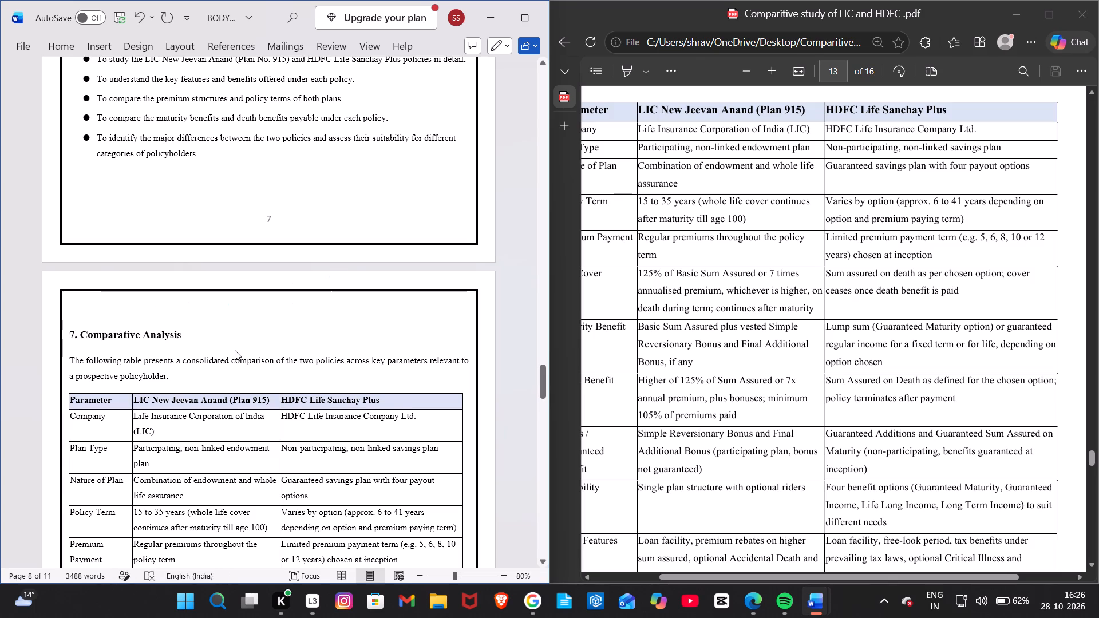
{"action": "scroll", "coordinate": [235, 350], "scroll_direction": "up", "scroll_amount": 1}
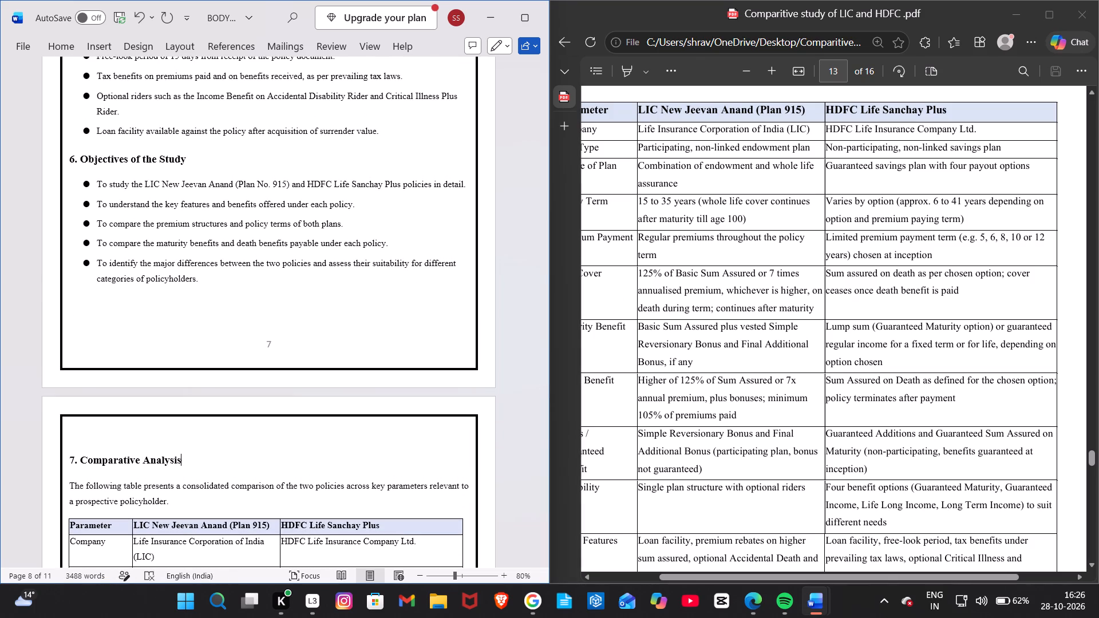
Compare the layout of the Comparative Analysis table in the body document with the same table in the PDF.
{"action": "left_click", "coordinate": [694, 204]}
{"action": "left_click_drag", "start_coordinate": [694, 204], "coordinate": [706, 232]}
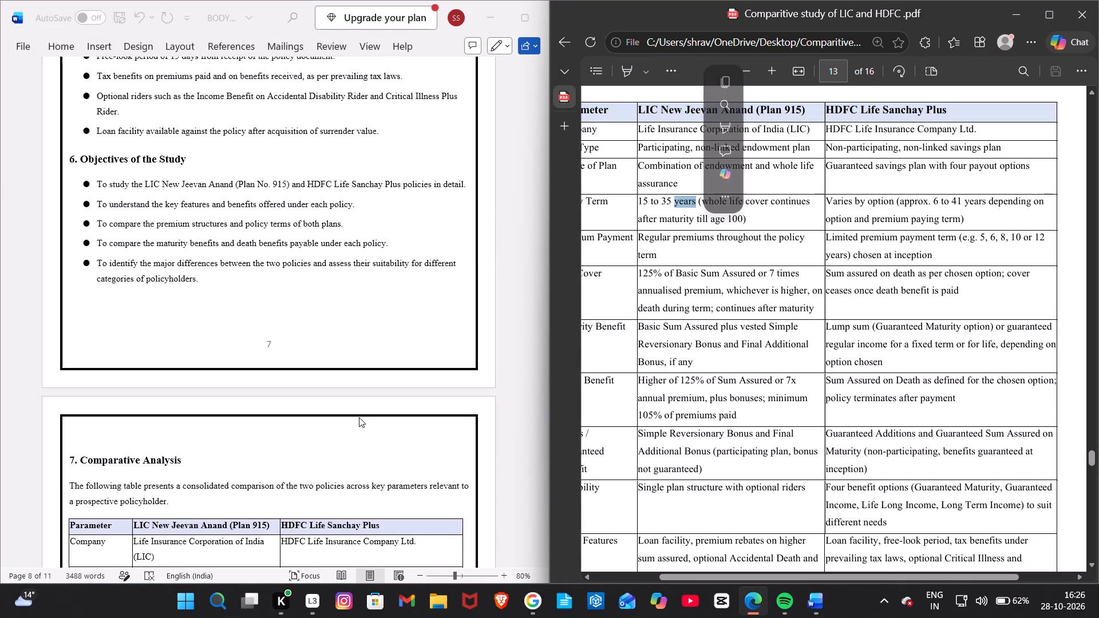
{"action": "scroll", "coordinate": [327, 426], "scroll_direction": "down", "scroll_amount": 2}
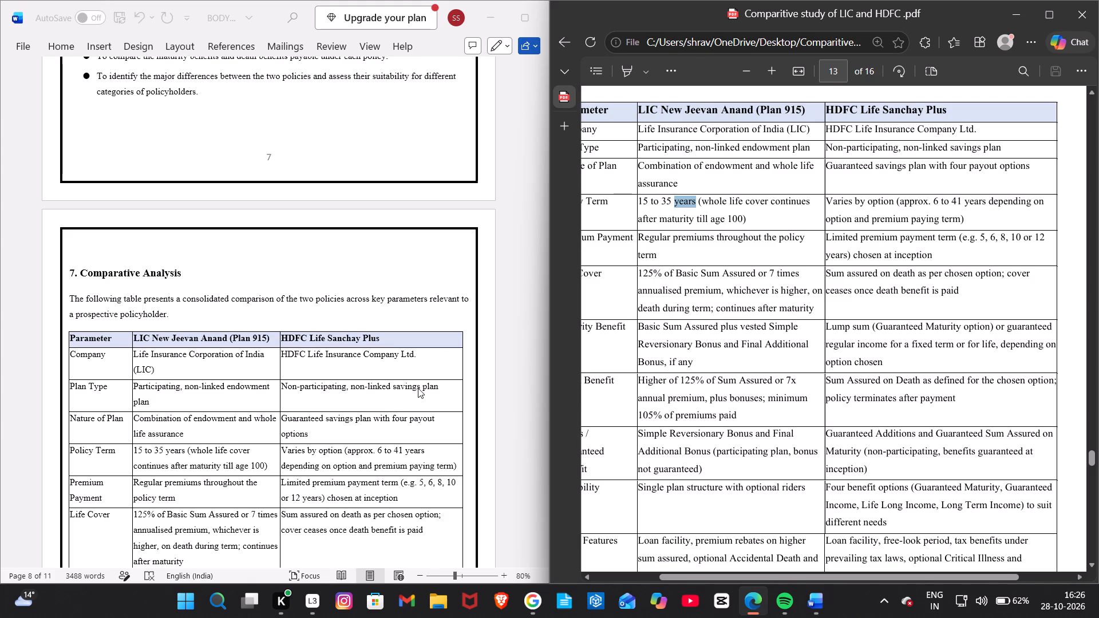
{"action": "scroll", "coordinate": [782, 386], "scroll_direction": "left", "scroll_amount": 3}
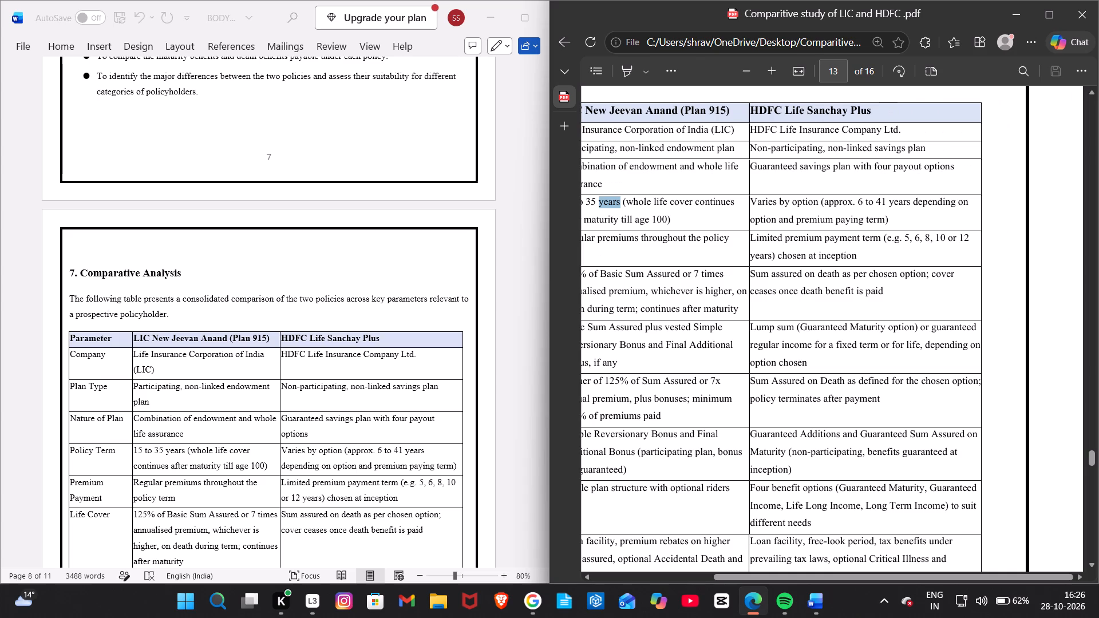
{"action": "scroll", "coordinate": [394, 493], "scroll_direction": "up", "scroll_amount": 5, "text": "ctrl"}
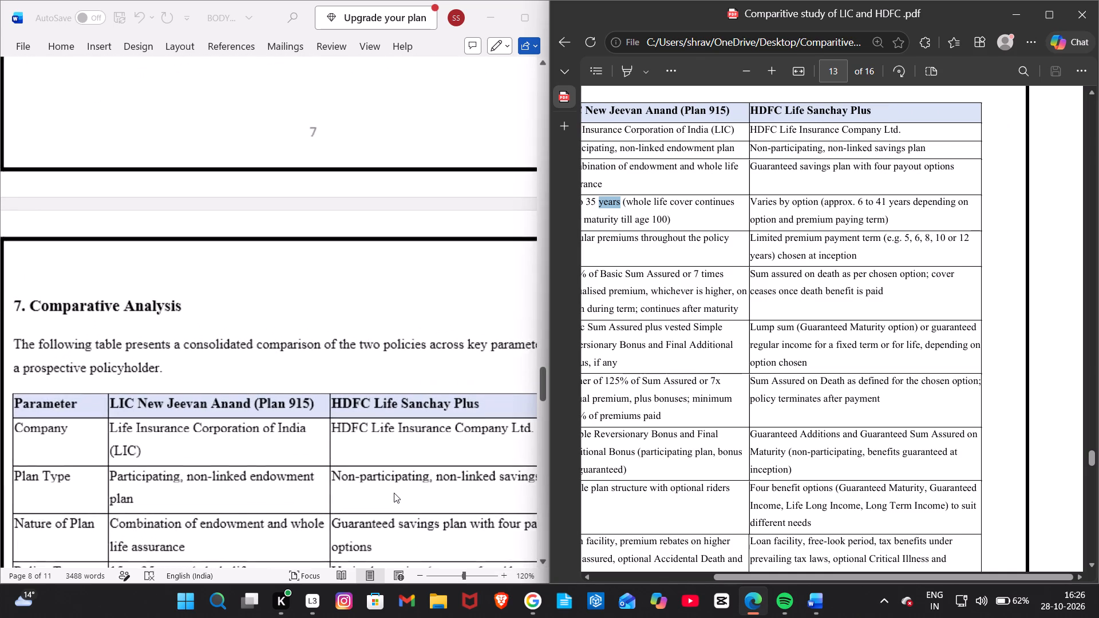
{"action": "scroll", "coordinate": [394, 493], "scroll_direction": "left", "scroll_amount": 4}
{"action": "scroll", "coordinate": [394, 493], "scroll_direction": "up", "scroll_amount": 4, "text": "ctrl"}
{"action": "scroll", "coordinate": [394, 493], "scroll_direction": "left", "scroll_amount": 1}
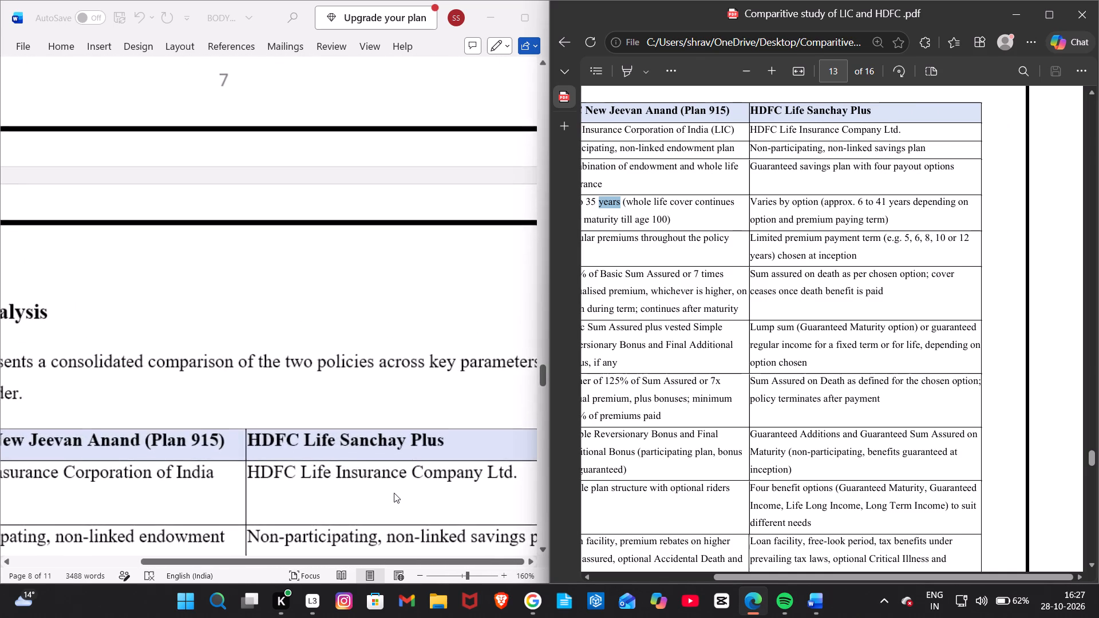
{"action": "scroll", "coordinate": [394, 493], "scroll_direction": "left", "scroll_amount": 3}
{"action": "scroll", "coordinate": [394, 493], "scroll_direction": "up", "scroll_amount": 6, "text": "ctrl"}
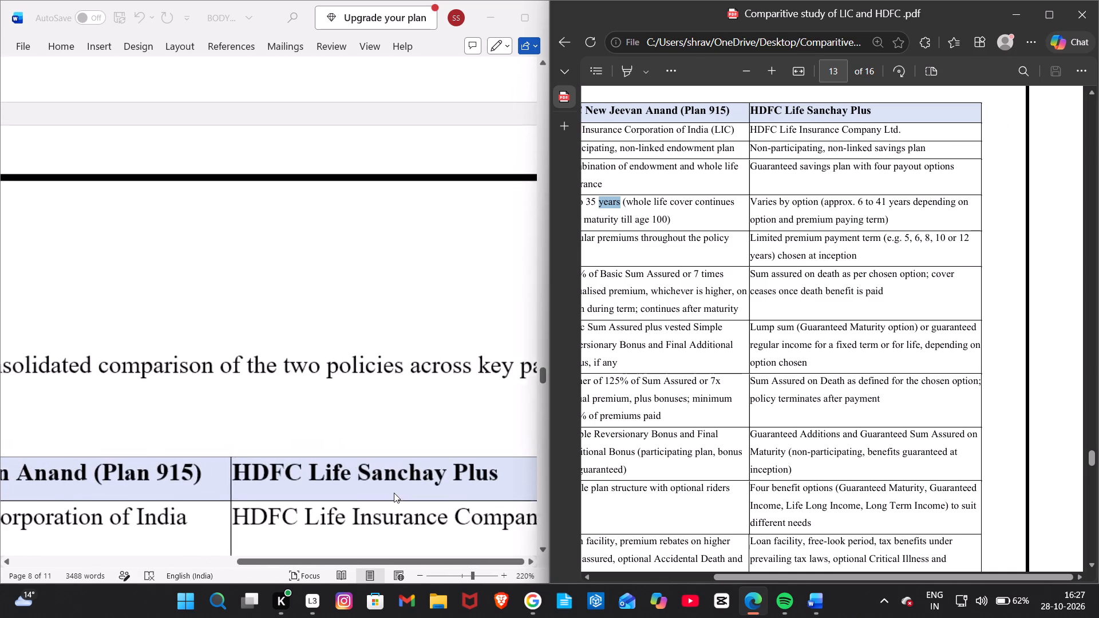
{"action": "scroll", "coordinate": [394, 493], "scroll_direction": "down", "scroll_amount": 8, "text": "ctrl"}
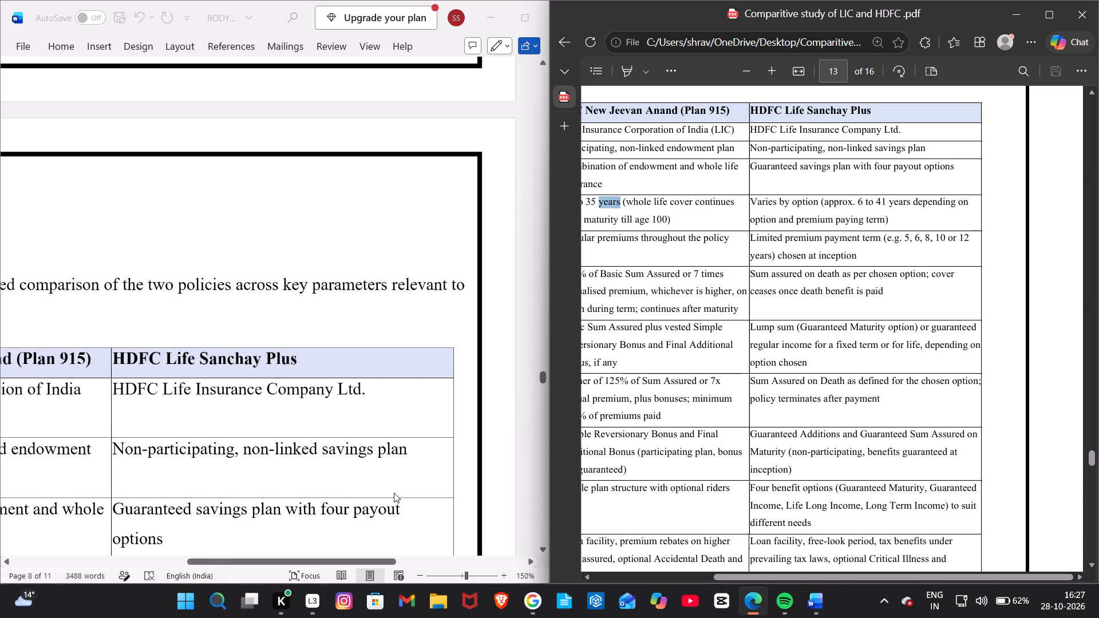
{"action": "scroll", "coordinate": [394, 493], "scroll_direction": "down", "scroll_amount": 7, "text": "ctrl"}
{"action": "scroll", "coordinate": [394, 493], "scroll_direction": "down", "scroll_amount": 2}
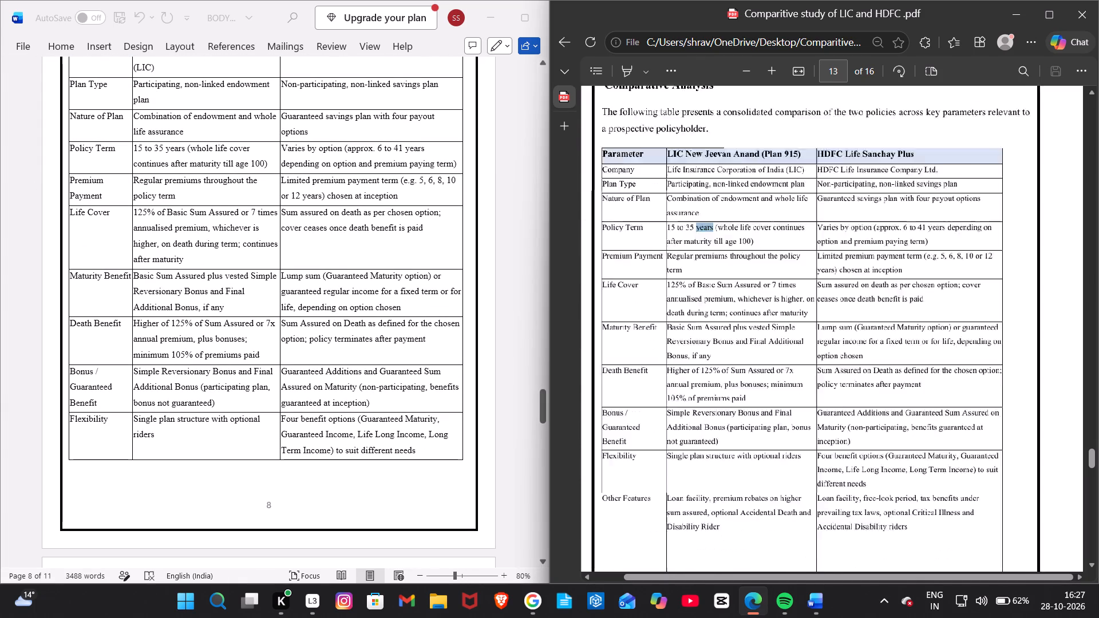
{"action": "scroll", "coordinate": [211, 406], "scroll_direction": "down", "scroll_amount": 5, "text": "ctrl"}
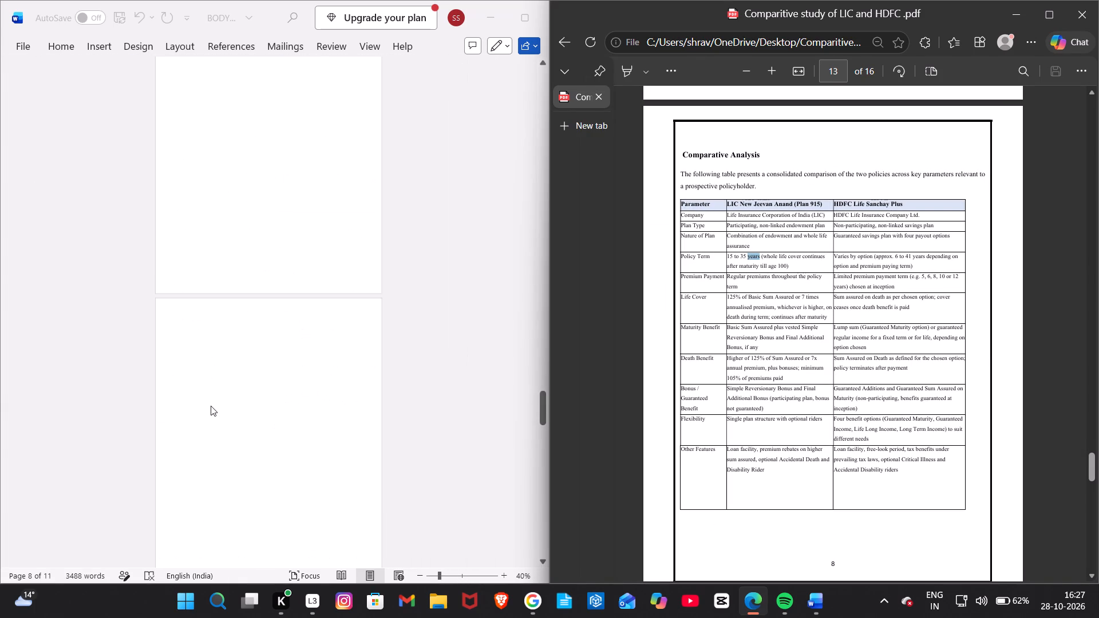
{"action": "scroll", "coordinate": [211, 406], "scroll_direction": "up", "scroll_amount": 5, "text": "ctrl"}
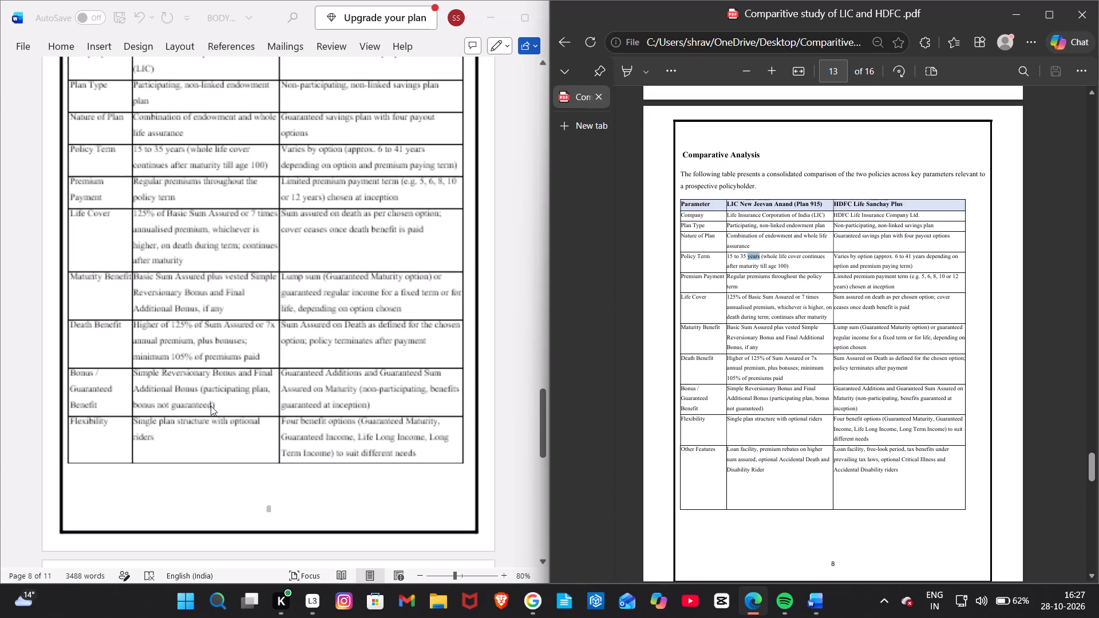
{"action": "scroll", "coordinate": [211, 406], "scroll_direction": "up", "scroll_amount": 1}
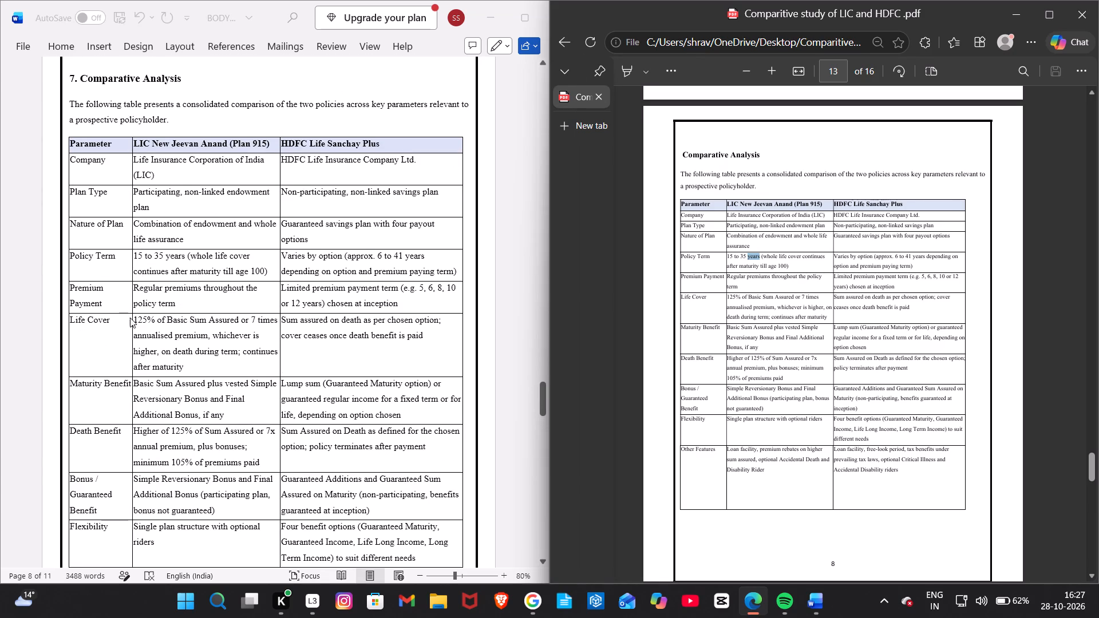
Check the font size of the LIC New Jeevan Anand text in the table's Life Cover row.
{"action": "left_click_drag", "start_coordinate": [145, 330], "coordinate": [177, 332]}
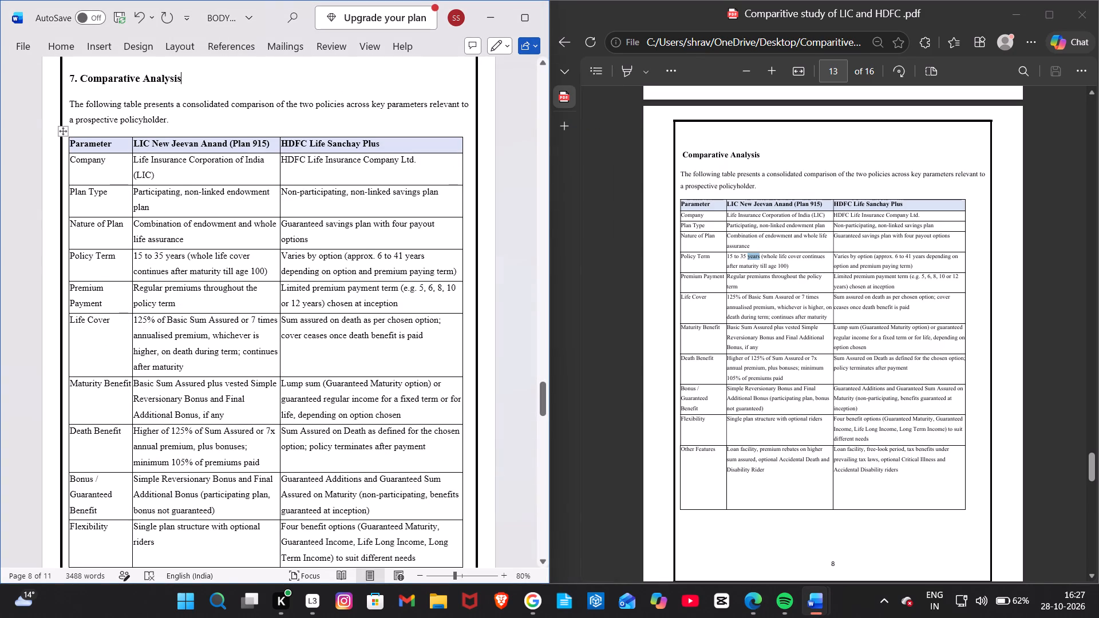
{"action": "left_click_drag", "start_coordinate": [177, 332], "coordinate": [209, 333]}
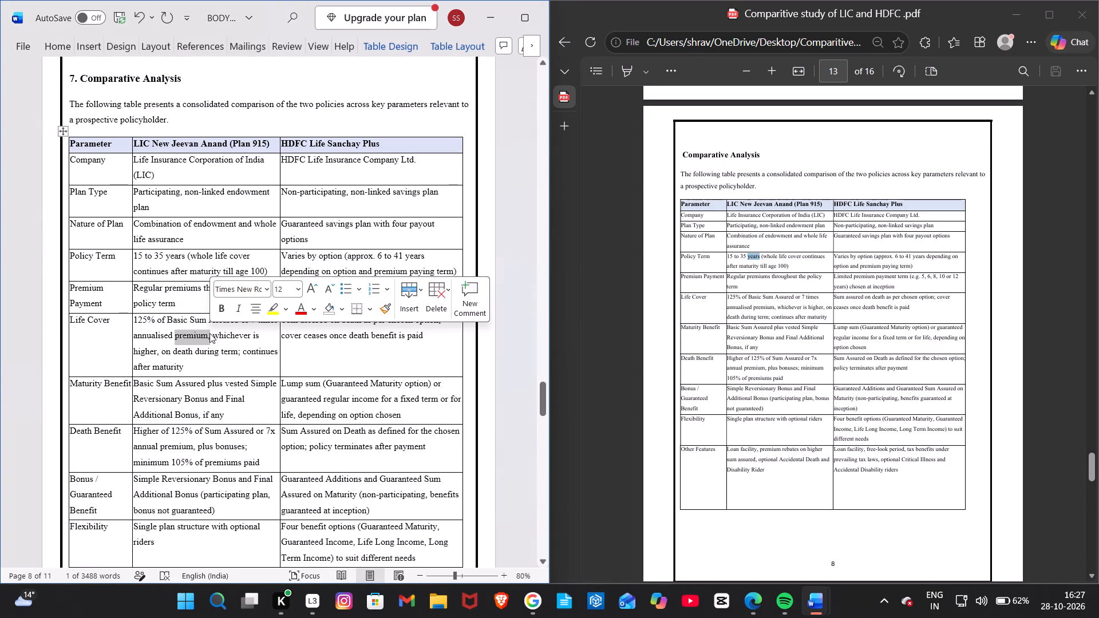
{"action": "left_click", "coordinate": [209, 333]}
Check the font formatting of the "1. Introduction" heading and the opening of its paragraph in the body document.
{"action": "scroll", "coordinate": [209, 333], "scroll_direction": "up", "scroll_amount": 7}
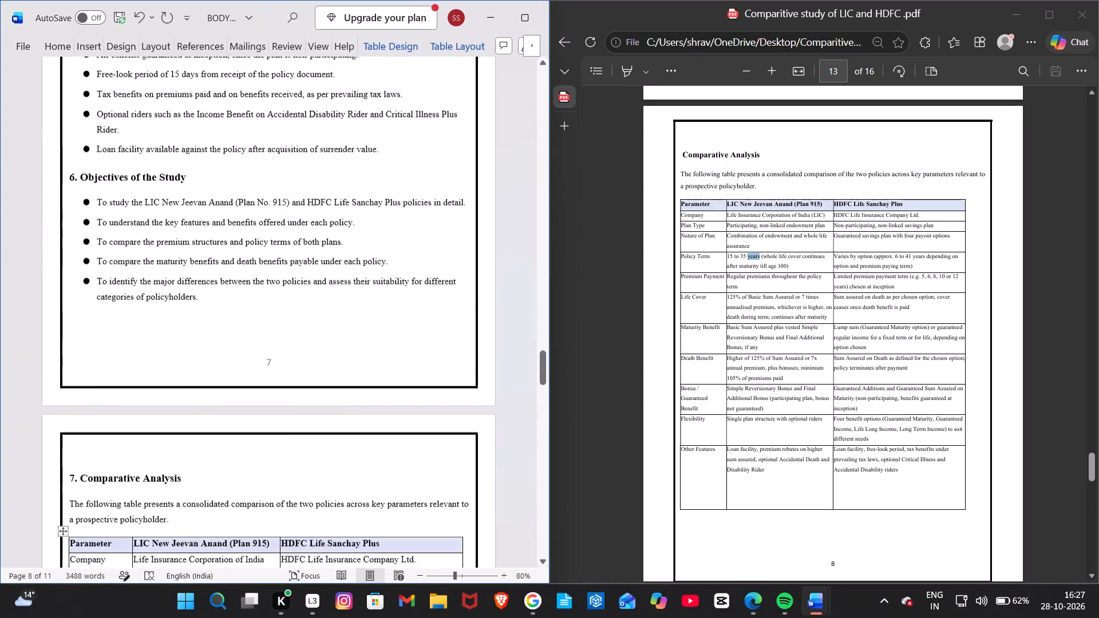
{"action": "scroll", "coordinate": [209, 333], "scroll_direction": "up", "scroll_amount": 7}
{"action": "scroll", "coordinate": [209, 333], "scroll_direction": "up", "scroll_amount": 20}
{"action": "scroll", "coordinate": [209, 333], "scroll_direction": "up", "scroll_amount": 5}
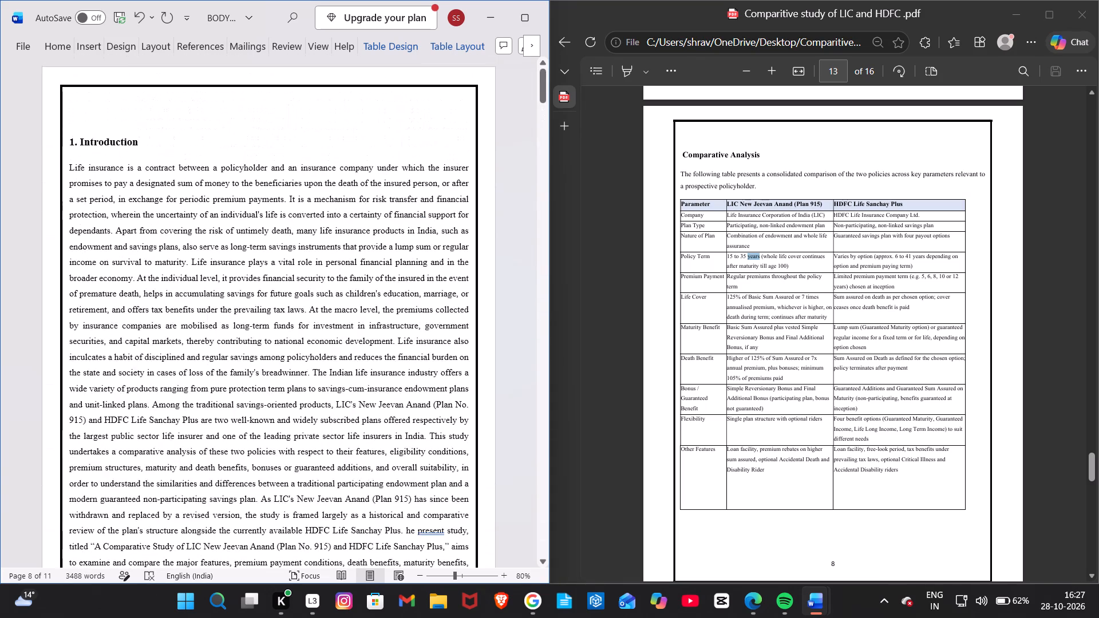
{"action": "left_click_drag", "start_coordinate": [61, 167], "coordinate": [66, 169]}
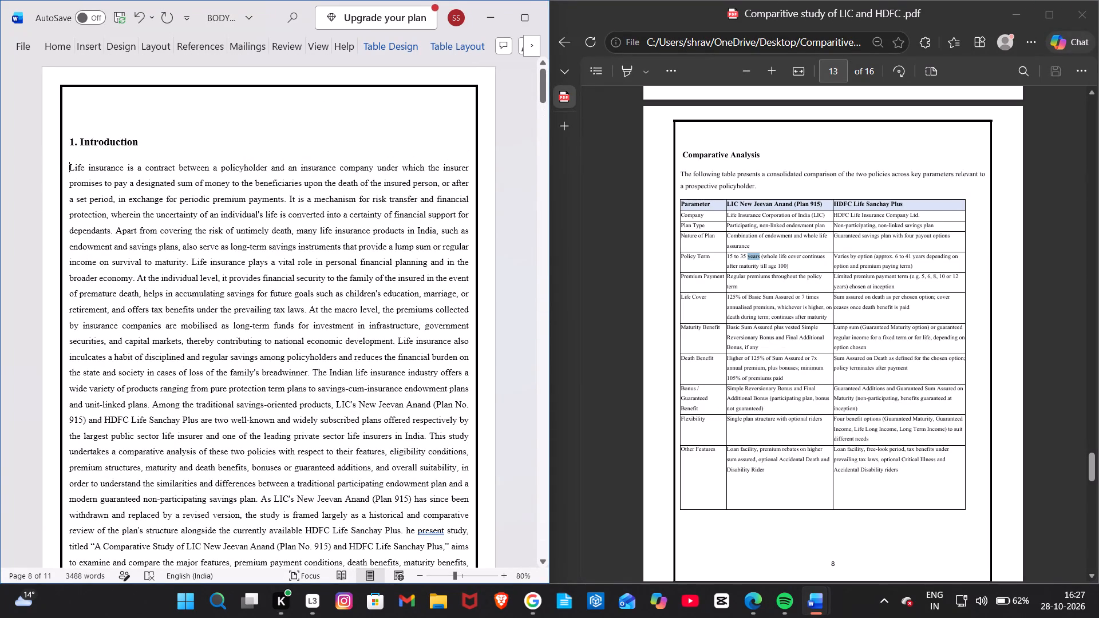
{"action": "left_click_drag", "start_coordinate": [66, 169], "coordinate": [89, 185]}
{"action": "left_click", "coordinate": [188, 120]}
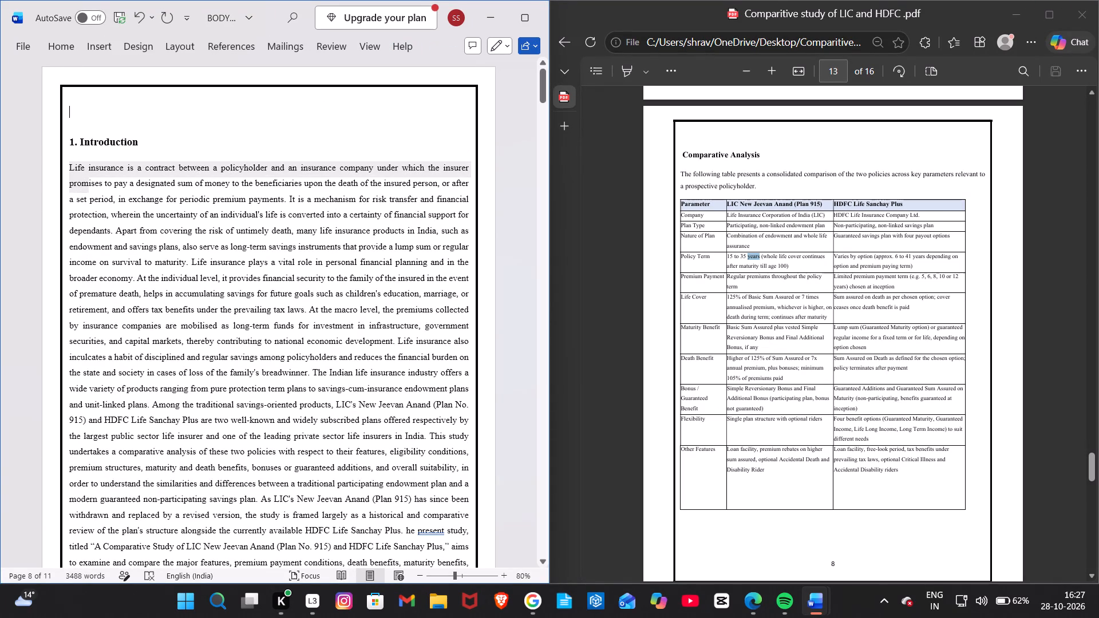
{"action": "left_click_drag", "start_coordinate": [157, 138], "coordinate": [79, 136]}
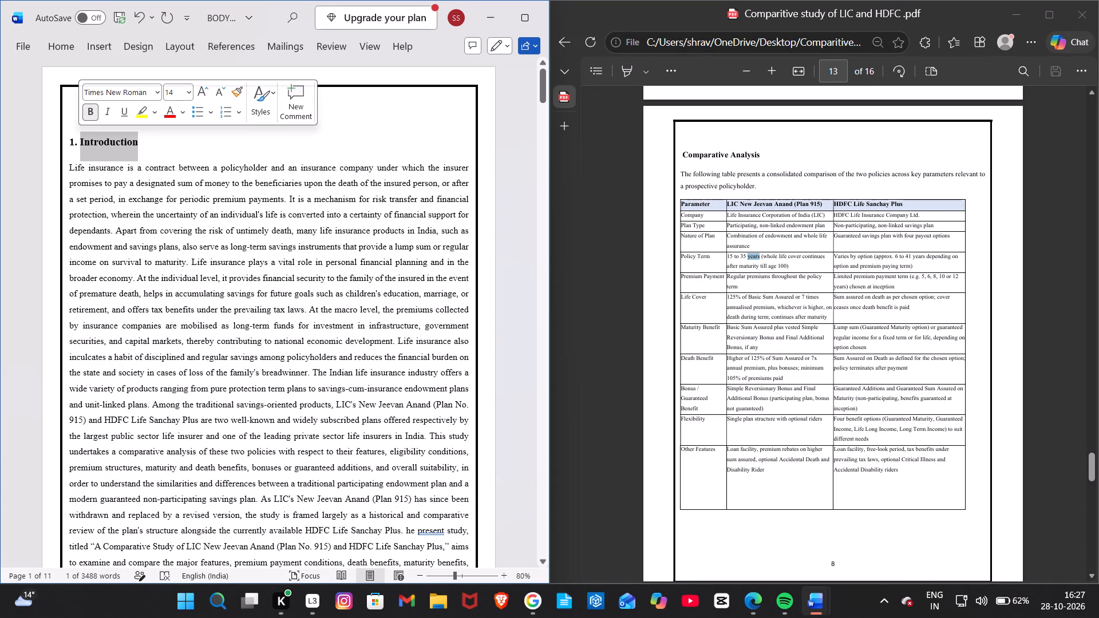
{"action": "left_click", "coordinate": [176, 145]}
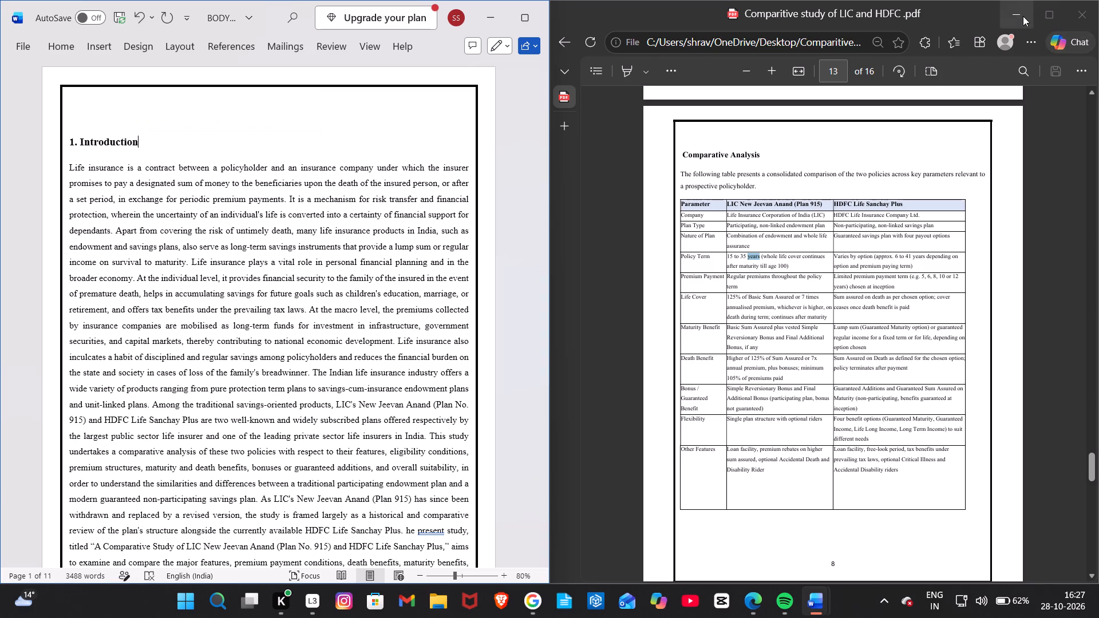
Replace the PDF view with the Advertisement_Design_Analysis 2 document beside the body document, check its introduction paragraph's font size, and minimise it.
{"action": "left_click", "coordinate": [1023, 17]}
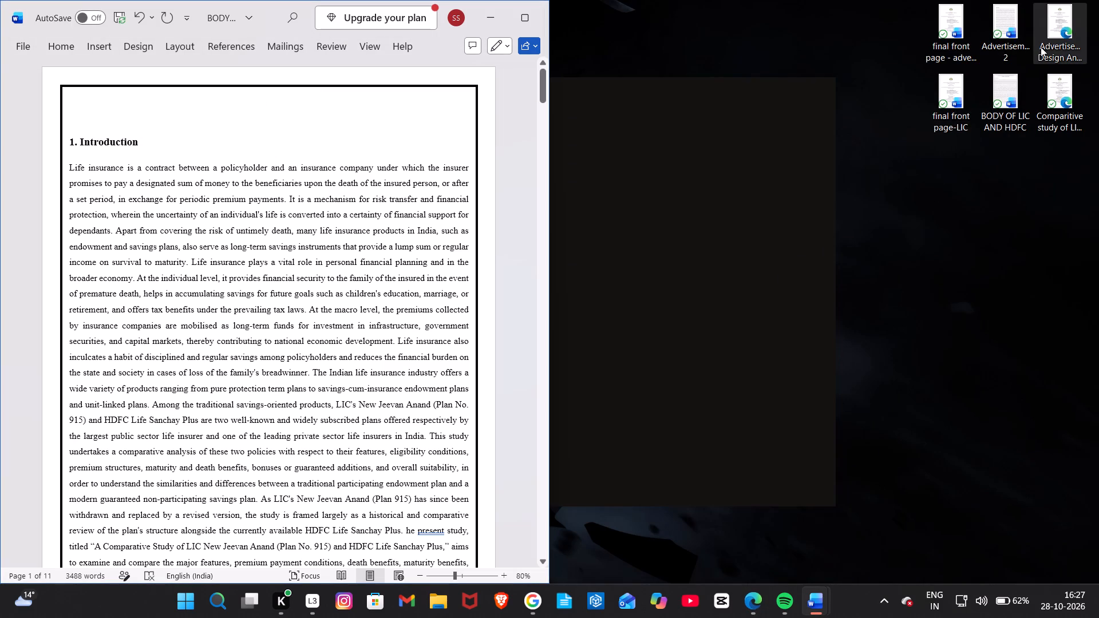
{"action": "double_click", "coordinate": [1017, 25]}
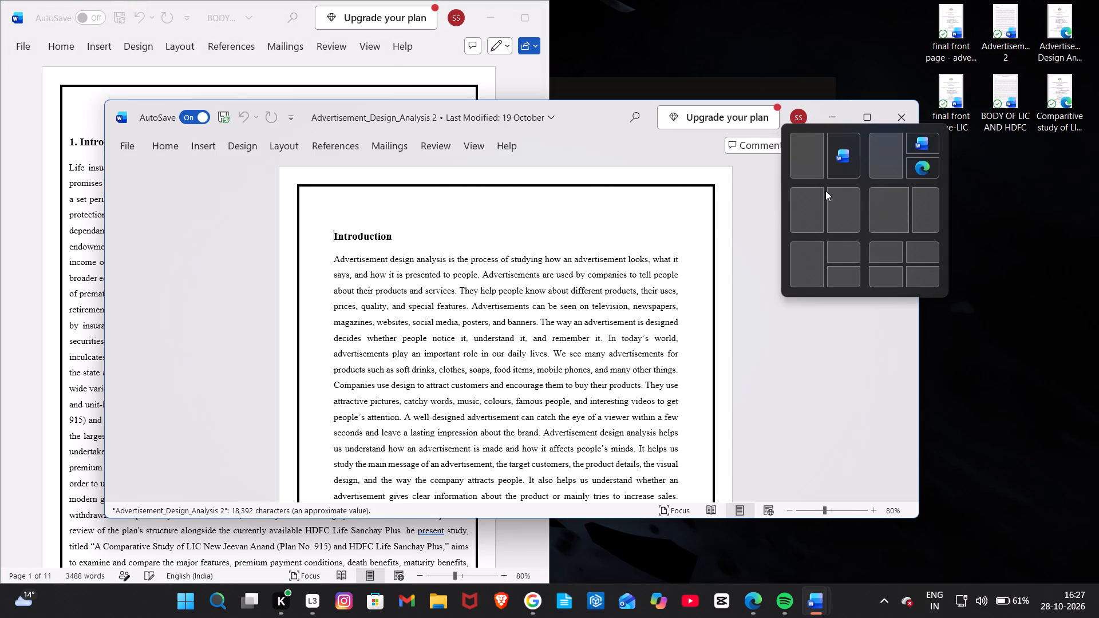
{"action": "left_click", "coordinate": [847, 192]}
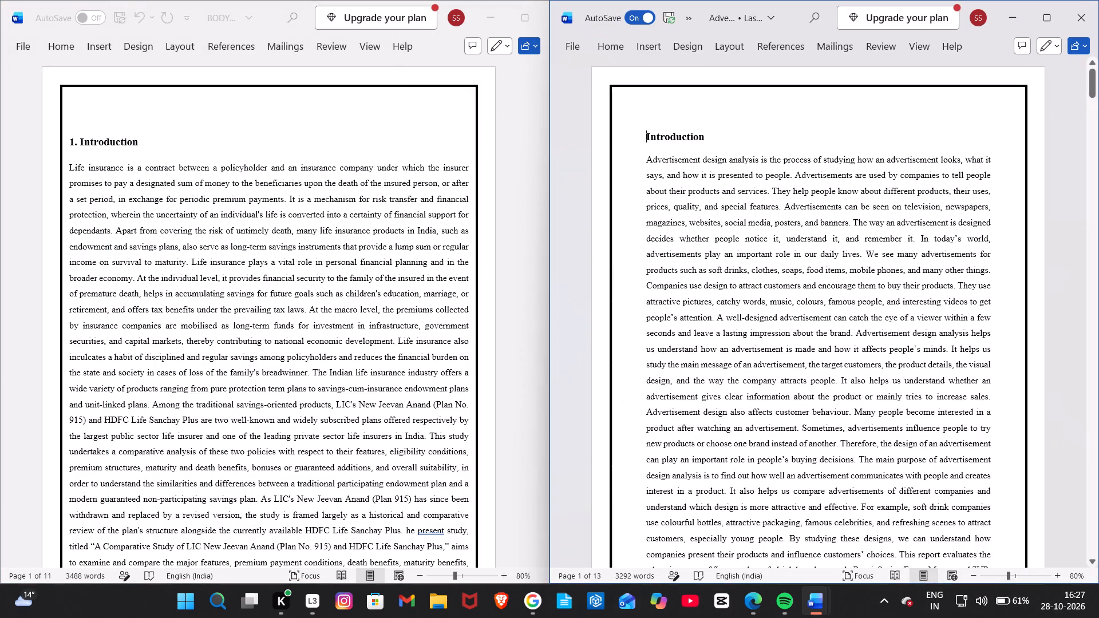
{"action": "left_click_drag", "start_coordinate": [658, 165], "coordinate": [770, 387]}
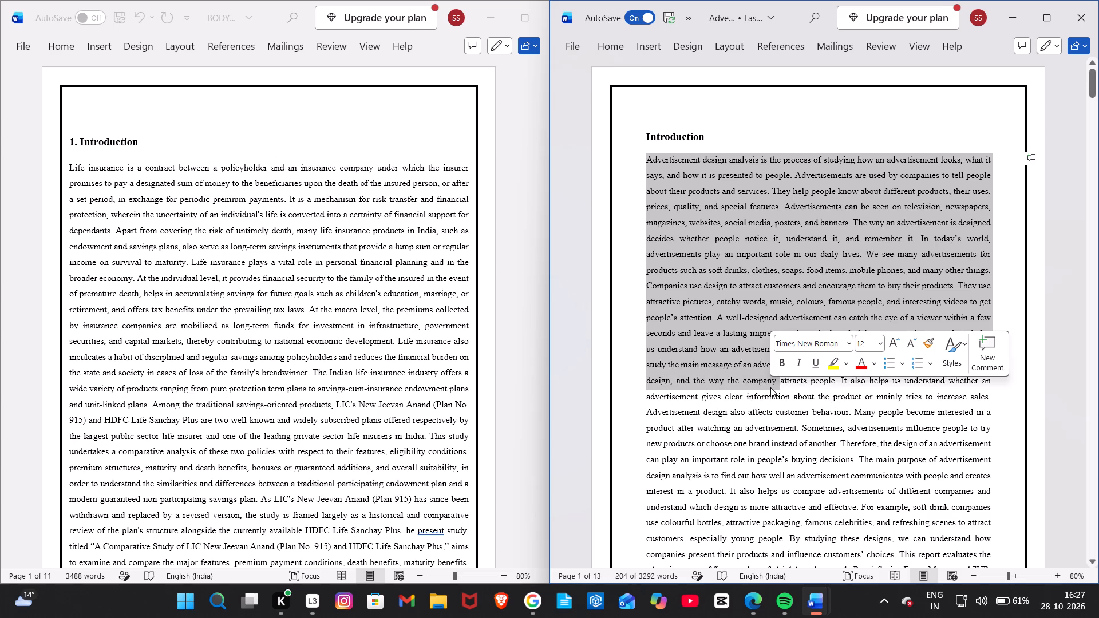
{"action": "left_click", "coordinate": [774, 109]}
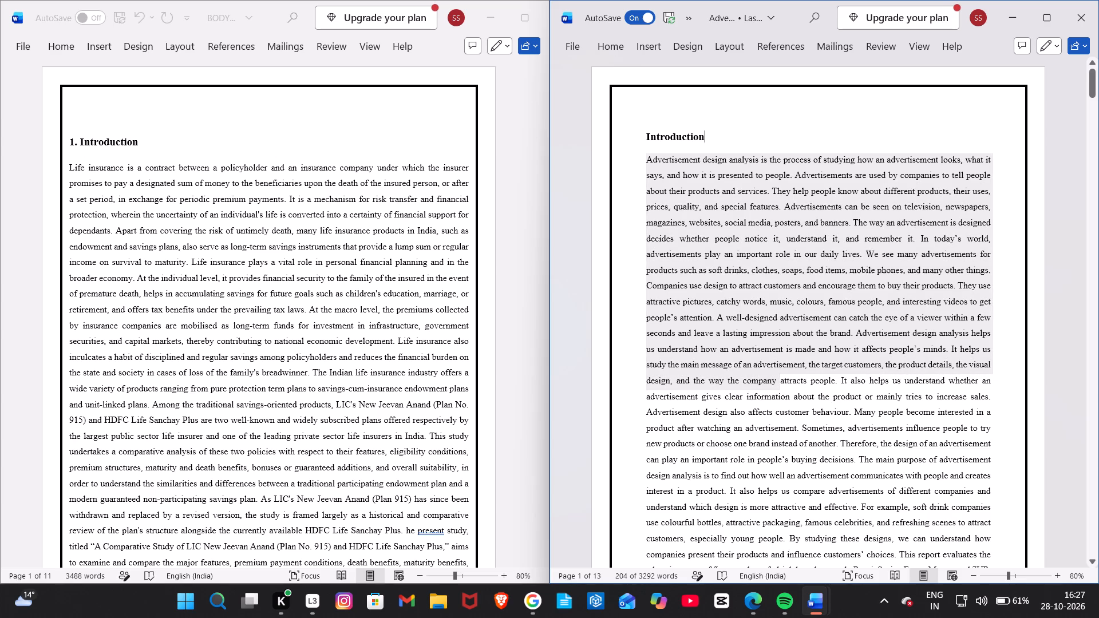
{"action": "left_click", "coordinate": [1010, 12]}
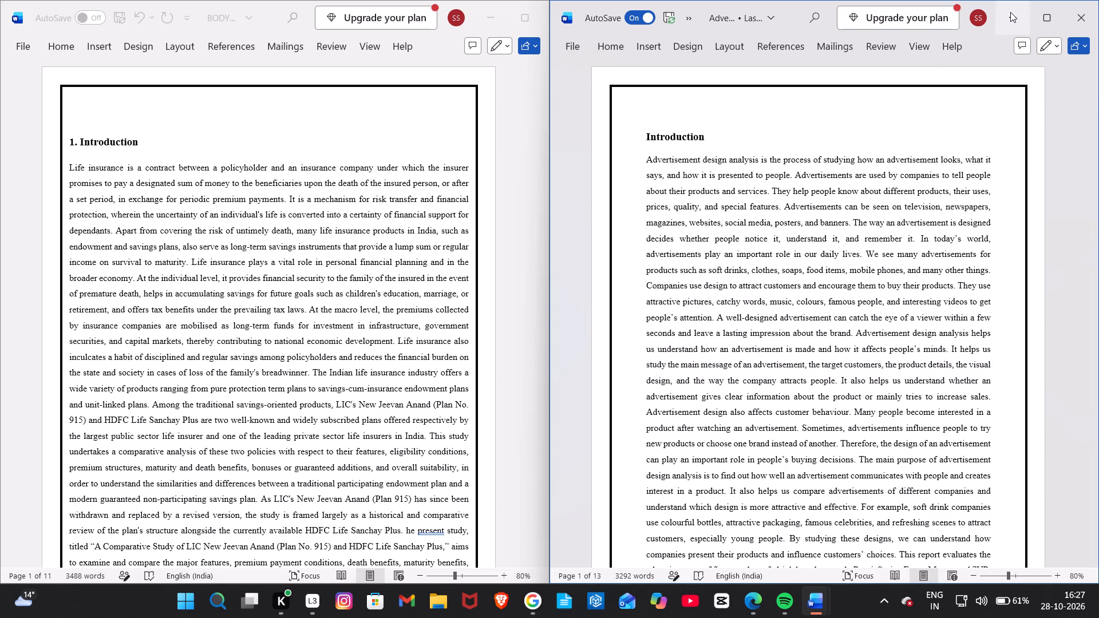
Check the font formatting of the Establishment and History paragraph, its subheading and the Company Profile – LIC heading.
{"action": "scroll", "coordinate": [204, 312], "scroll_direction": "down", "scroll_amount": 1}
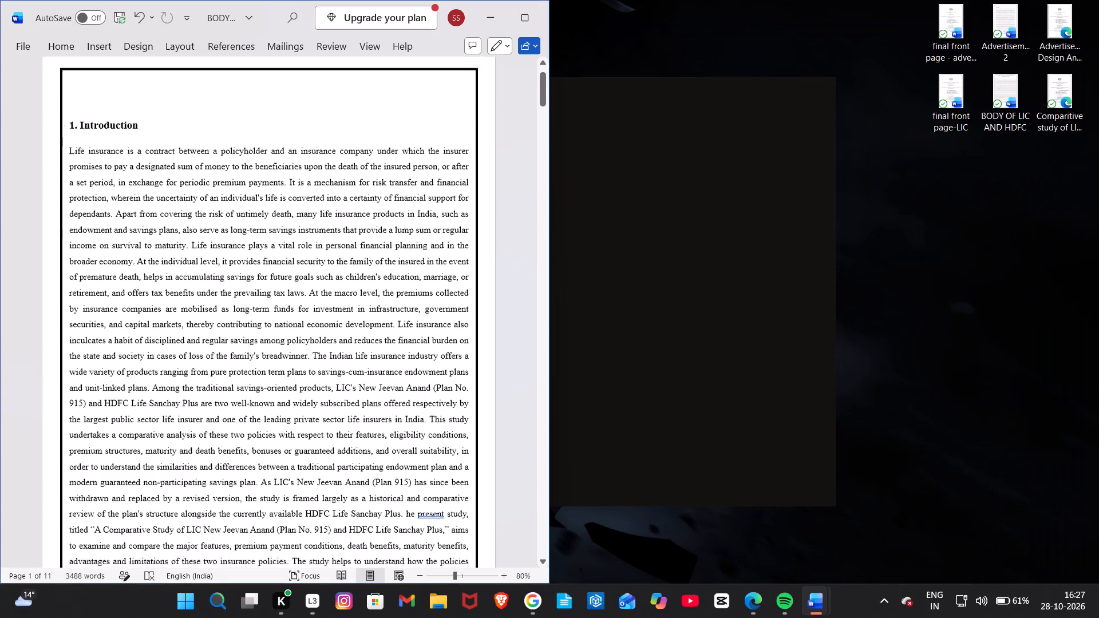
{"action": "scroll", "coordinate": [204, 312], "scroll_direction": "down", "scroll_amount": 1}
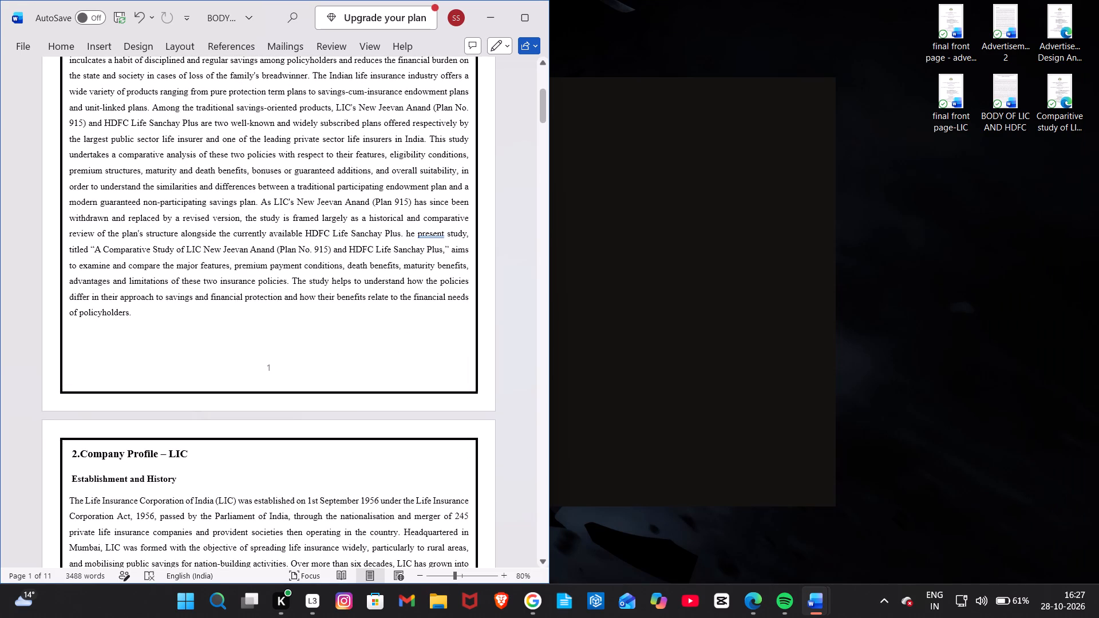
{"action": "scroll", "coordinate": [136, 148], "scroll_direction": "up", "scroll_amount": 1}
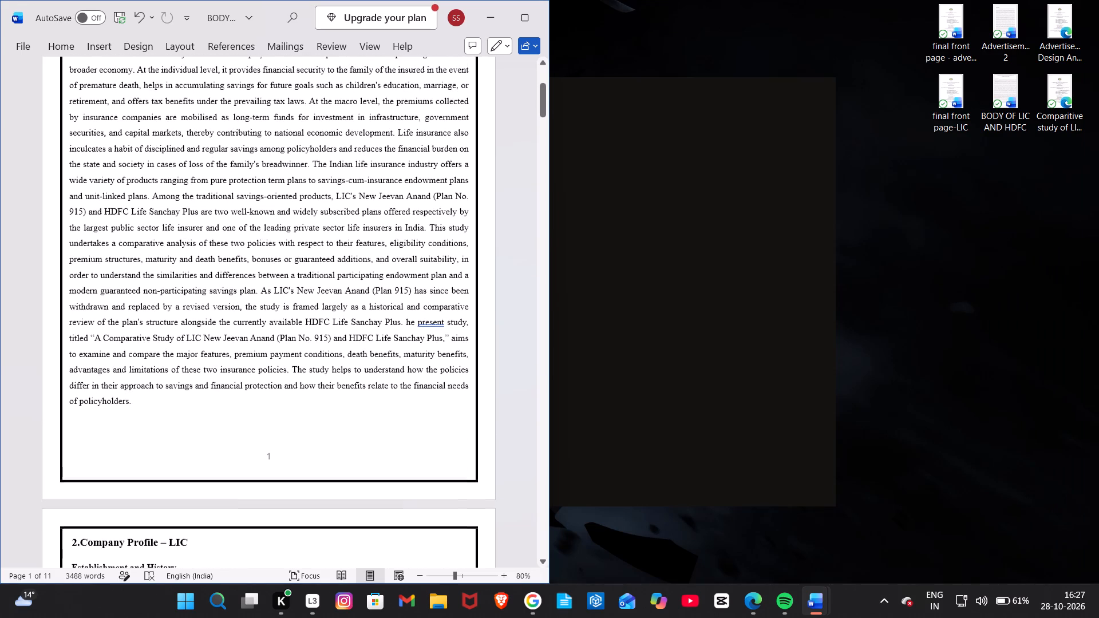
{"action": "scroll", "coordinate": [136, 148], "scroll_direction": "down", "scroll_amount": 5}
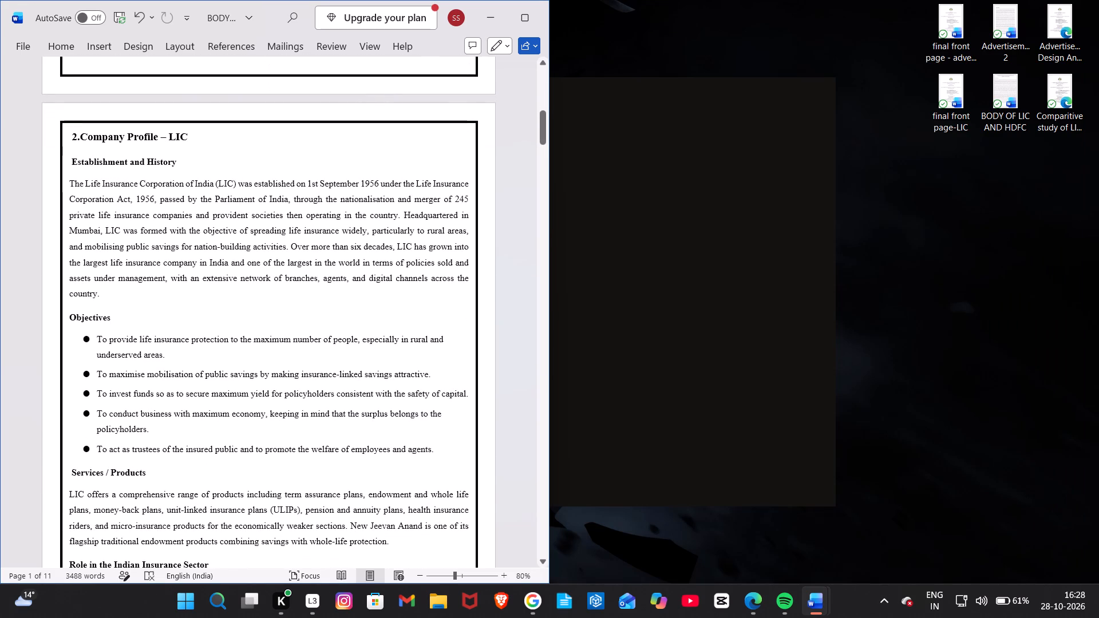
{"action": "left_click_drag", "start_coordinate": [63, 185], "coordinate": [161, 245]}
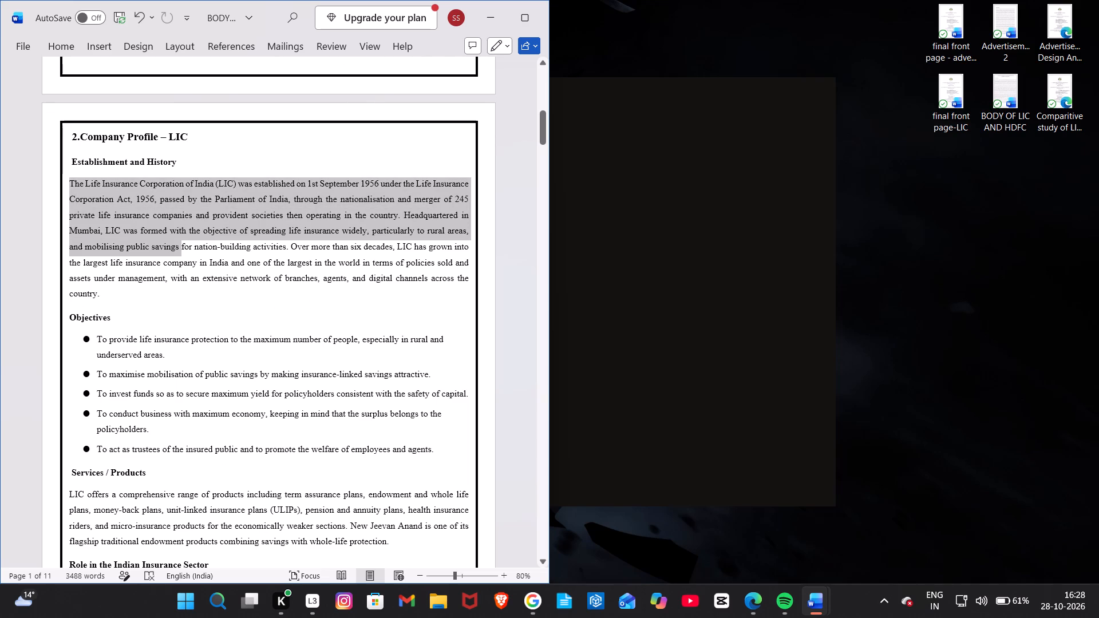
{"action": "left_click_drag", "start_coordinate": [161, 245], "coordinate": [140, 293]}
{"action": "left_click", "coordinate": [140, 293]}
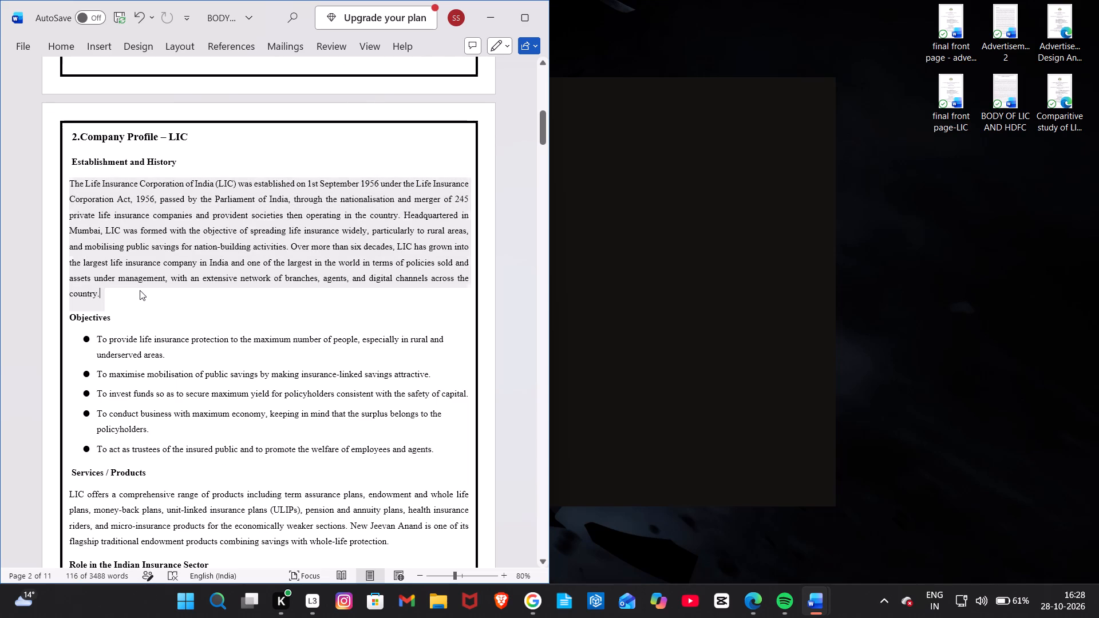
{"action": "left_click_drag", "start_coordinate": [180, 162], "coordinate": [78, 165]}
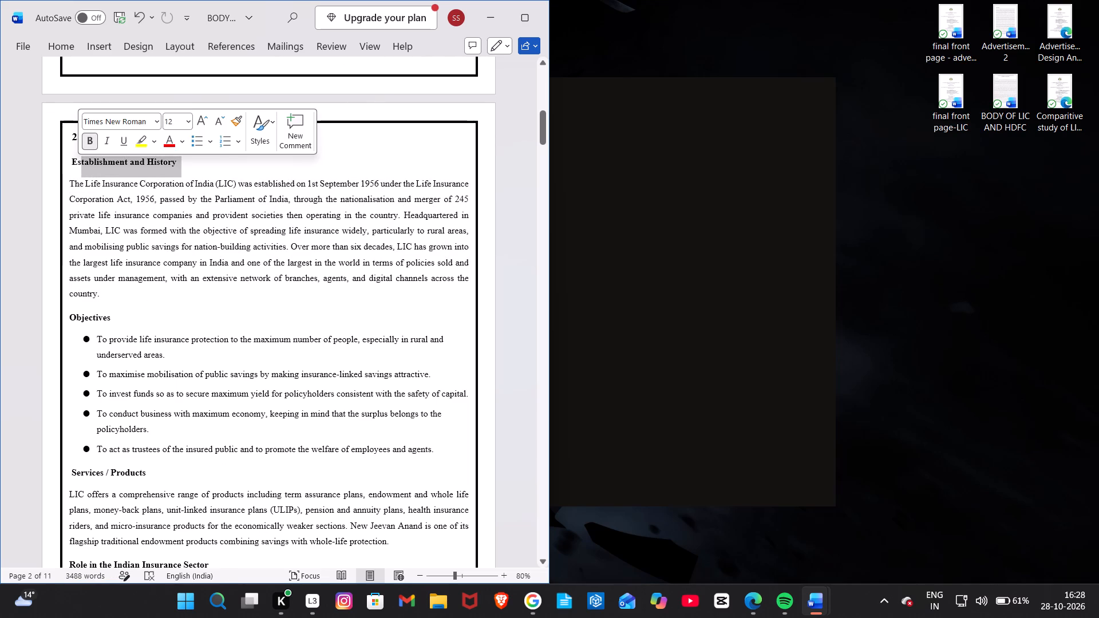
{"action": "left_click", "coordinate": [205, 154]}
{"action": "left_click_drag", "start_coordinate": [197, 142], "coordinate": [120, 139]}
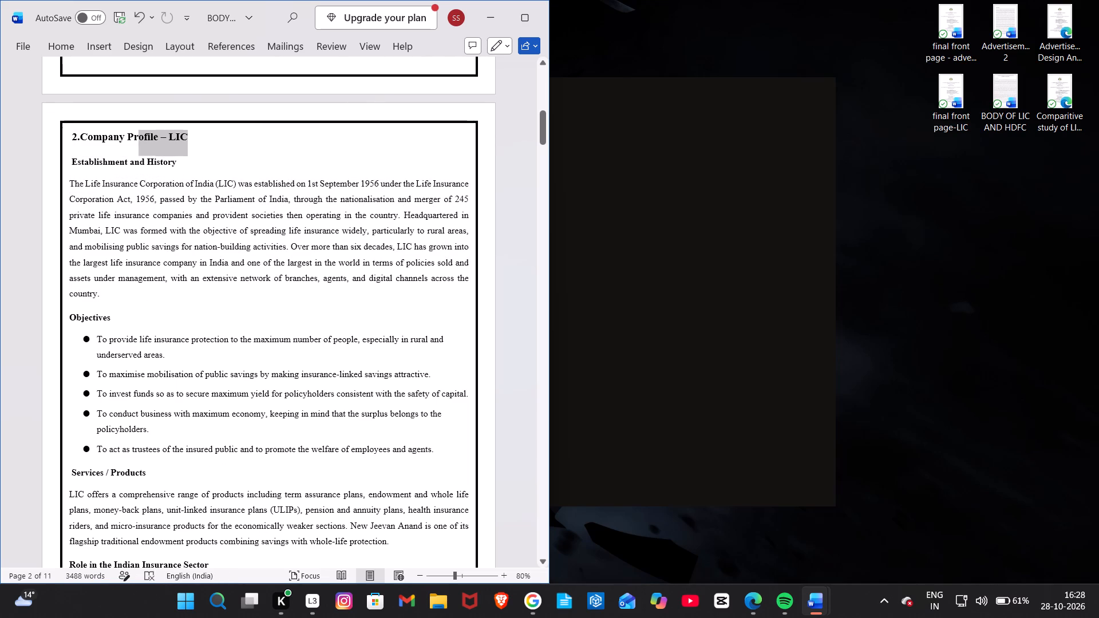
{"action": "left_click_drag", "start_coordinate": [120, 139], "coordinate": [93, 138]}
{"action": "left_click", "coordinate": [209, 141]}
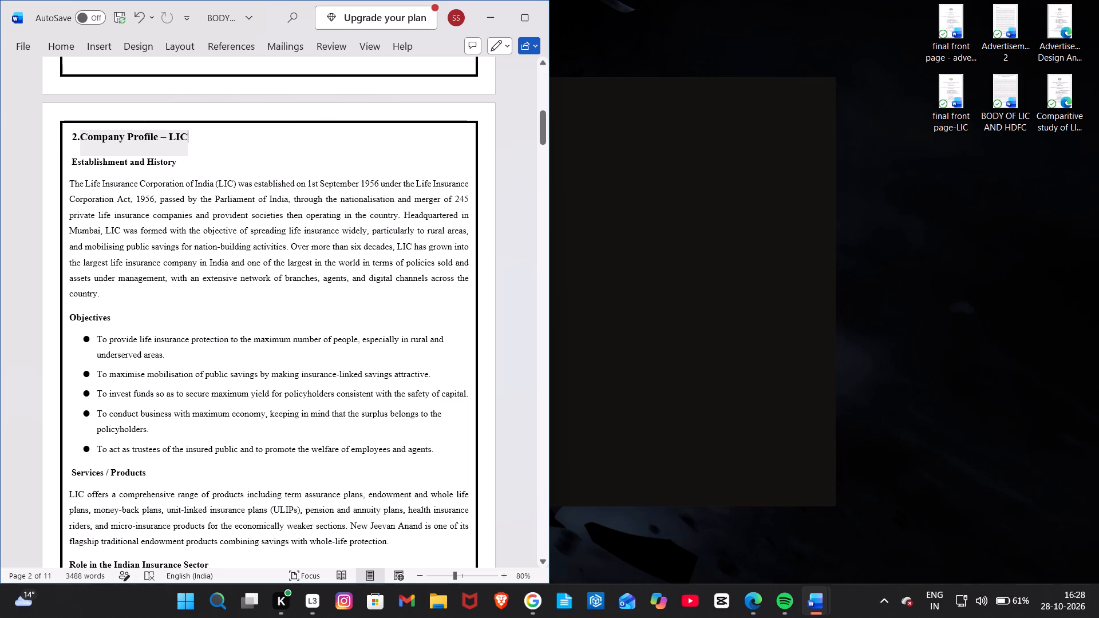
Check the font size of the Objectives bullet list and the Services / Products subheading.
{"action": "left_click_drag", "start_coordinate": [94, 338], "coordinate": [248, 456]}
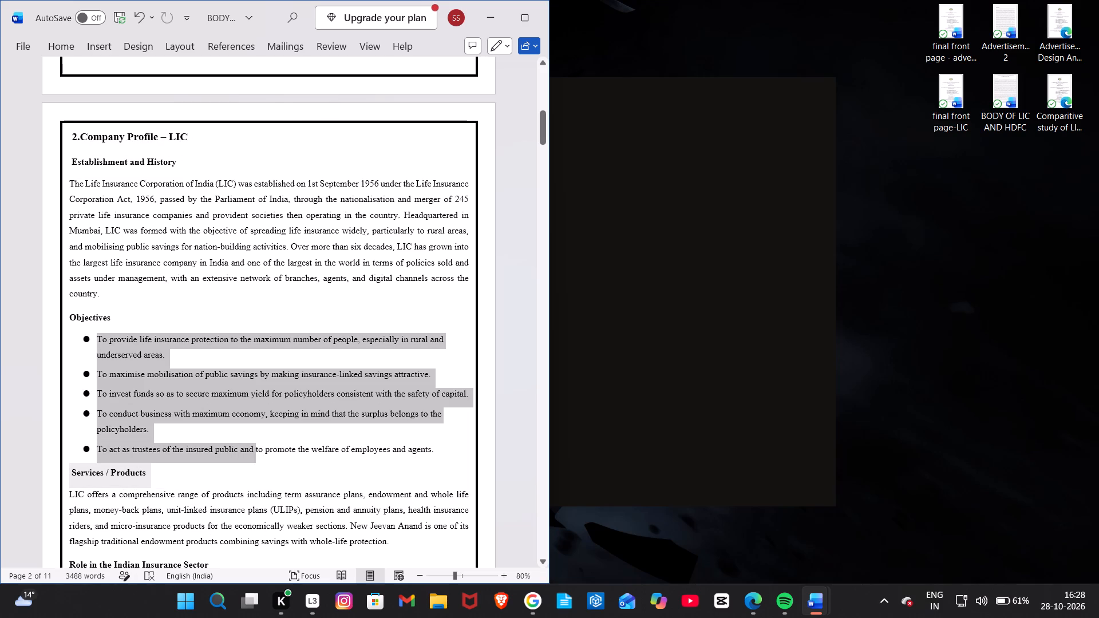
{"action": "left_click_drag", "start_coordinate": [248, 456], "coordinate": [429, 457]}
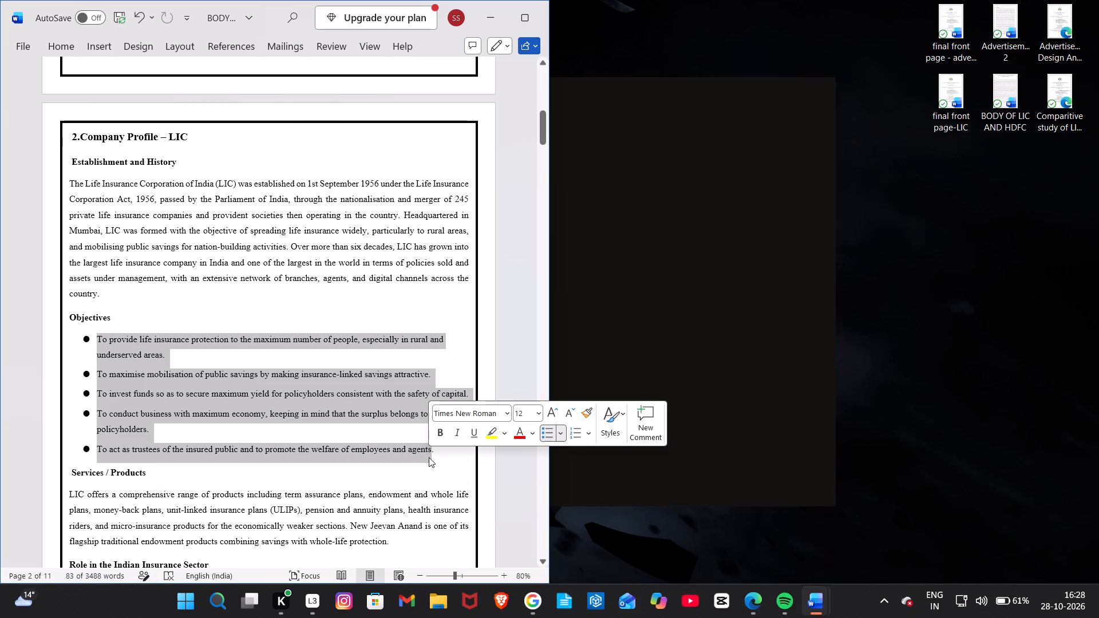
{"action": "left_click", "coordinate": [372, 476]}
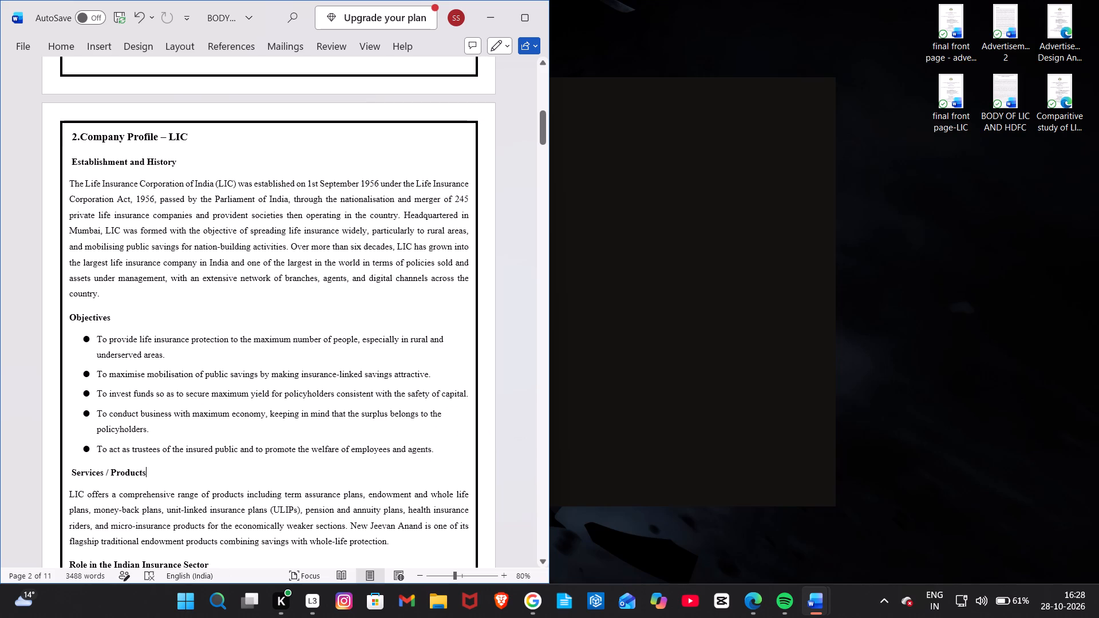
{"action": "left_click_drag", "start_coordinate": [164, 474], "coordinate": [104, 470]}
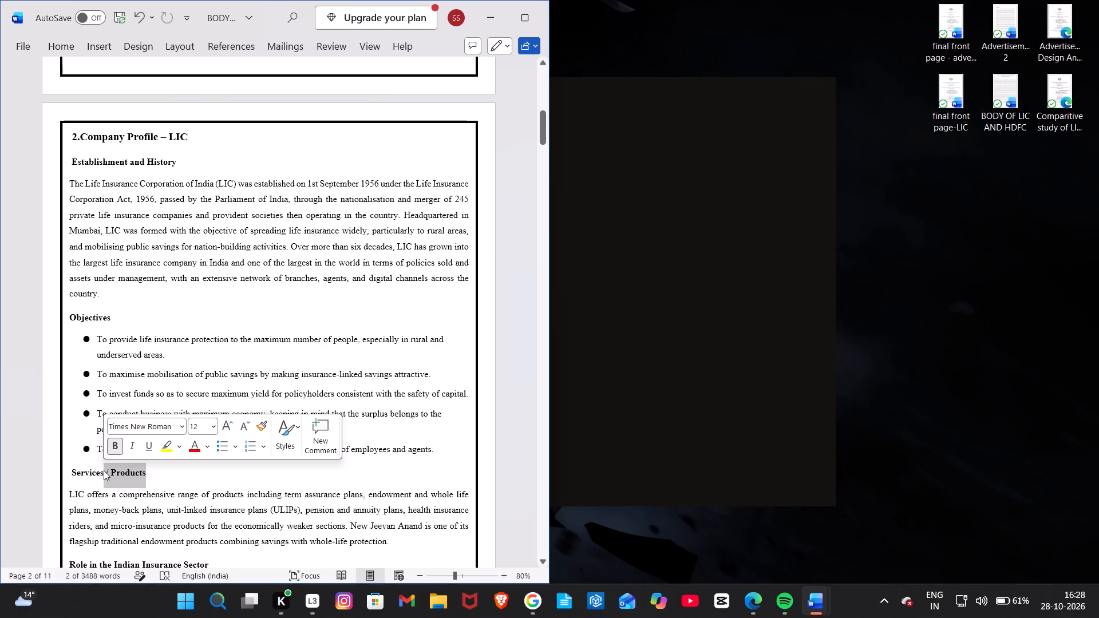
Return to the Introduction page and maximise the body document window.
{"action": "scroll", "coordinate": [193, 153], "scroll_direction": "up", "scroll_amount": 8}
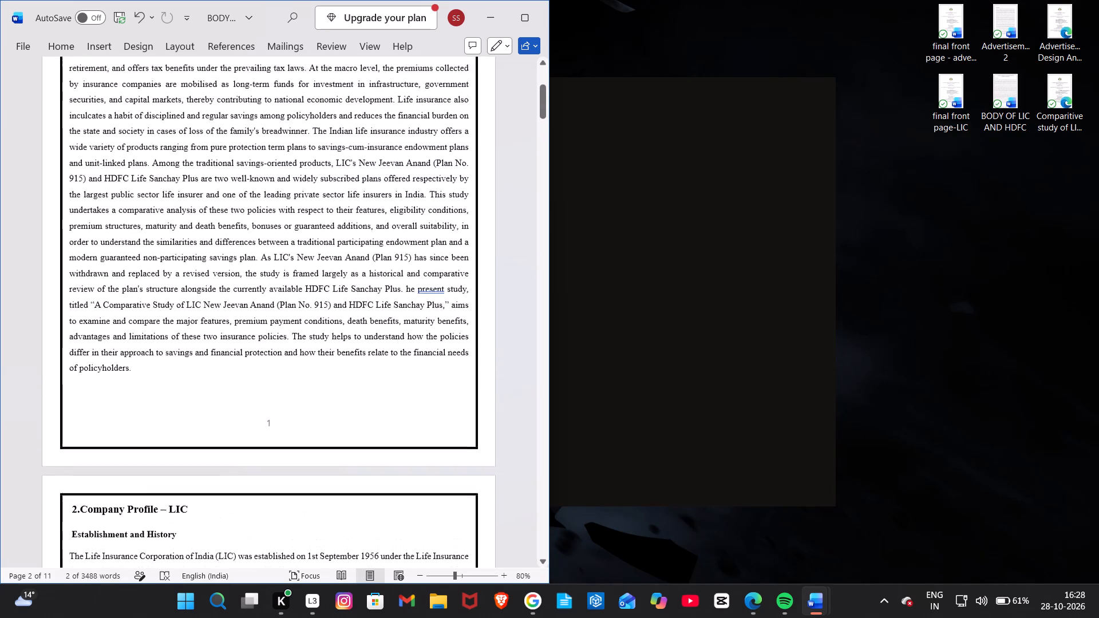
{"action": "scroll", "coordinate": [193, 153], "scroll_direction": "up", "scroll_amount": 2}
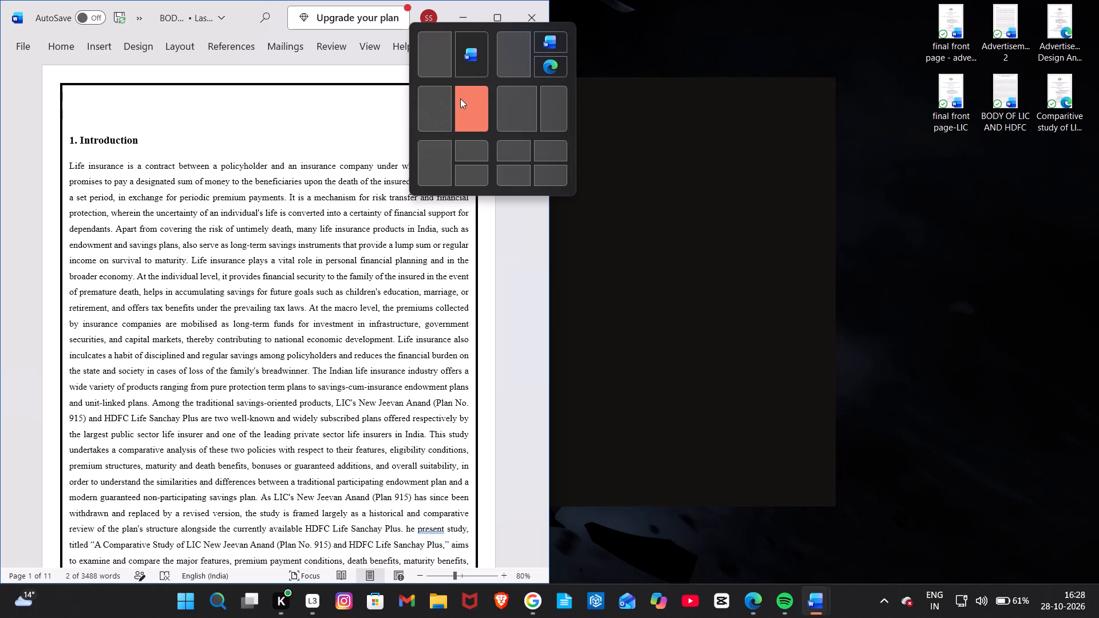
{"action": "left_click", "coordinate": [497, 10]}
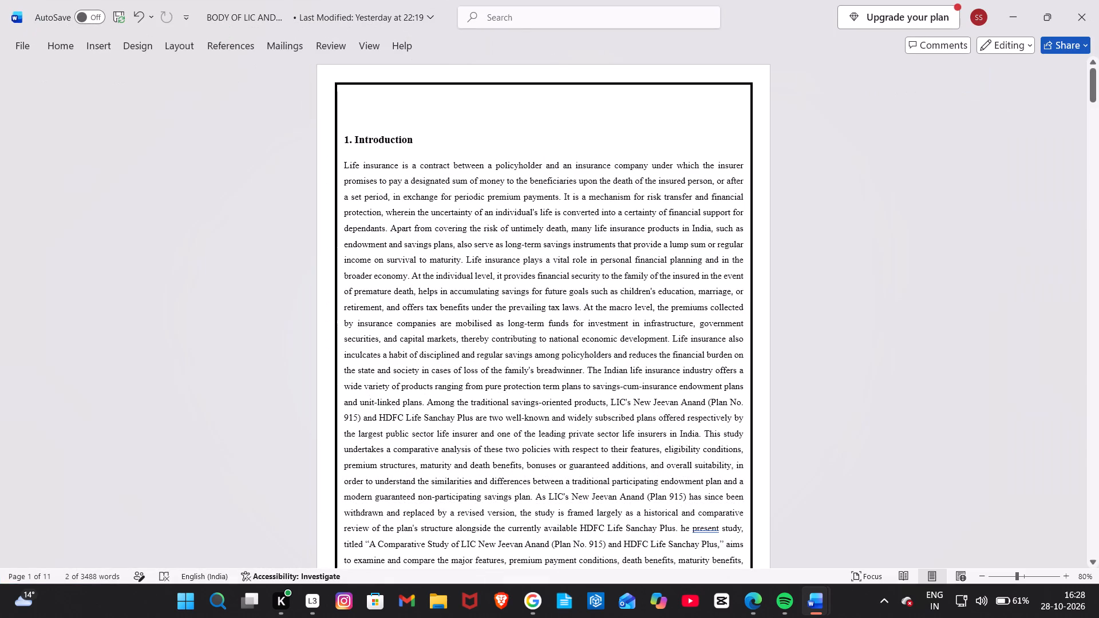
Check the font size of the Introduction paragraph's text in the body document.
{"action": "left_click", "coordinate": [70, 46]}
{"action": "scroll", "coordinate": [434, 263], "scroll_direction": "up", "scroll_amount": 3}
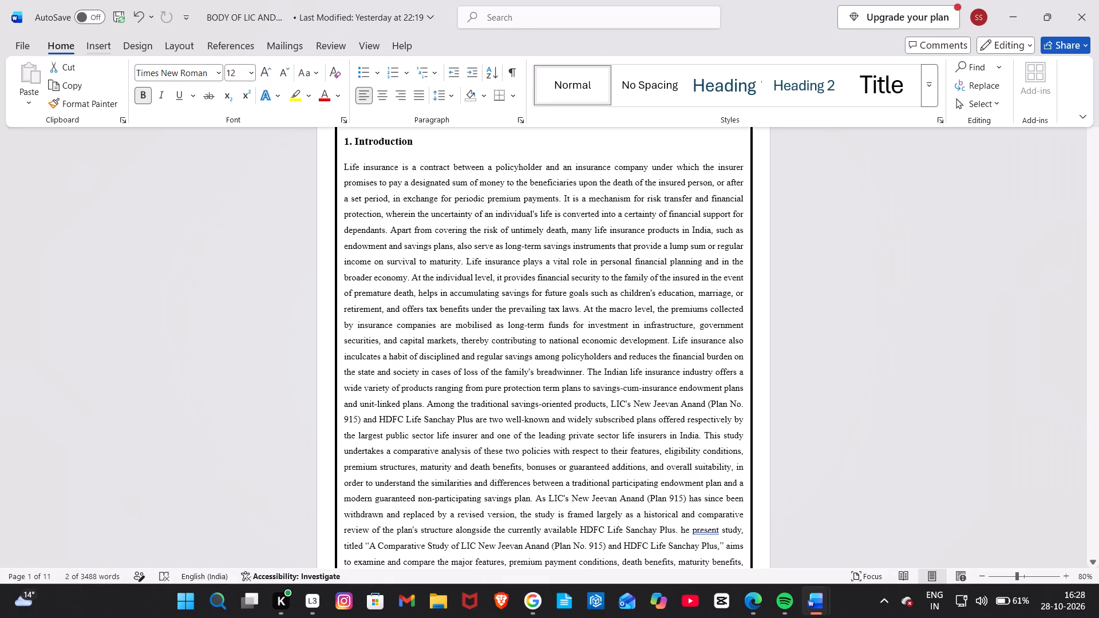
{"action": "scroll", "coordinate": [434, 263], "scroll_direction": "up", "scroll_amount": 4}
{"action": "left_click_drag", "start_coordinate": [343, 167], "coordinate": [467, 307]}
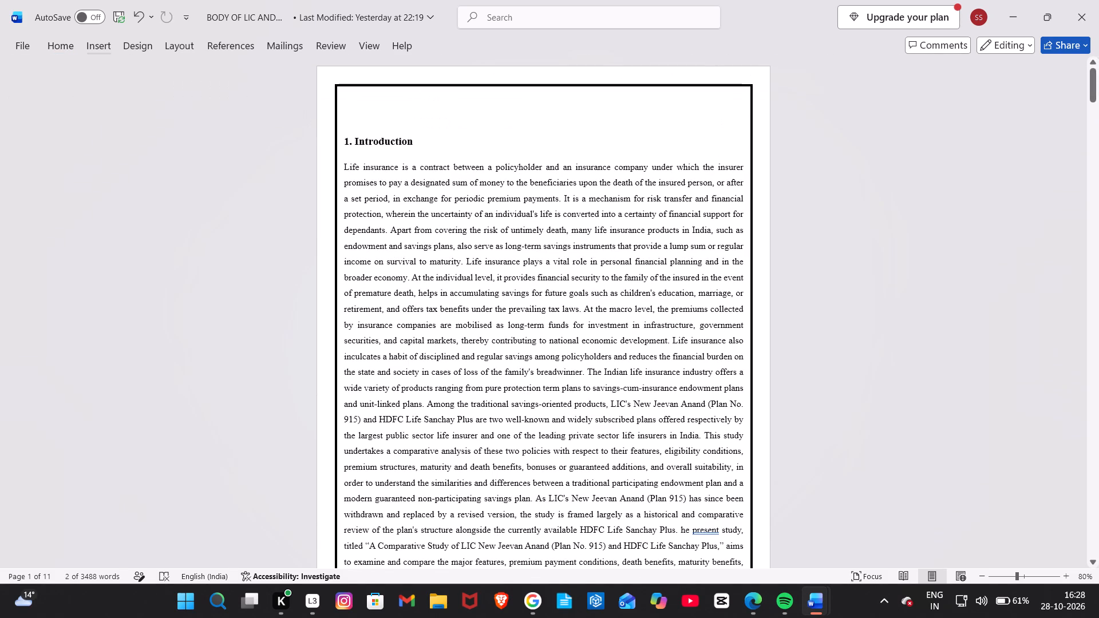
{"action": "left_click_drag", "start_coordinate": [343, 167], "coordinate": [528, 245]}
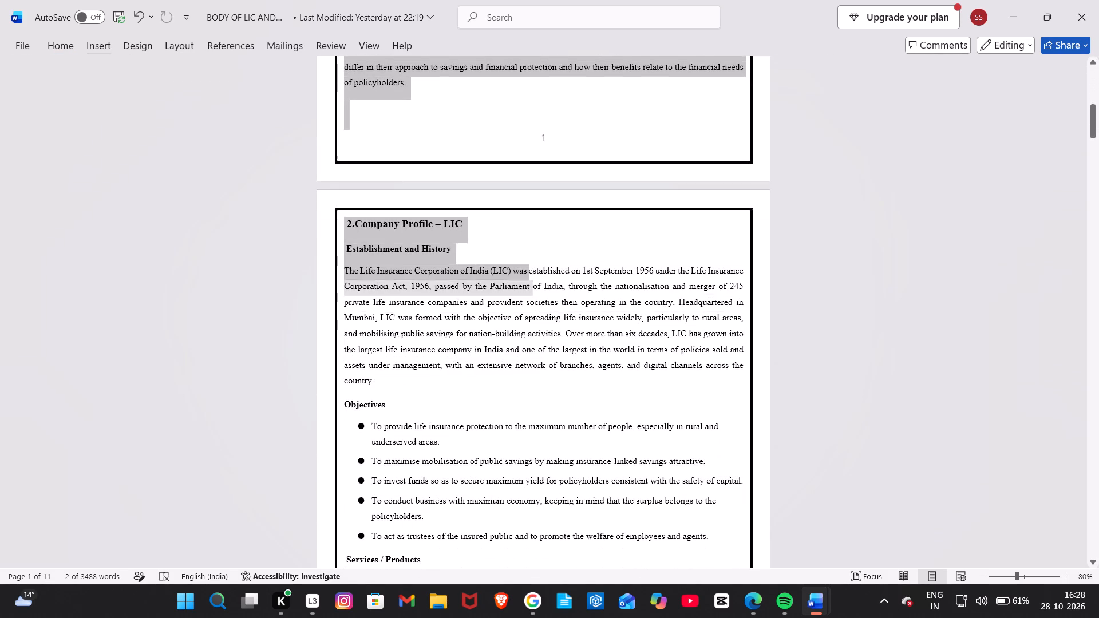
{"action": "left_click_drag", "start_coordinate": [528, 245], "coordinate": [521, 129]}
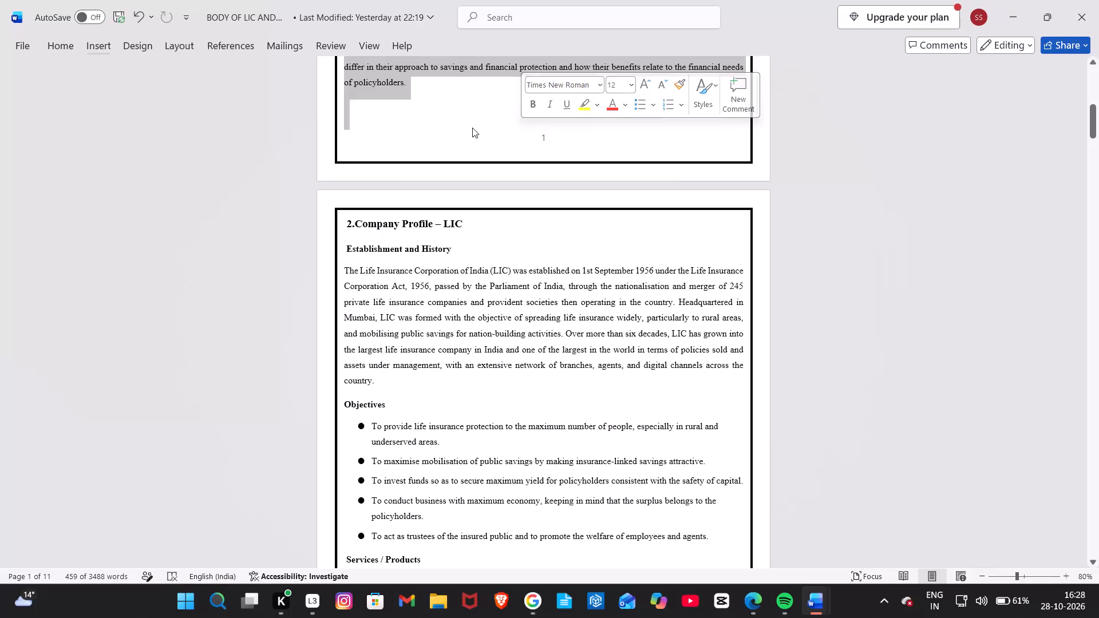
{"action": "left_click", "coordinate": [422, 122]}
{"action": "scroll", "coordinate": [422, 122], "scroll_direction": "up", "scroll_amount": 5}
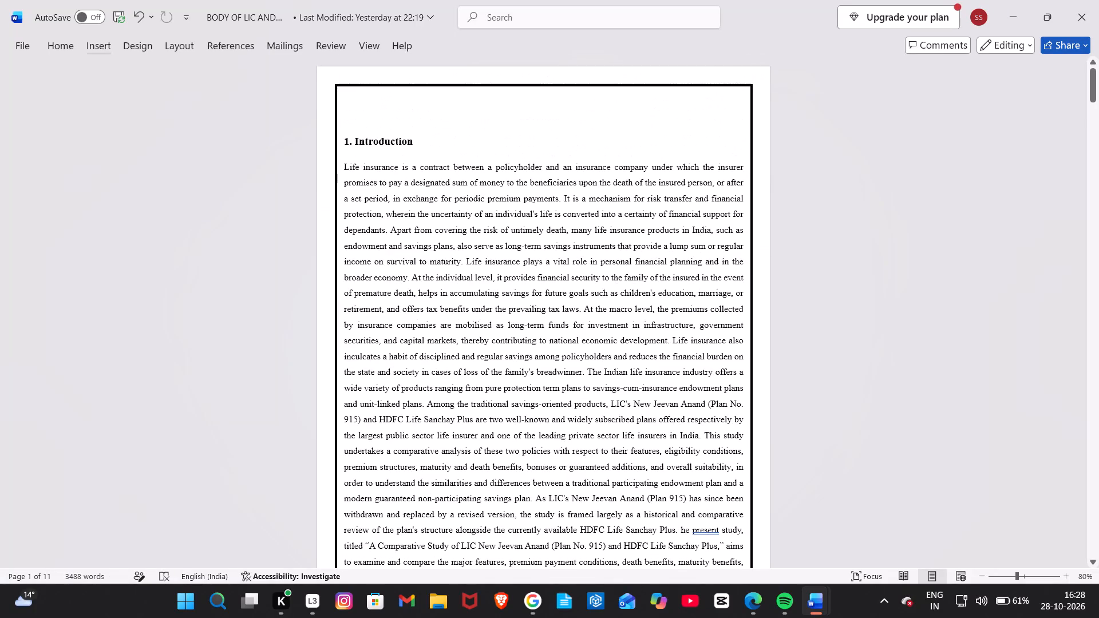
Apply 1.5 line spacing to the entire text of the body document.
{"action": "left_click_drag", "start_coordinate": [338, 141], "coordinate": [405, 214]}
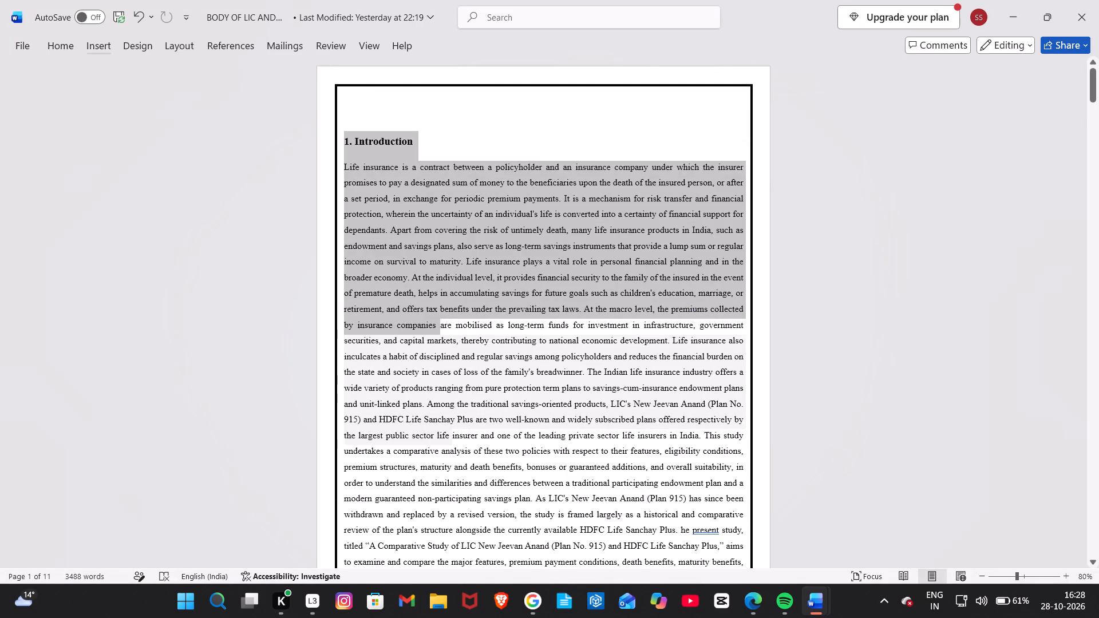
{"action": "left_click_drag", "start_coordinate": [405, 214], "coordinate": [395, 96]}
{"action": "key", "text": "ctrl+a"}
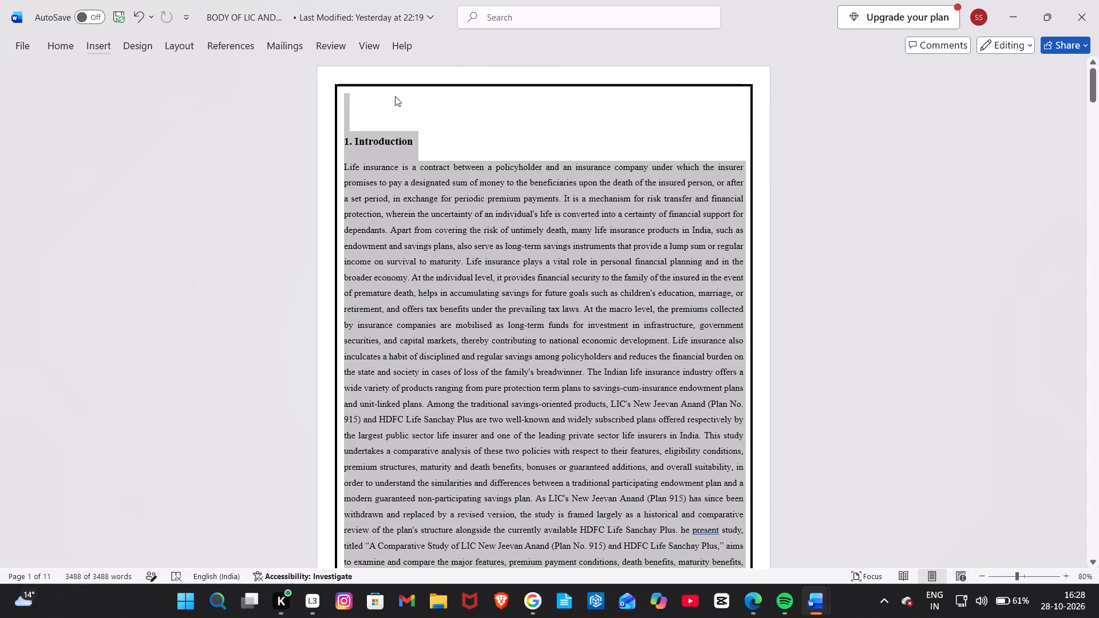
{"action": "left_click", "coordinate": [57, 51]}
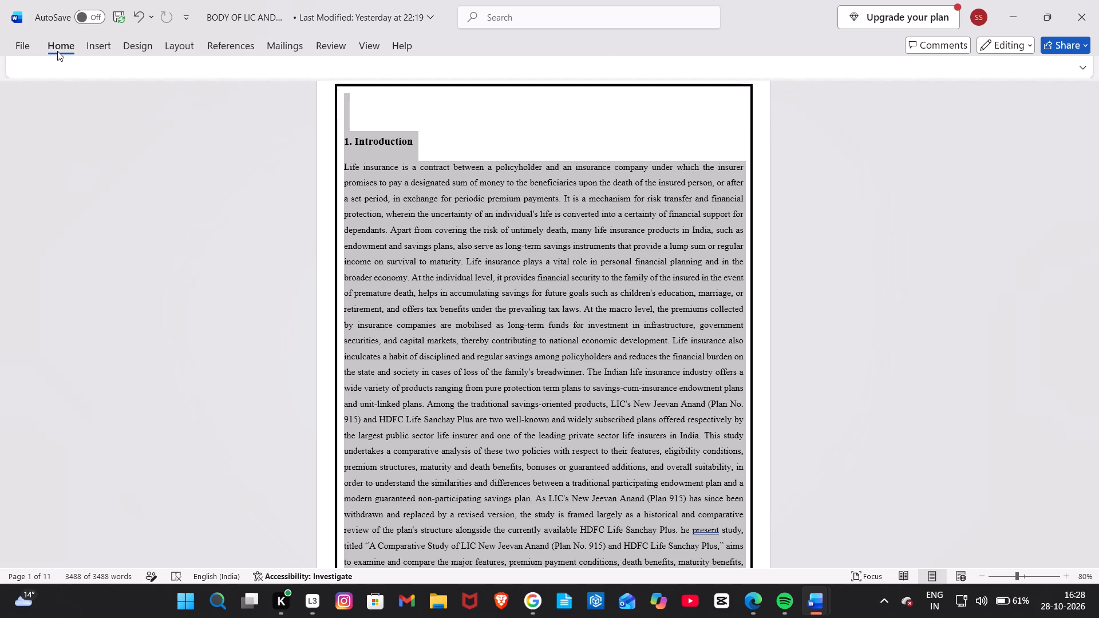
{"action": "left_click", "coordinate": [455, 93]}
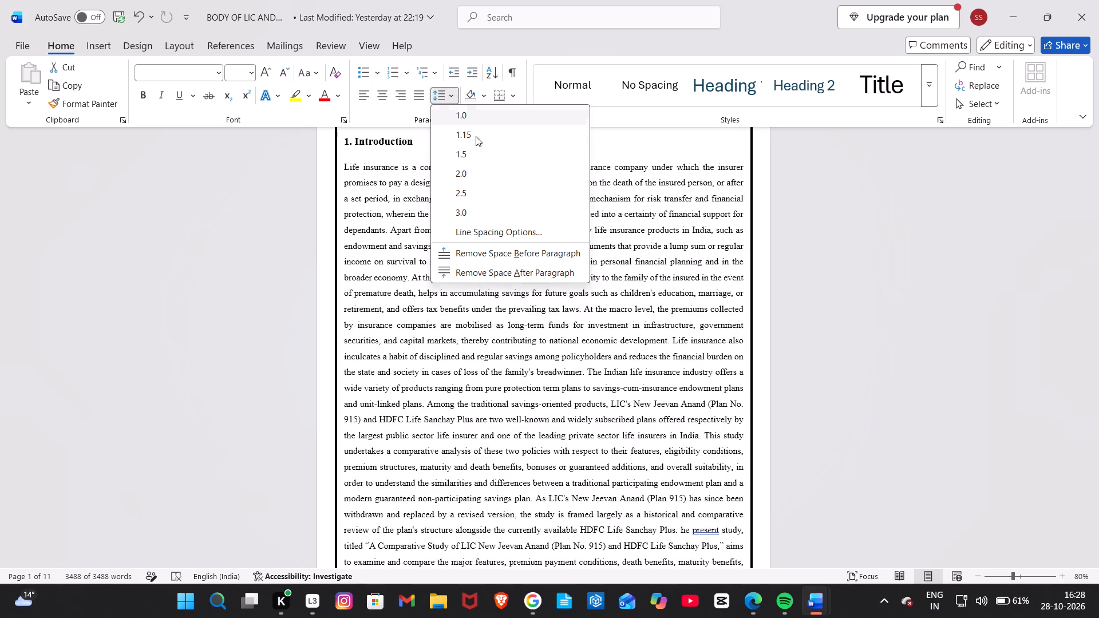
{"action": "left_click", "coordinate": [476, 148]}
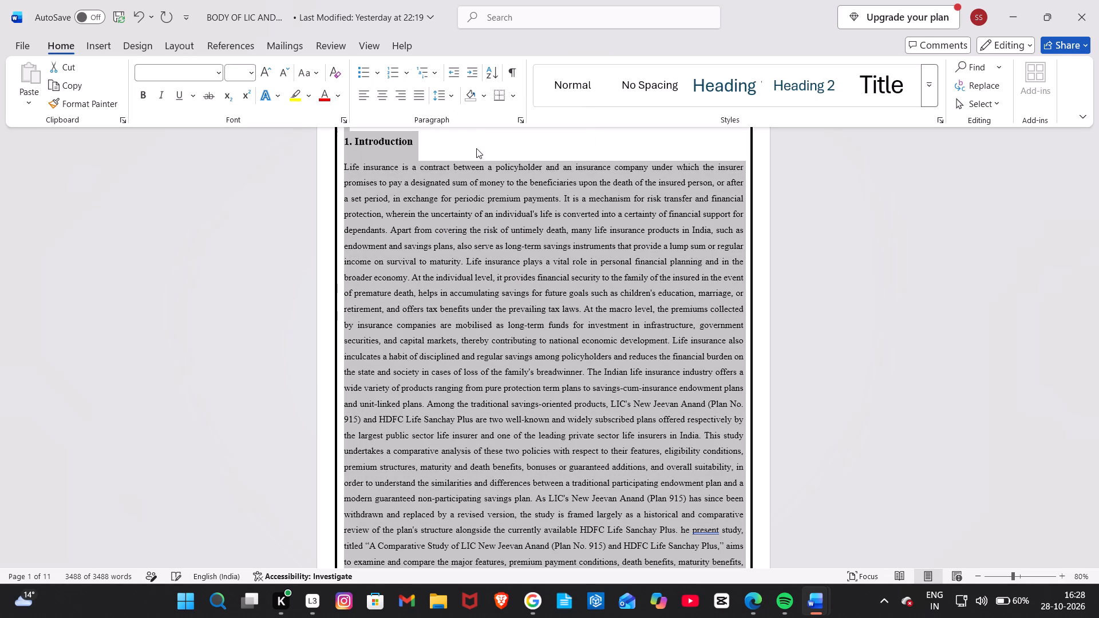
{"action": "left_click", "coordinate": [454, 259]}
{"action": "scroll", "coordinate": [437, 171], "scroll_direction": "down", "scroll_amount": 4}
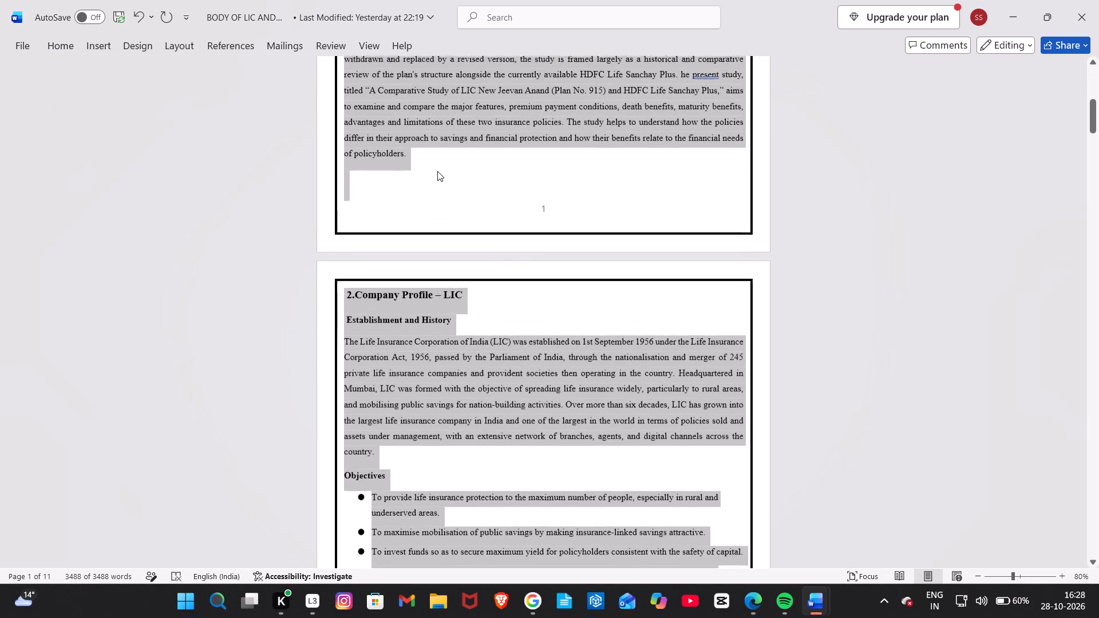
{"action": "left_click", "coordinate": [437, 171]}
Review the headings and spacing from the Introduction through Company Profile – LIC to the New Jeevan Anand section.
{"action": "scroll", "coordinate": [437, 171], "scroll_direction": "down", "scroll_amount": 1}
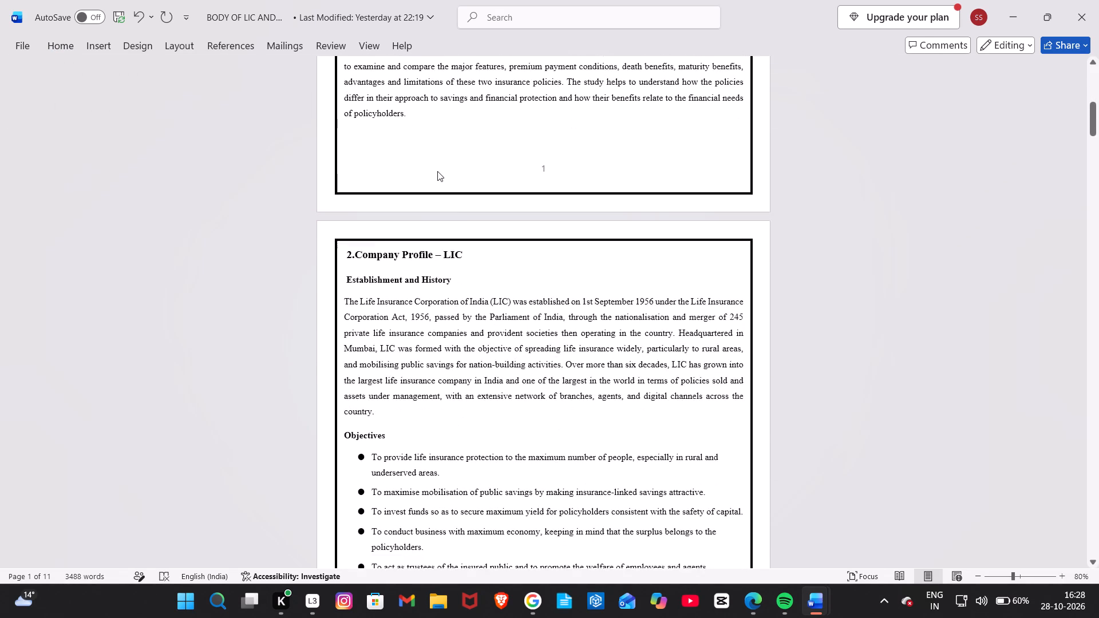
{"action": "scroll", "coordinate": [437, 171], "scroll_direction": "down", "scroll_amount": 1}
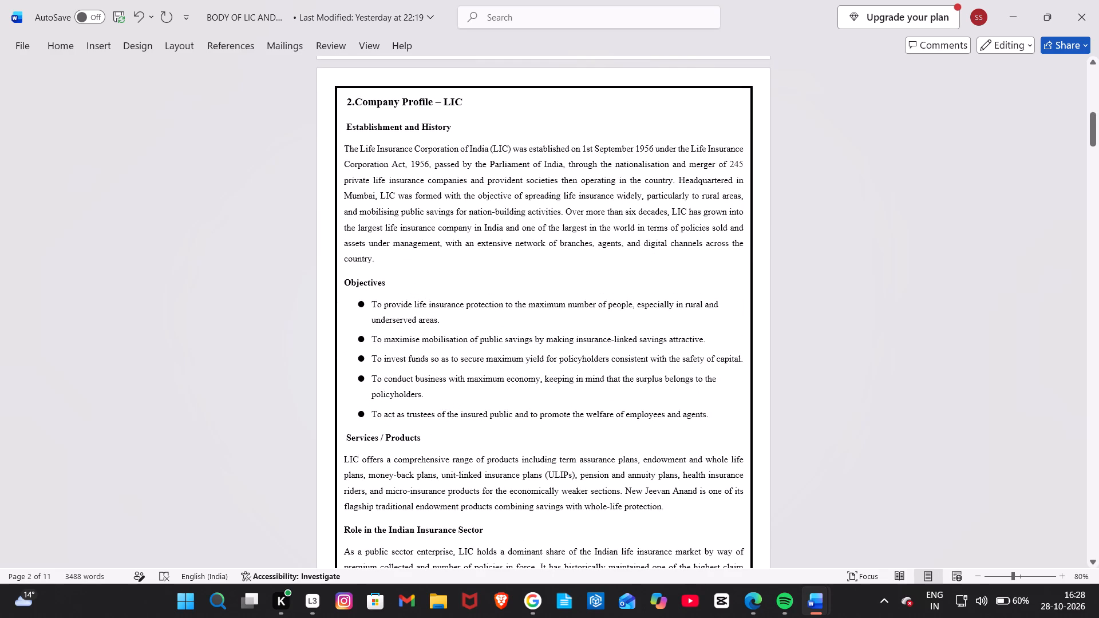
{"action": "scroll", "coordinate": [554, 308], "scroll_direction": "down", "scroll_amount": 4}
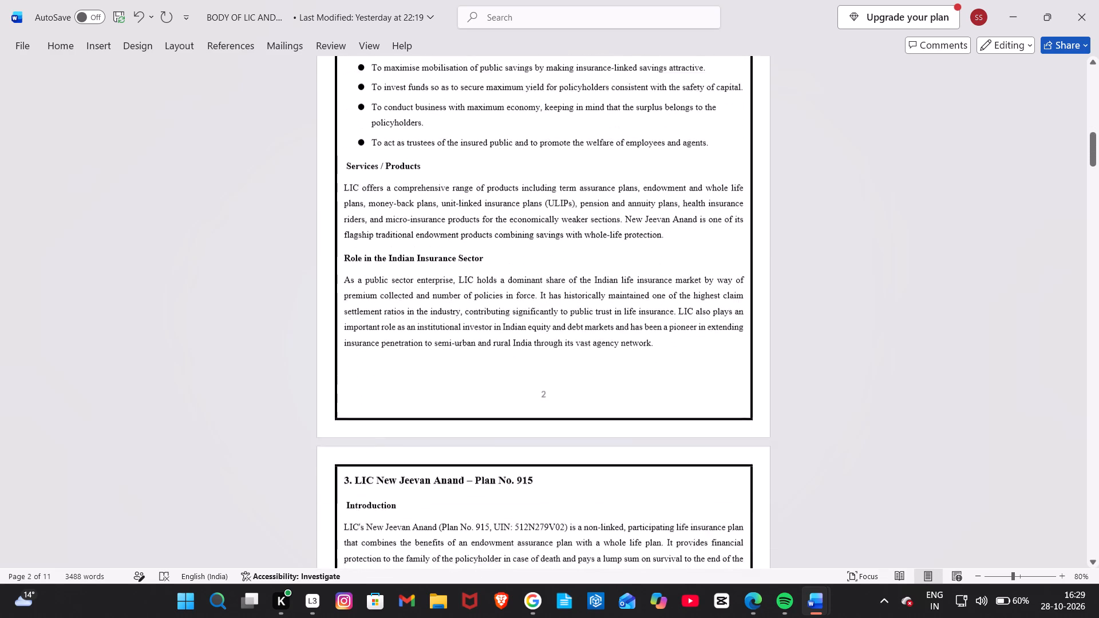
{"action": "scroll", "coordinate": [554, 308], "scroll_direction": "down", "scroll_amount": 1}
{"action": "scroll", "coordinate": [554, 308], "scroll_direction": "up", "scroll_amount": 5}
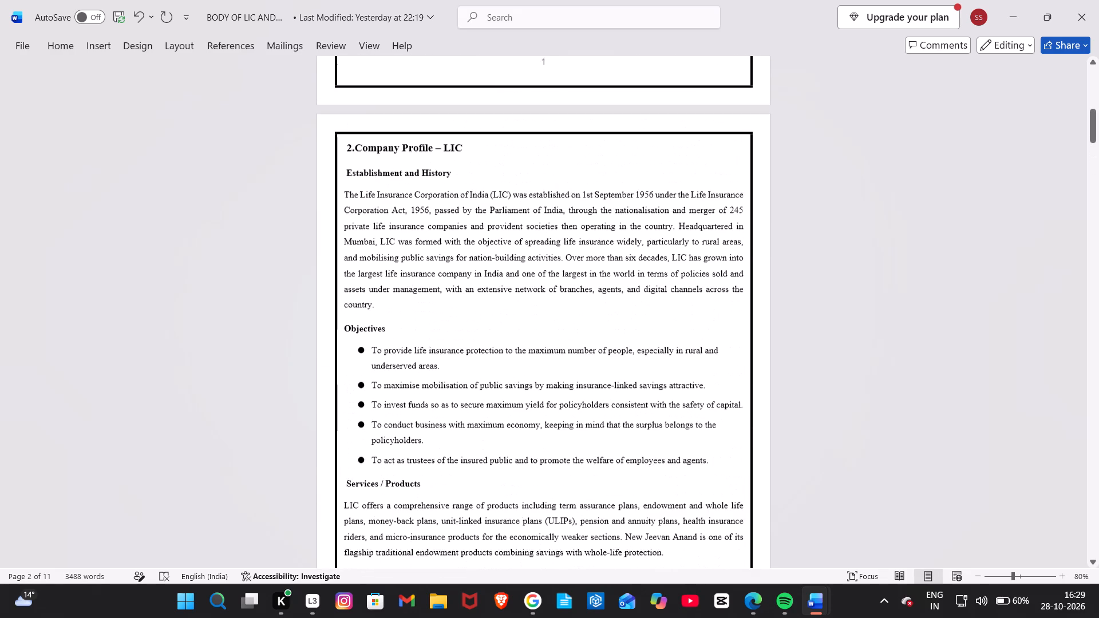
{"action": "scroll", "coordinate": [554, 308], "scroll_direction": "up", "scroll_amount": 6}
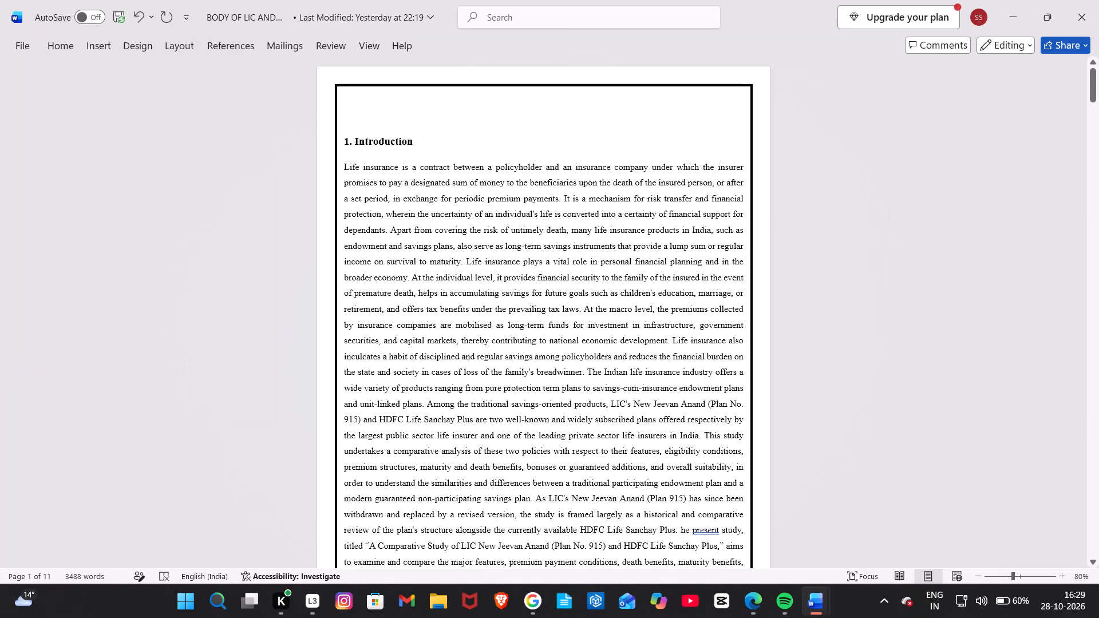
Remove the number "1." from the Introduction heading.
{"action": "left_click", "coordinate": [351, 141]}
{"action": "key", "text": "BackSpace"}
{"action": "key", "text": "BackSpace"}
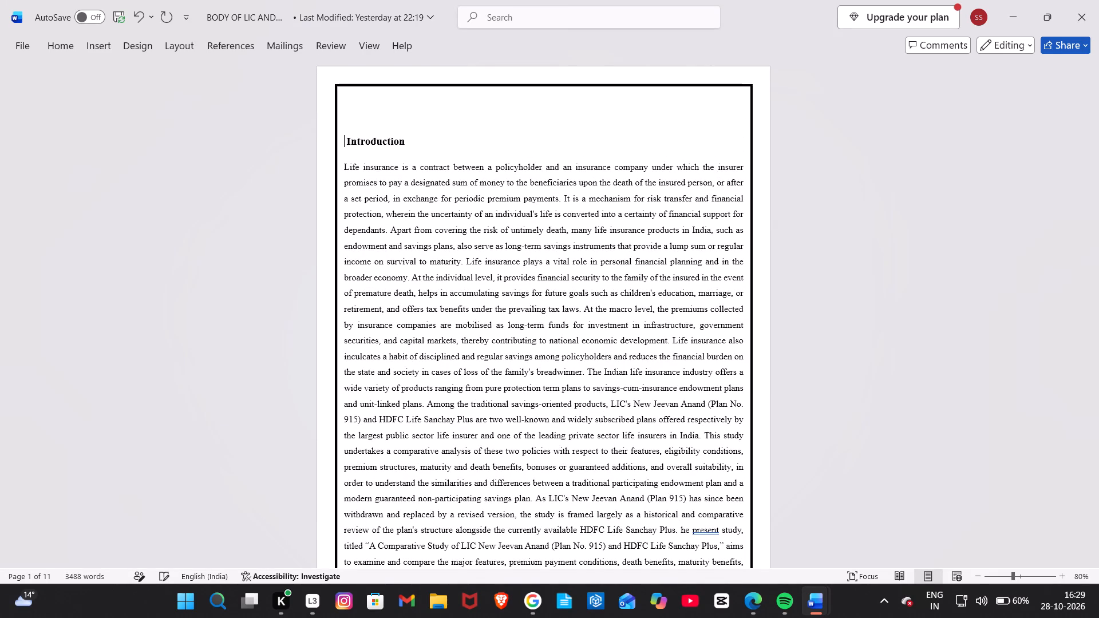
{"action": "scroll", "coordinate": [351, 141], "scroll_direction": "down", "scroll_amount": 5}
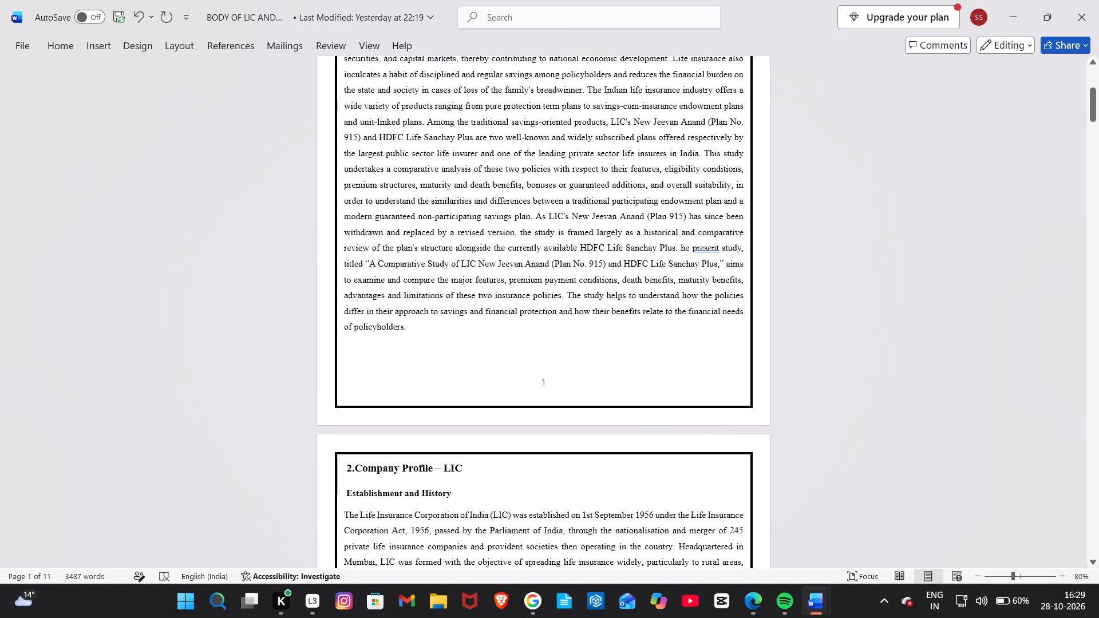
Remove the number "2." from the Company Profile – LIC heading.
{"action": "left_click", "coordinate": [358, 468]}
{"action": "key", "text": "BackSpace"}
{"action": "key", "text": "BackSpace"}
Check the text formatting of the Objectives subheading in the Company Profile – LIC section.
{"action": "scroll", "coordinate": [358, 468], "scroll_direction": "down", "scroll_amount": 4}
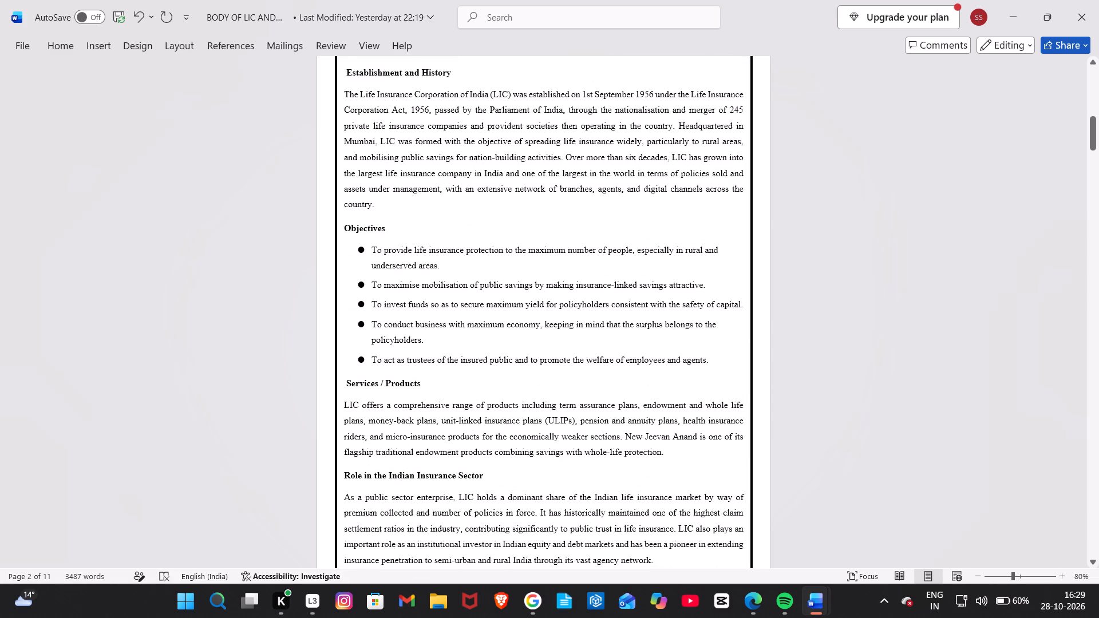
{"action": "left_click_drag", "start_coordinate": [403, 220], "coordinate": [356, 217]}
{"action": "left_click", "coordinate": [417, 205]}
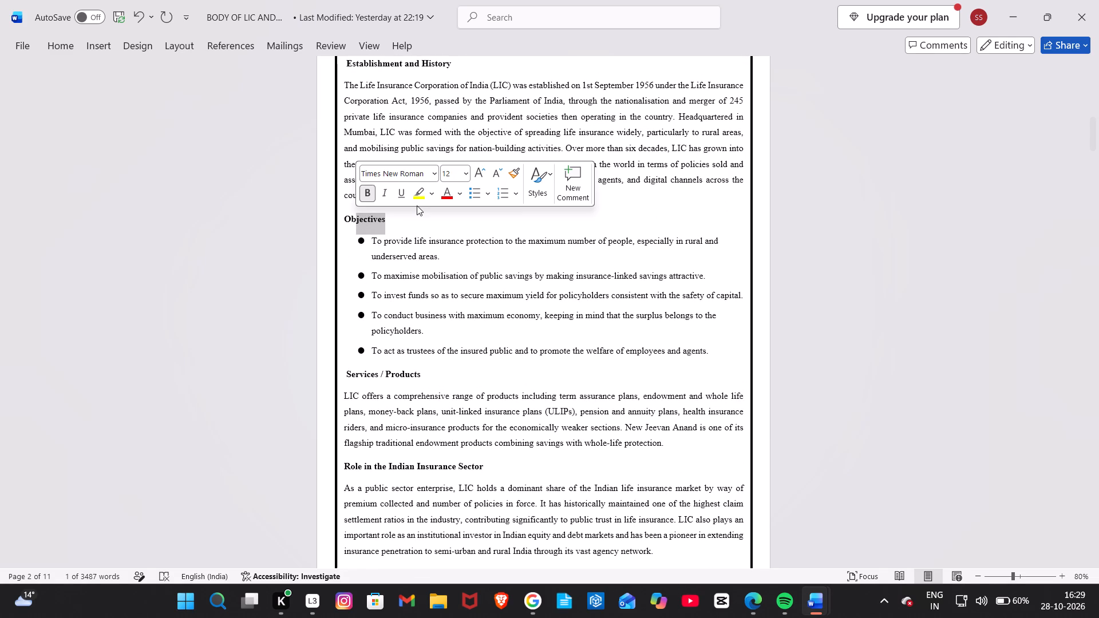
{"action": "left_click", "coordinate": [409, 224]}
{"action": "scroll", "coordinate": [409, 224], "scroll_direction": "right", "scroll_amount": 1}
{"action": "scroll", "coordinate": [409, 224], "scroll_direction": "up", "scroll_amount": 1}
{"action": "scroll", "coordinate": [409, 224], "scroll_direction": "right", "scroll_amount": 1}
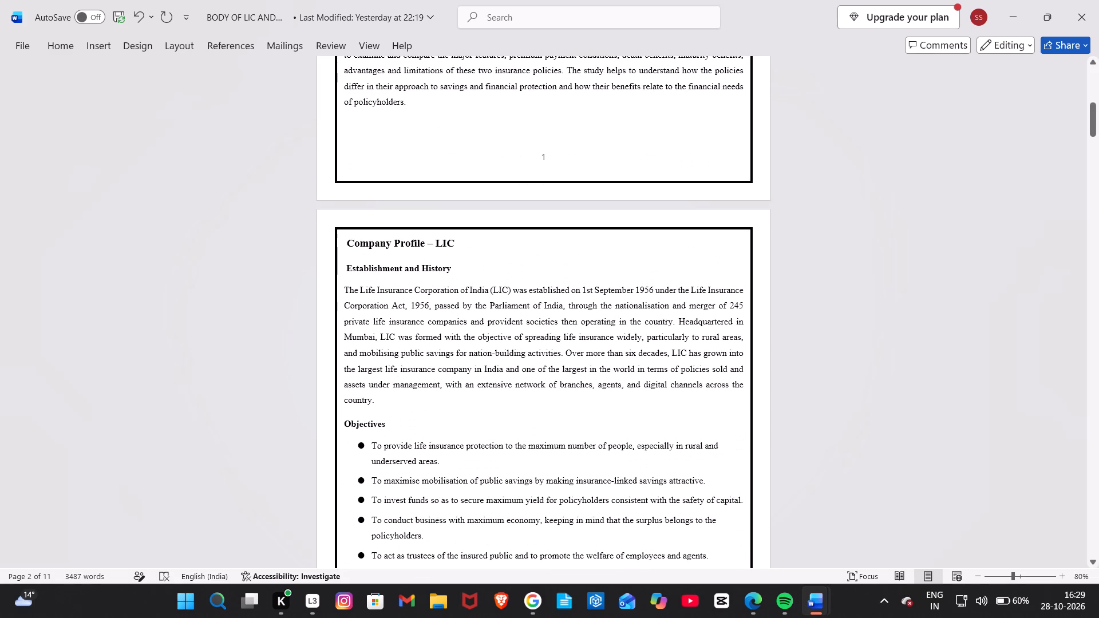
{"action": "scroll", "coordinate": [409, 224], "scroll_direction": "right", "scroll_amount": 1}
Remove the number "3." from the LIC New Jeevan Anand – Plan No. 915 heading.
{"action": "scroll", "coordinate": [409, 224], "scroll_direction": "down", "scroll_amount": 1}
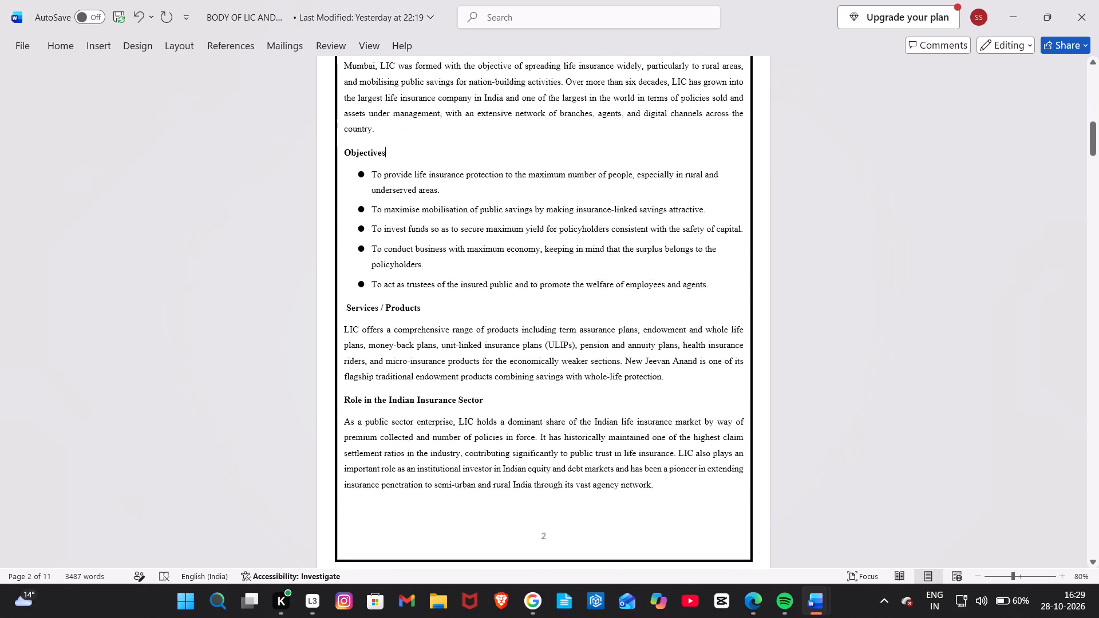
{"action": "scroll", "coordinate": [409, 224], "scroll_direction": "down", "scroll_amount": 1}
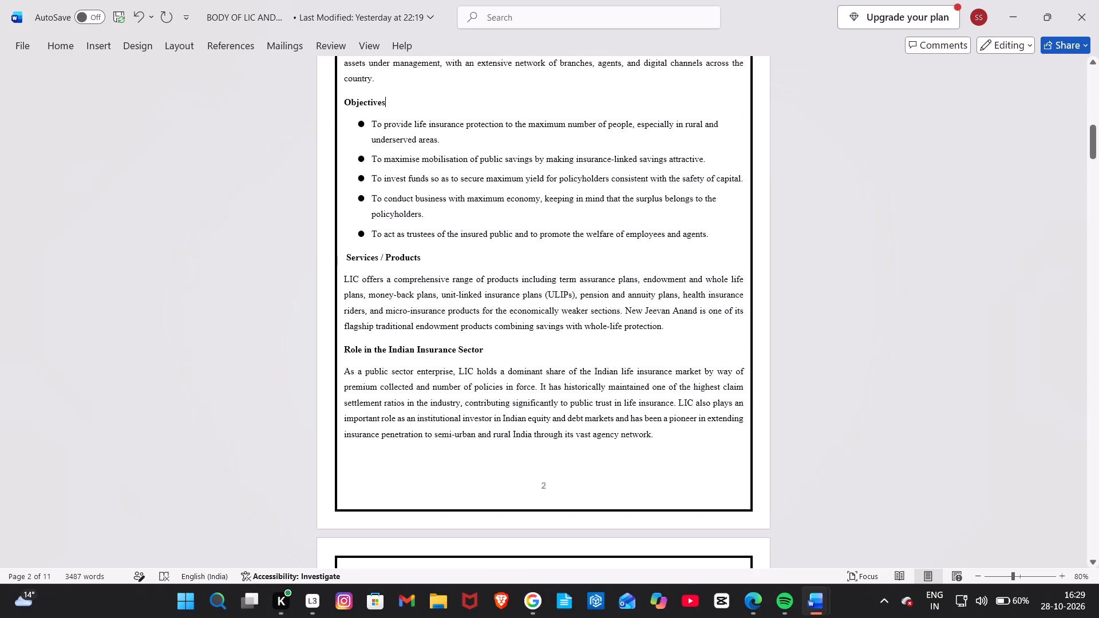
{"action": "scroll", "coordinate": [489, 249], "scroll_direction": "down", "scroll_amount": 2}
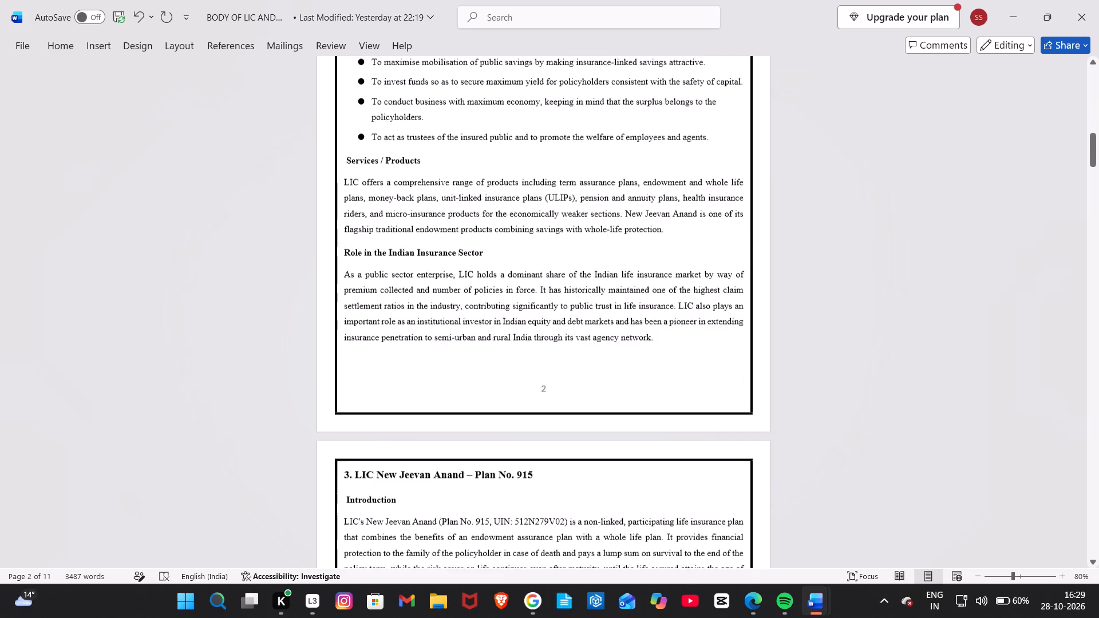
{"action": "scroll", "coordinate": [489, 249], "scroll_direction": "down", "scroll_amount": 3}
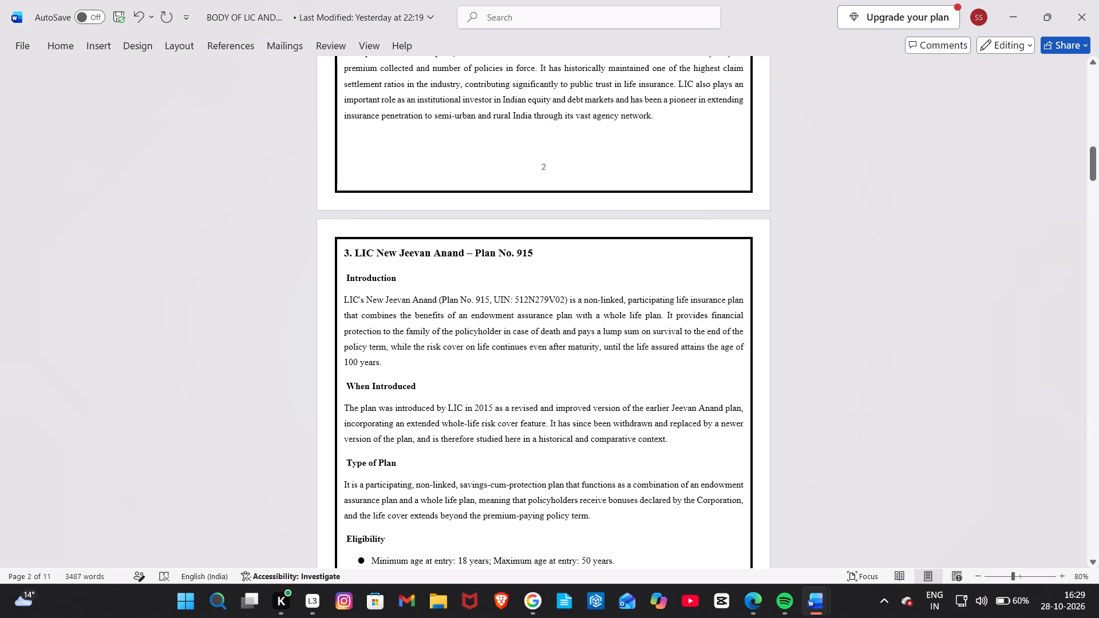
{"action": "left_click", "coordinate": [353, 252]}
{"action": "key", "text": "BackSpace"}
{"action": "key", "text": "BackSpace"}
Remove the number "4." from the Company Profile – HDFC Life heading.
{"action": "scroll", "coordinate": [353, 252], "scroll_direction": "down", "scroll_amount": 1}
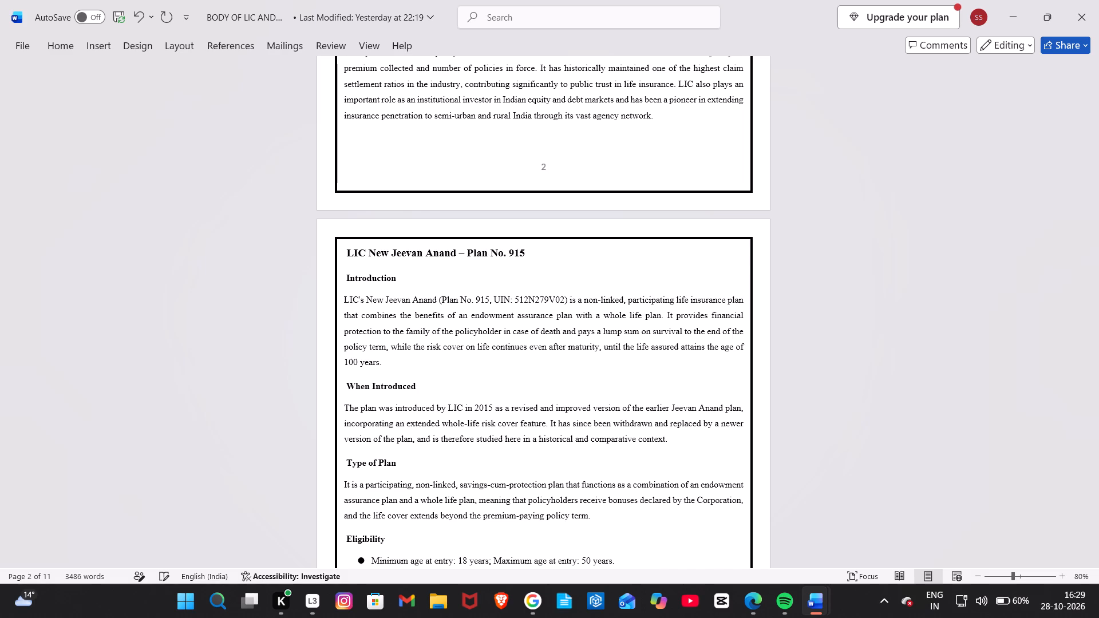
{"action": "scroll", "coordinate": [353, 252], "scroll_direction": "down", "scroll_amount": 1}
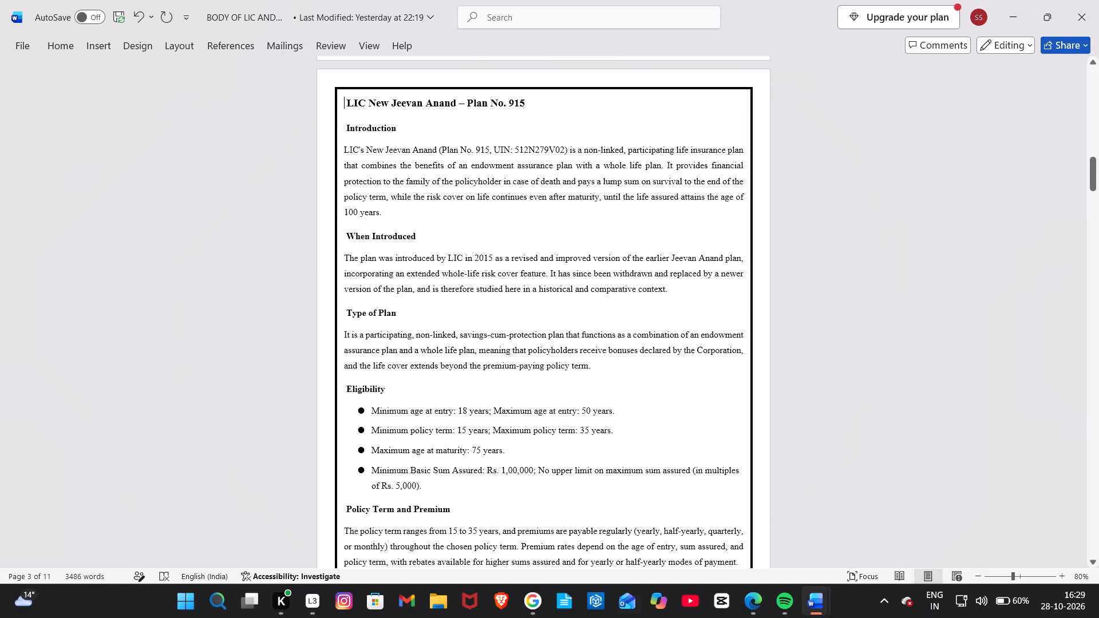
{"action": "left_click_drag", "start_coordinate": [365, 169], "coordinate": [437, 202]}
{"action": "left_click", "coordinate": [437, 202]}
{"action": "scroll", "coordinate": [437, 202], "scroll_direction": "down", "scroll_amount": 2}
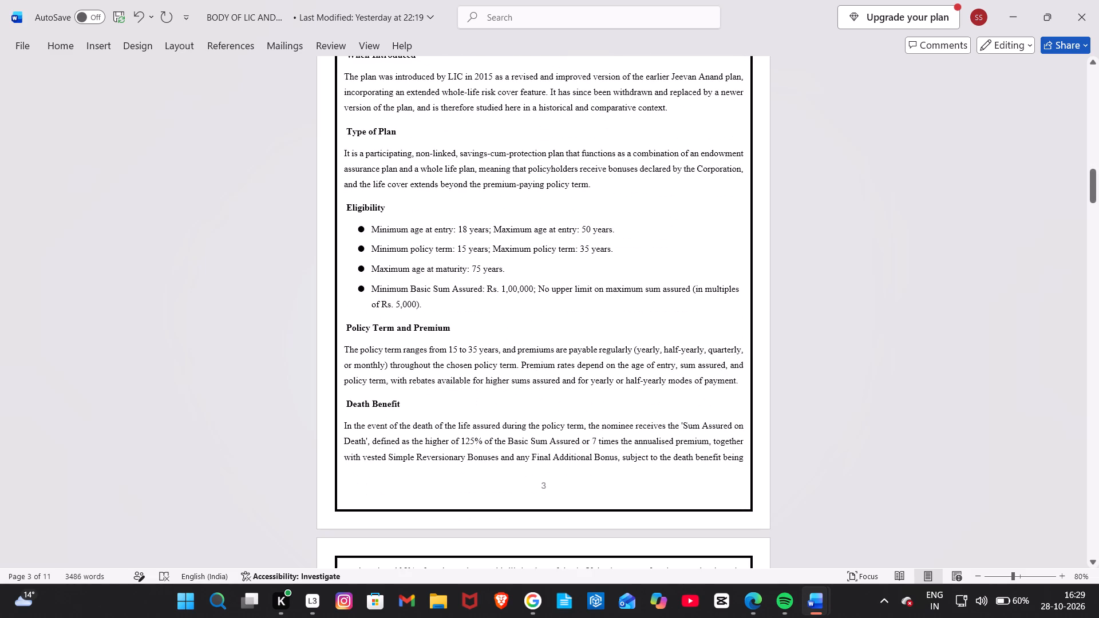
{"action": "scroll", "coordinate": [467, 339], "scroll_direction": "down", "scroll_amount": 3}
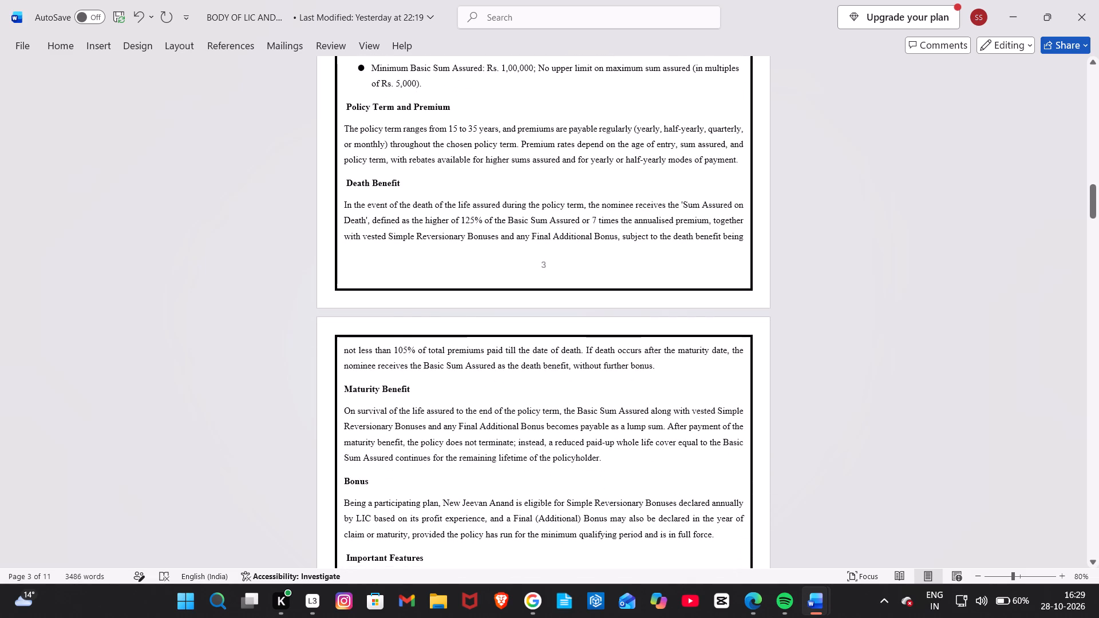
{"action": "scroll", "coordinate": [467, 339], "scroll_direction": "down", "scroll_amount": 4}
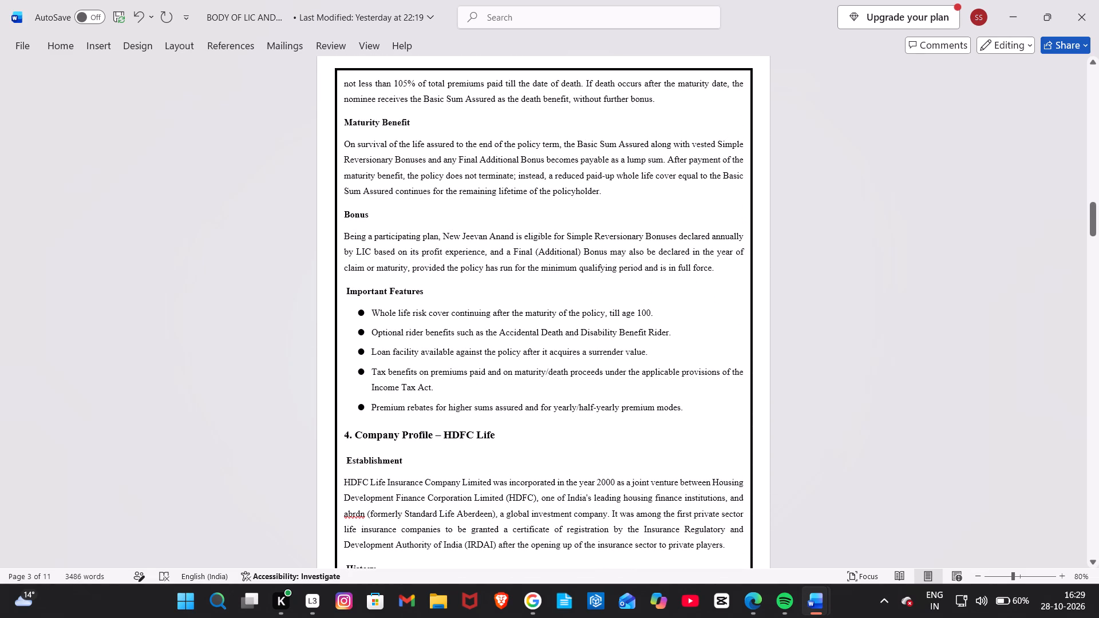
{"action": "left_click", "coordinate": [350, 435]}
{"action": "key", "text": "BackSpace"}
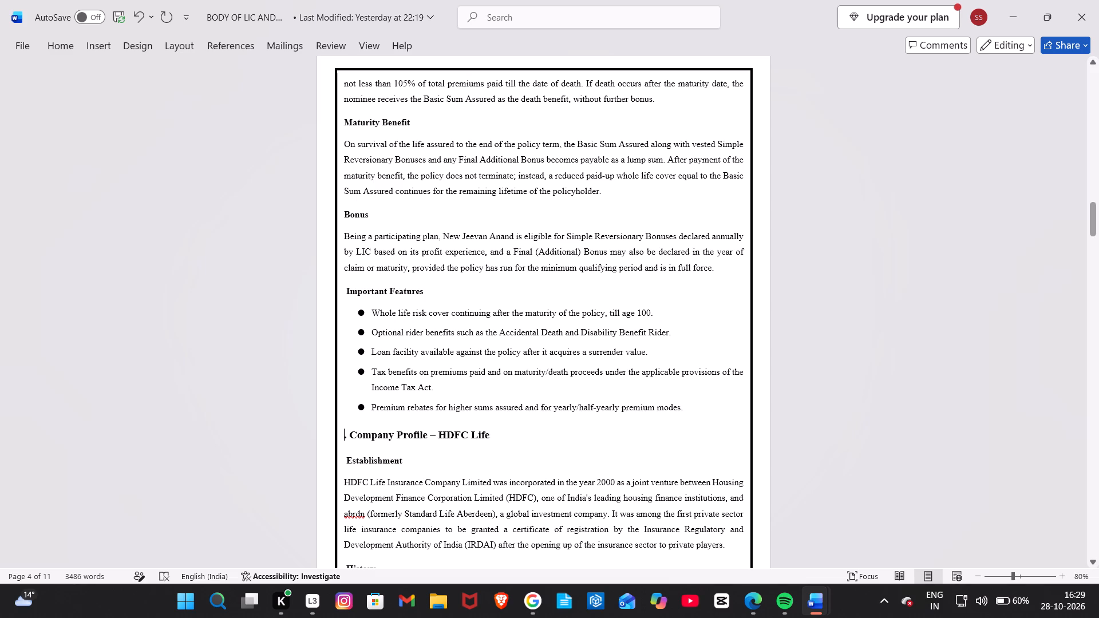
{"action": "left_click", "coordinate": [346, 437]}
{"action": "key", "text": "BackSpace"}
Ignore all spelling flags for the word "abrdn" in the HDFC Life Establishment paragraph.
{"action": "scroll", "coordinate": [346, 437], "scroll_direction": "down", "scroll_amount": 1}
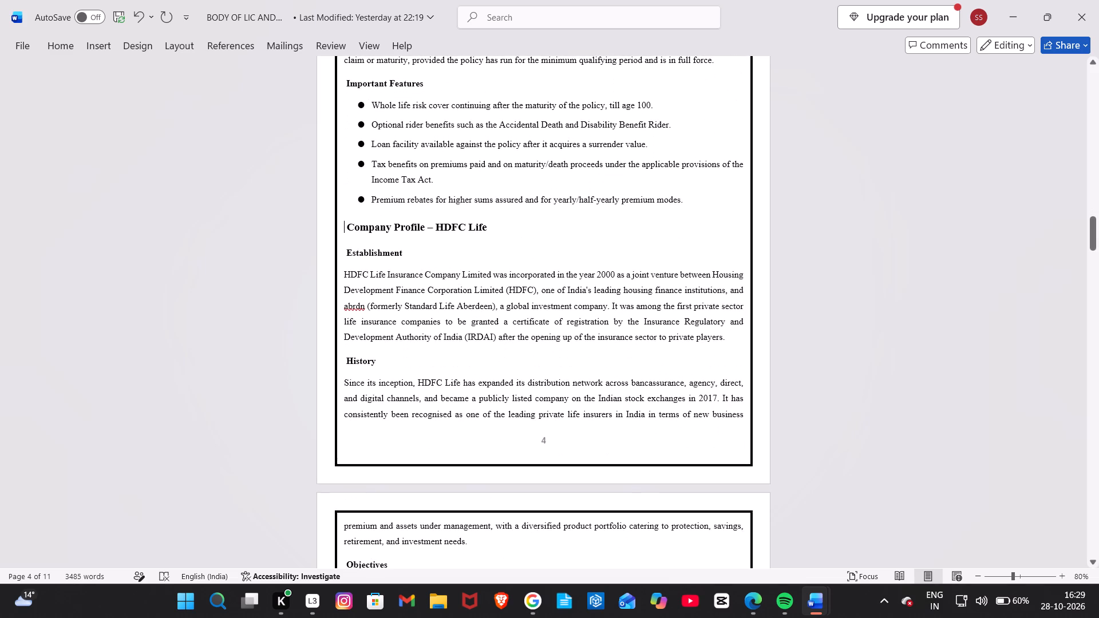
{"action": "right_click", "coordinate": [354, 307]}
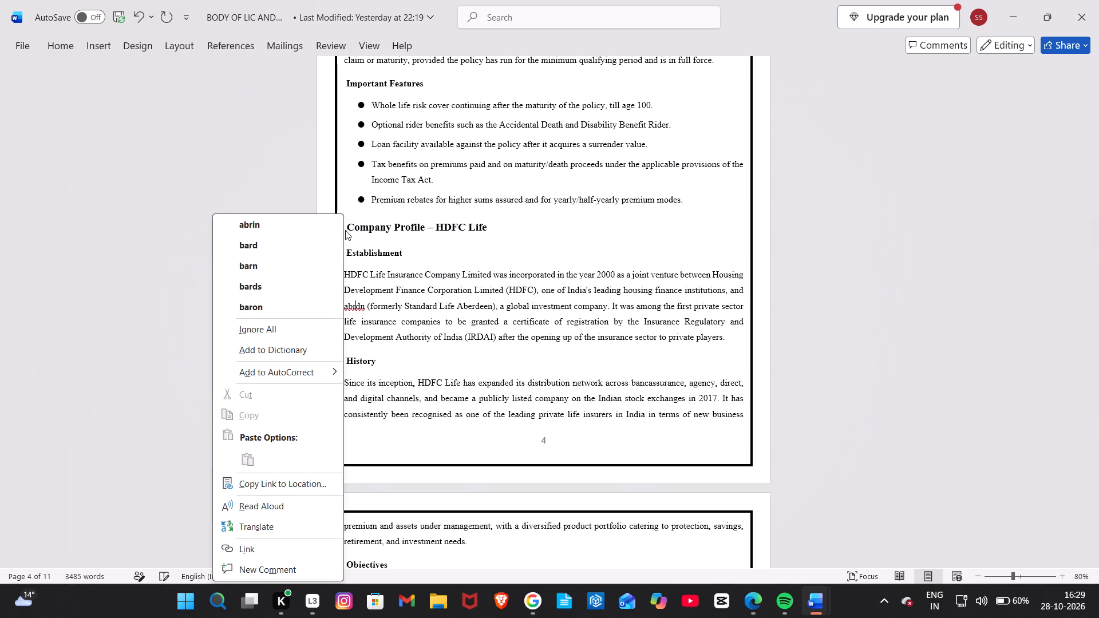
{"action": "left_click", "coordinate": [274, 336]}
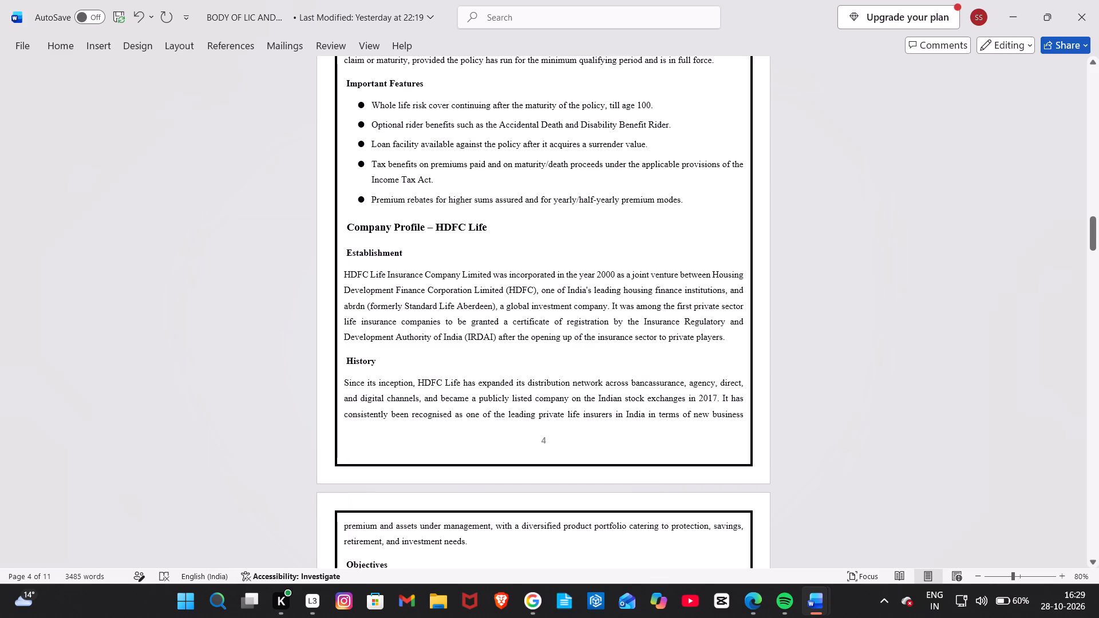
Remove the number "5." and the space after it from the HDFC Life Sanchay Plus heading.
{"action": "scroll", "coordinate": [461, 369], "scroll_direction": "down", "scroll_amount": 2}
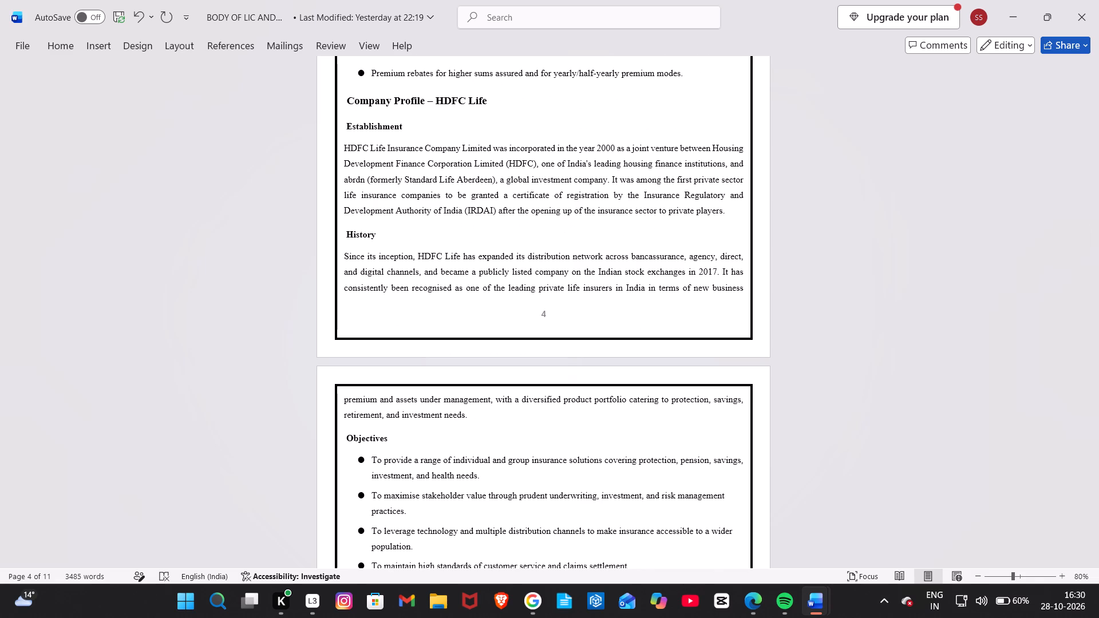
{"action": "scroll", "coordinate": [476, 307], "scroll_direction": "down", "scroll_amount": 2}
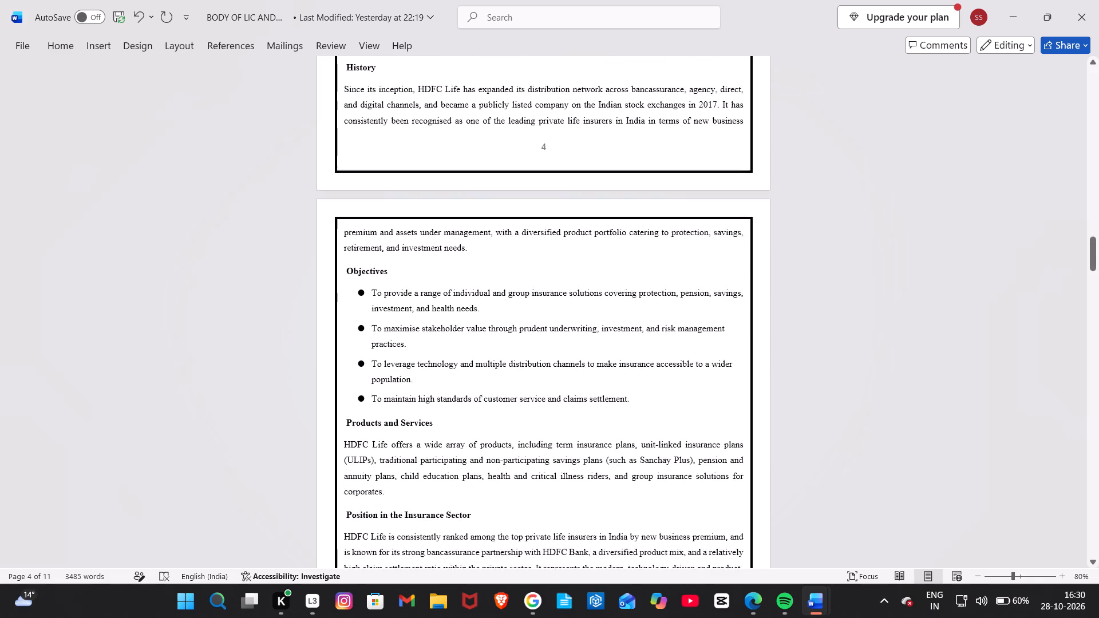
{"action": "scroll", "coordinate": [476, 307], "scroll_direction": "down", "scroll_amount": 1}
{"action": "scroll", "coordinate": [430, 296], "scroll_direction": "down", "scroll_amount": 1}
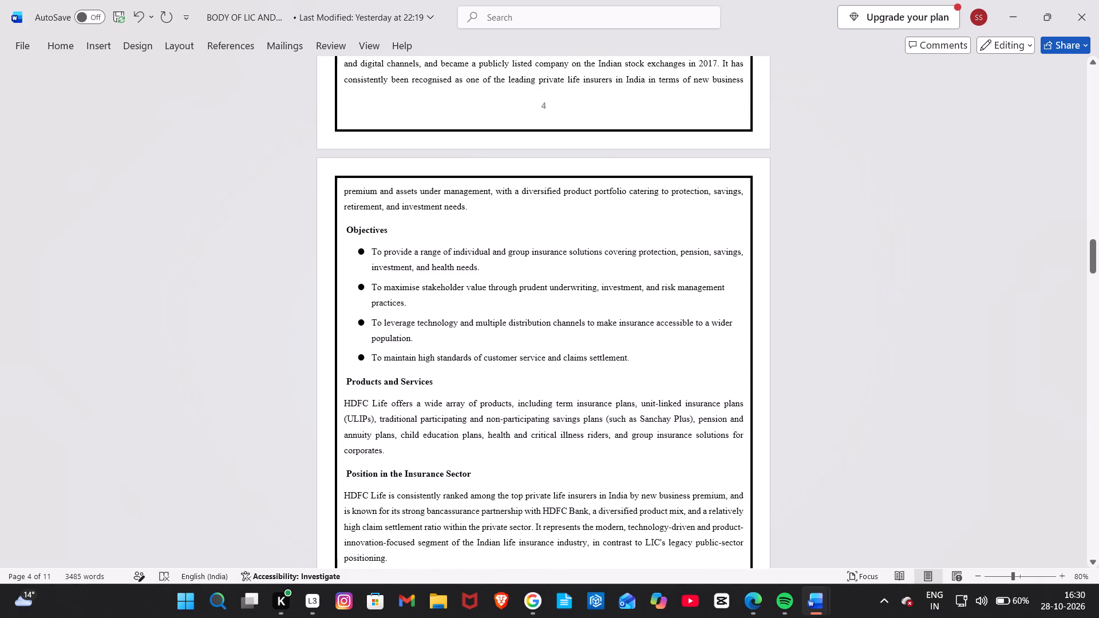
{"action": "scroll", "coordinate": [430, 296], "scroll_direction": "down", "scroll_amount": 1}
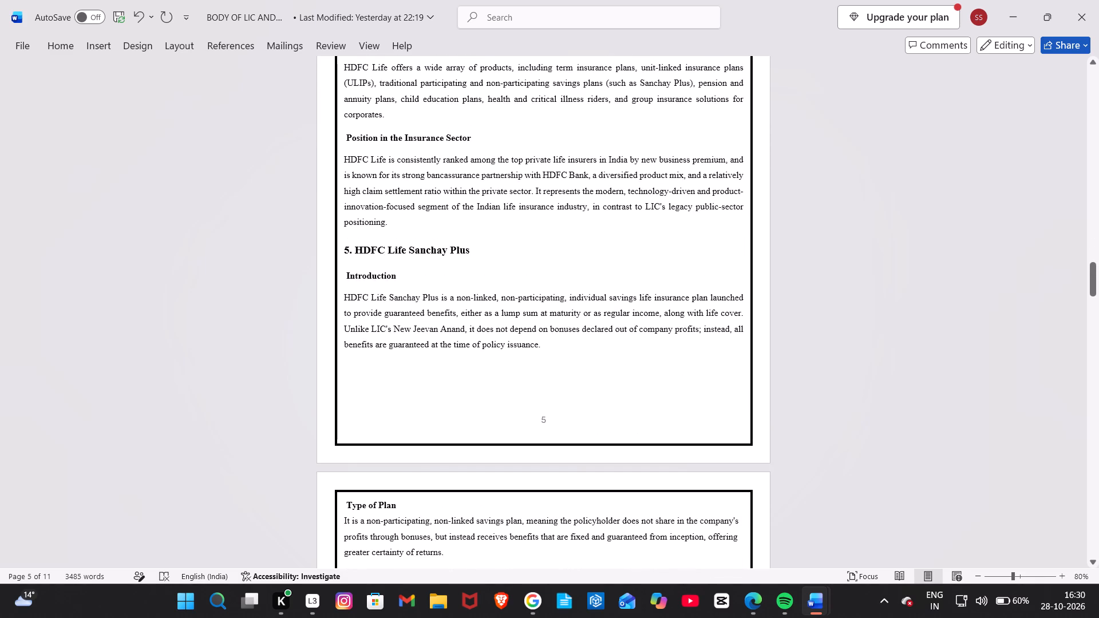
{"action": "left_click", "coordinate": [354, 249]}
{"action": "key", "text": "BackSpace"}
{"action": "key", "text": "BackSpace"}
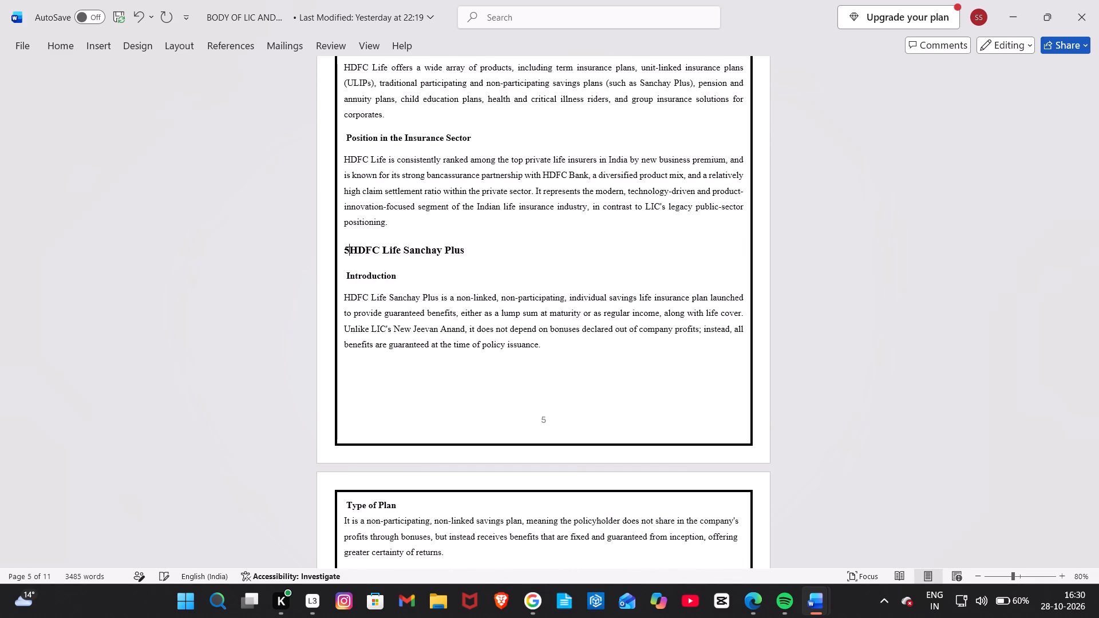
{"action": "key", "text": "BackSpace"}
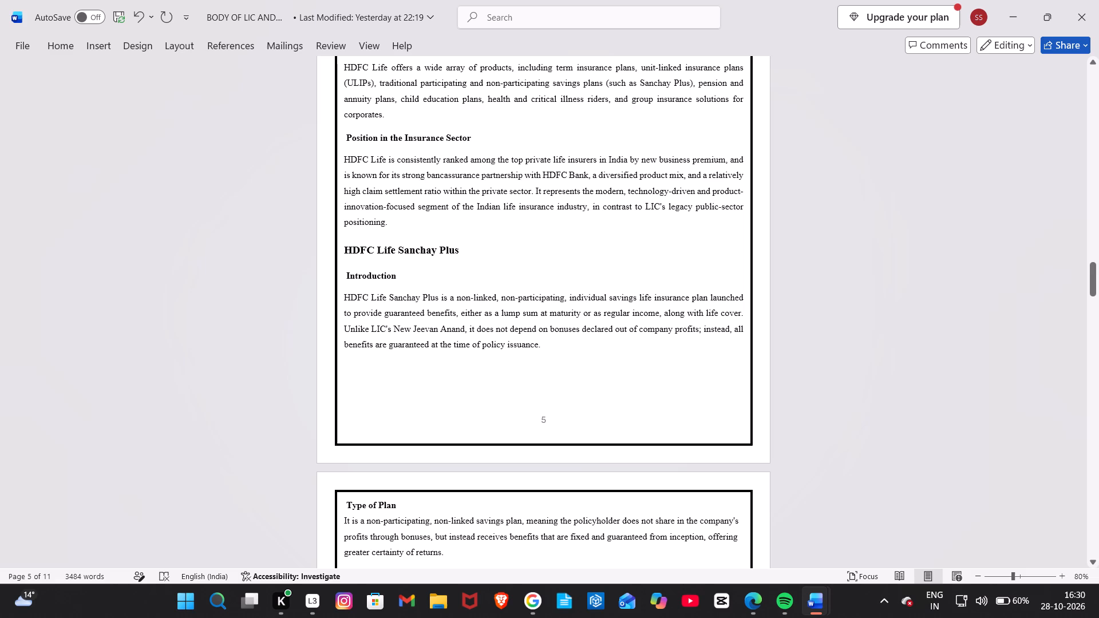
Remove the number "6." from the Objectives of the Study heading.
{"action": "scroll", "coordinate": [441, 268], "scroll_direction": "down", "scroll_amount": 5}
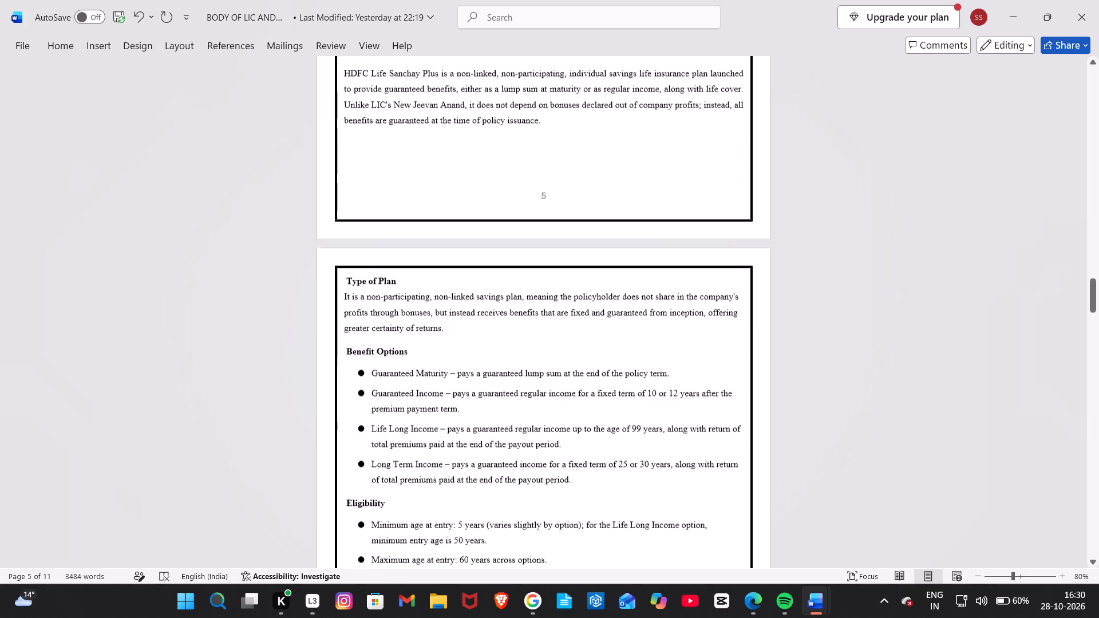
{"action": "scroll", "coordinate": [441, 268], "scroll_direction": "down", "scroll_amount": 4}
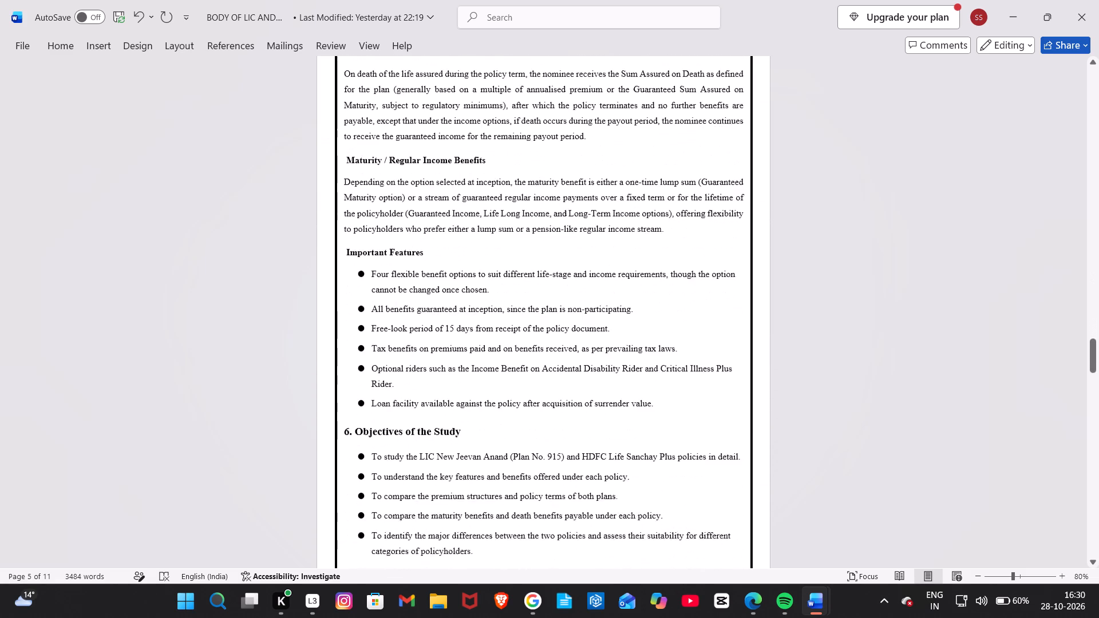
{"action": "scroll", "coordinate": [441, 268], "scroll_direction": "down", "scroll_amount": 1}
{"action": "left_click", "coordinate": [352, 411]}
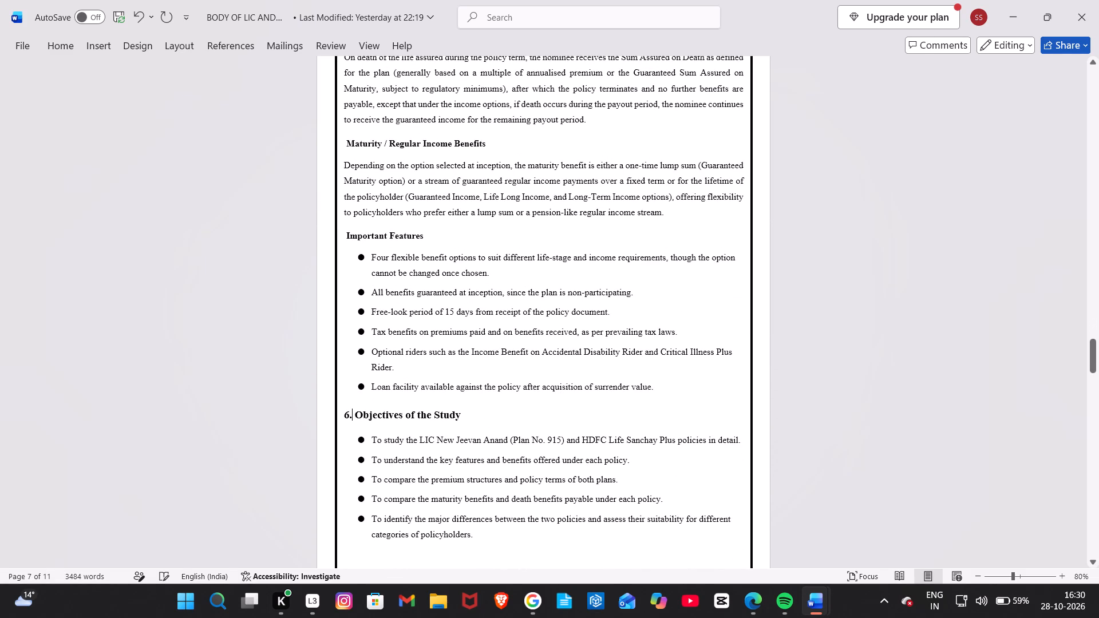
{"action": "key", "text": "BackSpace"}
{"action": "key", "text": "BackSpace"}
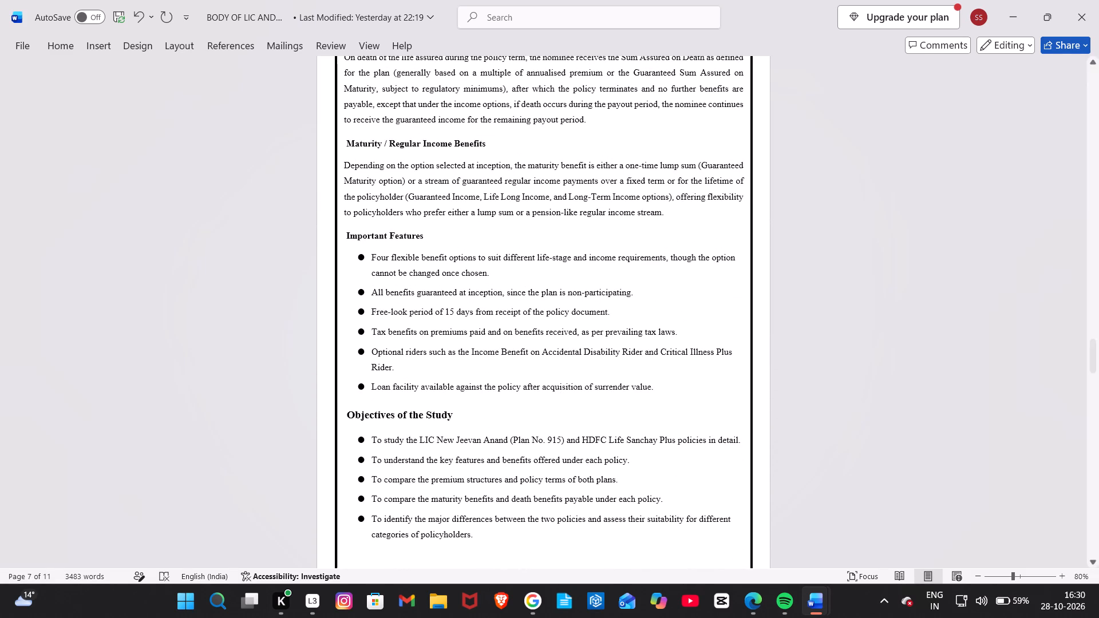
Remove the number "7." from the Comparative Analysis heading above the policy comparison table.
{"action": "scroll", "coordinate": [410, 438], "scroll_direction": "down", "scroll_amount": 3}
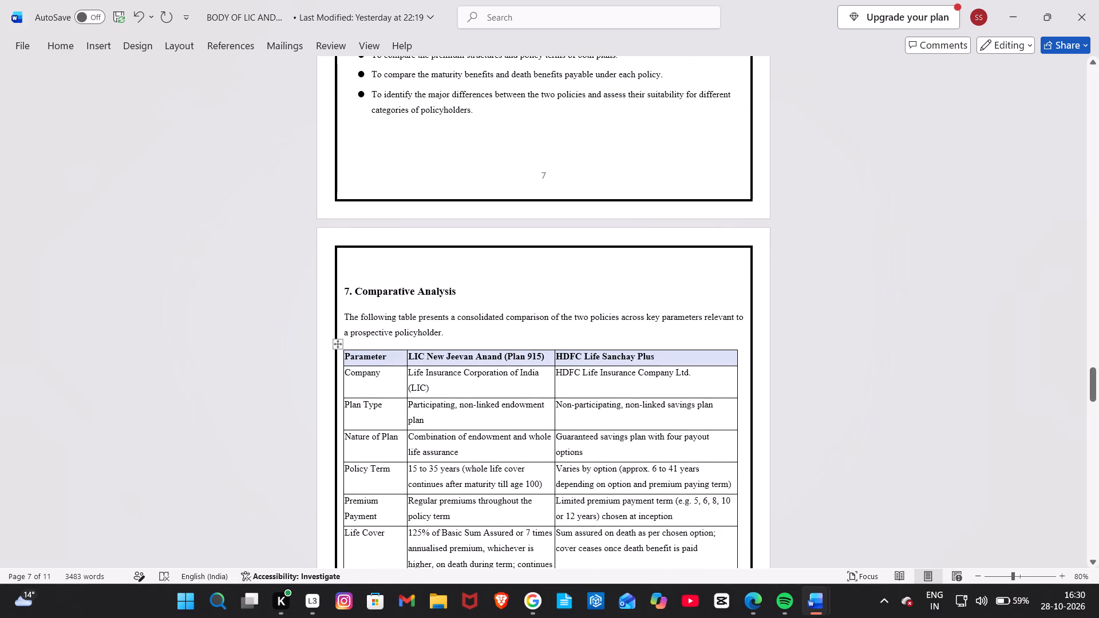
{"action": "left_click", "coordinate": [353, 295]}
{"action": "key", "text": "BackSpace"}
{"action": "key", "text": "BackSpace"}
Remove the number "8." from the Advantages and Limitations heading.
{"action": "scroll", "coordinate": [353, 295], "scroll_direction": "down", "scroll_amount": 8}
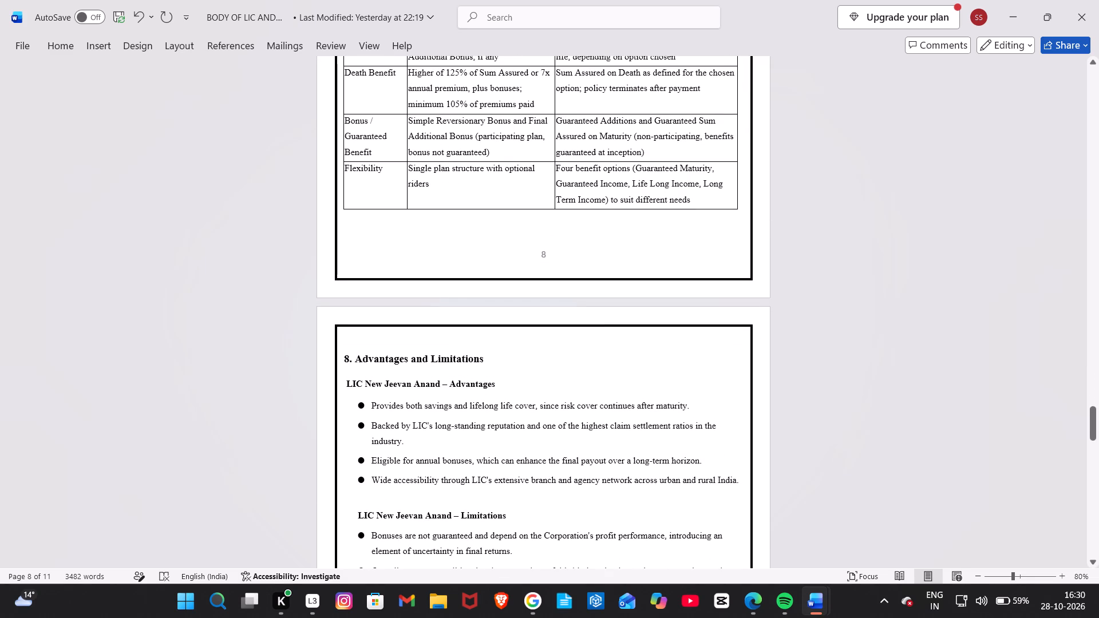
{"action": "left_click", "coordinate": [352, 360]}
{"action": "key", "text": "BackSpace"}
{"action": "key", "text": "BackSpace"}
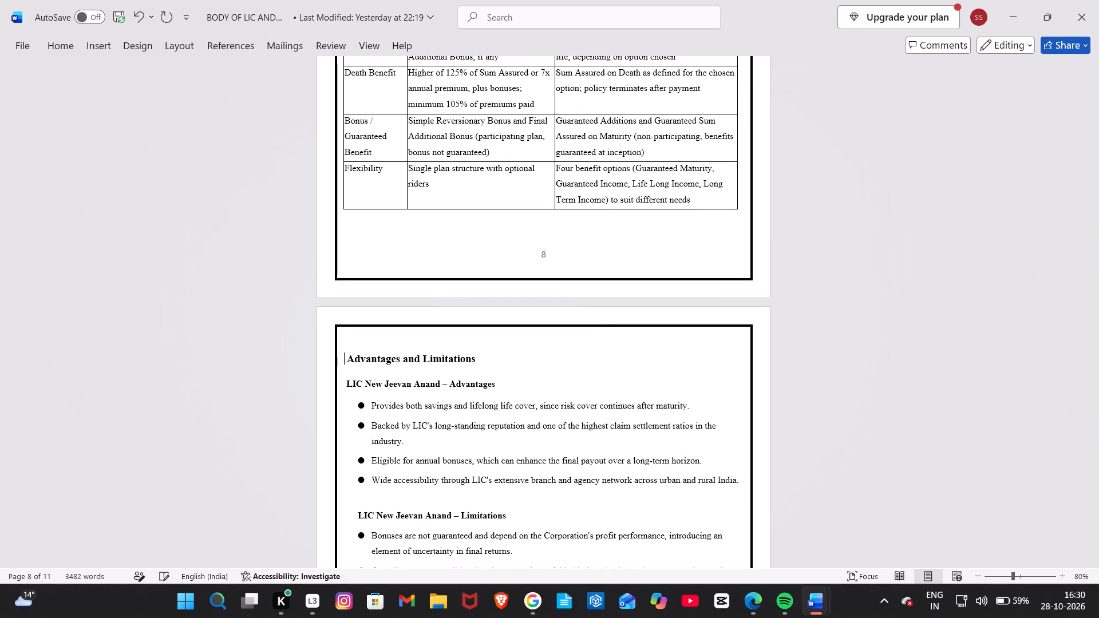
Remove the number "9." from the Findings and Suggestion heading.
{"action": "scroll", "coordinate": [352, 360], "scroll_direction": "down", "scroll_amount": 7}
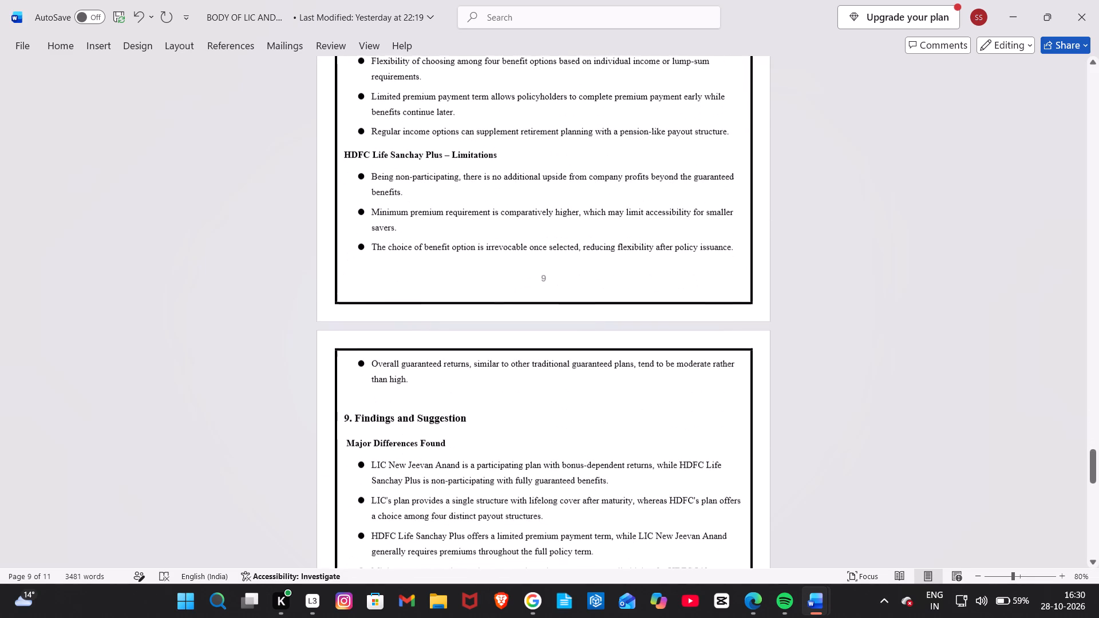
{"action": "left_click", "coordinate": [352, 419]}
{"action": "key", "text": "BackSpace"}
{"action": "key", "text": "BackSpace"}
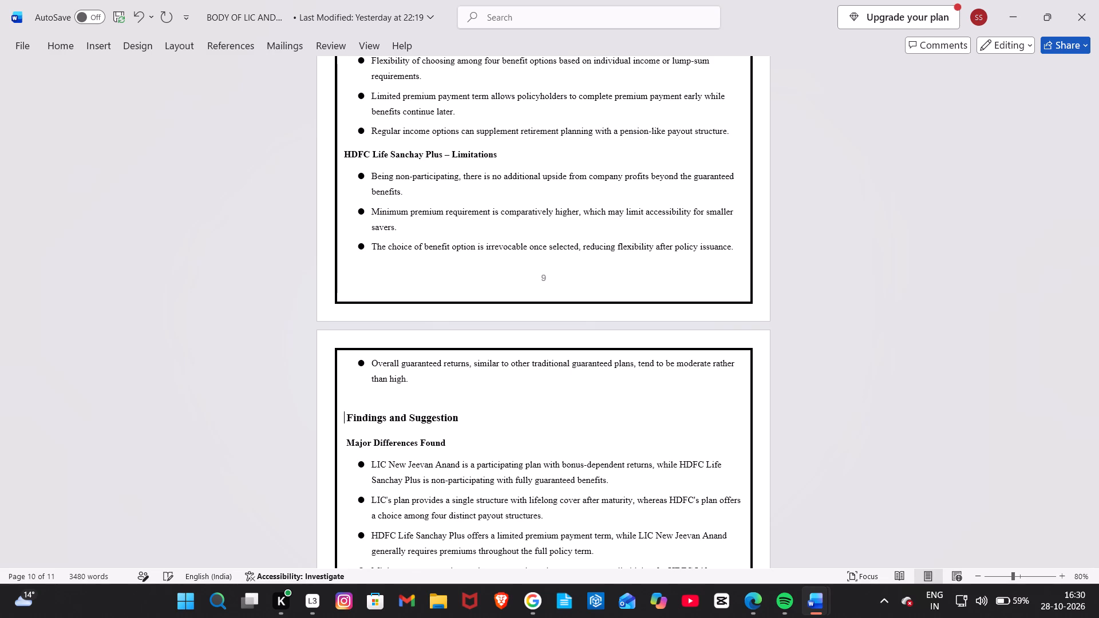
Remove the number "10." from the Conclusion heading.
{"action": "scroll", "coordinate": [352, 419], "scroll_direction": "down", "scroll_amount": 5}
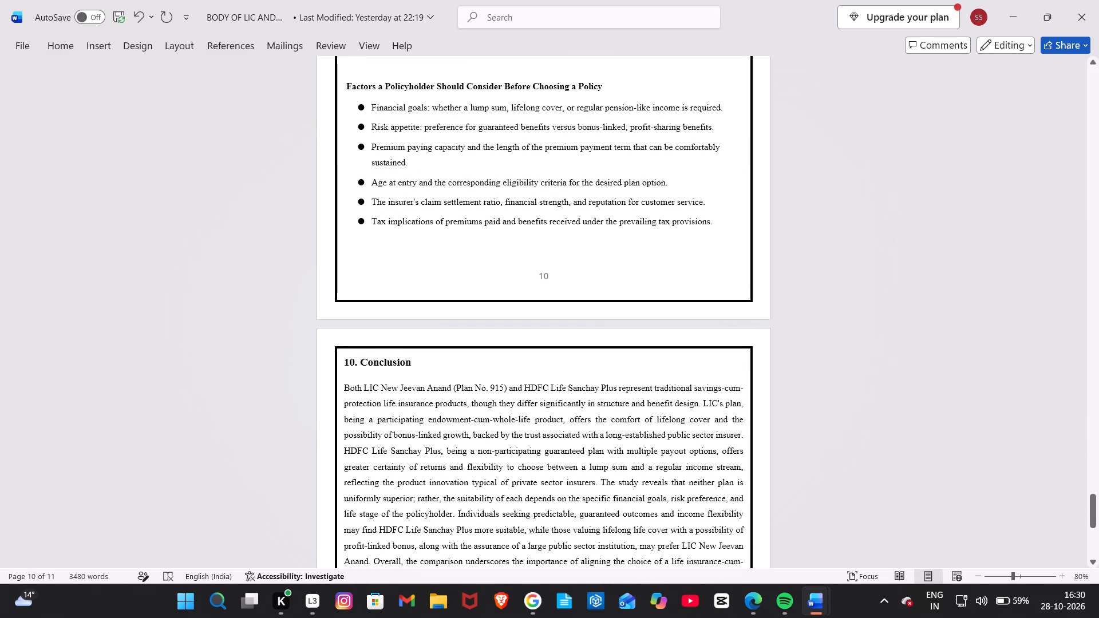
{"action": "left_click", "coordinate": [358, 365]}
{"action": "key", "text": "BackSpace"}
{"action": "key", "text": "BackSpace"}
{"action": "key", "text": "BackSpace"}
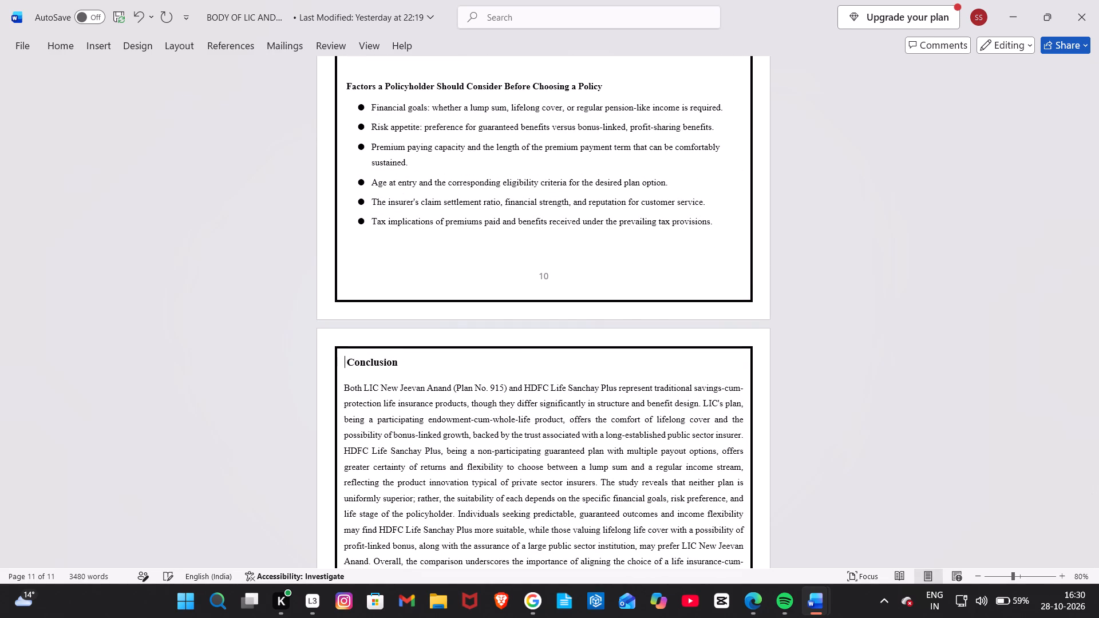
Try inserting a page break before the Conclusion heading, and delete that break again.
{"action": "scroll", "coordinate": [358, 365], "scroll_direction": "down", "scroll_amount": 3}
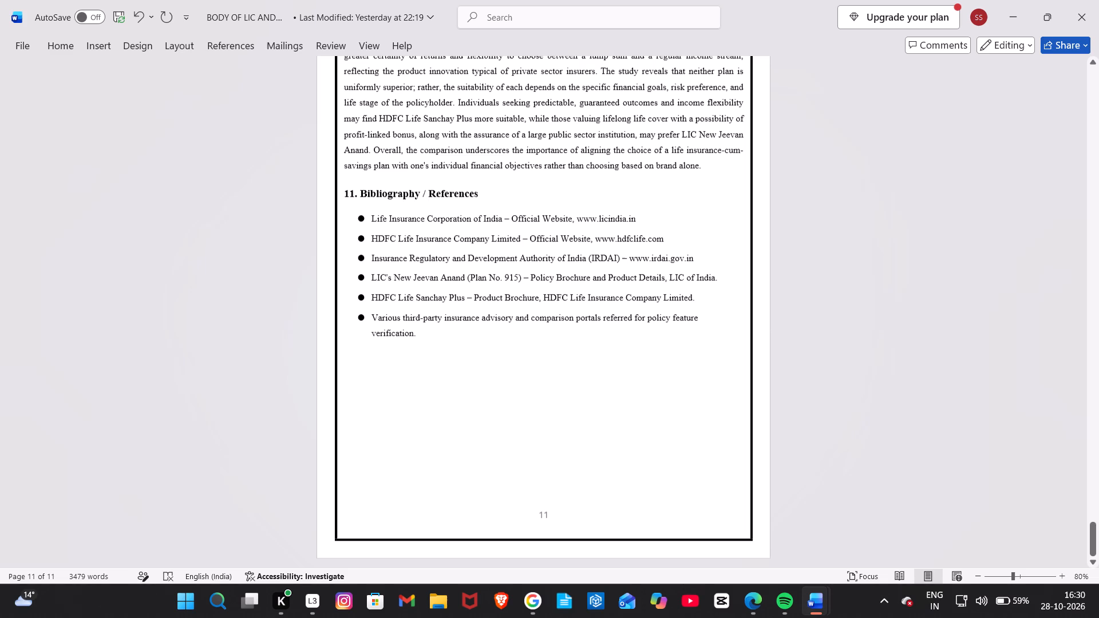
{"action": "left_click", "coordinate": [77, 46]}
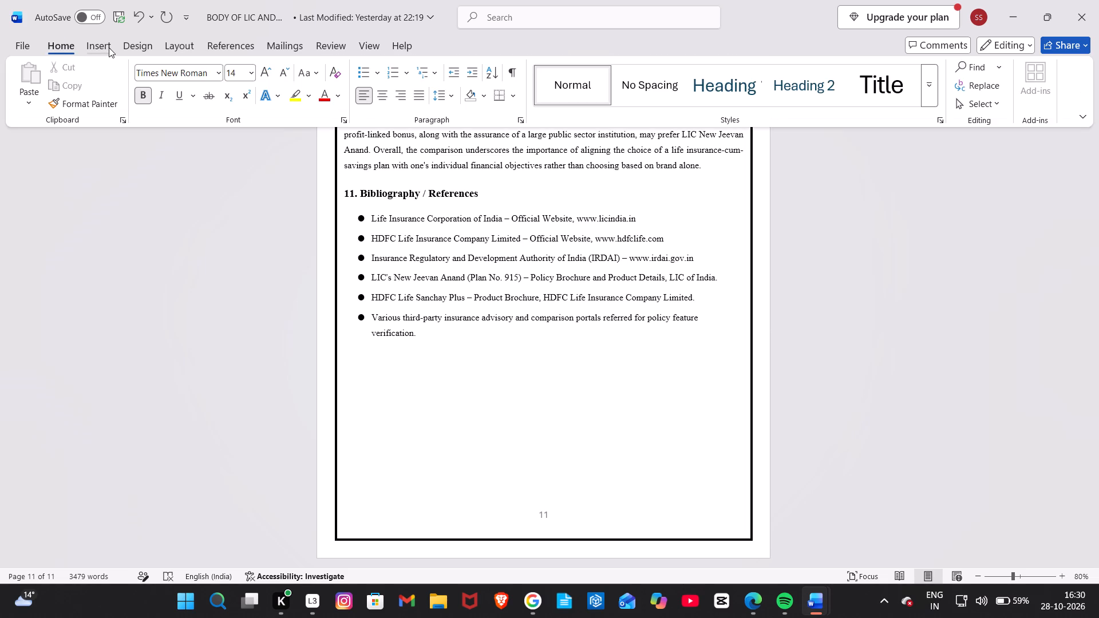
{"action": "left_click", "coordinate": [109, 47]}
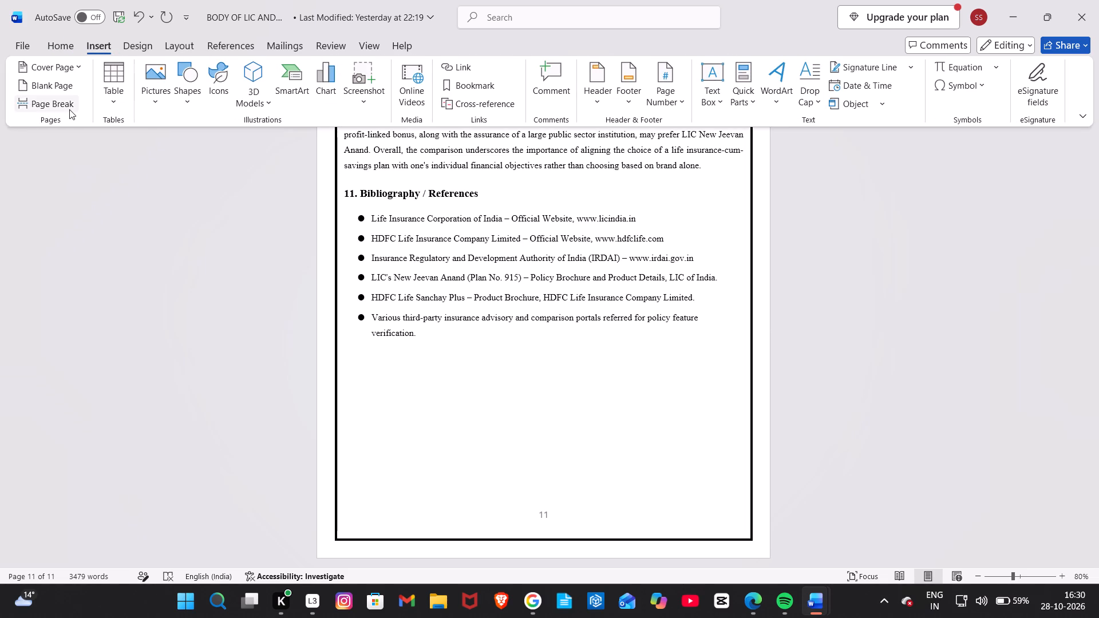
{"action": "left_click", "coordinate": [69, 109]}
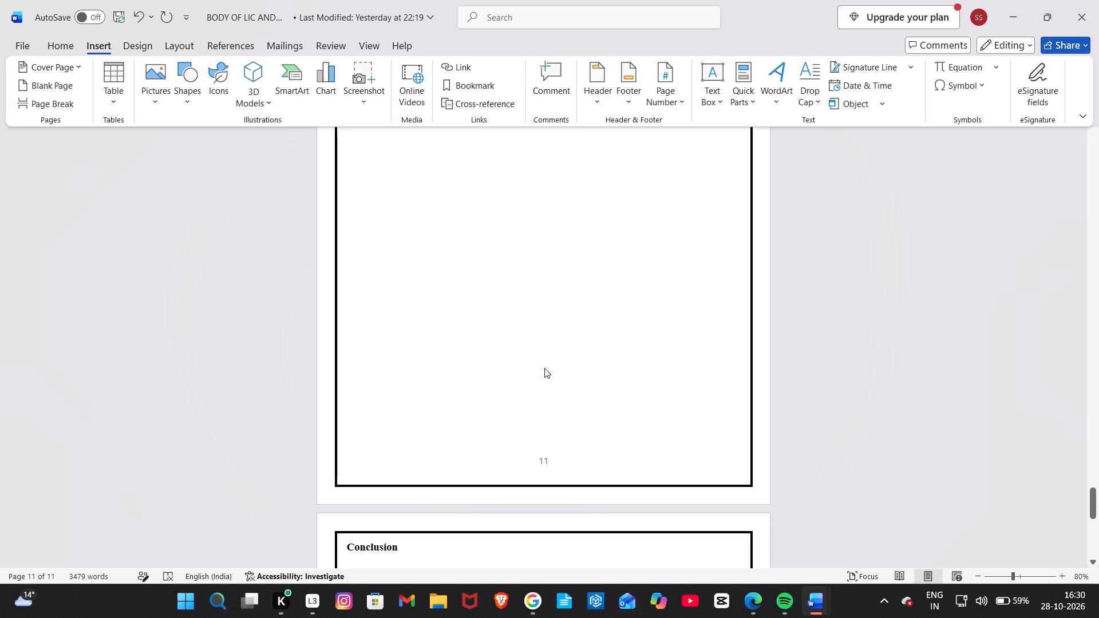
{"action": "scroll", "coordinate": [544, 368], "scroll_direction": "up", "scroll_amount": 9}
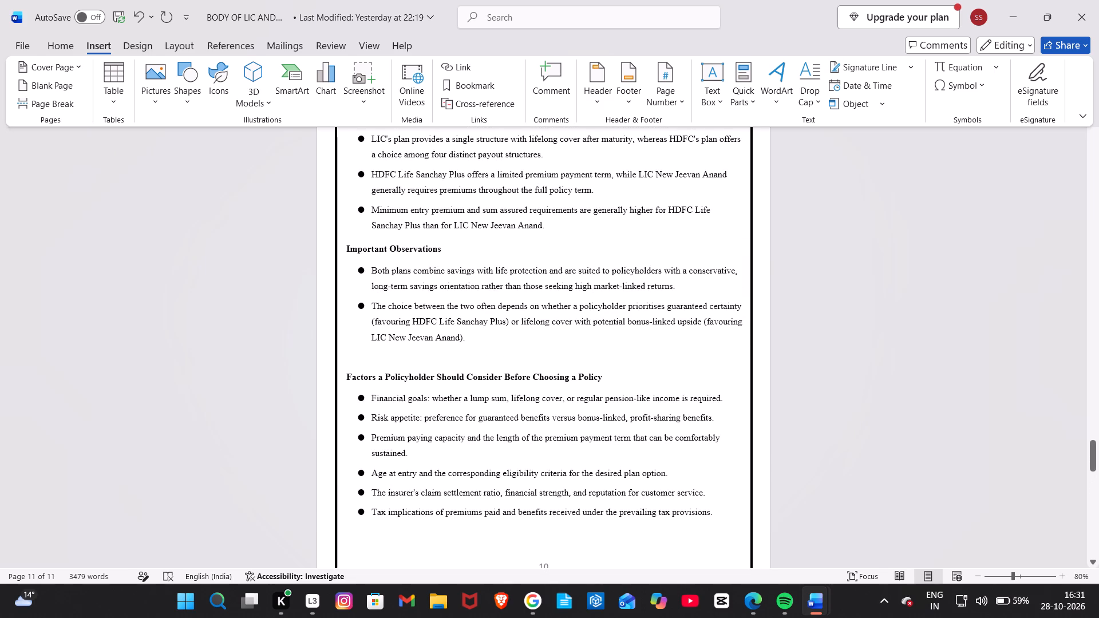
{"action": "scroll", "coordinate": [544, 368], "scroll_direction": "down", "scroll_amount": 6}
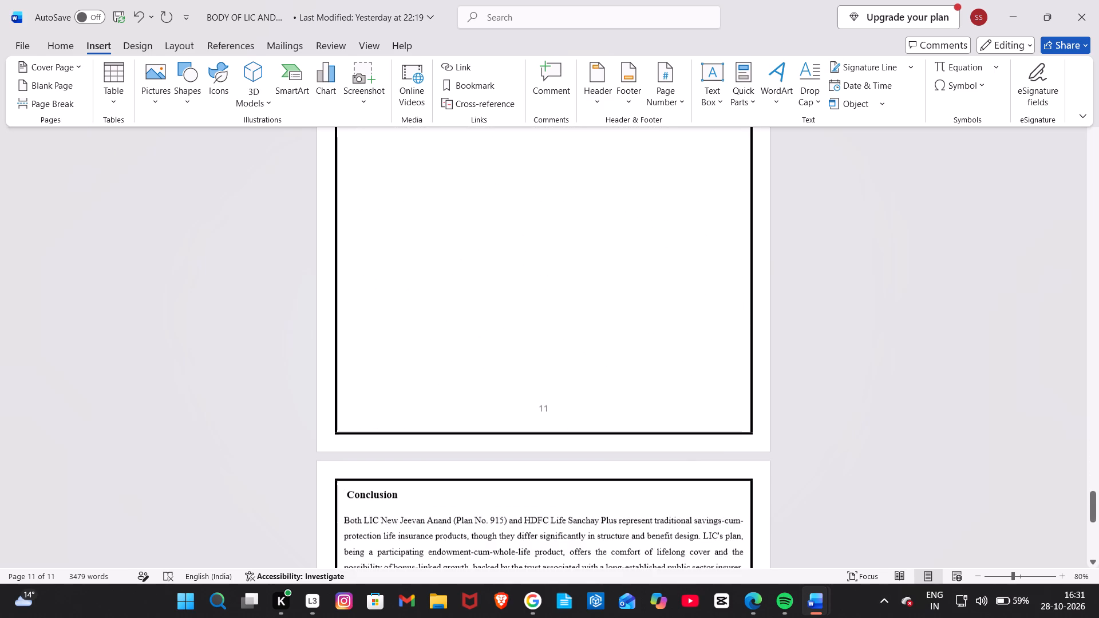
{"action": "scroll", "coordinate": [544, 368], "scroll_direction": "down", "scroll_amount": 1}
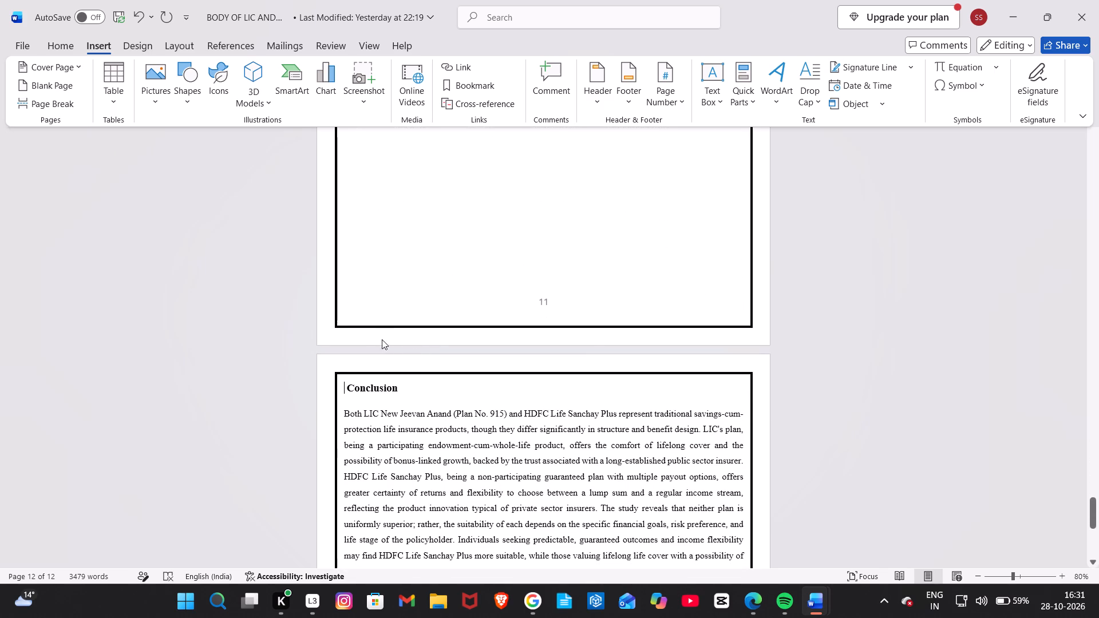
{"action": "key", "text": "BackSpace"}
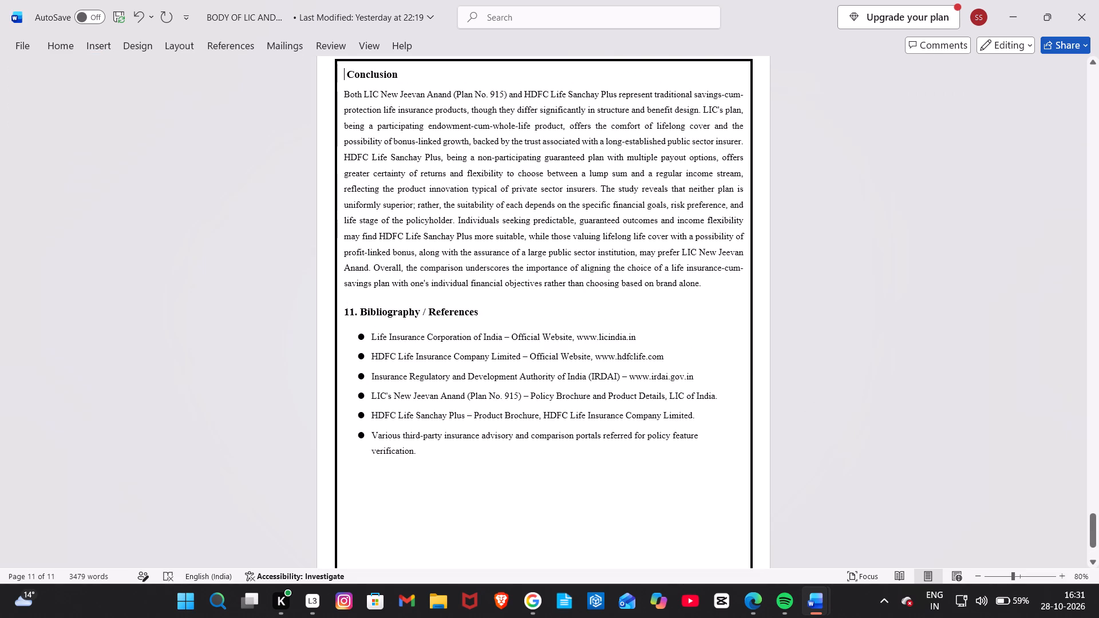
Insert blank lines after the Conclusion paragraph until the Bibliography / References heading starts on a new page.
{"action": "left_click", "coordinate": [379, 297]}
{"action": "left_click_drag", "start_coordinate": [733, 287], "coordinate": [639, 241]}
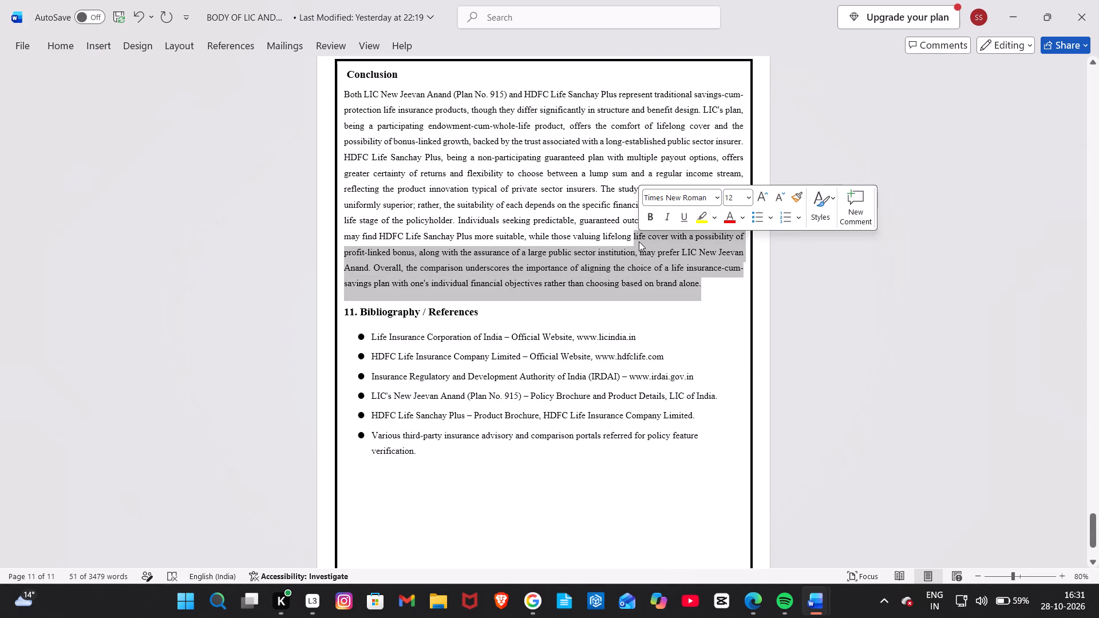
{"action": "left_click", "coordinate": [717, 312]}
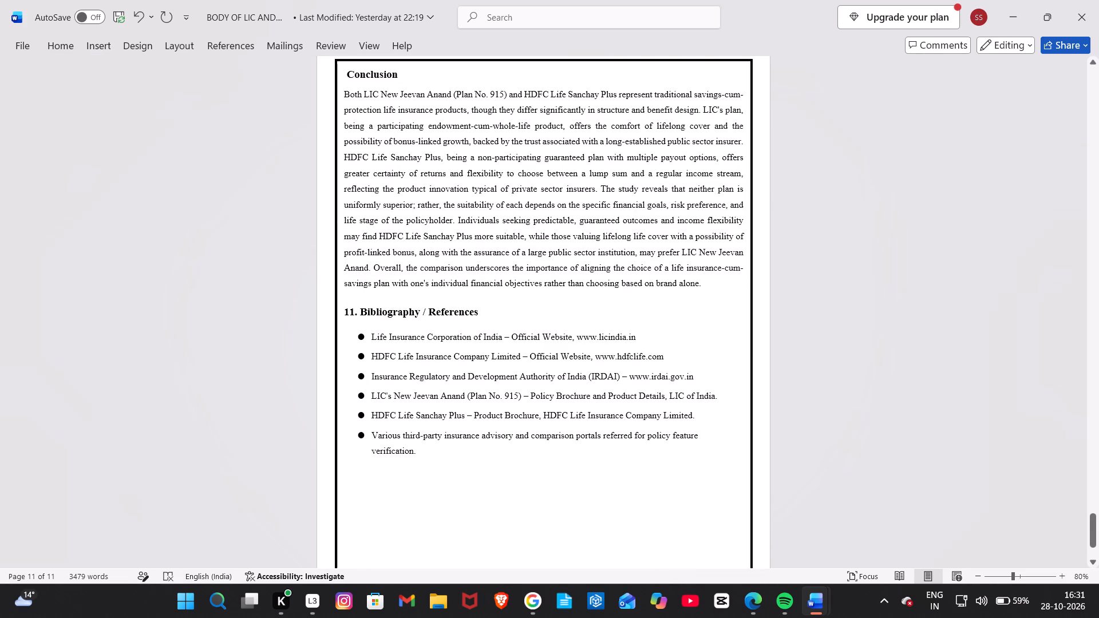
{"action": "left_click", "coordinate": [712, 287]}
{"action": "key", "text": "shift+Return"}
{"action": "key", "text": "Return"}
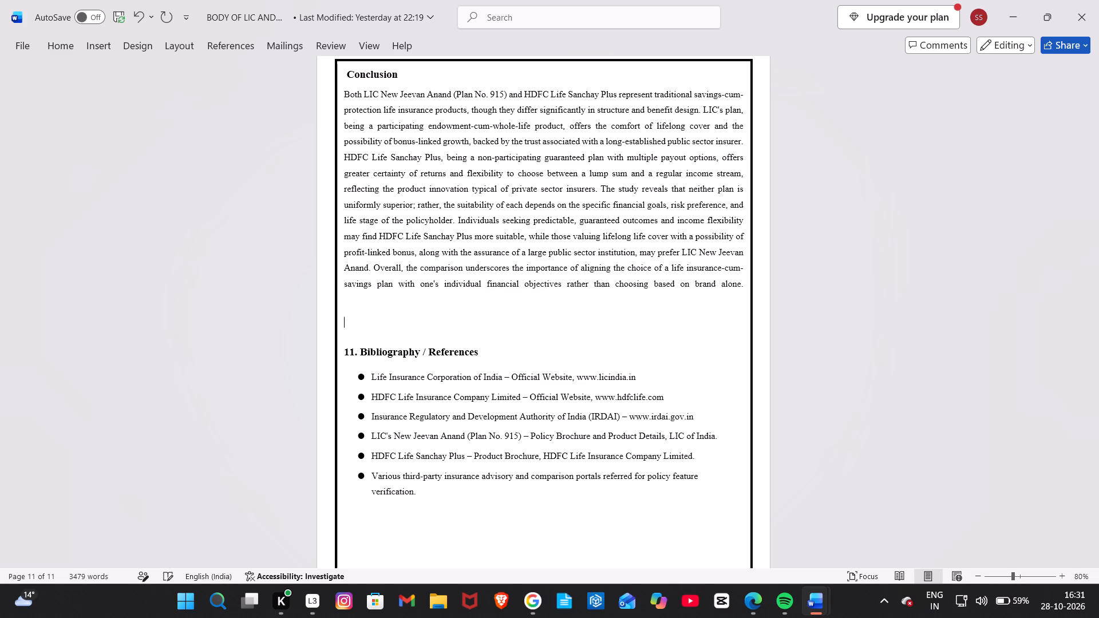
{"action": "key", "text": "shift+Return"}
{"action": "key", "text": "shift+Return"}
{"action": "key", "text": "shift+Return"}
{"action": "key", "text": "shift+Return"}
{"action": "key", "text": "shift+Return"}
{"action": "key", "text": "shift+Return"}
{"action": "key", "text": "shift+Return"}
{"action": "key", "text": "shift+Return"}
{"action": "key", "text": "shift+Return"}
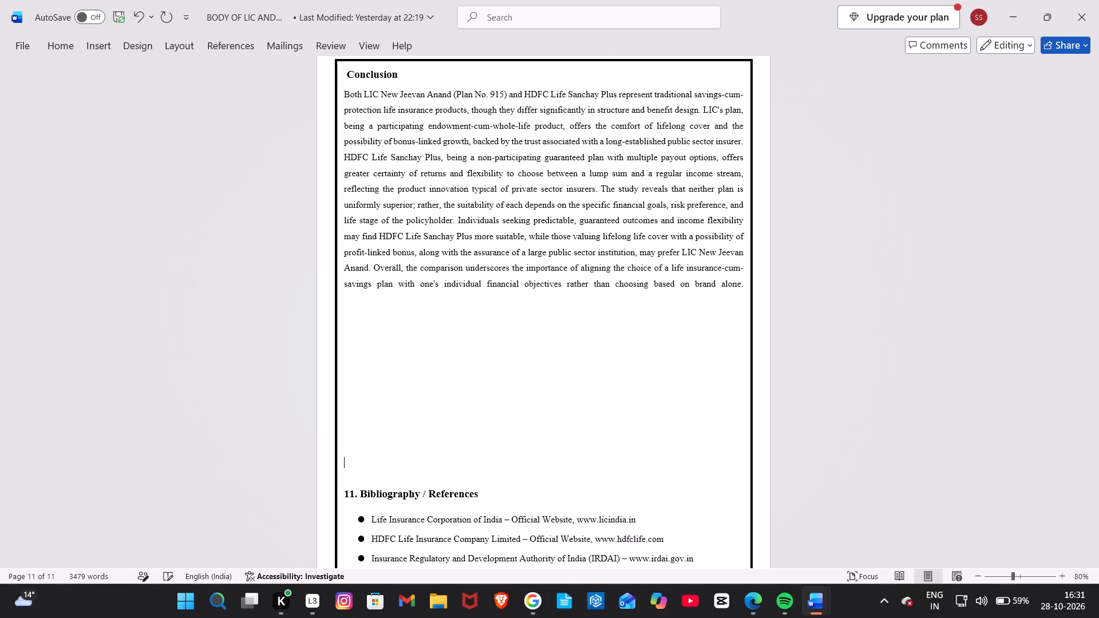
{"action": "key", "text": "shift+Return"}
{"action": "key", "text": "shift+Return"}
{"action": "key", "text": "shift+Return"}
{"action": "key", "text": "shift+Return"}
{"action": "key", "text": "shift+Return"}
{"action": "key", "text": "shift+Return"}
{"action": "scroll", "coordinate": [712, 287], "scroll_direction": "down", "scroll_amount": 2}
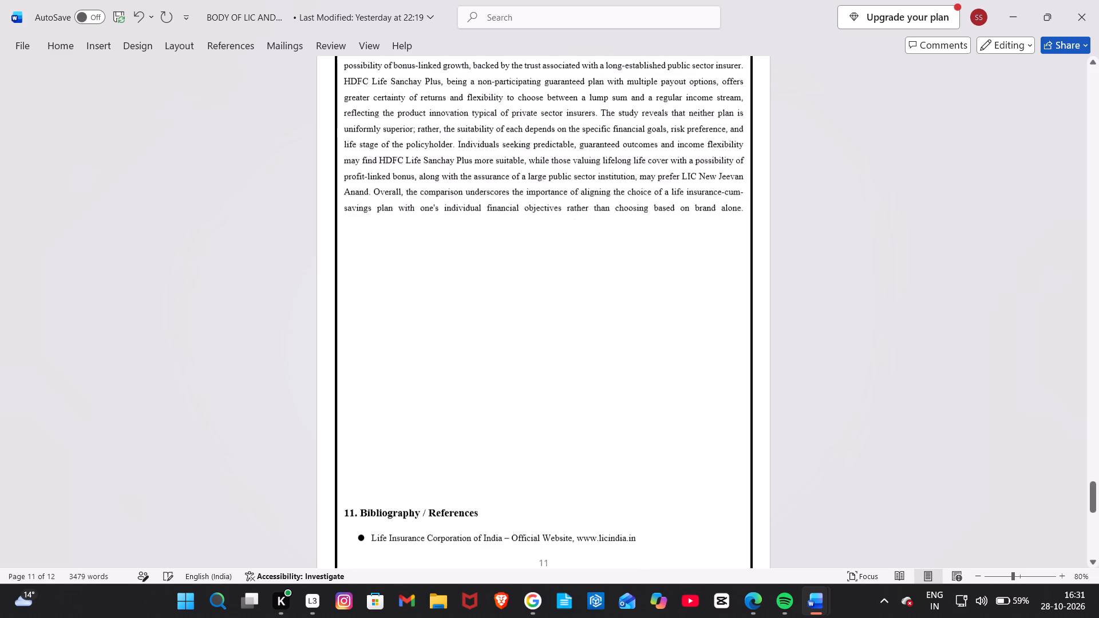
{"action": "scroll", "coordinate": [712, 287], "scroll_direction": "down", "scroll_amount": 2}
{"action": "key", "text": "shift+Return"}
{"action": "key", "text": "shift+Return"}
{"action": "key", "text": "shift+Return"}
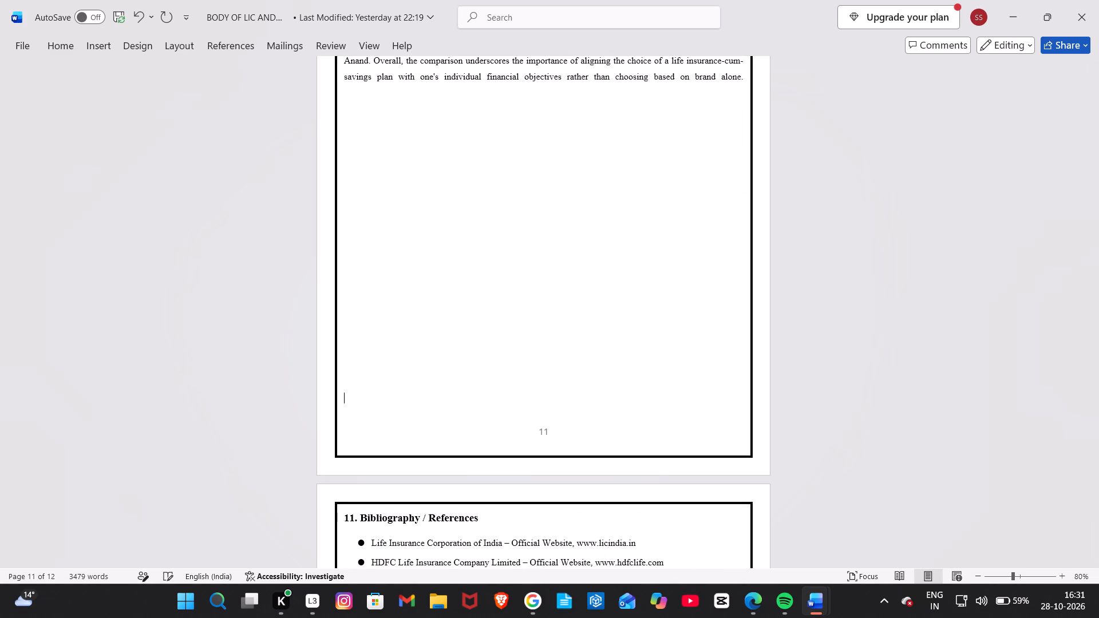
Remove the number "11." from the Bibliography / References heading.
{"action": "left_click", "coordinate": [356, 521]}
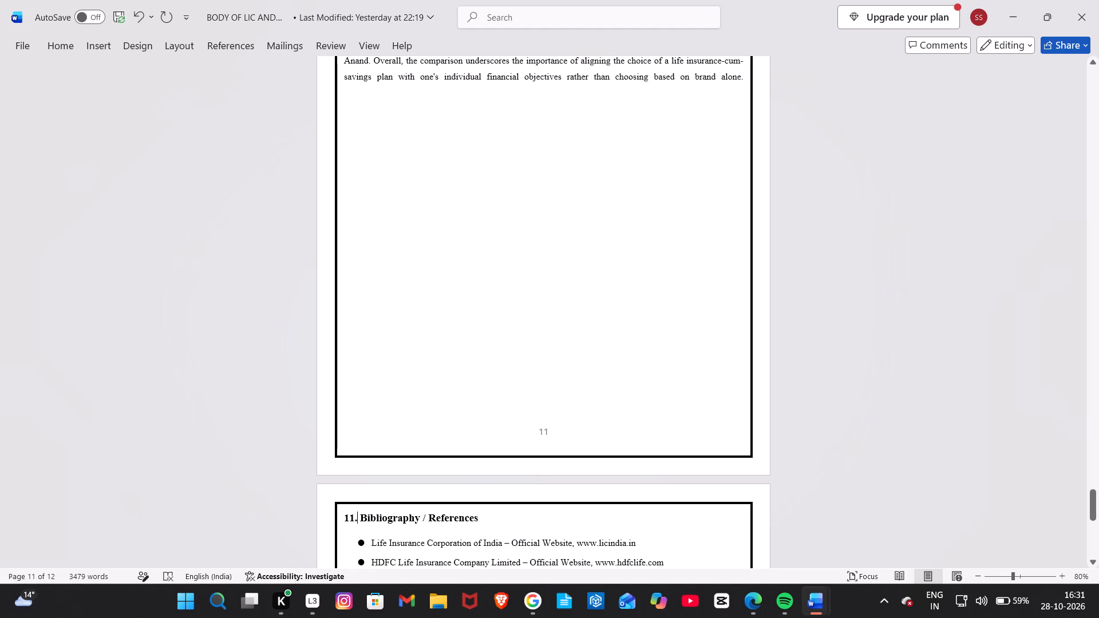
{"action": "key", "text": "BackSpace"}
{"action": "key", "text": "BackSpace"}
{"action": "key", "text": "BackSpace"}
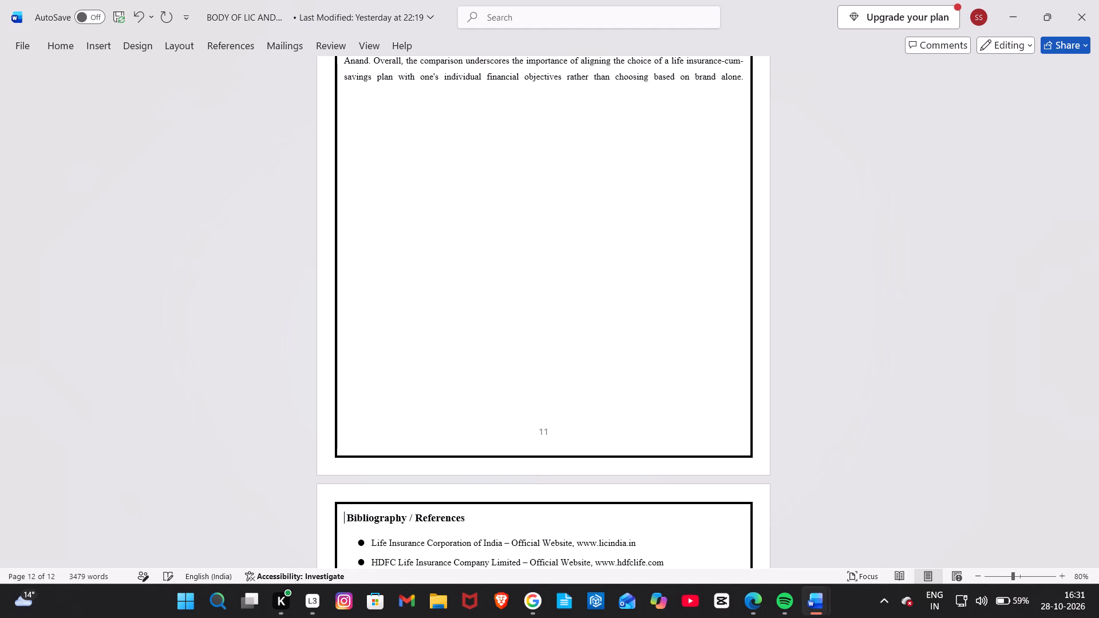
Review the page layout from the Bibliography / References page back to the Comparative Analysis section.
{"action": "scroll", "coordinate": [356, 521], "scroll_direction": "down", "scroll_amount": 5}
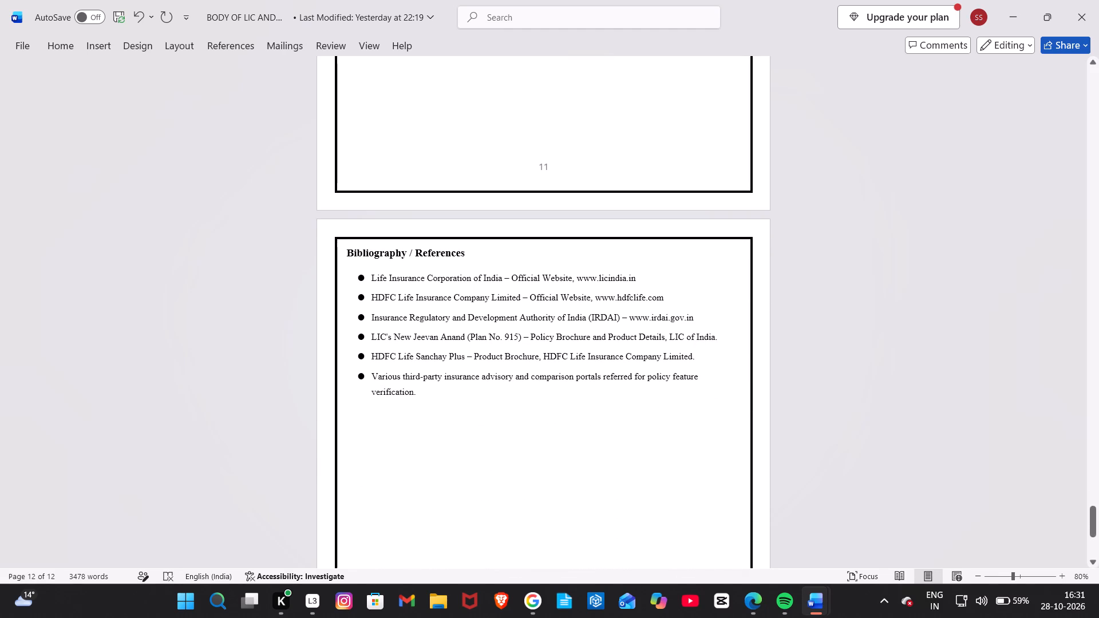
{"action": "scroll", "coordinate": [356, 521], "scroll_direction": "down", "scroll_amount": 1}
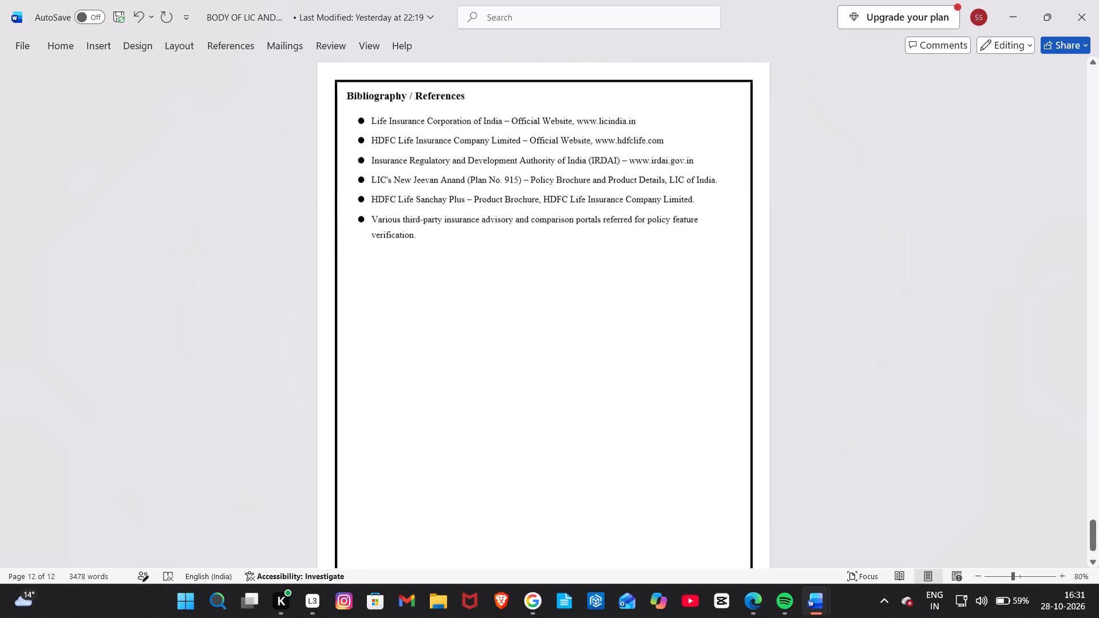
{"action": "scroll", "coordinate": [356, 521], "scroll_direction": "down", "scroll_amount": 2}
{"action": "scroll", "coordinate": [356, 521], "scroll_direction": "up", "scroll_amount": 4}
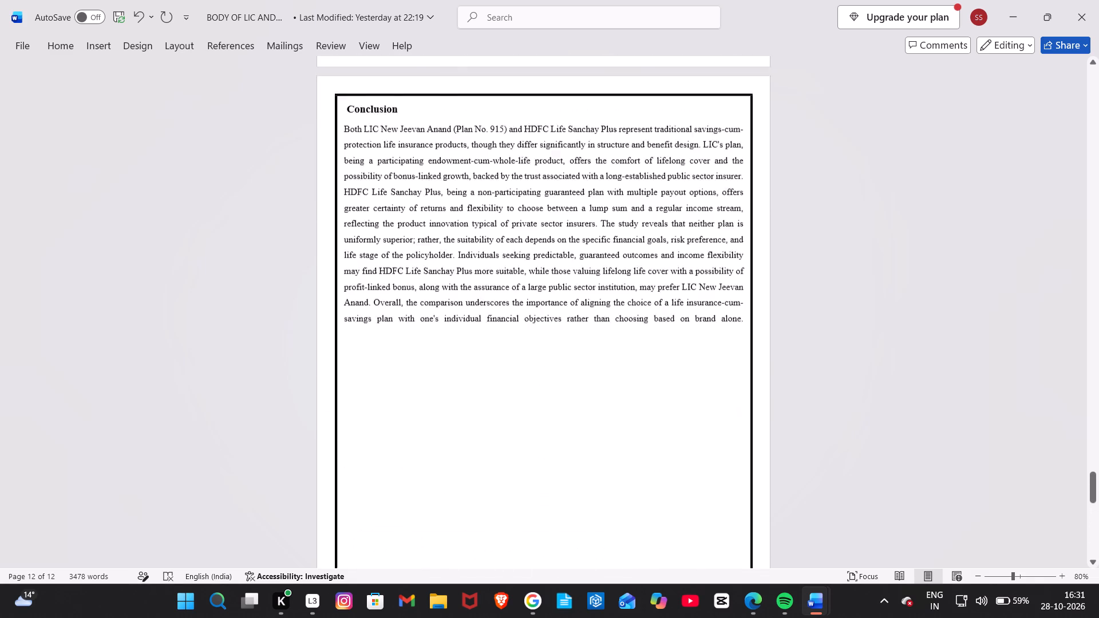
{"action": "scroll", "coordinate": [356, 521], "scroll_direction": "up", "scroll_amount": 2}
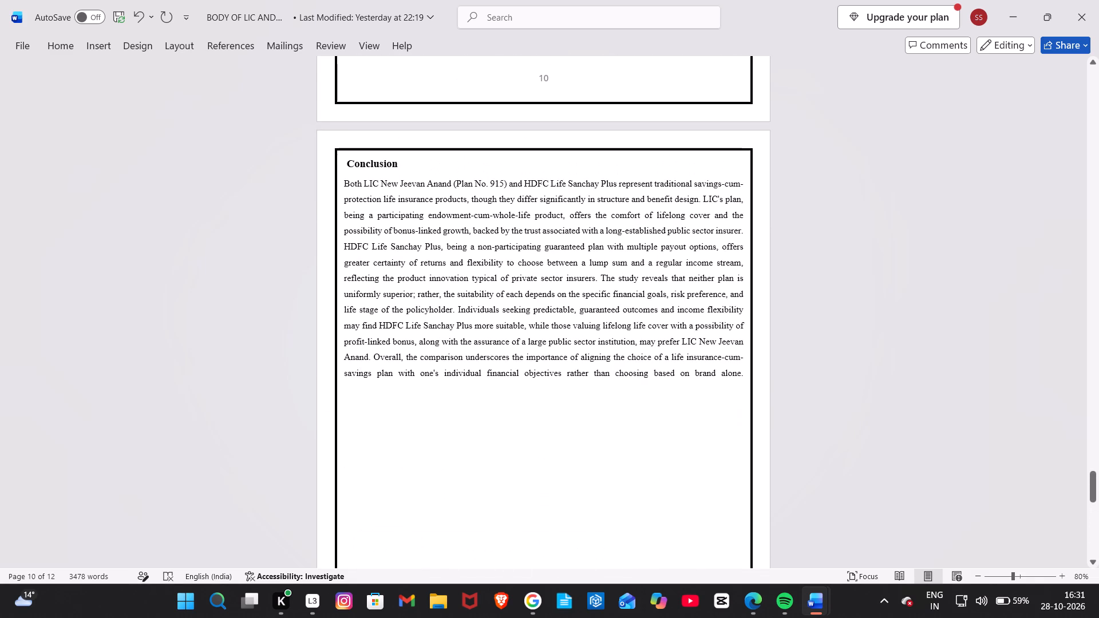
{"action": "scroll", "coordinate": [487, 260], "scroll_direction": "up", "scroll_amount": 20}
{"action": "scroll", "coordinate": [487, 260], "scroll_direction": "up", "scroll_amount": 7}
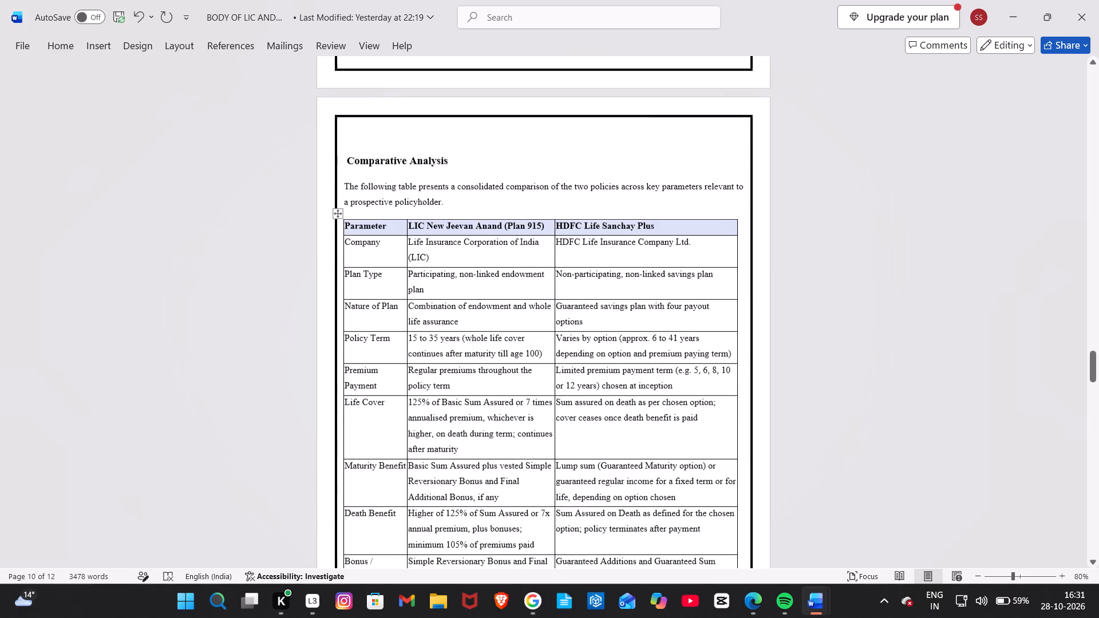
{"action": "scroll", "coordinate": [487, 260], "scroll_direction": "up", "scroll_amount": 13}
{"action": "scroll", "coordinate": [487, 260], "scroll_direction": "down", "scroll_amount": 4}
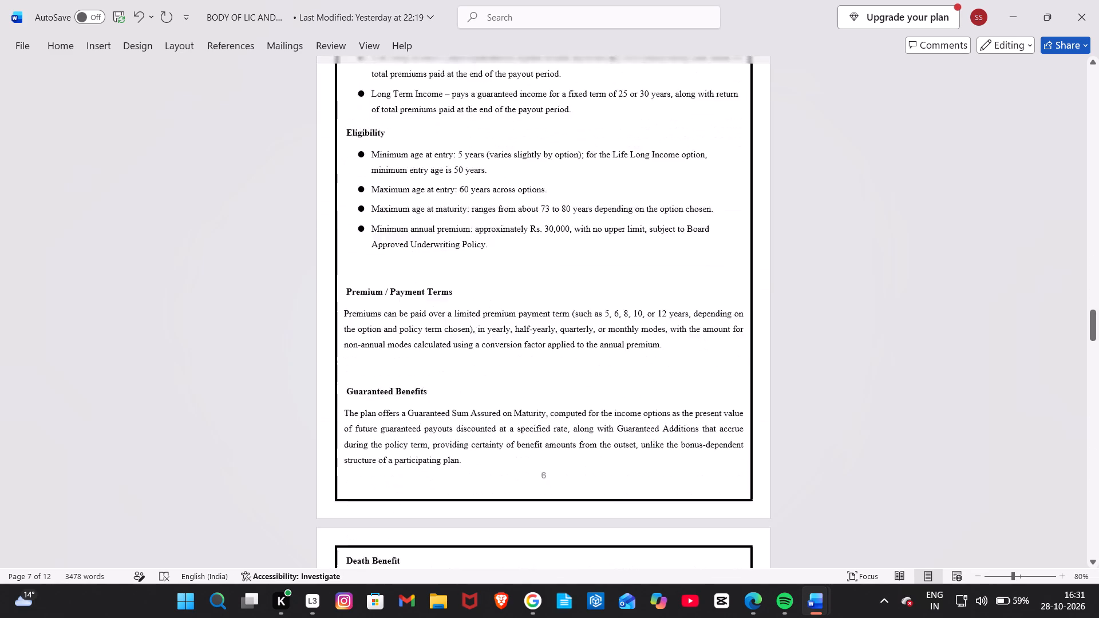
{"action": "scroll", "coordinate": [487, 260], "scroll_direction": "up", "scroll_amount": 3}
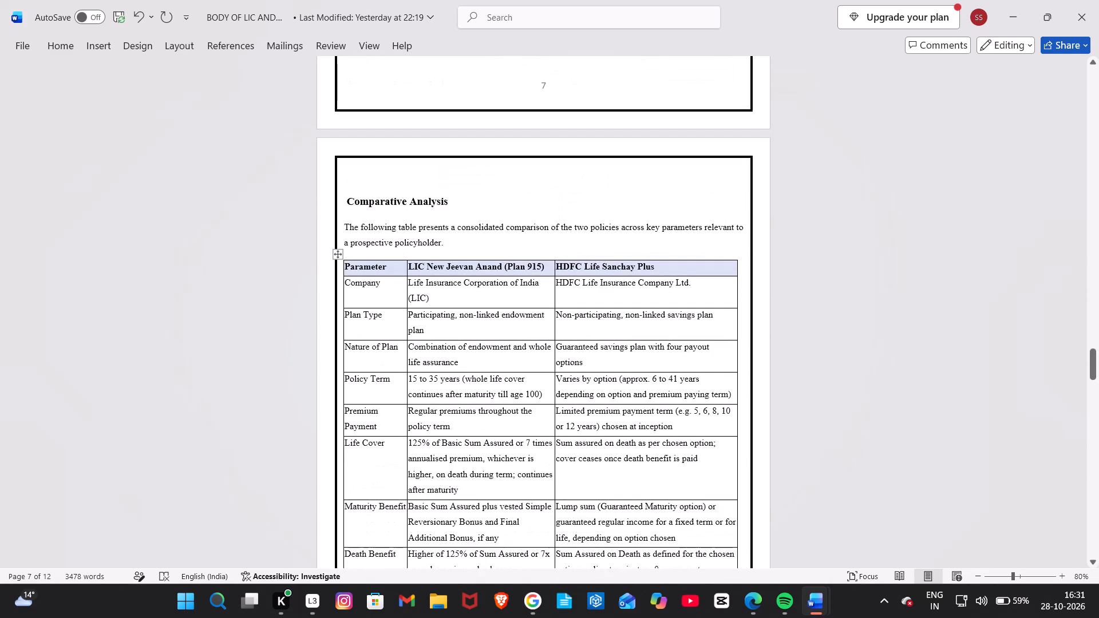
Widen the HDFC Life Sanchay Plus column of the Comparative Analysis table so its outer edge lines up with the text margin.
{"action": "left_click_drag", "start_coordinate": [341, 261], "coordinate": [347, 260]}
{"action": "left_click", "coordinate": [347, 260]}
{"action": "left_click", "coordinate": [351, 258]}
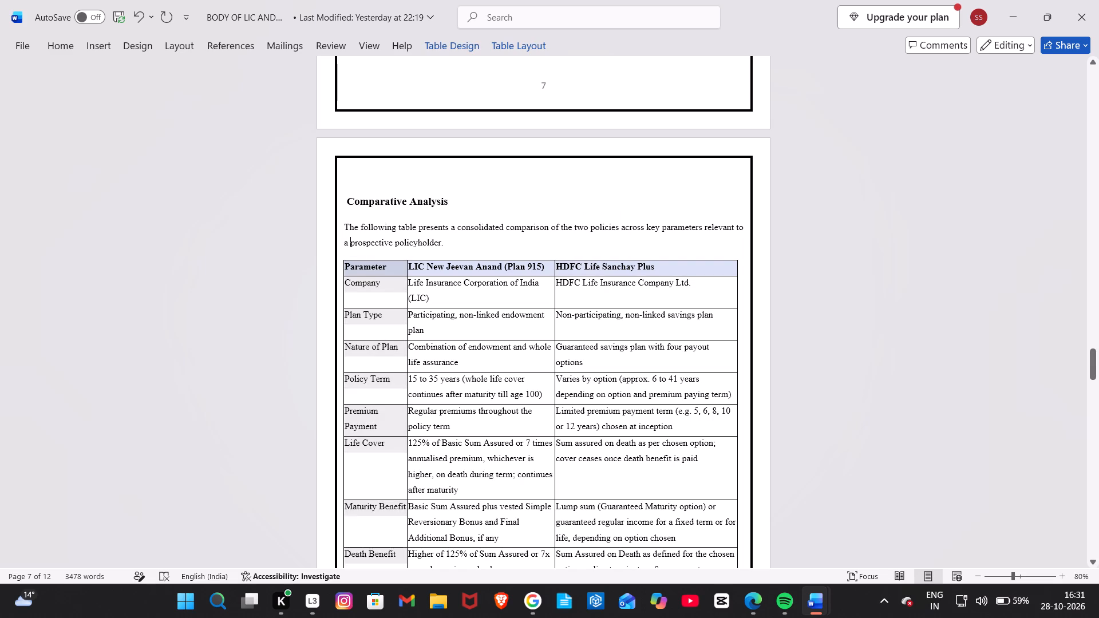
{"action": "left_click", "coordinate": [343, 284]}
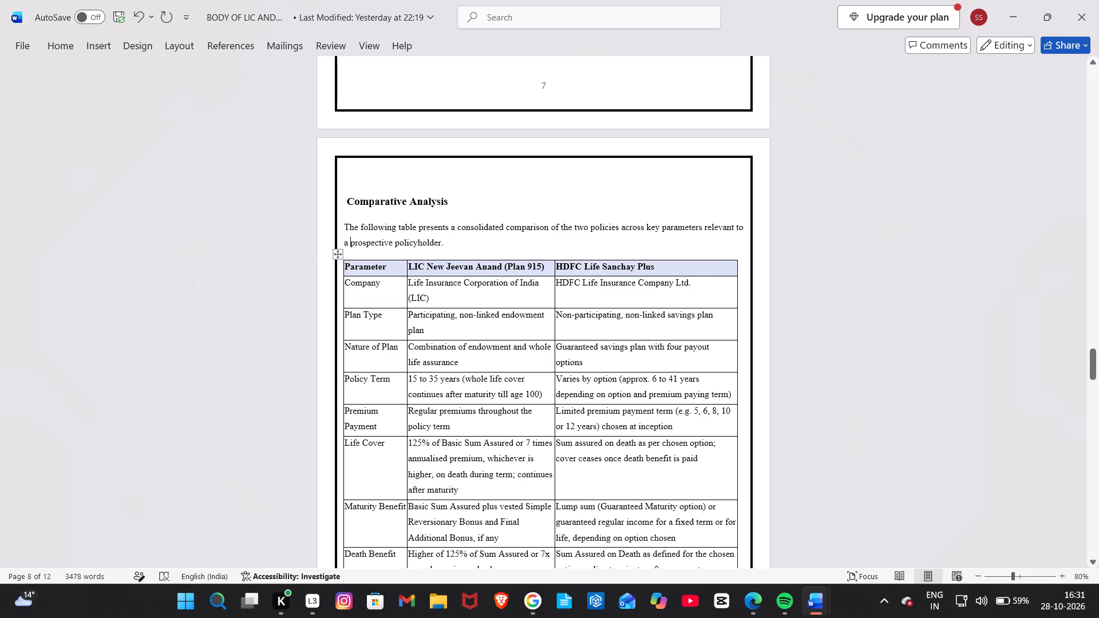
{"action": "left_click_drag", "start_coordinate": [737, 292], "coordinate": [740, 295]}
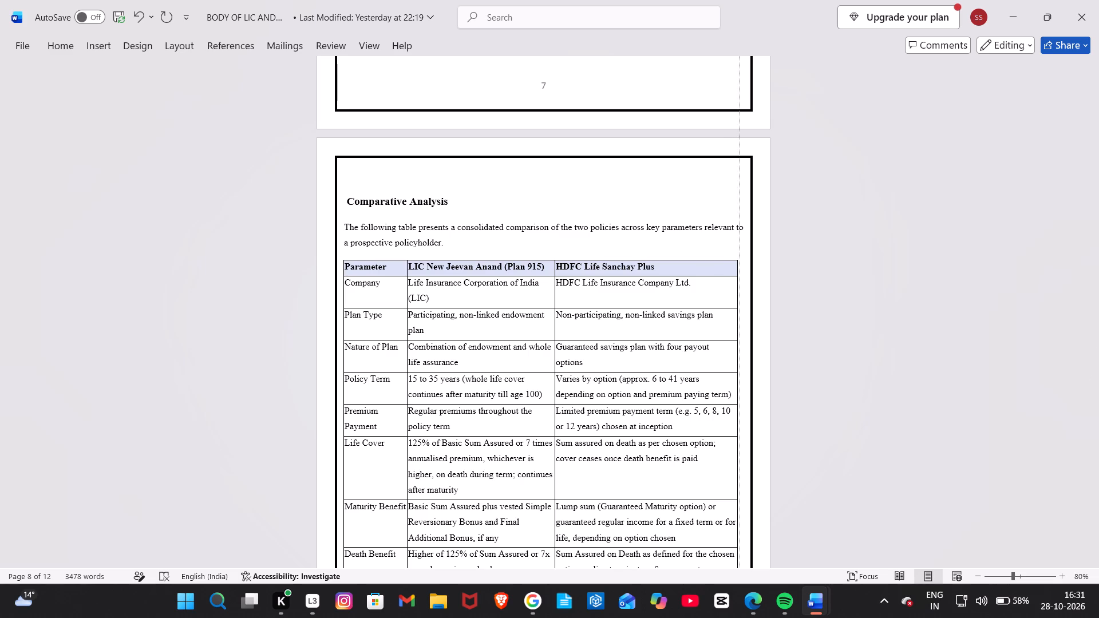
{"action": "left_click_drag", "start_coordinate": [740, 295], "coordinate": [742, 296]}
{"action": "left_click_drag", "start_coordinate": [742, 296], "coordinate": [742, 296]}
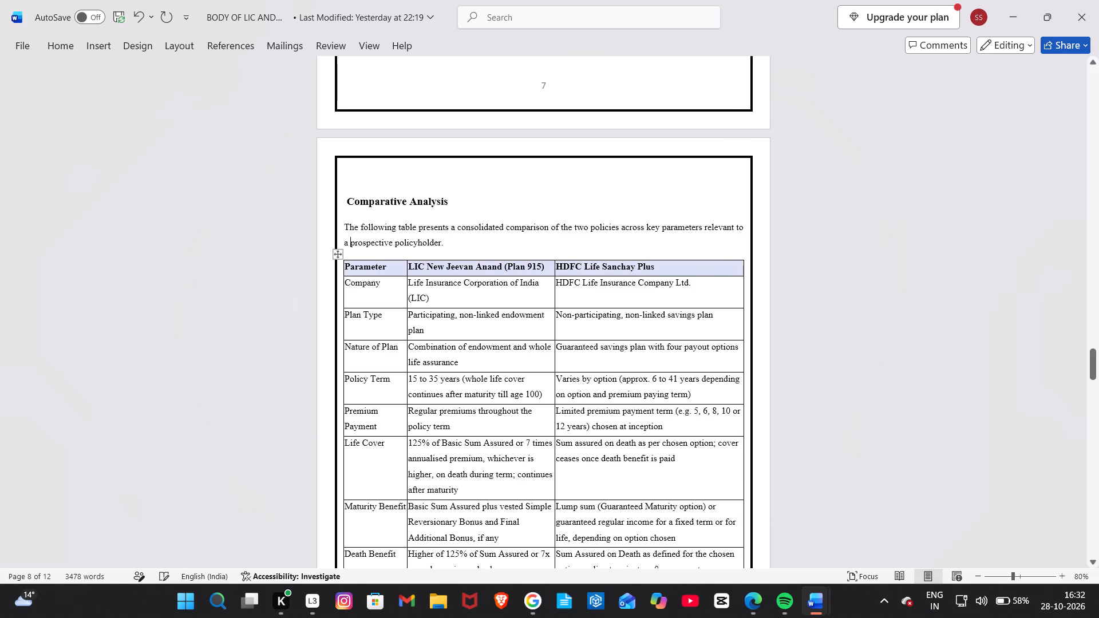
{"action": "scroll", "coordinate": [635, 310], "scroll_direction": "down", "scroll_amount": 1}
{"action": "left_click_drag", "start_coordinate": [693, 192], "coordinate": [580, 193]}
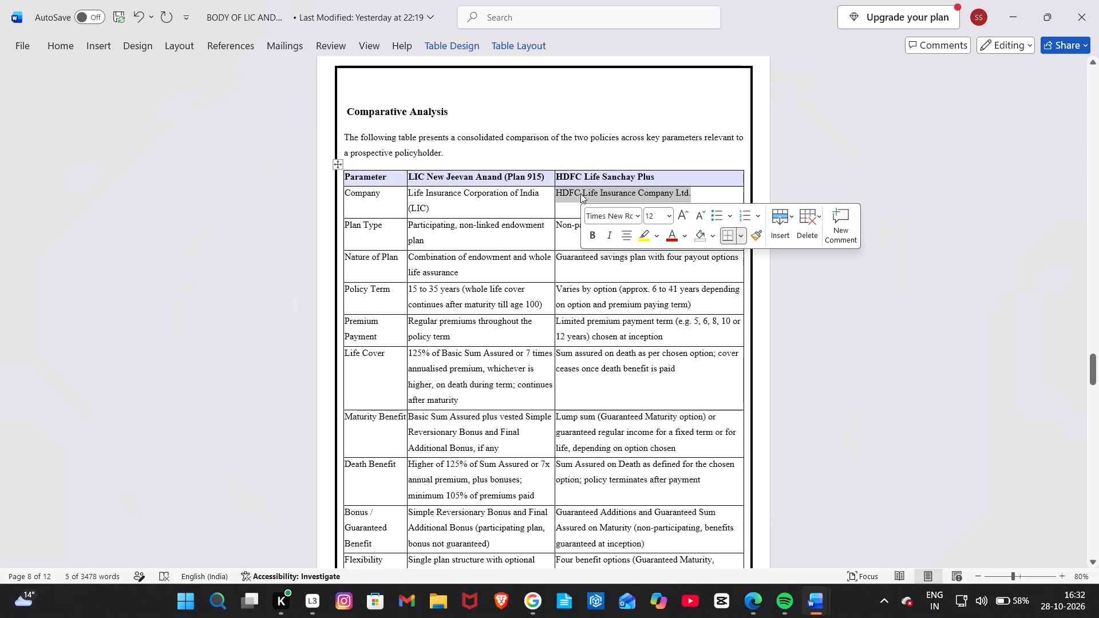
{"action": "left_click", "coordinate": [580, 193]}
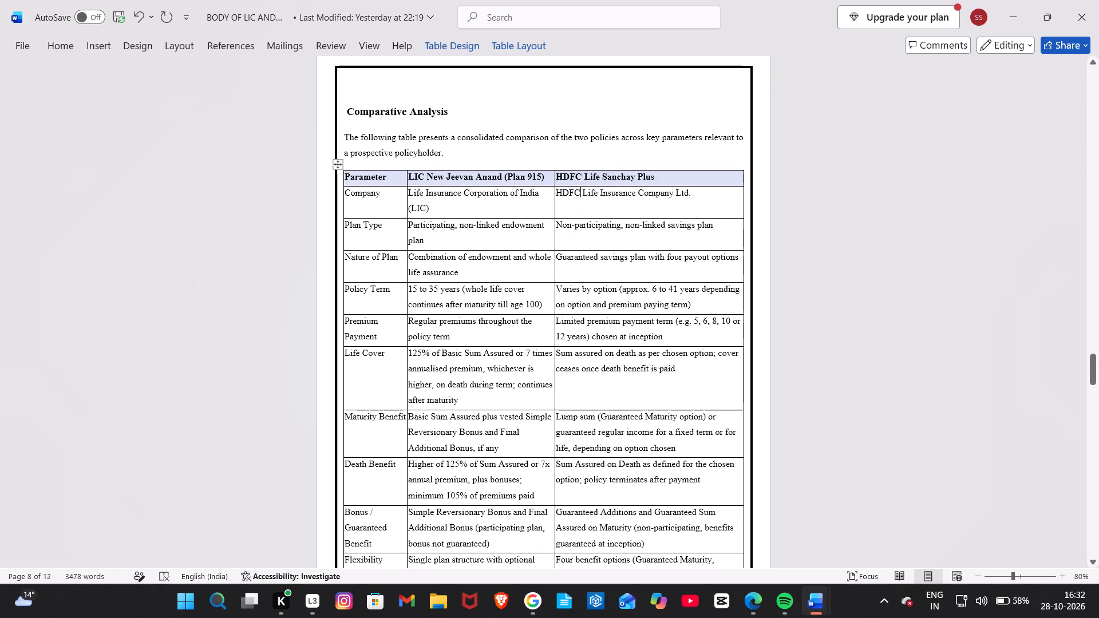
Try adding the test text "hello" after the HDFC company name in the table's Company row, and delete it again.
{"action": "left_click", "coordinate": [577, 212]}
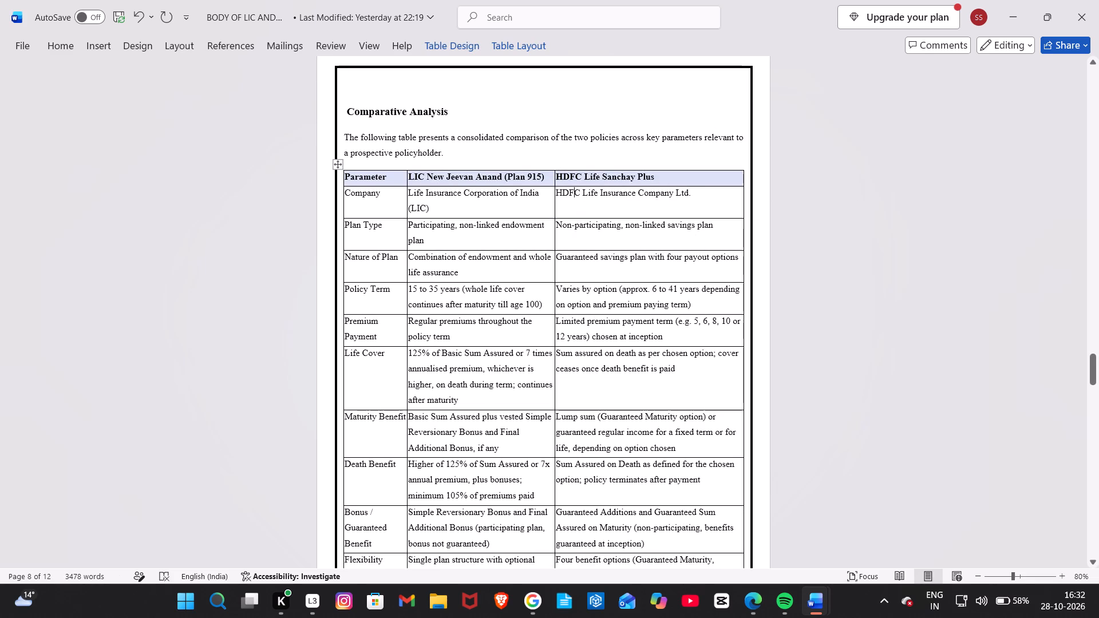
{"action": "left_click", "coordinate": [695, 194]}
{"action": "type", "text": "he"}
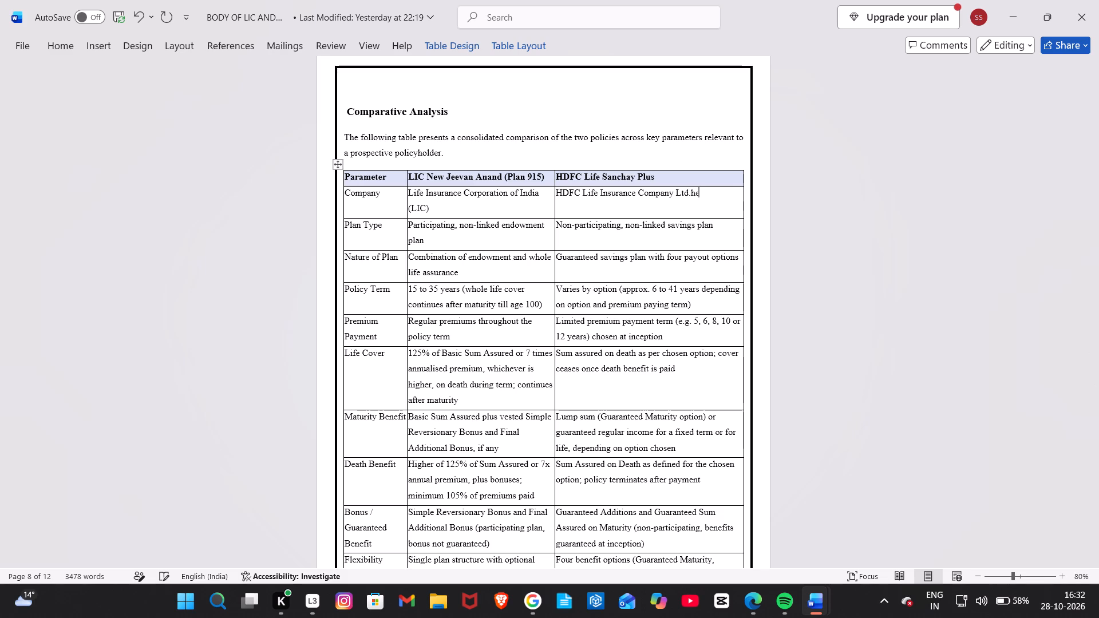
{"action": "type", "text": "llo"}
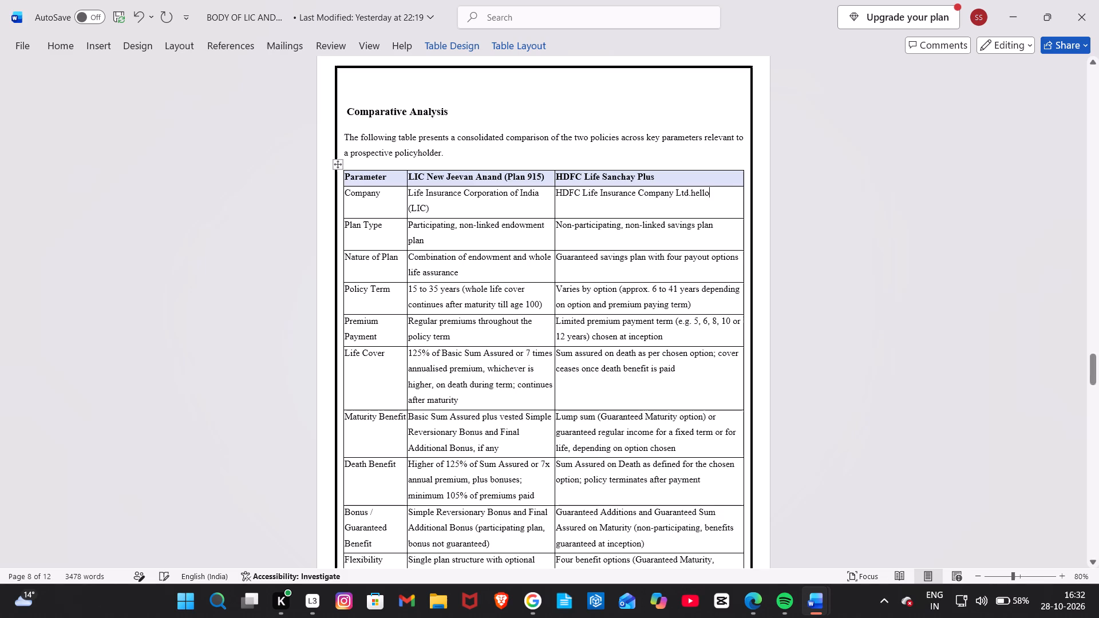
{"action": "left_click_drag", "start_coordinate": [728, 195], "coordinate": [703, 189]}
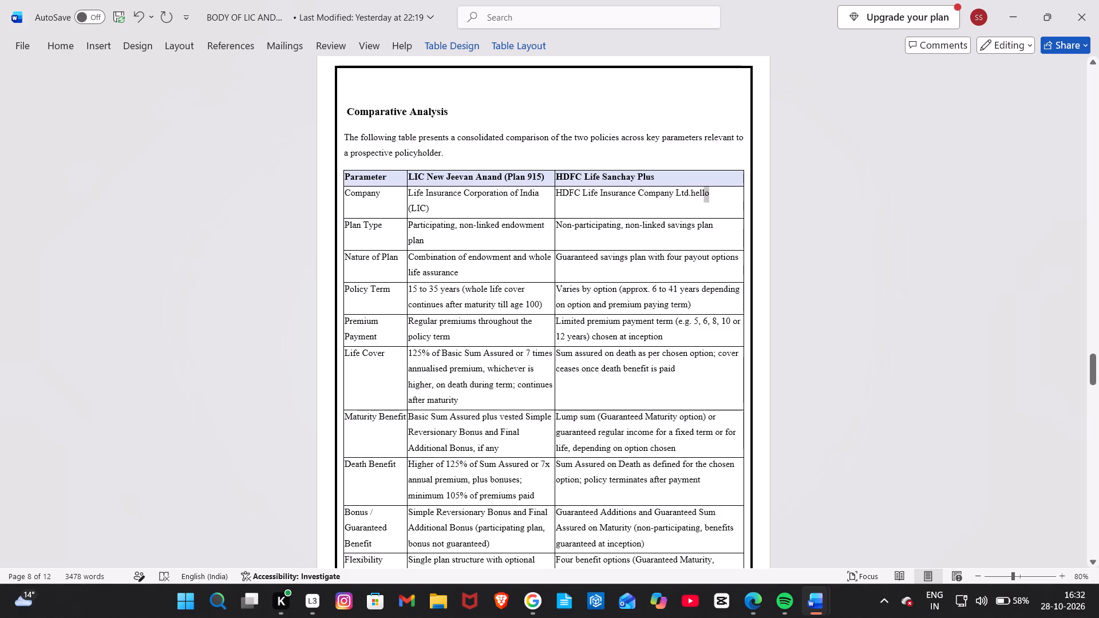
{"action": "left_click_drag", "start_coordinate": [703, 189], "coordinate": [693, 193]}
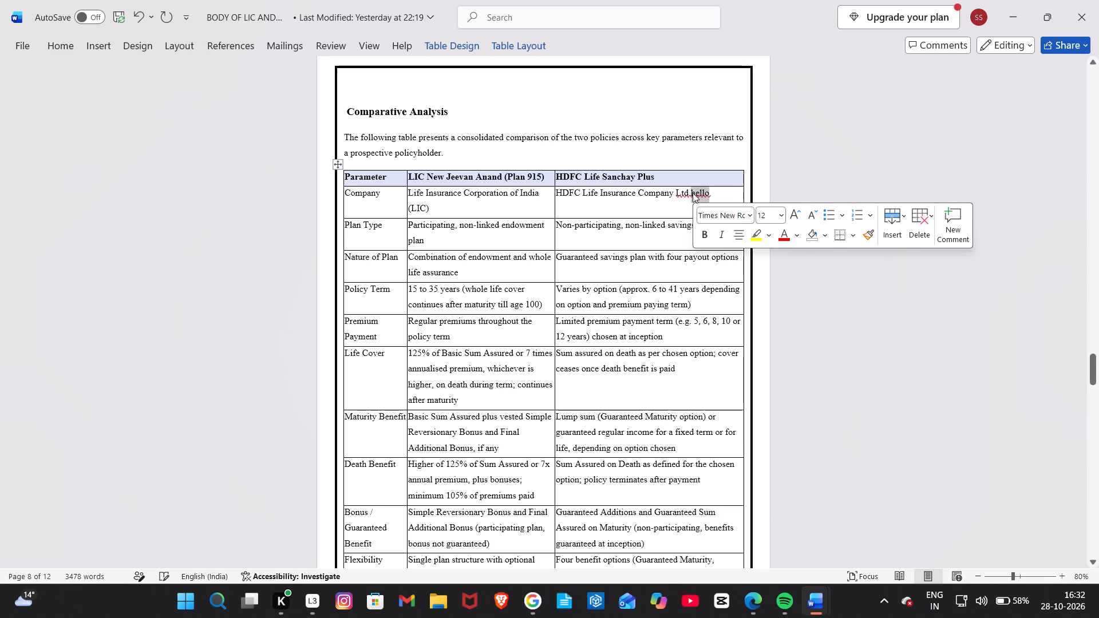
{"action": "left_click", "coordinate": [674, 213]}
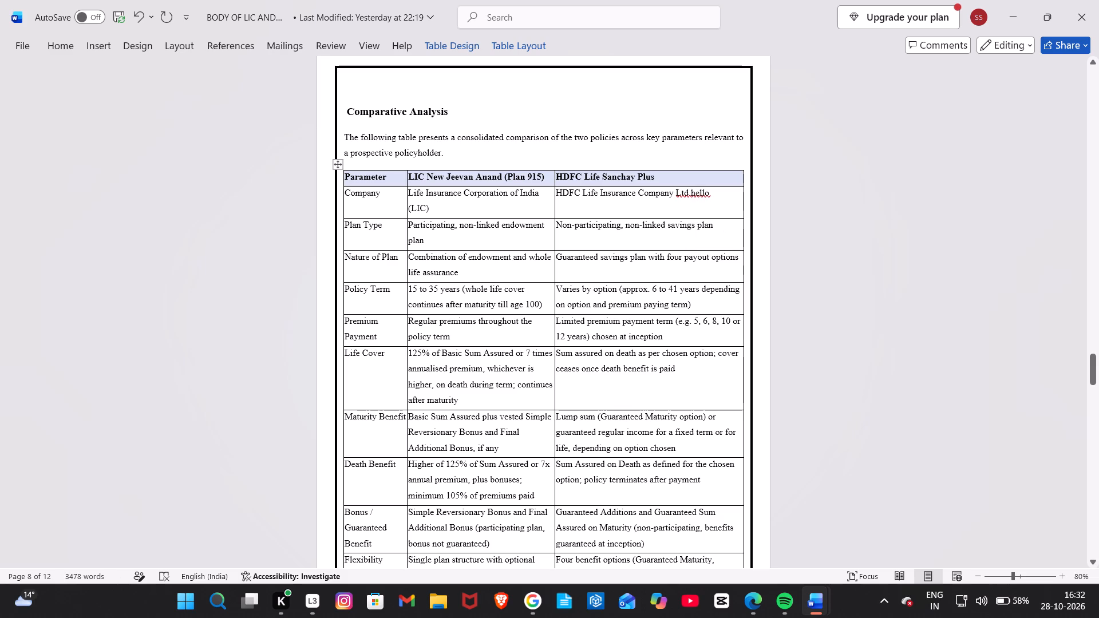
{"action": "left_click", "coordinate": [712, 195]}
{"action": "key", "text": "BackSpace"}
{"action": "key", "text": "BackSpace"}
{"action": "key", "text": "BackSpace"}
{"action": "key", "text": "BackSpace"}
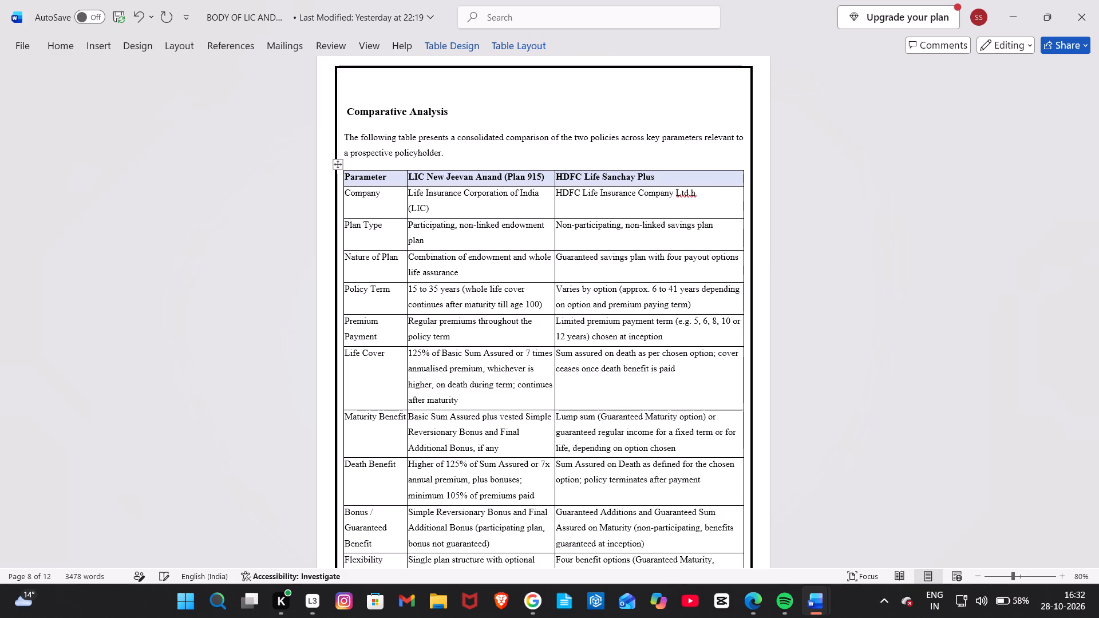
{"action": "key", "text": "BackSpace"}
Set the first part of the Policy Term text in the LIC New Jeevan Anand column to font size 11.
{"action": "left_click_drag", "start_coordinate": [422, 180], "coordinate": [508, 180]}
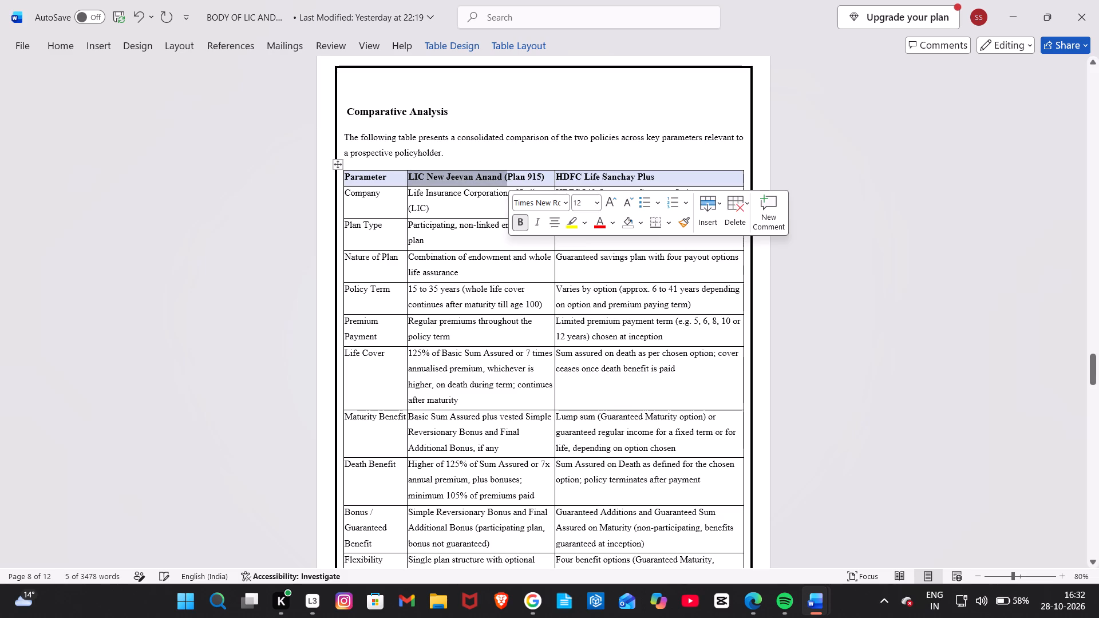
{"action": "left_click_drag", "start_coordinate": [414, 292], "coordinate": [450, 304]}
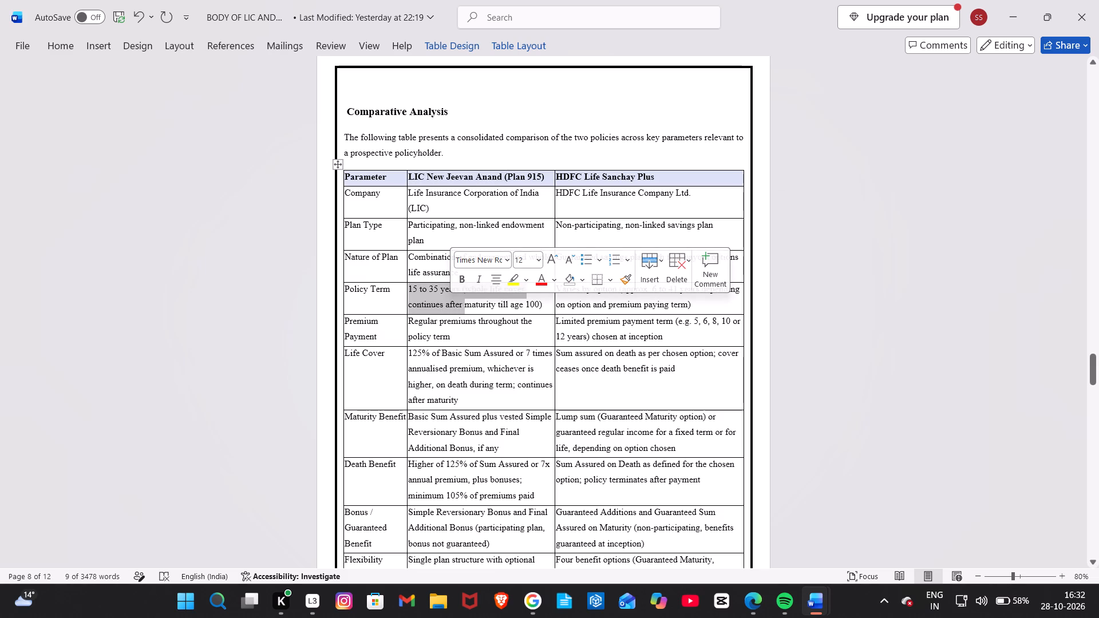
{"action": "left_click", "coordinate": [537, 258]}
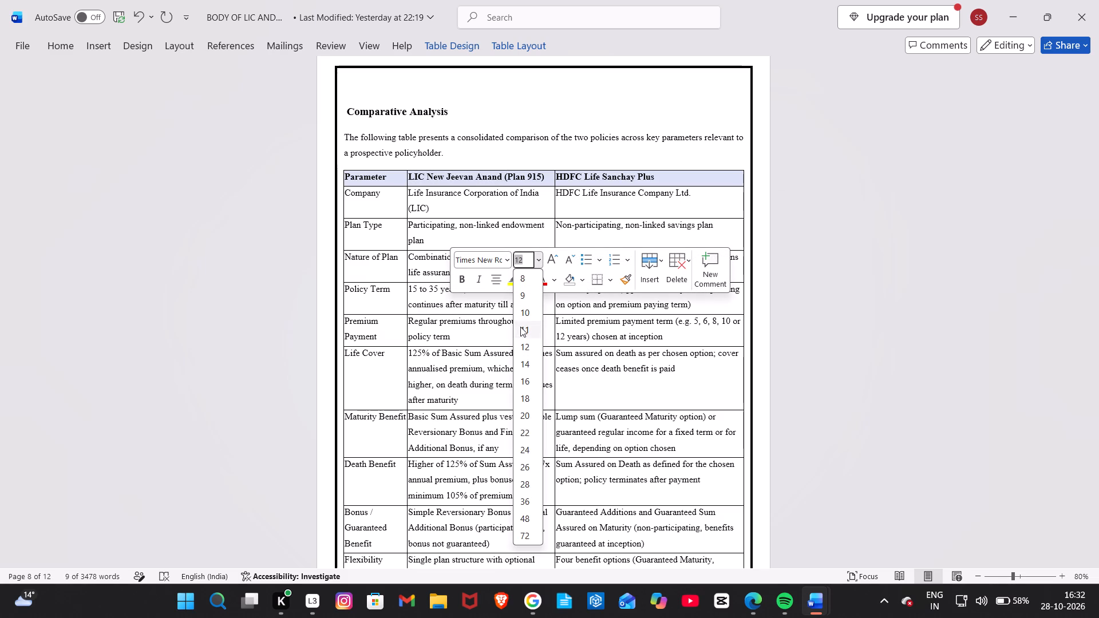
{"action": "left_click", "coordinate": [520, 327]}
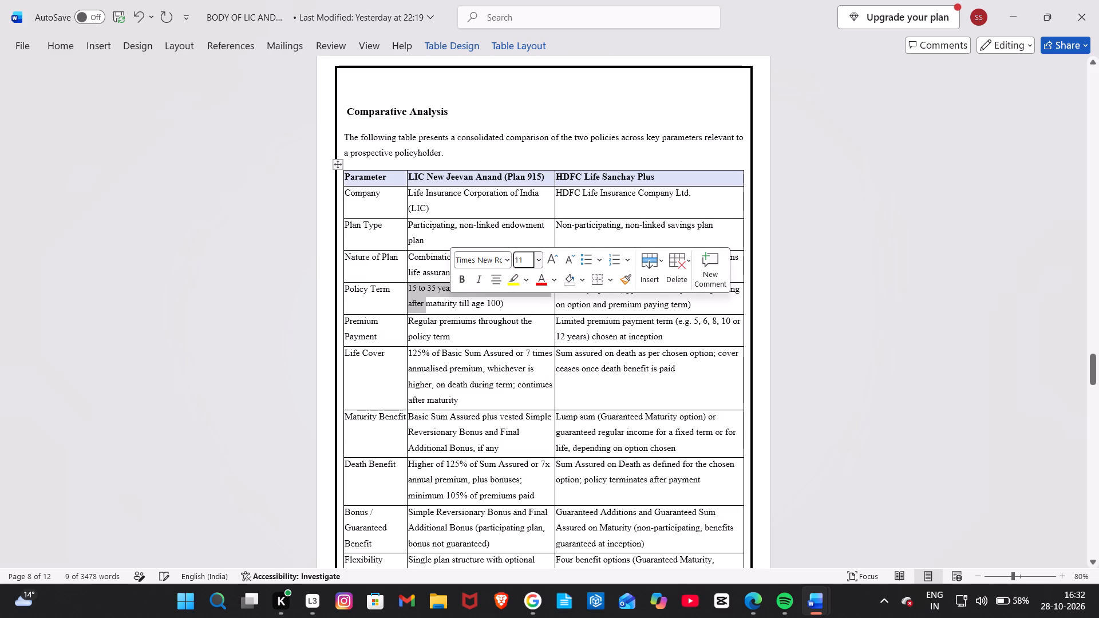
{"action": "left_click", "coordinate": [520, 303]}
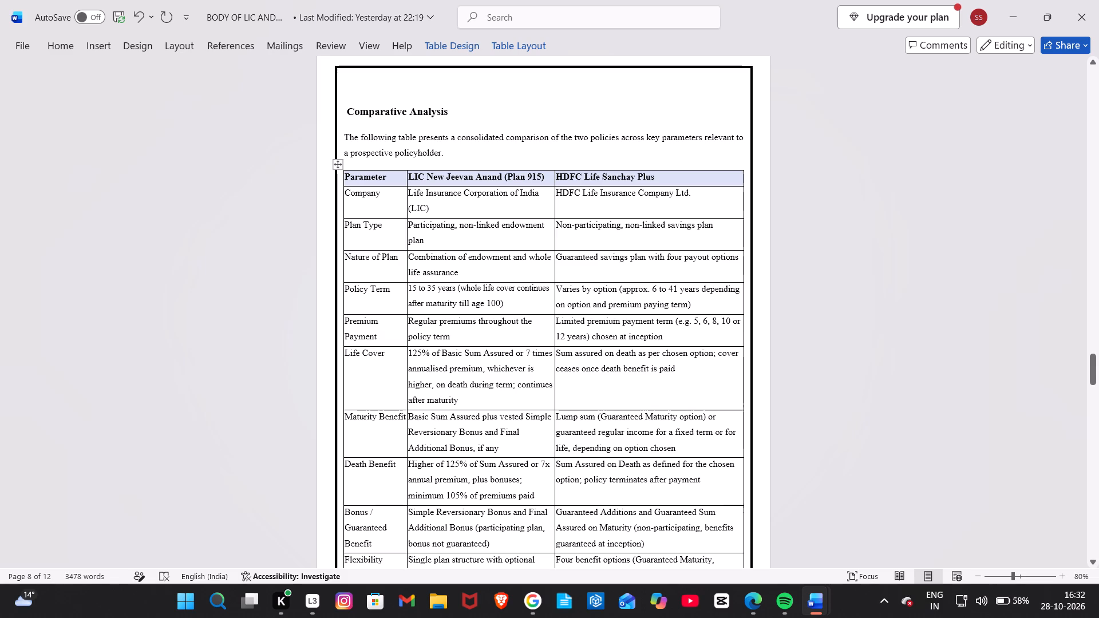
Set the text of the entire Comparative Analysis table to font size 12.
{"action": "left_click_drag", "start_coordinate": [344, 175], "coordinate": [691, 468]}
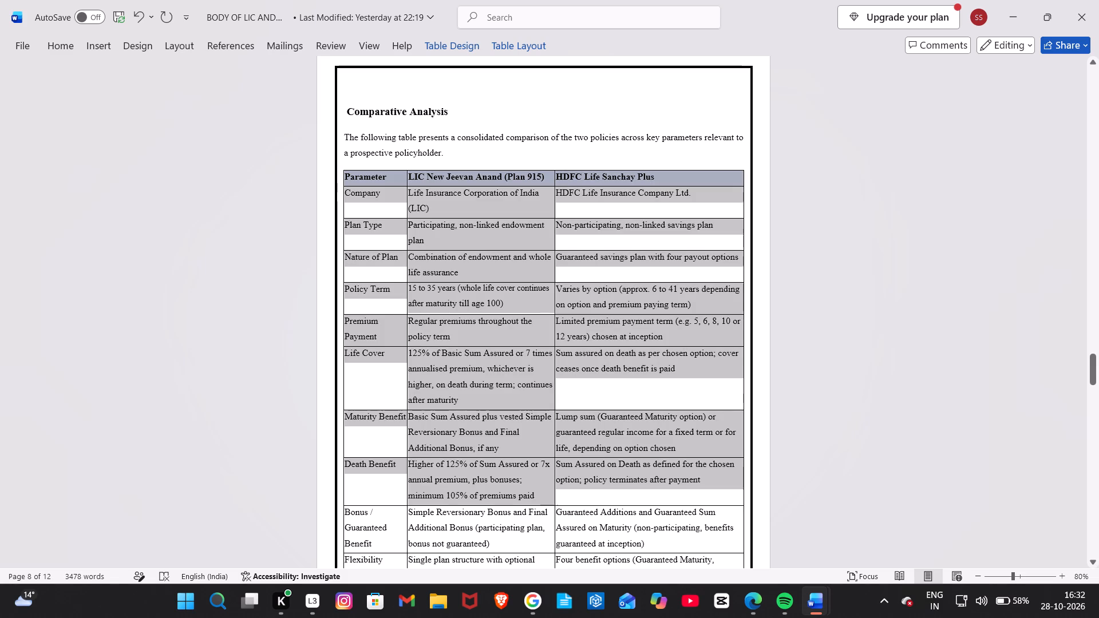
{"action": "left_click_drag", "start_coordinate": [691, 468], "coordinate": [656, 199]}
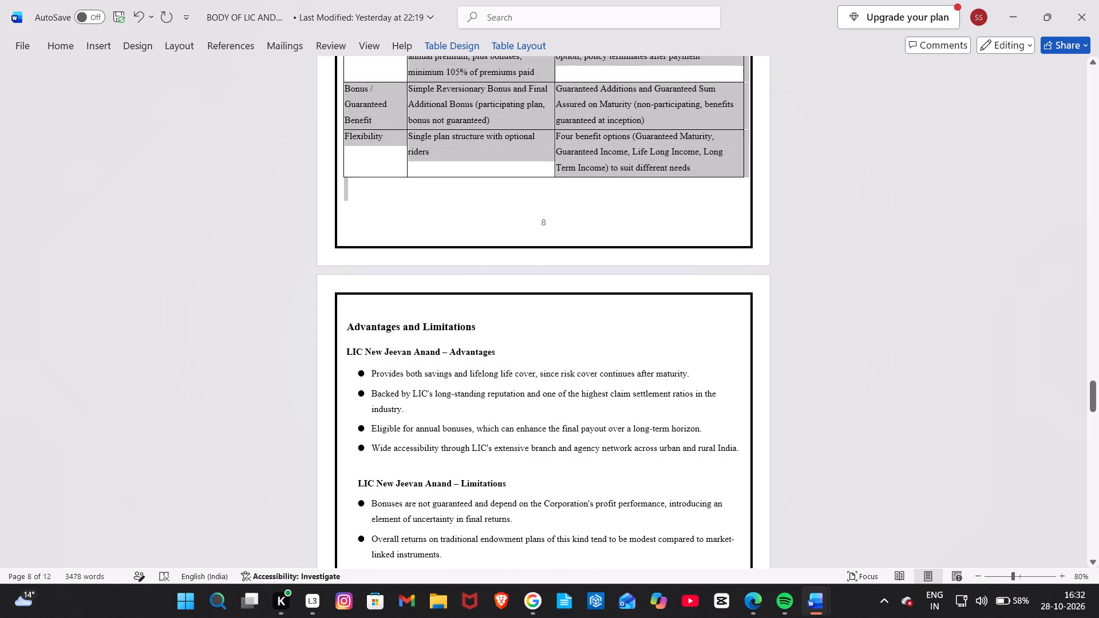
{"action": "left_click_drag", "start_coordinate": [656, 199], "coordinate": [672, 195]}
{"action": "left_click", "coordinate": [780, 157]}
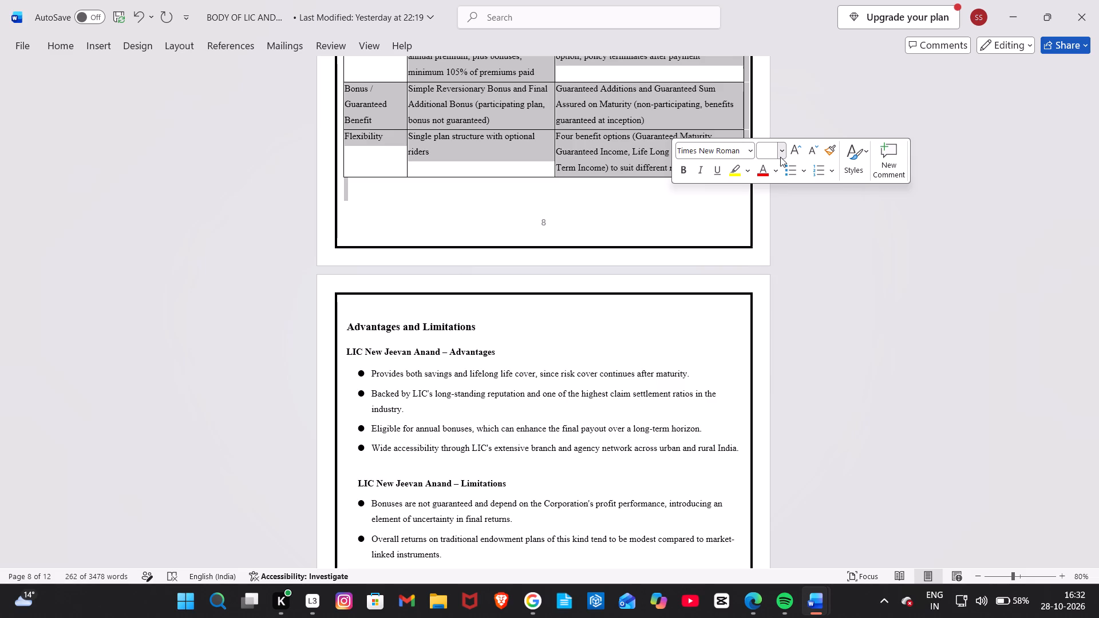
{"action": "left_click", "coordinate": [765, 236]}
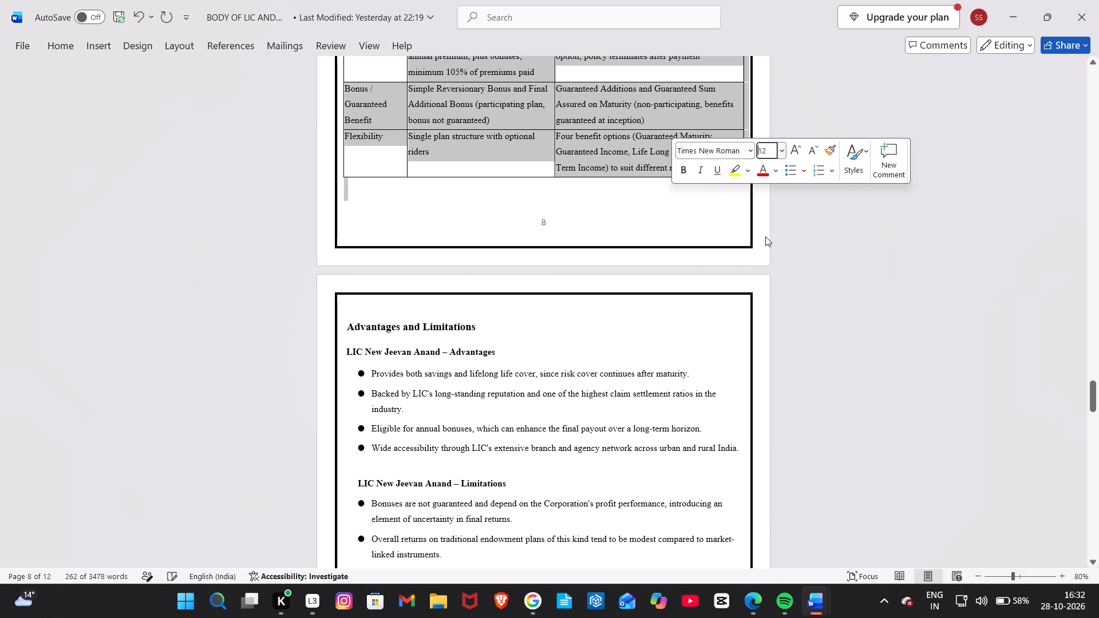
{"action": "scroll", "coordinate": [453, 113], "scroll_direction": "up", "scroll_amount": 3}
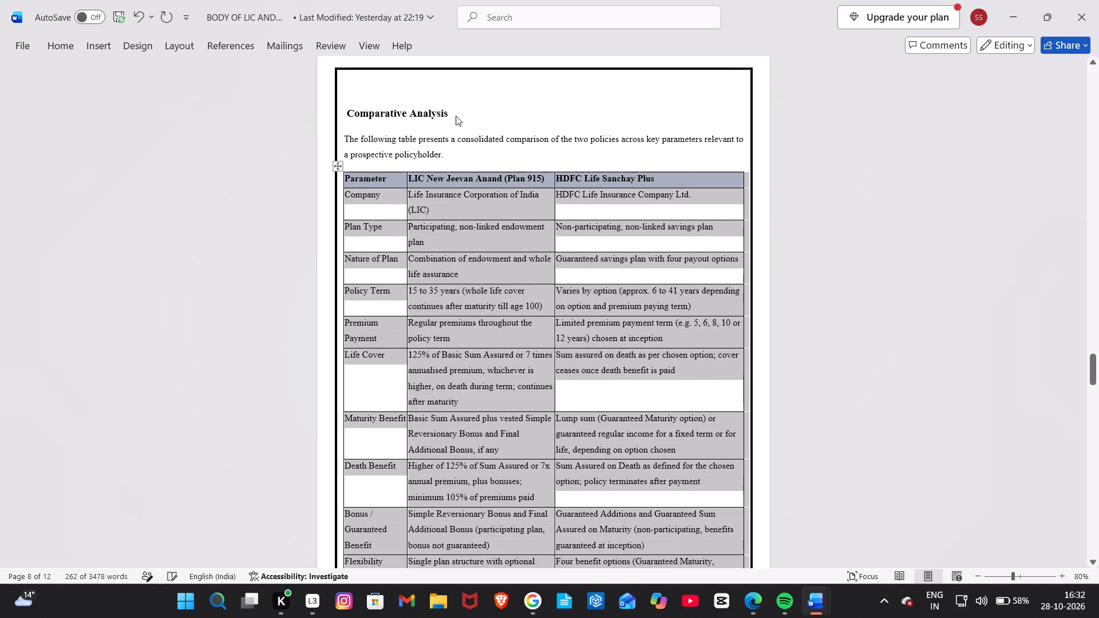
{"action": "left_click", "coordinate": [512, 306]}
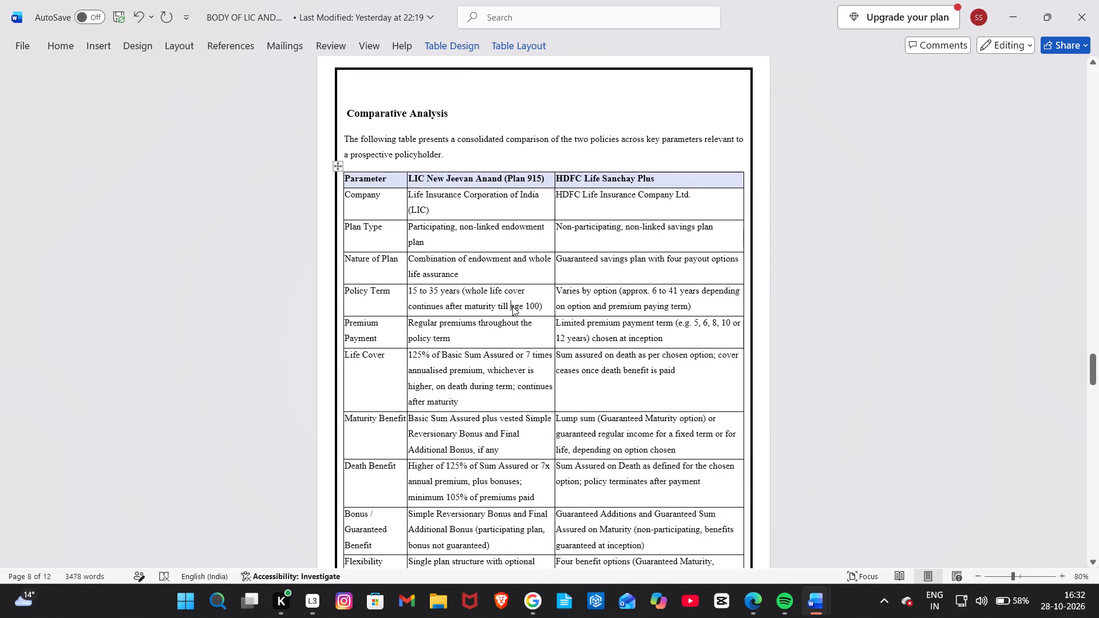
Review the page layout from the Comparative Analysis section back to the LIC role in the Indian insurance sector page.
{"action": "scroll", "coordinate": [512, 306], "scroll_direction": "up", "scroll_amount": 6}
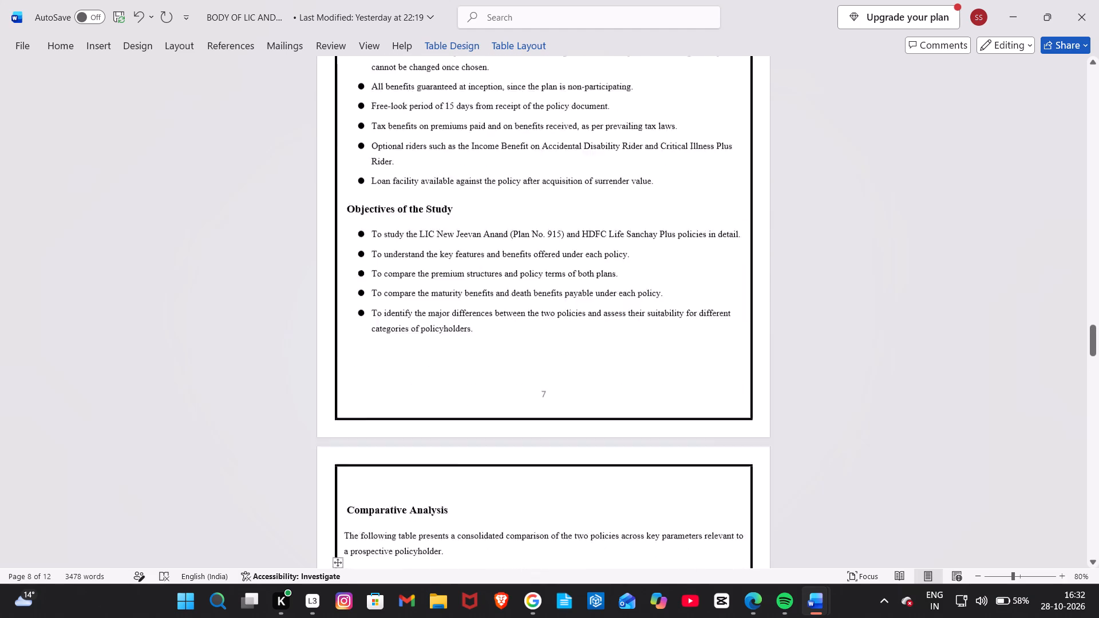
{"action": "scroll", "coordinate": [512, 306], "scroll_direction": "up", "scroll_amount": 3}
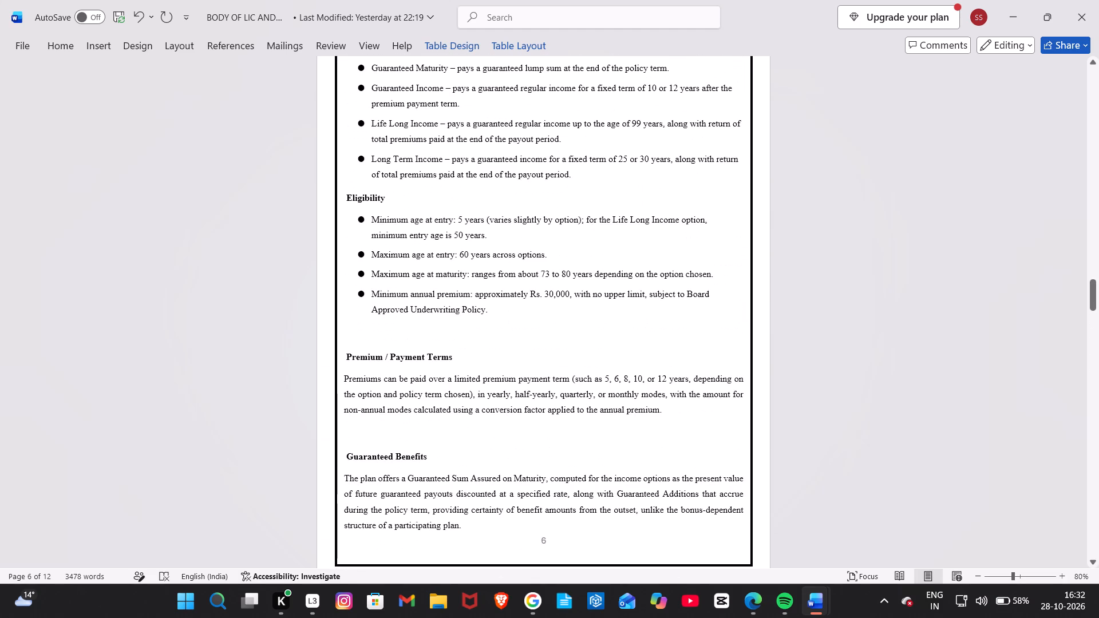
{"action": "scroll", "coordinate": [494, 300], "scroll_direction": "up", "scroll_amount": 10}
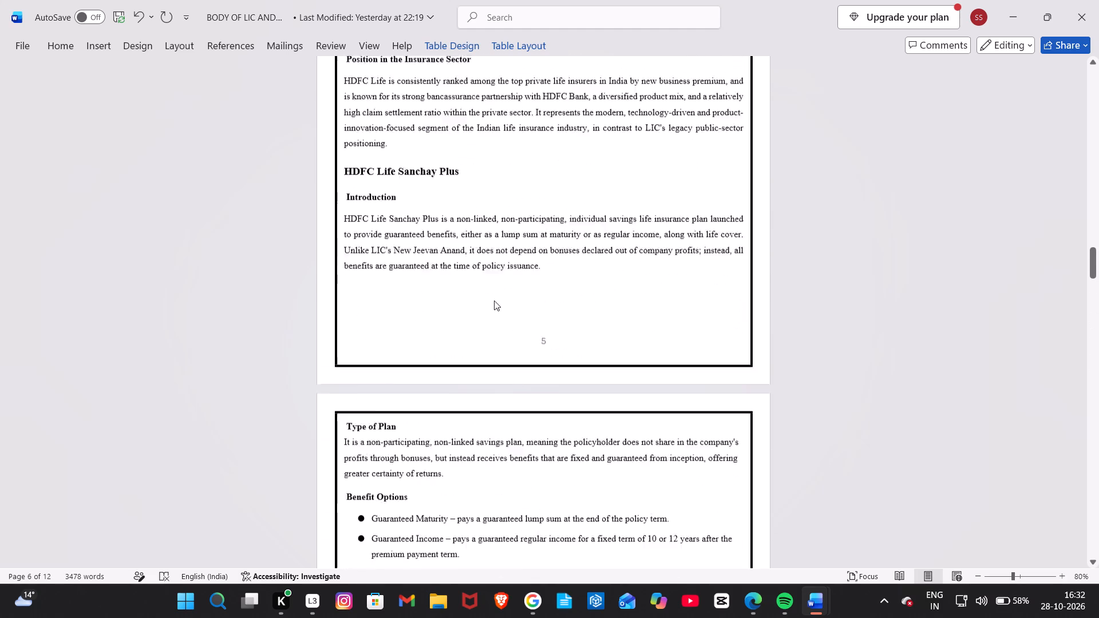
{"action": "scroll", "coordinate": [494, 300], "scroll_direction": "up", "scroll_amount": 7}
{"action": "scroll", "coordinate": [495, 302], "scroll_direction": "down", "scroll_amount": 7}
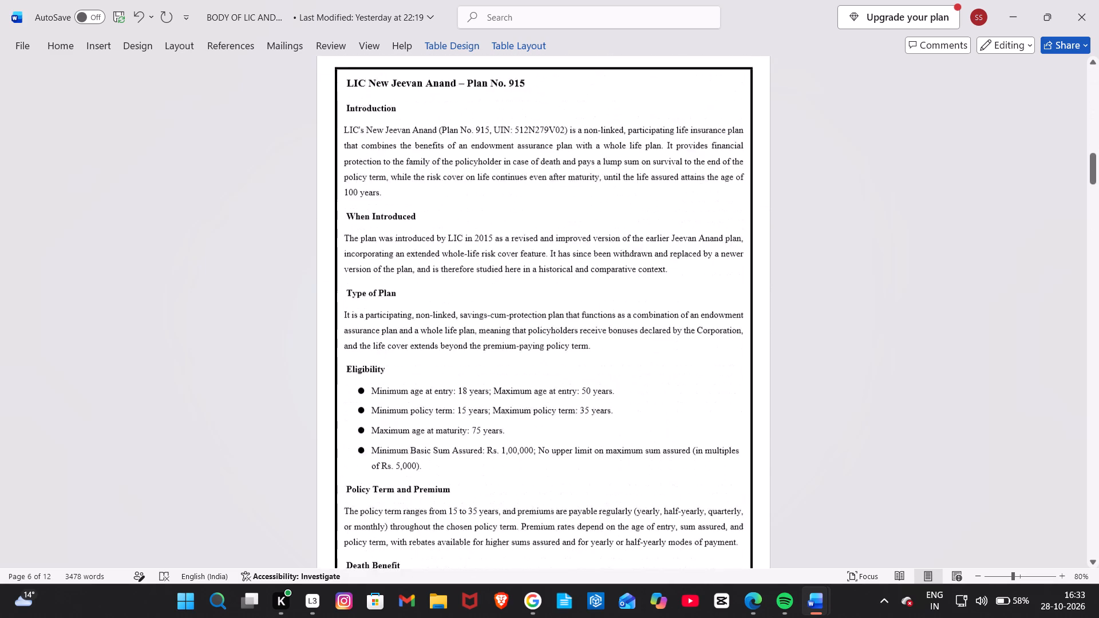
{"action": "scroll", "coordinate": [495, 302], "scroll_direction": "down", "scroll_amount": 1}
{"action": "left_click_drag", "start_coordinate": [397, 183], "coordinate": [470, 220]}
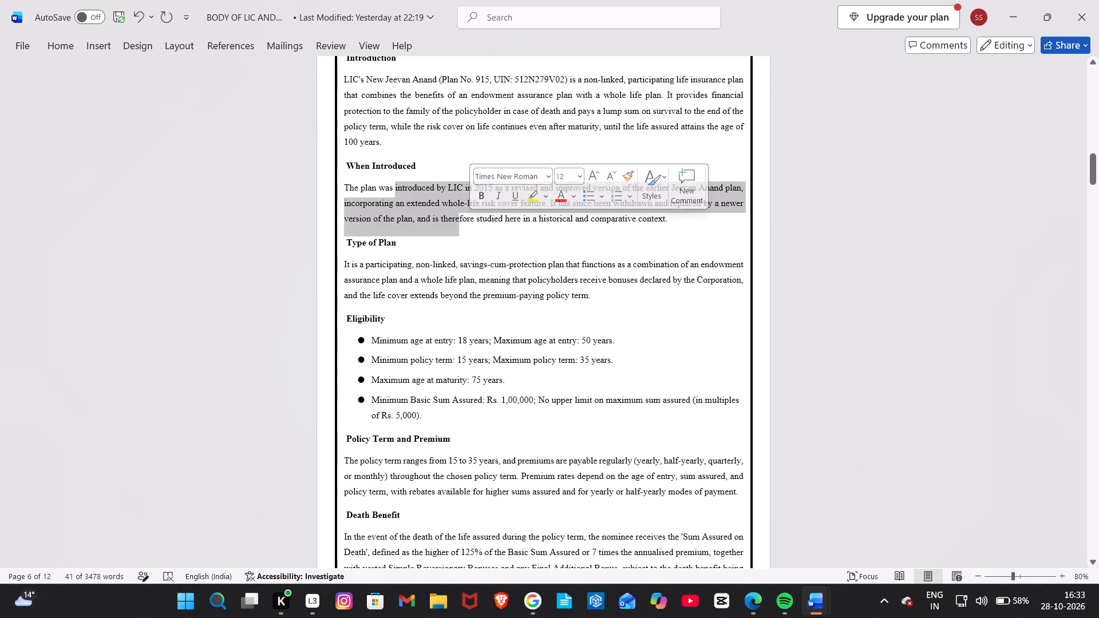
{"action": "left_click", "coordinate": [489, 236]}
{"action": "scroll", "coordinate": [489, 236], "scroll_direction": "down", "scroll_amount": 4}
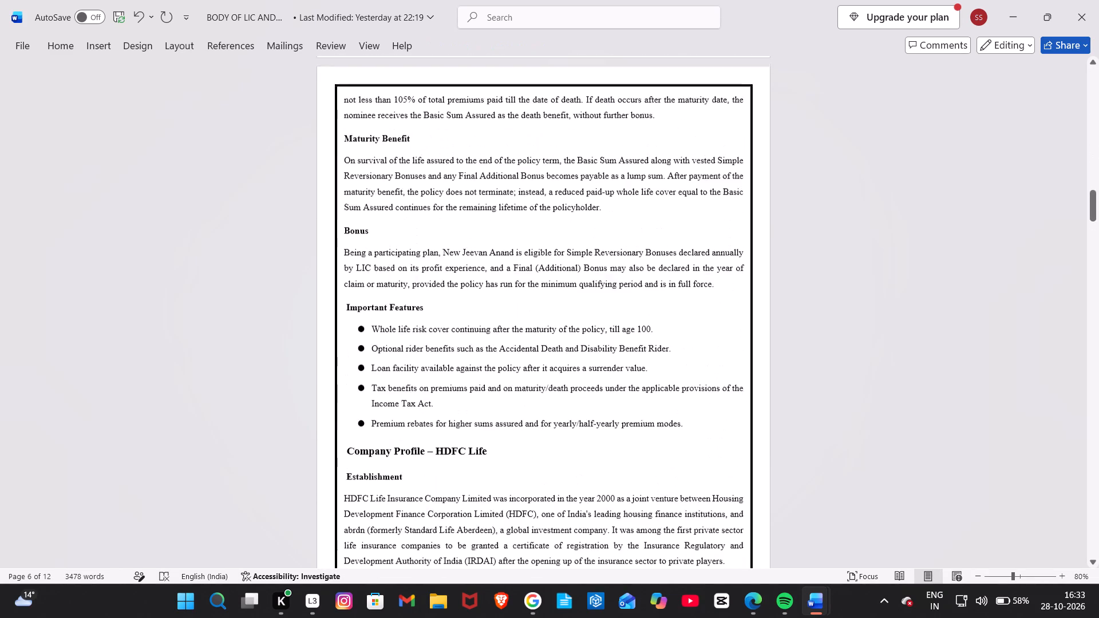
{"action": "scroll", "coordinate": [489, 236], "scroll_direction": "up", "scroll_amount": 4}
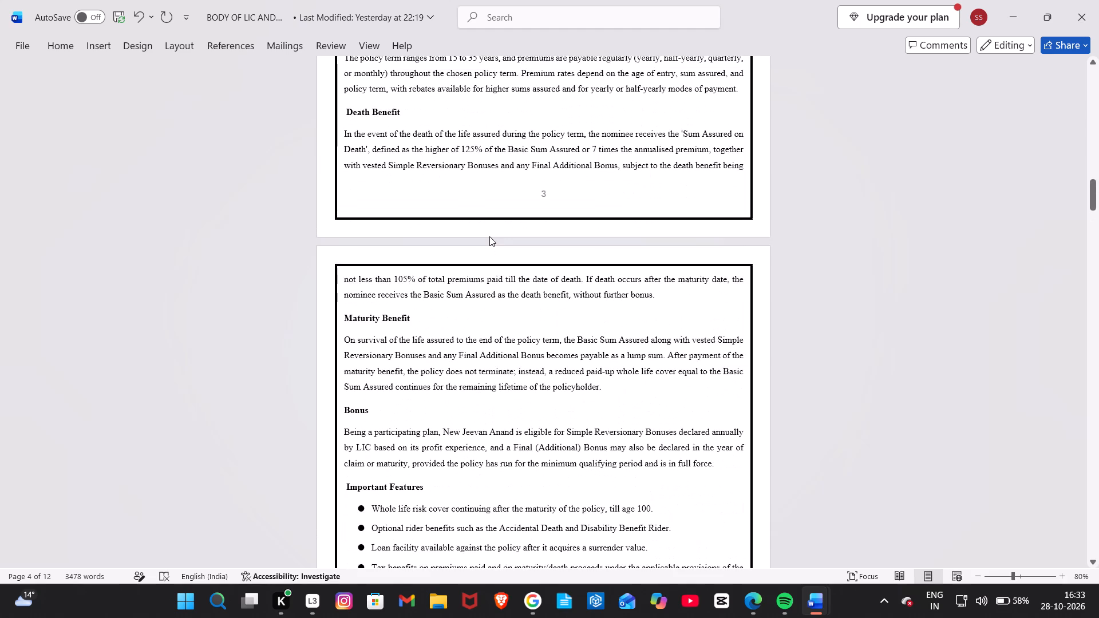
{"action": "scroll", "coordinate": [489, 236], "scroll_direction": "up", "scroll_amount": 3}
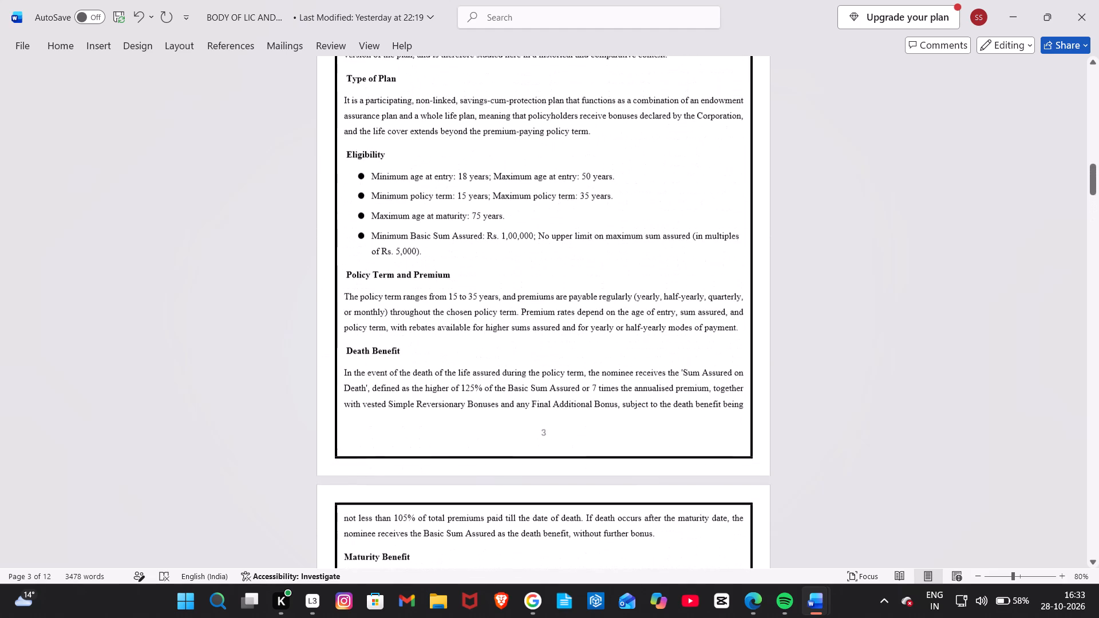
{"action": "scroll", "coordinate": [489, 236], "scroll_direction": "up", "scroll_amount": 5}
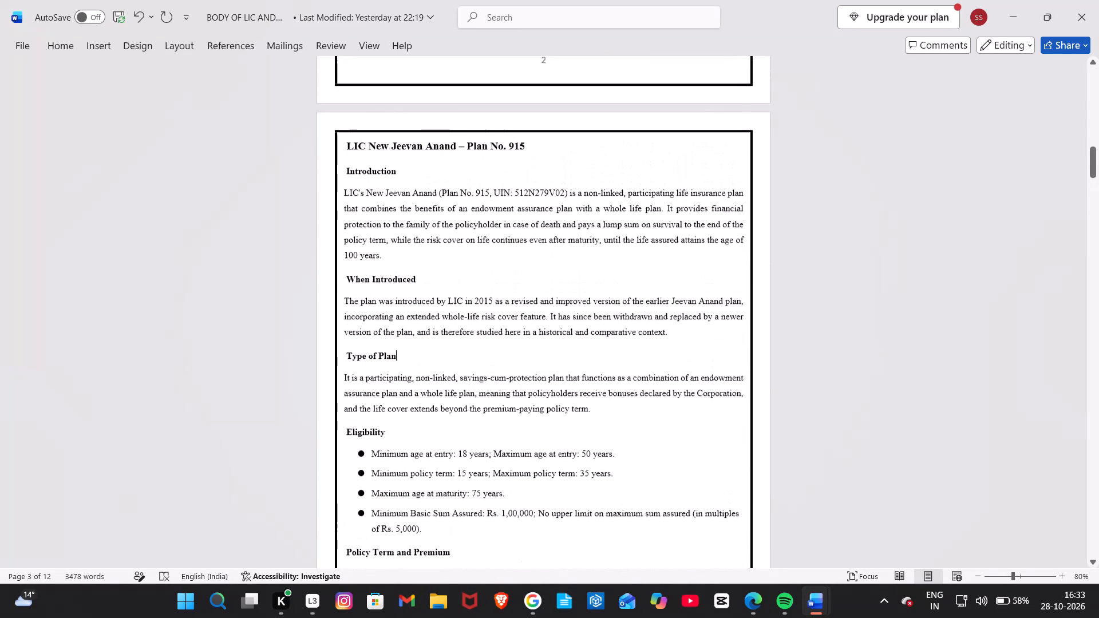
{"action": "scroll", "coordinate": [489, 236], "scroll_direction": "up", "scroll_amount": 2}
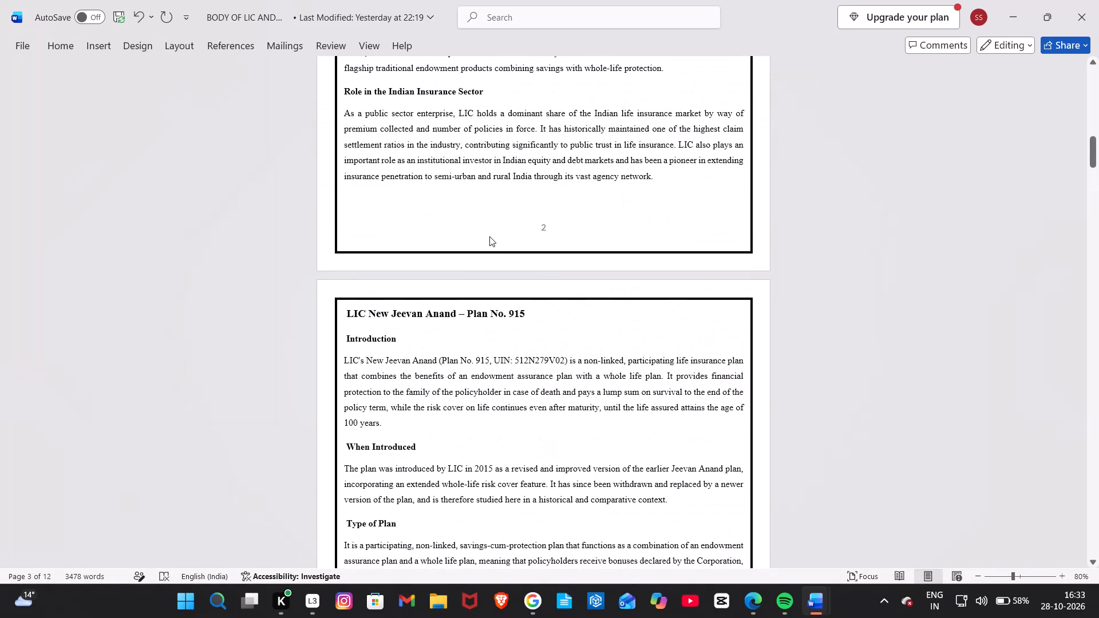
{"action": "scroll", "coordinate": [489, 236], "scroll_direction": "up", "scroll_amount": 1}
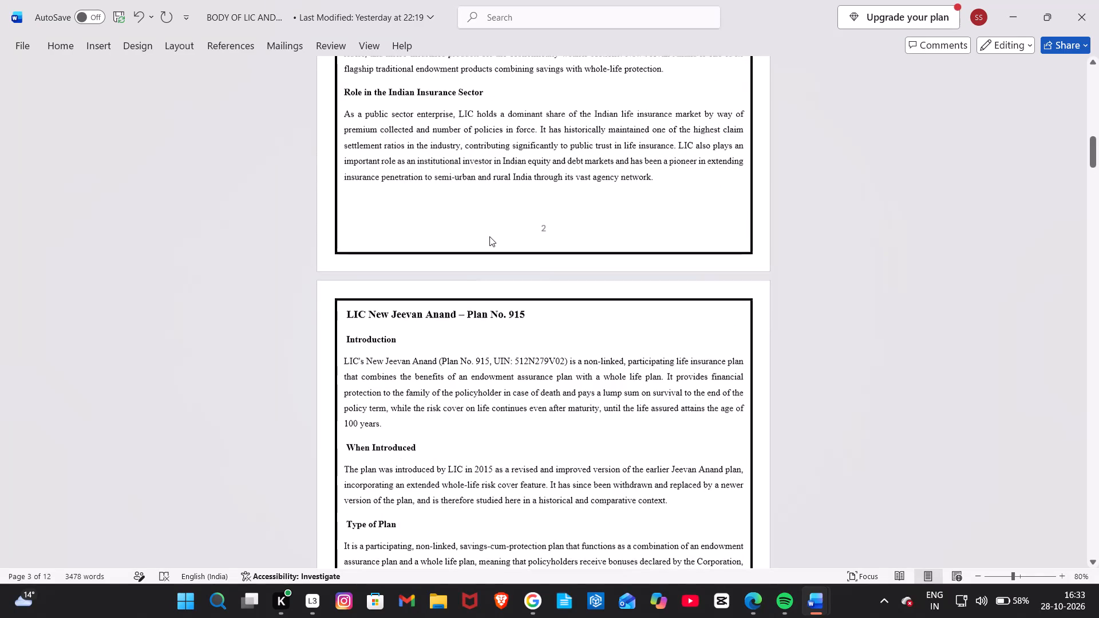
{"action": "scroll", "coordinate": [489, 236], "scroll_direction": "up", "scroll_amount": 2}
Review the page layout from the LIC New Jeevan Anand plan through the HDFC Life sections to the Objectives of the Study.
{"action": "scroll", "coordinate": [489, 236], "scroll_direction": "down", "scroll_amount": 9}
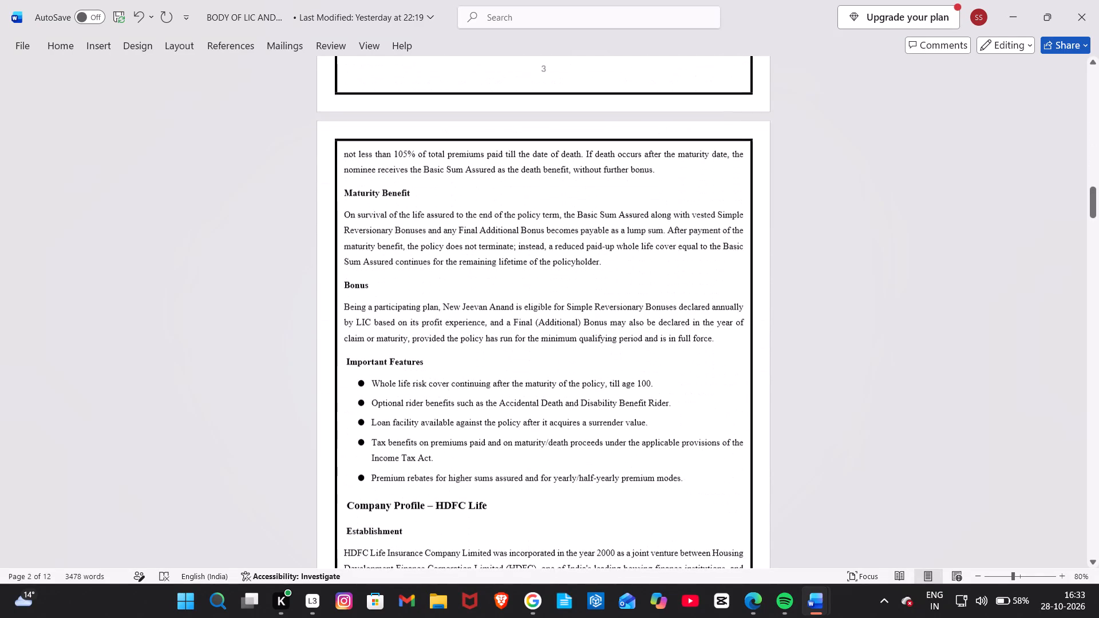
{"action": "scroll", "coordinate": [489, 236], "scroll_direction": "down", "scroll_amount": 6}
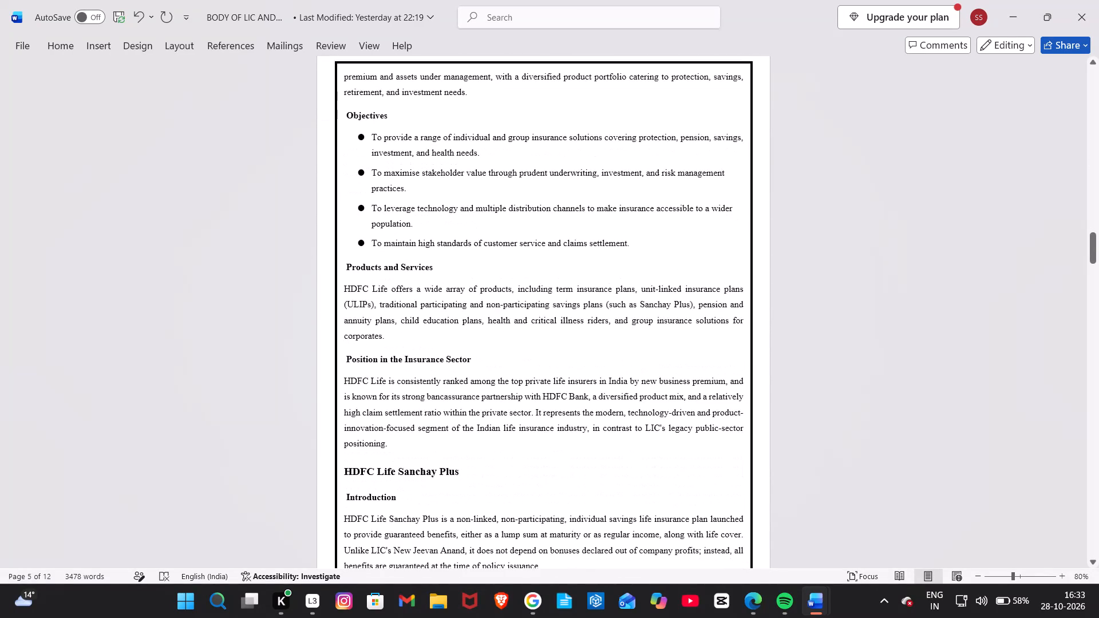
{"action": "scroll", "coordinate": [489, 236], "scroll_direction": "up", "scroll_amount": 4}
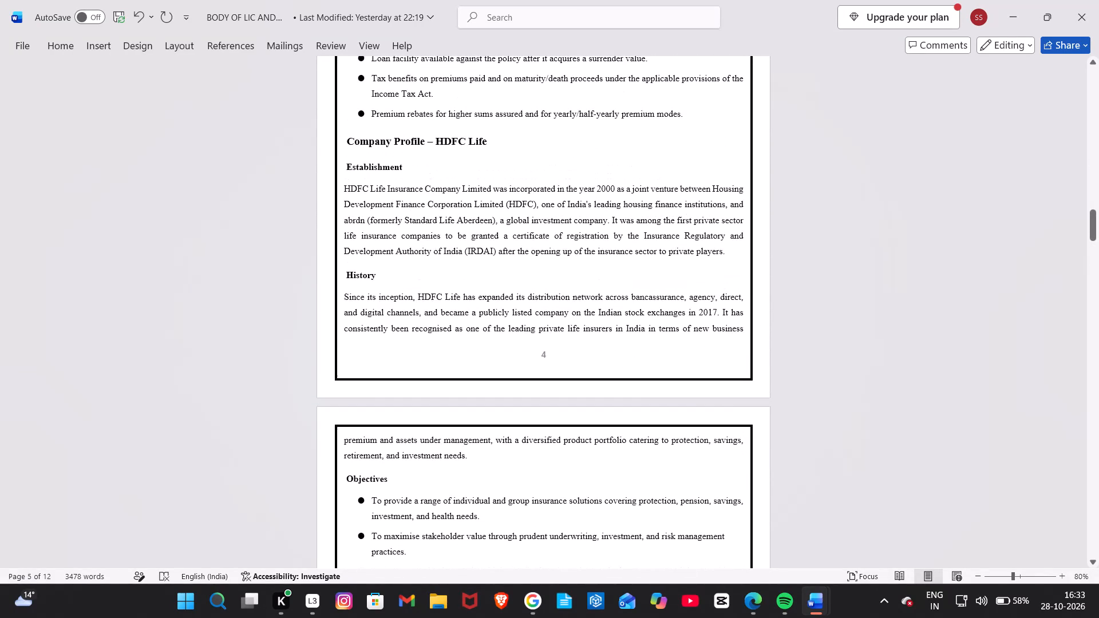
{"action": "scroll", "coordinate": [489, 236], "scroll_direction": "down", "scroll_amount": 4}
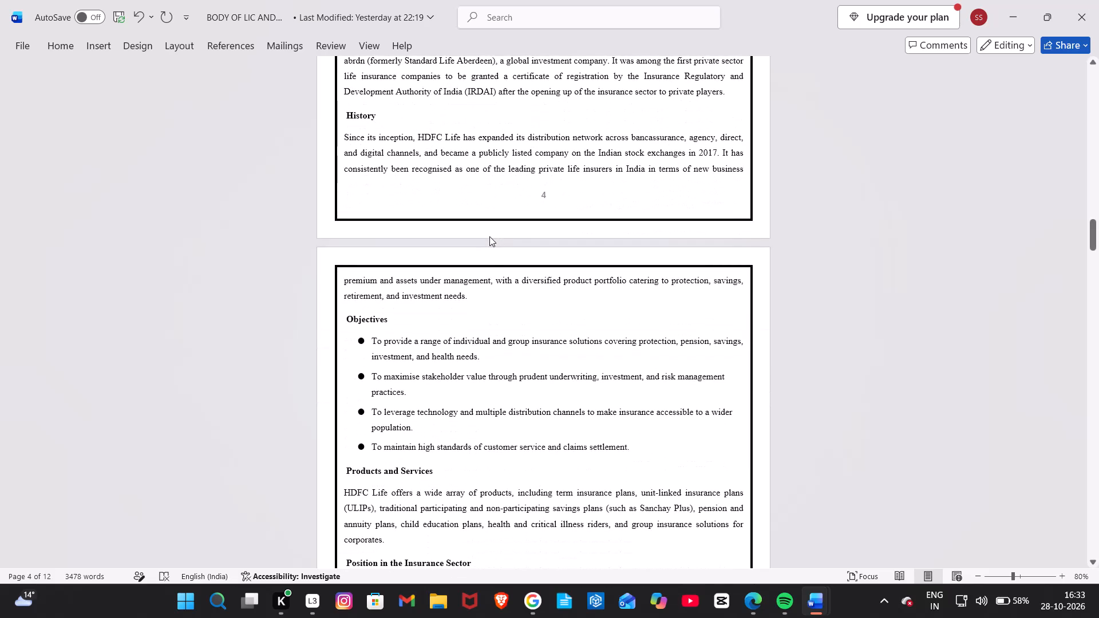
{"action": "scroll", "coordinate": [489, 236], "scroll_direction": "down", "scroll_amount": 1}
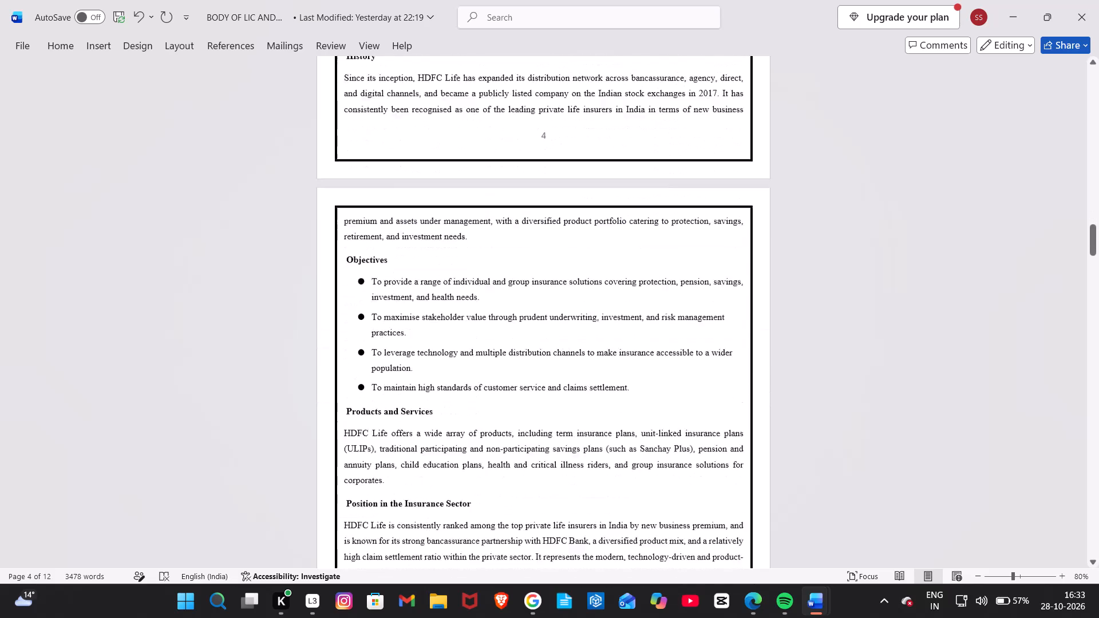
{"action": "scroll", "coordinate": [489, 236], "scroll_direction": "down", "scroll_amount": 5}
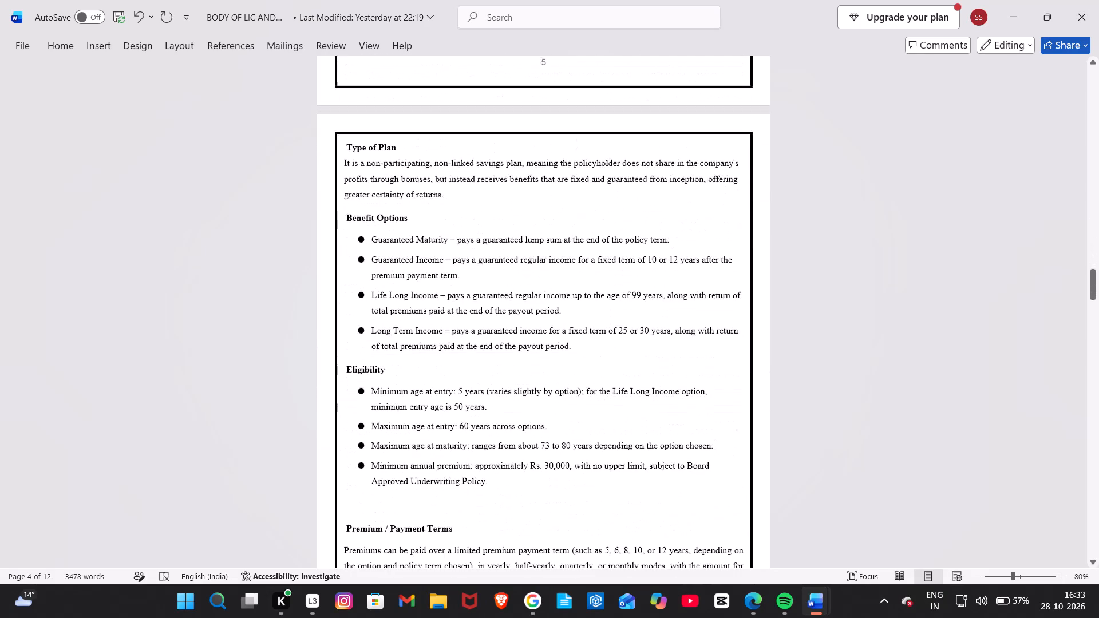
{"action": "scroll", "coordinate": [489, 236], "scroll_direction": "down", "scroll_amount": 2}
{"action": "scroll", "coordinate": [357, 431], "scroll_direction": "down", "scroll_amount": 2}
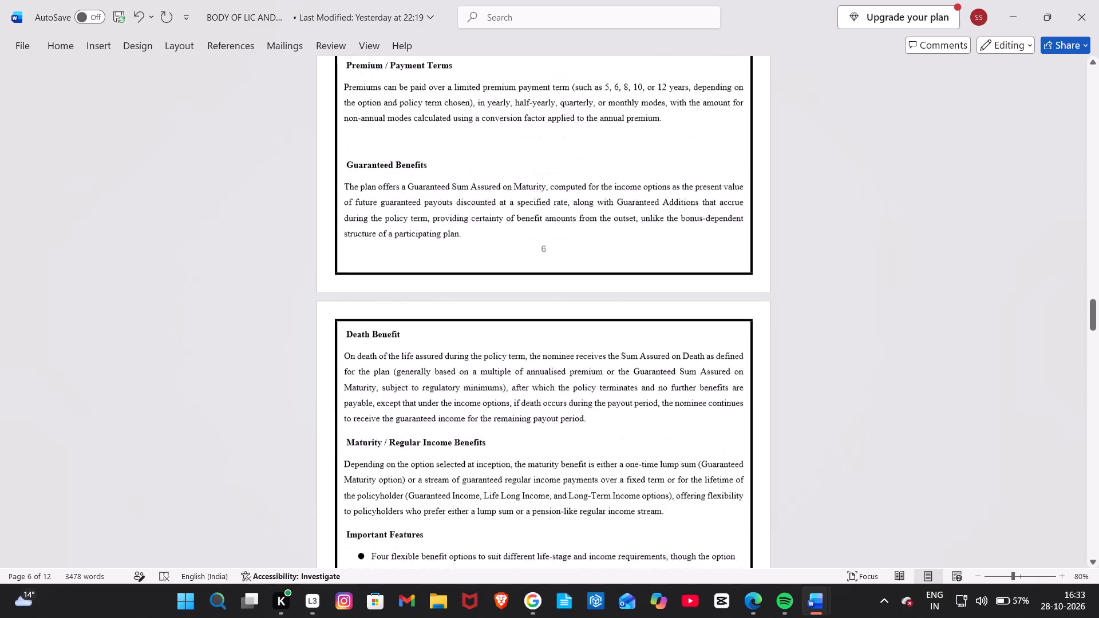
{"action": "scroll", "coordinate": [357, 431], "scroll_direction": "down", "scroll_amount": 4}
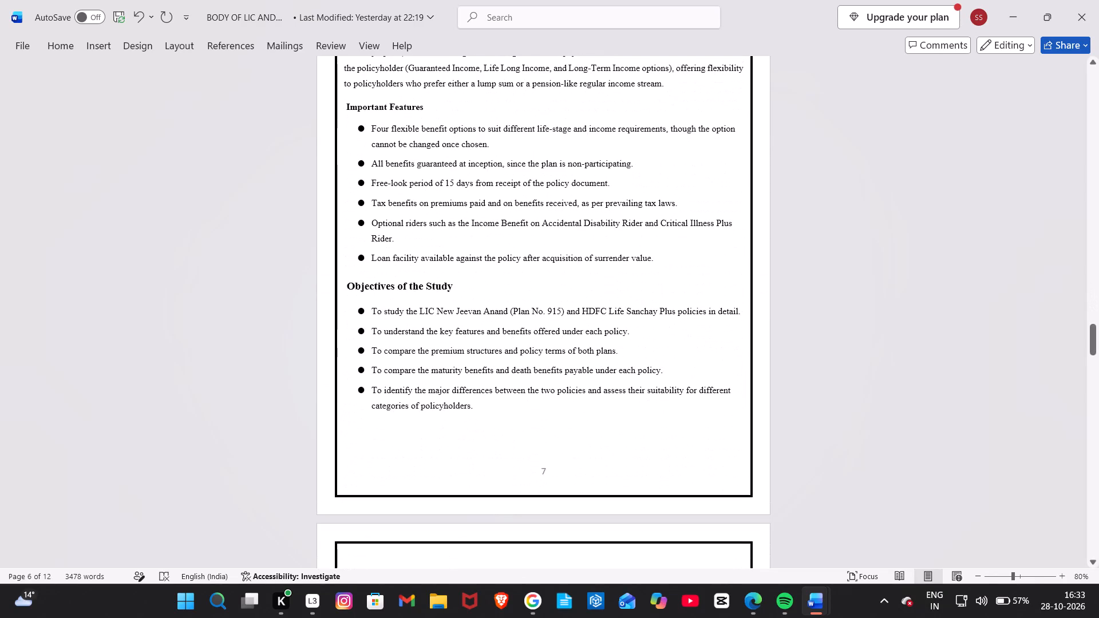
{"action": "scroll", "coordinate": [341, 332], "scroll_direction": "up", "scroll_amount": 6}
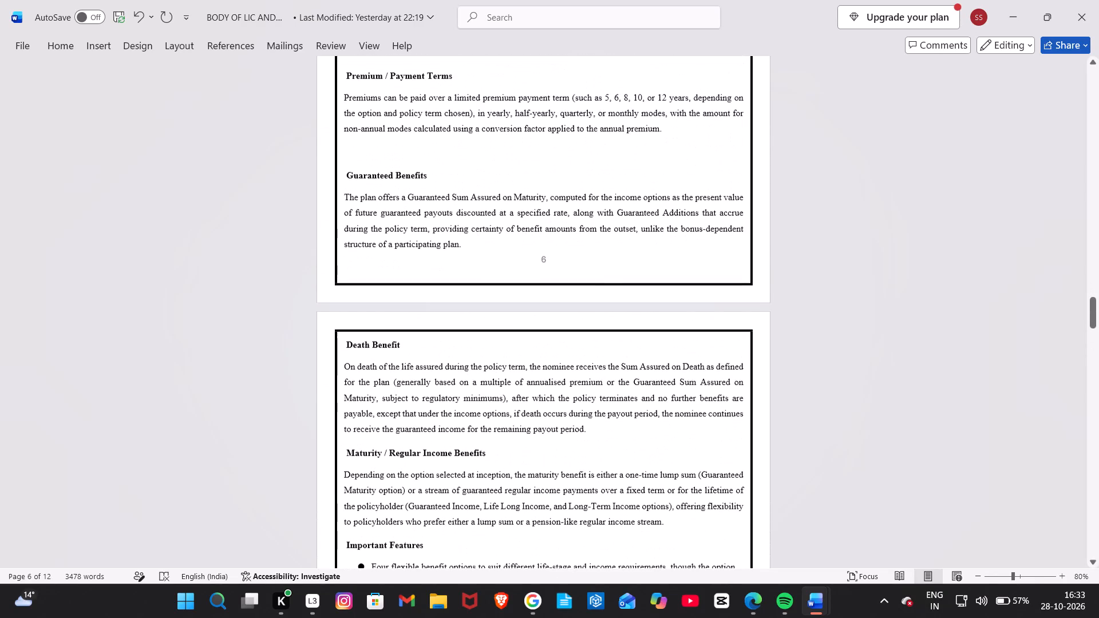
{"action": "scroll", "coordinate": [341, 332], "scroll_direction": "up", "scroll_amount": 8}
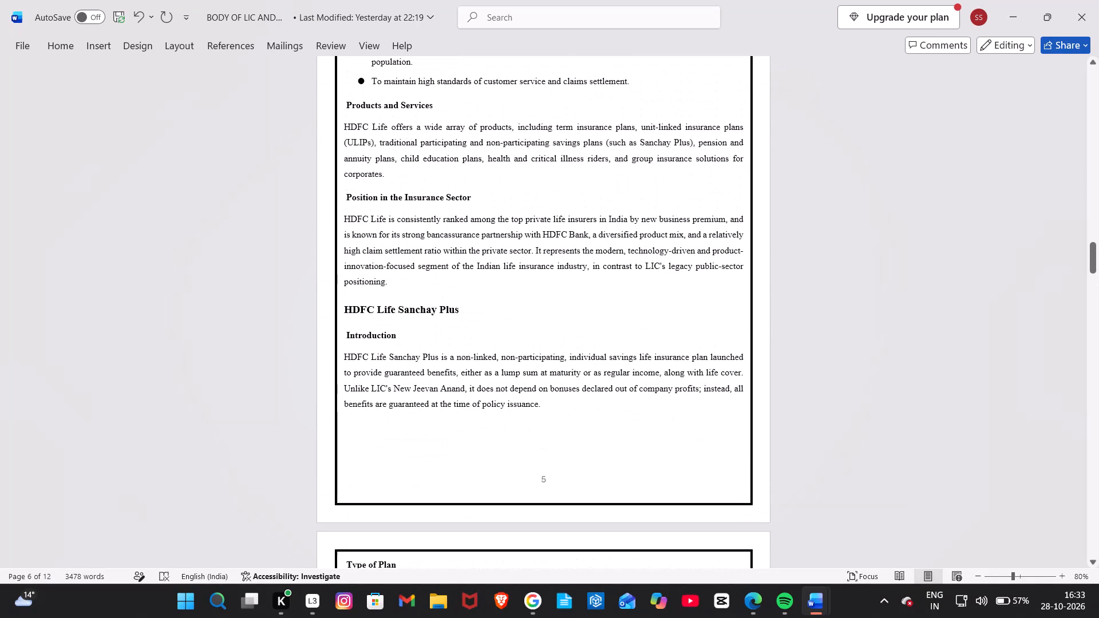
{"action": "scroll", "coordinate": [397, 320], "scroll_direction": "down", "scroll_amount": 4}
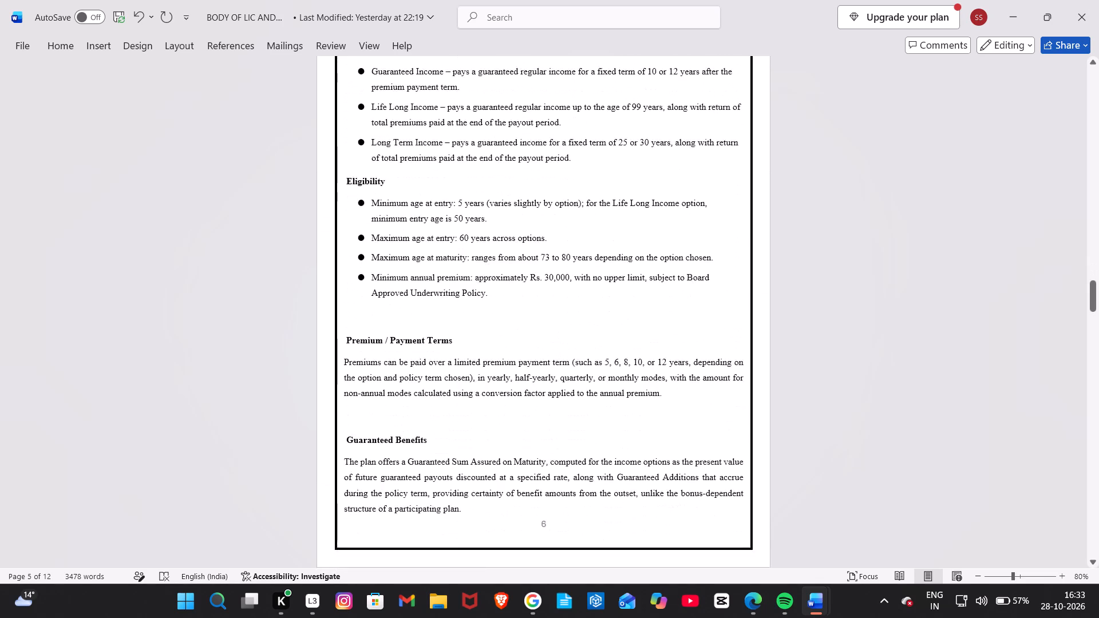
{"action": "scroll", "coordinate": [397, 320], "scroll_direction": "down", "scroll_amount": 5}
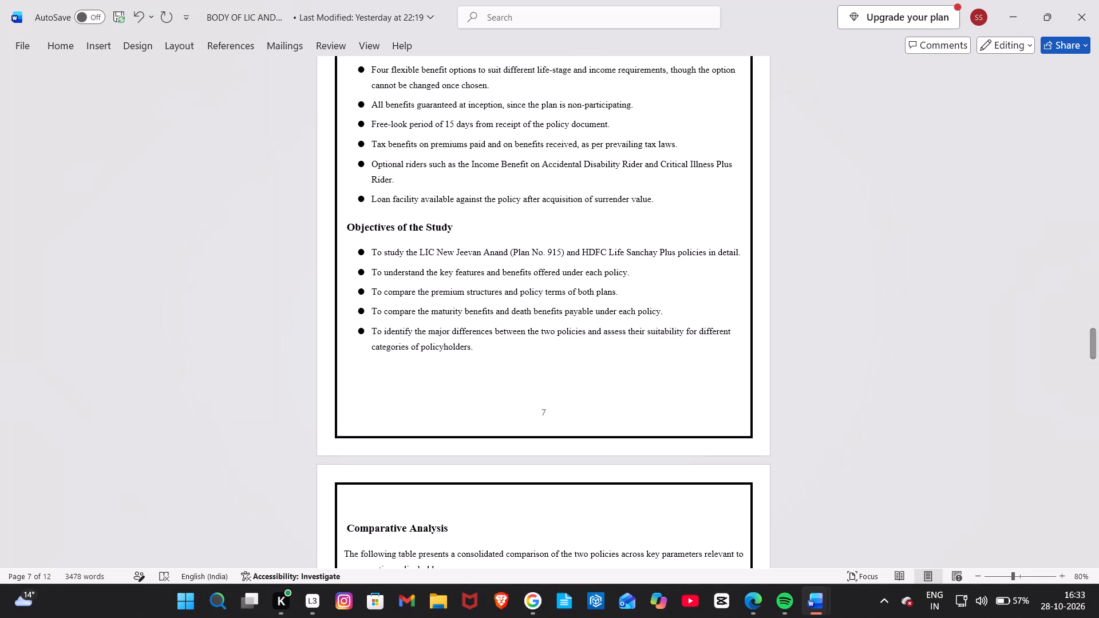
Review the HDFC Life Sanchay Plus pages back to the HDFC Life Objectives and check the font of the first two bullets.
{"action": "scroll", "coordinate": [516, 280], "scroll_direction": "up", "scroll_amount": 3}
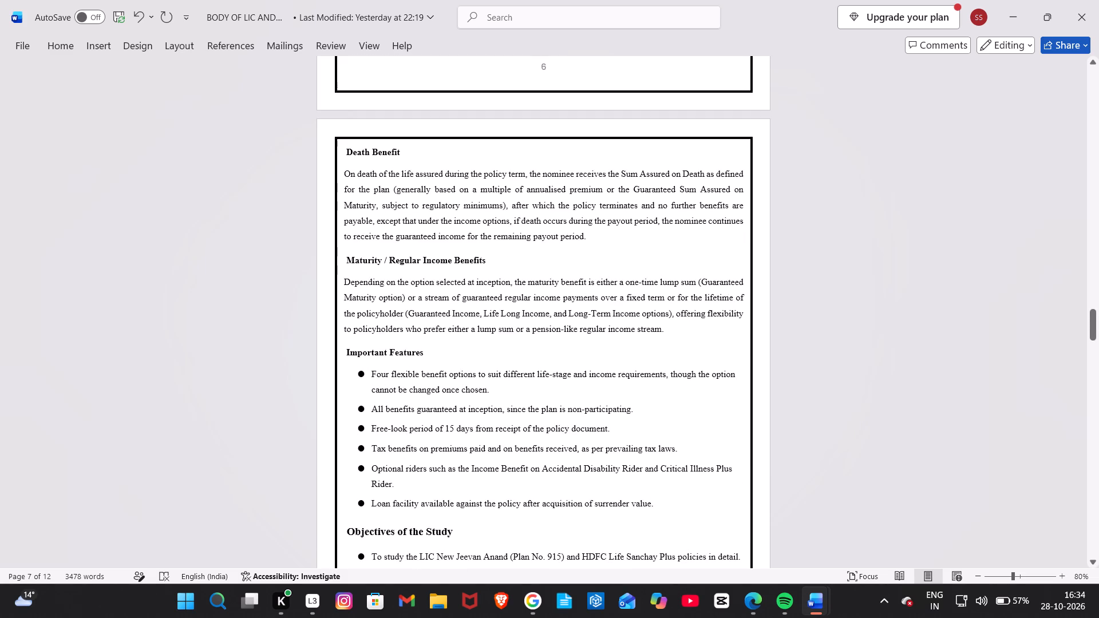
{"action": "scroll", "coordinate": [516, 280], "scroll_direction": "up", "scroll_amount": 2}
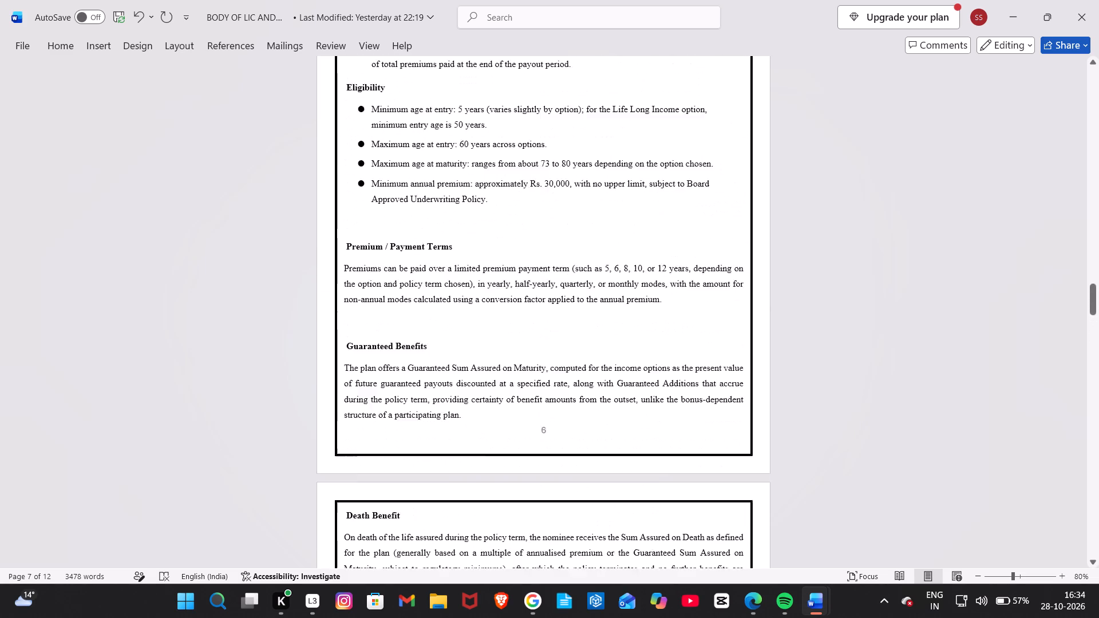
{"action": "scroll", "coordinate": [516, 280], "scroll_direction": "up", "scroll_amount": 3}
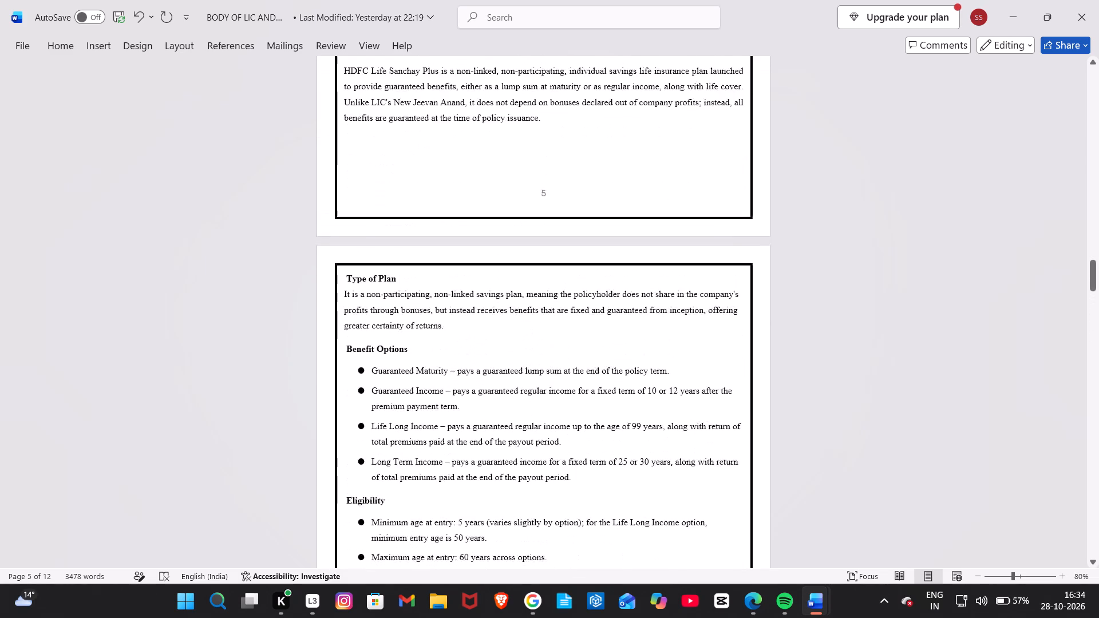
{"action": "scroll", "coordinate": [516, 280], "scroll_direction": "up", "scroll_amount": 3}
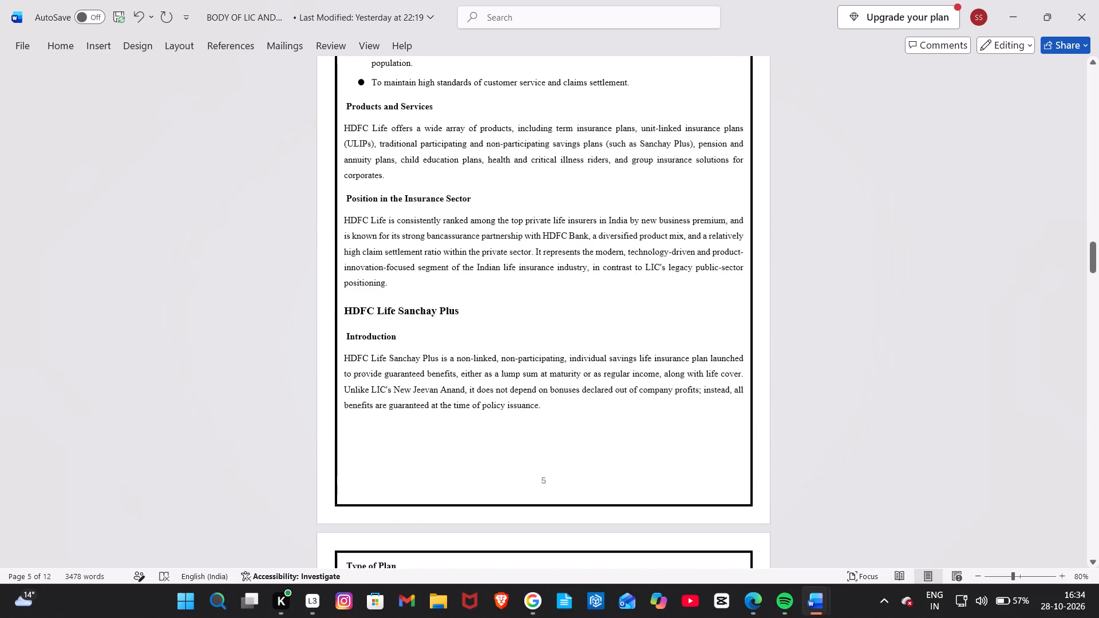
{"action": "scroll", "coordinate": [516, 280], "scroll_direction": "up", "scroll_amount": 1}
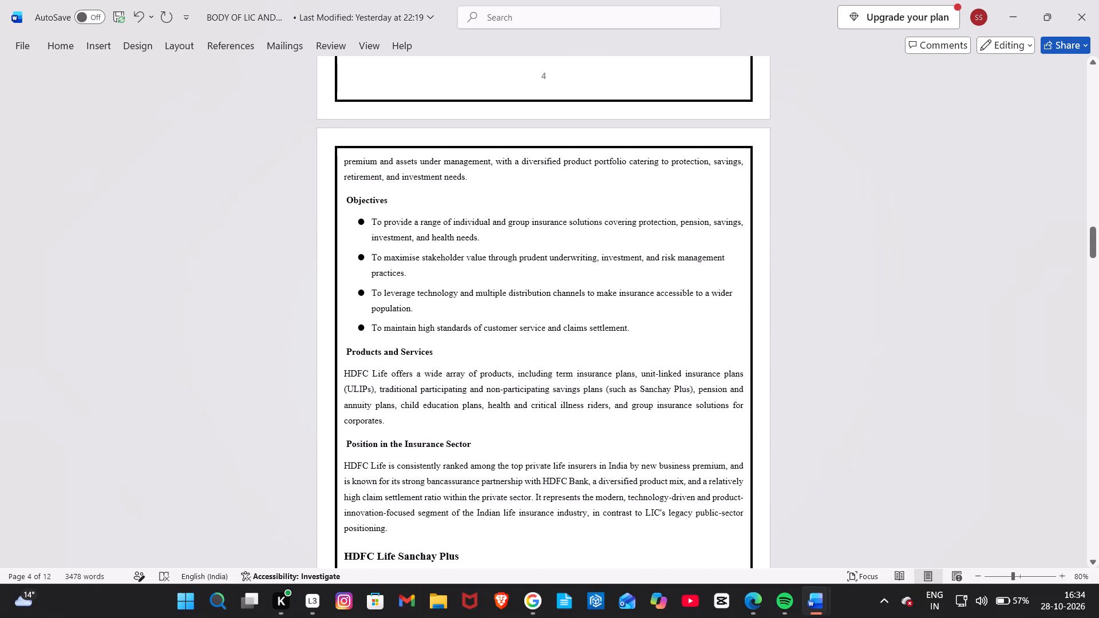
{"action": "left_click_drag", "start_coordinate": [370, 223], "coordinate": [479, 279]}
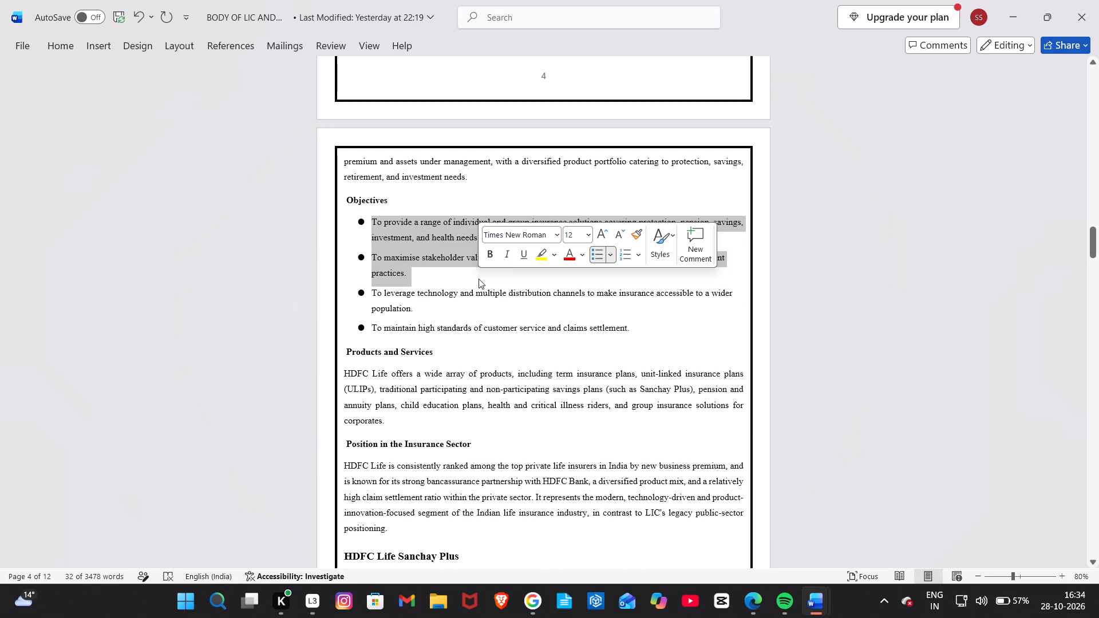
{"action": "left_click", "coordinate": [479, 279]}
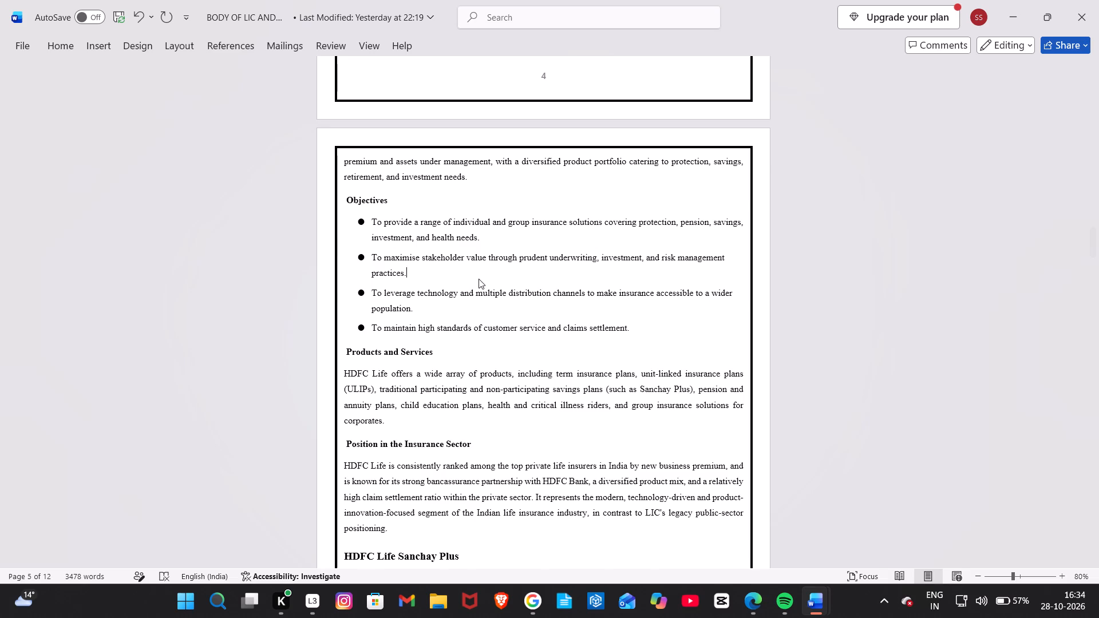
Examine the page breaks and headings from the HDFC Life company profile back to the LIC New Jeevan Anand plan.
{"action": "scroll", "coordinate": [479, 279], "scroll_direction": "up", "scroll_amount": 1}
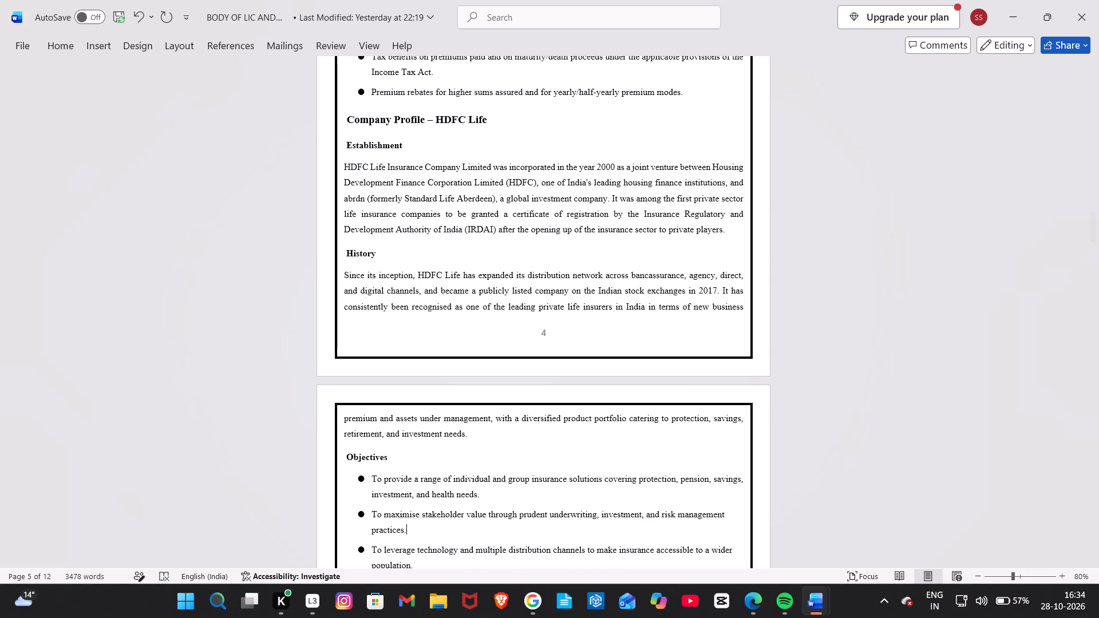
{"action": "scroll", "coordinate": [479, 279], "scroll_direction": "up", "scroll_amount": 4}
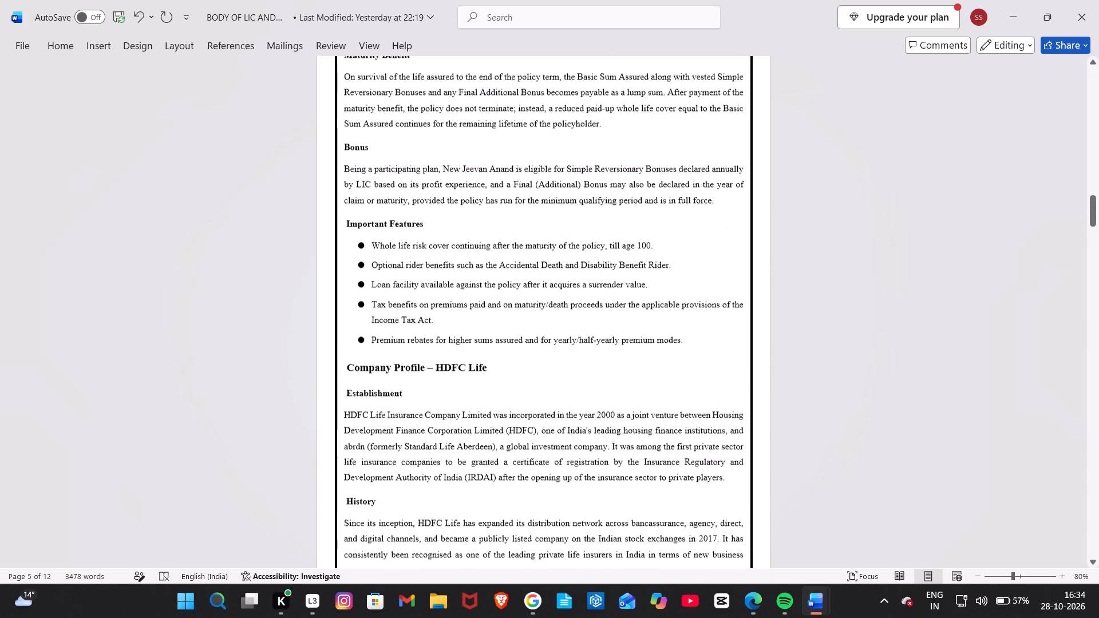
{"action": "scroll", "coordinate": [479, 279], "scroll_direction": "up", "scroll_amount": 2}
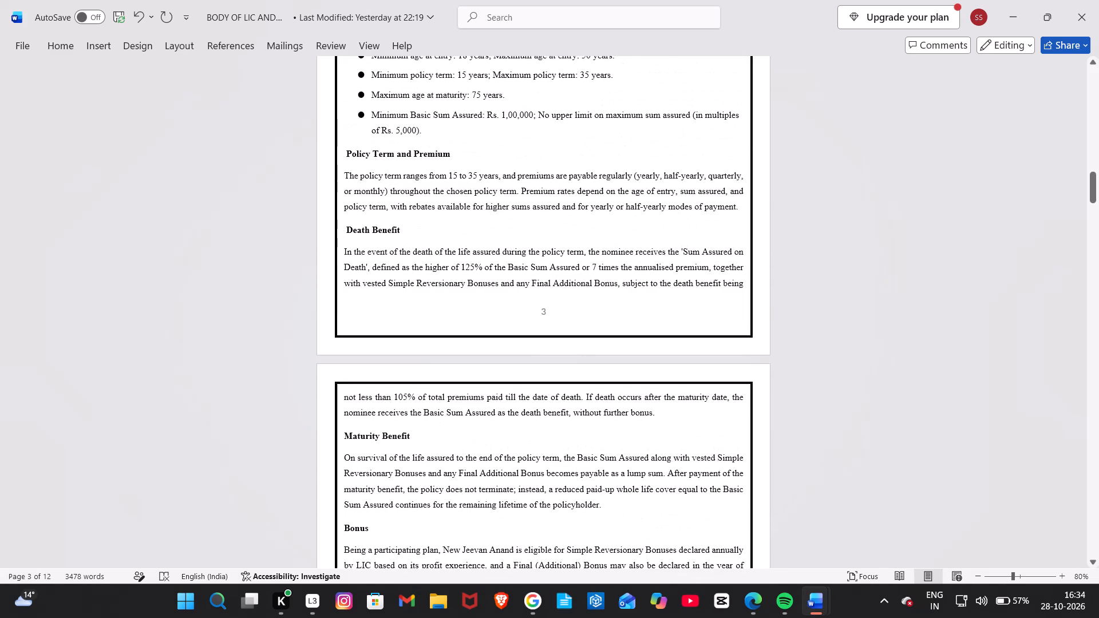
{"action": "scroll", "coordinate": [479, 279], "scroll_direction": "up", "scroll_amount": 1}
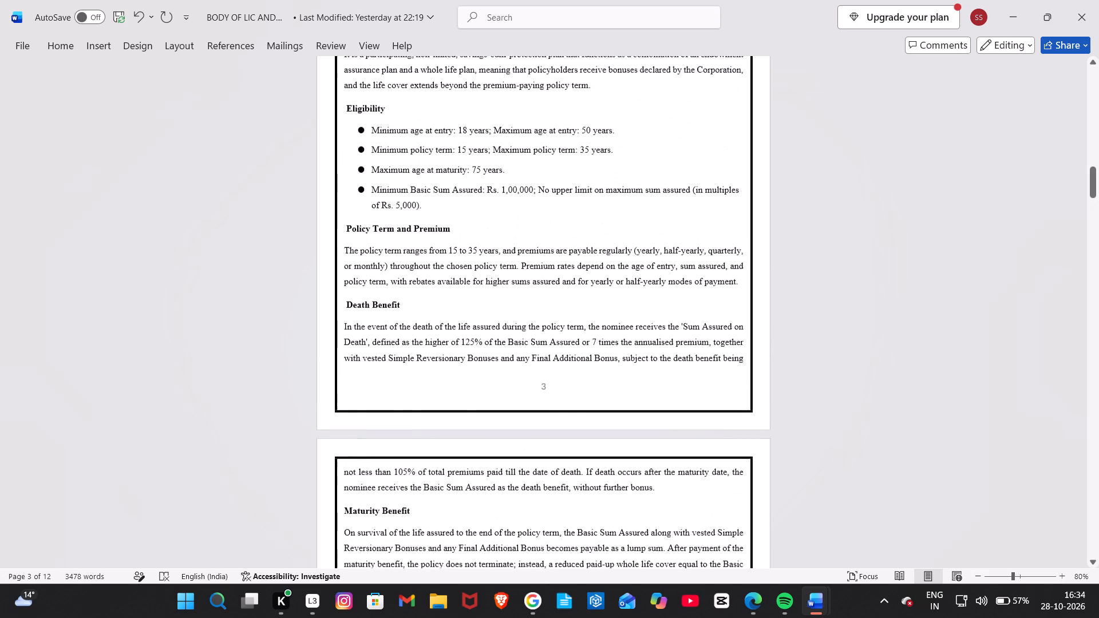
{"action": "scroll", "coordinate": [479, 279], "scroll_direction": "up", "scroll_amount": 2}
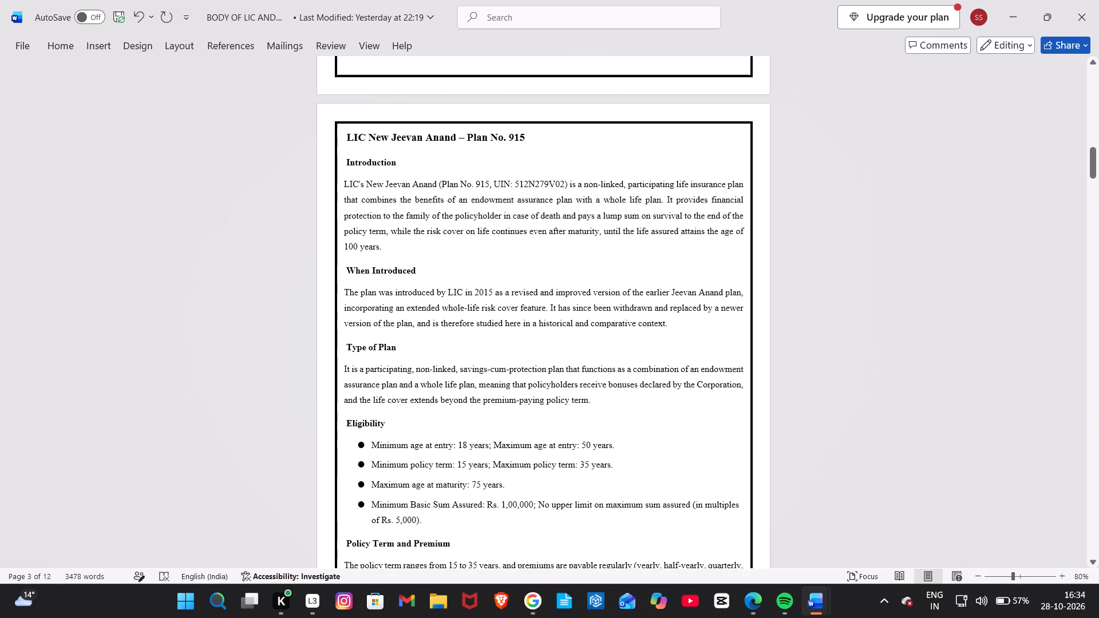
{"action": "scroll", "coordinate": [479, 279], "scroll_direction": "down", "scroll_amount": 2}
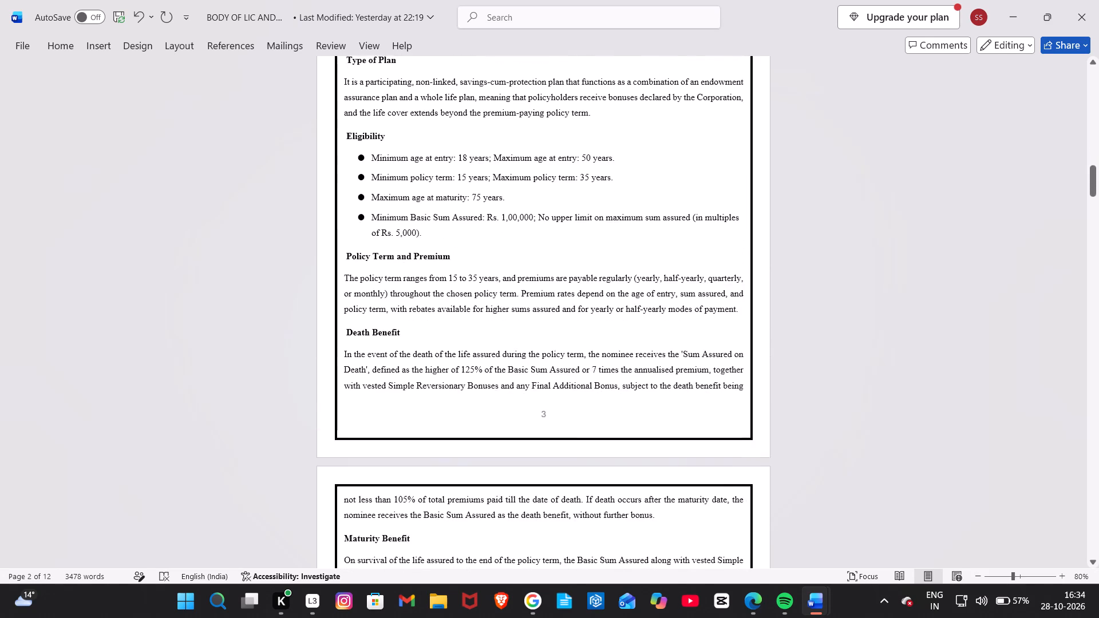
{"action": "scroll", "coordinate": [479, 279], "scroll_direction": "down", "scroll_amount": 3}
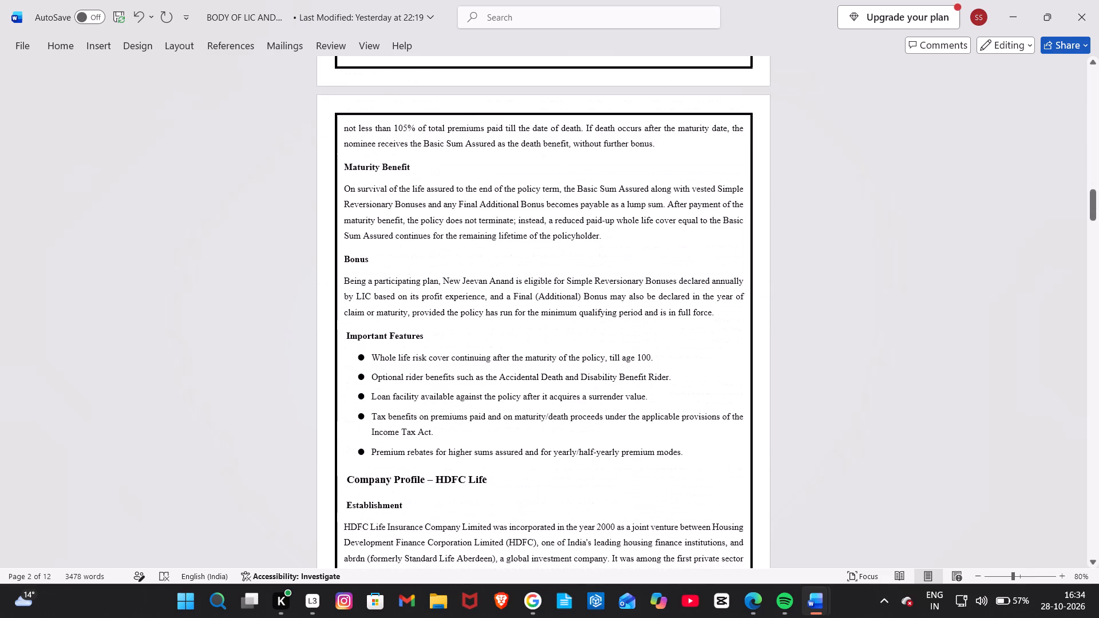
{"action": "scroll", "coordinate": [479, 266], "scroll_direction": "down", "scroll_amount": 1}
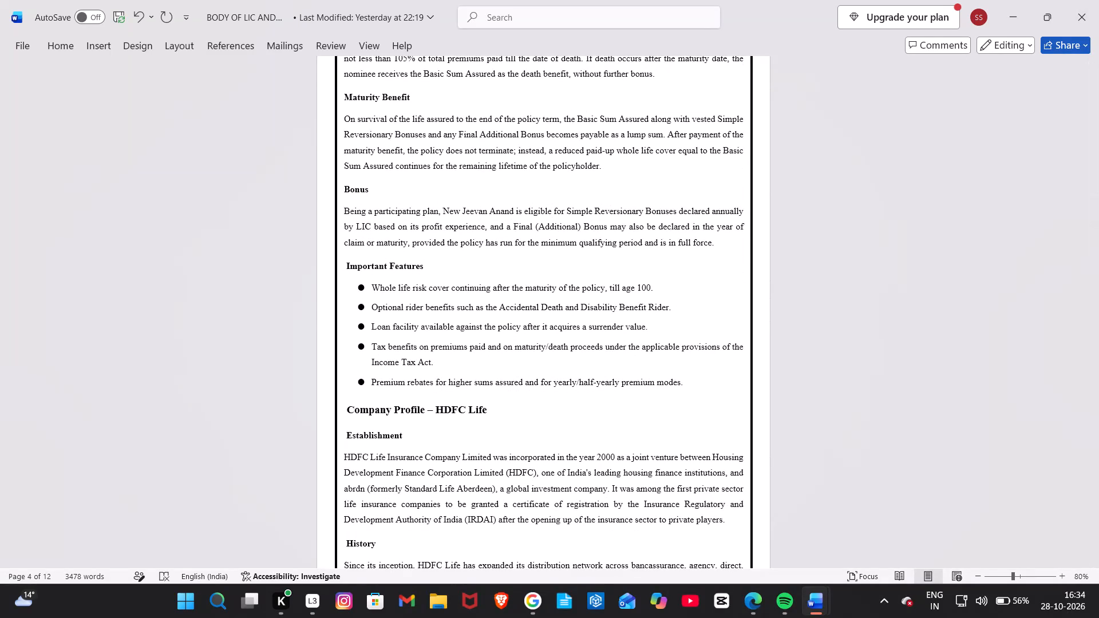
{"action": "scroll", "coordinate": [479, 266], "scroll_direction": "up", "scroll_amount": 2}
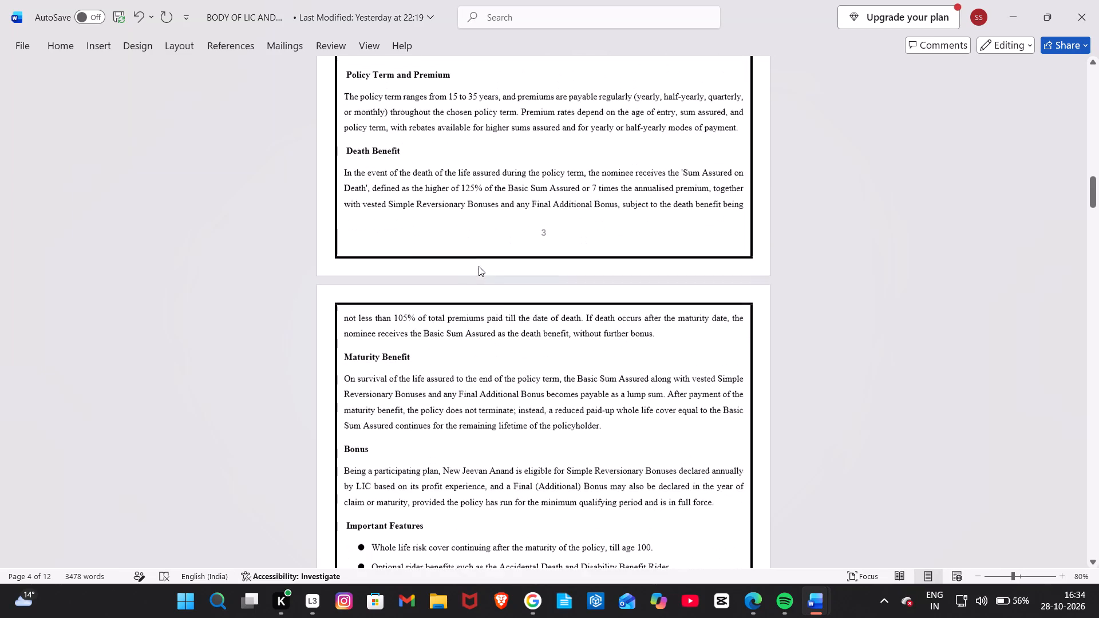
{"action": "scroll", "coordinate": [479, 266], "scroll_direction": "up", "scroll_amount": 4}
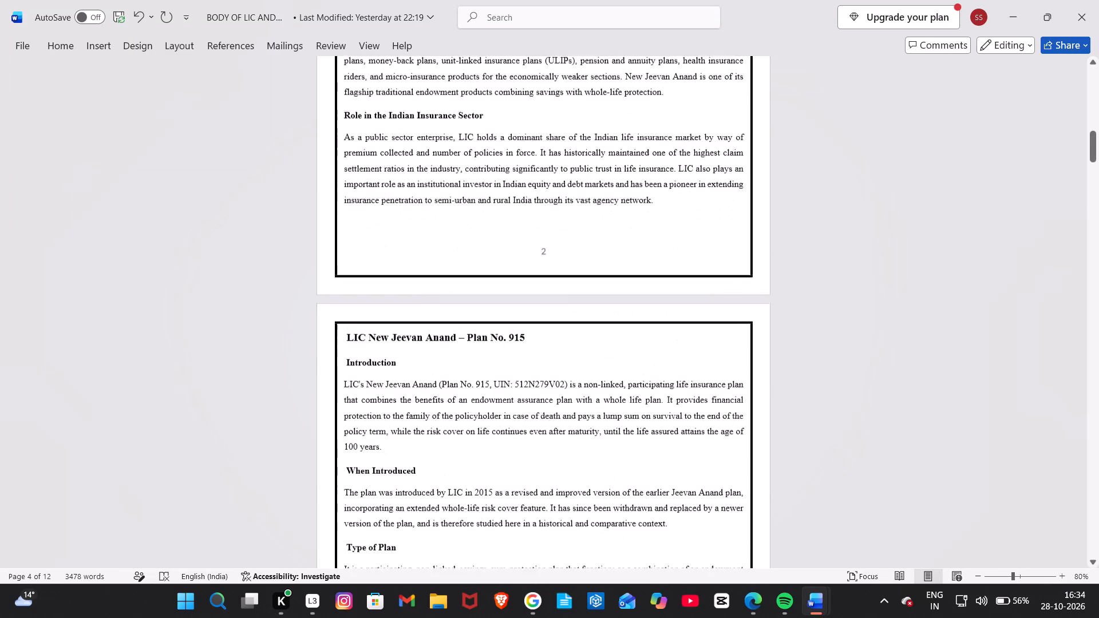
{"action": "scroll", "coordinate": [479, 266], "scroll_direction": "up", "scroll_amount": 1}
Examine how the text flows across pages from LIC New Jeevan Anand to the HDFC Life company profile and Sanchay Plus introduction.
{"action": "scroll", "coordinate": [479, 266], "scroll_direction": "down", "scroll_amount": 3}
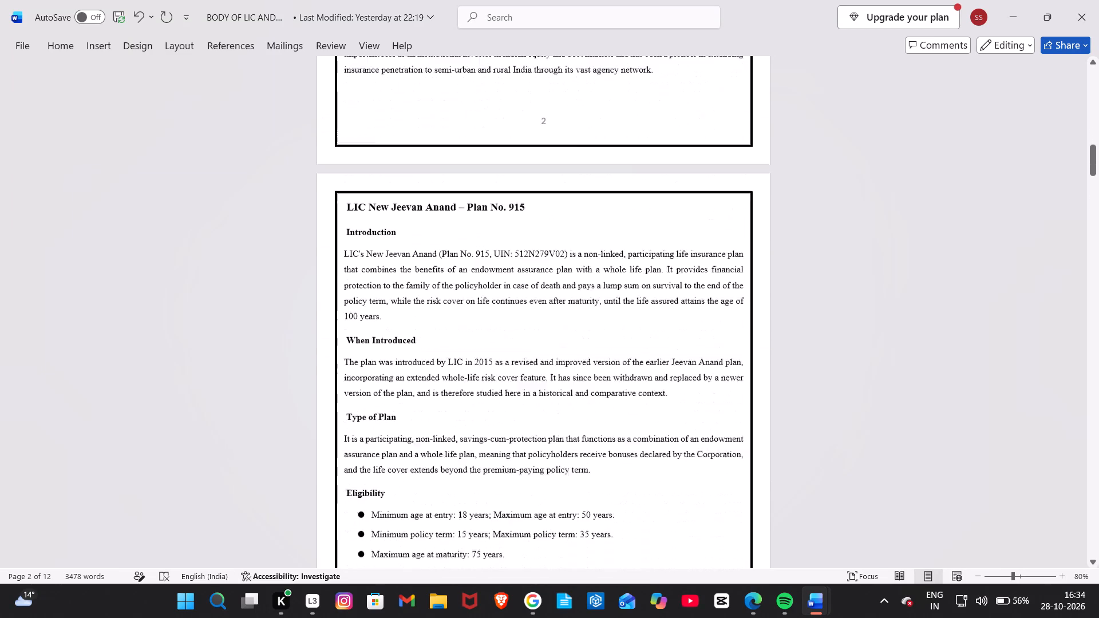
{"action": "scroll", "coordinate": [479, 266], "scroll_direction": "down", "scroll_amount": 7}
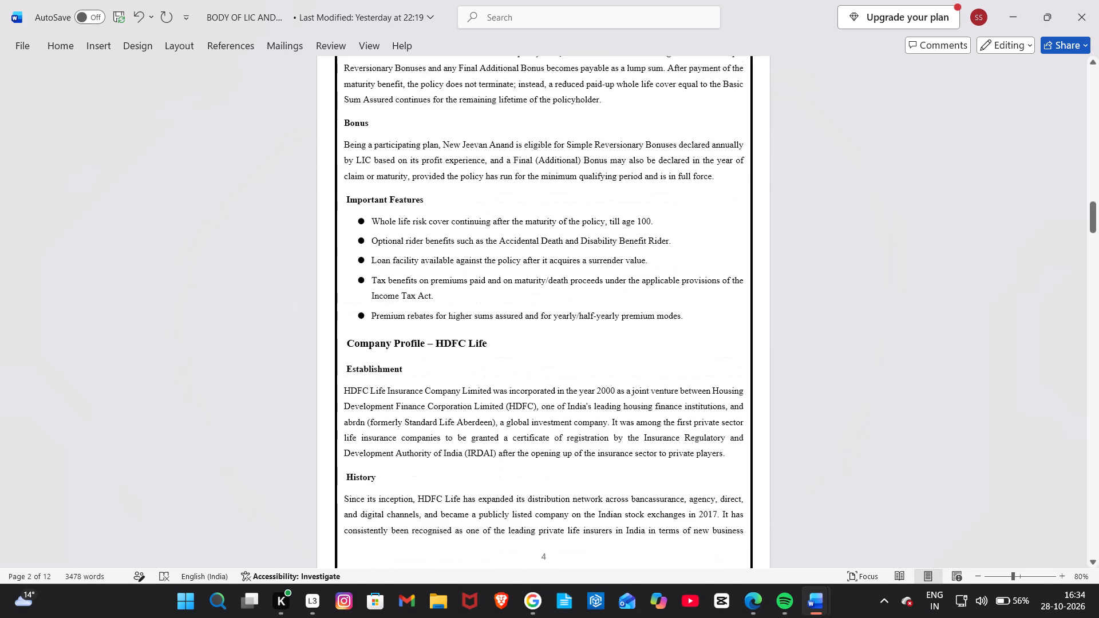
{"action": "scroll", "coordinate": [479, 266], "scroll_direction": "down", "scroll_amount": 2}
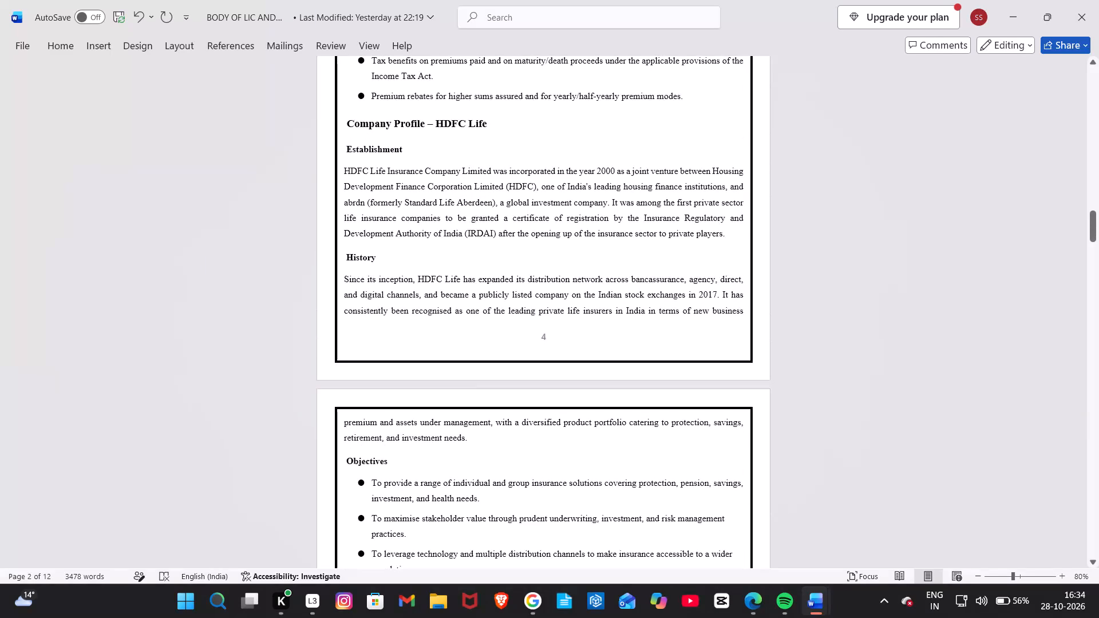
{"action": "scroll", "coordinate": [479, 266], "scroll_direction": "down", "scroll_amount": 1}
{"action": "scroll", "coordinate": [409, 260], "scroll_direction": "down", "scroll_amount": 2}
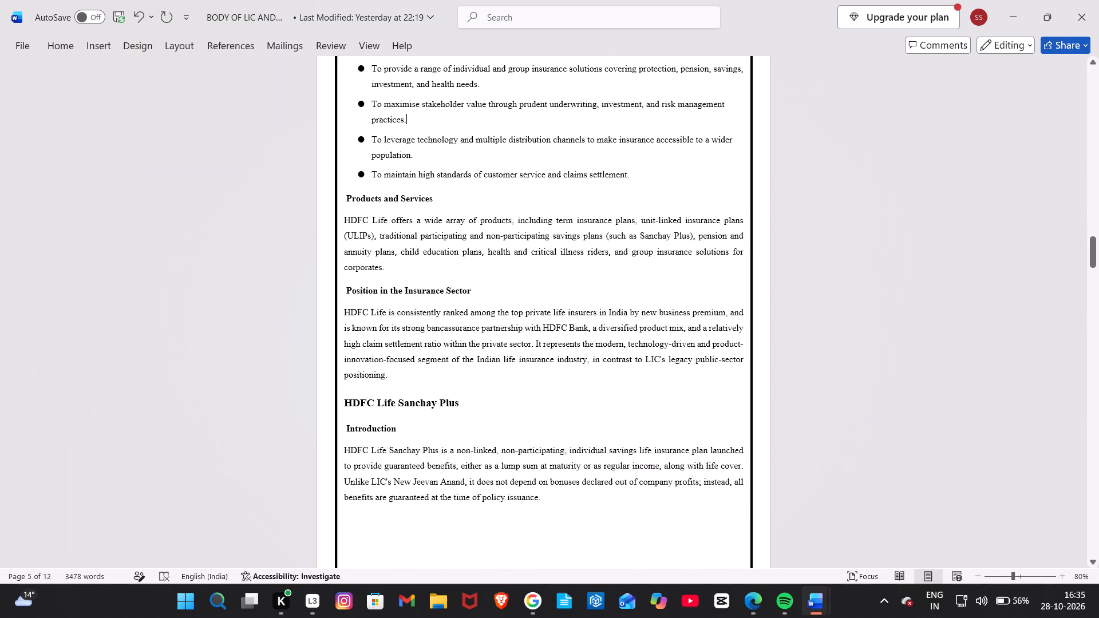
{"action": "scroll", "coordinate": [409, 260], "scroll_direction": "up", "scroll_amount": 6}
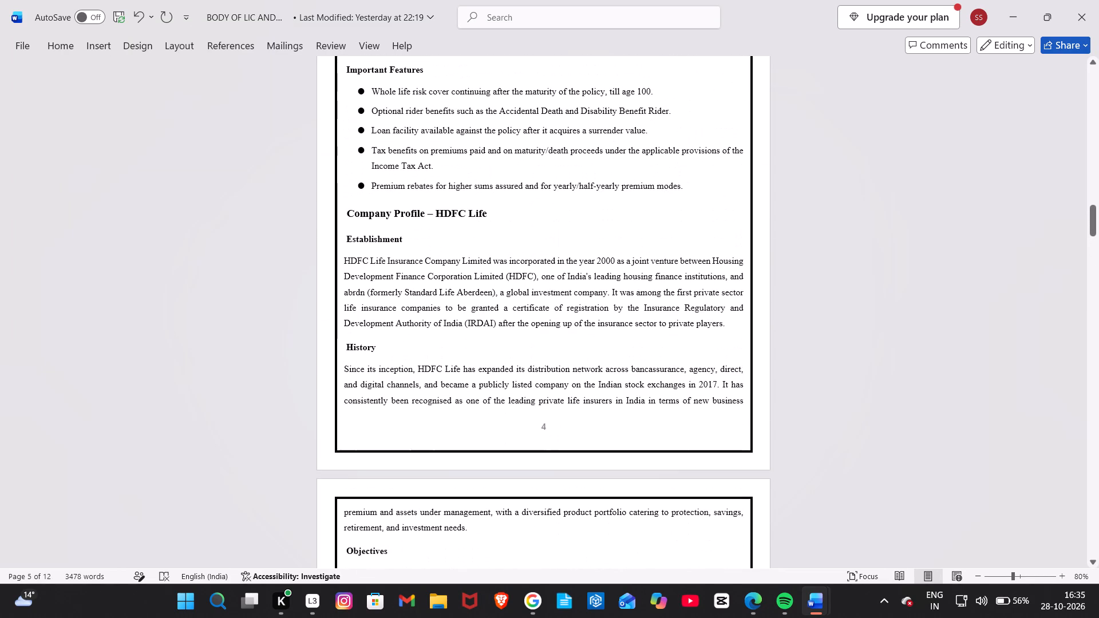
Review the page layout from the HDFC Life company profile back through LIC New Jeevan Anand to the LIC company profile.
{"action": "scroll", "coordinate": [409, 260], "scroll_direction": "up", "scroll_amount": 4}
{"action": "scroll", "coordinate": [409, 260], "scroll_direction": "down", "scroll_amount": 3}
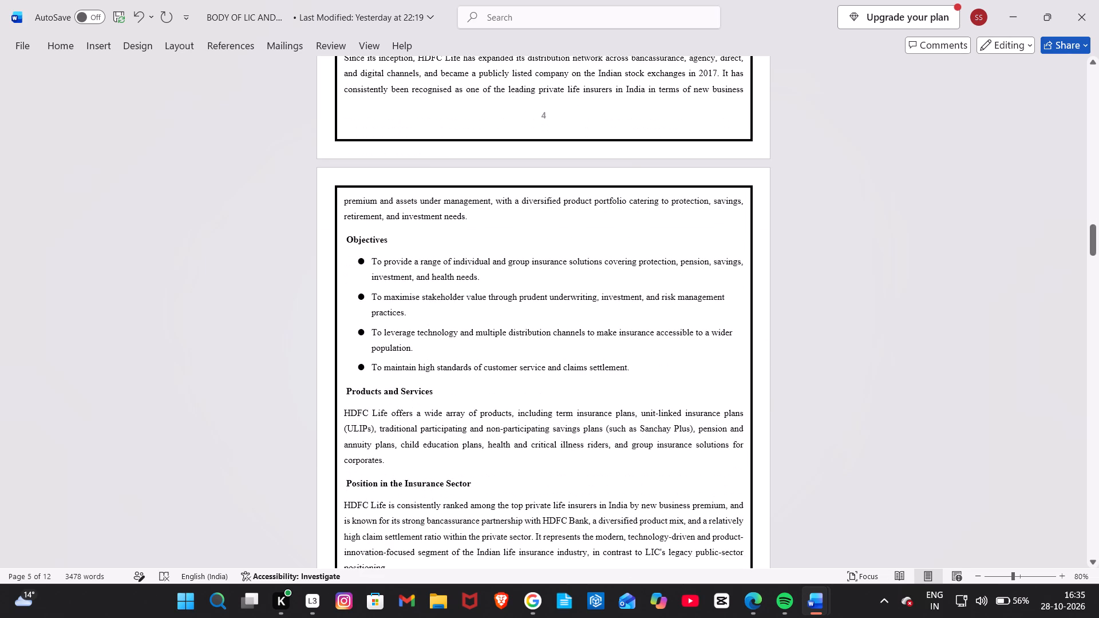
{"action": "scroll", "coordinate": [430, 276], "scroll_direction": "up", "scroll_amount": 3}
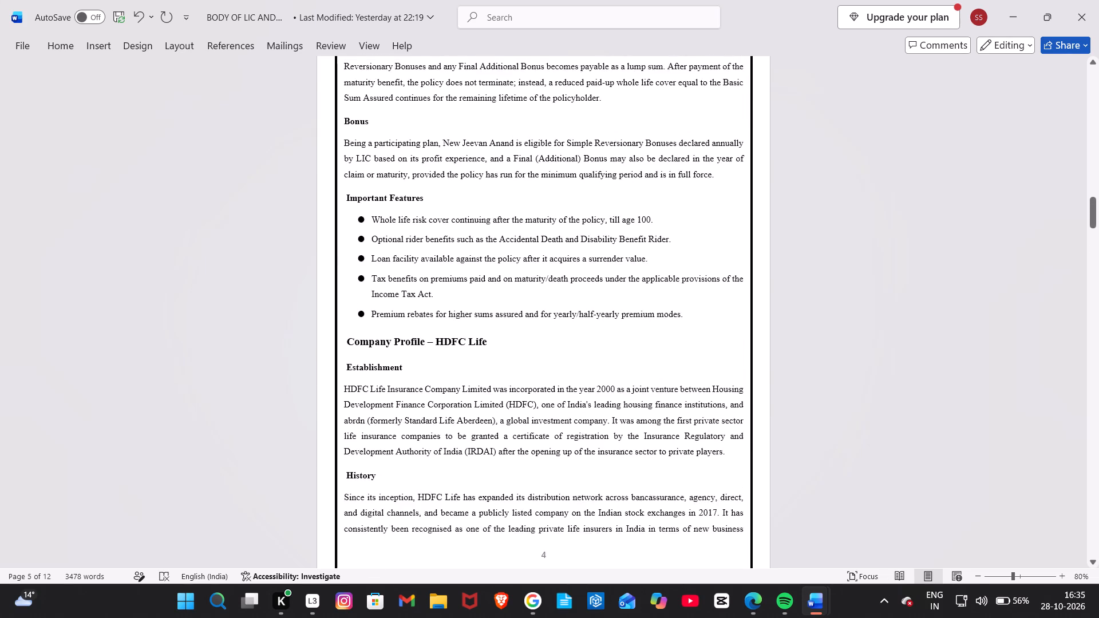
{"action": "scroll", "coordinate": [430, 276], "scroll_direction": "up", "scroll_amount": 4}
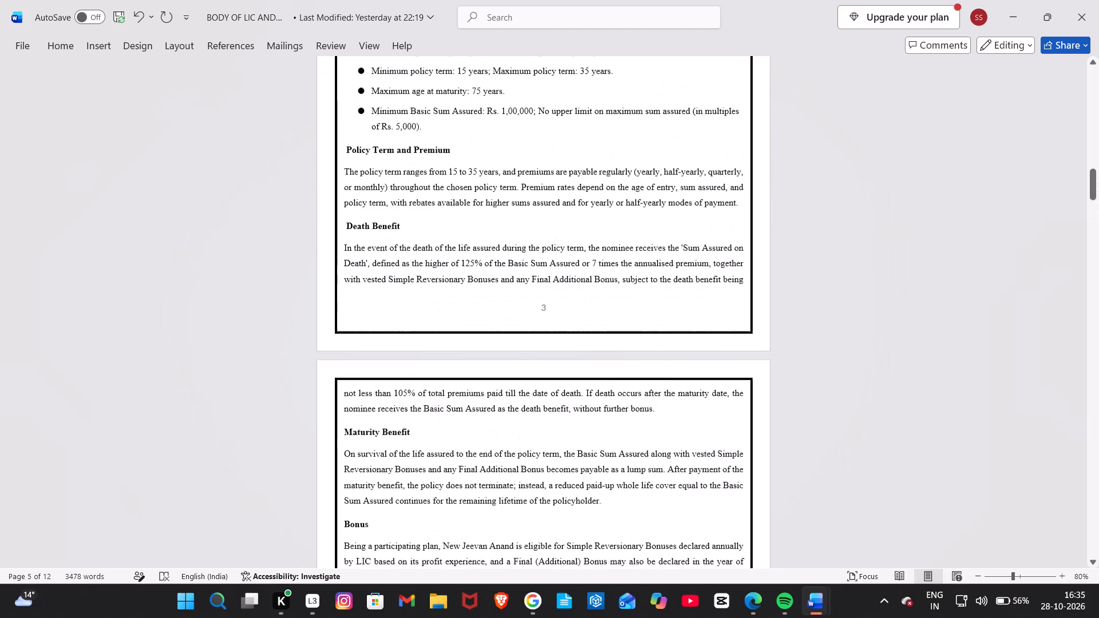
{"action": "scroll", "coordinate": [430, 276], "scroll_direction": "up", "scroll_amount": 4}
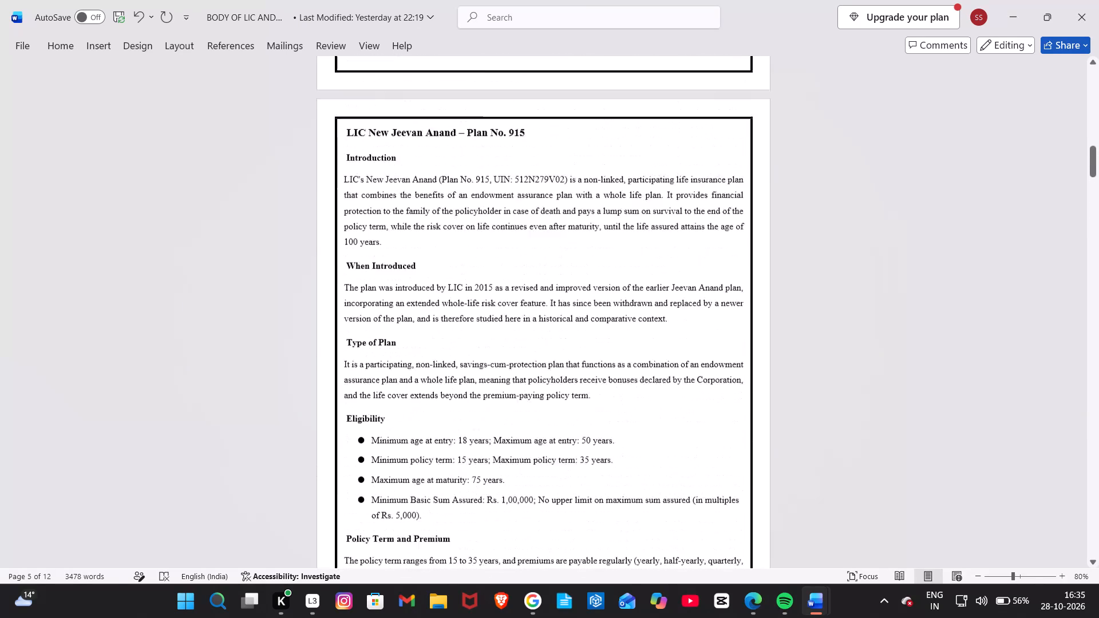
{"action": "scroll", "coordinate": [430, 276], "scroll_direction": "up", "scroll_amount": 4}
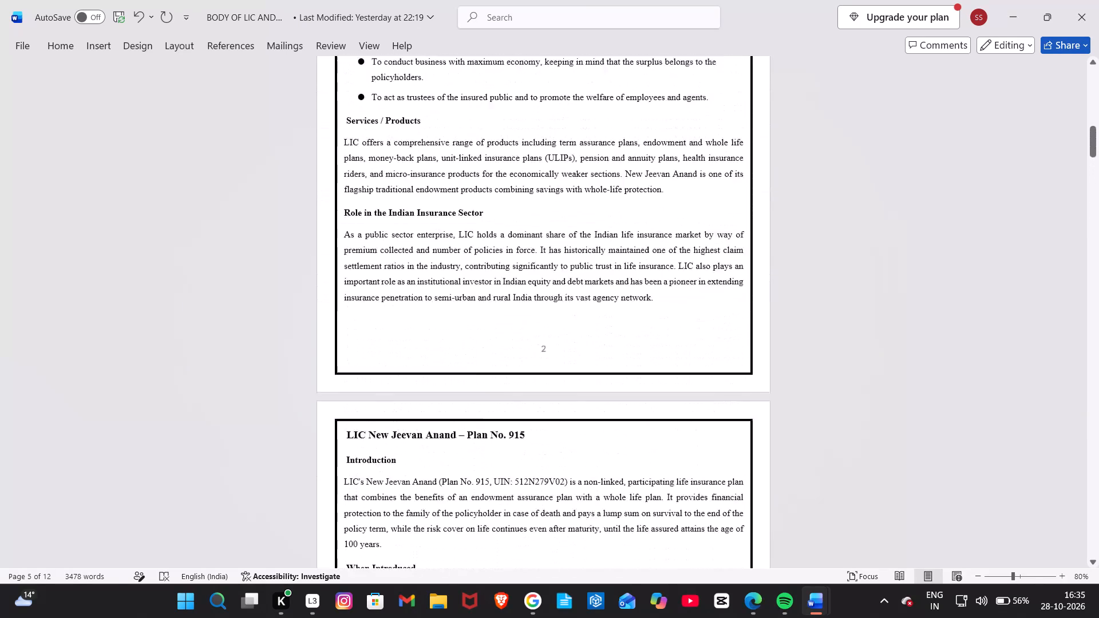
{"action": "scroll", "coordinate": [430, 276], "scroll_direction": "up", "scroll_amount": 3}
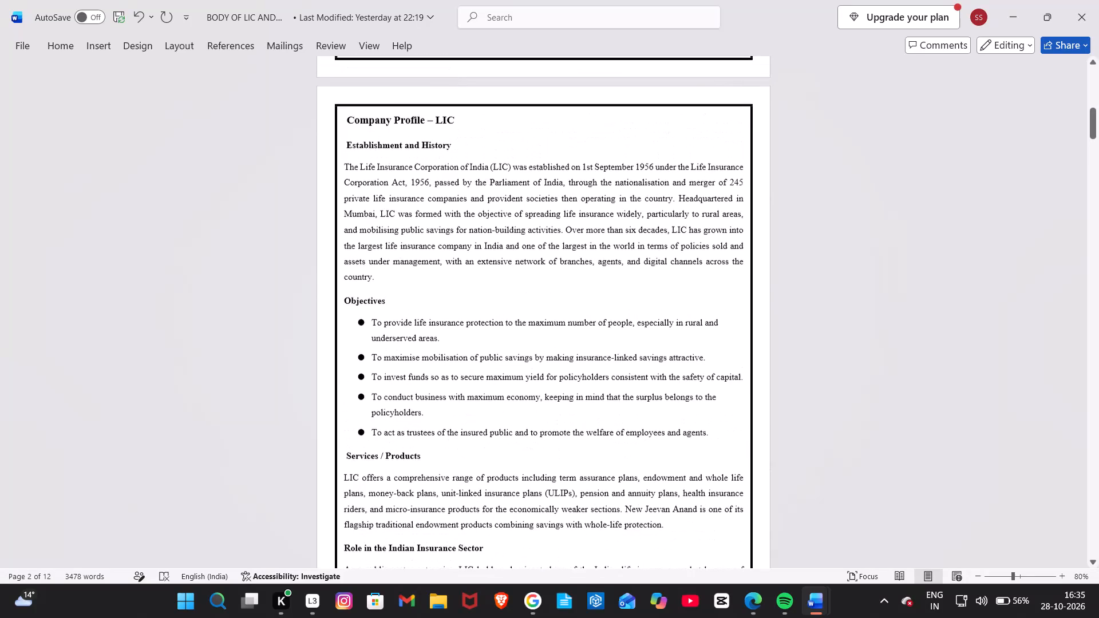
{"action": "scroll", "coordinate": [430, 276], "scroll_direction": "up", "scroll_amount": 1}
Compare the page endings and heading positions between the study's introduction, the LIC company profile and the New Jeevan Anand pages.
{"action": "scroll", "coordinate": [430, 276], "scroll_direction": "down", "scroll_amount": 2}
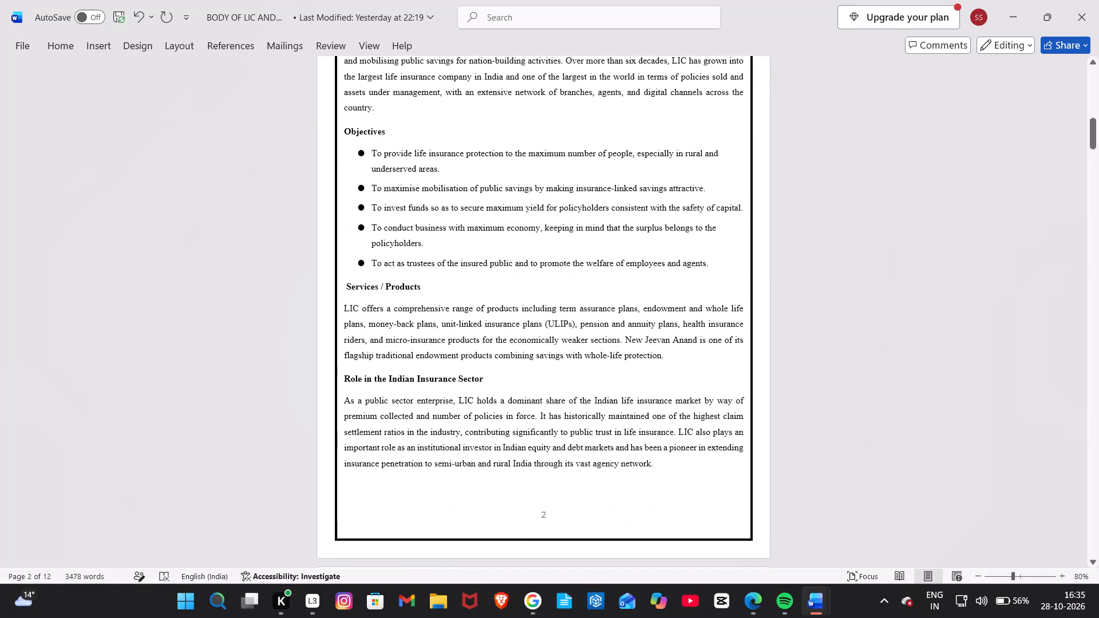
{"action": "scroll", "coordinate": [430, 276], "scroll_direction": "down", "scroll_amount": 3}
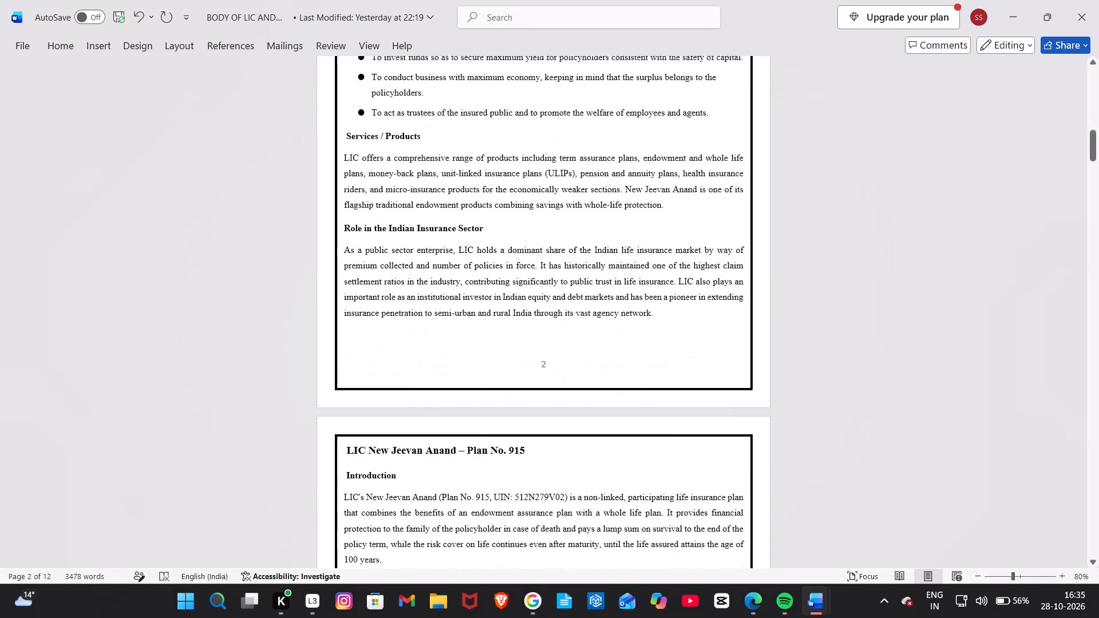
{"action": "scroll", "coordinate": [430, 276], "scroll_direction": "down", "scroll_amount": 4}
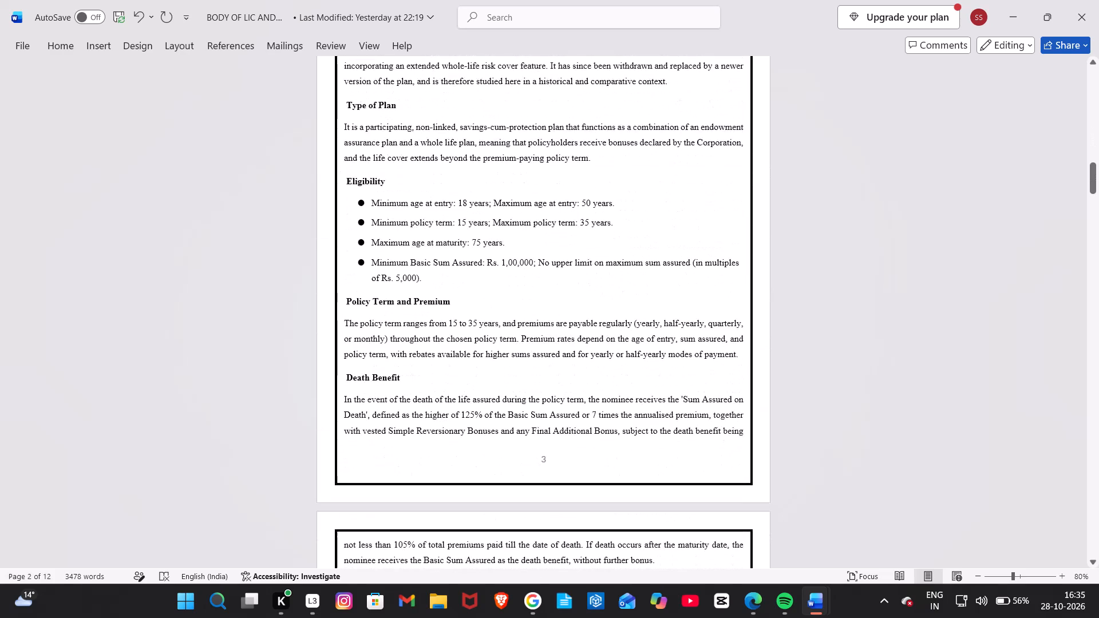
{"action": "scroll", "coordinate": [430, 276], "scroll_direction": "down", "scroll_amount": 3}
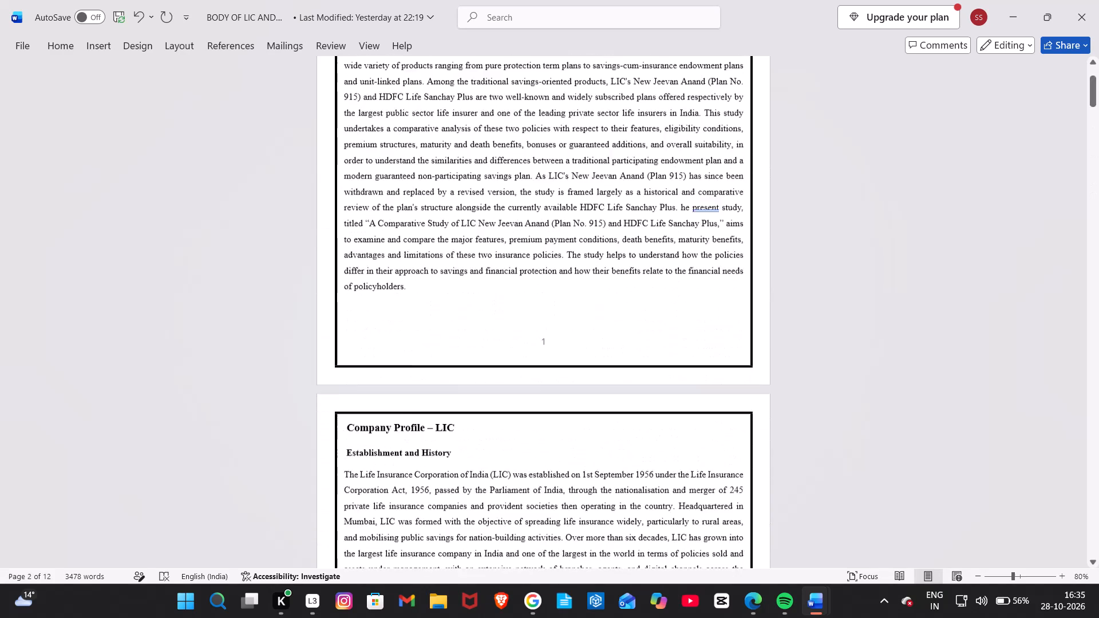
{"action": "scroll", "coordinate": [430, 276], "scroll_direction": "down", "scroll_amount": 1}
{"action": "scroll", "coordinate": [430, 276], "scroll_direction": "up", "scroll_amount": 3}
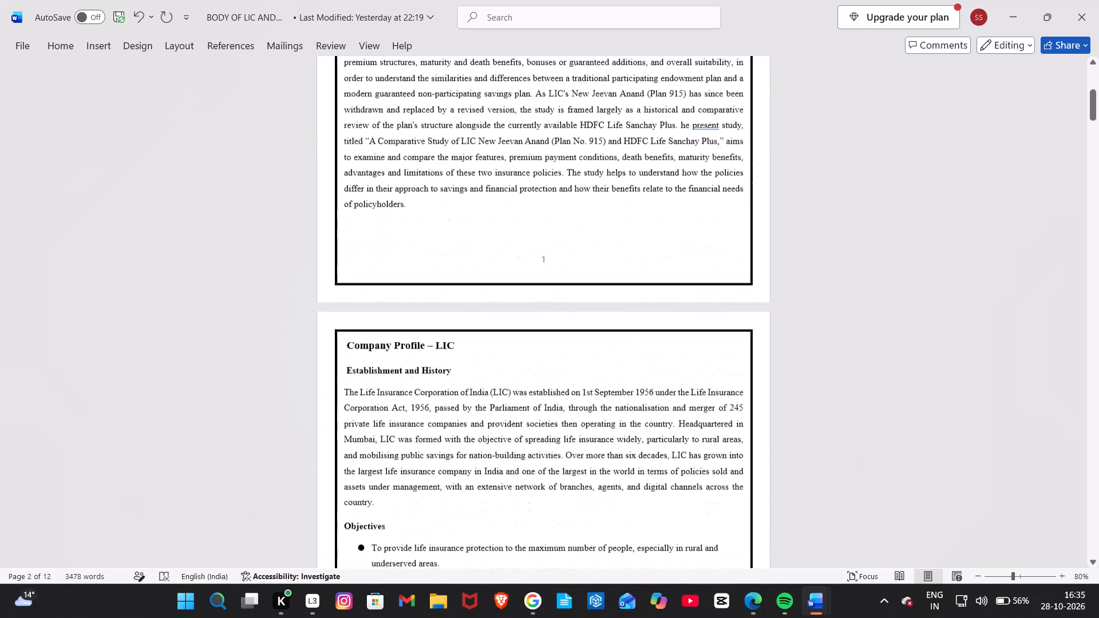
{"action": "scroll", "coordinate": [430, 276], "scroll_direction": "up", "scroll_amount": 2}
Examine the text flow and page breaks from the LIC company profile through New Jeevan Anand to the HDFC Life Objectives.
{"action": "scroll", "coordinate": [430, 276], "scroll_direction": "down", "scroll_amount": 2}
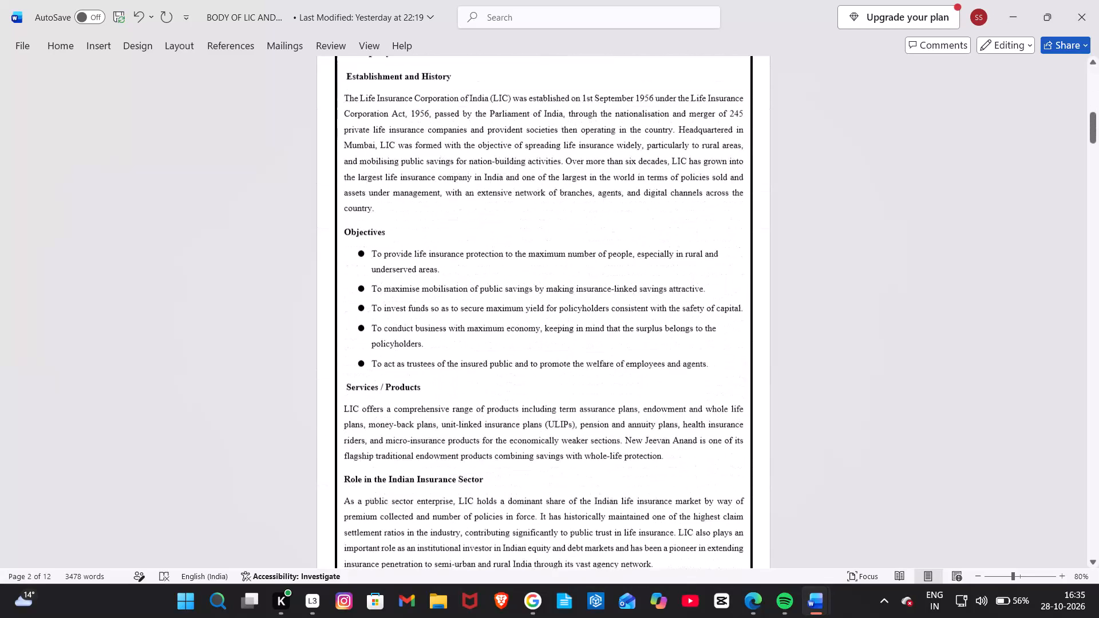
{"action": "scroll", "coordinate": [430, 276], "scroll_direction": "down", "scroll_amount": 4}
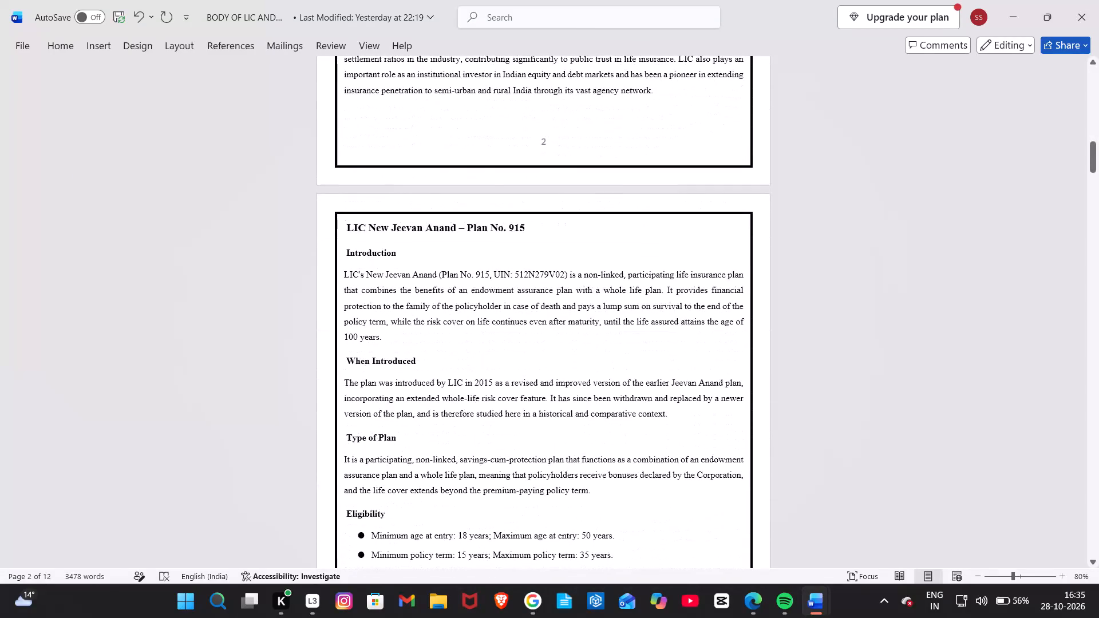
{"action": "scroll", "coordinate": [430, 276], "scroll_direction": "down", "scroll_amount": 3}
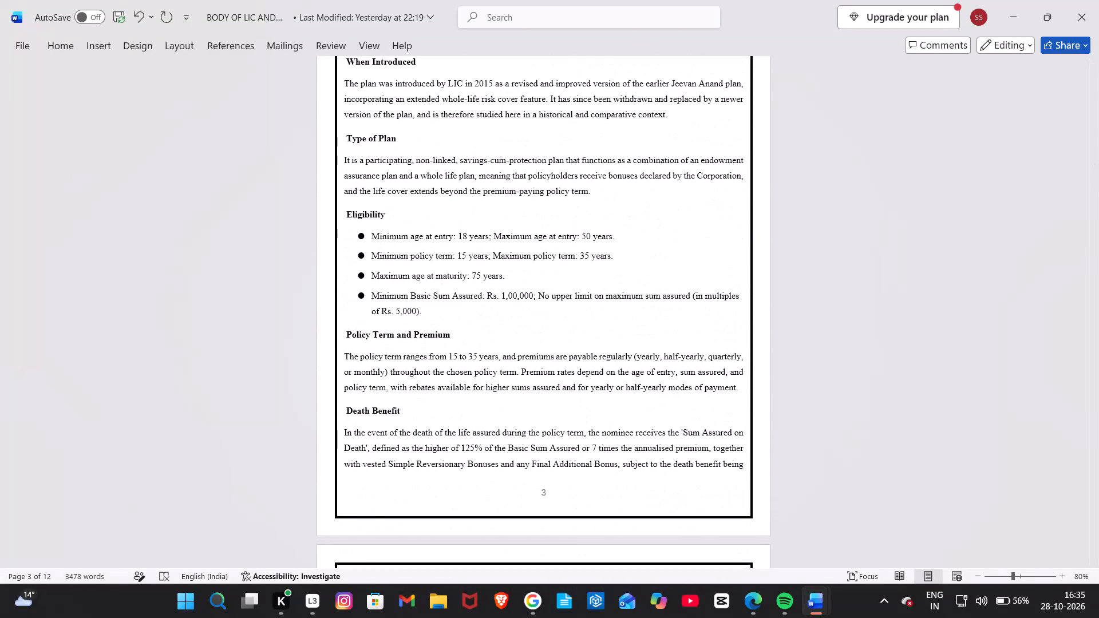
{"action": "scroll", "coordinate": [430, 276], "scroll_direction": "down", "scroll_amount": 2}
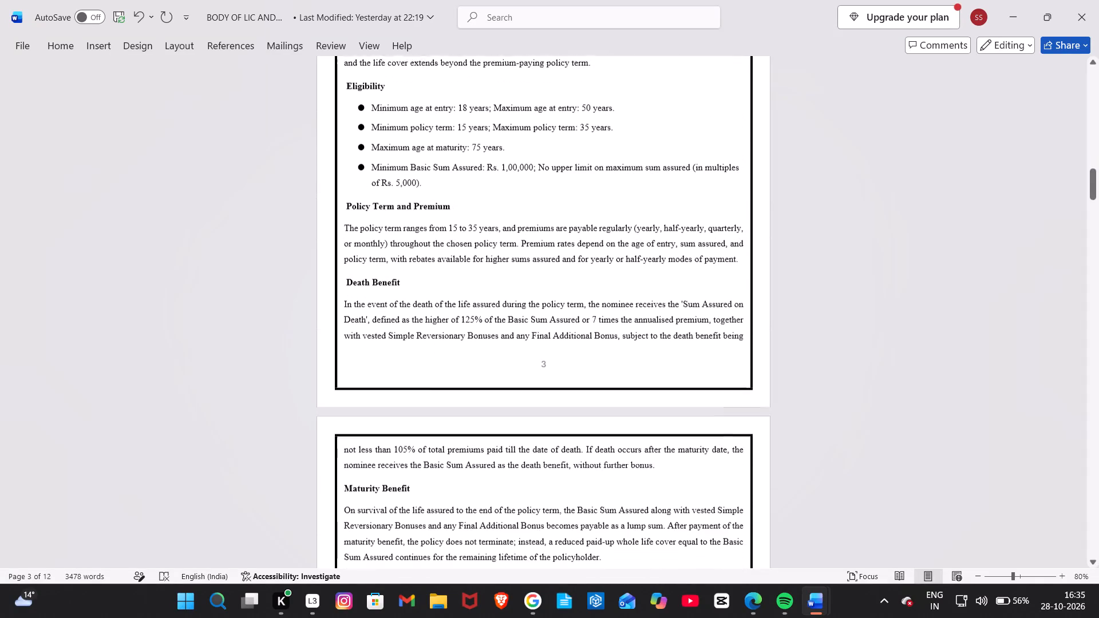
{"action": "scroll", "coordinate": [430, 276], "scroll_direction": "down", "scroll_amount": 6}
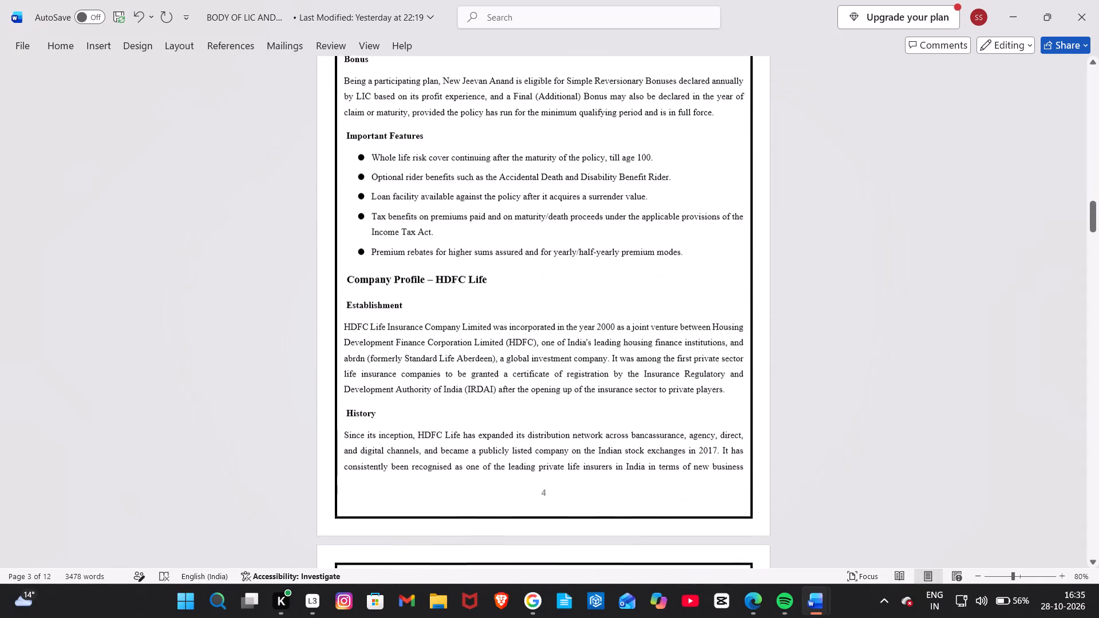
{"action": "scroll", "coordinate": [430, 276], "scroll_direction": "down", "scroll_amount": 4}
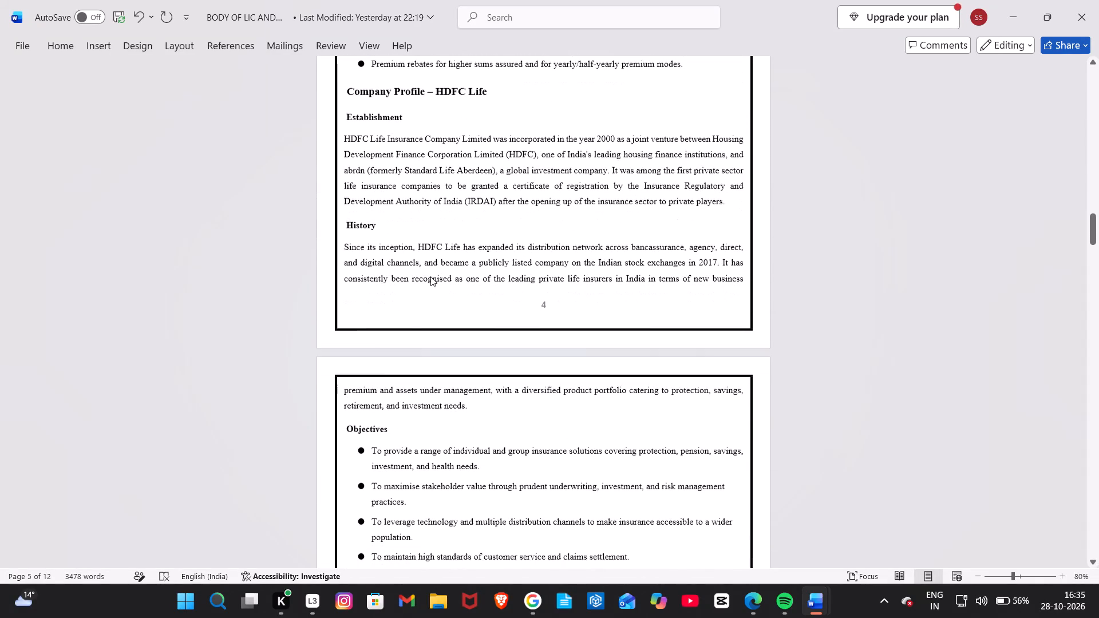
{"action": "scroll", "coordinate": [430, 276], "scroll_direction": "down", "scroll_amount": 2}
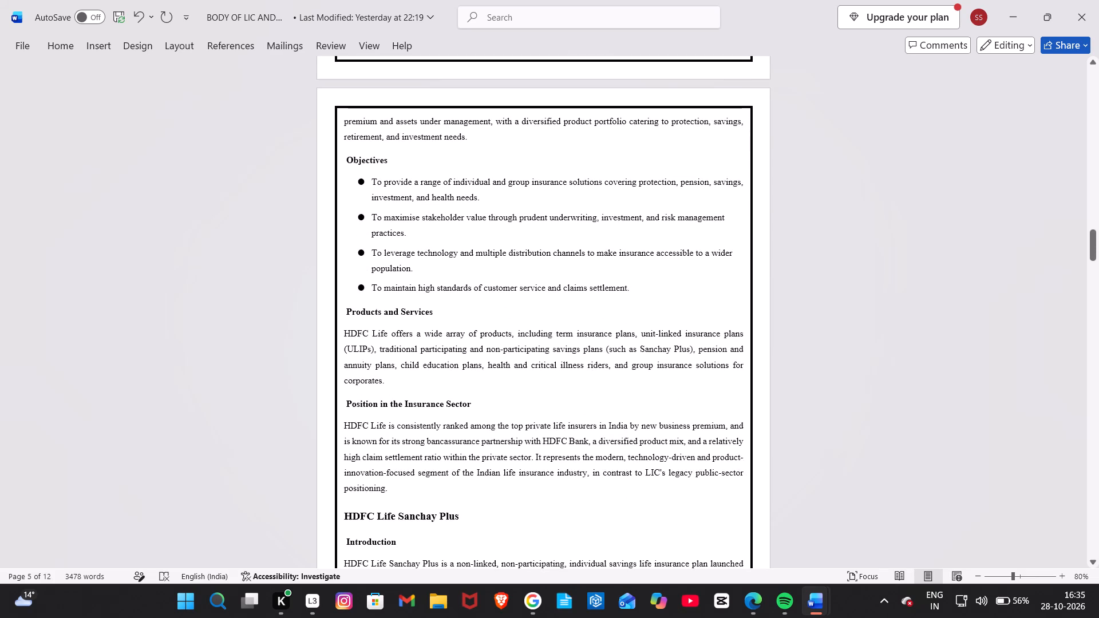
Recheck the headings and page starts from the HDFC Life Objectives back to the start of the LIC company profile.
{"action": "scroll", "coordinate": [430, 276], "scroll_direction": "up", "scroll_amount": 1}
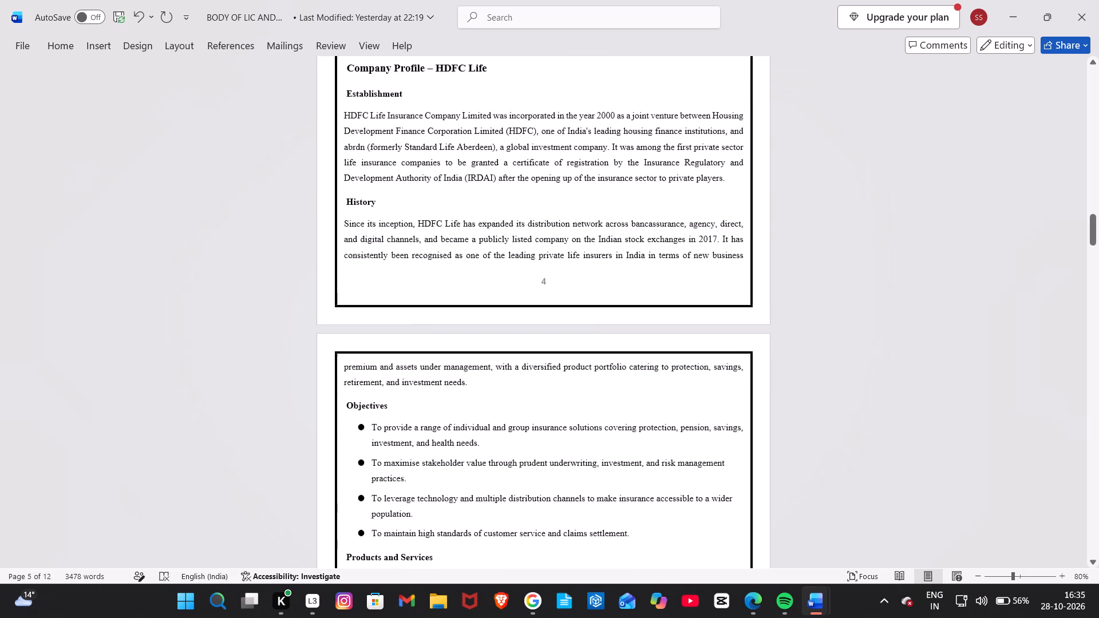
{"action": "scroll", "coordinate": [430, 276], "scroll_direction": "up", "scroll_amount": 8}
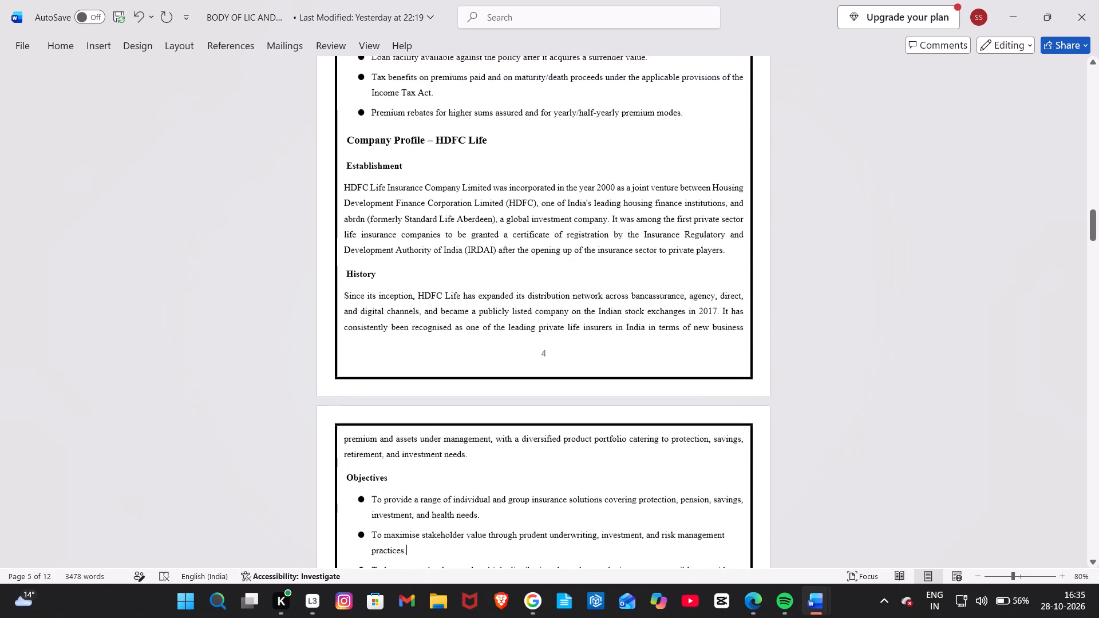
{"action": "scroll", "coordinate": [430, 276], "scroll_direction": "up", "scroll_amount": 7}
{"action": "scroll", "coordinate": [430, 276], "scroll_direction": "down", "scroll_amount": 1}
{"action": "scroll", "coordinate": [430, 276], "scroll_direction": "up", "scroll_amount": 1}
{"action": "scroll", "coordinate": [430, 276], "scroll_direction": "down", "scroll_amount": 2}
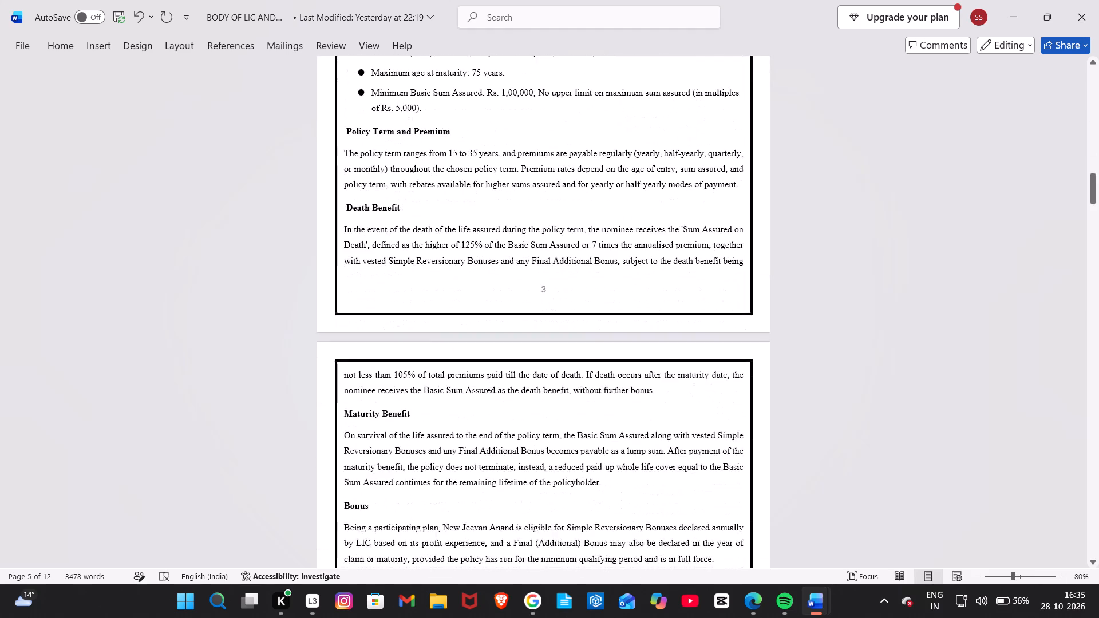
{"action": "scroll", "coordinate": [430, 276], "scroll_direction": "up", "scroll_amount": 3}
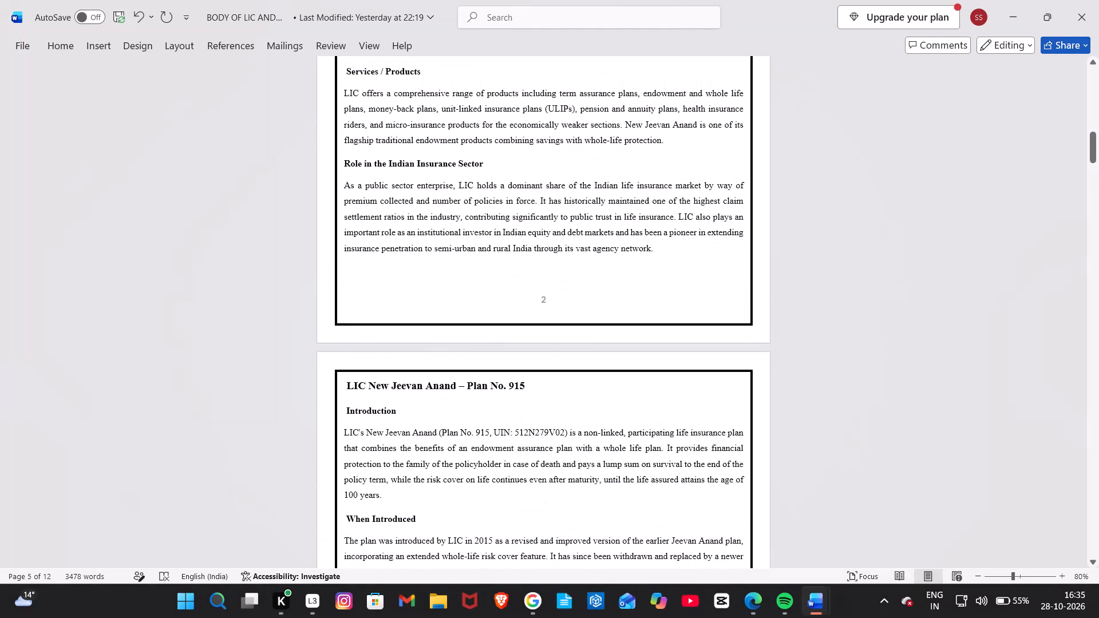
{"action": "scroll", "coordinate": [430, 276], "scroll_direction": "up", "scroll_amount": 2}
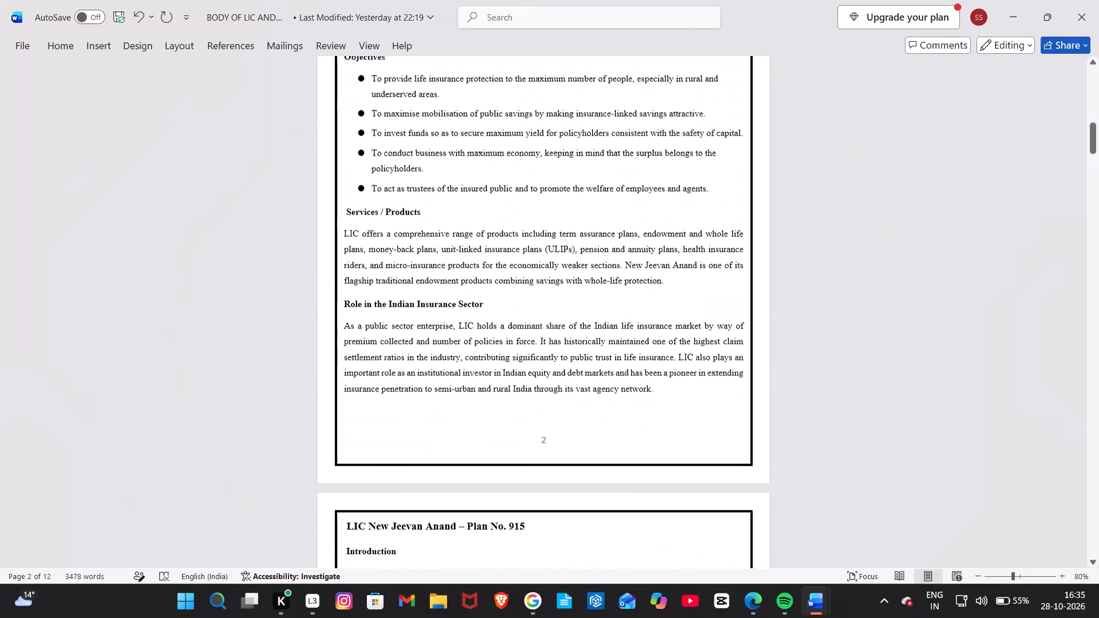
{"action": "scroll", "coordinate": [430, 276], "scroll_direction": "up", "scroll_amount": 3}
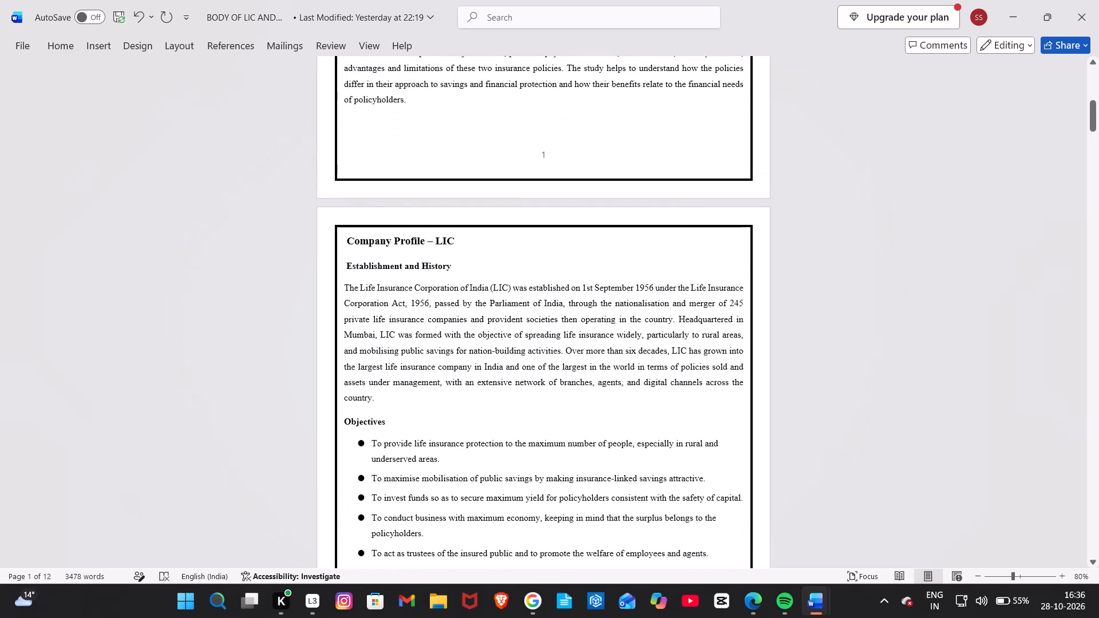
Check the page break between the HDFC Life Sanchay Plus introduction and the Type of Plan section.
{"action": "scroll", "coordinate": [430, 276], "scroll_direction": "down", "scroll_amount": 10}
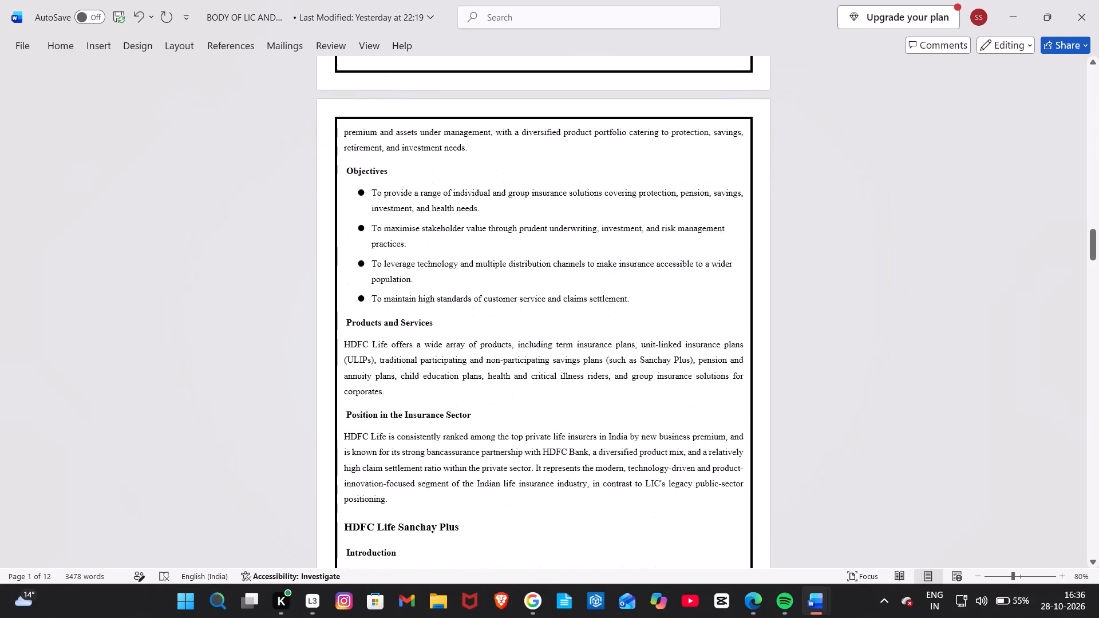
{"action": "scroll", "coordinate": [430, 276], "scroll_direction": "down", "scroll_amount": 3}
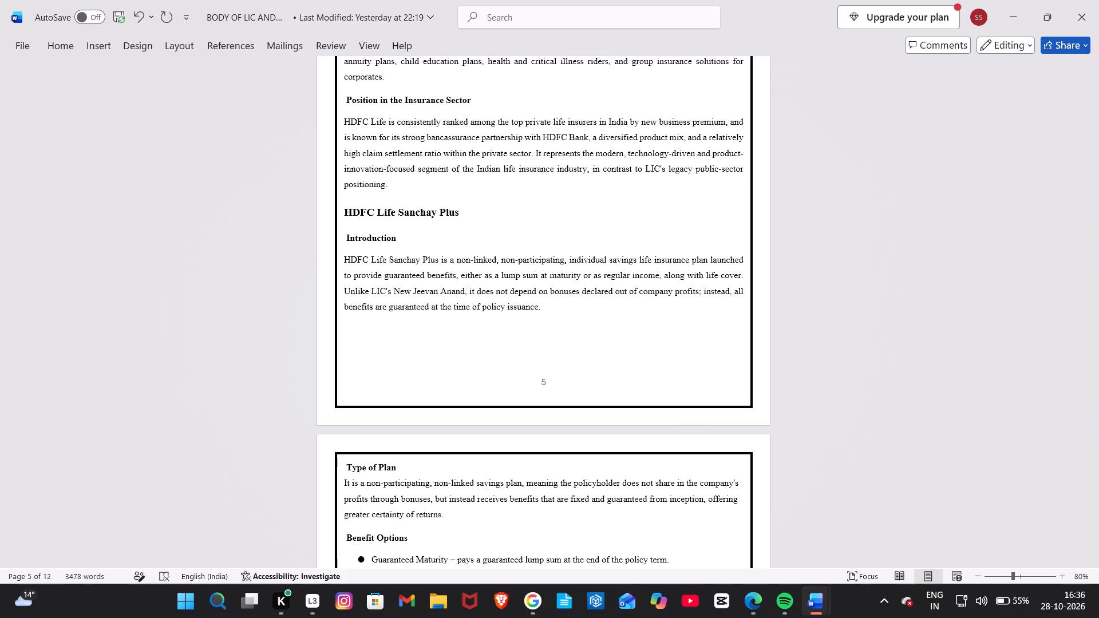
{"action": "scroll", "coordinate": [430, 276], "scroll_direction": "down", "scroll_amount": 1}
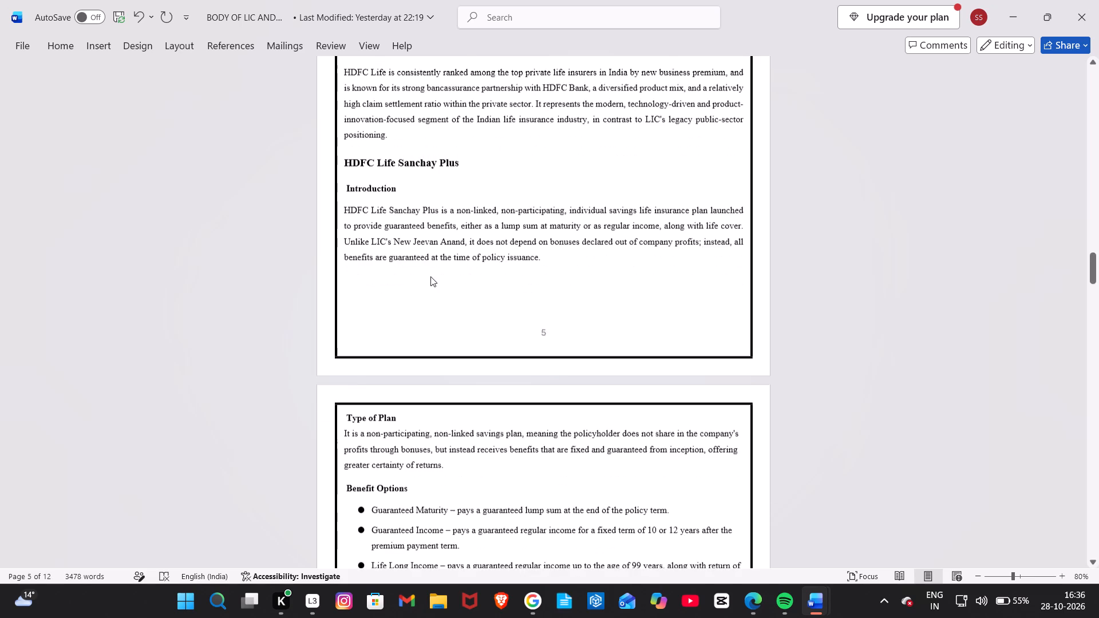
{"action": "scroll", "coordinate": [430, 276], "scroll_direction": "down", "scroll_amount": 1}
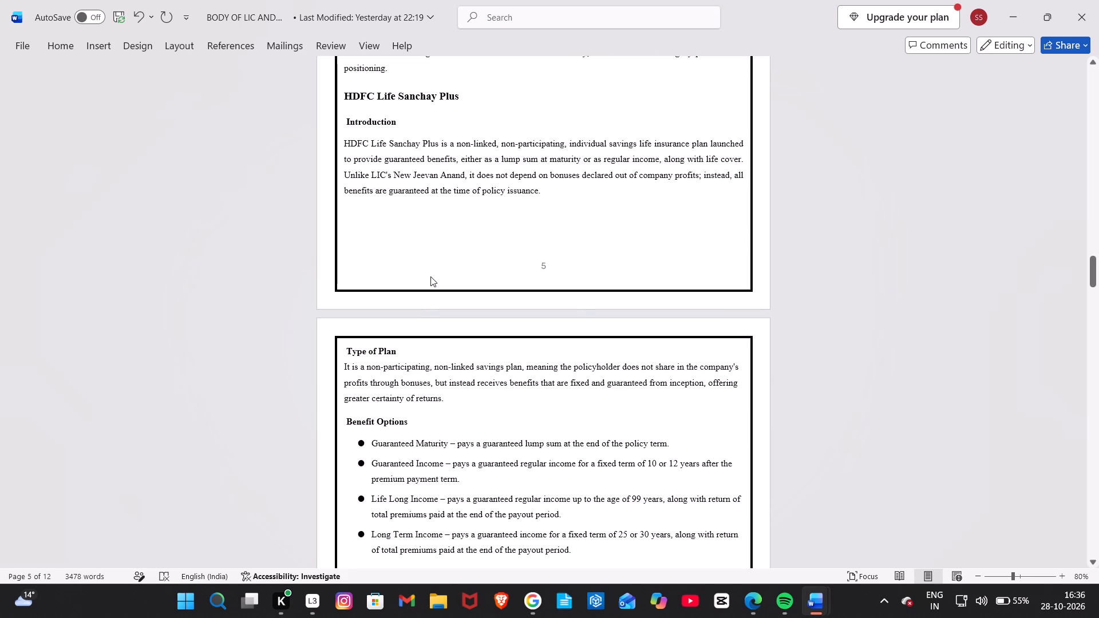
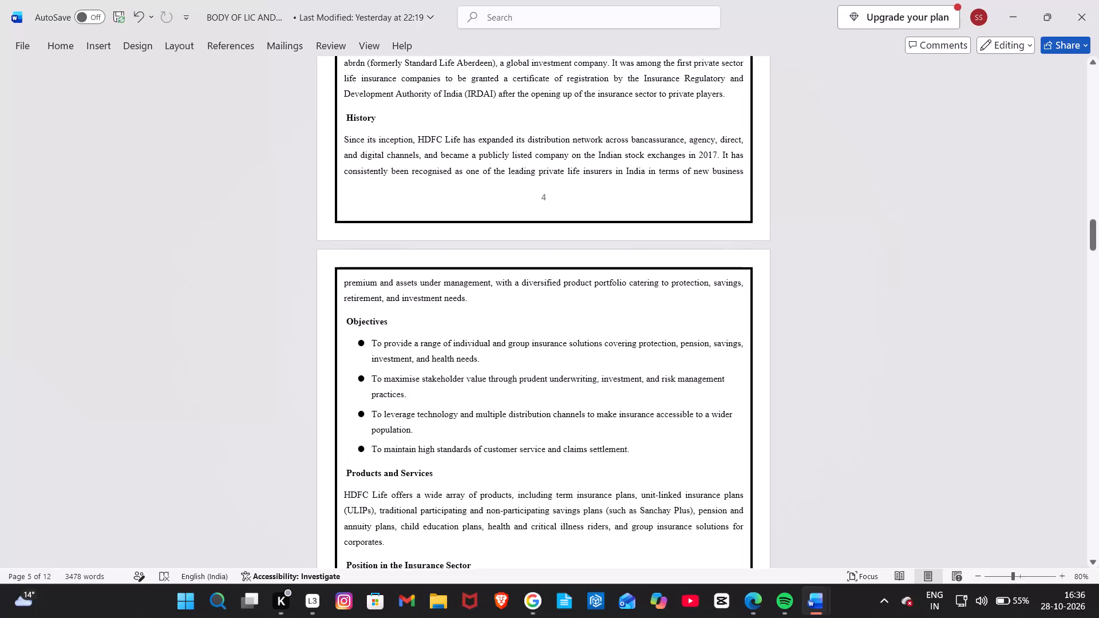
Review the page break and heading positions from the HDFC Life company profile through to the HDFC Life Sanchay Plus introduction.
{"action": "scroll", "coordinate": [430, 276], "scroll_direction": "up", "scroll_amount": 2}
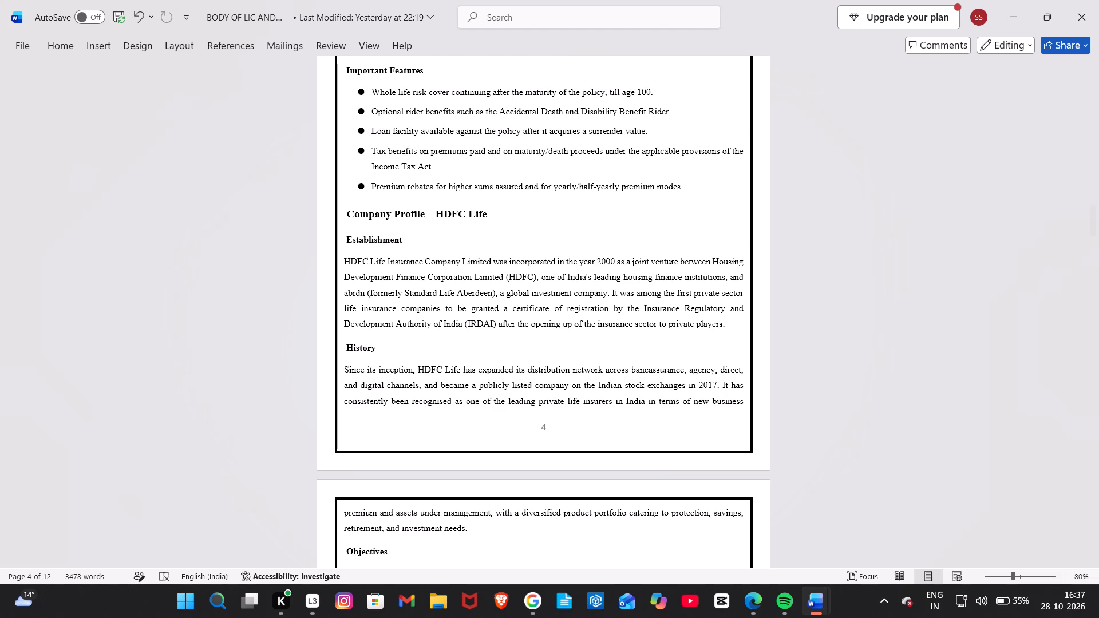
{"action": "scroll", "coordinate": [430, 276], "scroll_direction": "down", "scroll_amount": 3}
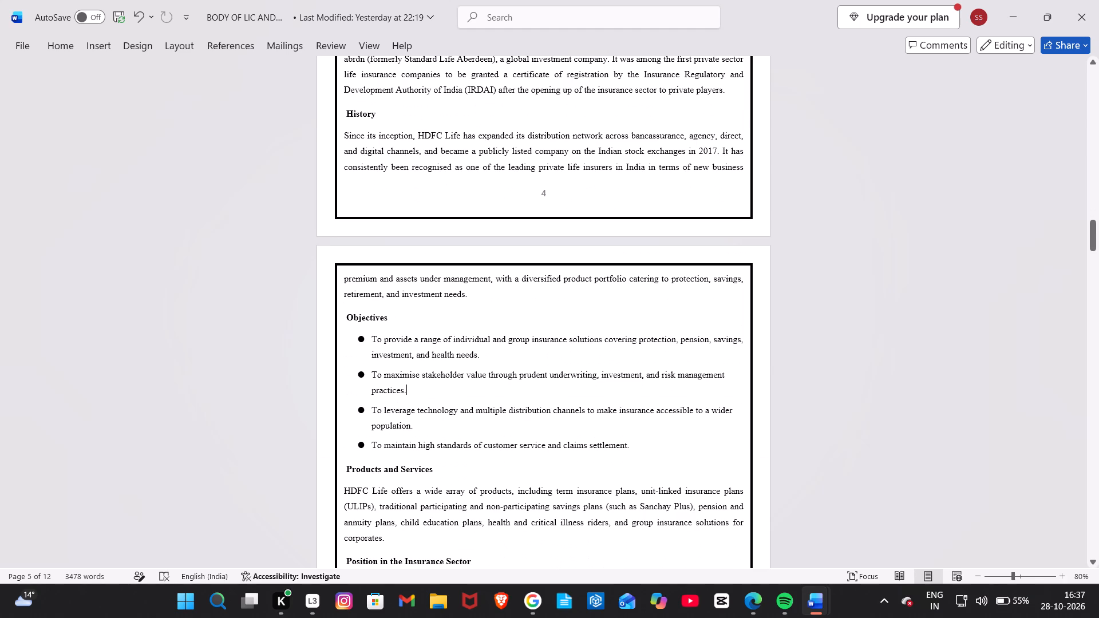
{"action": "scroll", "coordinate": [430, 276], "scroll_direction": "down", "scroll_amount": 3}
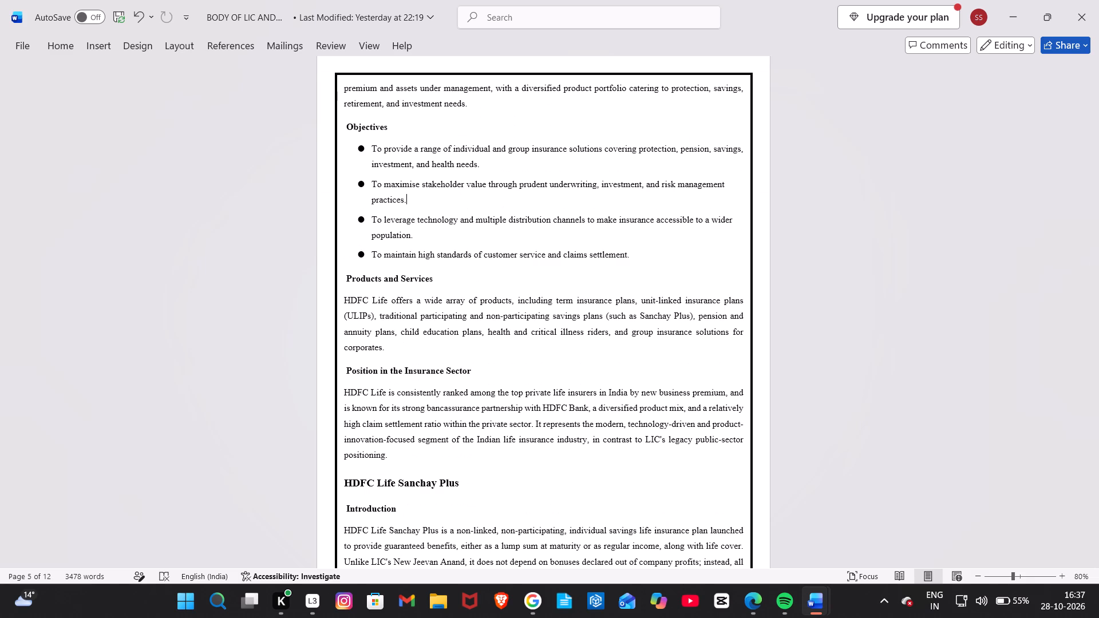
{"action": "scroll", "coordinate": [430, 276], "scroll_direction": "down", "scroll_amount": 2}
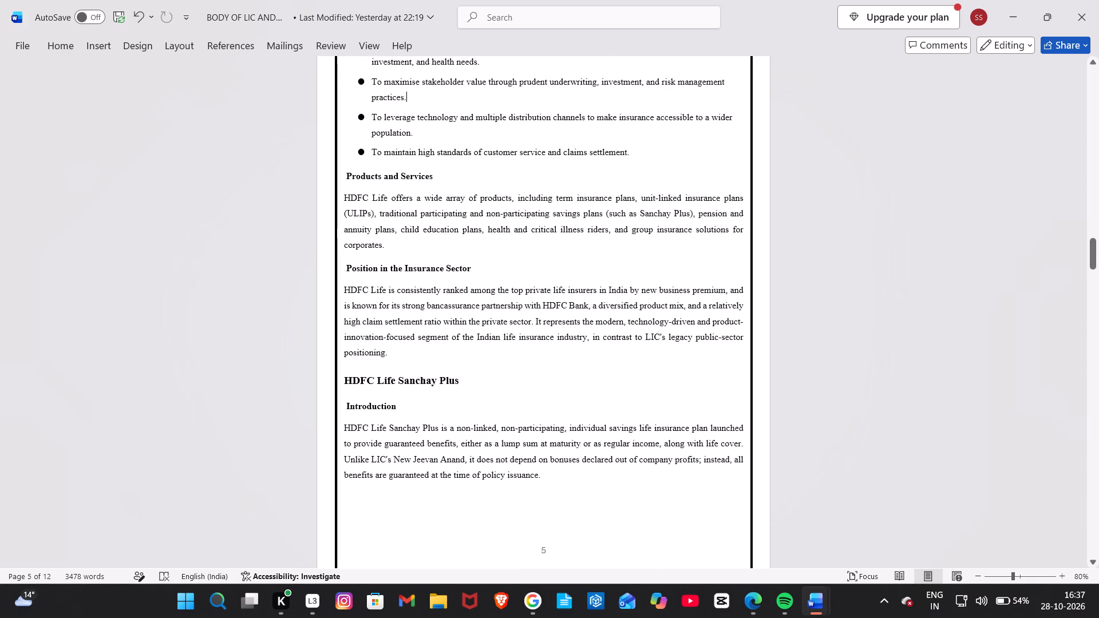
{"action": "scroll", "coordinate": [430, 276], "scroll_direction": "up", "scroll_amount": 3}
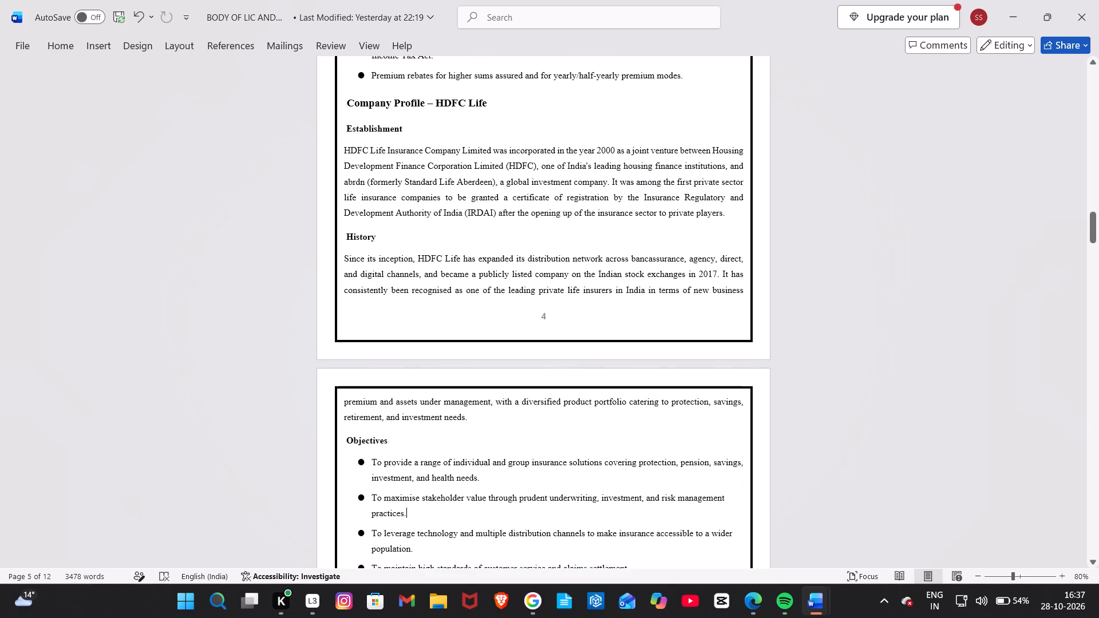
{"action": "scroll", "coordinate": [430, 276], "scroll_direction": "up", "scroll_amount": 1}
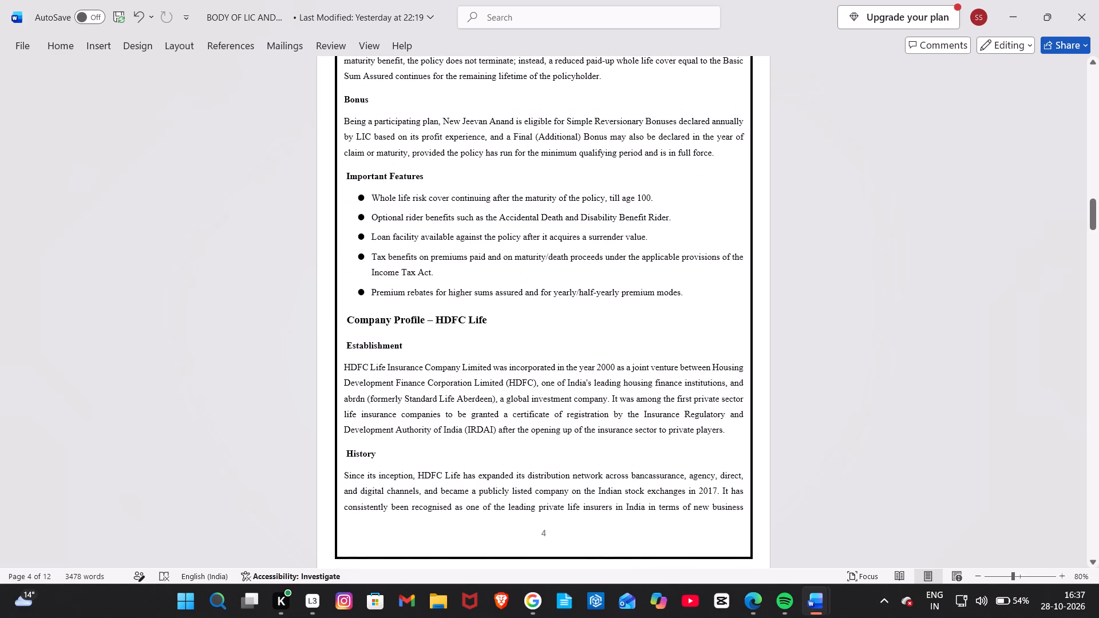
{"action": "scroll", "coordinate": [430, 276], "scroll_direction": "down", "scroll_amount": 6}
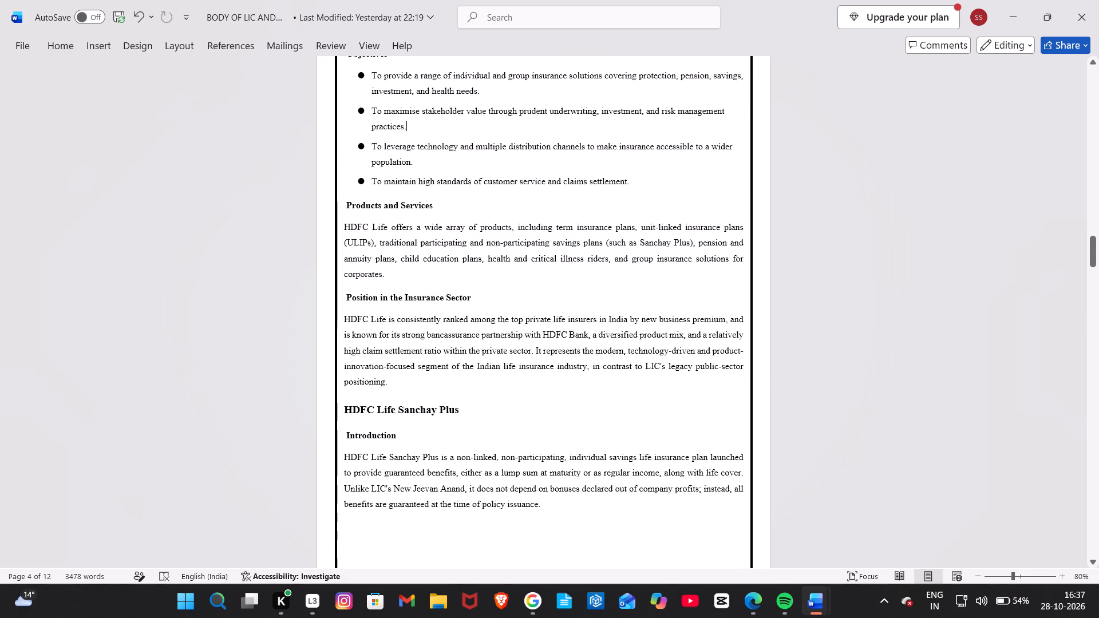
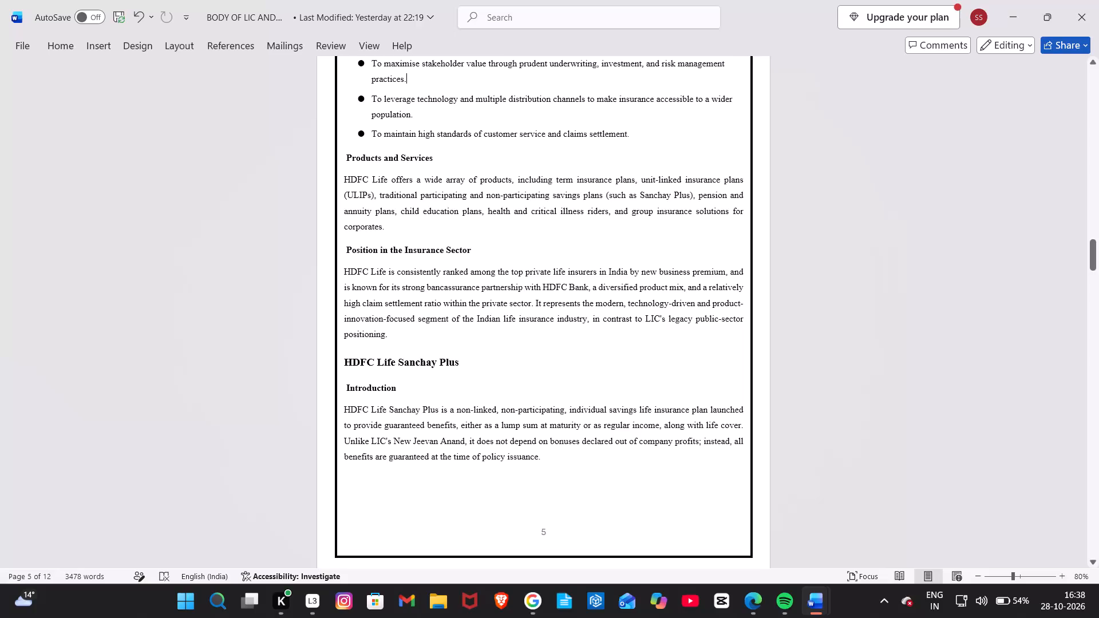
Review the layout of pages 5 to 7, from the HDFC Life Sanchay Plus introduction through to the Objectives of the Study.
{"action": "scroll", "coordinate": [430, 276], "scroll_direction": "down", "scroll_amount": 4}
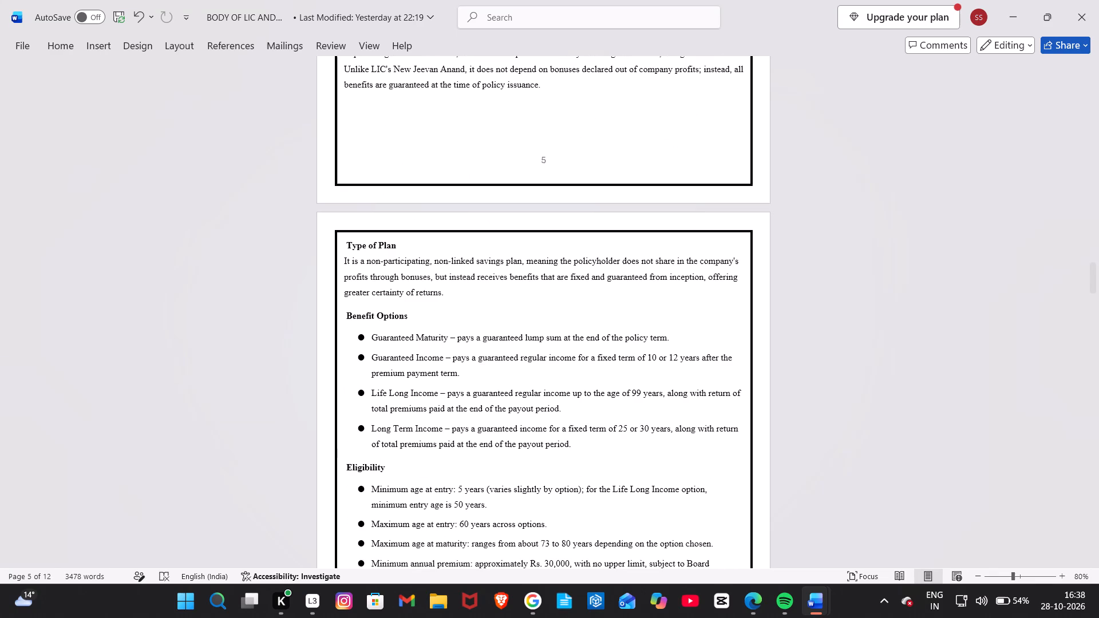
{"action": "scroll", "coordinate": [430, 276], "scroll_direction": "down", "scroll_amount": 1}
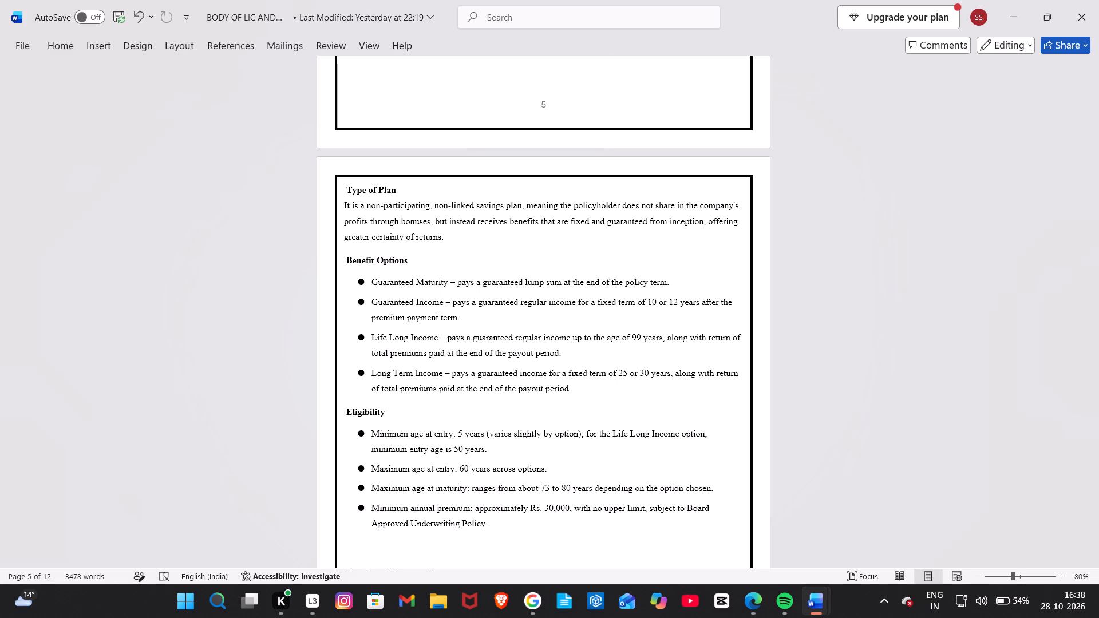
{"action": "scroll", "coordinate": [430, 276], "scroll_direction": "down", "scroll_amount": 3}
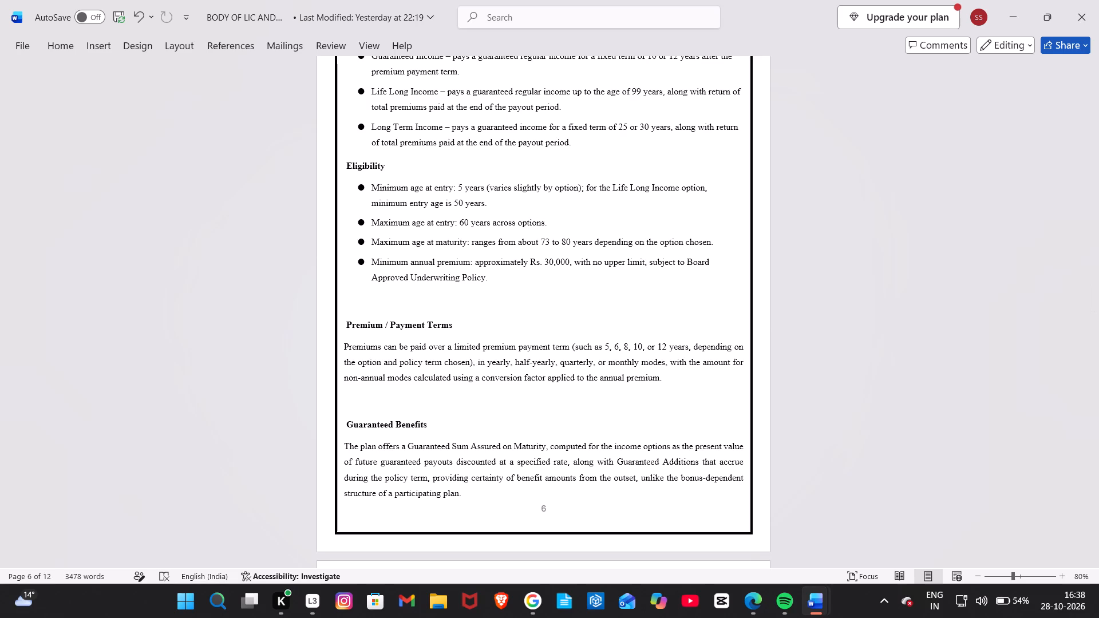
{"action": "scroll", "coordinate": [430, 276], "scroll_direction": "down", "scroll_amount": 3}
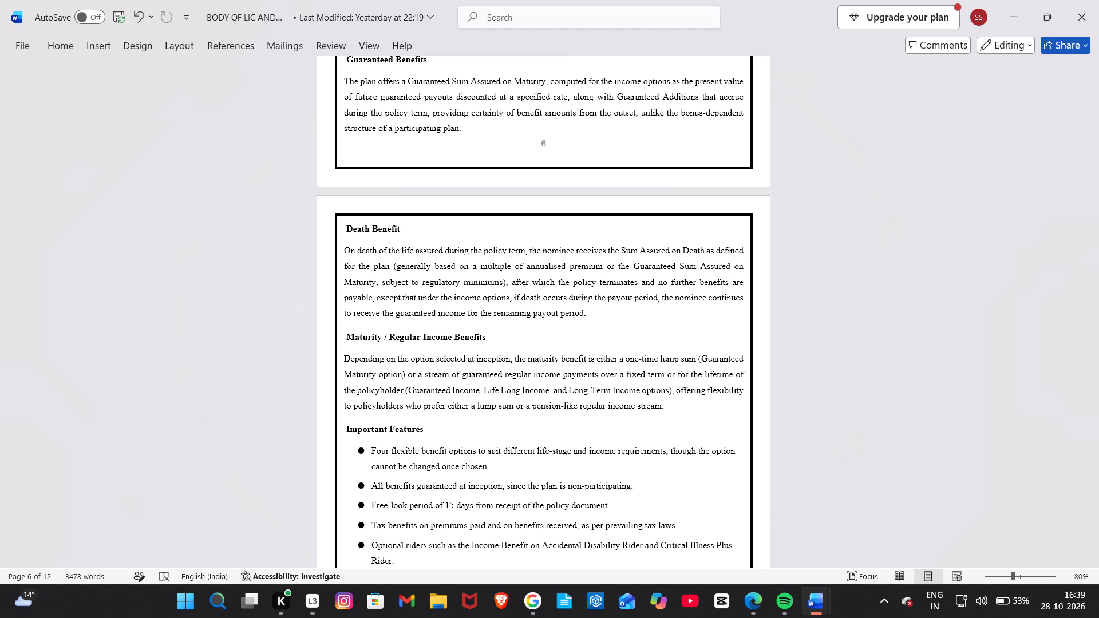
{"action": "scroll", "coordinate": [430, 276], "scroll_direction": "down", "scroll_amount": 1}
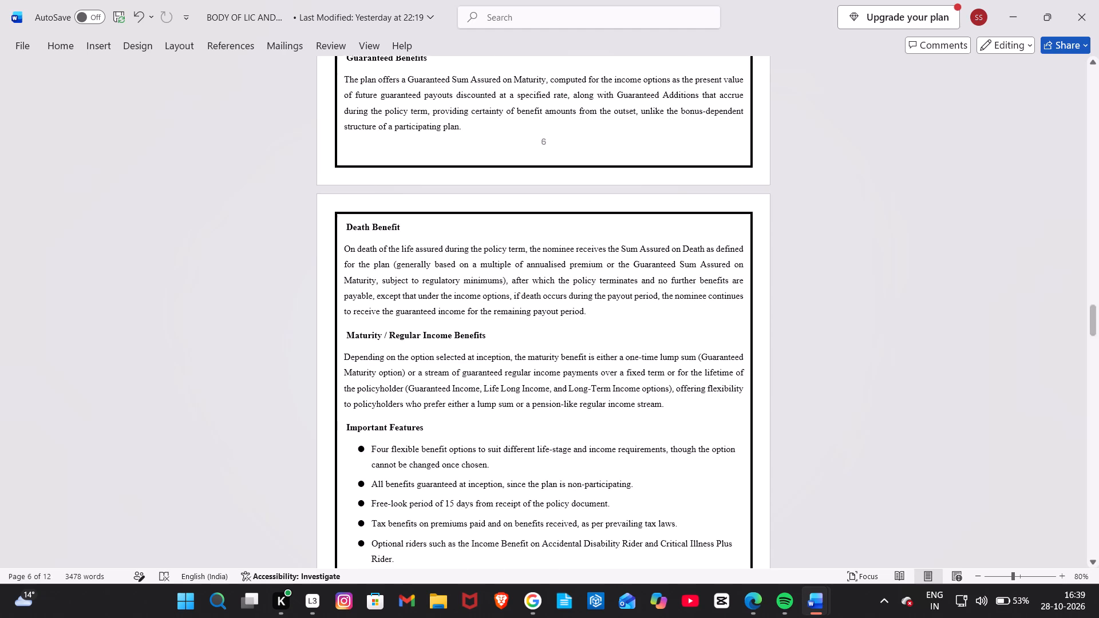
{"action": "scroll", "coordinate": [430, 276], "scroll_direction": "down", "scroll_amount": 2}
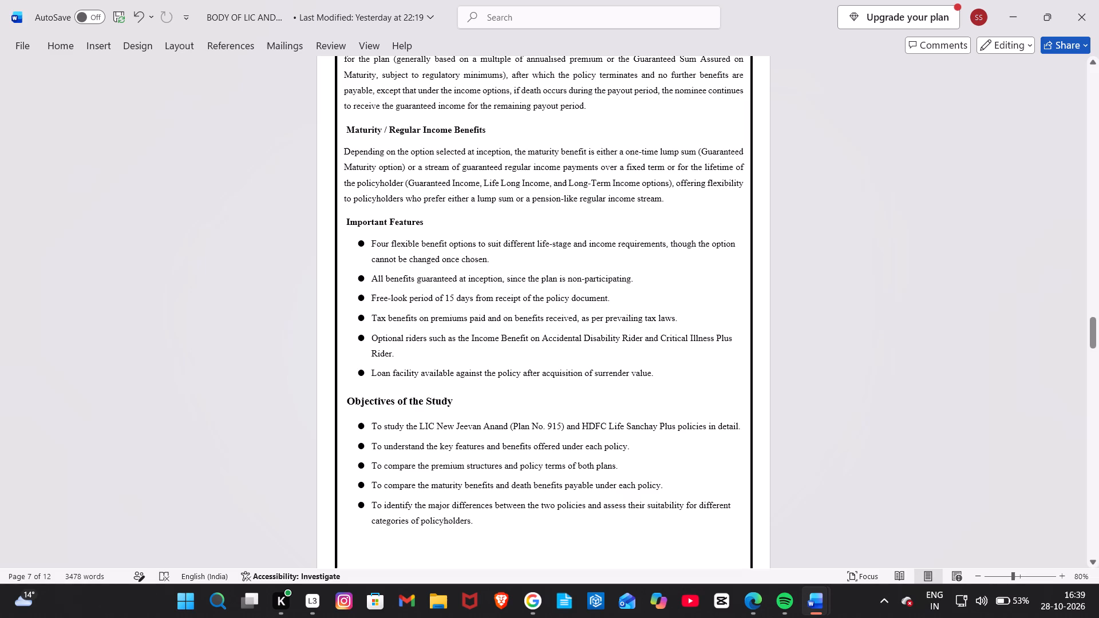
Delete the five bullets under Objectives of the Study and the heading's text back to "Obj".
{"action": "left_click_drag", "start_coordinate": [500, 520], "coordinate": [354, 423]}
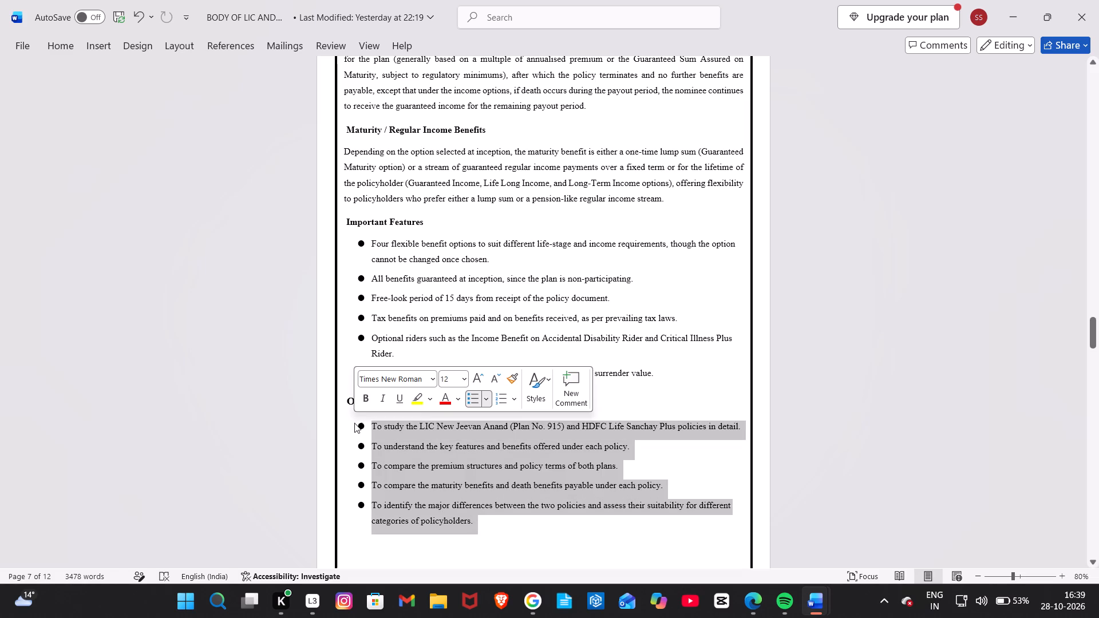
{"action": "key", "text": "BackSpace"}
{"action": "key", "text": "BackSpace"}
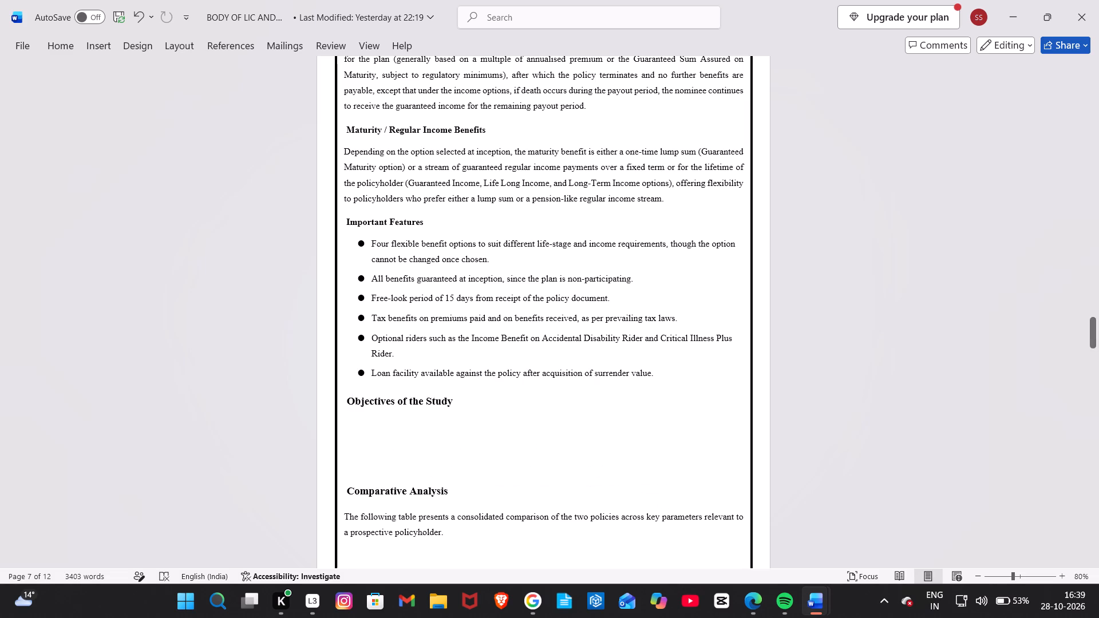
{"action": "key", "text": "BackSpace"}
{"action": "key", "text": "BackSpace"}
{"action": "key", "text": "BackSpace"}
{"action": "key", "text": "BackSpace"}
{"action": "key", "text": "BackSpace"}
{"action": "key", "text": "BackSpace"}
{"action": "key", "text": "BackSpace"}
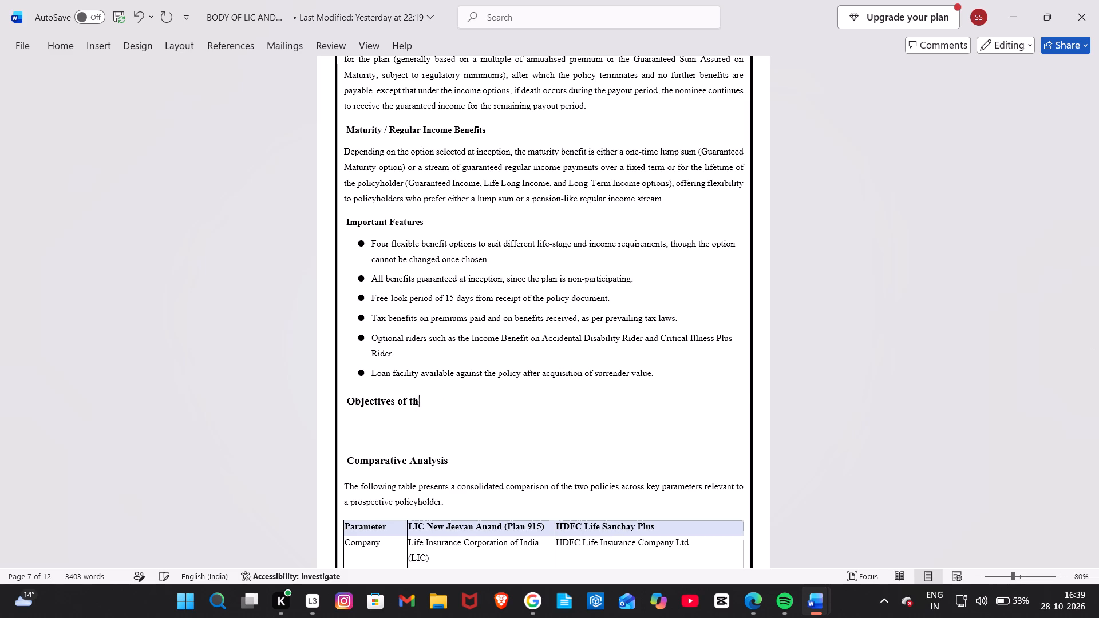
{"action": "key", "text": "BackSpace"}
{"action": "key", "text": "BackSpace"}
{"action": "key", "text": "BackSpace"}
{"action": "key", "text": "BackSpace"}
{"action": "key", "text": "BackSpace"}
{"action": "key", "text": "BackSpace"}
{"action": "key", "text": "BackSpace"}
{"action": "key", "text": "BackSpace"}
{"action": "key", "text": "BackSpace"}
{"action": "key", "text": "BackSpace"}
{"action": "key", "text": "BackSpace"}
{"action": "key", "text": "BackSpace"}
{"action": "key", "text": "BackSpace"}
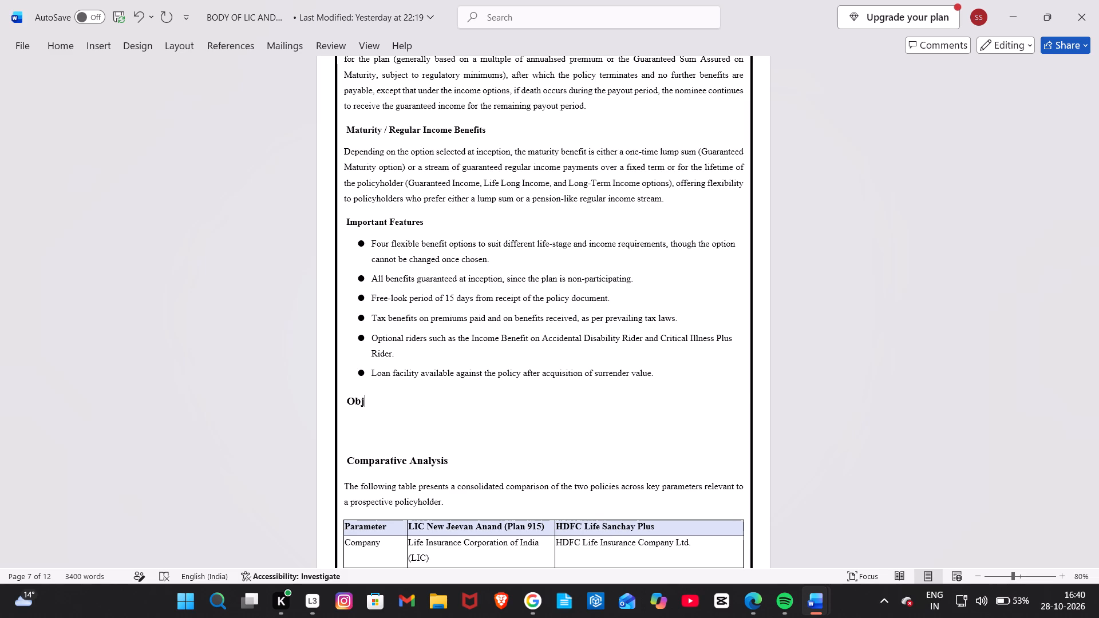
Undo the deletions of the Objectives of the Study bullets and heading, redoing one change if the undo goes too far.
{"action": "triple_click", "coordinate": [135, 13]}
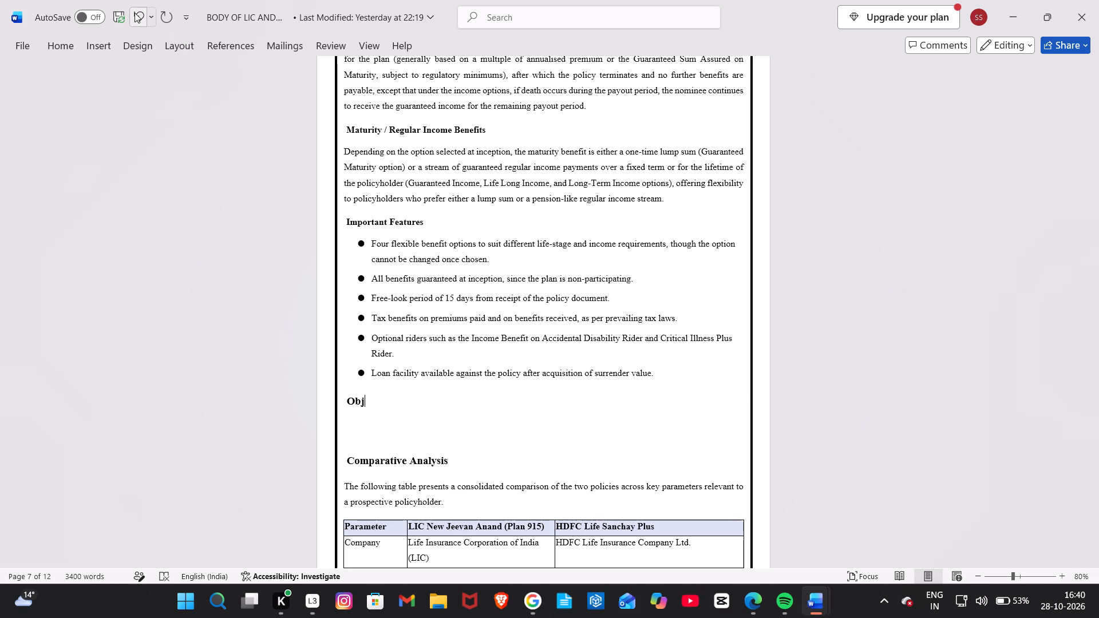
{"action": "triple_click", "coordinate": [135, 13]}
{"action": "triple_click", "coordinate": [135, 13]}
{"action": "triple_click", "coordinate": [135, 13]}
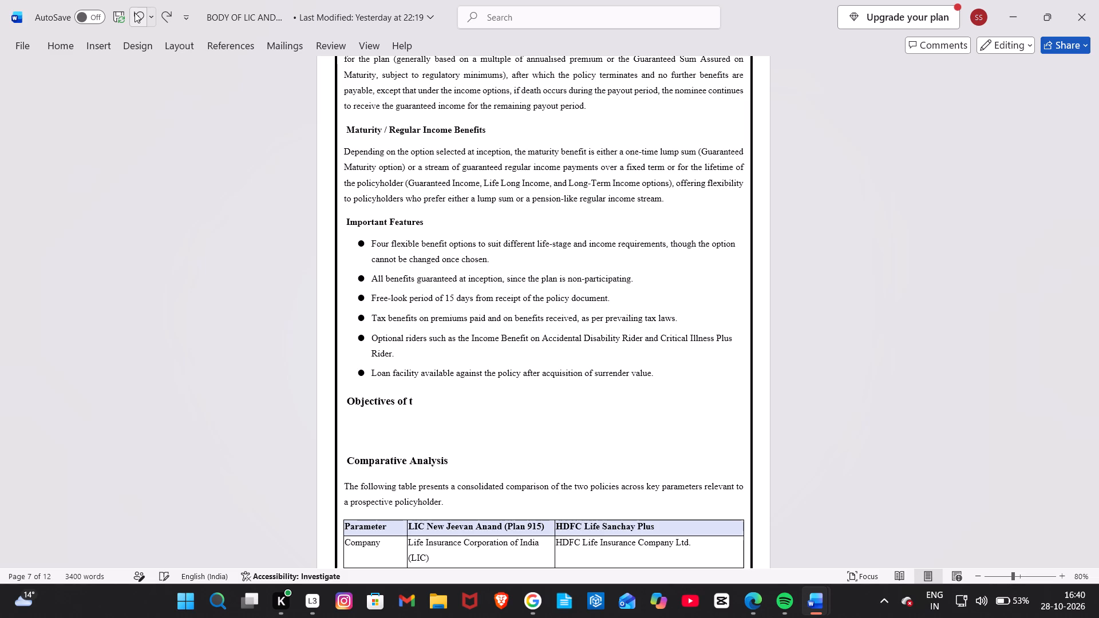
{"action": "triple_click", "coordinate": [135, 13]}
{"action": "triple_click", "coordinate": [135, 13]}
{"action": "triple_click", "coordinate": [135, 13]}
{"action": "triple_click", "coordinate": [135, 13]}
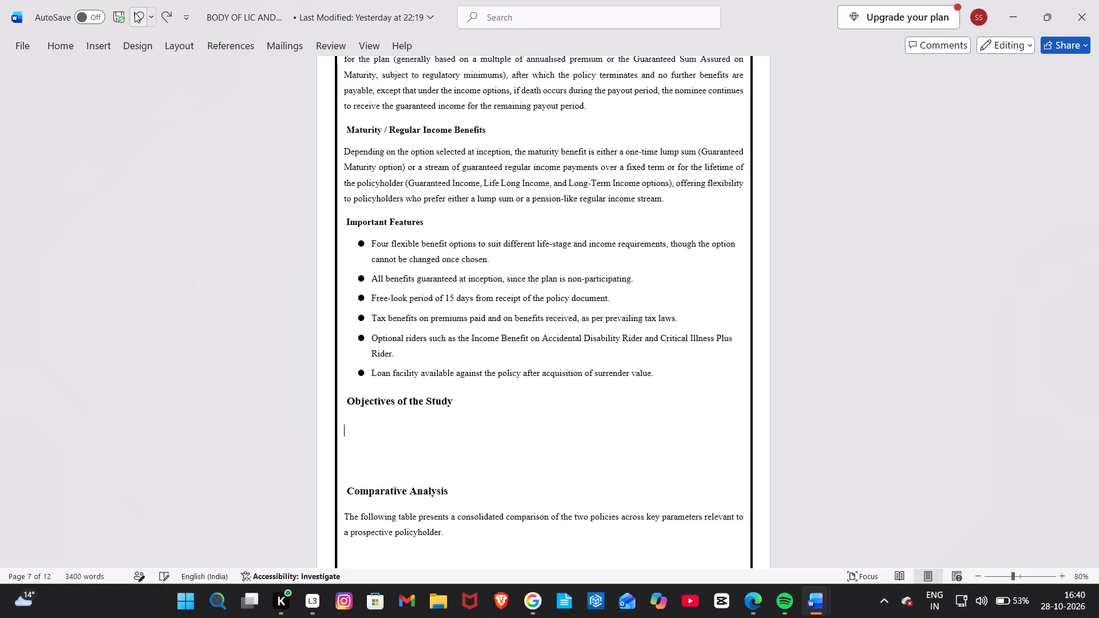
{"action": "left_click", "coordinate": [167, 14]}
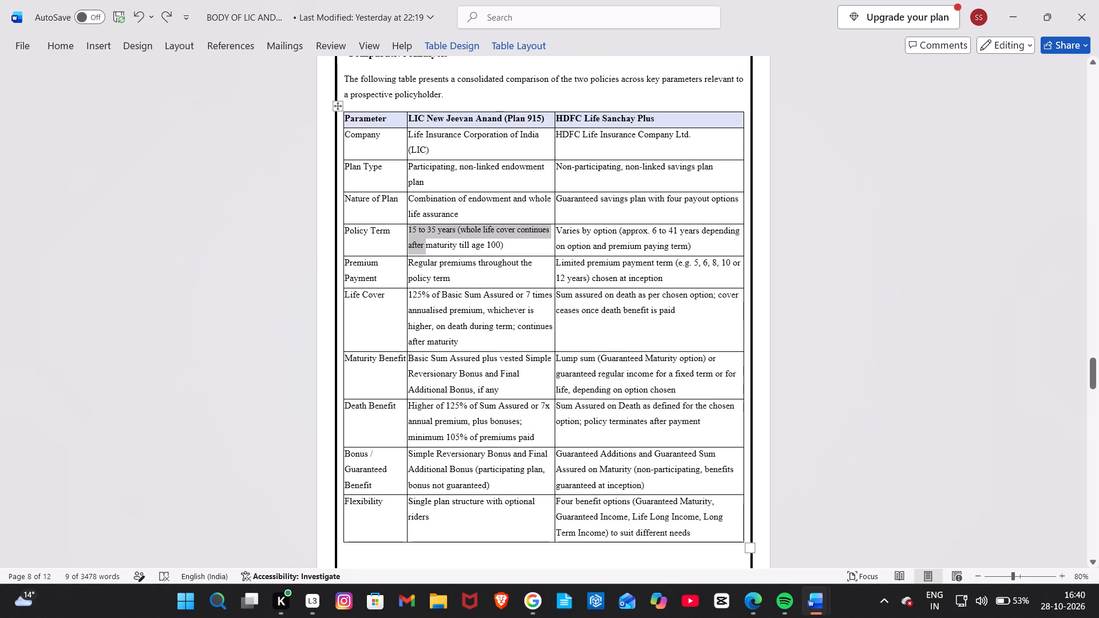
Move "15 to 35 years (whole life cover continues after" to the end of the LIC New Jeevan Anand Policy Term cell.
{"action": "left_click_drag", "start_coordinate": [507, 229], "coordinate": [516, 253]}
{"action": "left_click", "coordinate": [516, 253]}
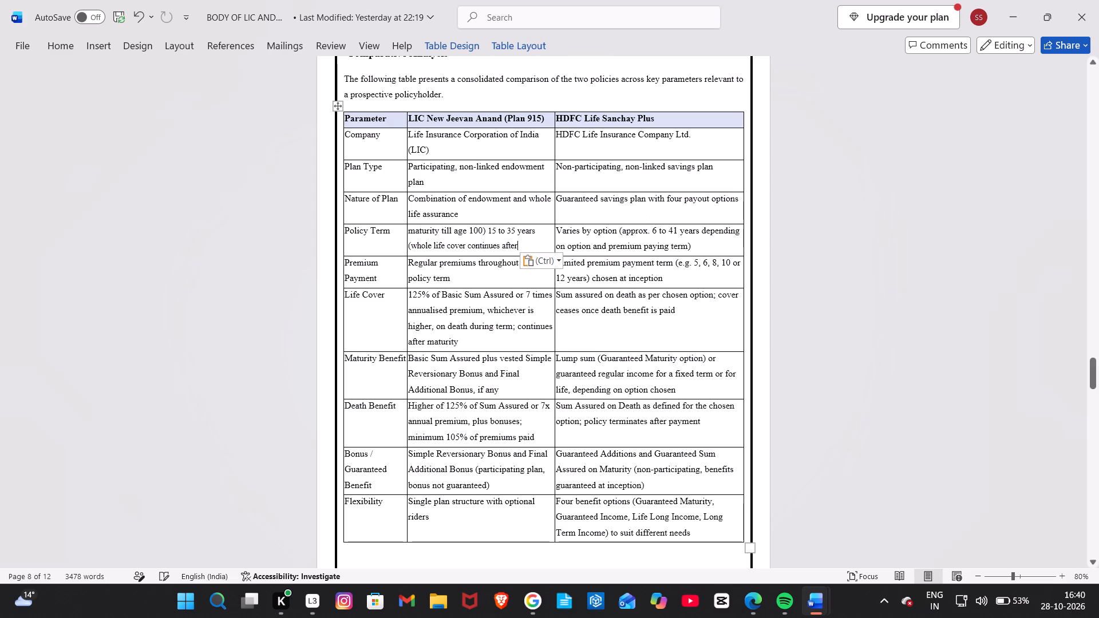
Set all text in the LIC New Jeevan Anand Policy Term cell to font size 12.
{"action": "left_click", "coordinate": [521, 252]}
{"action": "left_click", "coordinate": [523, 243]}
{"action": "left_click_drag", "start_coordinate": [523, 243], "coordinate": [410, 239]}
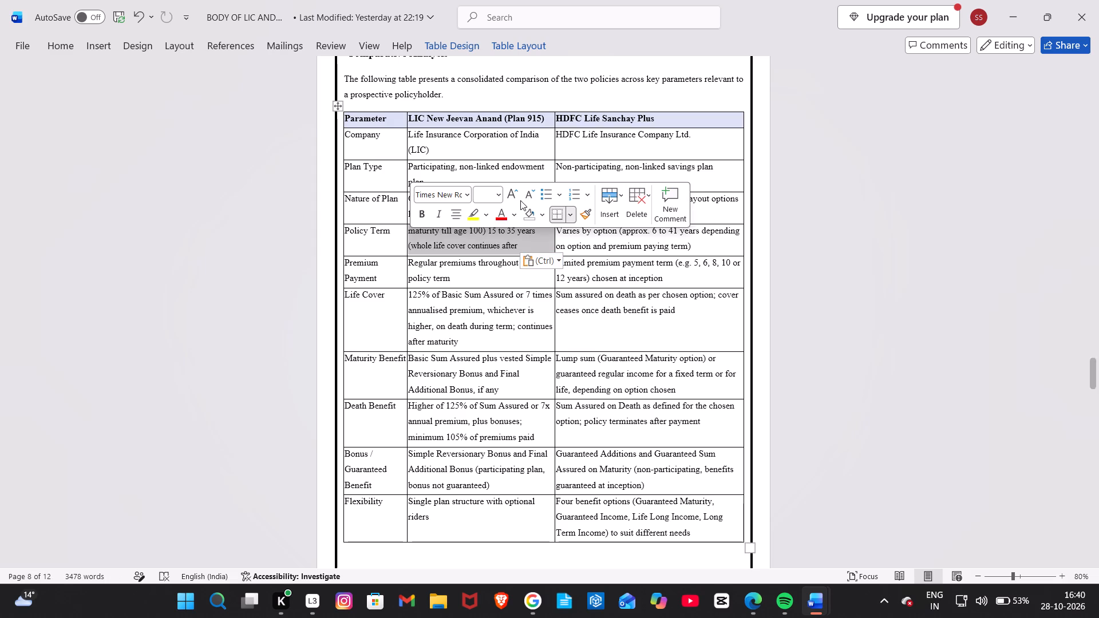
{"action": "left_click", "coordinate": [499, 195]}
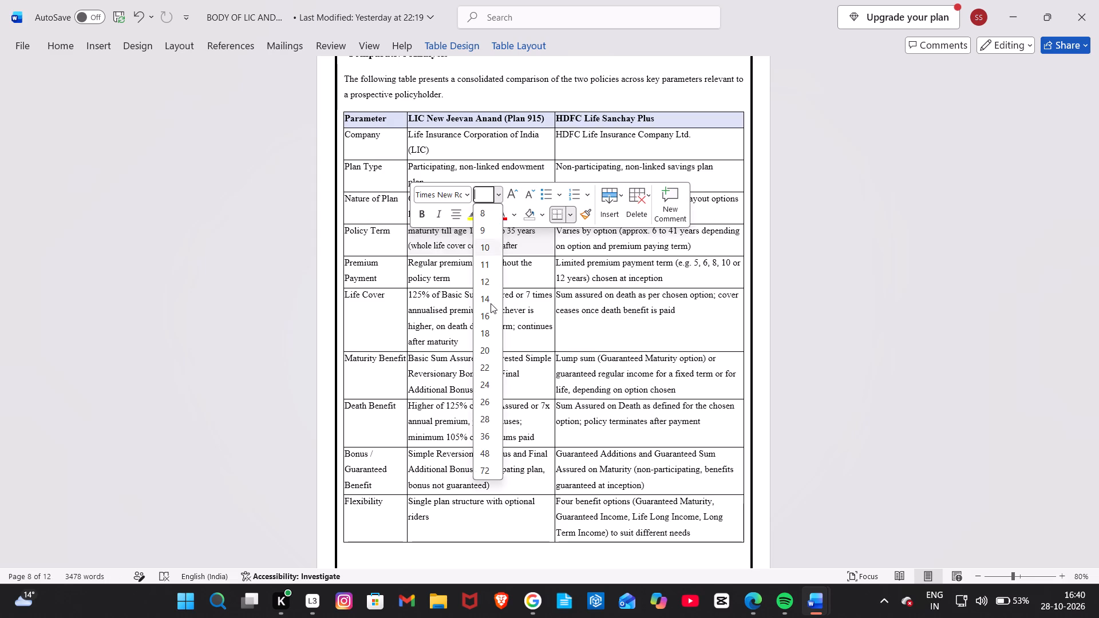
{"action": "left_click", "coordinate": [492, 280]}
{"action": "left_click", "coordinate": [492, 280]}
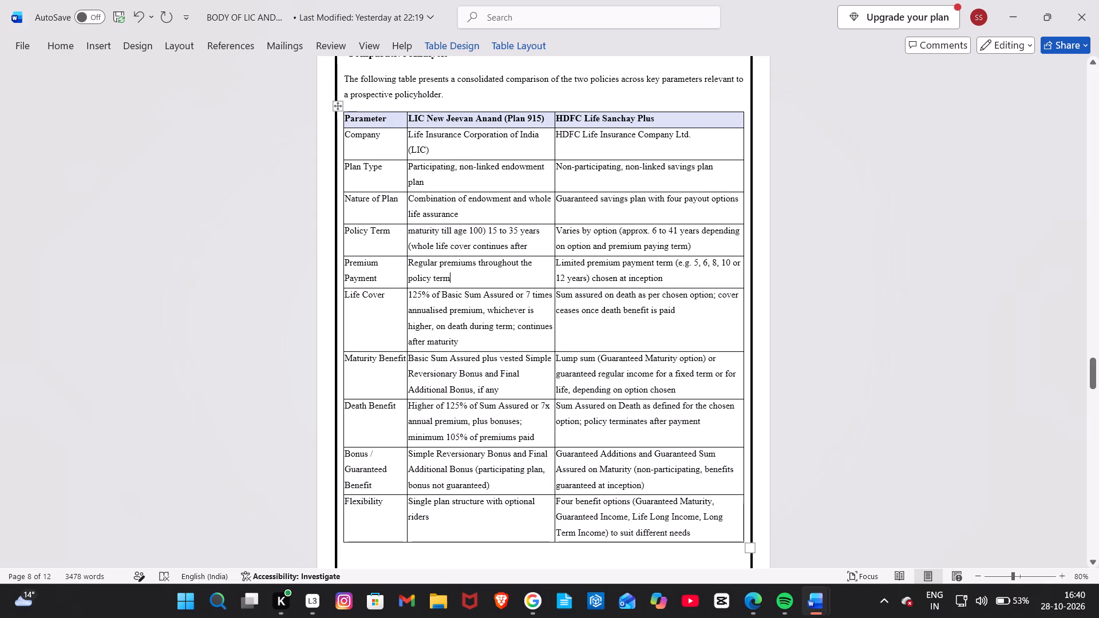
Check the Objectives of the Study list and the page layout of the Comparative Analysis table up to Advantages and Limitations.
{"action": "scroll", "coordinate": [492, 280], "scroll_direction": "up", "scroll_amount": 4}
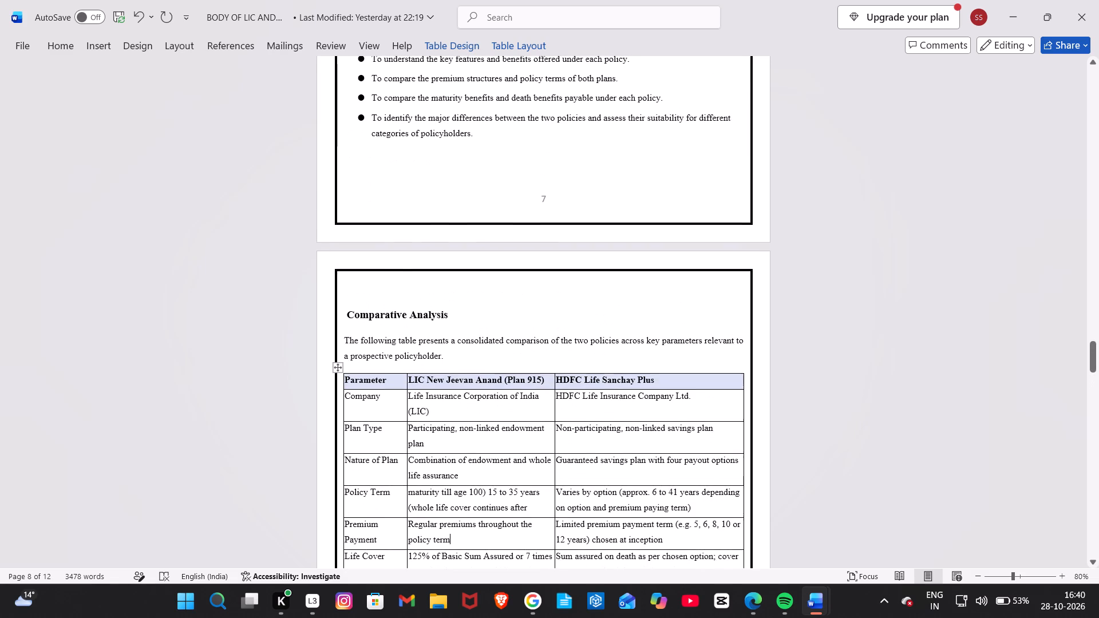
{"action": "scroll", "coordinate": [492, 280], "scroll_direction": "up", "scroll_amount": 1}
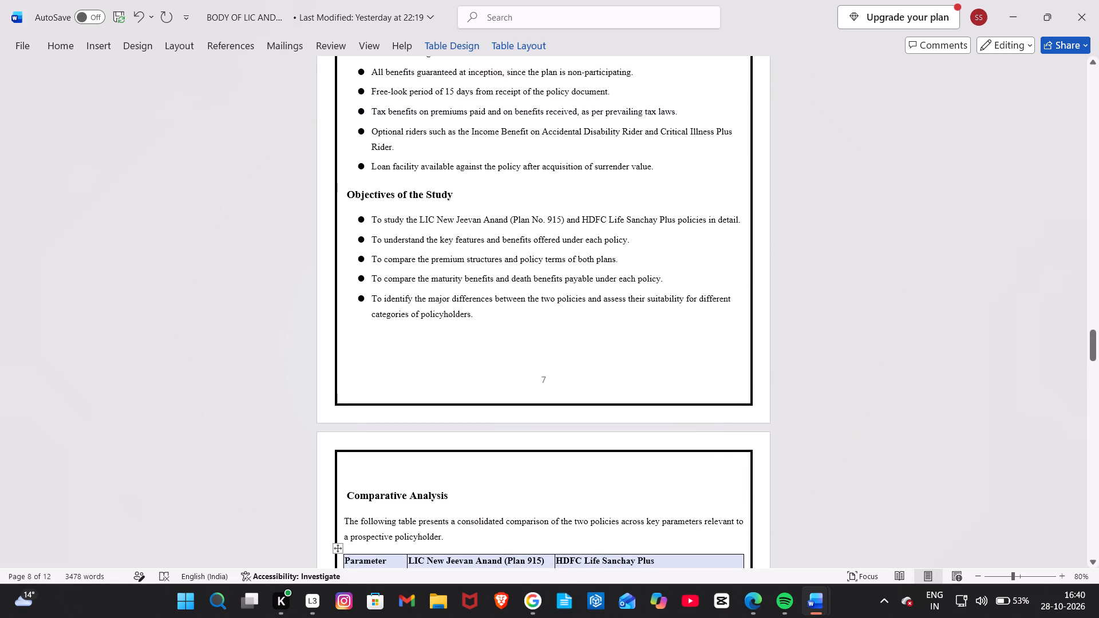
{"action": "left_click_drag", "start_coordinate": [365, 214], "coordinate": [466, 297]}
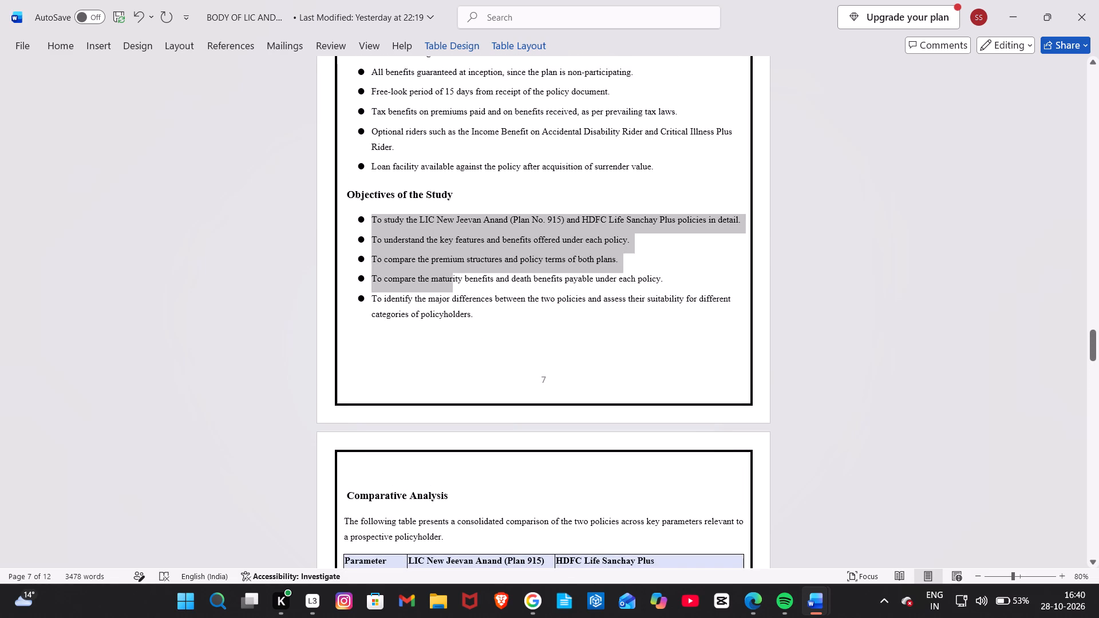
{"action": "left_click_drag", "start_coordinate": [466, 297], "coordinate": [479, 311]}
{"action": "left_click", "coordinate": [485, 335]}
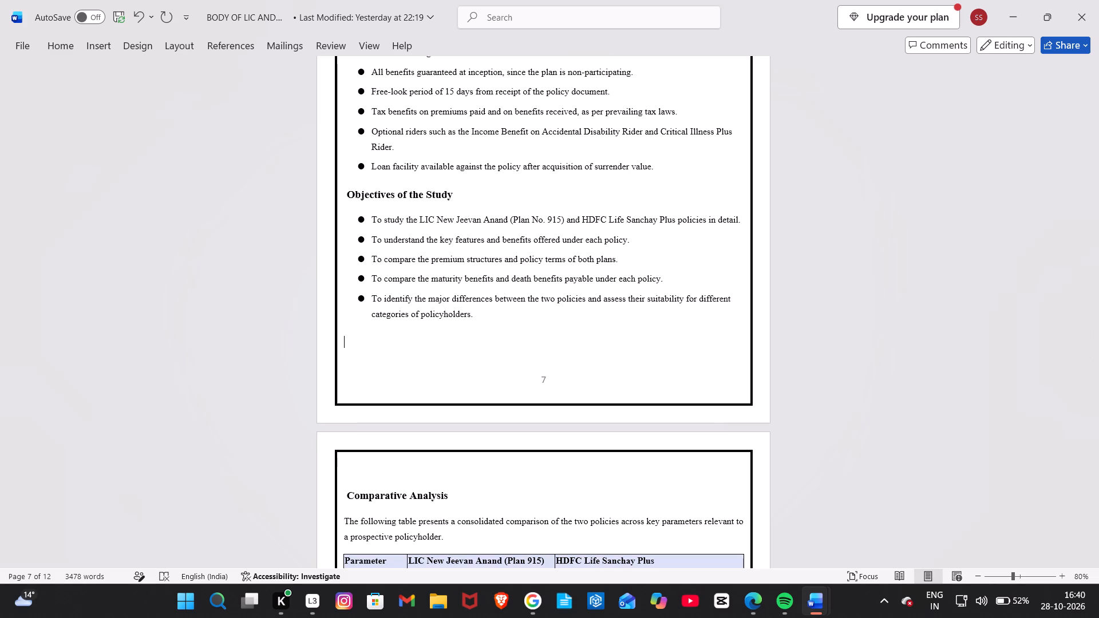
{"action": "scroll", "coordinate": [485, 335], "scroll_direction": "down", "scroll_amount": 4}
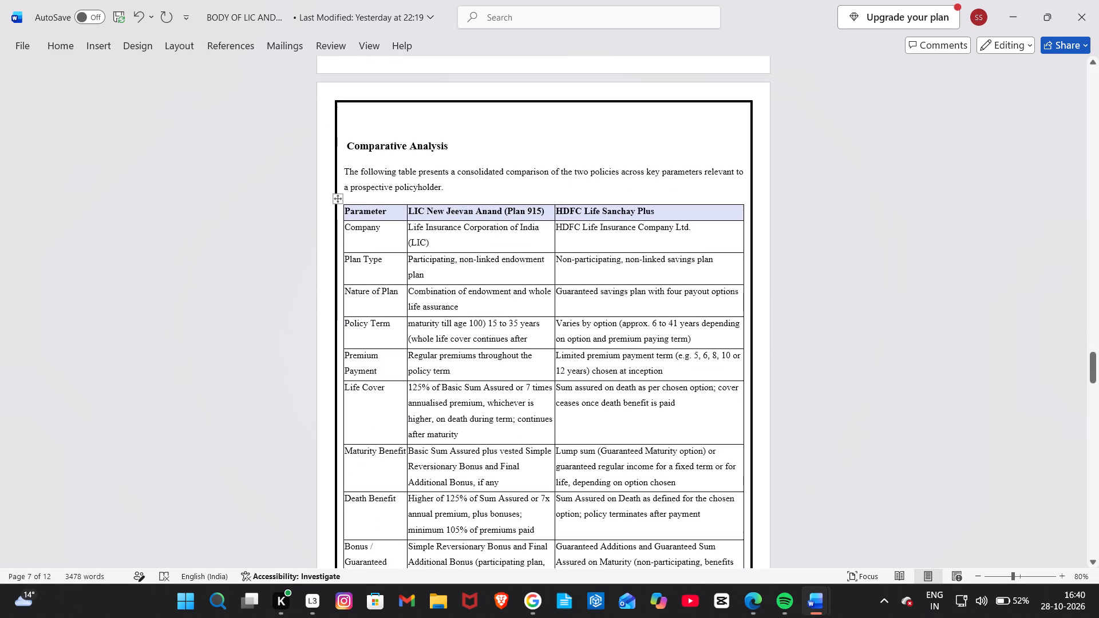
{"action": "scroll", "coordinate": [485, 335], "scroll_direction": "down", "scroll_amount": 5}
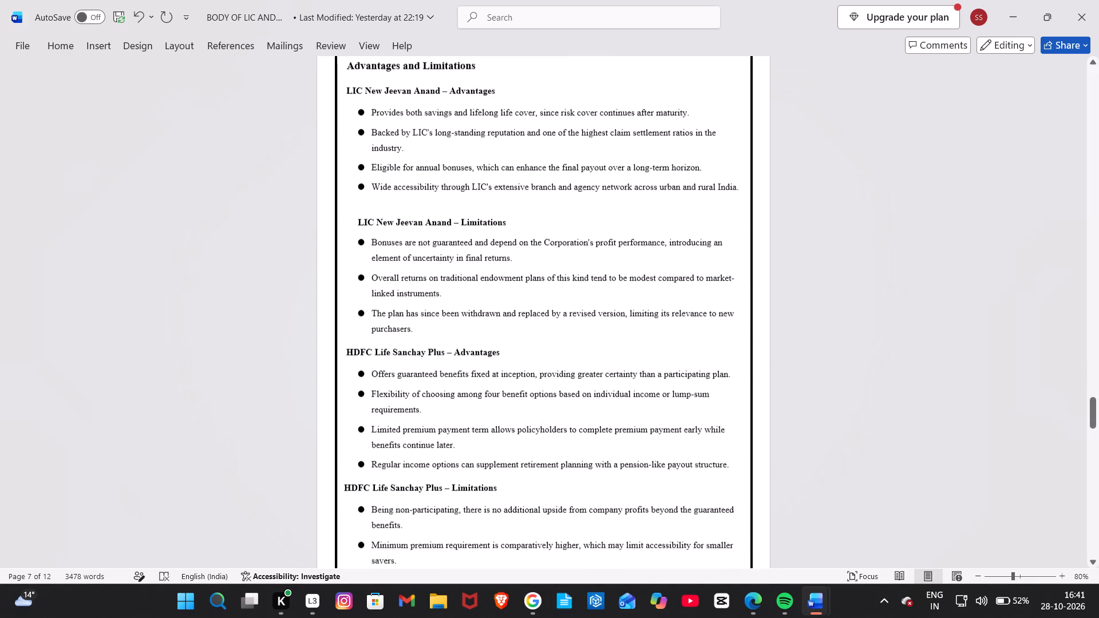
{"action": "scroll", "coordinate": [485, 335], "scroll_direction": "up", "scroll_amount": 1}
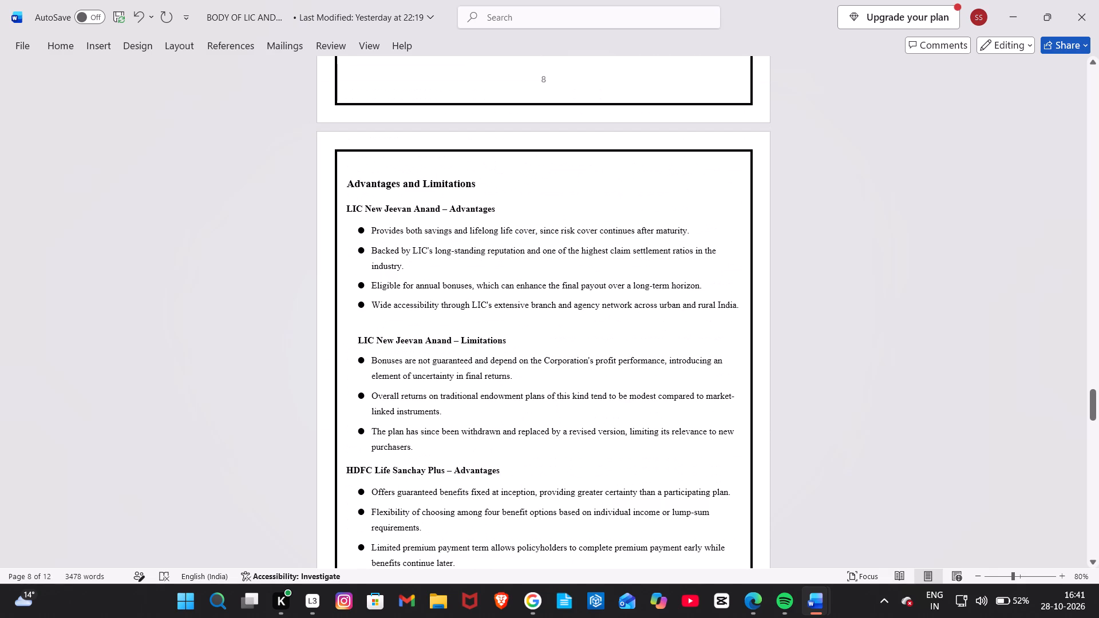
{"action": "scroll", "coordinate": [485, 335], "scroll_direction": "up", "scroll_amount": 3}
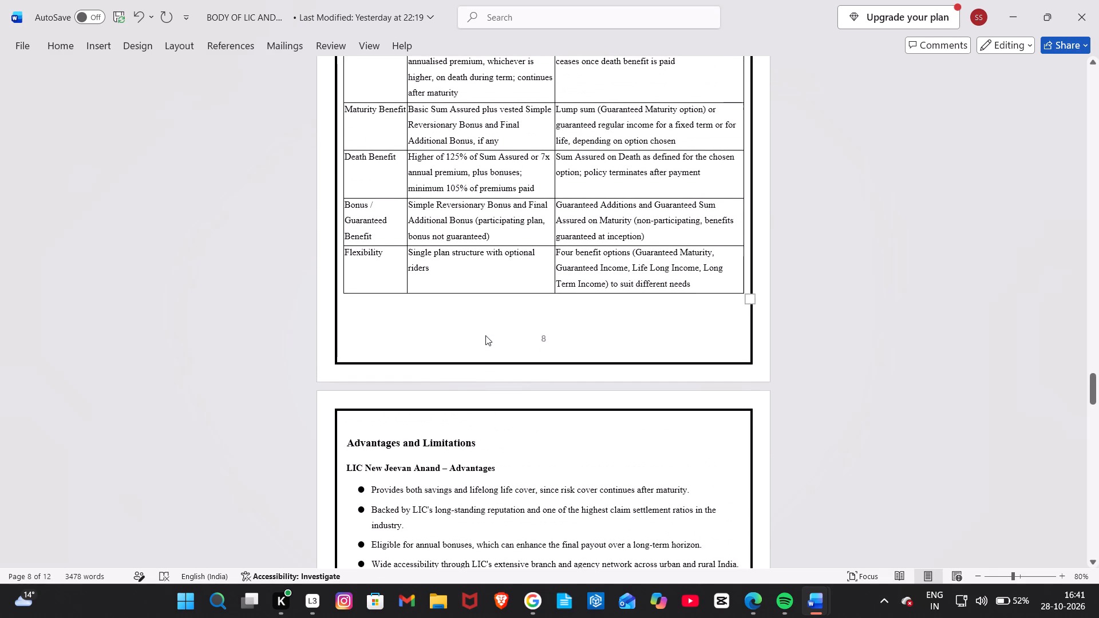
{"action": "scroll", "coordinate": [485, 335], "scroll_direction": "up", "scroll_amount": 4}
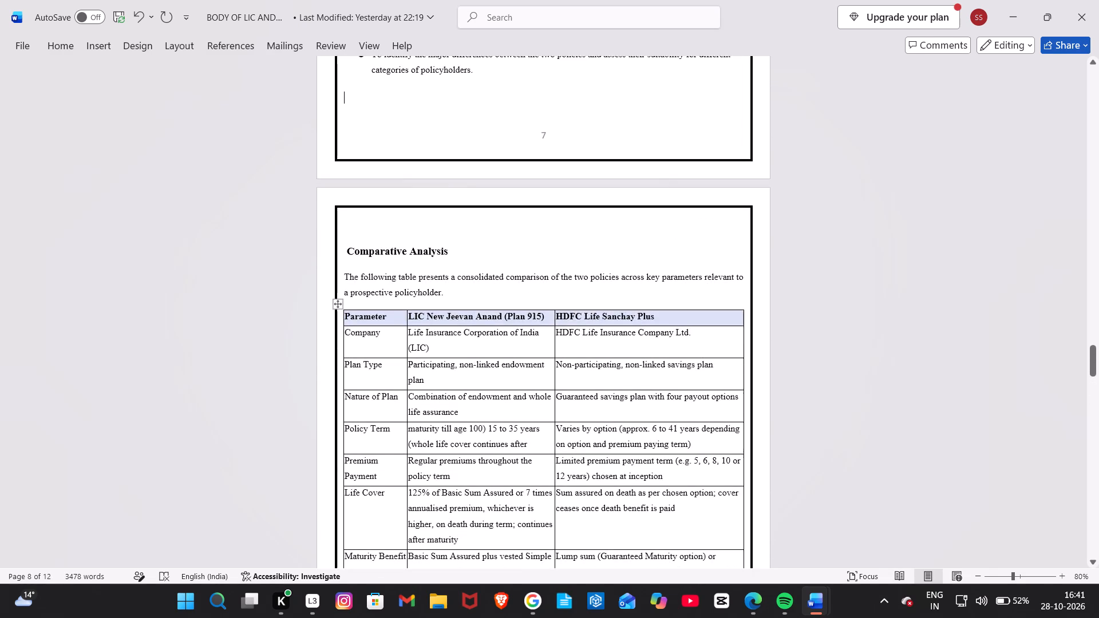
Review the bullet font formatting and page layout from Advantages and Limitations through to the factors for choosing a policy.
{"action": "scroll", "coordinate": [485, 335], "scroll_direction": "down", "scroll_amount": 6}
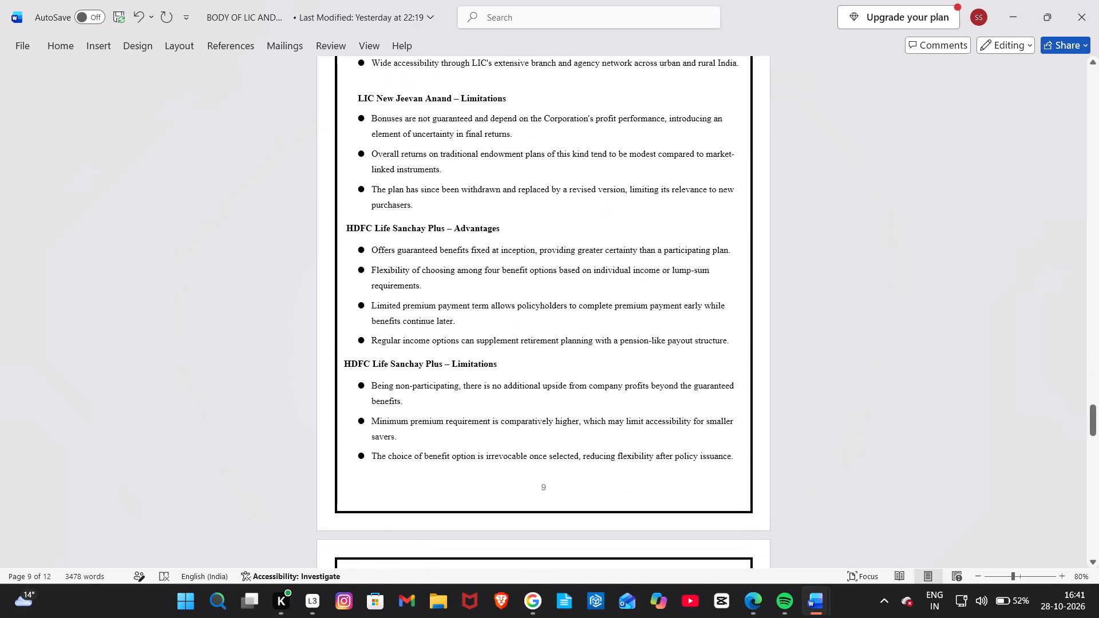
{"action": "scroll", "coordinate": [485, 335], "scroll_direction": "up", "scroll_amount": 2}
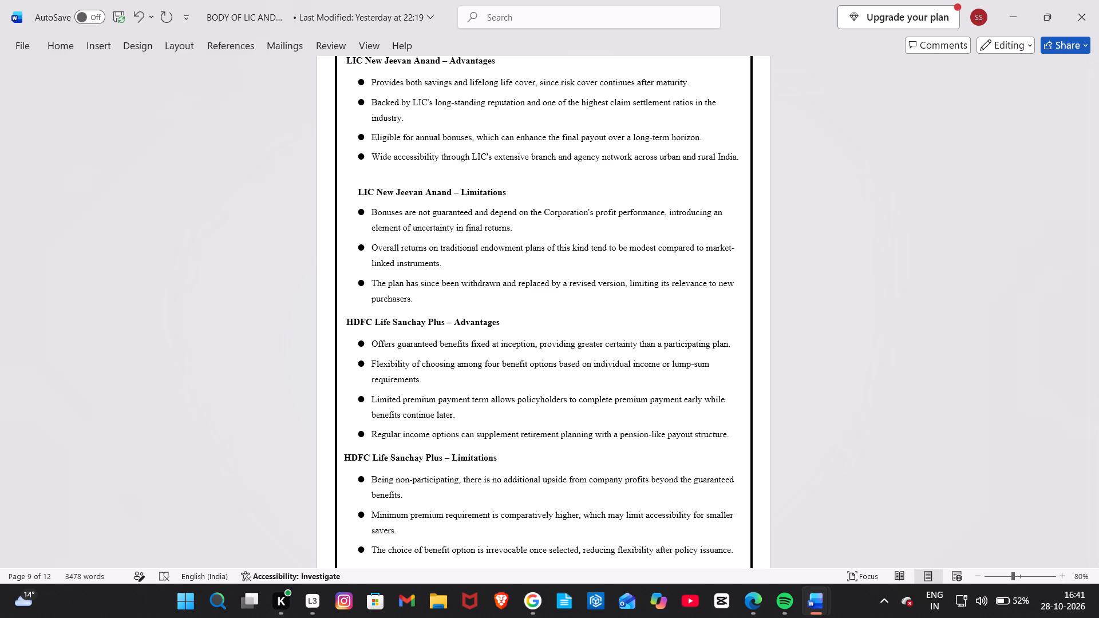
{"action": "left_click_drag", "start_coordinate": [411, 346], "coordinate": [475, 402]}
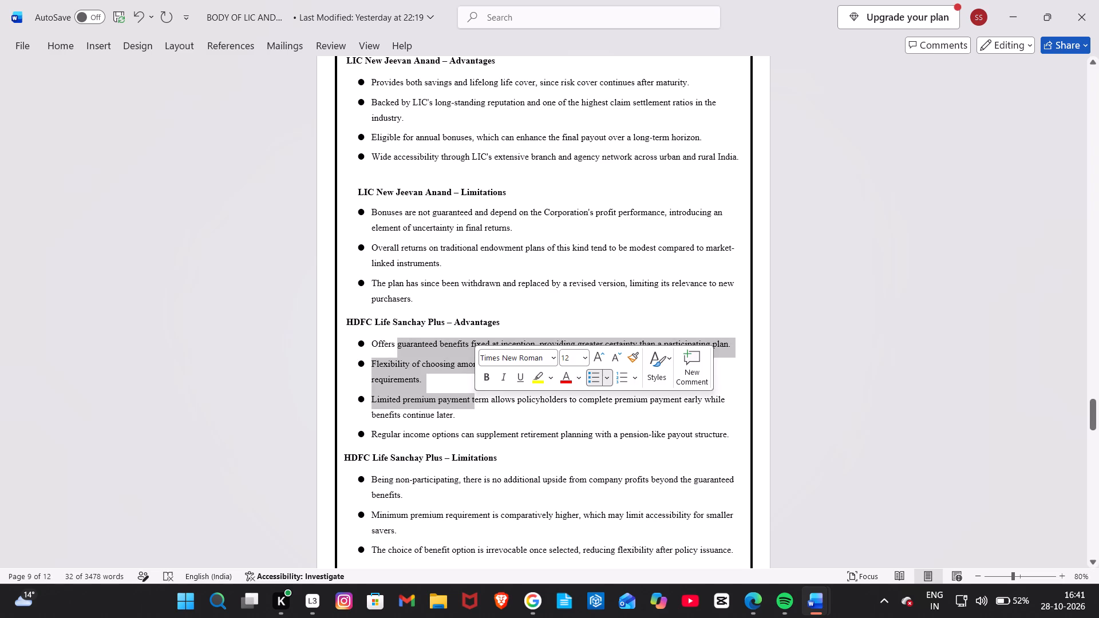
{"action": "left_click", "coordinate": [533, 308]}
{"action": "scroll", "coordinate": [533, 308], "scroll_direction": "down", "scroll_amount": 1}
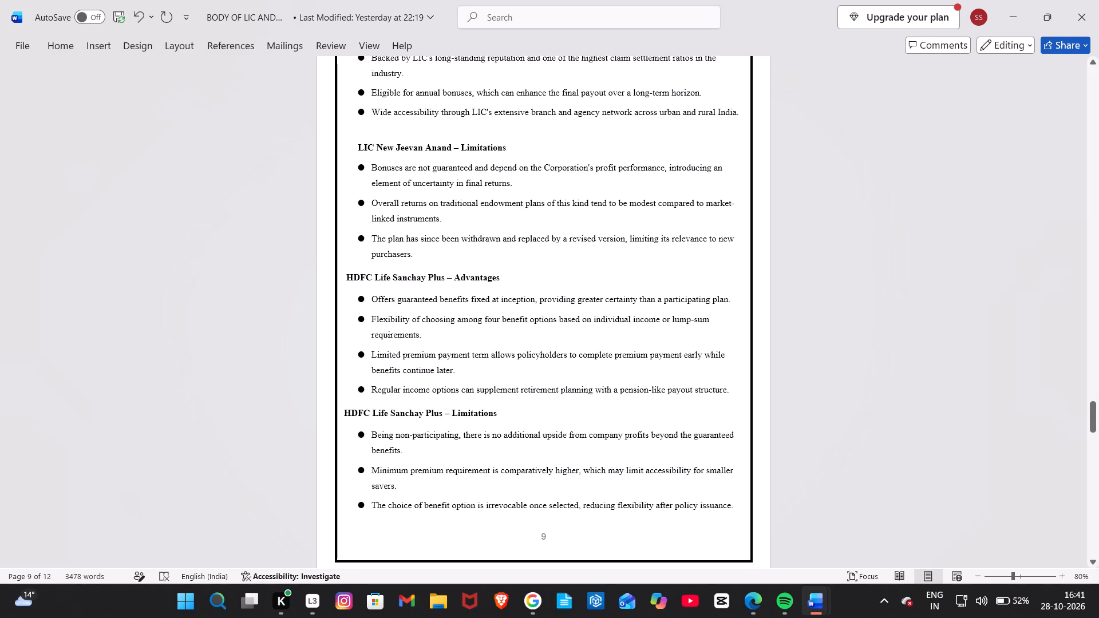
{"action": "left_click_drag", "start_coordinate": [372, 435], "coordinate": [476, 507]}
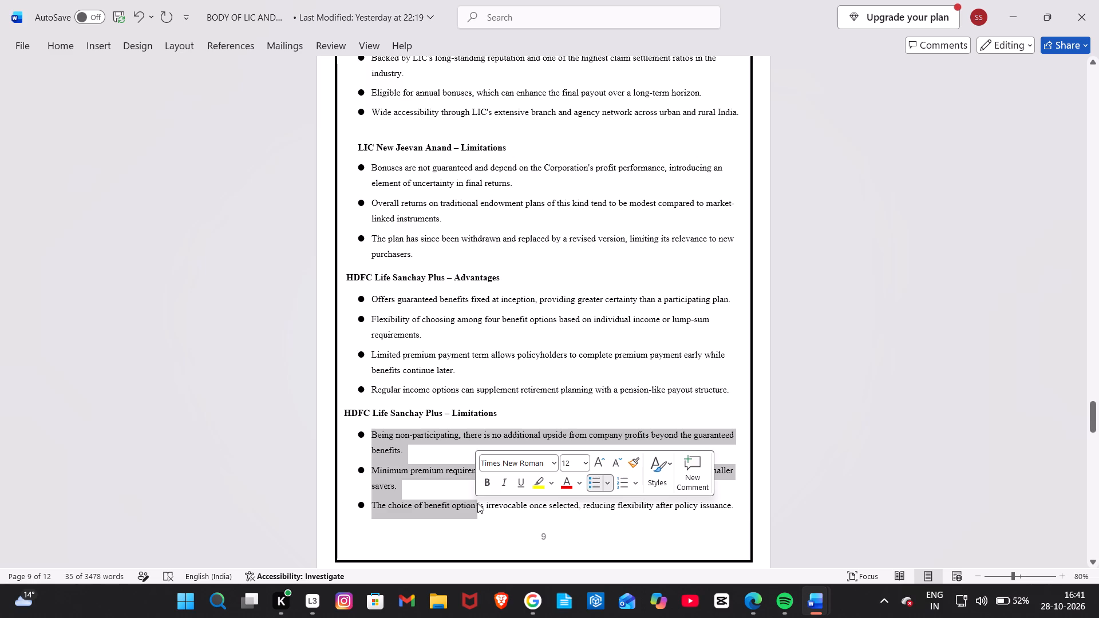
{"action": "left_click", "coordinate": [517, 380]}
{"action": "scroll", "coordinate": [517, 380], "scroll_direction": "up", "scroll_amount": 1}
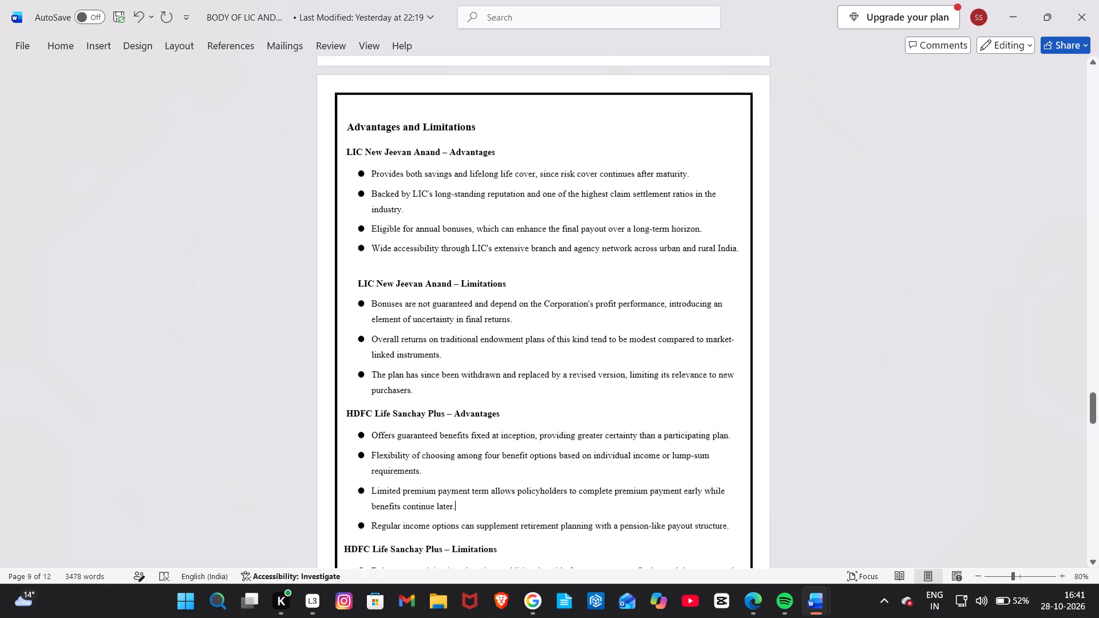
{"action": "scroll", "coordinate": [517, 380], "scroll_direction": "up", "scroll_amount": 1}
{"action": "scroll", "coordinate": [517, 380], "scroll_direction": "down", "scroll_amount": 8}
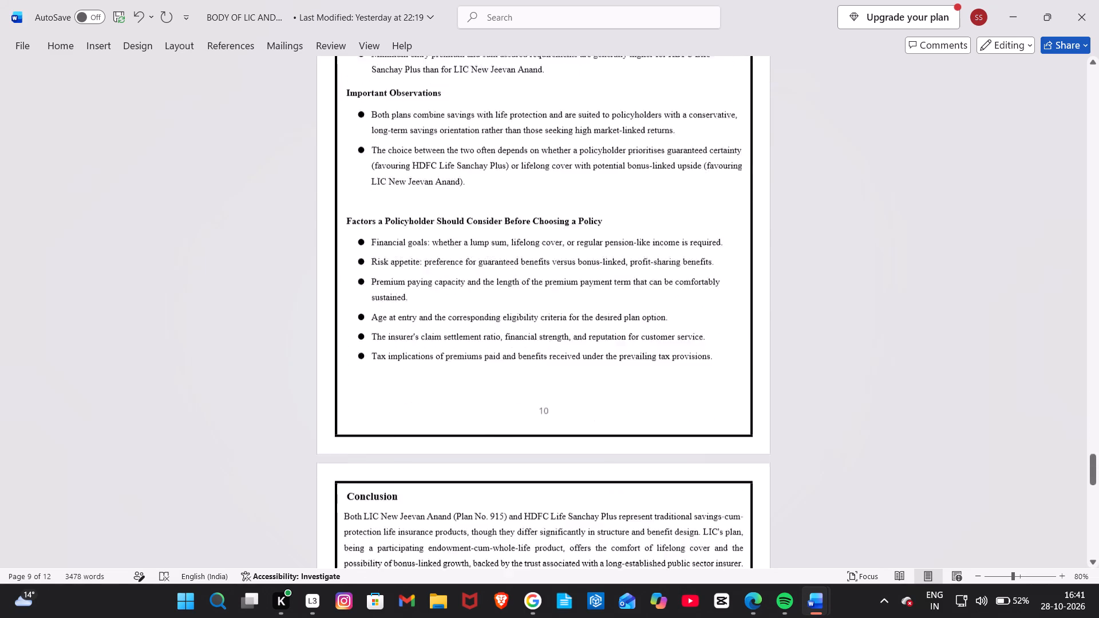
Check the font and size of the Conclusion paragraph.
{"action": "scroll", "coordinate": [517, 380], "scroll_direction": "down", "scroll_amount": 2}
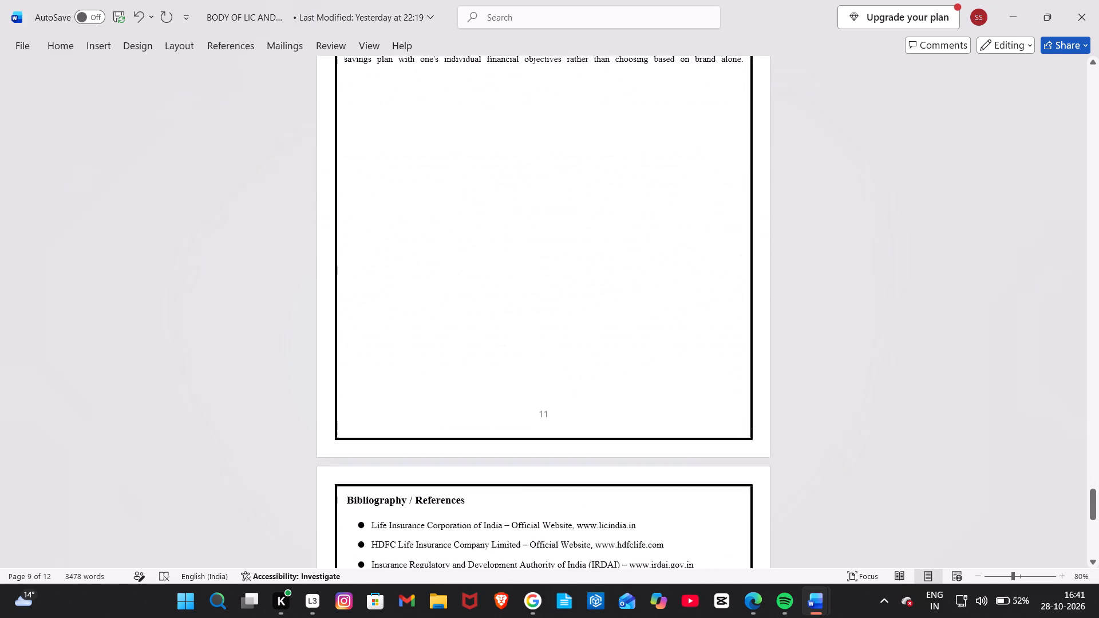
{"action": "left_click_drag", "start_coordinate": [382, 272], "coordinate": [493, 413]}
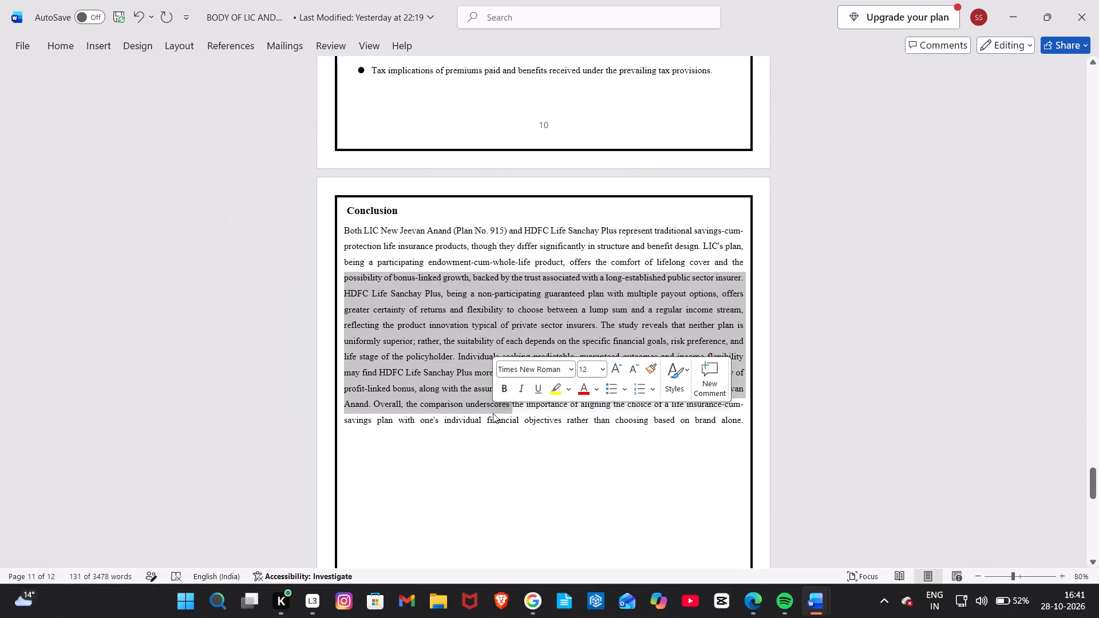
{"action": "left_click", "coordinate": [493, 413]}
Review the page layout and bullet spacing from the Conclusion back to the Advantages and Limitations page.
{"action": "scroll", "coordinate": [488, 243], "scroll_direction": "up", "scroll_amount": 1}
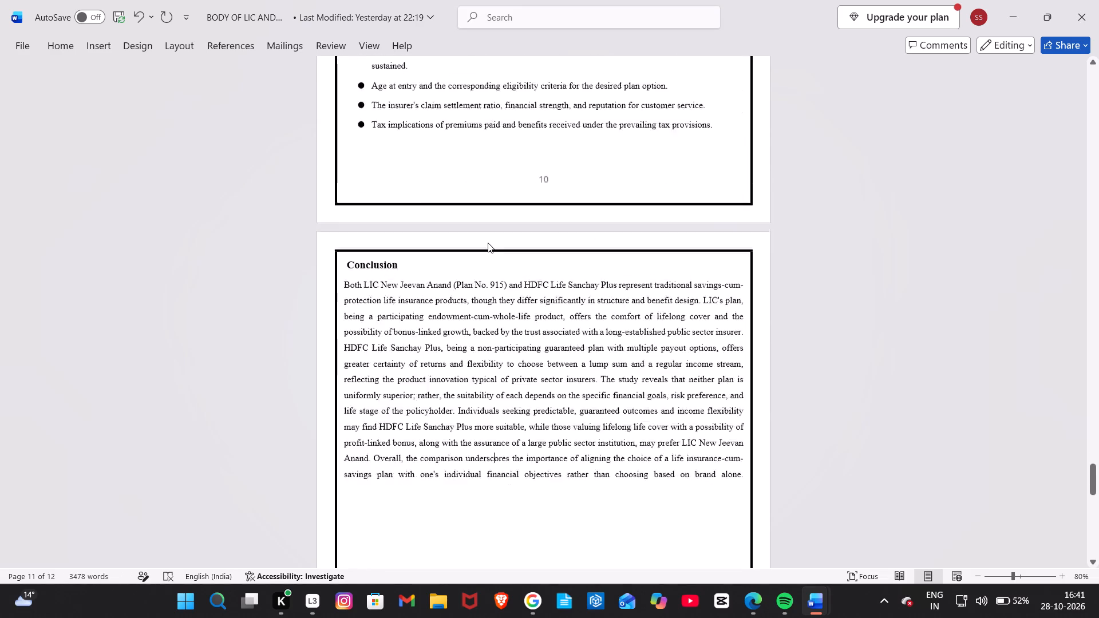
{"action": "scroll", "coordinate": [488, 243], "scroll_direction": "up", "scroll_amount": 5}
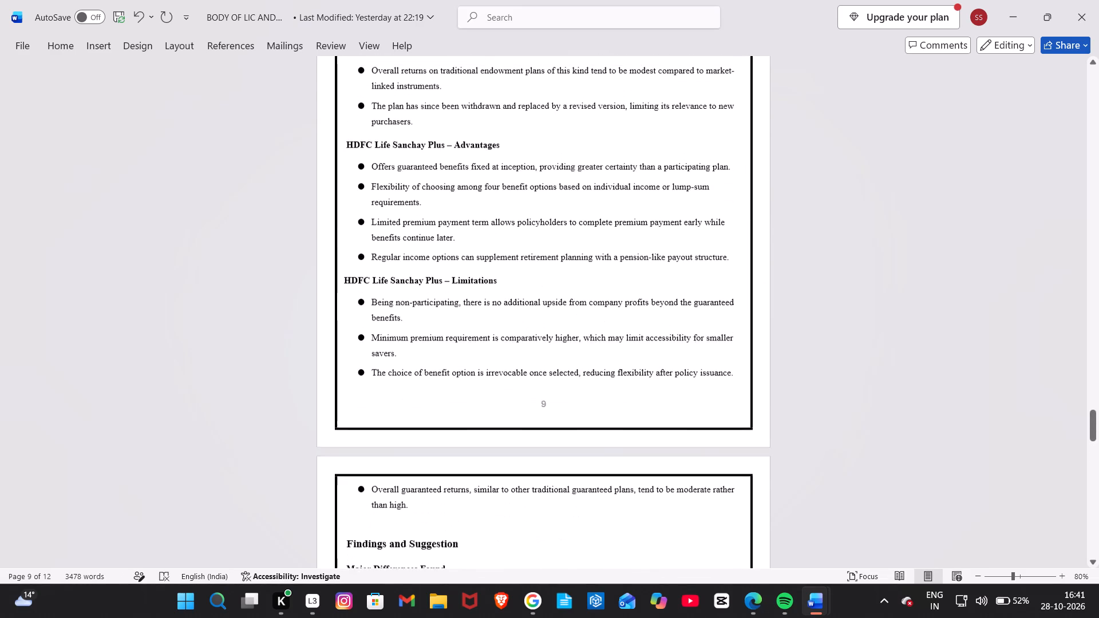
{"action": "scroll", "coordinate": [488, 243], "scroll_direction": "up", "scroll_amount": 1}
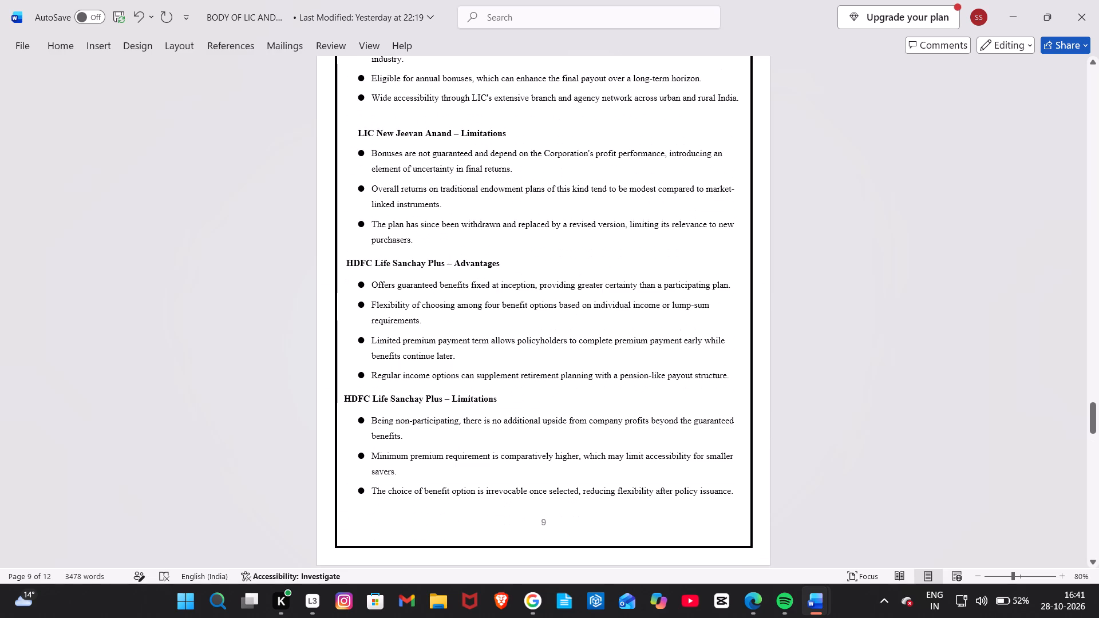
{"action": "scroll", "coordinate": [488, 243], "scroll_direction": "up", "scroll_amount": 1}
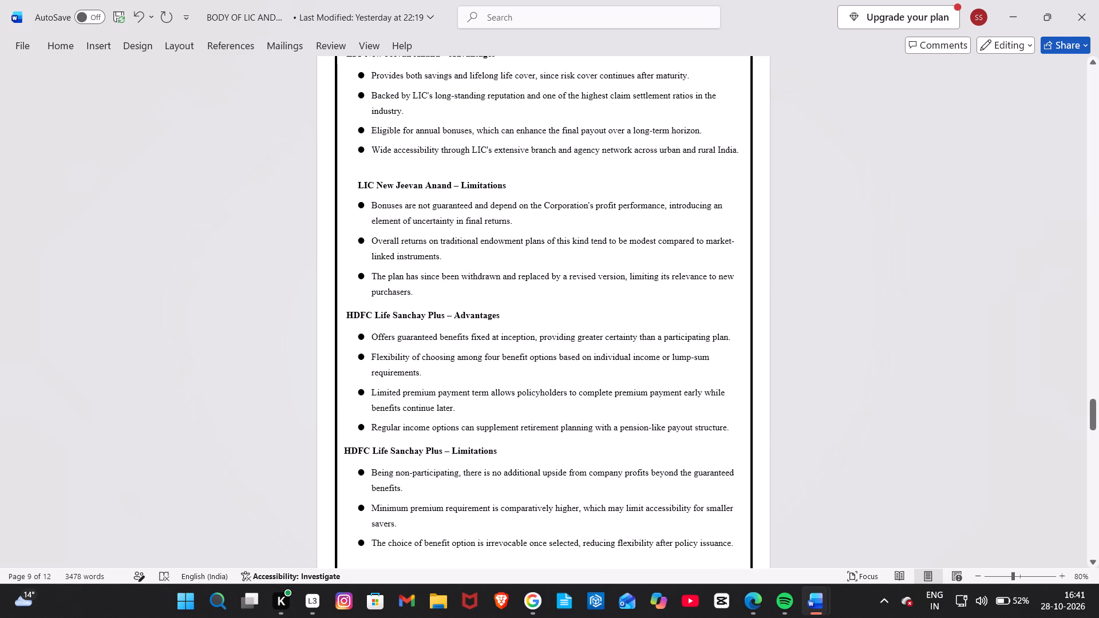
{"action": "scroll", "coordinate": [488, 243], "scroll_direction": "up", "scroll_amount": 1}
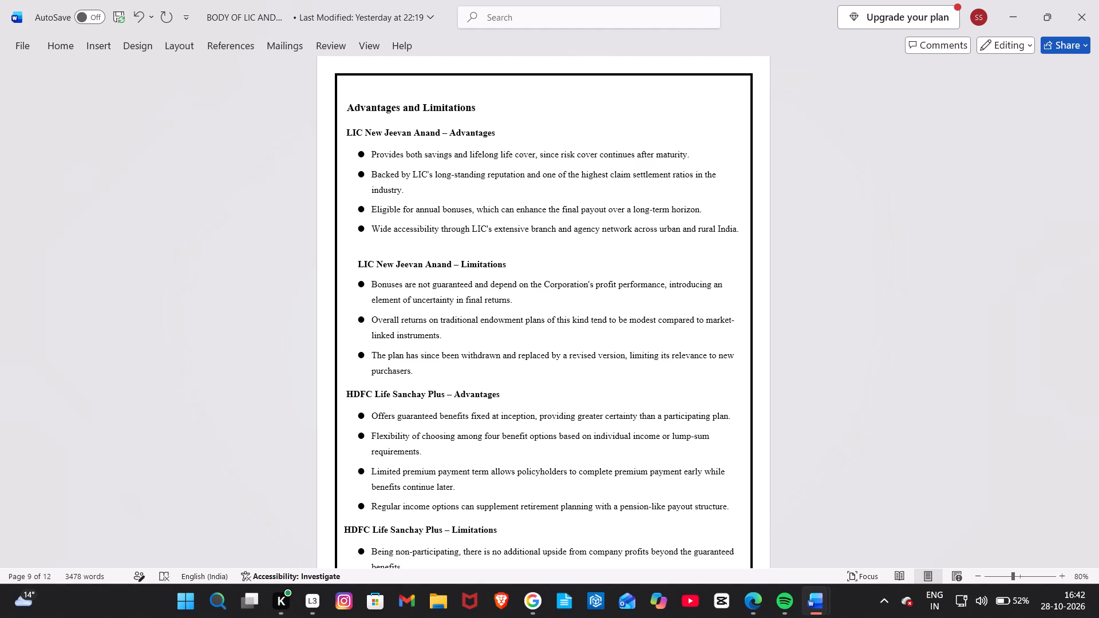
{"action": "scroll", "coordinate": [488, 243], "scroll_direction": "up", "scroll_amount": 2}
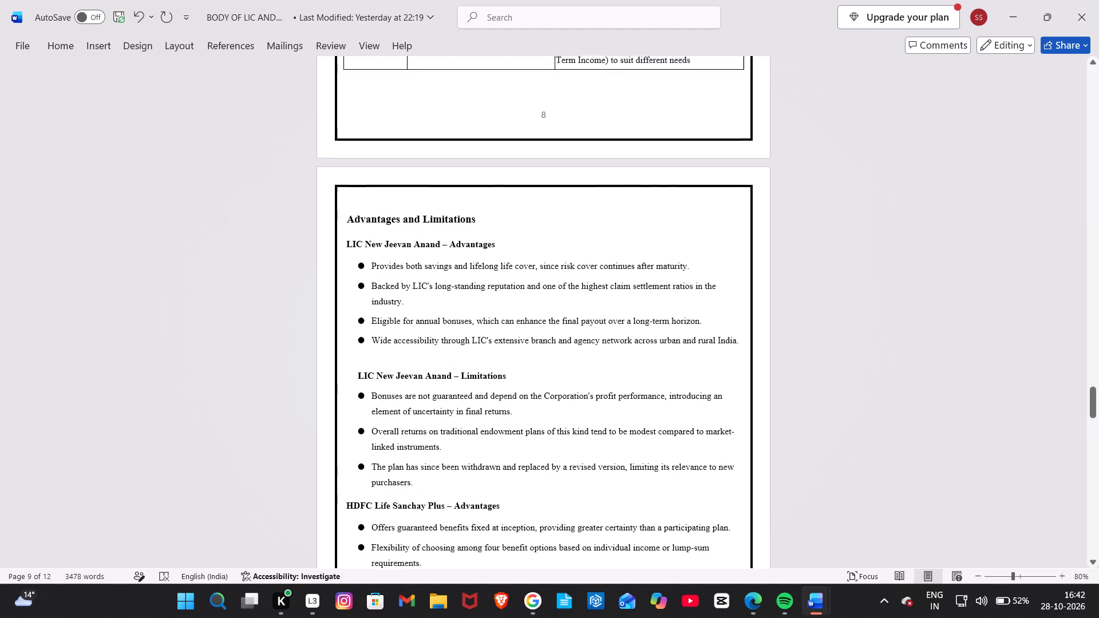
Review the page layout from the Comparative Analysis table back to the HDFC Life Sanchay Plus Introduction.
{"action": "scroll", "coordinate": [488, 243], "scroll_direction": "up", "scroll_amount": 8}
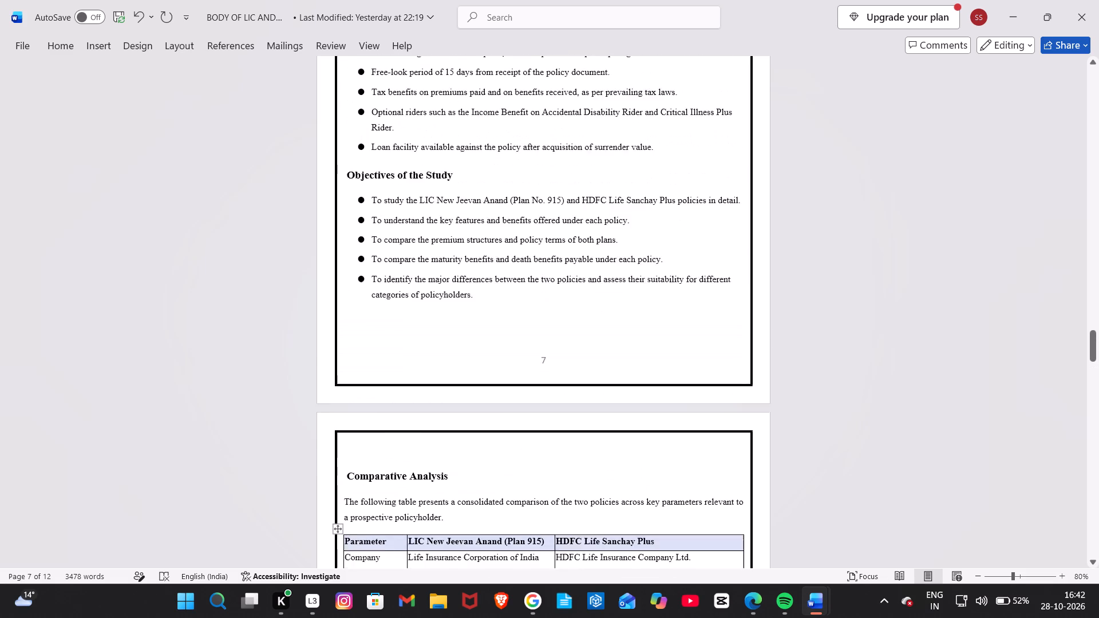
{"action": "scroll", "coordinate": [488, 243], "scroll_direction": "up", "scroll_amount": 5}
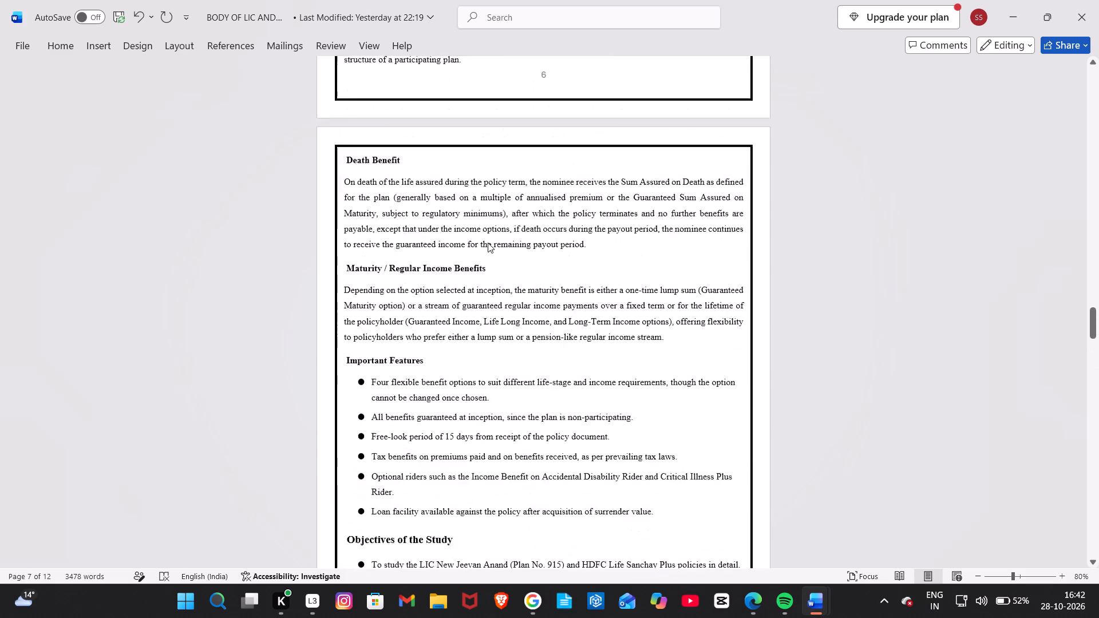
{"action": "scroll", "coordinate": [488, 243], "scroll_direction": "up", "scroll_amount": 4}
{"action": "scroll", "coordinate": [488, 243], "scroll_direction": "down", "scroll_amount": 1}
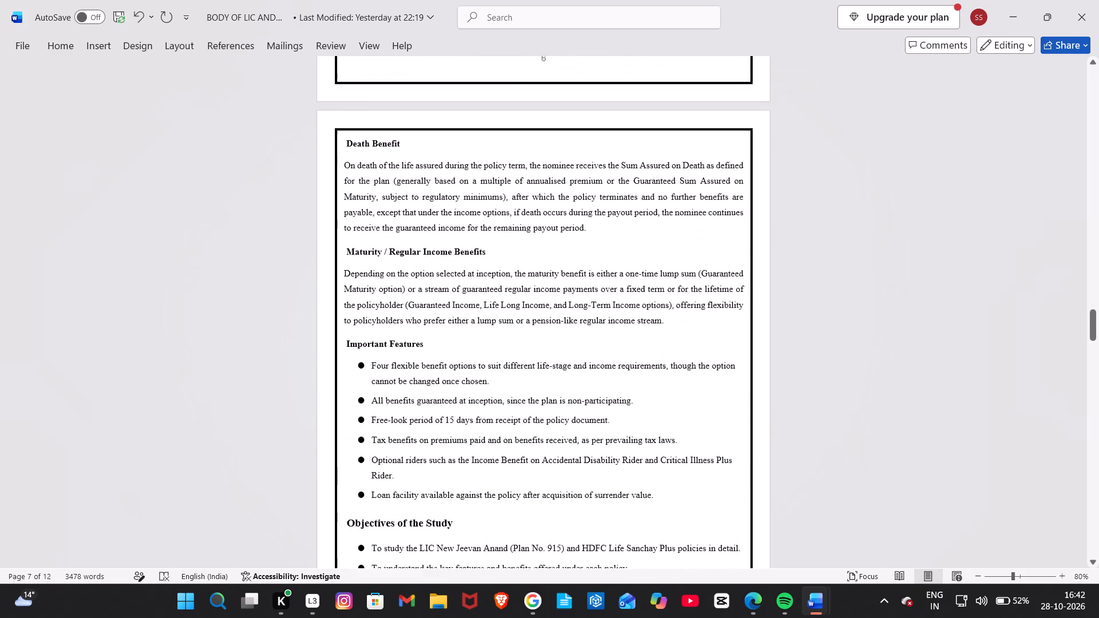
{"action": "scroll", "coordinate": [488, 243], "scroll_direction": "down", "scroll_amount": 1}
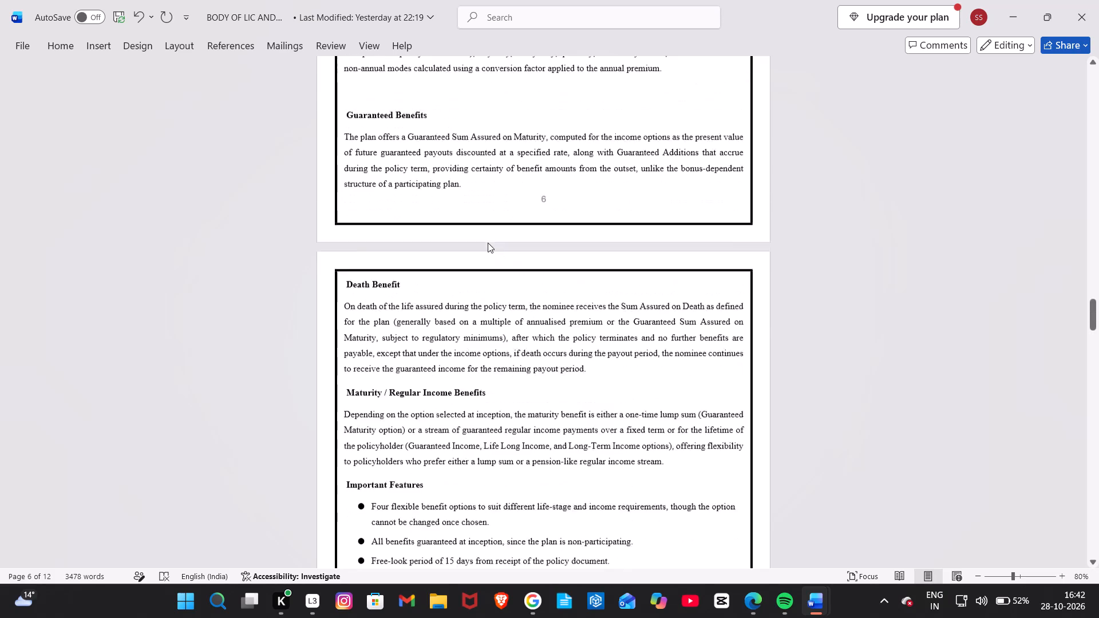
{"action": "scroll", "coordinate": [488, 243], "scroll_direction": "up", "scroll_amount": 5}
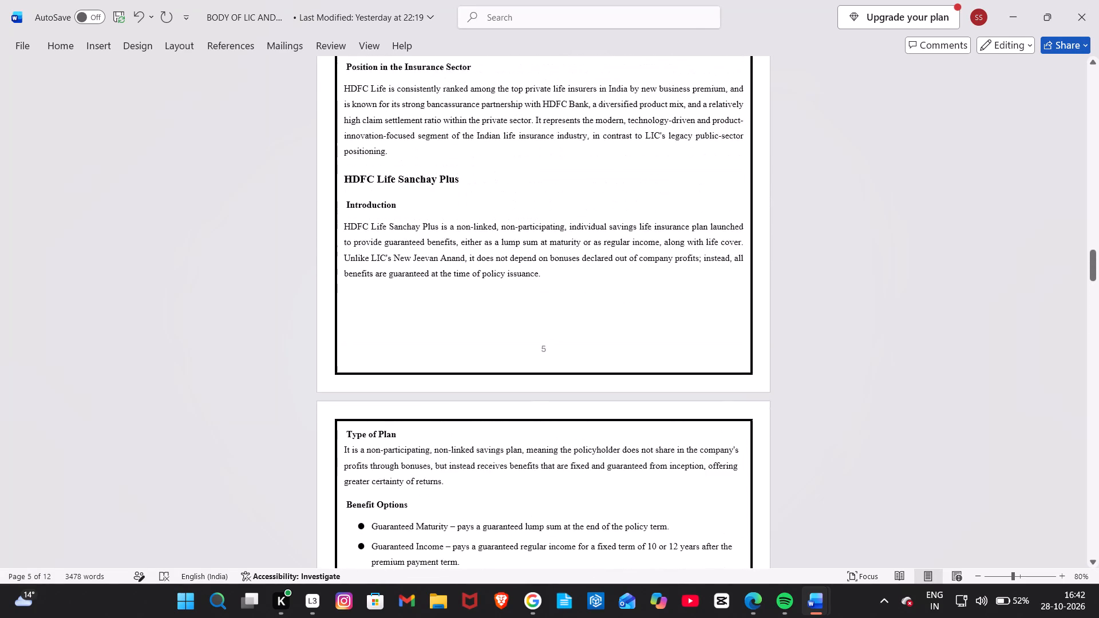
{"action": "scroll", "coordinate": [488, 243], "scroll_direction": "up", "scroll_amount": 1}
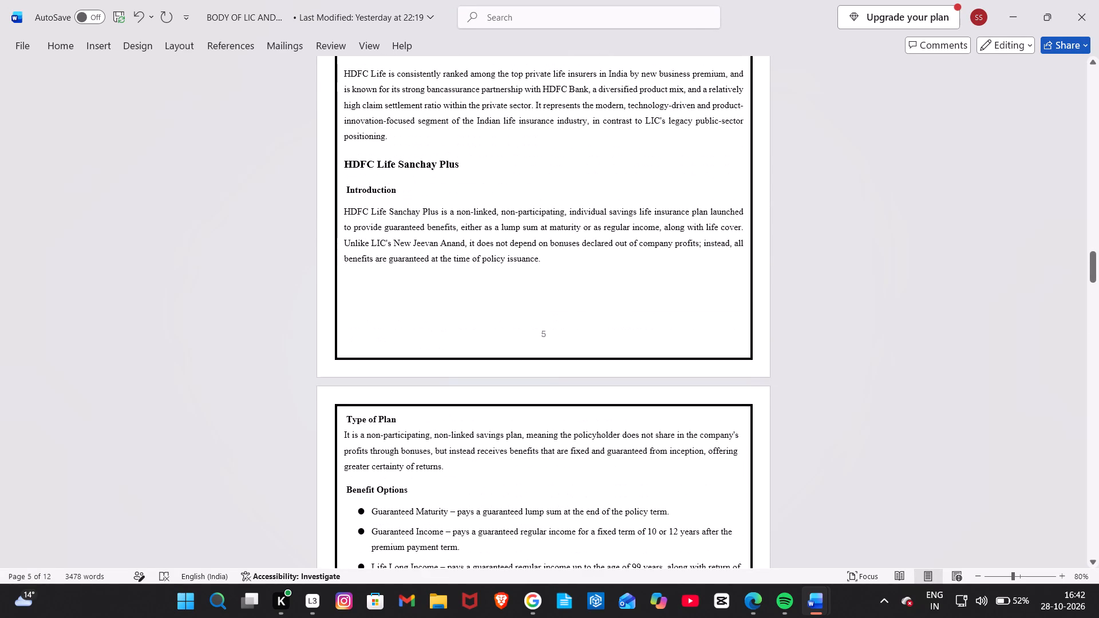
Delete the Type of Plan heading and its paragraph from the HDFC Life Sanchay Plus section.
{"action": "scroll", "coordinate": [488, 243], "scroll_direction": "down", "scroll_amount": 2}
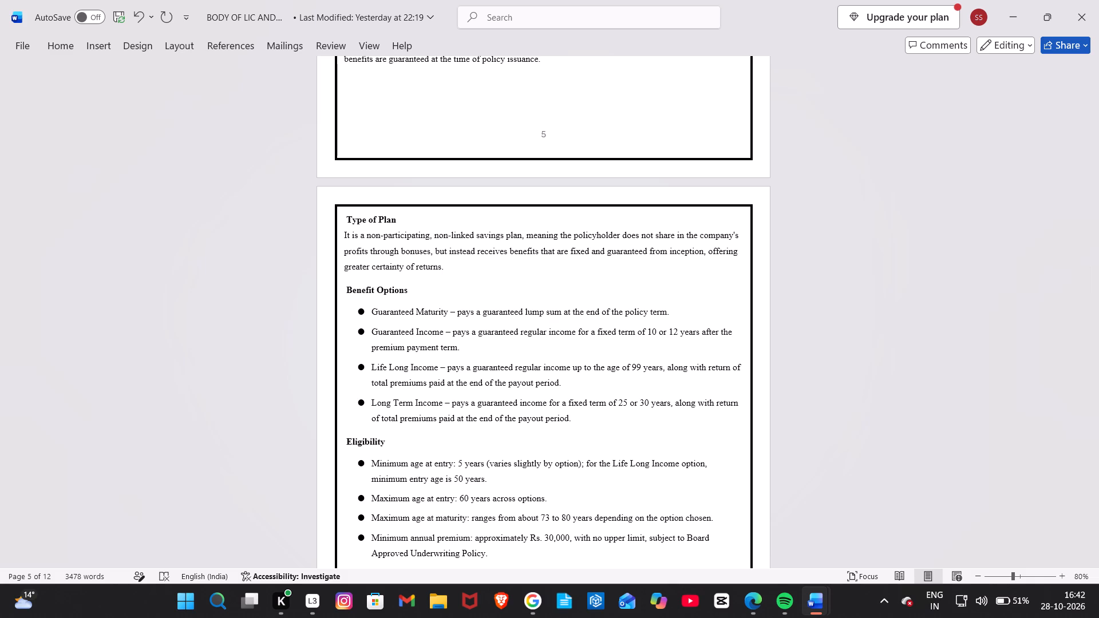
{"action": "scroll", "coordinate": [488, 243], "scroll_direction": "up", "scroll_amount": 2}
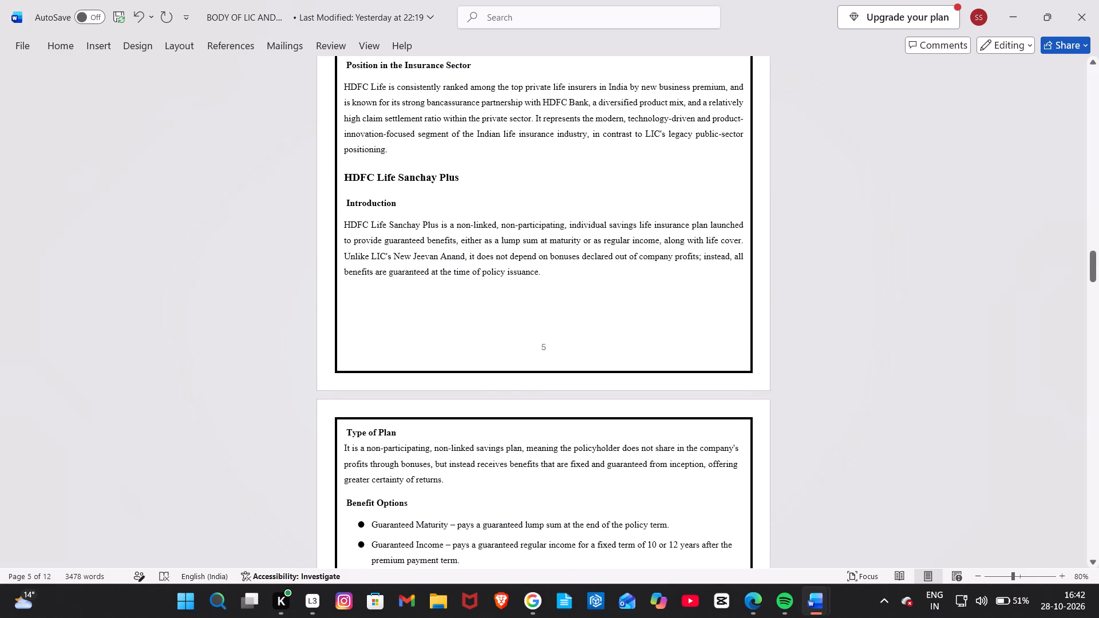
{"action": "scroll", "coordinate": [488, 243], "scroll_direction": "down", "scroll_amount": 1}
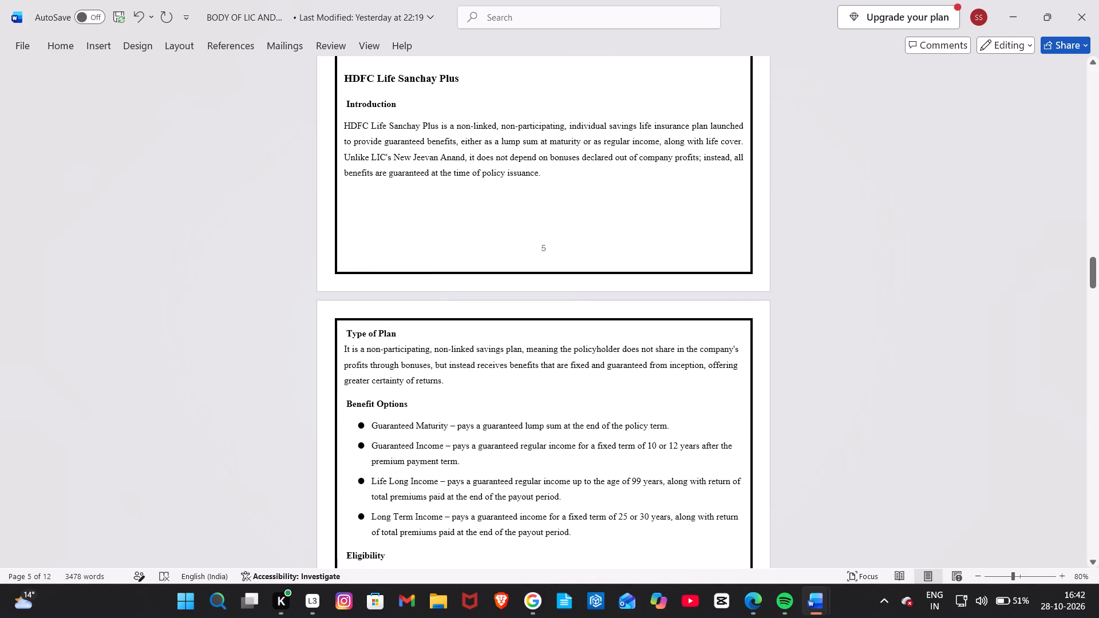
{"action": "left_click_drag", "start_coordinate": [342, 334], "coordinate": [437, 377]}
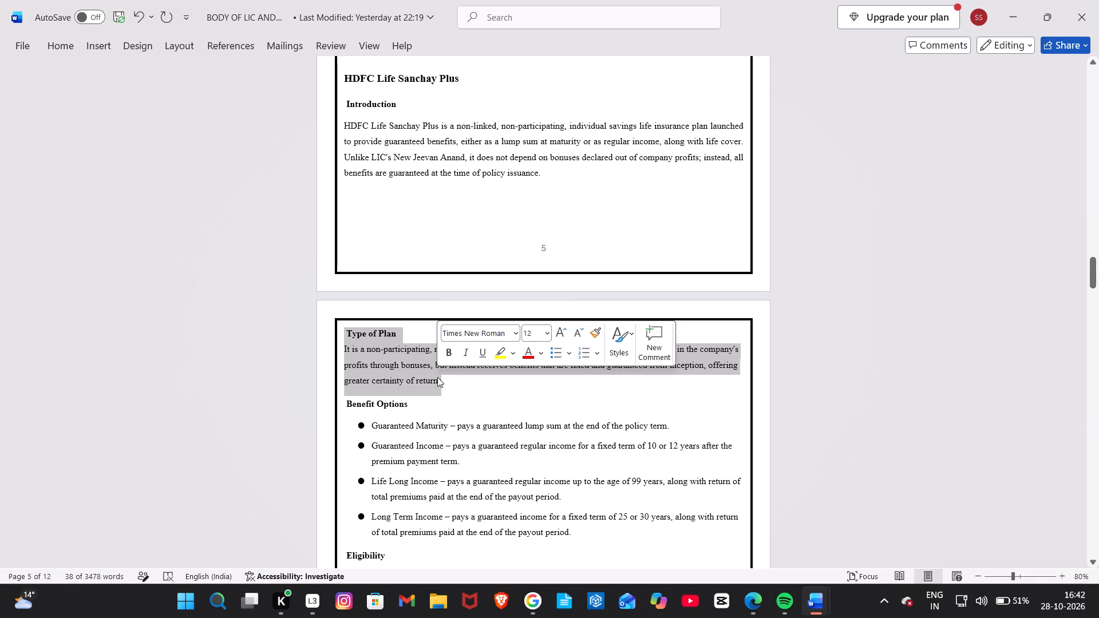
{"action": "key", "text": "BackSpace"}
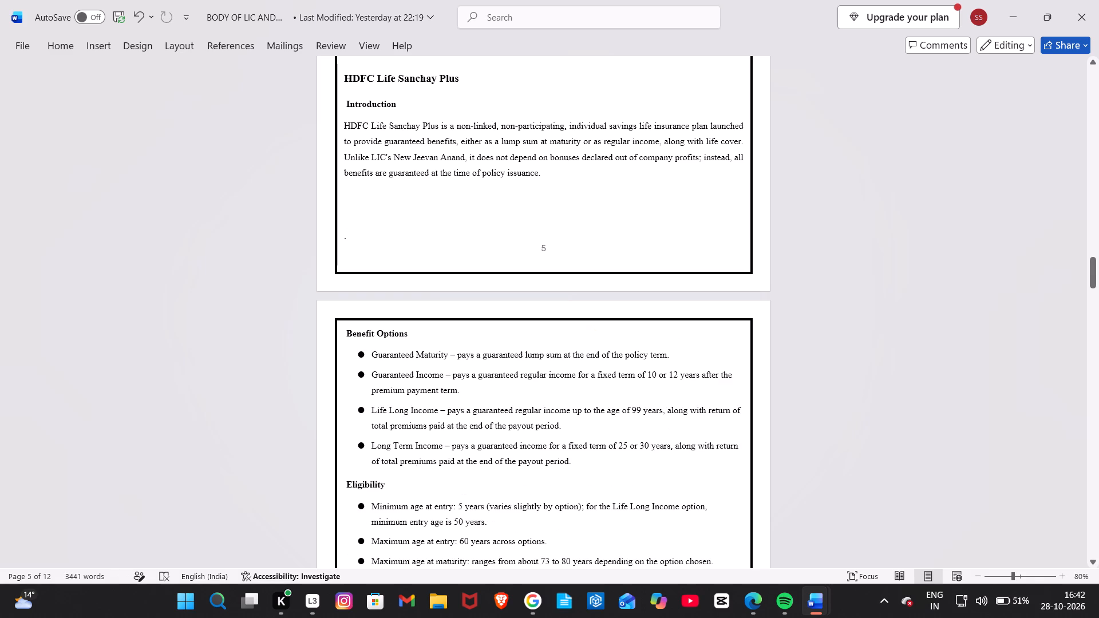
Examine the layout around the HDFC Life Sanchay Plus Introduction and the Benefit Options page start.
{"action": "scroll", "coordinate": [437, 377], "scroll_direction": "up", "scroll_amount": 1}
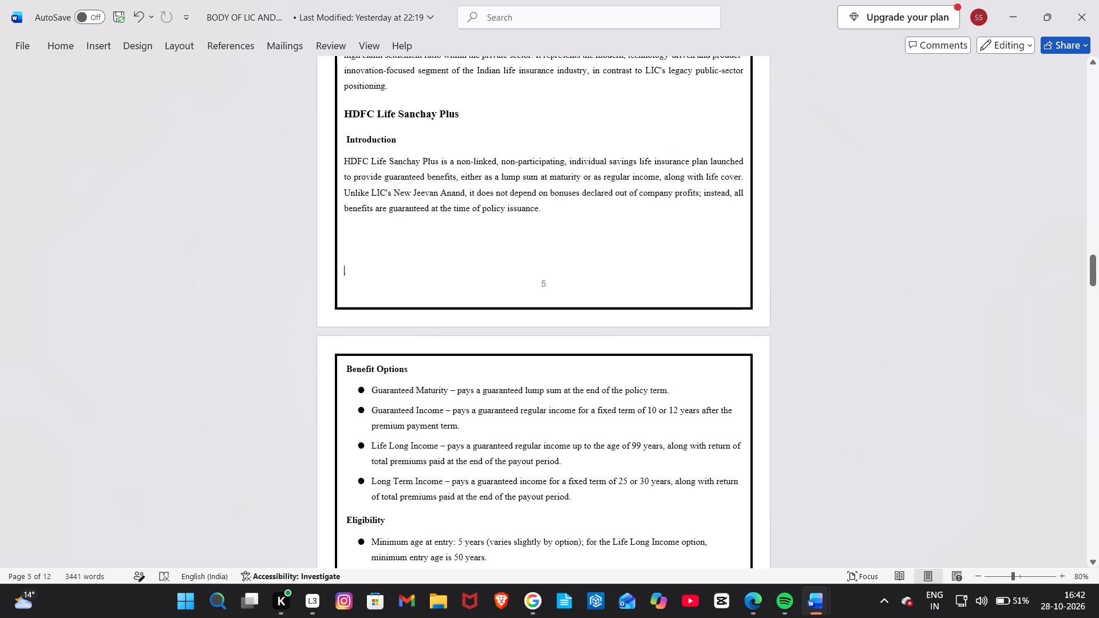
{"action": "scroll", "coordinate": [437, 377], "scroll_direction": "up", "scroll_amount": 1}
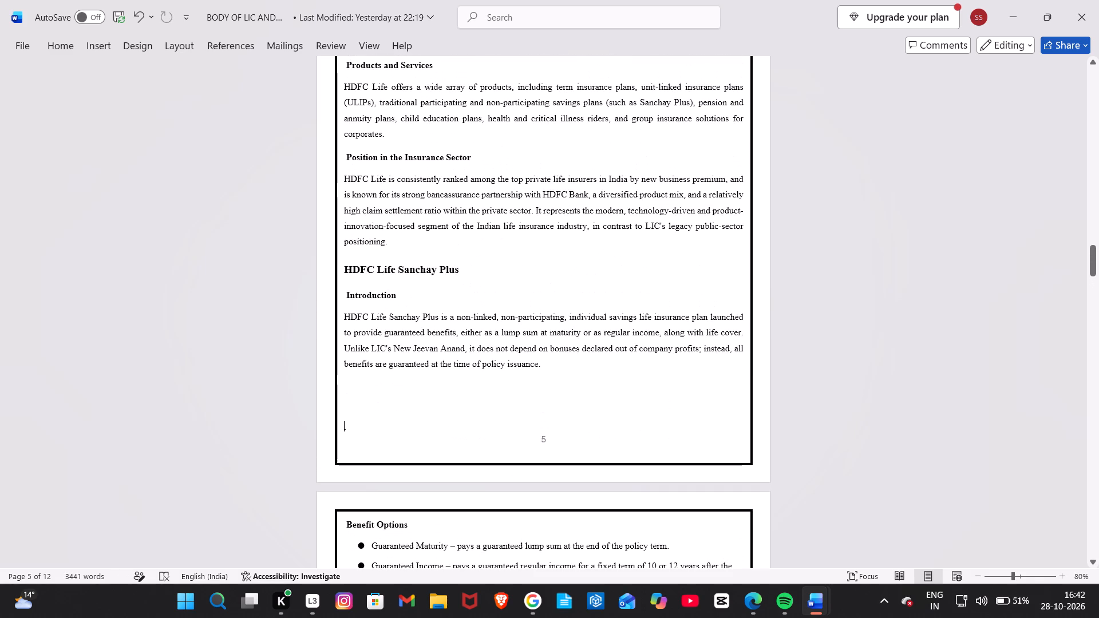
{"action": "scroll", "coordinate": [437, 377], "scroll_direction": "up", "scroll_amount": 1}
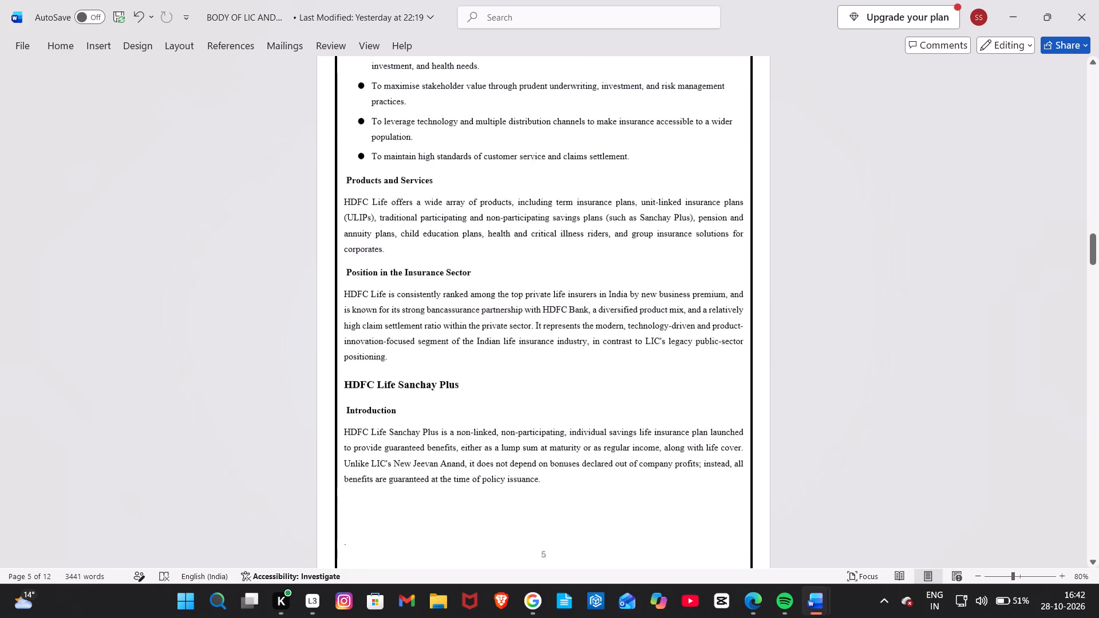
{"action": "scroll", "coordinate": [437, 377], "scroll_direction": "up", "scroll_amount": 1}
{"action": "scroll", "coordinate": [437, 377], "scroll_direction": "down", "scroll_amount": 3}
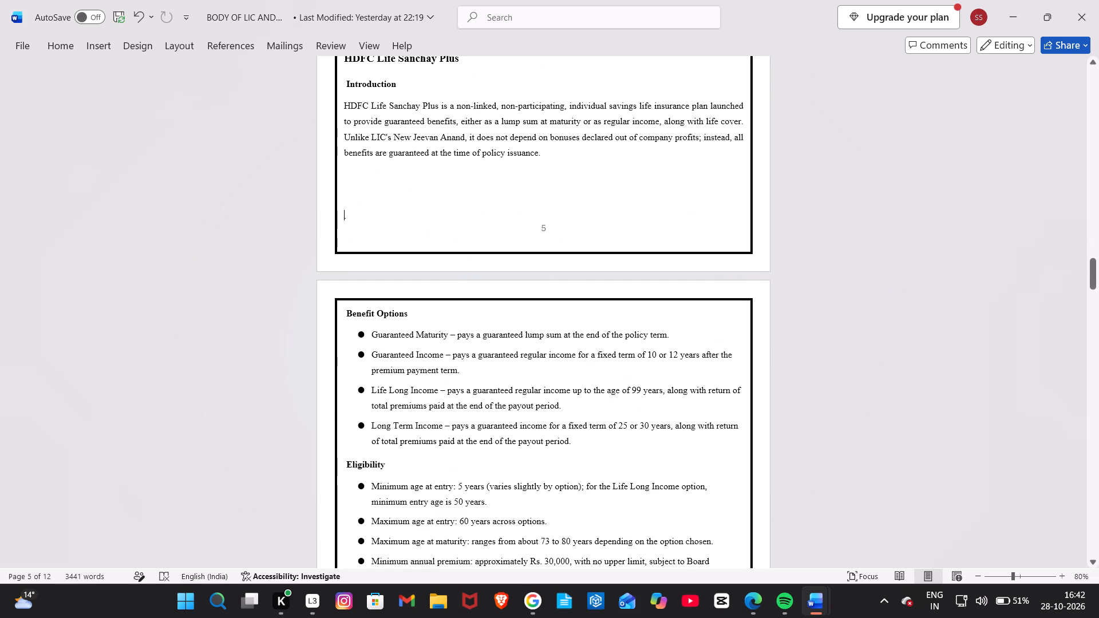
{"action": "scroll", "coordinate": [437, 377], "scroll_direction": "down", "scroll_amount": 1}
{"action": "scroll", "coordinate": [437, 377], "scroll_direction": "up", "scroll_amount": 8}
Review the opening pages from the Introduction through Company Profile – LIC to the LIC New Jeevan Anand plan's subsections.
{"action": "scroll", "coordinate": [437, 377], "scroll_direction": "up", "scroll_amount": 4}
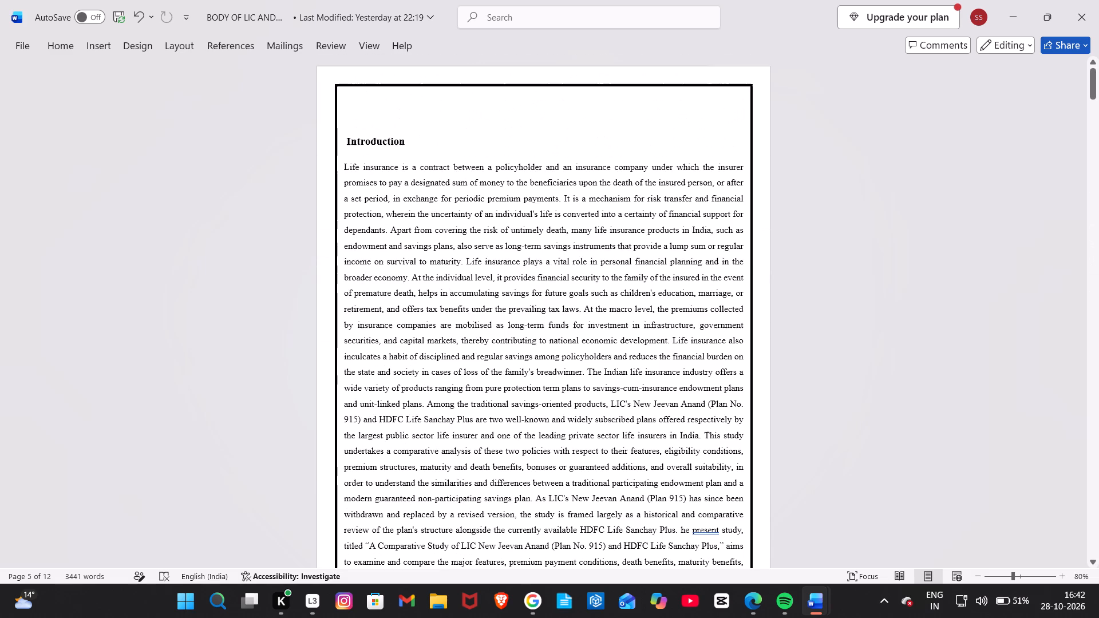
{"action": "scroll", "coordinate": [437, 377], "scroll_direction": "down", "scroll_amount": 4}
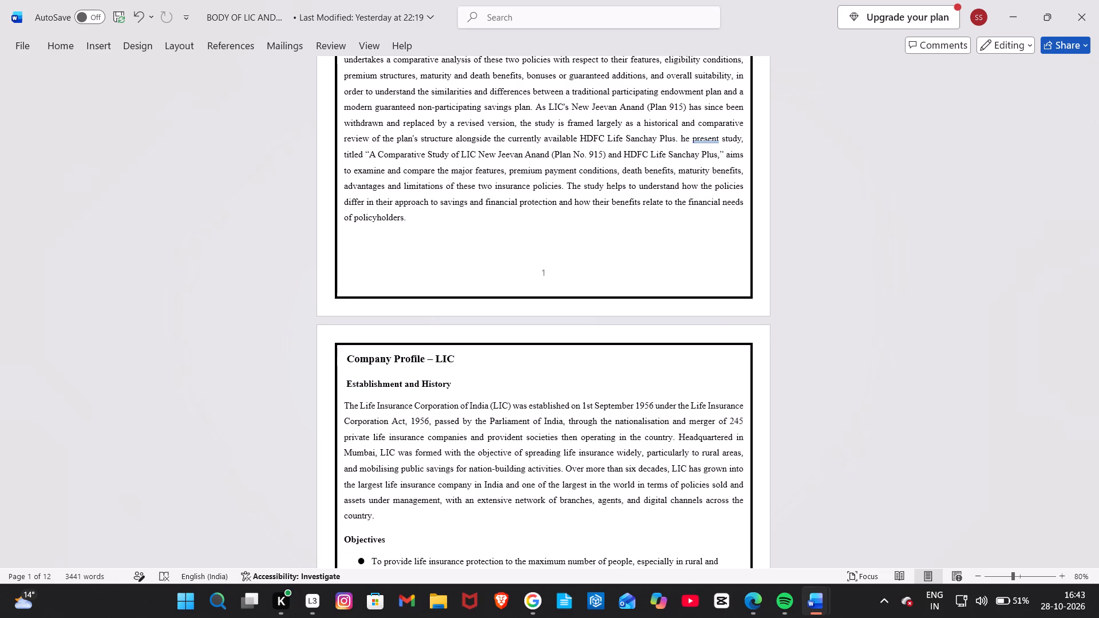
{"action": "scroll", "coordinate": [437, 377], "scroll_direction": "down", "scroll_amount": 4}
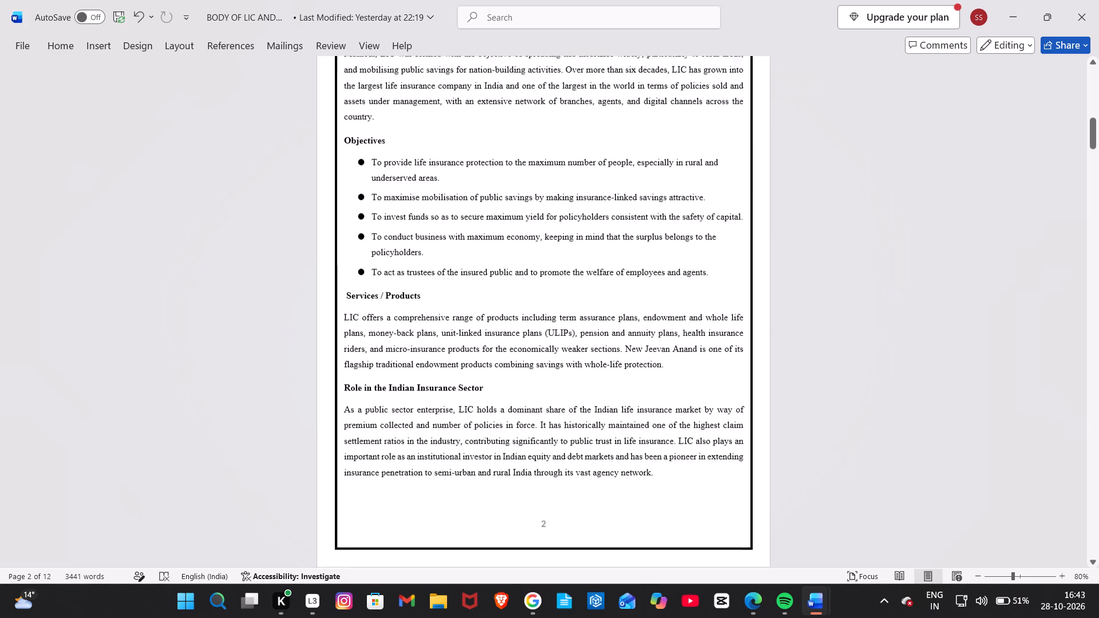
{"action": "scroll", "coordinate": [437, 377], "scroll_direction": "down", "scroll_amount": 1}
{"action": "scroll", "coordinate": [437, 377], "scroll_direction": "up", "scroll_amount": 1}
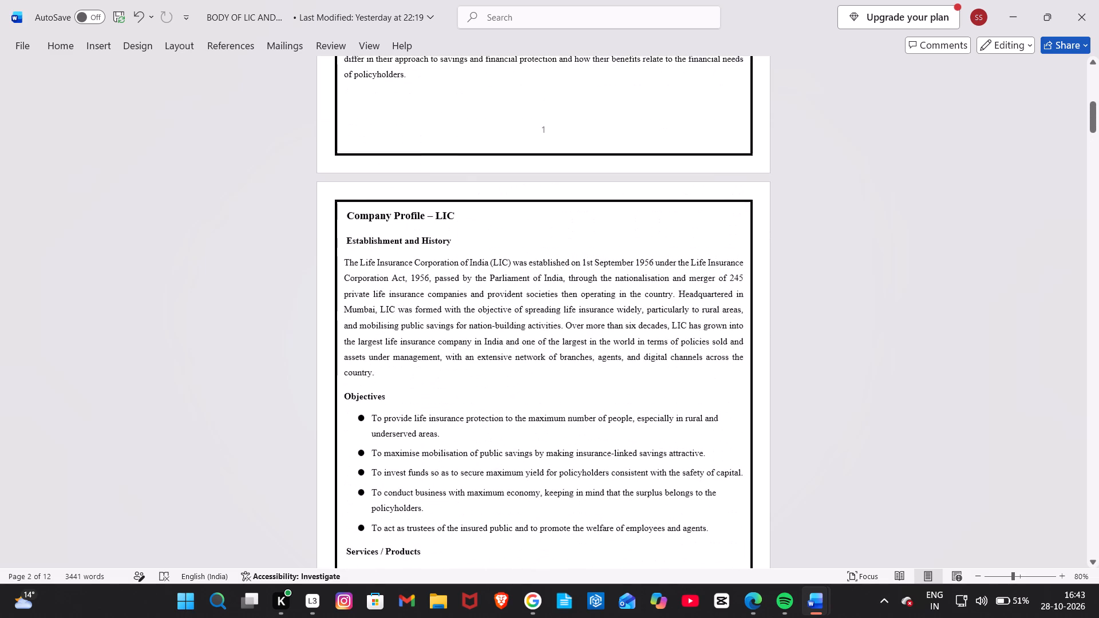
{"action": "scroll", "coordinate": [437, 377], "scroll_direction": "up", "scroll_amount": 1}
{"action": "scroll", "coordinate": [437, 377], "scroll_direction": "down", "scroll_amount": 3}
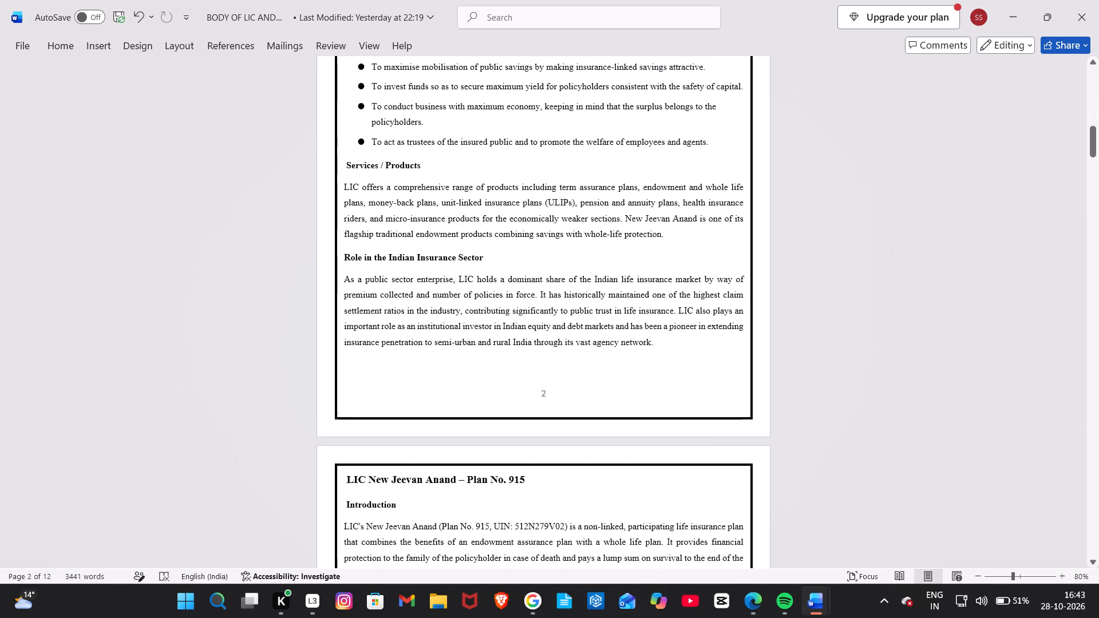
{"action": "scroll", "coordinate": [437, 377], "scroll_direction": "down", "scroll_amount": 1}
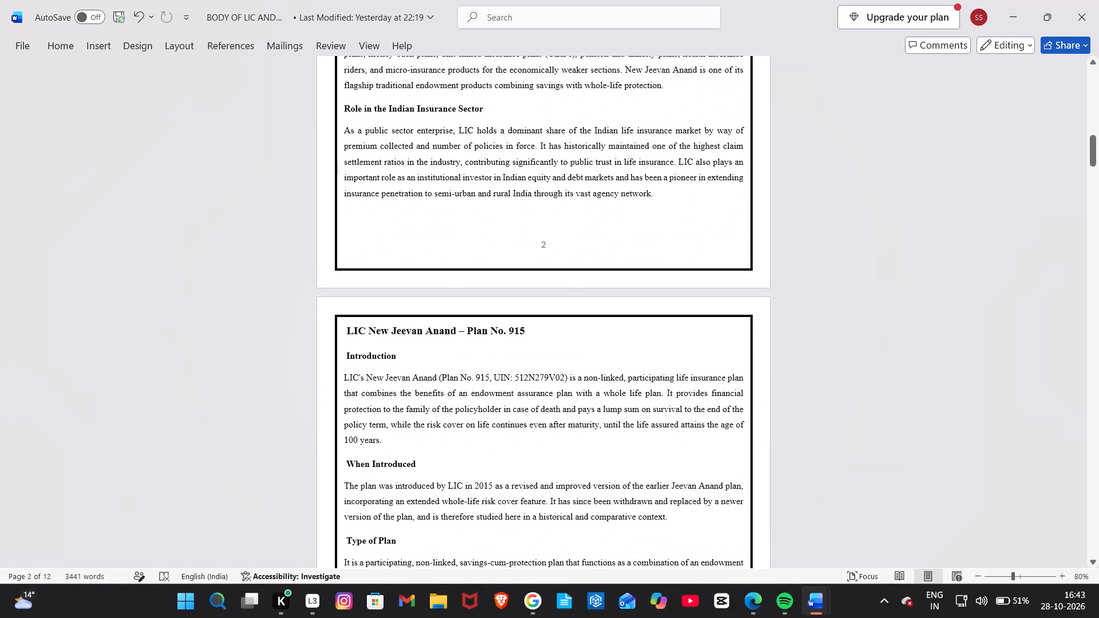
{"action": "scroll", "coordinate": [437, 377], "scroll_direction": "down", "scroll_amount": 1}
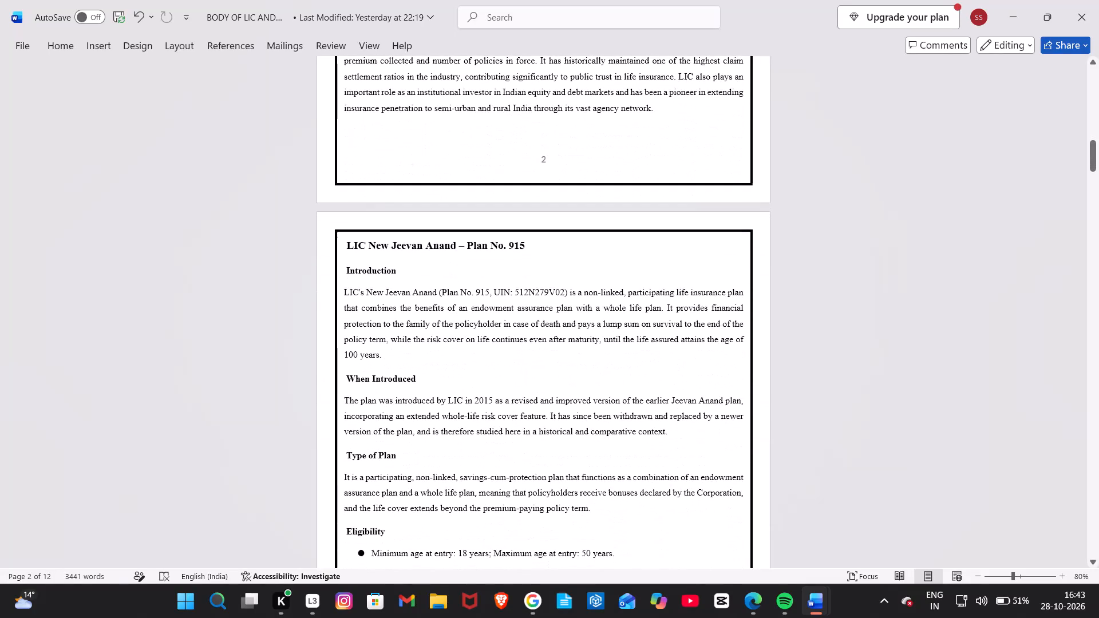
{"action": "scroll", "coordinate": [437, 377], "scroll_direction": "down", "scroll_amount": 2}
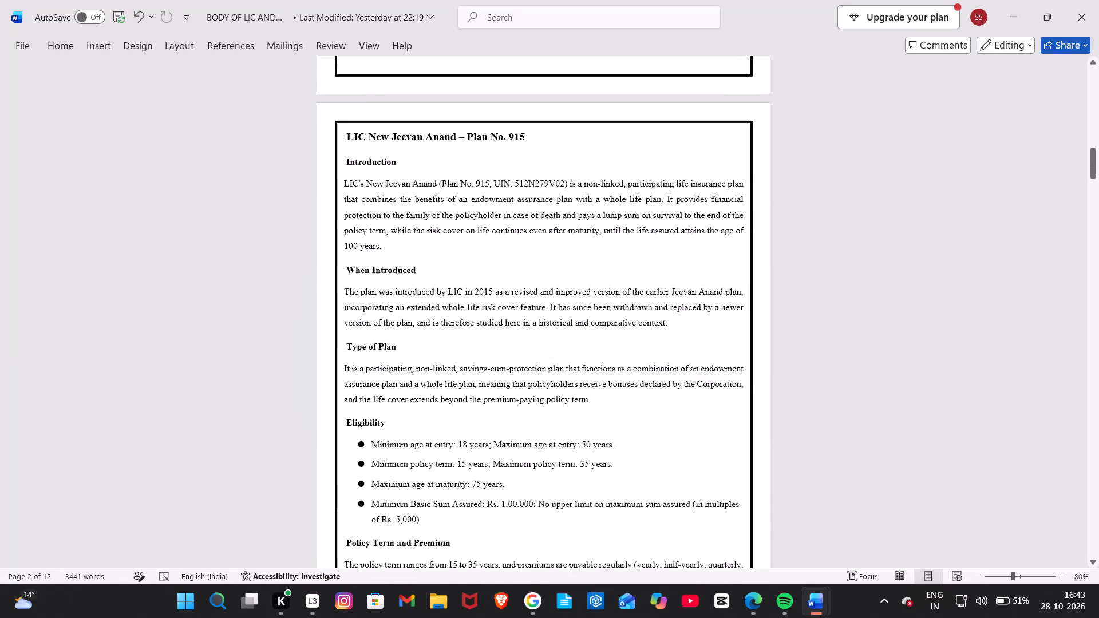
{"action": "scroll", "coordinate": [437, 377], "scroll_direction": "down", "scroll_amount": 1}
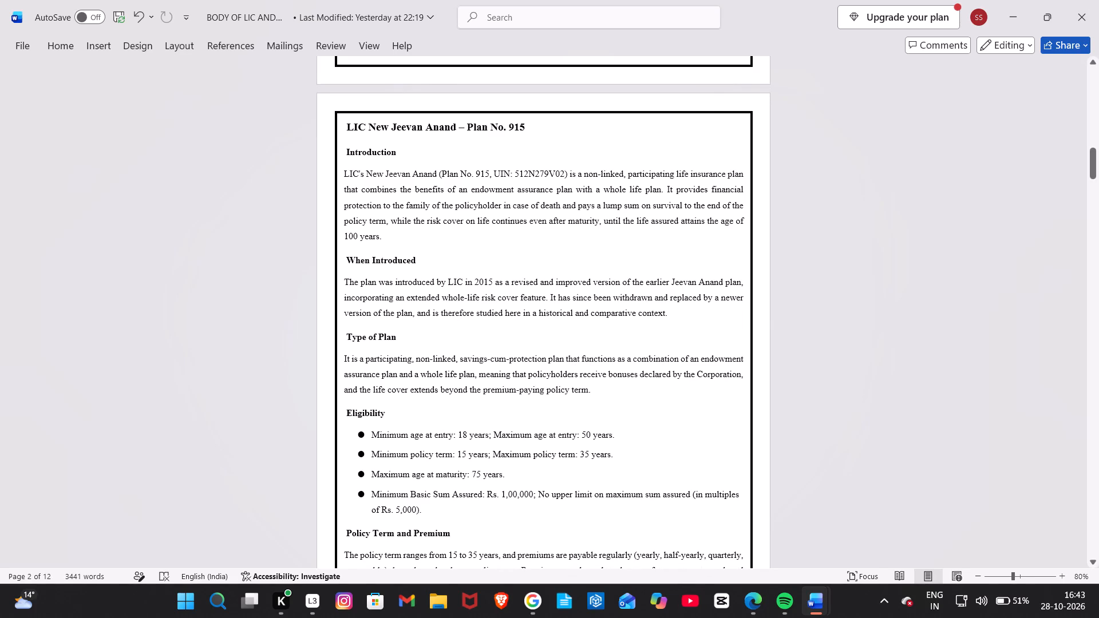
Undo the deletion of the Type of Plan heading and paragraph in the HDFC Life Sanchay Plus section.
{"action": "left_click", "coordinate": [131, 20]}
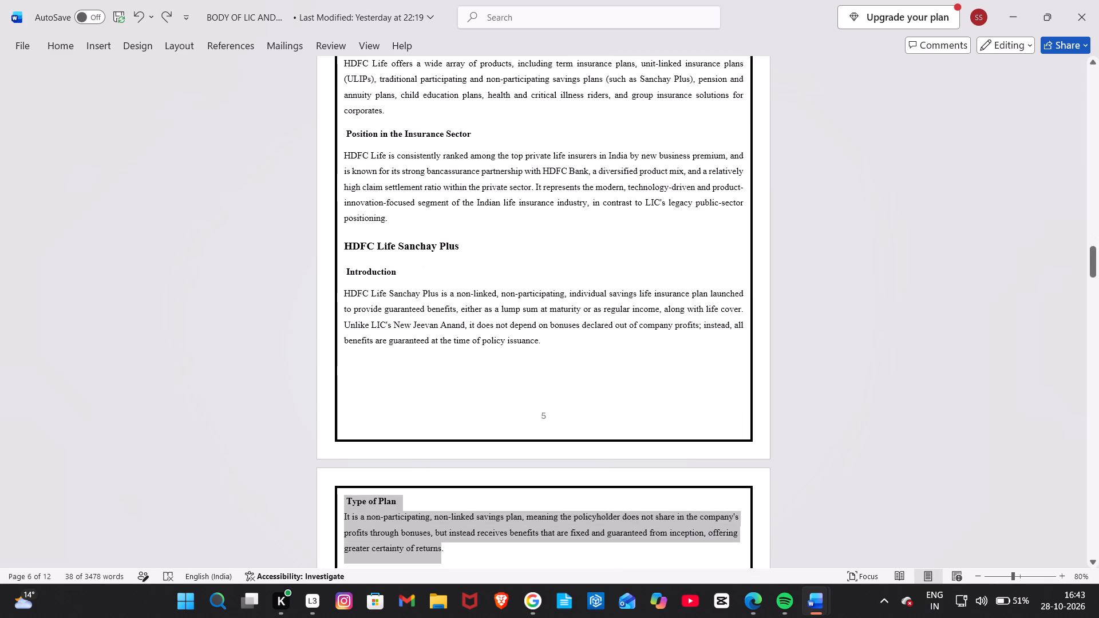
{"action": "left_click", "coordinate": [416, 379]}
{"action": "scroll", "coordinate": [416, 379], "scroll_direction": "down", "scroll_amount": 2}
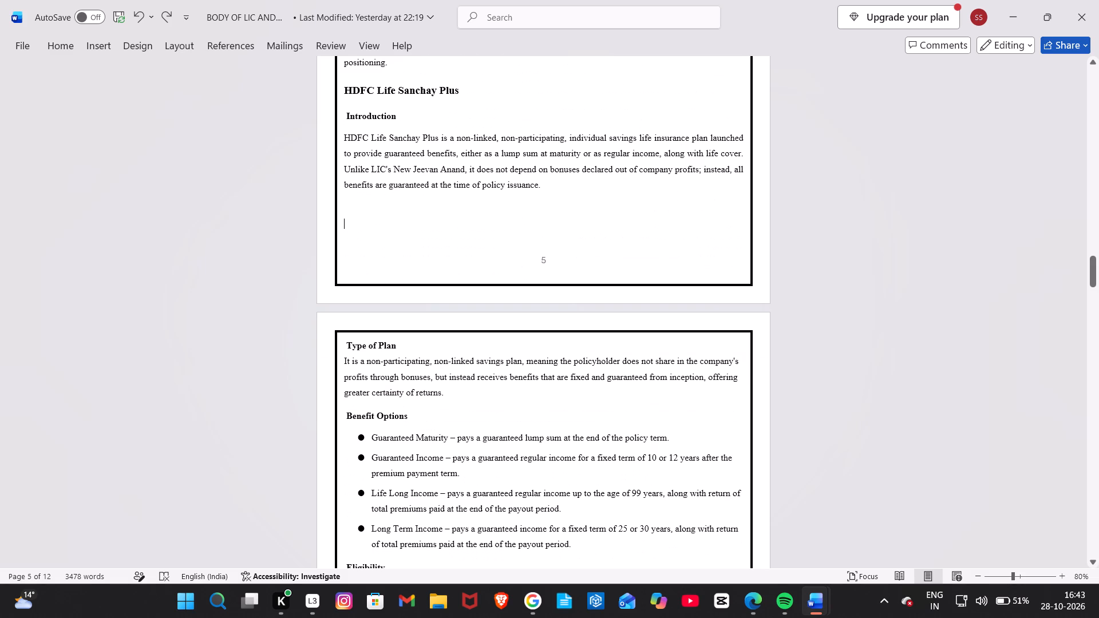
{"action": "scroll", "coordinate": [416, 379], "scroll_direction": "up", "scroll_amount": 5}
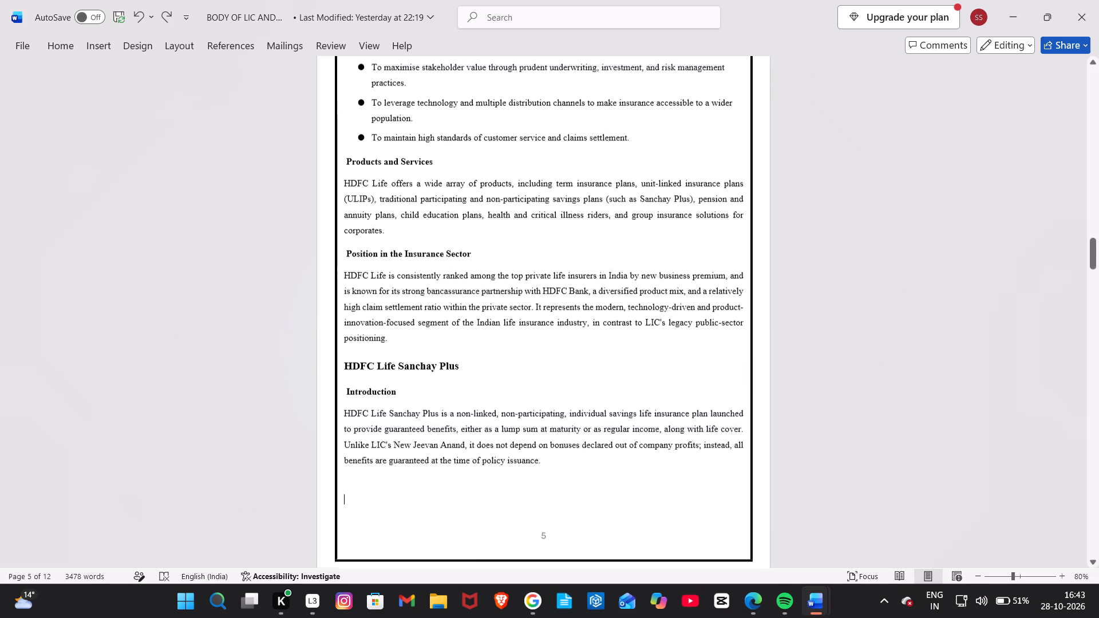
Review the pages back to the opening Introduction, checking how Company Profile – LIC and its subsections are laid out.
{"action": "scroll", "coordinate": [416, 379], "scroll_direction": "up", "scroll_amount": 5}
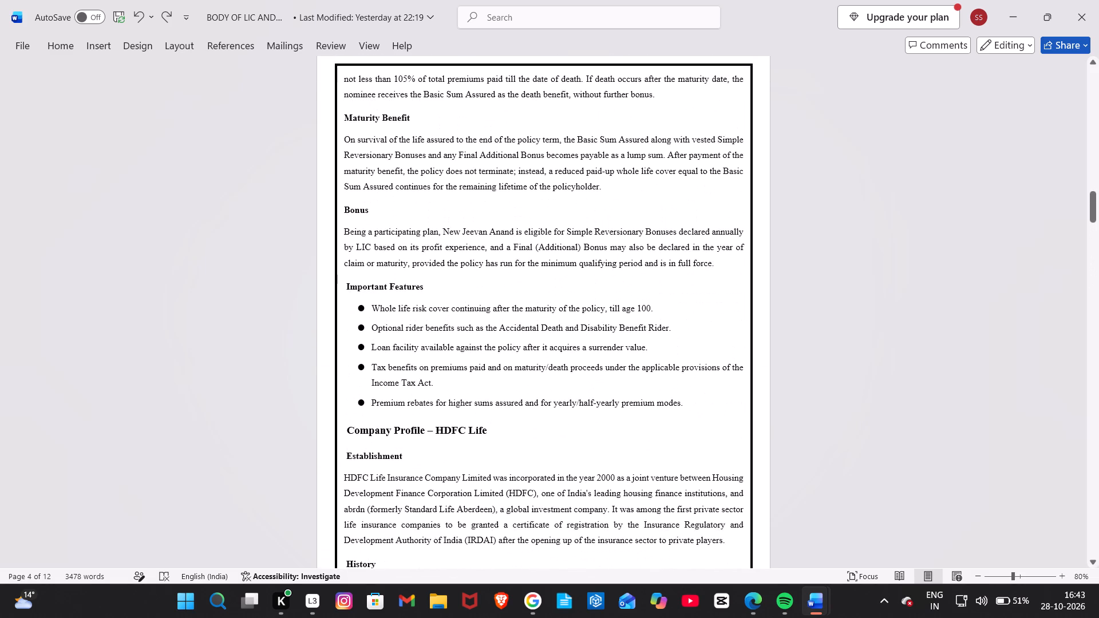
{"action": "scroll", "coordinate": [416, 379], "scroll_direction": "up", "scroll_amount": 4}
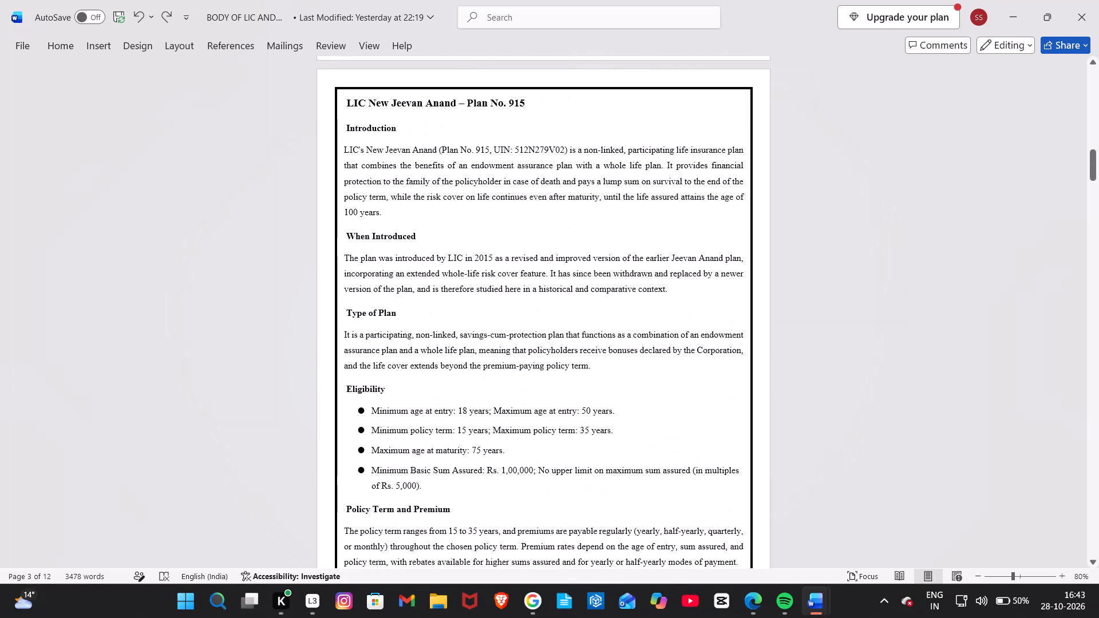
{"action": "scroll", "coordinate": [416, 379], "scroll_direction": "up", "scroll_amount": 17}
{"action": "scroll", "coordinate": [416, 379], "scroll_direction": "down", "scroll_amount": 1}
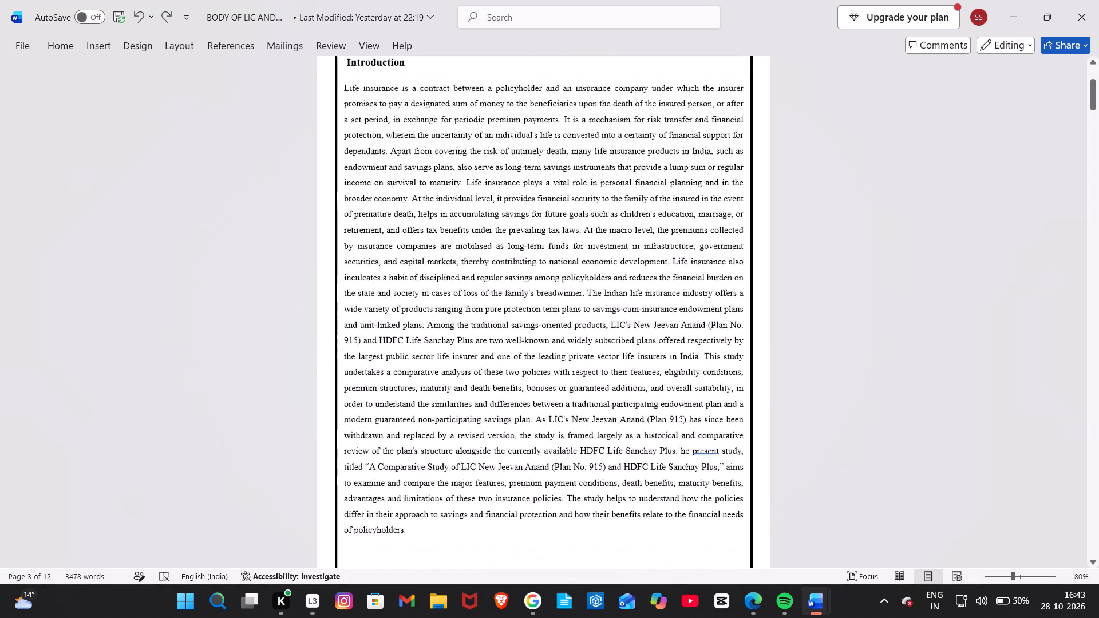
{"action": "scroll", "coordinate": [416, 379], "scroll_direction": "down", "scroll_amount": 4}
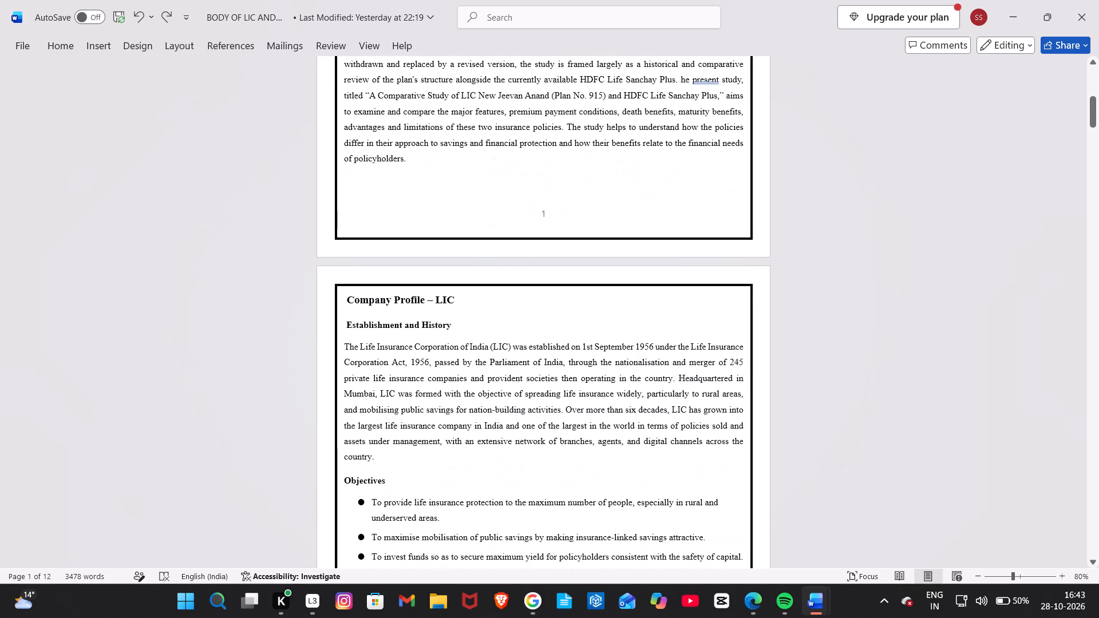
{"action": "scroll", "coordinate": [493, 480], "scroll_direction": "down", "scroll_amount": 2}
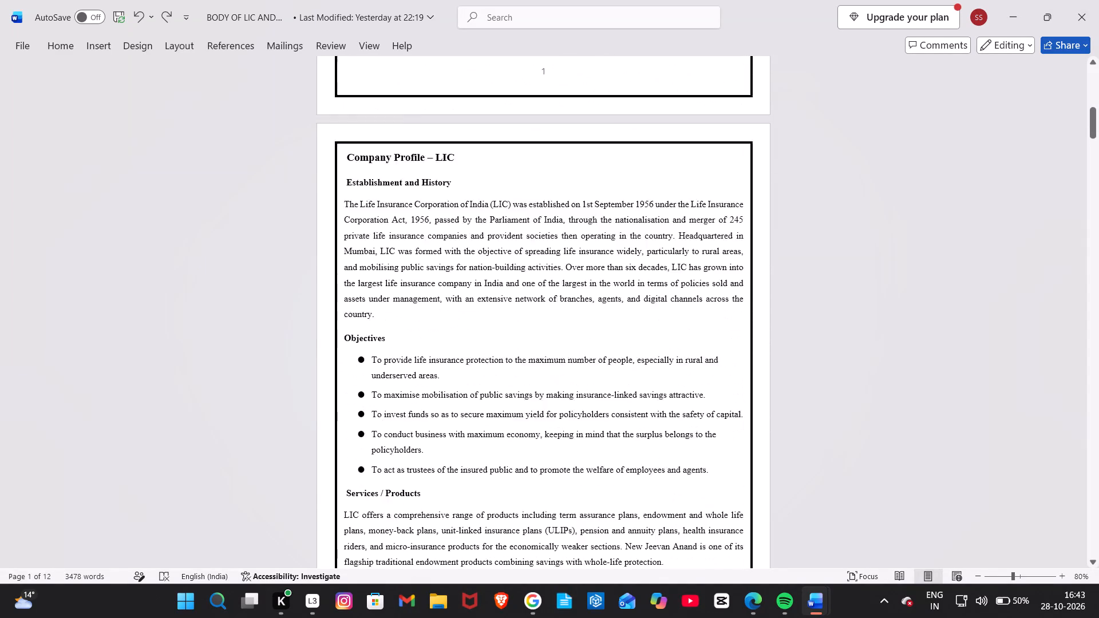
{"action": "scroll", "coordinate": [493, 480], "scroll_direction": "down", "scroll_amount": 4}
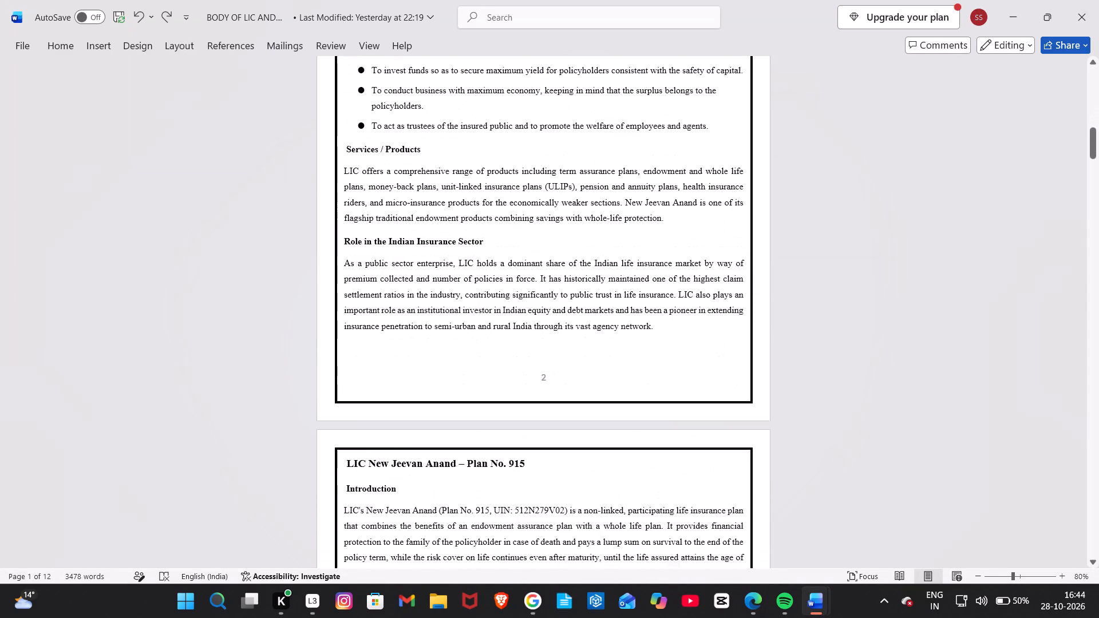
Examine the LIC New Jeevan Anand – Plan No. 915 page from its Introduction through the Death Benefit subsection.
{"action": "scroll", "coordinate": [493, 480], "scroll_direction": "down", "scroll_amount": 4}
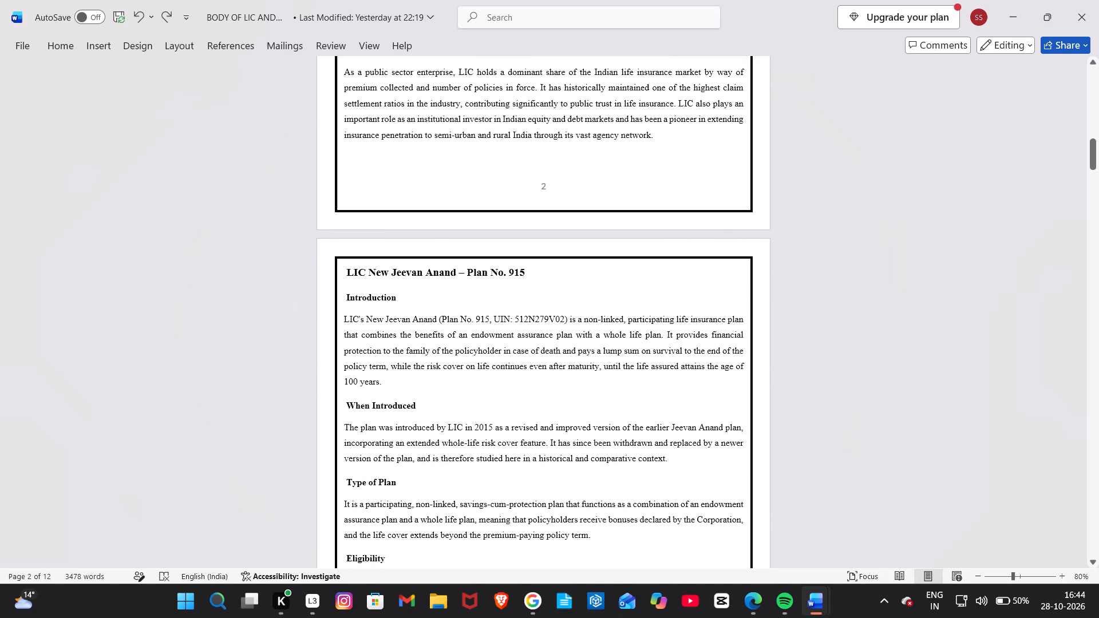
{"action": "scroll", "coordinate": [558, 472], "scroll_direction": "down", "scroll_amount": 1}
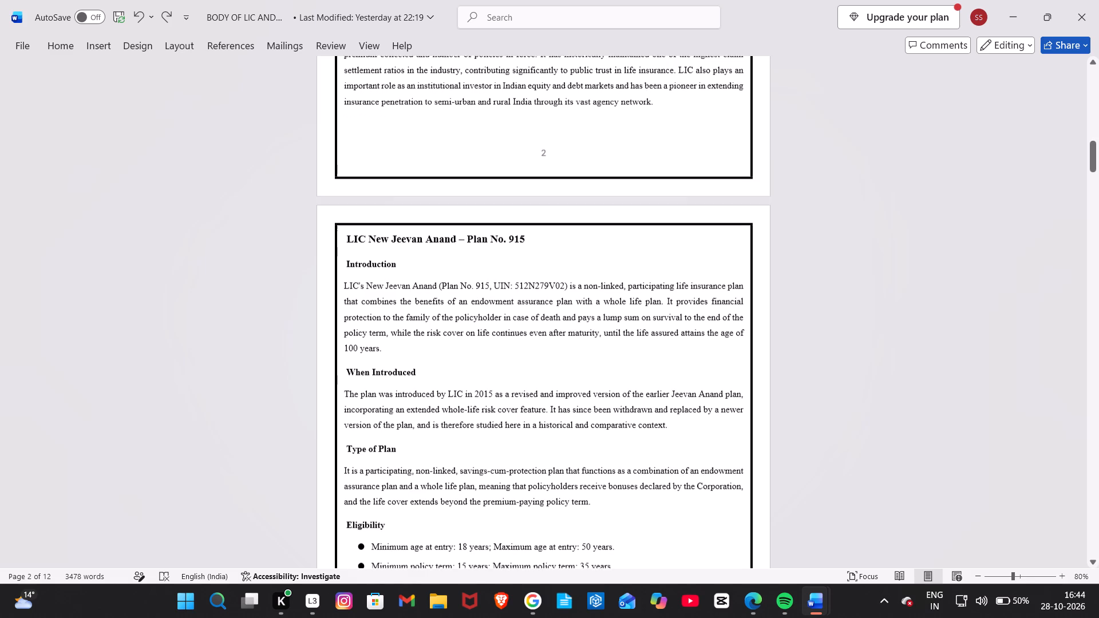
{"action": "scroll", "coordinate": [558, 472], "scroll_direction": "down", "scroll_amount": 2}
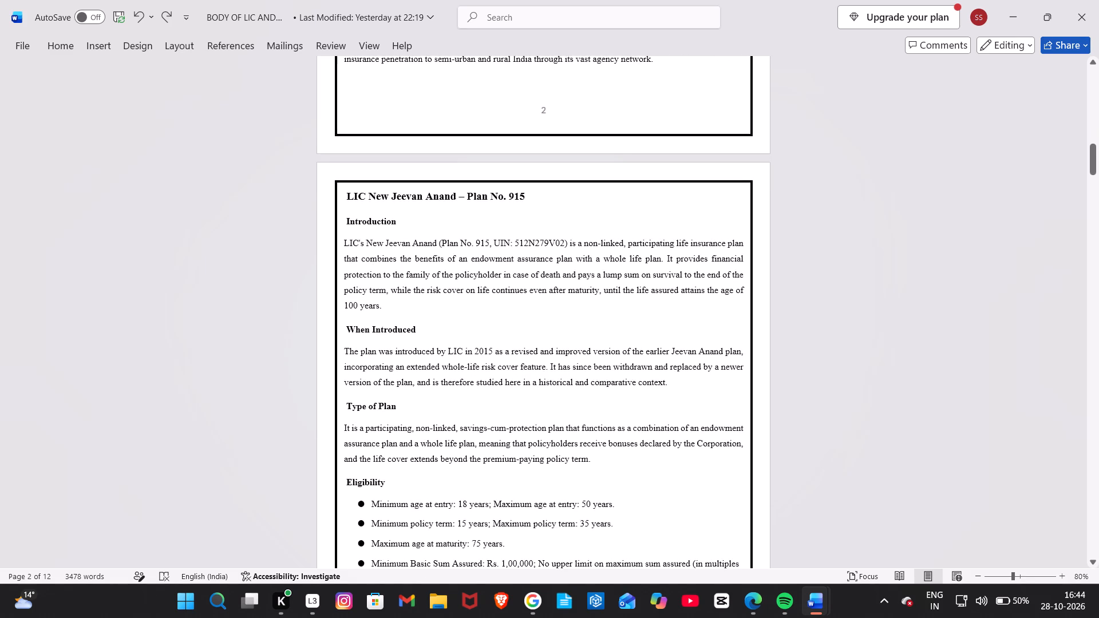
{"action": "scroll", "coordinate": [558, 472], "scroll_direction": "down", "scroll_amount": 3}
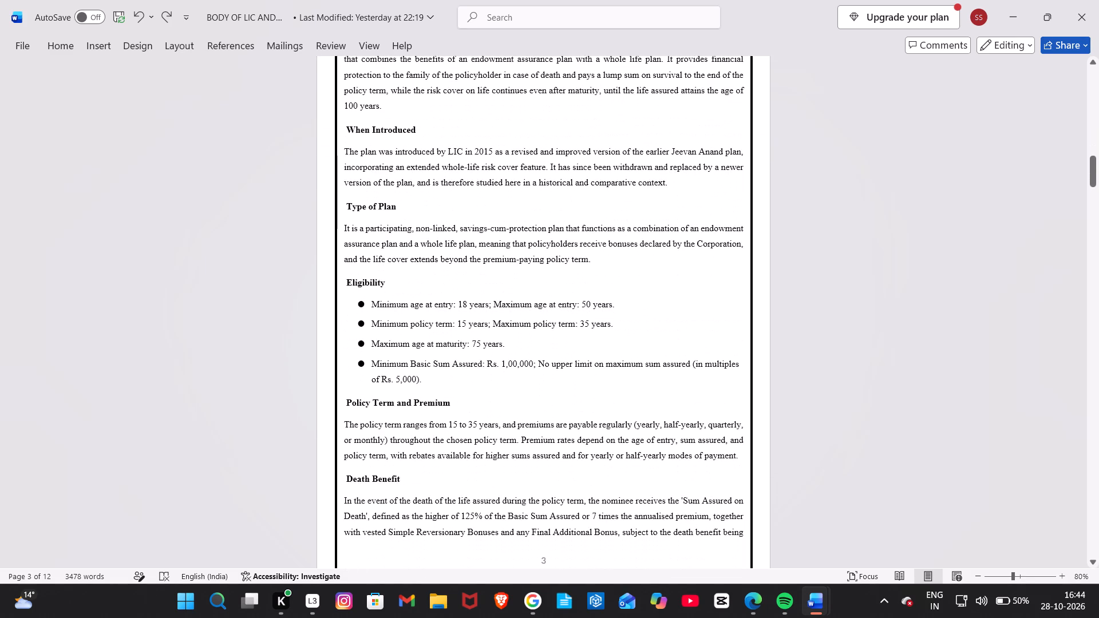
{"action": "scroll", "coordinate": [558, 472], "scroll_direction": "up", "scroll_amount": 3}
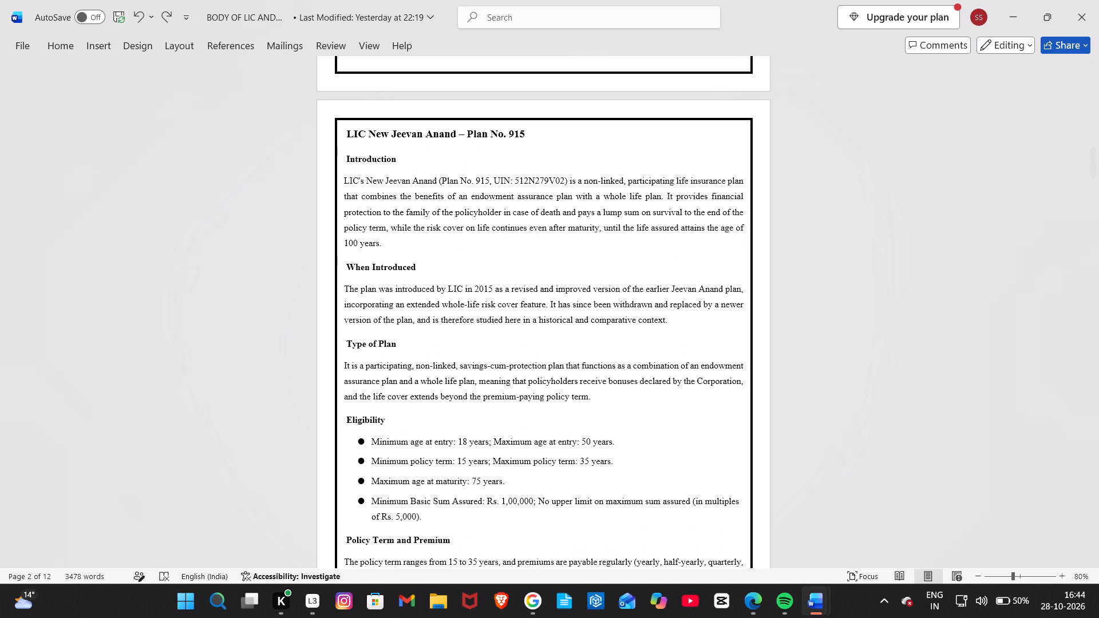
{"action": "scroll", "coordinate": [558, 472], "scroll_direction": "down", "scroll_amount": 2}
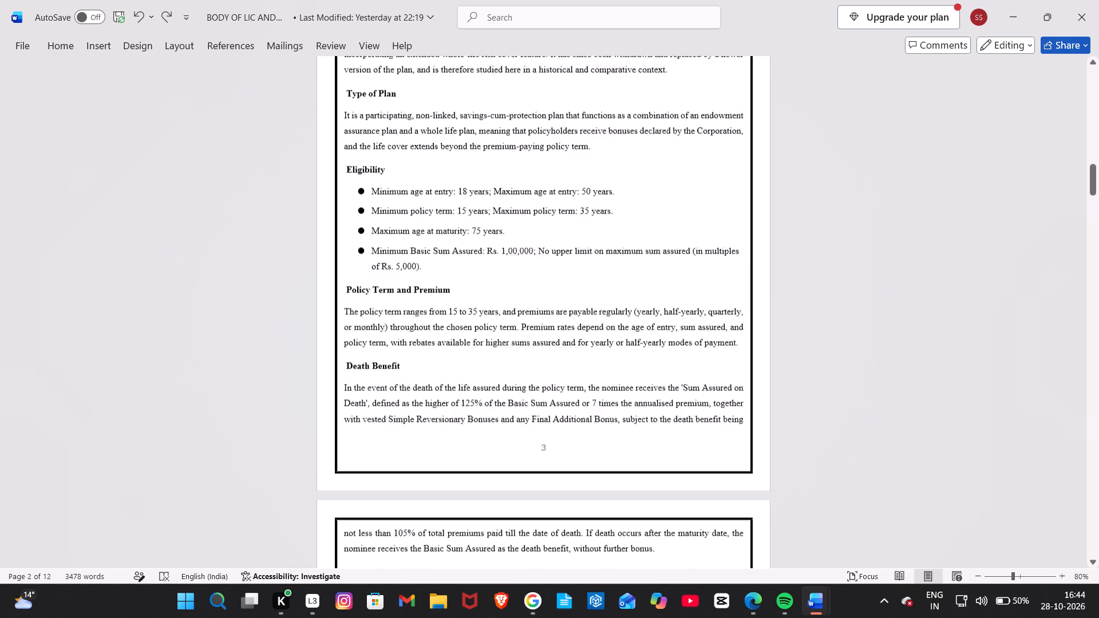
{"action": "scroll", "coordinate": [558, 472], "scroll_direction": "down", "scroll_amount": 1}
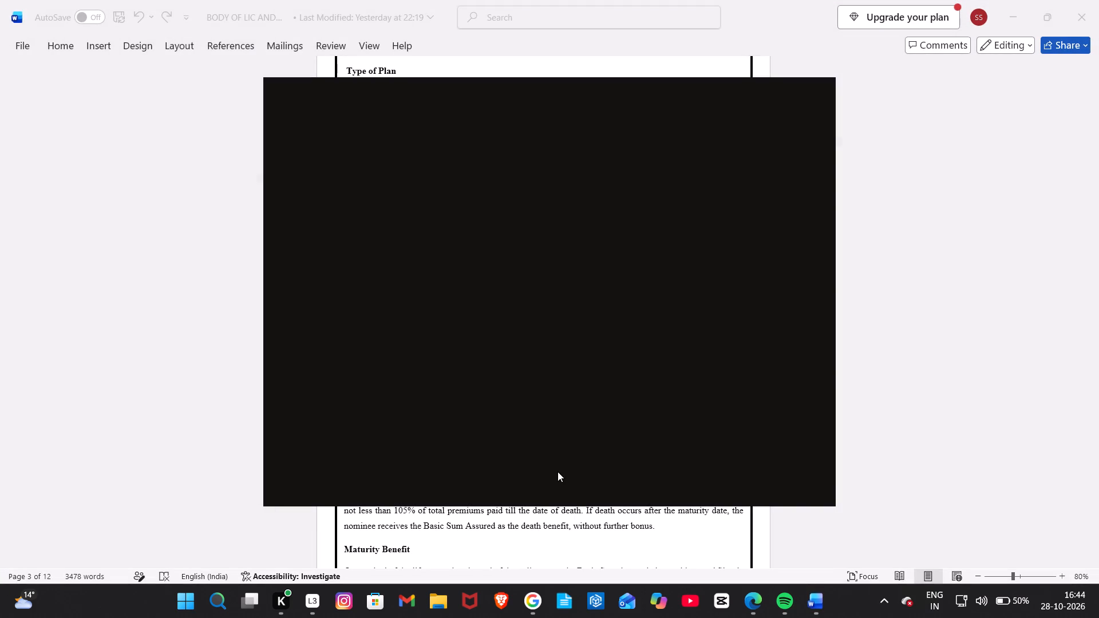
{"action": "left_click", "coordinate": [979, 373]}
Review the layout from the Maturity Benefit and Company Profile – HDFC Life through Sanchay Plus to Objectives of the Study.
{"action": "scroll", "coordinate": [491, 274], "scroll_direction": "down", "scroll_amount": 3}
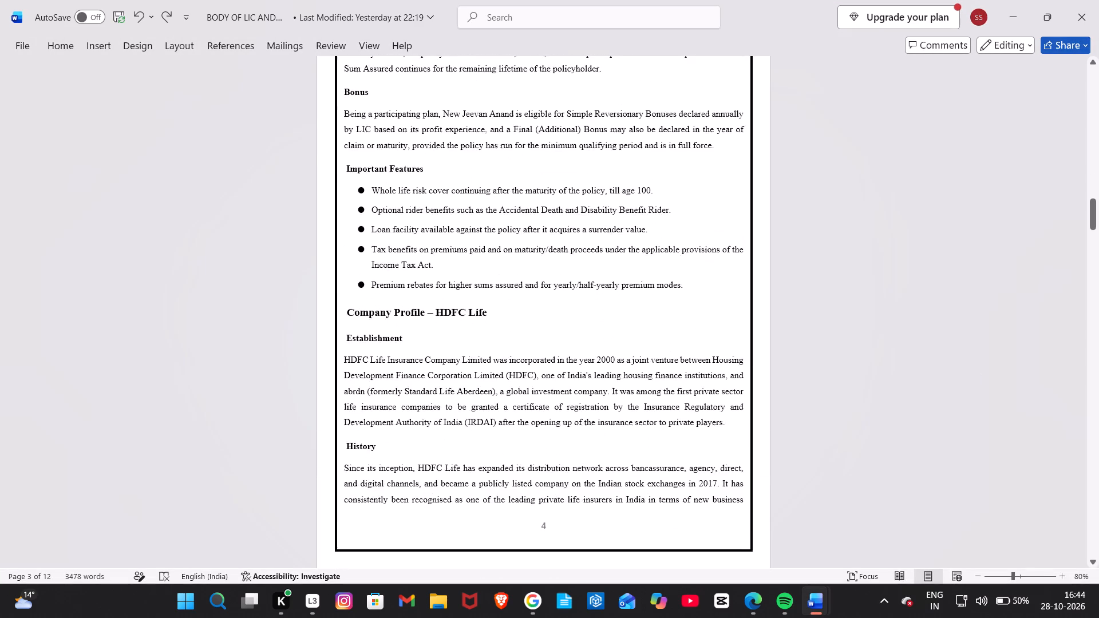
{"action": "scroll", "coordinate": [491, 274], "scroll_direction": "down", "scroll_amount": 3}
{"action": "scroll", "coordinate": [491, 274], "scroll_direction": "up", "scroll_amount": 1}
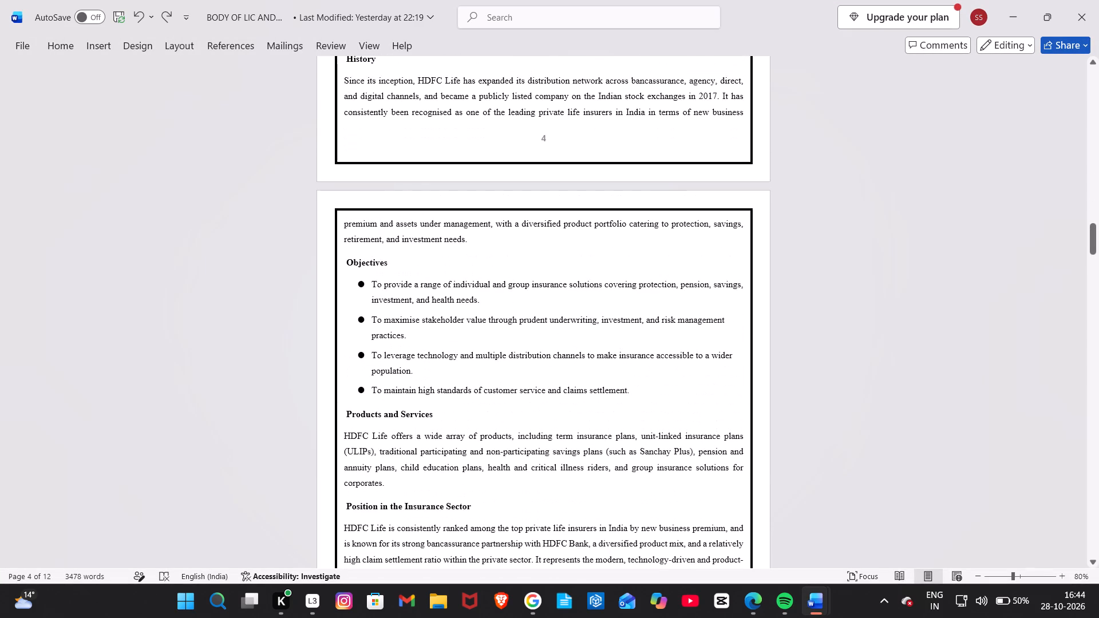
{"action": "scroll", "coordinate": [491, 274], "scroll_direction": "up", "scroll_amount": 1}
{"action": "scroll", "coordinate": [491, 274], "scroll_direction": "down", "scroll_amount": 2}
{"action": "scroll", "coordinate": [491, 274], "scroll_direction": "up", "scroll_amount": 3}
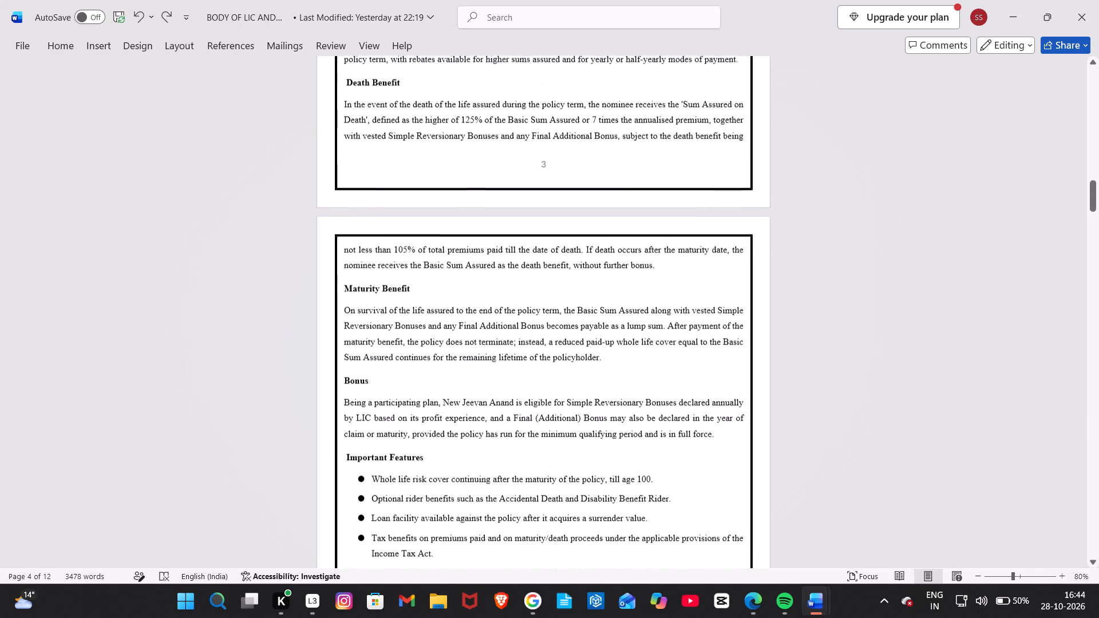
{"action": "scroll", "coordinate": [491, 274], "scroll_direction": "down", "scroll_amount": 5}
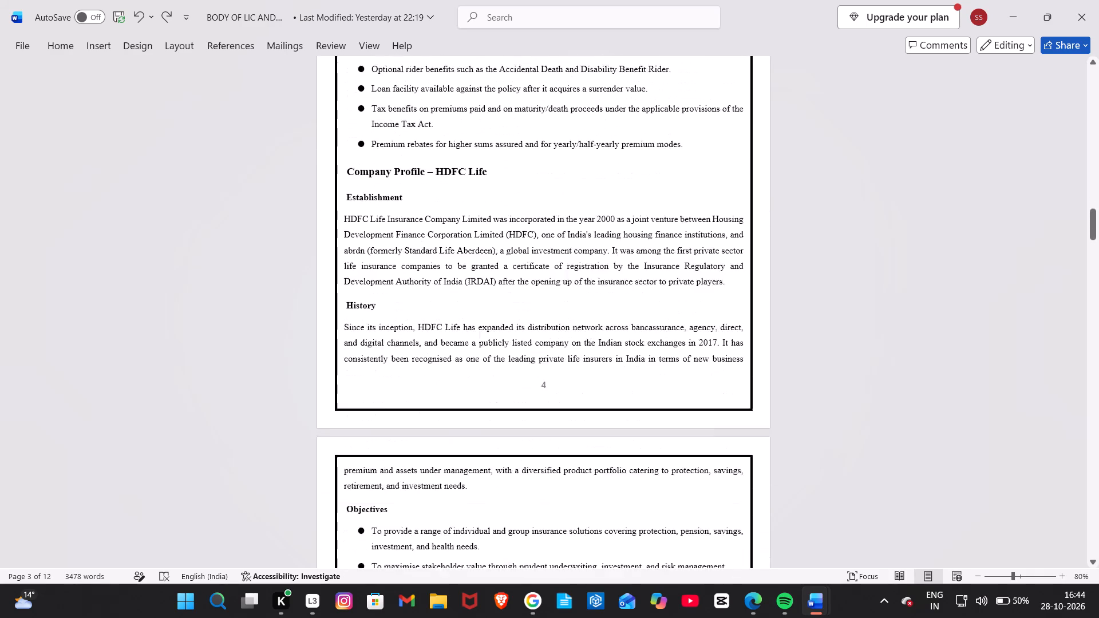
{"action": "scroll", "coordinate": [491, 274], "scroll_direction": "down", "scroll_amount": 4}
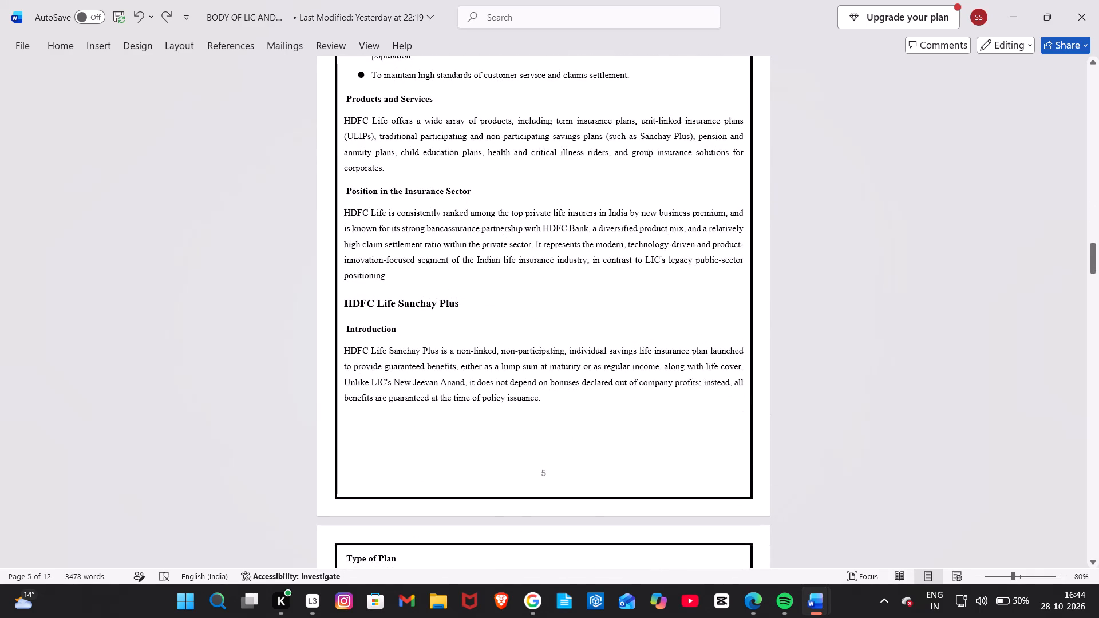
{"action": "scroll", "coordinate": [491, 274], "scroll_direction": "down", "scroll_amount": 2}
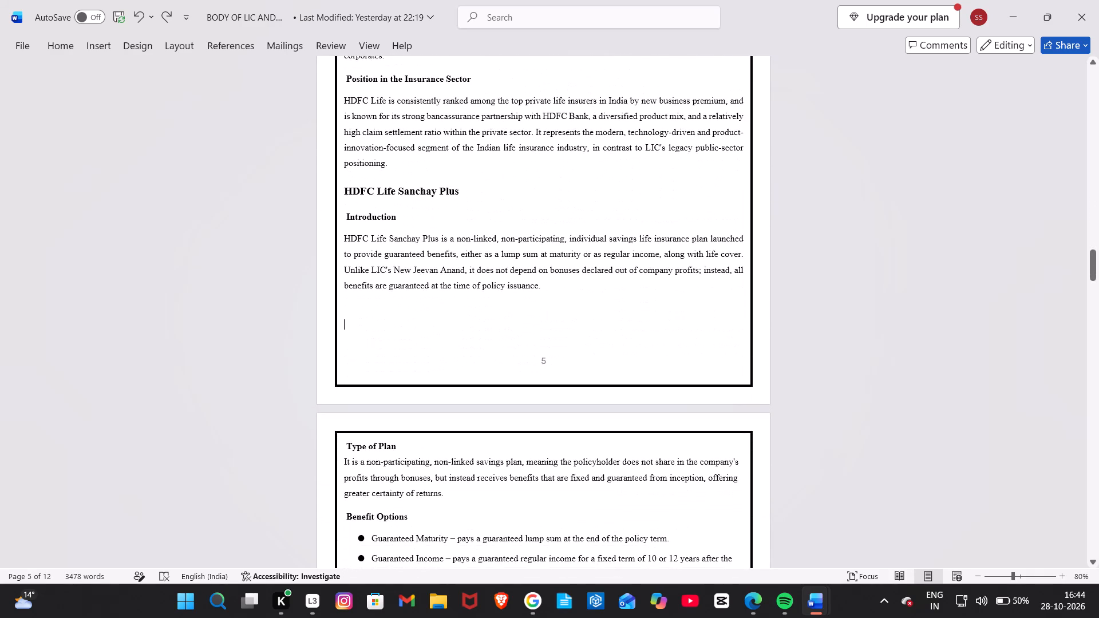
{"action": "scroll", "coordinate": [491, 274], "scroll_direction": "down", "scroll_amount": 3}
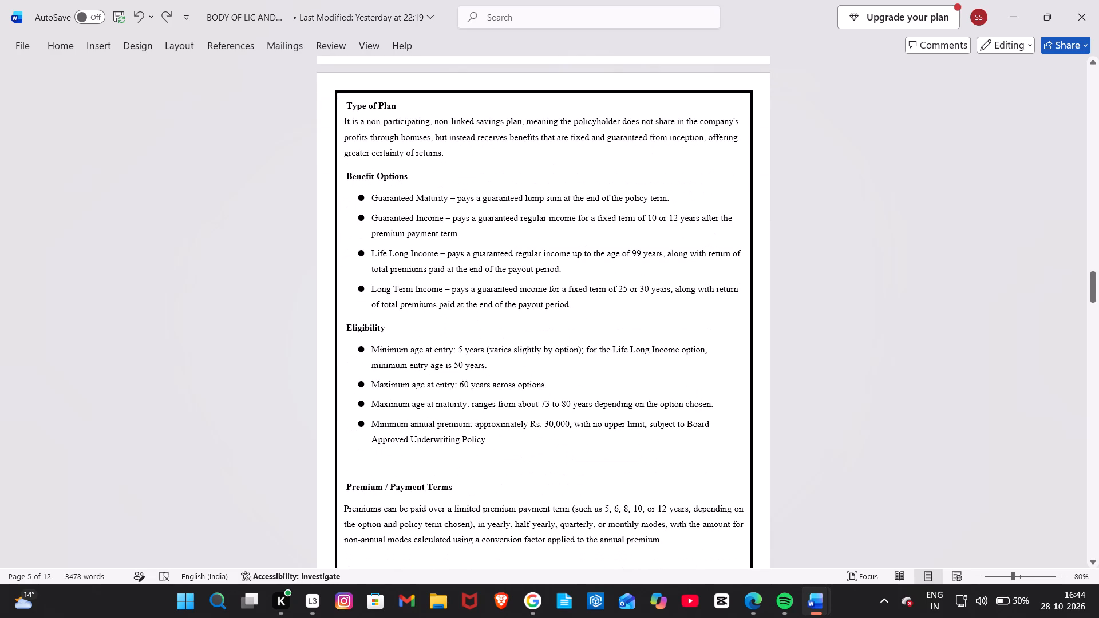
{"action": "scroll", "coordinate": [491, 274], "scroll_direction": "down", "scroll_amount": 7}
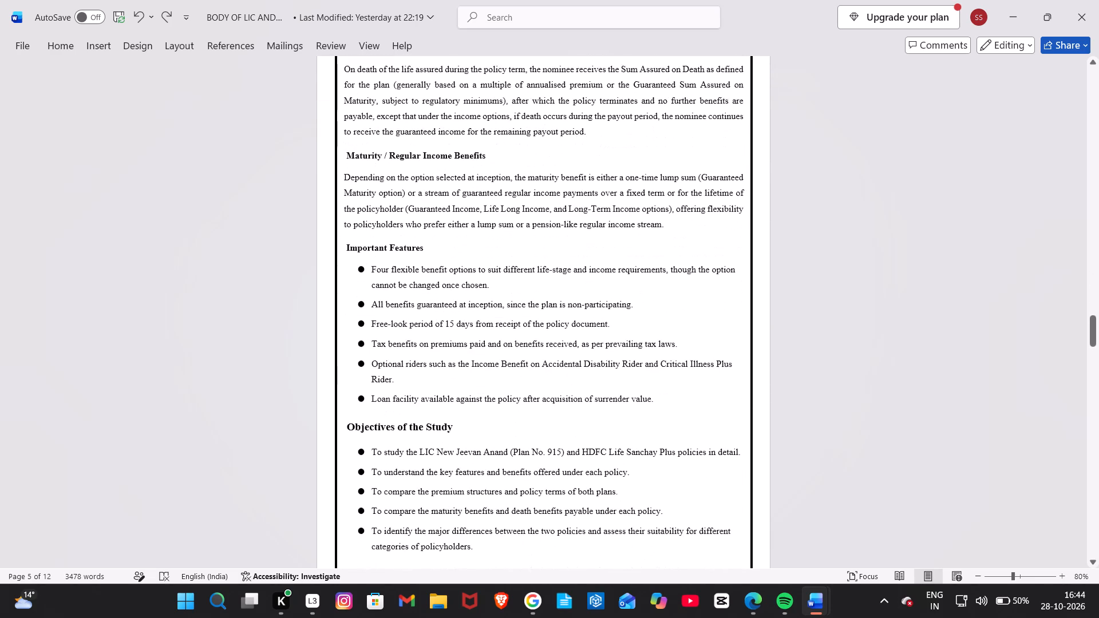
{"action": "scroll", "coordinate": [491, 274], "scroll_direction": "down", "scroll_amount": 1}
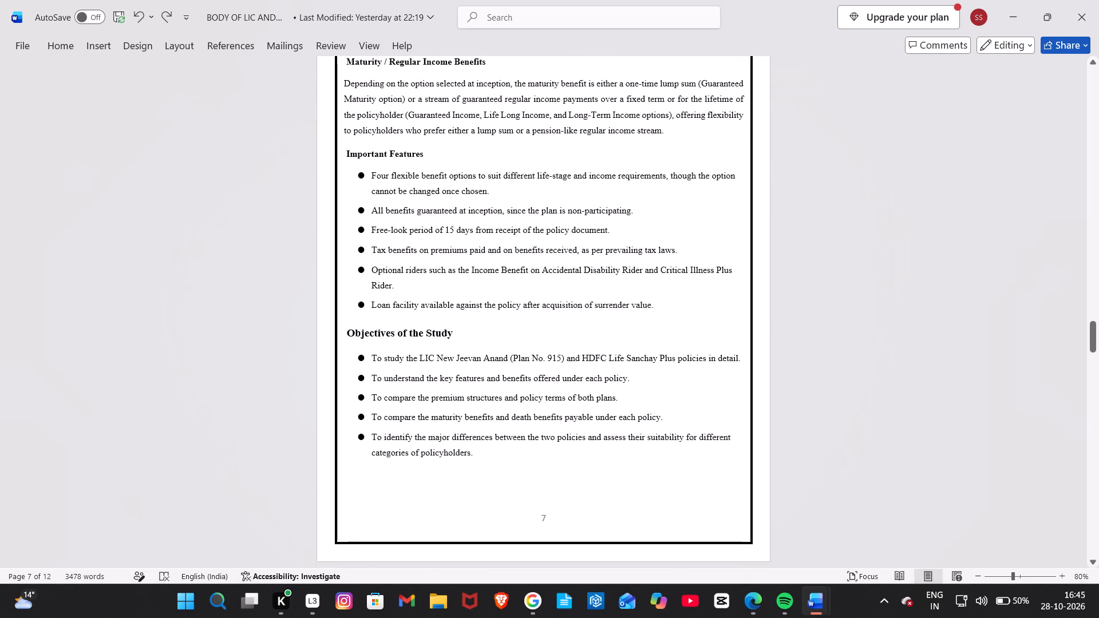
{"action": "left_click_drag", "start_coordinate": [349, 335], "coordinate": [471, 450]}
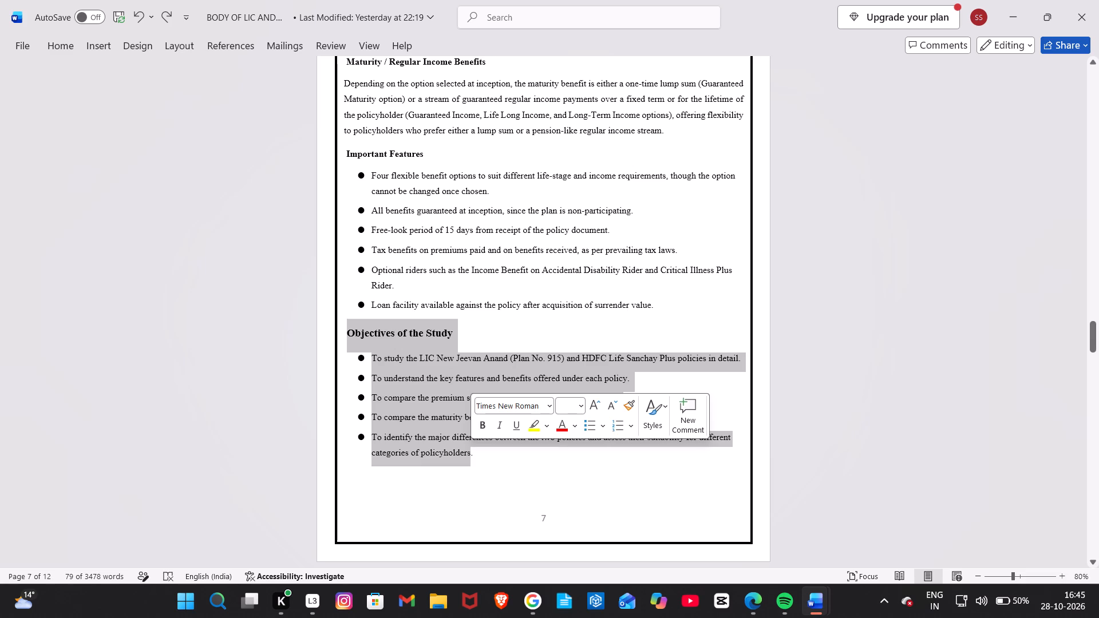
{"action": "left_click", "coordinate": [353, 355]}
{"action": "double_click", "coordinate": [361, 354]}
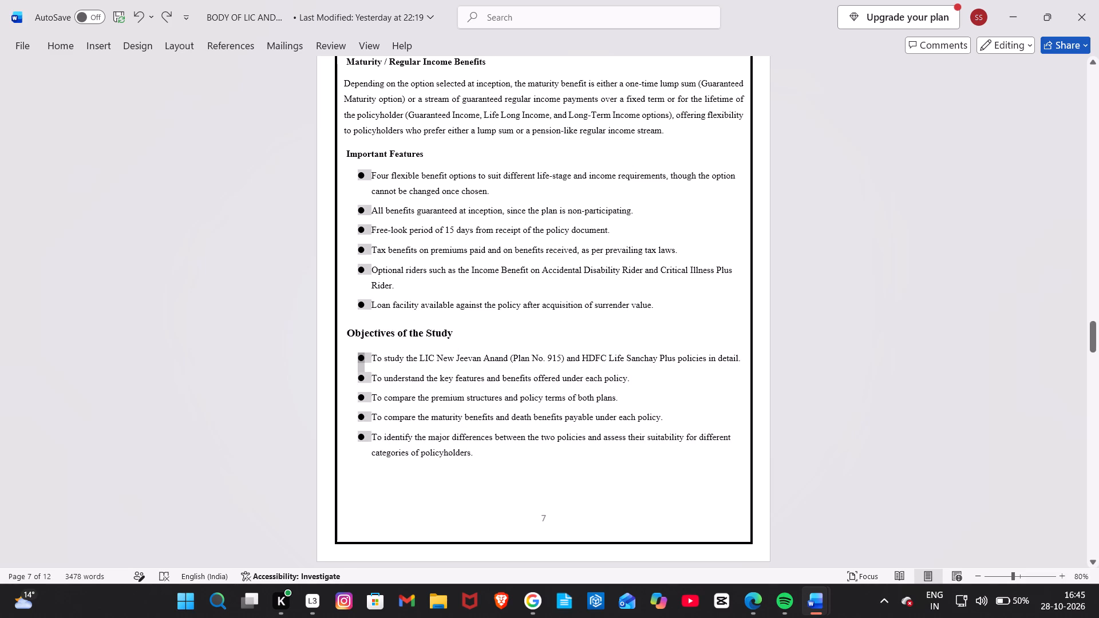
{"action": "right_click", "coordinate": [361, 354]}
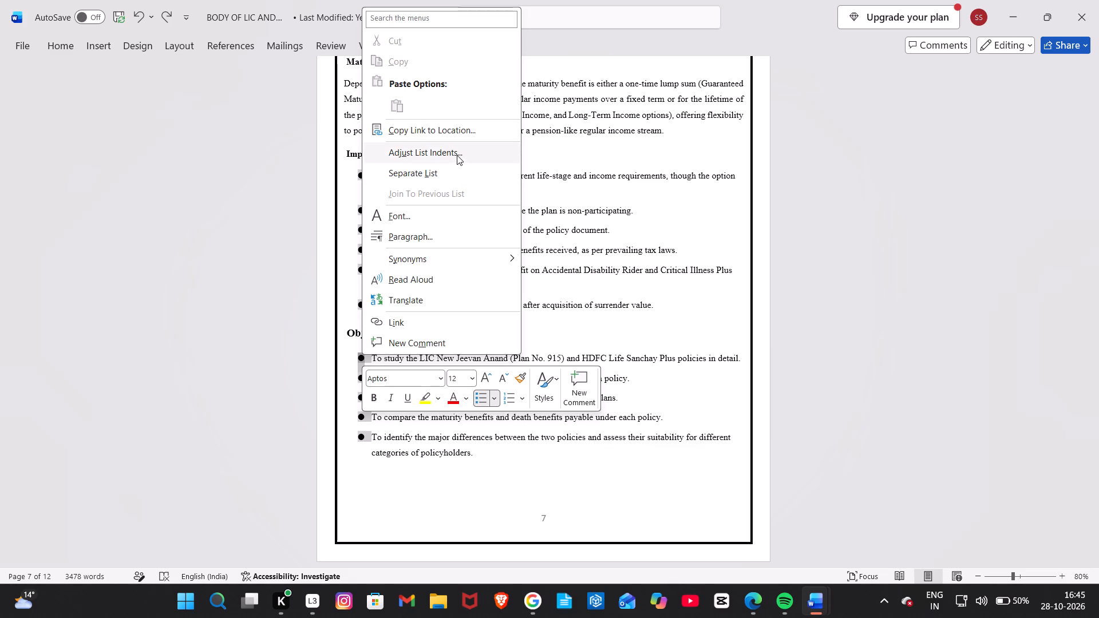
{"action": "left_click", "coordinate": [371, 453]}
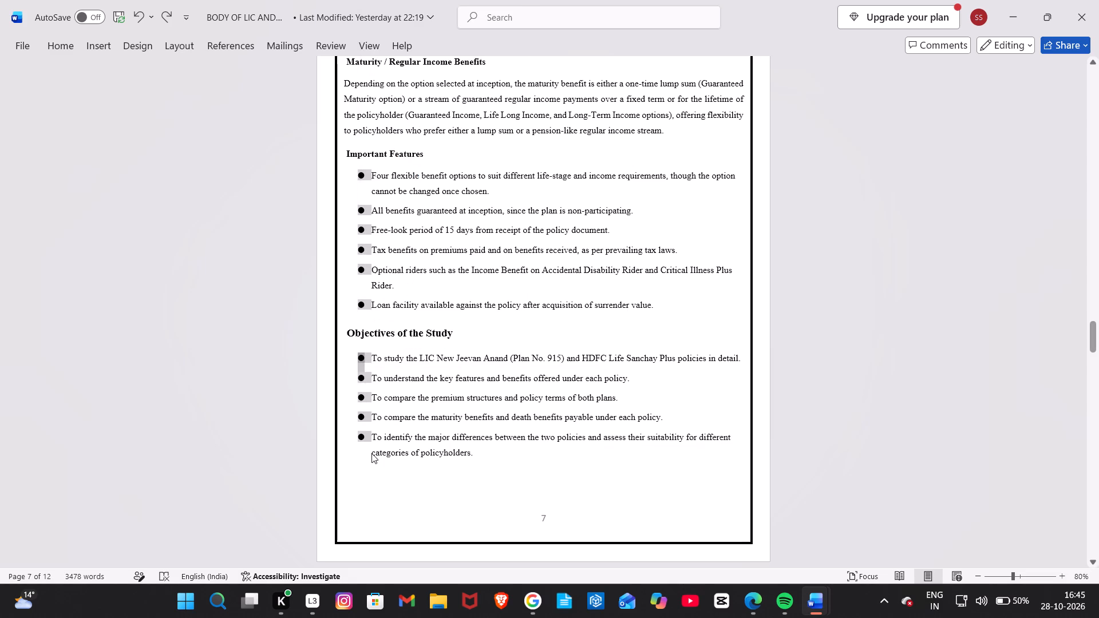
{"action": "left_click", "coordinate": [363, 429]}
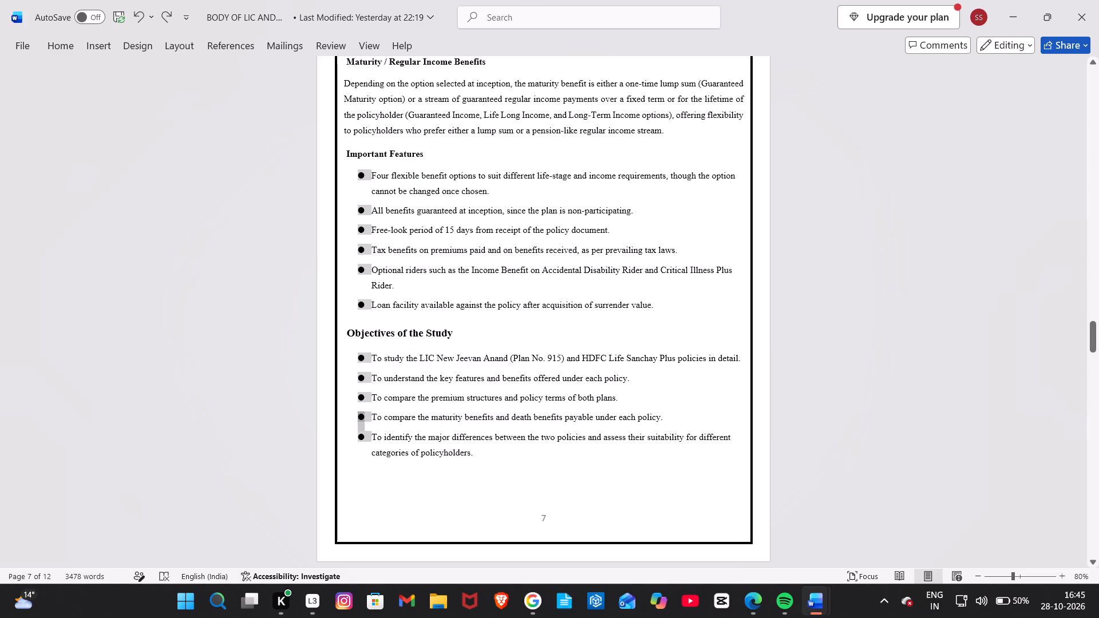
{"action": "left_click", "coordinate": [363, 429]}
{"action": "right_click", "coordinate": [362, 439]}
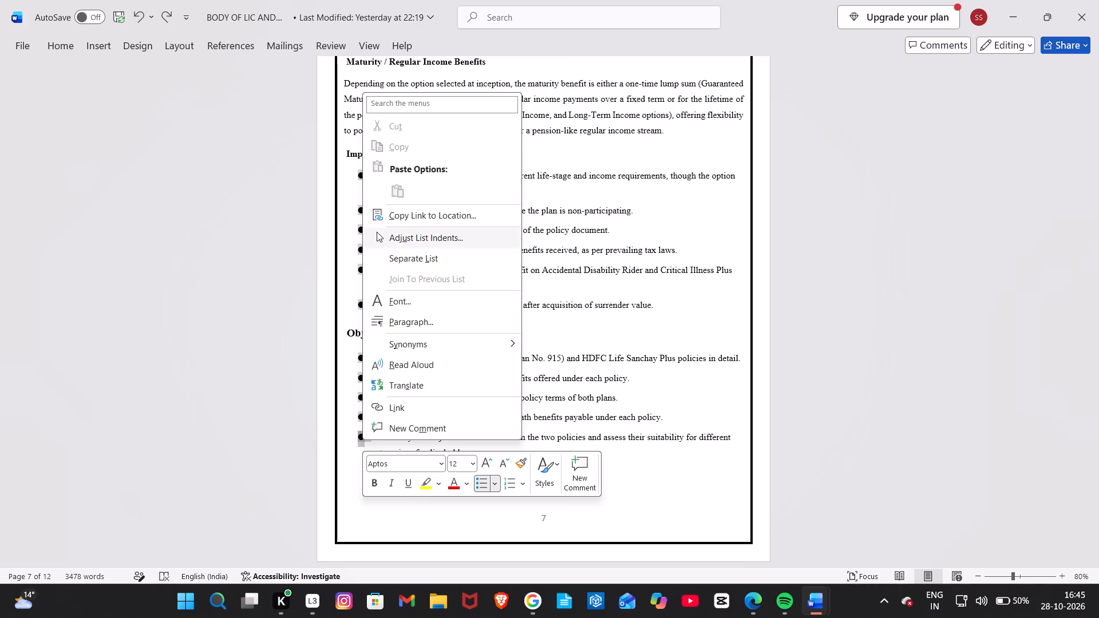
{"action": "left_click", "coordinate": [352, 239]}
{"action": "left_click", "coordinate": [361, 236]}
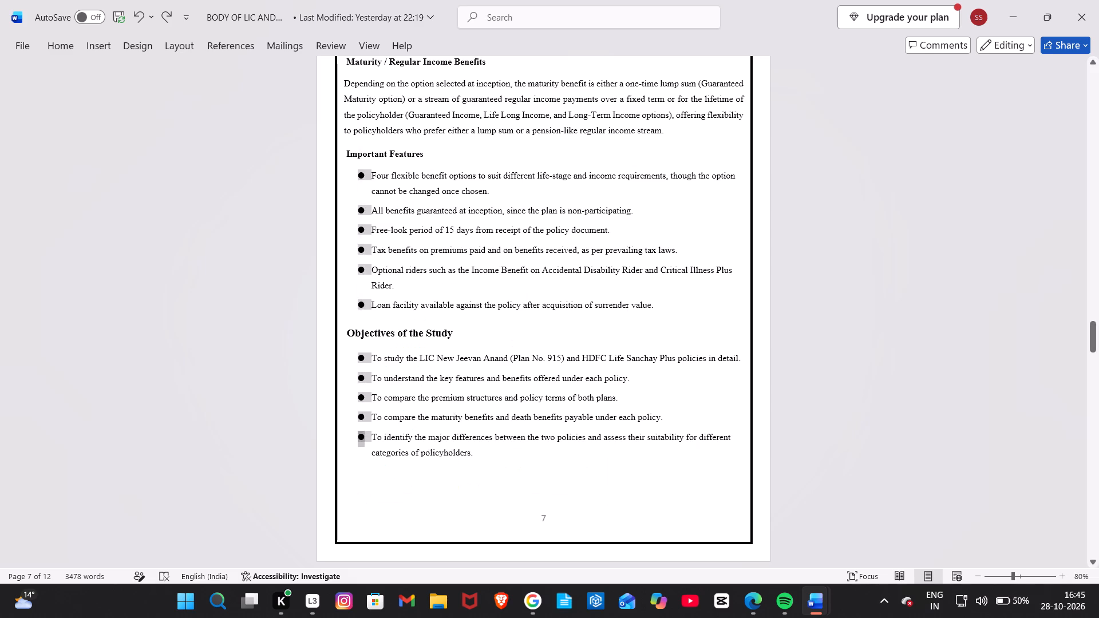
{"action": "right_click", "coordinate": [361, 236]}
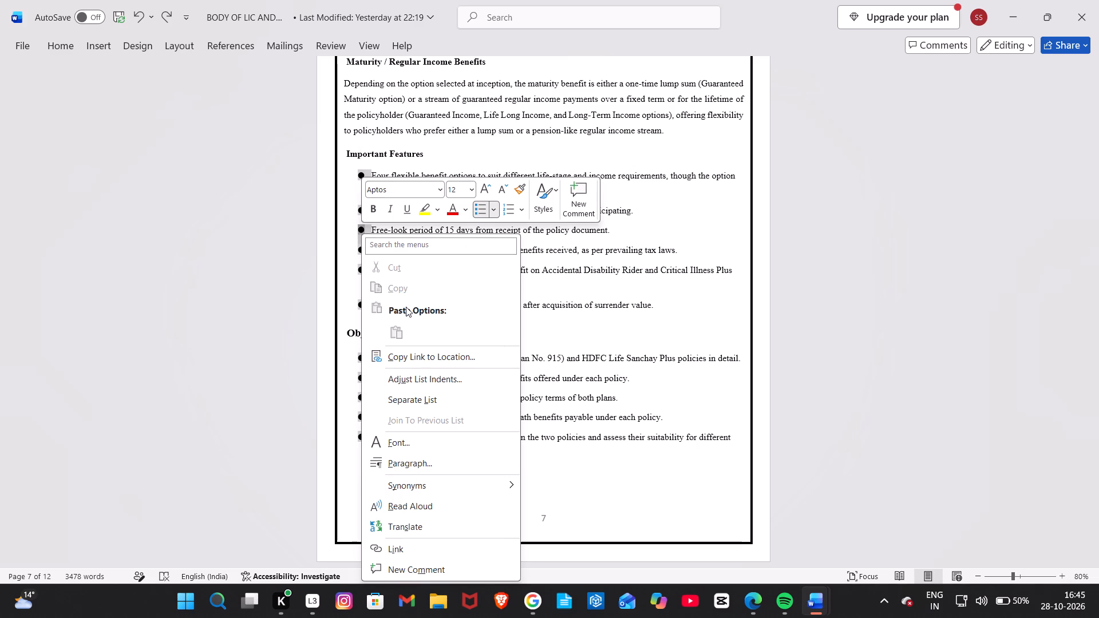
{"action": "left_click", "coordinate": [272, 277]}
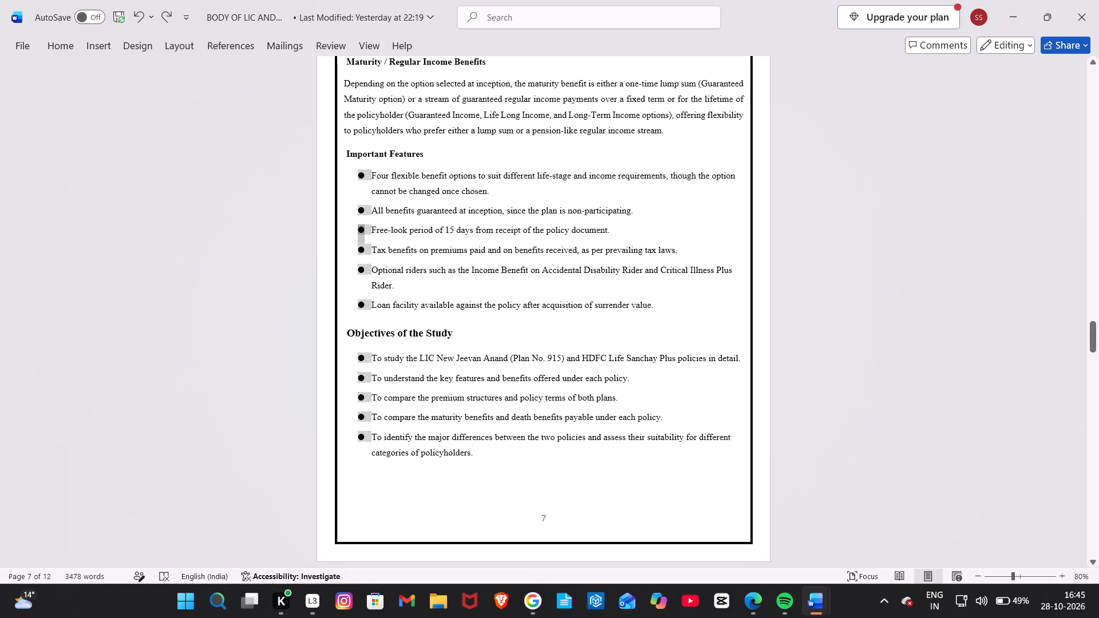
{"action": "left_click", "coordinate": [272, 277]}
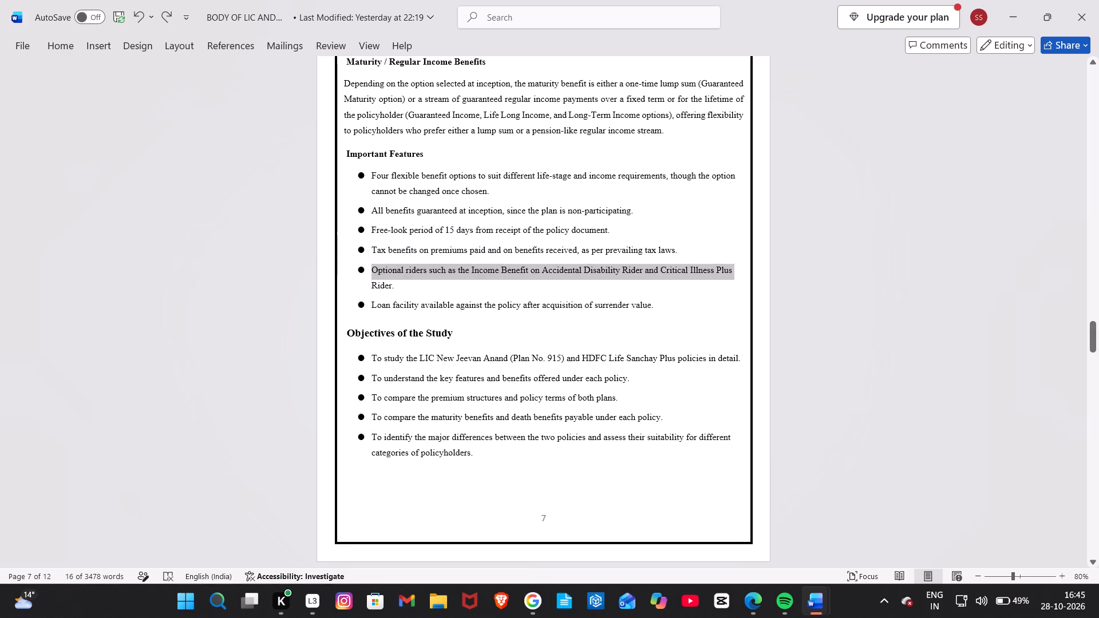
Select the bullet symbols under Objectives of the Study and Benefit Options, and examine the bulleted lists through Advantages and Limitations.
{"action": "left_click_drag", "start_coordinate": [366, 358], "coordinate": [365, 358]}
{"action": "left_click_drag", "start_coordinate": [365, 358], "coordinate": [361, 363]}
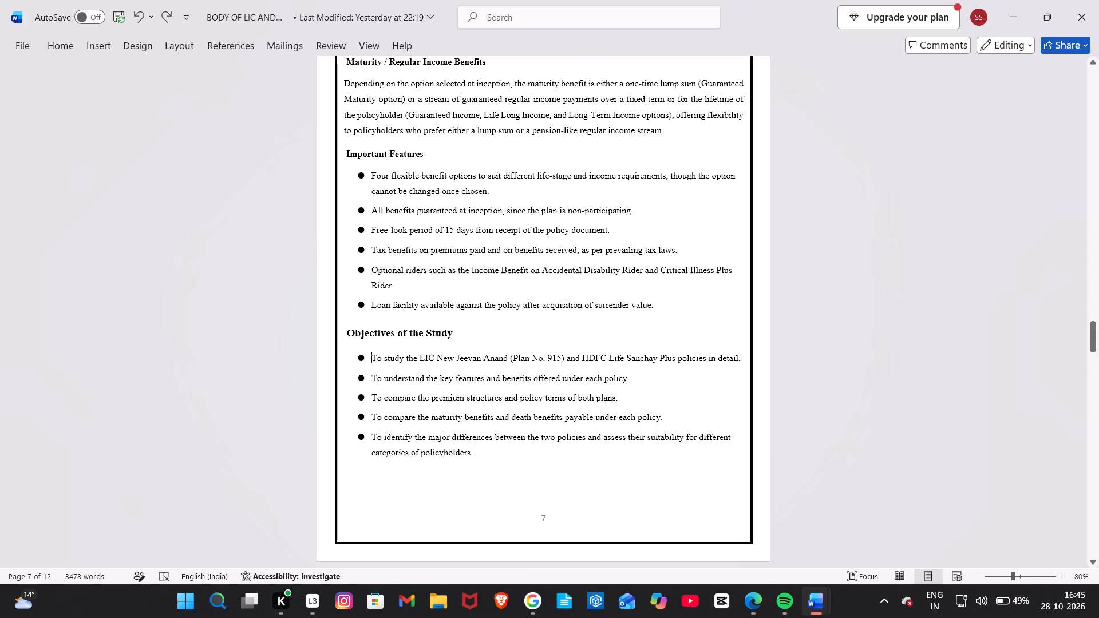
{"action": "left_click", "coordinate": [357, 360]}
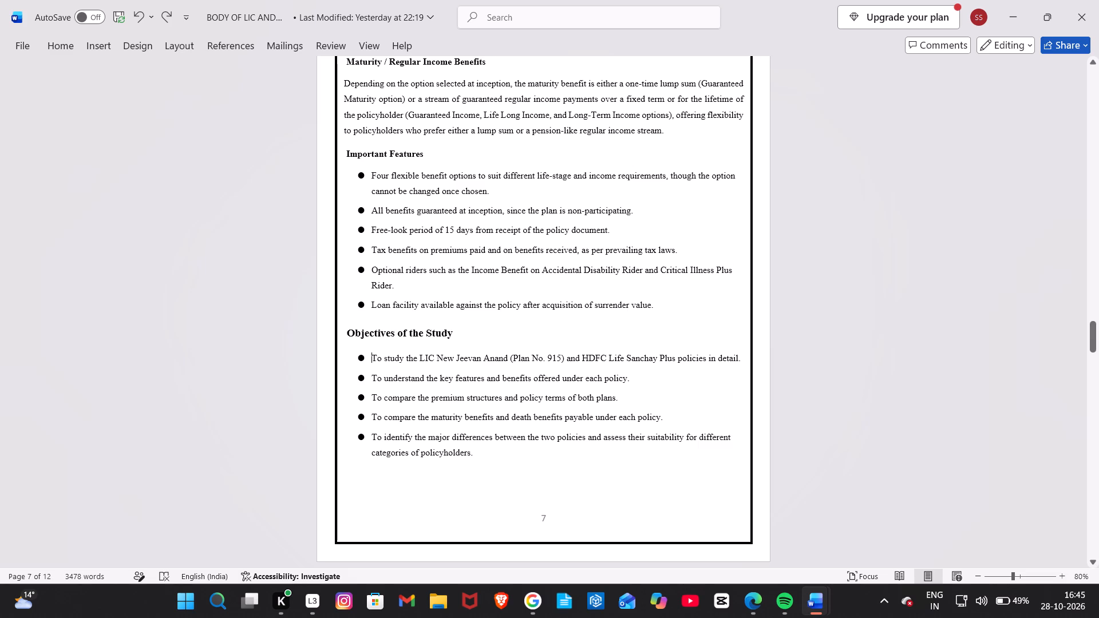
{"action": "double_click", "coordinate": [361, 358]}
{"action": "double_click", "coordinate": [361, 358]}
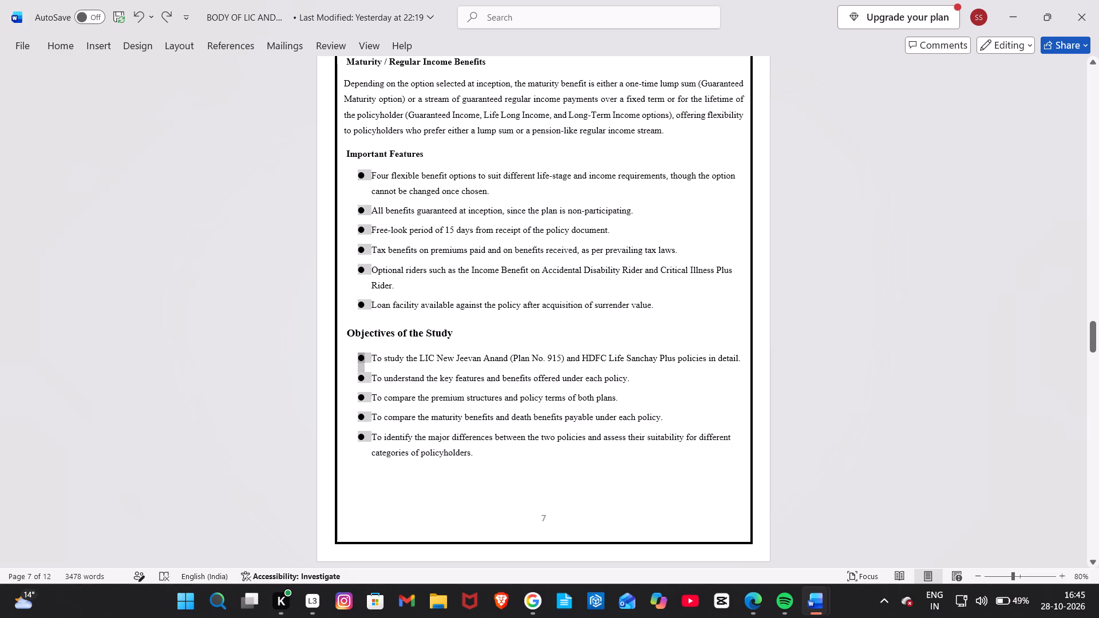
{"action": "scroll", "coordinate": [361, 358], "scroll_direction": "up", "scroll_amount": 6}
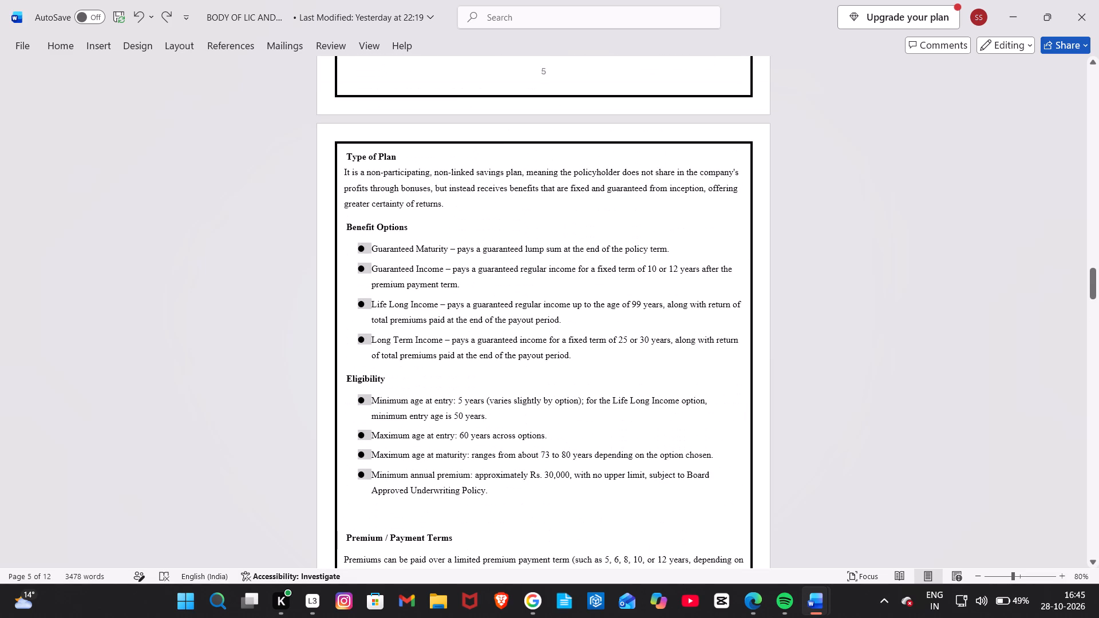
{"action": "left_click", "coordinate": [357, 246]}
{"action": "scroll", "coordinate": [357, 246], "scroll_direction": "right", "scroll_amount": 1}
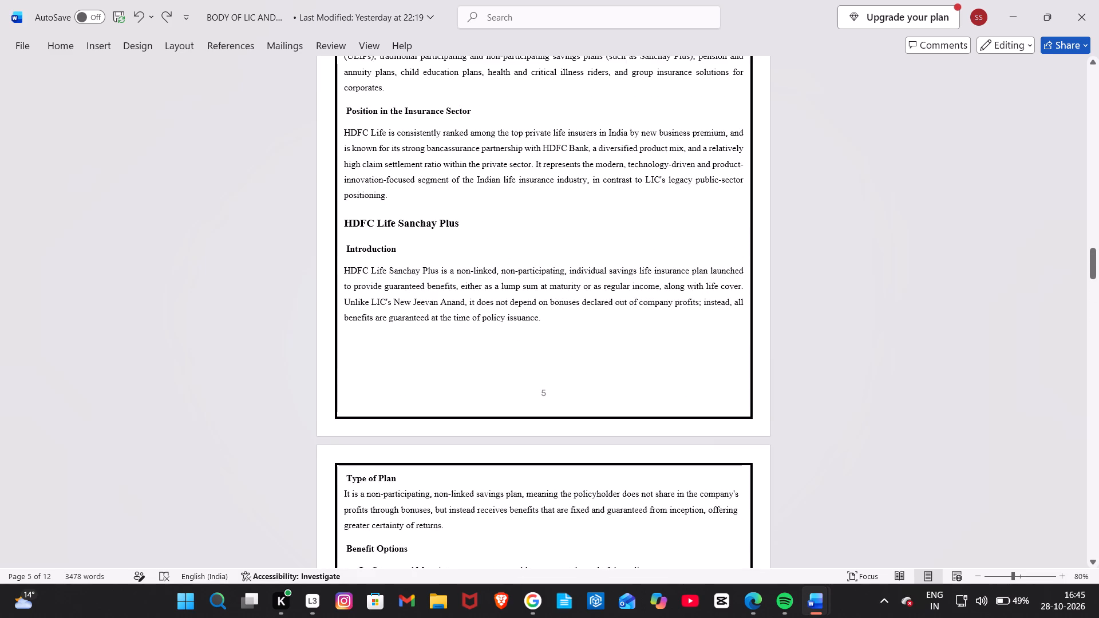
{"action": "scroll", "coordinate": [357, 246], "scroll_direction": "right", "scroll_amount": 1}
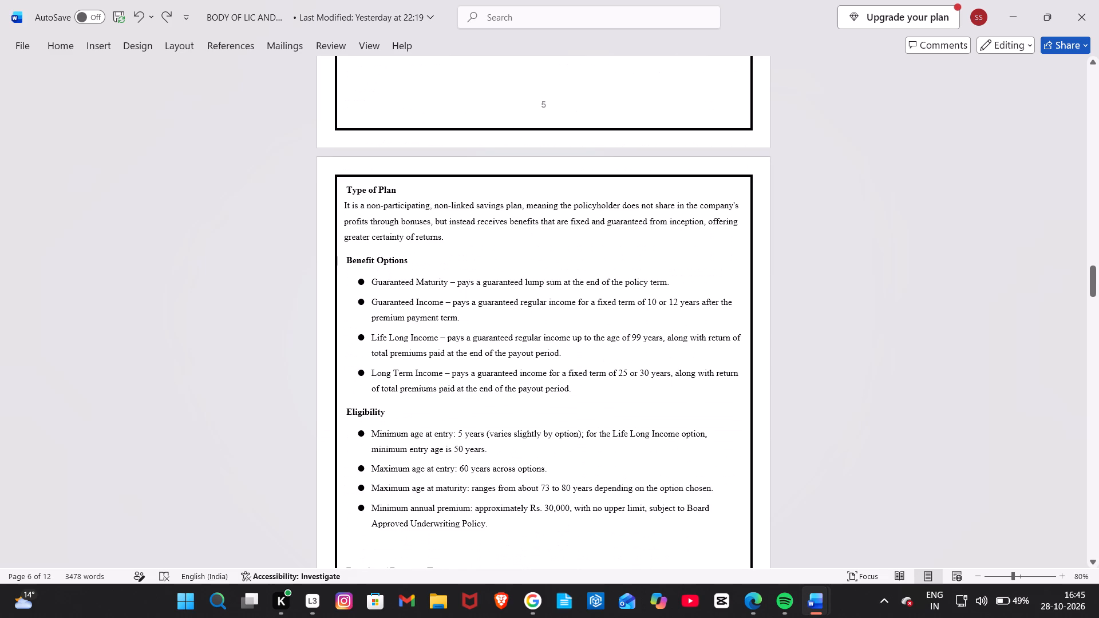
{"action": "double_click", "coordinate": [359, 278]}
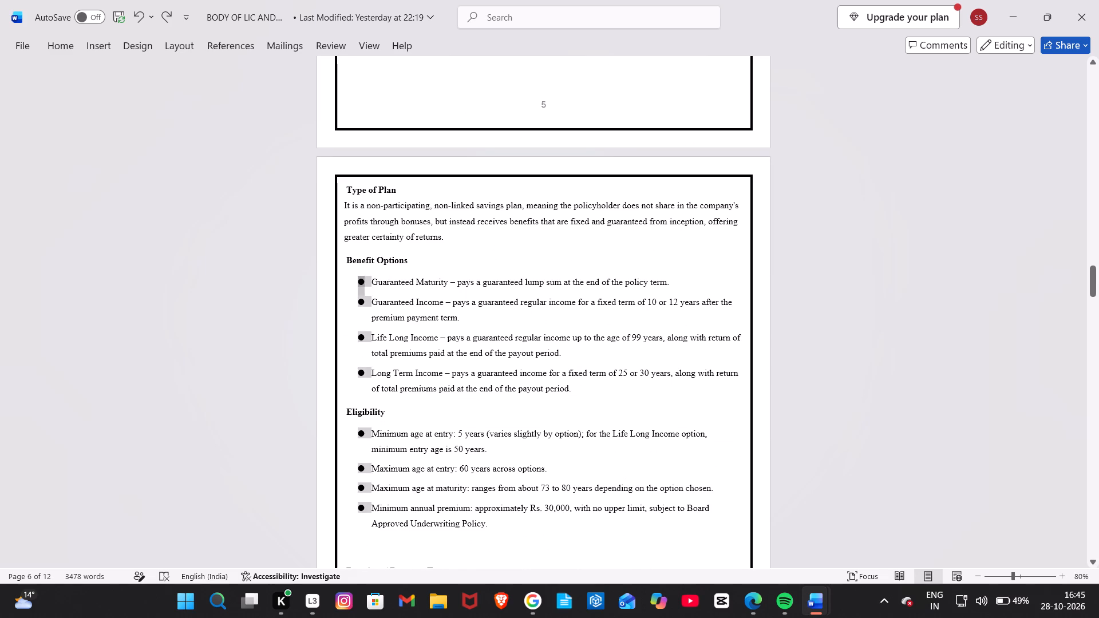
{"action": "scroll", "coordinate": [415, 359], "scroll_direction": "down", "scroll_amount": 1}
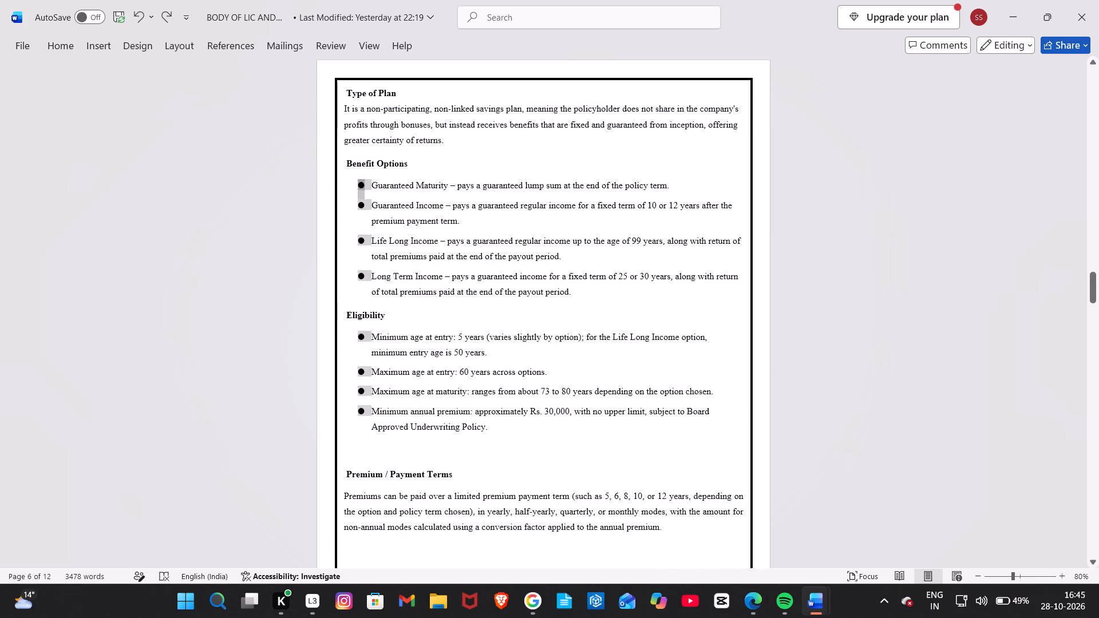
{"action": "scroll", "coordinate": [415, 359], "scroll_direction": "down", "scroll_amount": 6}
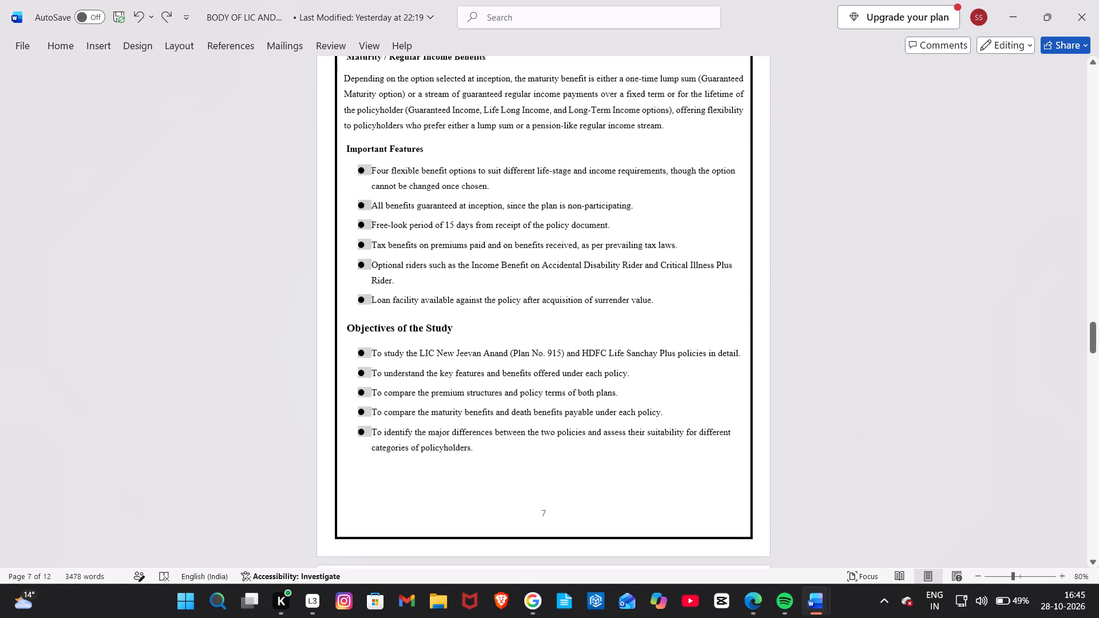
{"action": "scroll", "coordinate": [415, 359], "scroll_direction": "down", "scroll_amount": 6}
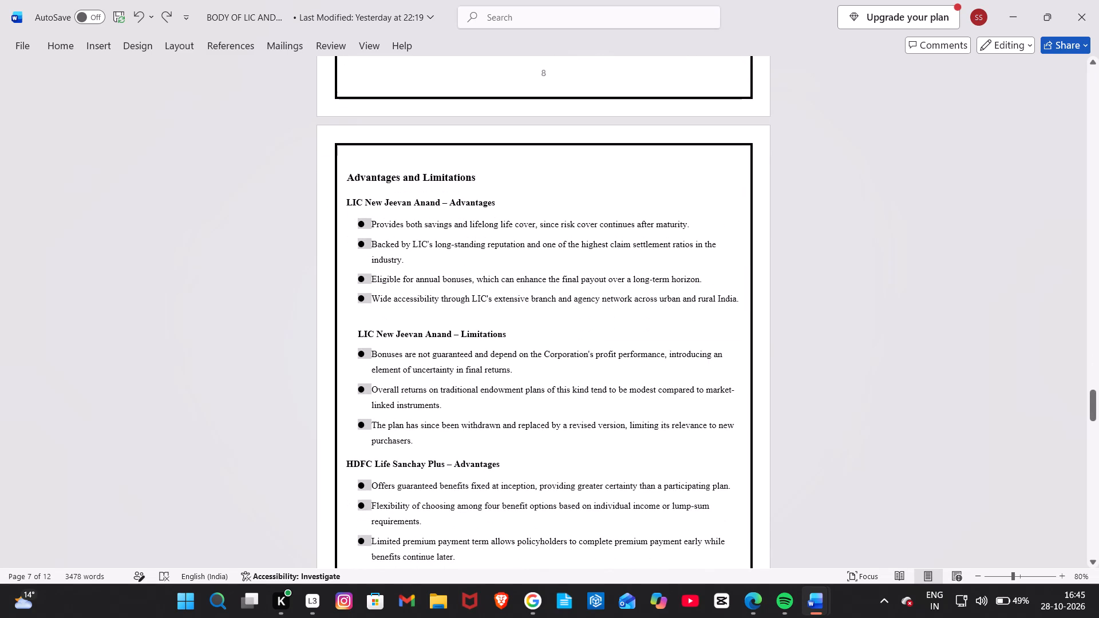
{"action": "scroll", "coordinate": [415, 359], "scroll_direction": "down", "scroll_amount": 1}
Copy the text from the Advantages and Limitations heading through the last LIC New Jeevan Anand – Limitations bullet.
{"action": "scroll", "coordinate": [415, 359], "scroll_direction": "up", "scroll_amount": 1}
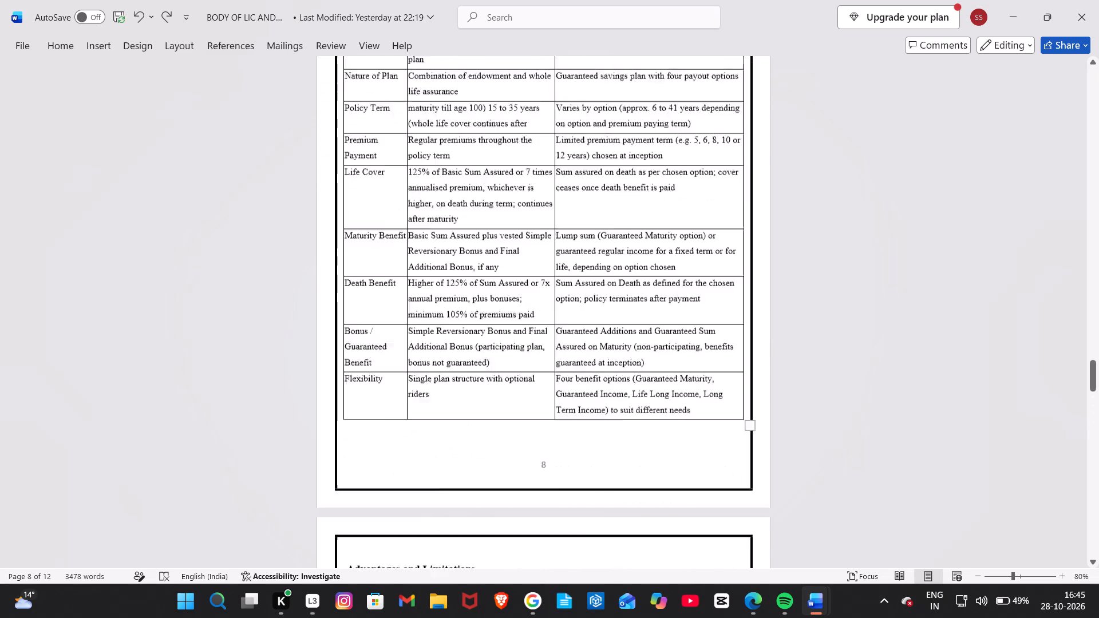
{"action": "scroll", "coordinate": [415, 359], "scroll_direction": "up", "scroll_amount": 1}
{"action": "scroll", "coordinate": [416, 327], "scroll_direction": "down", "scroll_amount": 7}
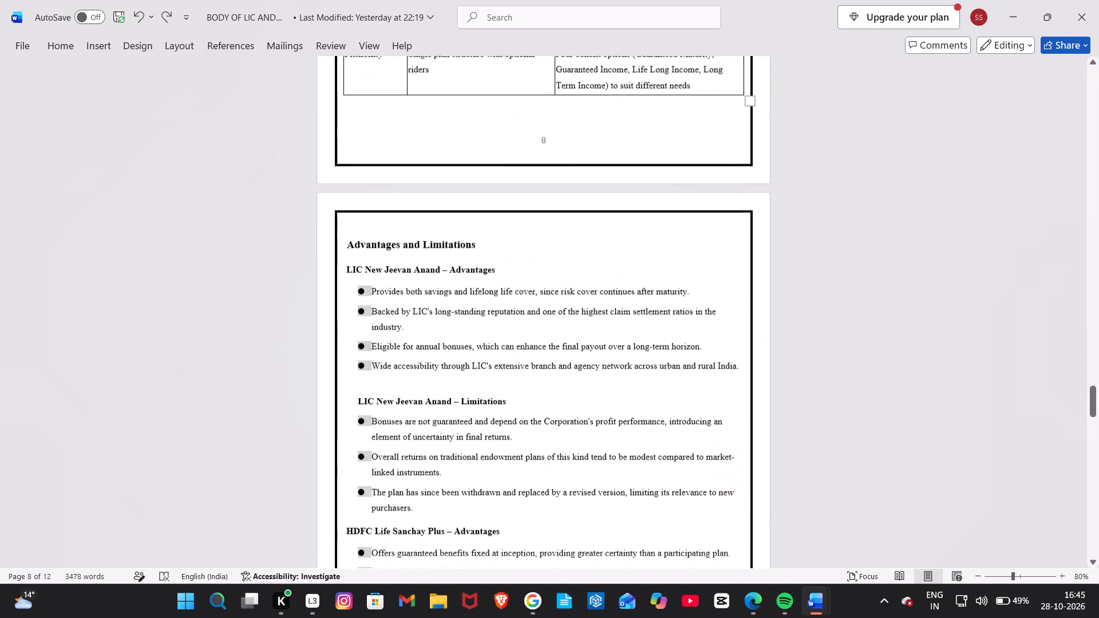
{"action": "left_click_drag", "start_coordinate": [343, 240], "coordinate": [346, 243]}
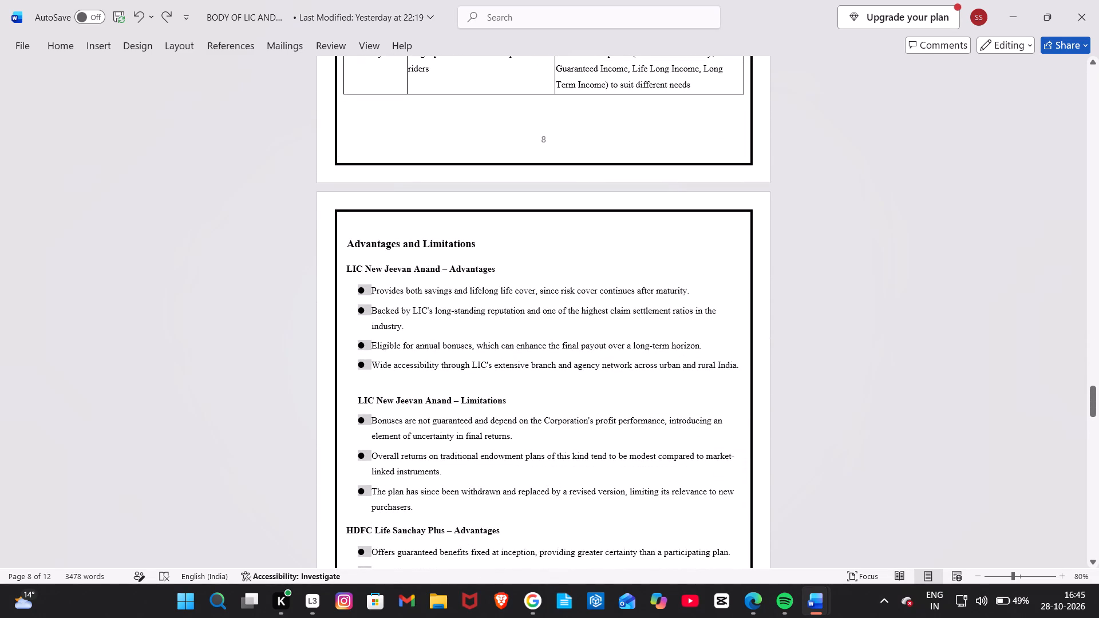
{"action": "left_click_drag", "start_coordinate": [346, 243], "coordinate": [440, 538]}
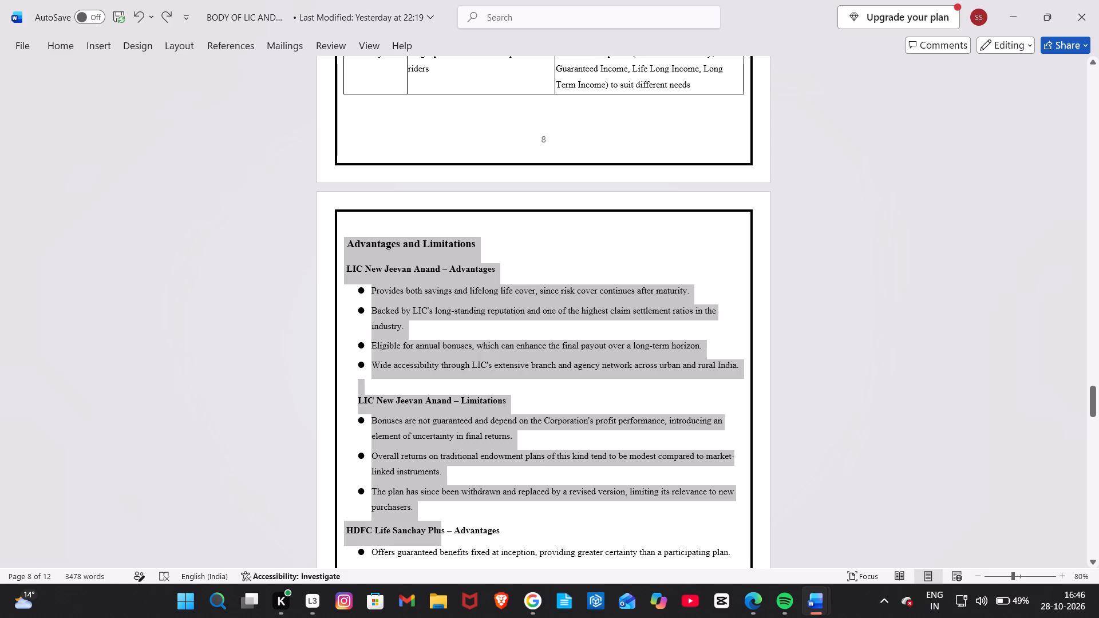
{"action": "left_click_drag", "start_coordinate": [440, 538], "coordinate": [440, 505]}
{"action": "right_click", "coordinate": [406, 443]}
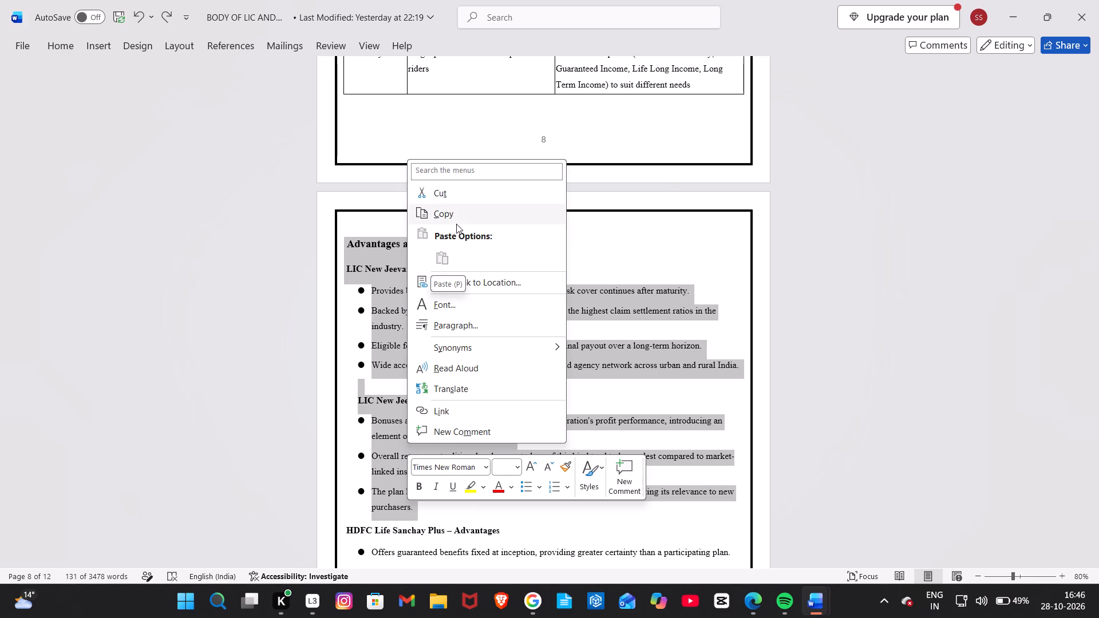
{"action": "left_click", "coordinate": [456, 224]}
Review the layout from the Comparative Analysis table back to the Company Profile – HDFC Life heading.
{"action": "scroll", "coordinate": [456, 224], "scroll_direction": "up", "scroll_amount": 8}
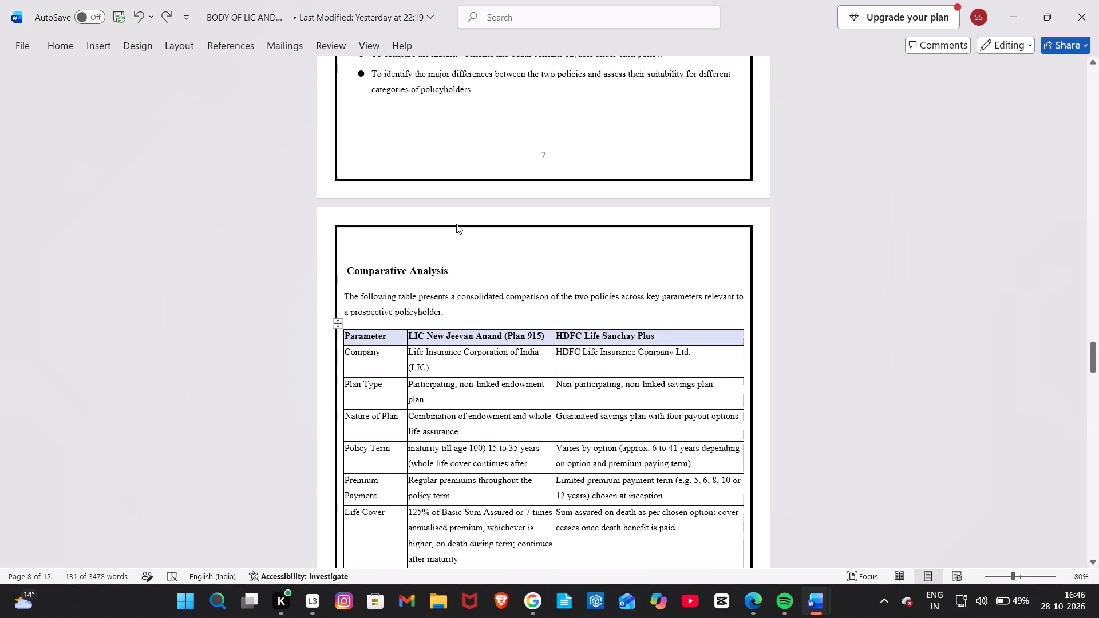
{"action": "scroll", "coordinate": [456, 224], "scroll_direction": "up", "scroll_amount": 6}
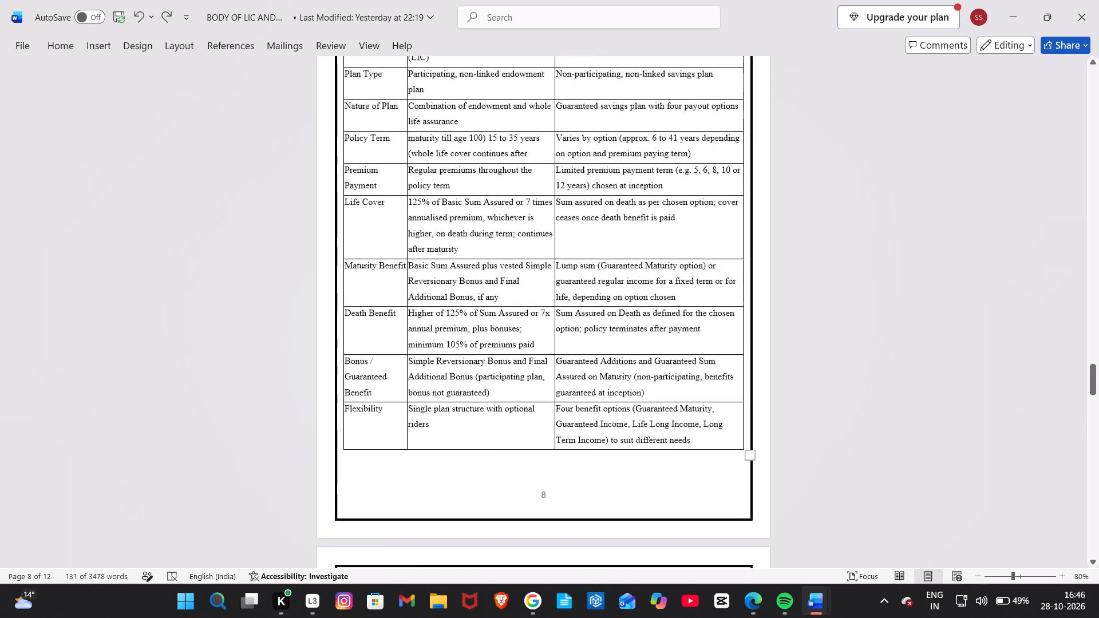
{"action": "scroll", "coordinate": [456, 224], "scroll_direction": "up", "scroll_amount": 4}
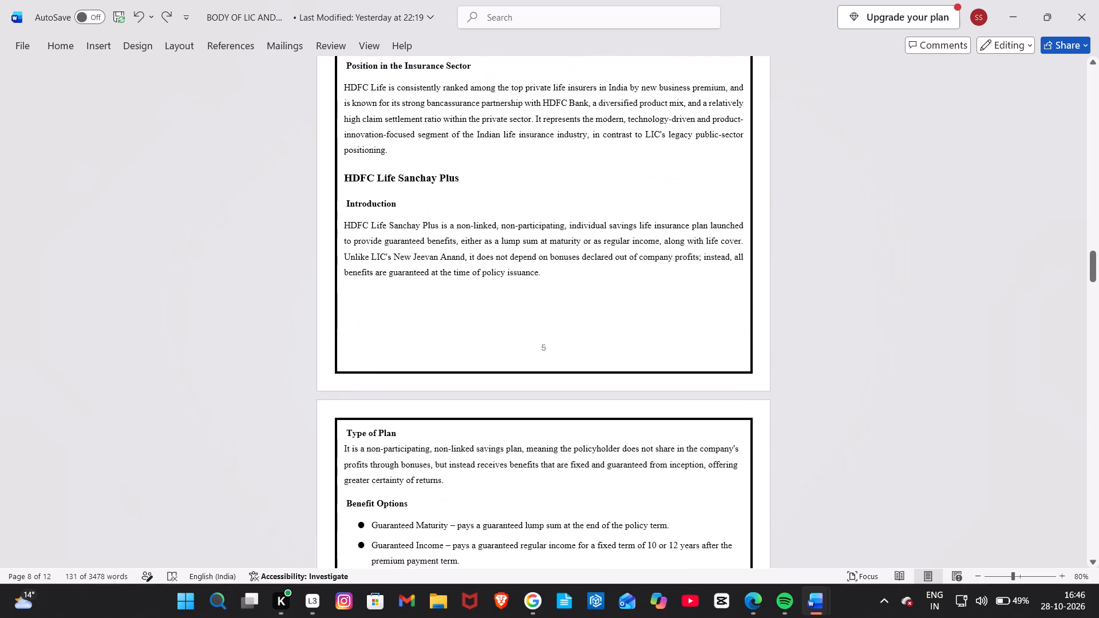
{"action": "scroll", "coordinate": [456, 224], "scroll_direction": "up", "scroll_amount": 2}
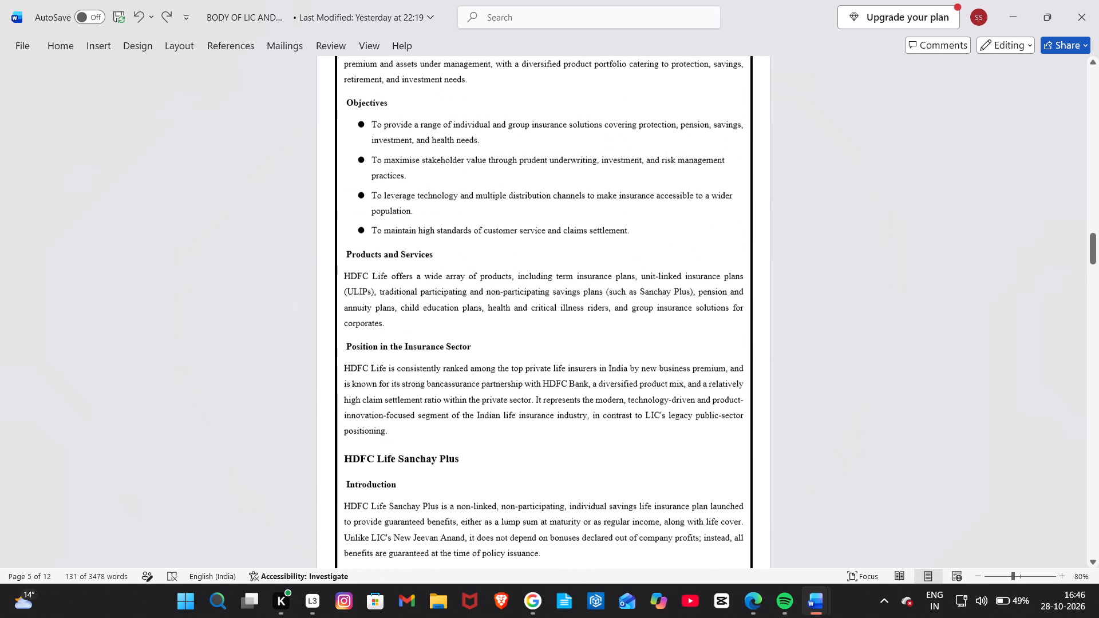
{"action": "scroll", "coordinate": [456, 224], "scroll_direction": "up", "scroll_amount": 1}
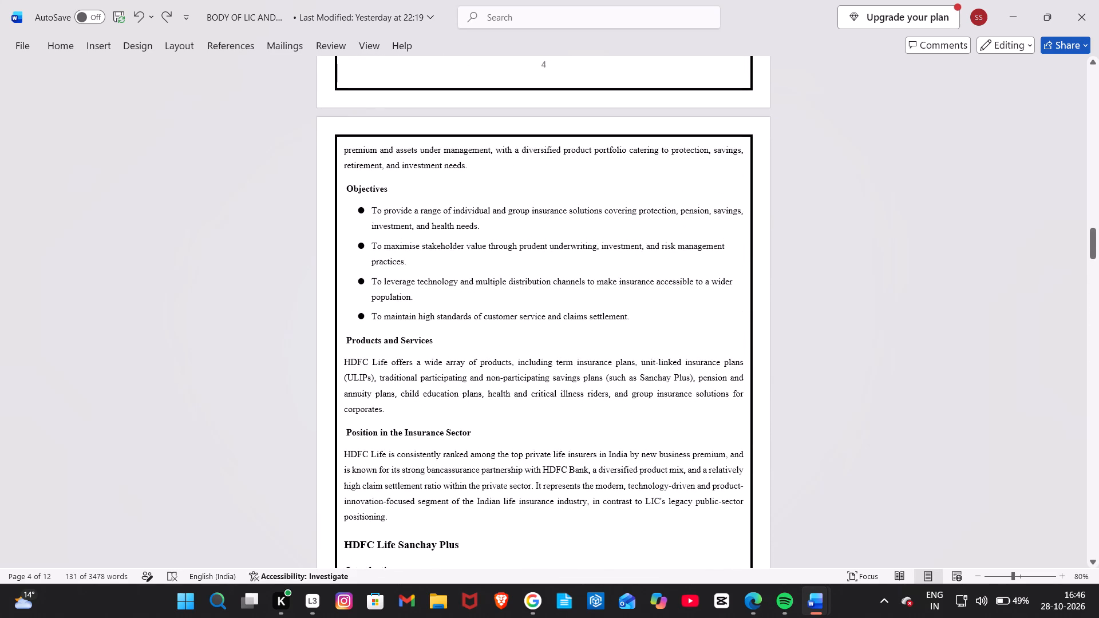
{"action": "scroll", "coordinate": [456, 224], "scroll_direction": "up", "scroll_amount": 2}
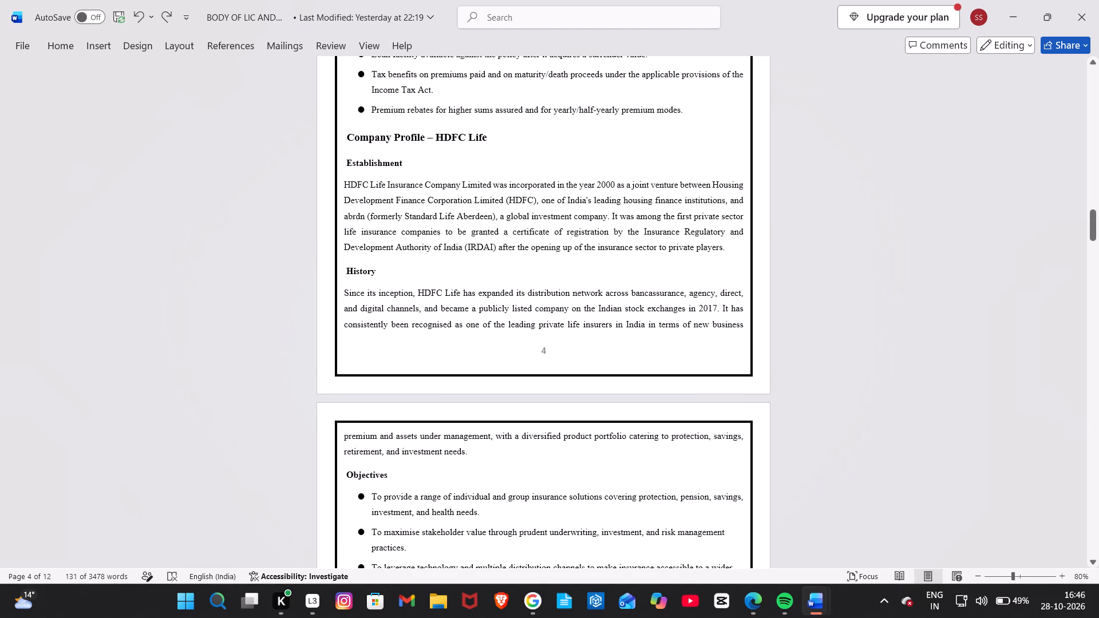
Review the layout from HDFC Life's History and Objectives through Sanchay Plus to Objectives of the Study.
{"action": "scroll", "coordinate": [456, 224], "scroll_direction": "down", "scroll_amount": 3}
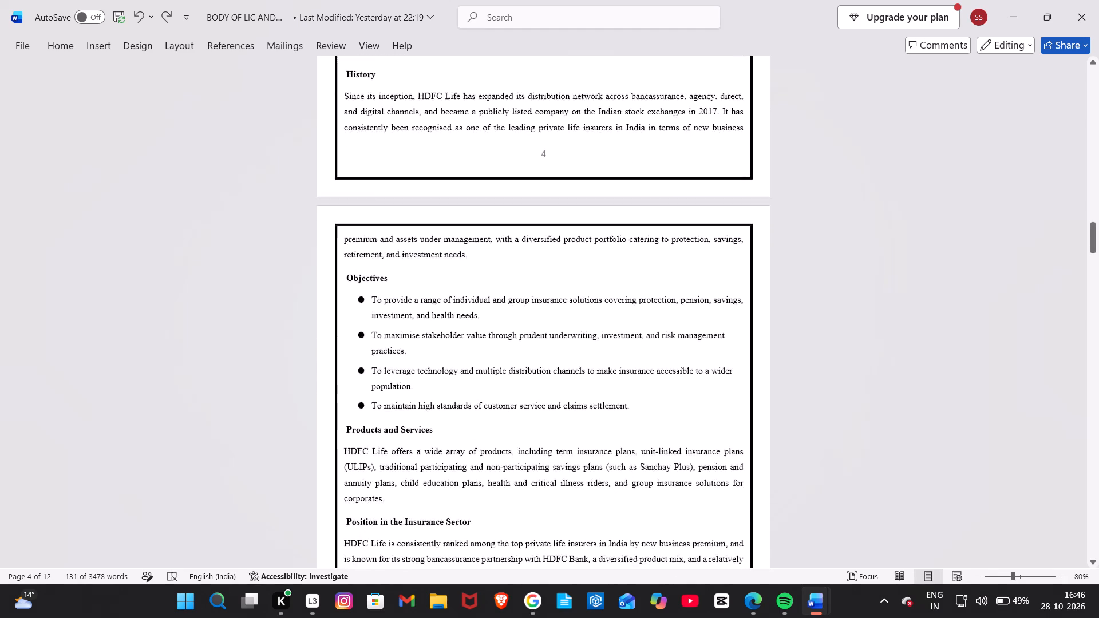
{"action": "scroll", "coordinate": [456, 224], "scroll_direction": "down", "scroll_amount": 4}
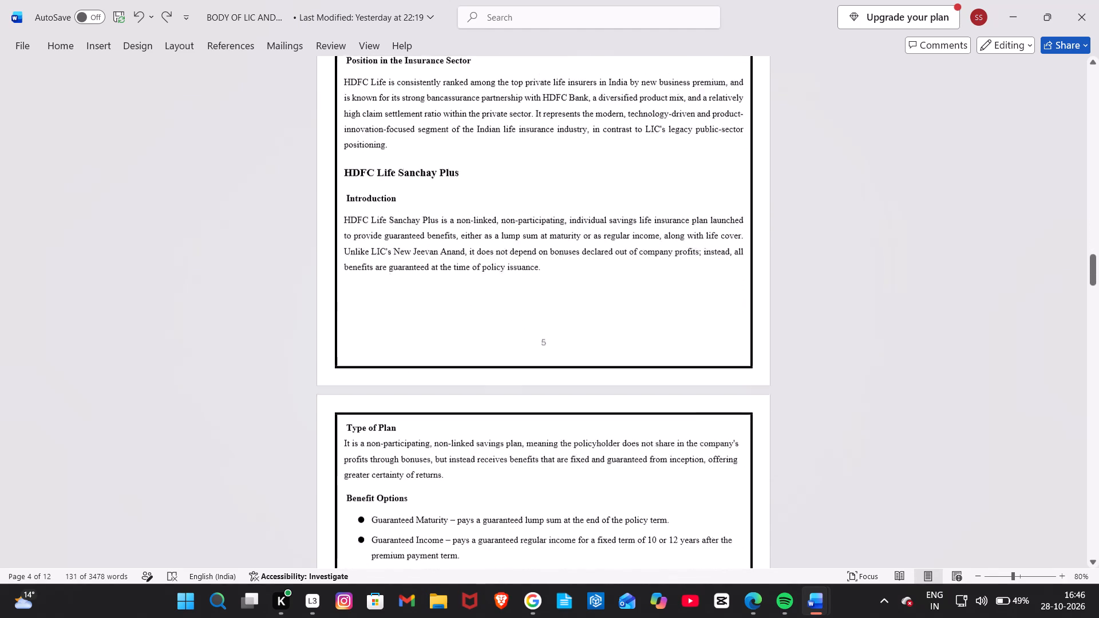
{"action": "scroll", "coordinate": [456, 224], "scroll_direction": "down", "scroll_amount": 3}
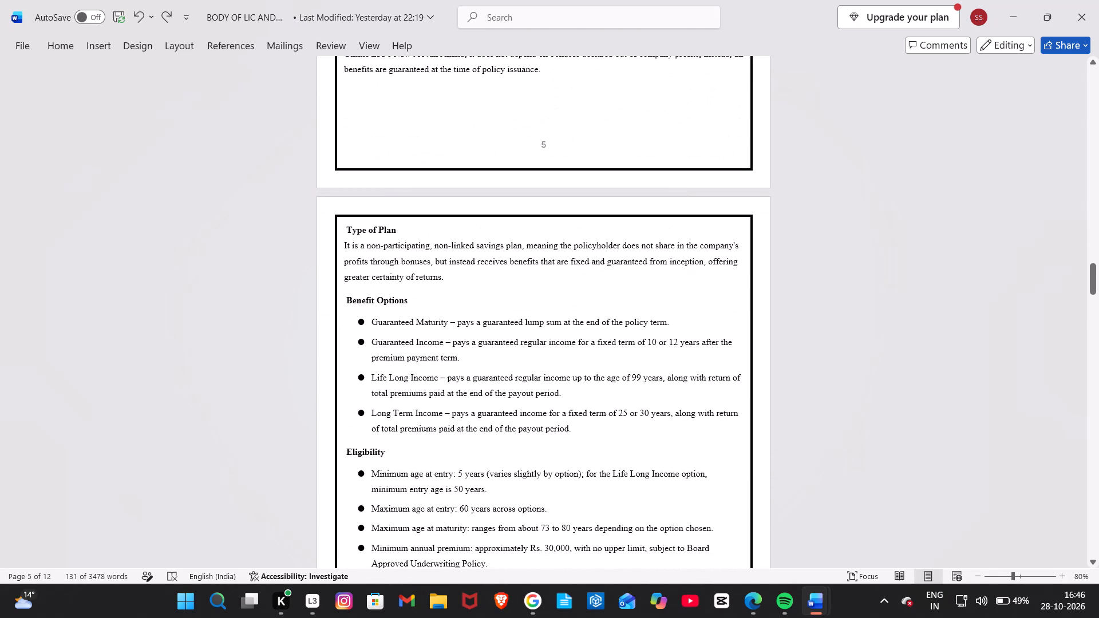
{"action": "scroll", "coordinate": [452, 328], "scroll_direction": "down", "scroll_amount": 2}
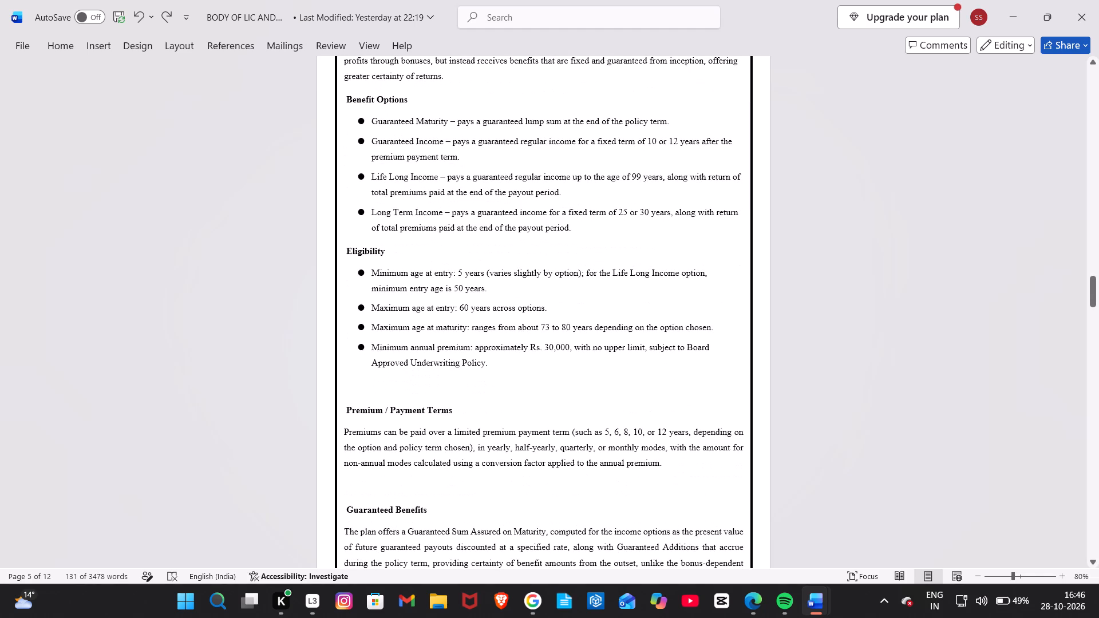
{"action": "scroll", "coordinate": [452, 328], "scroll_direction": "down", "scroll_amount": 4}
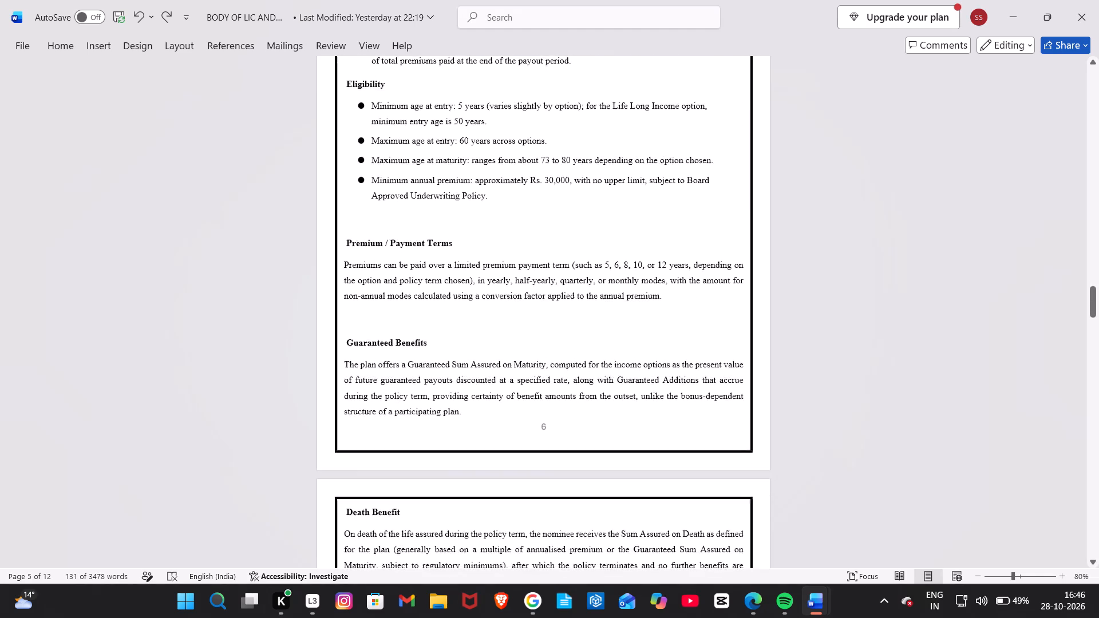
{"action": "scroll", "coordinate": [452, 328], "scroll_direction": "down", "scroll_amount": 2}
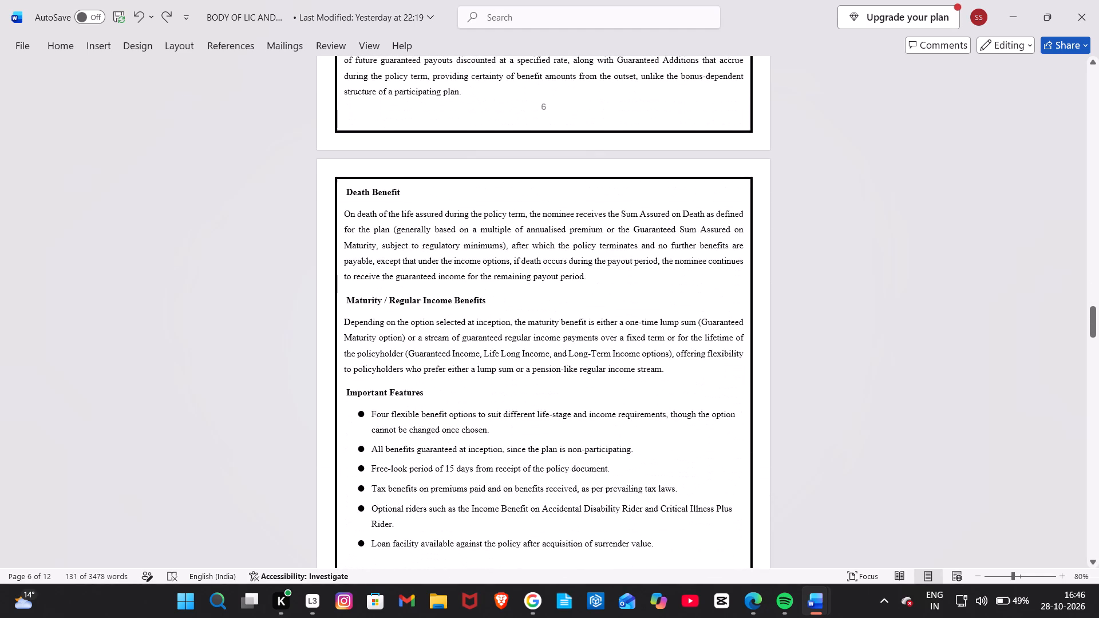
{"action": "scroll", "coordinate": [452, 328], "scroll_direction": "down", "scroll_amount": 2}
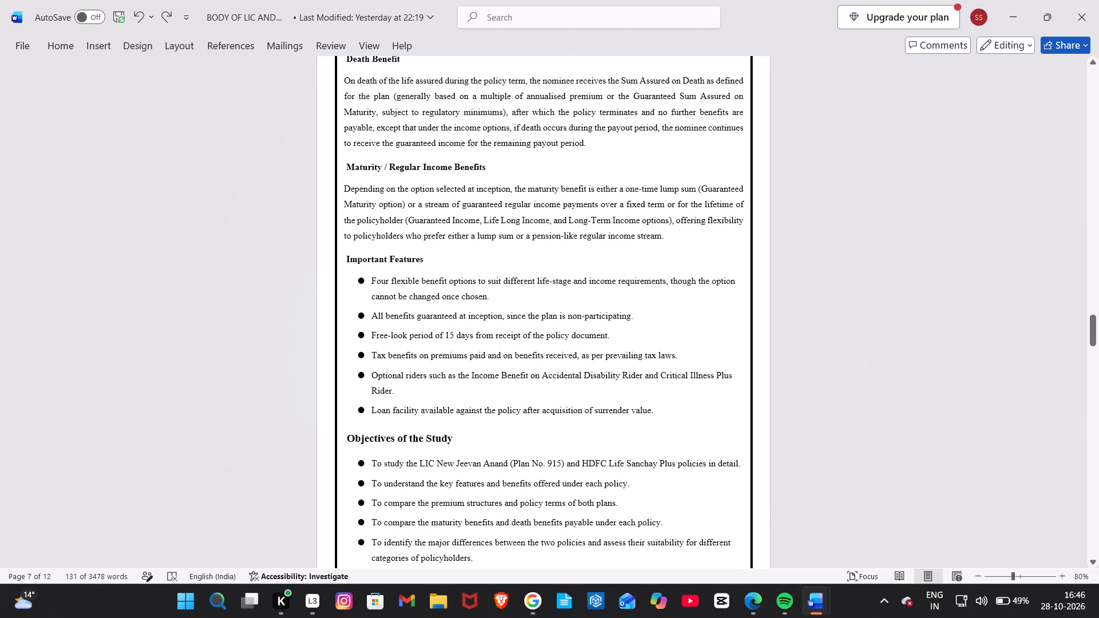
{"action": "scroll", "coordinate": [452, 328], "scroll_direction": "down", "scroll_amount": 2}
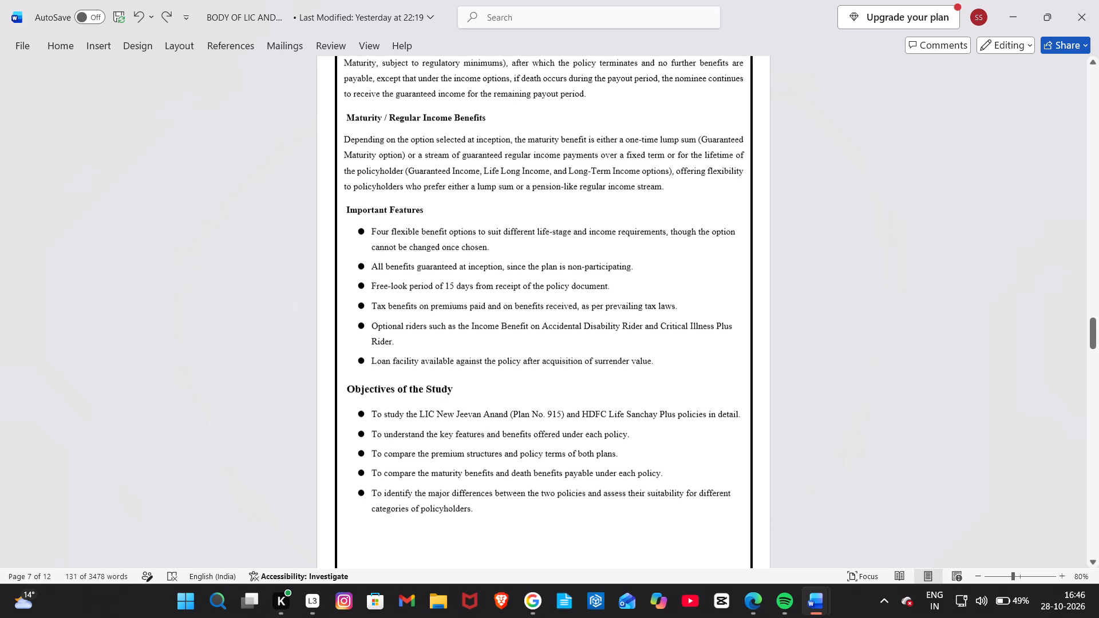
{"action": "scroll", "coordinate": [452, 328], "scroll_direction": "down", "scroll_amount": 1}
Insert 12 line breaks after the last Important Features bullet of HDFC Life Sanchay Plus to push Objectives of the Study down.
{"action": "scroll", "coordinate": [452, 328], "scroll_direction": "up", "scroll_amount": 1}
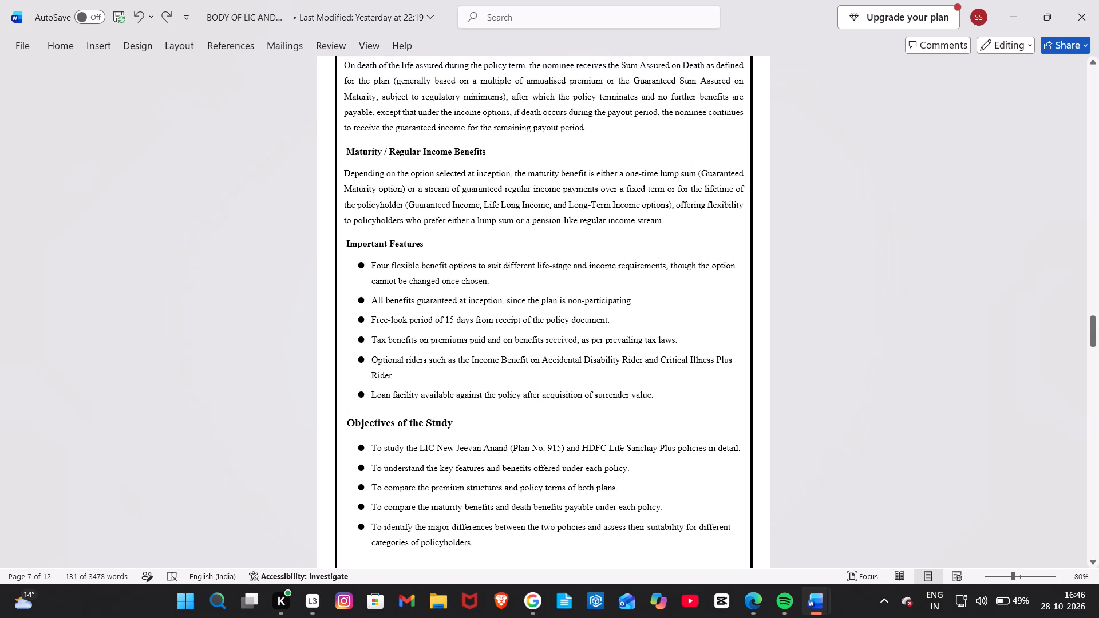
{"action": "scroll", "coordinate": [452, 328], "scroll_direction": "up", "scroll_amount": 1}
{"action": "left_click", "coordinate": [360, 417]}
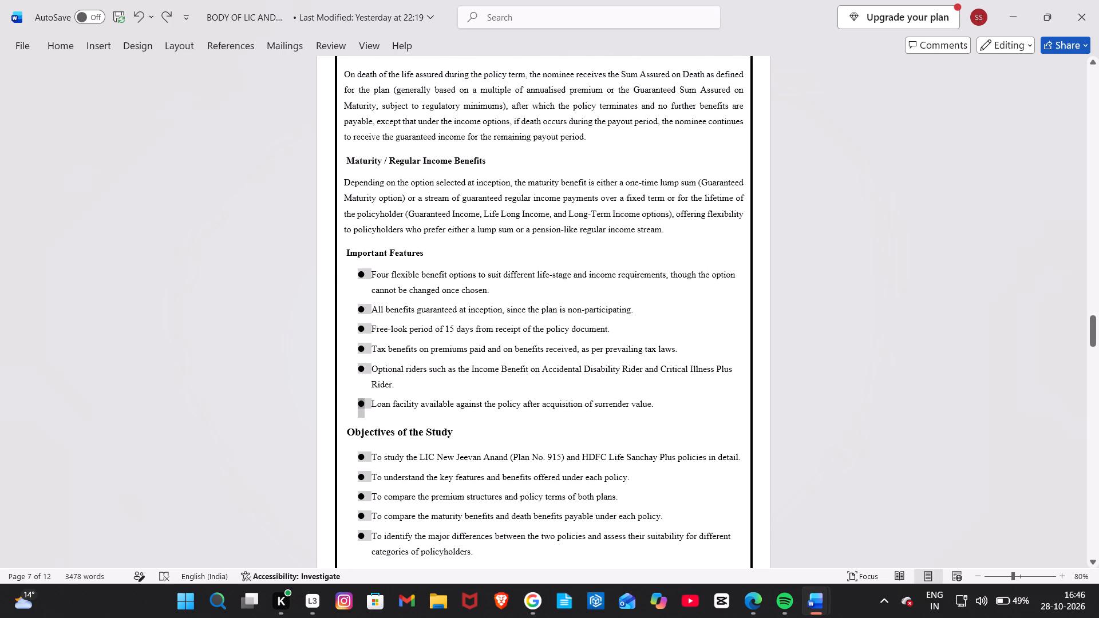
{"action": "left_click", "coordinate": [417, 421]}
{"action": "left_click", "coordinate": [661, 406]}
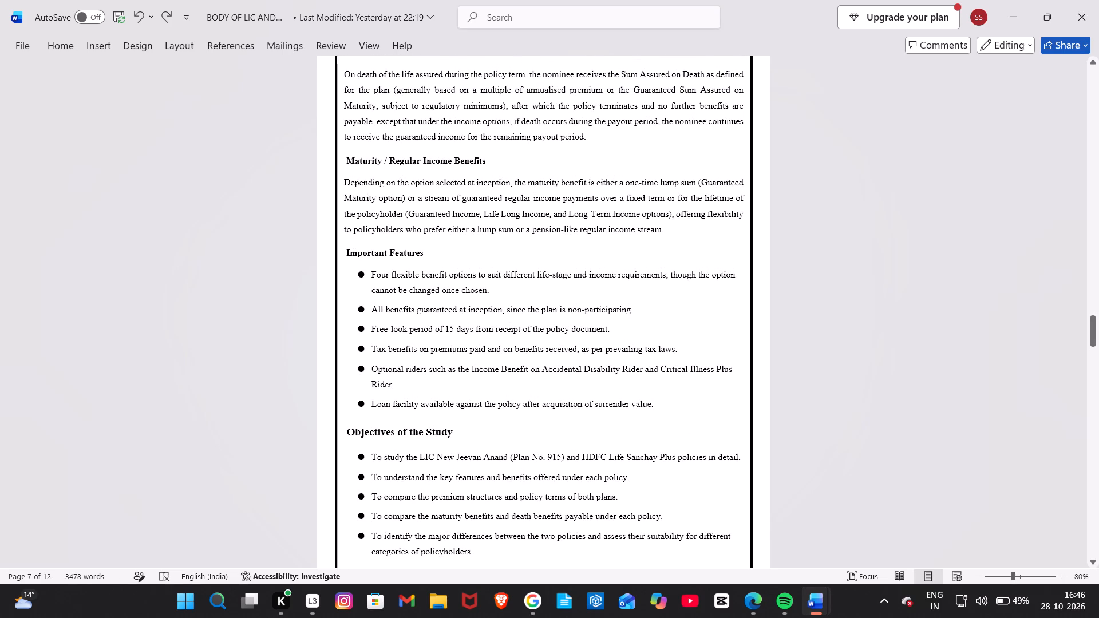
{"action": "key", "text": "shift+Return"}
{"action": "key", "text": "shift+Return"}
{"action": "key", "text": "shift+Return"}
{"action": "key", "text": "shift+Return"}
{"action": "key", "text": "shift+Return"}
{"action": "key", "text": "shift+Return"}
{"action": "key", "text": "shift+Return"}
{"action": "key", "text": "shift+Return"}
{"action": "key", "text": "shift+Return"}
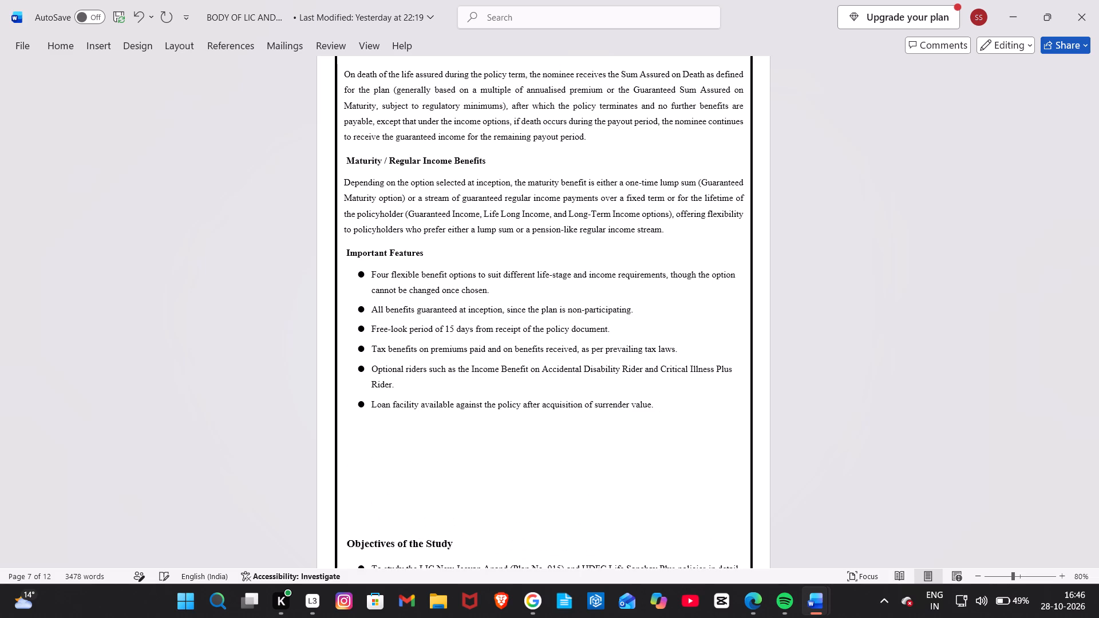
{"action": "key", "text": "shift+Return"}
{"action": "key", "text": "shift+Return"}
{"action": "key", "text": "shift+Return"}
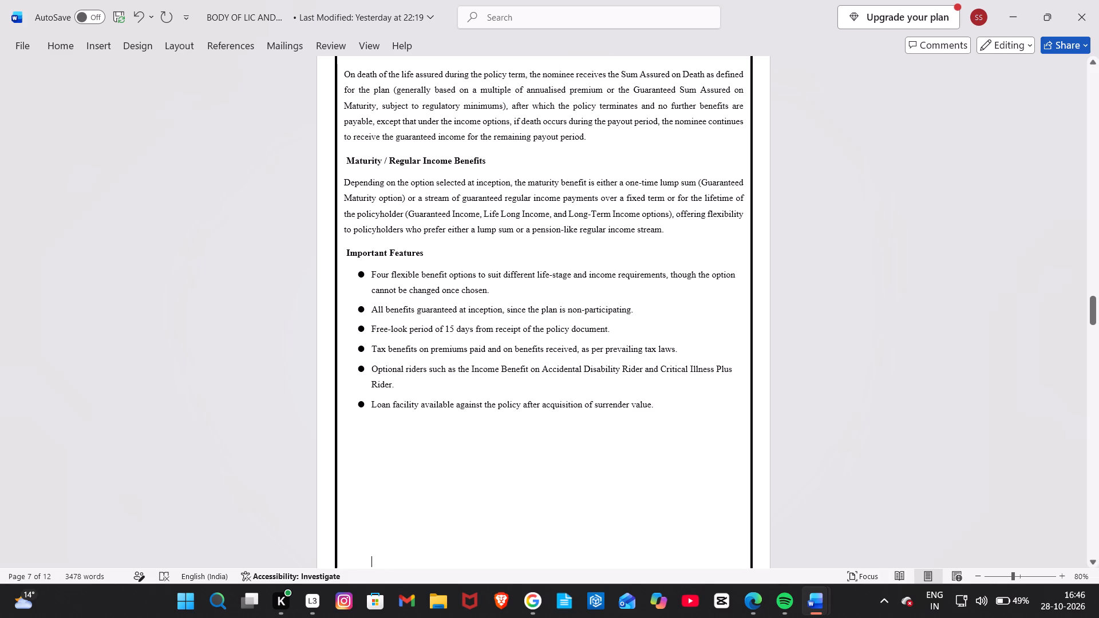
Paste the copied Advantages and Limitations section below the last Important Features bullet of HDFC Life Sanchay Plus, ahead of Objectives of the Study.
{"action": "left_click", "coordinate": [364, 432]}
{"action": "right_click", "coordinate": [372, 435]}
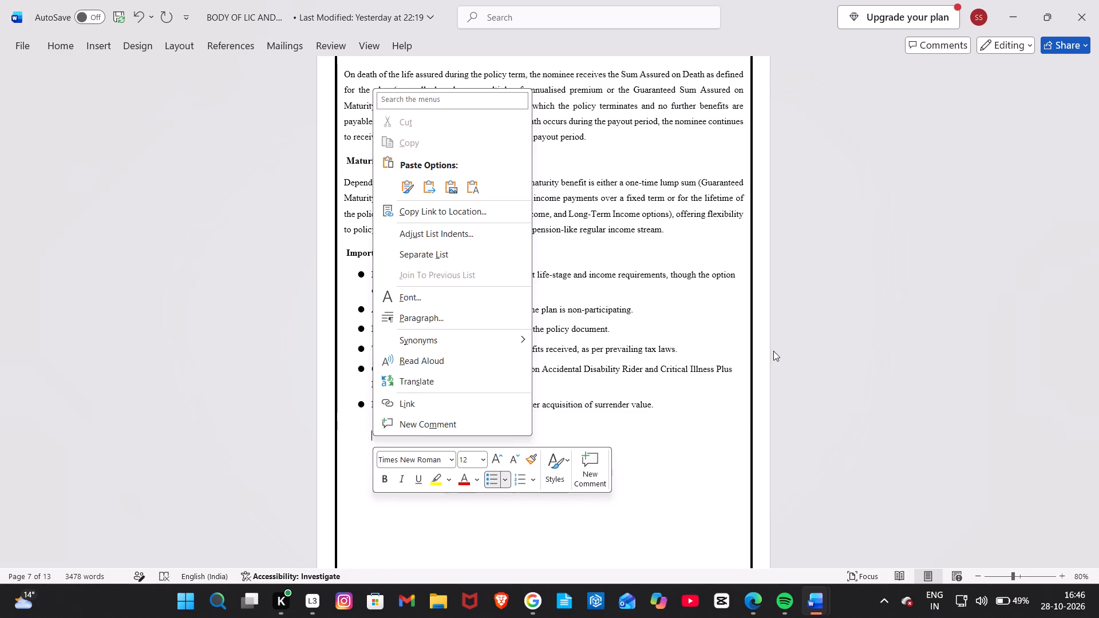
{"action": "scroll", "coordinate": [773, 351], "scroll_direction": "down", "scroll_amount": 4}
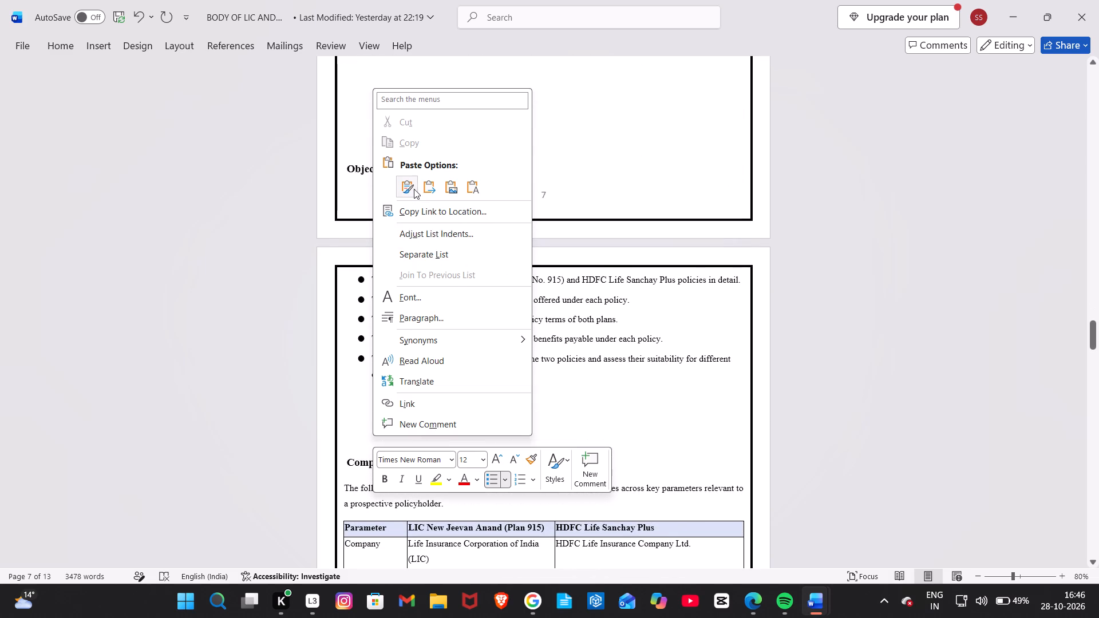
{"action": "left_click", "coordinate": [413, 189]}
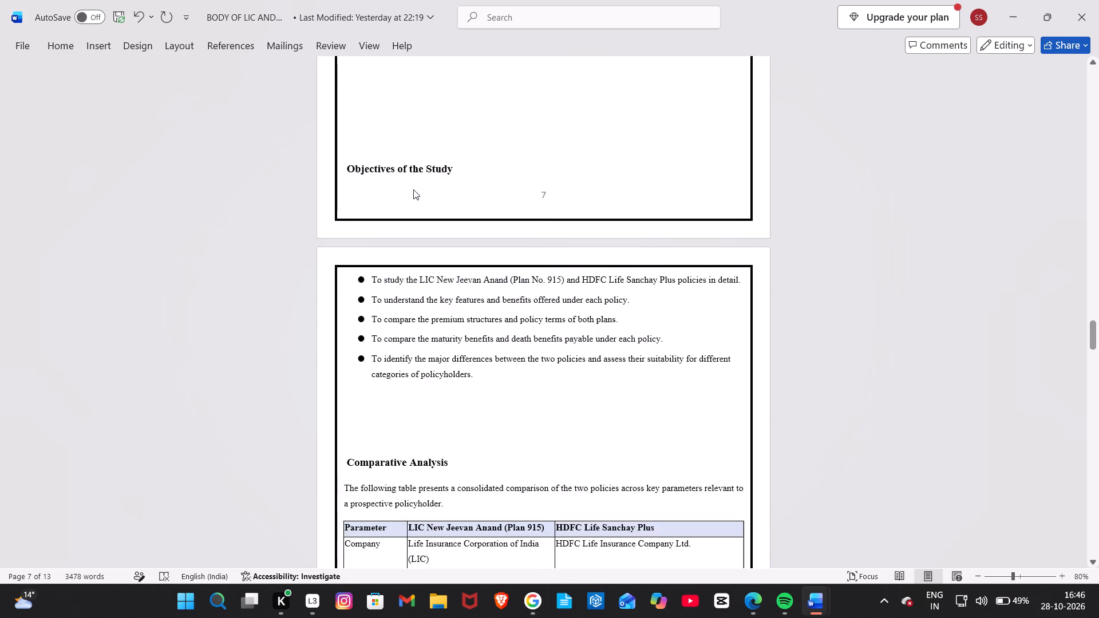
Delete the empty bullet and blank lines between the pasted LIC New Jeevan Anand – Limitations bullets and the Objectives of the Study heading.
{"action": "left_click", "coordinate": [371, 527]}
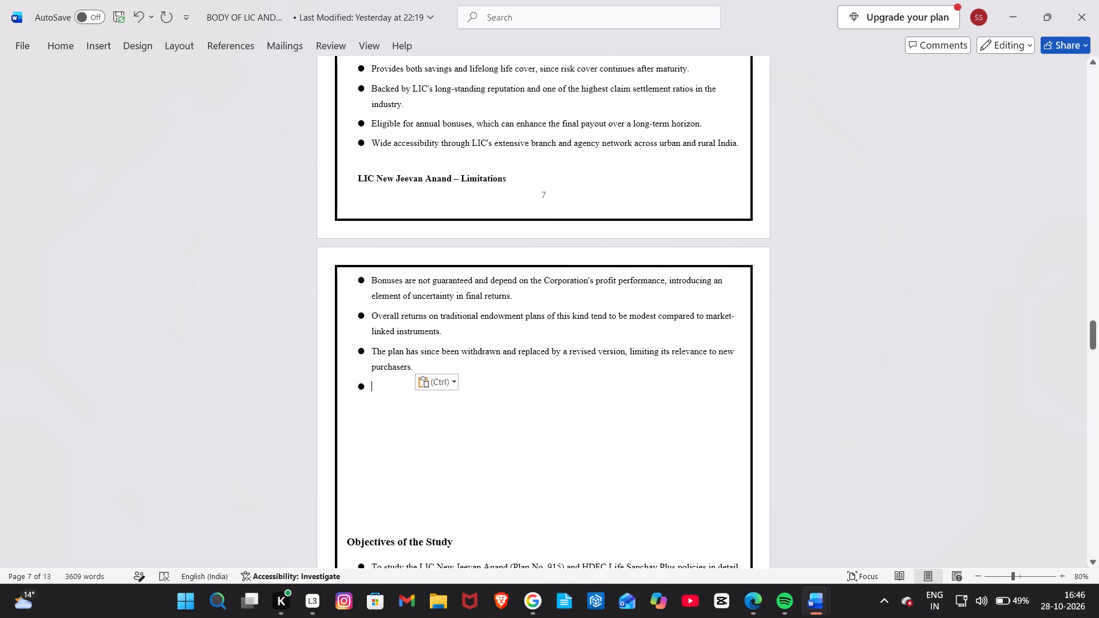
{"action": "key", "text": "BackSpace"}
{"action": "key", "text": "BackSpace"}
{"action": "key", "text": "BackSpace"}
{"action": "key", "text": "BackSpace"}
{"action": "key", "text": "BackSpace"}
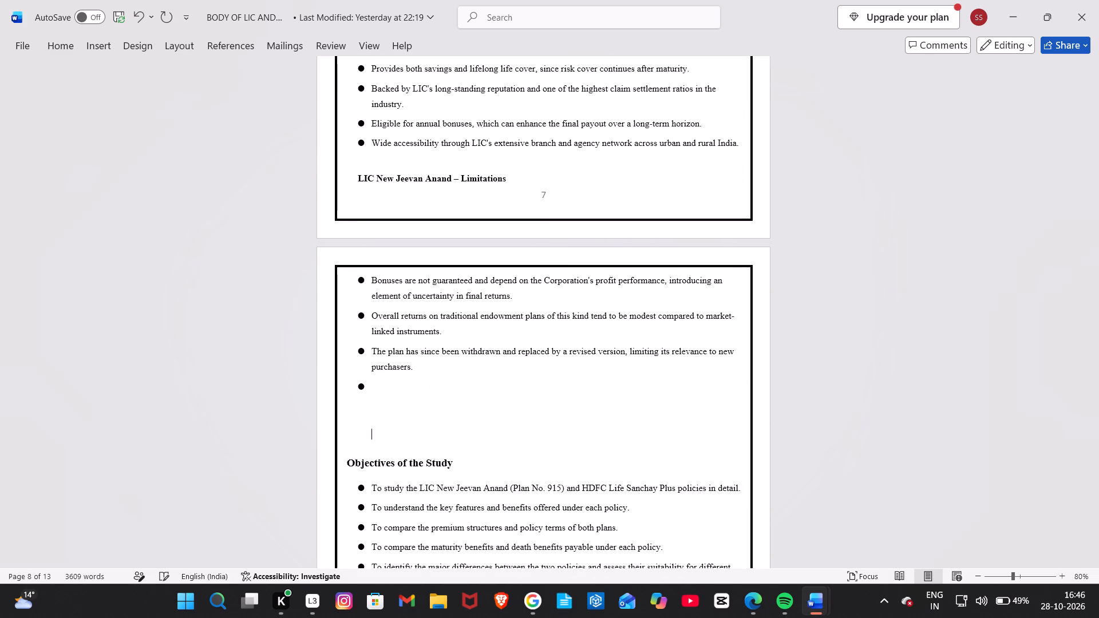
{"action": "key", "text": "BackSpace"}
{"action": "key", "text": "BackSpace"}
{"action": "key", "text": "BackSpace"}
{"action": "key", "text": "BackSpace"}
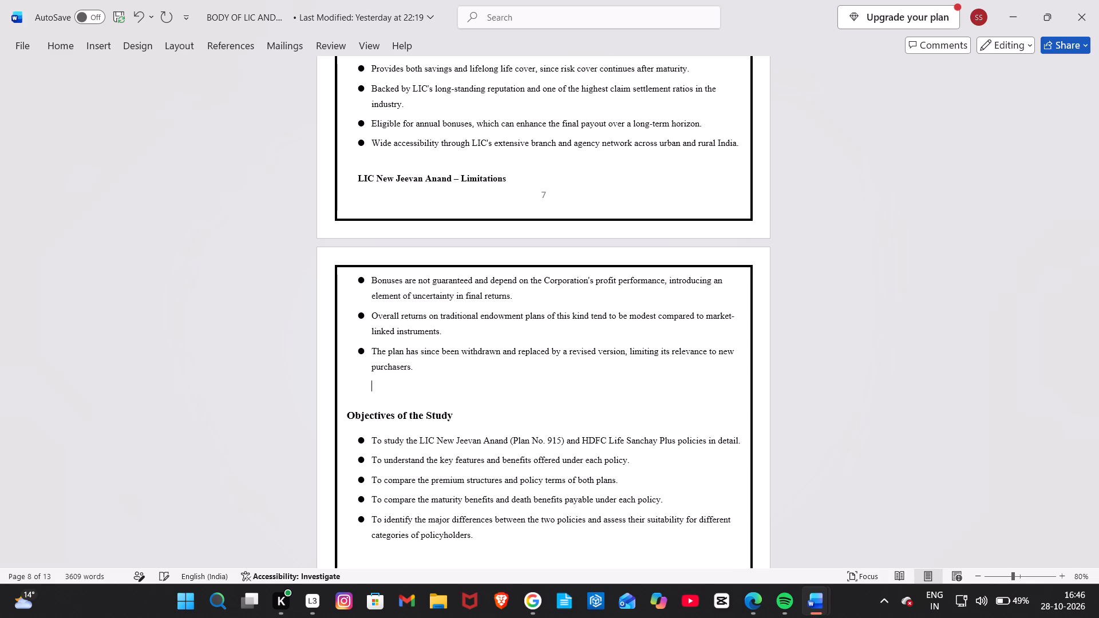
{"action": "key", "text": "BackSpace"}
{"action": "key", "text": "BackSpace"}
{"action": "key", "text": "BackSpace"}
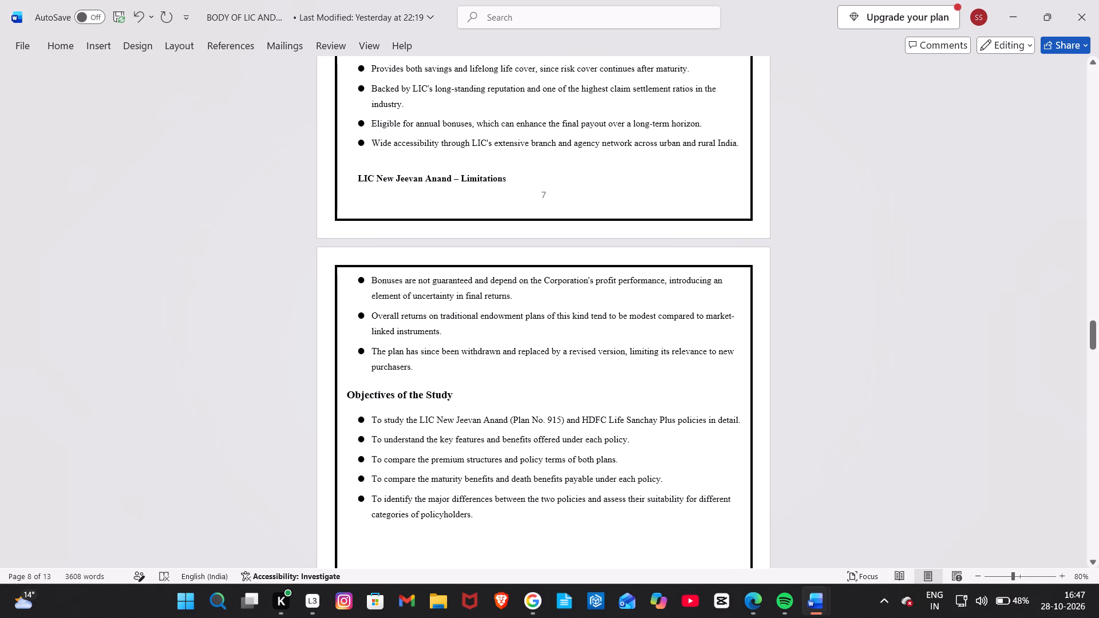
Reduce the gap between the last Objectives of the Study bullet and the Comparative Analysis heading to a single line break.
{"action": "scroll", "coordinate": [600, 451], "scroll_direction": "down", "scroll_amount": 3}
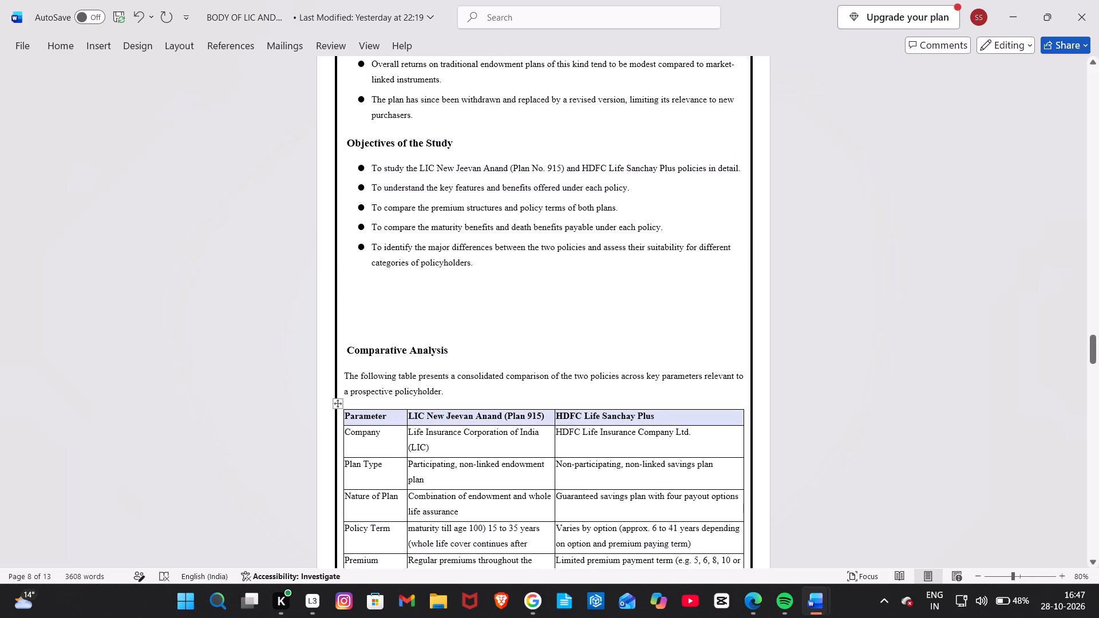
{"action": "left_click", "coordinate": [375, 319]}
{"action": "key", "text": "BackSpace"}
{"action": "key", "text": "BackSpace"}
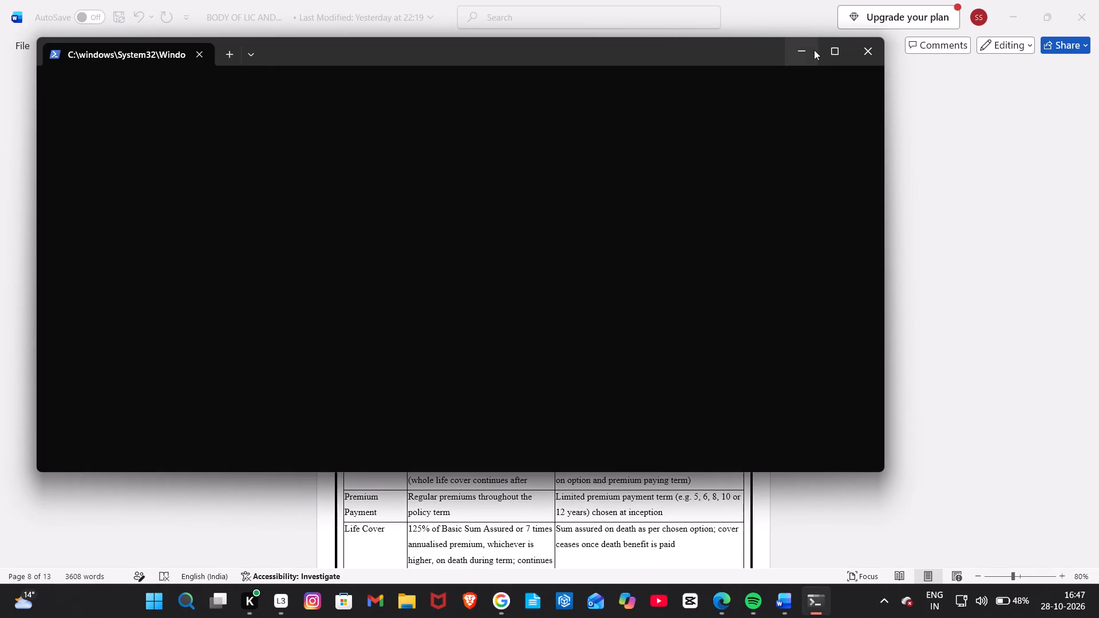
{"action": "left_click", "coordinate": [814, 50]}
{"action": "scroll", "coordinate": [560, 258], "scroll_direction": "up", "scroll_amount": 1}
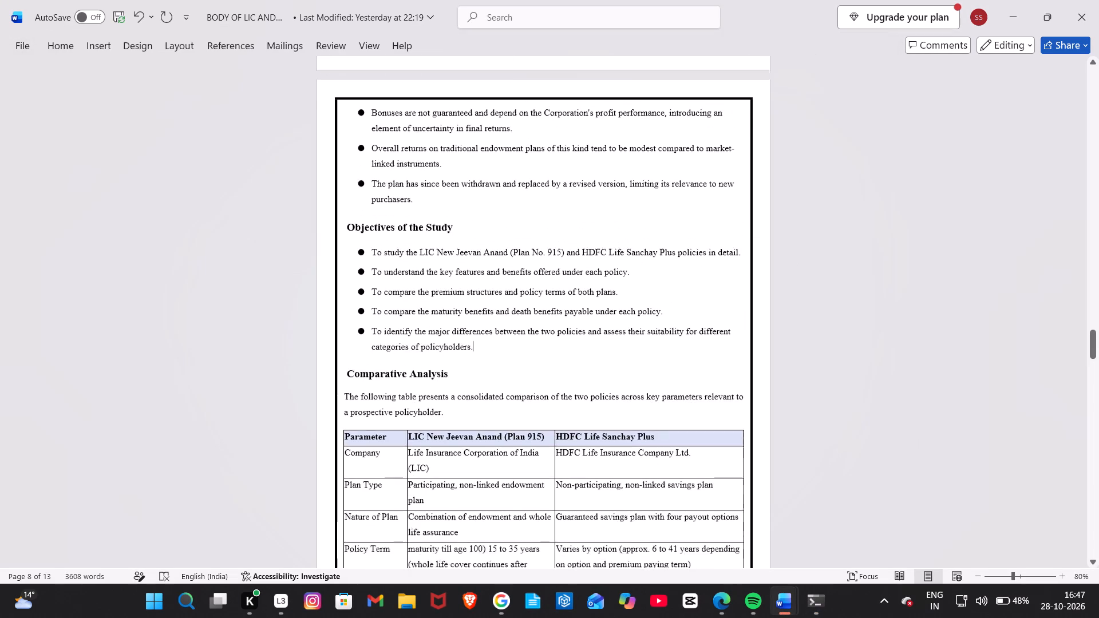
{"action": "scroll", "coordinate": [560, 258], "scroll_direction": "up", "scroll_amount": 1}
{"action": "key", "text": "shift+Return"}
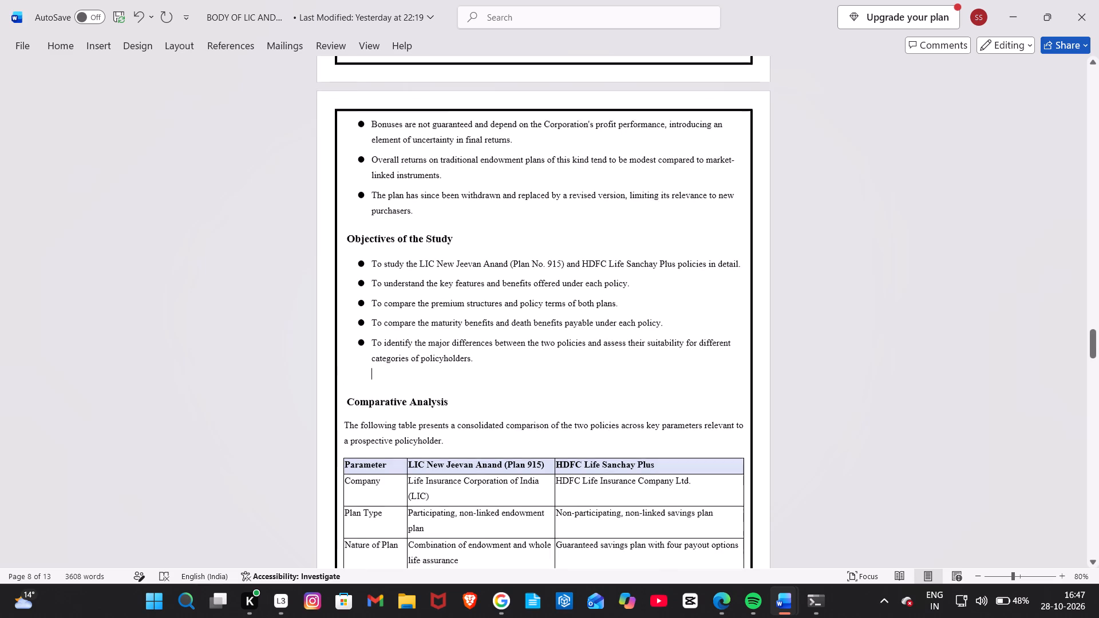
{"action": "scroll", "coordinate": [602, 405], "scroll_direction": "down", "scroll_amount": 1}
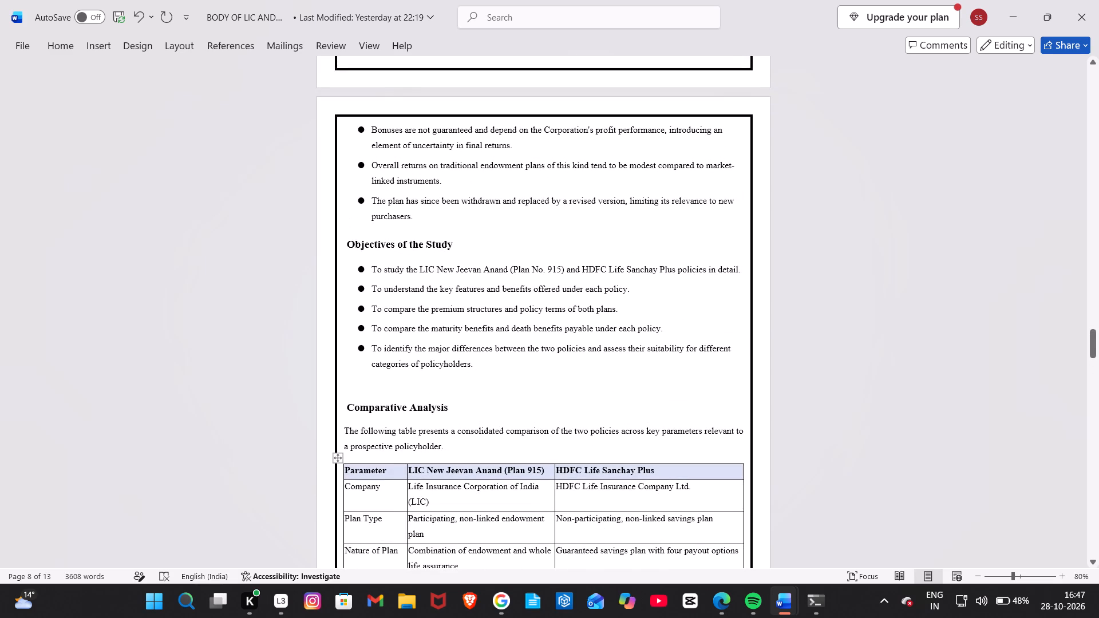
{"action": "scroll", "coordinate": [469, 170], "scroll_direction": "up", "scroll_amount": 3}
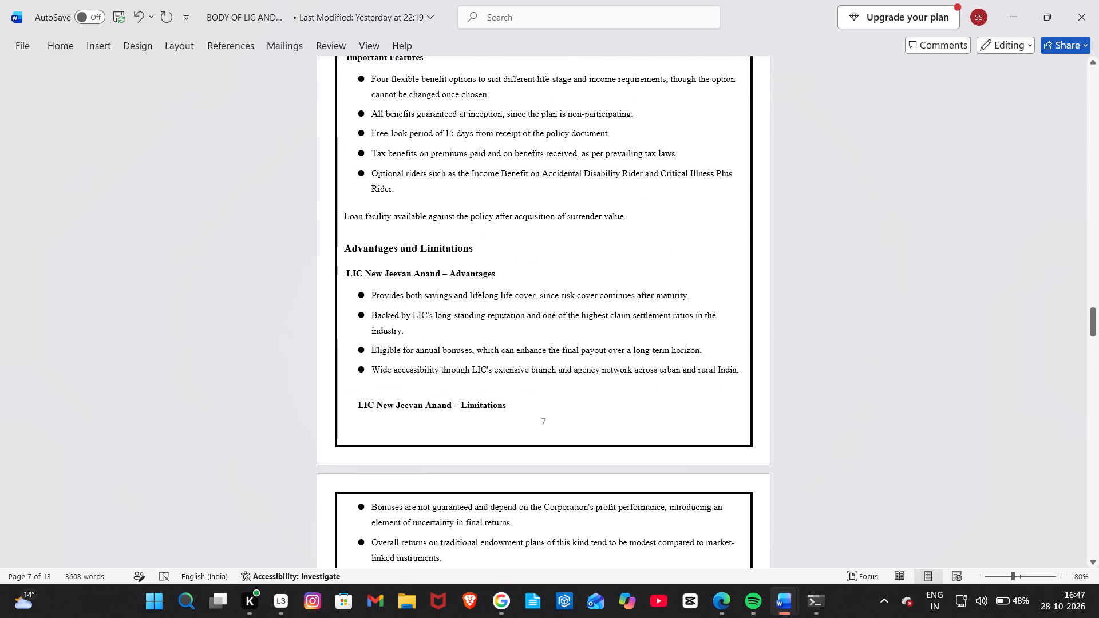
Insert a line break before the pasted LIC New Jeevan Anand – Limitations heading to push it onto page 8.
{"action": "left_click", "coordinate": [346, 401]}
{"action": "key", "text": "shift+Return"}
{"action": "scroll", "coordinate": [346, 401], "scroll_direction": "right", "scroll_amount": 1}
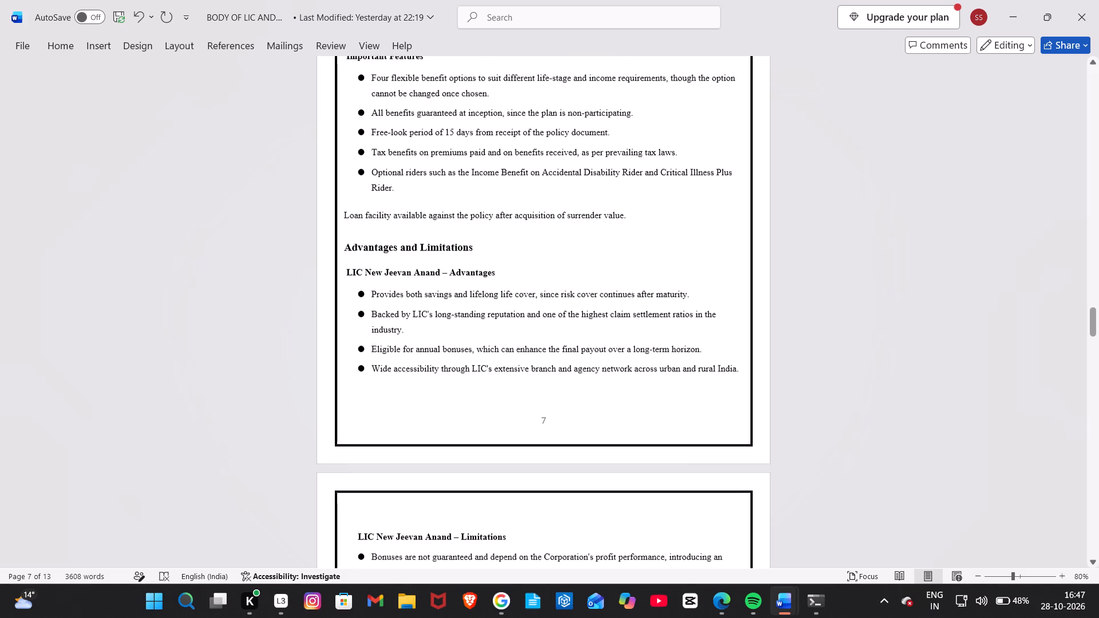
{"action": "scroll", "coordinate": [346, 401], "scroll_direction": "right", "scroll_amount": 2}
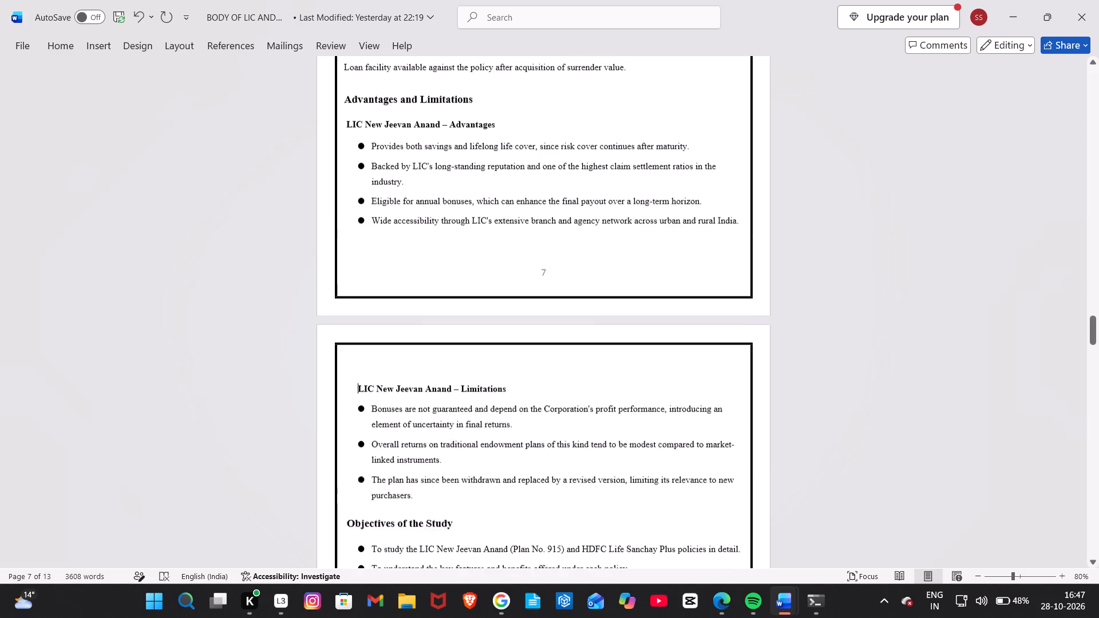
{"action": "scroll", "coordinate": [346, 401], "scroll_direction": "right", "scroll_amount": 1}
{"action": "scroll", "coordinate": [346, 401], "scroll_direction": "up", "scroll_amount": 2}
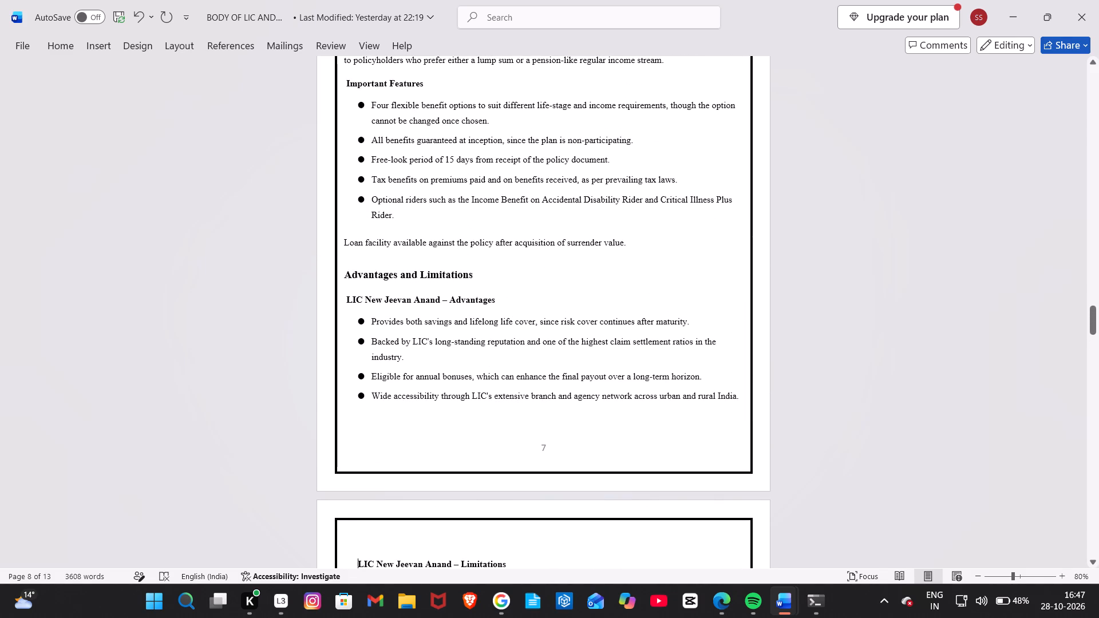
Replace the unbulleted Loan facility line and the blank line above the pasted Advantages and Limitations heading with a line break.
{"action": "left_click_drag", "start_coordinate": [344, 248], "coordinate": [610, 259]}
{"action": "key", "text": "BackSpace"}
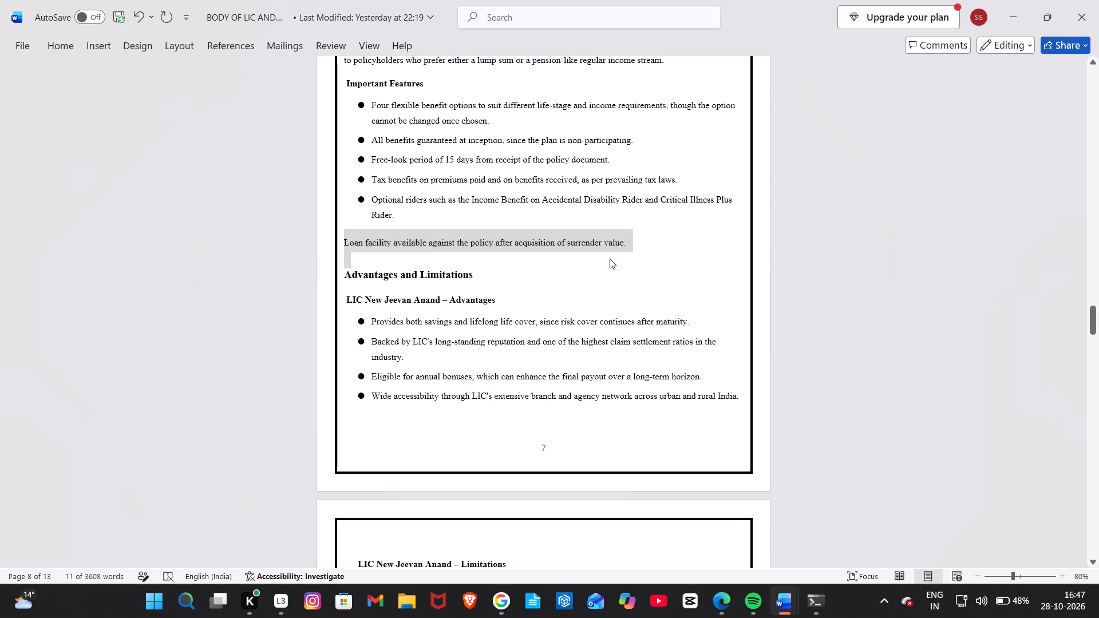
{"action": "key", "text": "shift+Return"}
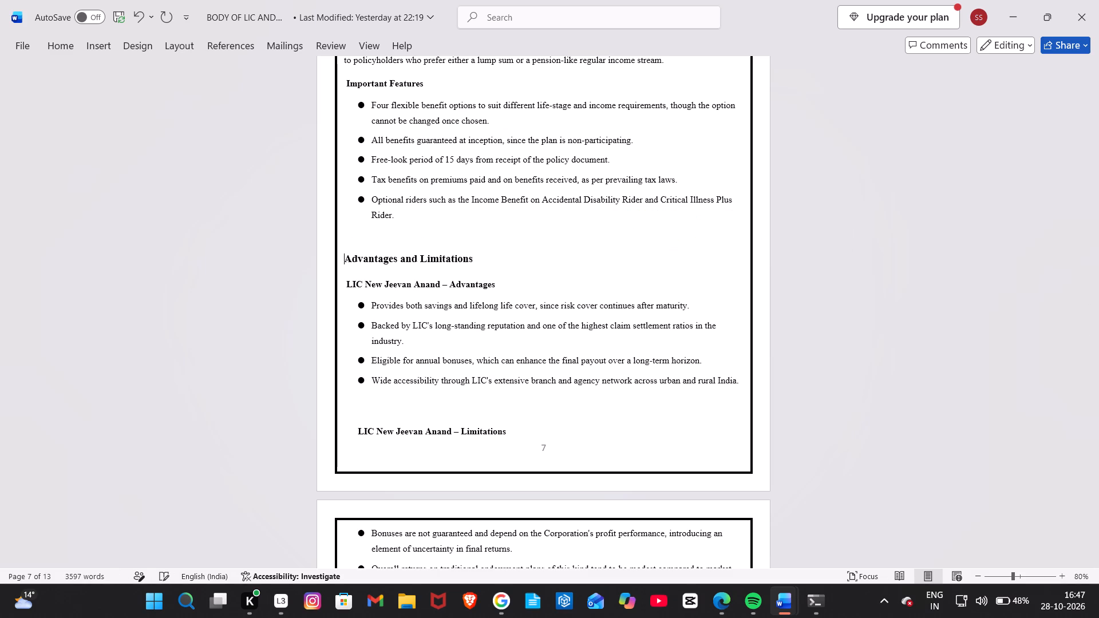
Add line spacing before the pasted LIC New Jeevan Anand – Limitations heading so it starts at the top of page 8 again.
{"action": "left_click", "coordinate": [357, 430]}
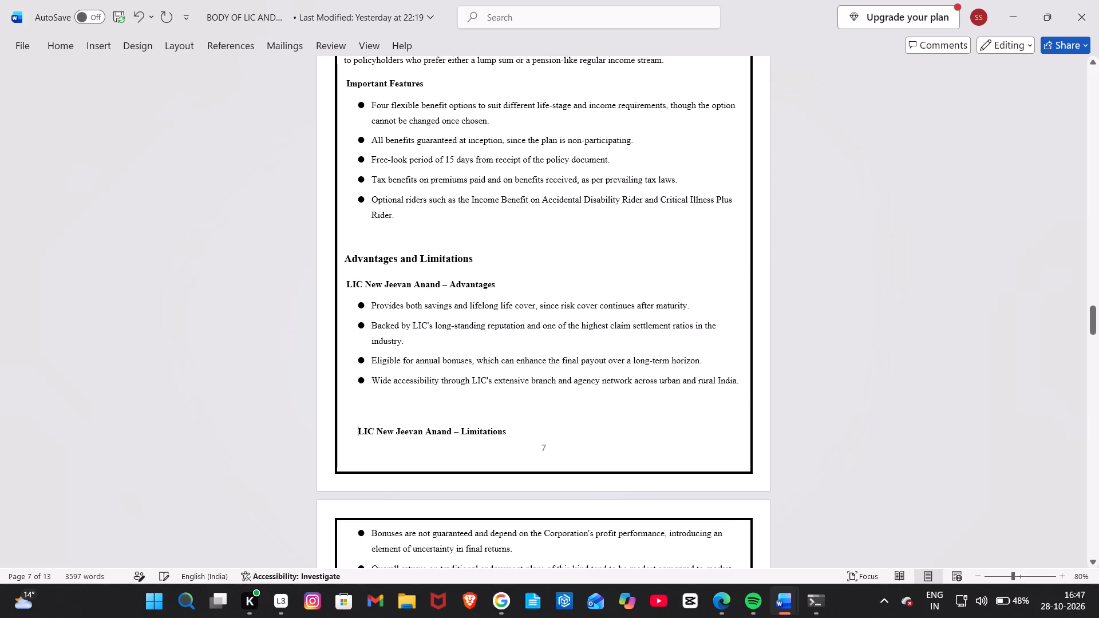
{"action": "right_click", "coordinate": [357, 430]}
{"action": "key", "text": "shift+Return"}
{"action": "key", "text": "shift+Return"}
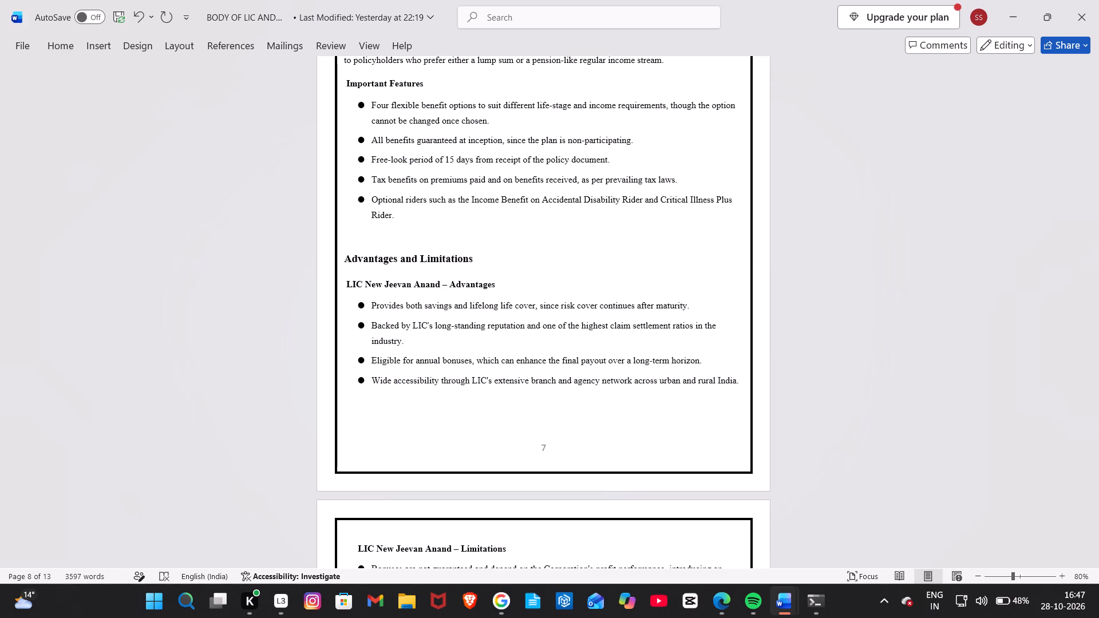
{"action": "scroll", "coordinate": [357, 430], "scroll_direction": "down", "scroll_amount": 1}
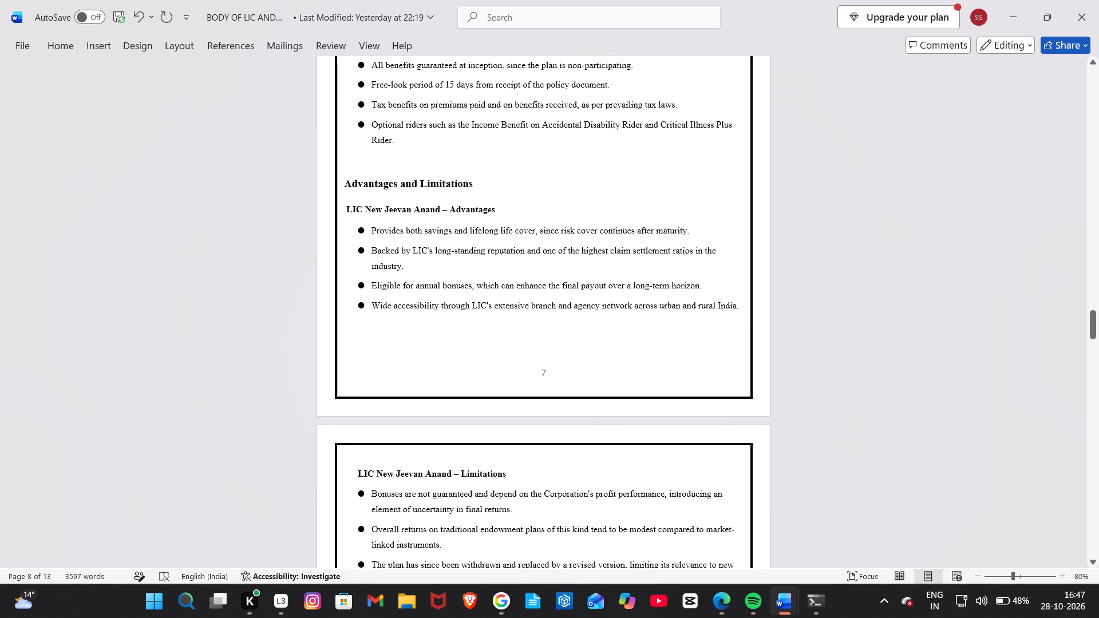
{"action": "left_click_drag", "start_coordinate": [499, 202], "coordinate": [452, 228]}
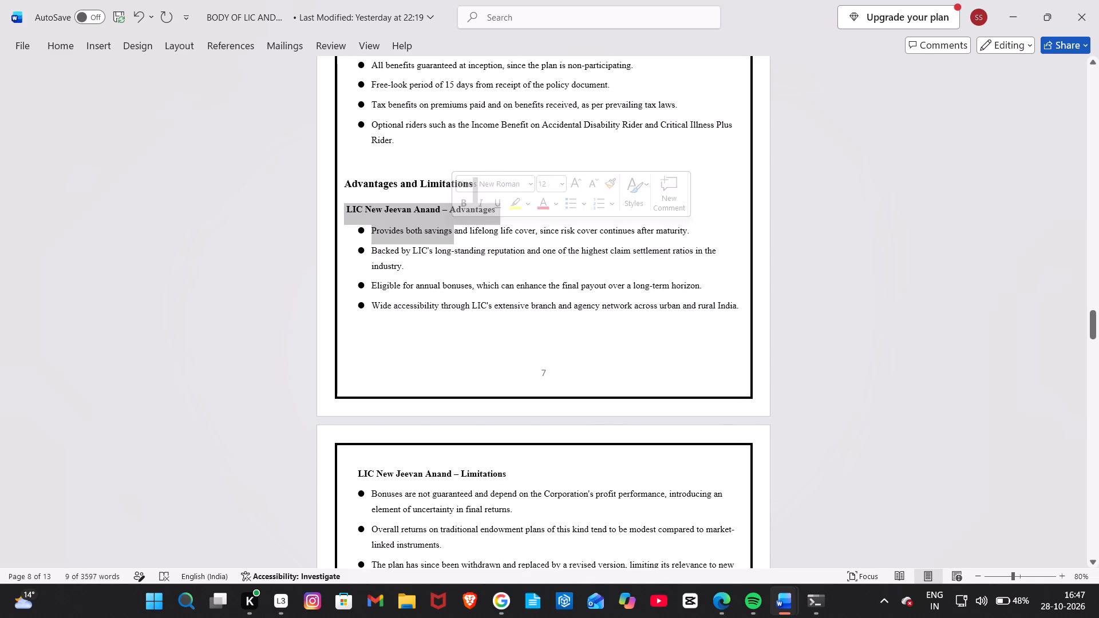
{"action": "left_click", "coordinate": [535, 267]}
Delete the original text below the comparison table, from the Advantages and Limitations heading through the last LIC New Jeevan Anand – Limitations bullet.
{"action": "scroll", "coordinate": [535, 267], "scroll_direction": "down", "scroll_amount": 2}
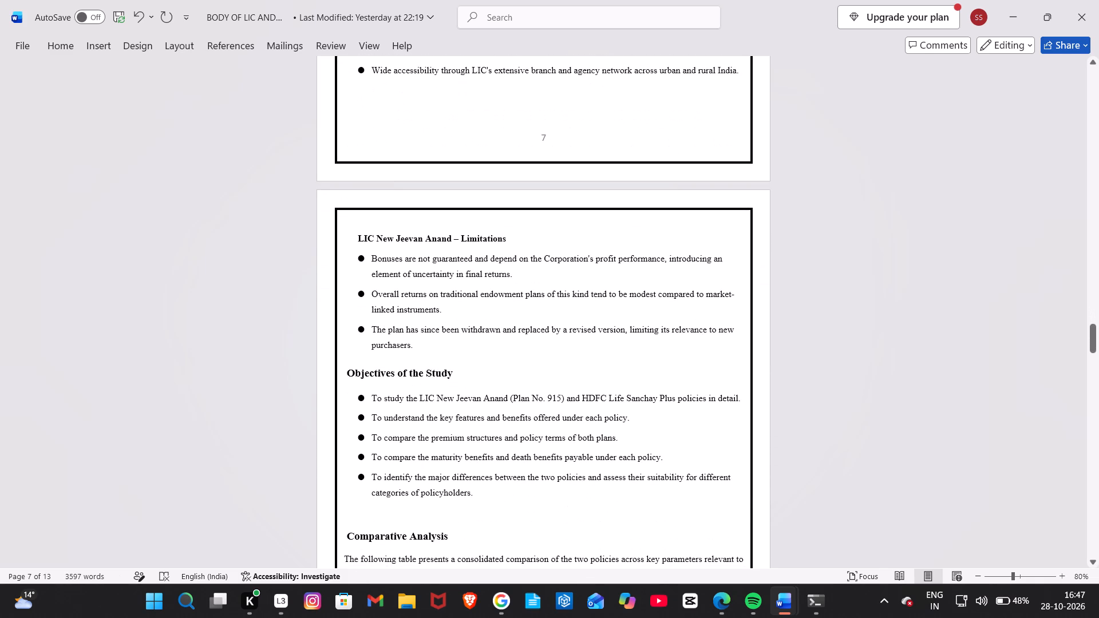
{"action": "scroll", "coordinate": [535, 267], "scroll_direction": "down", "scroll_amount": 8}
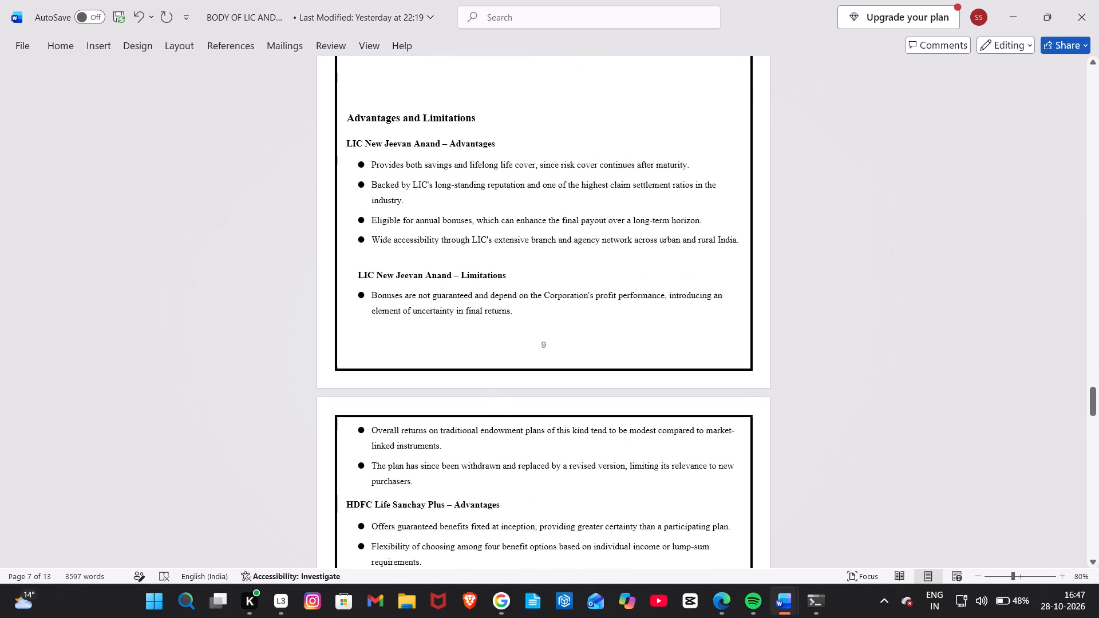
{"action": "scroll", "coordinate": [535, 267], "scroll_direction": "down", "scroll_amount": 1}
{"action": "left_click_drag", "start_coordinate": [345, 241], "coordinate": [453, 536]}
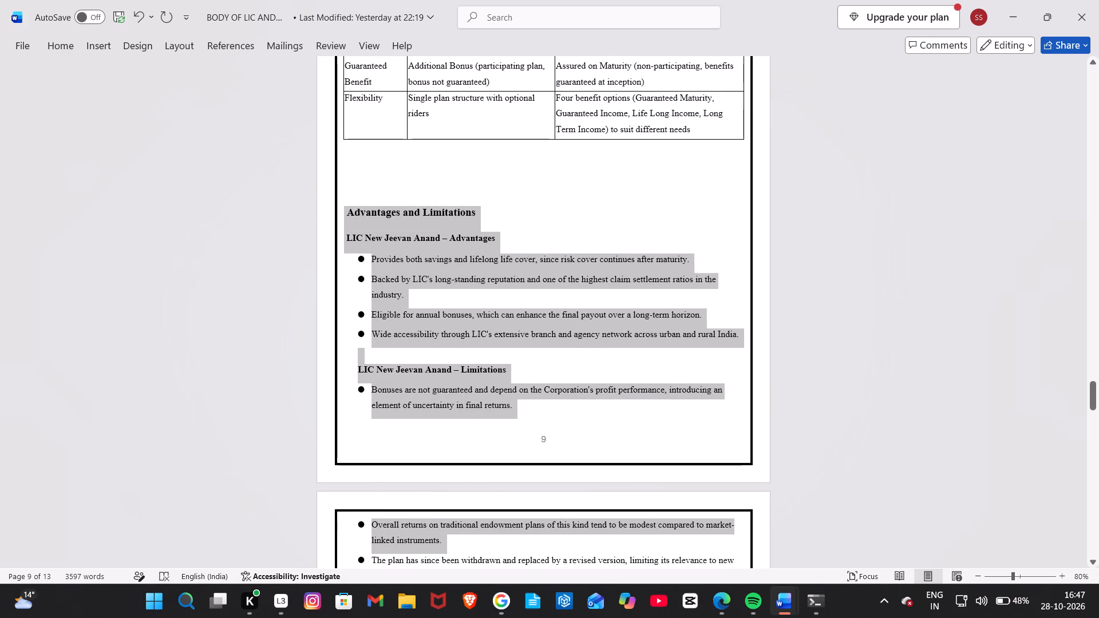
{"action": "left_click_drag", "start_coordinate": [453, 536], "coordinate": [469, 510]}
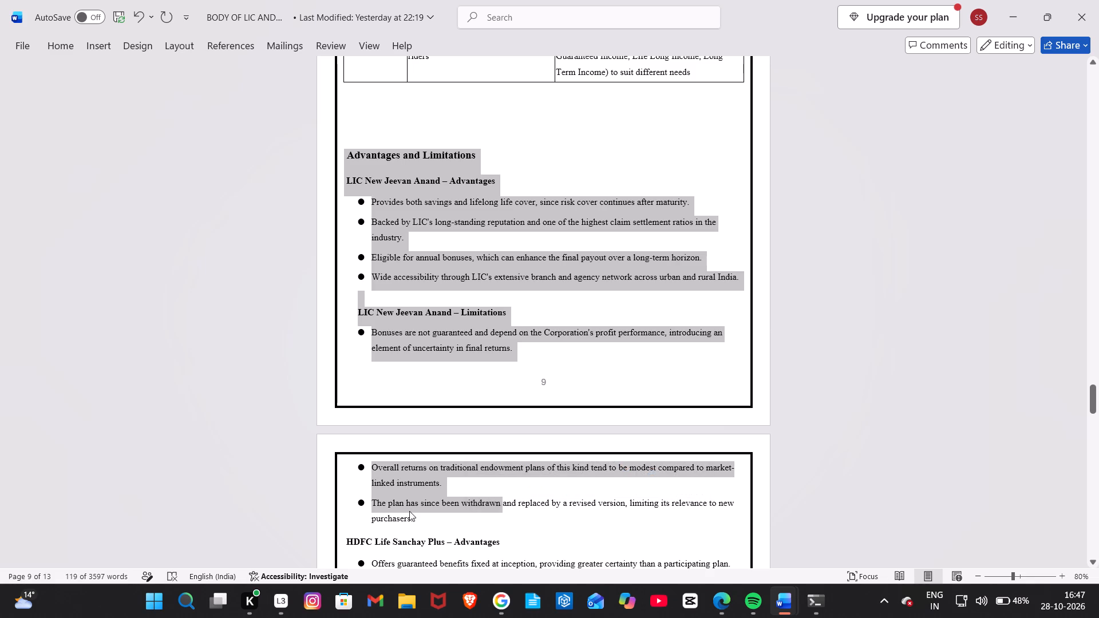
{"action": "left_click", "coordinate": [409, 511]}
{"action": "left_click_drag", "start_coordinate": [414, 522], "coordinate": [347, 136]}
{"action": "key", "text": "BackSpace"}
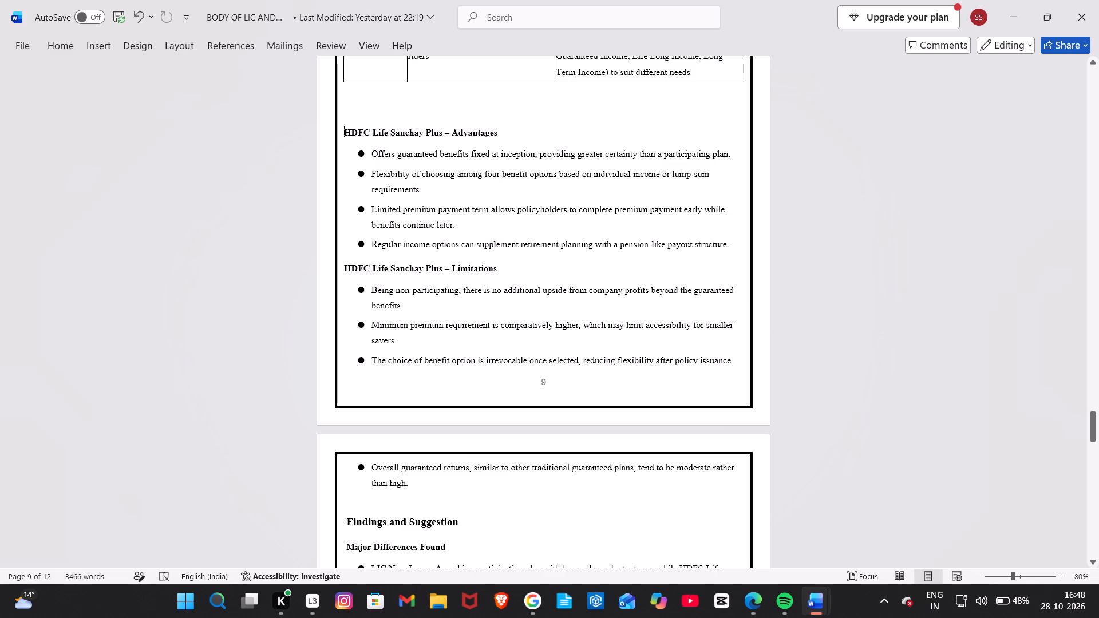
Copy the HDFC Life Sanchay Plus – Advantages and Limitations sections below the comparison table, and delete them from there.
{"action": "left_click_drag", "start_coordinate": [342, 130], "coordinate": [397, 391]}
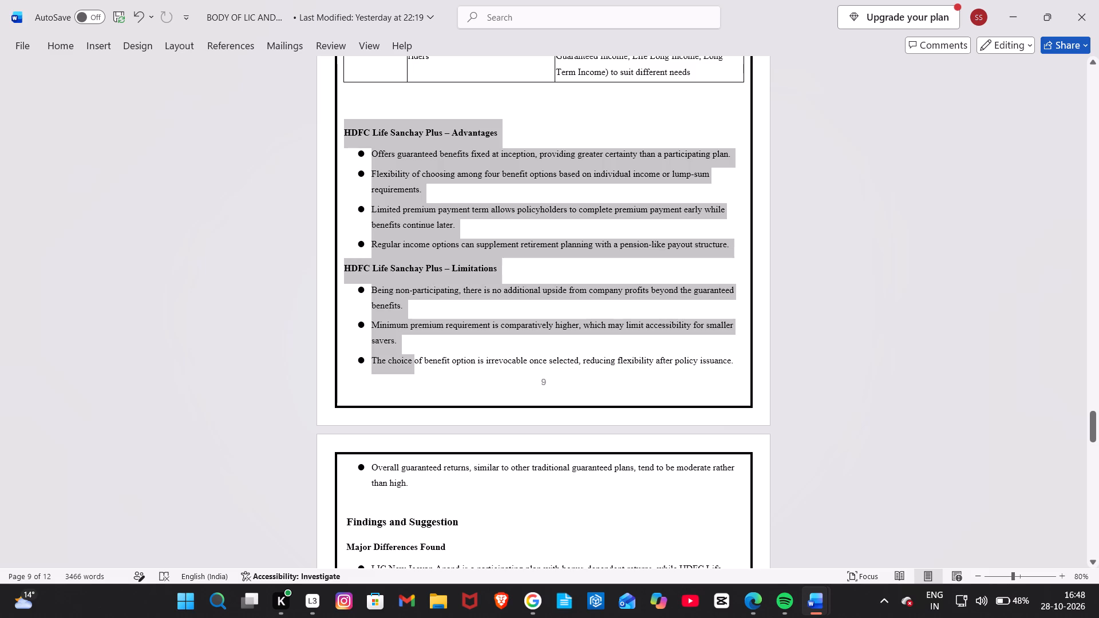
{"action": "left_click_drag", "start_coordinate": [397, 391], "coordinate": [420, 487]}
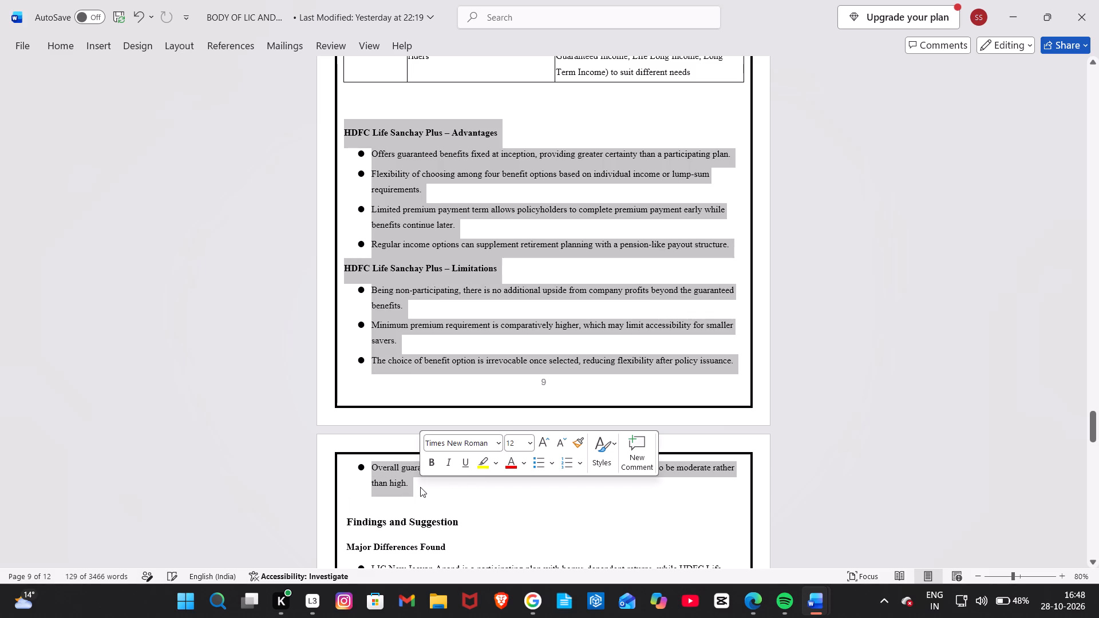
{"action": "right_click", "coordinate": [385, 469]}
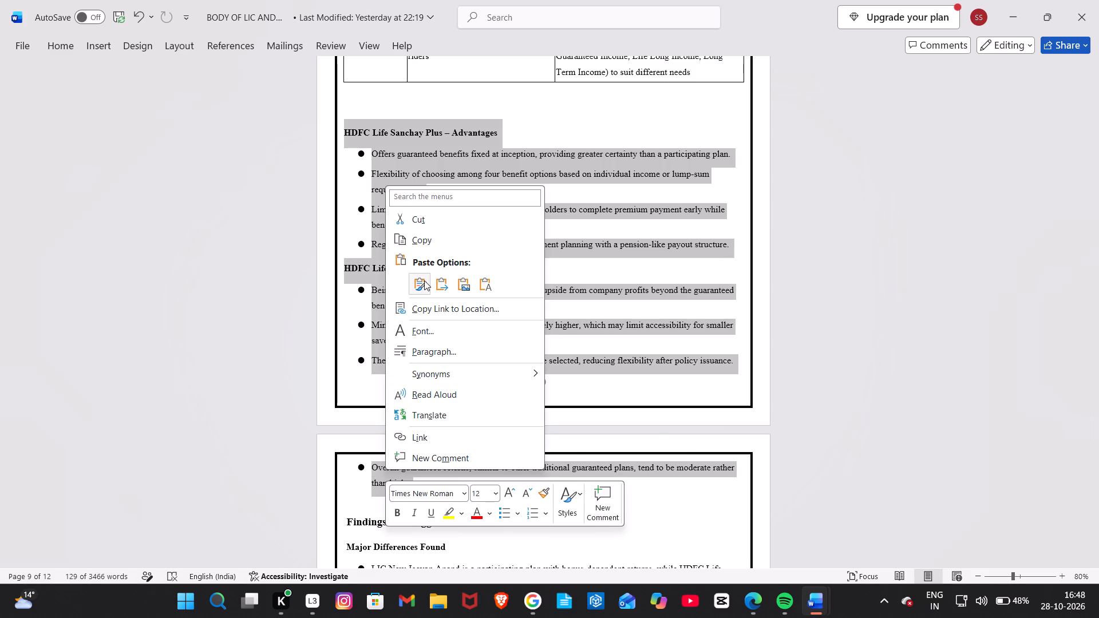
{"action": "left_click", "coordinate": [424, 280]}
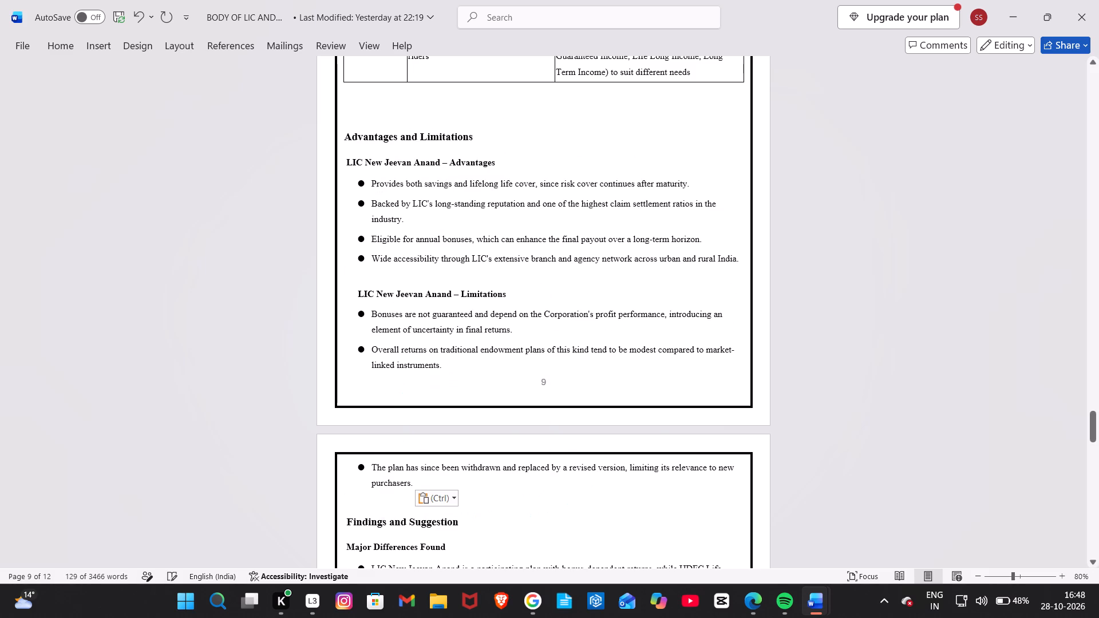
{"action": "left_click", "coordinate": [139, 7]}
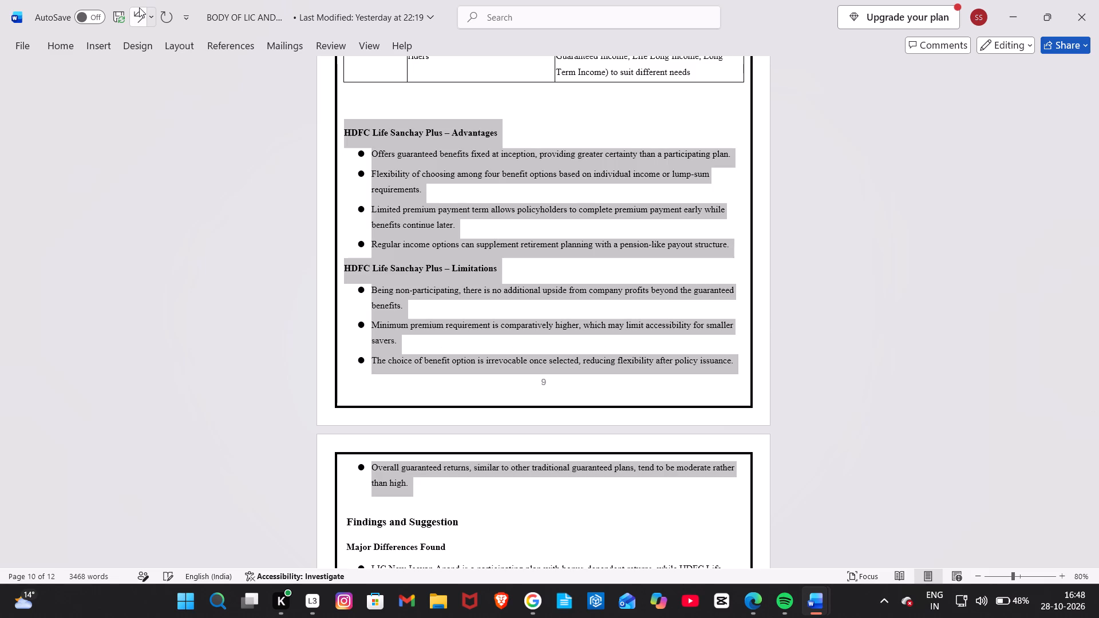
{"action": "right_click", "coordinate": [382, 191]}
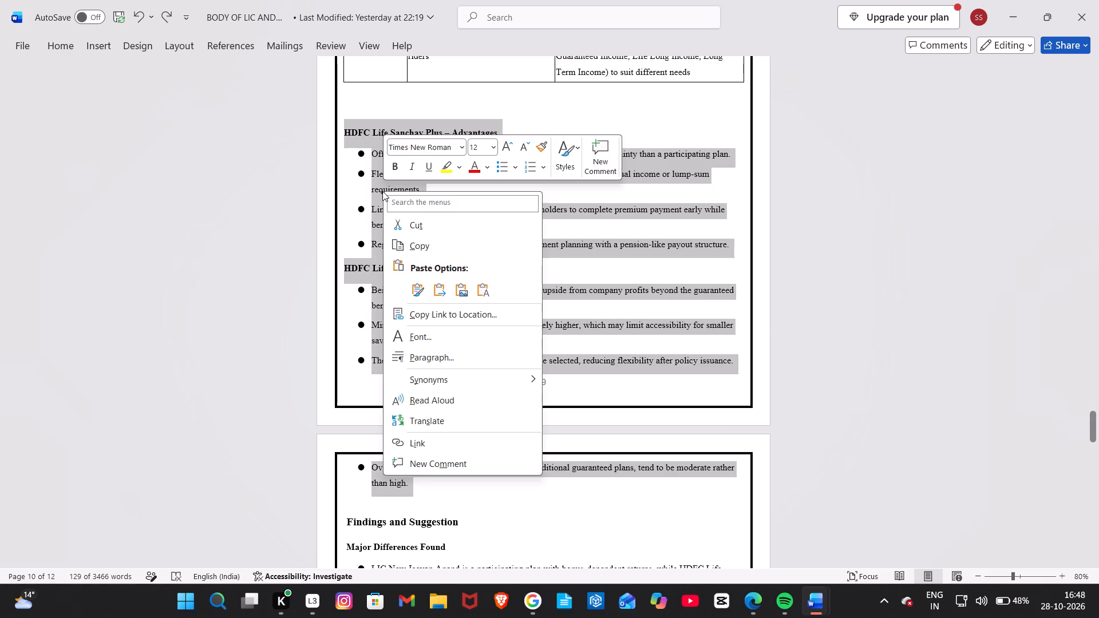
{"action": "left_click", "coordinate": [424, 250]}
{"action": "scroll", "coordinate": [424, 250], "scroll_direction": "up", "scroll_amount": 3}
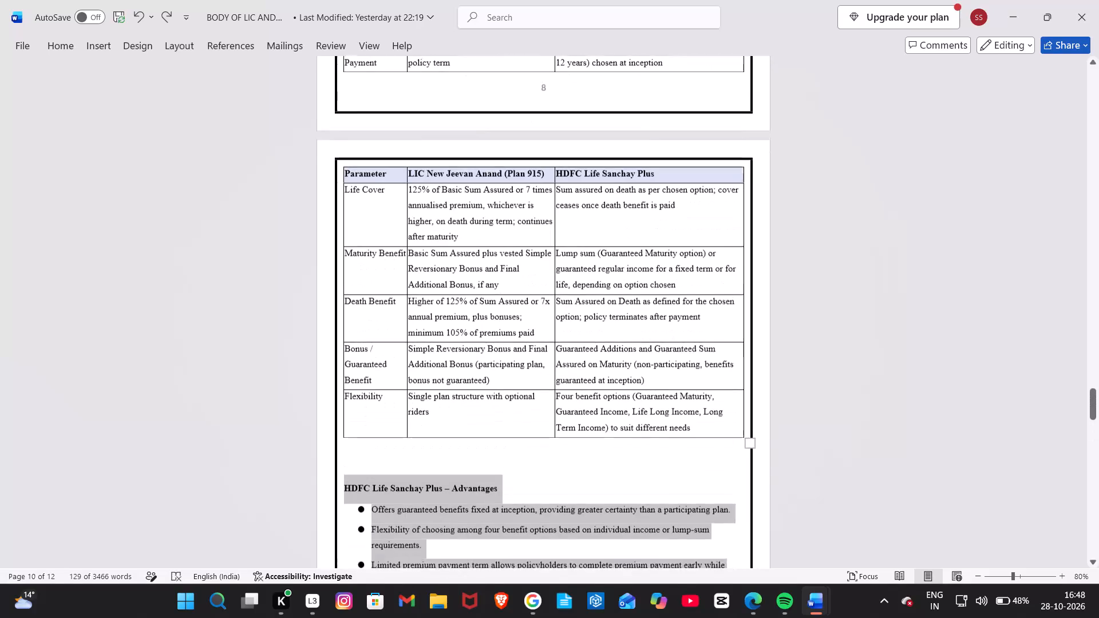
{"action": "key", "text": "BackSpace"}
Add two line breaks after the Optional riders bullet under HDFC's Important Features and paste the copied HDFC Advantages and Limitations sections there.
{"action": "scroll", "coordinate": [424, 250], "scroll_direction": "up", "scroll_amount": 1}
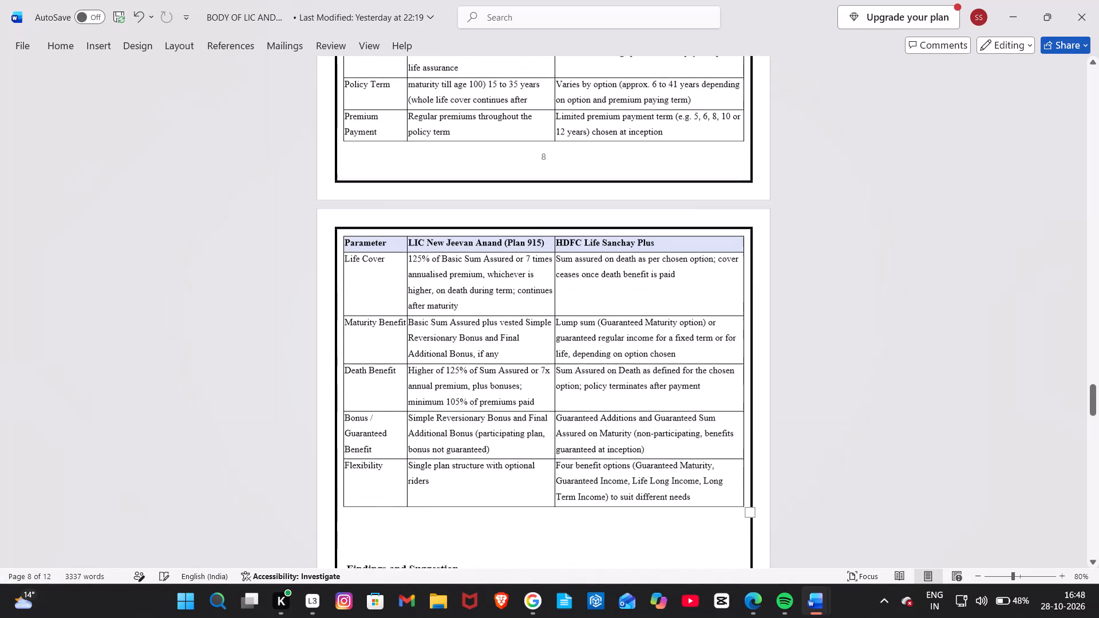
{"action": "scroll", "coordinate": [424, 250], "scroll_direction": "up", "scroll_amount": 2}
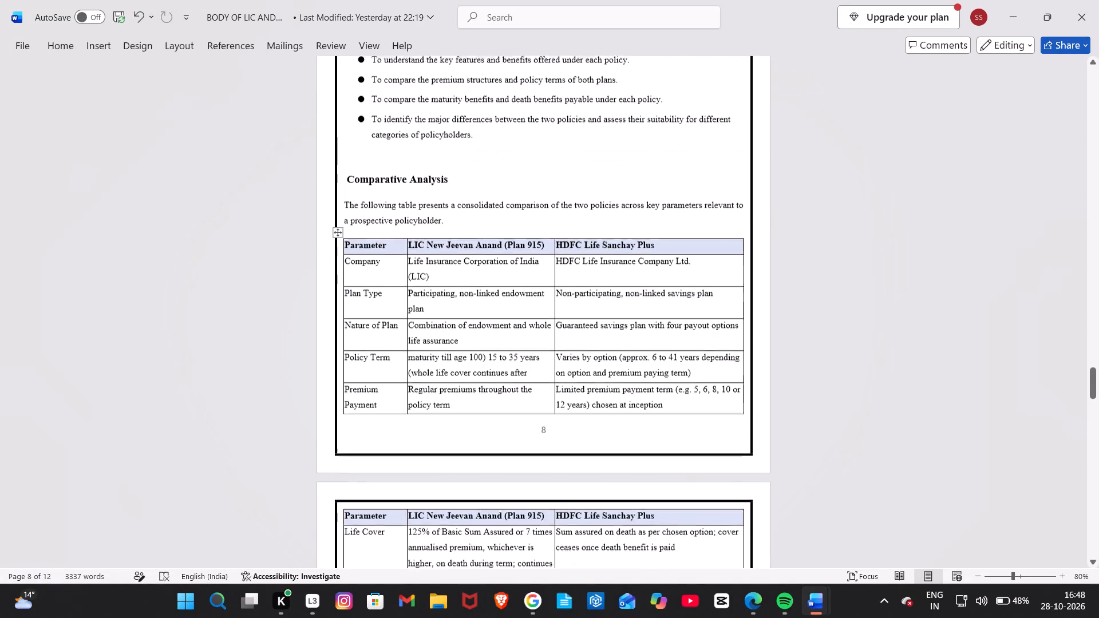
{"action": "scroll", "coordinate": [424, 250], "scroll_direction": "up", "scroll_amount": 5}
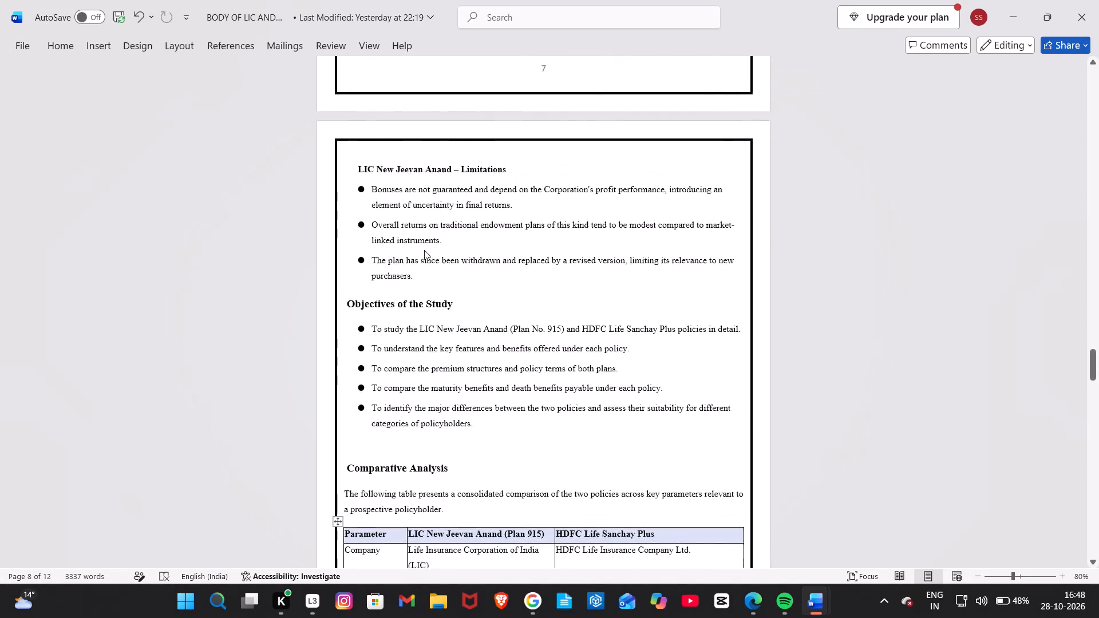
{"action": "scroll", "coordinate": [424, 250], "scroll_direction": "up", "scroll_amount": 2}
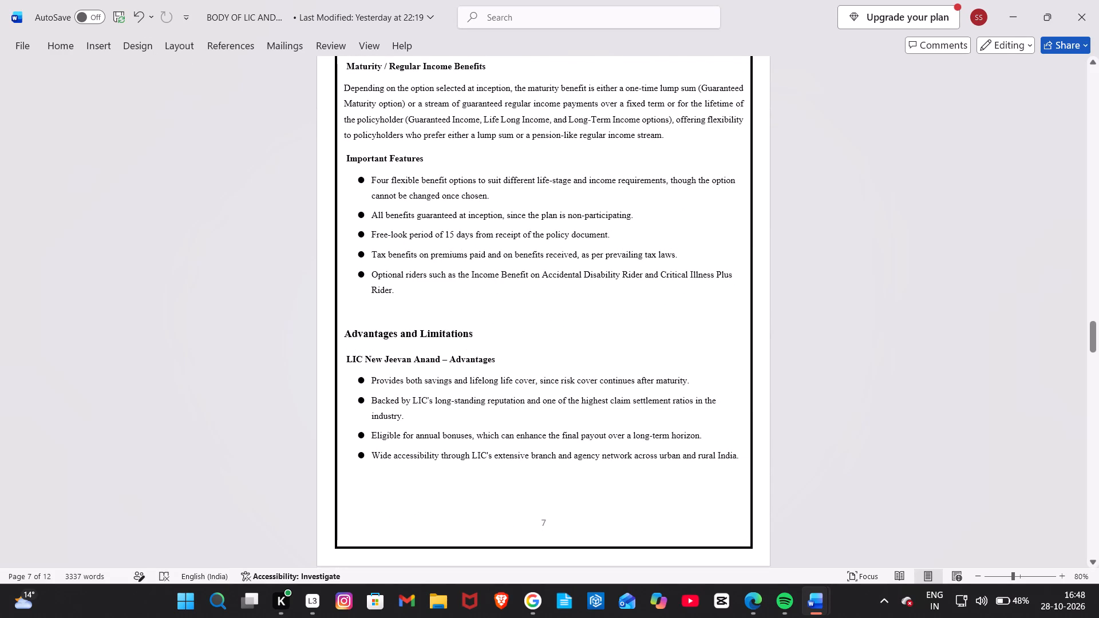
{"action": "scroll", "coordinate": [425, 351], "scroll_direction": "up", "scroll_amount": 2}
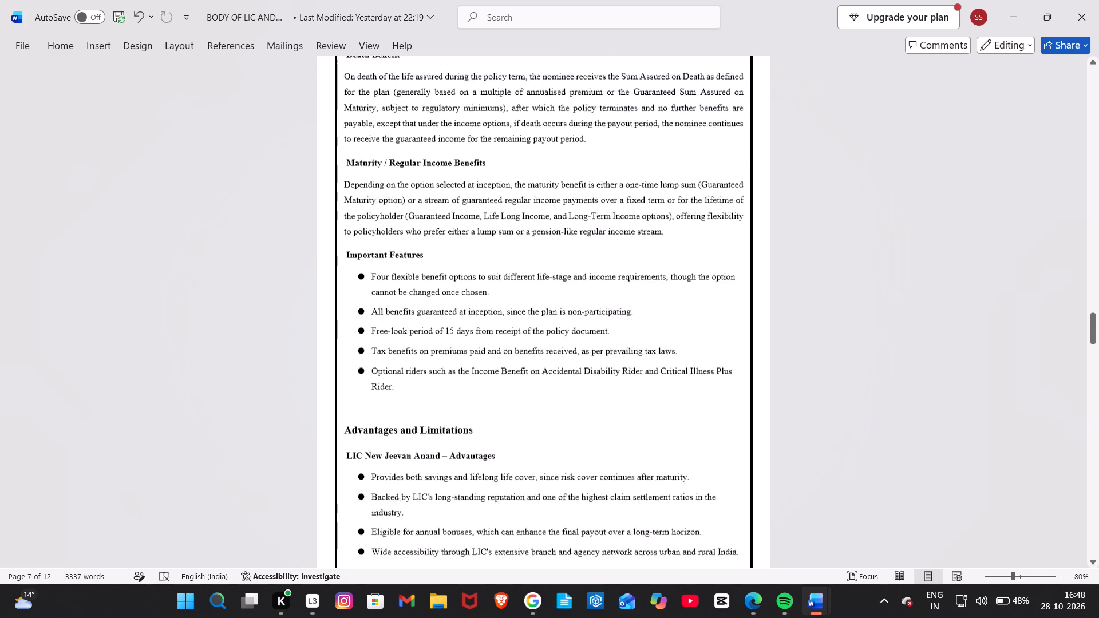
{"action": "scroll", "coordinate": [425, 351], "scroll_direction": "up", "scroll_amount": 6}
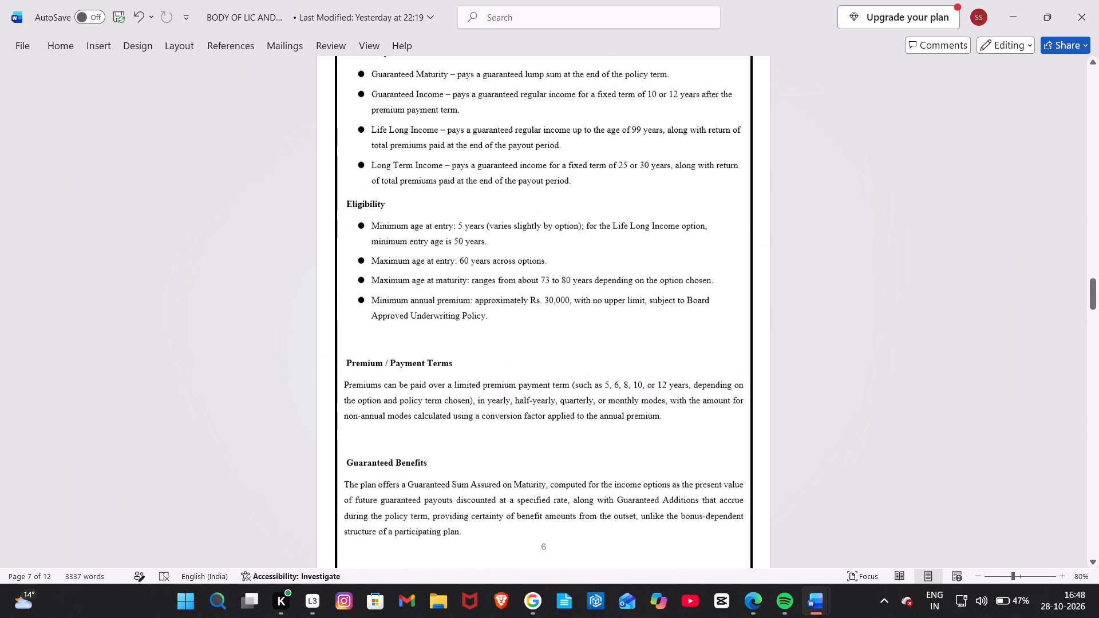
{"action": "scroll", "coordinate": [425, 351], "scroll_direction": "up", "scroll_amount": 2}
{"action": "scroll", "coordinate": [425, 351], "scroll_direction": "down", "scroll_amount": 1}
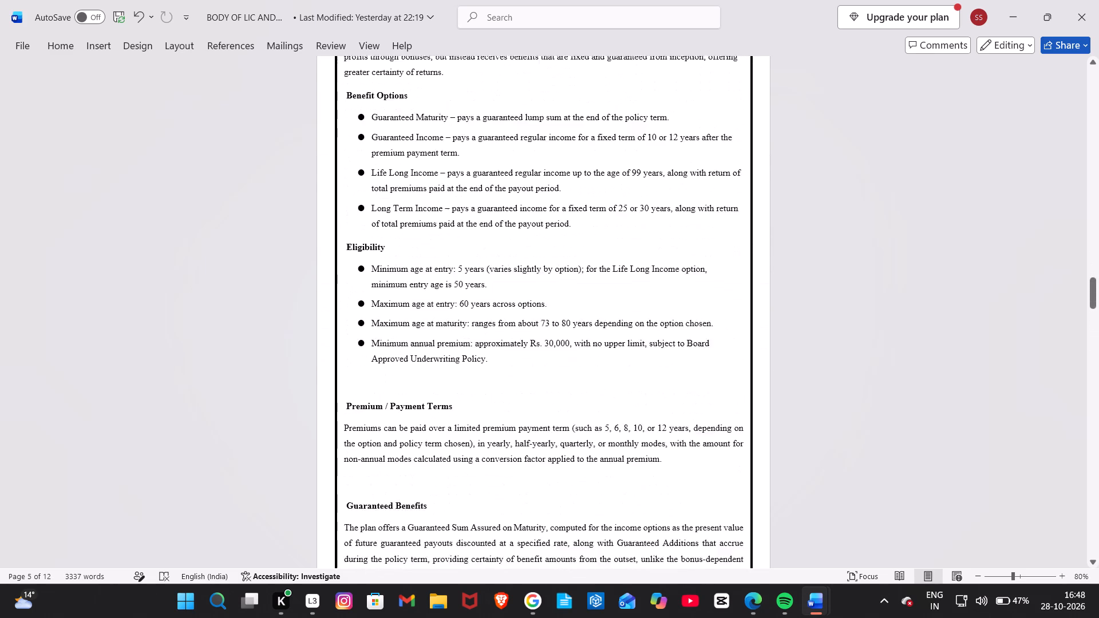
{"action": "scroll", "coordinate": [425, 351], "scroll_direction": "down", "scroll_amount": 5}
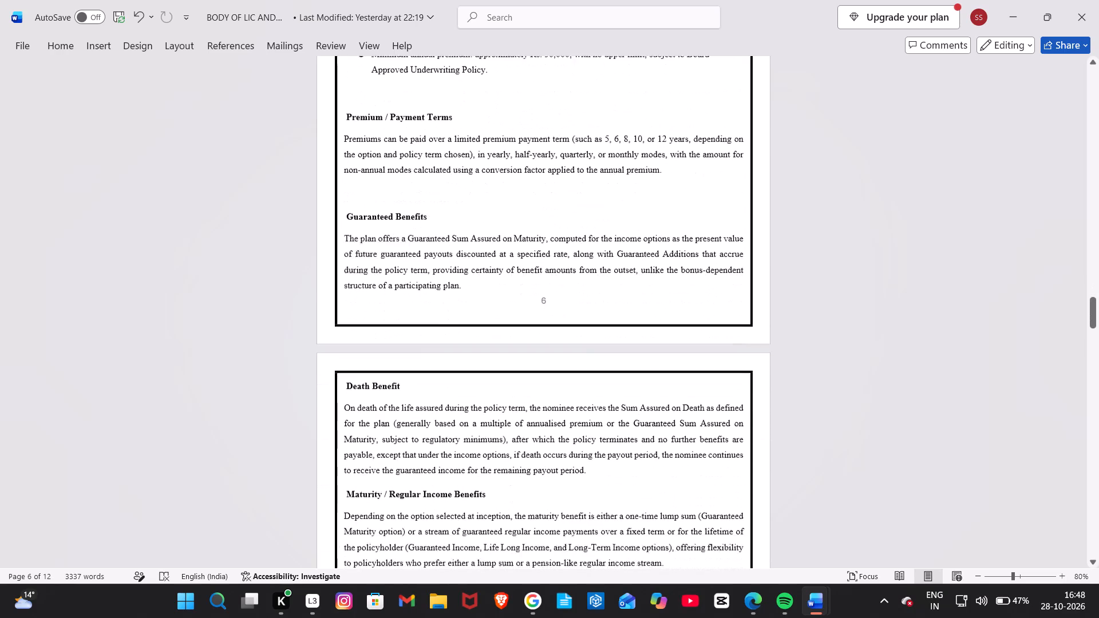
{"action": "scroll", "coordinate": [425, 351], "scroll_direction": "down", "scroll_amount": 1}
{"action": "scroll", "coordinate": [425, 351], "scroll_direction": "up", "scroll_amount": 2}
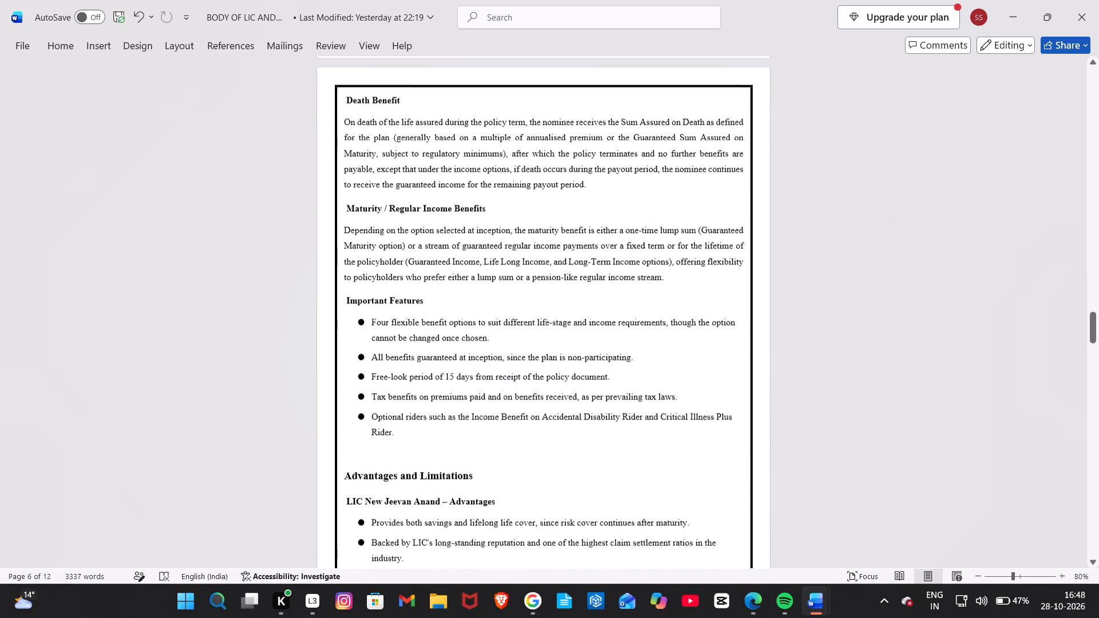
{"action": "scroll", "coordinate": [425, 351], "scroll_direction": "up", "scroll_amount": 4}
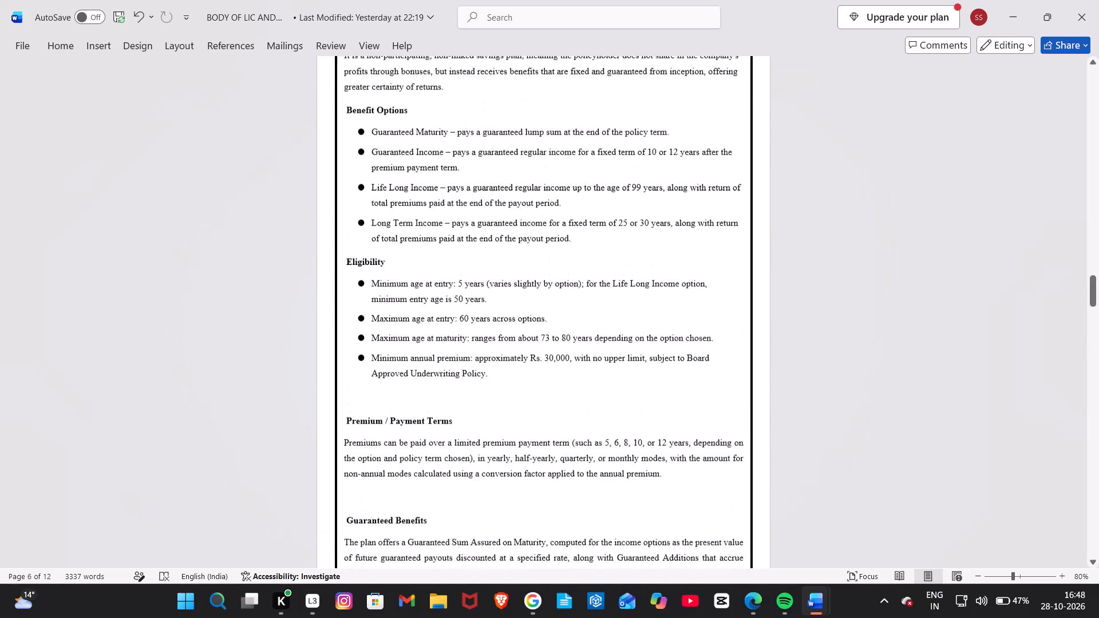
{"action": "scroll", "coordinate": [425, 351], "scroll_direction": "up", "scroll_amount": 3}
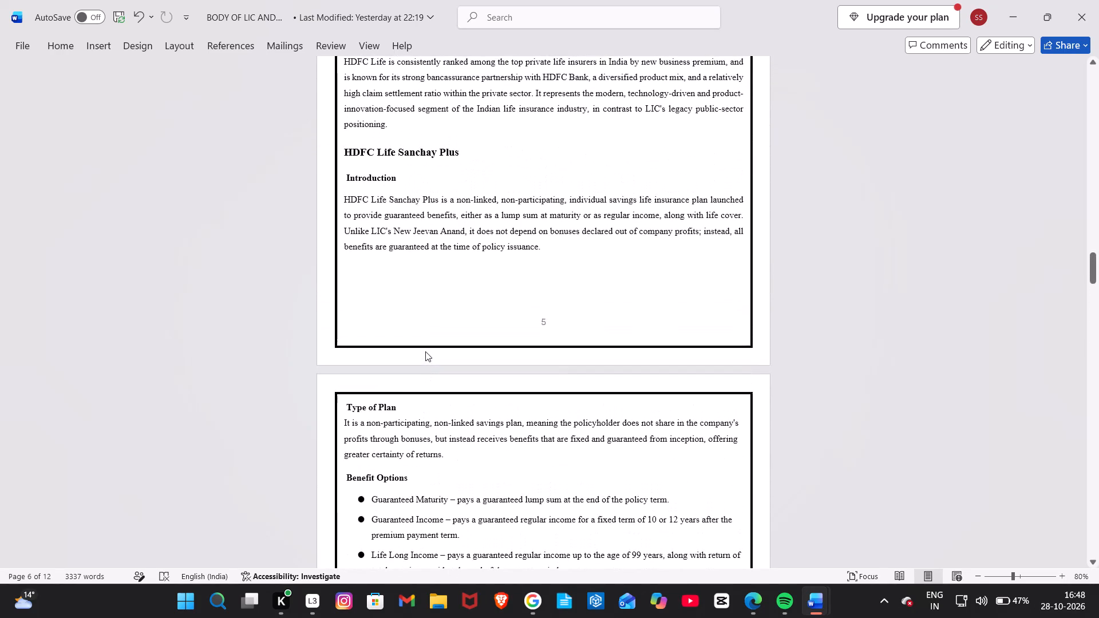
{"action": "scroll", "coordinate": [425, 351], "scroll_direction": "down", "scroll_amount": 8}
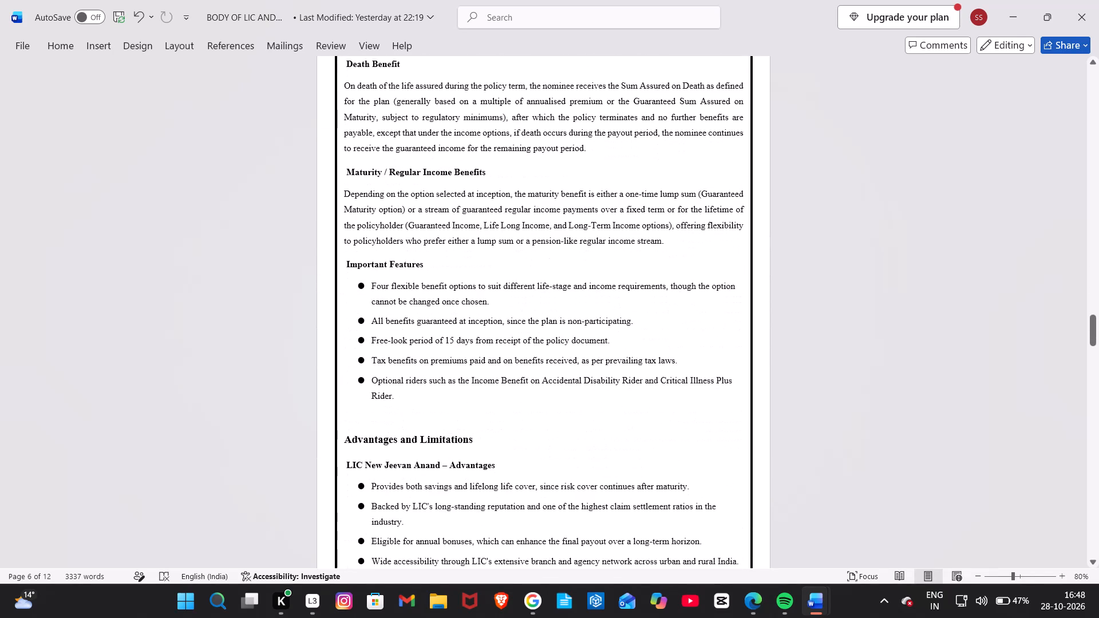
{"action": "scroll", "coordinate": [425, 351], "scroll_direction": "down", "scroll_amount": 1}
{"action": "left_click", "coordinate": [418, 302]}
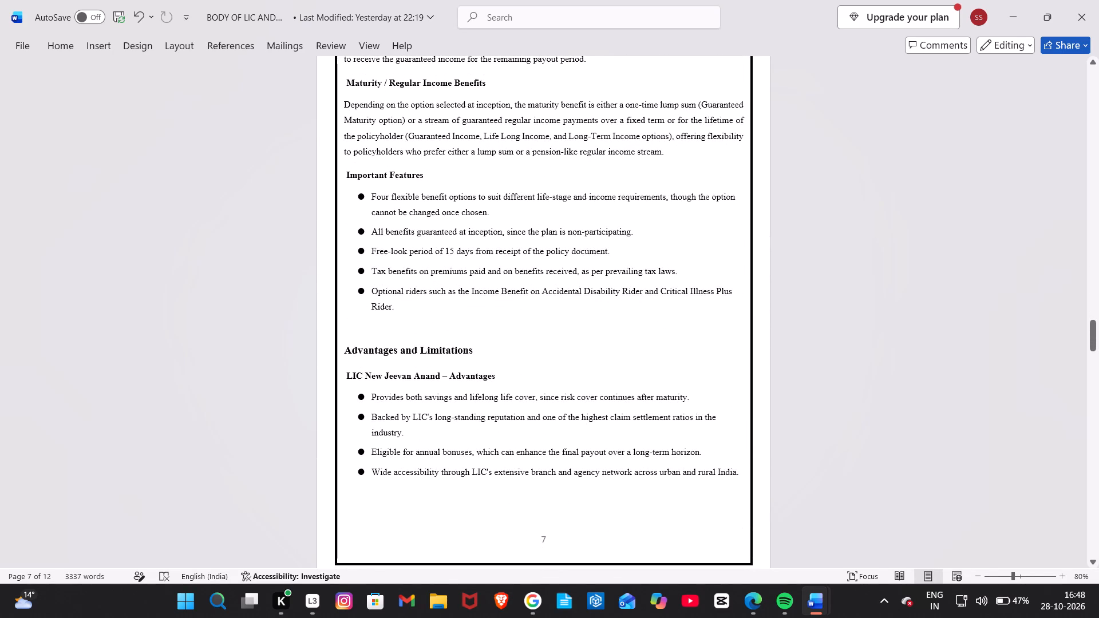
{"action": "key", "text": "shift+Return"}
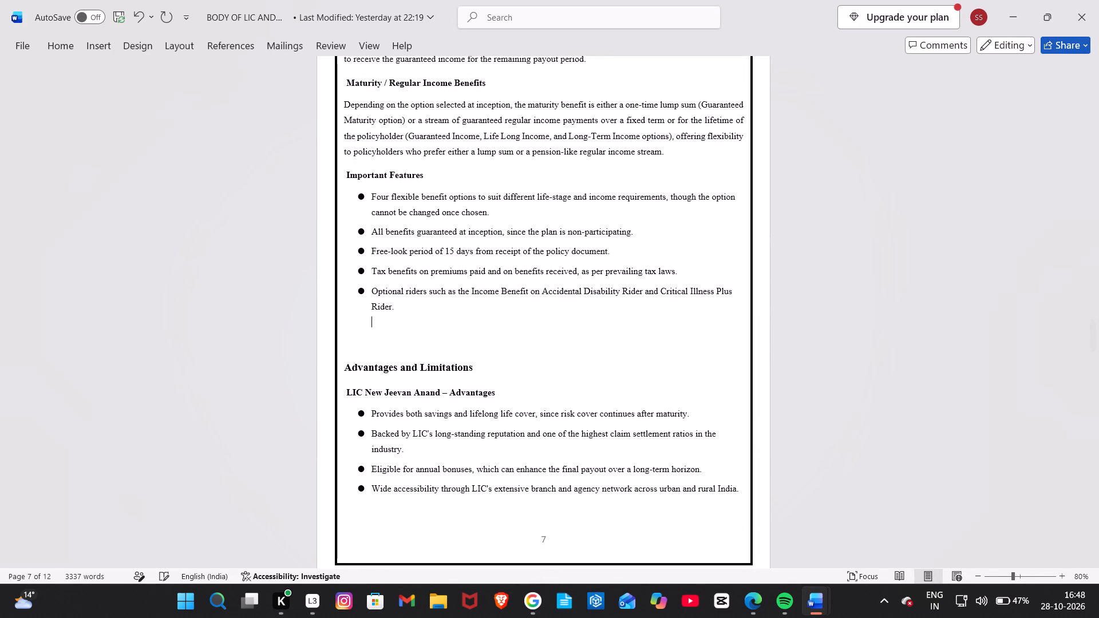
{"action": "key", "text": "shift+Return"}
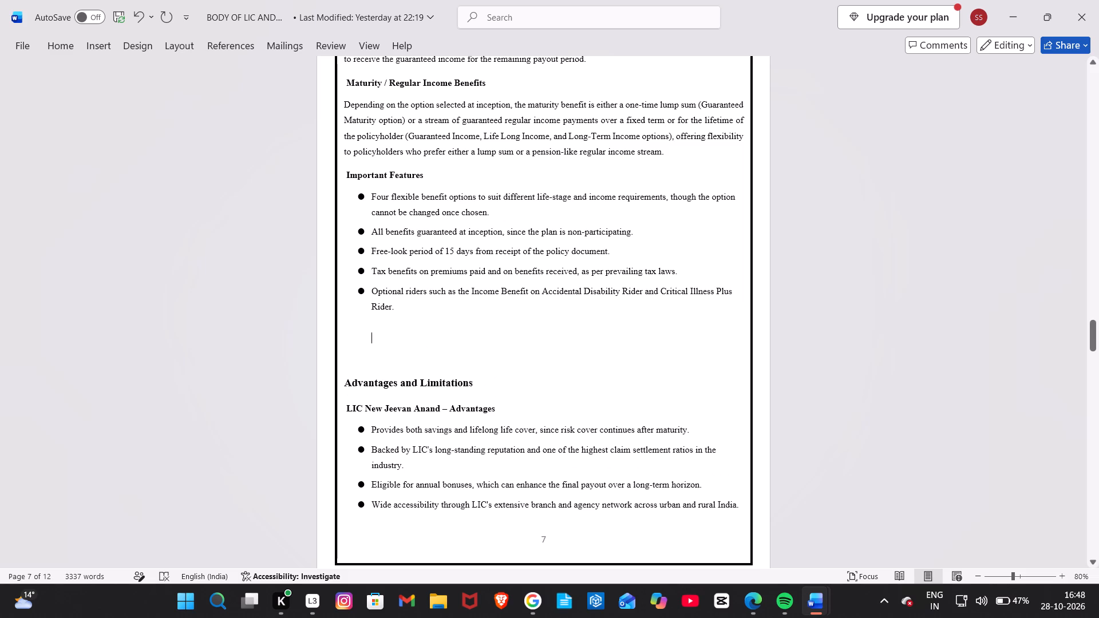
{"action": "right_click", "coordinate": [373, 344]}
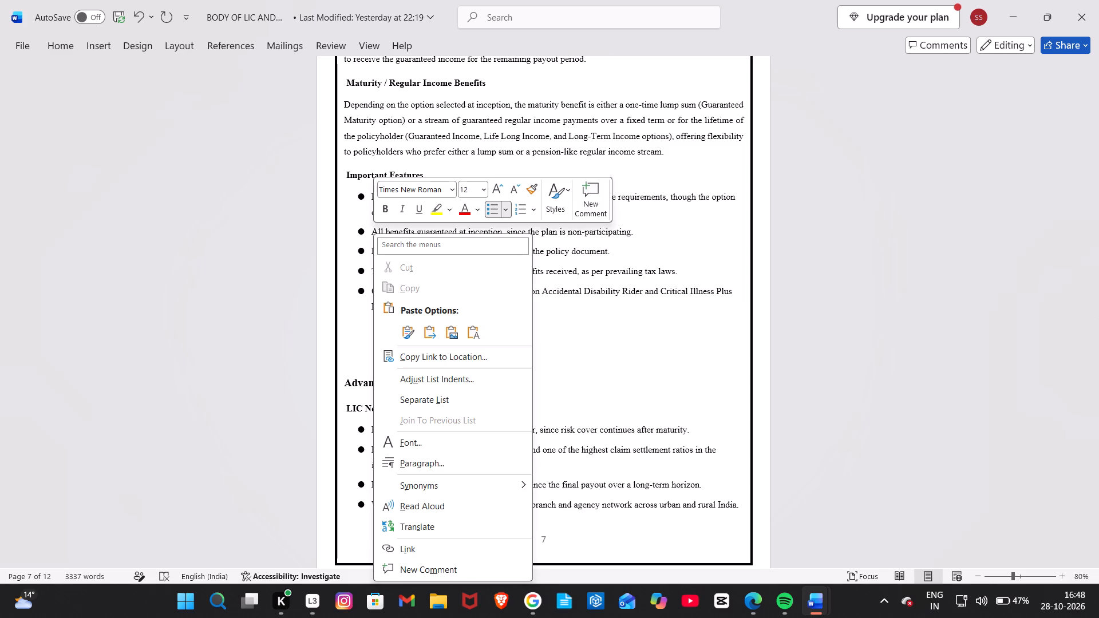
{"action": "left_click", "coordinate": [402, 335]}
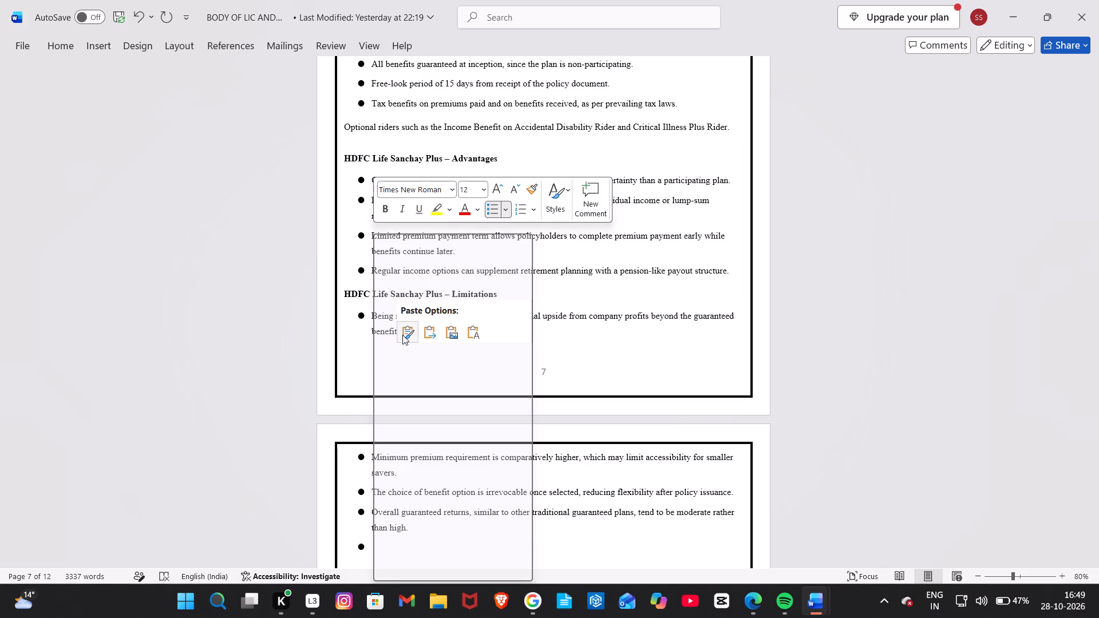
Copy and remove the Advantages and Limitations heading with its LIC New Jeevan Anand sections above Objectives of the Study, including the leftover blank line and empty bullet.
{"action": "scroll", "coordinate": [402, 335], "scroll_direction": "down", "scroll_amount": 1}
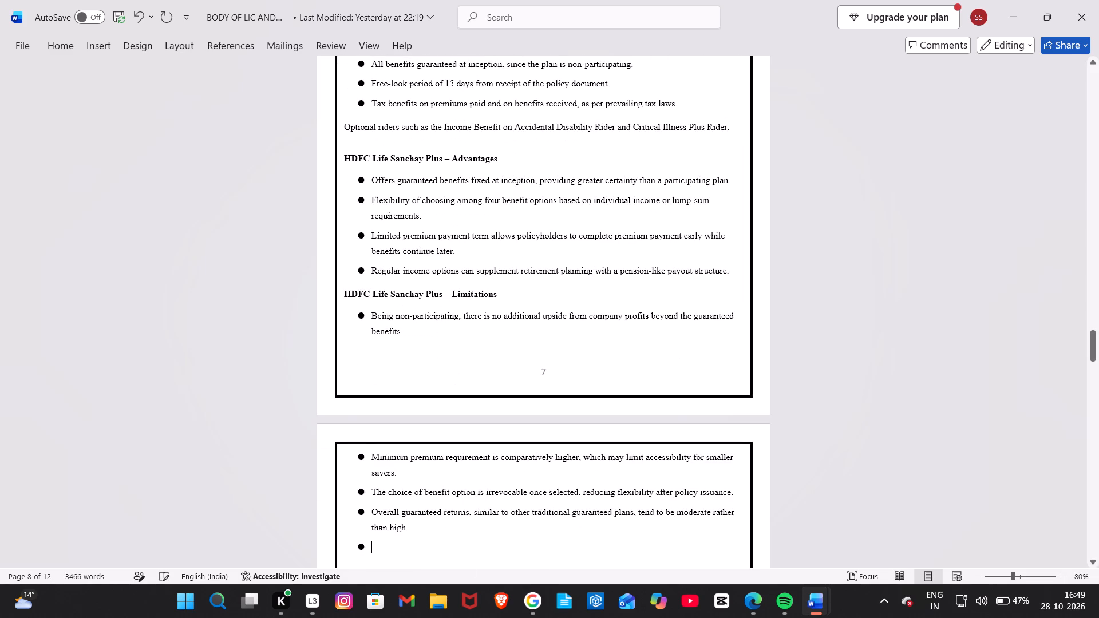
{"action": "scroll", "coordinate": [402, 335], "scroll_direction": "down", "scroll_amount": 1}
{"action": "left_click_drag", "start_coordinate": [347, 348], "coordinate": [466, 540]}
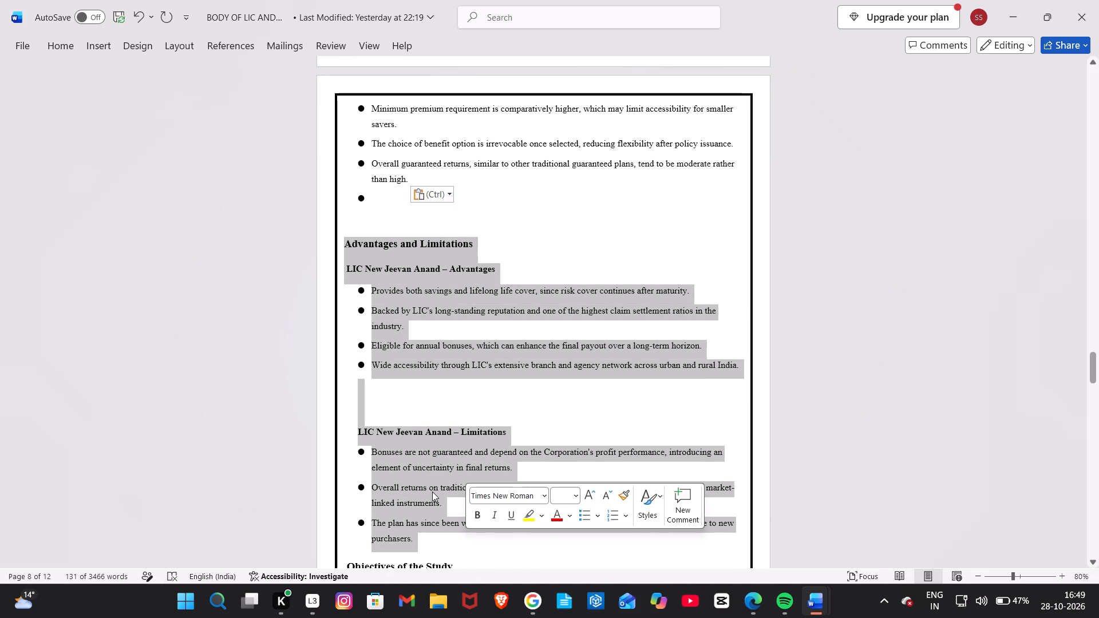
{"action": "right_click", "coordinate": [432, 492]}
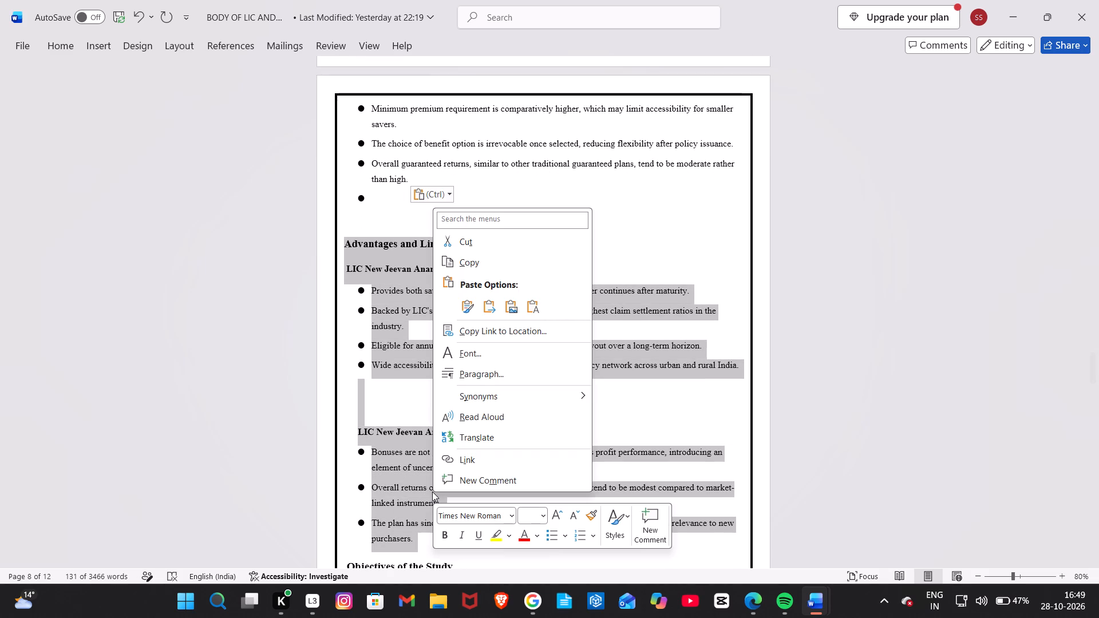
{"action": "left_click", "coordinate": [464, 261]}
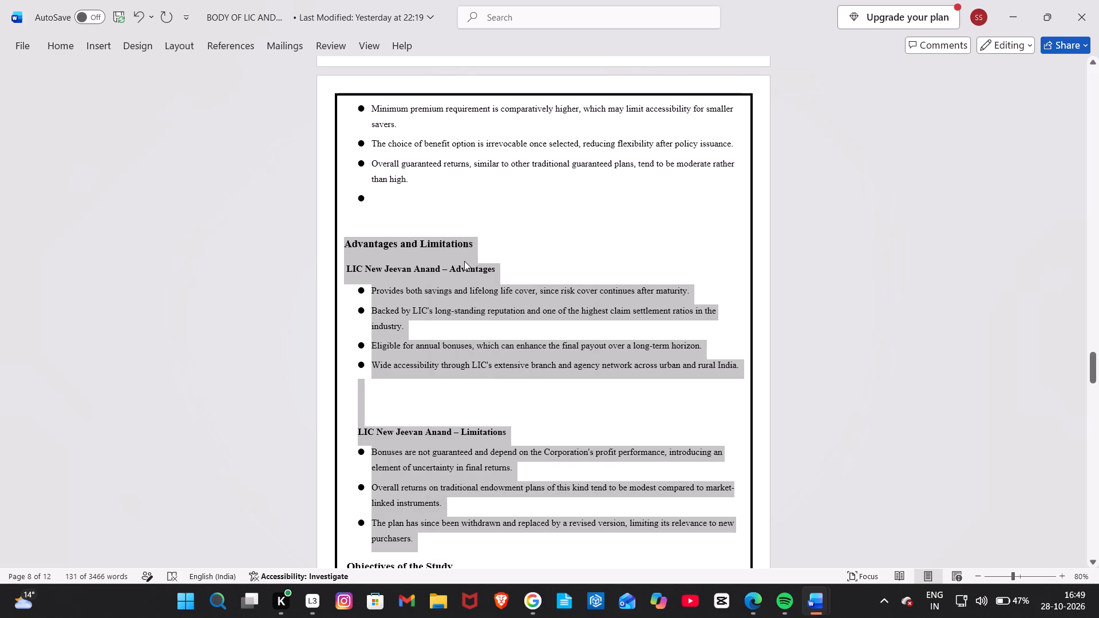
{"action": "key", "text": "BackSpace"}
{"action": "key", "text": "BackSpace"}
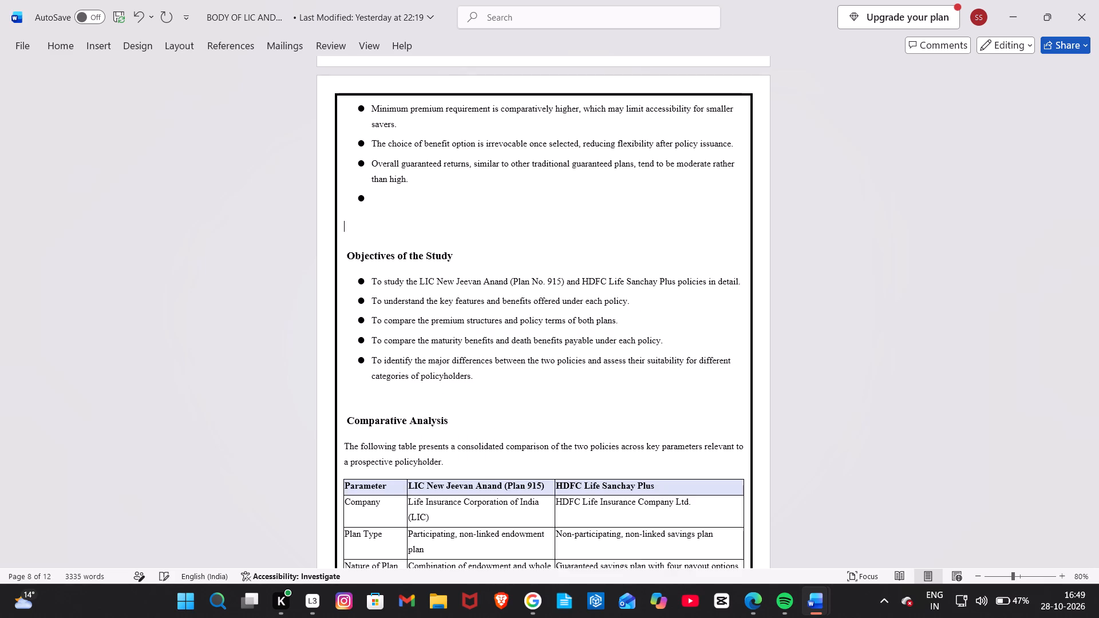
{"action": "key", "text": "BackSpace"}
{"action": "key", "text": "BackSpace"}
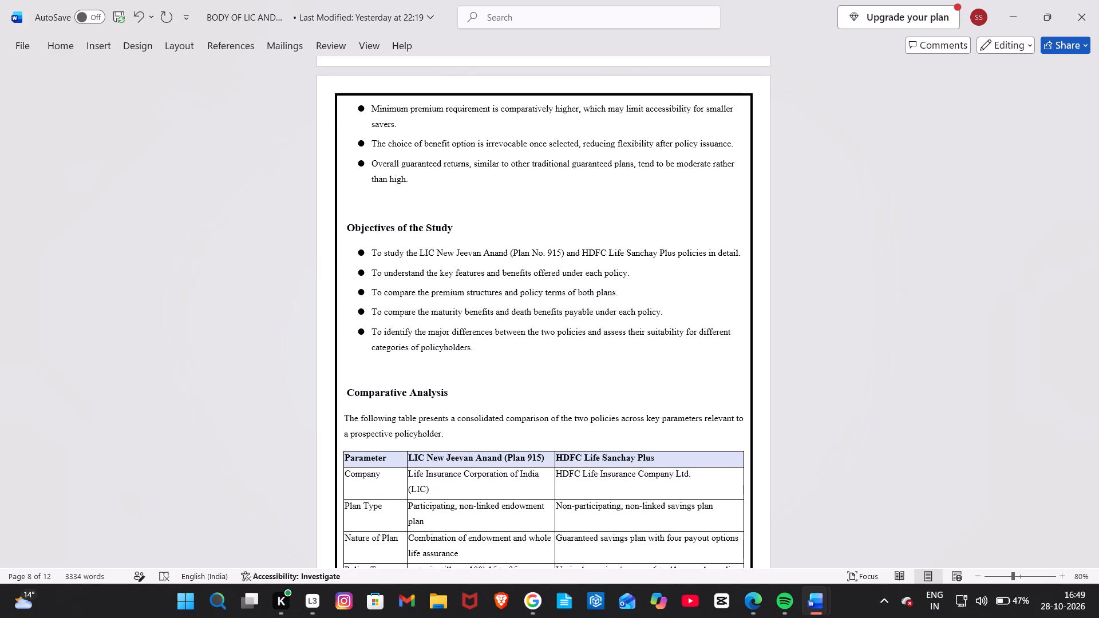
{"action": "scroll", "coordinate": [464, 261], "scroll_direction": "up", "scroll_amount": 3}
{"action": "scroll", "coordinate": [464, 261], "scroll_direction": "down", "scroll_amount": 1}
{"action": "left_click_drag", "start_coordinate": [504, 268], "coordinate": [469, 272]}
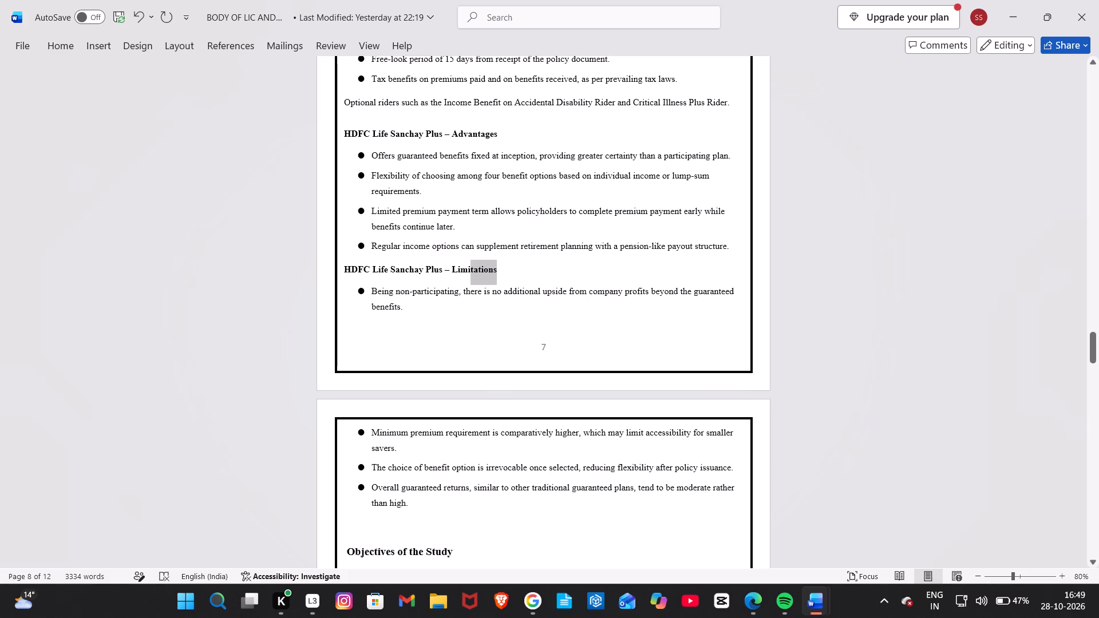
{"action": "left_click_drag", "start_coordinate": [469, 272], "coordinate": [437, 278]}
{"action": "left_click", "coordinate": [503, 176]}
Shorten the HDFC Life Sanchay Plus – Advantages heading to just Advantages.
{"action": "scroll", "coordinate": [503, 176], "scroll_direction": "up", "scroll_amount": 1}
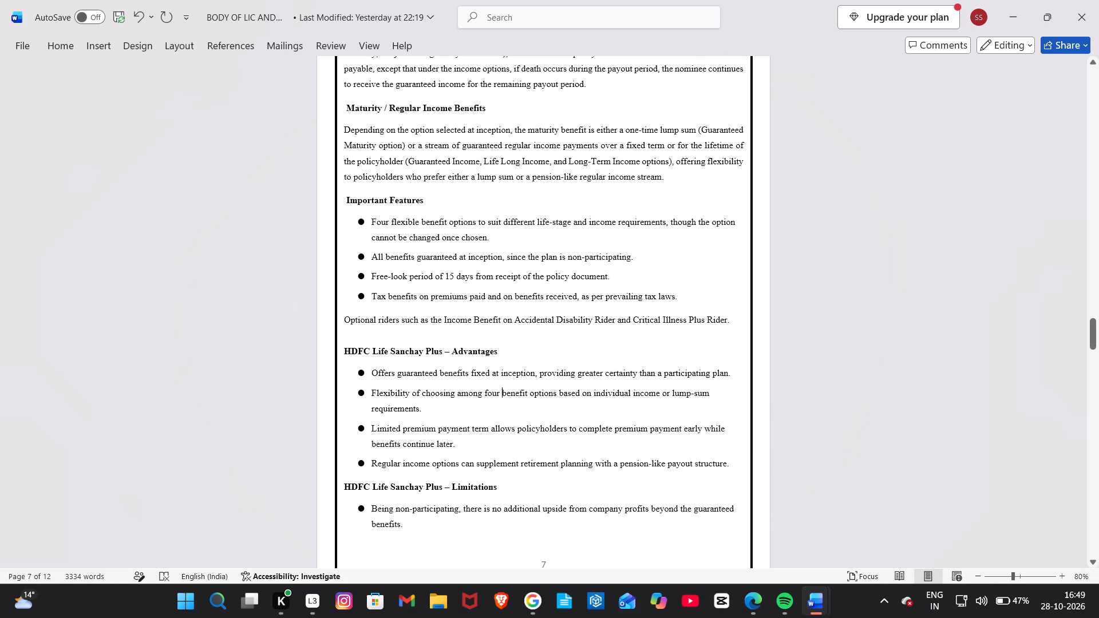
{"action": "left_click", "coordinate": [450, 351]}
{"action": "key", "text": "BackSpace"}
{"action": "key", "text": "BackSpace"}
{"action": "key", "text": "BackSpace"}
{"action": "key", "text": "BackSpace"}
{"action": "key", "text": "BackSpace"}
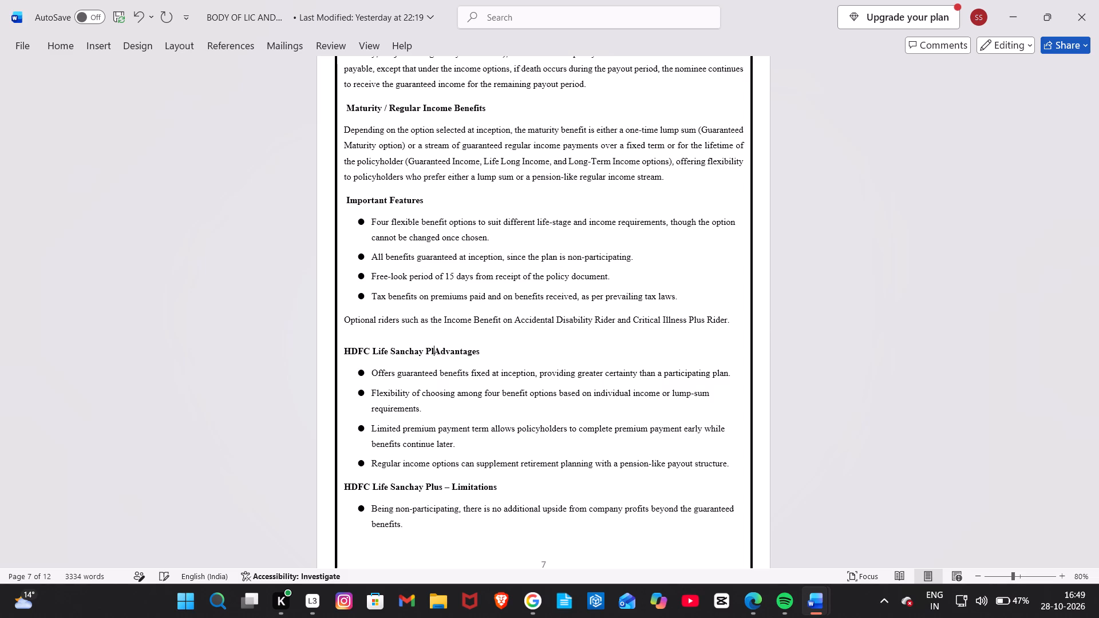
{"action": "key", "text": "BackSpace"}
{"action": "key", "text": "BackSpace"}
{"action": "key", "text": "BackSpace"}
{"action": "key", "text": "BackSpace"}
{"action": "key", "text": "BackSpace"}
{"action": "key", "text": "BackSpace"}
{"action": "key", "text": "BackSpace"}
{"action": "key", "text": "BackSpace"}
{"action": "key", "text": "BackSpace"}
{"action": "key", "text": "BackSpace"}
{"action": "key", "text": "BackSpace"}
{"action": "key", "text": "BackSpace"}
{"action": "key", "text": "BackSpace"}
{"action": "key", "text": "BackSpace"}
{"action": "key", "text": "BackSpace"}
{"action": "key", "text": "BackSpace"}
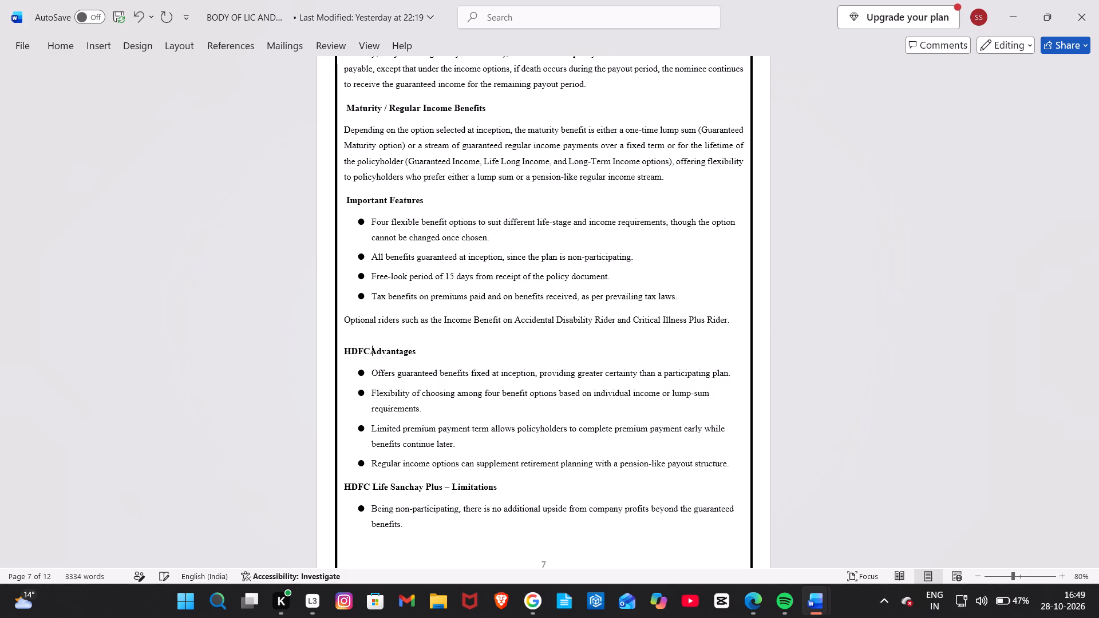
{"action": "key", "text": "BackSpace"}
{"action": "key", "text": "BackSpace"}
{"action": "key", "text": "BackSpace"}
{"action": "key", "text": "BackSpace"}
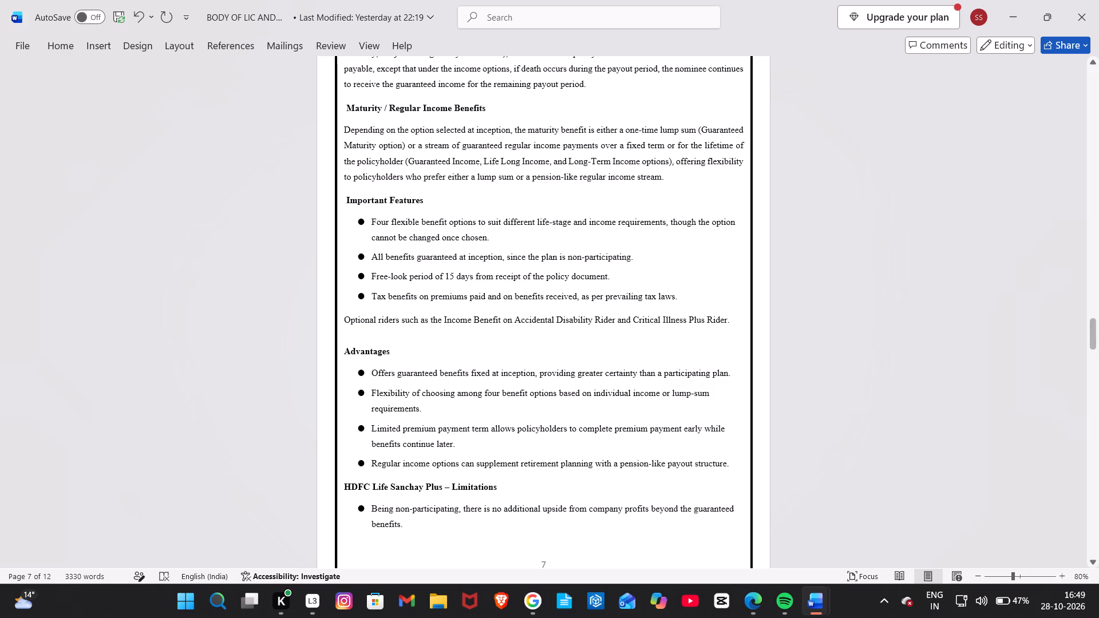
Shorten the HDFC Life Sanchay Plus – Limitations heading to just Limitations.
{"action": "left_click", "coordinate": [449, 489]}
{"action": "key", "text": "BackSpace"}
{"action": "key", "text": "BackSpace"}
{"action": "key", "text": "BackSpace"}
{"action": "key", "text": "BackSpace"}
{"action": "key", "text": "BackSpace"}
{"action": "key", "text": "BackSpace"}
{"action": "key", "text": "BackSpace"}
{"action": "key", "text": "BackSpace"}
{"action": "key", "text": "BackSpace"}
{"action": "key", "text": "BackSpace"}
{"action": "key", "text": "BackSpace"}
{"action": "key", "text": "BackSpace"}
{"action": "key", "text": "BackSpace"}
{"action": "key", "text": "BackSpace"}
{"action": "key", "text": "BackSpace"}
{"action": "key", "text": "BackSpace"}
{"action": "key", "text": "BackSpace"}
{"action": "key", "text": "BackSpace"}
{"action": "key", "text": "BackSpace"}
{"action": "key", "text": "BackSpace"}
{"action": "key", "text": "BackSpace"}
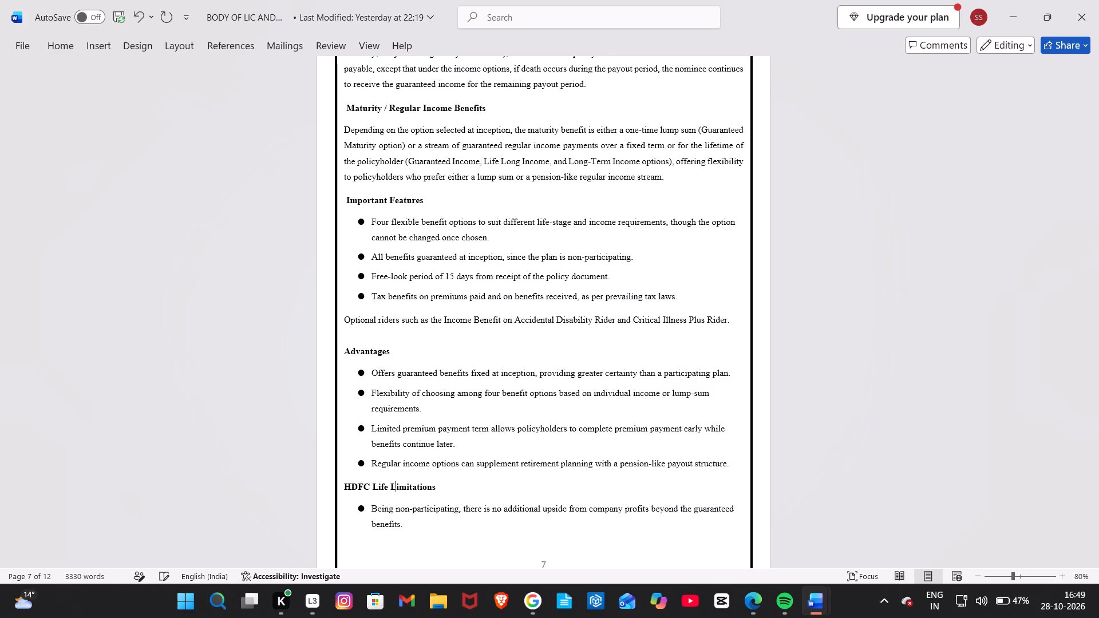
{"action": "key", "text": "BackSpace"}
{"action": "key", "text": "BackSpace"}
{"action": "key", "text": "BackSpace"}
{"action": "key", "text": "BackSpace"}
{"action": "key", "text": "BackSpace"}
{"action": "key", "text": "BackSpace"}
{"action": "key", "text": "BackSpace"}
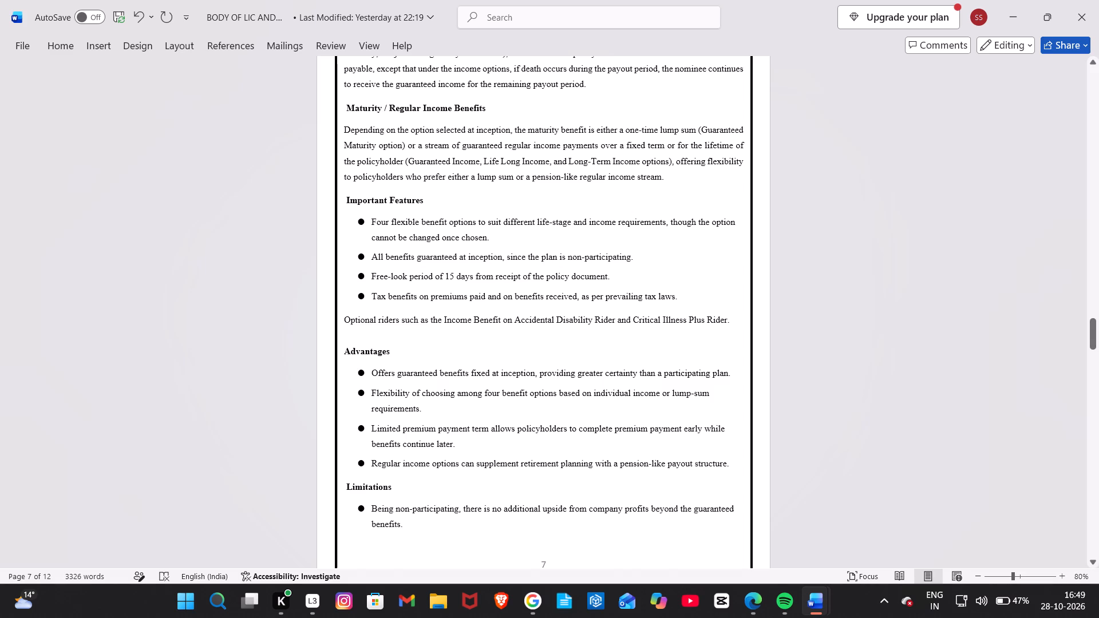
Add two line breaks below the Premium rebates bullet under LIC's Important Features and paste the copied Advantages and Limitations sections there, keeping source formatting.
{"action": "scroll", "coordinate": [520, 393], "scroll_direction": "down", "scroll_amount": 1}
{"action": "scroll", "coordinate": [520, 393], "scroll_direction": "up", "scroll_amount": 1}
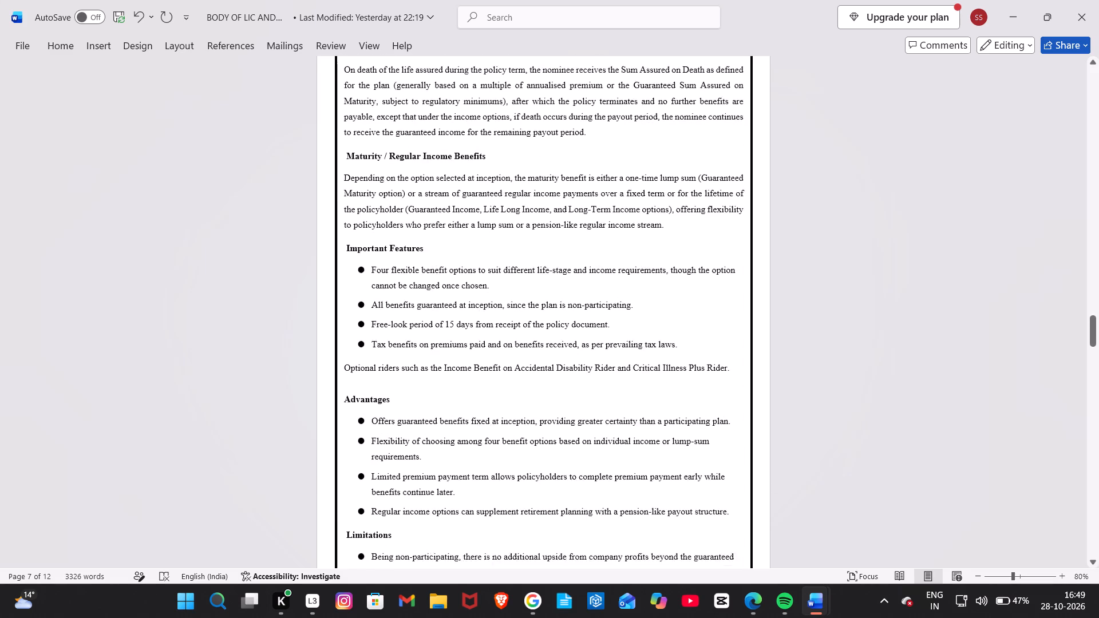
{"action": "scroll", "coordinate": [520, 393], "scroll_direction": "up", "scroll_amount": 7}
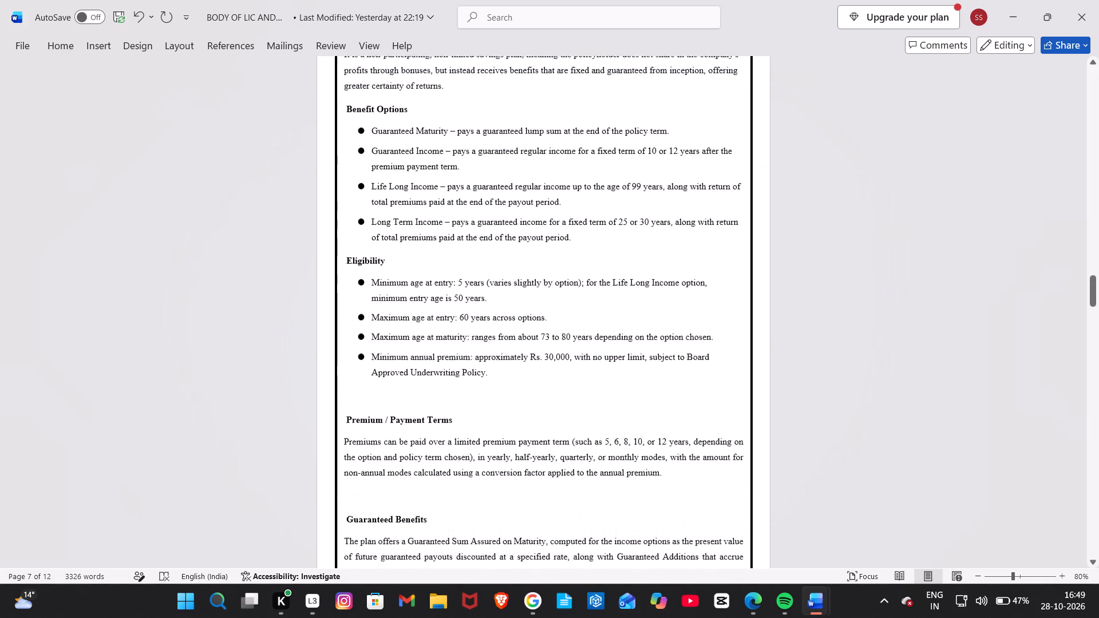
{"action": "scroll", "coordinate": [520, 393], "scroll_direction": "up", "scroll_amount": 5}
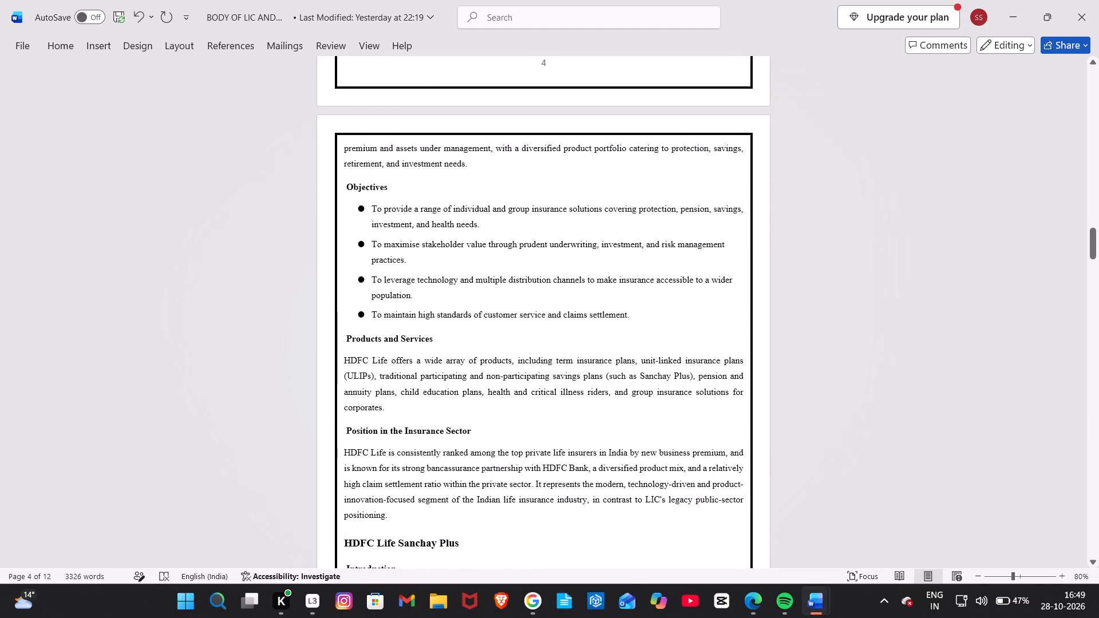
{"action": "scroll", "coordinate": [473, 294], "scroll_direction": "down", "scroll_amount": 2}
{"action": "scroll", "coordinate": [473, 294], "scroll_direction": "up", "scroll_amount": 2}
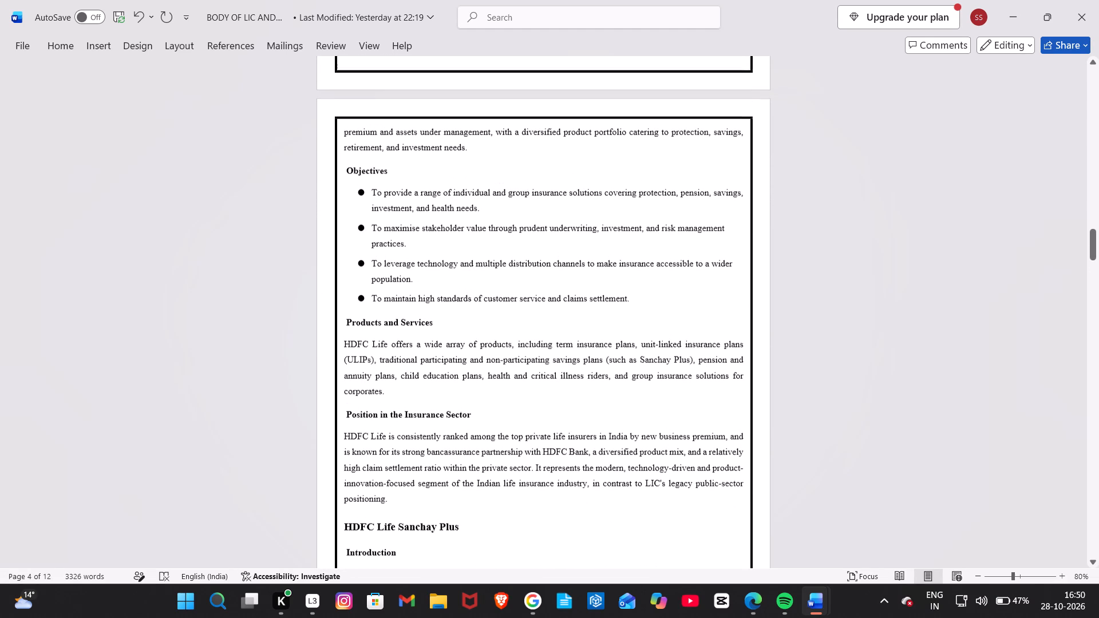
{"action": "scroll", "coordinate": [473, 294], "scroll_direction": "up", "scroll_amount": 3}
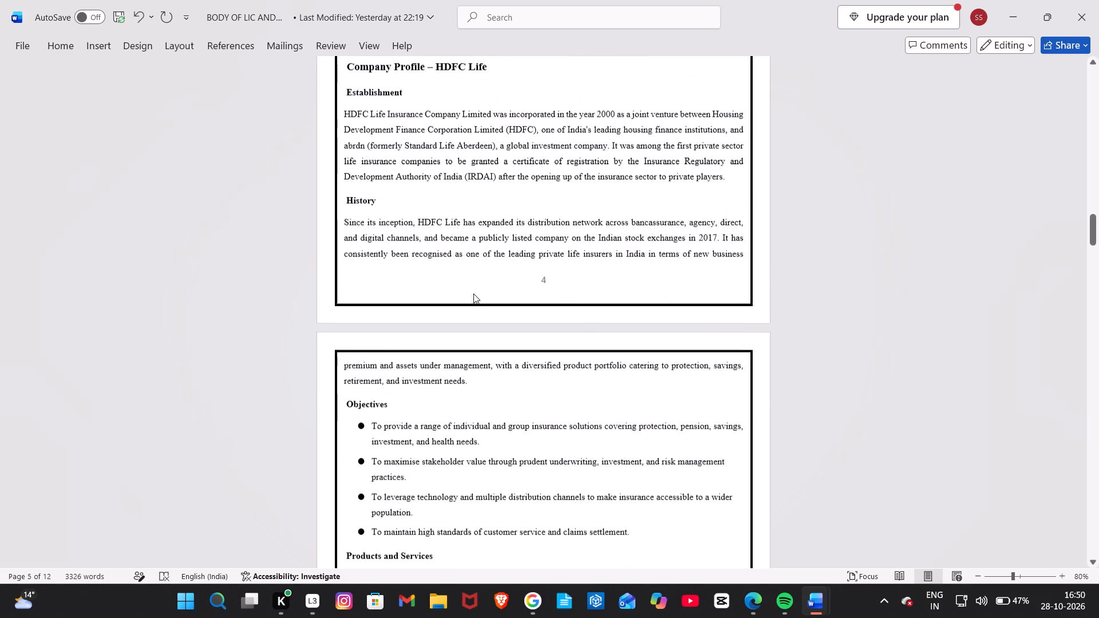
{"action": "scroll", "coordinate": [473, 294], "scroll_direction": "up", "scroll_amount": 3}
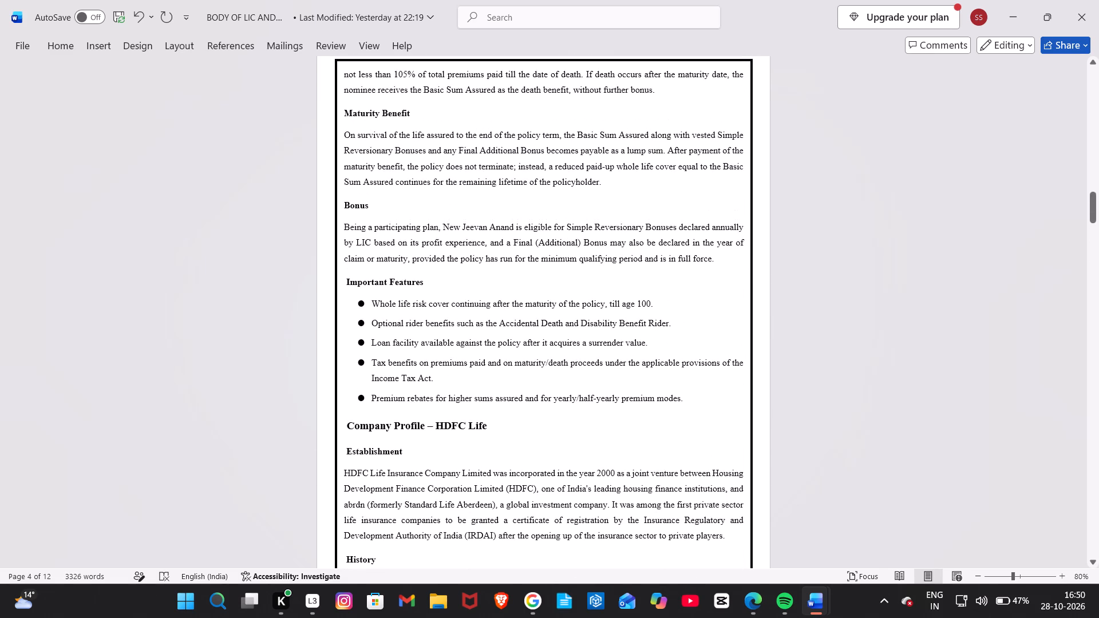
{"action": "scroll", "coordinate": [473, 294], "scroll_direction": "up", "scroll_amount": 1}
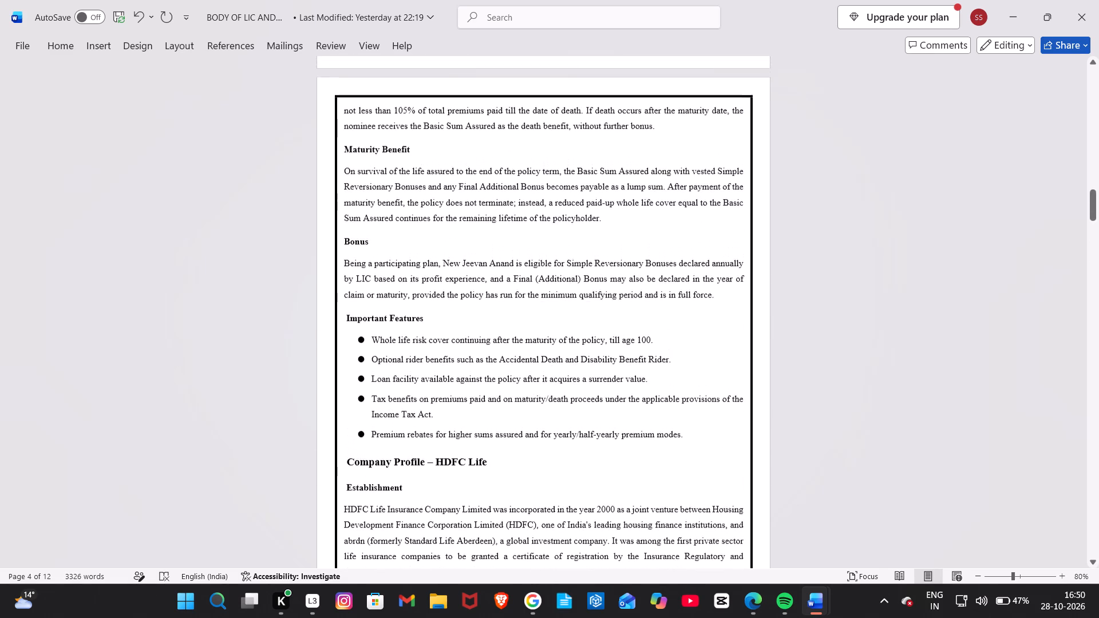
{"action": "scroll", "coordinate": [473, 294], "scroll_direction": "up", "scroll_amount": 1}
{"action": "scroll", "coordinate": [473, 294], "scroll_direction": "down", "scroll_amount": 2}
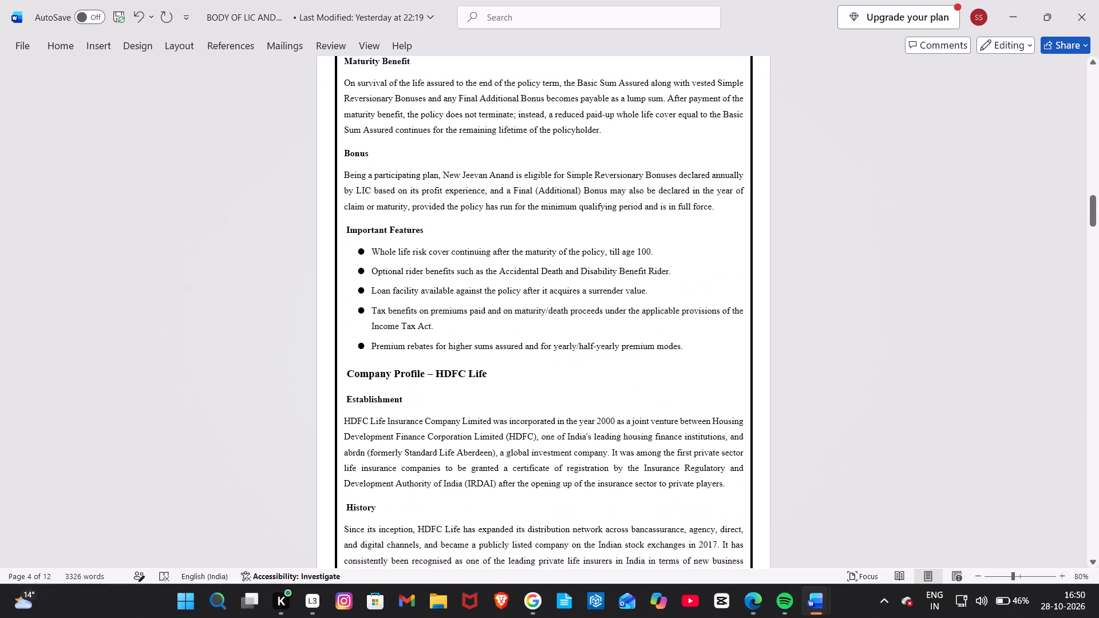
{"action": "scroll", "coordinate": [473, 294], "scroll_direction": "down", "scroll_amount": 2}
{"action": "left_click", "coordinate": [692, 283]}
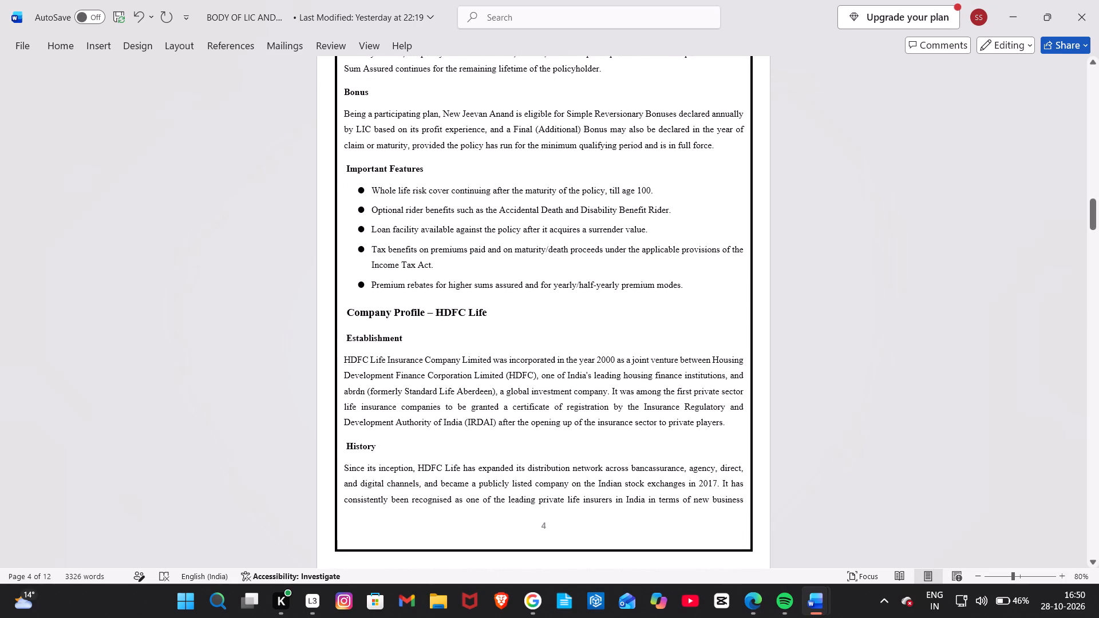
{"action": "key", "text": "Return"}
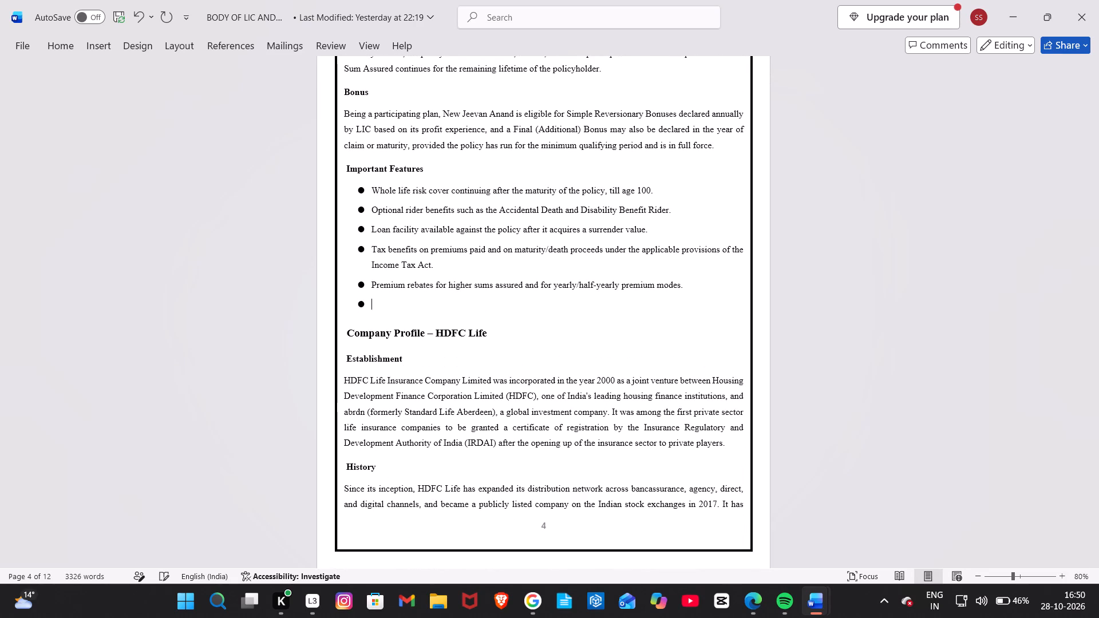
{"action": "key", "text": "Return"}
{"action": "key", "text": "shift+Return"}
{"action": "key", "text": "shift+Return"}
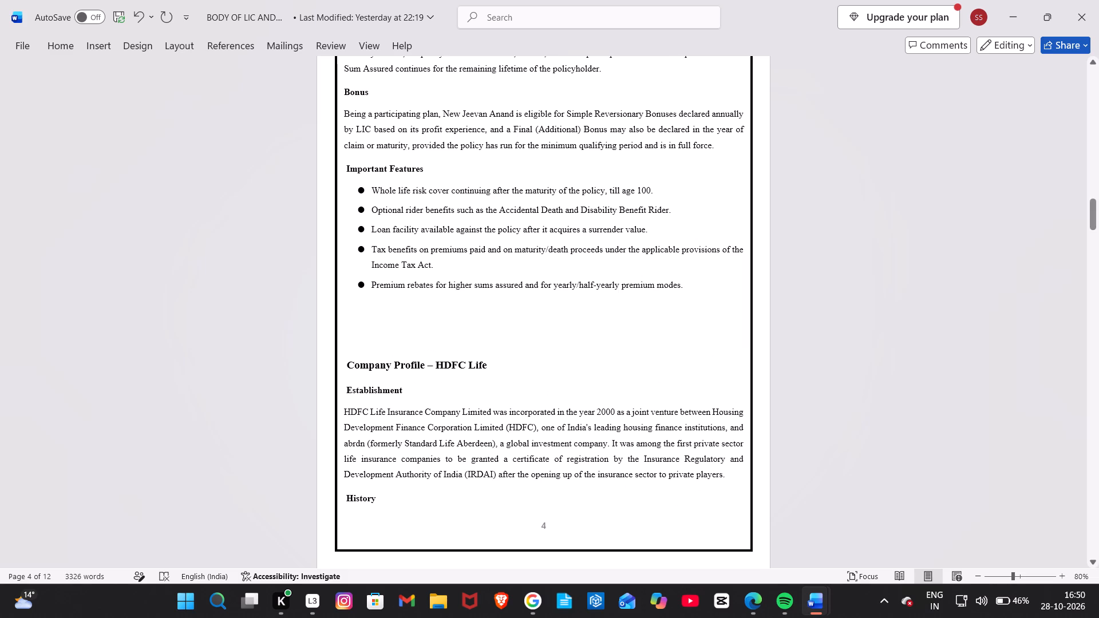
{"action": "left_click", "coordinate": [351, 336]}
{"action": "right_click", "coordinate": [351, 336]}
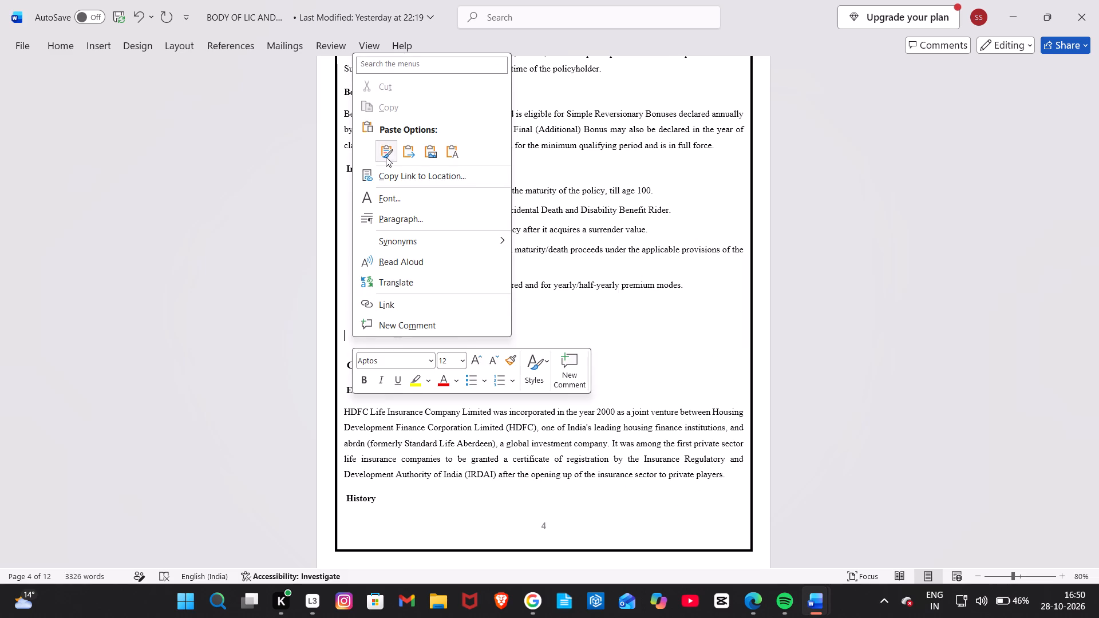
{"action": "left_click", "coordinate": [386, 156]}
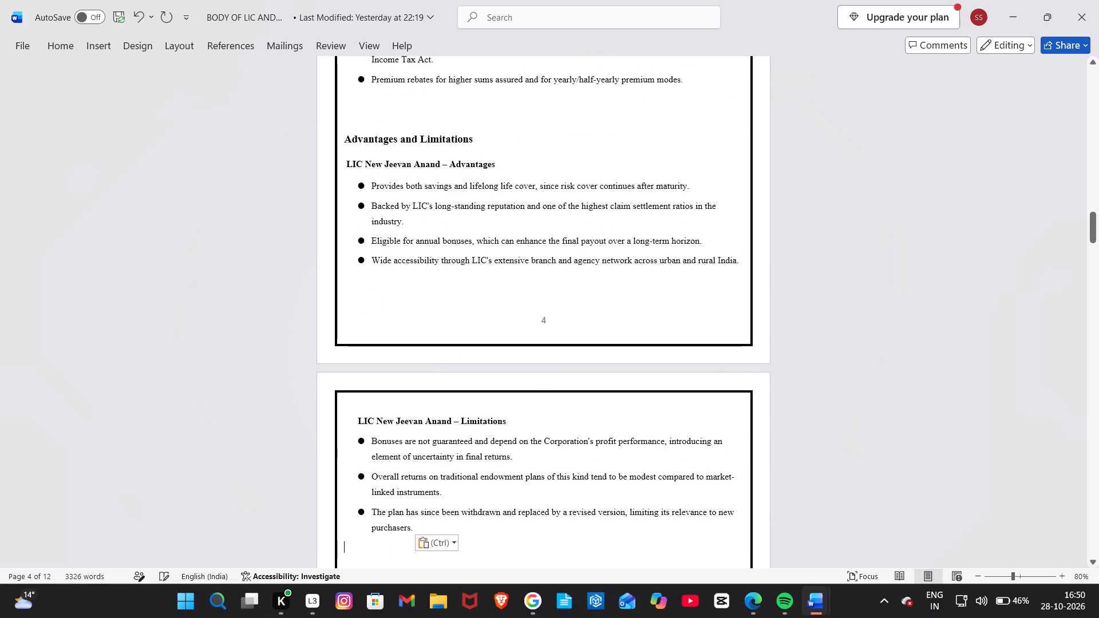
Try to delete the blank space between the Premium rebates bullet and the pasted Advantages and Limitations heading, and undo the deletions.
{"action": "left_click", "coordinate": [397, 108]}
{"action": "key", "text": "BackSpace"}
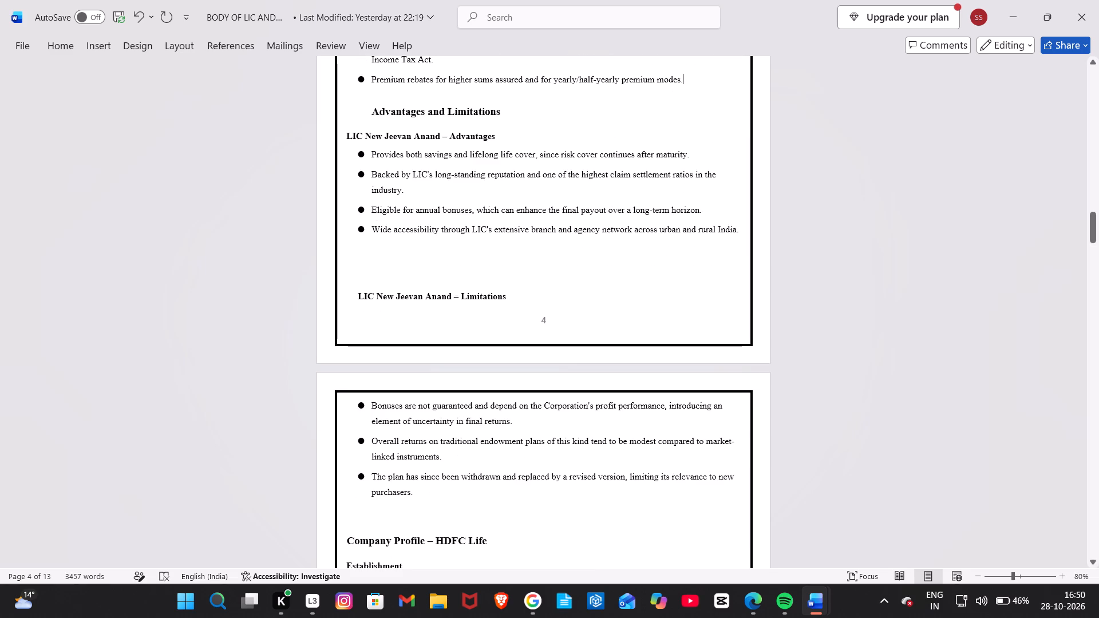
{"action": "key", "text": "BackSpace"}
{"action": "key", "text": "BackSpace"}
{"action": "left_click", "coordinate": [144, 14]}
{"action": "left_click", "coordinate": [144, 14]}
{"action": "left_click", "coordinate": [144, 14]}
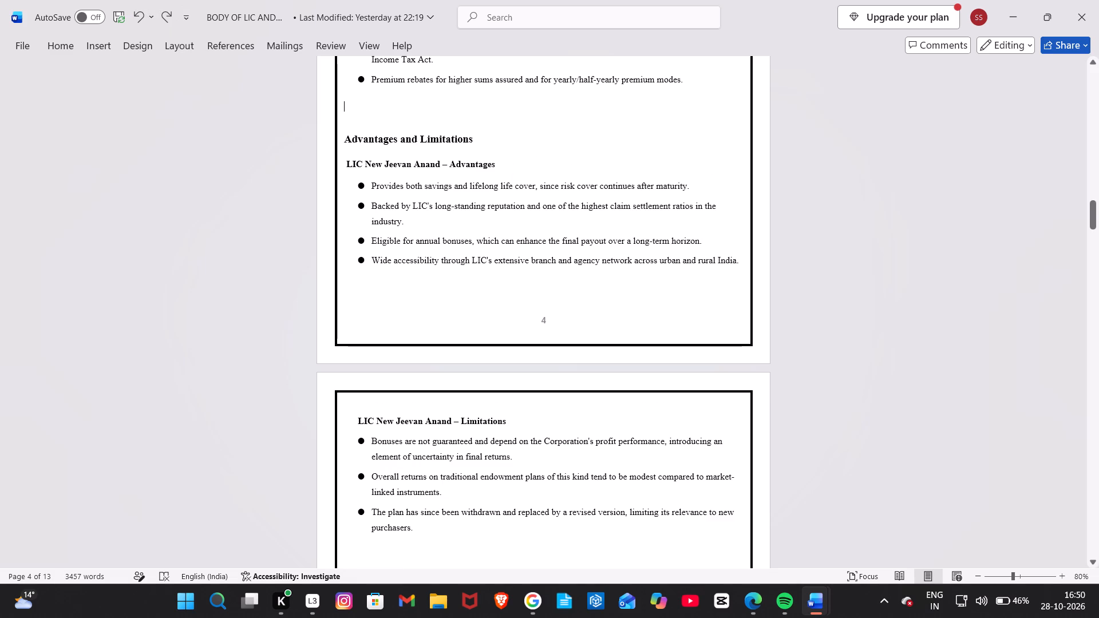
Remove one blank line directly above the pasted Advantages and Limitations heading.
{"action": "left_click", "coordinate": [378, 120]}
{"action": "key", "text": "BackSpace"}
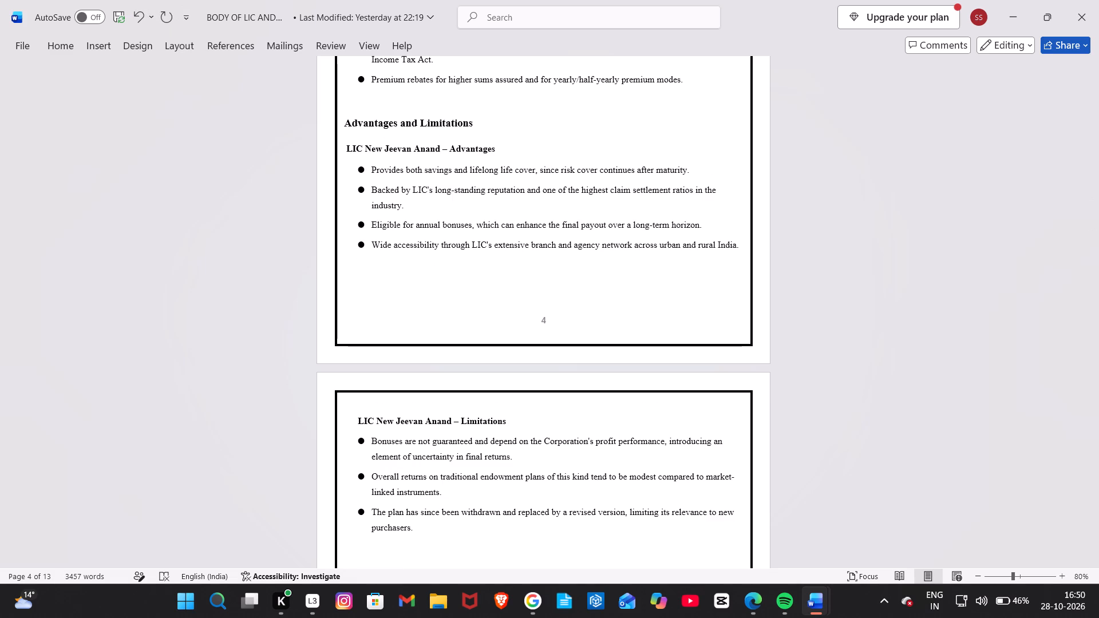
Remove the two blank lines between the Introduction paragraph and the Type of Plan heading under HDFC Life Sanchay Plus.
{"action": "scroll", "coordinate": [491, 215], "scroll_direction": "down", "scroll_amount": 1}
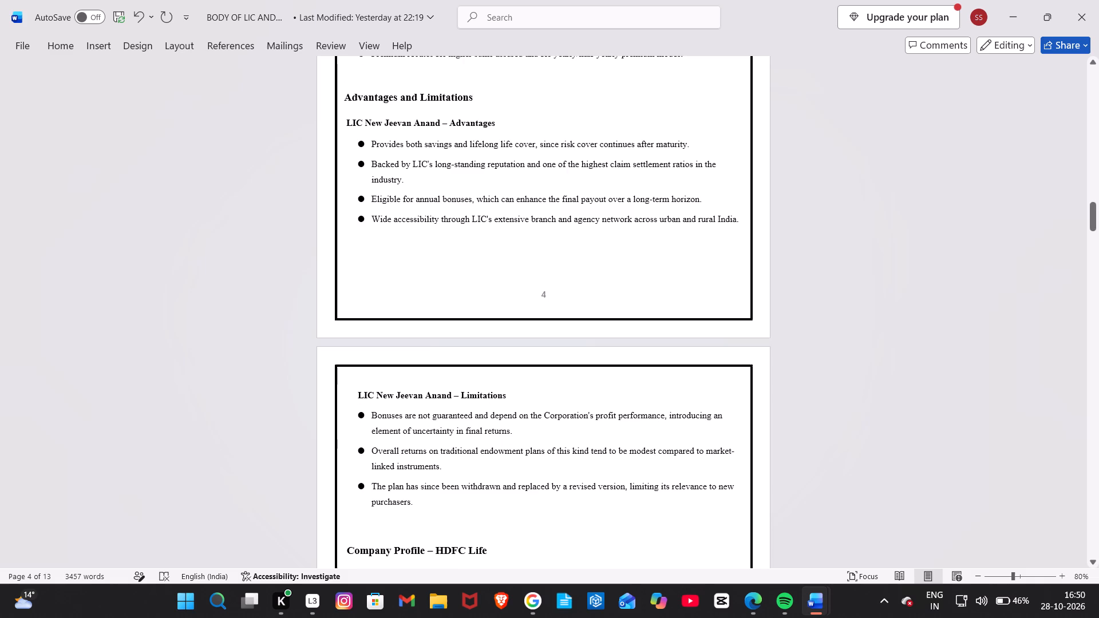
{"action": "scroll", "coordinate": [491, 215], "scroll_direction": "down", "scroll_amount": 1}
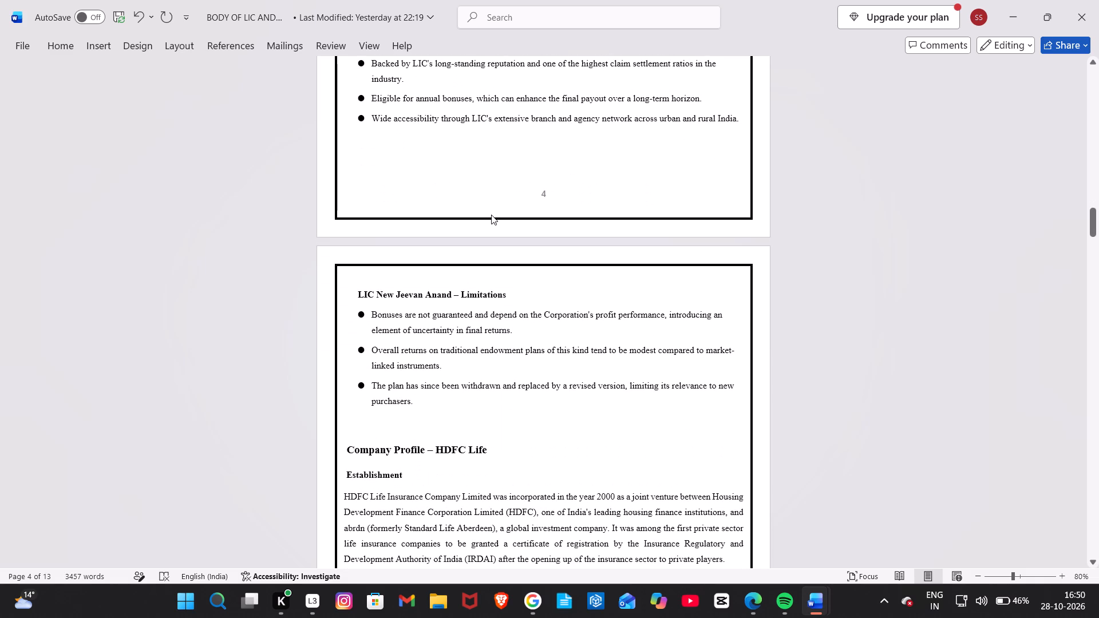
{"action": "scroll", "coordinate": [491, 215], "scroll_direction": "down", "scroll_amount": 3}
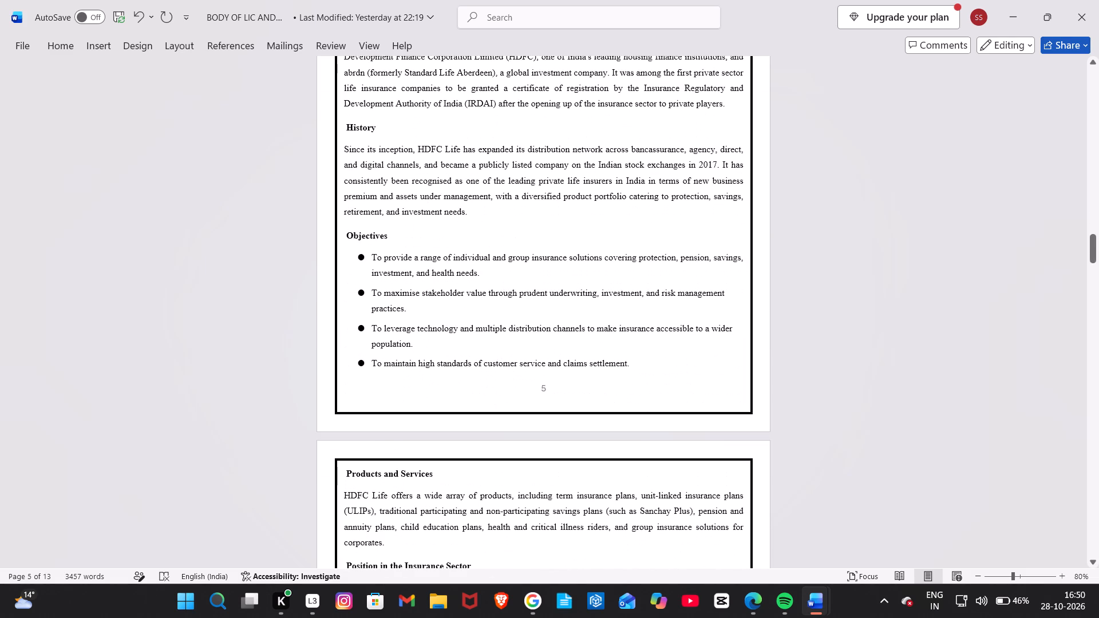
{"action": "scroll", "coordinate": [491, 215], "scroll_direction": "down", "scroll_amount": 5}
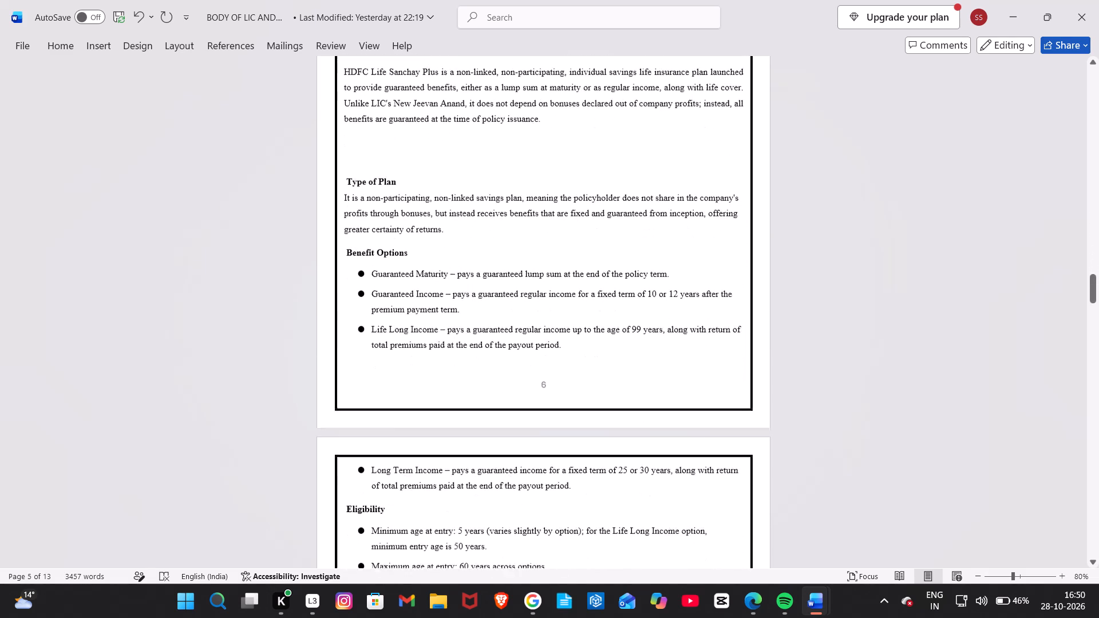
{"action": "left_click", "coordinate": [370, 208]}
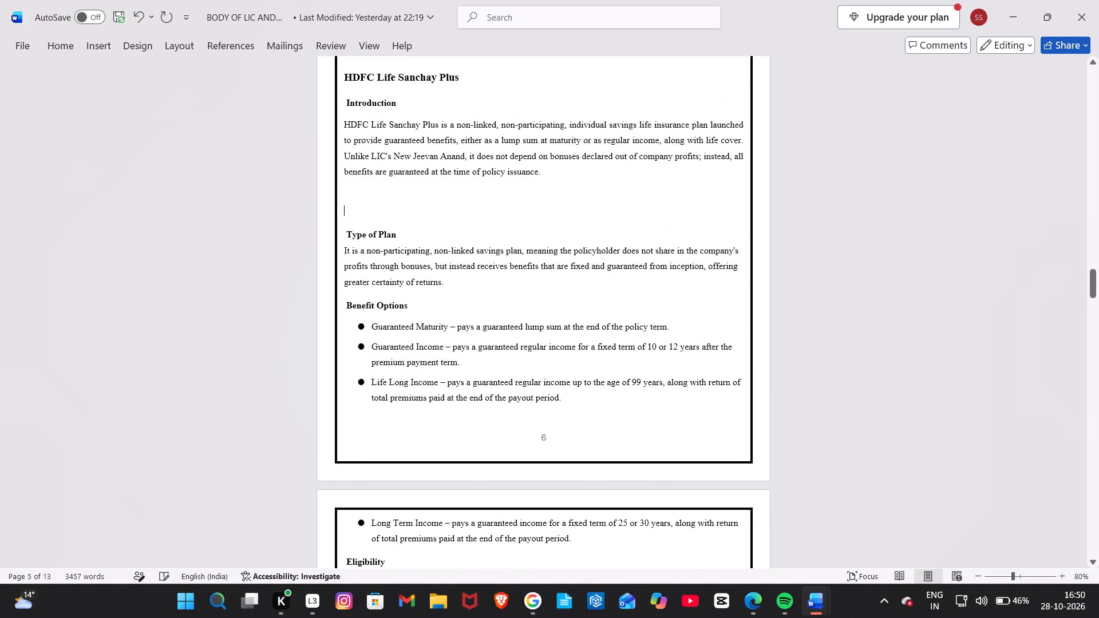
{"action": "key", "text": "BackSpace"}
{"action": "key", "text": "BackSpace"}
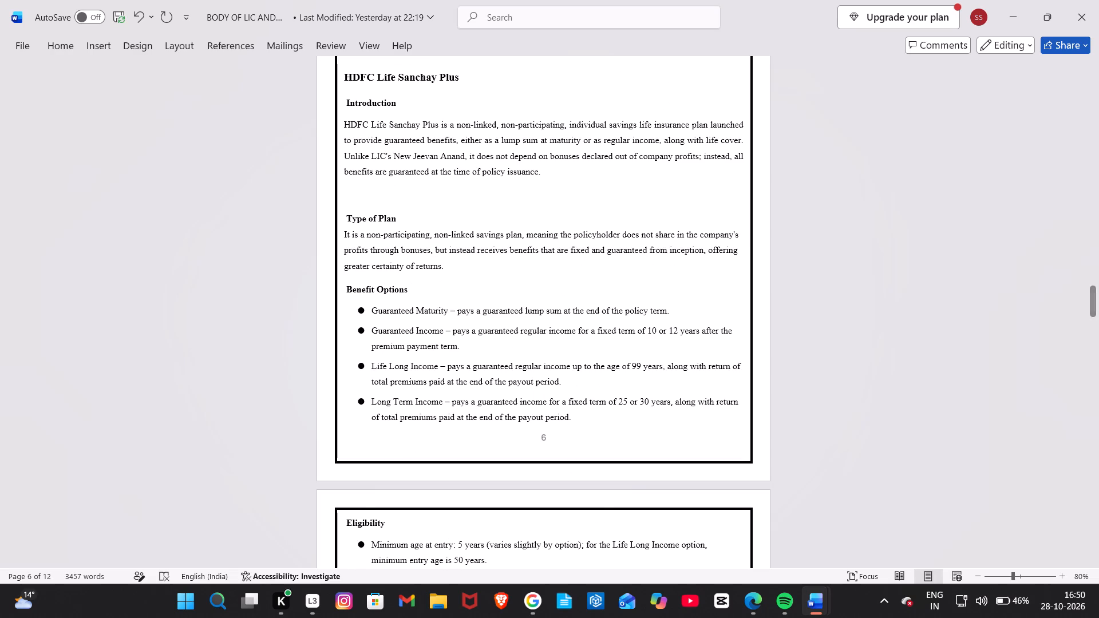
Insert a line break before the Eligibility heading under HDFC Life Sanchay Plus so it starts on the next page.
{"action": "scroll", "coordinate": [370, 208], "scroll_direction": "down", "scroll_amount": 1}
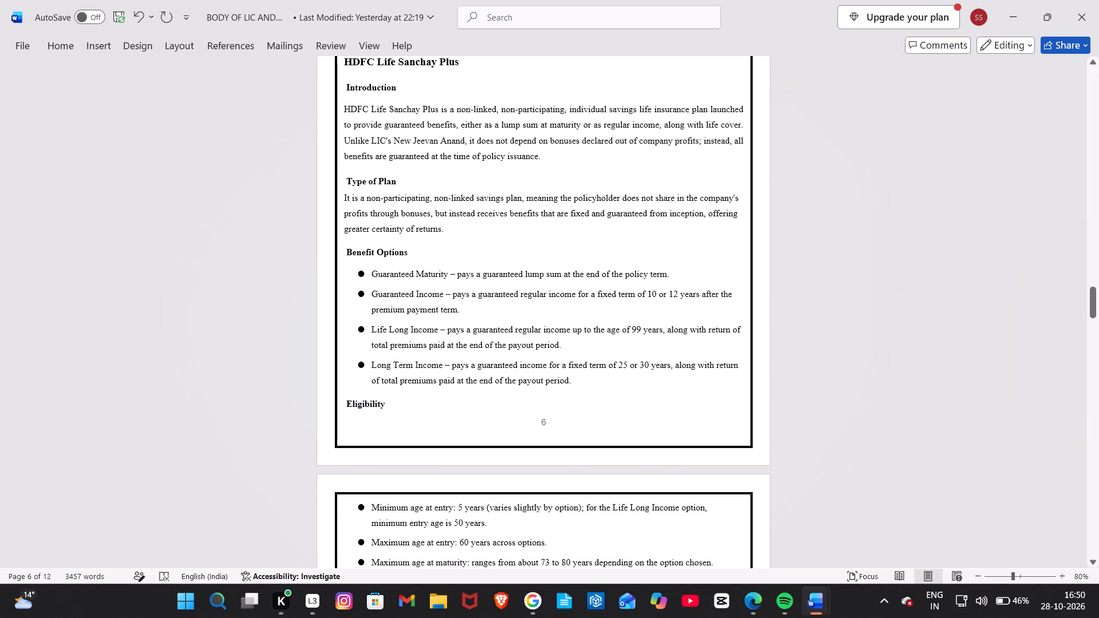
{"action": "left_click", "coordinate": [343, 401]}
{"action": "key", "text": "shift+Return"}
Review the layout of the HDFC Life Sanchay Plus sections from Eligibility through to Objectives of the Study.
{"action": "scroll", "coordinate": [343, 401], "scroll_direction": "down", "scroll_amount": 5}
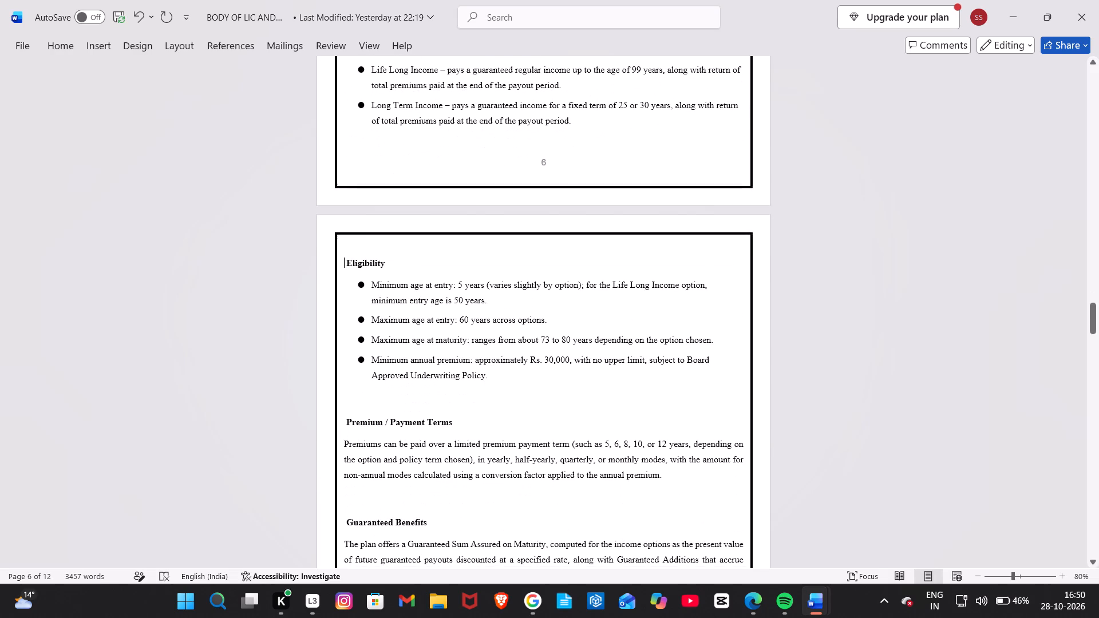
{"action": "scroll", "coordinate": [343, 401], "scroll_direction": "down", "scroll_amount": 4}
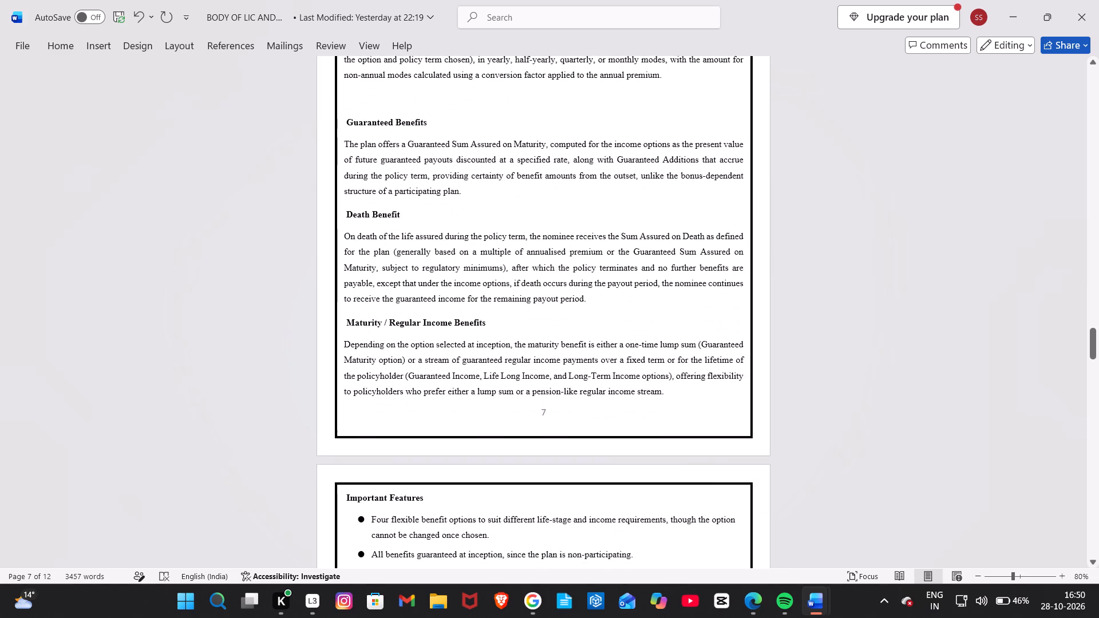
{"action": "scroll", "coordinate": [343, 401], "scroll_direction": "down", "scroll_amount": 2}
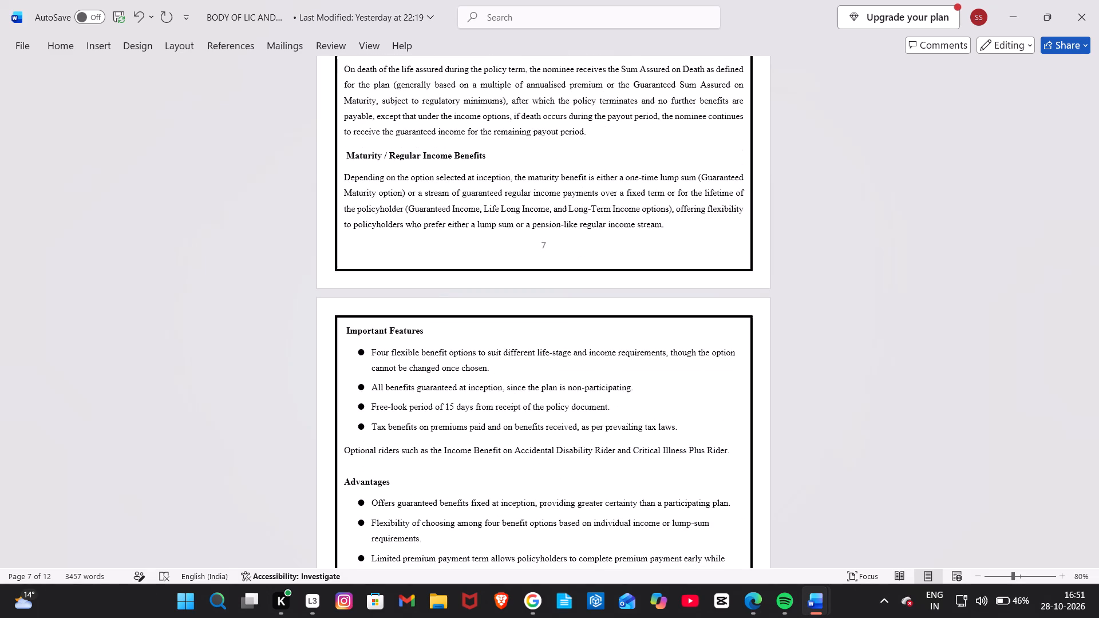
{"action": "scroll", "coordinate": [343, 401], "scroll_direction": "down", "scroll_amount": 1}
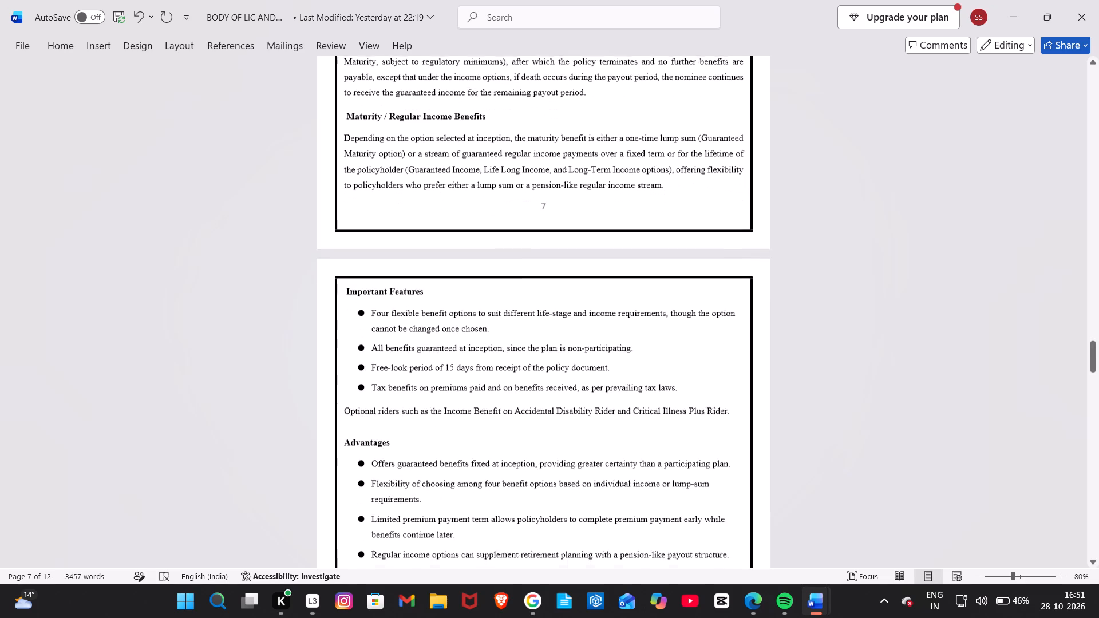
{"action": "scroll", "coordinate": [343, 401], "scroll_direction": "down", "scroll_amount": 4}
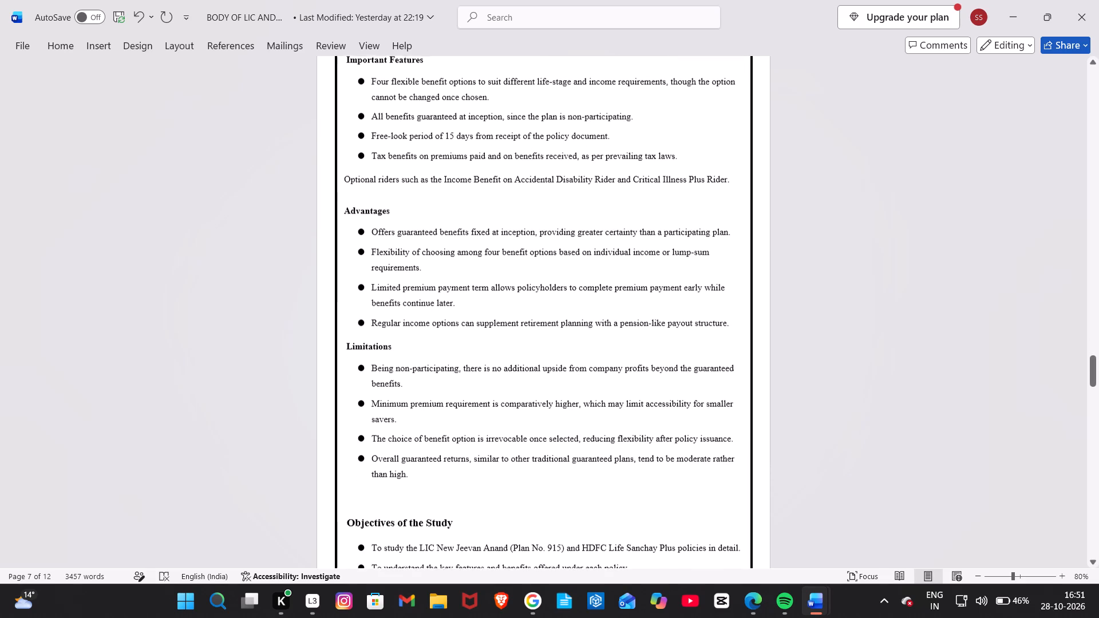
{"action": "scroll", "coordinate": [343, 401], "scroll_direction": "down", "scroll_amount": 4}
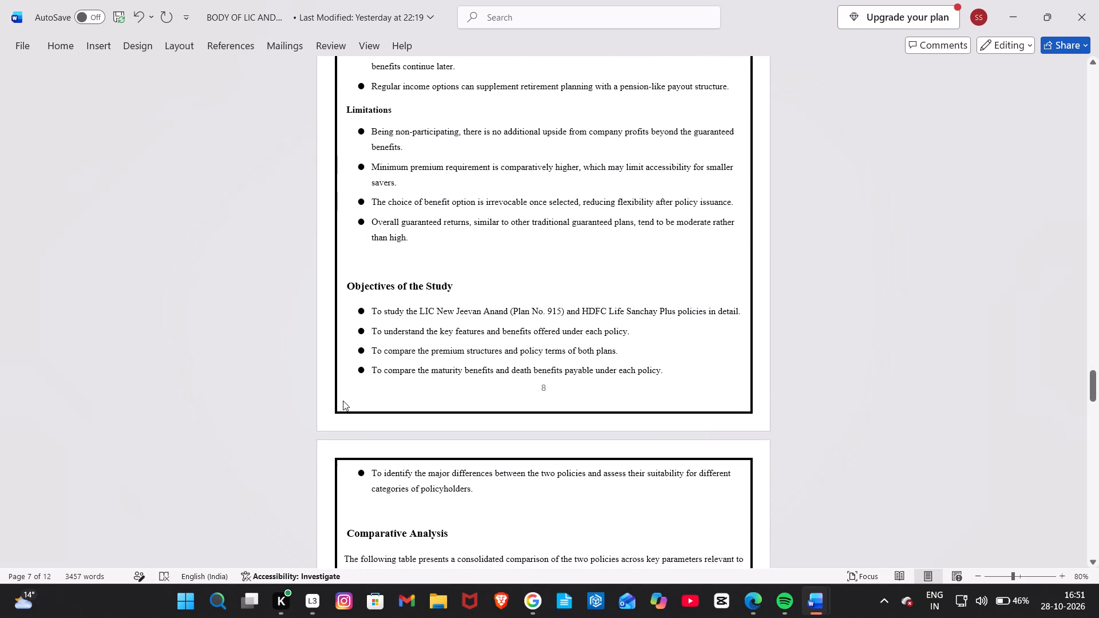
{"action": "scroll", "coordinate": [343, 401], "scroll_direction": "down", "scroll_amount": 1}
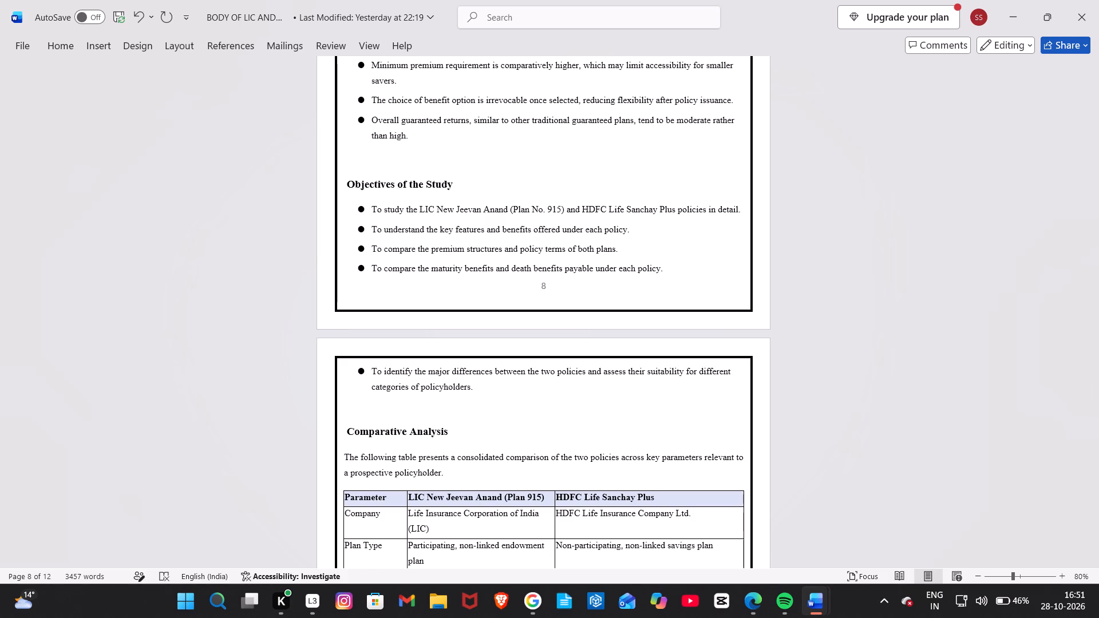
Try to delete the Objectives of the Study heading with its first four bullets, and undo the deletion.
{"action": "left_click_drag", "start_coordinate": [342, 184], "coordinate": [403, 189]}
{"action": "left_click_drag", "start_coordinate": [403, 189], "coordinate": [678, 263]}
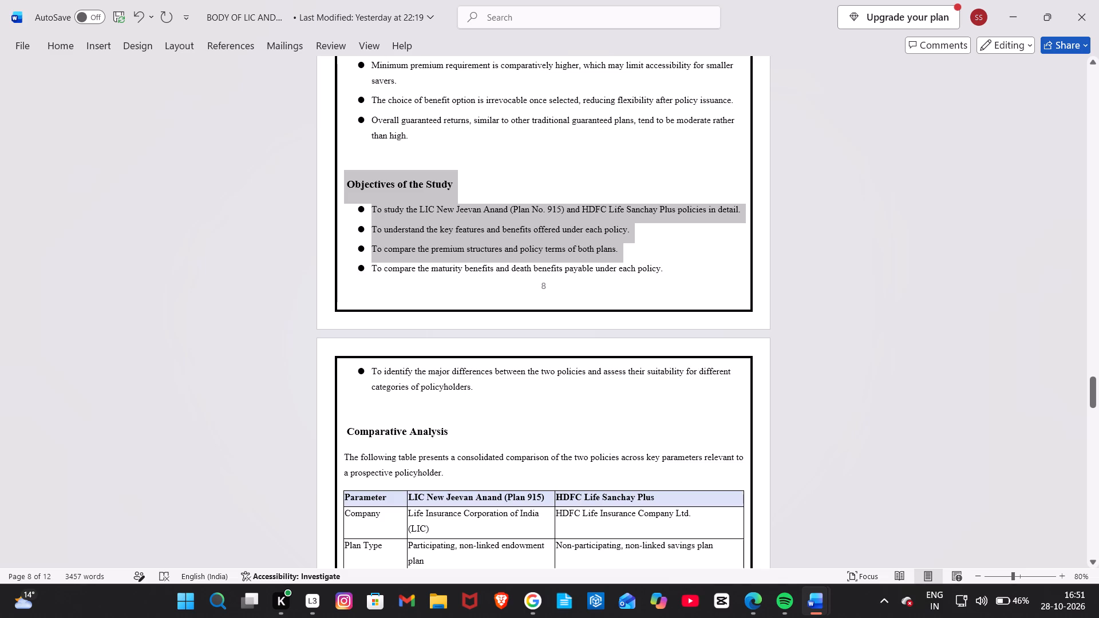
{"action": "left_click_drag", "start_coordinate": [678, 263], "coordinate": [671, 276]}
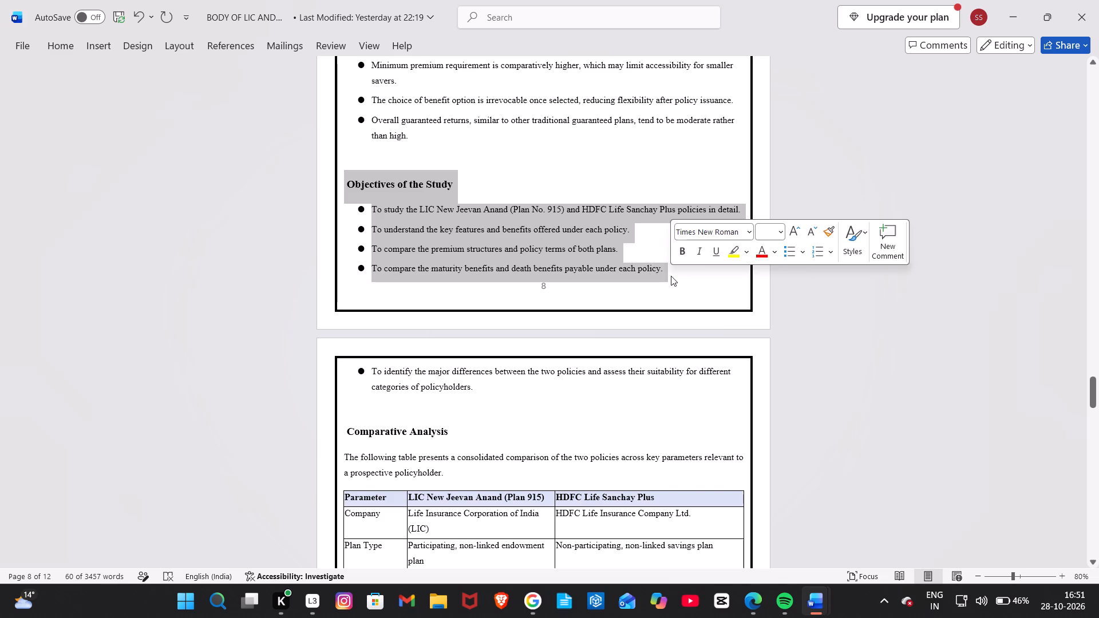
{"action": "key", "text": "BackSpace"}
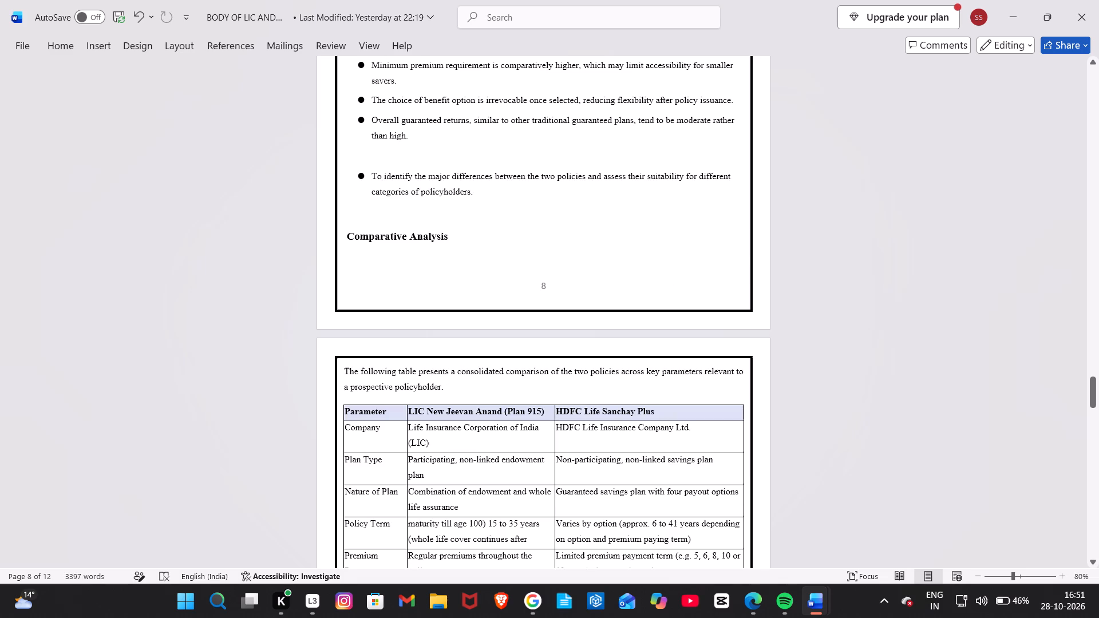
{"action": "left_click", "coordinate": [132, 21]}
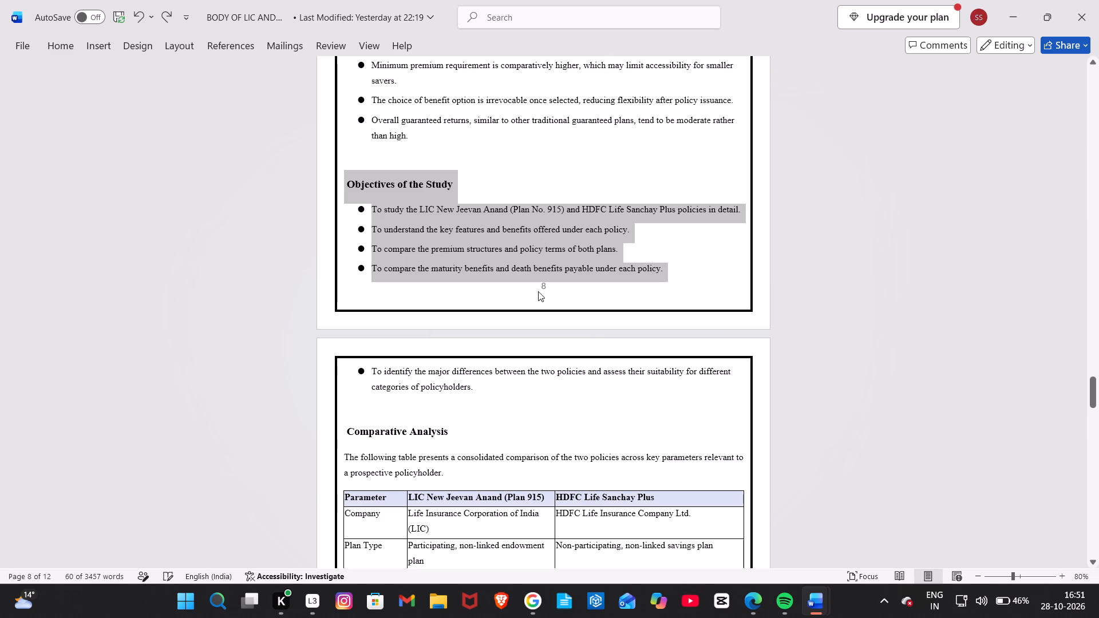
Delete the Objectives of the Study heading with all five bullets and remove the leftover empty bullet and its indent.
{"action": "left_click_drag", "start_coordinate": [481, 393], "coordinate": [350, 177]}
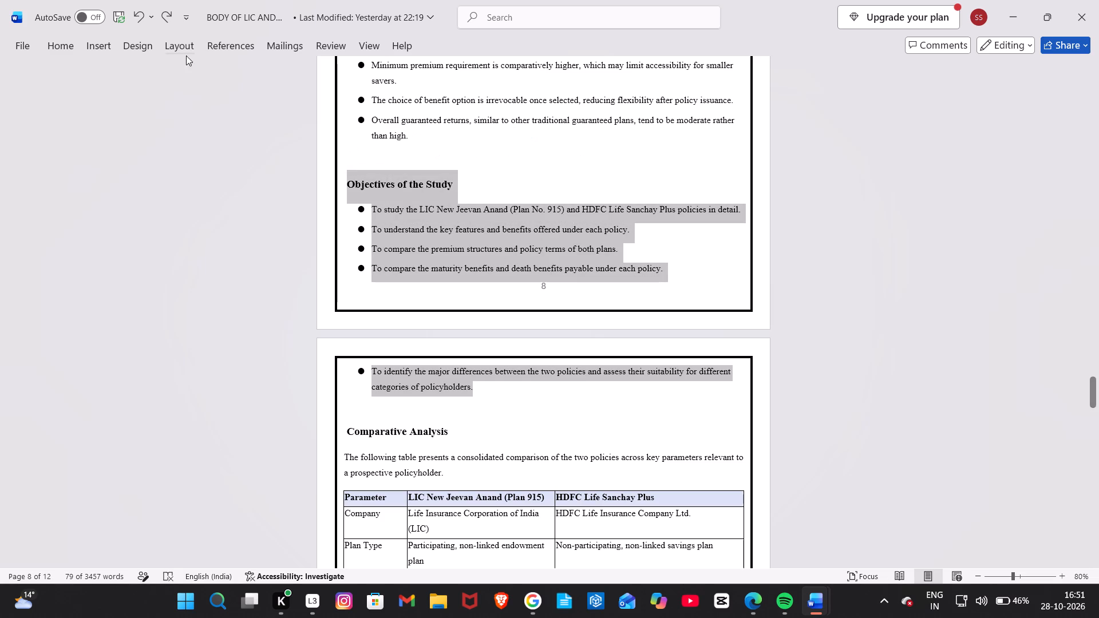
{"action": "key", "text": "BackSpace"}
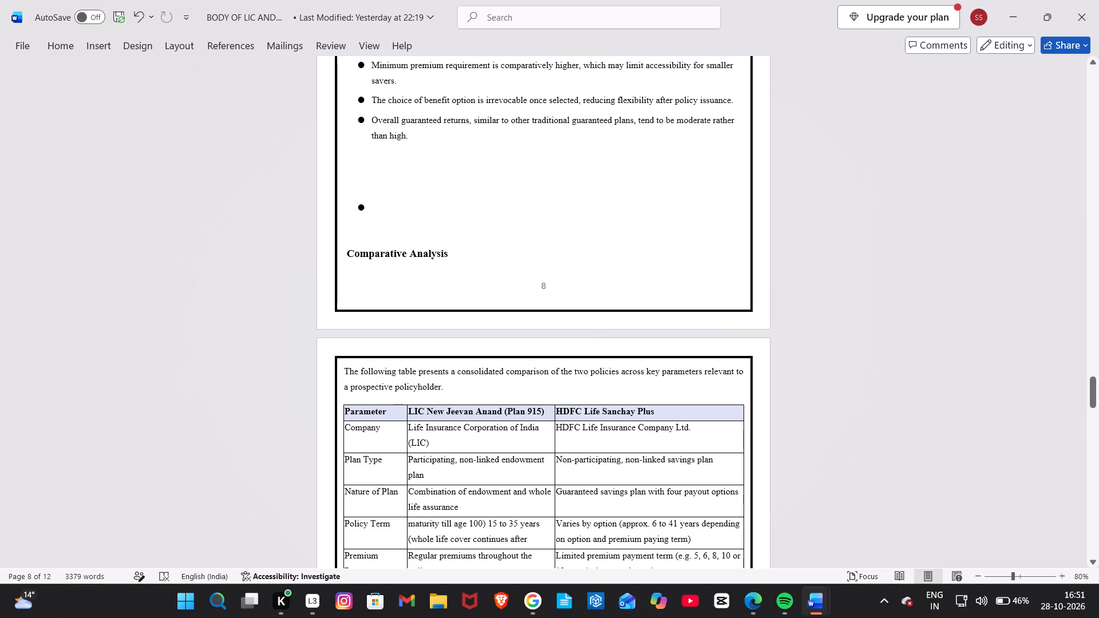
{"action": "left_click", "coordinate": [377, 204]}
{"action": "key", "text": "BackSpace"}
{"action": "key", "text": "BackSpace"}
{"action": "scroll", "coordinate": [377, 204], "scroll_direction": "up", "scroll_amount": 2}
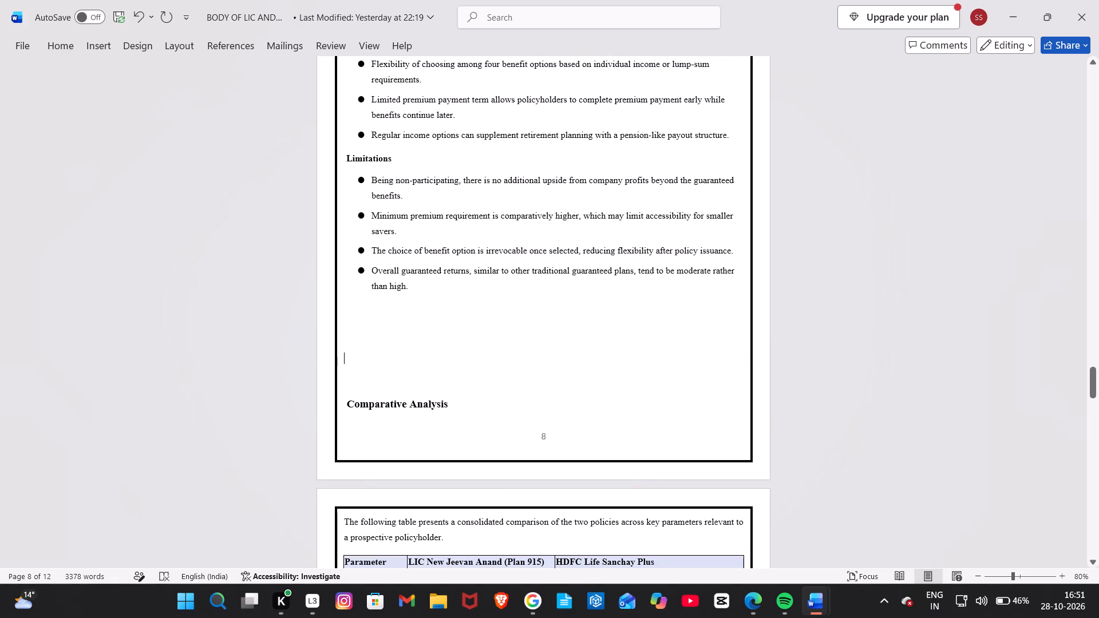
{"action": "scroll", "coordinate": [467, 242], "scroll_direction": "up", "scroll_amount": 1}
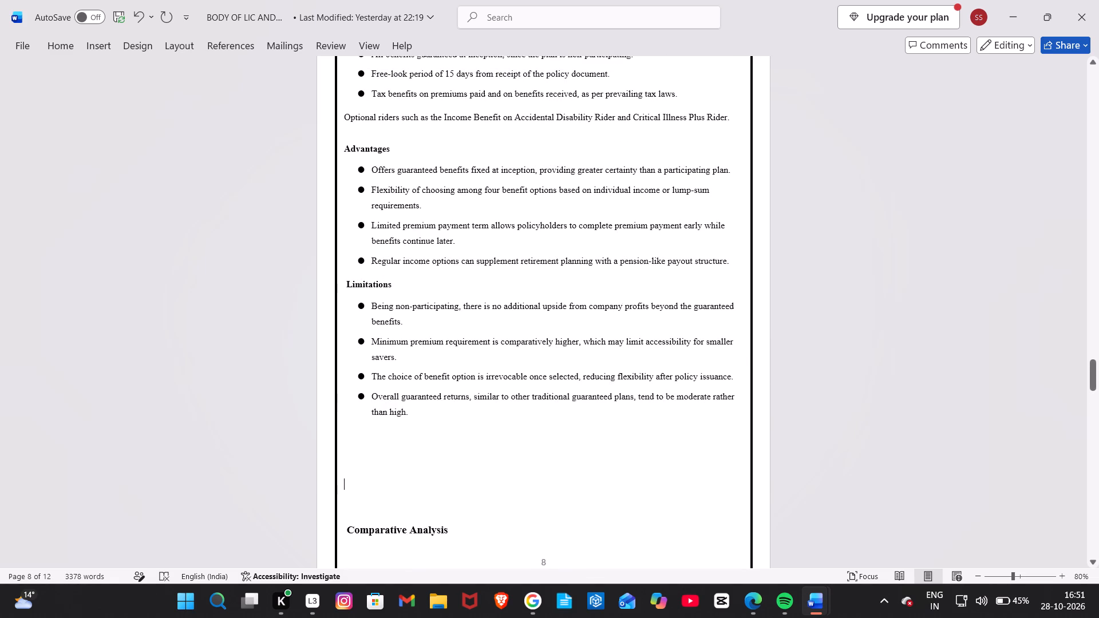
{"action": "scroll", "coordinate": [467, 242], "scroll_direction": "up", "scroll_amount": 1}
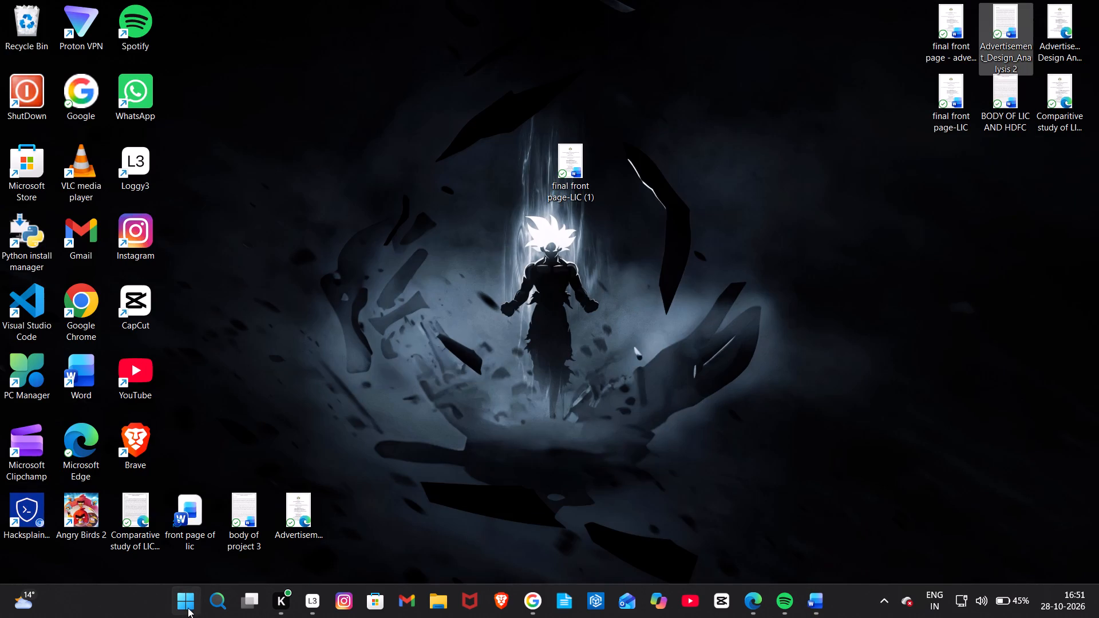
Open Google from the desktop and search for "lic jeevan anand policies 34 objectives".
{"action": "double_click", "coordinate": [84, 102]}
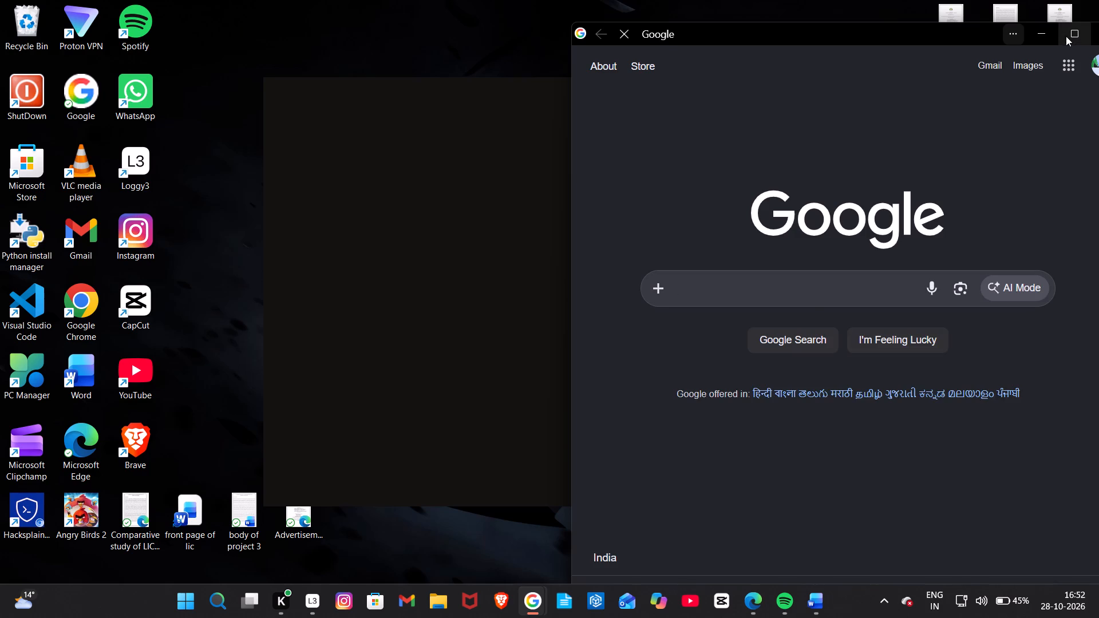
{"action": "left_click", "coordinate": [816, 287]}
{"action": "type", "text": "lic"}
{"action": "key", "text": "space"}
{"action": "type", "text": "jeevan ana"}
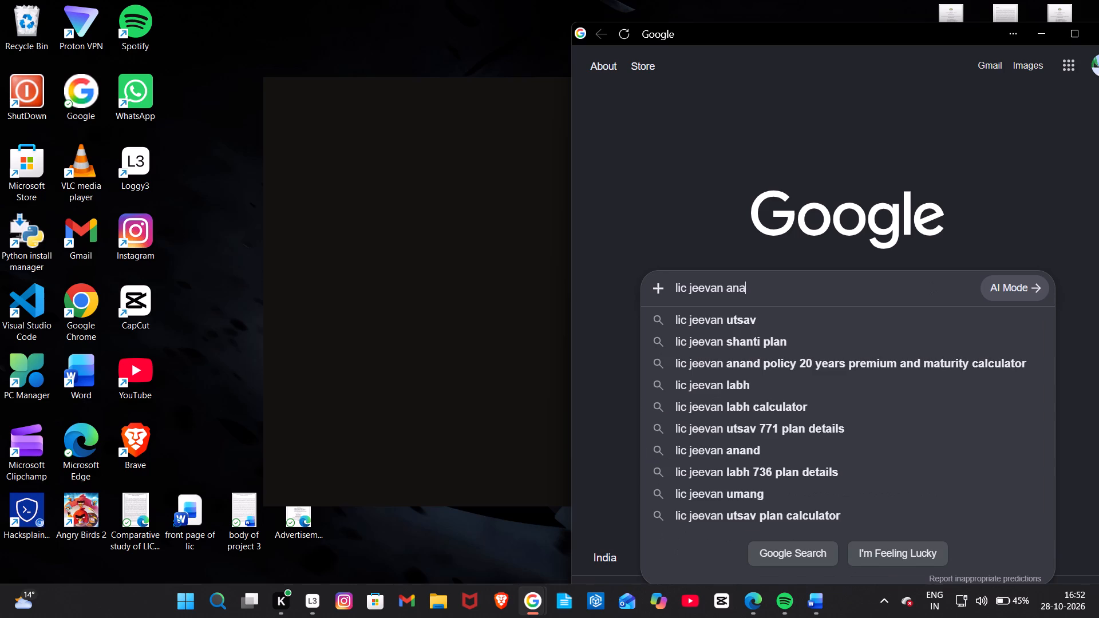
{"action": "type", "text": "nd"}
{"action": "key", "text": "space"}
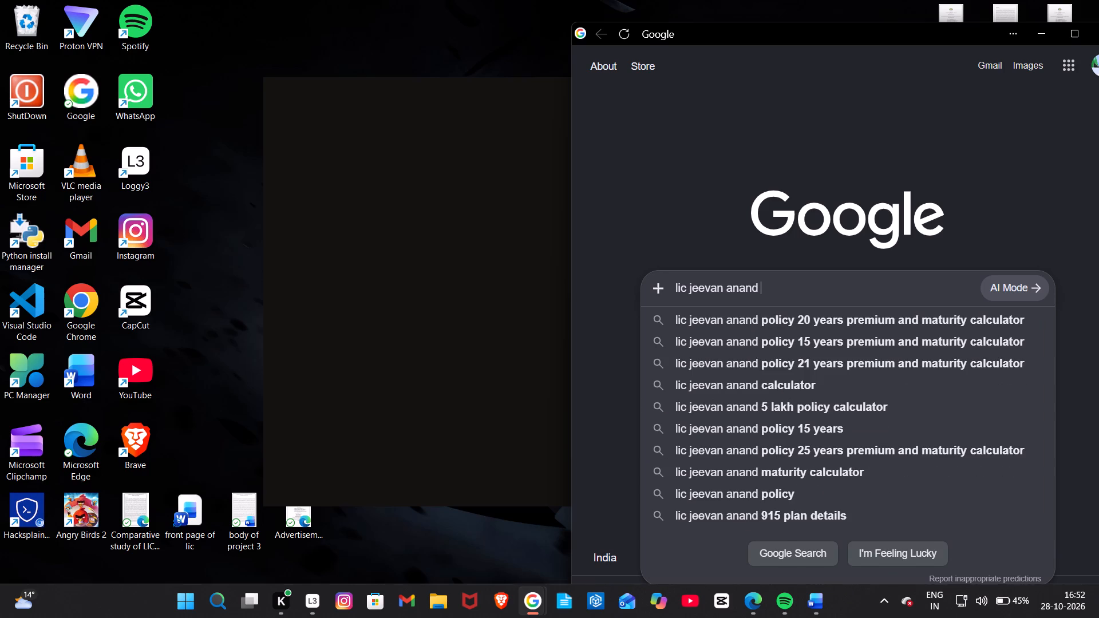
{"action": "key", "text": "space"}
{"action": "type", "text": "poli"}
{"action": "type", "text": "ci"}
{"action": "type", "text": "es 3"}
{"action": "key", "text": "space"}
{"action": "key", "text": "BackSpace"}
{"action": "type", "text": "4 objectives"}
{"action": "key", "text": "space"}
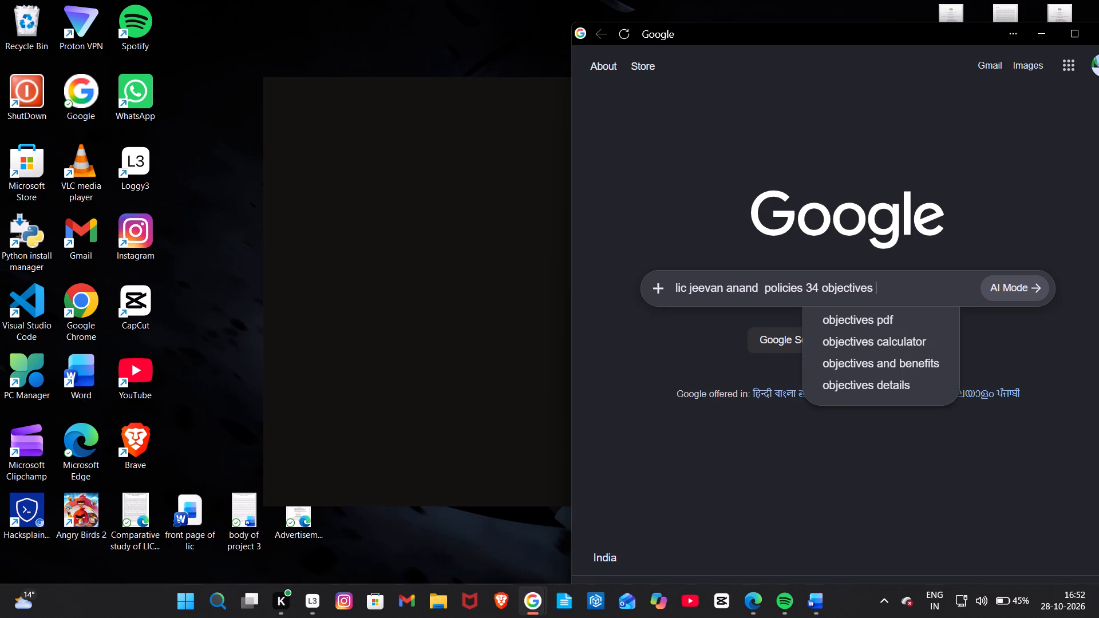
{"action": "key", "text": "Return"}
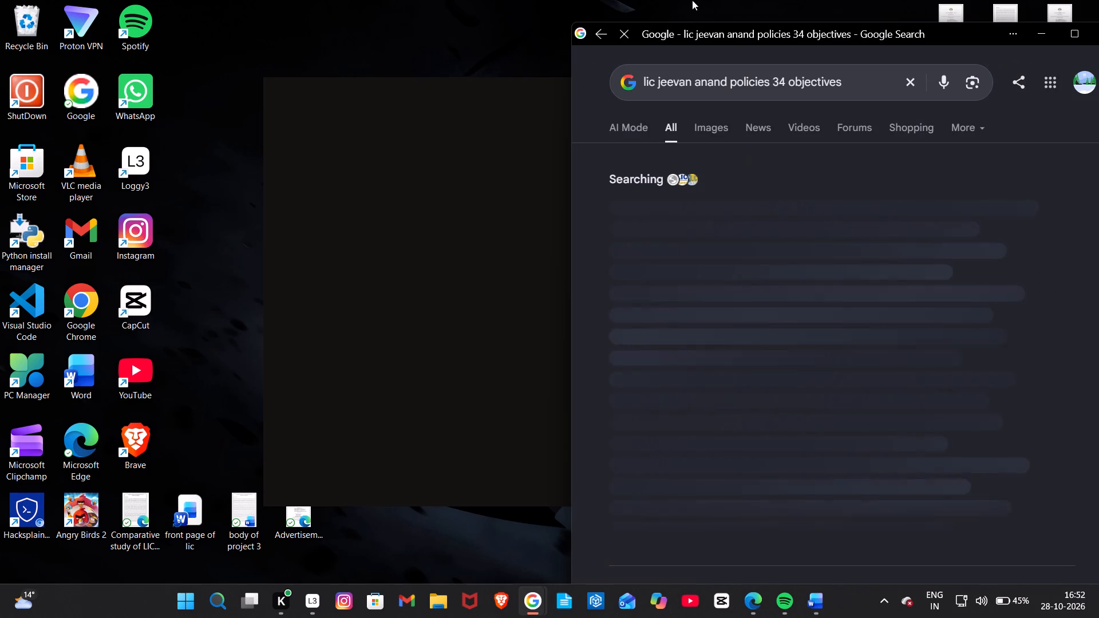
Correct the search query to "lic jeevan anand policies 4 objectives" and run it again.
{"action": "left_click", "coordinate": [784, 81]}
{"action": "key", "text": "BackSpace"}
{"action": "key", "text": "BackSpace"}
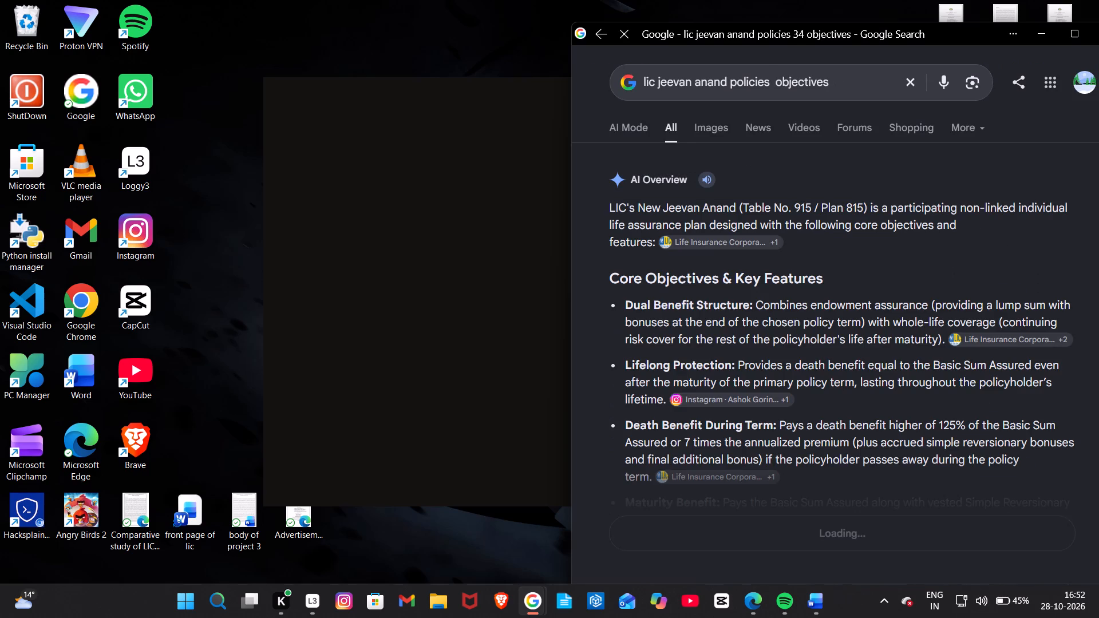
{"action": "key", "text": "4"}
{"action": "key", "text": "Return"}
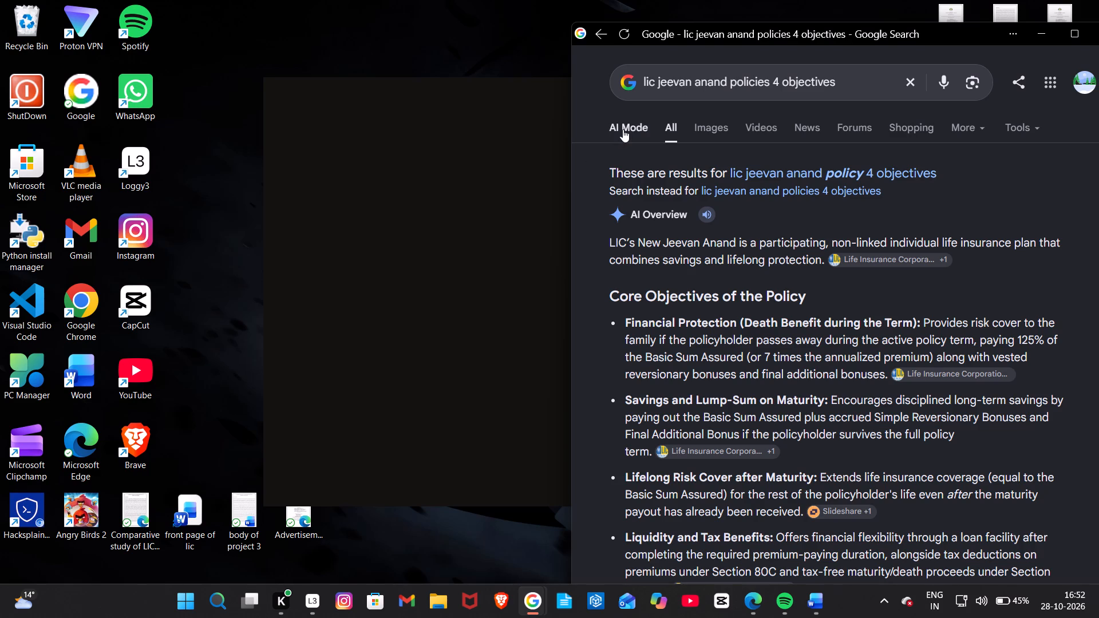
Maximize the search window and read the AI Mode answer on the four LIC Jeevan Anand policy objectives, returning to the results.
{"action": "left_click", "coordinate": [1069, 34]}
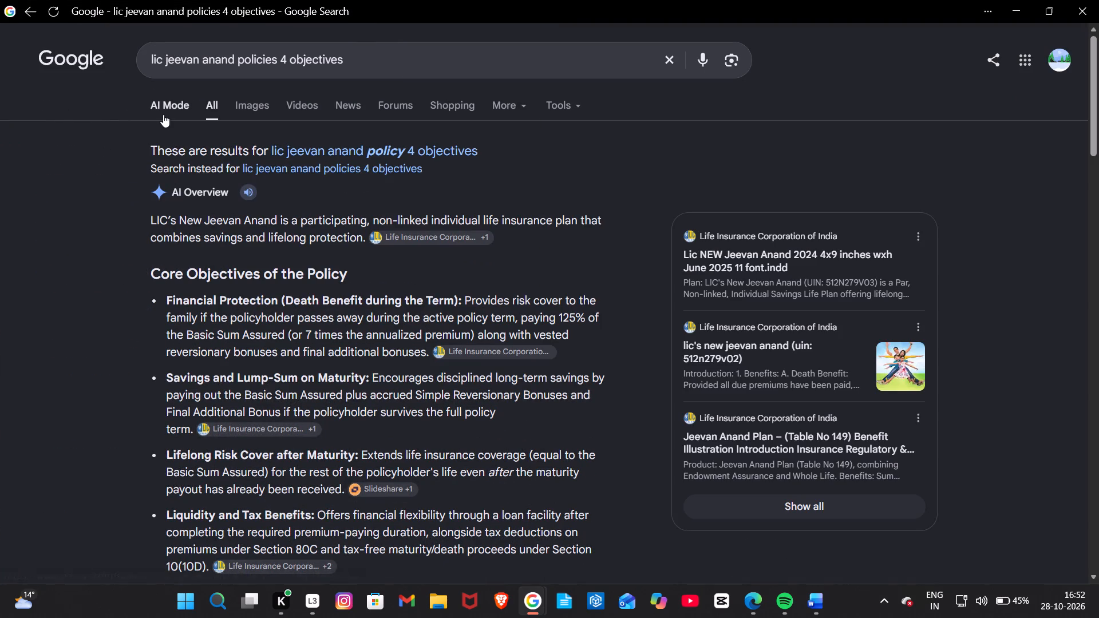
{"action": "left_click", "coordinate": [163, 114]}
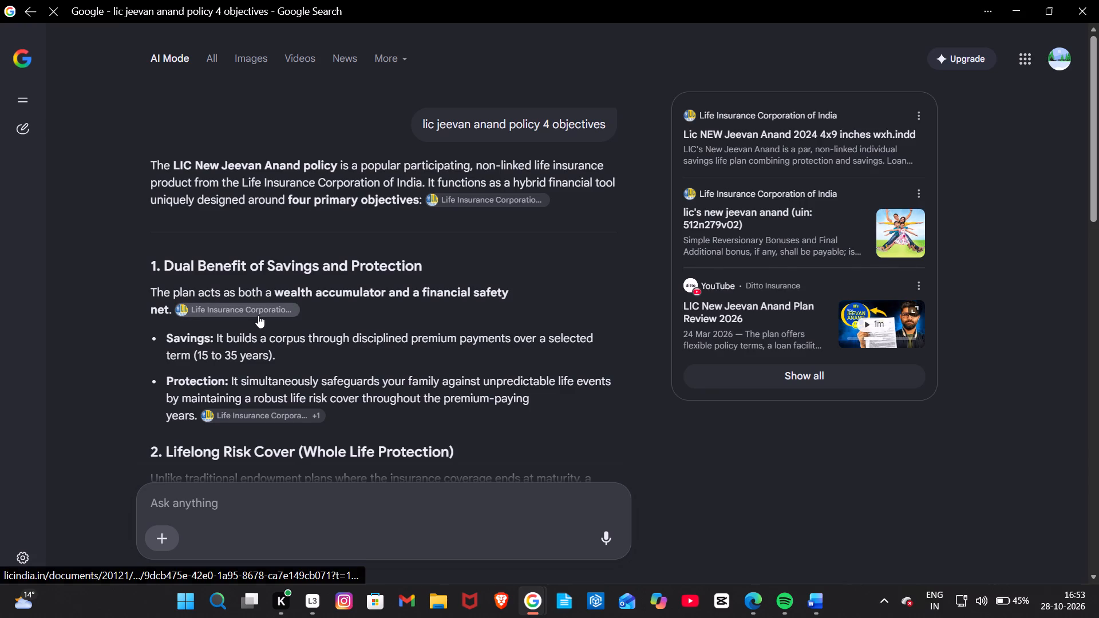
{"action": "scroll", "coordinate": [346, 353], "scroll_direction": "down", "scroll_amount": 1}
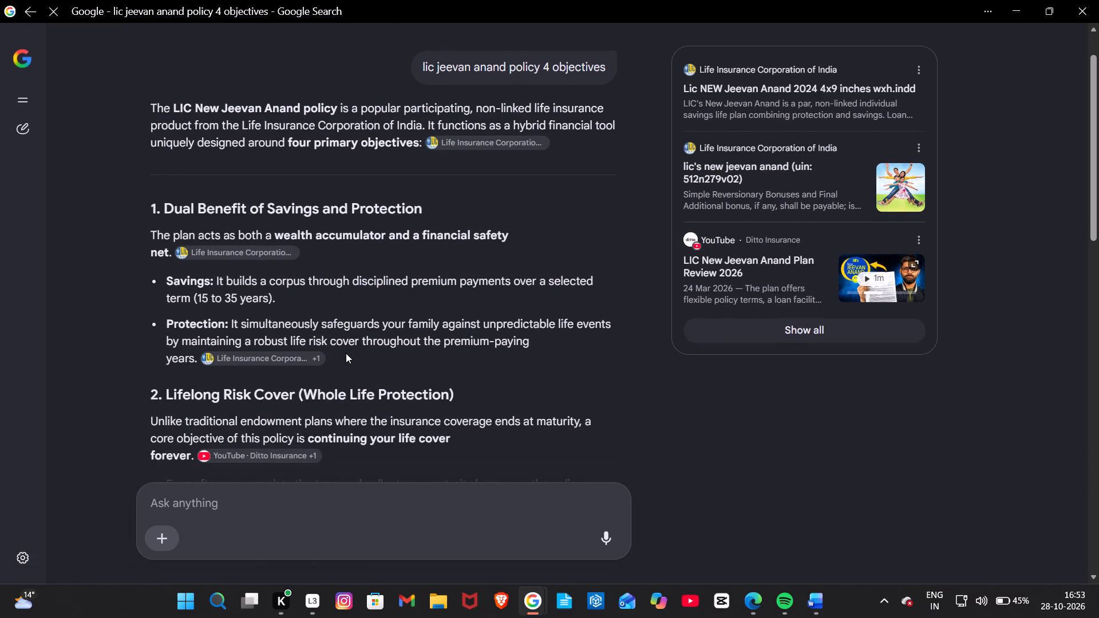
{"action": "scroll", "coordinate": [346, 353], "scroll_direction": "down", "scroll_amount": 3}
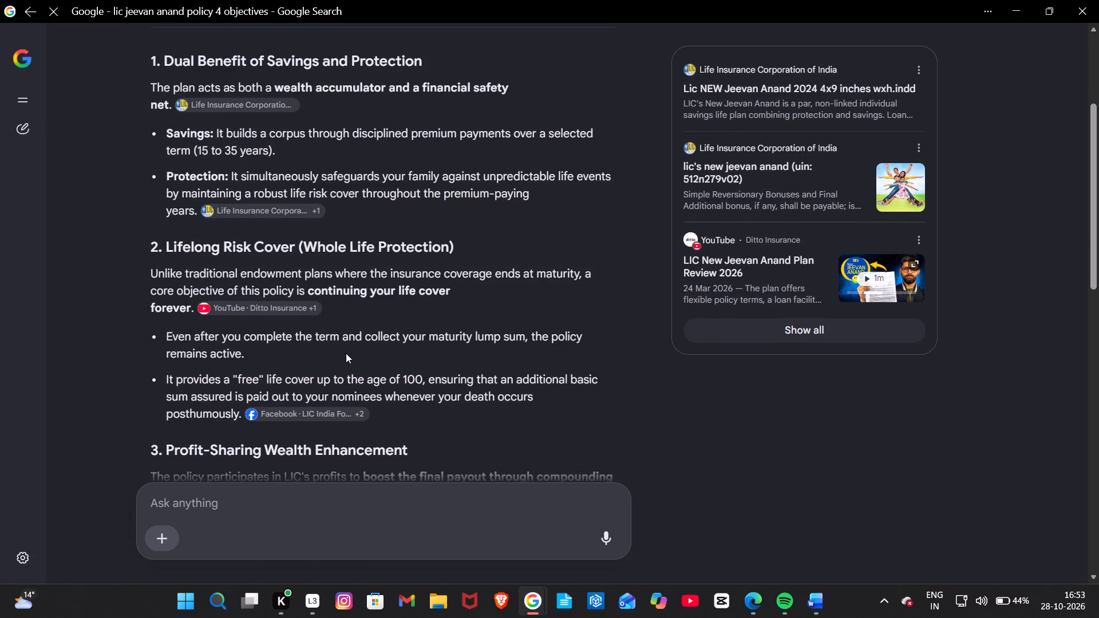
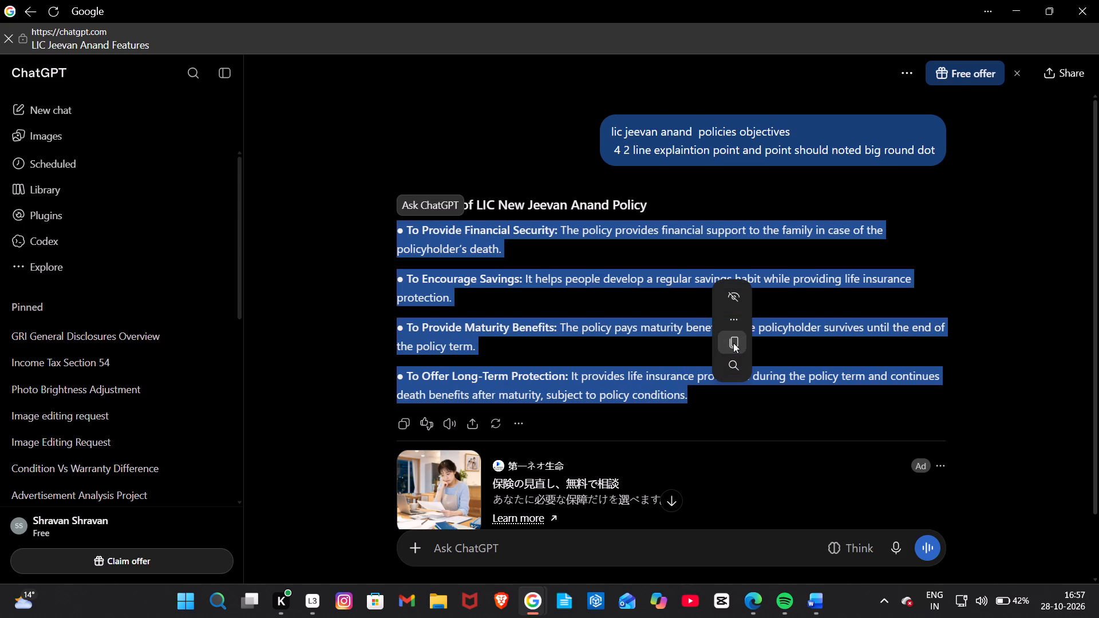
{"action": "left_click", "coordinate": [733, 343]}
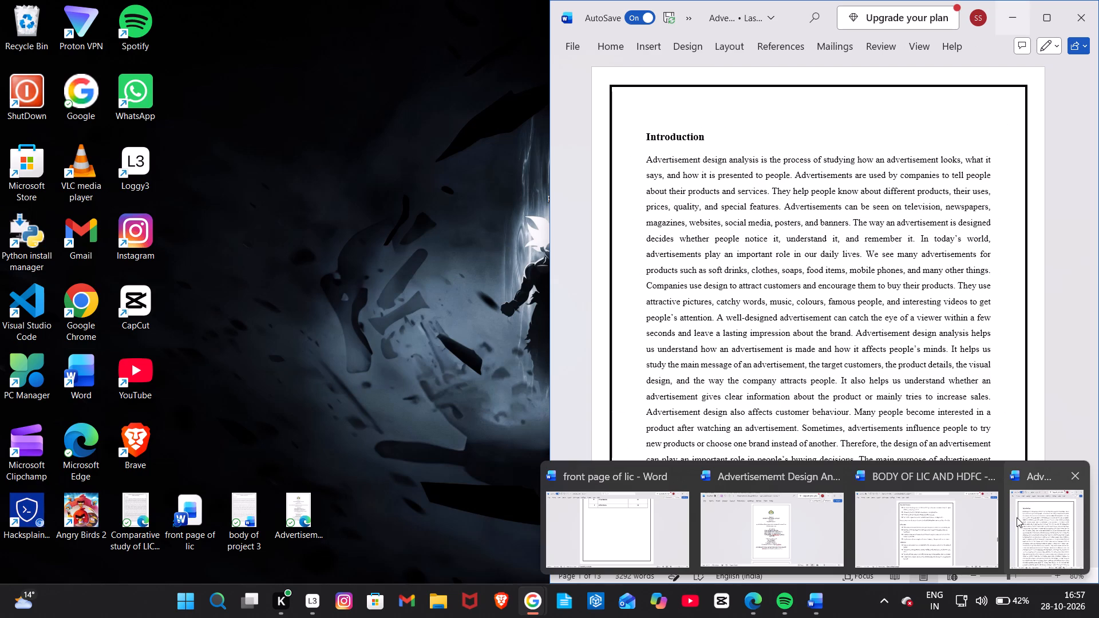
Switch to the BODY OF LIC AND HDFC document in Word and paste the objectives on a new line below the Jeevan Anand "When Introduced" paragraph.
{"action": "left_click", "coordinate": [876, 514]}
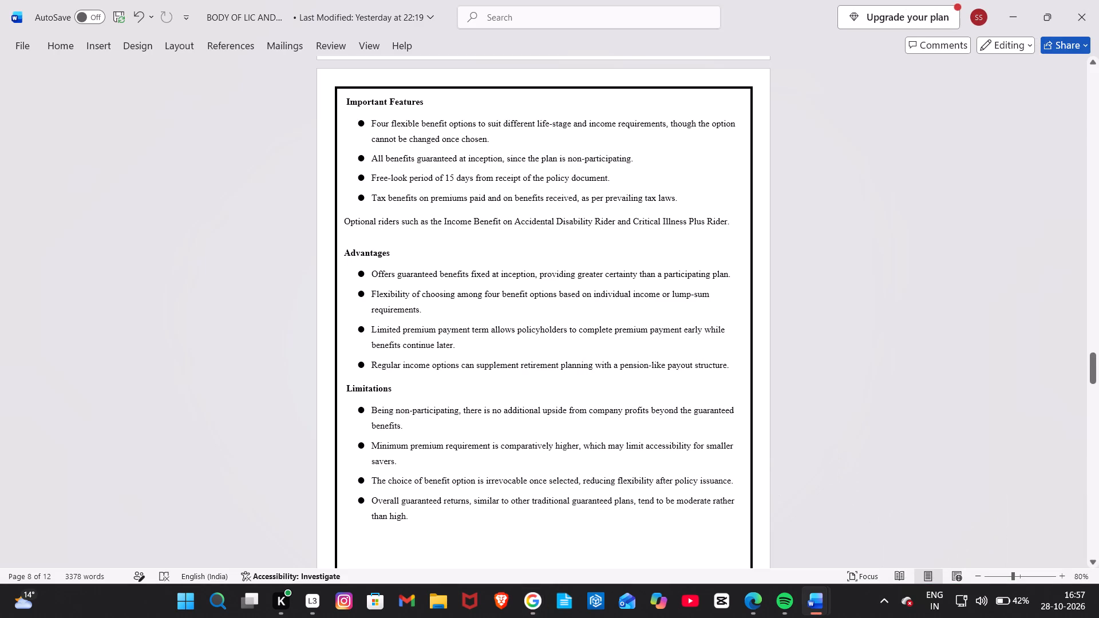
{"action": "scroll", "coordinate": [421, 382], "scroll_direction": "up", "scroll_amount": 6}
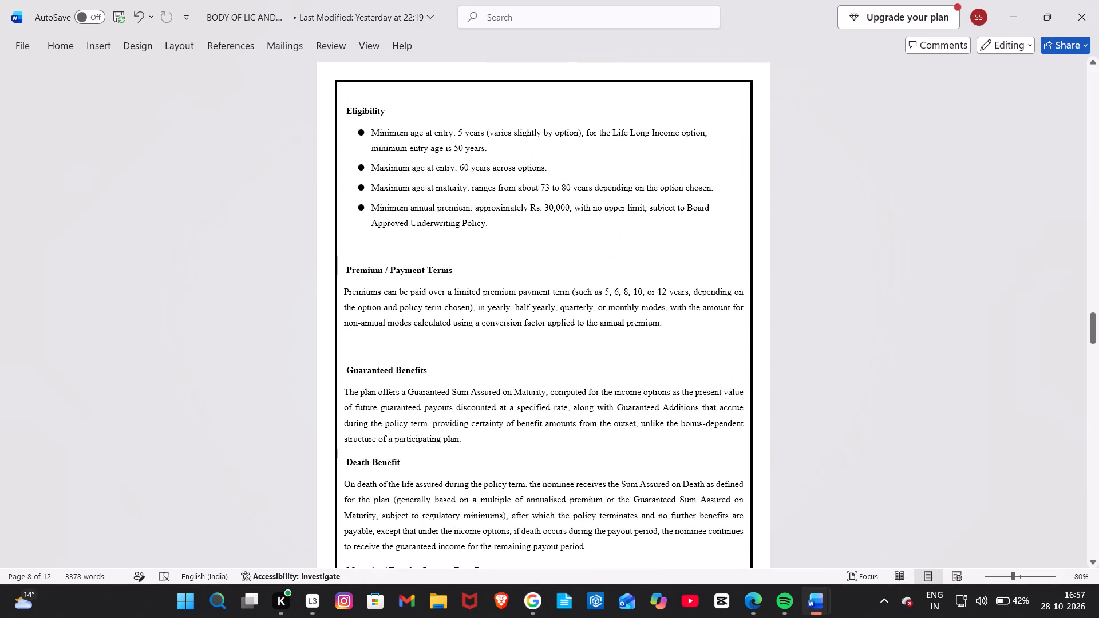
{"action": "scroll", "coordinate": [421, 382], "scroll_direction": "down", "scroll_amount": 10}
{"action": "scroll", "coordinate": [421, 382], "scroll_direction": "up", "scroll_amount": 5}
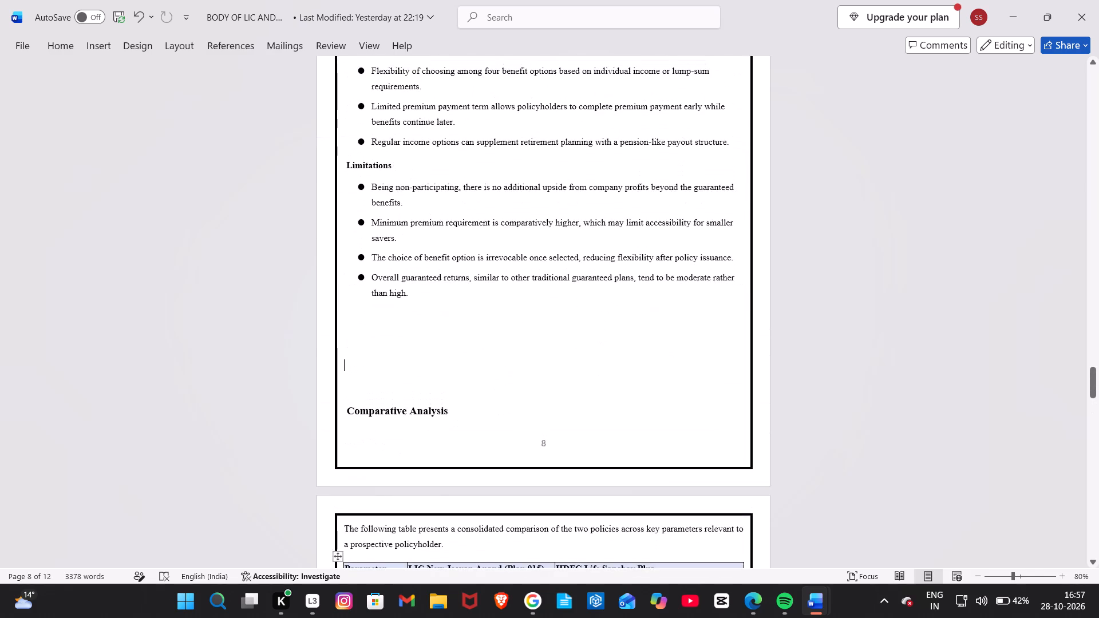
{"action": "scroll", "coordinate": [421, 382], "scroll_direction": "up", "scroll_amount": 7}
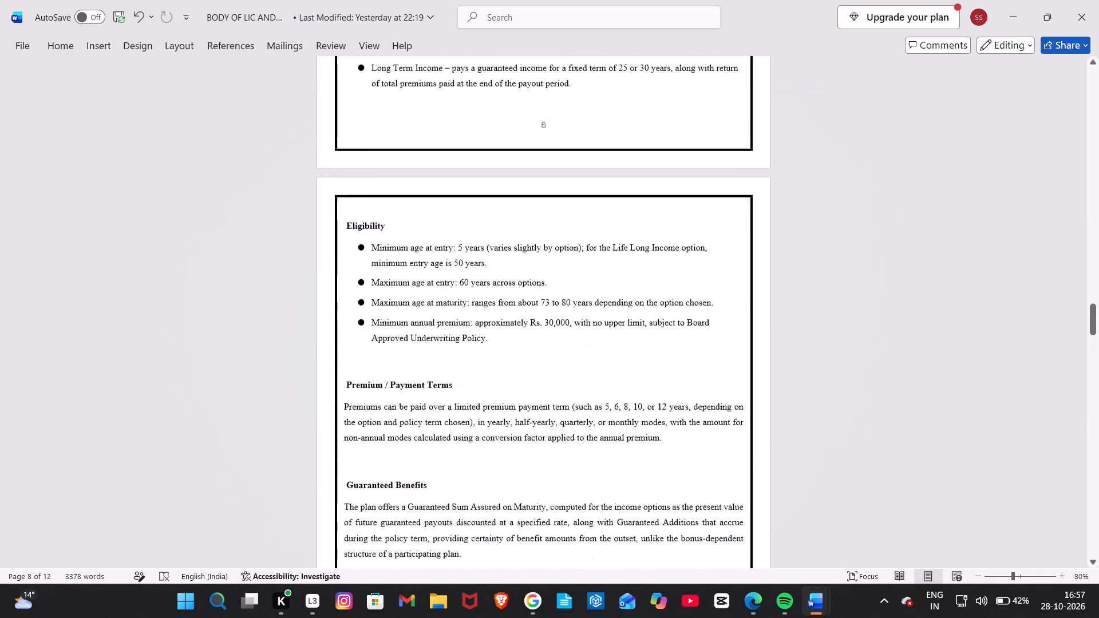
{"action": "scroll", "coordinate": [421, 382], "scroll_direction": "up", "scroll_amount": 10}
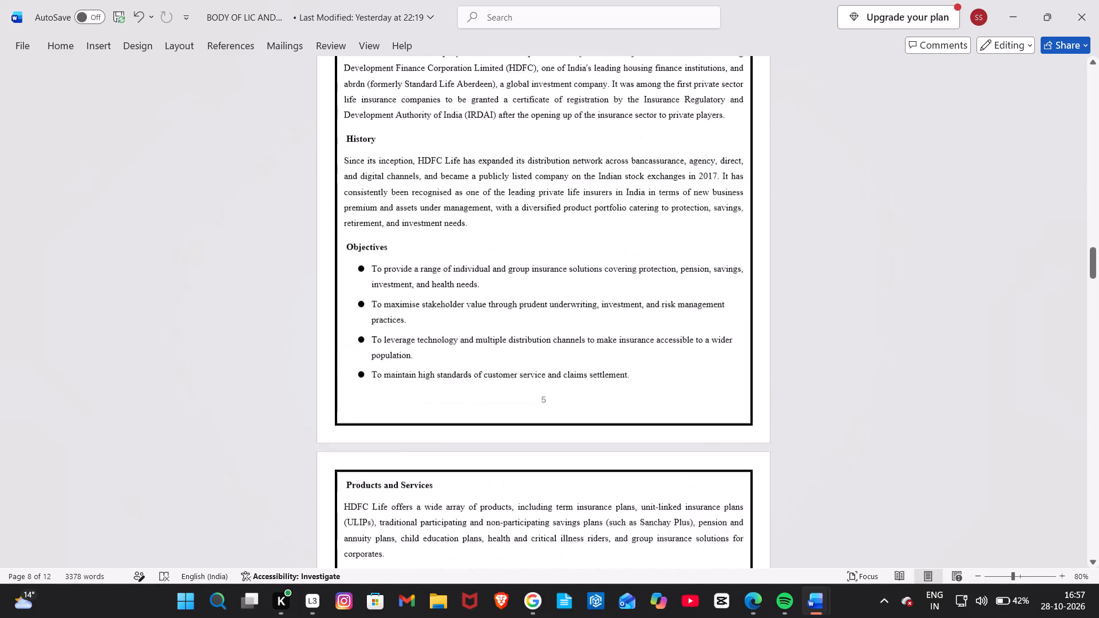
{"action": "scroll", "coordinate": [421, 382], "scroll_direction": "up", "scroll_amount": 4}
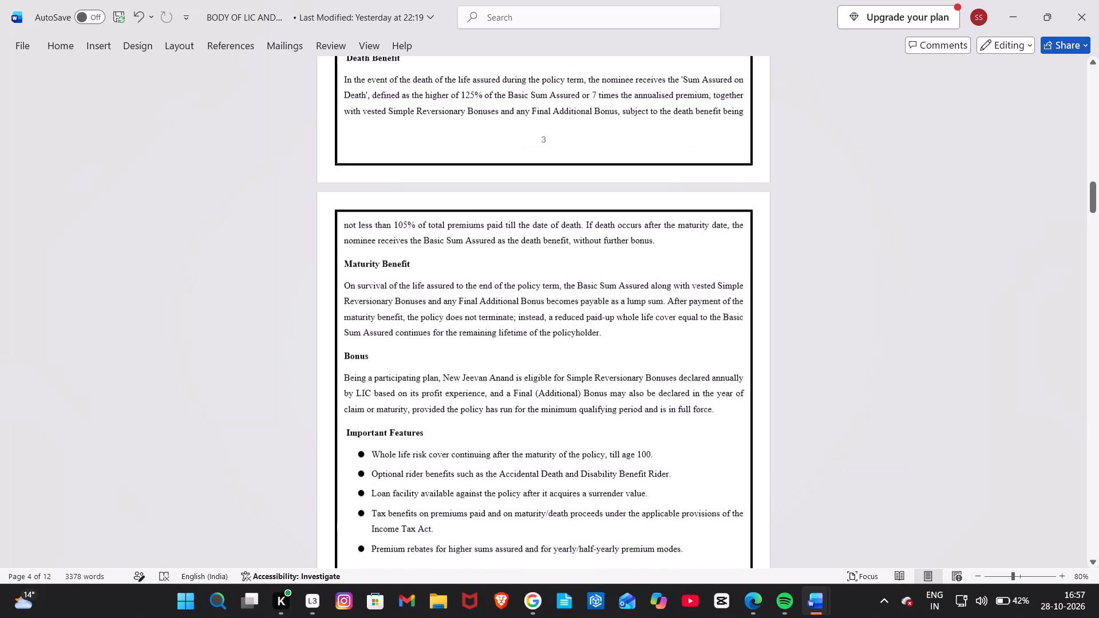
{"action": "scroll", "coordinate": [421, 382], "scroll_direction": "up", "scroll_amount": 4}
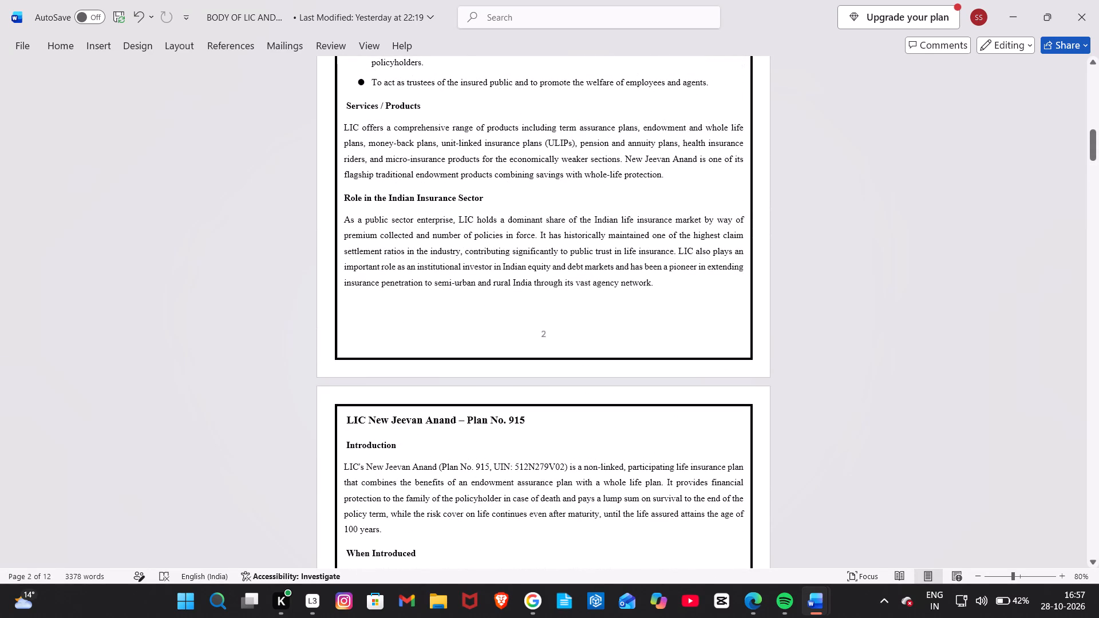
{"action": "scroll", "coordinate": [497, 492], "scroll_direction": "down", "scroll_amount": 3}
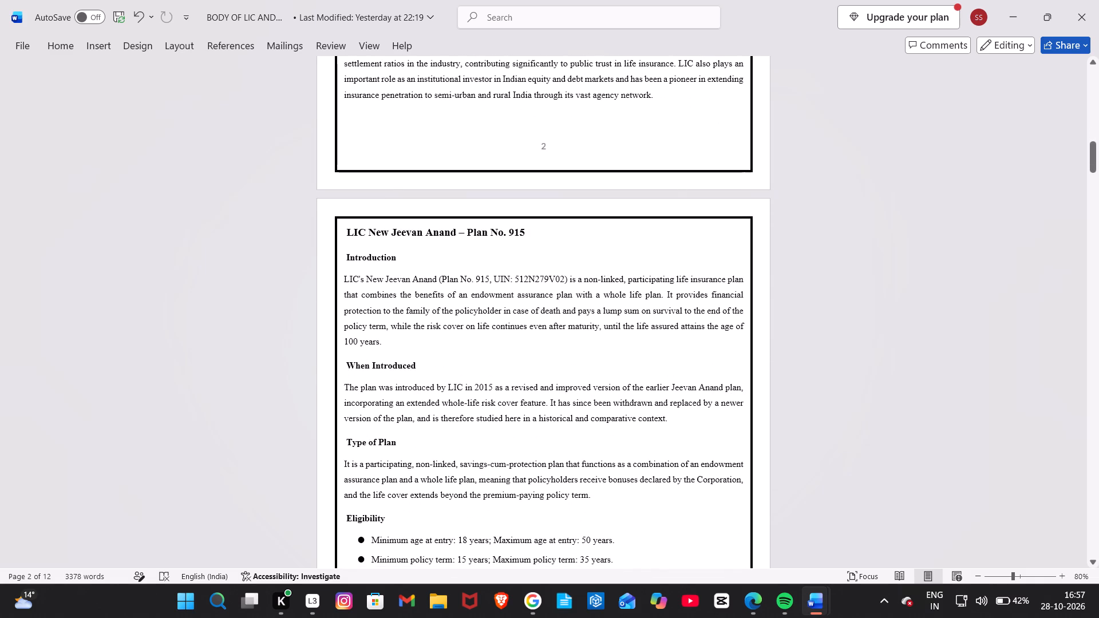
{"action": "left_click", "coordinate": [682, 415]}
{"action": "key", "text": "shift+Return"}
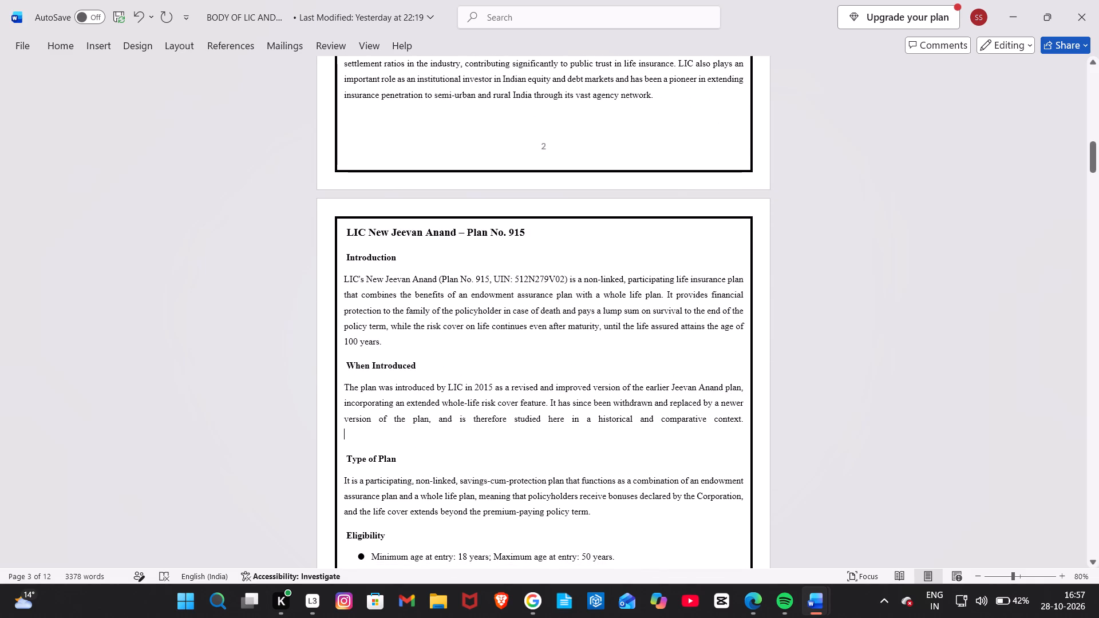
{"action": "right_click", "coordinate": [357, 437]}
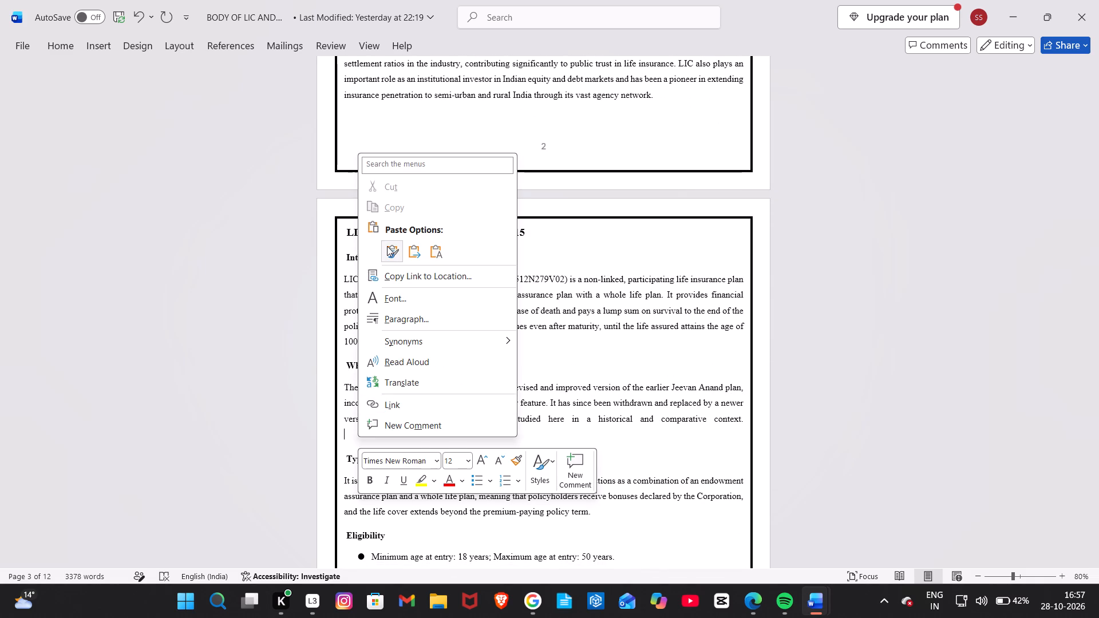
{"action": "left_click", "coordinate": [387, 246]}
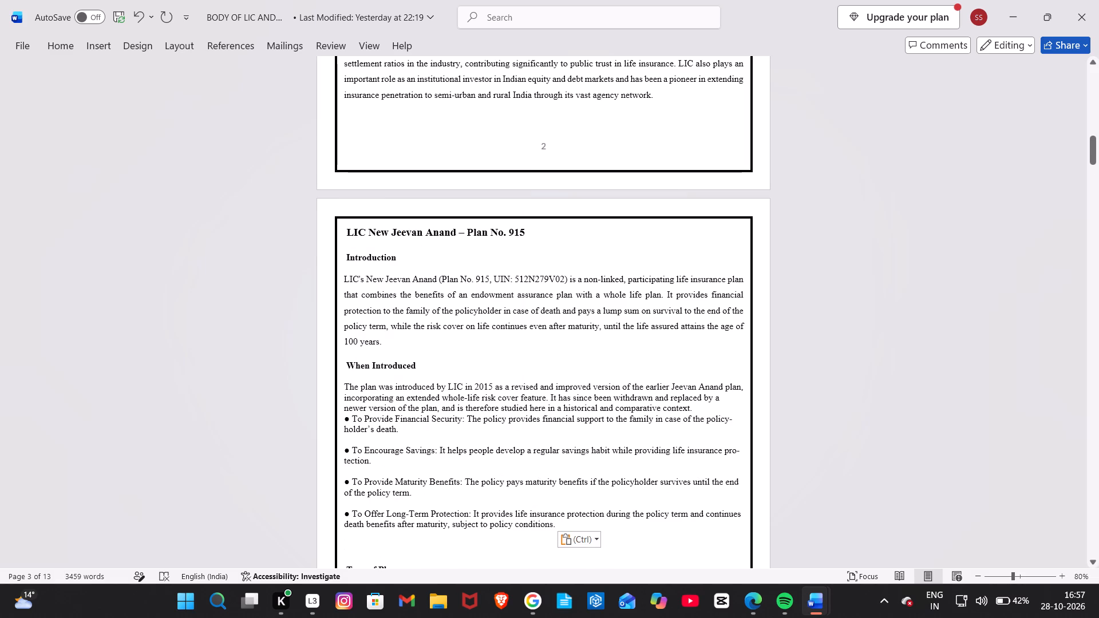
Set the line spacing of the four pasted objective points to 1.5.
{"action": "scroll", "coordinate": [445, 478], "scroll_direction": "down", "scroll_amount": 1}
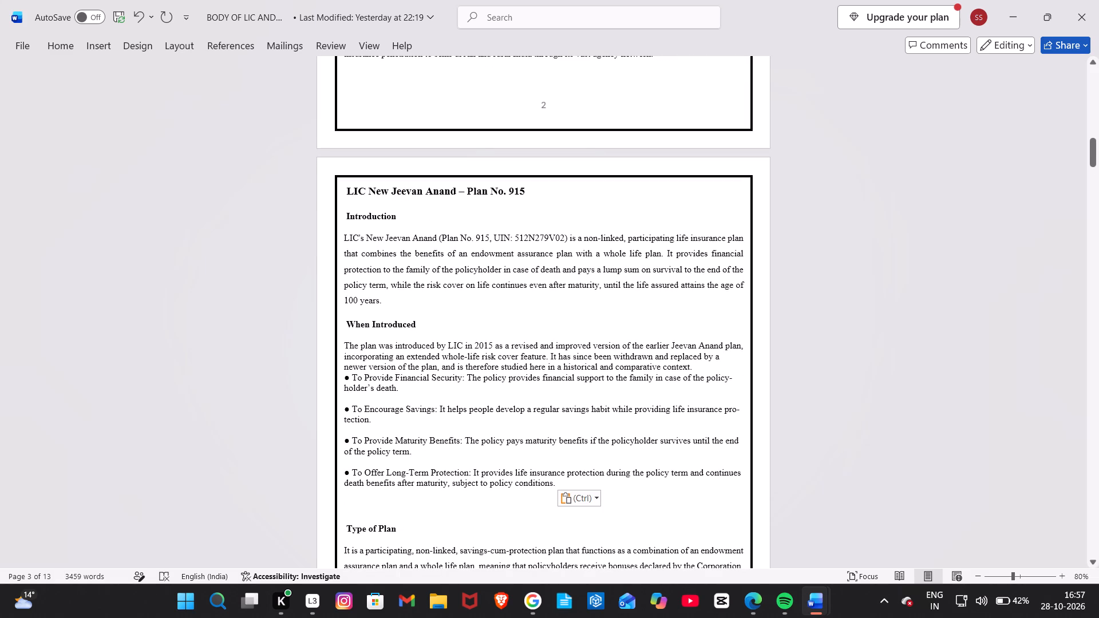
{"action": "left_click_drag", "start_coordinate": [344, 374], "coordinate": [604, 488]}
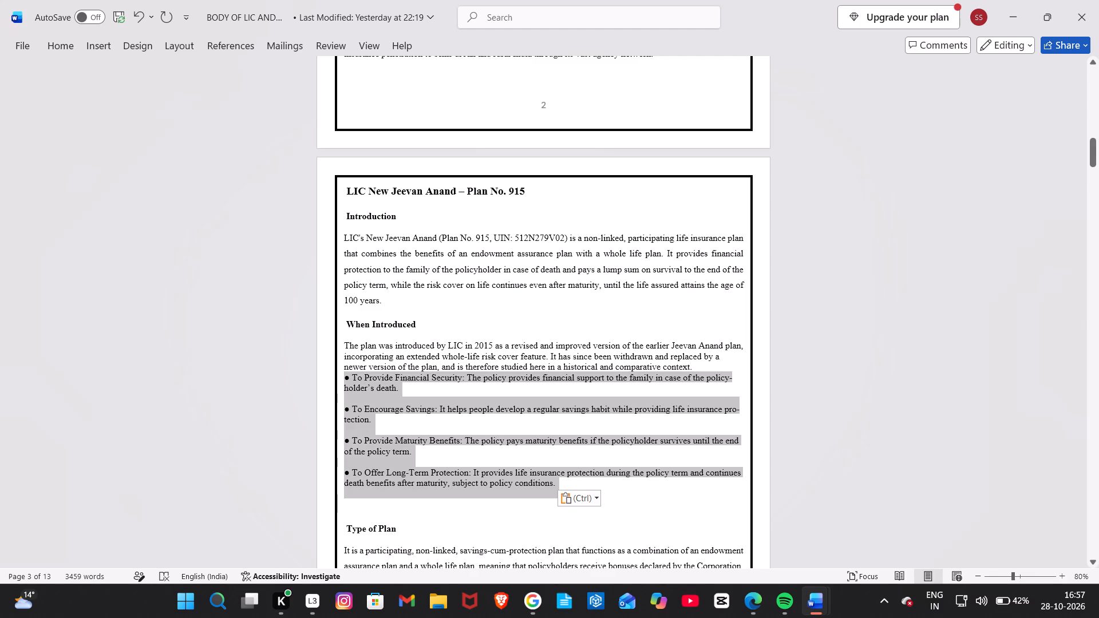
{"action": "left_click_drag", "start_coordinate": [604, 488], "coordinate": [614, 477]}
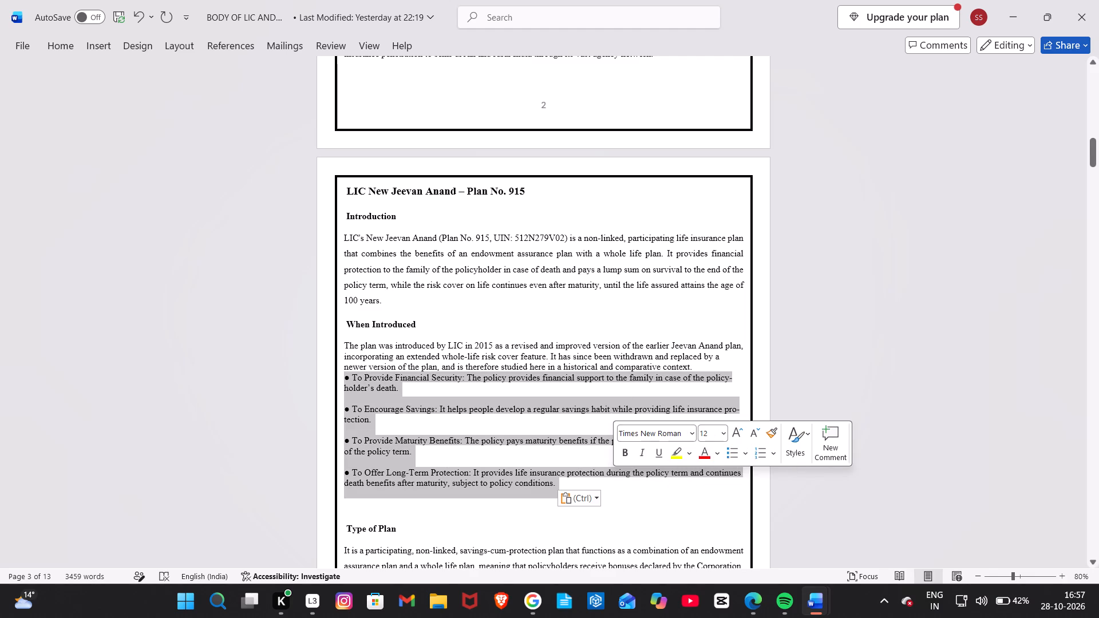
{"action": "left_click", "coordinate": [52, 51]}
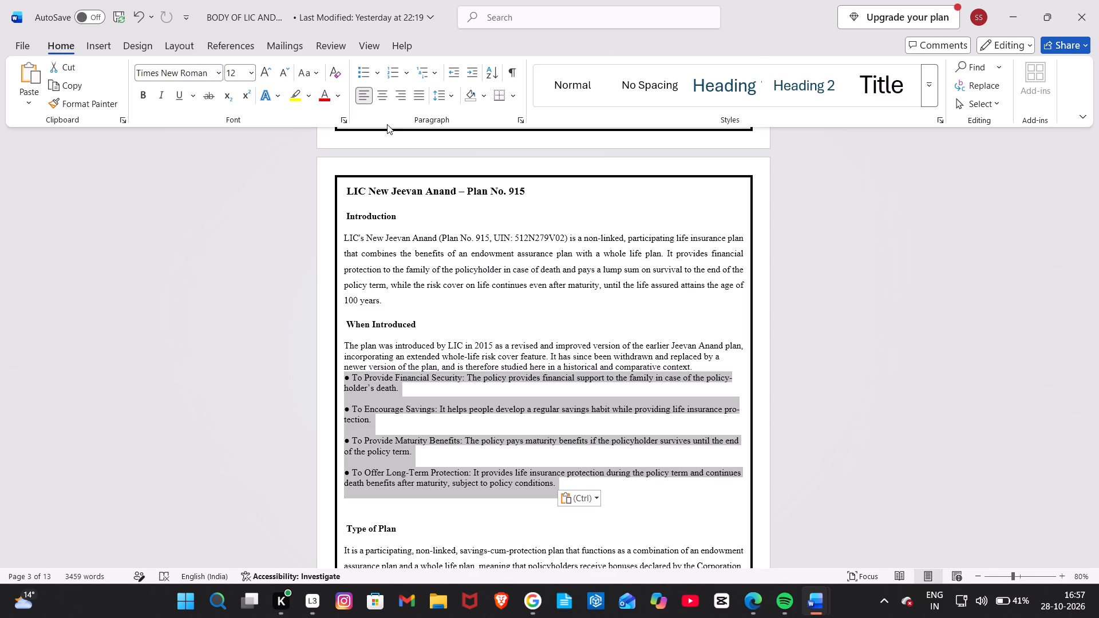
{"action": "left_click", "coordinate": [434, 102]}
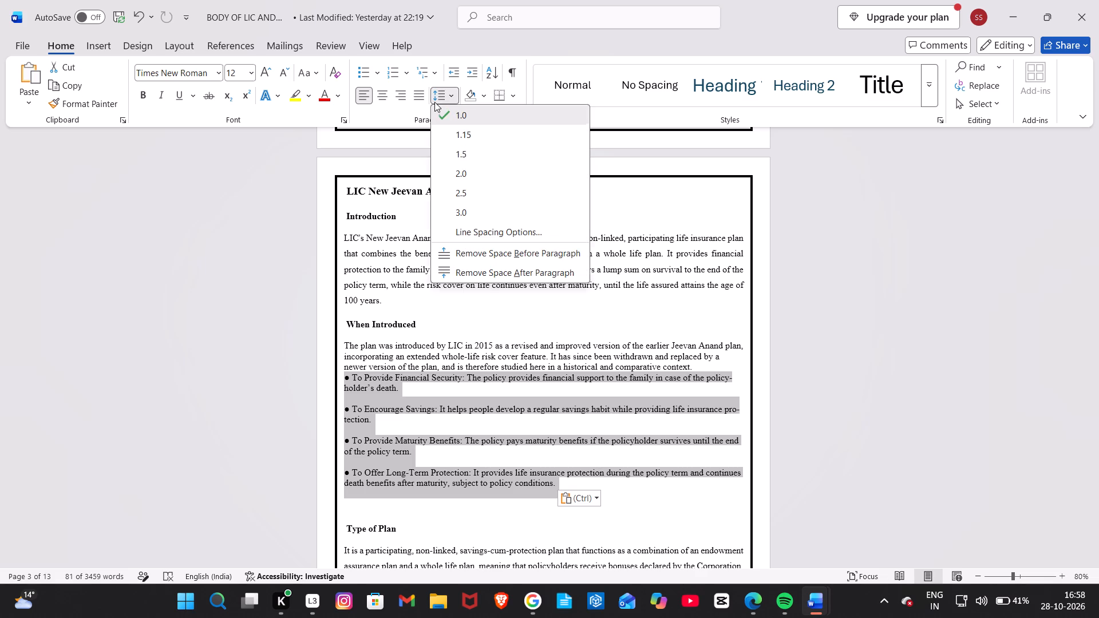
{"action": "left_click", "coordinate": [460, 152]}
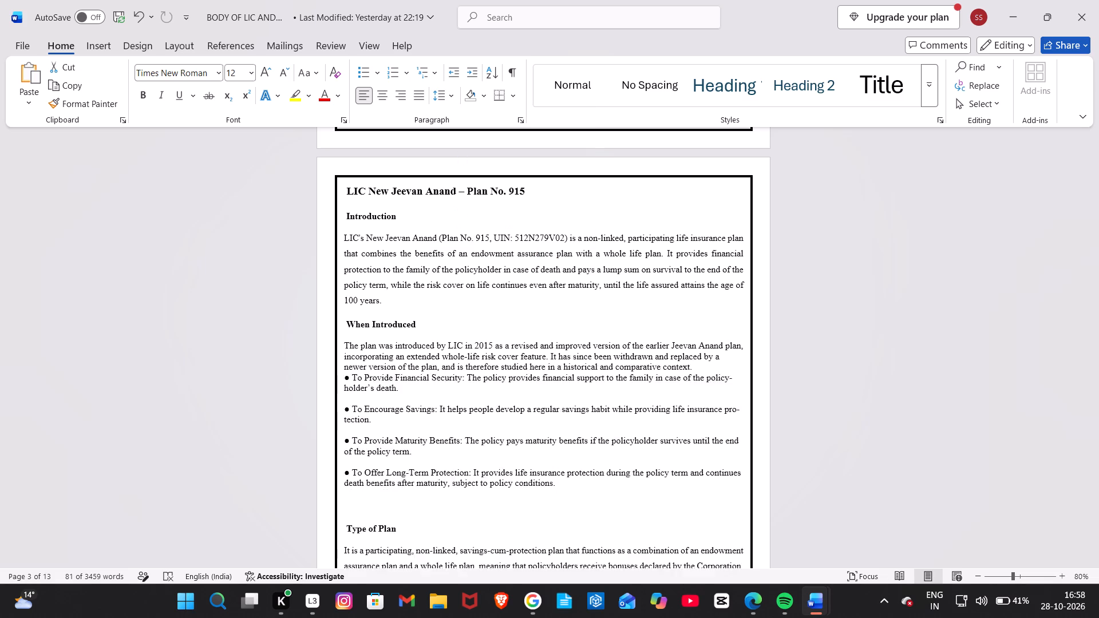
Add a bold "Objectives" heading on a new line between the "When Introduced" paragraph and the first objective point.
{"action": "left_click", "coordinate": [448, 403]}
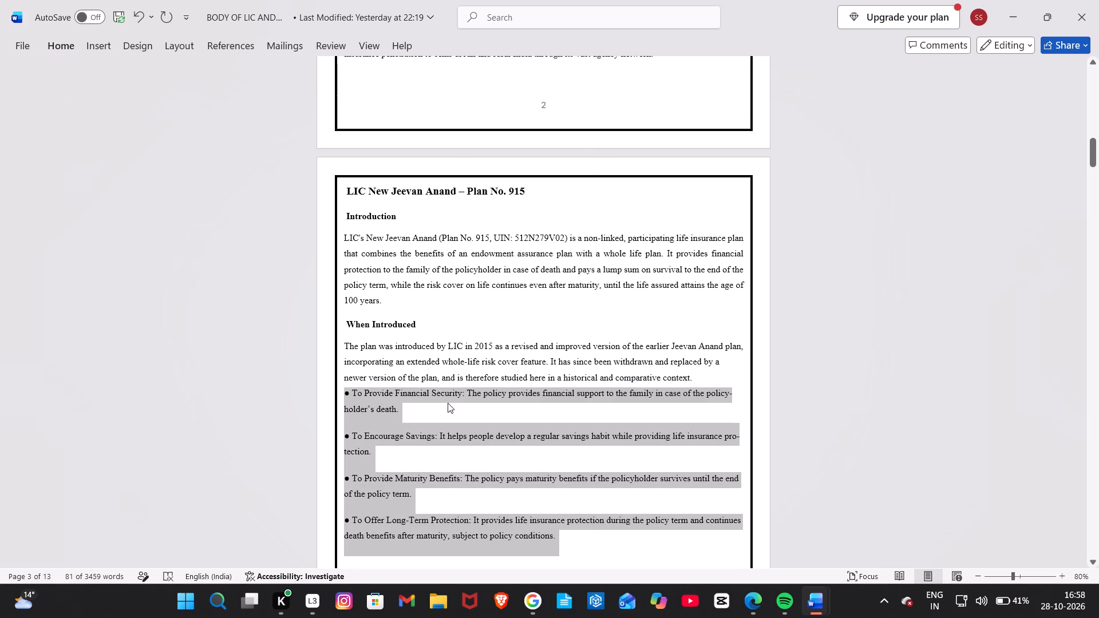
{"action": "left_click", "coordinate": [448, 403]}
{"action": "left_click", "coordinate": [709, 380]}
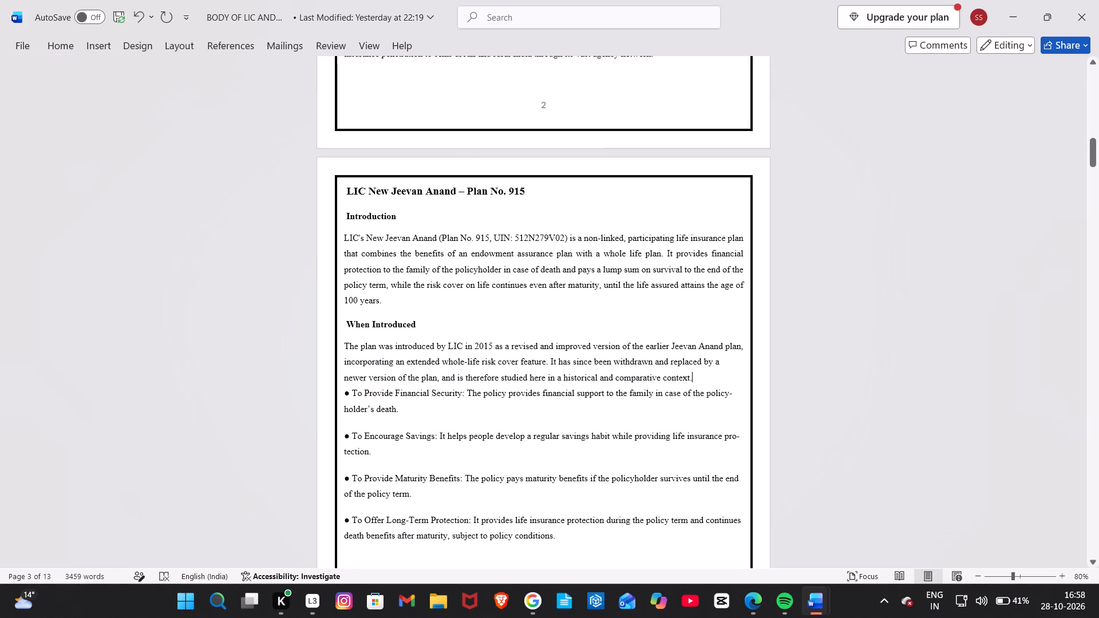
{"action": "key", "text": "Return"}
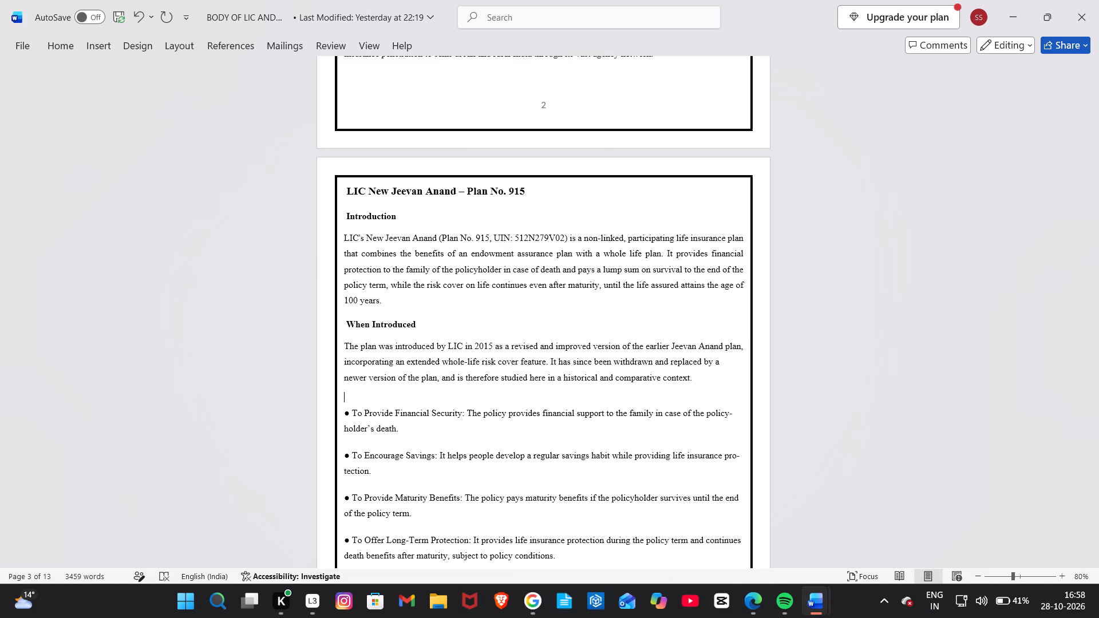
{"action": "type", "text": "objectives"}
{"action": "key", "text": "space"}
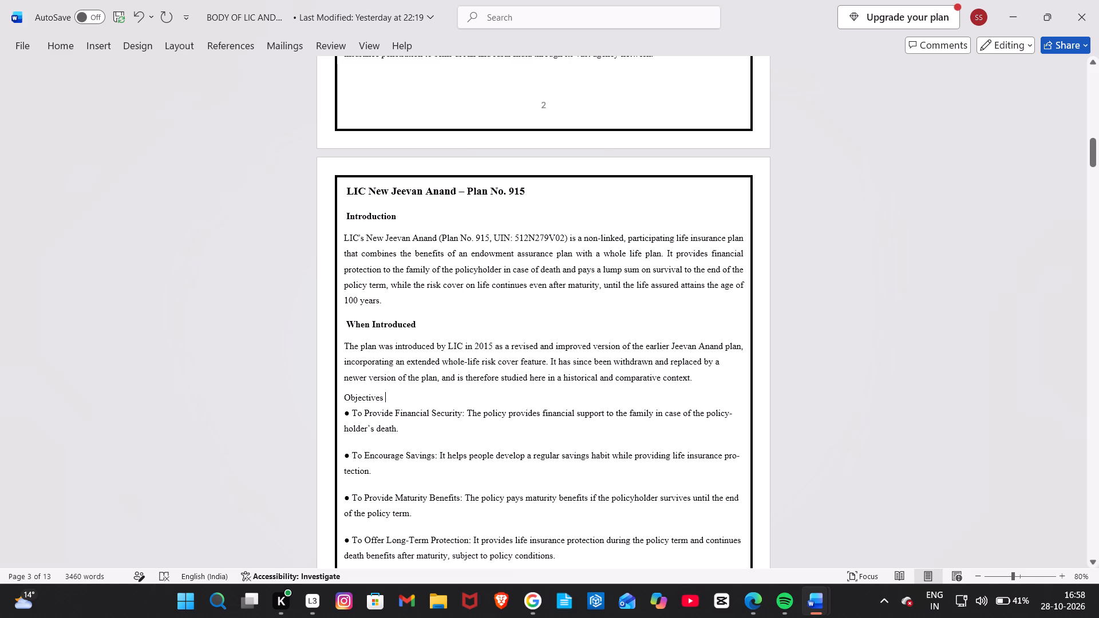
{"action": "left_click_drag", "start_coordinate": [389, 402], "coordinate": [338, 399]}
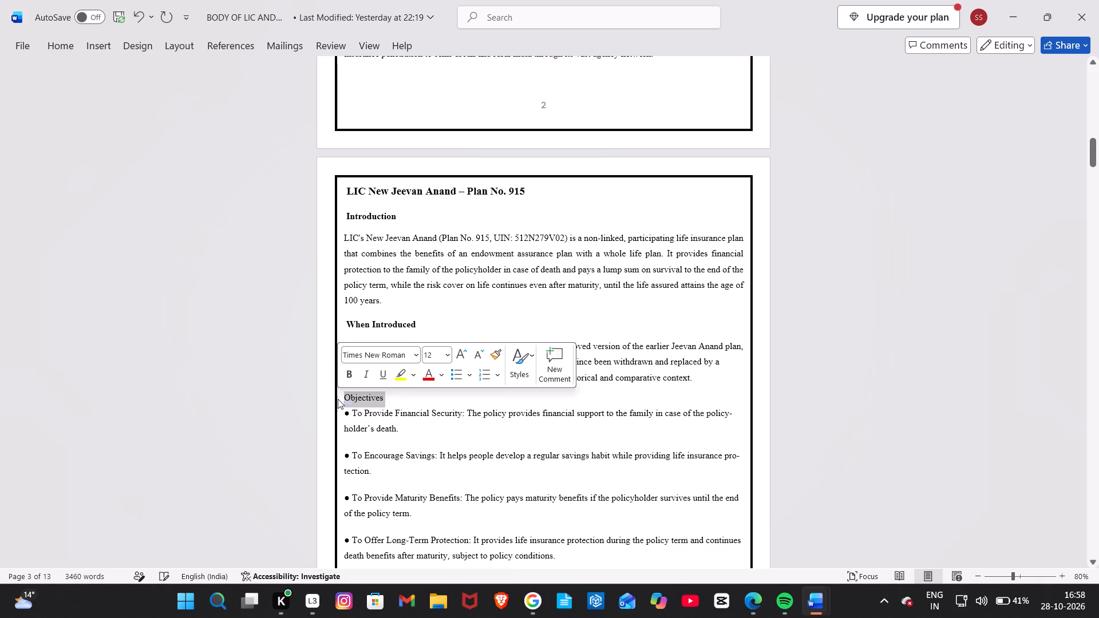
{"action": "left_click", "coordinate": [347, 373]}
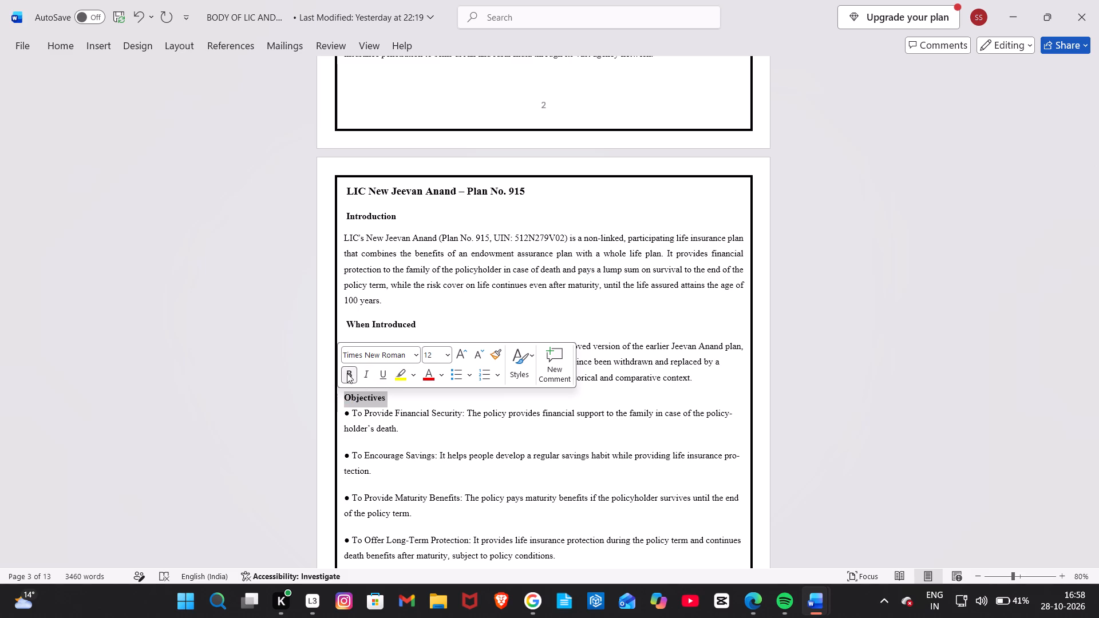
{"action": "left_click", "coordinate": [451, 399]}
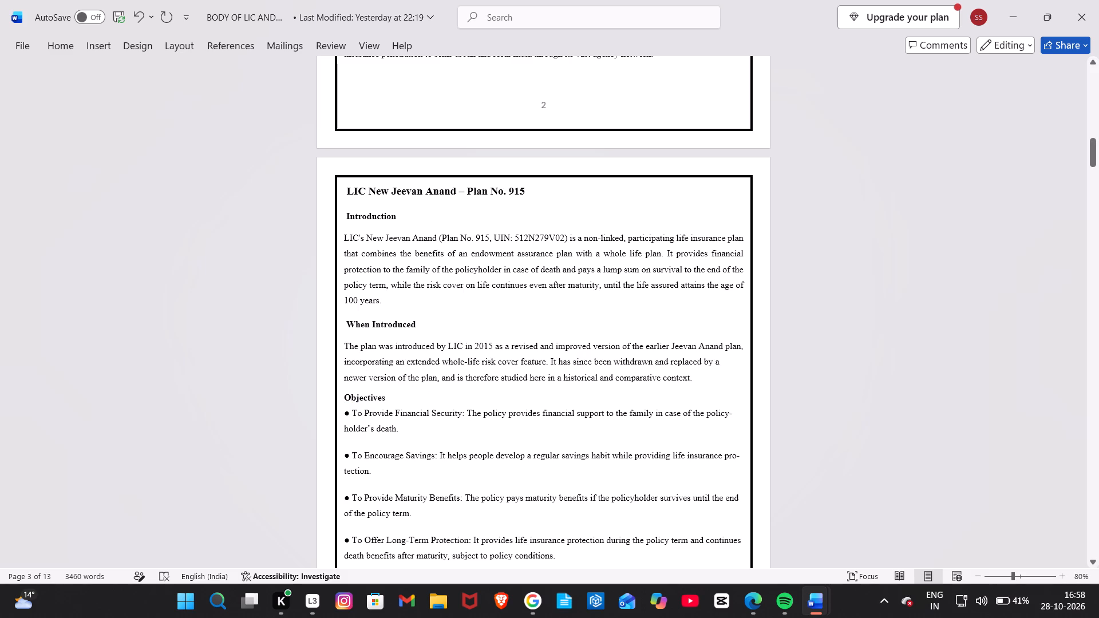
Insert a line break after the "When Introduced" paragraph to leave a blank line above the Objectives heading.
{"action": "key", "text": "Return"}
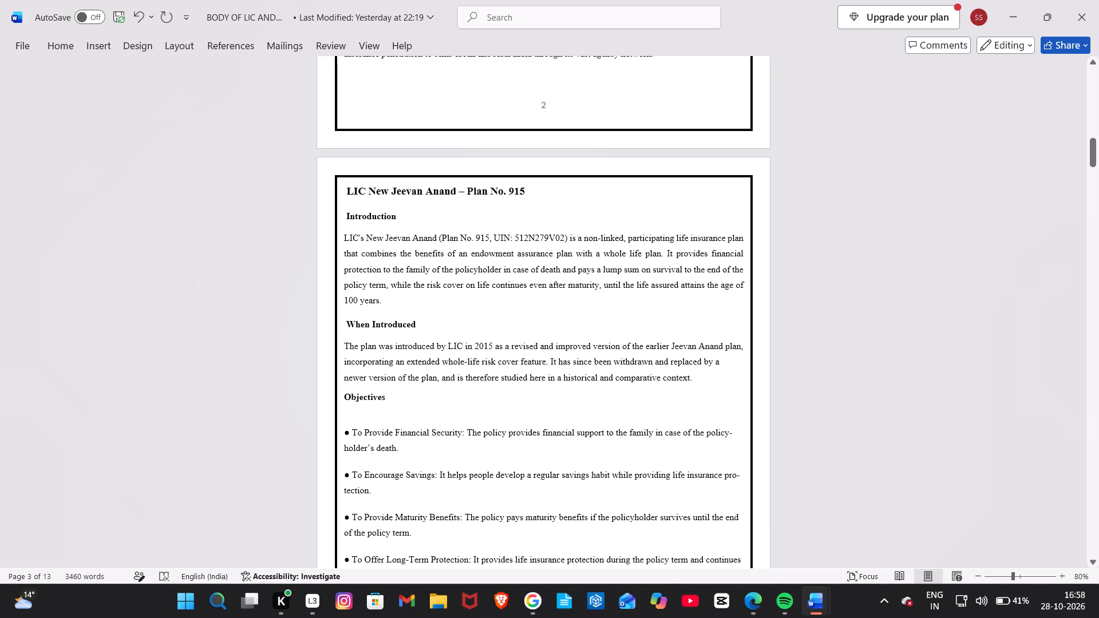
{"action": "key", "text": "BackSpace"}
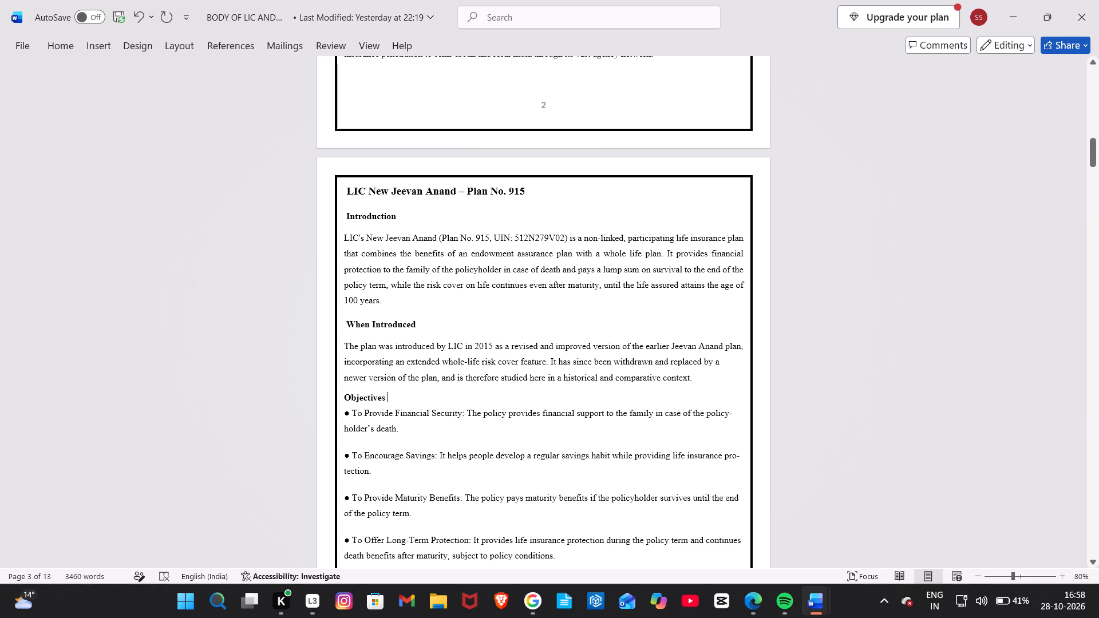
{"action": "left_click", "coordinate": [346, 406]}
{"action": "left_click", "coordinate": [713, 375]}
{"action": "key", "text": "shift+Return"}
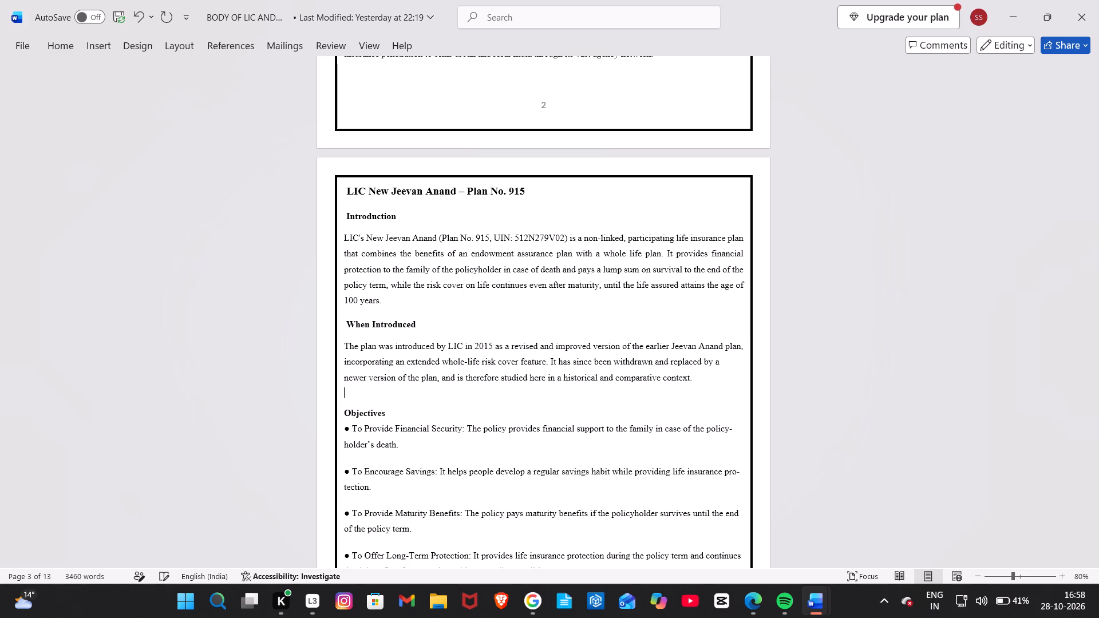
Apply 1.5 line spacing to the Introduction and When Introduced sections of the Jeevan Anand plan.
{"action": "scroll", "coordinate": [573, 391], "scroll_direction": "down", "scroll_amount": 1}
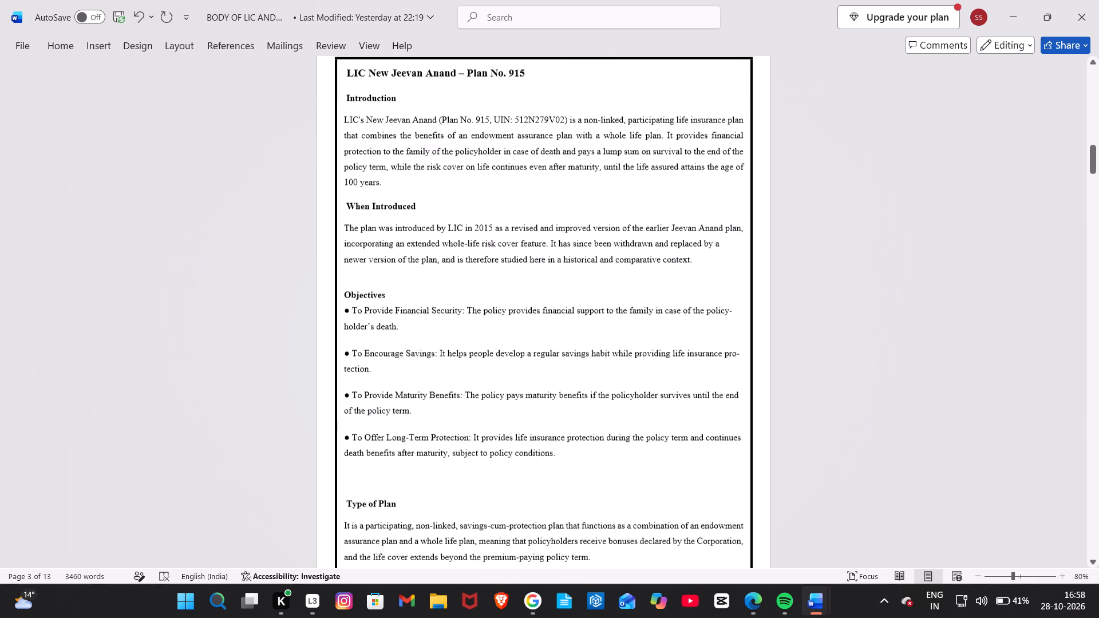
{"action": "left_click_drag", "start_coordinate": [341, 106], "coordinate": [469, 274]}
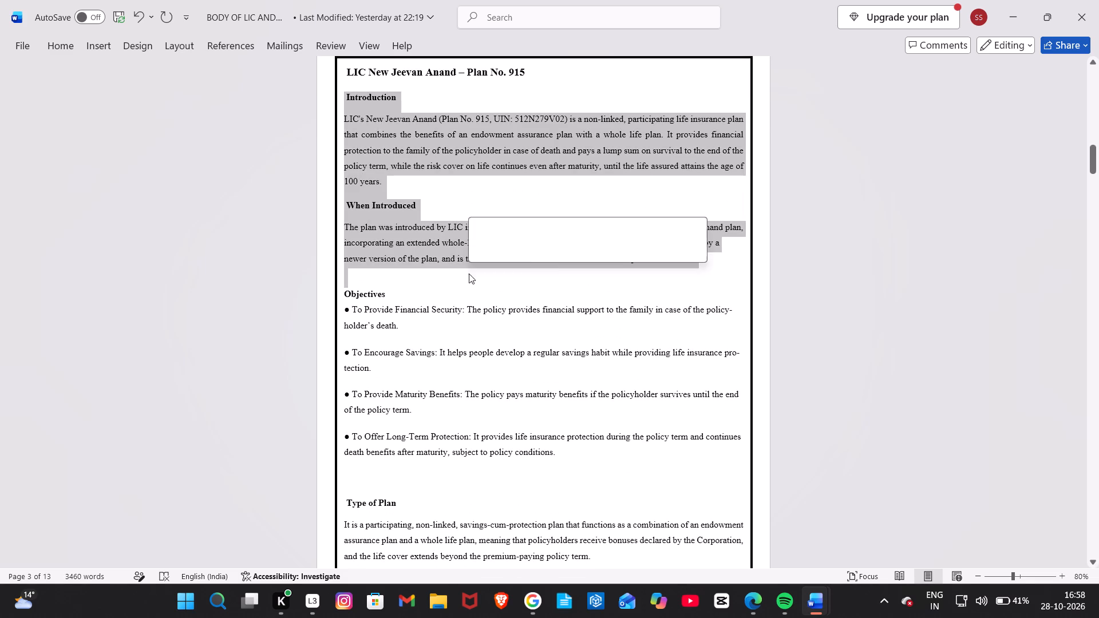
{"action": "left_click", "coordinate": [65, 43]}
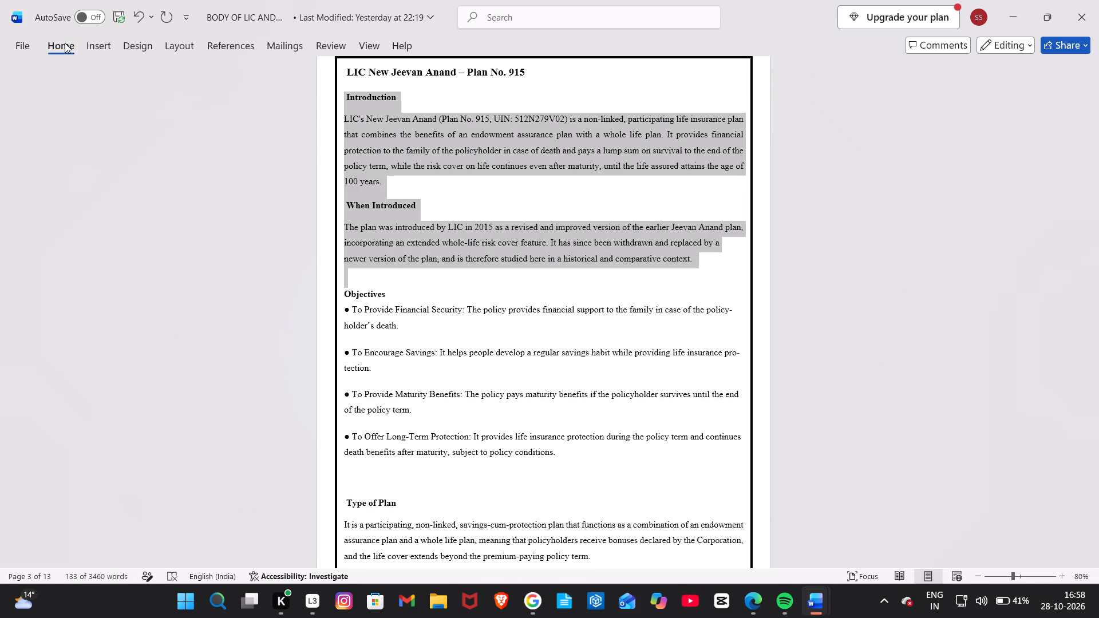
{"action": "left_click", "coordinate": [450, 95]}
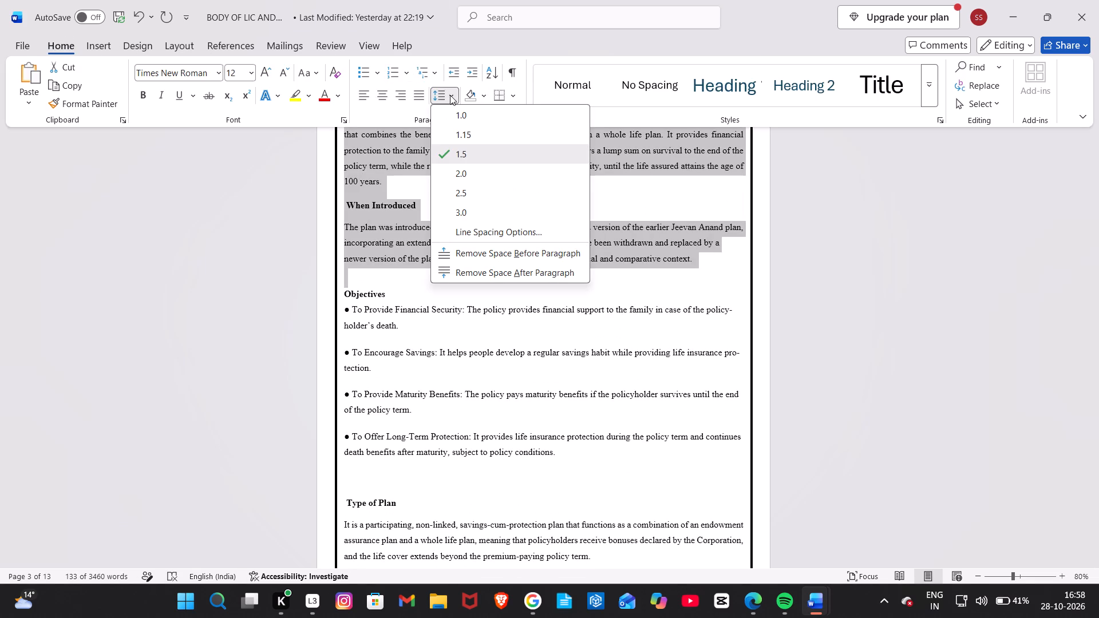
{"action": "left_click", "coordinate": [473, 154]}
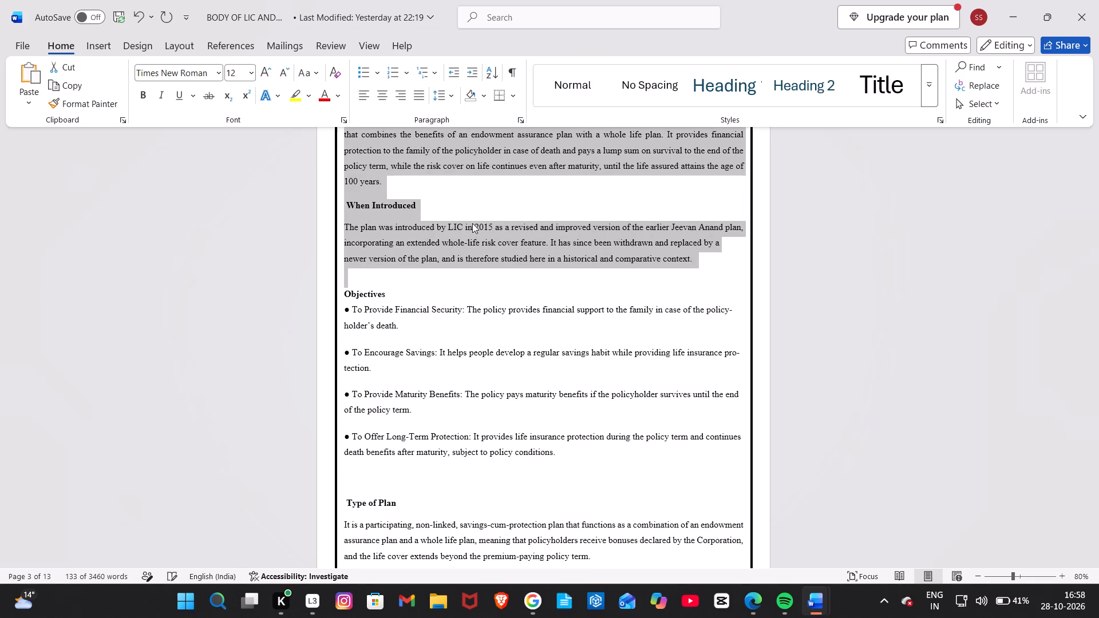
{"action": "left_click", "coordinate": [472, 228]}
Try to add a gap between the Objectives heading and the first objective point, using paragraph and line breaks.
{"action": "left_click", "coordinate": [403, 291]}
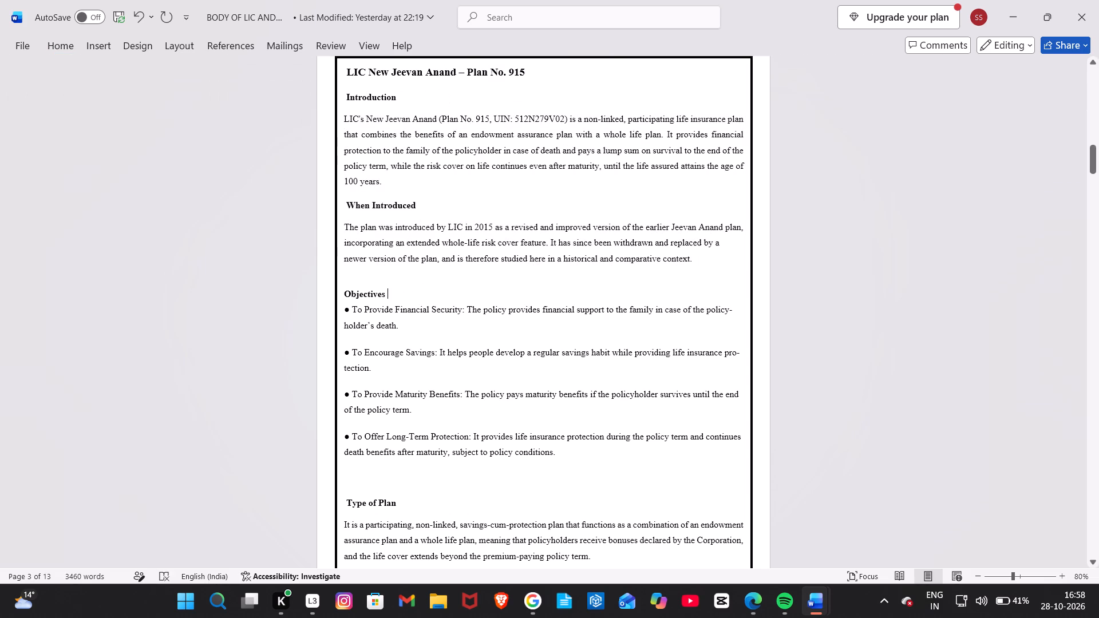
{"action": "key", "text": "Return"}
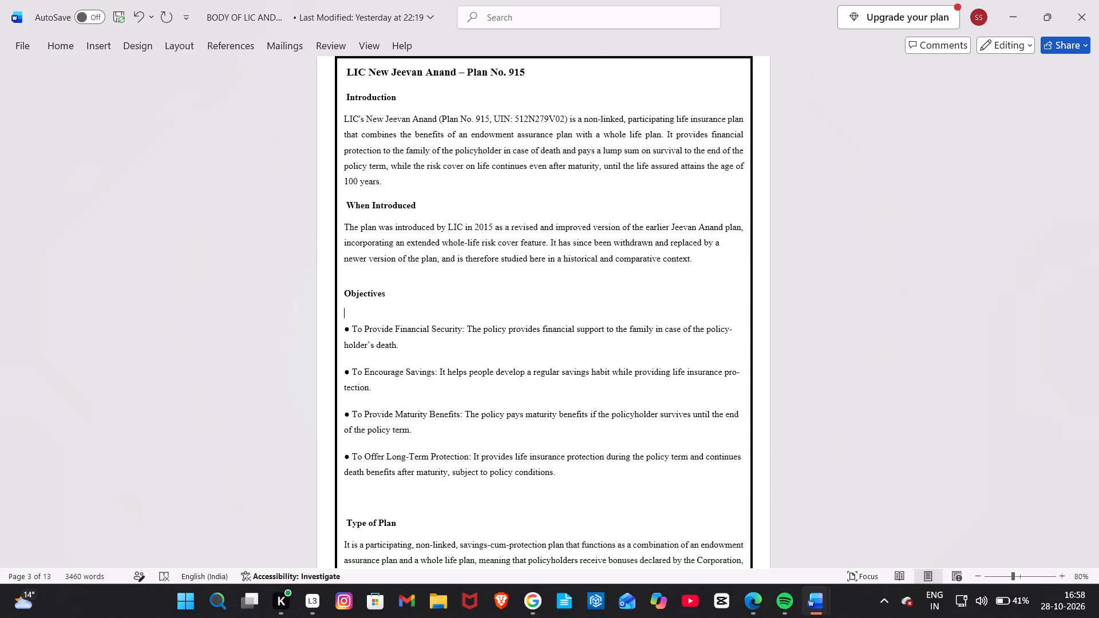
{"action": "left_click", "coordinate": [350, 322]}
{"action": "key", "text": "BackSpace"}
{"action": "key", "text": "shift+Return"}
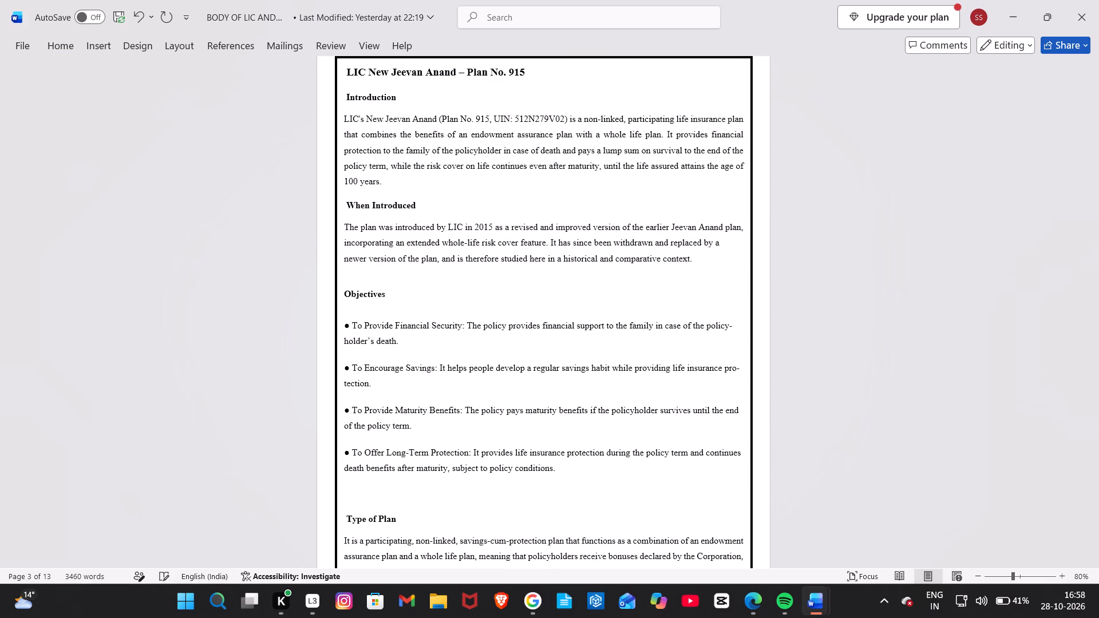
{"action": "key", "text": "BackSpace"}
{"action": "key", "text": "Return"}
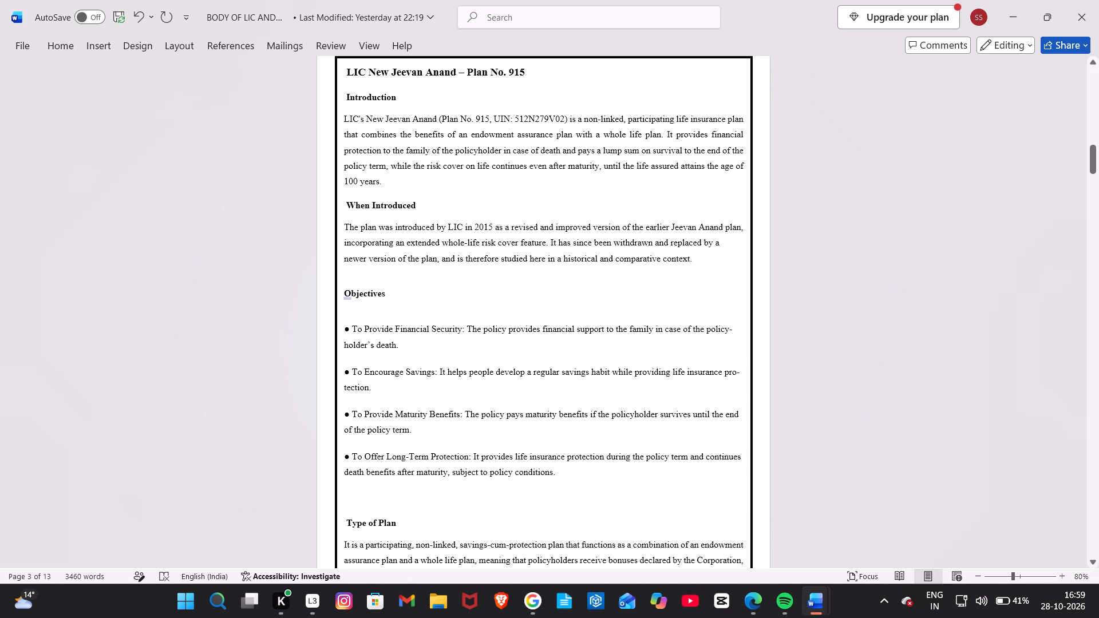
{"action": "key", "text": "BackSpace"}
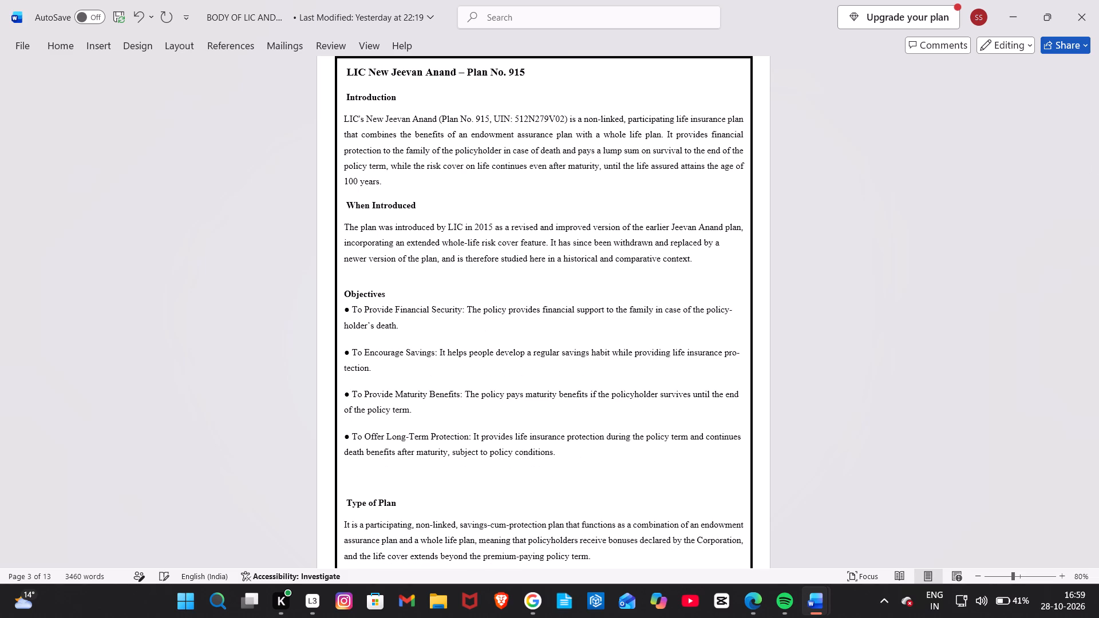
{"action": "scroll", "coordinate": [411, 430], "scroll_direction": "down", "scroll_amount": 6}
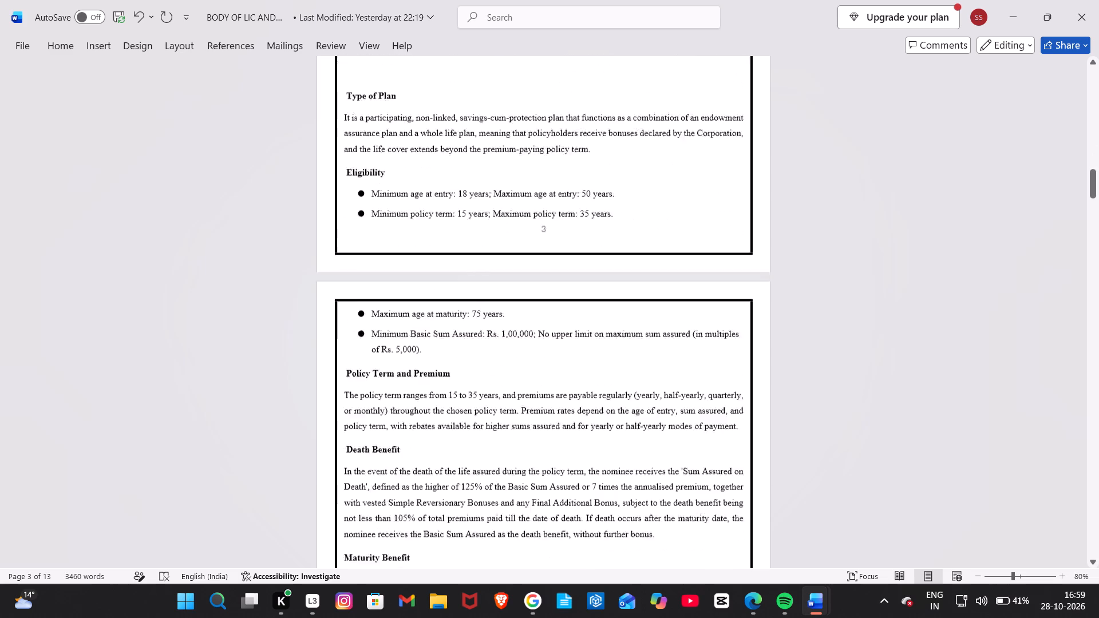
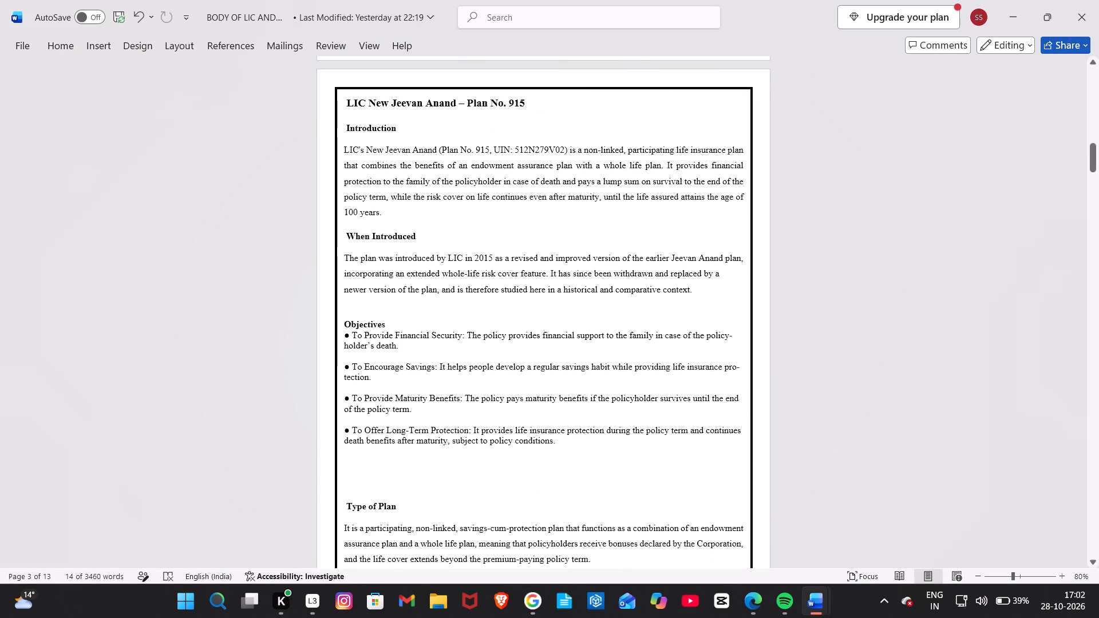
{"action": "left_click_drag", "start_coordinate": [341, 334], "coordinate": [340, 446]}
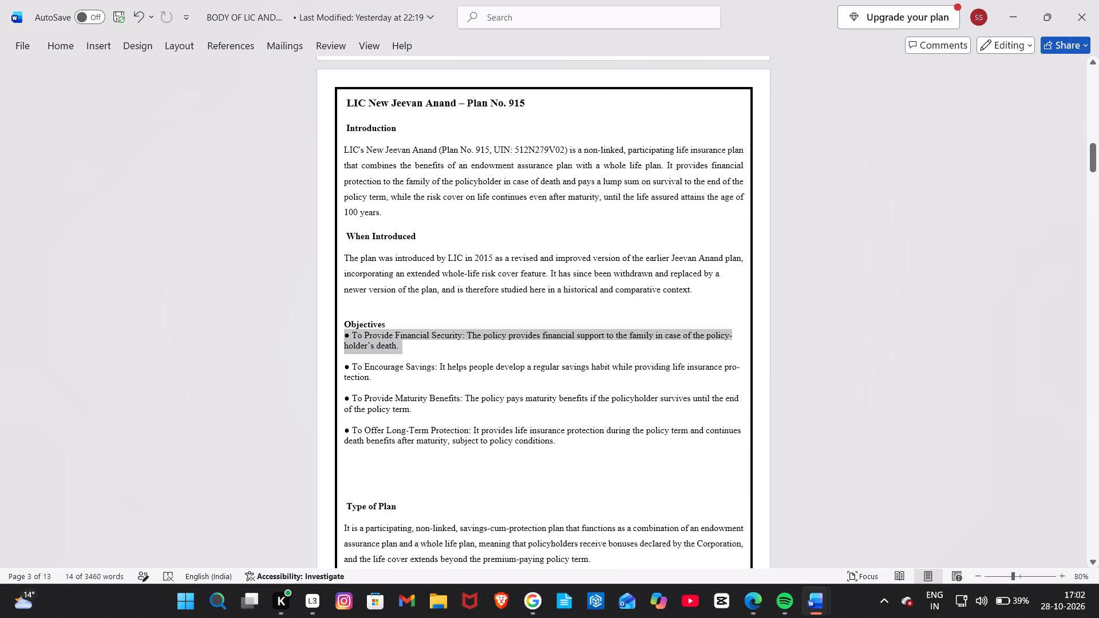
{"action": "left_click_drag", "start_coordinate": [340, 446], "coordinate": [554, 438]}
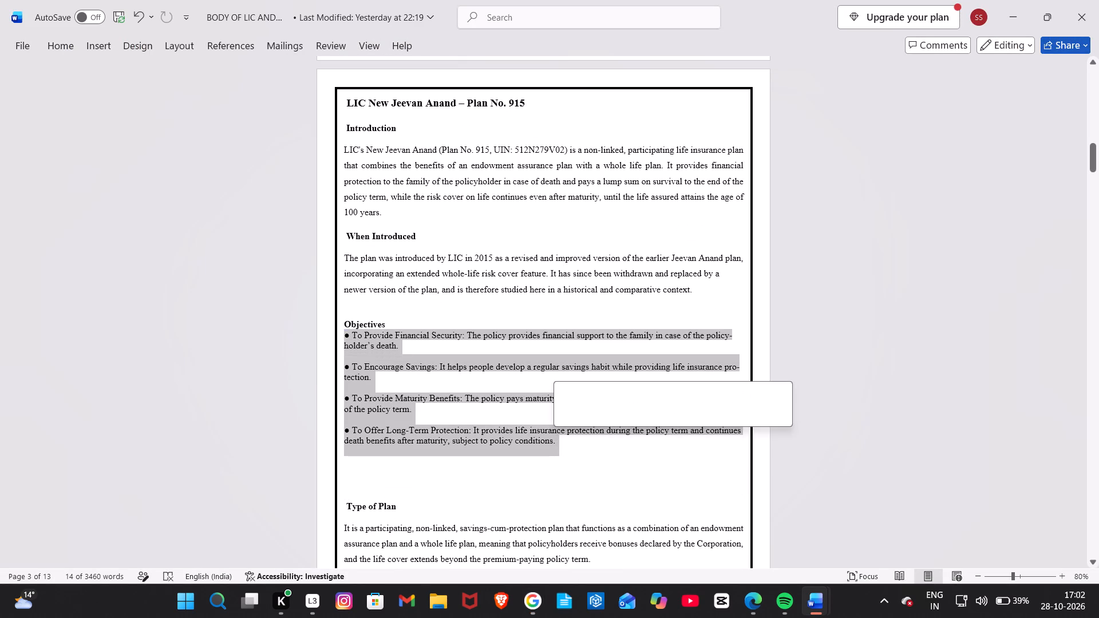
{"action": "left_click", "coordinate": [51, 41]}
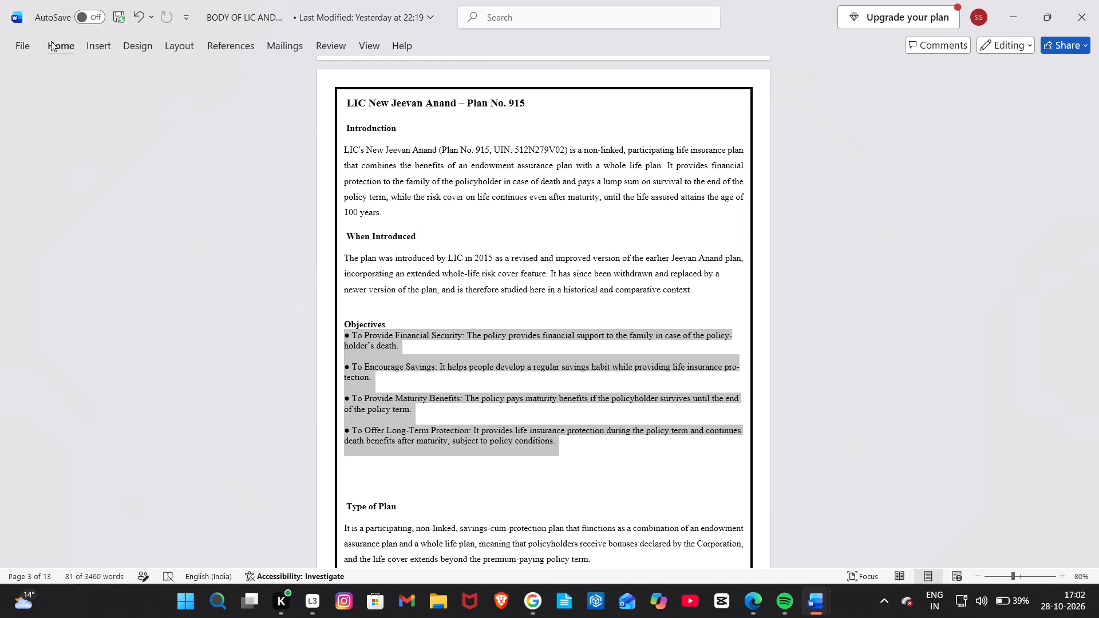
{"action": "left_click", "coordinate": [440, 102]}
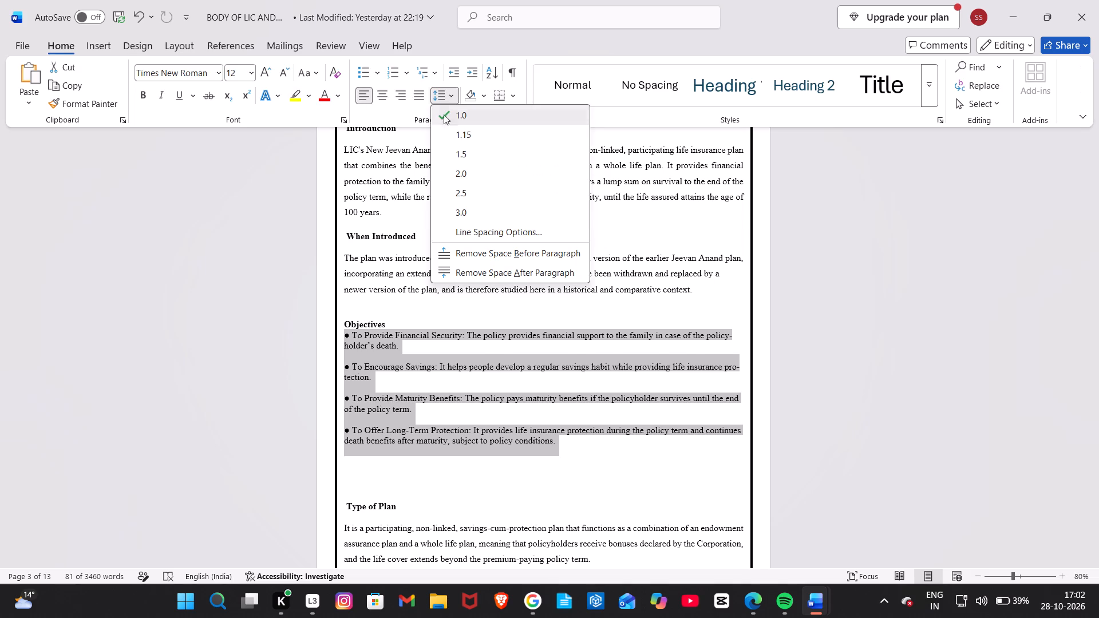
{"action": "left_click", "coordinate": [457, 155]}
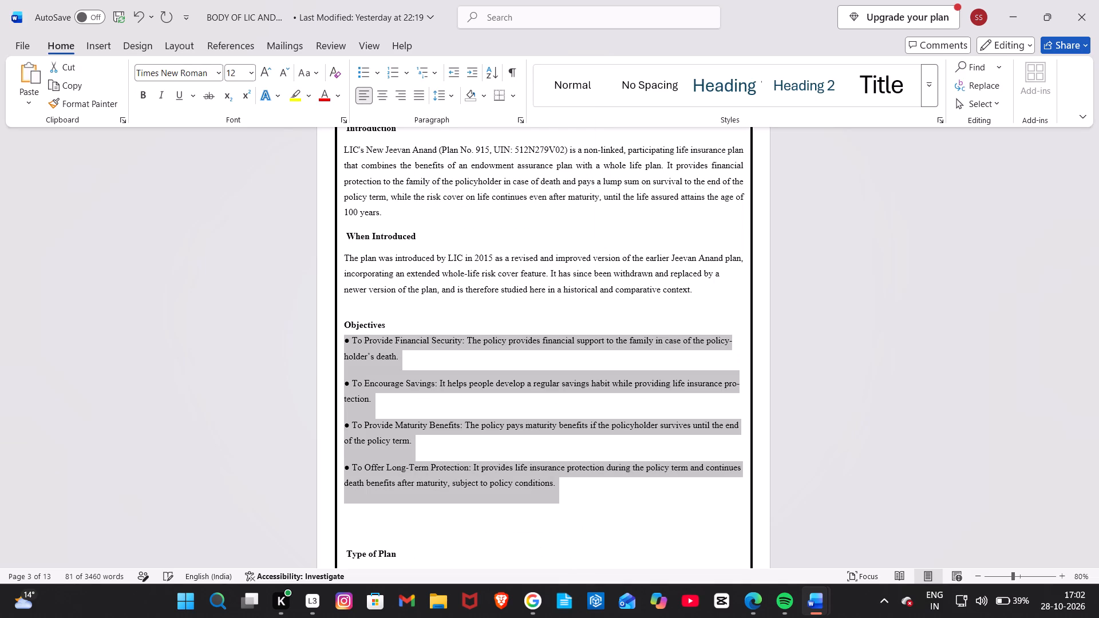
{"action": "left_click", "coordinate": [603, 306]}
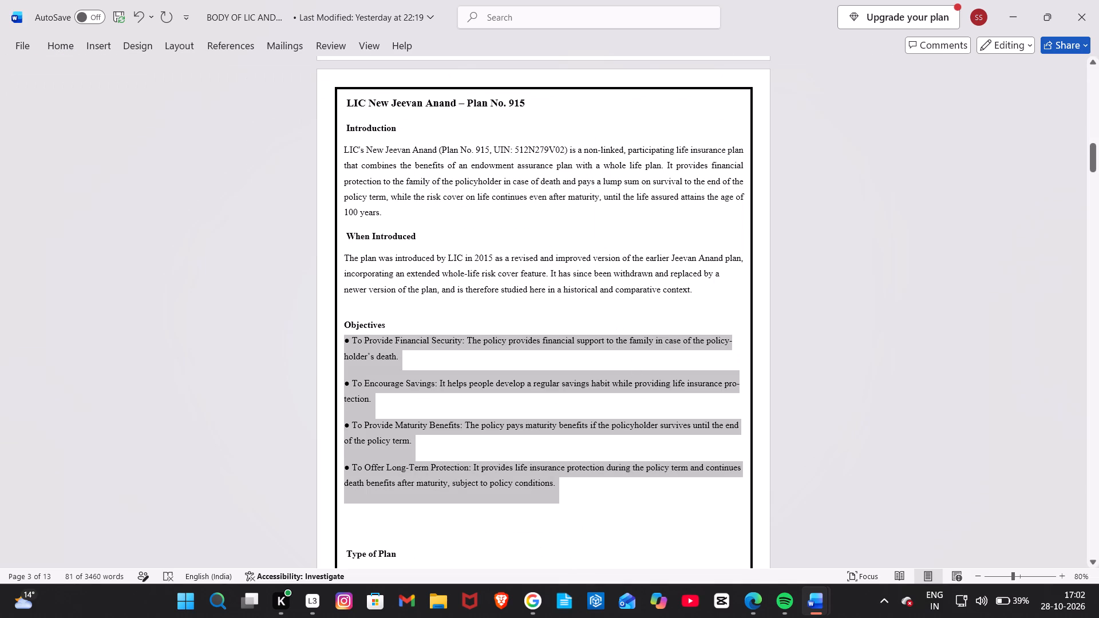
{"action": "left_click", "coordinate": [373, 361]}
{"action": "left_click_drag", "start_coordinate": [363, 348], "coordinate": [446, 463]}
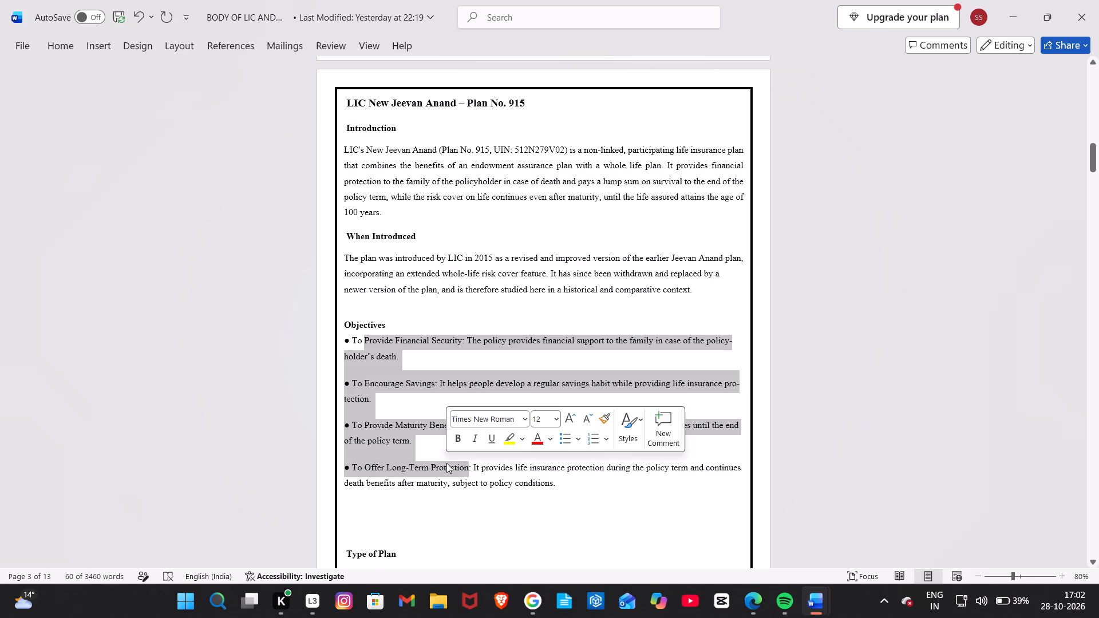
{"action": "left_click", "coordinate": [521, 478]}
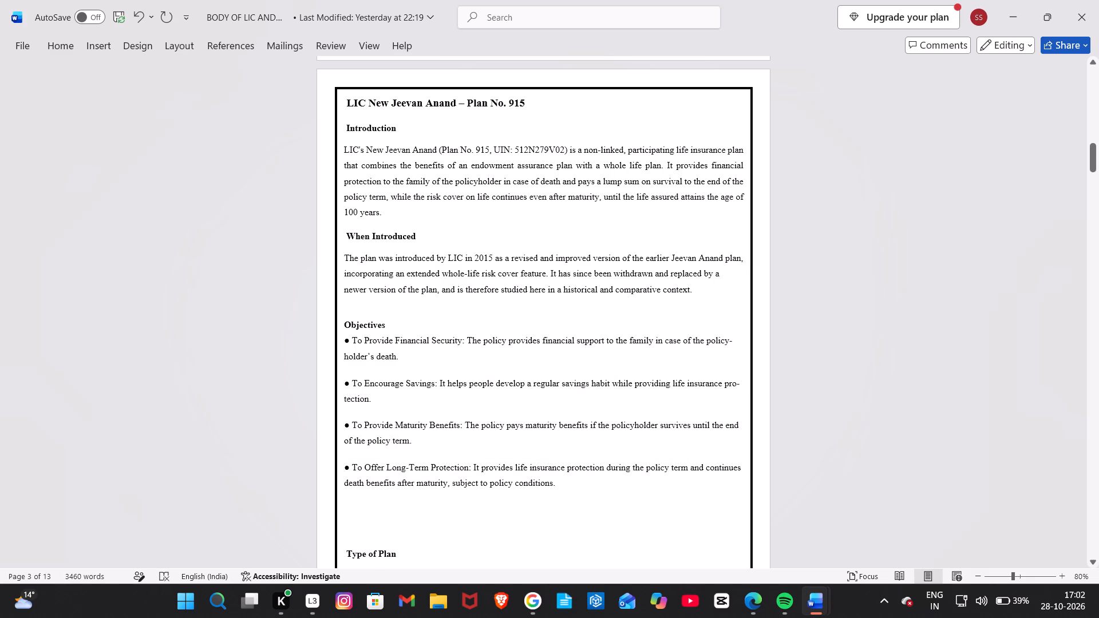
Insert a blank line between the Objectives heading and the first point, To Provide Financial Security.
{"action": "left_click", "coordinate": [401, 328]}
{"action": "key", "text": "Return"}
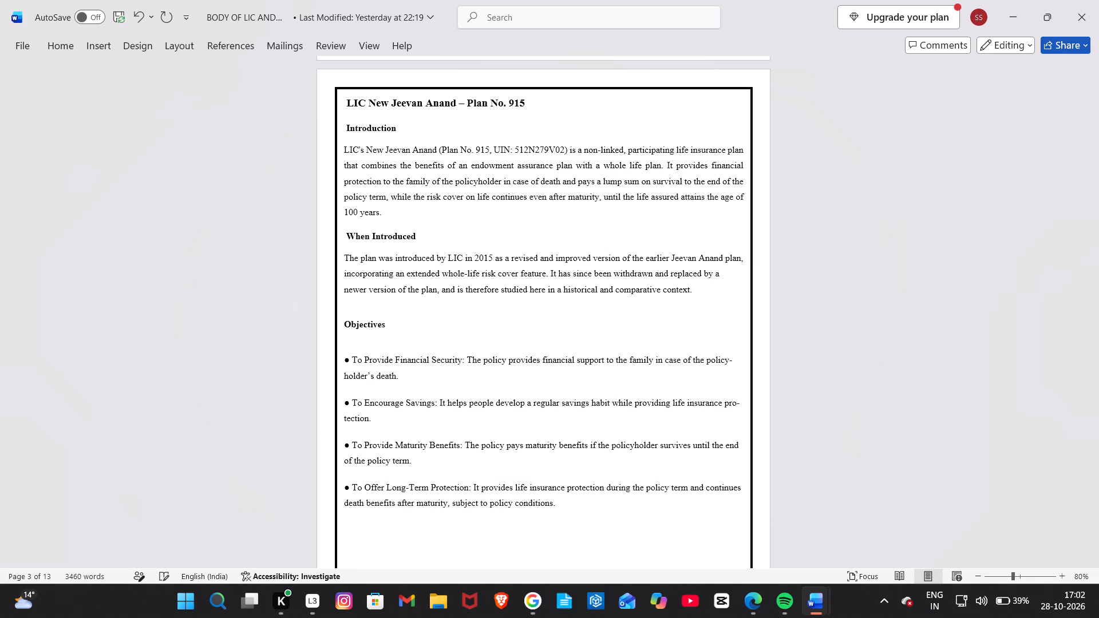
{"action": "key", "text": "BackSpace"}
{"action": "key", "text": "Return"}
{"action": "key", "text": "BackSpace"}
{"action": "key", "text": "space"}
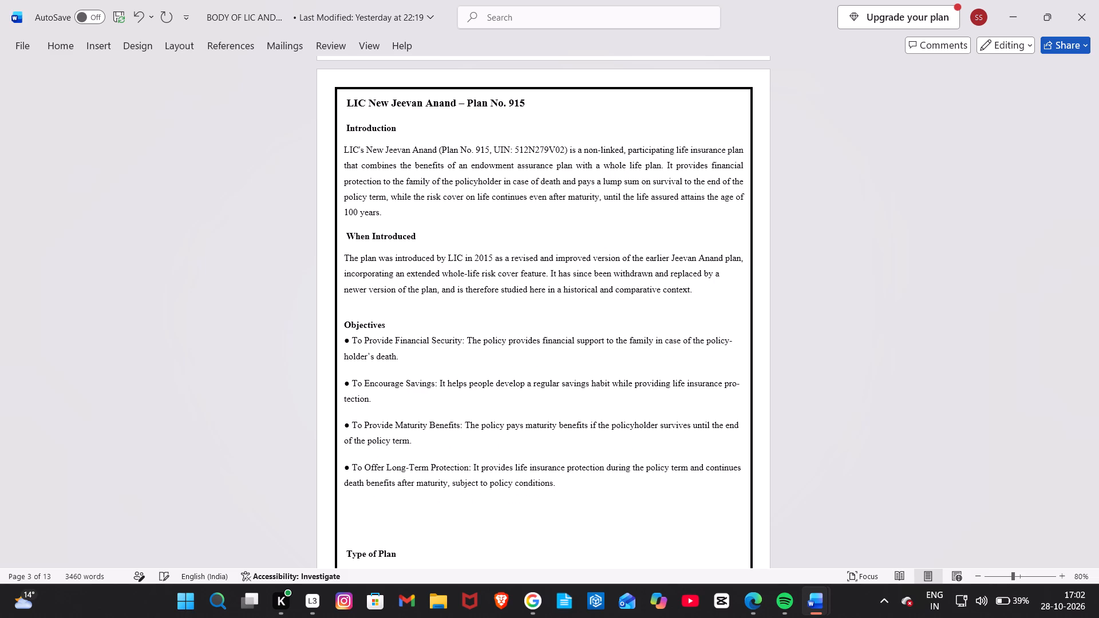
{"action": "key", "text": "Return"}
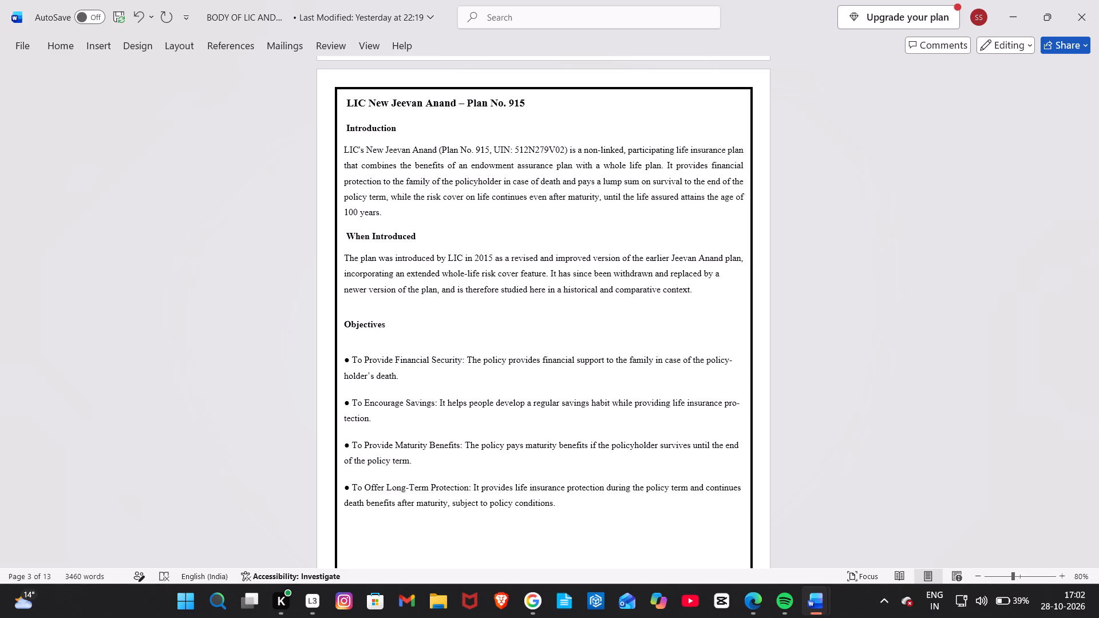
{"action": "key", "text": "BackSpace"}
{"action": "key", "text": "space"}
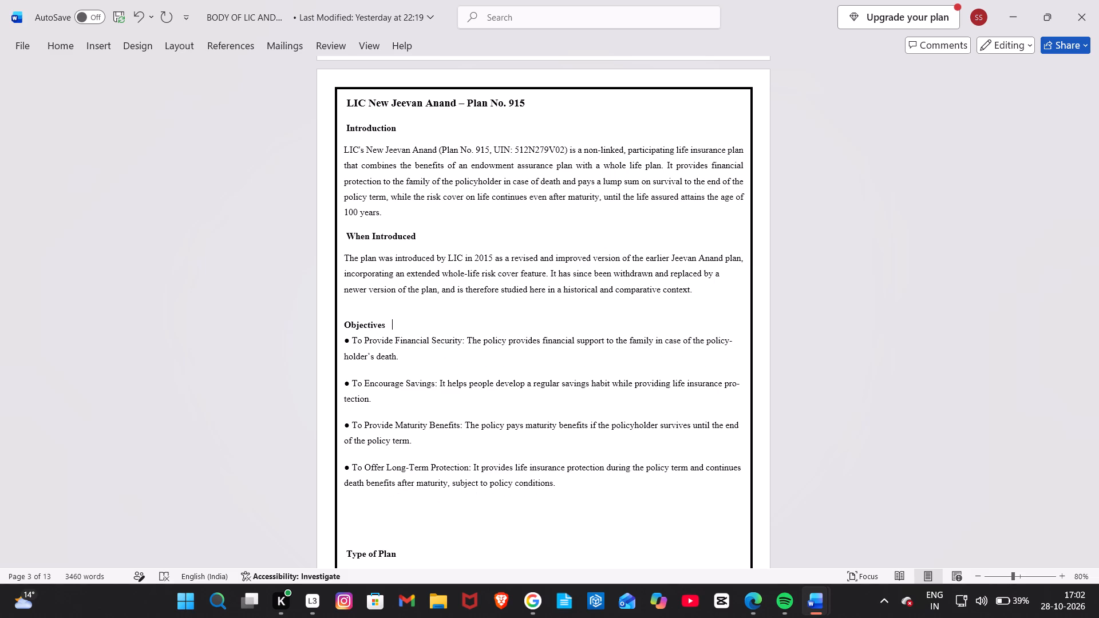
{"action": "key", "text": "space"}
{"action": "key", "text": "Return"}
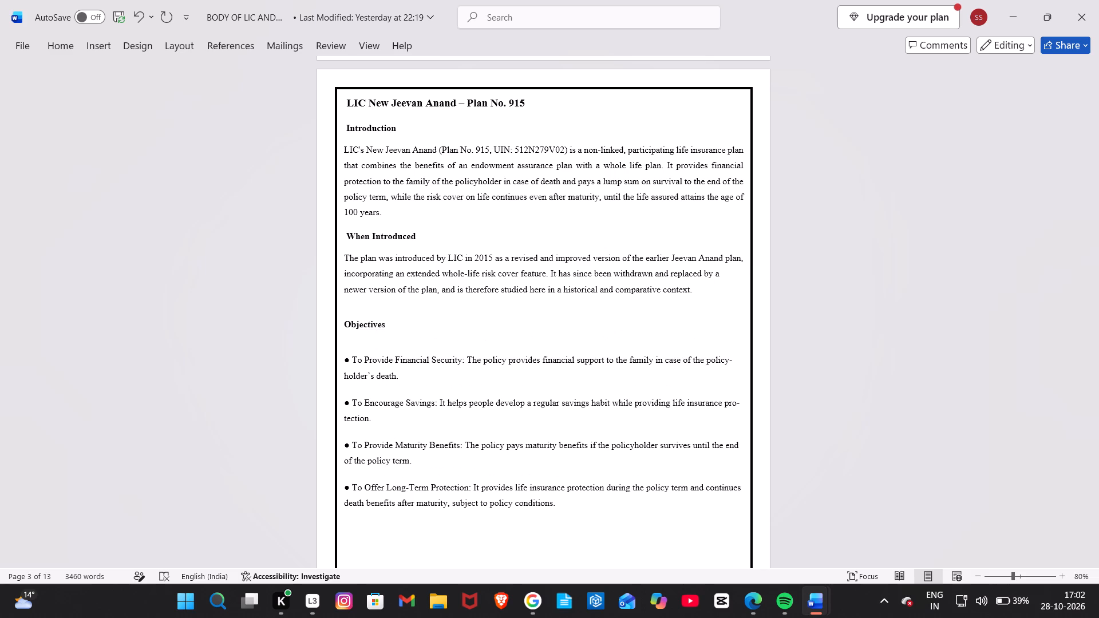
Set the font size of the bullet dot before To Provide Financial Security to 18.
{"action": "double_click", "coordinate": [347, 360]}
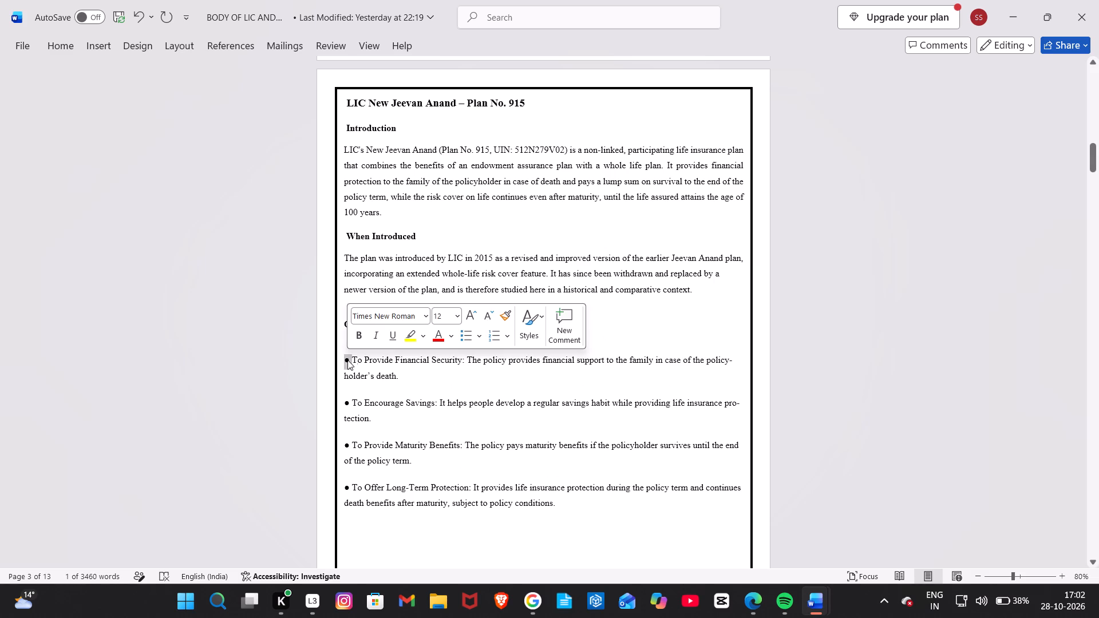
{"action": "left_click", "coordinate": [460, 318]}
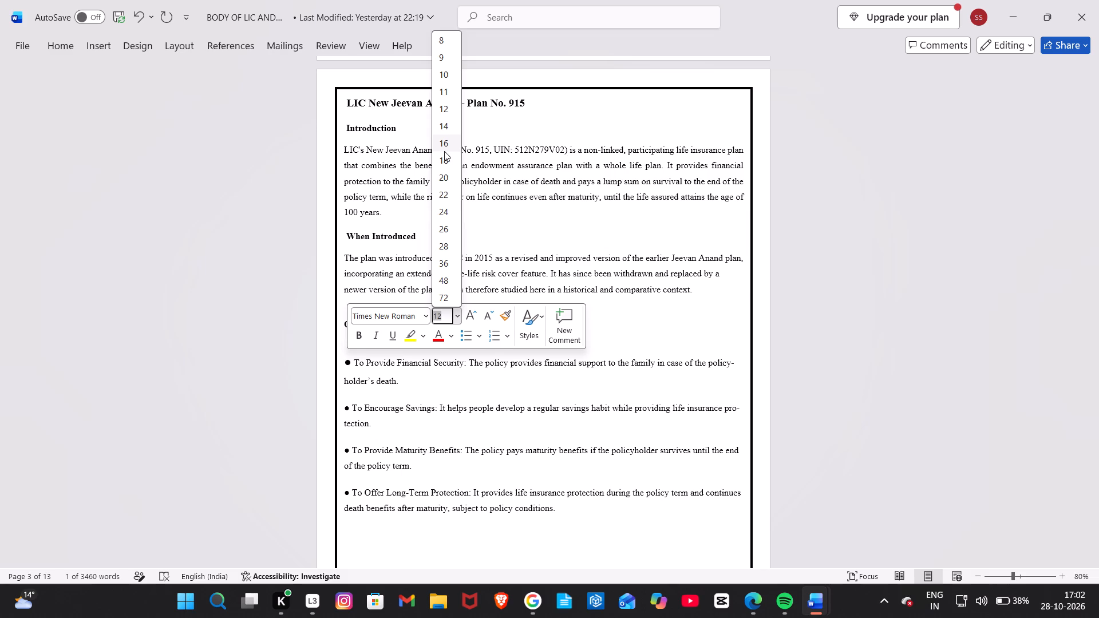
{"action": "left_click", "coordinate": [444, 155]}
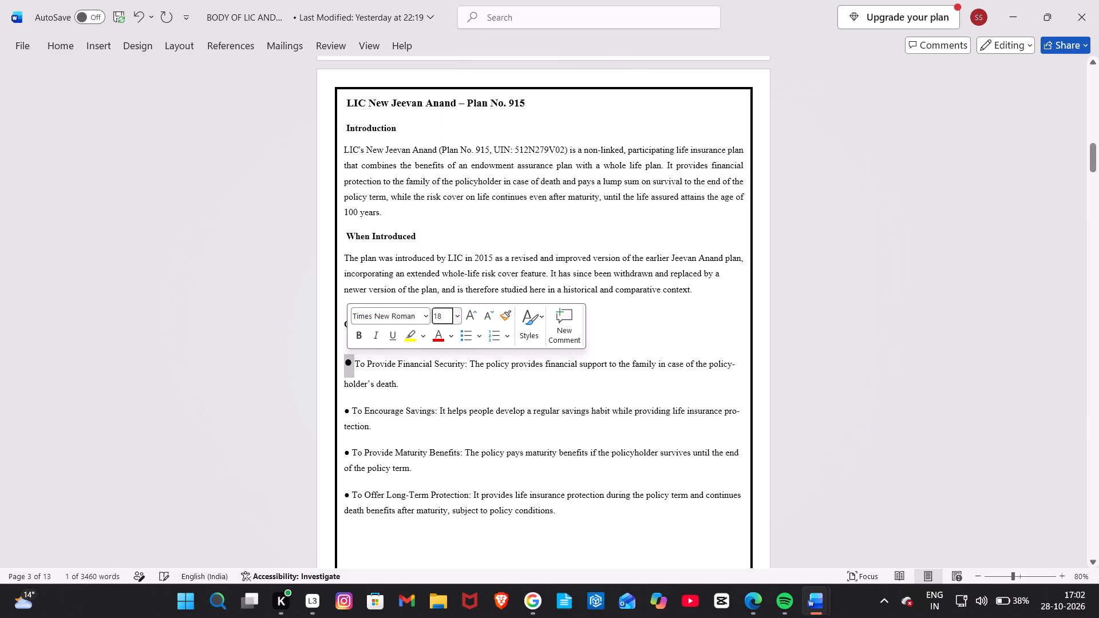
Set the font size of the bullet dots before To Encourage Savings, To Provide Maturity Benefits and To Offer Long-Term Protection to 18.
{"action": "left_click", "coordinate": [377, 433]}
{"action": "scroll", "coordinate": [377, 433], "scroll_direction": "down", "scroll_amount": 4}
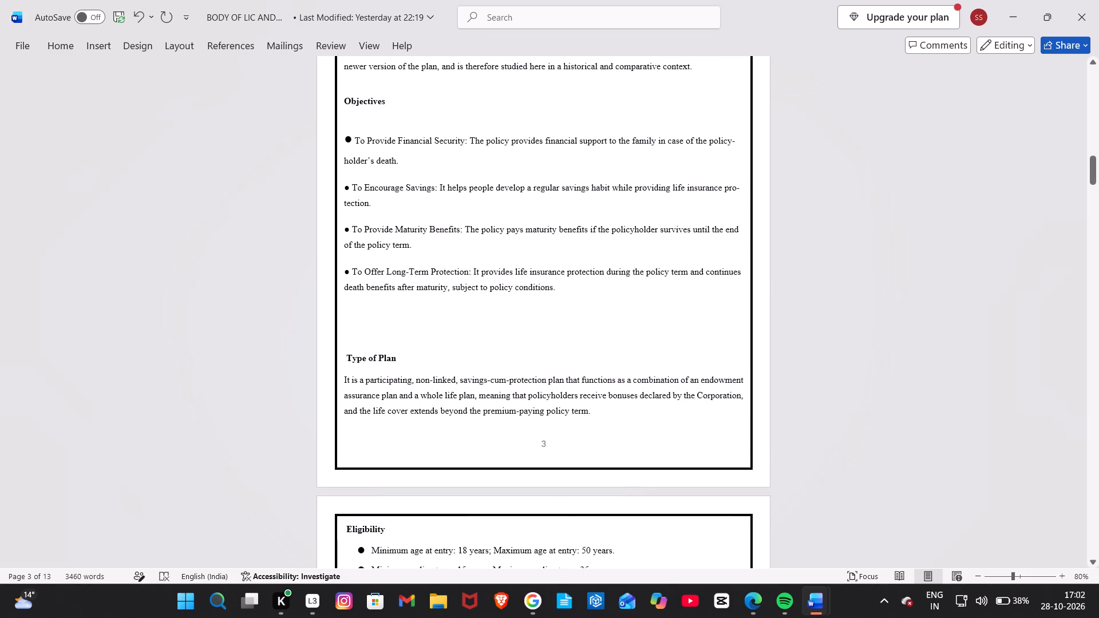
{"action": "double_click", "coordinate": [347, 187]}
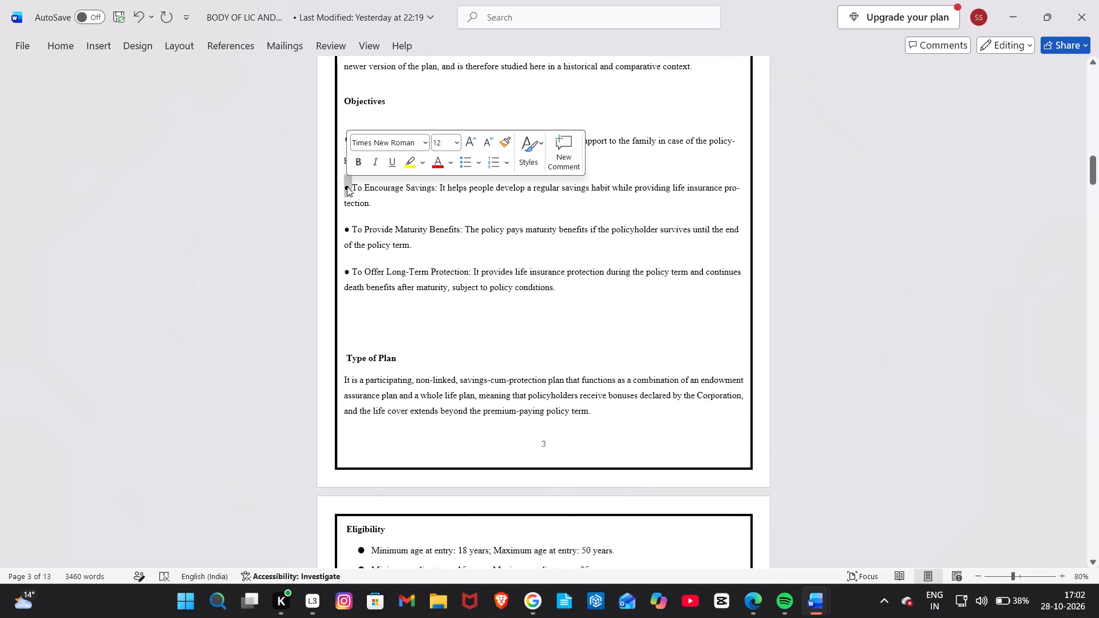
{"action": "left_click", "coordinate": [460, 142]}
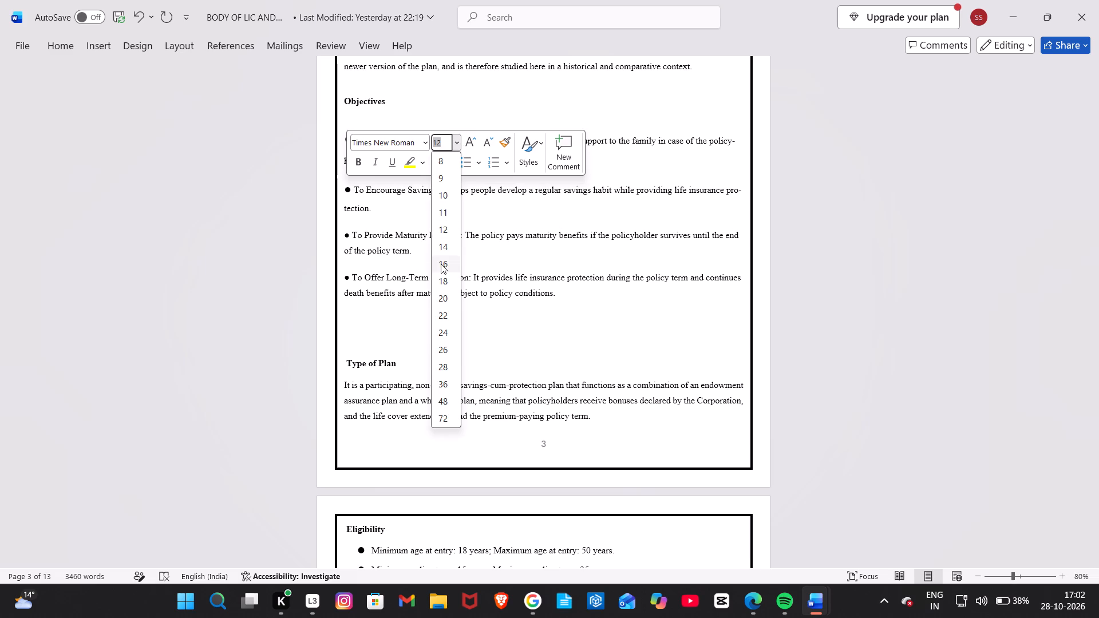
{"action": "left_click", "coordinate": [444, 282]}
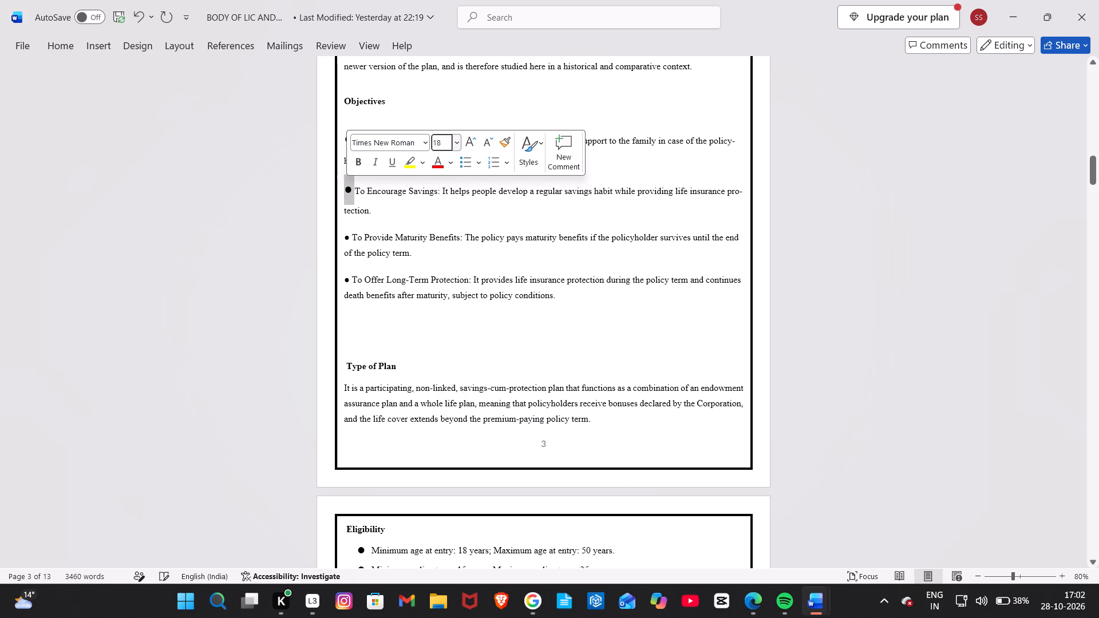
{"action": "left_click", "coordinate": [450, 245]}
{"action": "double_click", "coordinate": [350, 234]}
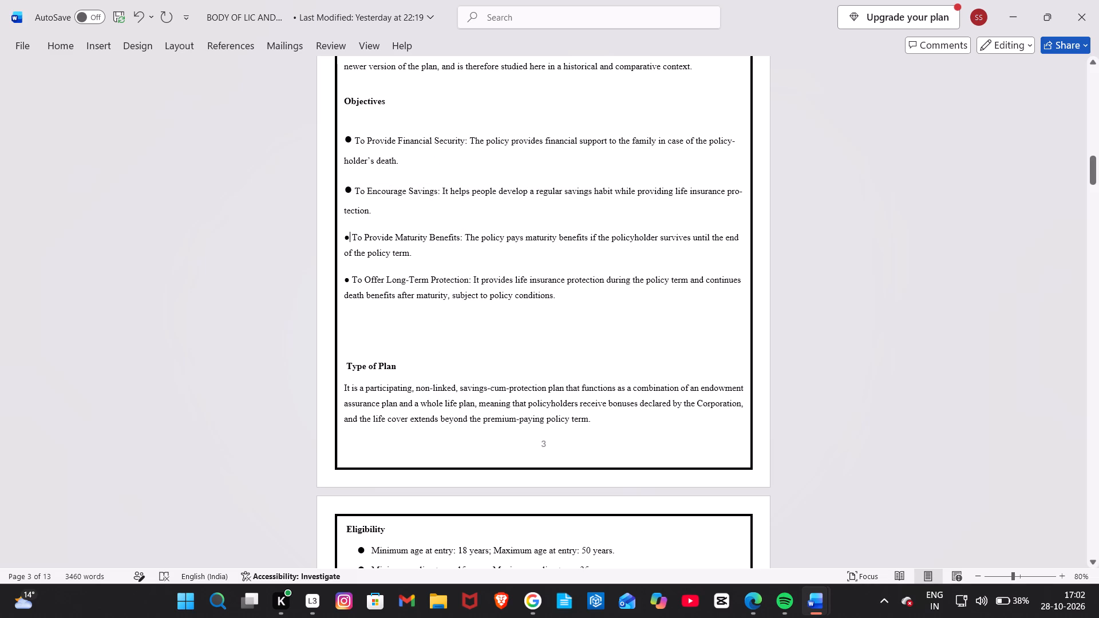
{"action": "left_click", "coordinate": [461, 185]}
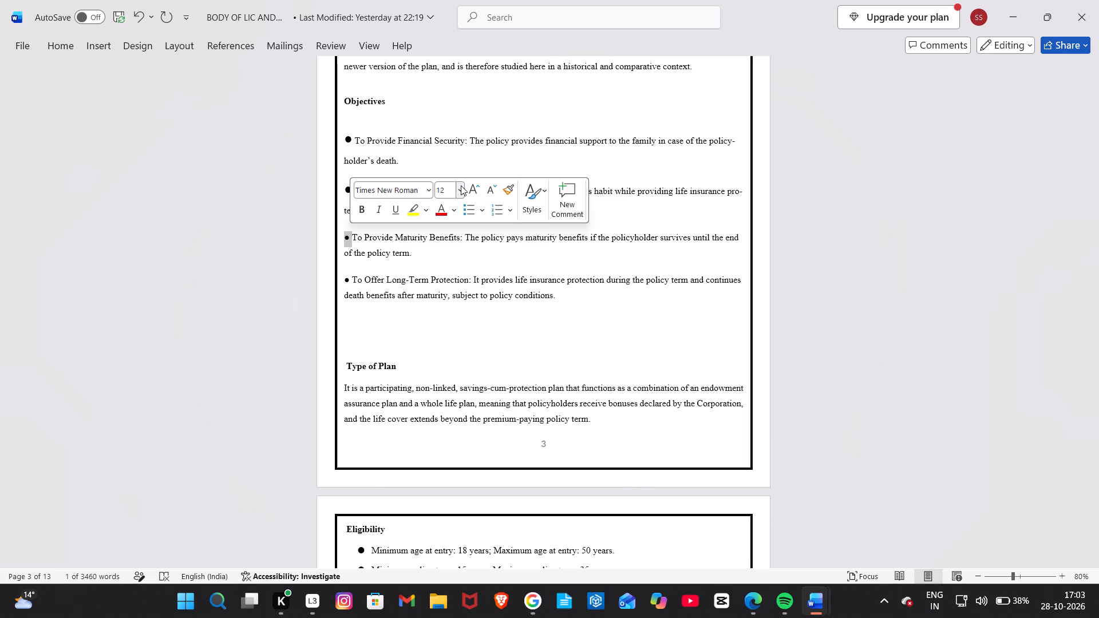
{"action": "left_click", "coordinate": [448, 323]}
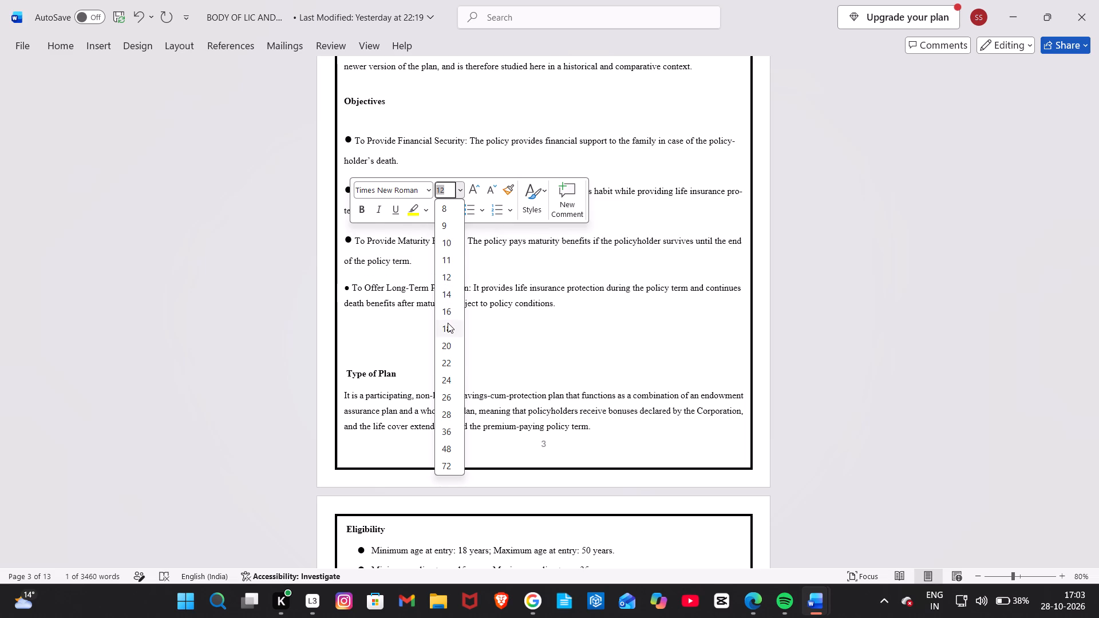
{"action": "double_click", "coordinate": [344, 289]}
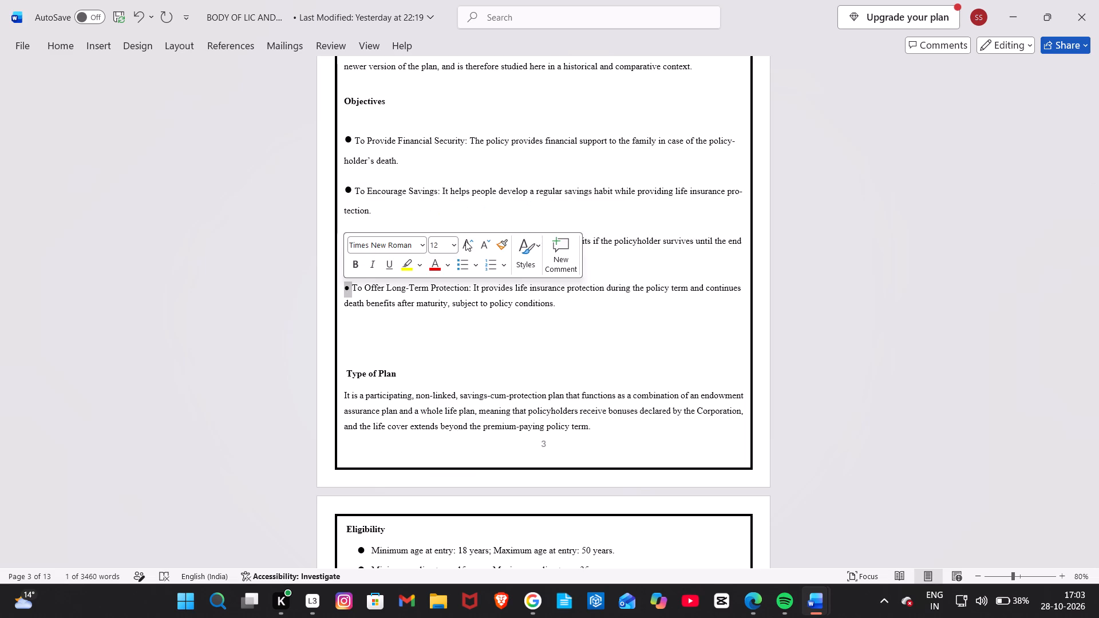
{"action": "left_click", "coordinate": [451, 244]}
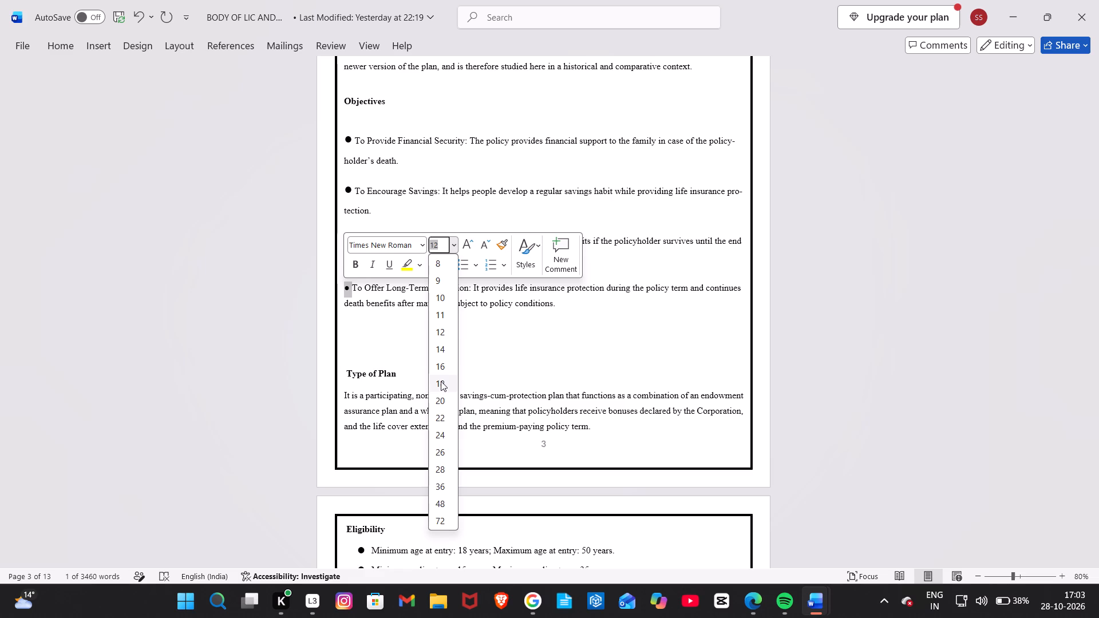
{"action": "left_click", "coordinate": [442, 381]}
Delete the blank lines between the last Objectives point and the Type of Plan heading.
{"action": "left_click", "coordinate": [350, 356]}
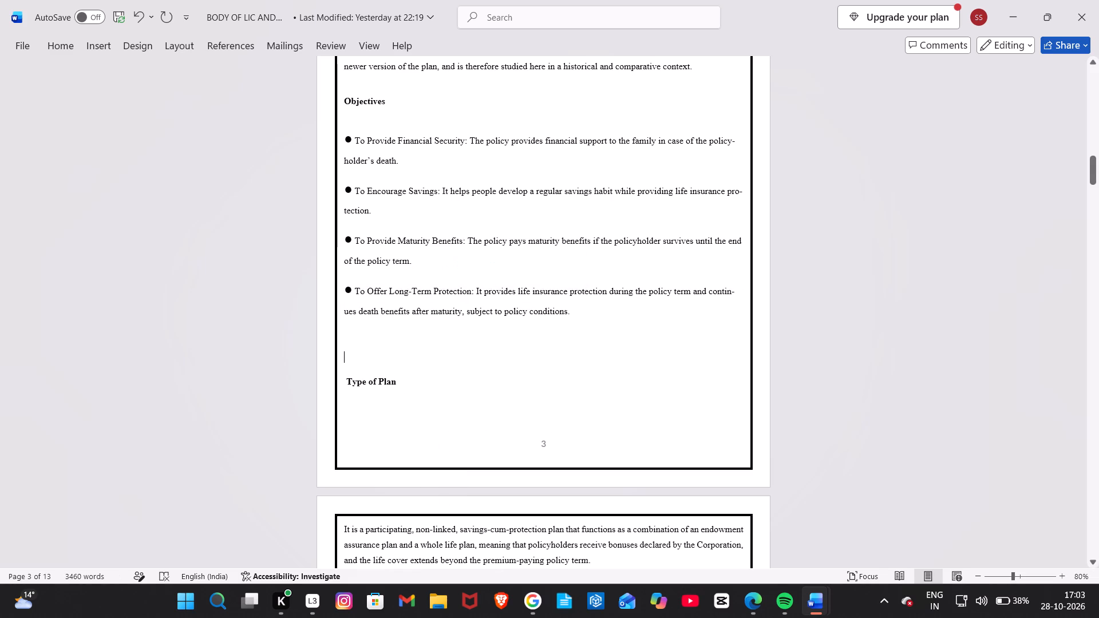
{"action": "key", "text": "BackSpace"}
{"action": "key", "text": "BackSpace"}
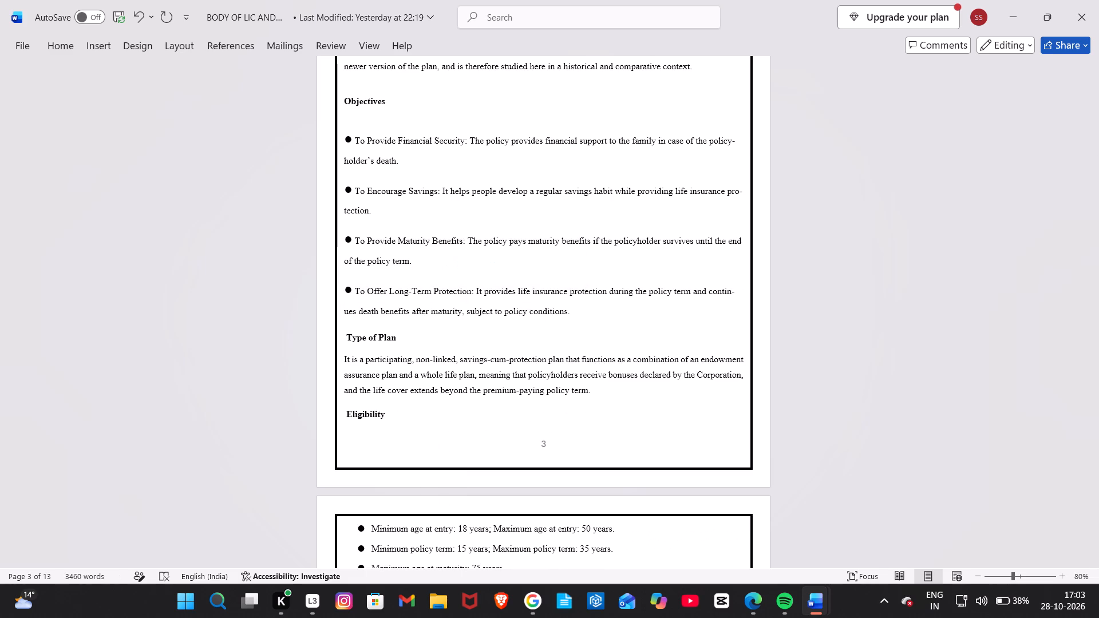
Insert two line breaks before the Eligibility heading to move it to the top of the following page with its bullets.
{"action": "scroll", "coordinate": [549, 329], "scroll_direction": "up", "scroll_amount": 1}
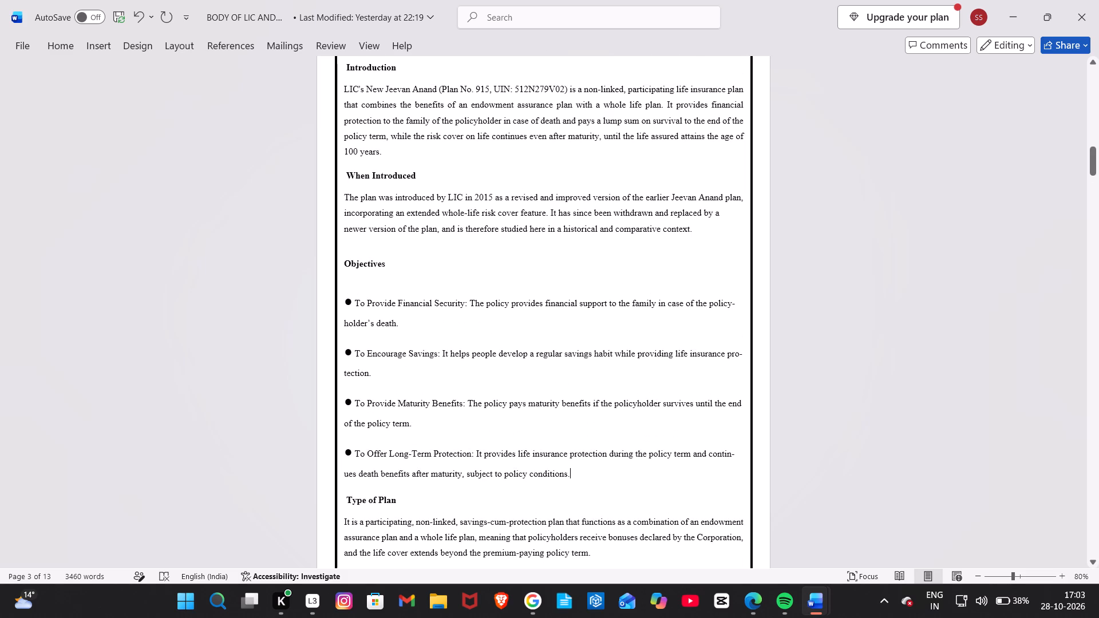
{"action": "scroll", "coordinate": [589, 488], "scroll_direction": "down", "scroll_amount": 3}
{"action": "left_click", "coordinate": [343, 349]}
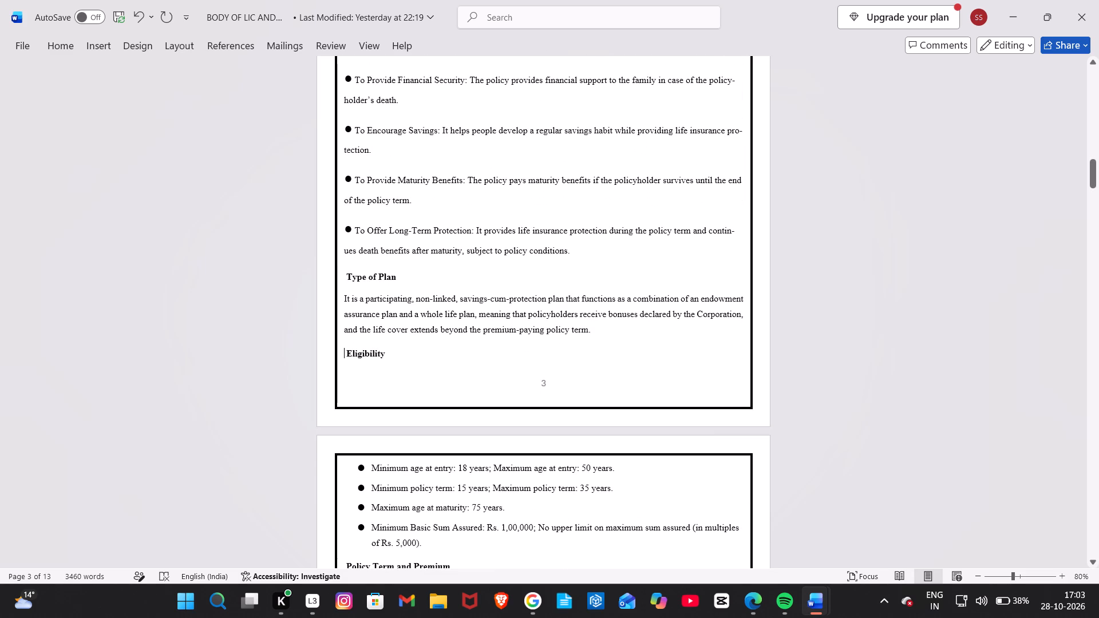
{"action": "key", "text": "shift+Return"}
{"action": "key", "text": "Return"}
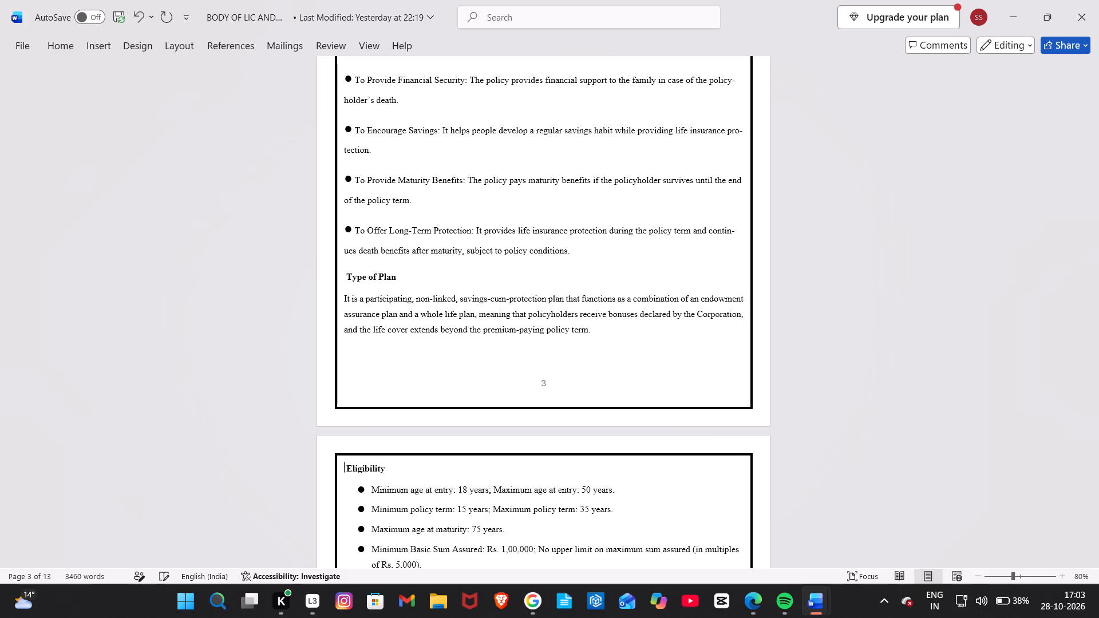
Reduce the gap above the LIC New Jeevan Anand – Limitations heading and bring the heading back to the left margin.
{"action": "scroll", "coordinate": [343, 349], "scroll_direction": "down", "scroll_amount": 2}
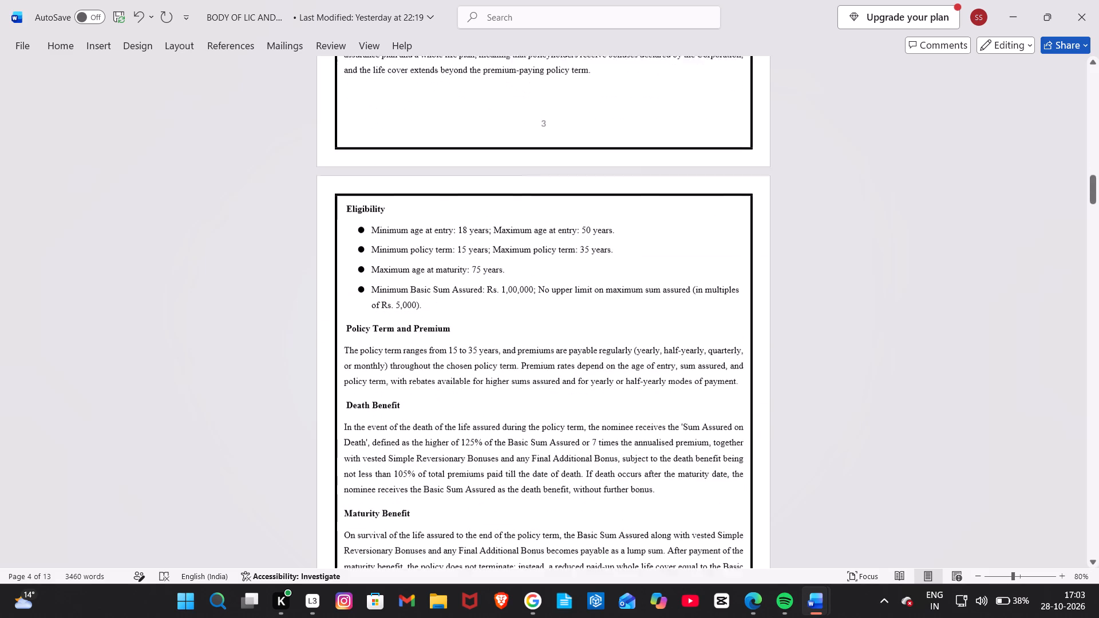
{"action": "scroll", "coordinate": [343, 349], "scroll_direction": "down", "scroll_amount": 4}
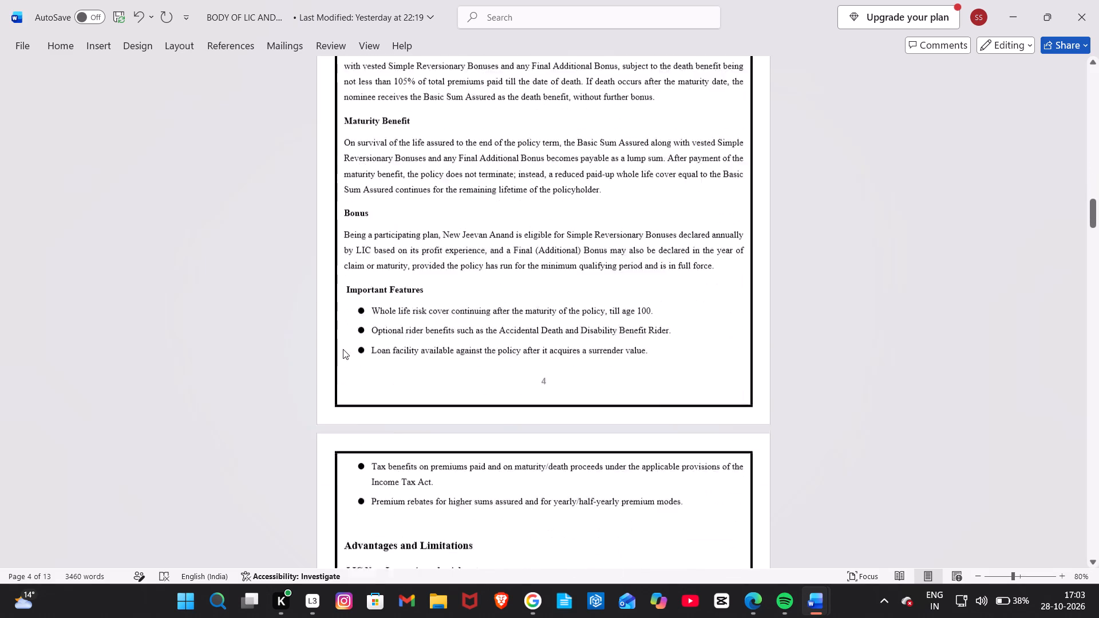
{"action": "scroll", "coordinate": [343, 349], "scroll_direction": "down", "scroll_amount": 1}
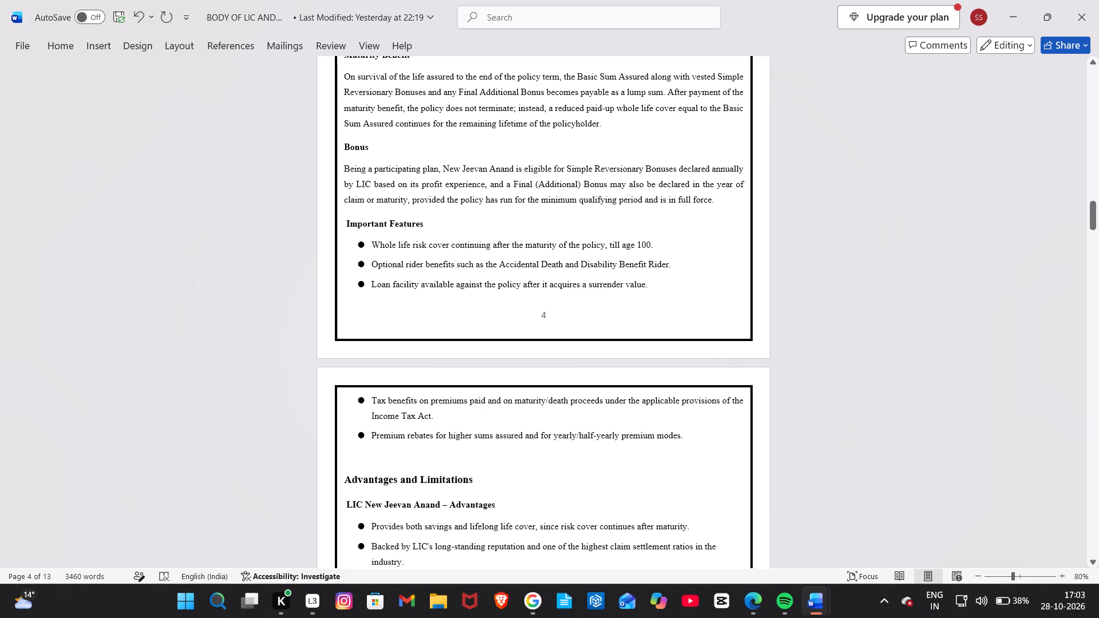
{"action": "scroll", "coordinate": [413, 298], "scroll_direction": "up", "scroll_amount": 2}
{"action": "scroll", "coordinate": [413, 298], "scroll_direction": "down", "scroll_amount": 7}
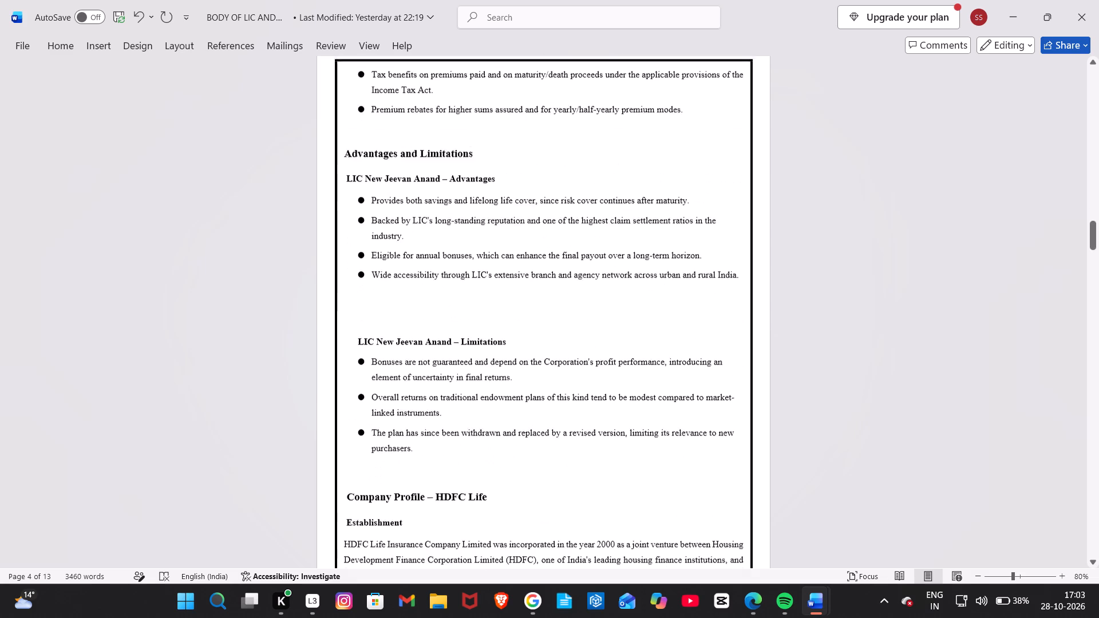
{"action": "scroll", "coordinate": [413, 298], "scroll_direction": "down", "scroll_amount": 1}
{"action": "left_click", "coordinate": [367, 259]}
{"action": "key", "text": "BackSpace"}
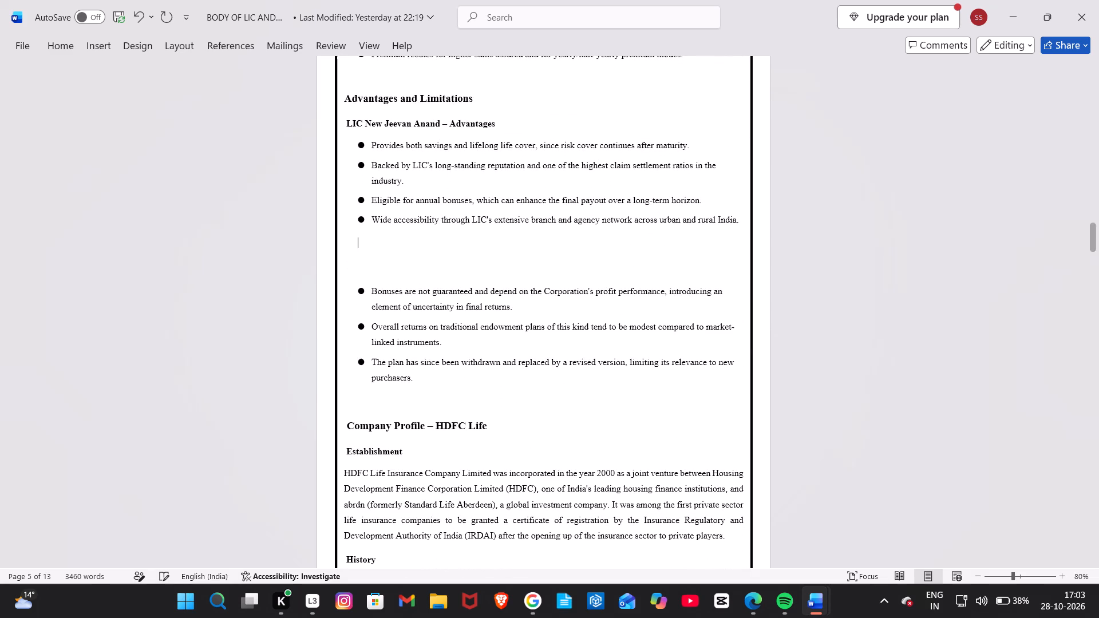
{"action": "key", "text": "BackSpace"}
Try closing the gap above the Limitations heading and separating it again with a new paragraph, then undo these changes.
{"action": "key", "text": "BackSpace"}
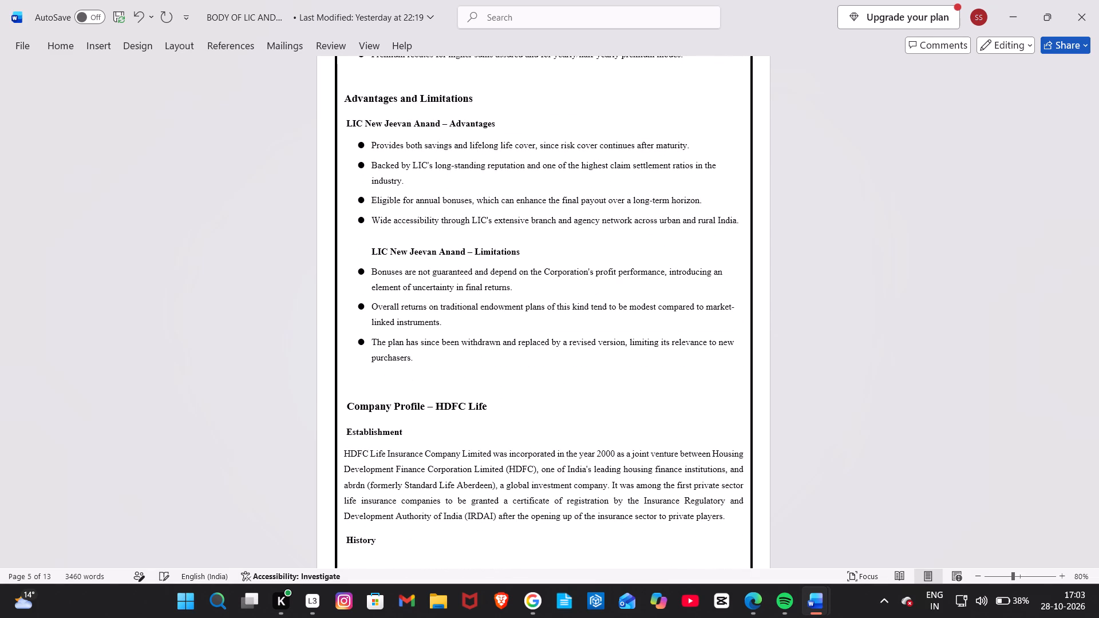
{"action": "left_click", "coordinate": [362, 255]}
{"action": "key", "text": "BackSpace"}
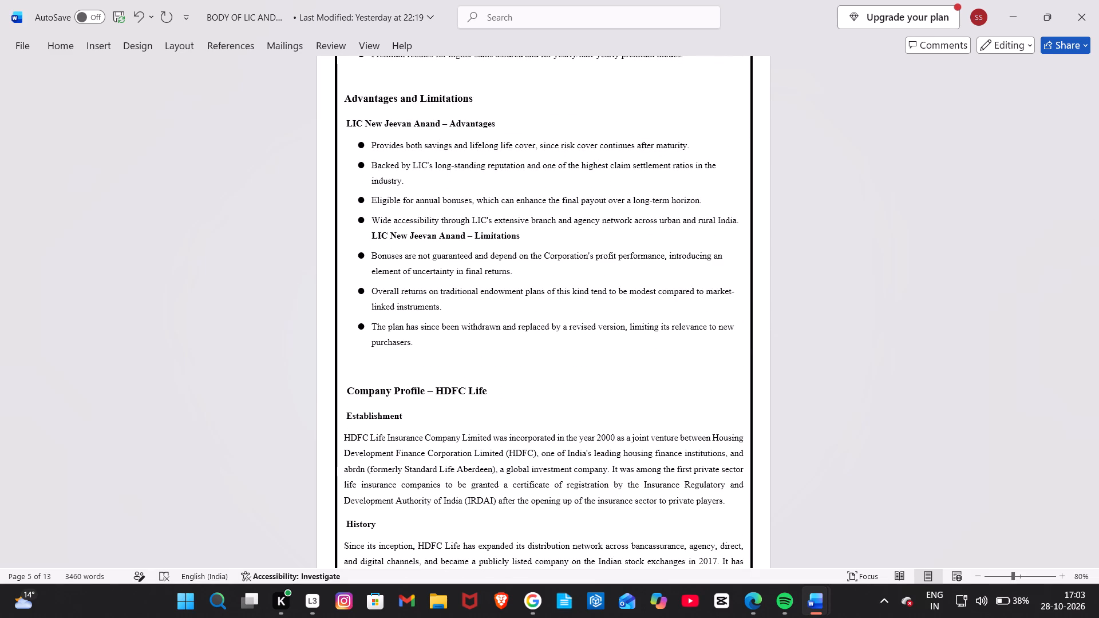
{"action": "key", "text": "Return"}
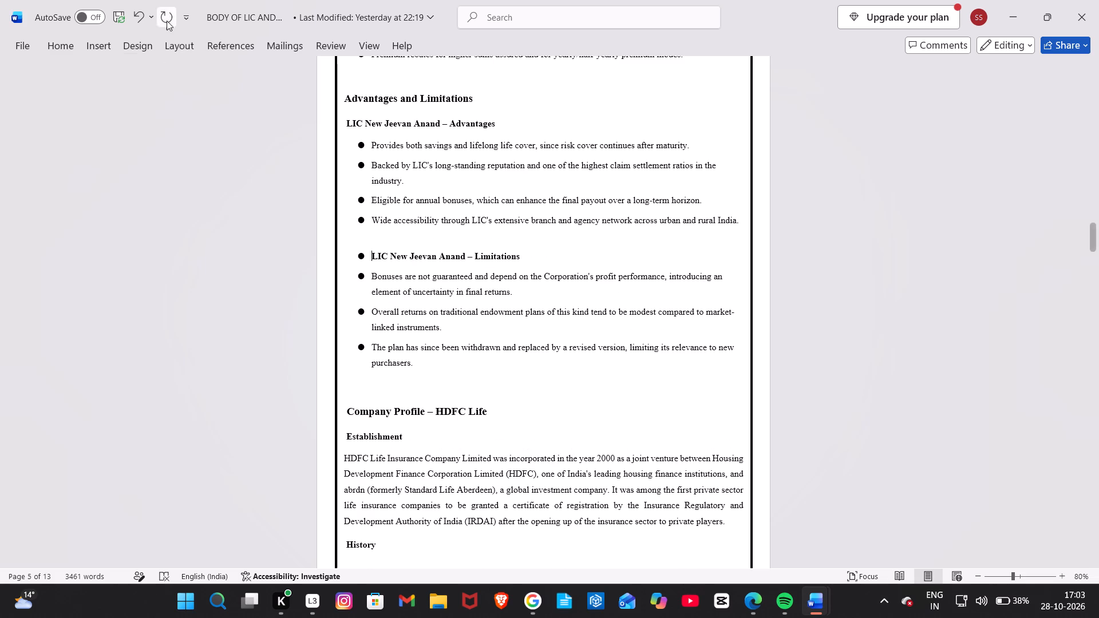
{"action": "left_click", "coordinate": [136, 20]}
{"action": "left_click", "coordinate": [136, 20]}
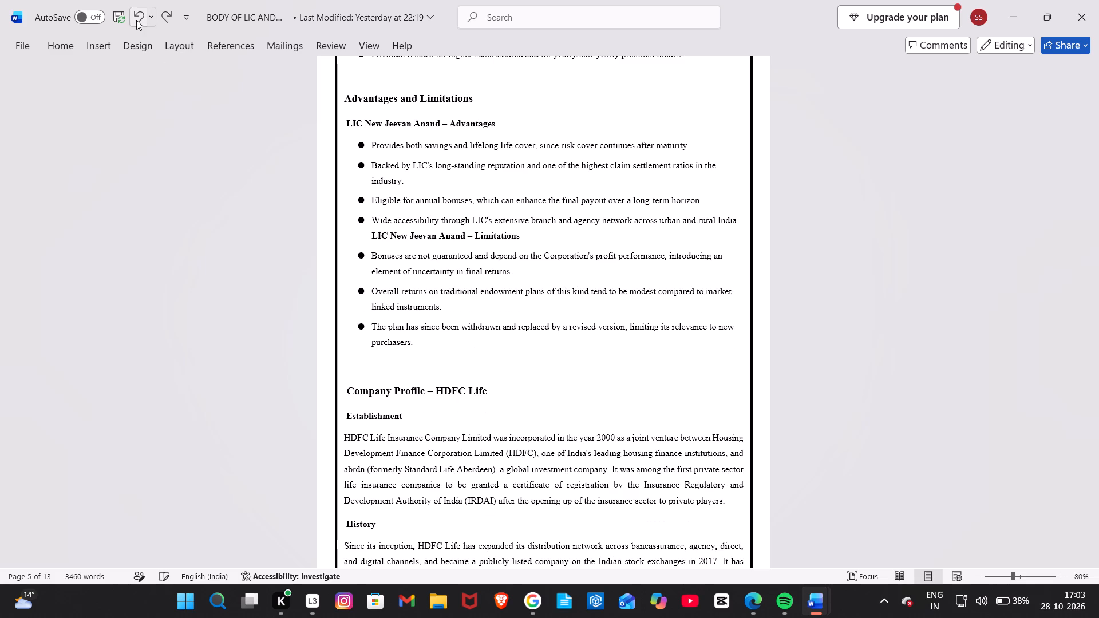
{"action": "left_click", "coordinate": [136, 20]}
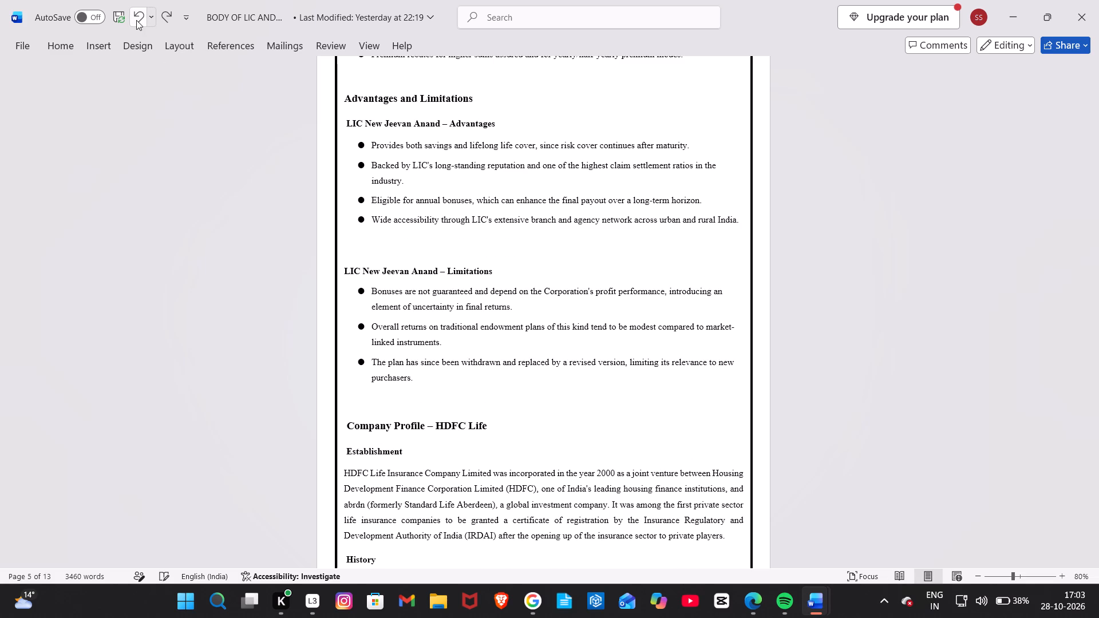
Delete the extra blank line above the LIC New Jeevan Anand – Limitations heading, leaving a single one after the Advantages bullets.
{"action": "left_click", "coordinate": [392, 240]}
{"action": "left_click", "coordinate": [397, 259]}
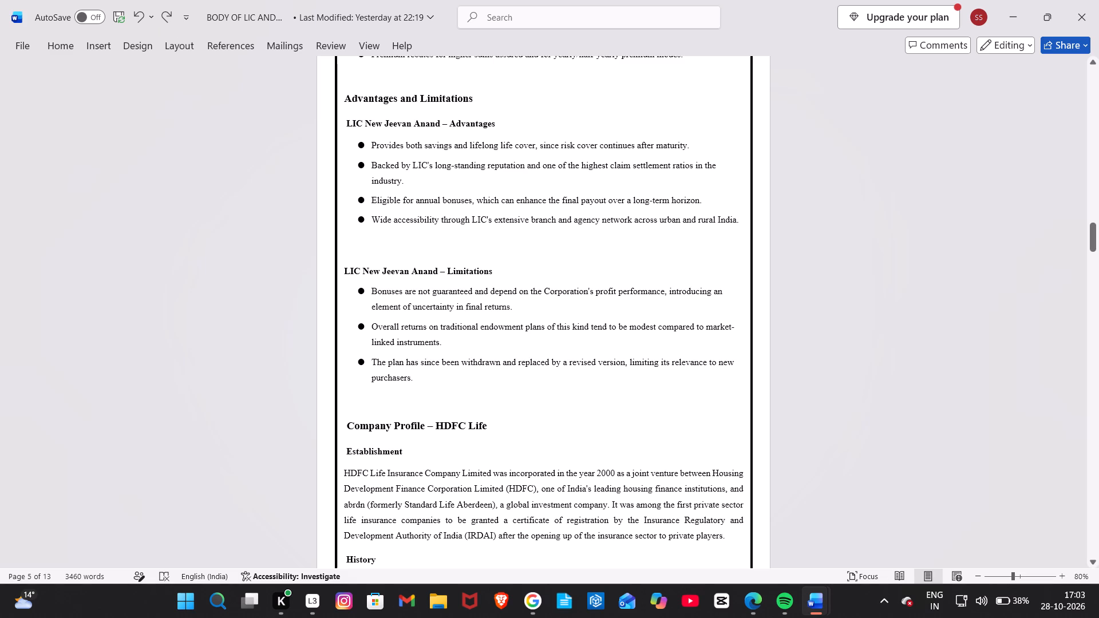
{"action": "key", "text": "BackSpace"}
Insert two line breaks before the History heading under Company Profile – HDFC Life to move it onto the following page.
{"action": "scroll", "coordinate": [394, 253], "scroll_direction": "down", "scroll_amount": 1}
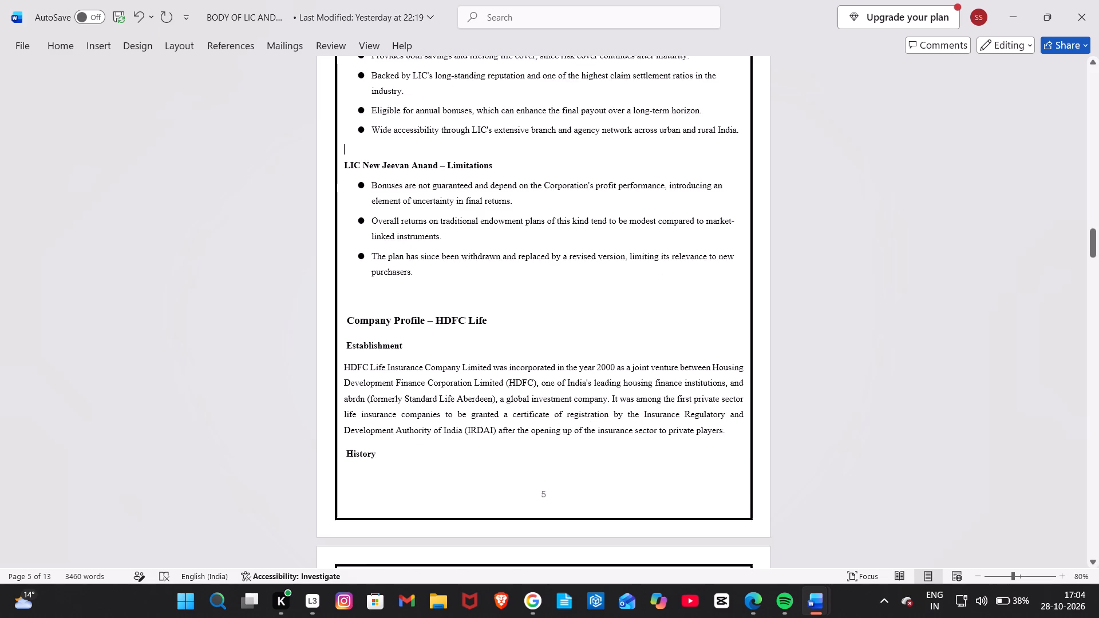
{"action": "scroll", "coordinate": [394, 253], "scroll_direction": "down", "scroll_amount": 1}
{"action": "scroll", "coordinate": [515, 447], "scroll_direction": "down", "scroll_amount": 1}
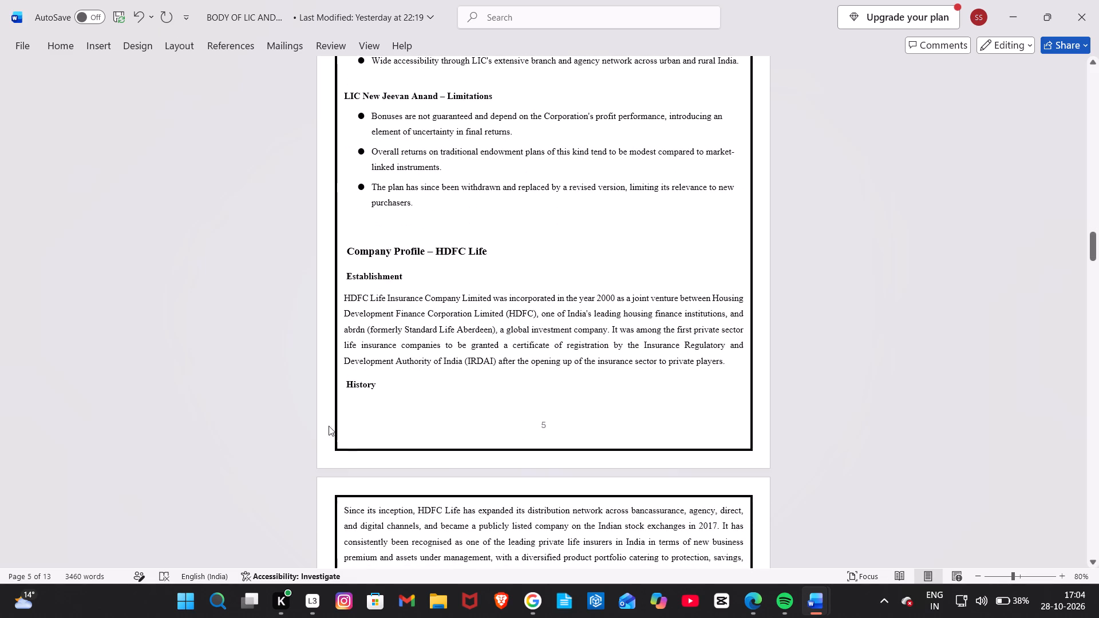
{"action": "left_click", "coordinate": [340, 379]}
{"action": "key", "text": "shift+Return"}
{"action": "key", "text": "shift+Return"}
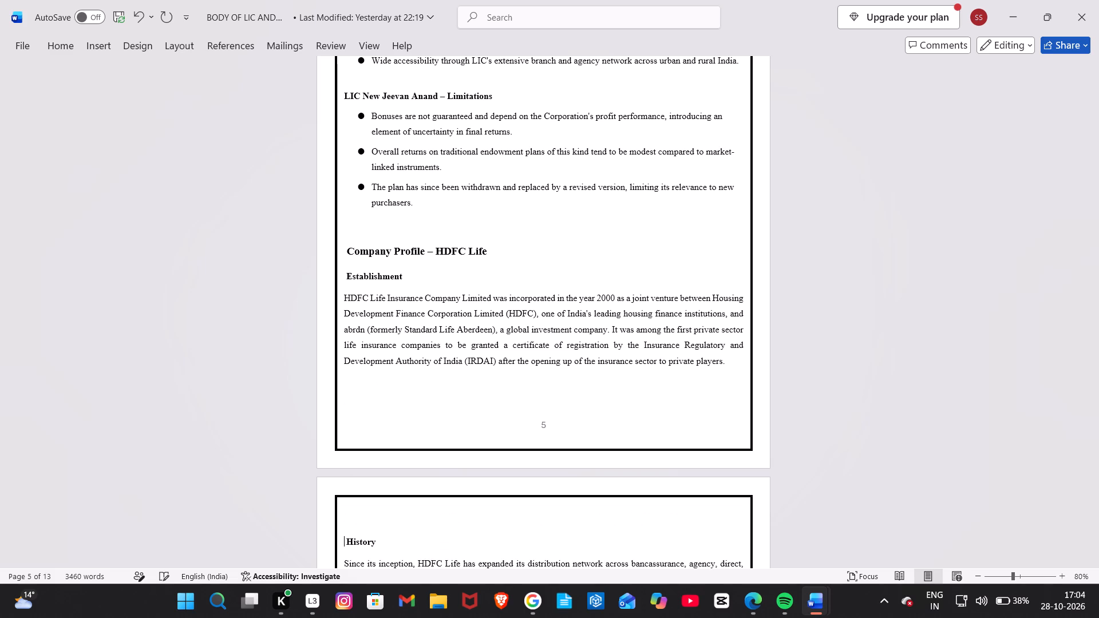
{"action": "scroll", "coordinate": [340, 379], "scroll_direction": "down", "scroll_amount": 3}
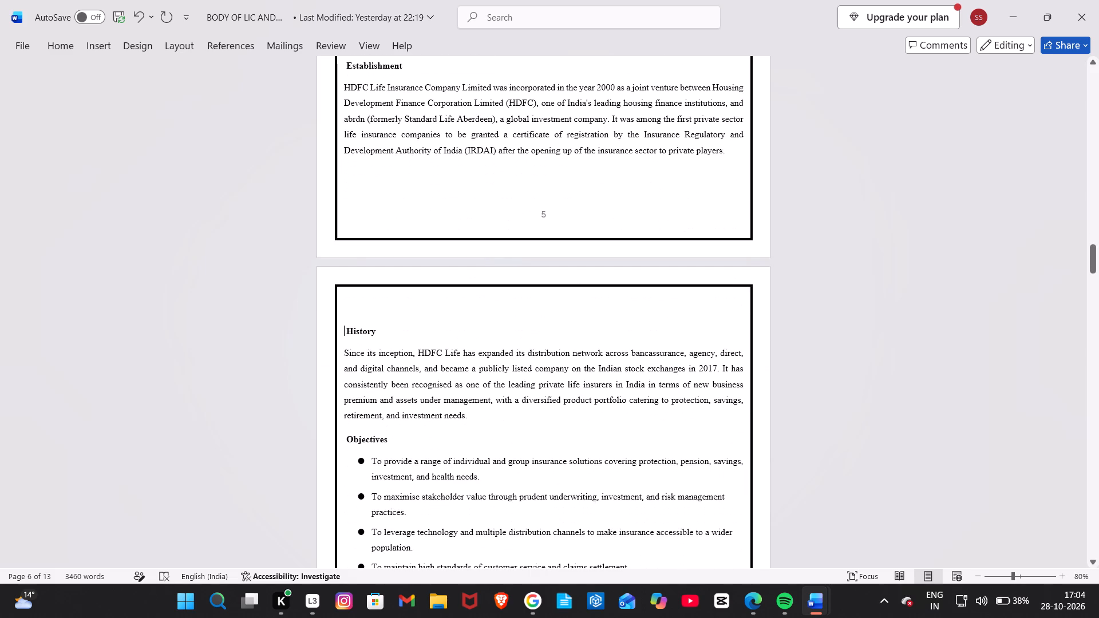
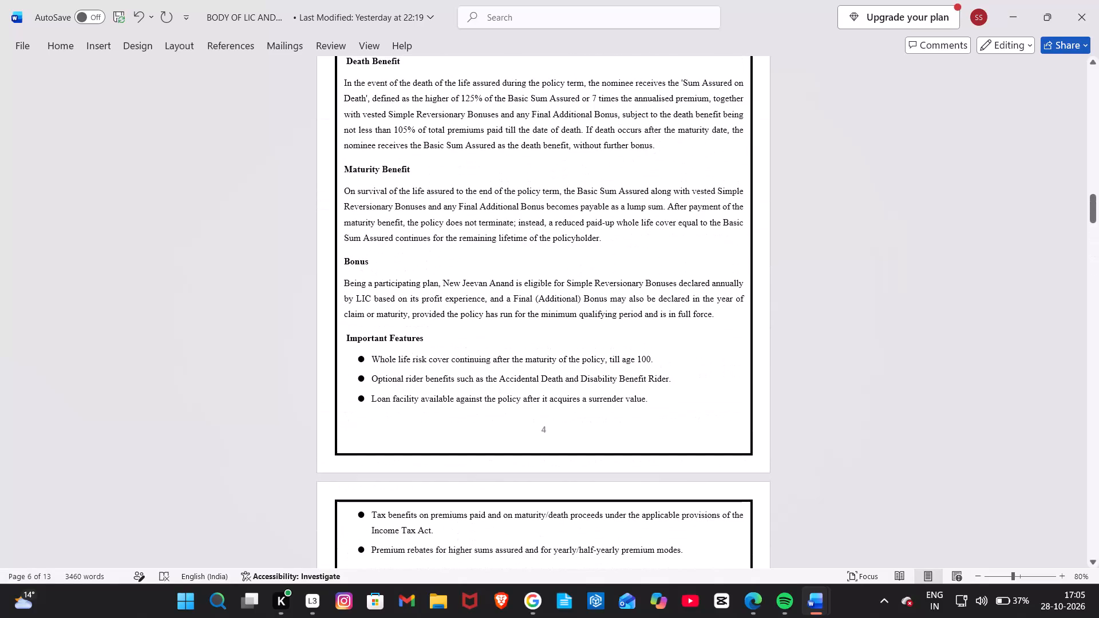
Check the font size of the four Objectives bullets under LIC New Jeevan Anand – Plan No. 915.
{"action": "scroll", "coordinate": [430, 404], "scroll_direction": "up", "scroll_amount": 3}
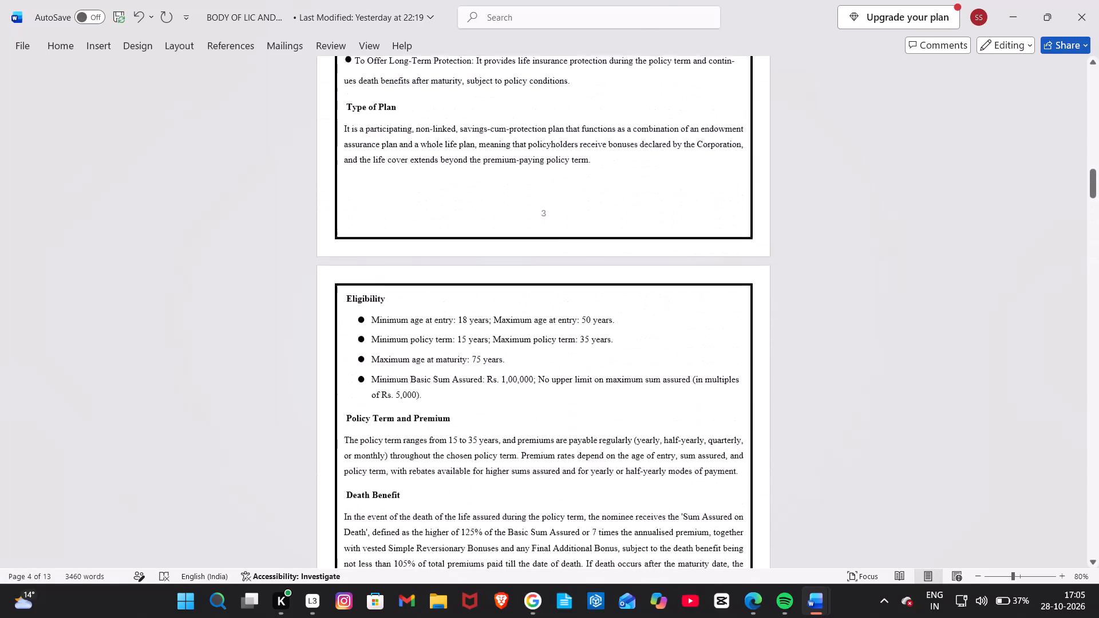
{"action": "scroll", "coordinate": [430, 404], "scroll_direction": "up", "scroll_amount": 5}
{"action": "scroll", "coordinate": [430, 404], "scroll_direction": "down", "scroll_amount": 2}
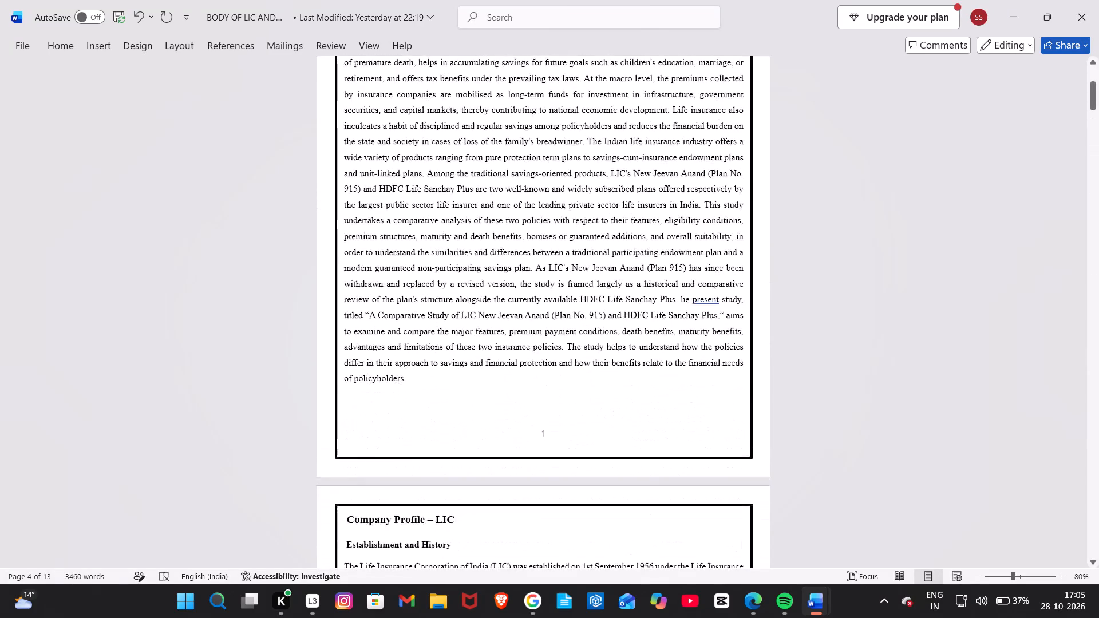
{"action": "scroll", "coordinate": [430, 404], "scroll_direction": "down", "scroll_amount": 6}
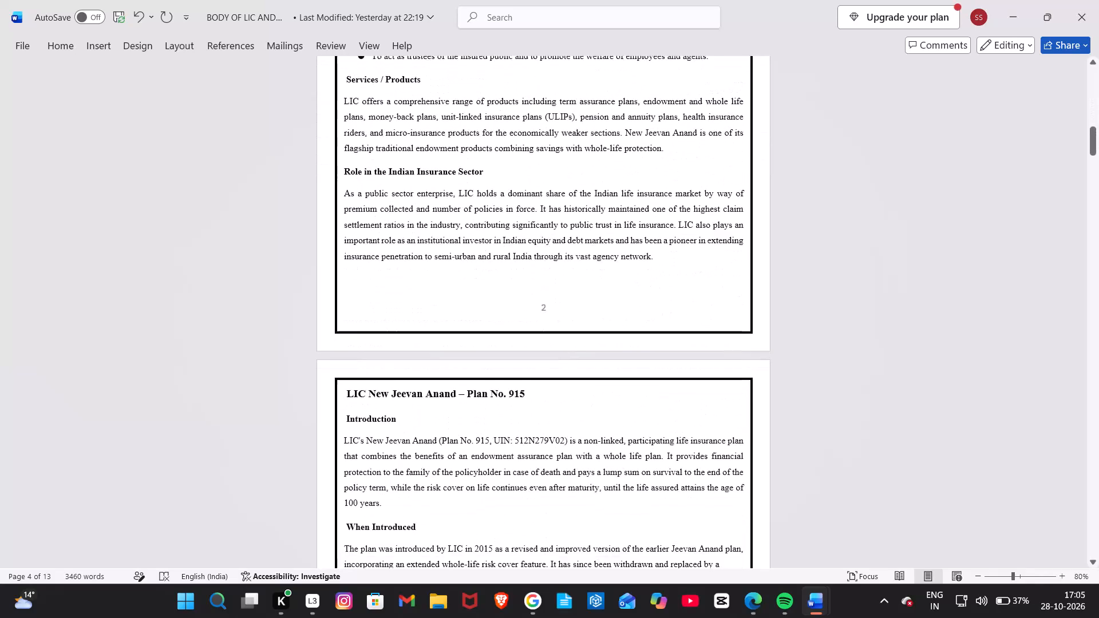
{"action": "scroll", "coordinate": [430, 404], "scroll_direction": "up", "scroll_amount": 2}
{"action": "scroll", "coordinate": [430, 404], "scroll_direction": "down", "scroll_amount": 3}
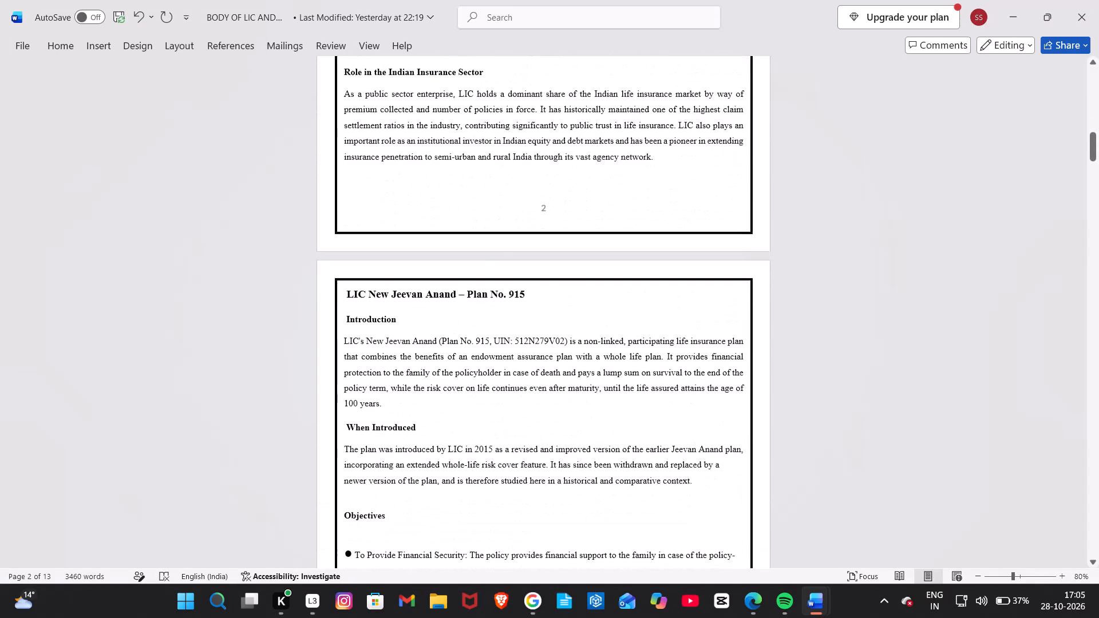
{"action": "scroll", "coordinate": [430, 404], "scroll_direction": "down", "scroll_amount": 2}
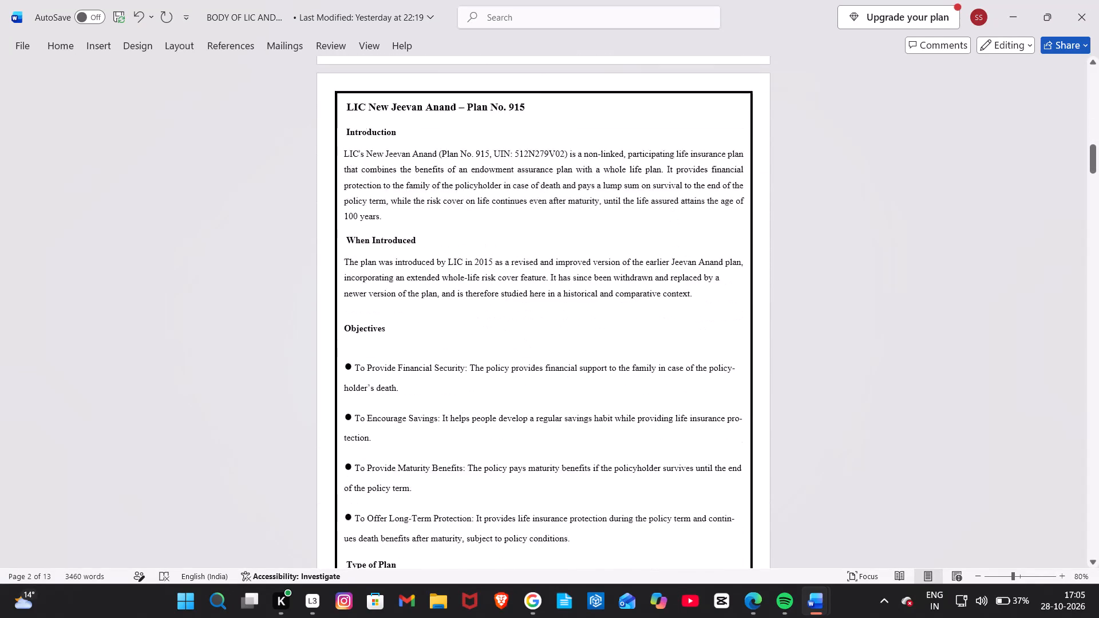
{"action": "scroll", "coordinate": [430, 404], "scroll_direction": "down", "scroll_amount": 1}
{"action": "left_click_drag", "start_coordinate": [355, 323], "coordinate": [368, 332]}
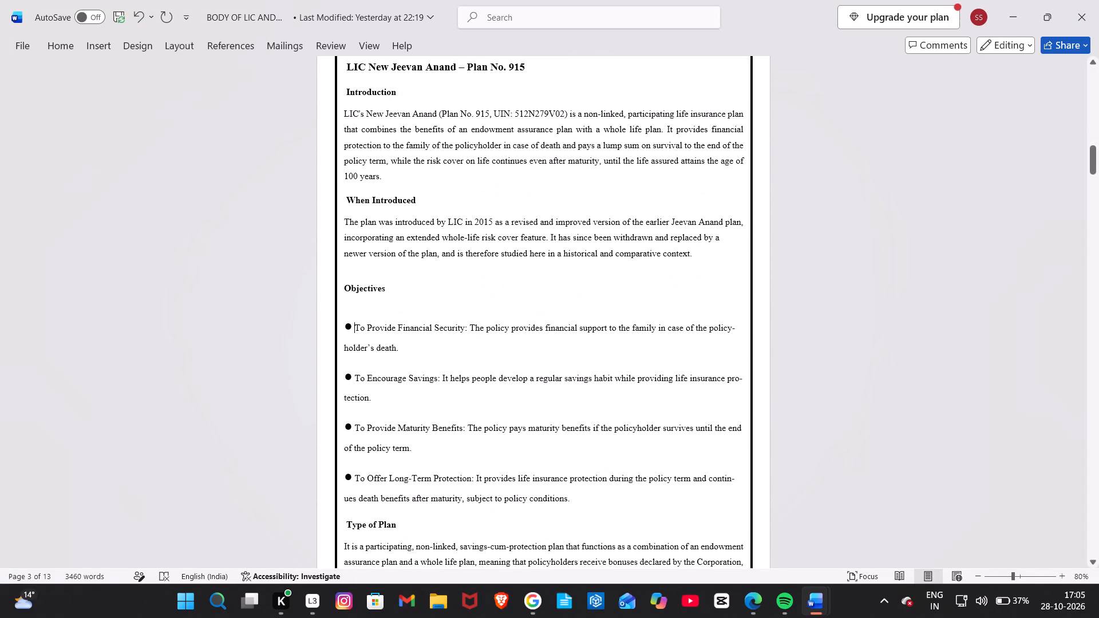
{"action": "left_click_drag", "start_coordinate": [368, 332], "coordinate": [570, 503]}
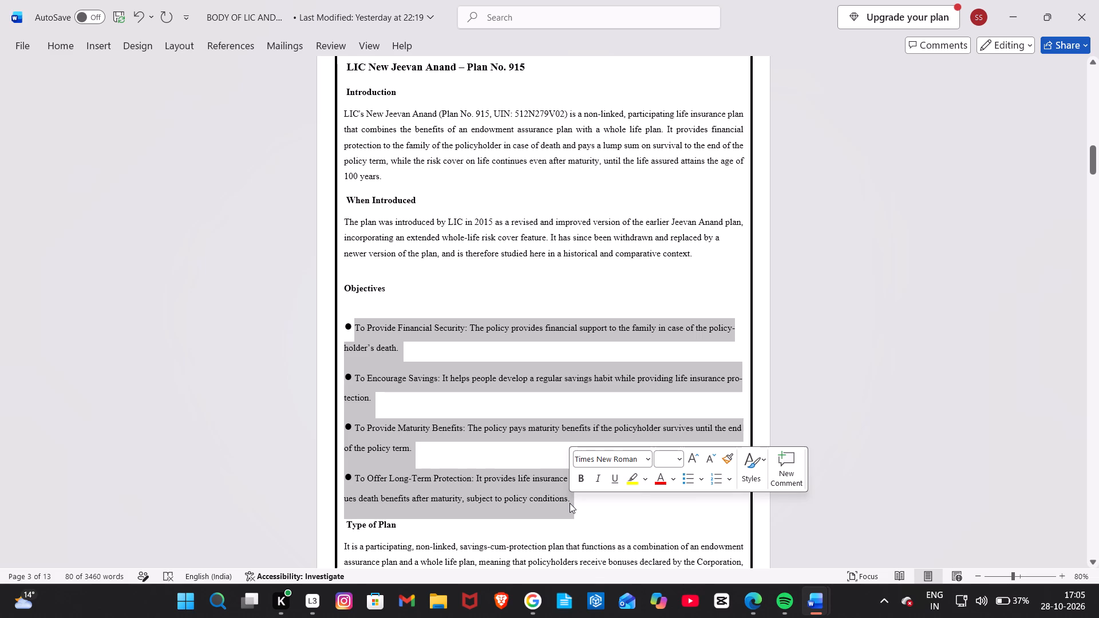
{"action": "left_click", "coordinate": [683, 460]}
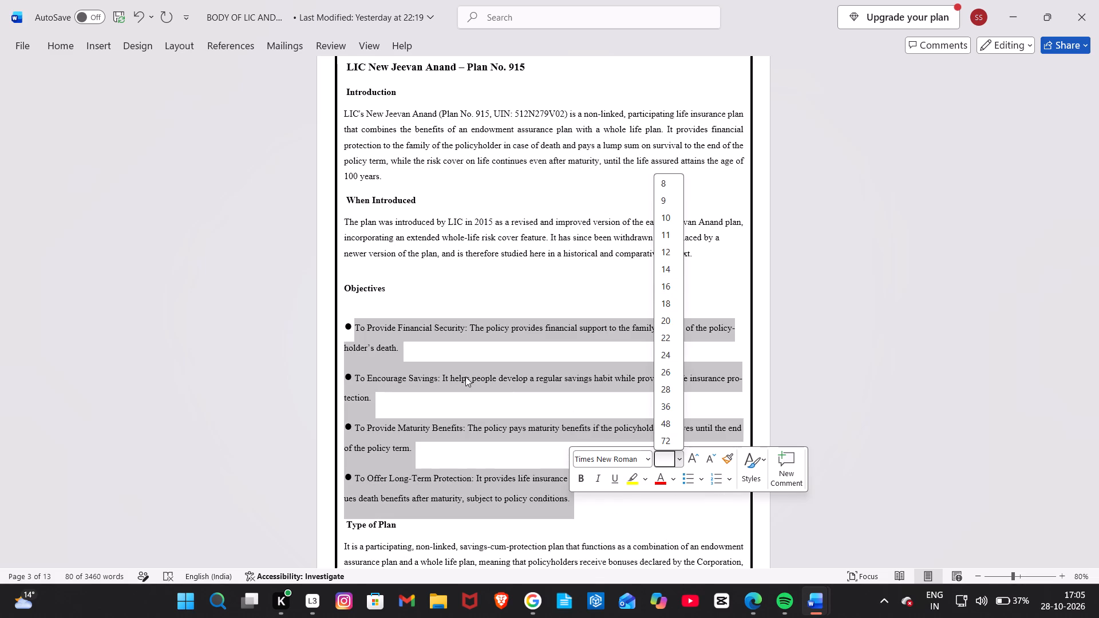
{"action": "left_click", "coordinate": [369, 338]}
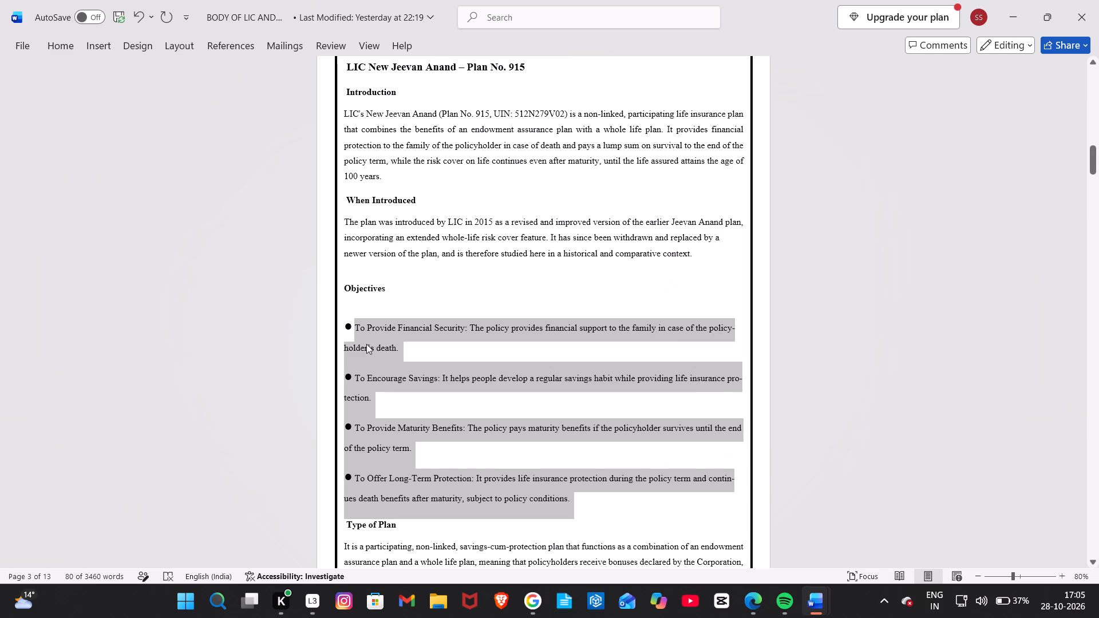
{"action": "left_click", "coordinate": [356, 324]}
{"action": "left_click_drag", "start_coordinate": [356, 324], "coordinate": [410, 351]}
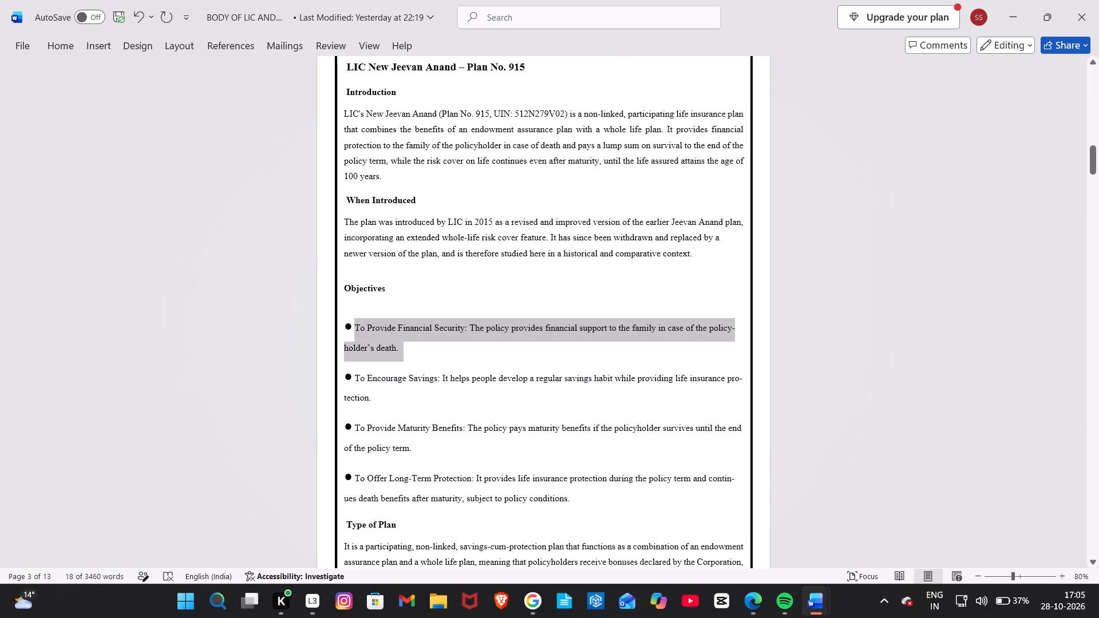
{"action": "left_click_drag", "start_coordinate": [353, 377], "coordinate": [375, 407]}
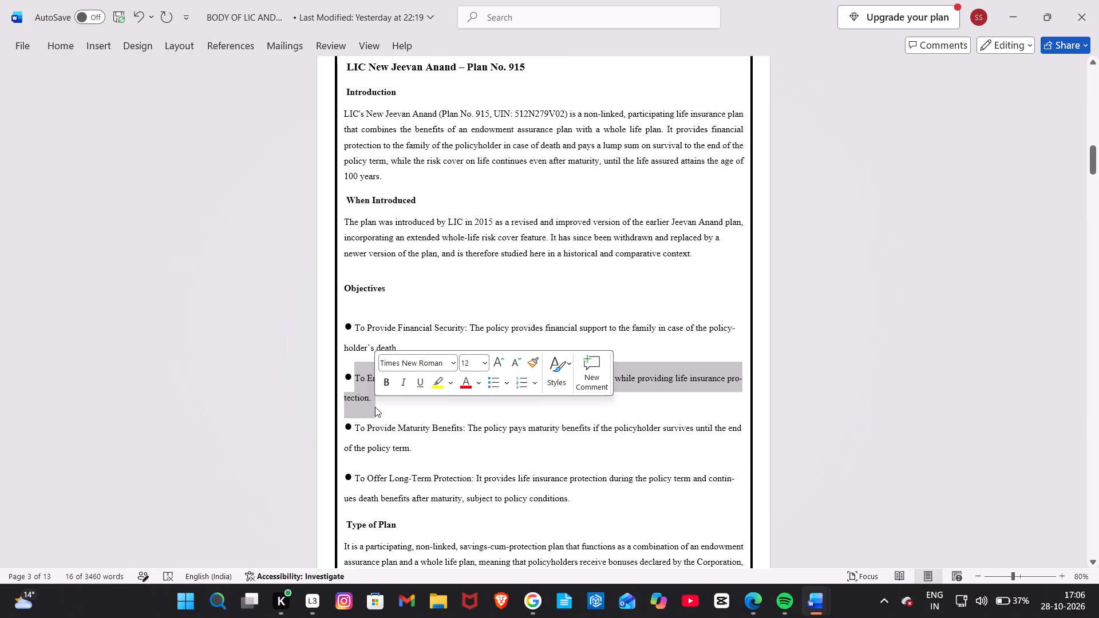
{"action": "left_click", "coordinate": [404, 425]}
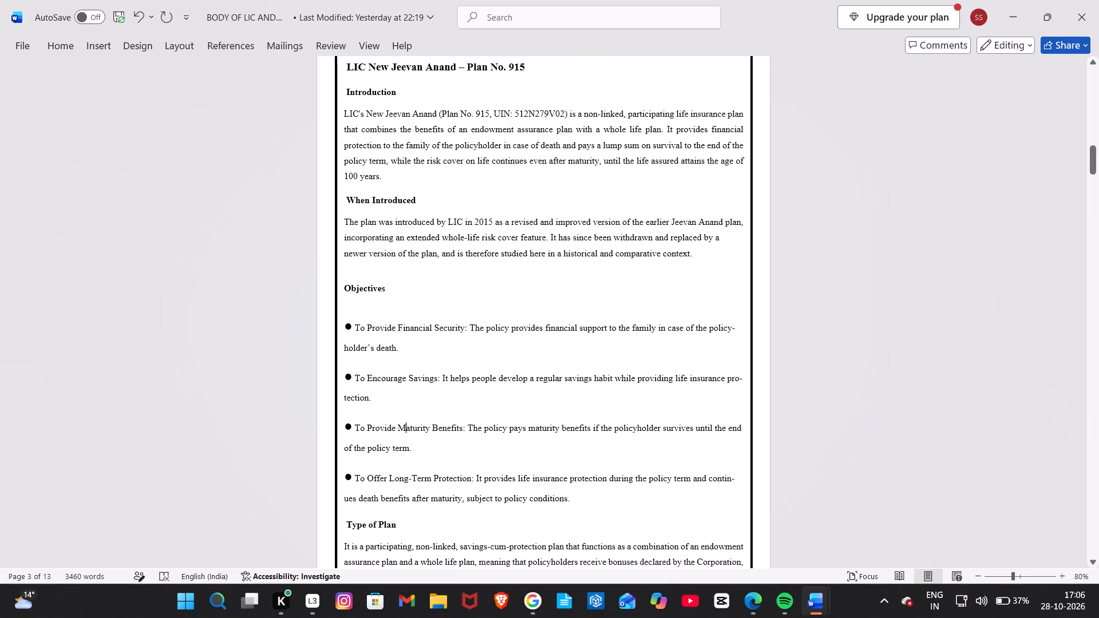
{"action": "left_click_drag", "start_coordinate": [357, 478], "coordinate": [574, 507]}
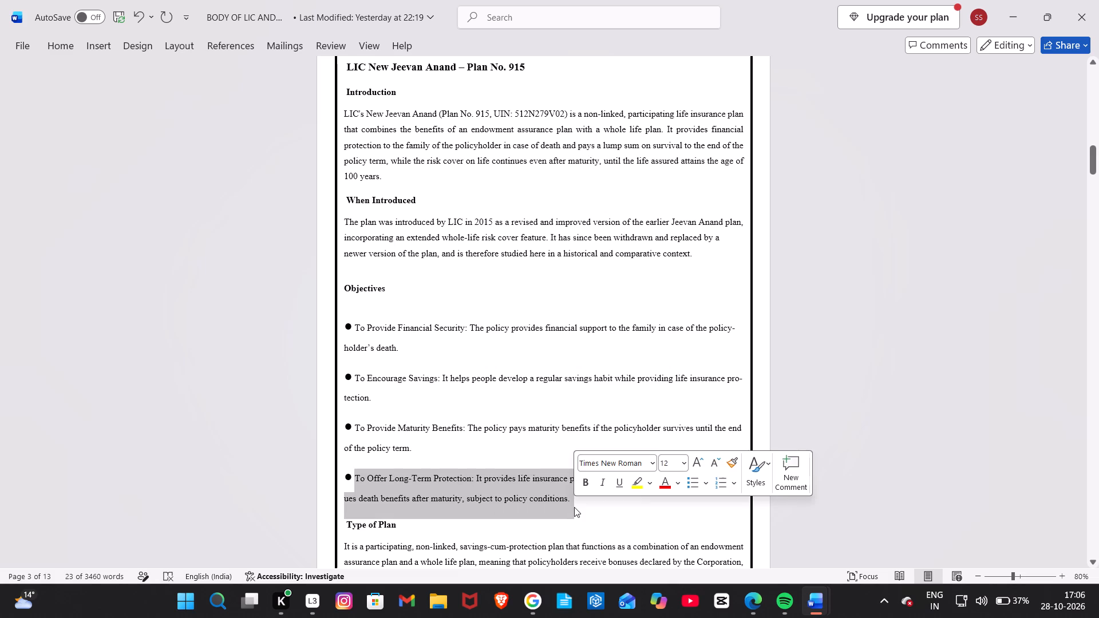
{"action": "left_click", "coordinate": [597, 509]}
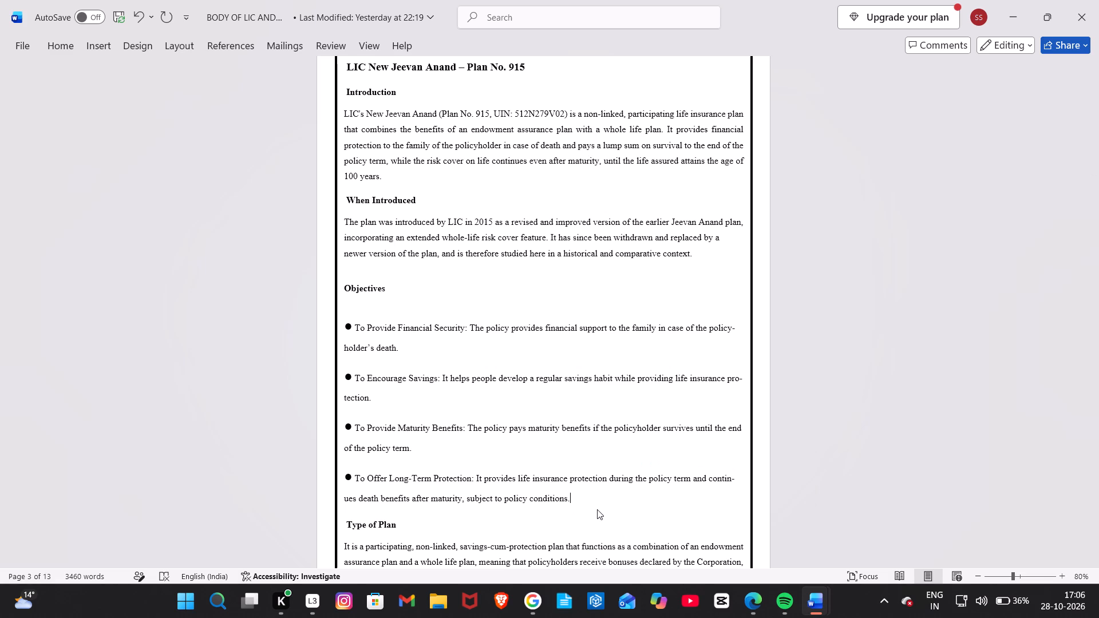
Check the formatting of the Objectives heading under LIC New Jeevan Anand – Plan No. 915.
{"action": "scroll", "coordinate": [597, 509], "scroll_direction": "down", "scroll_amount": 1}
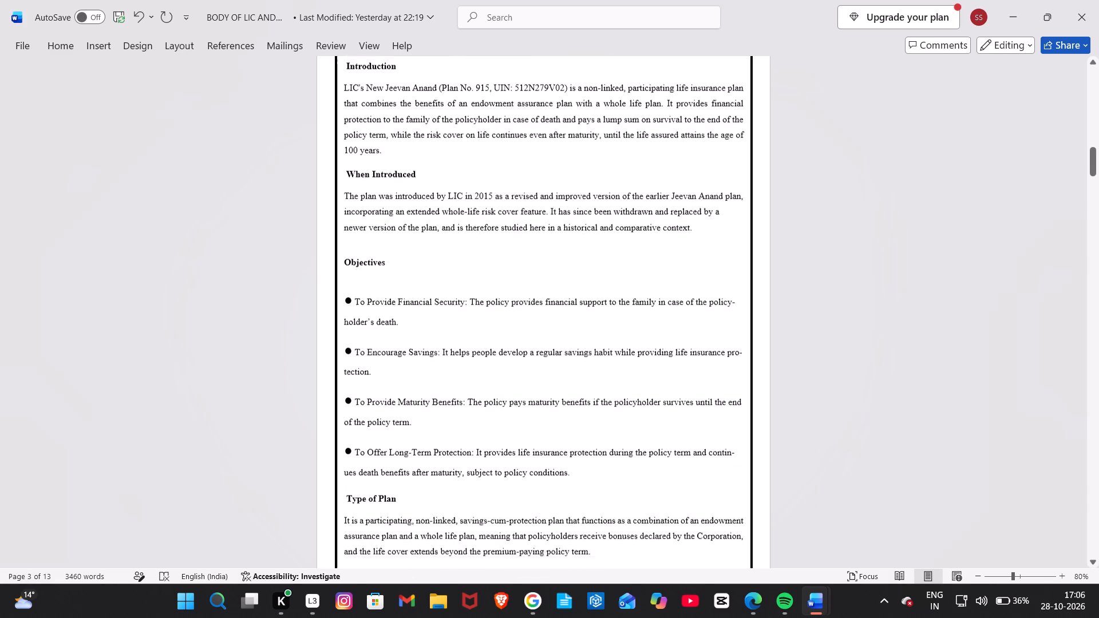
{"action": "scroll", "coordinate": [597, 509], "scroll_direction": "down", "scroll_amount": 1}
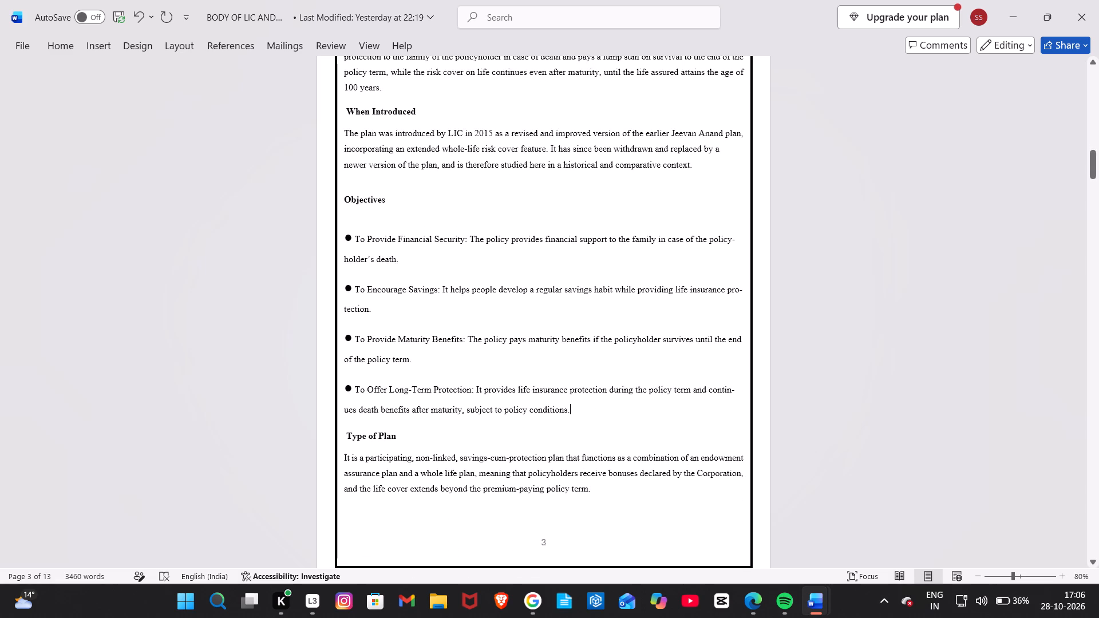
{"action": "left_click_drag", "start_coordinate": [398, 199], "coordinate": [396, 199]}
{"action": "left_click_drag", "start_coordinate": [396, 199], "coordinate": [345, 197]}
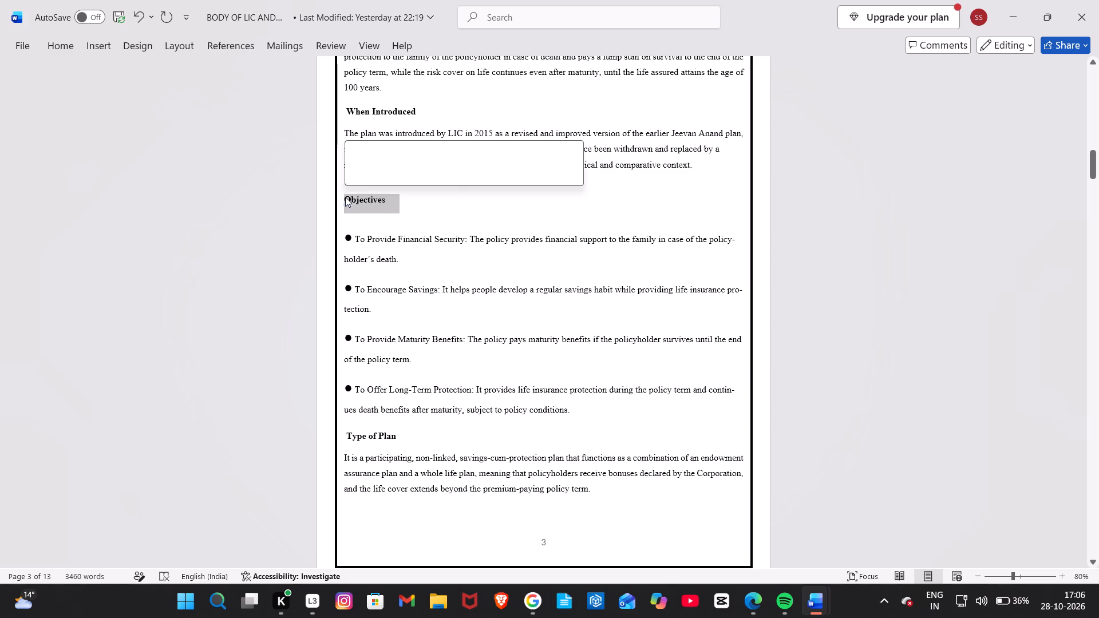
{"action": "left_click", "coordinate": [448, 231]}
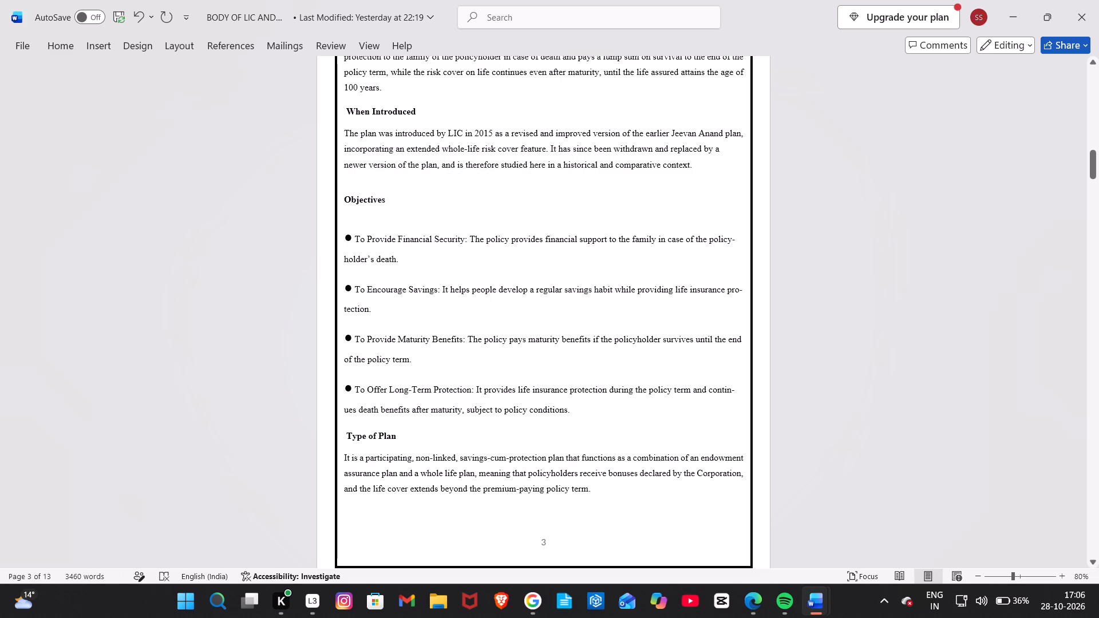
Review the spacing and page breaks from the LIC New Jeevan Anand Objectives through to the HDFC Life Sanchay Plus introduction.
{"action": "scroll", "coordinate": [448, 231], "scroll_direction": "down", "scroll_amount": 2}
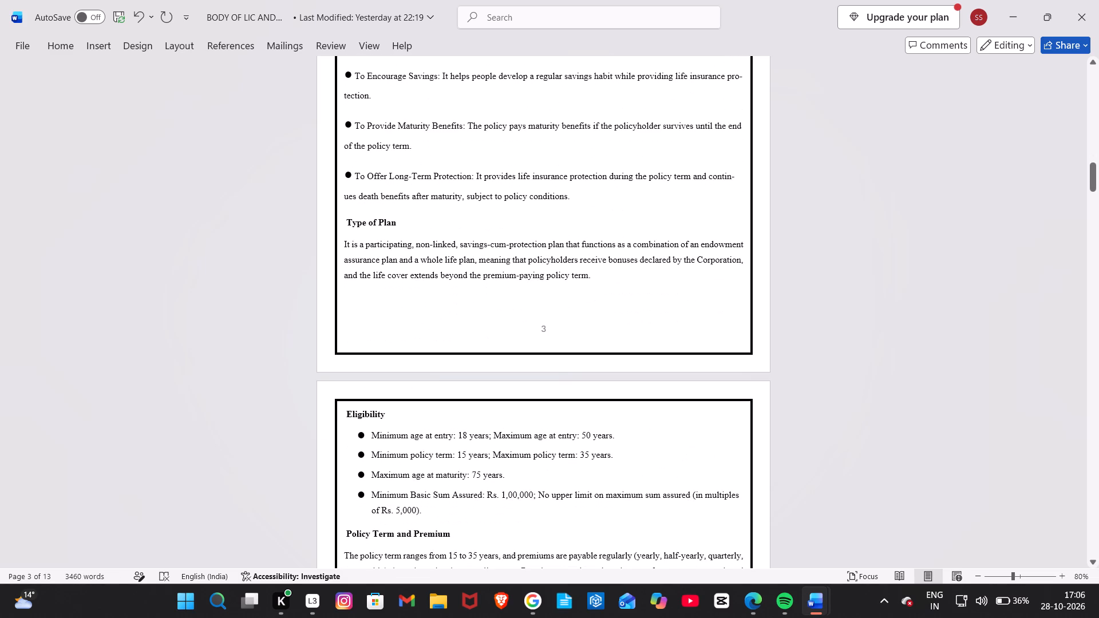
{"action": "scroll", "coordinate": [439, 227], "scroll_direction": "down", "scroll_amount": 2}
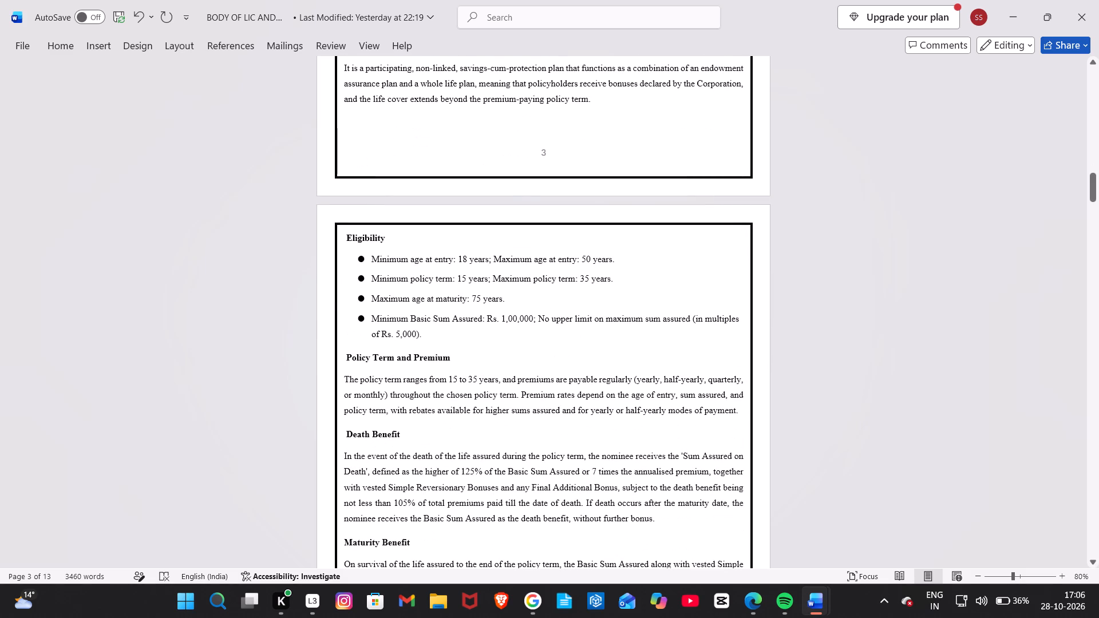
{"action": "scroll", "coordinate": [439, 227], "scroll_direction": "down", "scroll_amount": 2}
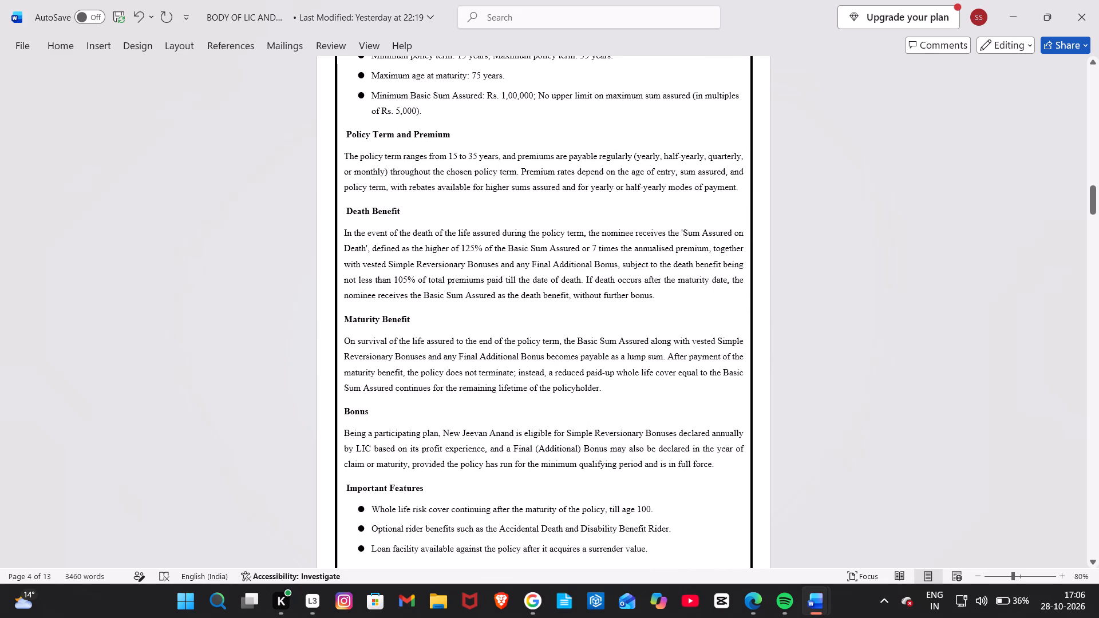
{"action": "scroll", "coordinate": [439, 227], "scroll_direction": "down", "scroll_amount": 3}
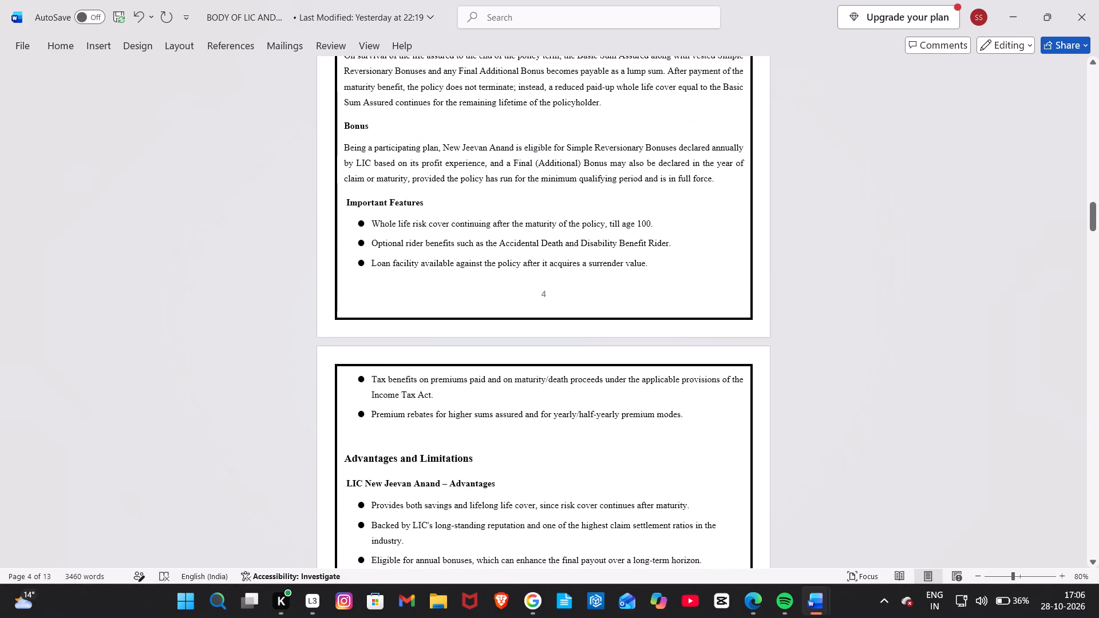
{"action": "scroll", "coordinate": [439, 227], "scroll_direction": "down", "scroll_amount": 13}
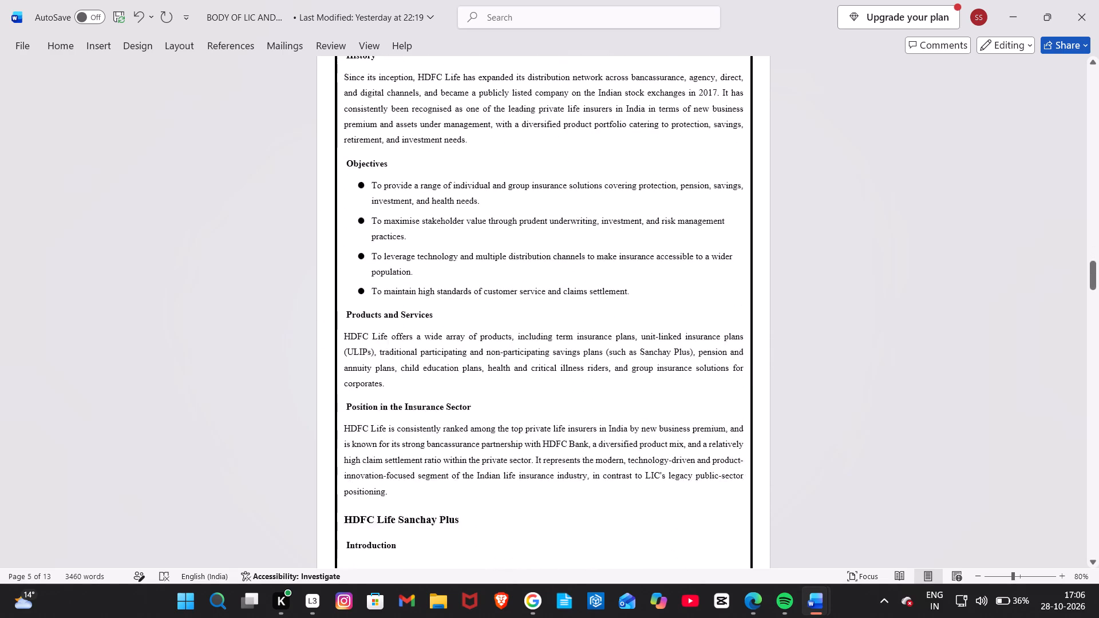
{"action": "scroll", "coordinate": [439, 227], "scroll_direction": "down", "scroll_amount": 1}
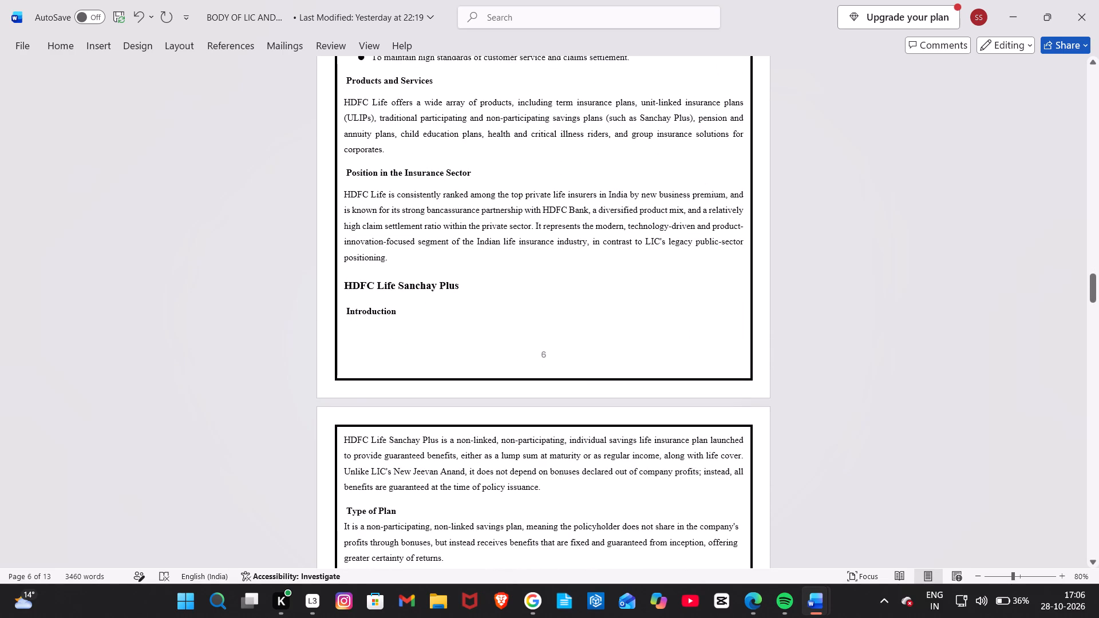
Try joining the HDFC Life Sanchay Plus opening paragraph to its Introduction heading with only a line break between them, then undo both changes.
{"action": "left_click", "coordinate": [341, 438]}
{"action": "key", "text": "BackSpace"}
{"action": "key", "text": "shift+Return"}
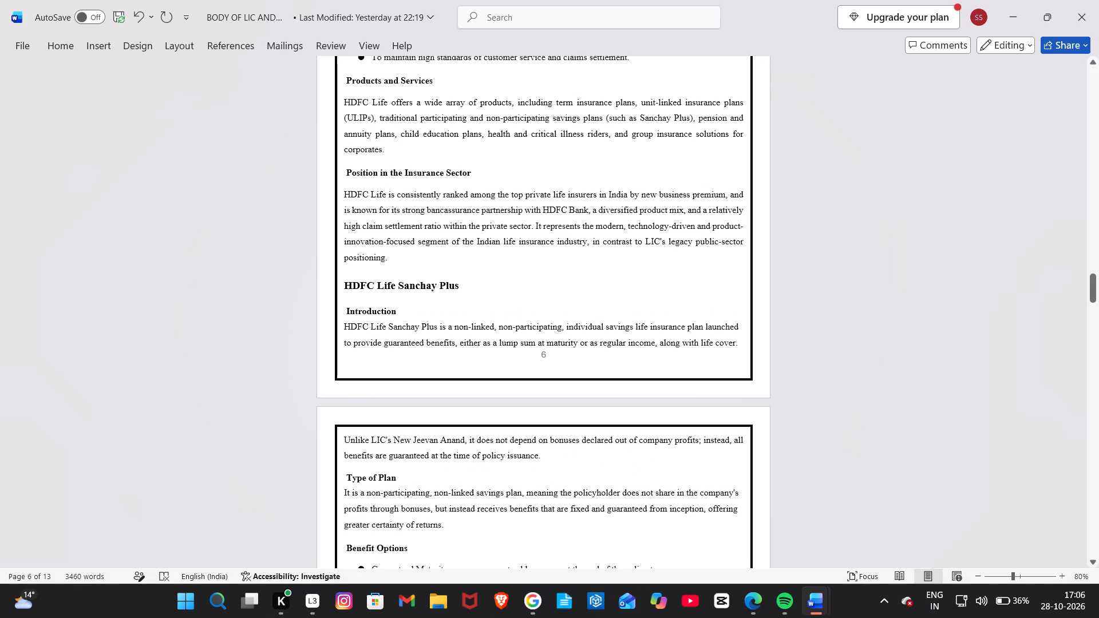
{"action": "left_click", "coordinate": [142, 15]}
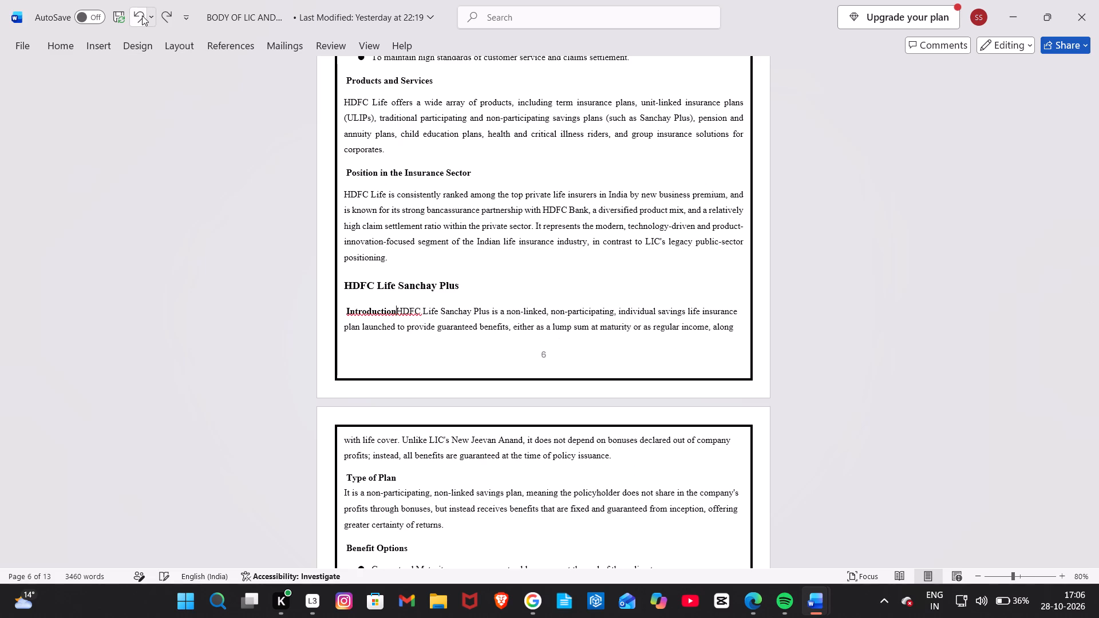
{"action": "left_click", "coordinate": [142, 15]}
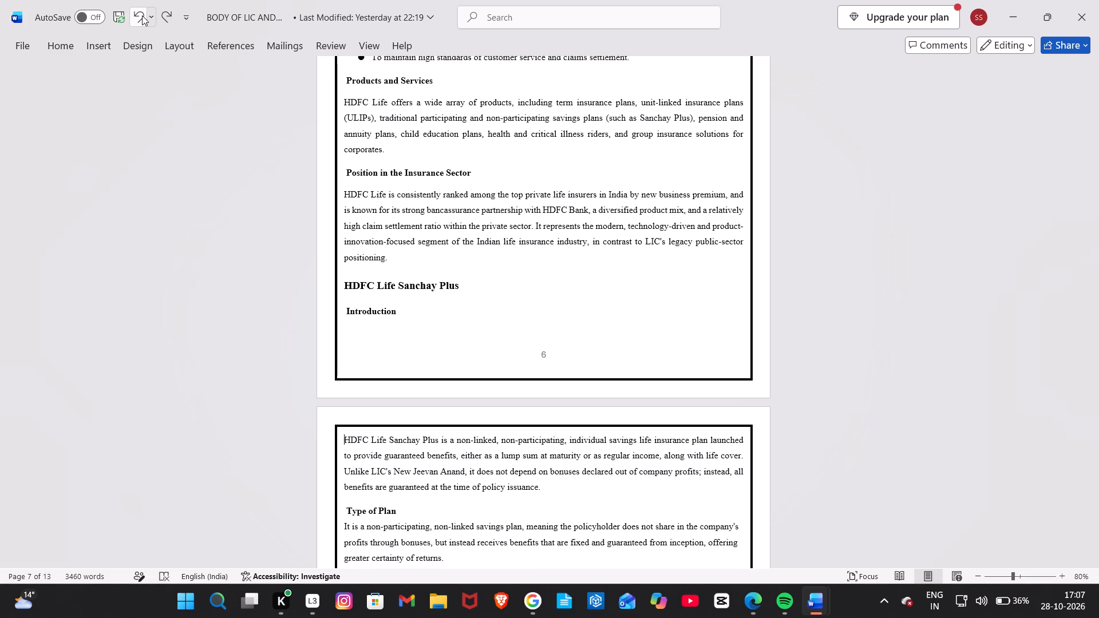
Replace the blank paragraph above the Company Profile – HDFC Life heading with a single line break.
{"action": "scroll", "coordinate": [142, 15], "scroll_direction": "up", "scroll_amount": 2}
{"action": "scroll", "coordinate": [471, 461], "scroll_direction": "up", "scroll_amount": 2}
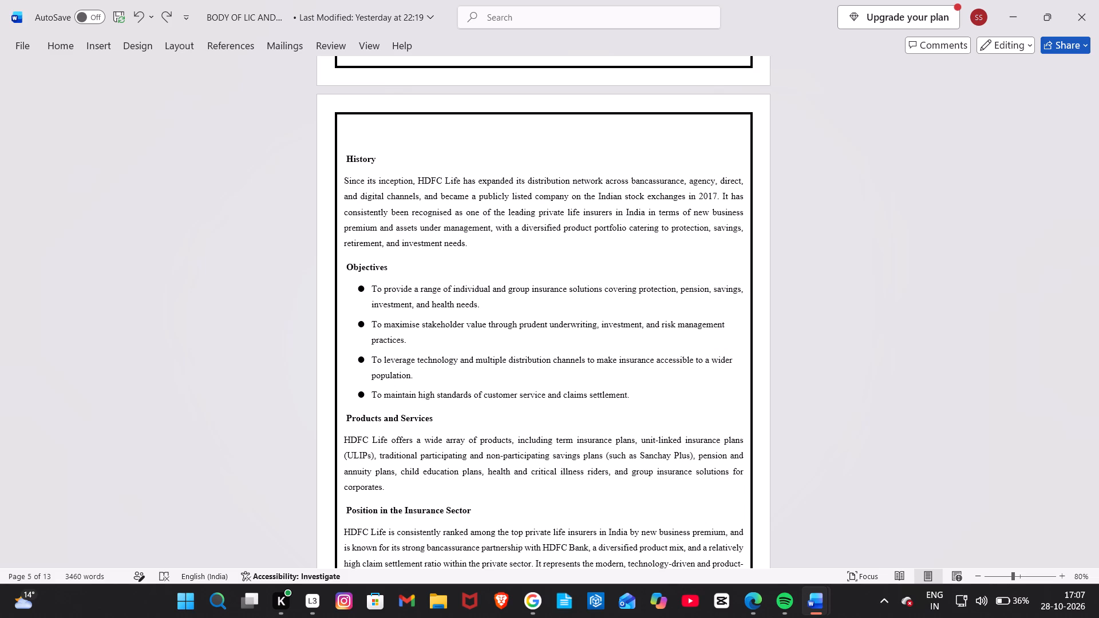
{"action": "scroll", "coordinate": [515, 378], "scroll_direction": "up", "scroll_amount": 2}
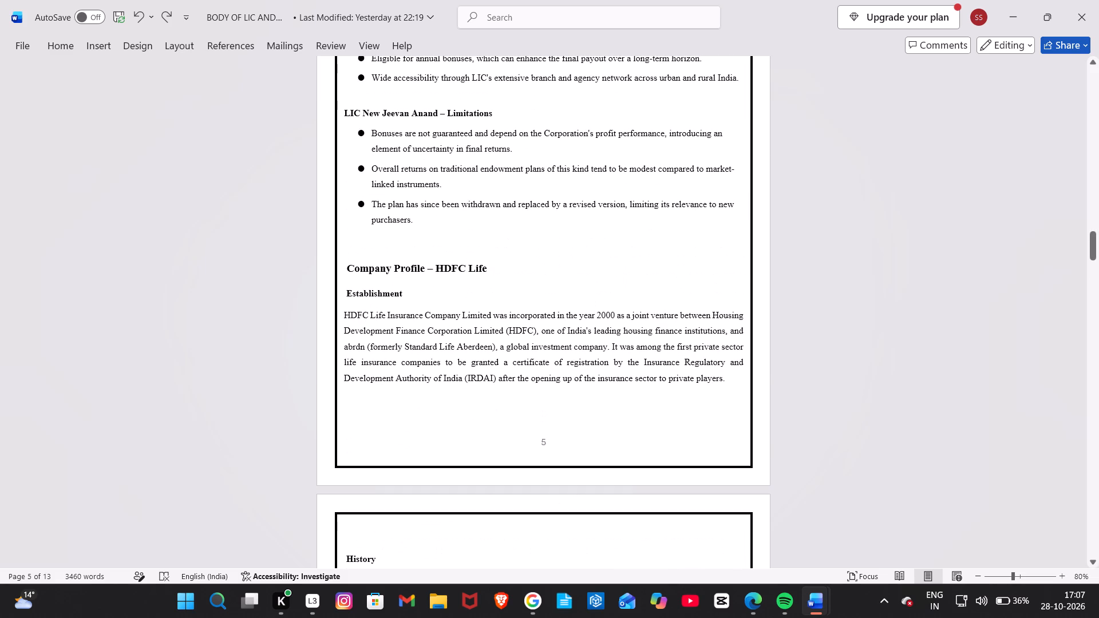
{"action": "left_click", "coordinate": [369, 248]}
{"action": "key", "text": "BackSpace"}
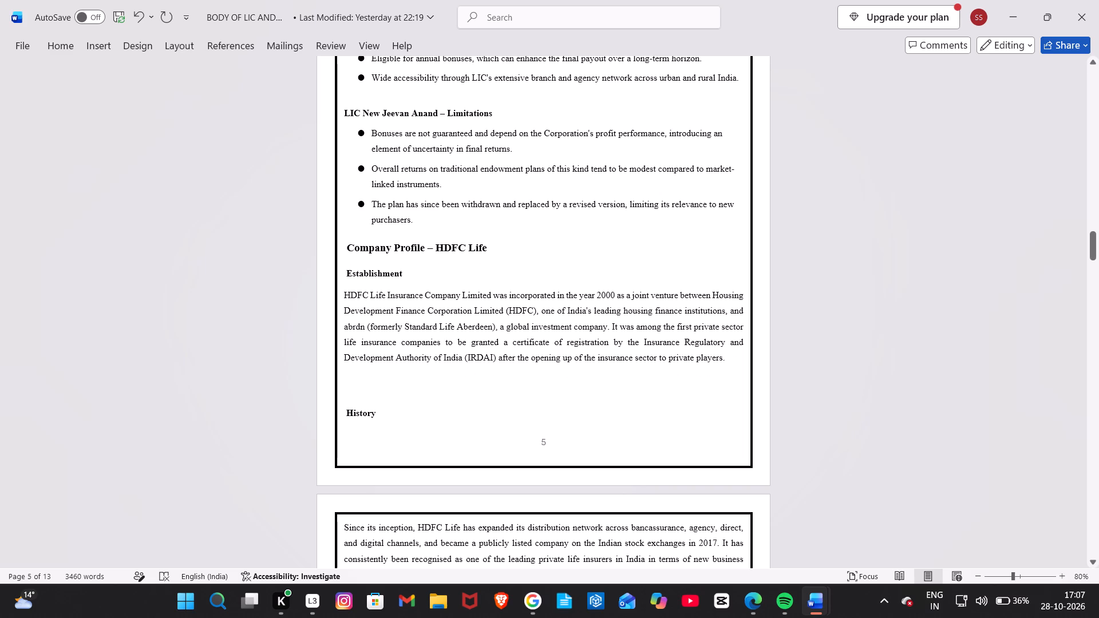
{"action": "key", "text": "shift+Return"}
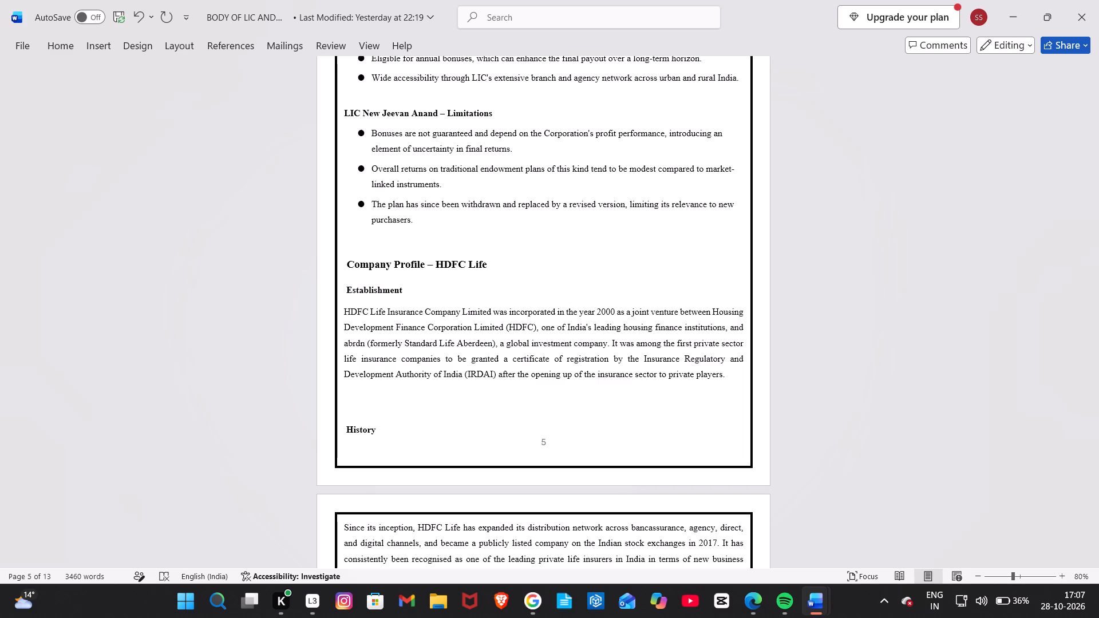
Add a blank unbulleted paragraph above the Company Profile – HDFC Life heading.
{"action": "key", "text": "Return"}
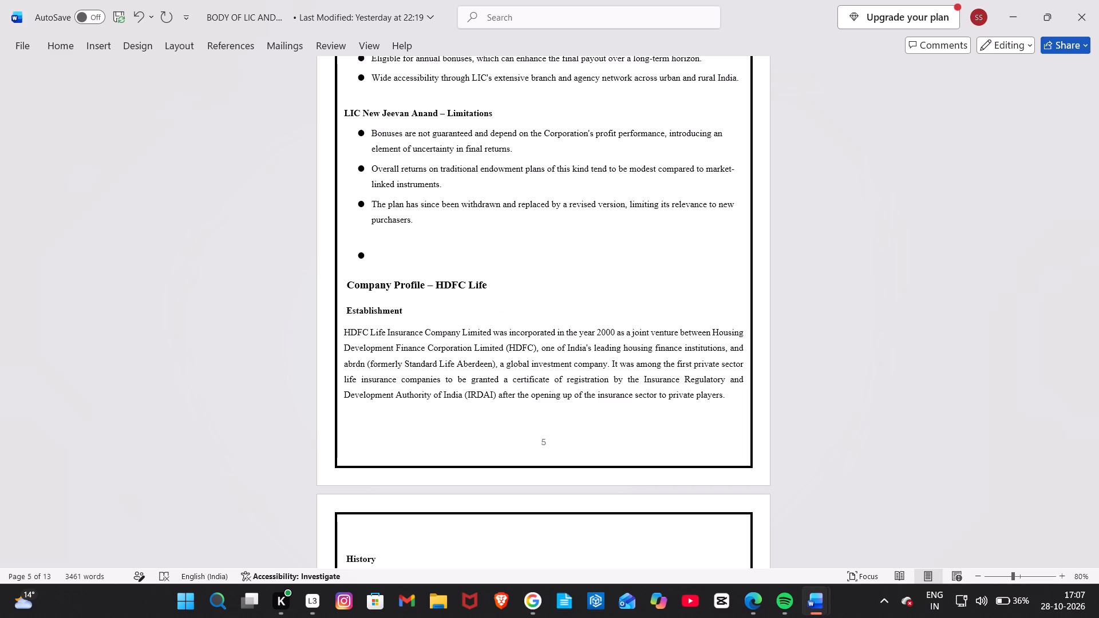
{"action": "key", "text": "BackSpace"}
Review the page breaks and spacing from the HDFC Life Sanchay Plus section back to the Company Profile – LIC page.
{"action": "scroll", "coordinate": [531, 310], "scroll_direction": "down", "scroll_amount": 2}
{"action": "scroll", "coordinate": [422, 312], "scroll_direction": "down", "scroll_amount": 1}
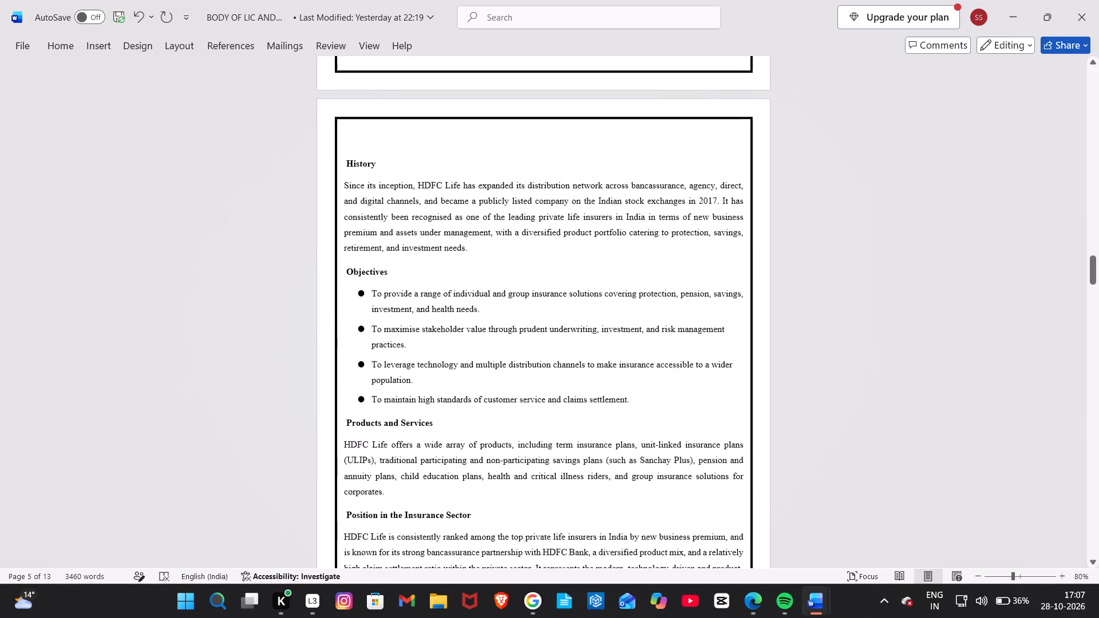
{"action": "scroll", "coordinate": [422, 312], "scroll_direction": "down", "scroll_amount": 4}
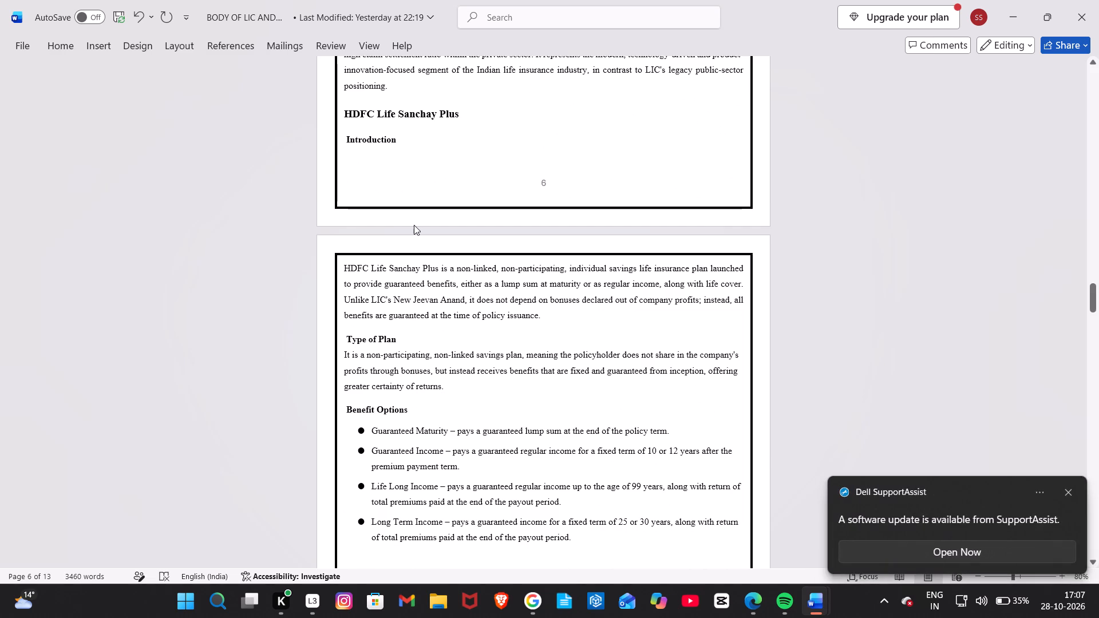
{"action": "scroll", "coordinate": [414, 225], "scroll_direction": "up", "scroll_amount": 1}
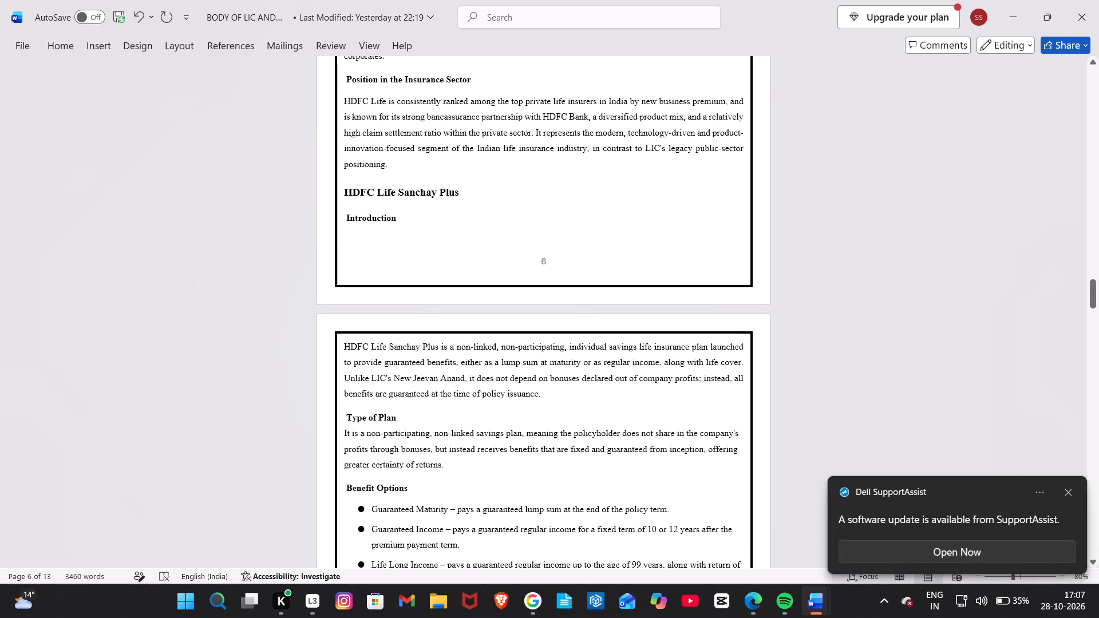
{"action": "scroll", "coordinate": [463, 239], "scroll_direction": "up", "scroll_amount": 5}
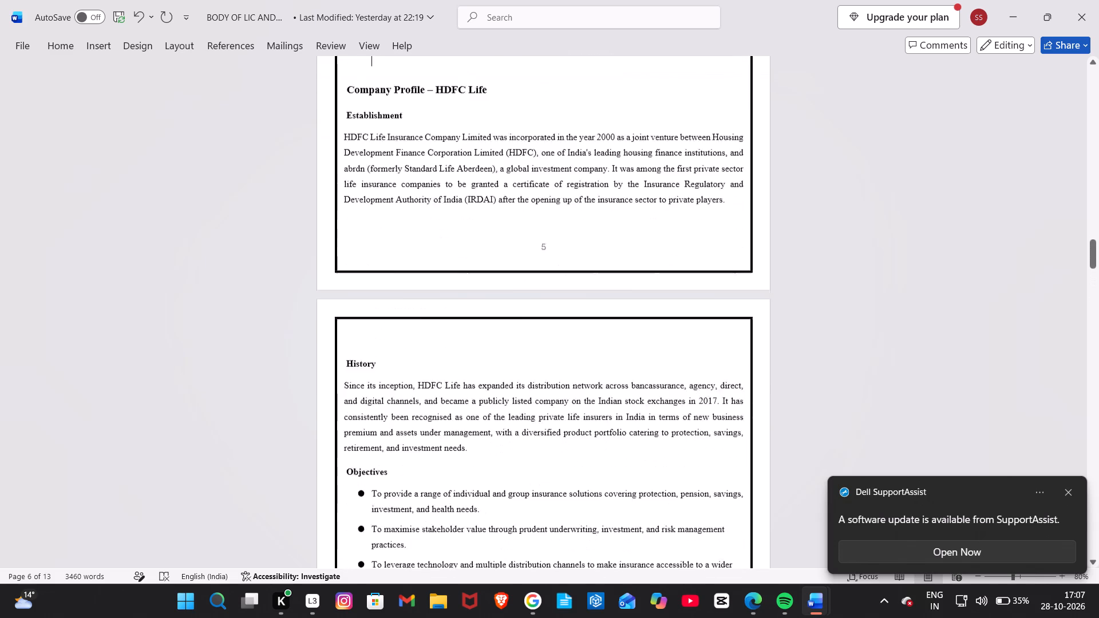
{"action": "scroll", "coordinate": [463, 239], "scroll_direction": "up", "scroll_amount": 3}
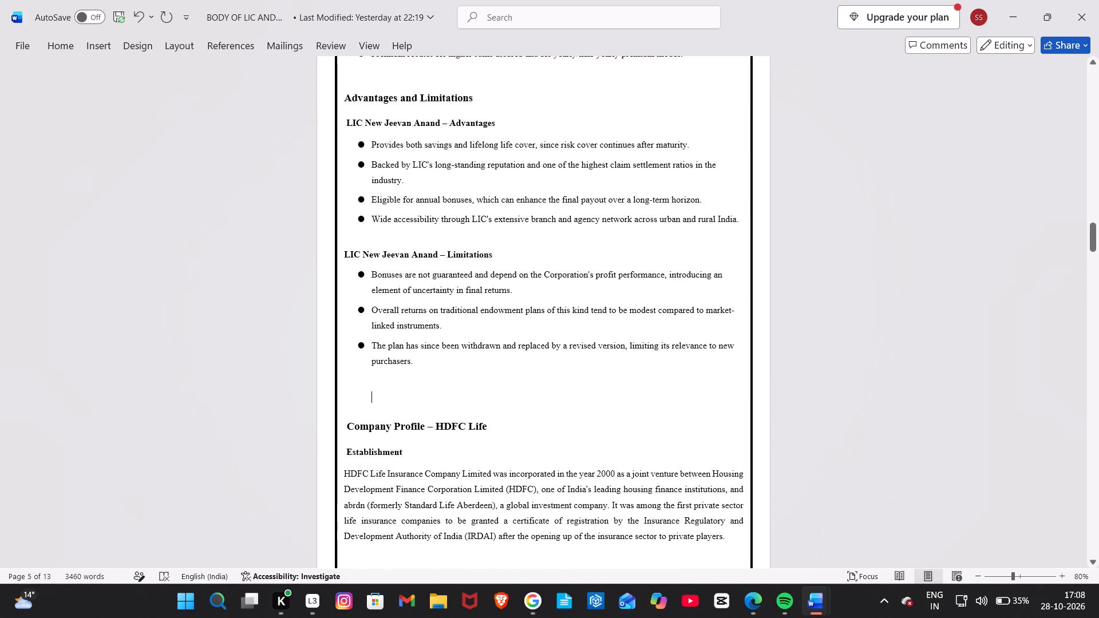
{"action": "scroll", "coordinate": [463, 239], "scroll_direction": "up", "scroll_amount": 3}
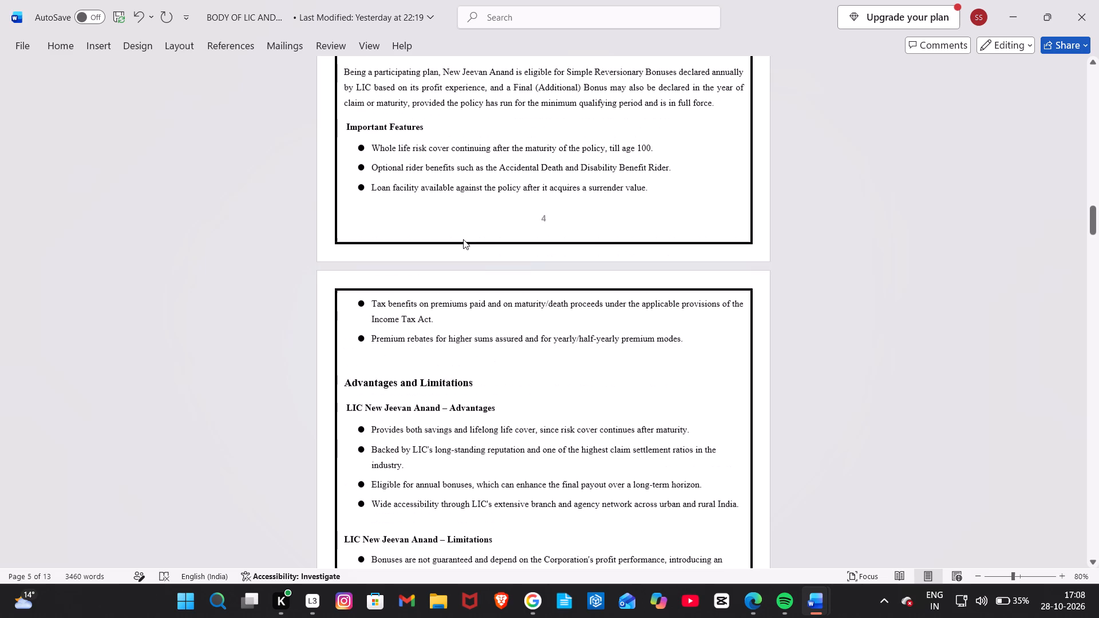
{"action": "scroll", "coordinate": [463, 239], "scroll_direction": "up", "scroll_amount": 4}
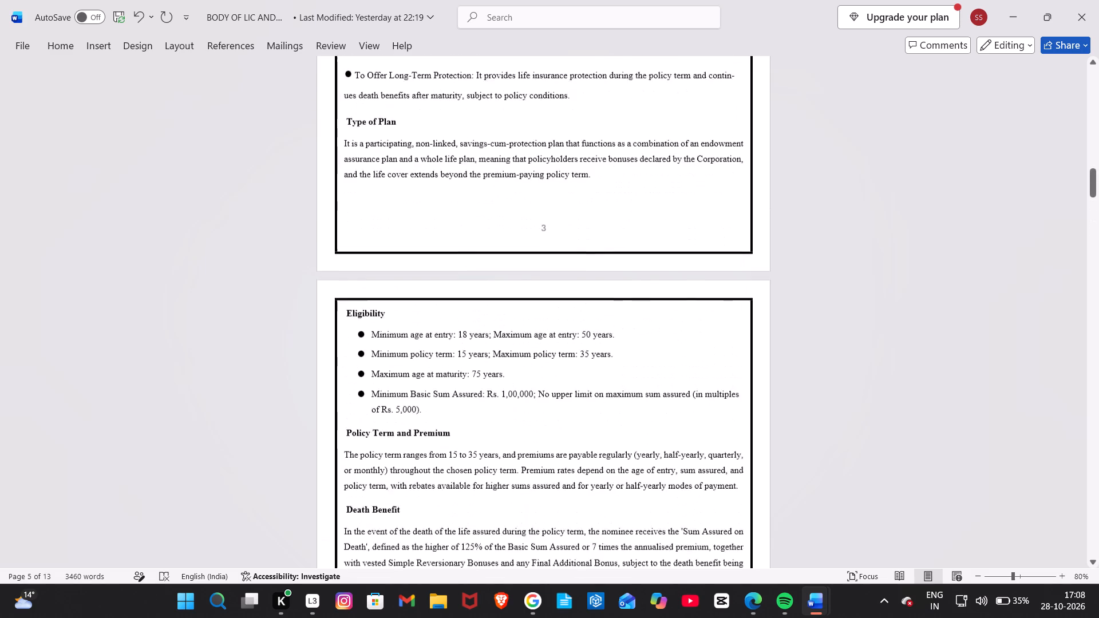
{"action": "scroll", "coordinate": [463, 239], "scroll_direction": "up", "scroll_amount": 4}
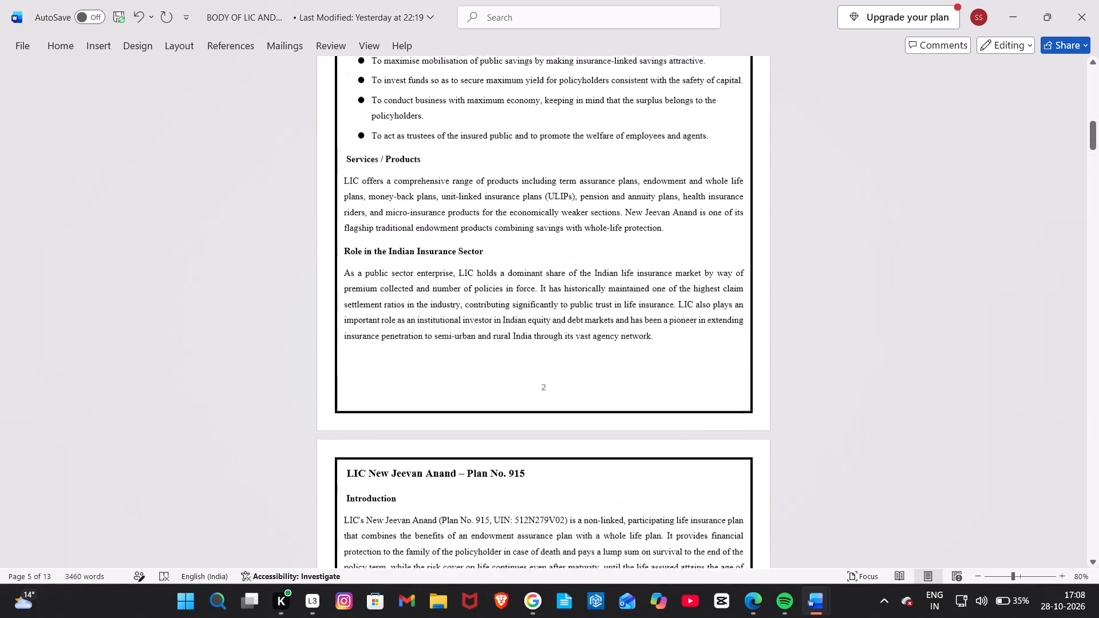
{"action": "scroll", "coordinate": [463, 239], "scroll_direction": "up", "scroll_amount": 4}
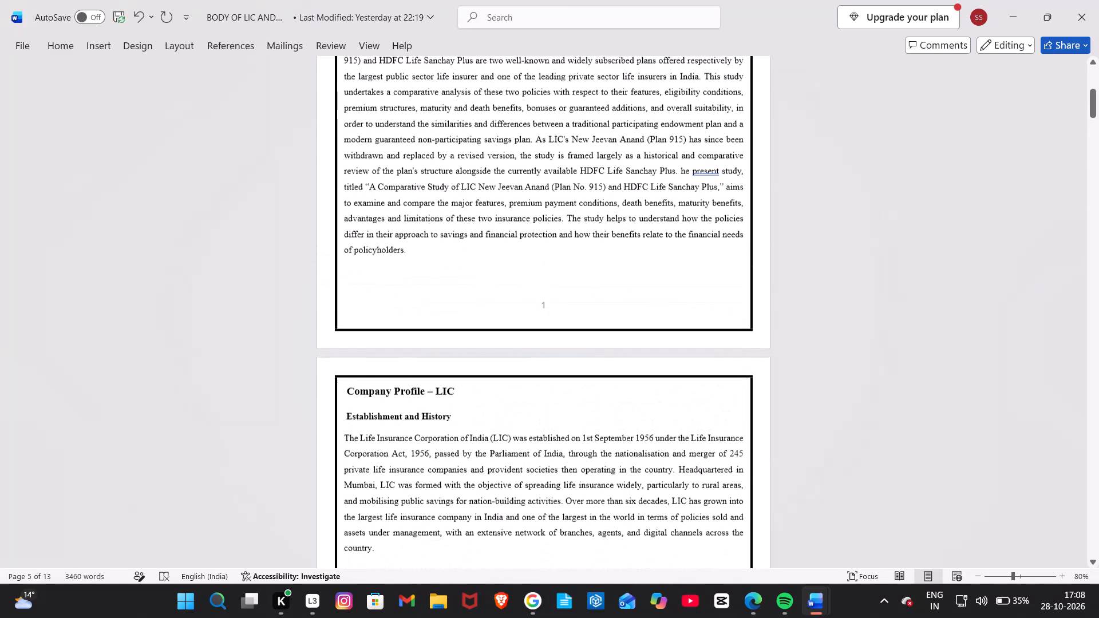
Review headings, bullets and page breaks from the Company Profile – LIC section forward to the HDFC Life Sanchay Plus introduction.
{"action": "scroll", "coordinate": [463, 239], "scroll_direction": "down", "scroll_amount": 3}
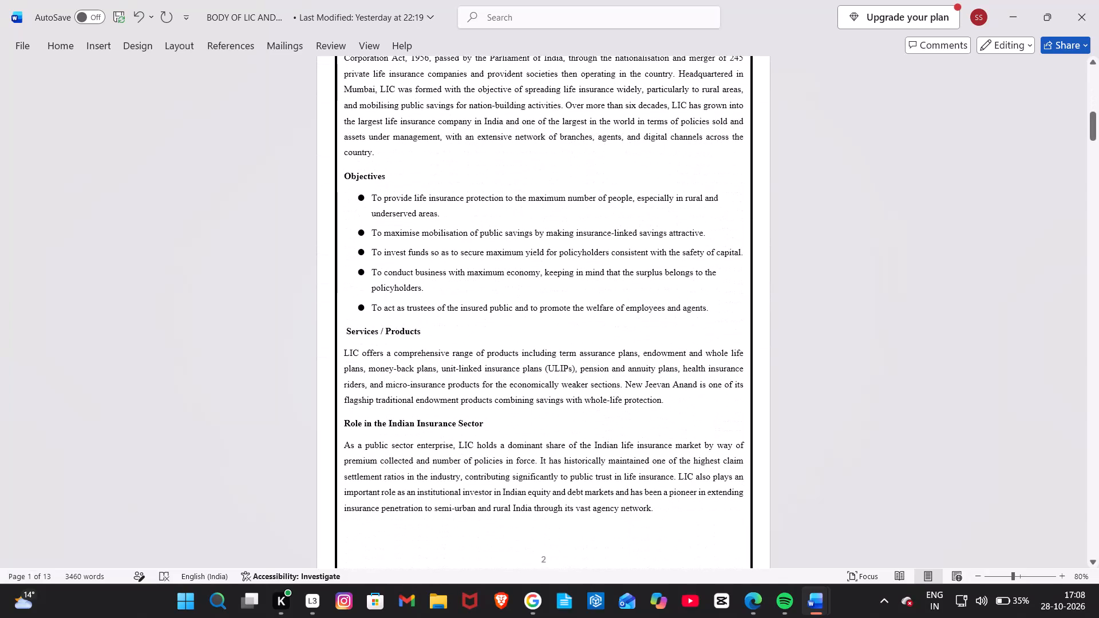
{"action": "scroll", "coordinate": [463, 239], "scroll_direction": "down", "scroll_amount": 4}
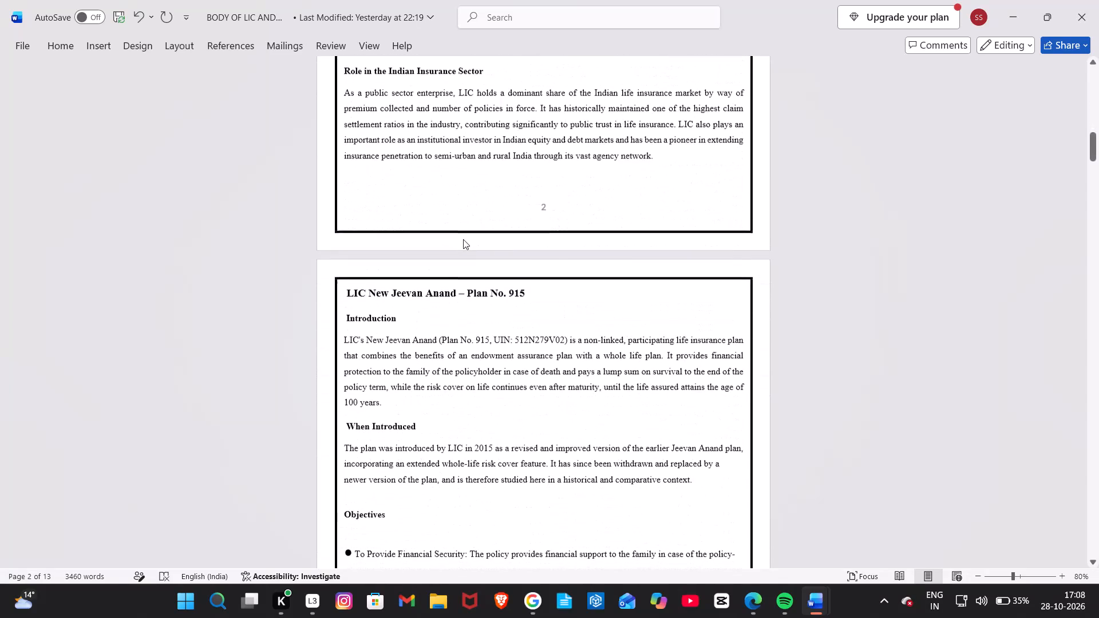
{"action": "scroll", "coordinate": [463, 239], "scroll_direction": "down", "scroll_amount": 6}
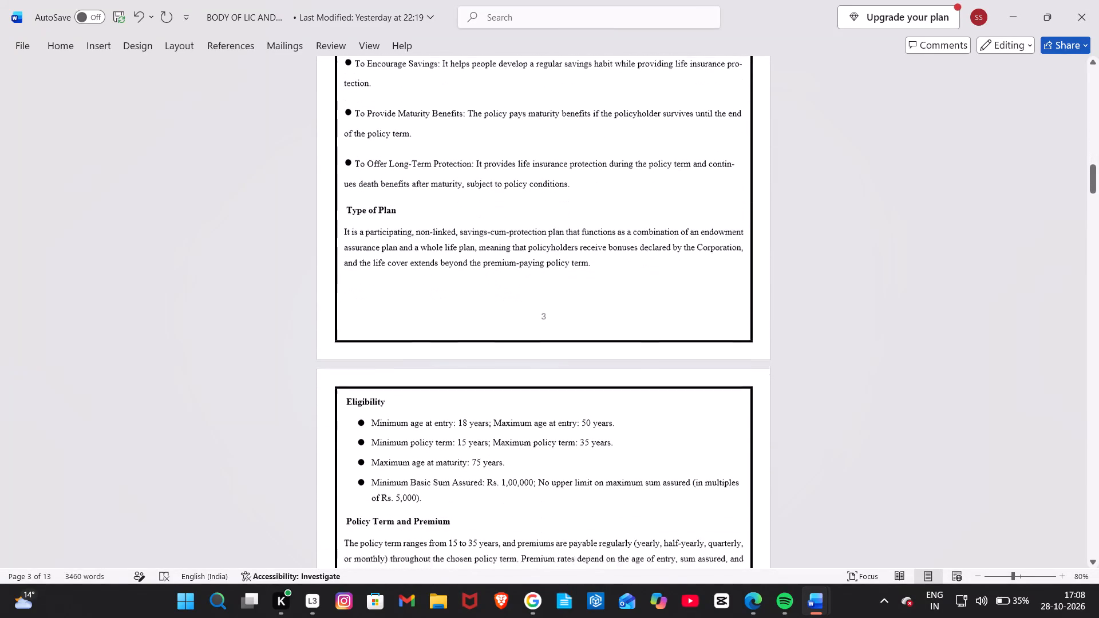
{"action": "scroll", "coordinate": [463, 239], "scroll_direction": "down", "scroll_amount": 4}
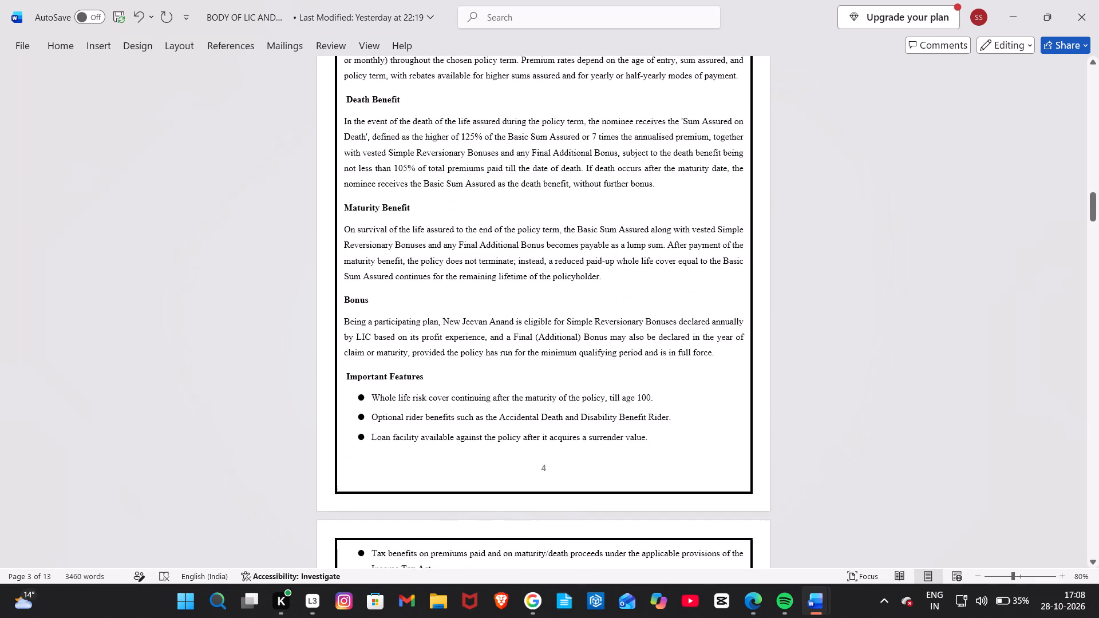
{"action": "scroll", "coordinate": [463, 239], "scroll_direction": "down", "scroll_amount": 4}
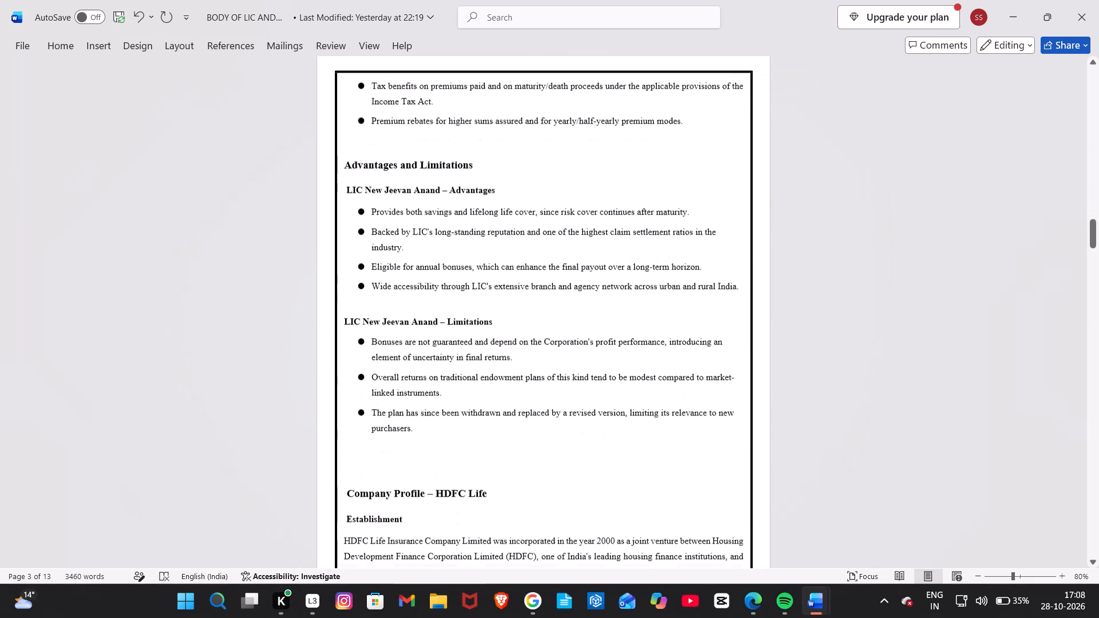
{"action": "scroll", "coordinate": [463, 239], "scroll_direction": "down", "scroll_amount": 1}
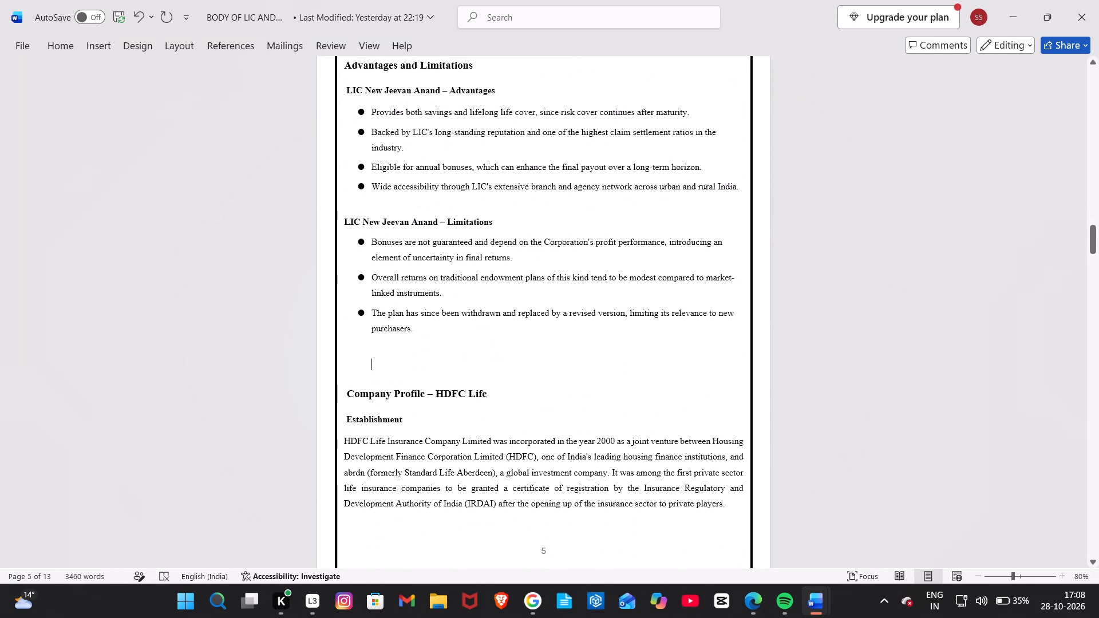
{"action": "scroll", "coordinate": [463, 239], "scroll_direction": "down", "scroll_amount": 5}
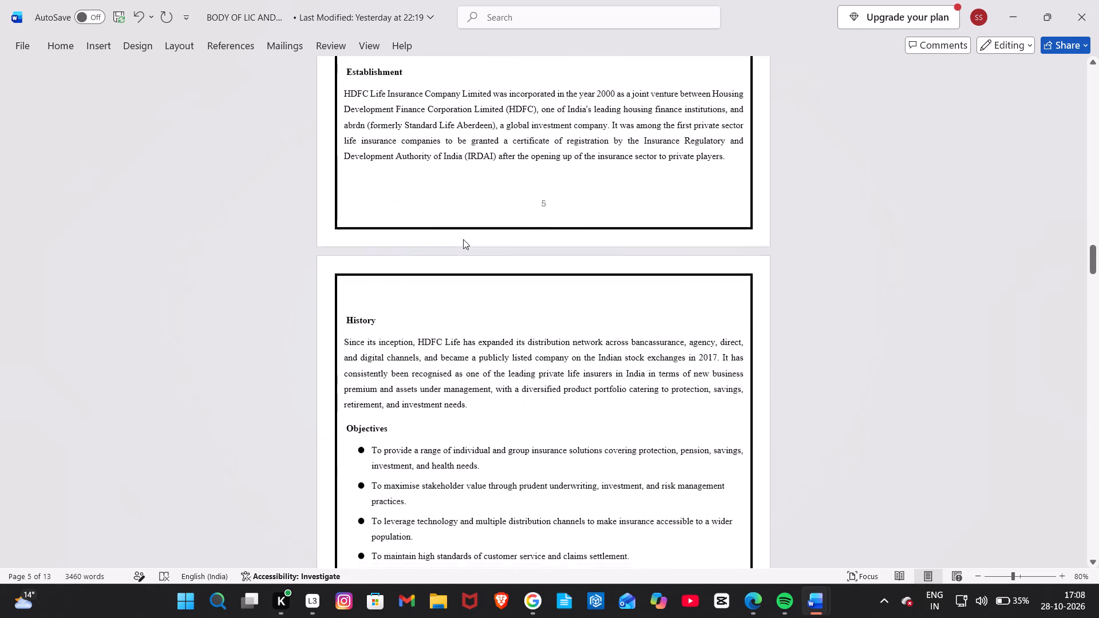
{"action": "scroll", "coordinate": [463, 239], "scroll_direction": "down", "scroll_amount": 2}
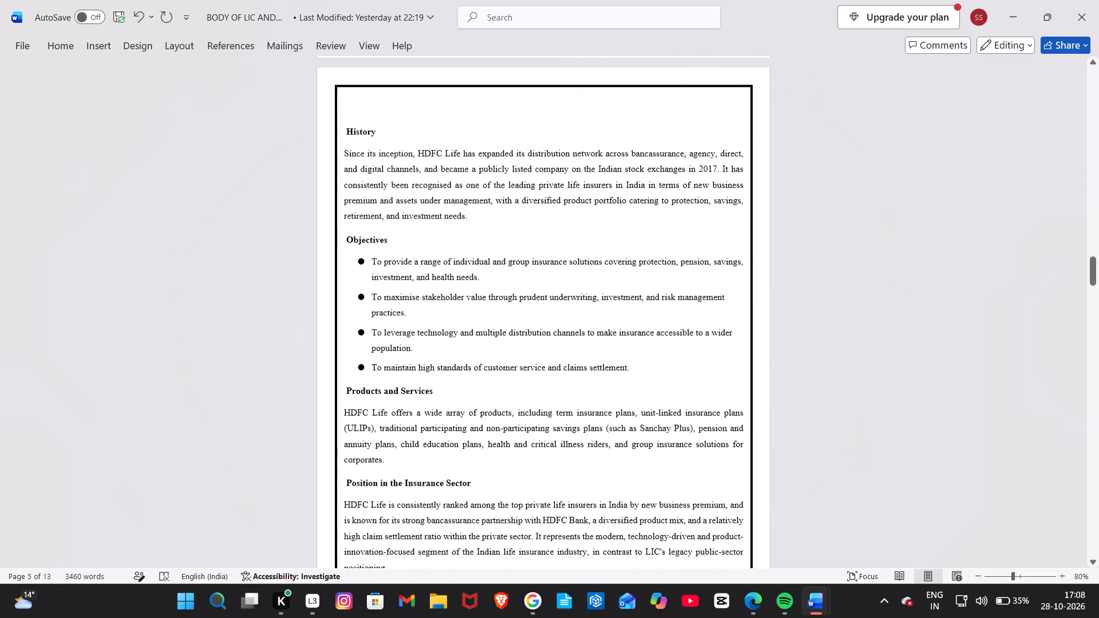
{"action": "scroll", "coordinate": [463, 239], "scroll_direction": "down", "scroll_amount": 2}
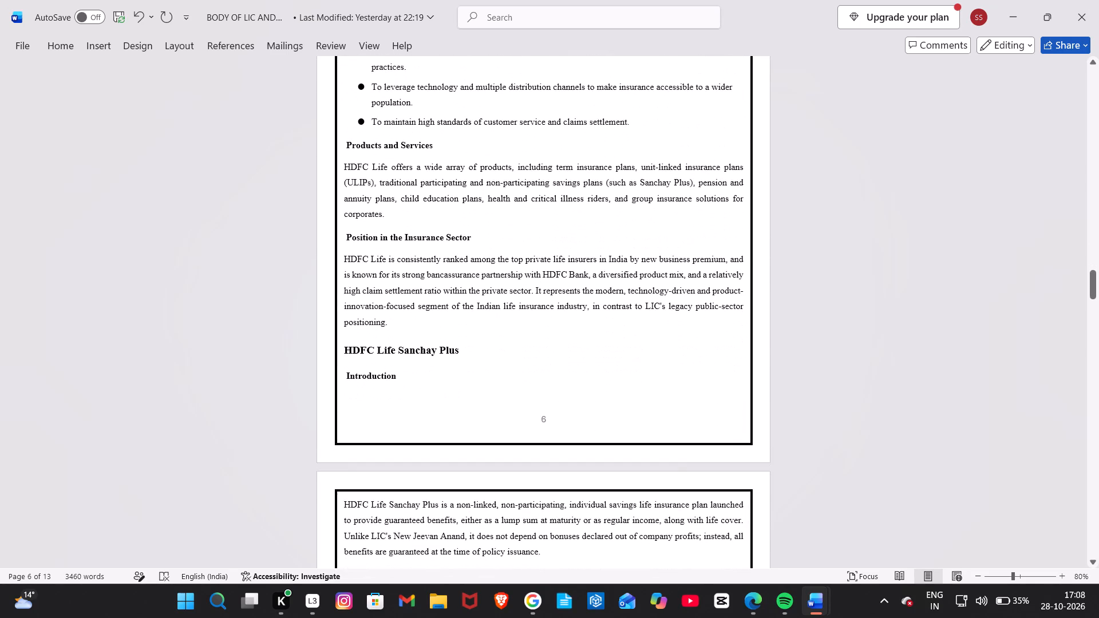
Insert three line breaks and a paragraph break before the HDFC Life Sanchay Plus heading to move it onto page 7.
{"action": "left_click", "coordinate": [339, 341]}
{"action": "key", "text": "shift+Return"}
{"action": "key", "text": "shift+Return"}
{"action": "key", "text": "shift+Return"}
{"action": "key", "text": "Return"}
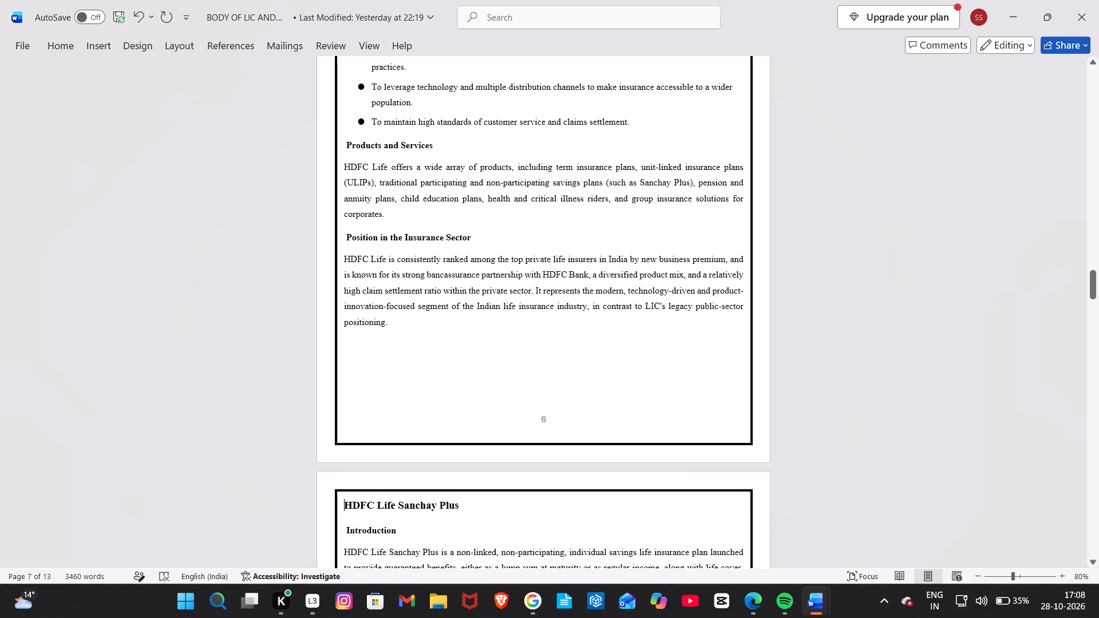
Insert a line break above the Position in the Insurance Sector heading and a blank unbulleted paragraph above Products and Services.
{"action": "left_click", "coordinate": [401, 217]}
{"action": "key", "text": "shift+Return"}
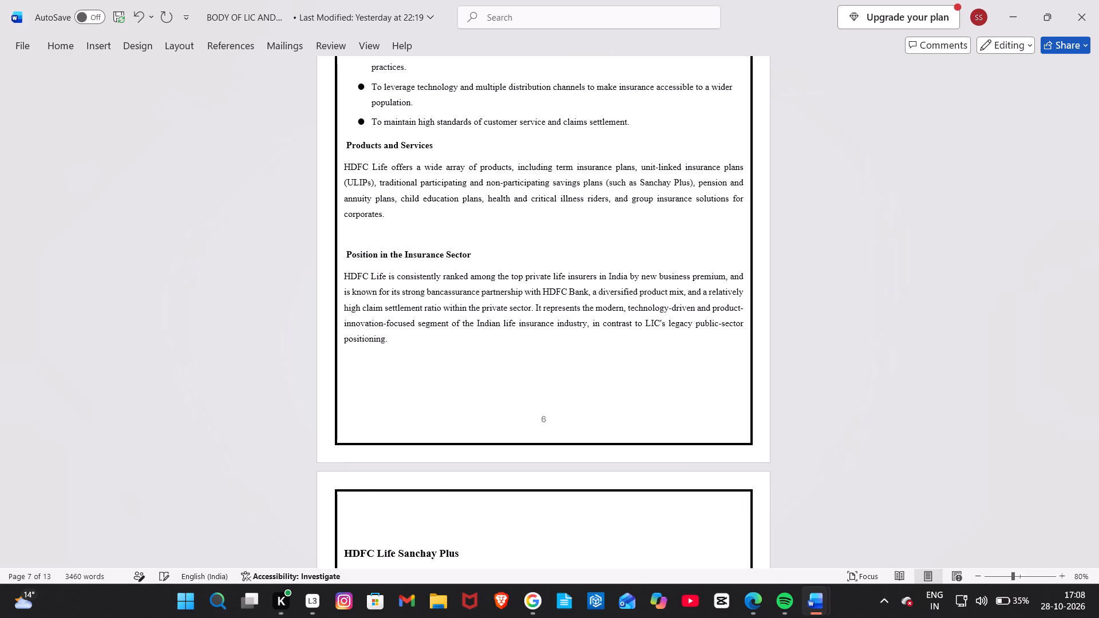
{"action": "scroll", "coordinate": [401, 217], "scroll_direction": "up", "scroll_amount": 2}
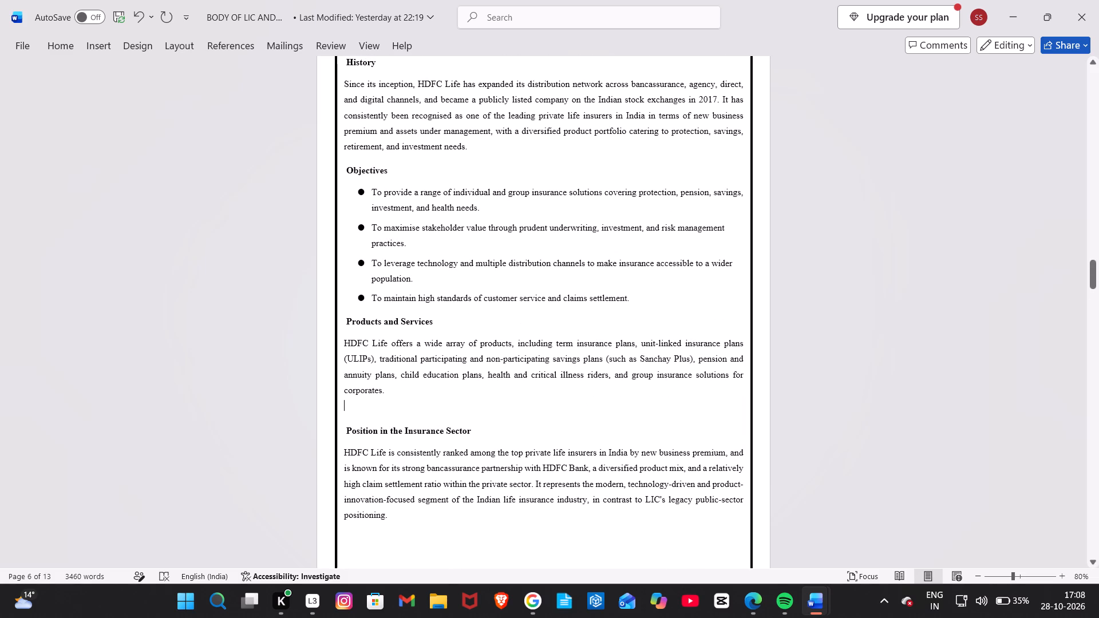
{"action": "left_click", "coordinate": [646, 298]}
{"action": "key", "text": "Return"}
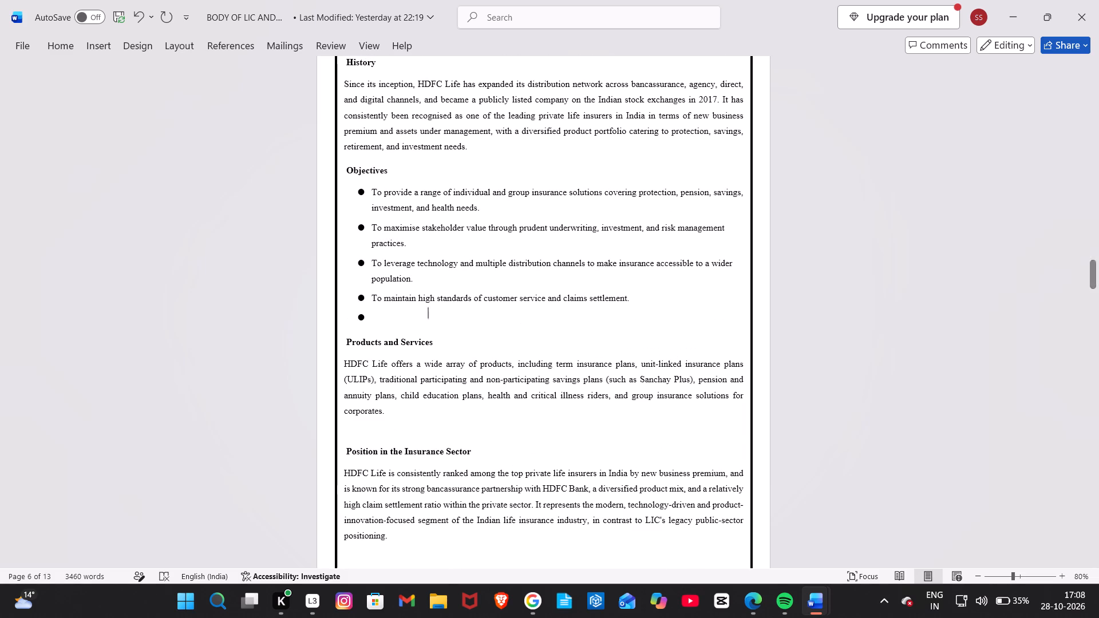
{"action": "key", "text": "BackSpace"}
Check the spacing around the HDFC Life History and Sanchay Plus headings, and back through the pages to the LIC New Jeevan Anand Objectives.
{"action": "scroll", "coordinate": [580, 302], "scroll_direction": "up", "scroll_amount": 1}
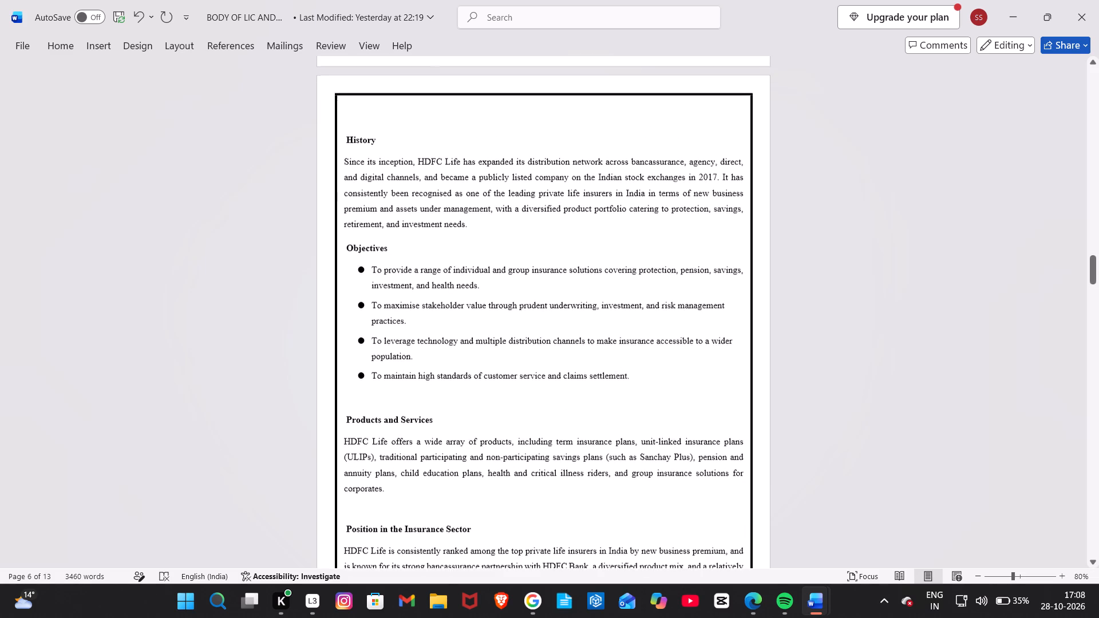
{"action": "scroll", "coordinate": [580, 302], "scroll_direction": "up", "scroll_amount": 1}
{"action": "scroll", "coordinate": [580, 302], "scroll_direction": "down", "scroll_amount": 2}
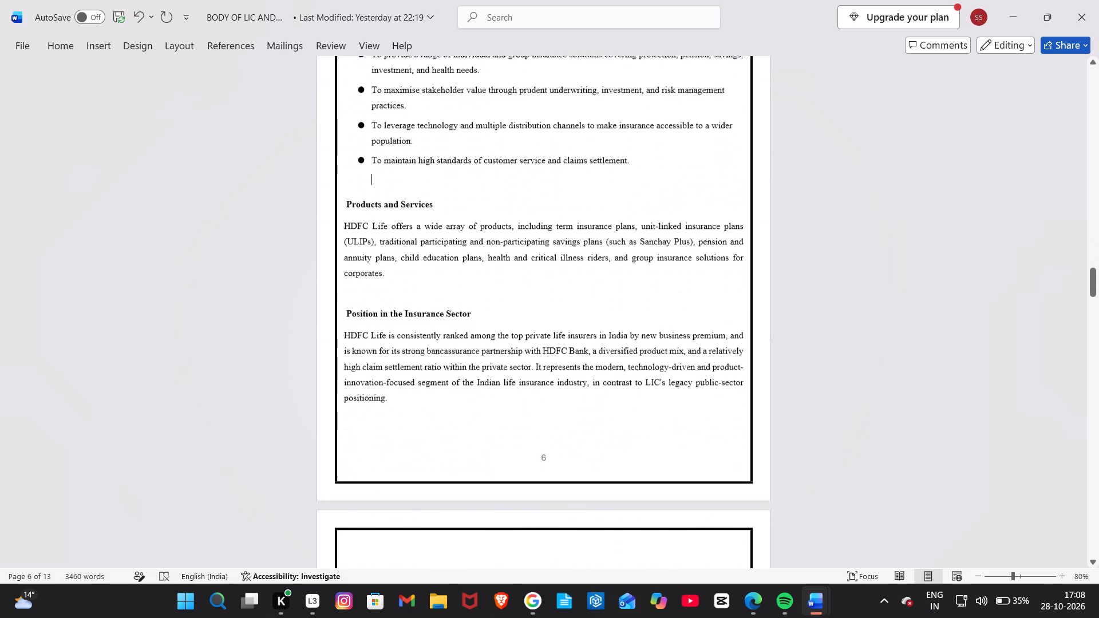
{"action": "scroll", "coordinate": [580, 302], "scroll_direction": "down", "scroll_amount": 2}
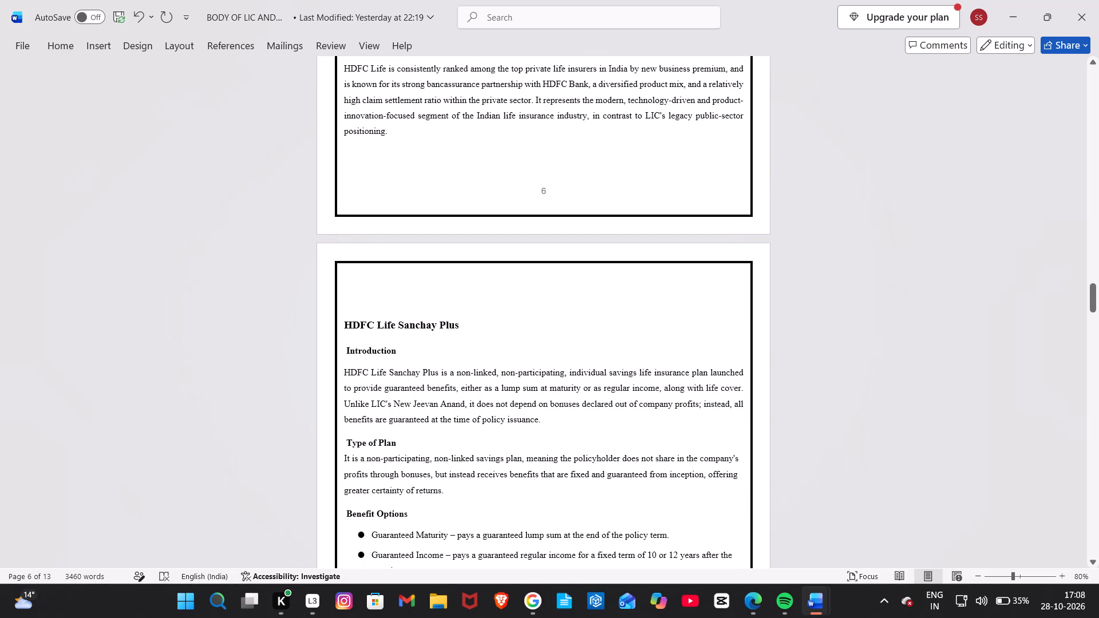
{"action": "scroll", "coordinate": [448, 272], "scroll_direction": "down", "scroll_amount": 1}
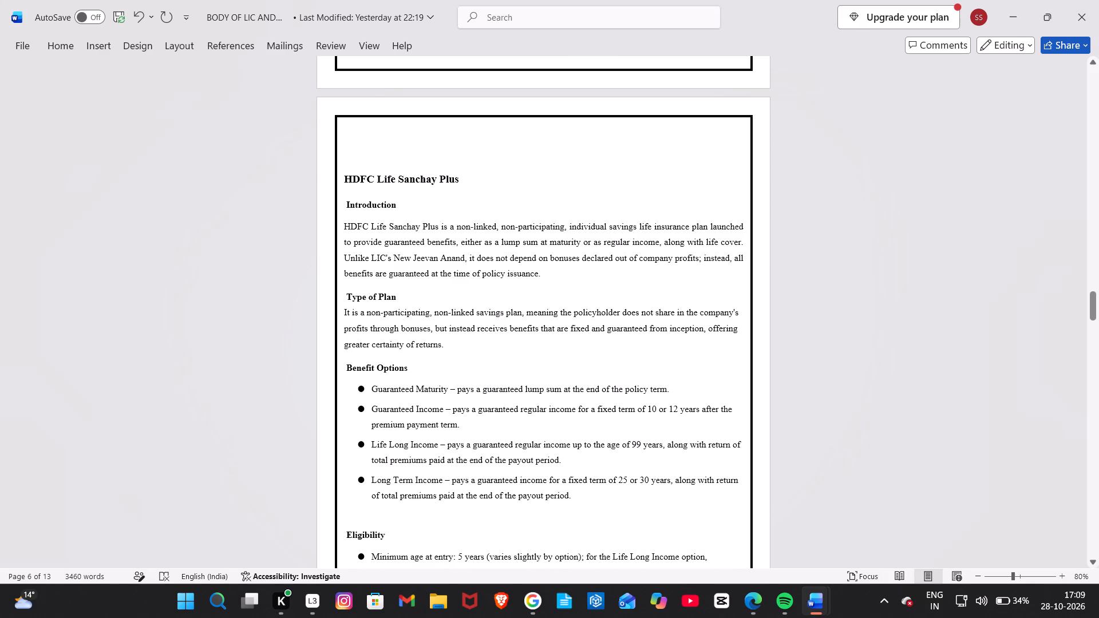
{"action": "scroll", "coordinate": [406, 321], "scroll_direction": "up", "scroll_amount": 10}
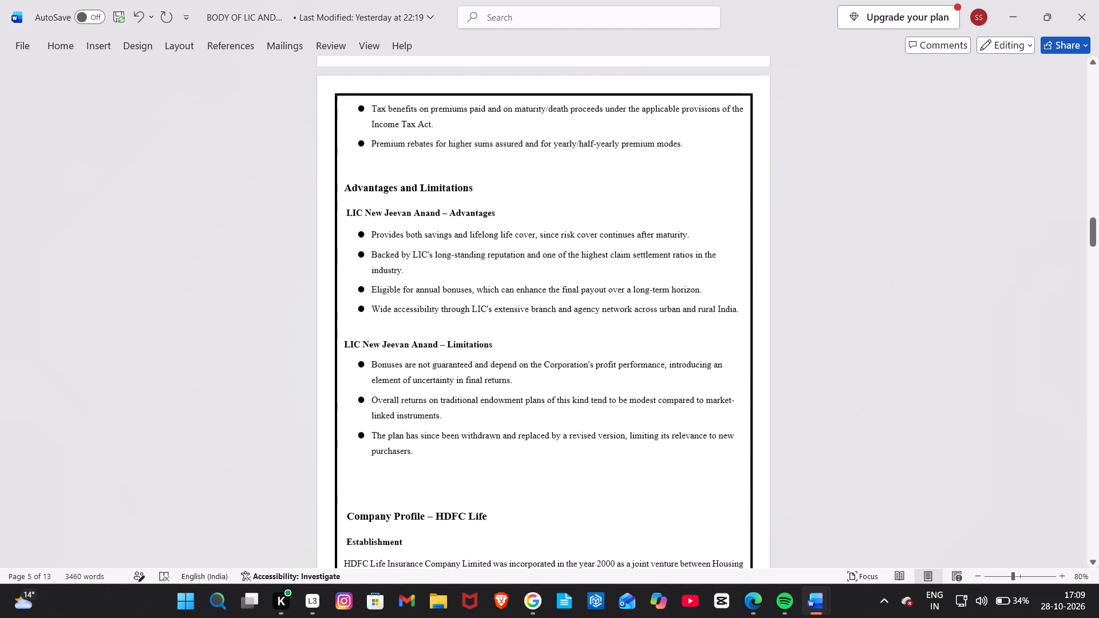
{"action": "scroll", "coordinate": [406, 321], "scroll_direction": "up", "scroll_amount": 5}
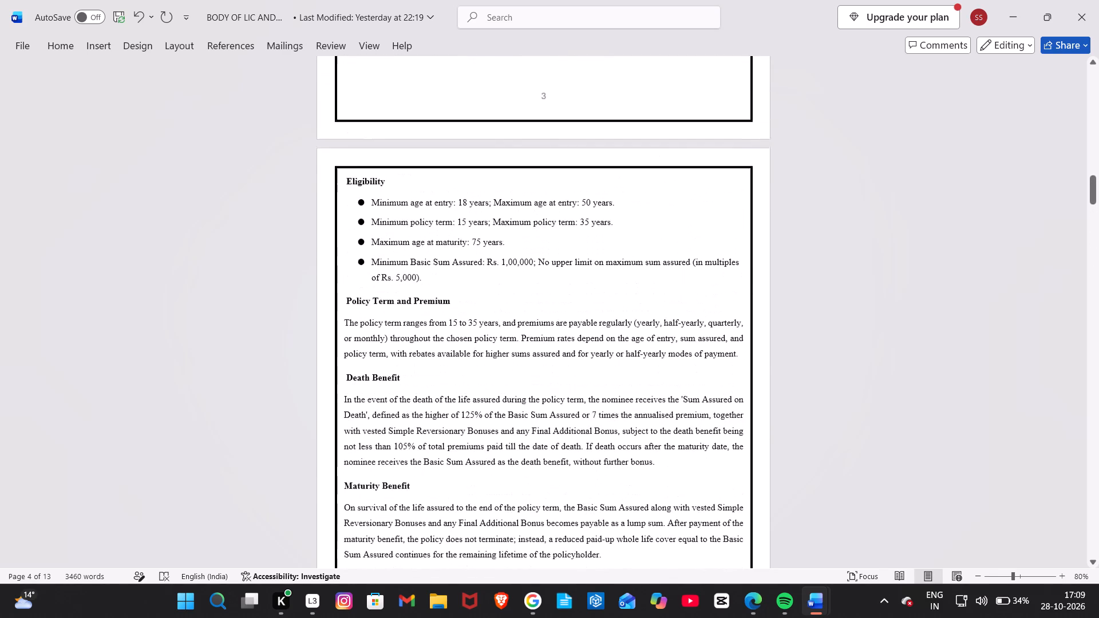
{"action": "scroll", "coordinate": [406, 321], "scroll_direction": "up", "scroll_amount": 2}
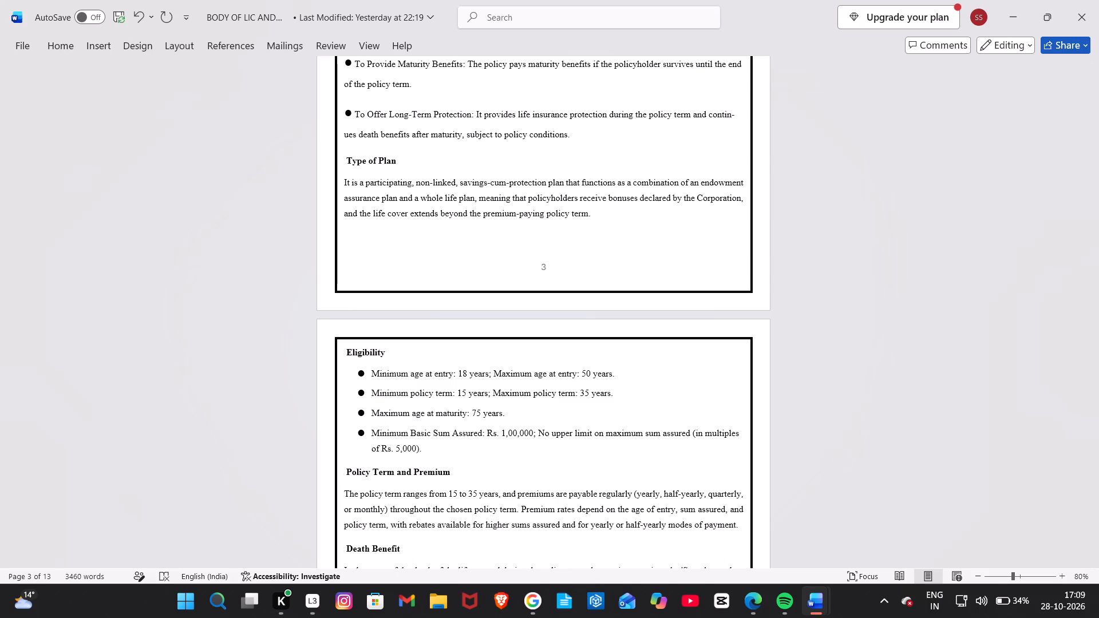
{"action": "scroll", "coordinate": [406, 321], "scroll_direction": "up", "scroll_amount": 3}
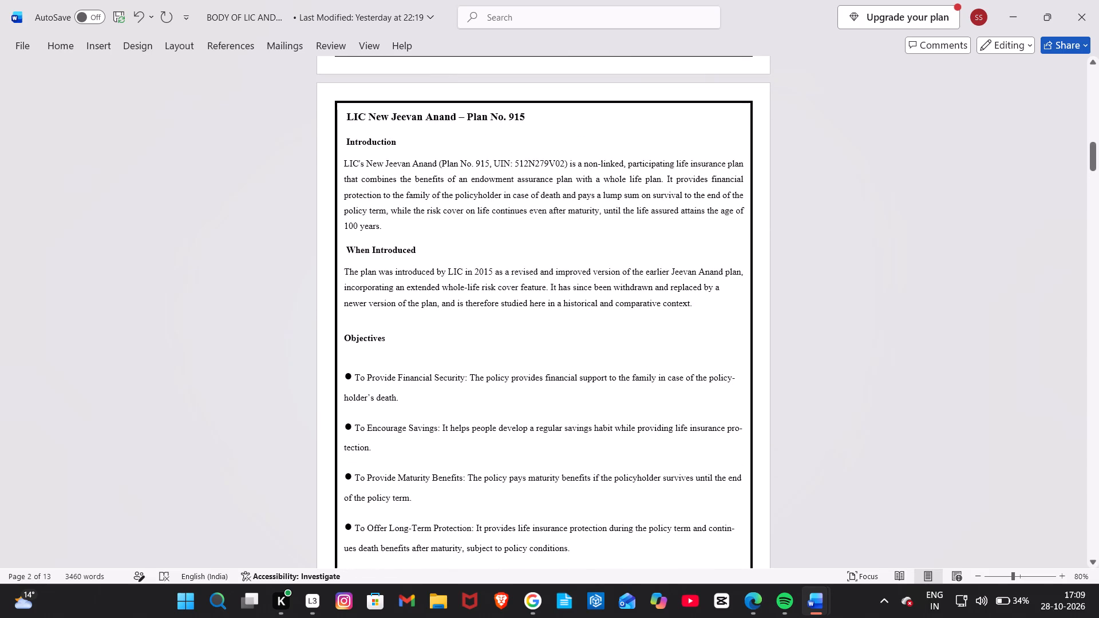
Compare the headings, objectives and spacing of the LIC New Jeevan Anand section with those of the HDFC Life Sanchay Plus section.
{"action": "left_click", "coordinate": [359, 415]}
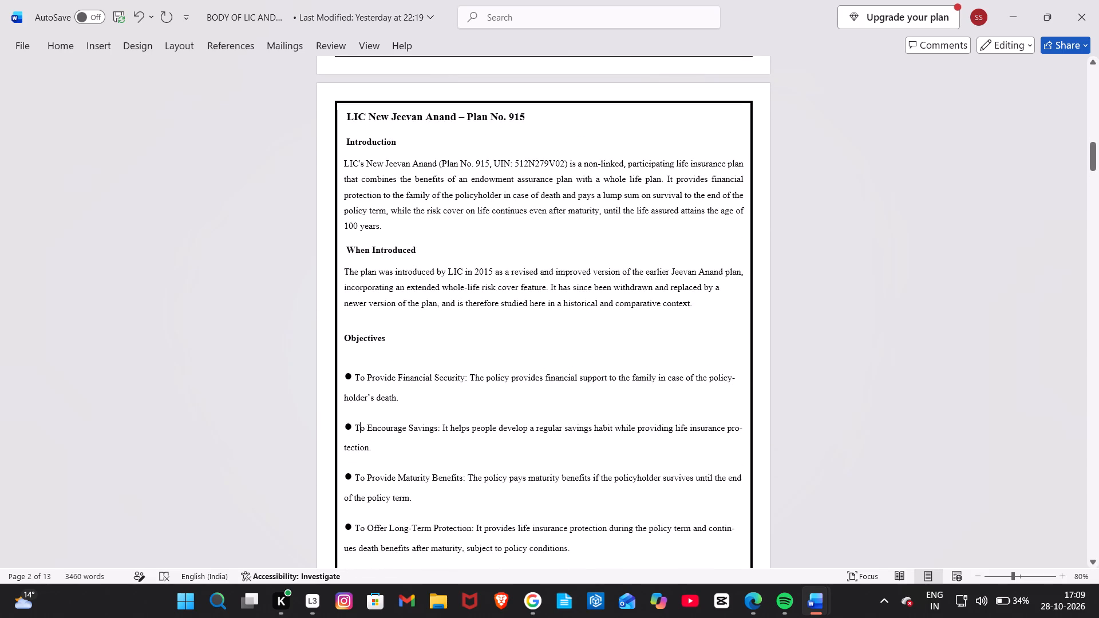
{"action": "left_click", "coordinate": [358, 411]}
{"action": "left_click", "coordinate": [413, 401]}
{"action": "scroll", "coordinate": [413, 401], "scroll_direction": "down", "scroll_amount": 2}
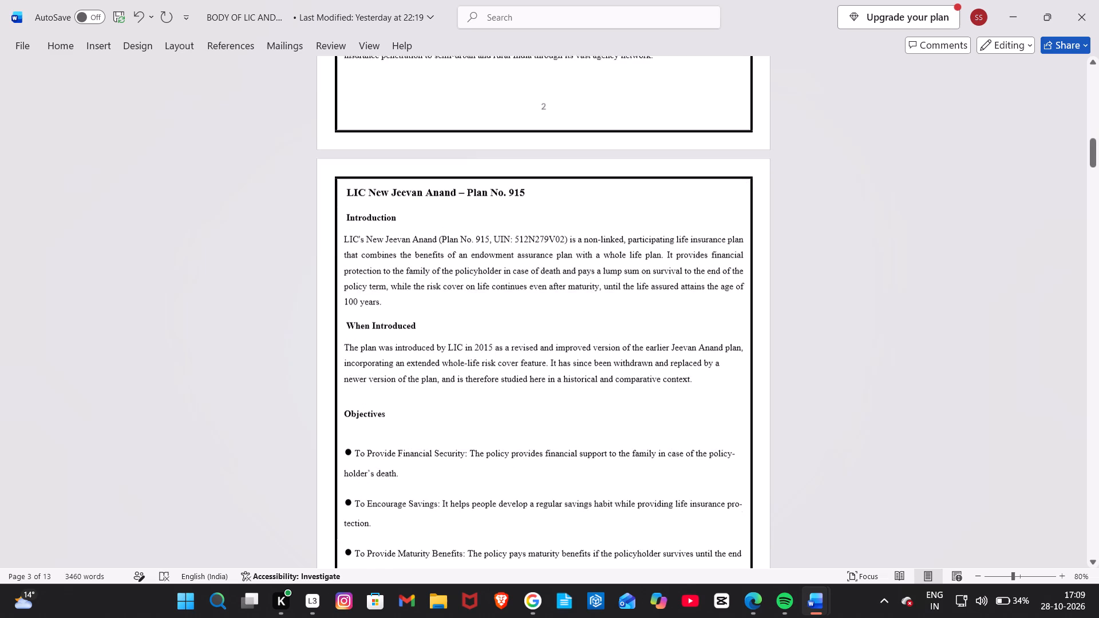
{"action": "scroll", "coordinate": [413, 401], "scroll_direction": "down", "scroll_amount": 8}
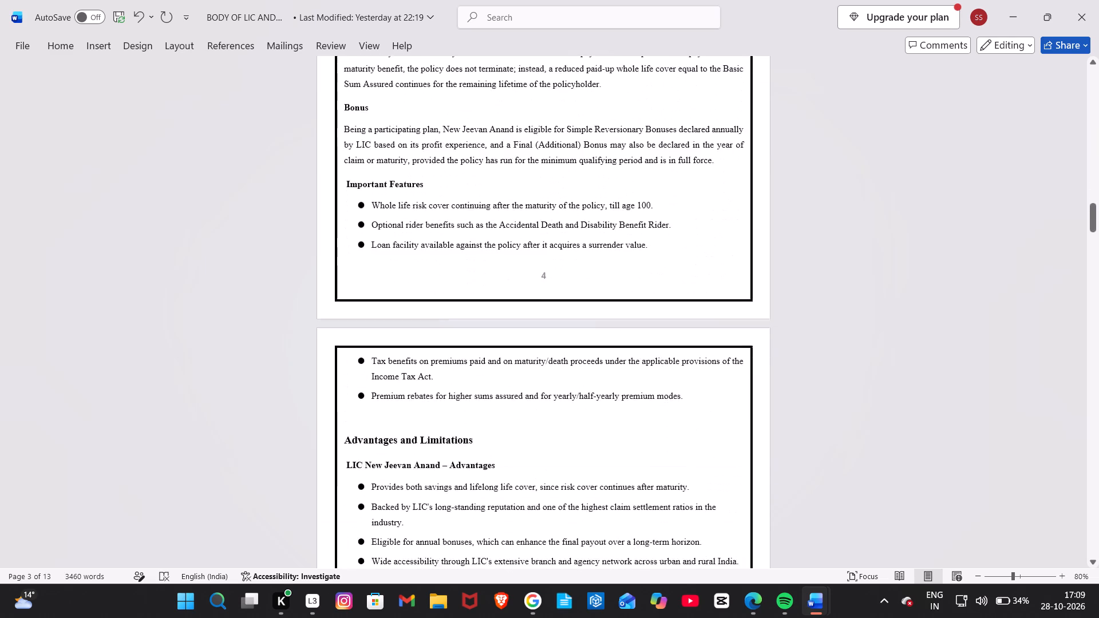
{"action": "scroll", "coordinate": [413, 401], "scroll_direction": "down", "scroll_amount": 4}
{"action": "left_click", "coordinate": [413, 401]}
{"action": "scroll", "coordinate": [413, 401], "scroll_direction": "down", "scroll_amount": 1}
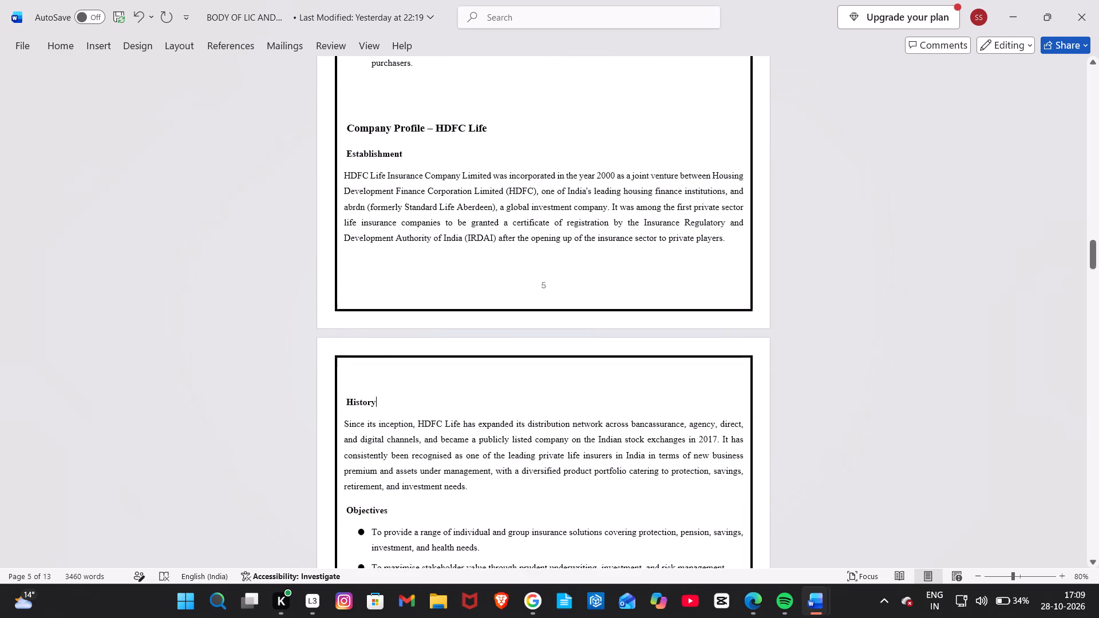
{"action": "scroll", "coordinate": [413, 401], "scroll_direction": "down", "scroll_amount": 1}
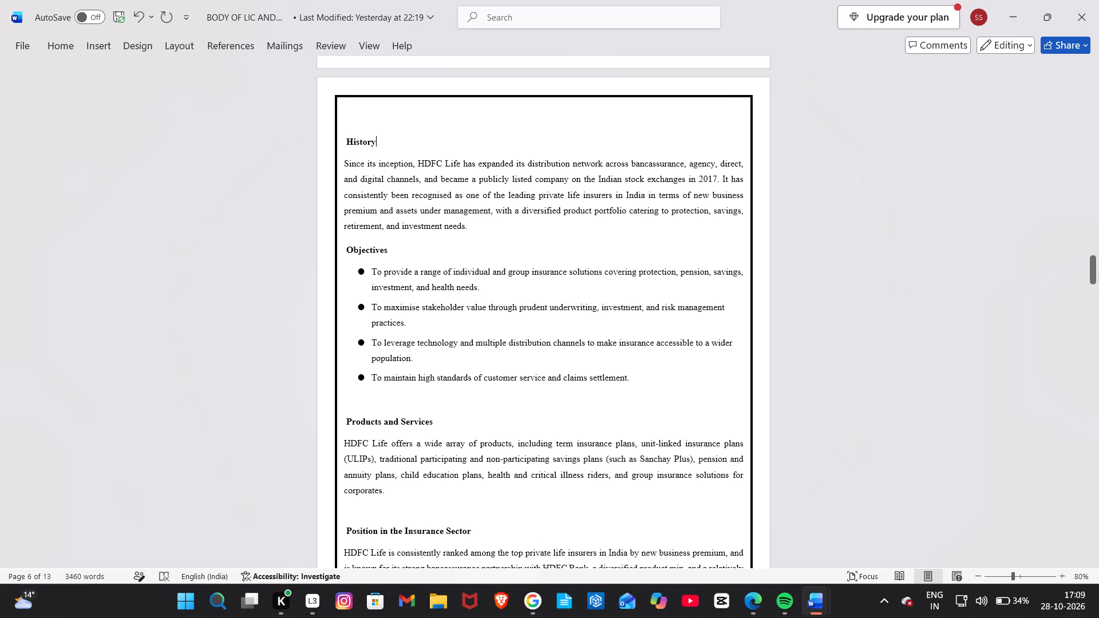
{"action": "scroll", "coordinate": [413, 401], "scroll_direction": "down", "scroll_amount": 1}
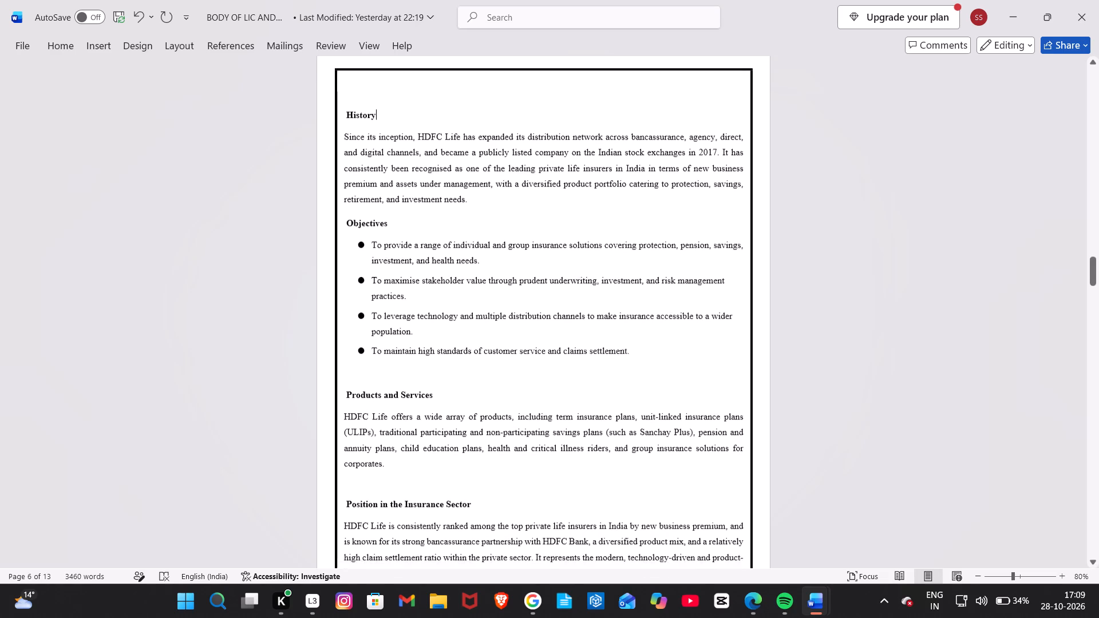
{"action": "scroll", "coordinate": [413, 401], "scroll_direction": "down", "scroll_amount": 1}
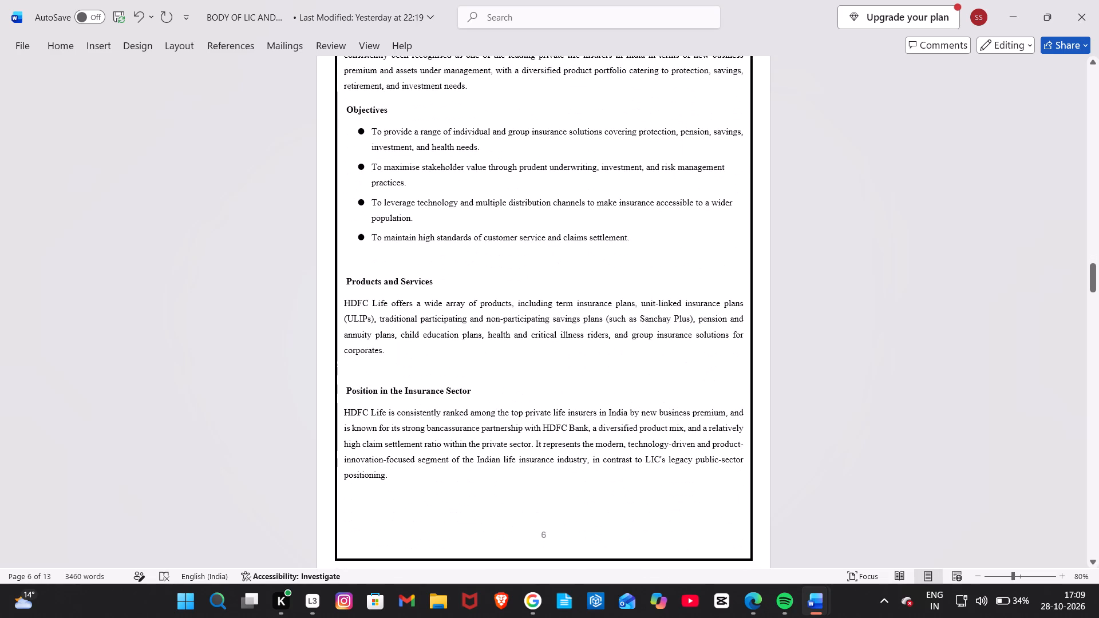
{"action": "scroll", "coordinate": [413, 401], "scroll_direction": "down", "scroll_amount": 3}
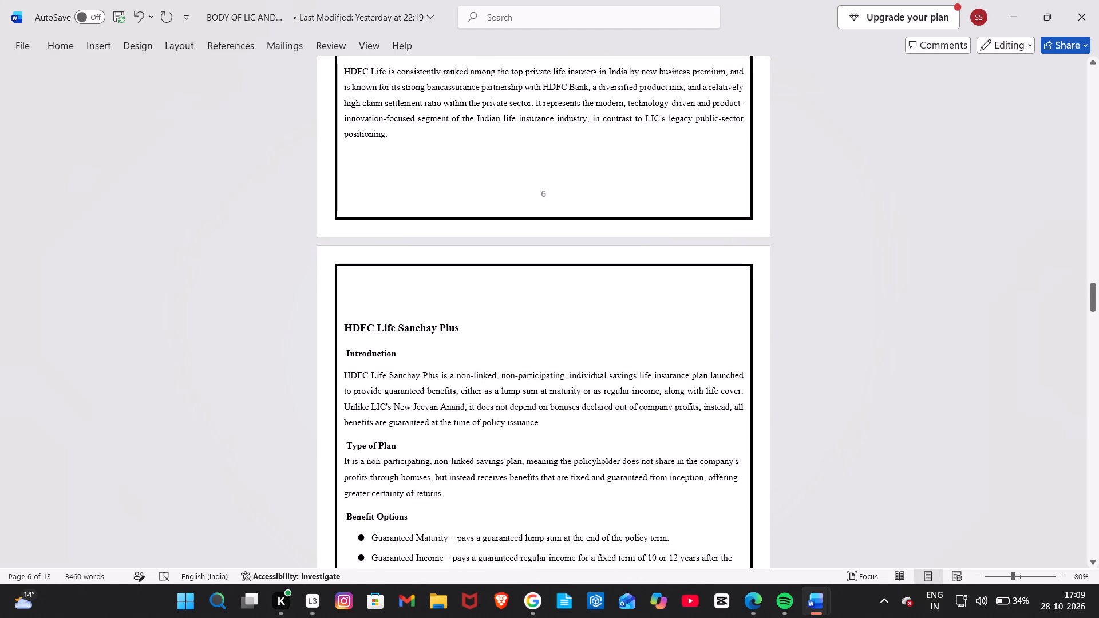
{"action": "scroll", "coordinate": [413, 401], "scroll_direction": "down", "scroll_amount": 1}
{"action": "scroll", "coordinate": [413, 401], "scroll_direction": "up", "scroll_amount": 1}
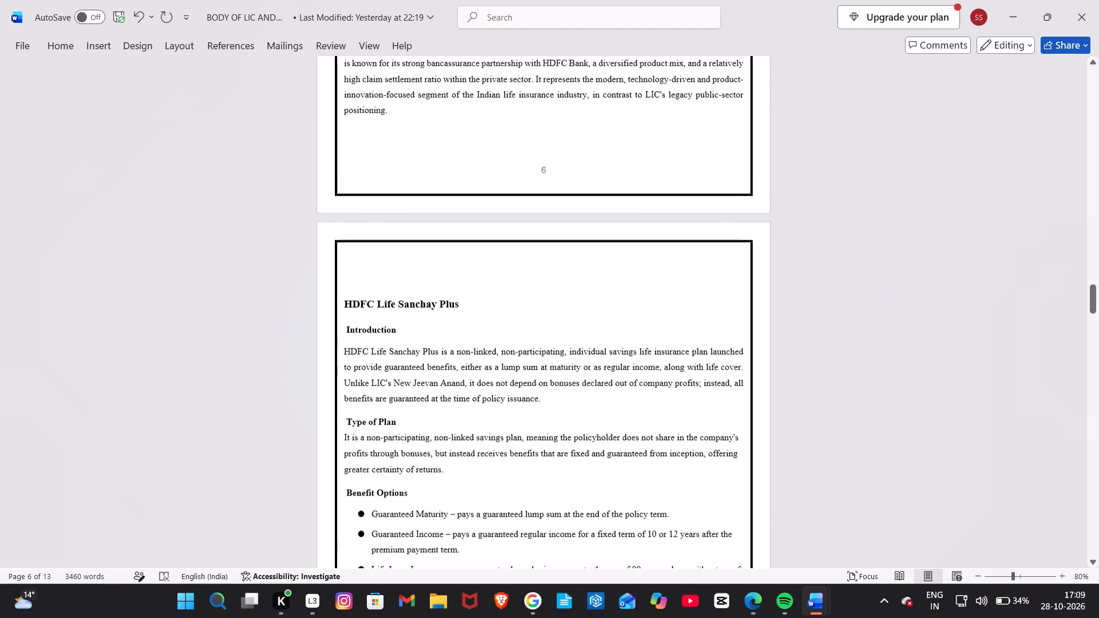
{"action": "scroll", "coordinate": [413, 401], "scroll_direction": "up", "scroll_amount": 1}
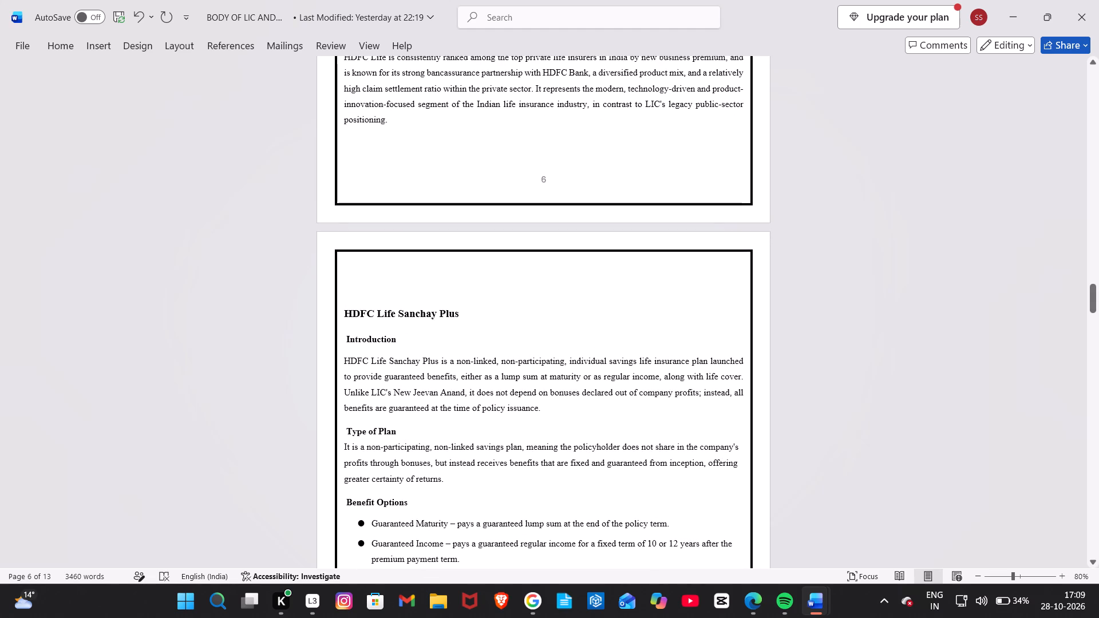
{"action": "scroll", "coordinate": [413, 401], "scroll_direction": "up", "scroll_amount": 6}
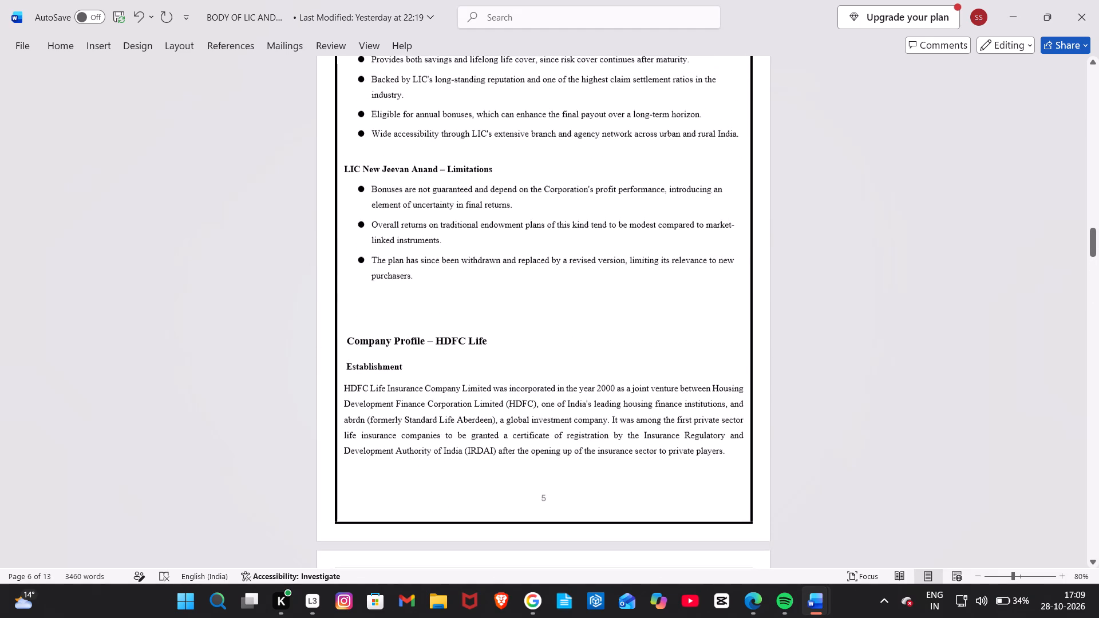
{"action": "scroll", "coordinate": [413, 401], "scroll_direction": "up", "scroll_amount": 5}
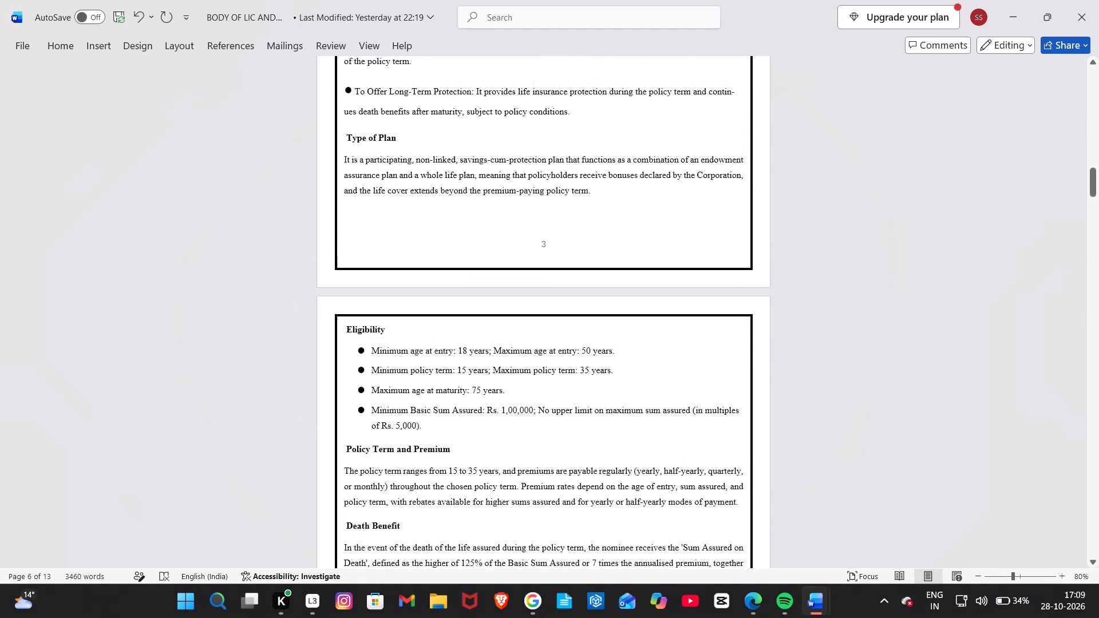
{"action": "scroll", "coordinate": [413, 401], "scroll_direction": "up", "scroll_amount": 5}
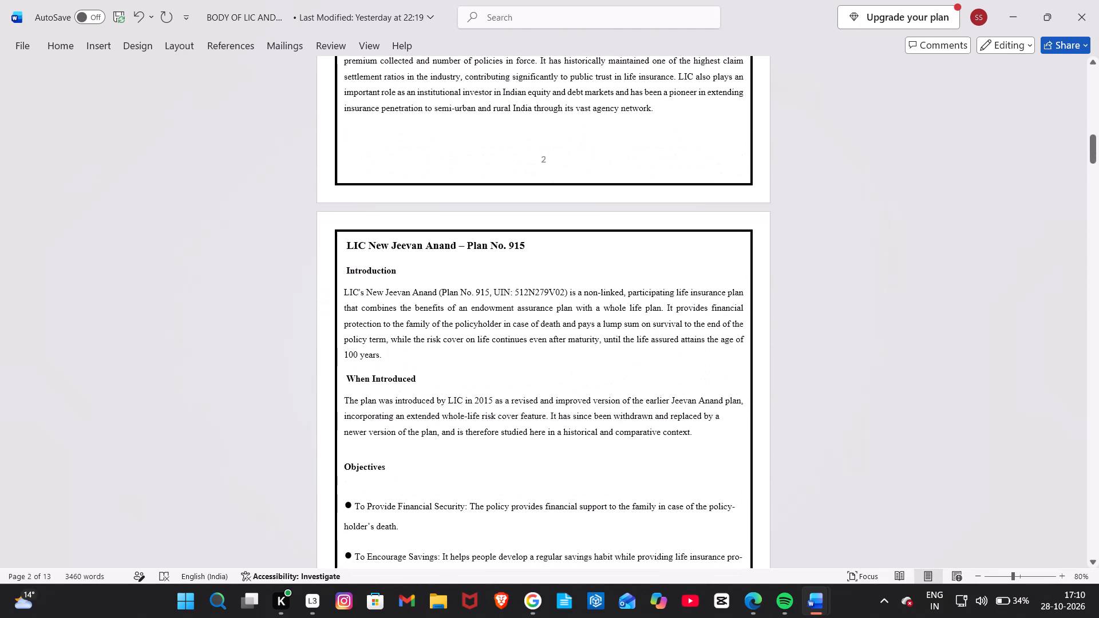
{"action": "scroll", "coordinate": [413, 401], "scroll_direction": "down", "scroll_amount": 6}
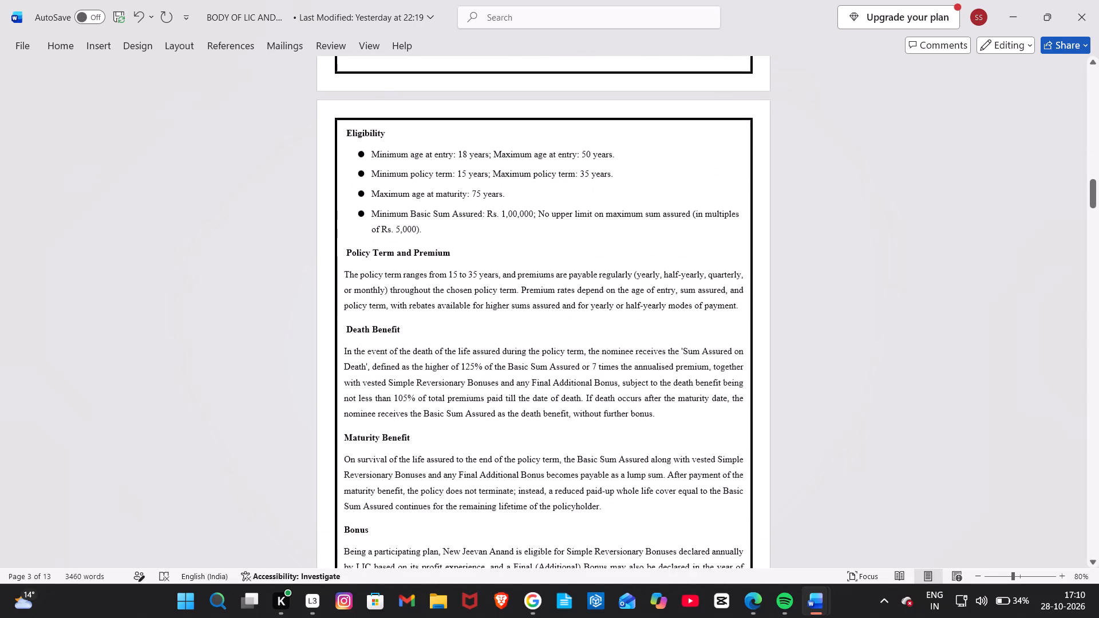
{"action": "scroll", "coordinate": [413, 401], "scroll_direction": "down", "scroll_amount": 5}
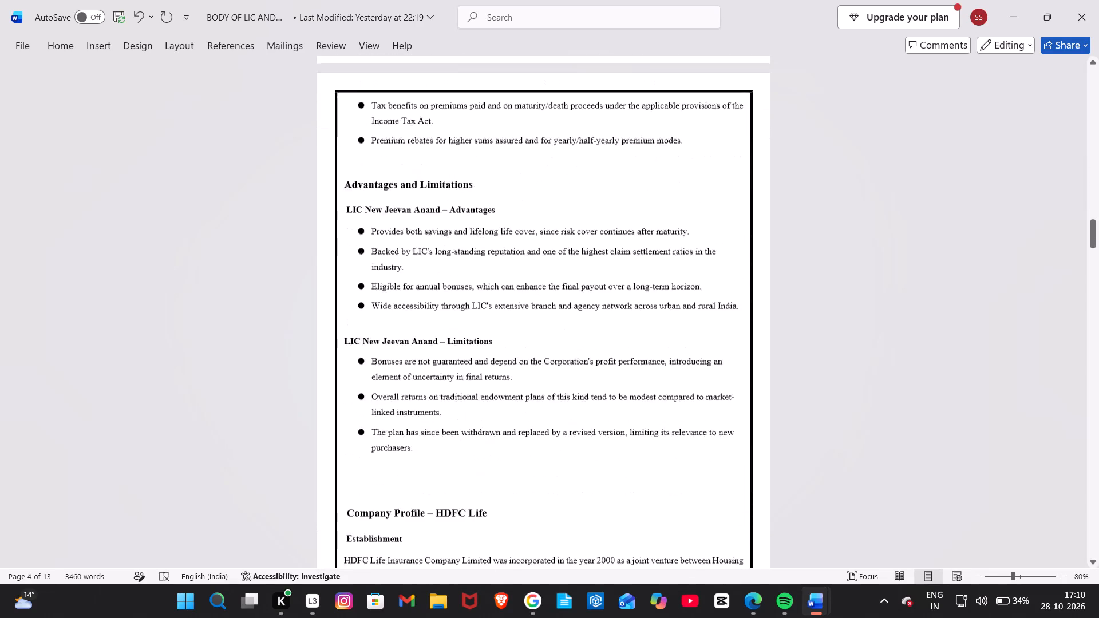
{"action": "scroll", "coordinate": [413, 401], "scroll_direction": "down", "scroll_amount": 8}
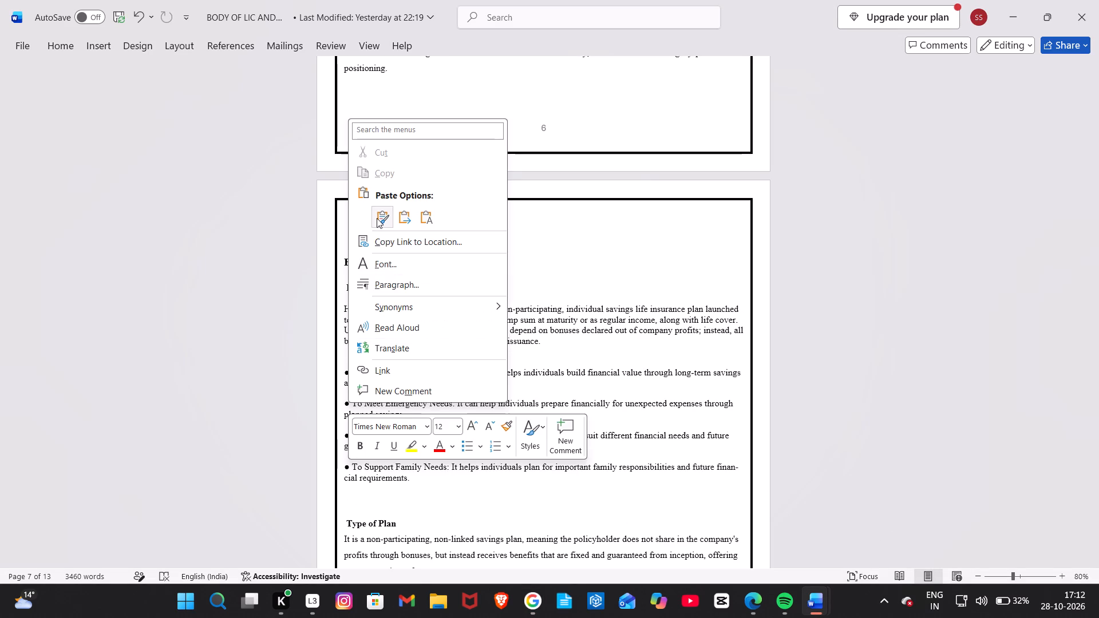
{"action": "left_click", "coordinate": [377, 218]}
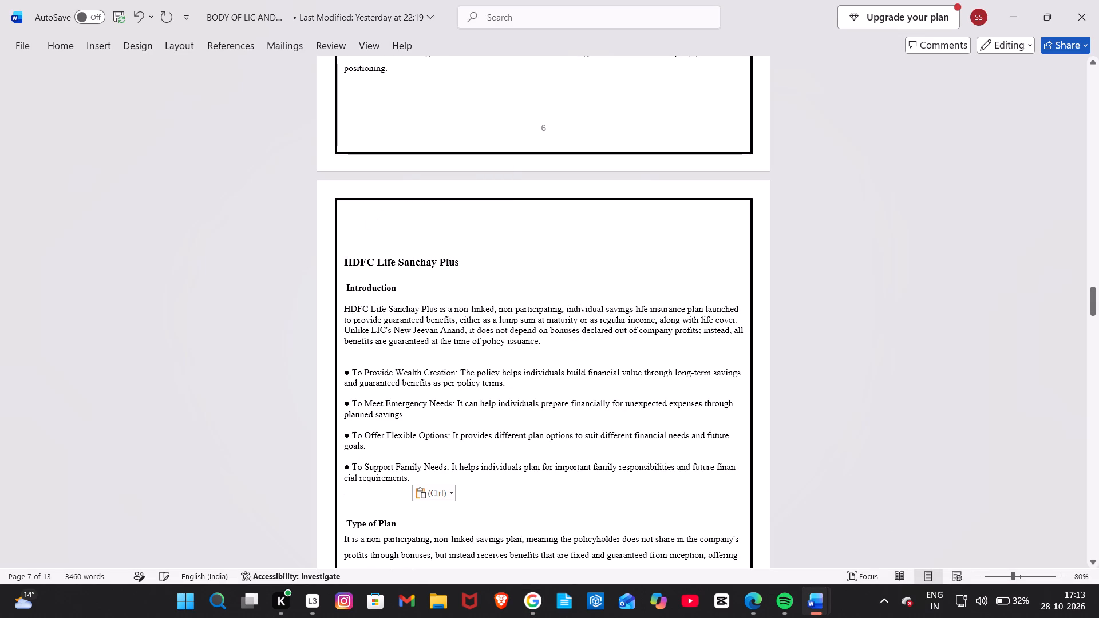
Increase the line spacing of the four pasted Sanchay Plus objectives.
{"action": "left_click_drag", "start_coordinate": [345, 371], "coordinate": [412, 481]}
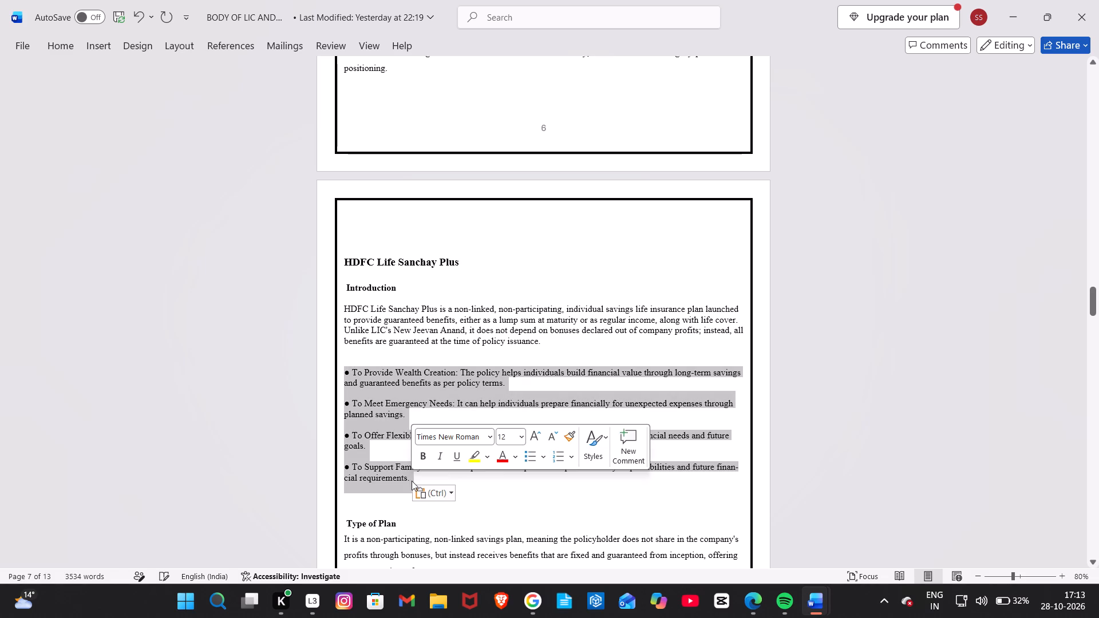
{"action": "left_click", "coordinate": [63, 46]}
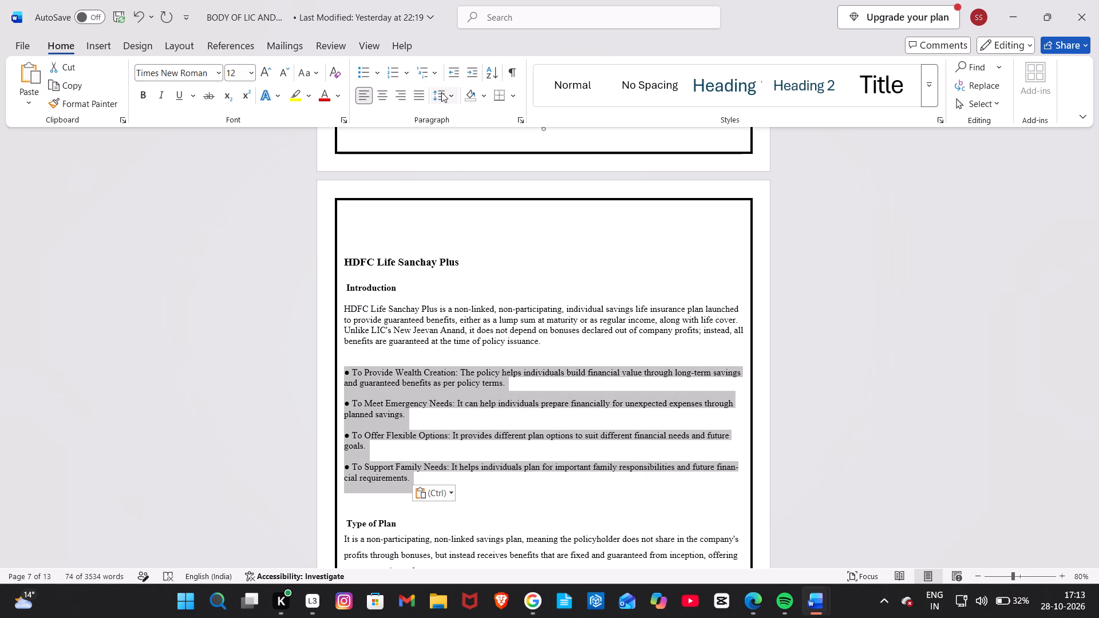
{"action": "left_click", "coordinate": [441, 92]}
{"action": "left_click", "coordinate": [465, 148]}
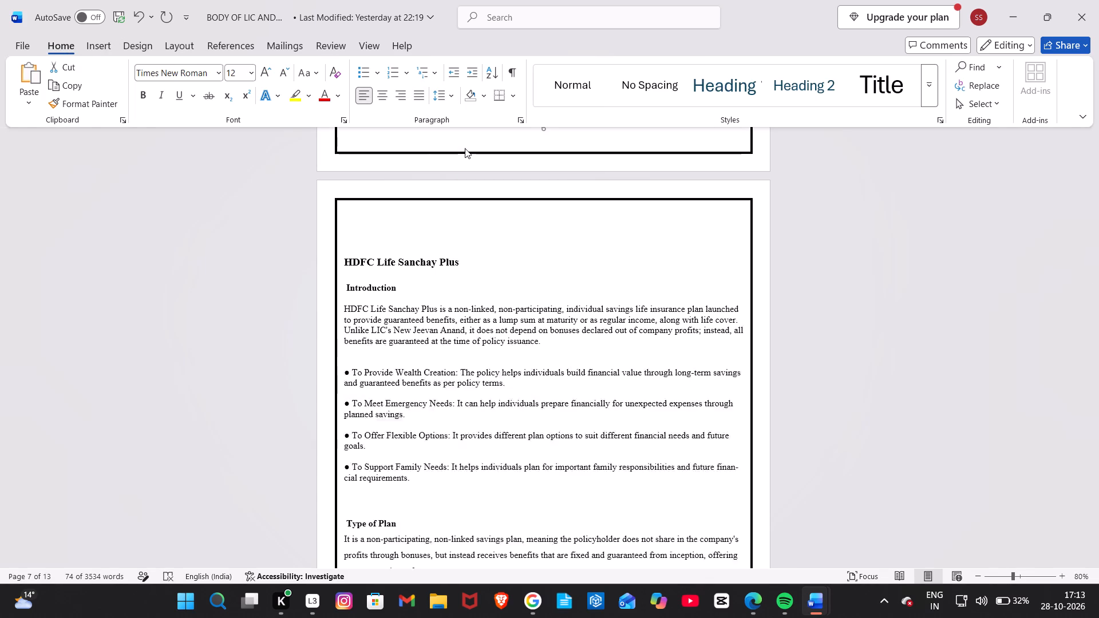
{"action": "left_click", "coordinate": [375, 367]}
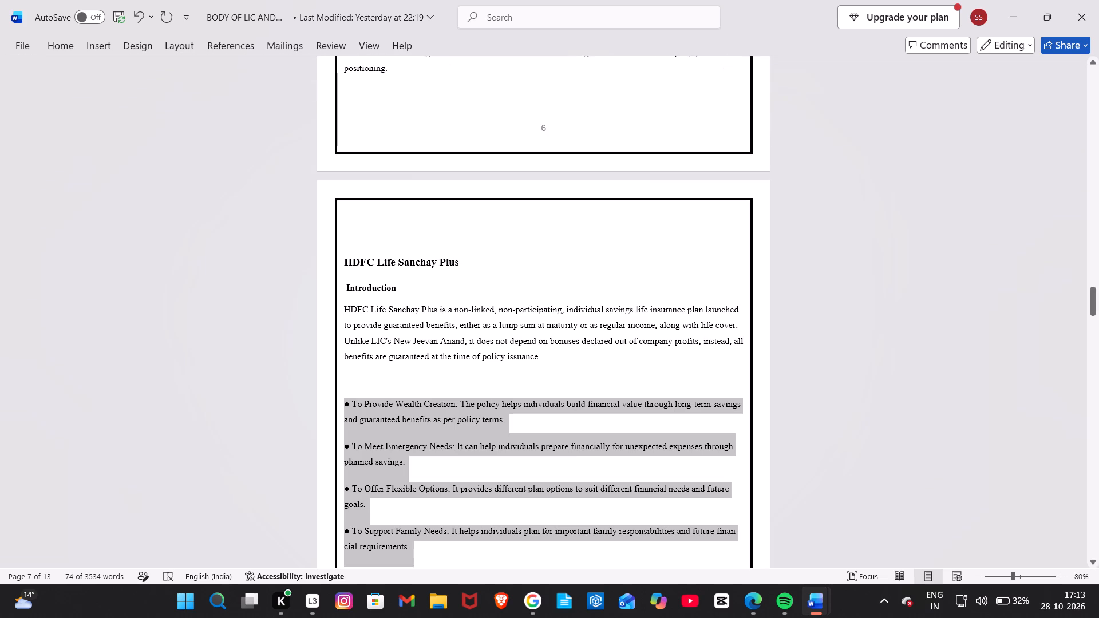
{"action": "left_click", "coordinate": [375, 367]}
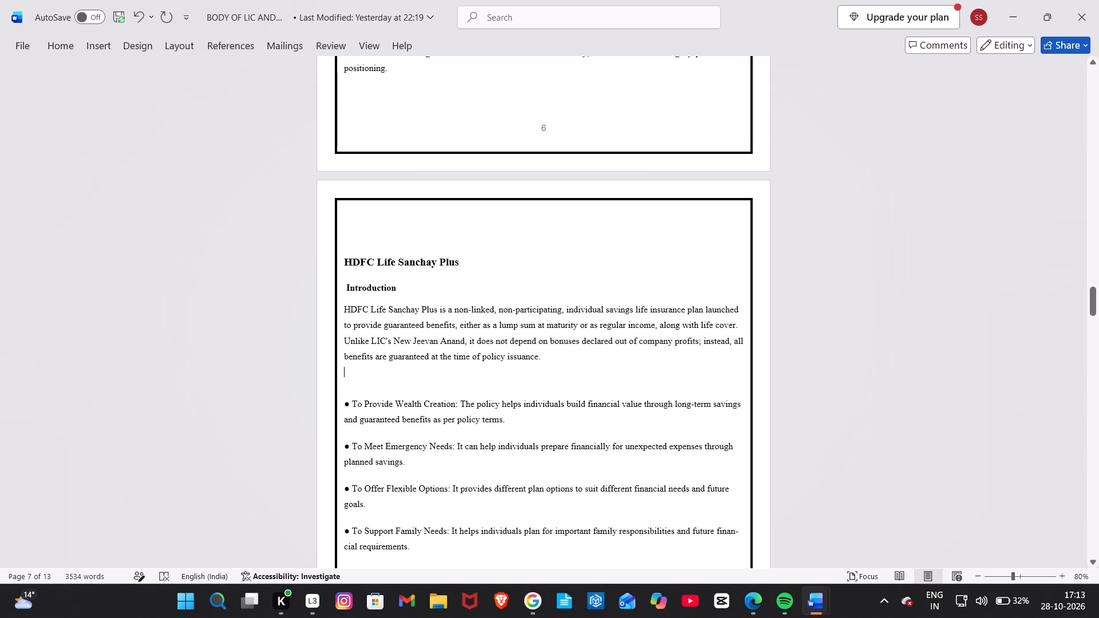
Close the gaps between the four Sanchay Plus objectives by replacing their paragraph breaks, keeping each objective on its own line.
{"action": "left_click", "coordinate": [385, 432]}
{"action": "left_click", "coordinate": [511, 425]}
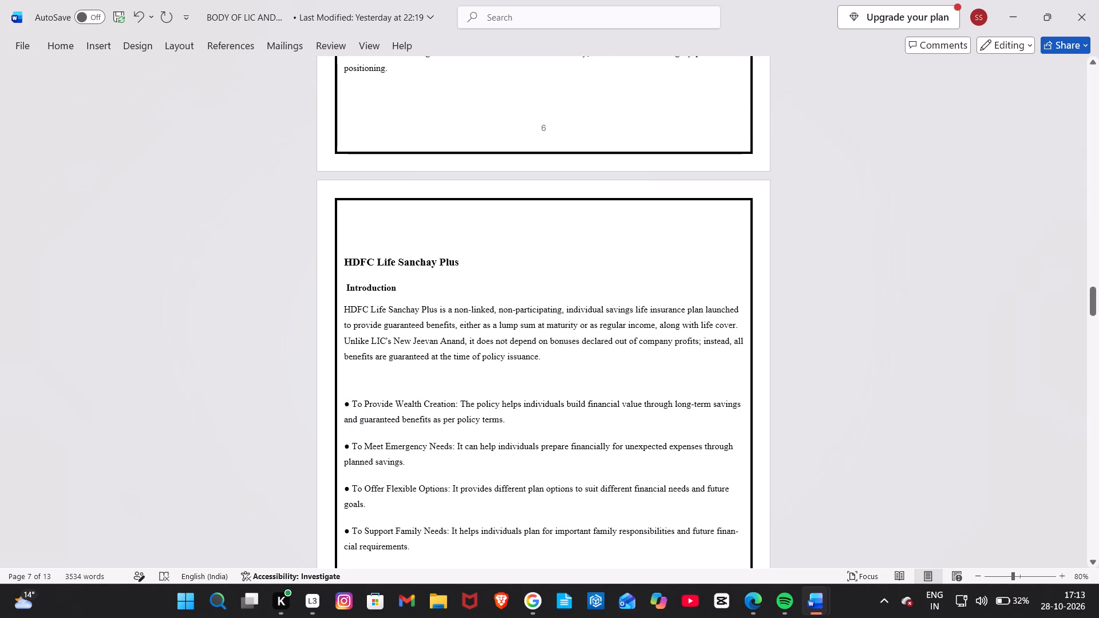
{"action": "left_click", "coordinate": [508, 439]}
{"action": "left_click", "coordinate": [505, 429]}
{"action": "left_click", "coordinate": [343, 451]}
{"action": "key", "text": "BackSpace"}
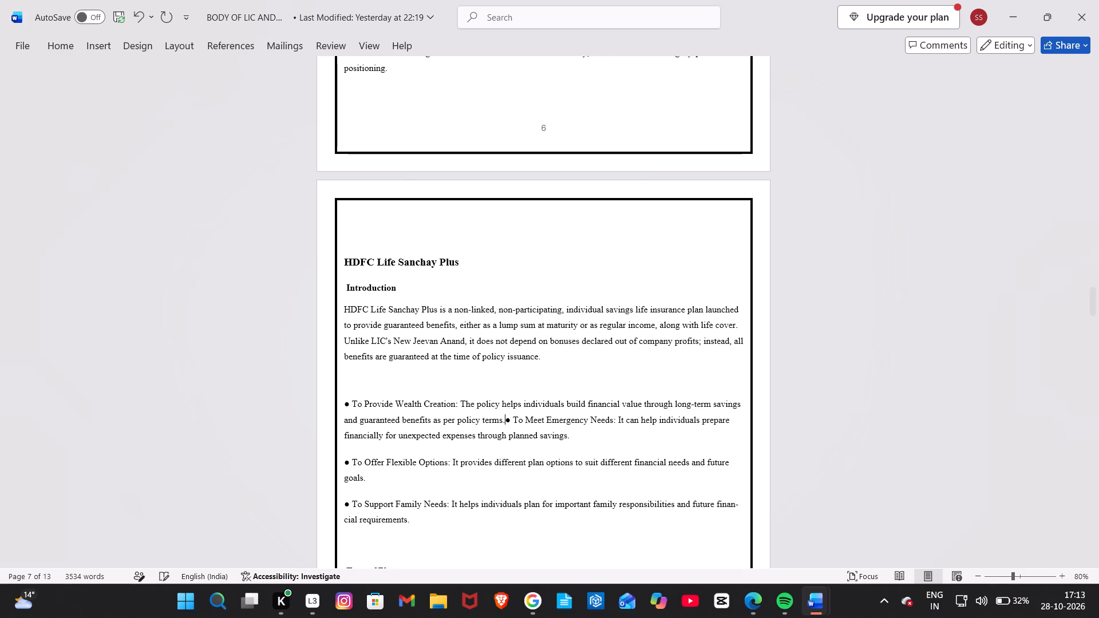
{"action": "key", "text": "shift+Return"}
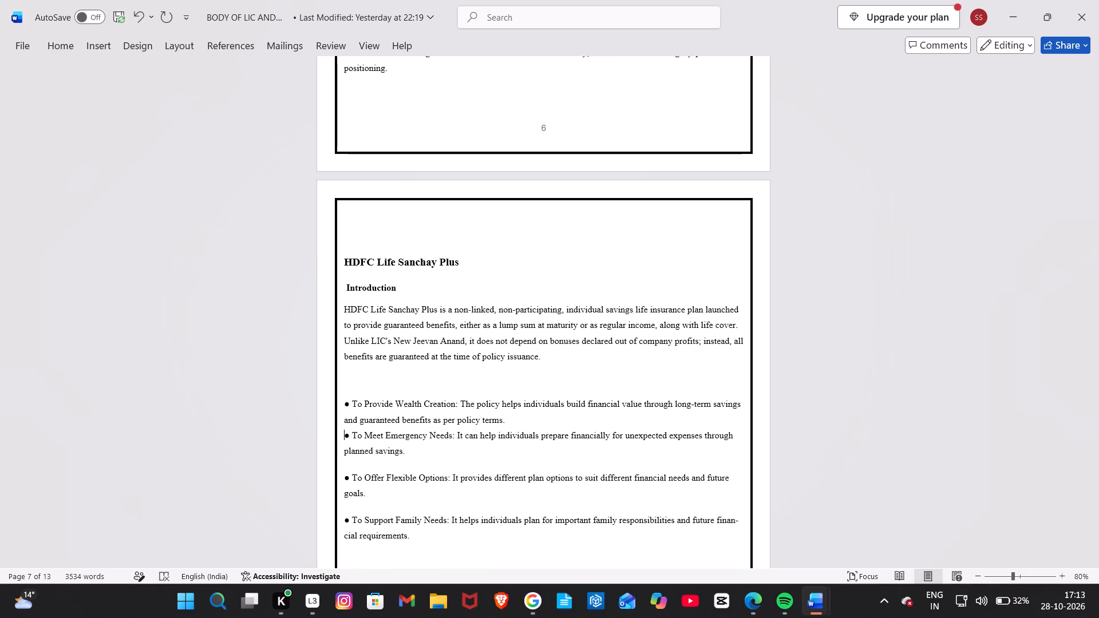
{"action": "left_click", "coordinate": [340, 478]}
{"action": "key", "text": "BackSpace"}
{"action": "key", "text": "Return"}
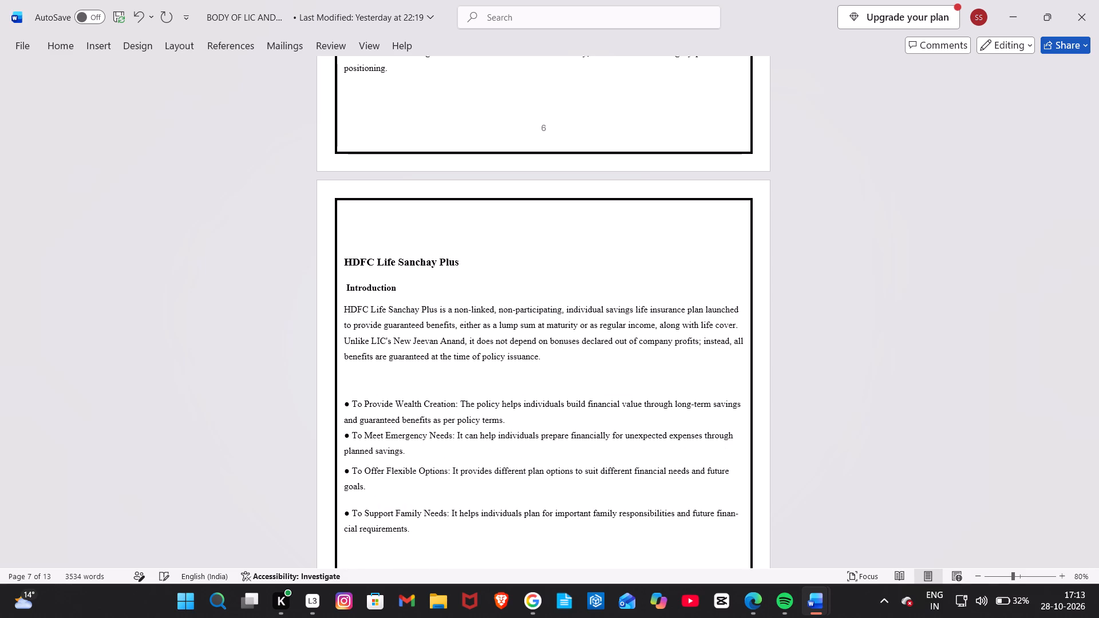
{"action": "left_click", "coordinate": [341, 517]}
{"action": "key", "text": "BackSpace"}
{"action": "key", "text": "shift+Return"}
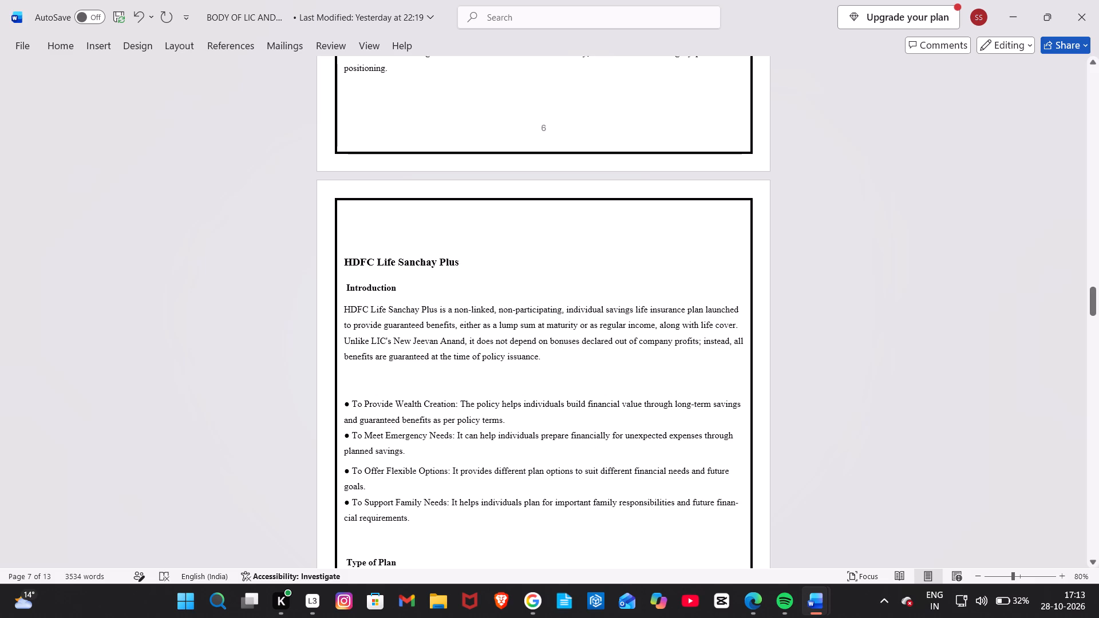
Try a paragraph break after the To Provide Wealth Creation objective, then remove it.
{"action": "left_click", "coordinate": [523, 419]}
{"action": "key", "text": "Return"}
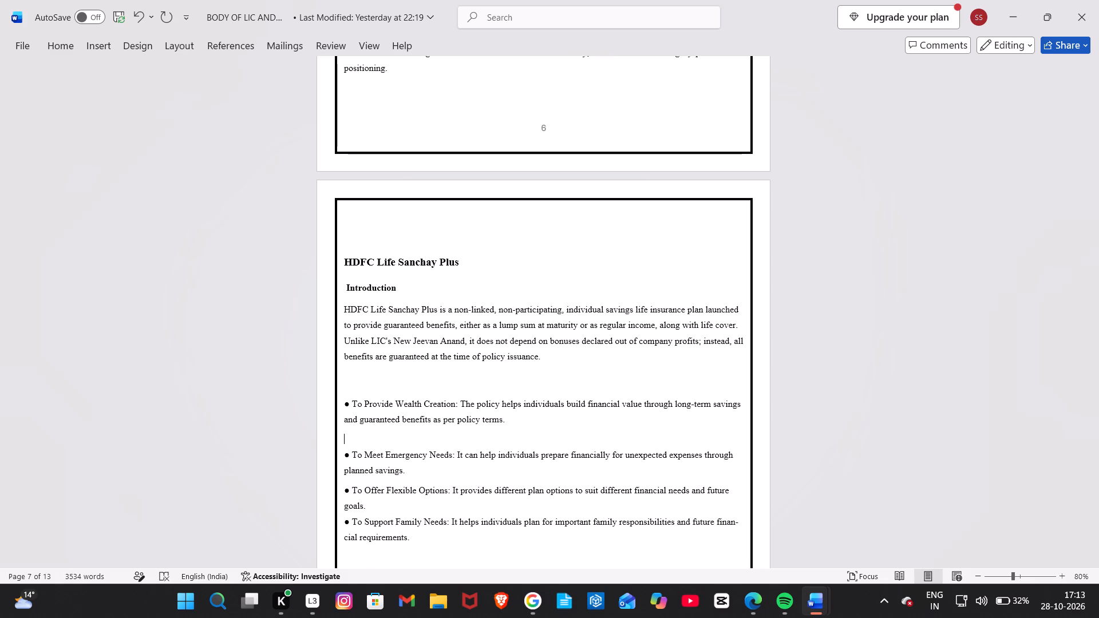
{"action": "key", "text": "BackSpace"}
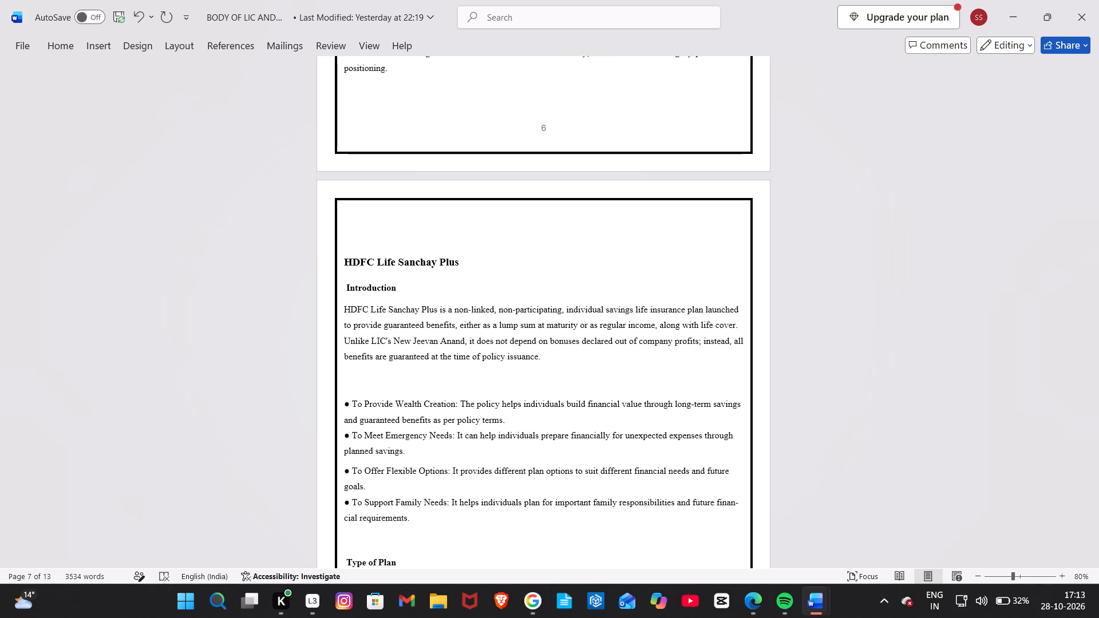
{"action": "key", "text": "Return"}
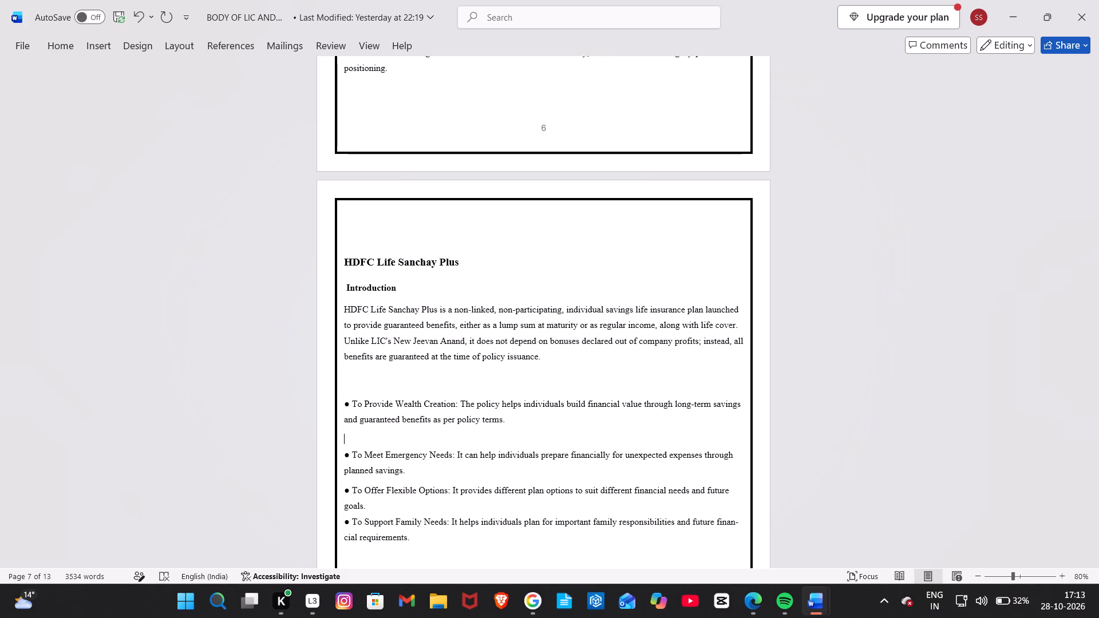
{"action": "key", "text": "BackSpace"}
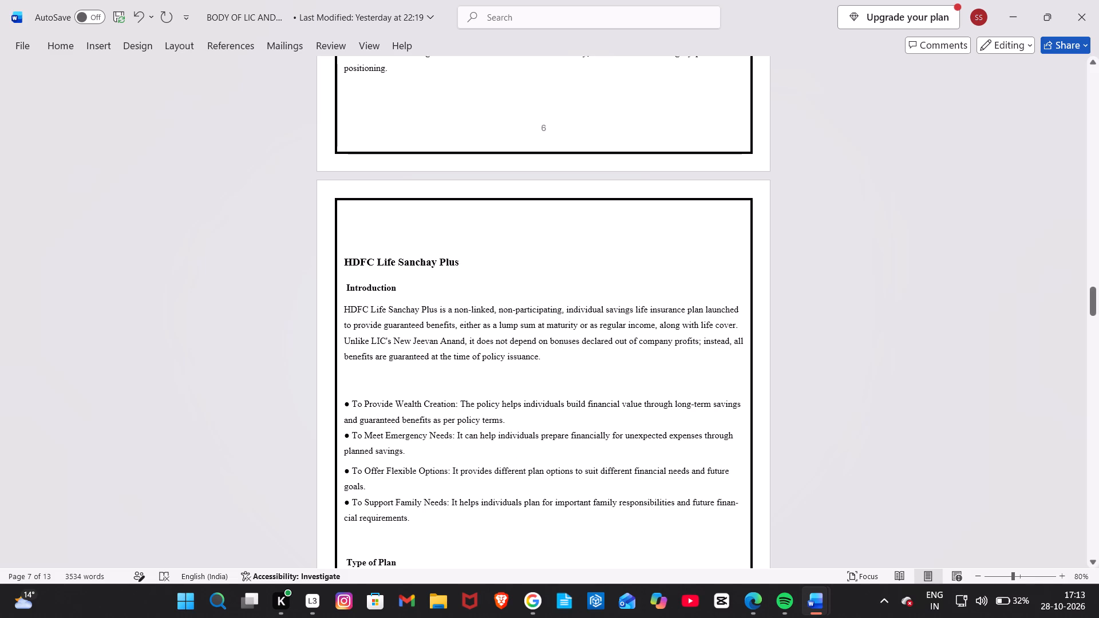
Set the font size of the bullet characters before all four Sanchay Plus objectives to 18.
{"action": "left_click", "coordinate": [348, 404]}
{"action": "left_click", "coordinate": [455, 356]}
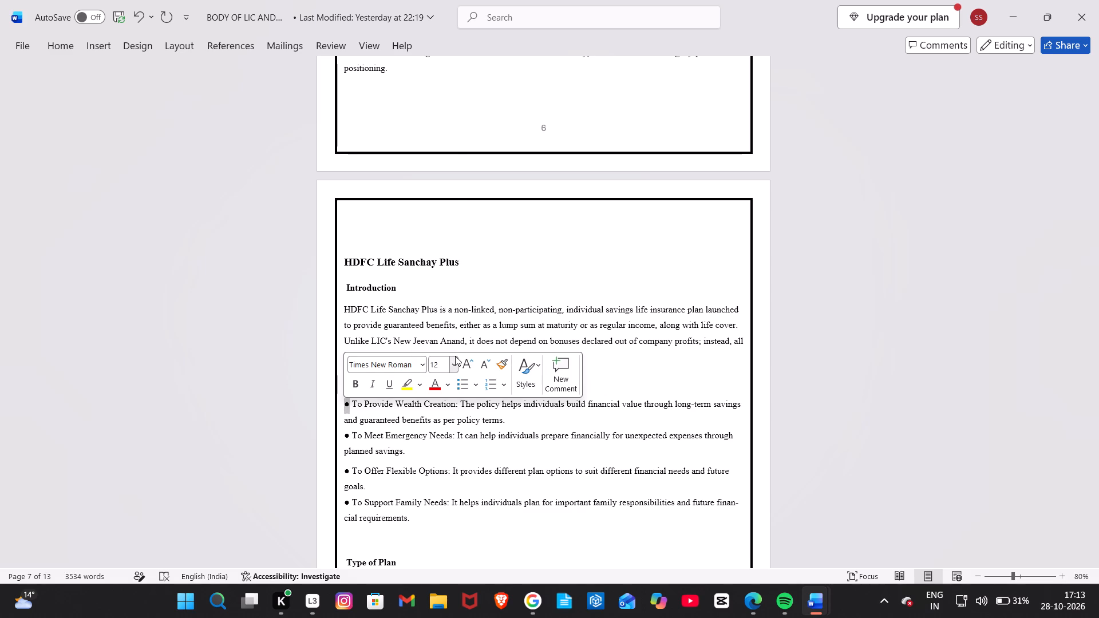
{"action": "left_click", "coordinate": [440, 207]}
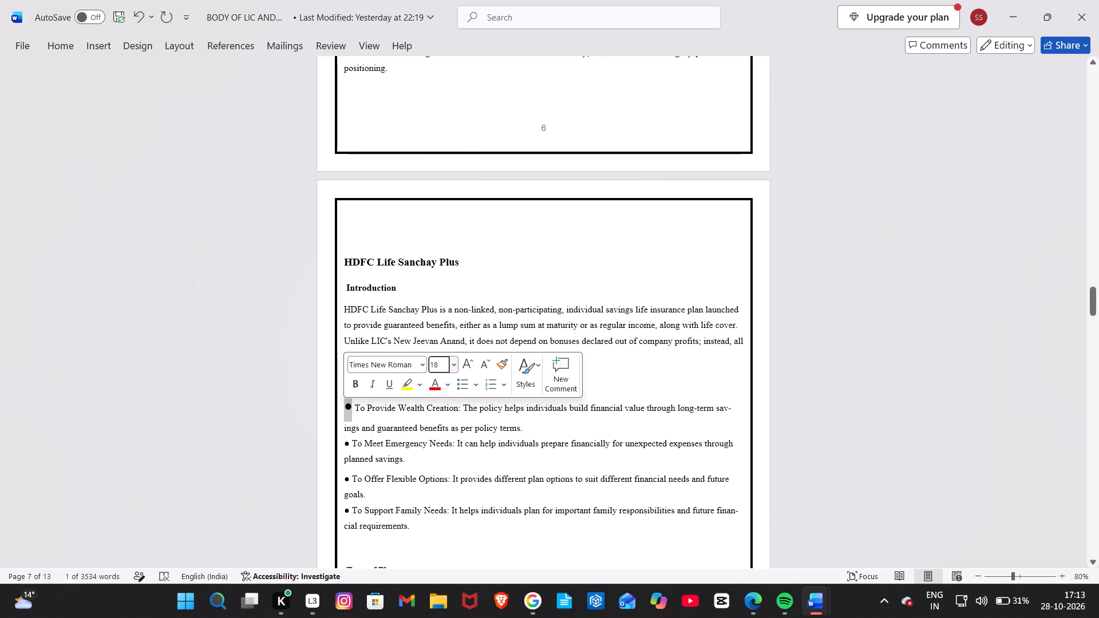
{"action": "left_click_drag", "start_coordinate": [341, 446], "coordinate": [350, 444]}
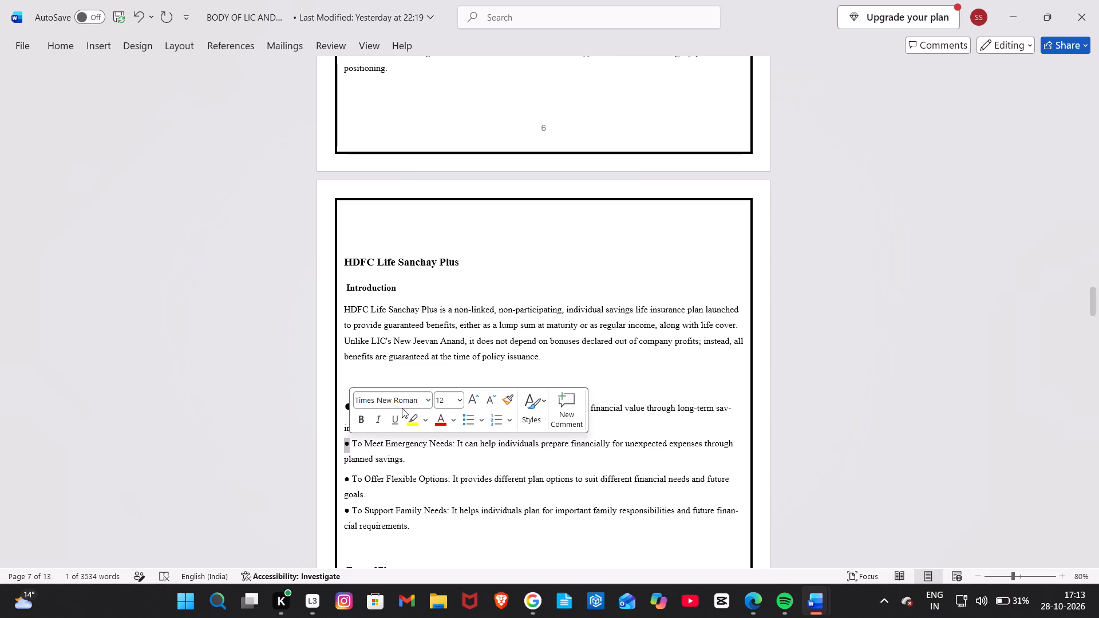
{"action": "left_click", "coordinate": [456, 401]}
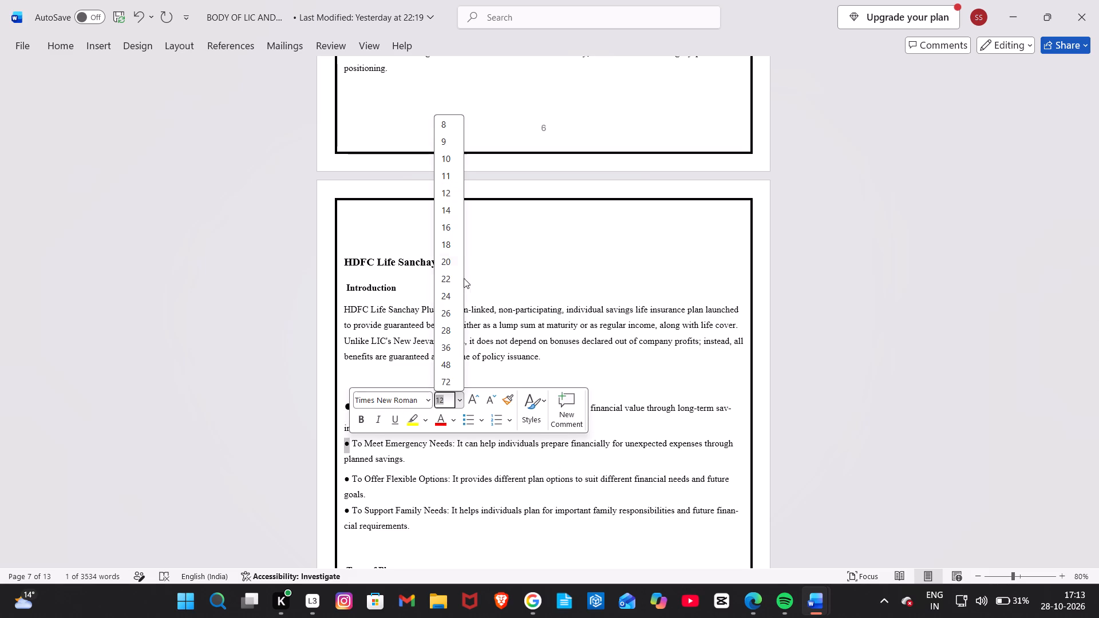
{"action": "left_click", "coordinate": [452, 247]}
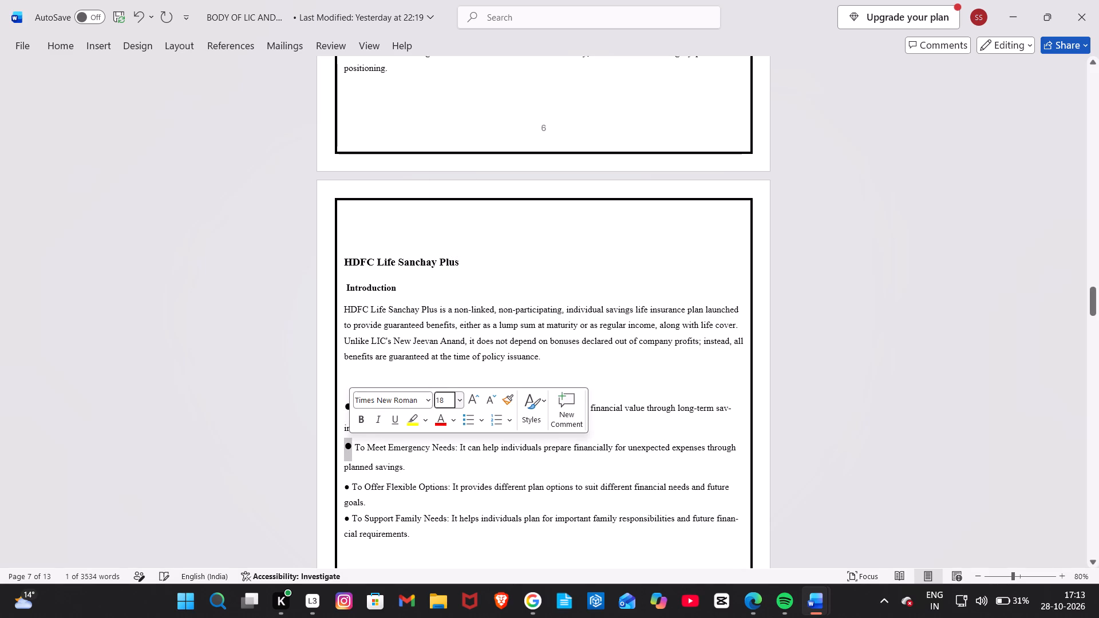
{"action": "left_click_drag", "start_coordinate": [349, 487], "coordinate": [341, 488]}
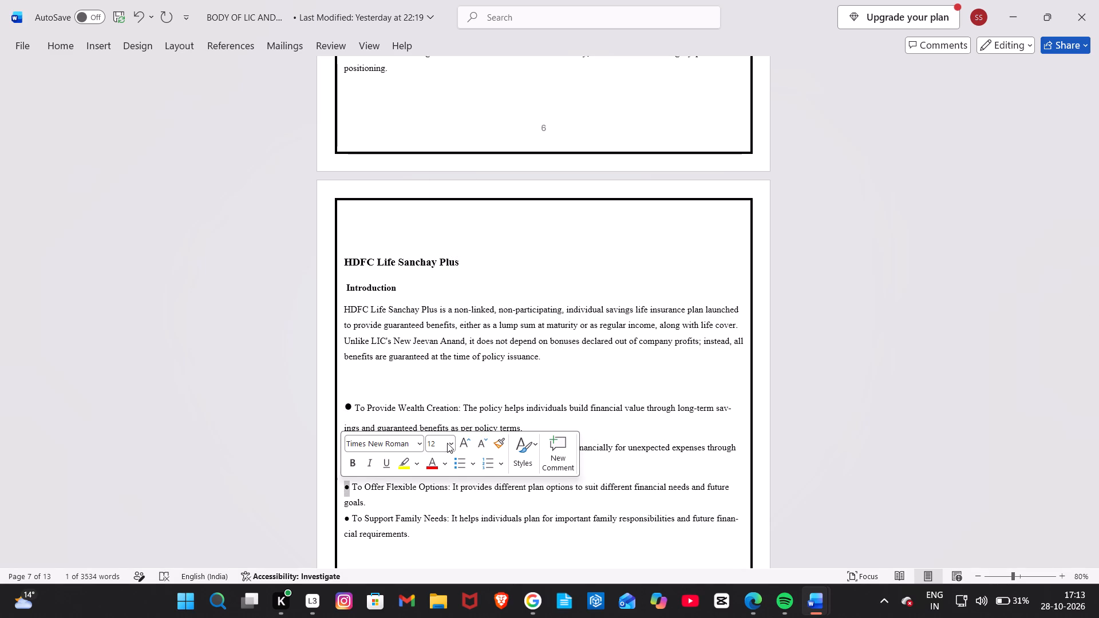
{"action": "left_click", "coordinate": [448, 443]}
{"action": "left_click", "coordinate": [437, 294]}
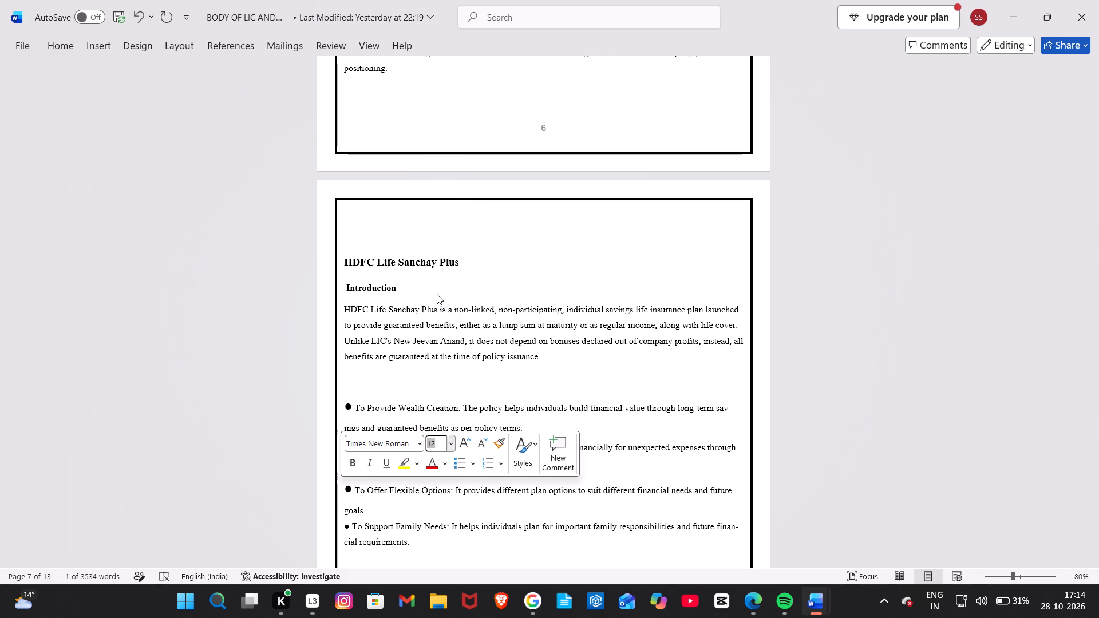
{"action": "left_click", "coordinate": [349, 524]}
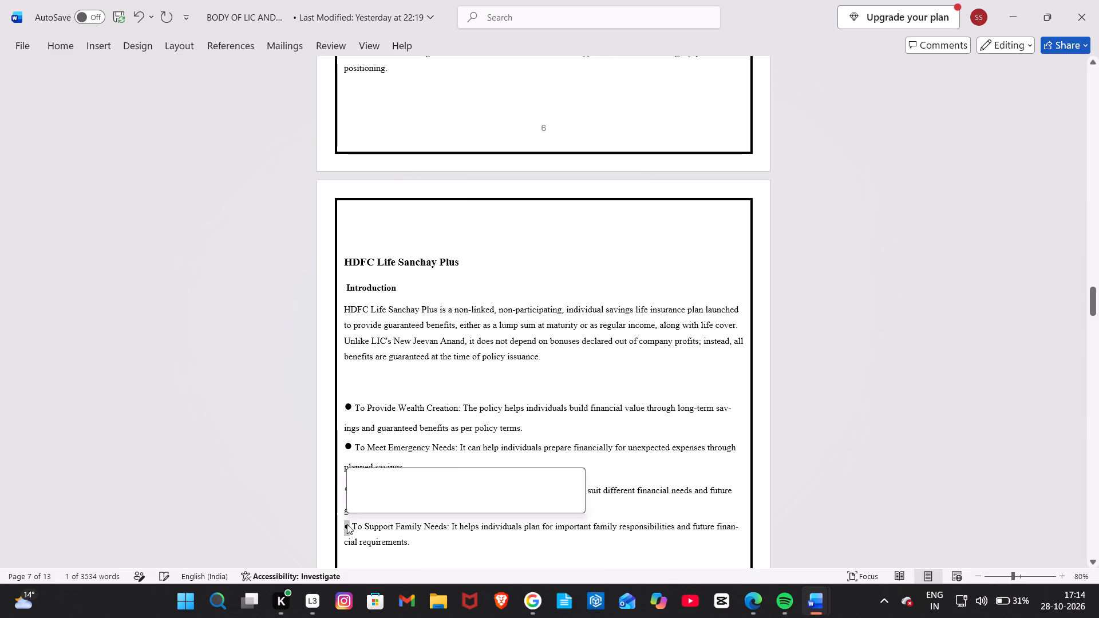
{"action": "left_click", "coordinate": [451, 473]}
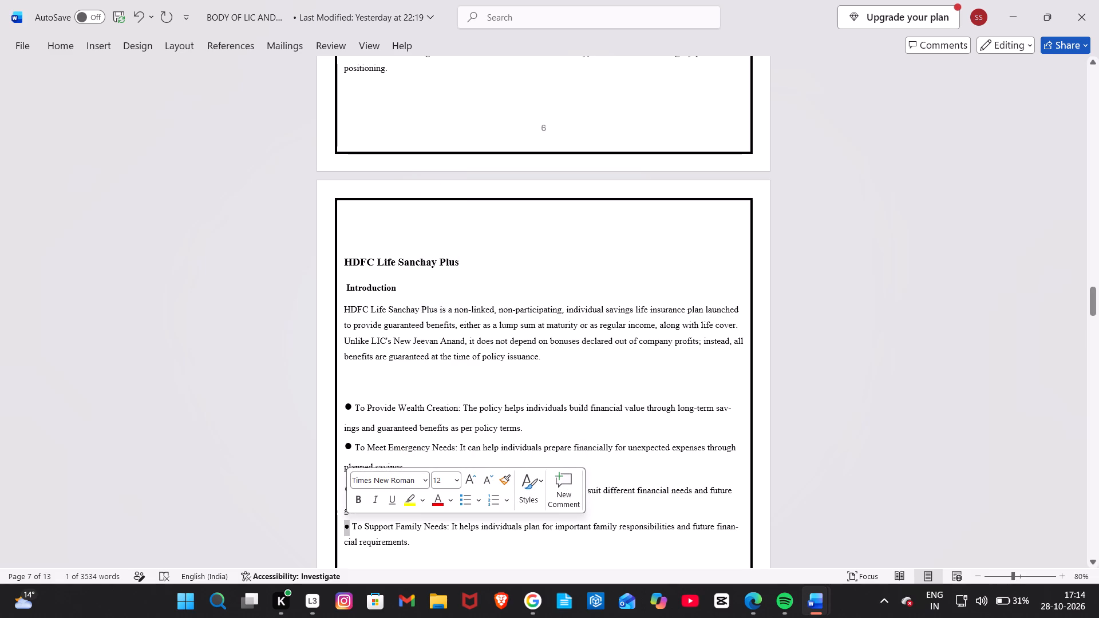
{"action": "left_click", "coordinate": [454, 478]}
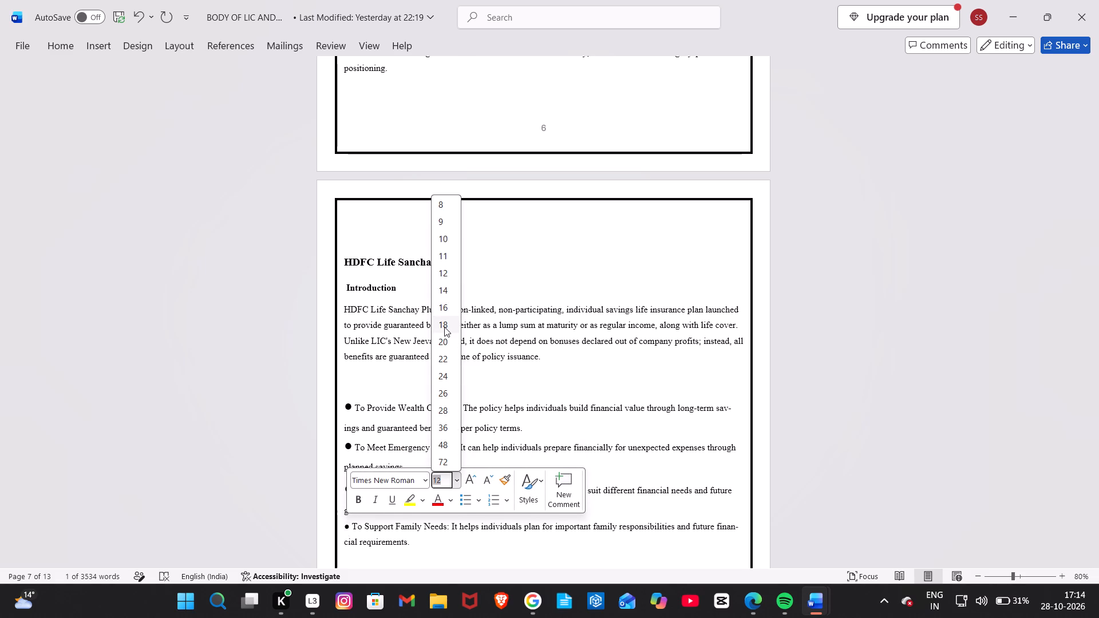
{"action": "left_click", "coordinate": [444, 327]}
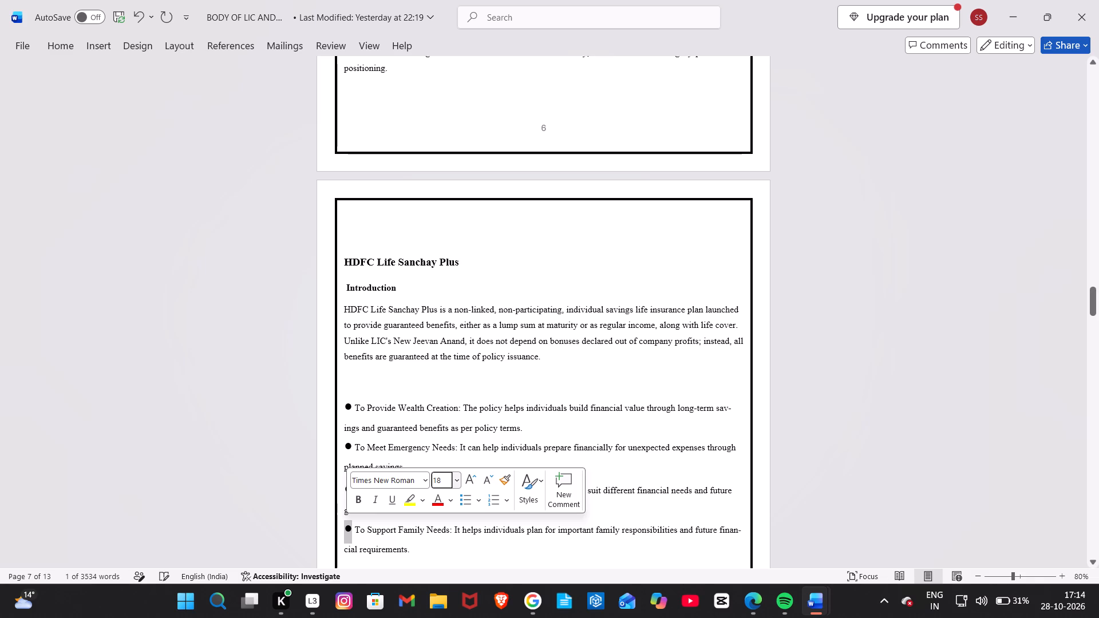
Check the font size of the text of each of the four Sanchay Plus objectives.
{"action": "left_click_drag", "start_coordinate": [362, 403], "coordinate": [442, 552]}
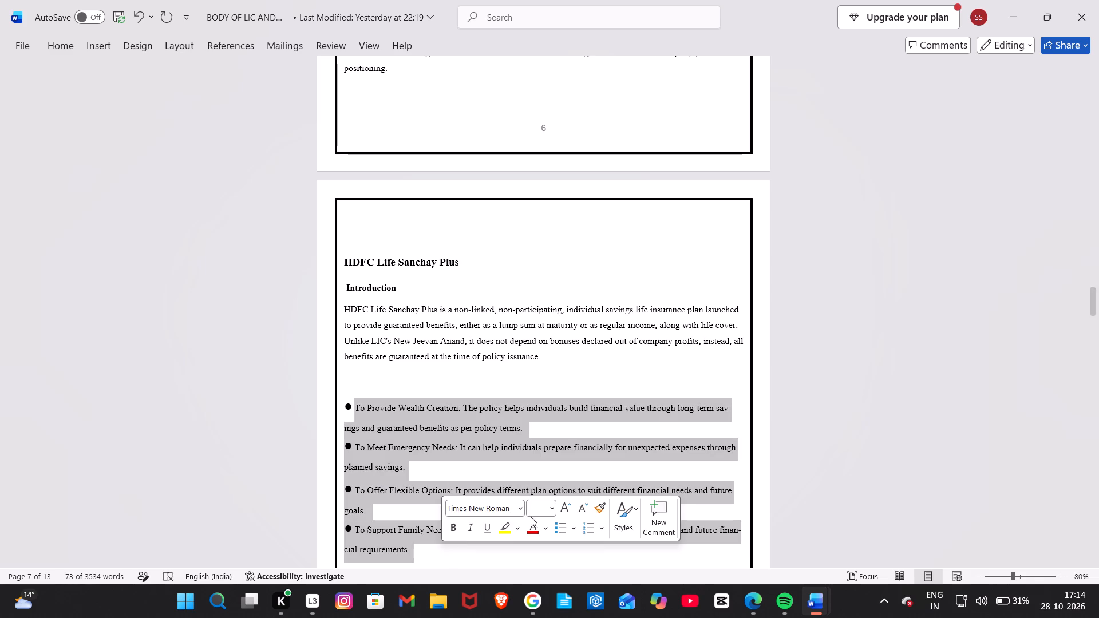
{"action": "left_click", "coordinate": [354, 403]}
{"action": "left_click_drag", "start_coordinate": [354, 403], "coordinate": [527, 427]}
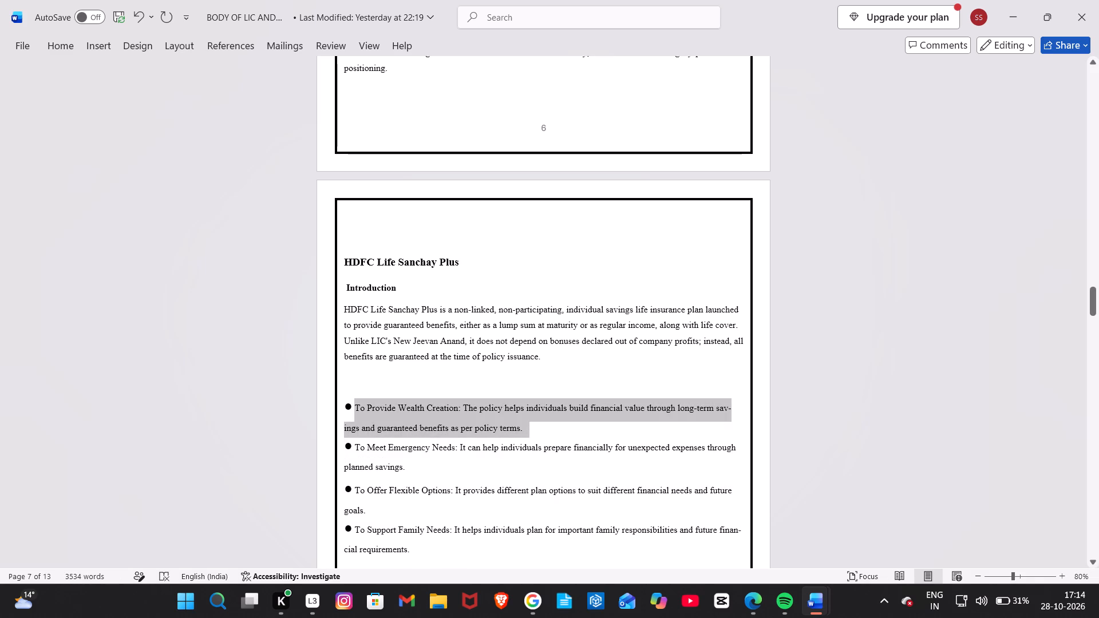
{"action": "left_click_drag", "start_coordinate": [527, 427], "coordinate": [526, 426]}
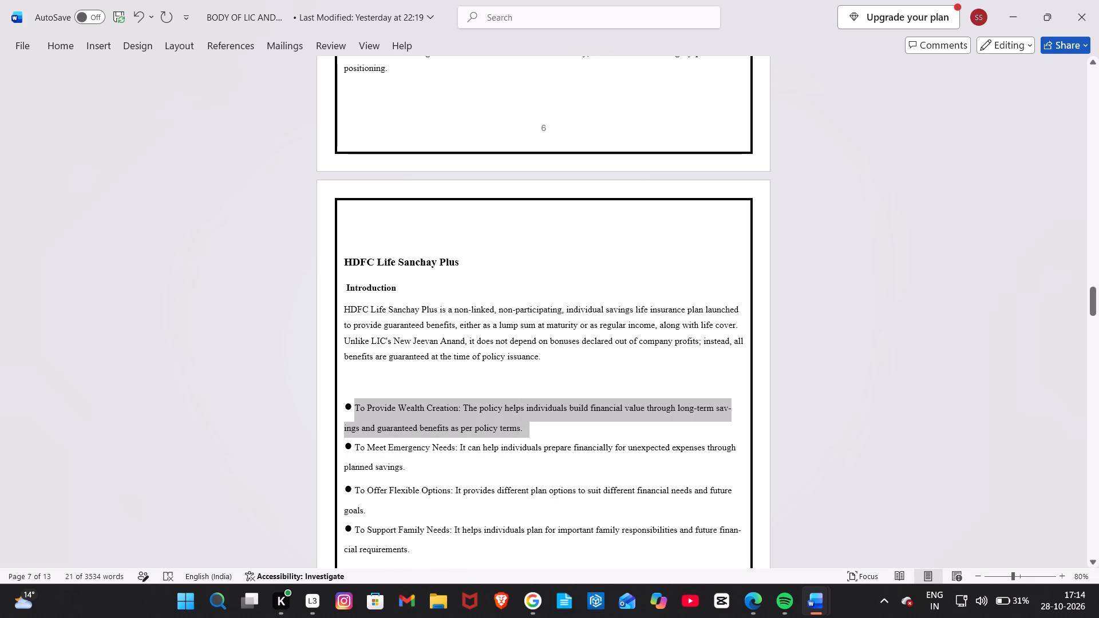
{"action": "left_click_drag", "start_coordinate": [357, 451], "coordinate": [407, 466]}
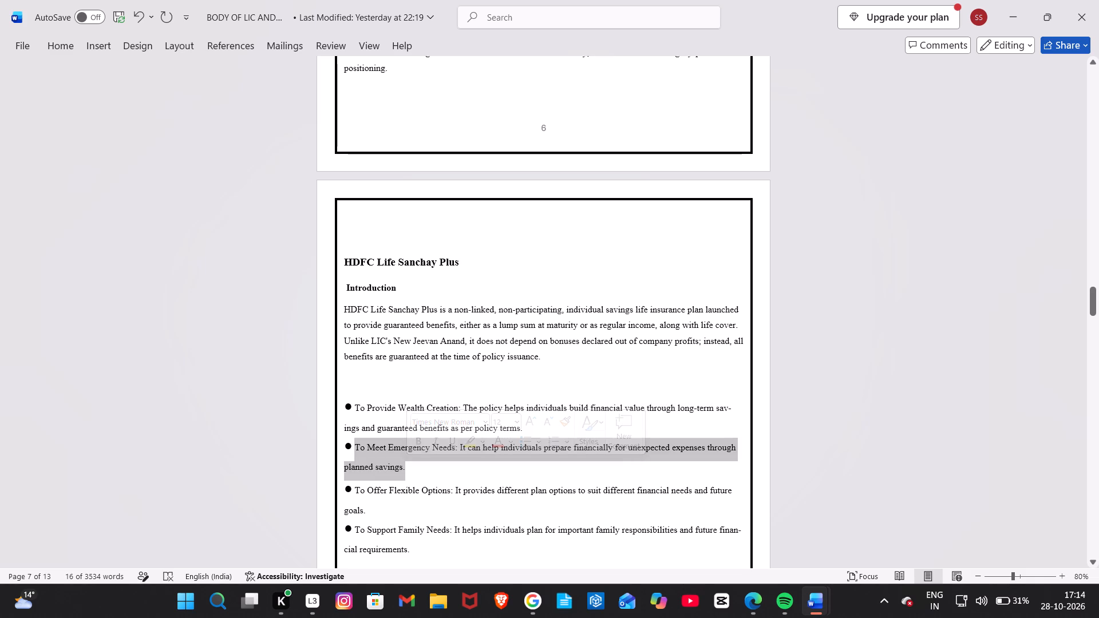
{"action": "left_click_drag", "start_coordinate": [355, 494], "coordinate": [363, 507]}
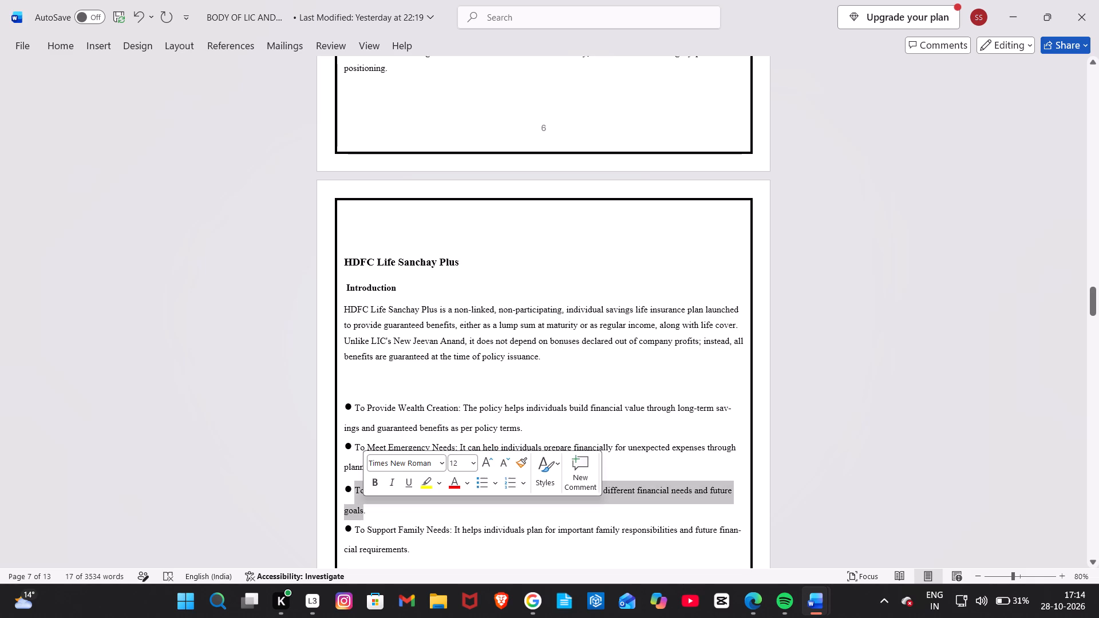
{"action": "left_click_drag", "start_coordinate": [357, 524], "coordinate": [412, 560]}
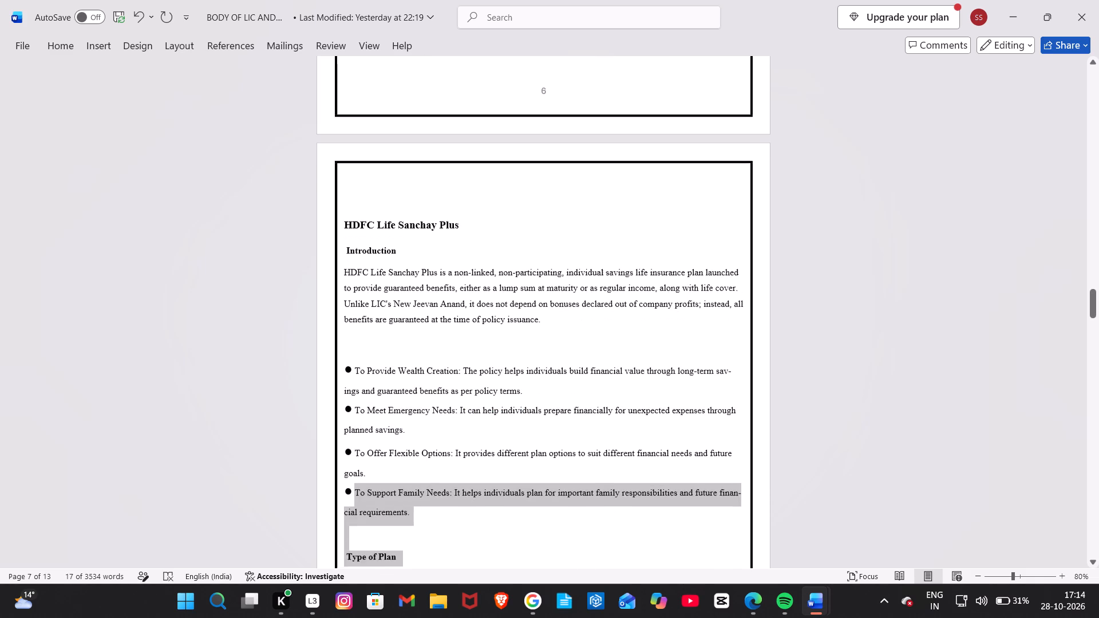
{"action": "left_click_drag", "start_coordinate": [412, 560], "coordinate": [419, 504]}
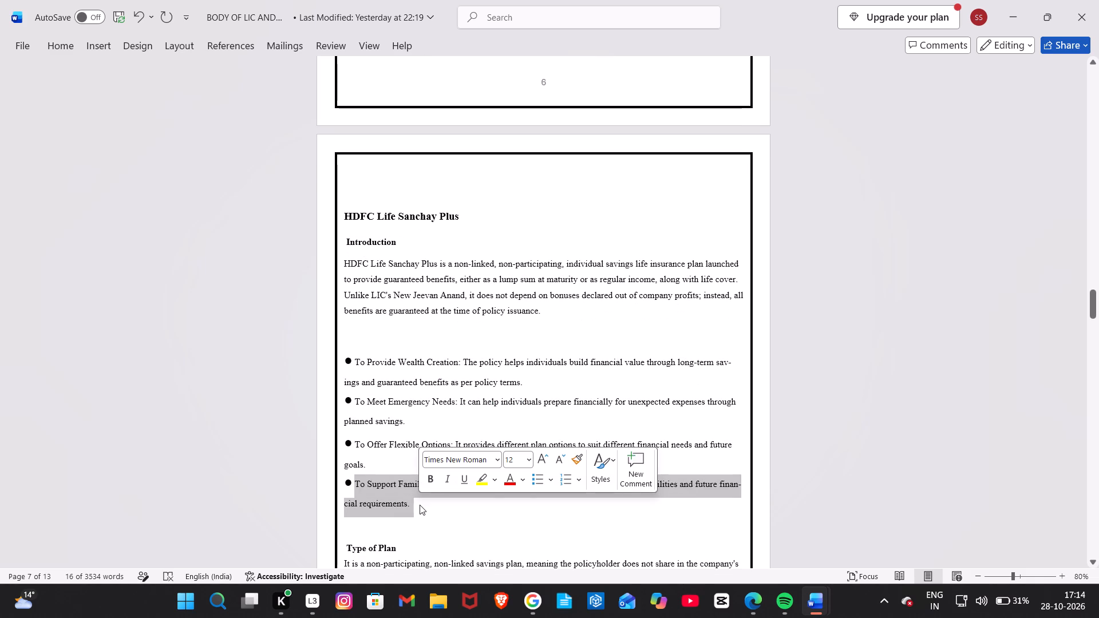
{"action": "left_click", "coordinate": [420, 505]}
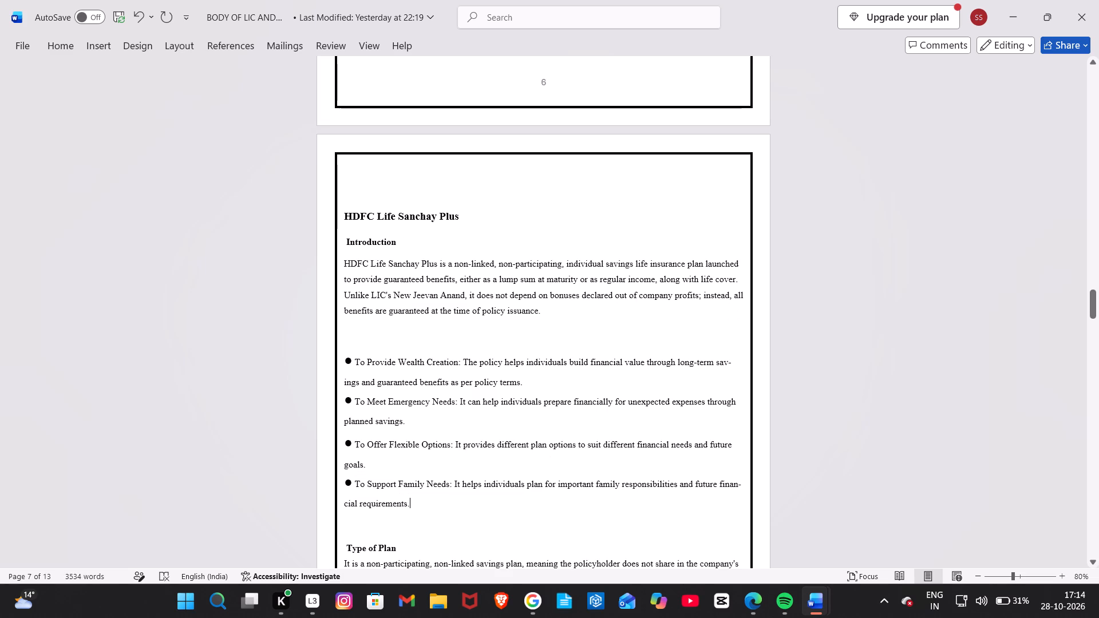
Add a bold heading reading "objectives" on the blank line above the To Provide Wealth Creation objective.
{"action": "left_click", "coordinate": [357, 341]}
{"action": "type", "text": "objec"}
{"action": "type", "text": "ti"}
{"action": "type", "text": "ves"}
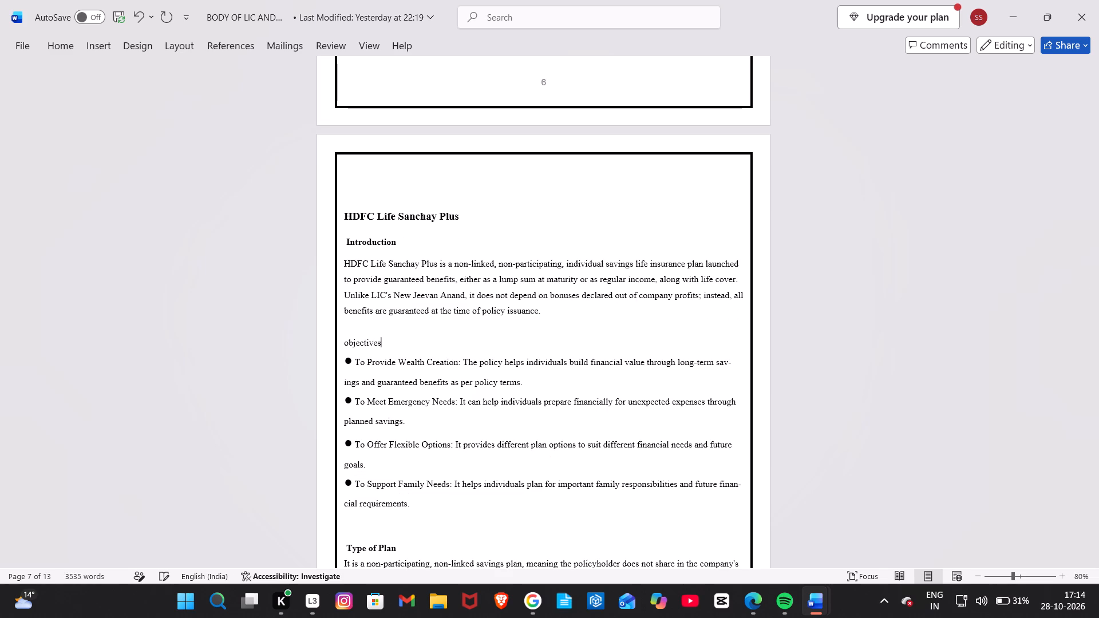
{"action": "key", "text": "space"}
{"action": "left_click_drag", "start_coordinate": [382, 341], "coordinate": [362, 343]}
{"action": "left_click_drag", "start_coordinate": [362, 343], "coordinate": [336, 346]}
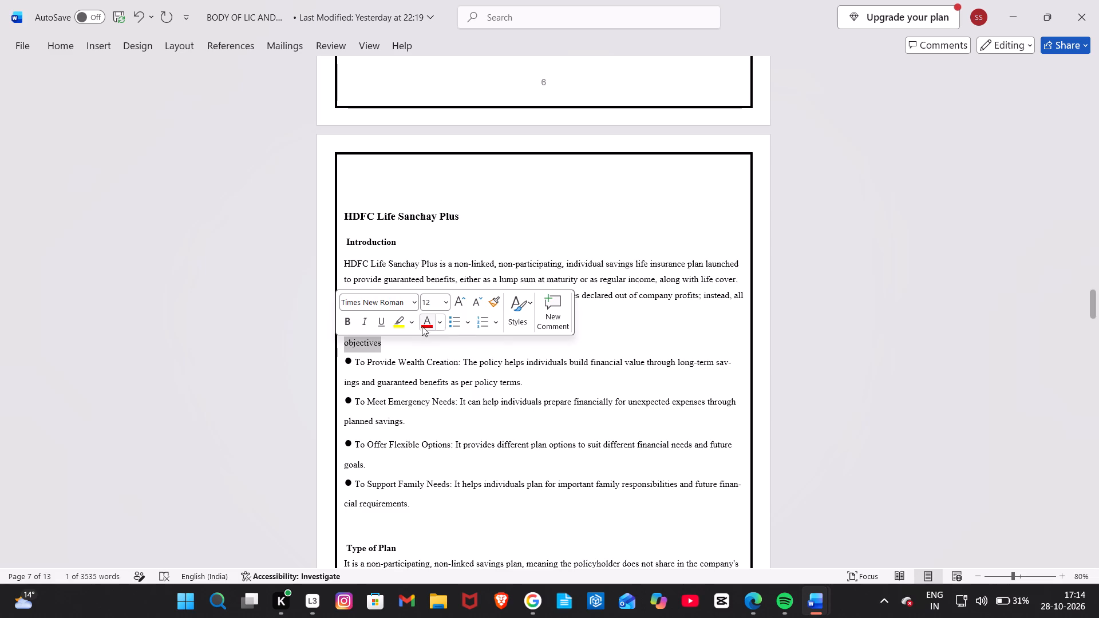
{"action": "left_click", "coordinate": [345, 315]}
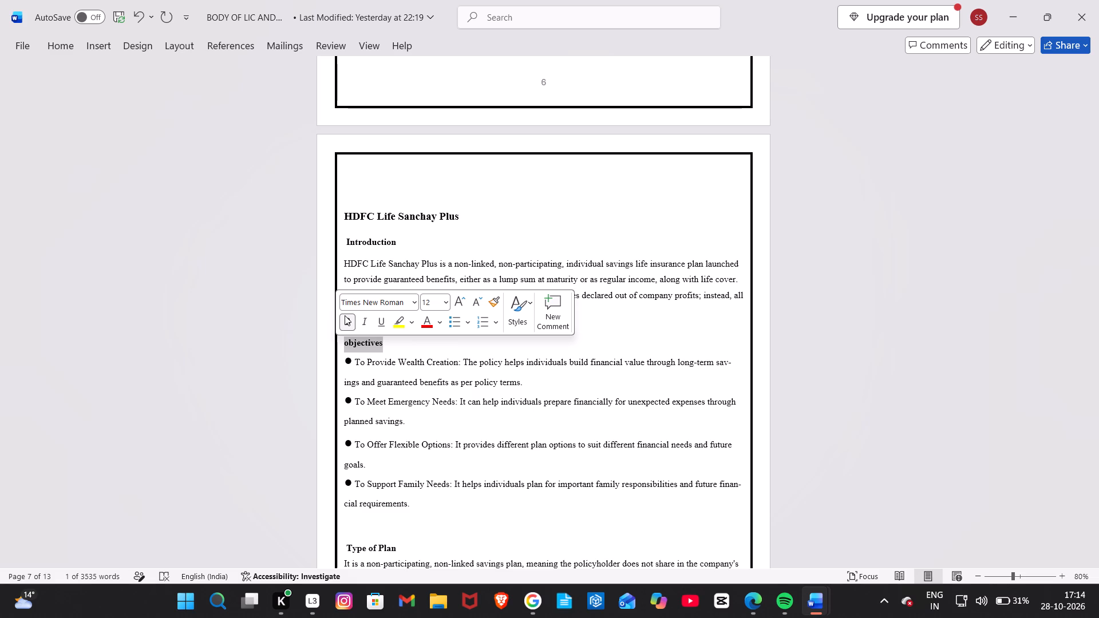
{"action": "left_click", "coordinate": [651, 339]}
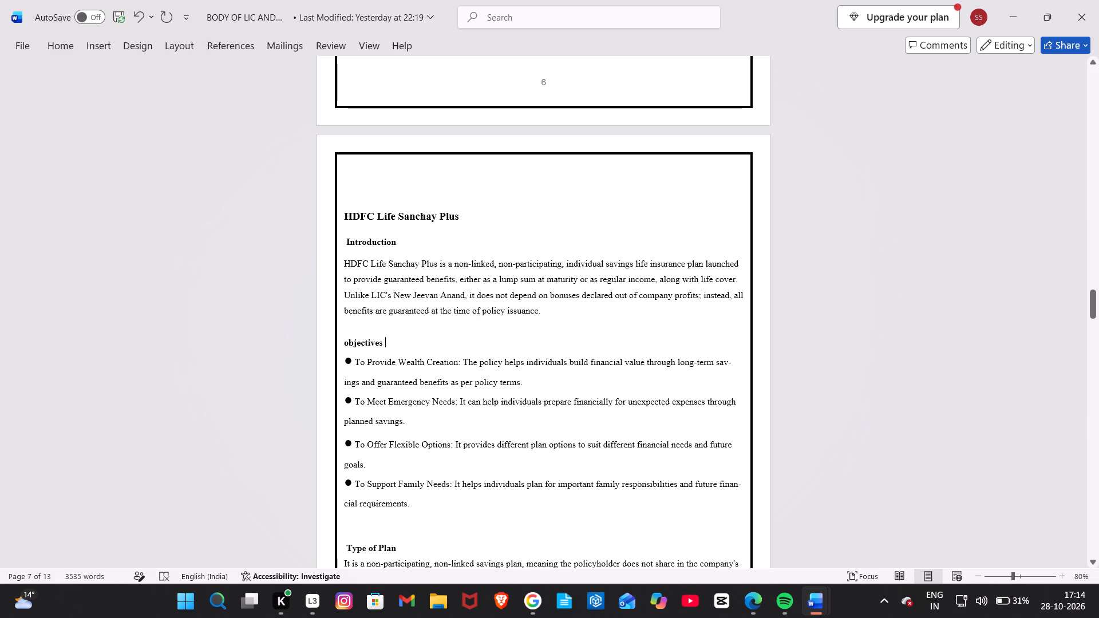
Review the formatting of the HDFC Life Sanchay Plus section, from its Introduction heading and paragraph through Important Features and Advantages.
{"action": "left_click_drag", "start_coordinate": [431, 243], "coordinate": [347, 239]}
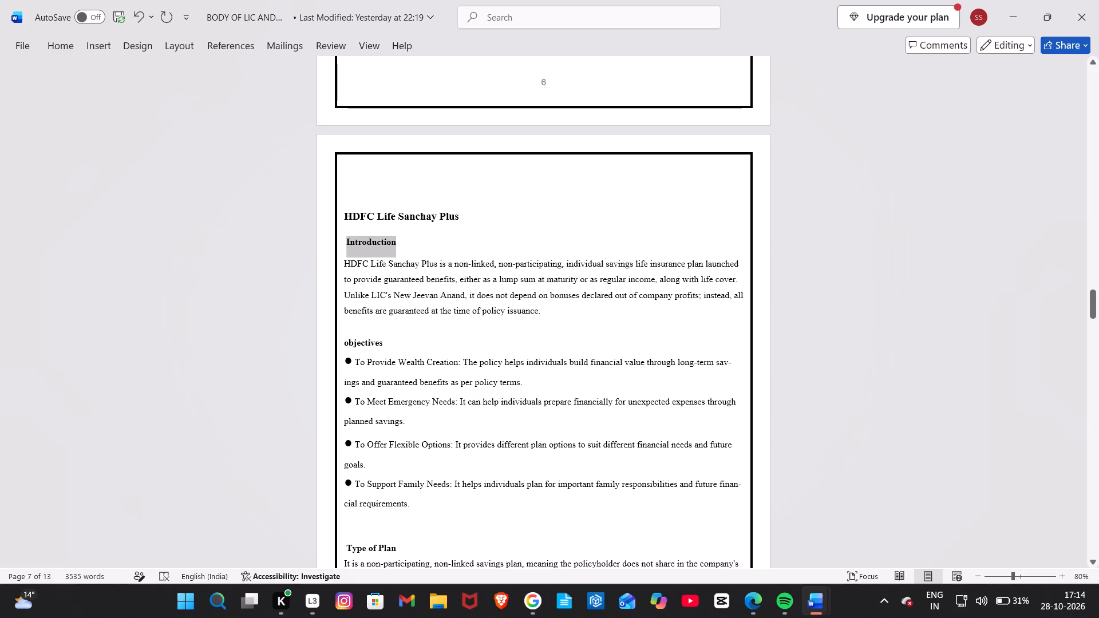
{"action": "left_click_drag", "start_coordinate": [347, 239], "coordinate": [346, 239]}
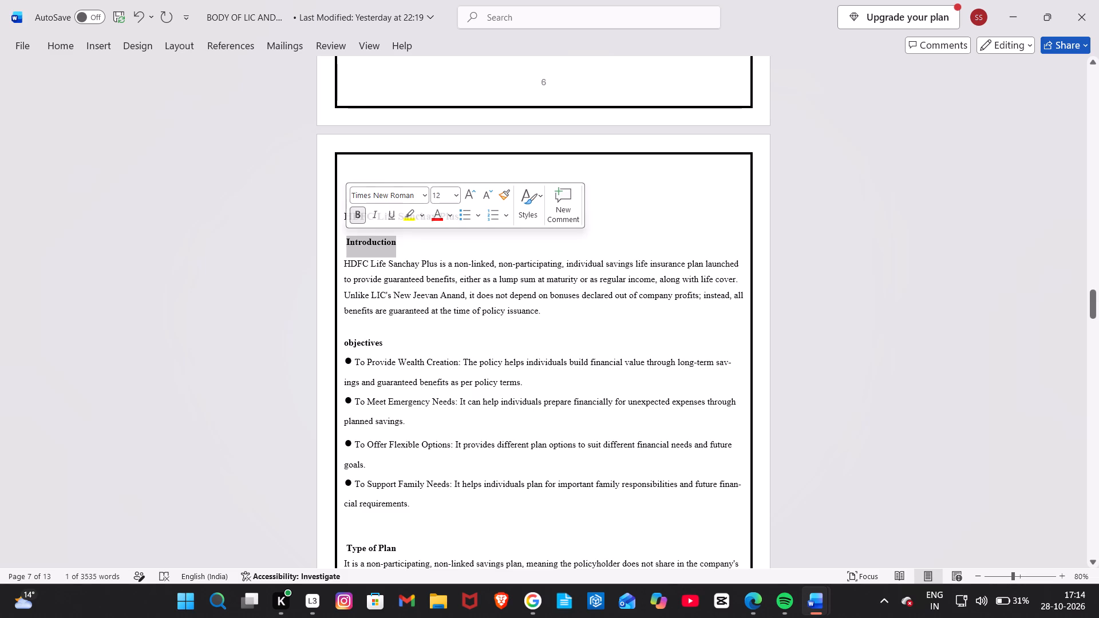
{"action": "left_click", "coordinate": [431, 245]}
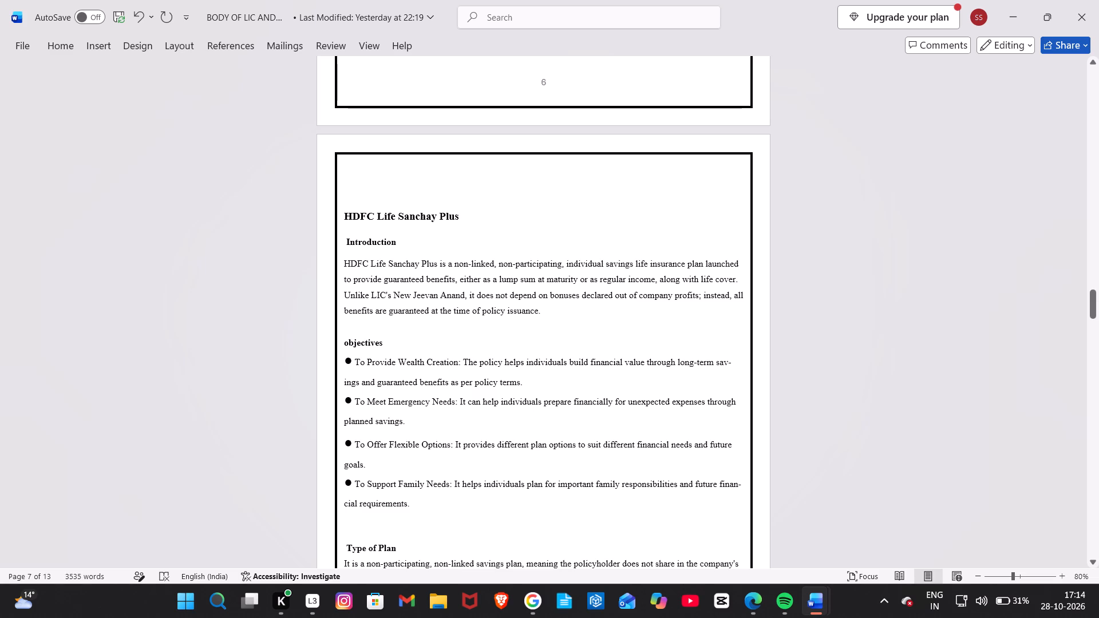
{"action": "left_click_drag", "start_coordinate": [420, 328], "coordinate": [405, 256]}
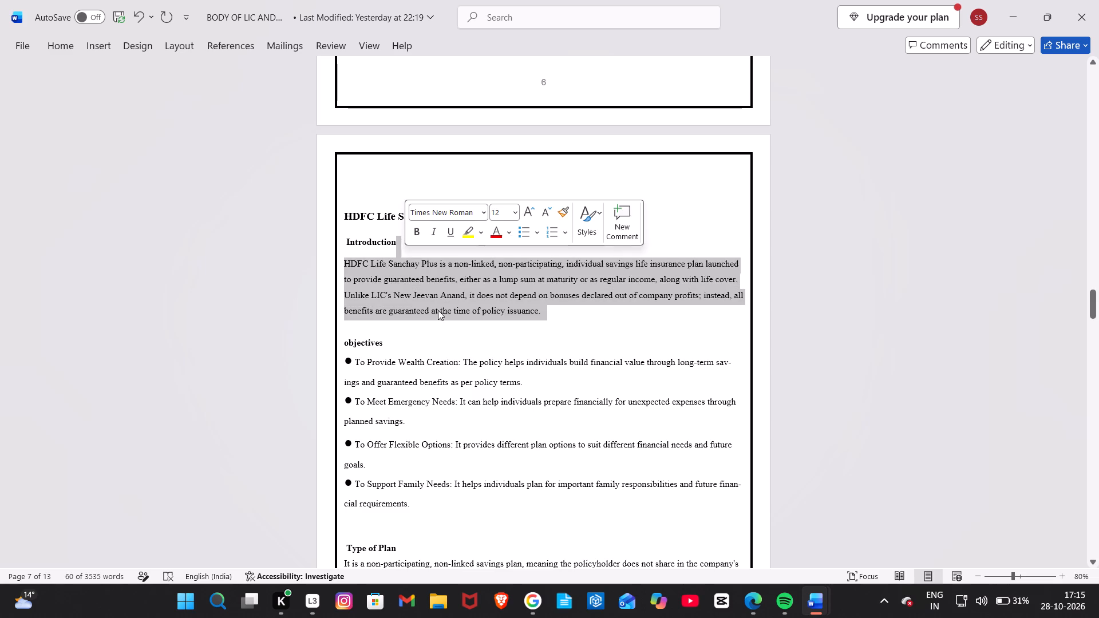
{"action": "left_click", "coordinate": [445, 331]}
{"action": "scroll", "coordinate": [445, 331], "scroll_direction": "down", "scroll_amount": 2}
{"action": "left_click_drag", "start_coordinate": [445, 331], "coordinate": [531, 414]}
{"action": "left_click", "coordinate": [544, 427]}
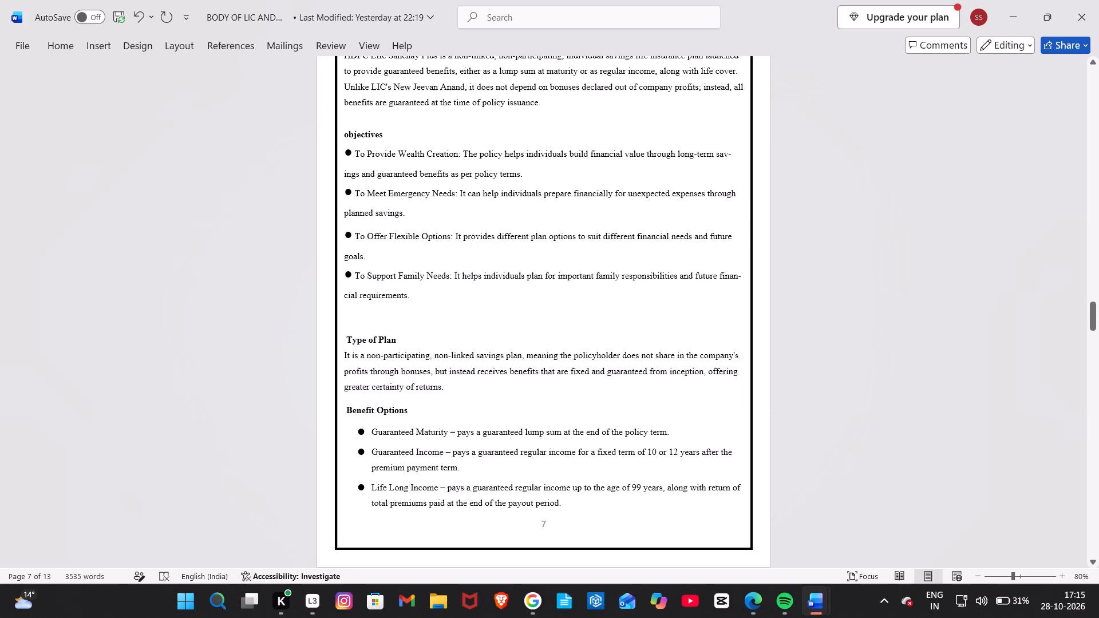
{"action": "scroll", "coordinate": [544, 427], "scroll_direction": "down", "scroll_amount": 5}
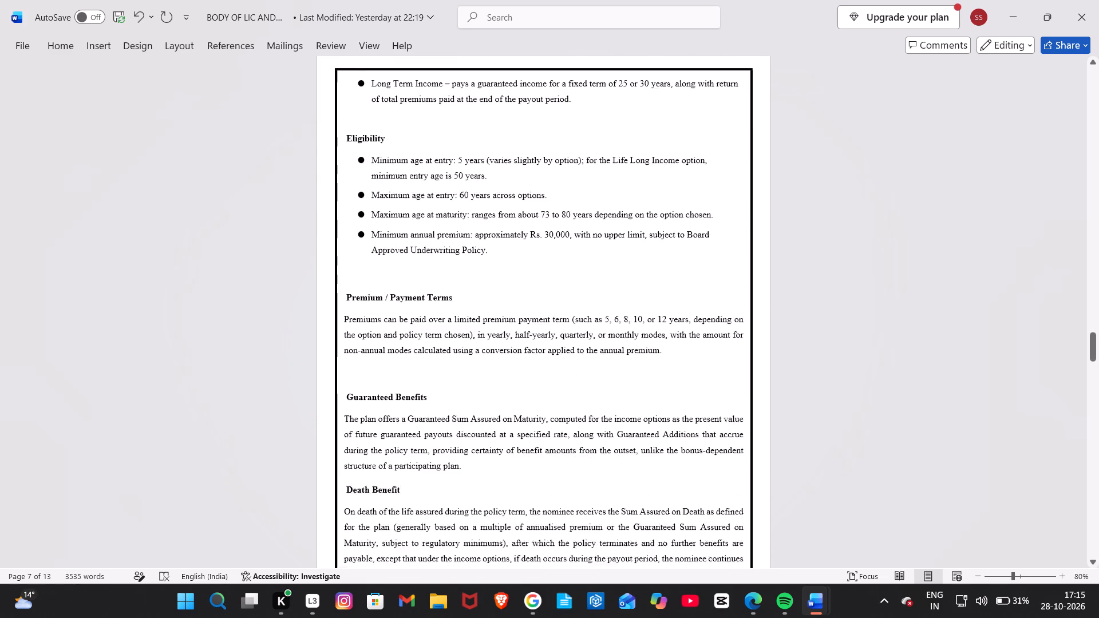
{"action": "scroll", "coordinate": [544, 427], "scroll_direction": "down", "scroll_amount": 3}
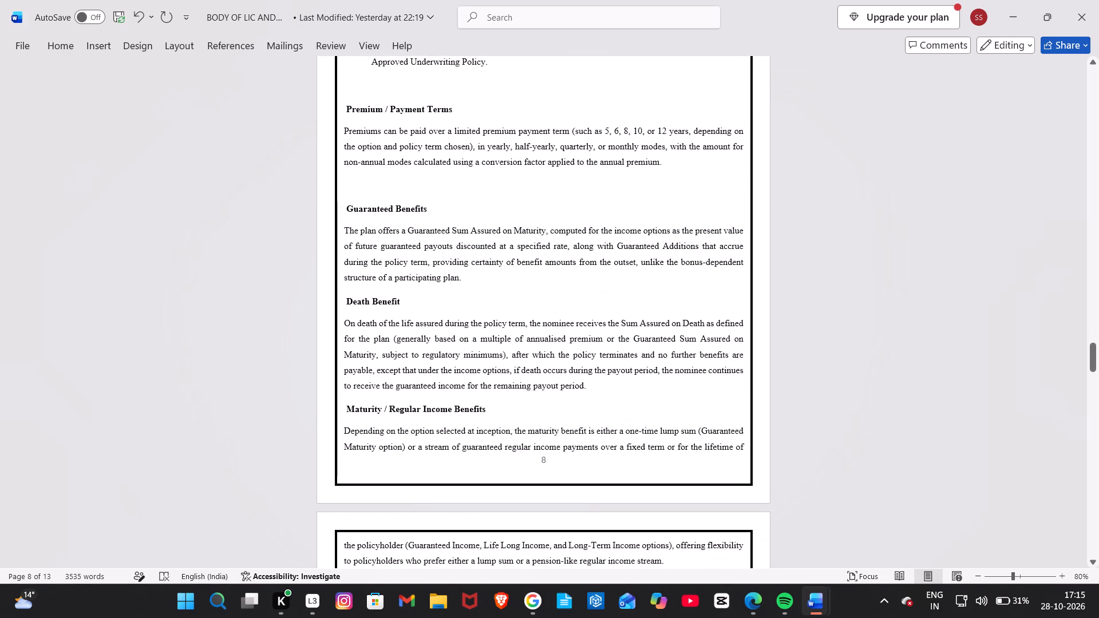
{"action": "scroll", "coordinate": [415, 296], "scroll_direction": "down", "scroll_amount": 3}
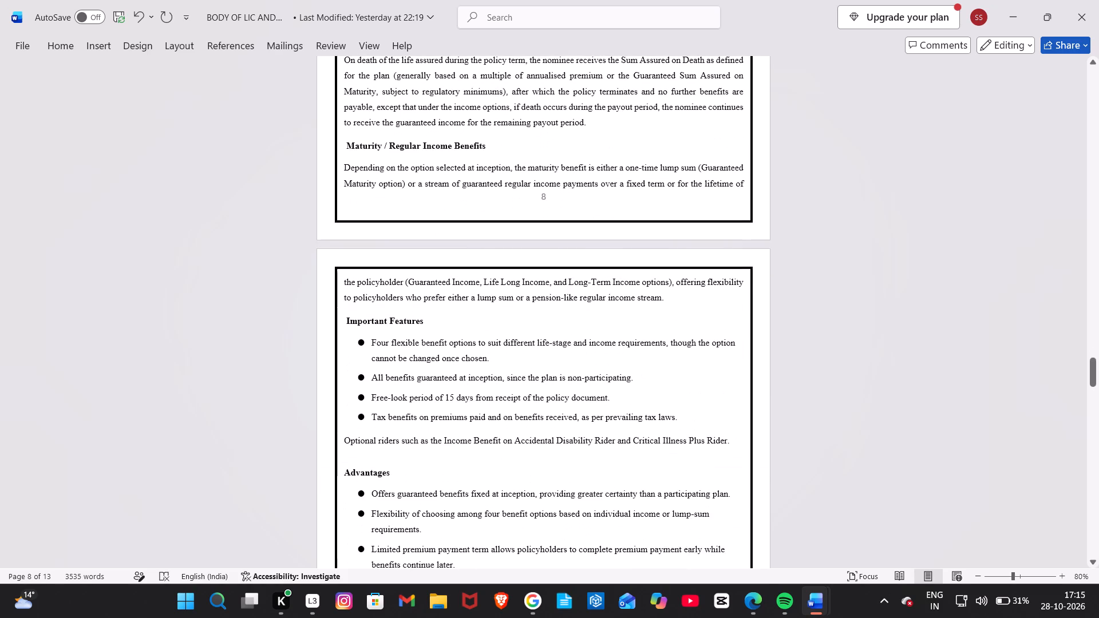
{"action": "scroll", "coordinate": [415, 296], "scroll_direction": "down", "scroll_amount": 1}
{"action": "scroll", "coordinate": [415, 296], "scroll_direction": "up", "scroll_amount": 3}
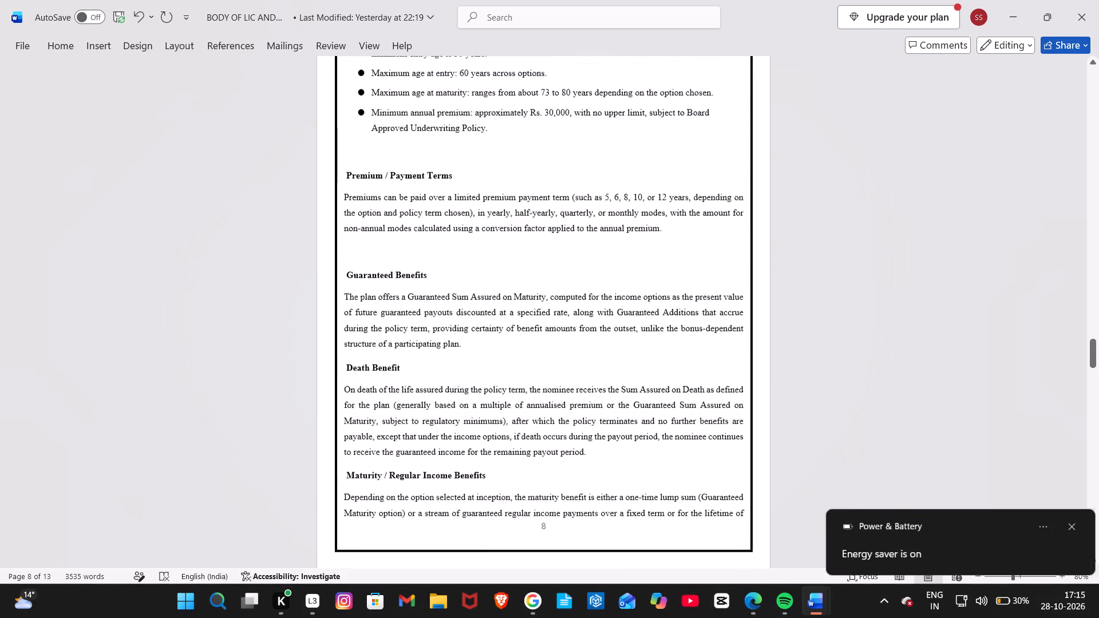
Review the spacing of the HDFC Life Sanchay Plus sections from Benefit Options through Limitations.
{"action": "scroll", "coordinate": [415, 296], "scroll_direction": "up", "scroll_amount": 2}
{"action": "left_click", "coordinate": [1063, 524]}
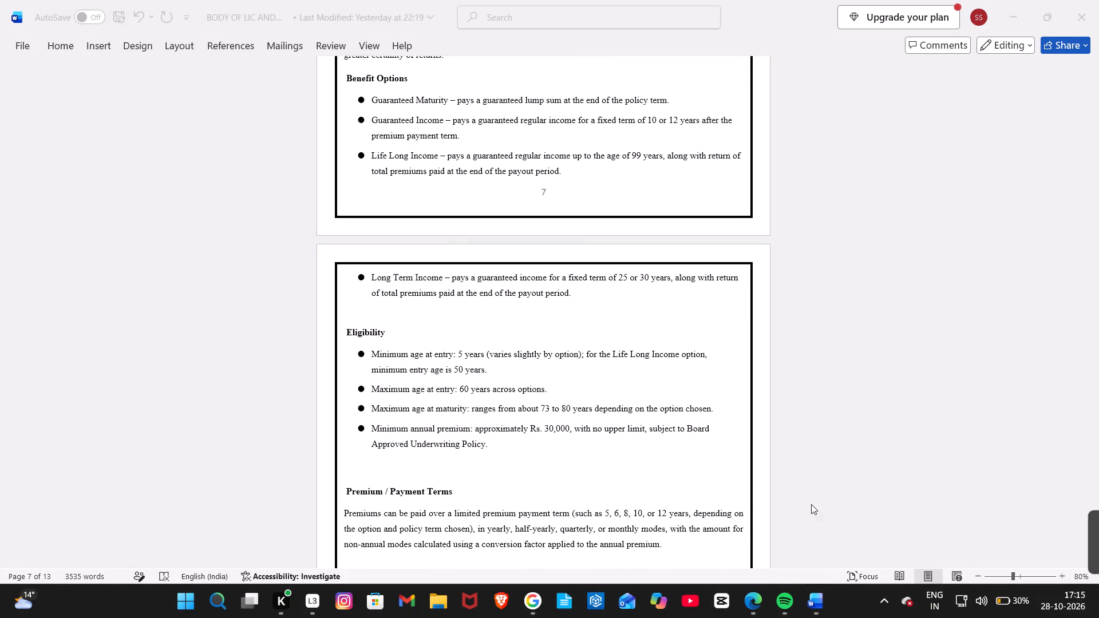
{"action": "scroll", "coordinate": [695, 442], "scroll_direction": "down", "scroll_amount": 5}
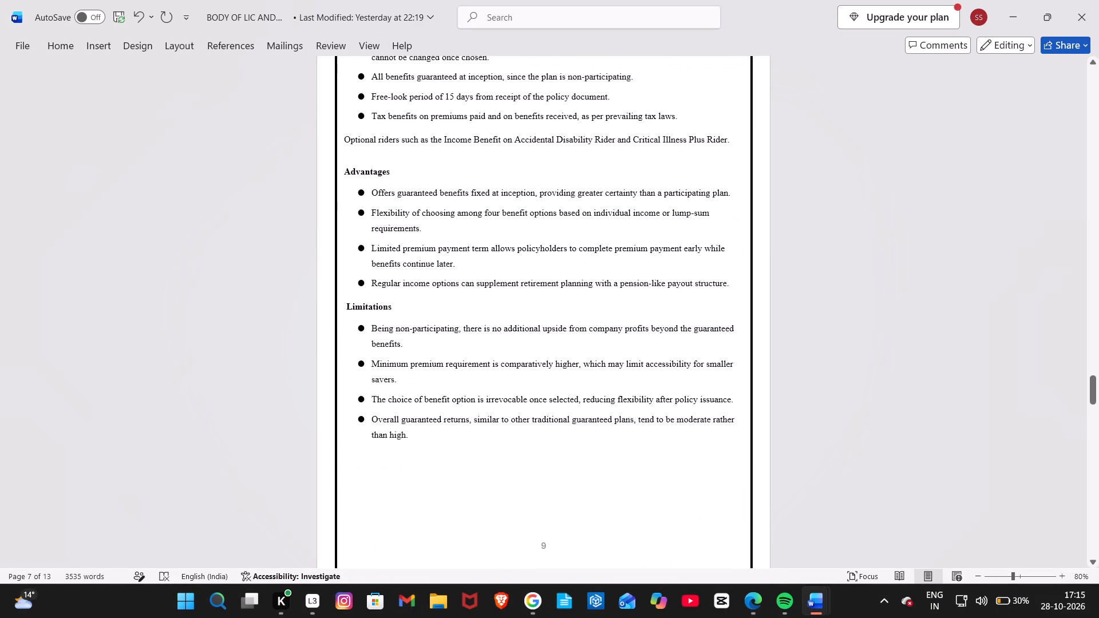
{"action": "scroll", "coordinate": [695, 442], "scroll_direction": "down", "scroll_amount": 1}
{"action": "scroll", "coordinate": [695, 442], "scroll_direction": "left", "scroll_amount": 1}
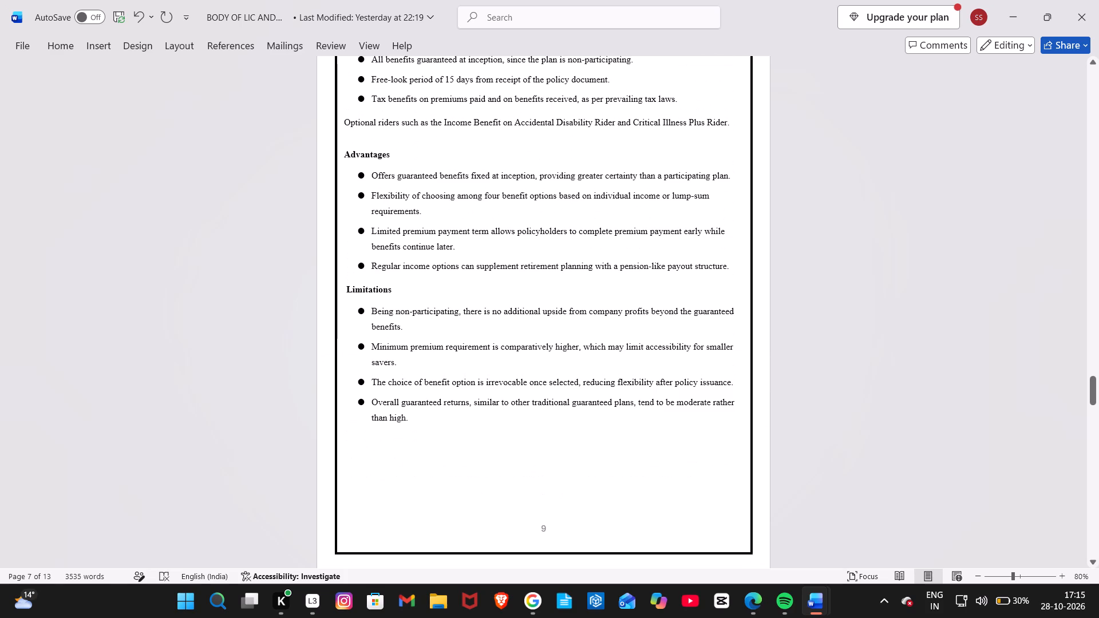
{"action": "scroll", "coordinate": [695, 442], "scroll_direction": "up", "scroll_amount": 3}
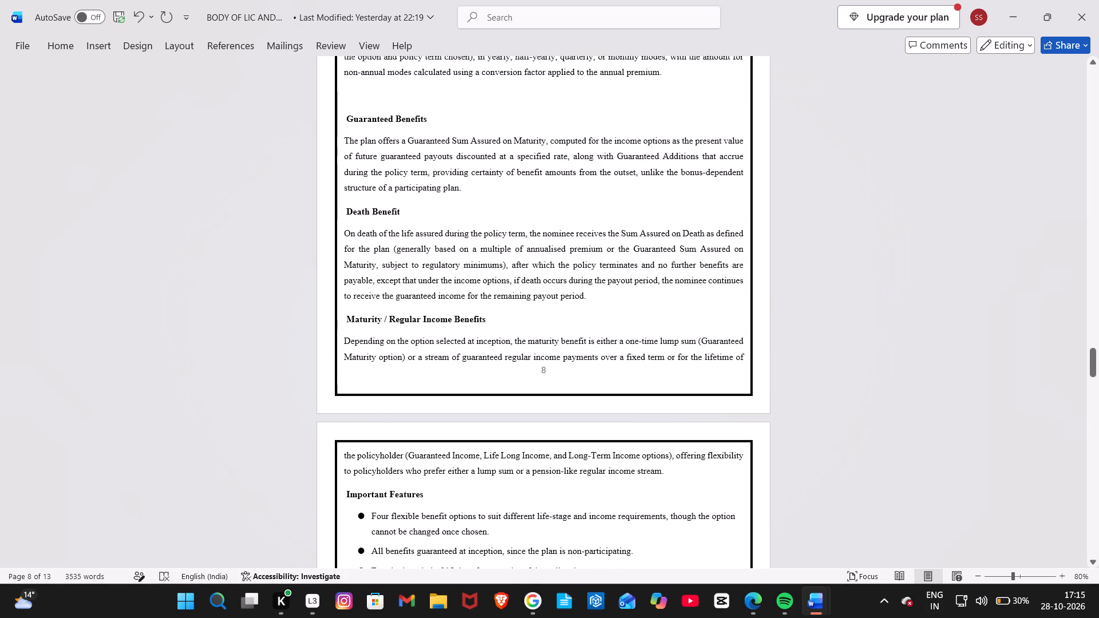
{"action": "scroll", "coordinate": [445, 382], "scroll_direction": "down", "scroll_amount": 1}
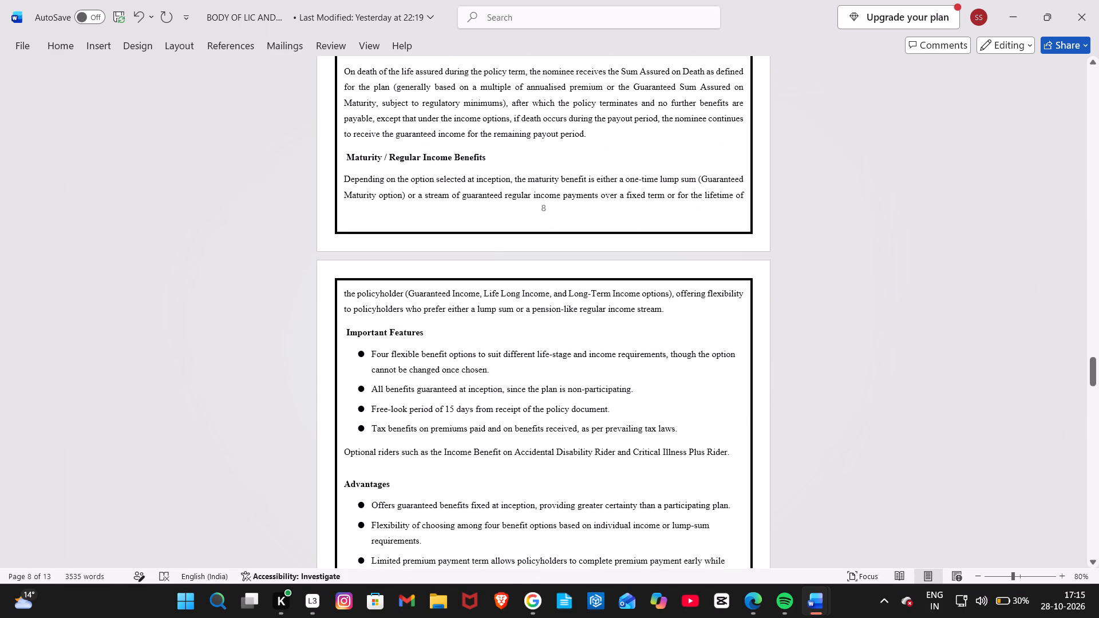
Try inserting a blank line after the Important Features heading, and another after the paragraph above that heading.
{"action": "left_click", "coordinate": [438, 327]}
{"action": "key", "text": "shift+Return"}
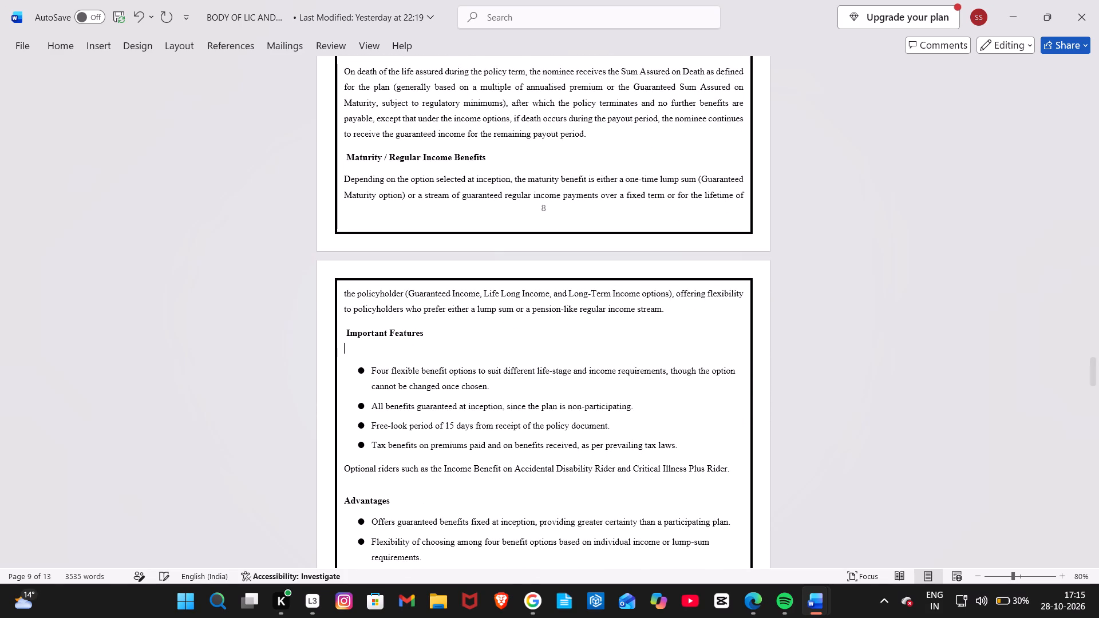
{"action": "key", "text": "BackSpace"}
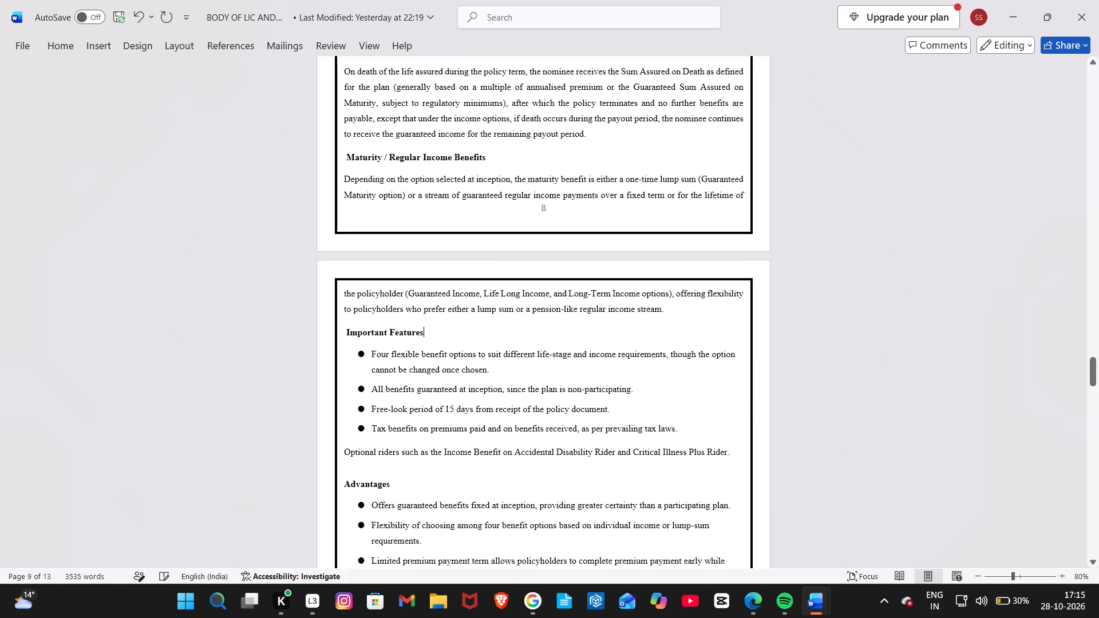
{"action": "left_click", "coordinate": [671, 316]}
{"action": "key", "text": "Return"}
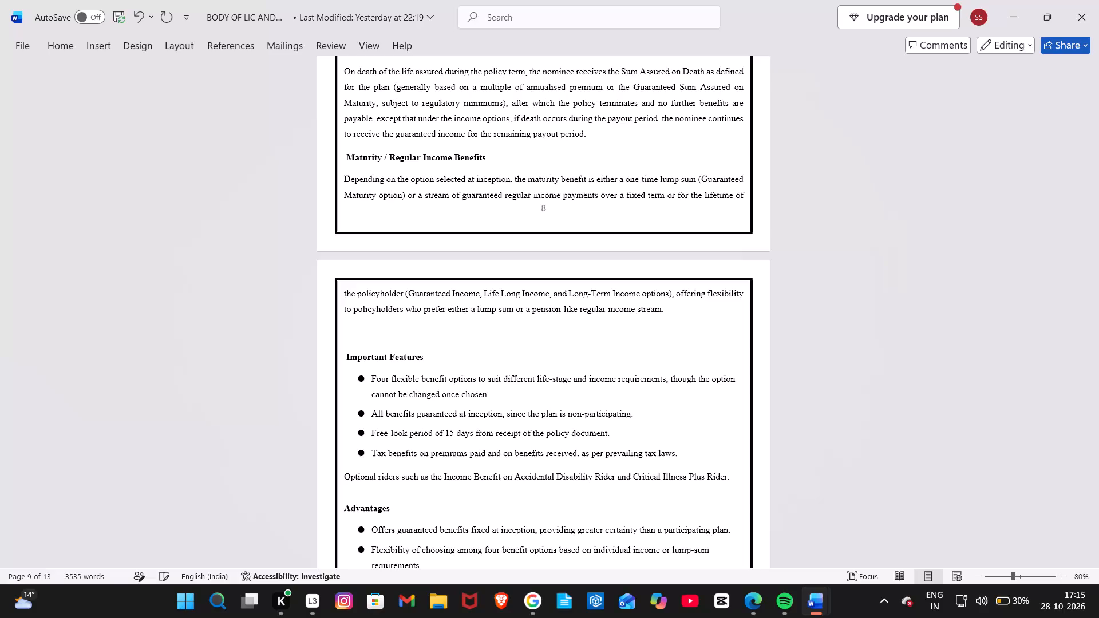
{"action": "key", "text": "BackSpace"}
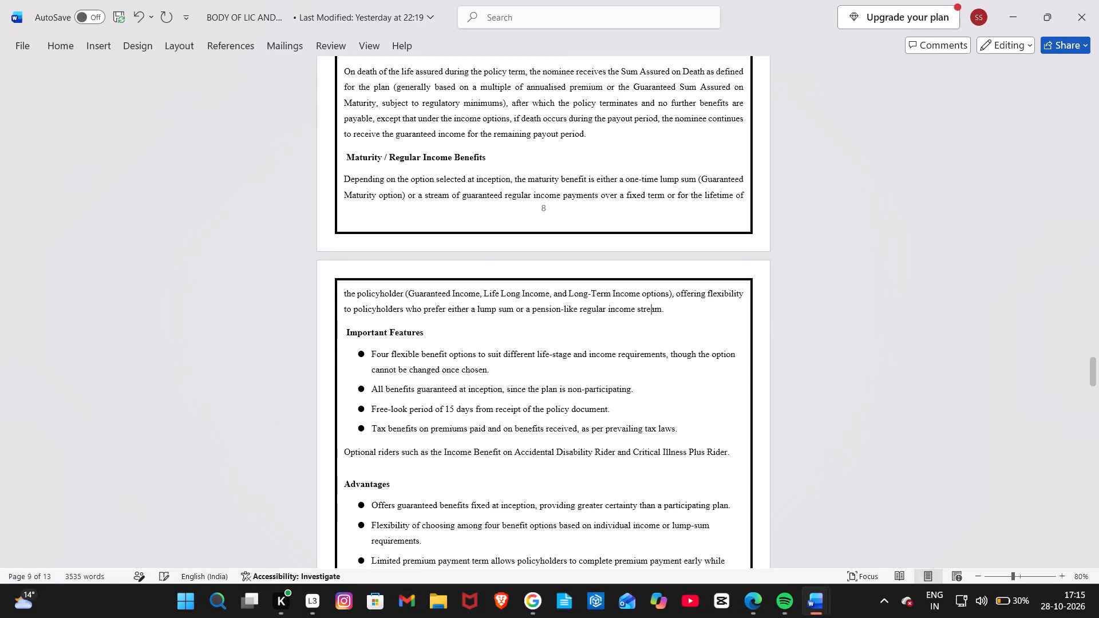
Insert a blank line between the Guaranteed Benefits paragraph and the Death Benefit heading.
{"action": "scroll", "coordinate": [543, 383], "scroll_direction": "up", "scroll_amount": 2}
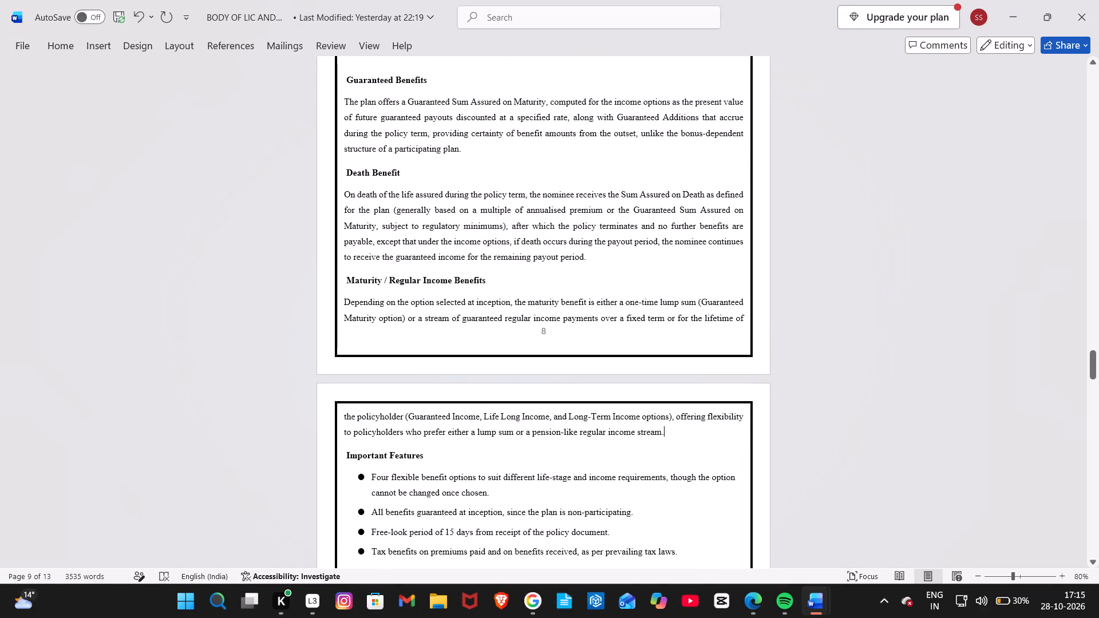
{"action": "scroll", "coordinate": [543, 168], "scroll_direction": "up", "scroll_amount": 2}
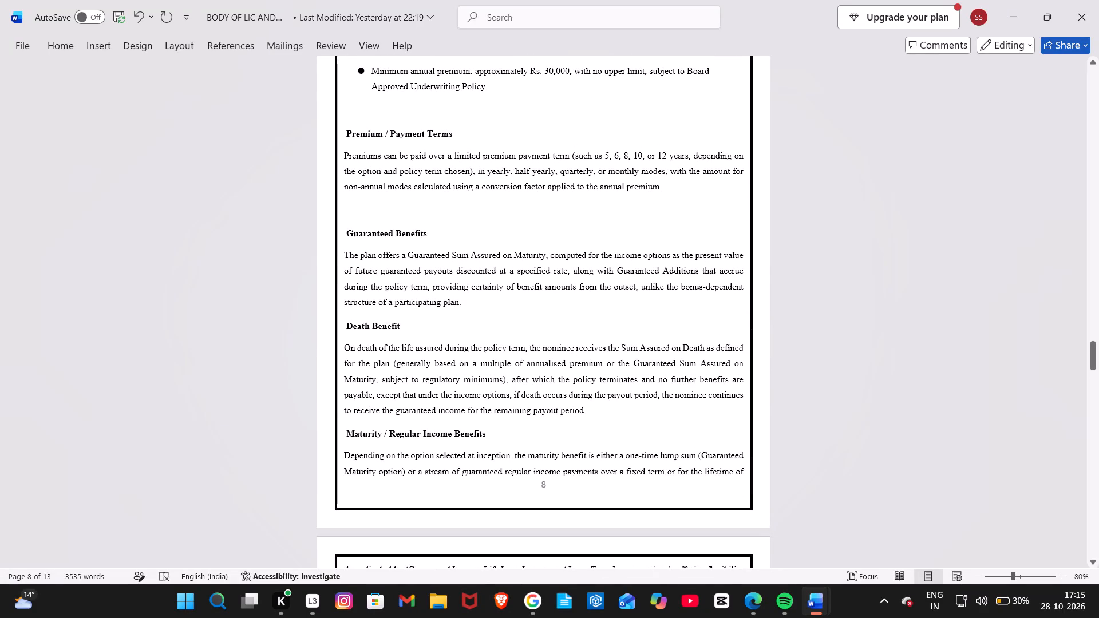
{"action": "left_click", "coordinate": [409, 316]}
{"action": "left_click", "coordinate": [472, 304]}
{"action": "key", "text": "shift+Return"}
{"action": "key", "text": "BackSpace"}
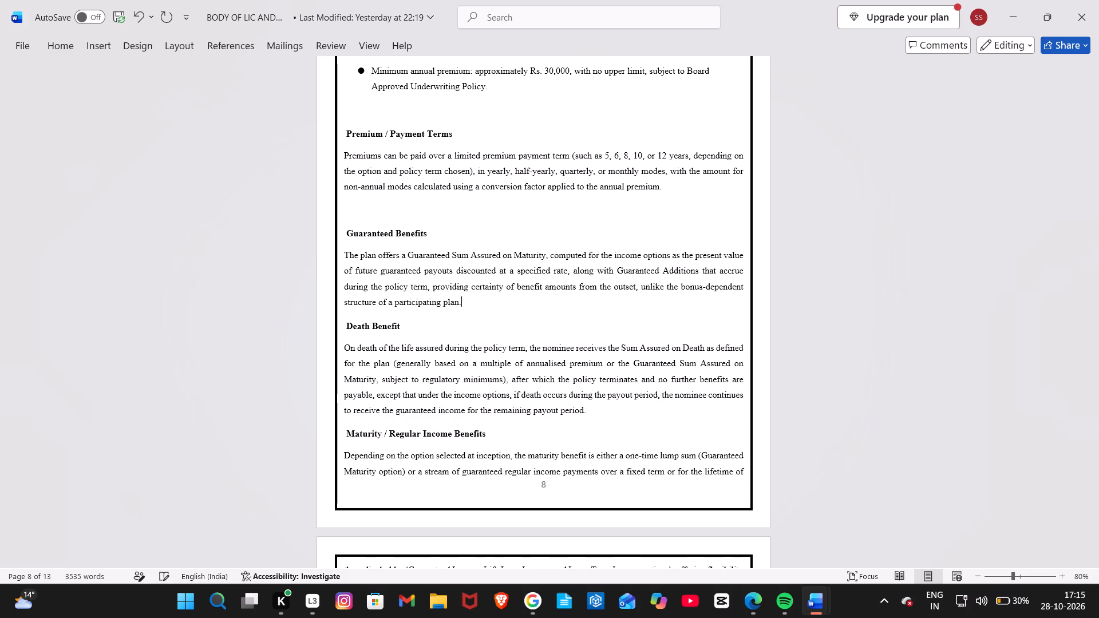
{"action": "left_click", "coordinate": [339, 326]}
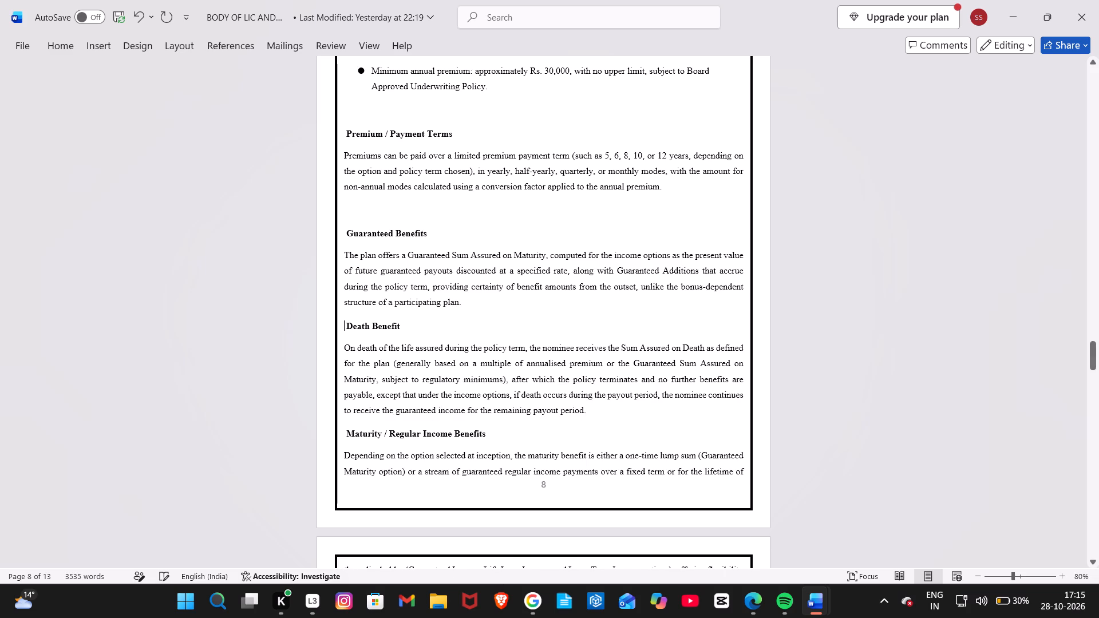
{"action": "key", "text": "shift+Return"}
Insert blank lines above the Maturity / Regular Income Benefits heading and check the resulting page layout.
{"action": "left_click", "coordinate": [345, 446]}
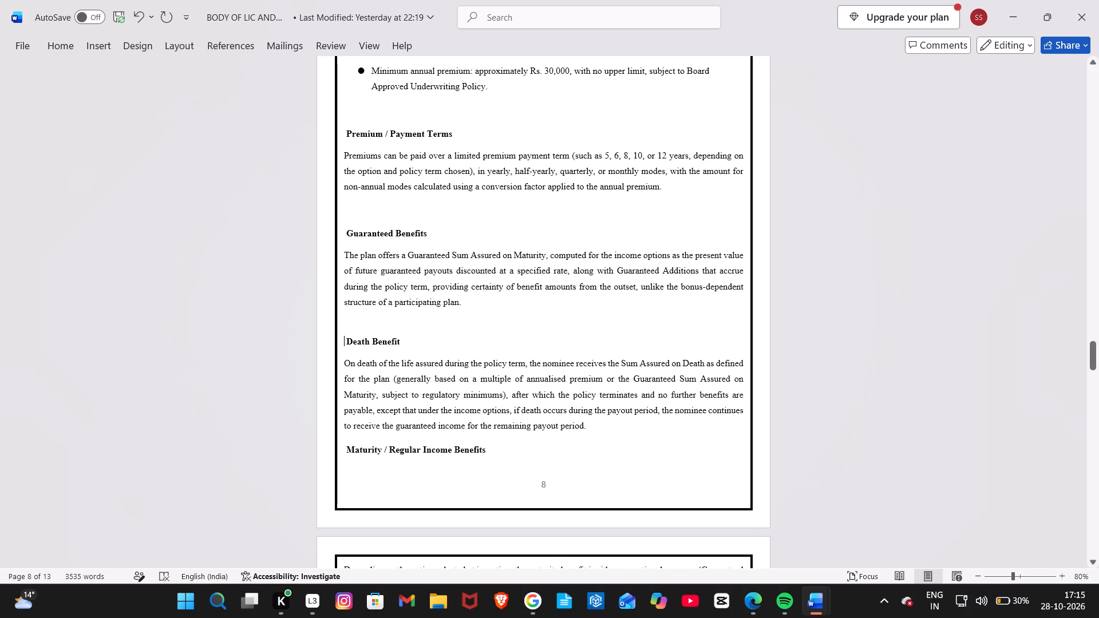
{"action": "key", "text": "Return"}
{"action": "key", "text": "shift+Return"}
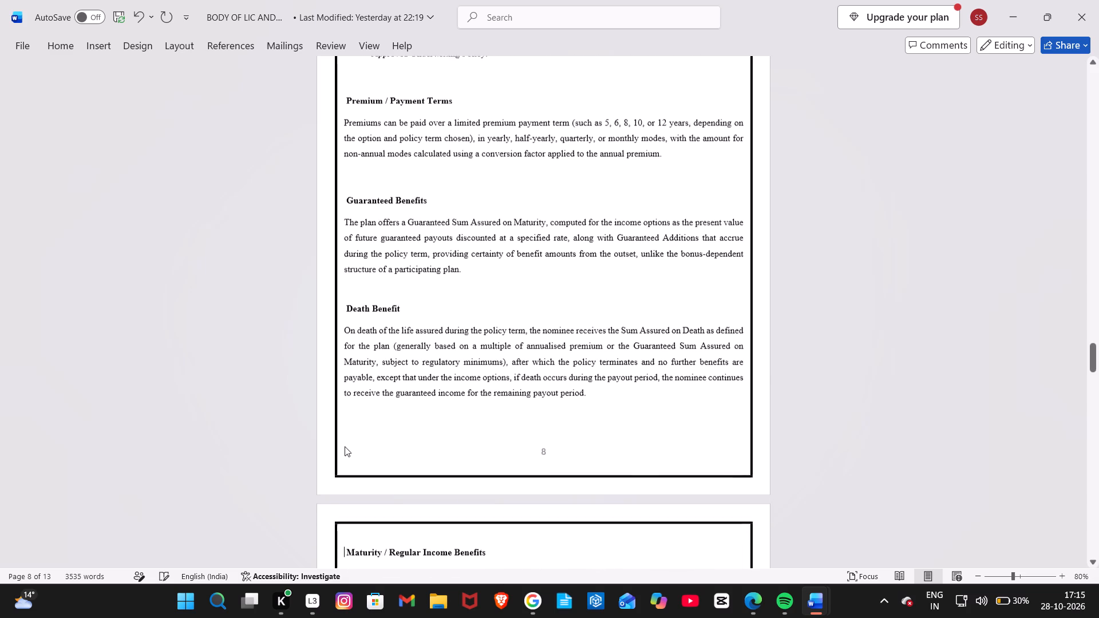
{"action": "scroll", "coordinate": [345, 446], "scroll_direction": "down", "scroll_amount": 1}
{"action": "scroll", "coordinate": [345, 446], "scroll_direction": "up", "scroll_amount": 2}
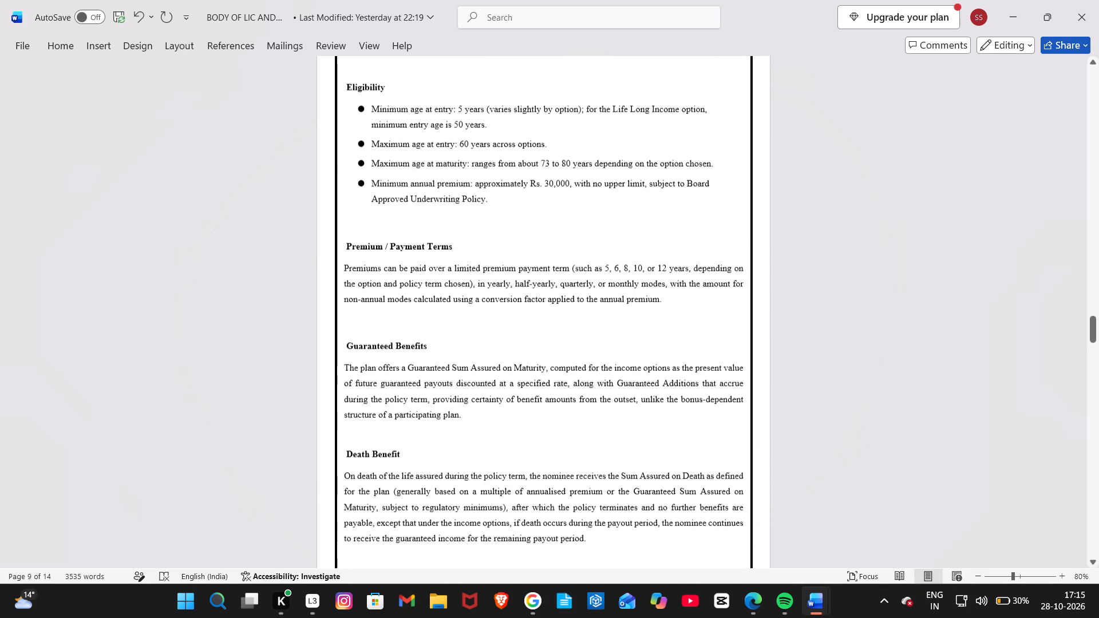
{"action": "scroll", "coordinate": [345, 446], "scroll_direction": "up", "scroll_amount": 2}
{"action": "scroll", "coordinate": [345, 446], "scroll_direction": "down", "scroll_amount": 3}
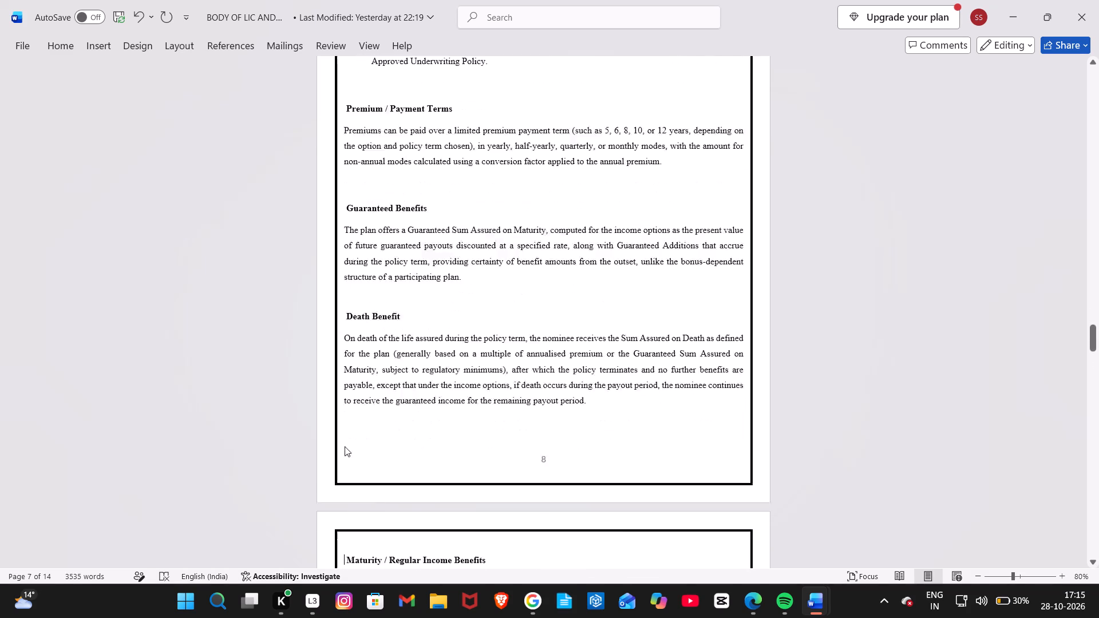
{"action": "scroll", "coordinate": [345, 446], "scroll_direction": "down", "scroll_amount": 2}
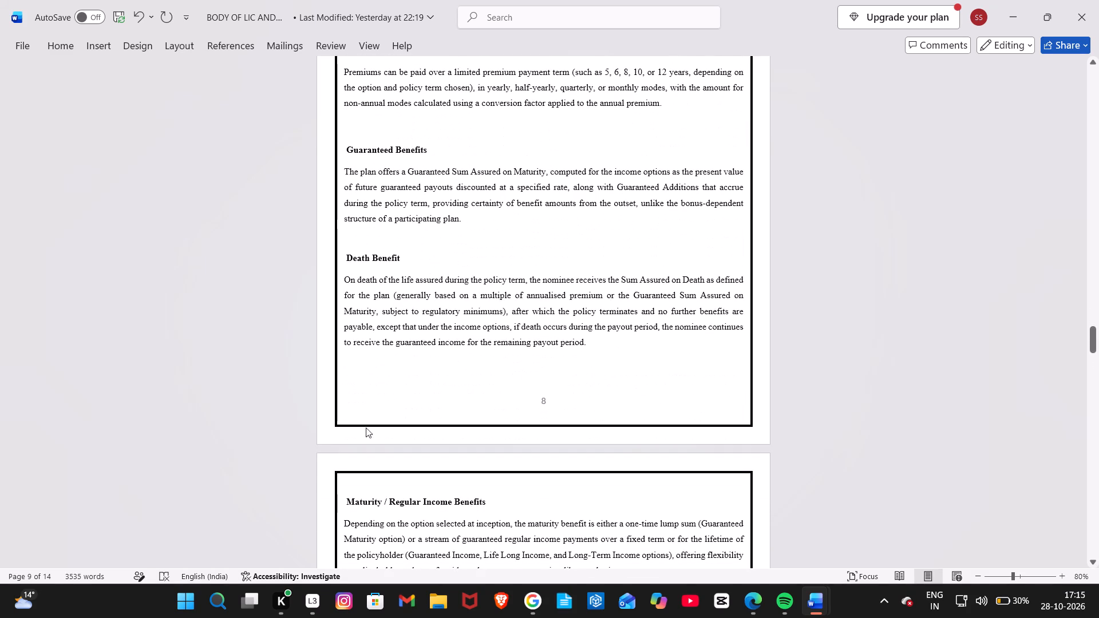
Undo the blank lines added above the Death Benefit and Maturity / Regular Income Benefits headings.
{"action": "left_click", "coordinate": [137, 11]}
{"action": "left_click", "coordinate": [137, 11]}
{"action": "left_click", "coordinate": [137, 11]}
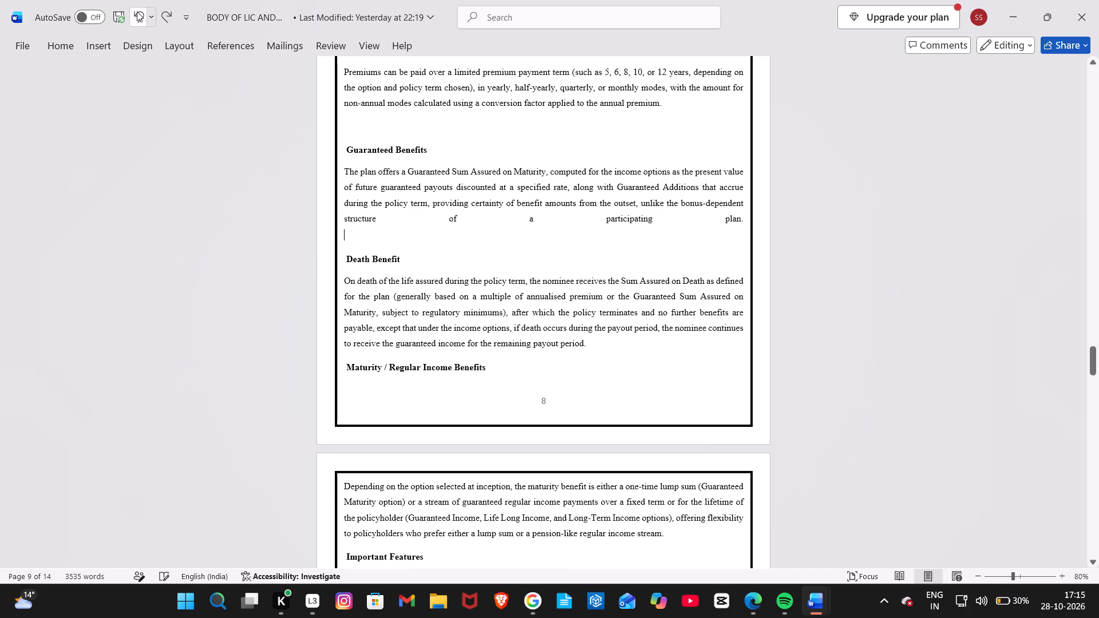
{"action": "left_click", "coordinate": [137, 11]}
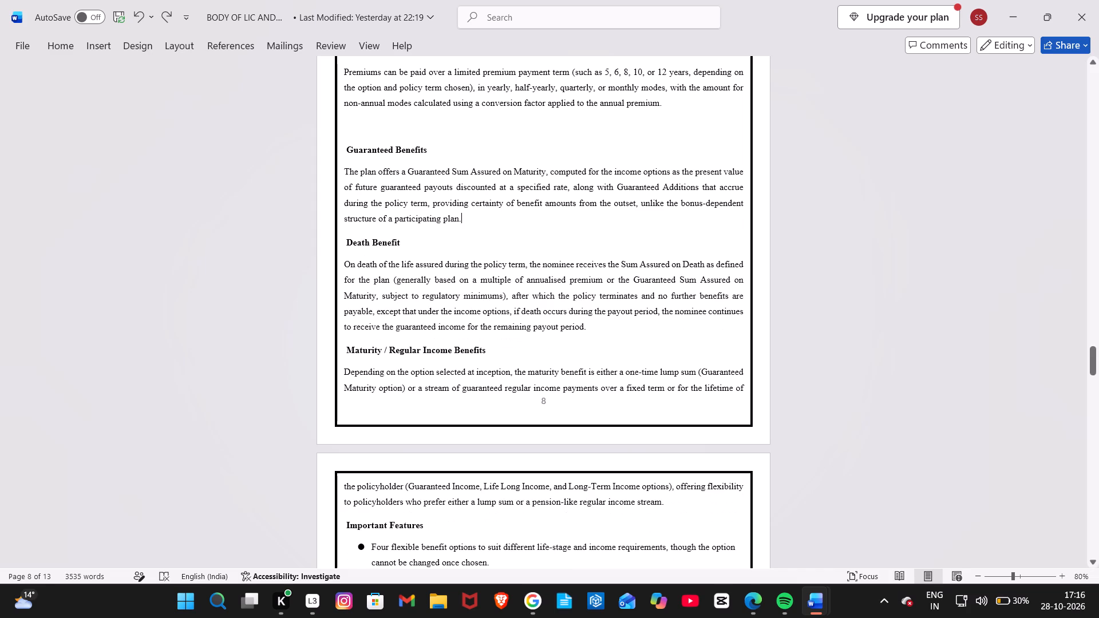
Review the layout from Death Benefit through Important Features, Advantages and Limitations to the Comparative Analysis table.
{"action": "scroll", "coordinate": [533, 329], "scroll_direction": "down", "scroll_amount": 1}
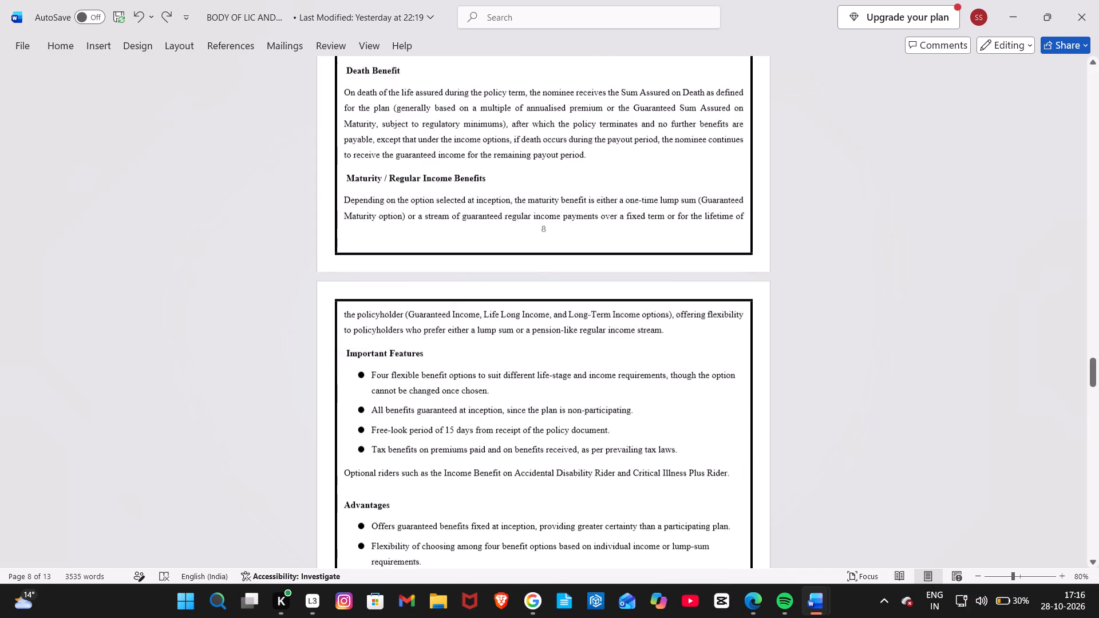
{"action": "scroll", "coordinate": [533, 329], "scroll_direction": "down", "scroll_amount": 1}
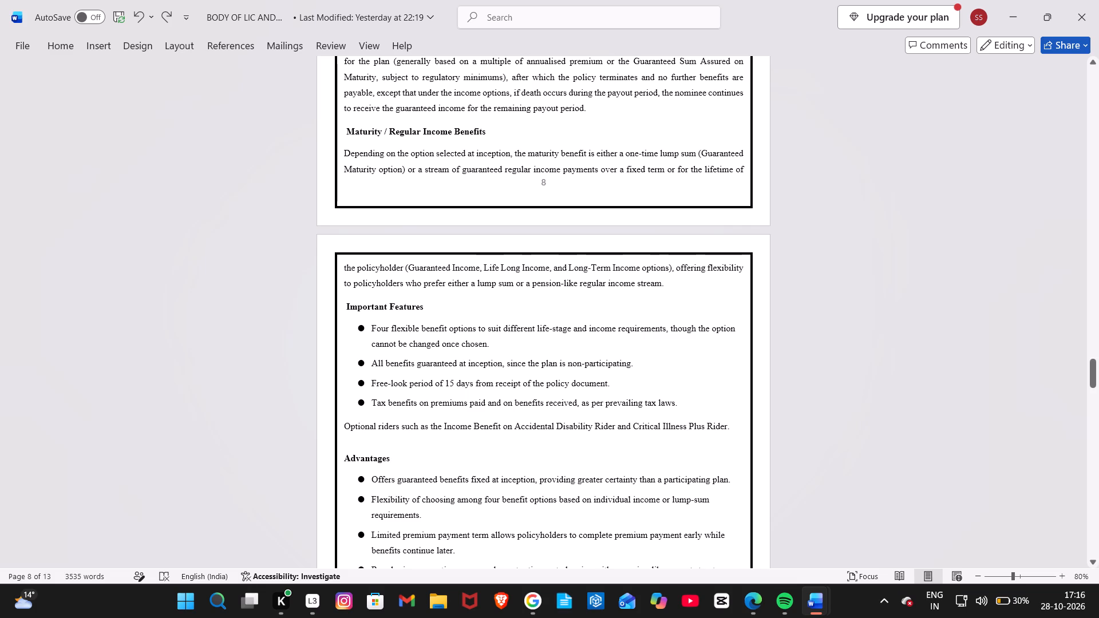
{"action": "scroll", "coordinate": [533, 329], "scroll_direction": "down", "scroll_amount": 1}
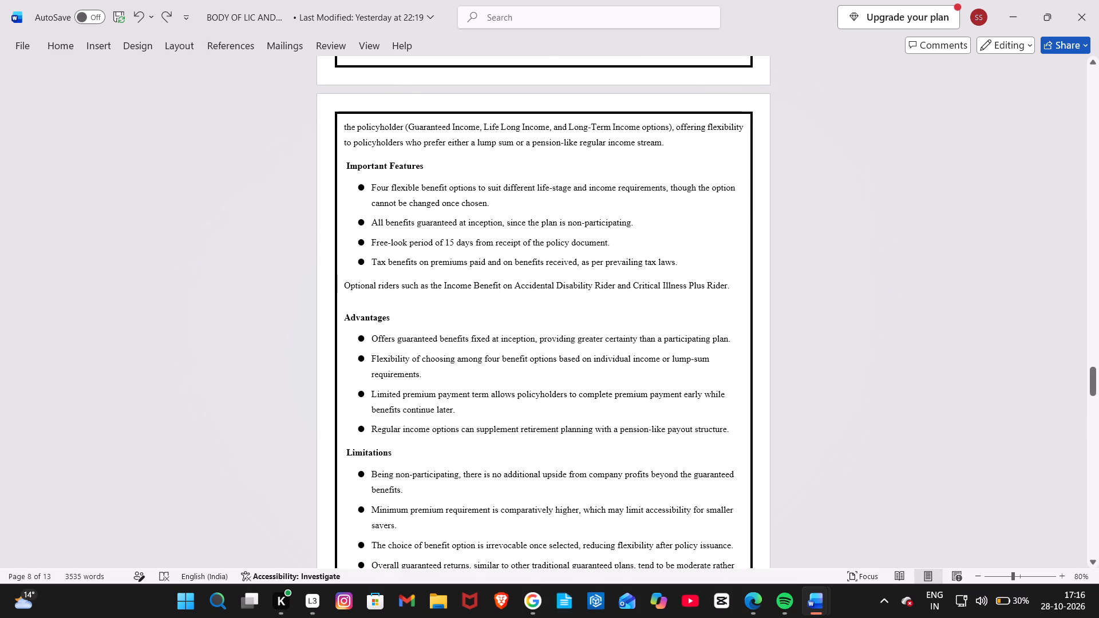
{"action": "scroll", "coordinate": [533, 329], "scroll_direction": "down", "scroll_amount": 1}
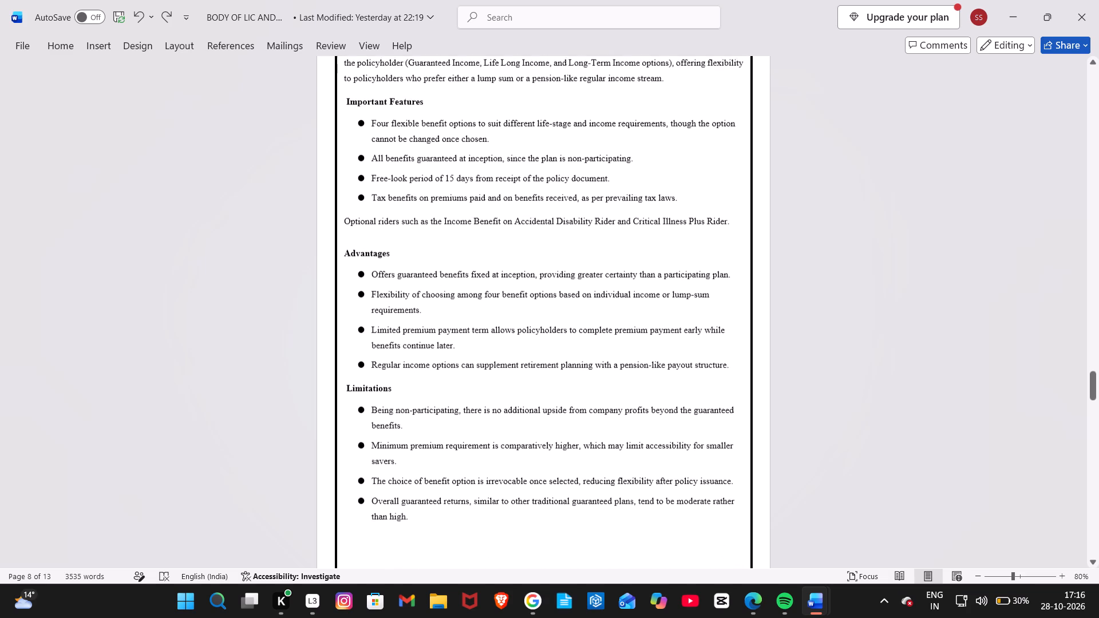
{"action": "scroll", "coordinate": [533, 329], "scroll_direction": "down", "scroll_amount": 2}
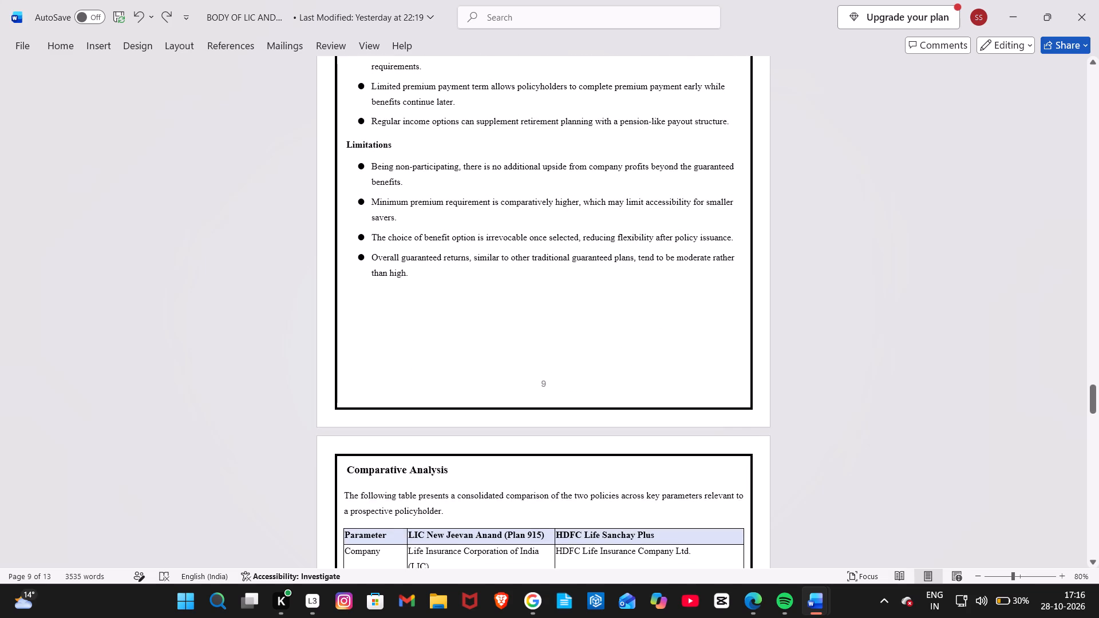
{"action": "scroll", "coordinate": [533, 329], "scroll_direction": "down", "scroll_amount": 2}
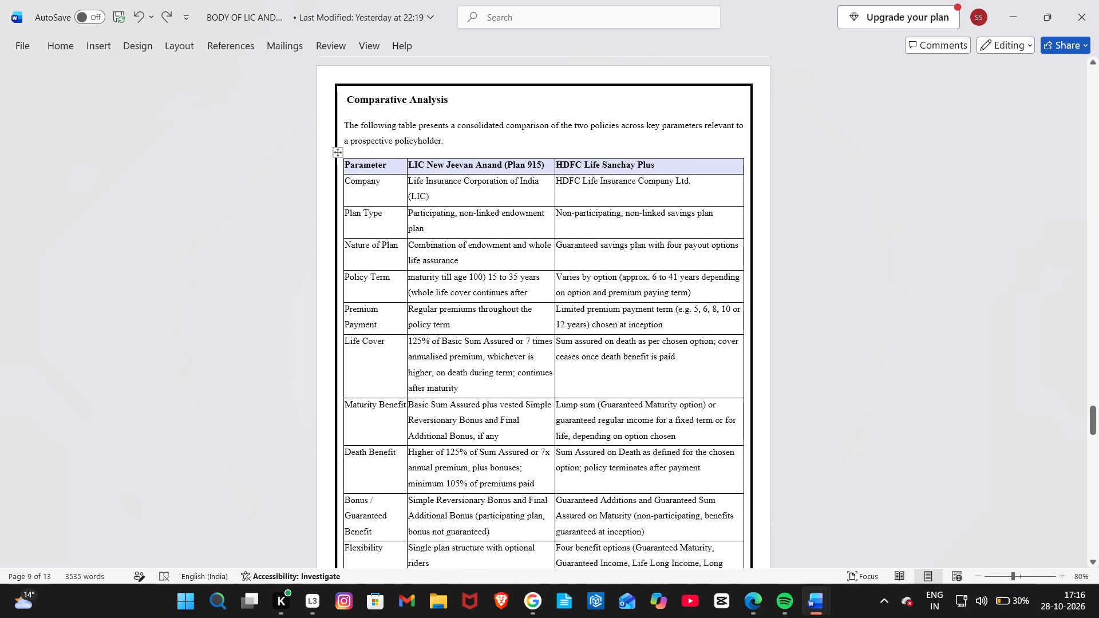
Insert a line break before the Findings and Suggestion heading below the comparison table to push it onto the next page.
{"action": "scroll", "coordinate": [533, 329], "scroll_direction": "up", "scroll_amount": 1}
{"action": "scroll", "coordinate": [533, 329], "scroll_direction": "down", "scroll_amount": 2}
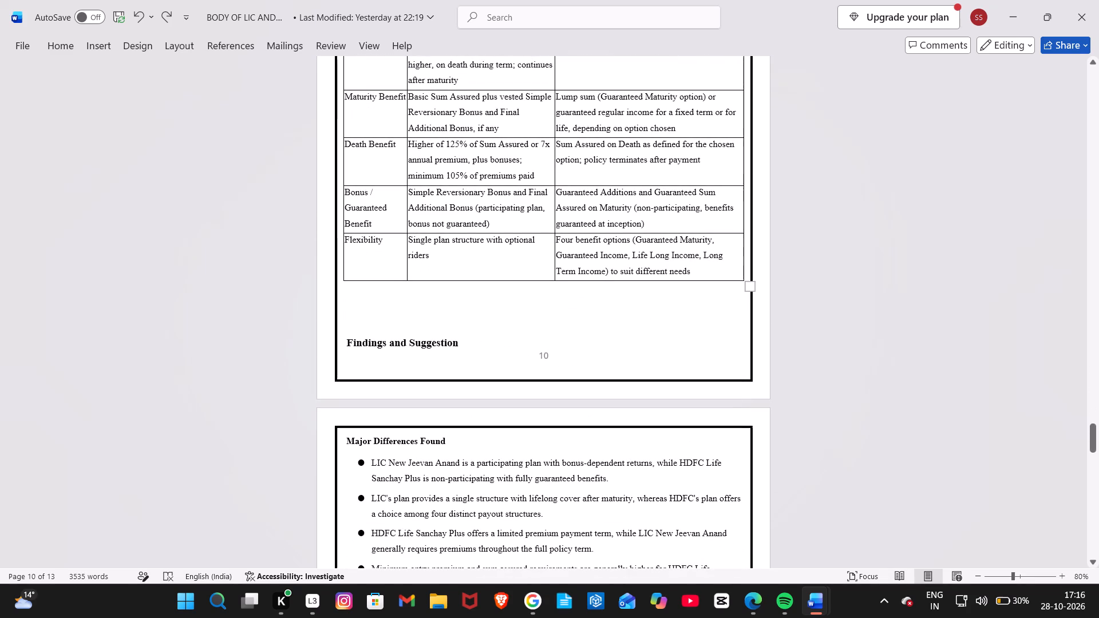
{"action": "left_click", "coordinate": [343, 335]}
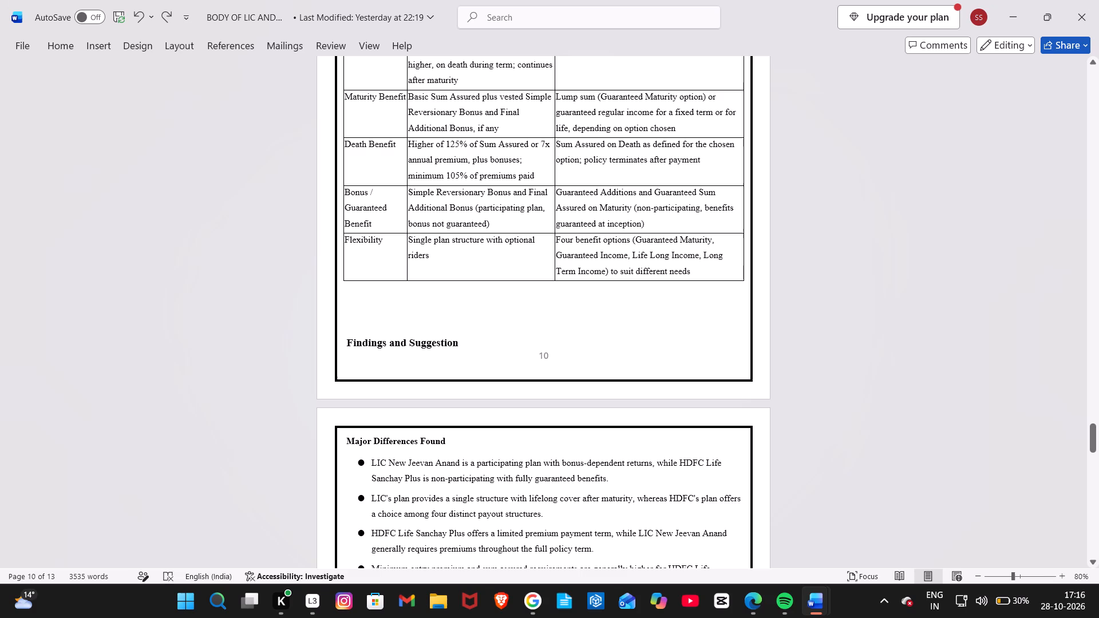
{"action": "left_click", "coordinate": [343, 344]}
{"action": "key", "text": "shift+Return"}
Review the spacing from the comparison table back up to Guaranteed Benefits, including the Important Features and Advantages lists.
{"action": "scroll", "coordinate": [343, 344], "scroll_direction": "up", "scroll_amount": 2}
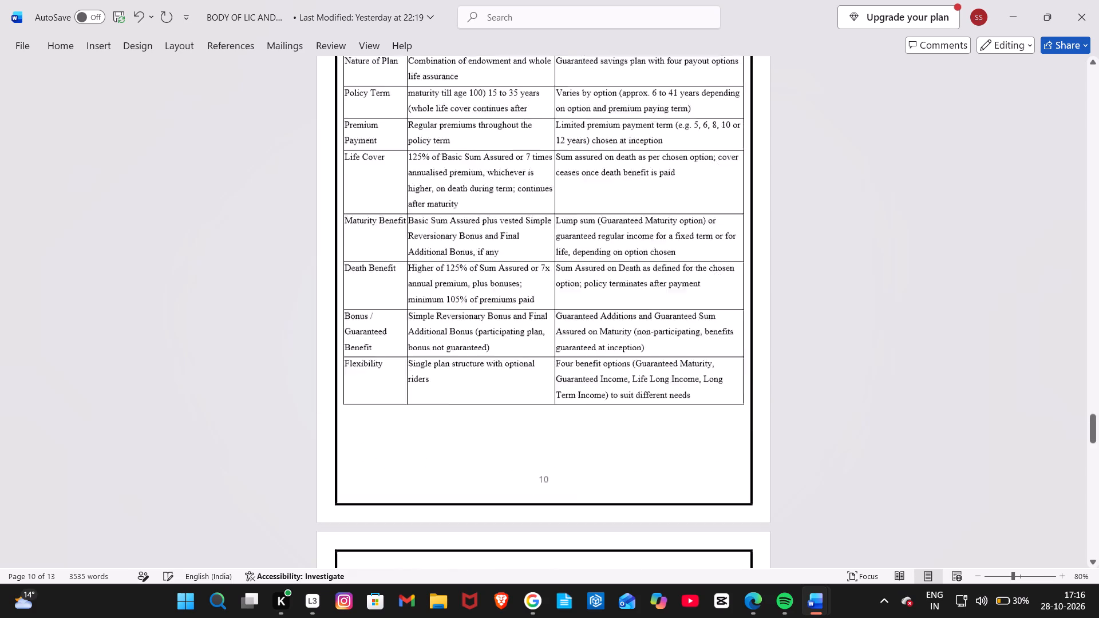
{"action": "scroll", "coordinate": [343, 344], "scroll_direction": "up", "scroll_amount": 4}
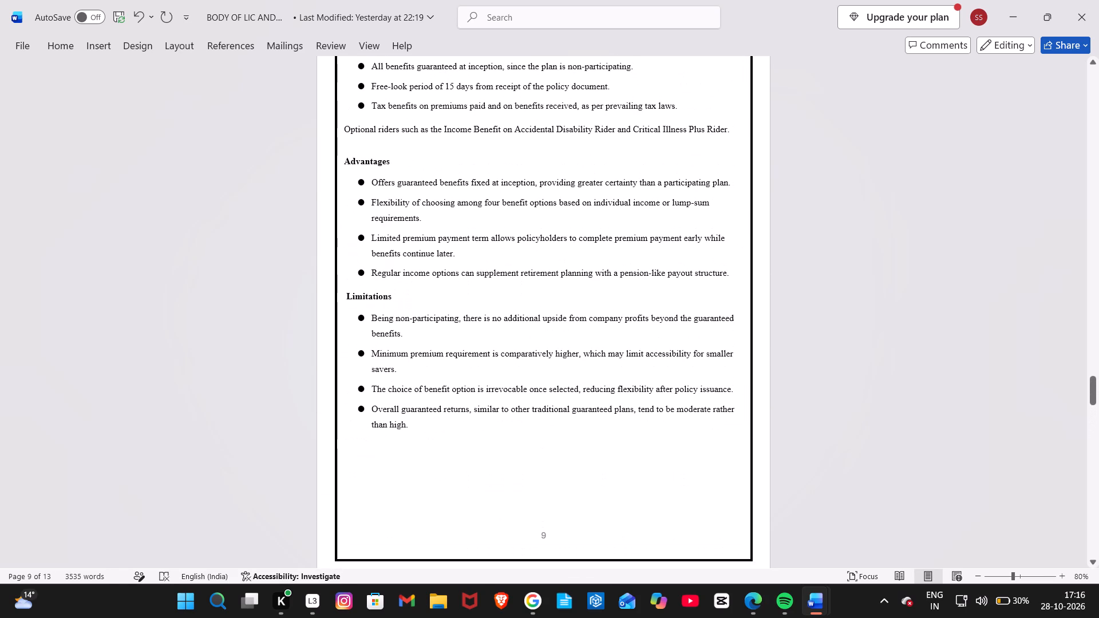
{"action": "scroll", "coordinate": [343, 344], "scroll_direction": "up", "scroll_amount": 3}
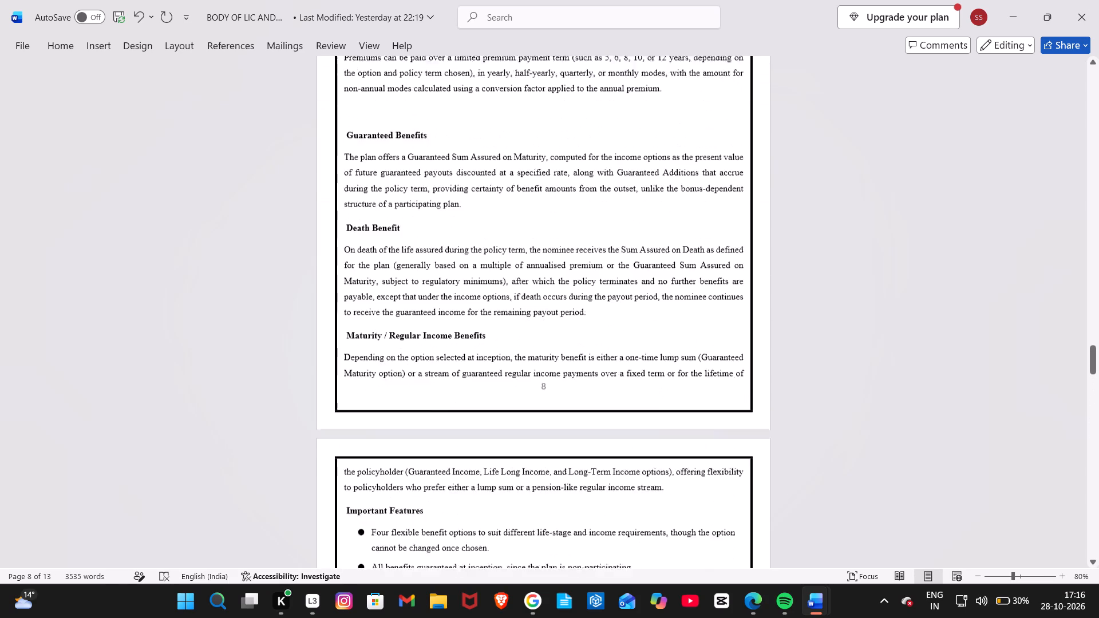
{"action": "scroll", "coordinate": [343, 344], "scroll_direction": "up", "scroll_amount": 1}
{"action": "scroll", "coordinate": [343, 344], "scroll_direction": "down", "scroll_amount": 2}
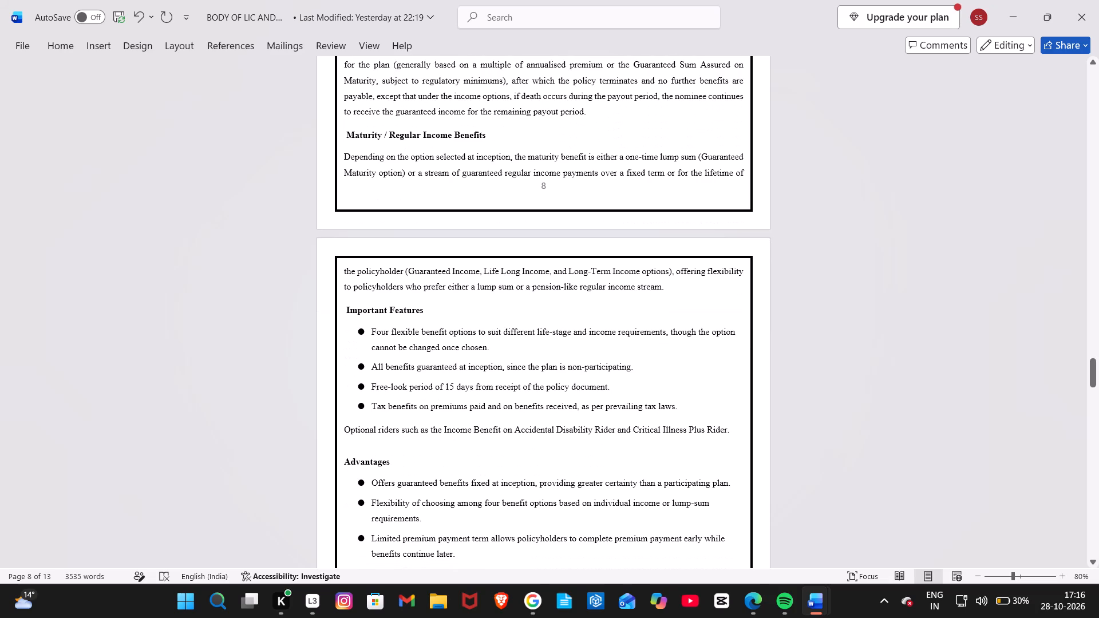
{"action": "left_click_drag", "start_coordinate": [388, 499], "coordinate": [398, 507]}
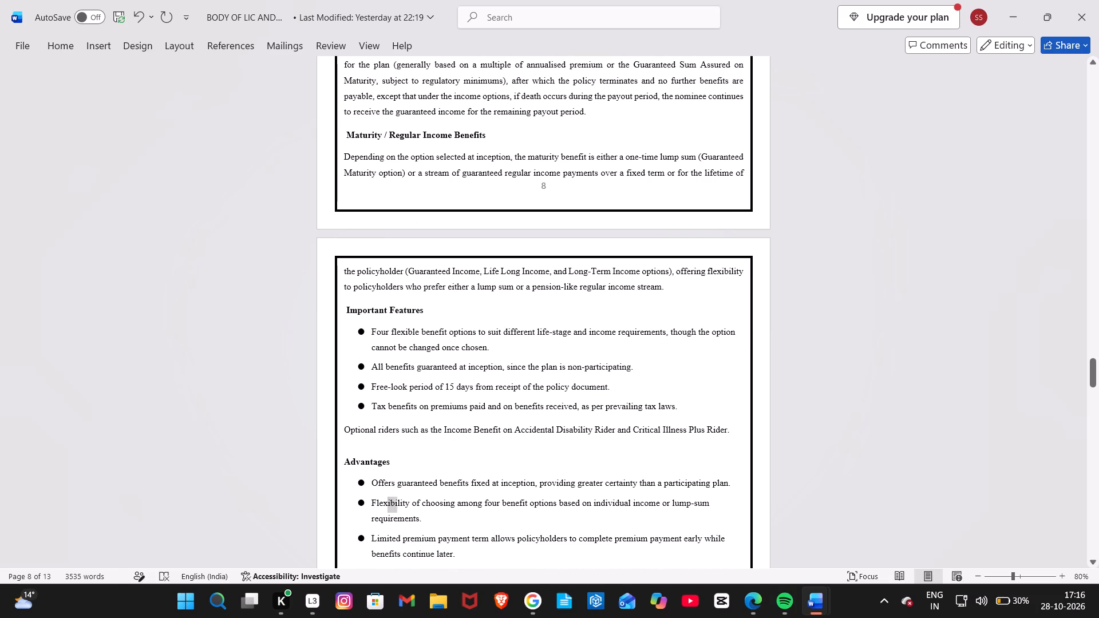
{"action": "left_click", "coordinate": [398, 507]}
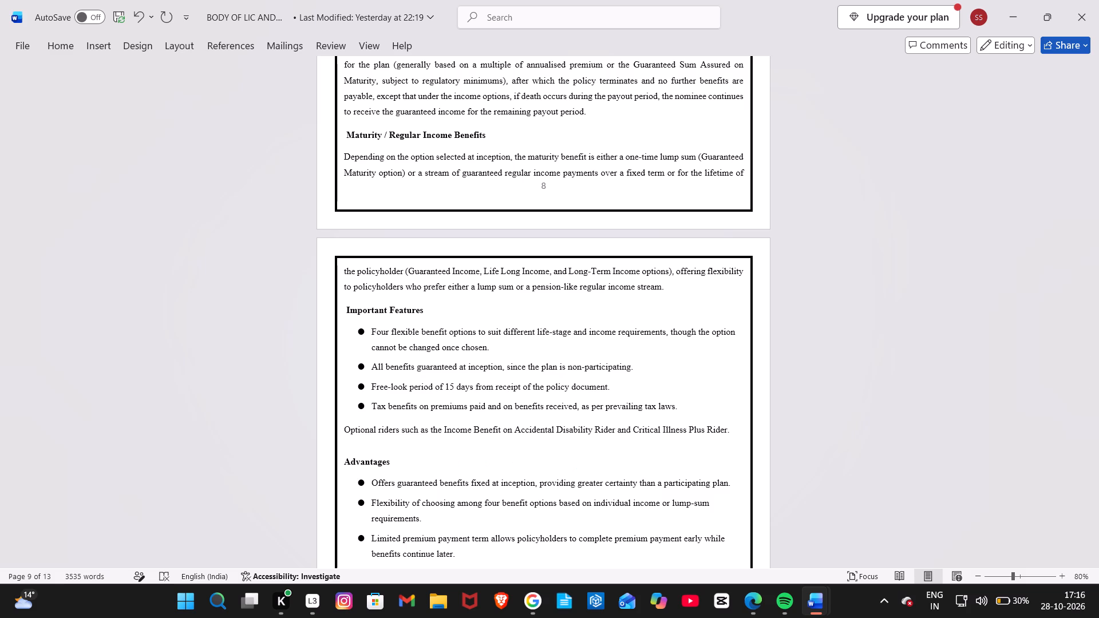
Review the page layout from the HDFC Life plan's Limitations list back to the LIC Advantages and Limitations section.
{"action": "scroll", "coordinate": [398, 507], "scroll_direction": "down", "scroll_amount": 1}
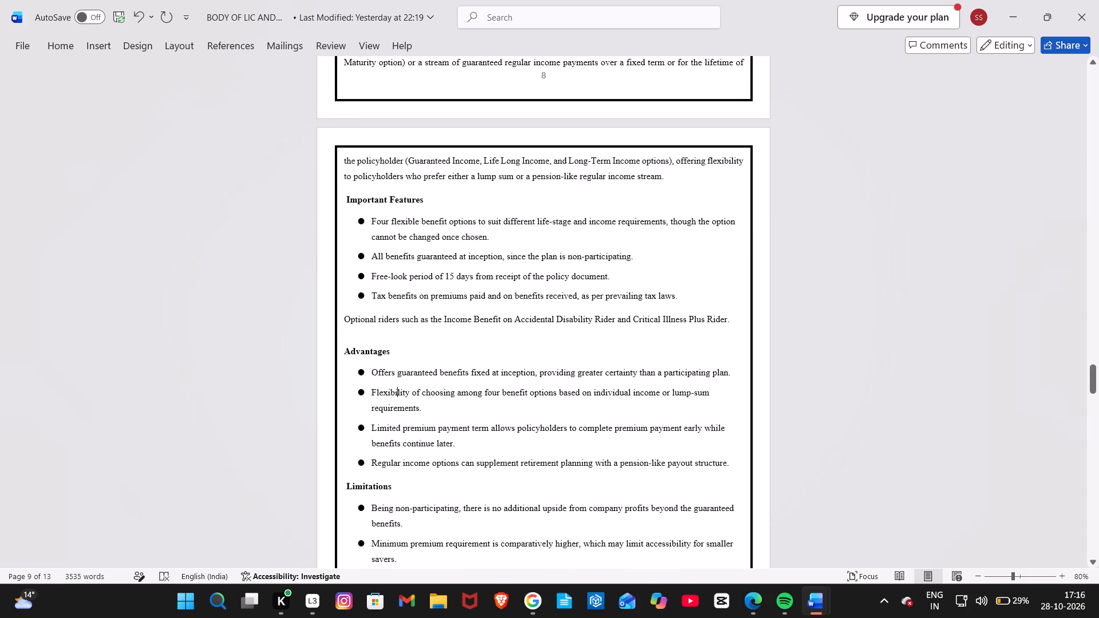
{"action": "scroll", "coordinate": [398, 507], "scroll_direction": "down", "scroll_amount": 2}
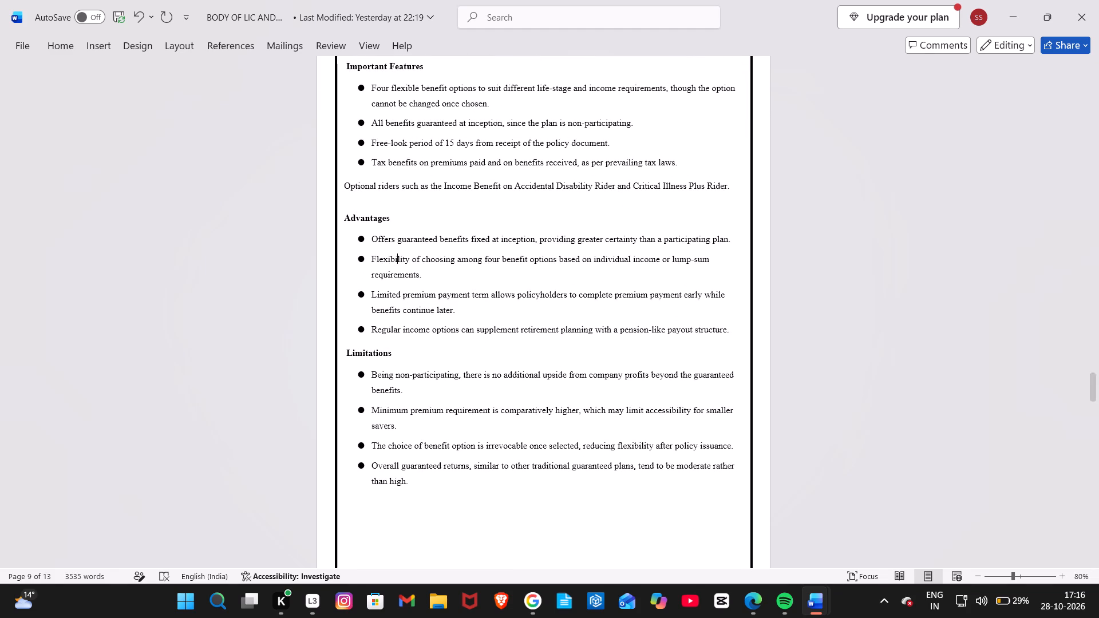
{"action": "scroll", "coordinate": [503, 234], "scroll_direction": "up", "scroll_amount": 2}
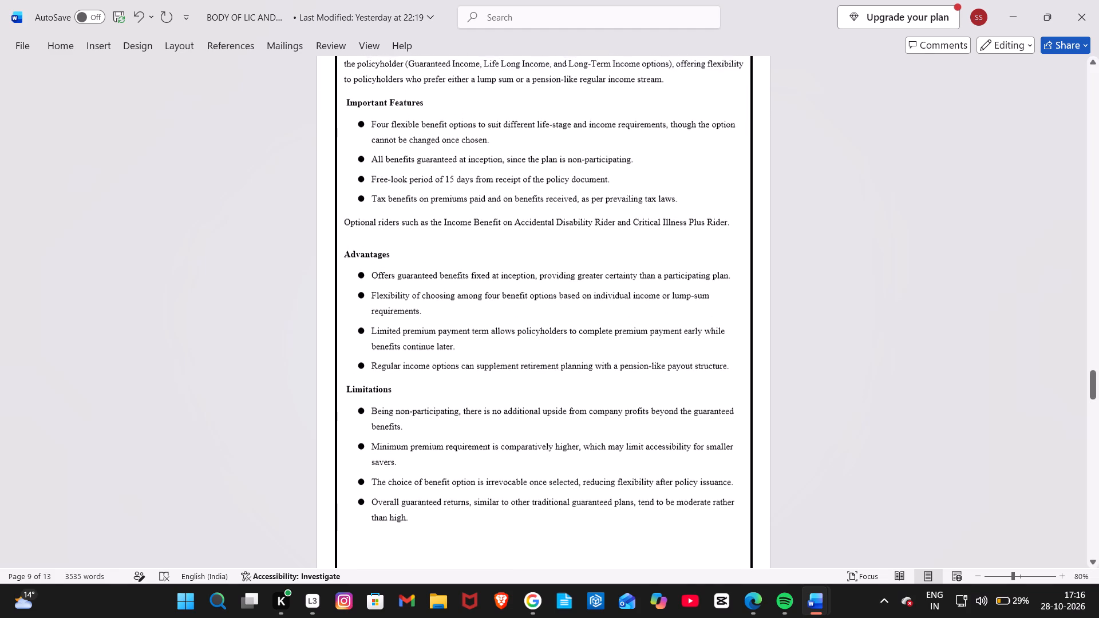
{"action": "scroll", "coordinate": [503, 234], "scroll_direction": "up", "scroll_amount": 6}
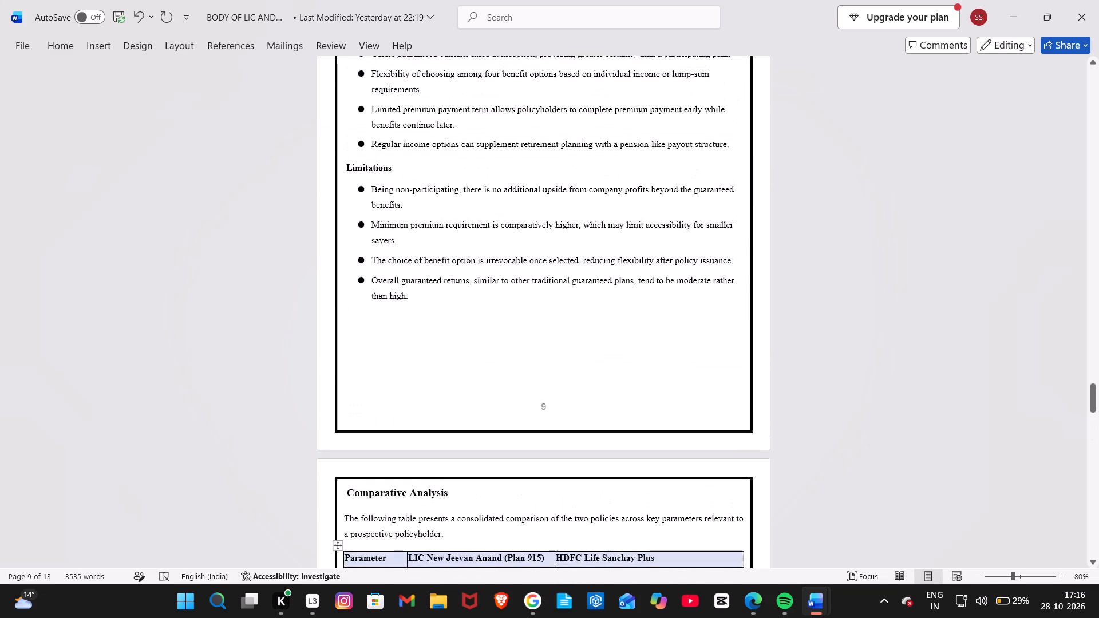
{"action": "scroll", "coordinate": [503, 234], "scroll_direction": "up", "scroll_amount": 3}
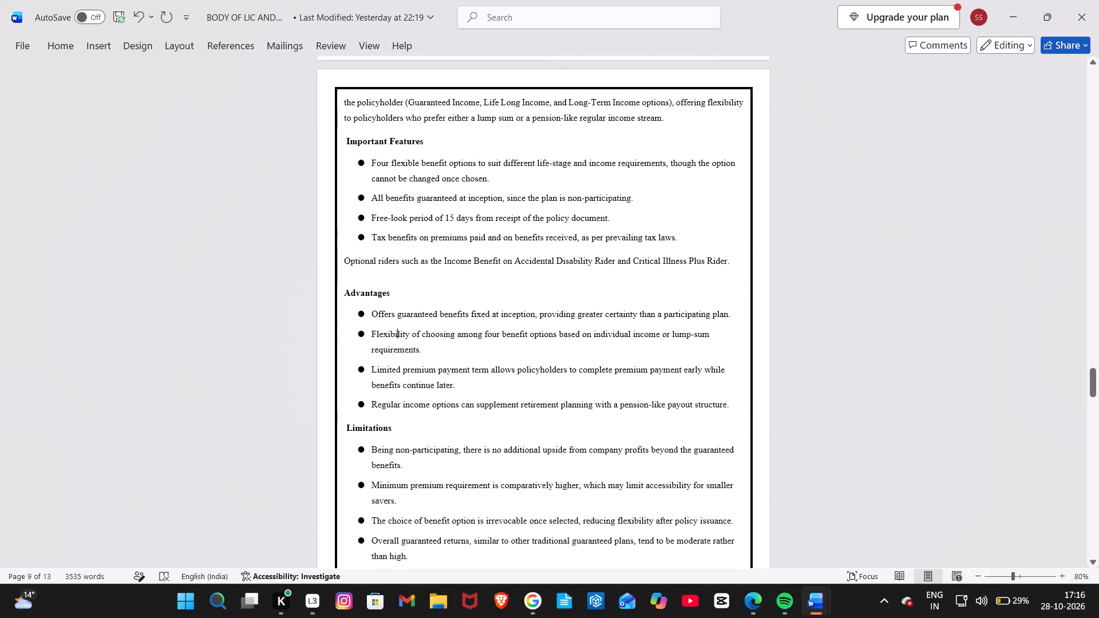
{"action": "scroll", "coordinate": [503, 234], "scroll_direction": "up", "scroll_amount": 3}
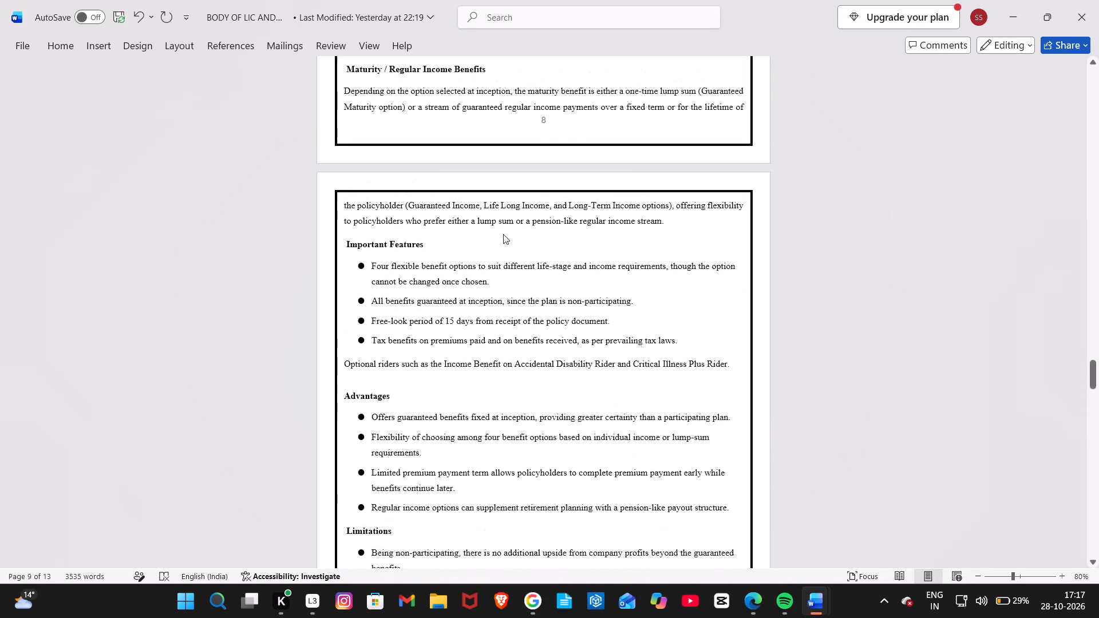
{"action": "scroll", "coordinate": [503, 234], "scroll_direction": "up", "scroll_amount": 3}
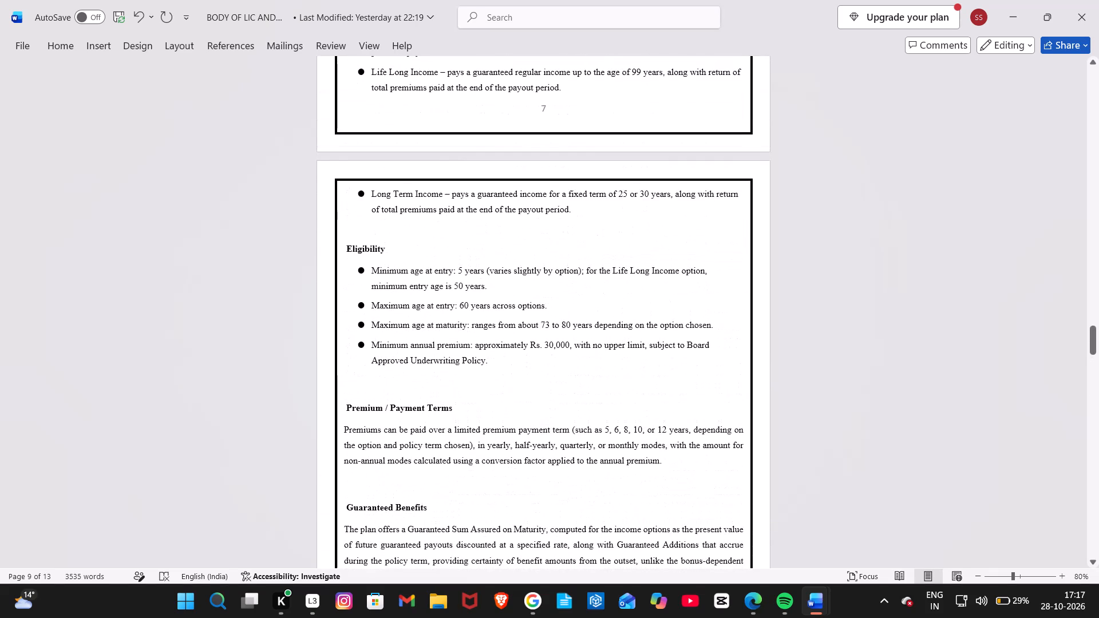
{"action": "scroll", "coordinate": [503, 234], "scroll_direction": "up", "scroll_amount": 5}
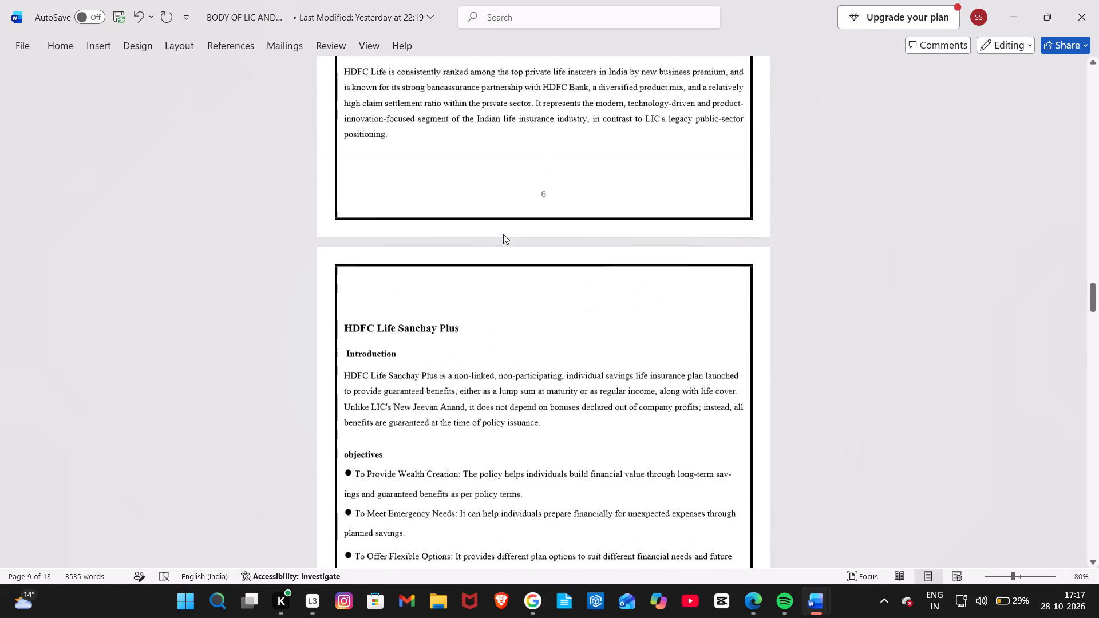
{"action": "scroll", "coordinate": [503, 234], "scroll_direction": "up", "scroll_amount": 3}
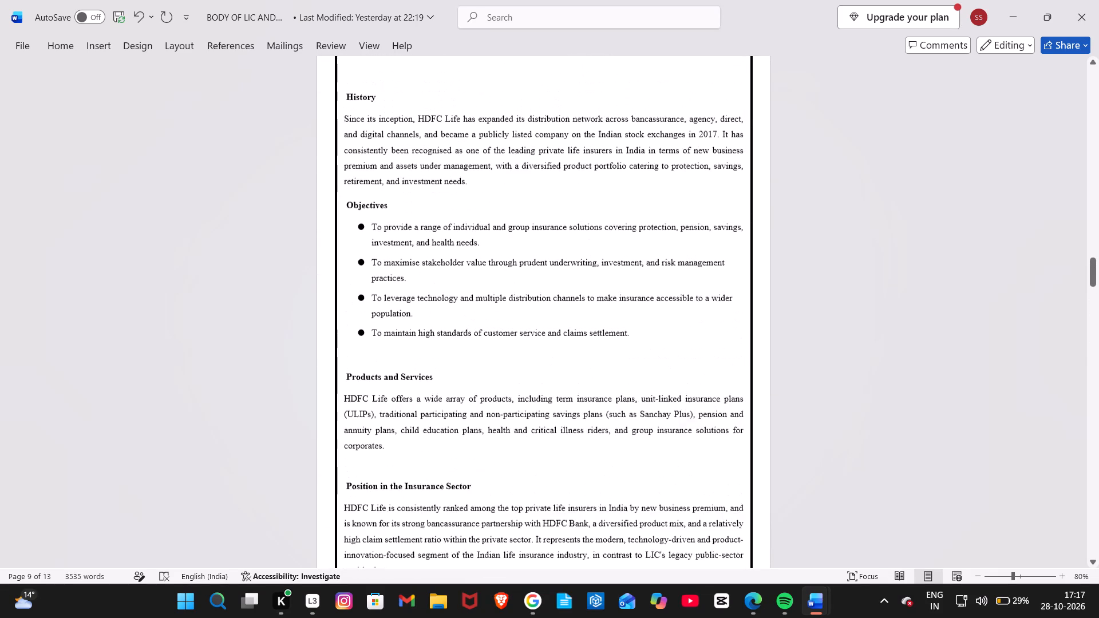
{"action": "scroll", "coordinate": [503, 234], "scroll_direction": "up", "scroll_amount": 3}
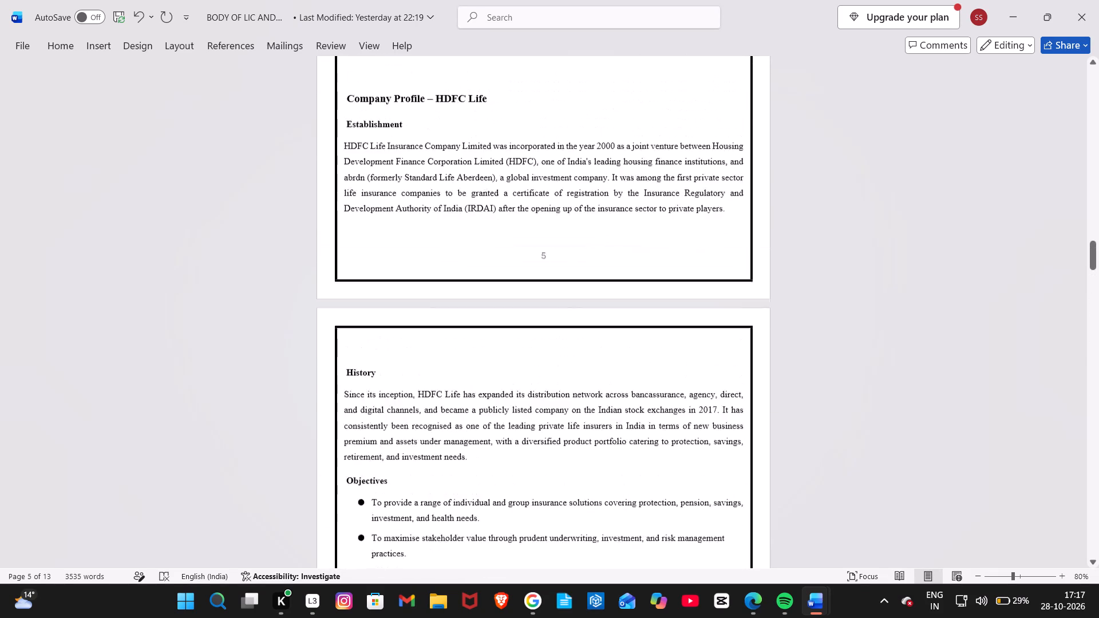
{"action": "scroll", "coordinate": [503, 234], "scroll_direction": "up", "scroll_amount": 3}
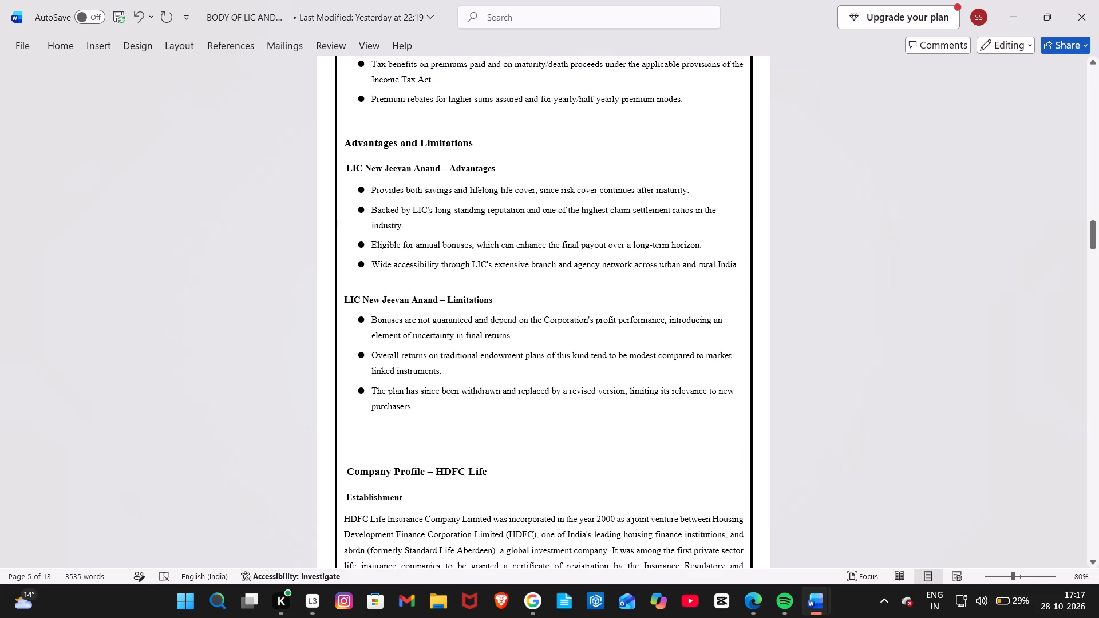
Shorten the "LIC New Jeevan Anand – Limitations" subheading to "Limitations".
{"action": "left_click", "coordinate": [445, 298]}
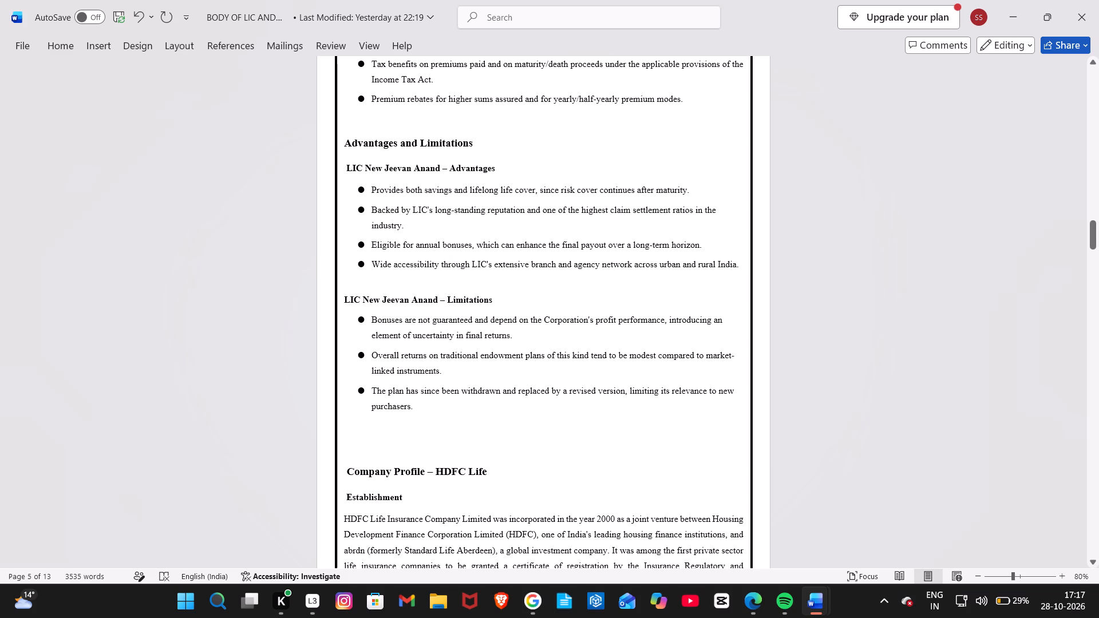
{"action": "key", "text": "BackSpace"}
{"action": "key", "text": "BackSpace"}
{"action": "key", "text": "BackSpace"}
{"action": "key", "text": "BackSpace"}
{"action": "key", "text": "BackSpace"}
{"action": "key", "text": "BackSpace"}
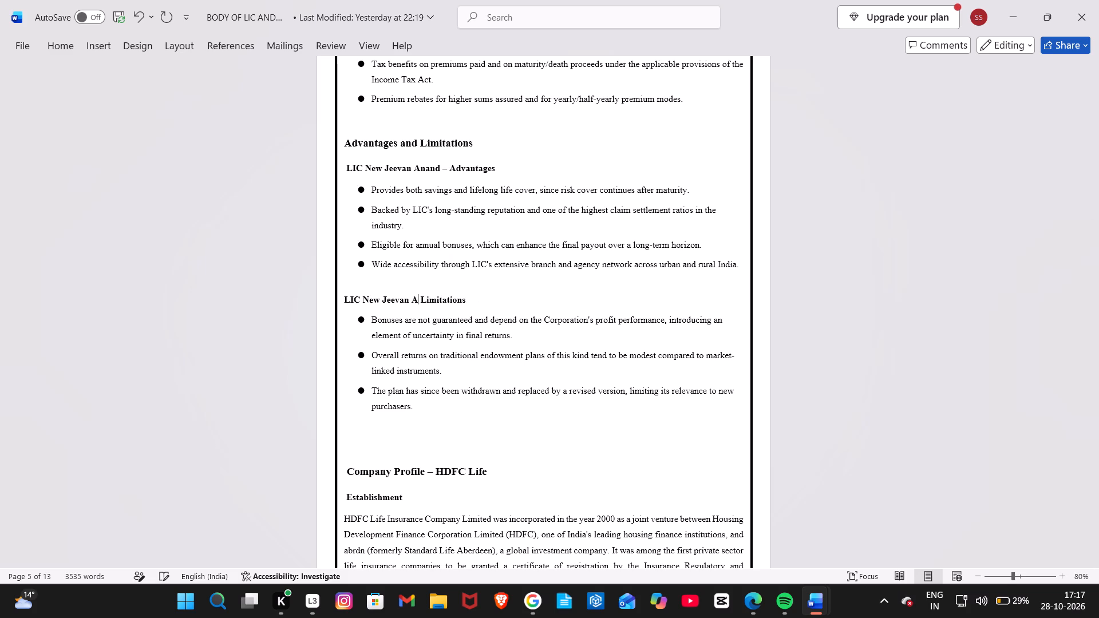
{"action": "key", "text": "BackSpace"}
{"action": "key", "text": "BackSpace"}
{"action": "key", "text": "BackSpace"}
{"action": "key", "text": "BackSpace"}
{"action": "key", "text": "BackSpace"}
{"action": "key", "text": "BackSpace"}
{"action": "key", "text": "BackSpace"}
{"action": "key", "text": "BackSpace"}
{"action": "key", "text": "BackSpace"}
{"action": "key", "text": "BackSpace"}
{"action": "key", "text": "BackSpace"}
{"action": "key", "text": "BackSpace"}
{"action": "key", "text": "BackSpace"}
{"action": "key", "text": "BackSpace"}
{"action": "key", "text": "BackSpace"}
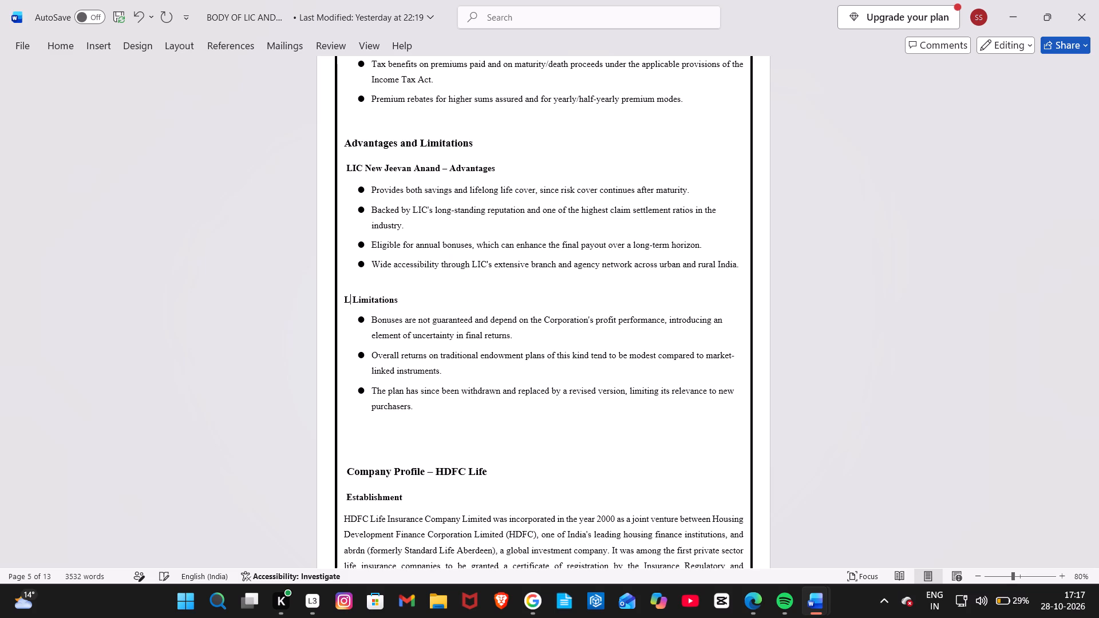
{"action": "key", "text": "BackSpace"}
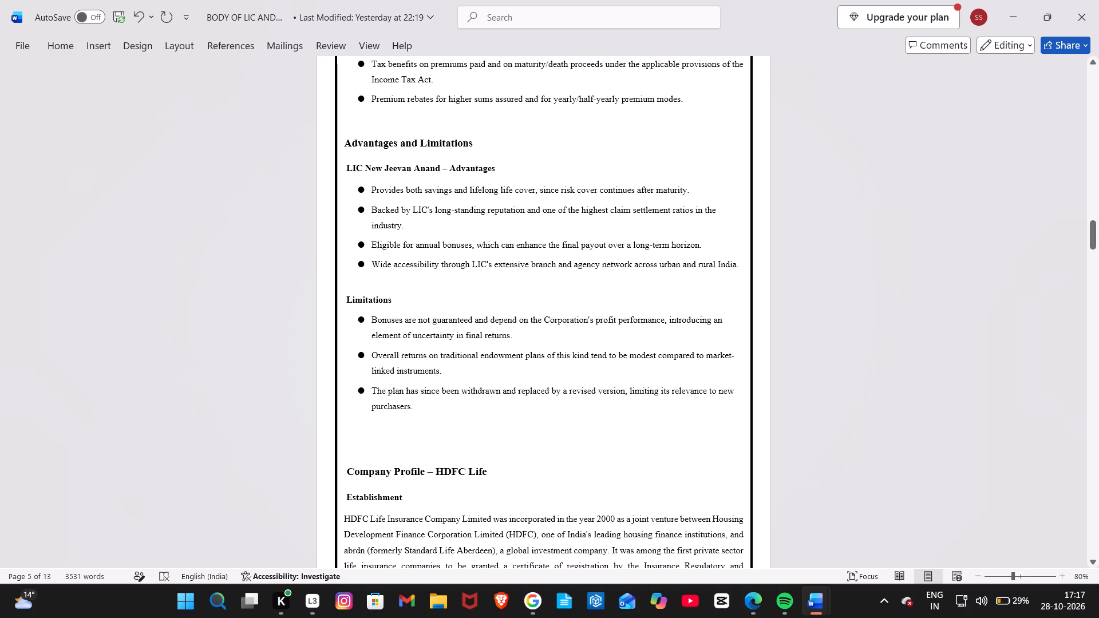
Shorten the "LIC New Jeevan Anand – Advantages" subheading to "Advantages".
{"action": "left_click", "coordinate": [448, 171]}
{"action": "key", "text": "BackSpace"}
{"action": "key", "text": "BackSpace"}
{"action": "key", "text": "BackSpace"}
{"action": "key", "text": "BackSpace"}
{"action": "key", "text": "BackSpace"}
{"action": "key", "text": "BackSpace"}
{"action": "key", "text": "BackSpace"}
{"action": "key", "text": "BackSpace"}
{"action": "key", "text": "BackSpace"}
{"action": "key", "text": "BackSpace"}
{"action": "key", "text": "BackSpace"}
{"action": "key", "text": "BackSpace"}
{"action": "key", "text": "BackSpace"}
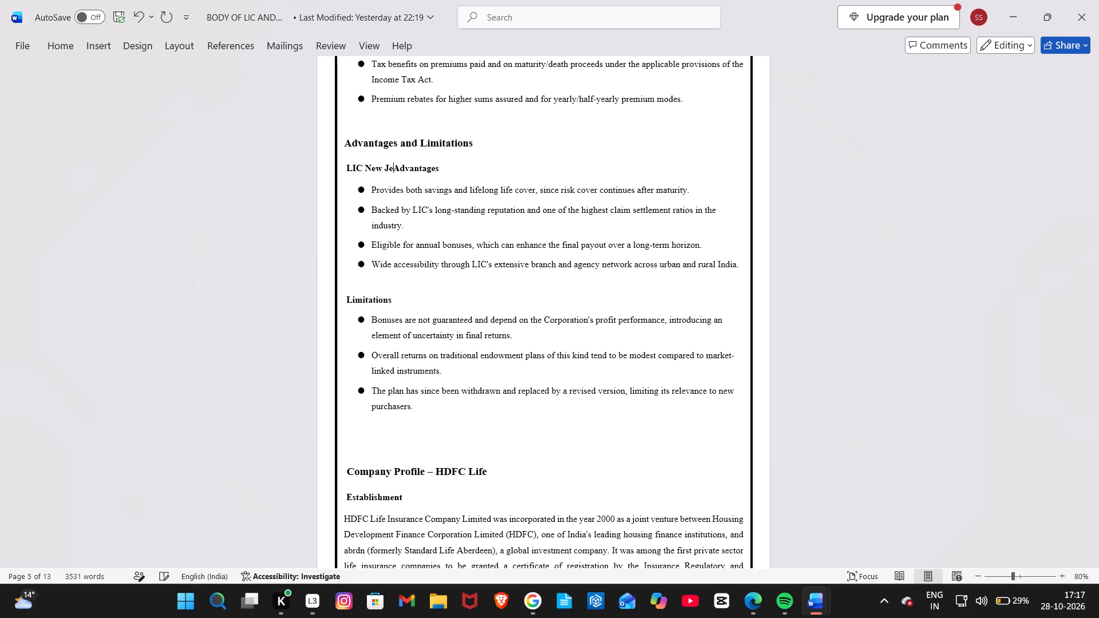
{"action": "key", "text": "BackSpace"}
{"action": "key", "text": "BackSpace"}
{"action": "key", "text": "BackSpace"}
{"action": "key", "text": "BackSpace"}
{"action": "key", "text": "BackSpace"}
{"action": "key", "text": "BackSpace"}
{"action": "key", "text": "BackSpace"}
{"action": "key", "text": "BackSpace"}
{"action": "key", "text": "BackSpace"}
{"action": "key", "text": "BackSpace"}
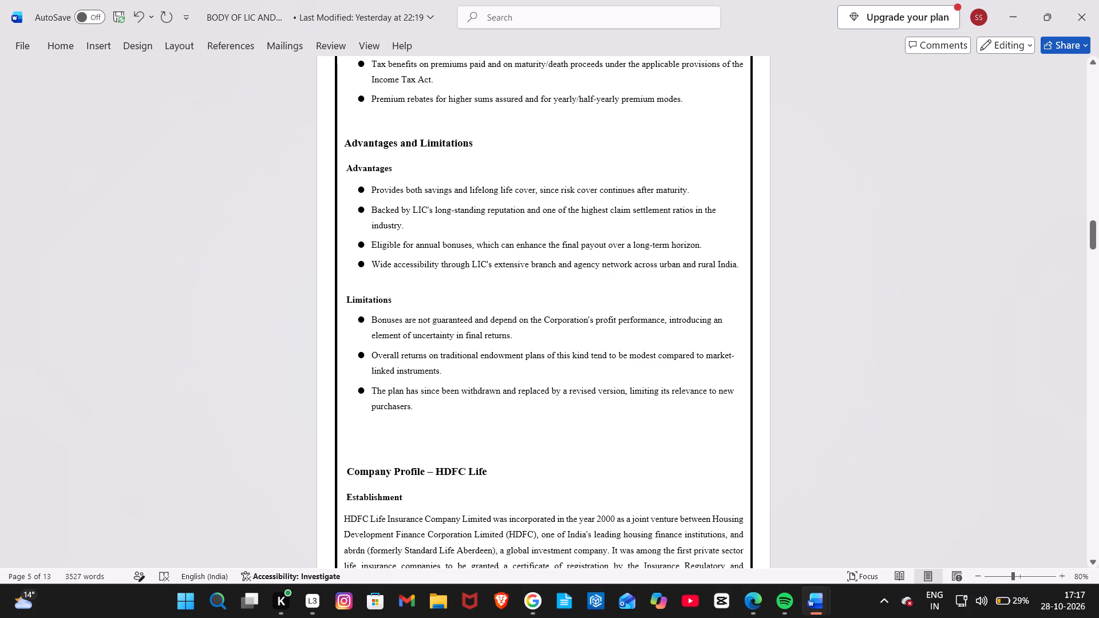
Check the layout down to the HDFC Life Sanchay Plus page and back up to the LIC plan's Important Features list.
{"action": "scroll", "coordinate": [532, 251], "scroll_direction": "down", "scroll_amount": 10}
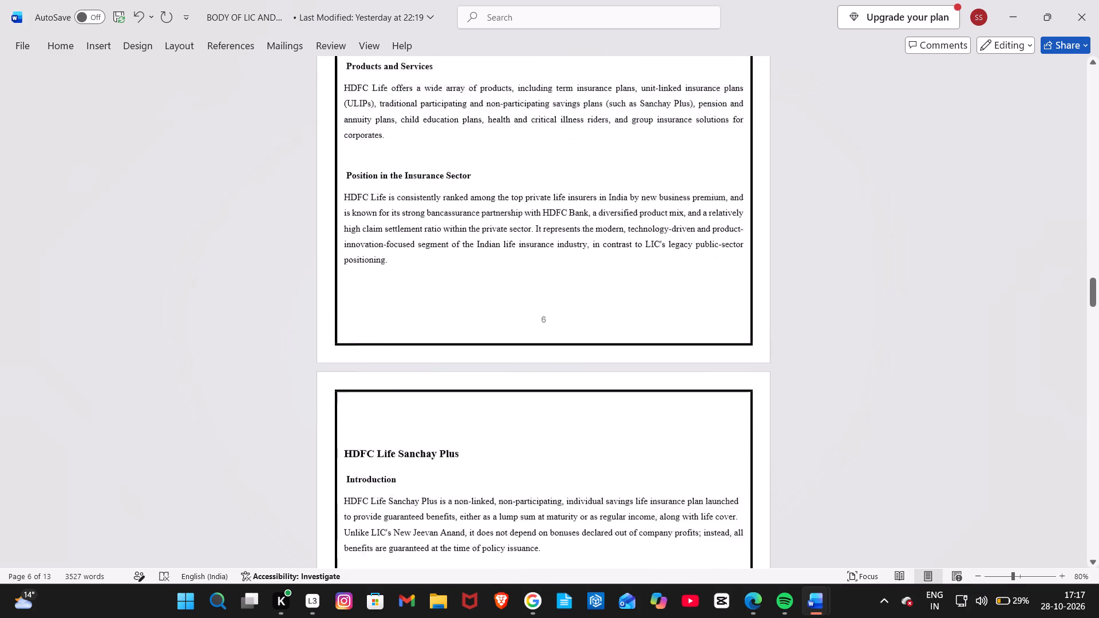
{"action": "scroll", "coordinate": [532, 251], "scroll_direction": "down", "scroll_amount": 1}
{"action": "scroll", "coordinate": [532, 251], "scroll_direction": "up", "scroll_amount": 7}
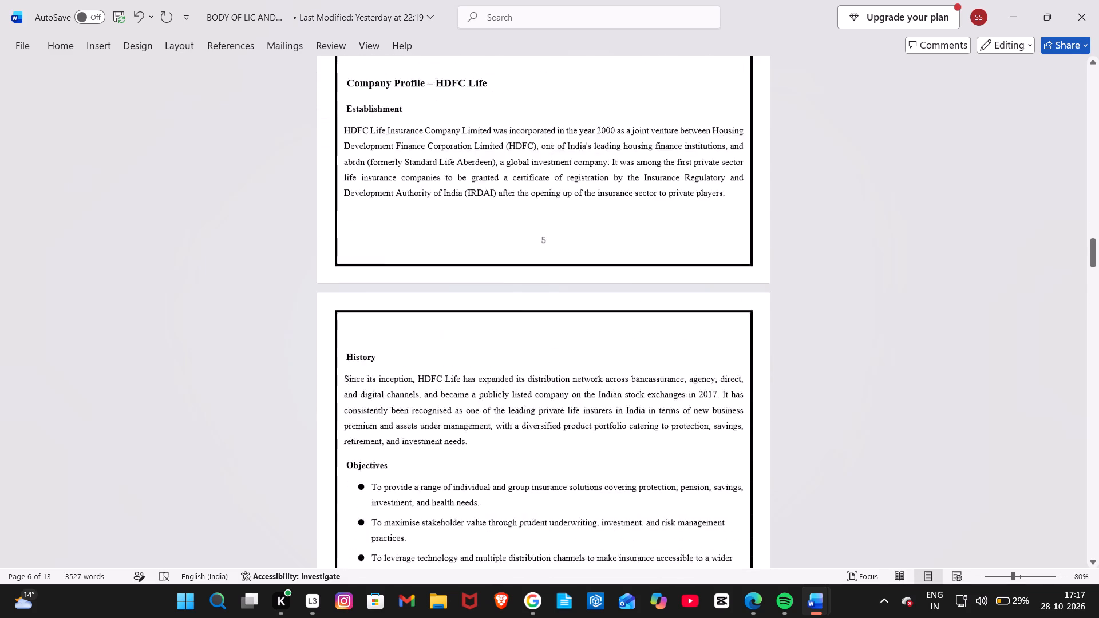
{"action": "scroll", "coordinate": [532, 251], "scroll_direction": "up", "scroll_amount": 6}
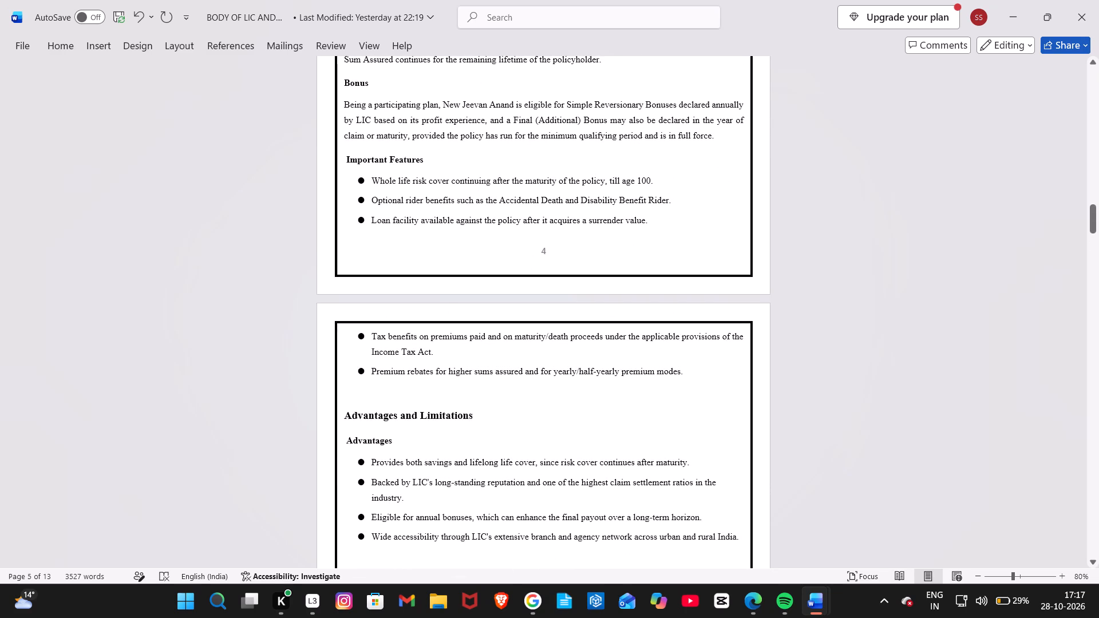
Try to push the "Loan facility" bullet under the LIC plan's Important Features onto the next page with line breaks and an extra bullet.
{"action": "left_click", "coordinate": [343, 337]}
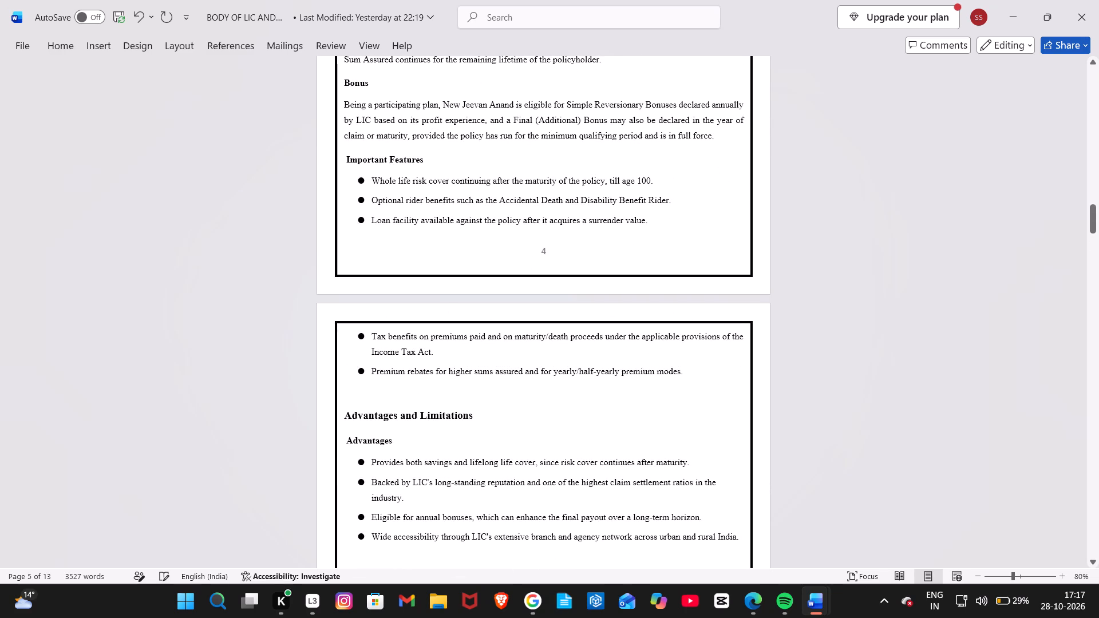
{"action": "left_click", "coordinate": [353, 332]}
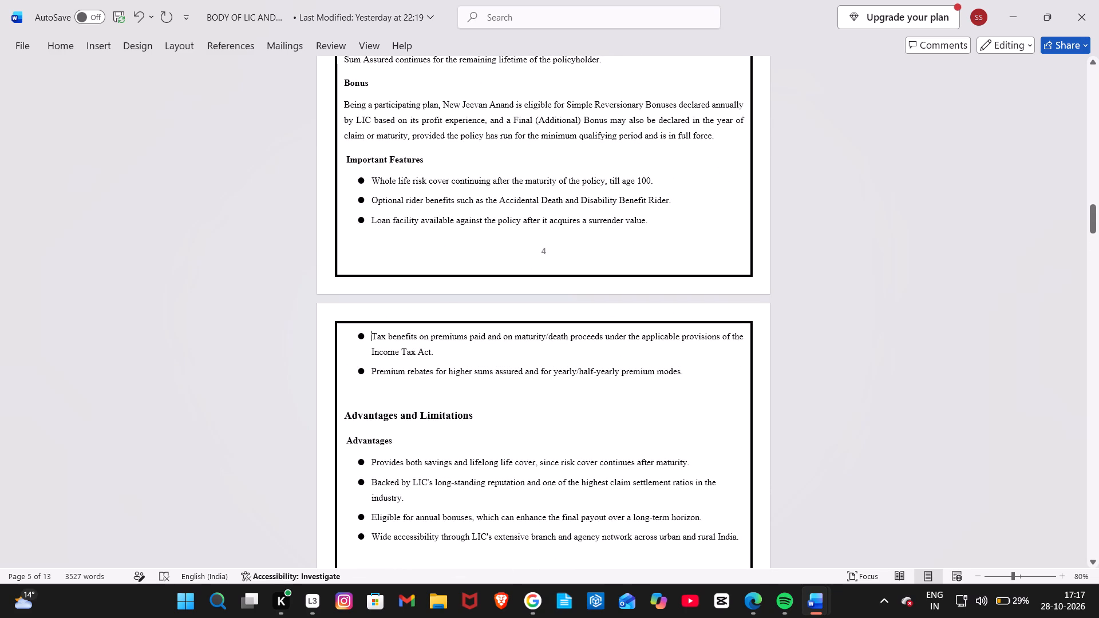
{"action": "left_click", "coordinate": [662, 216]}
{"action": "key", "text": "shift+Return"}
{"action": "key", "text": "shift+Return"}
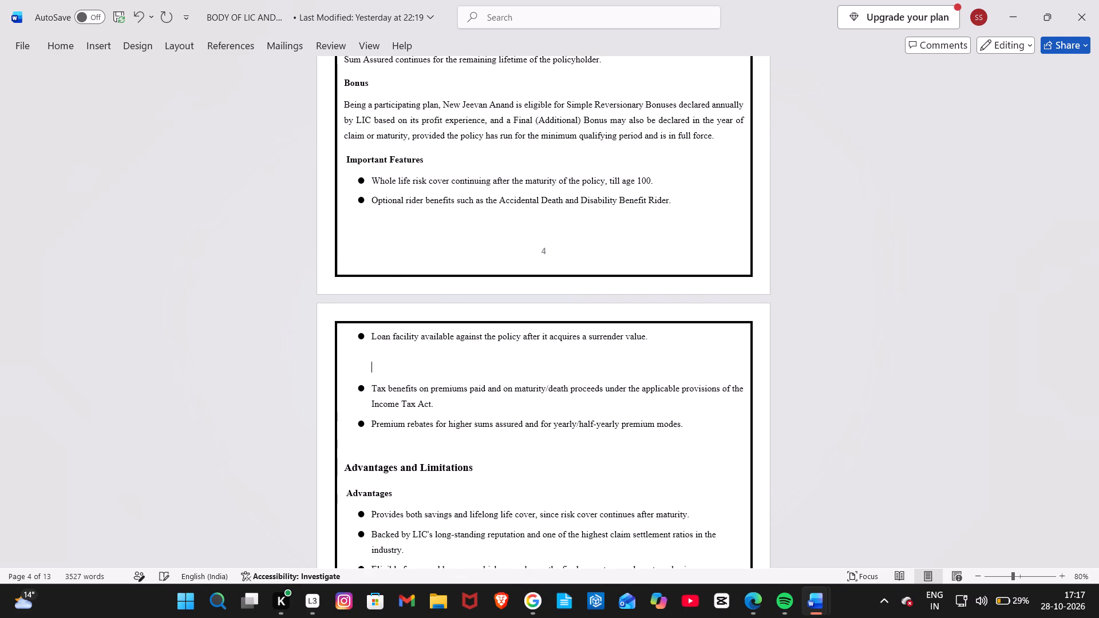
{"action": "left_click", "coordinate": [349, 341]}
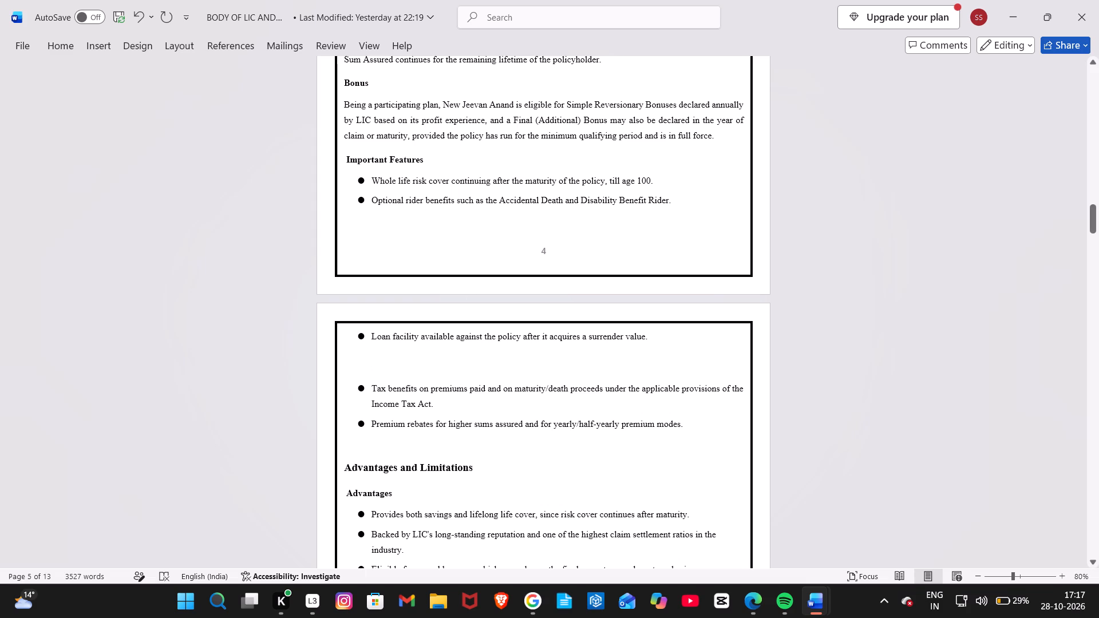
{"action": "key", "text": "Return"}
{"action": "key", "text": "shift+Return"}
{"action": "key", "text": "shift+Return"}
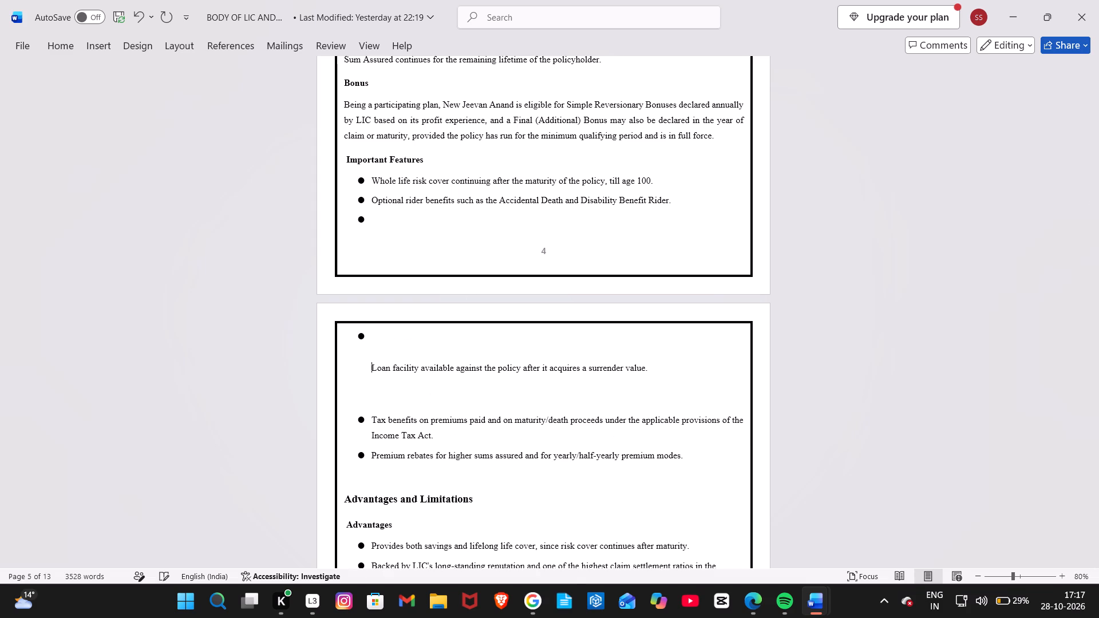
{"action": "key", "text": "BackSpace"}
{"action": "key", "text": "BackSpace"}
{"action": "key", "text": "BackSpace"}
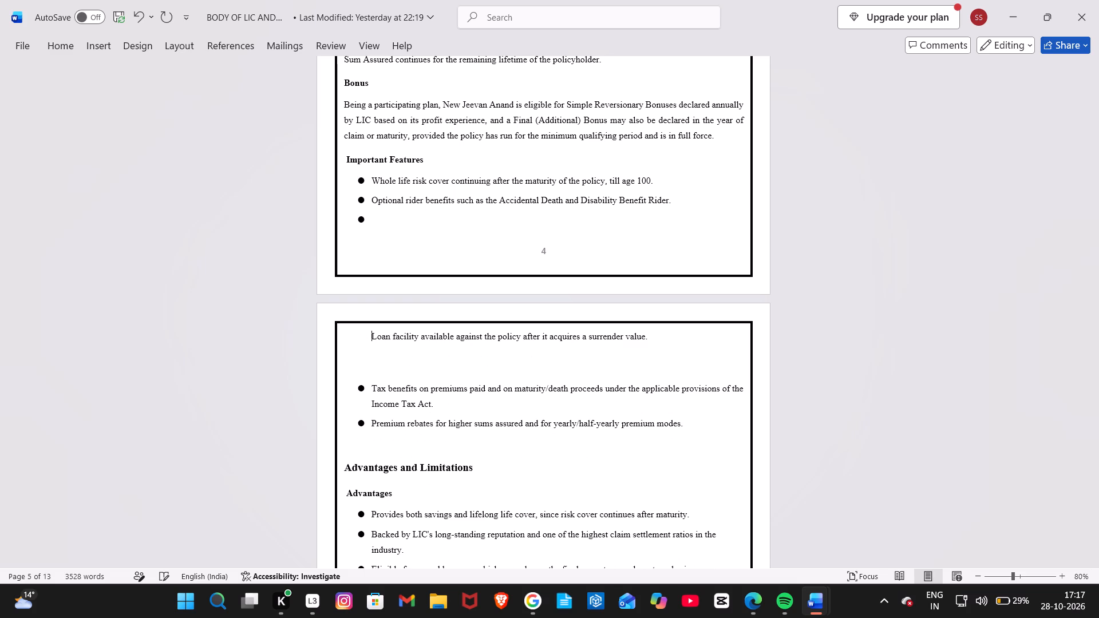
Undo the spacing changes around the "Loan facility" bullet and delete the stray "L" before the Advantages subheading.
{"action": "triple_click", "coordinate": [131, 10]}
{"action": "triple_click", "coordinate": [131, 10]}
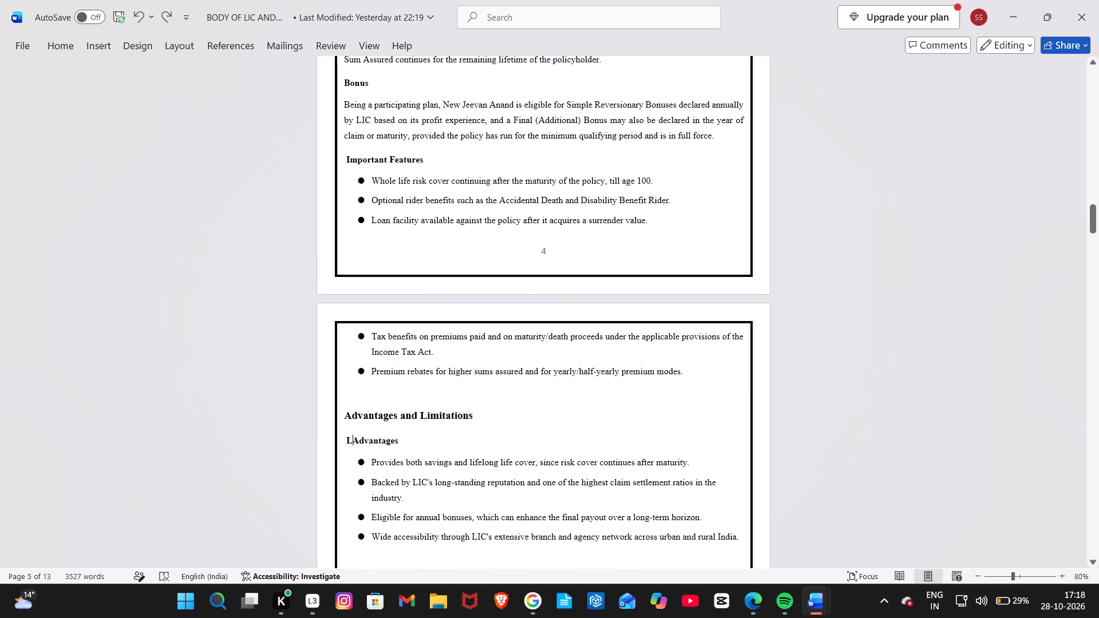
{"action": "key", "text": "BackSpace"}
Review the layout from the LIC Limitations list through the HDFC Life company profile to the Sanchay Plus objectives.
{"action": "scroll", "coordinate": [333, 418], "scroll_direction": "down", "scroll_amount": 6}
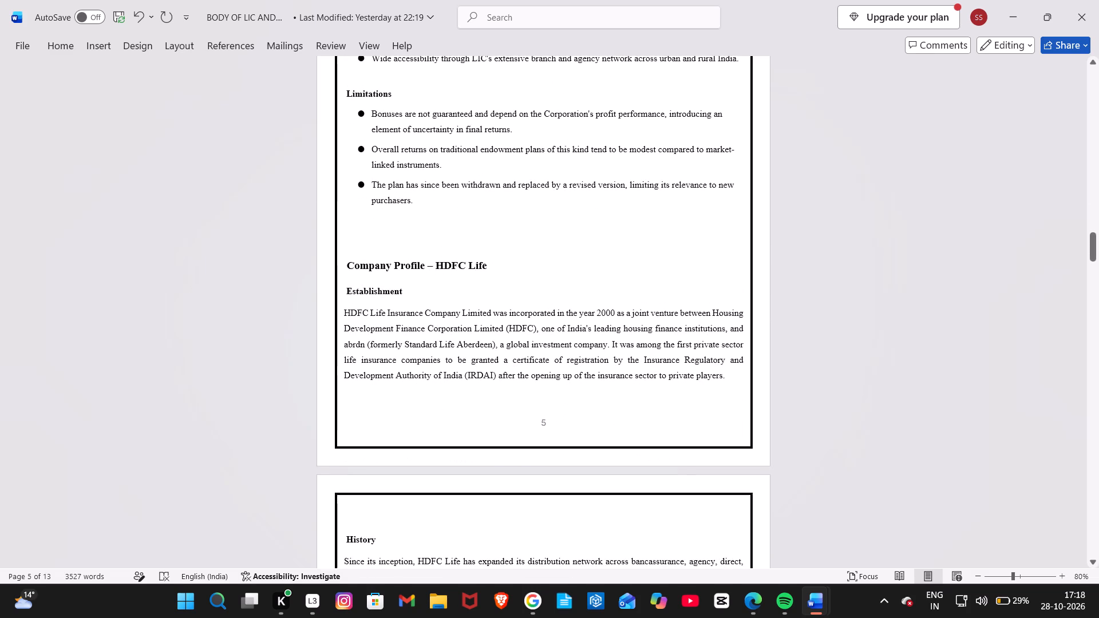
{"action": "scroll", "coordinate": [333, 418], "scroll_direction": "down", "scroll_amount": 3}
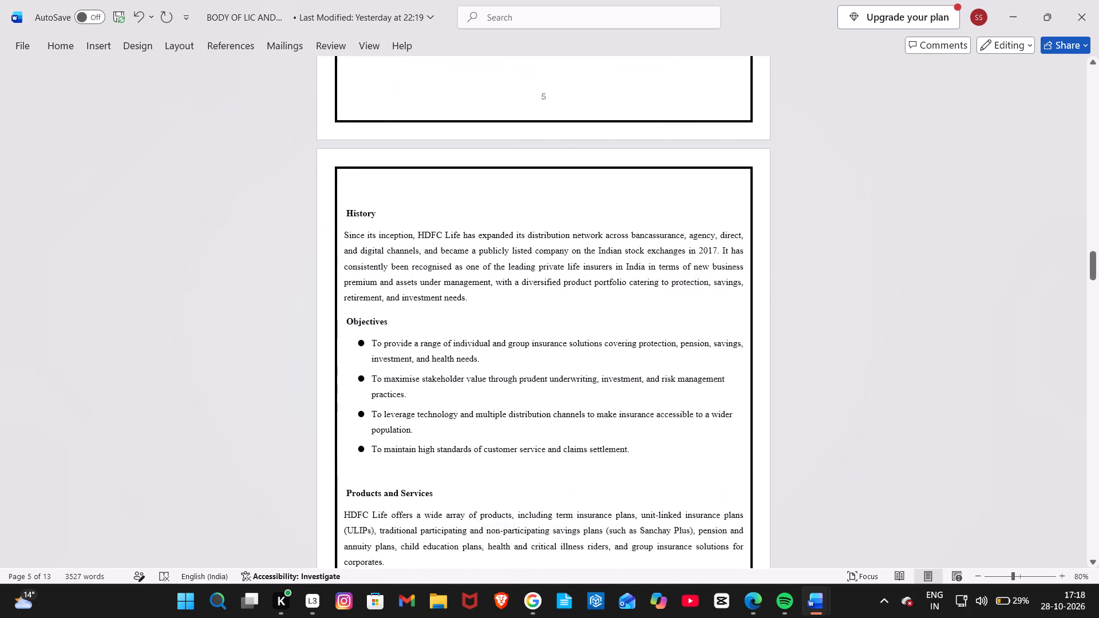
{"action": "scroll", "coordinate": [333, 418], "scroll_direction": "down", "scroll_amount": 2}
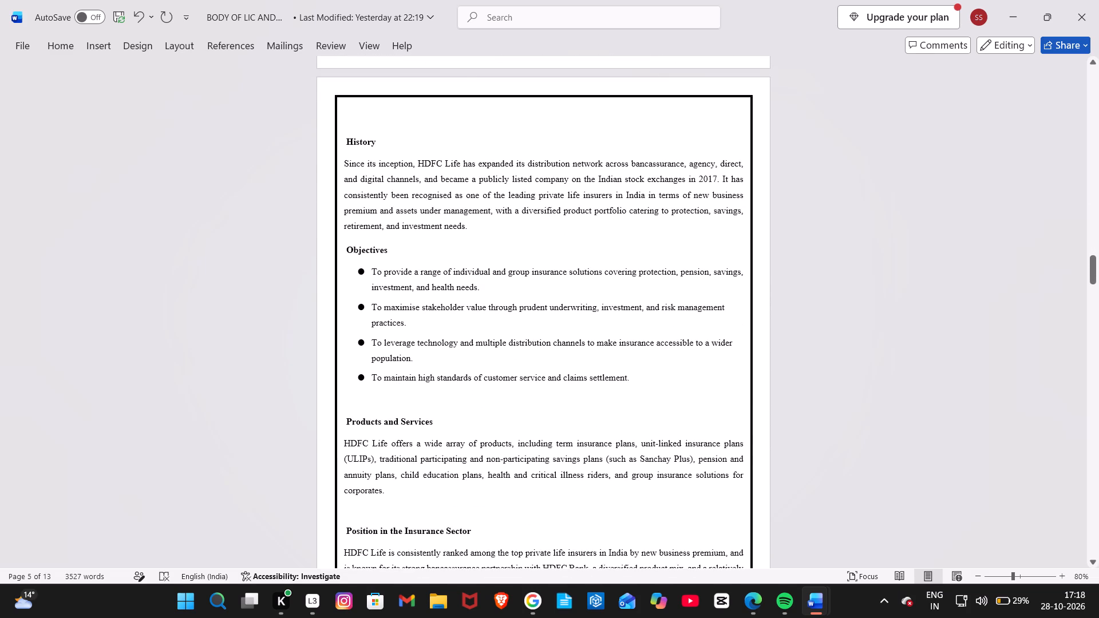
{"action": "scroll", "coordinate": [333, 418], "scroll_direction": "down", "scroll_amount": 3}
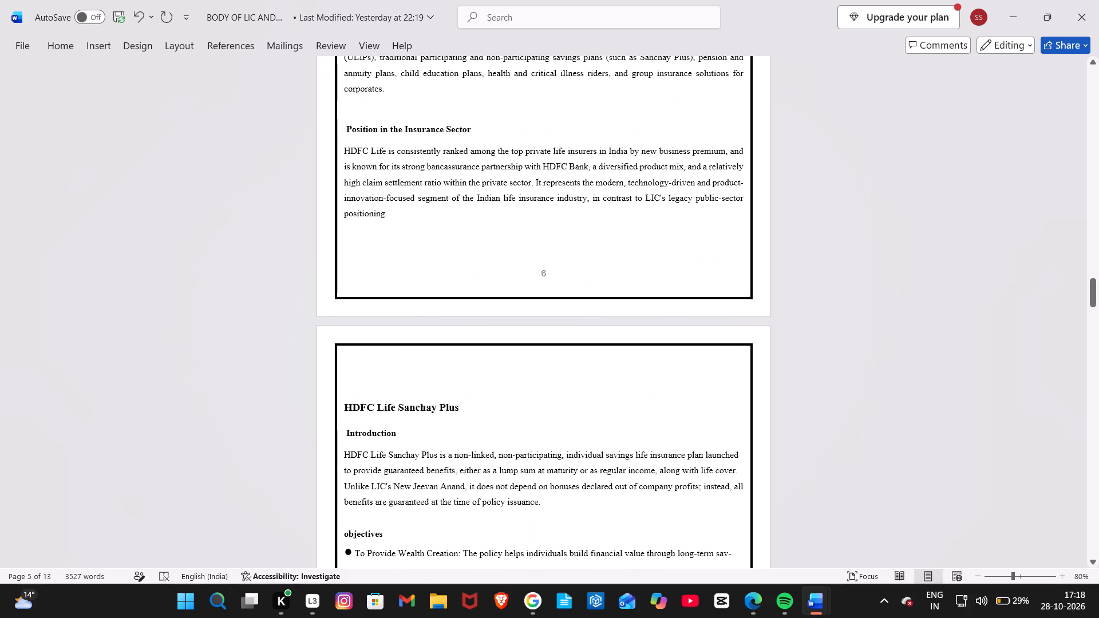
{"action": "scroll", "coordinate": [333, 418], "scroll_direction": "down", "scroll_amount": 2}
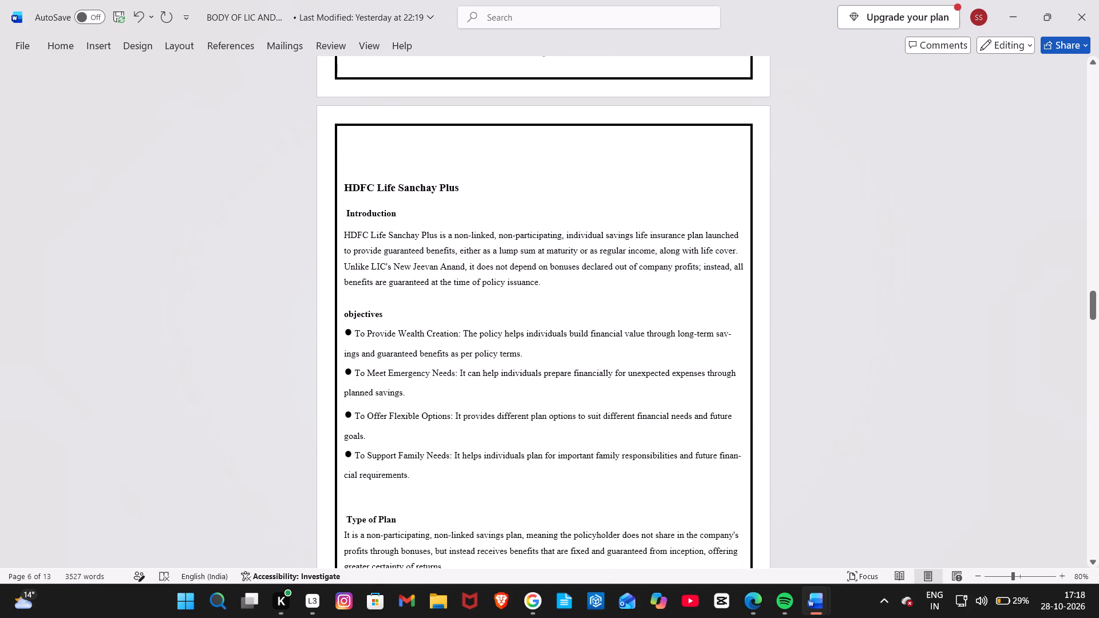
Review the page layout of the HDFC Life Sanchay Plus section from its objectives through the Limitations list.
{"action": "scroll", "coordinate": [333, 418], "scroll_direction": "down", "scroll_amount": 1}
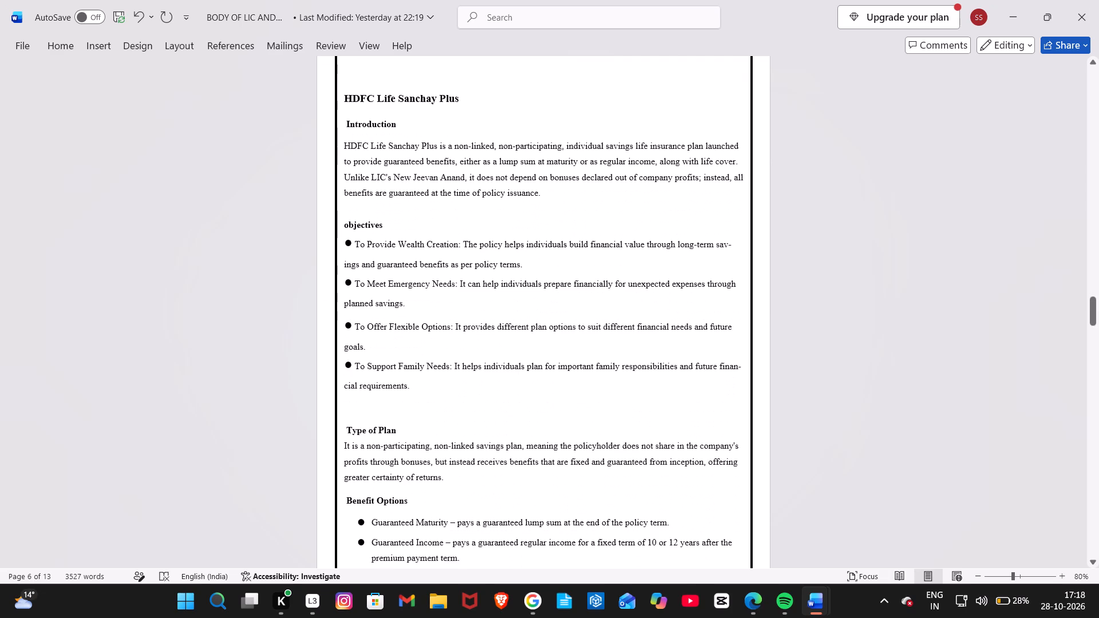
{"action": "scroll", "coordinate": [333, 418], "scroll_direction": "down", "scroll_amount": 4}
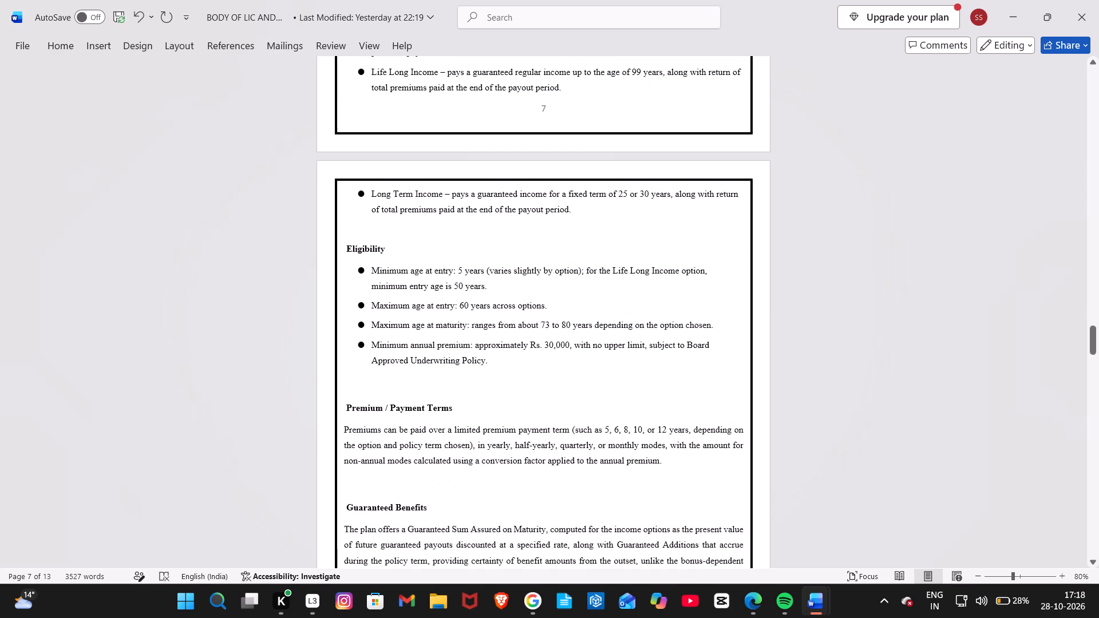
{"action": "scroll", "coordinate": [333, 418], "scroll_direction": "down", "scroll_amount": 5}
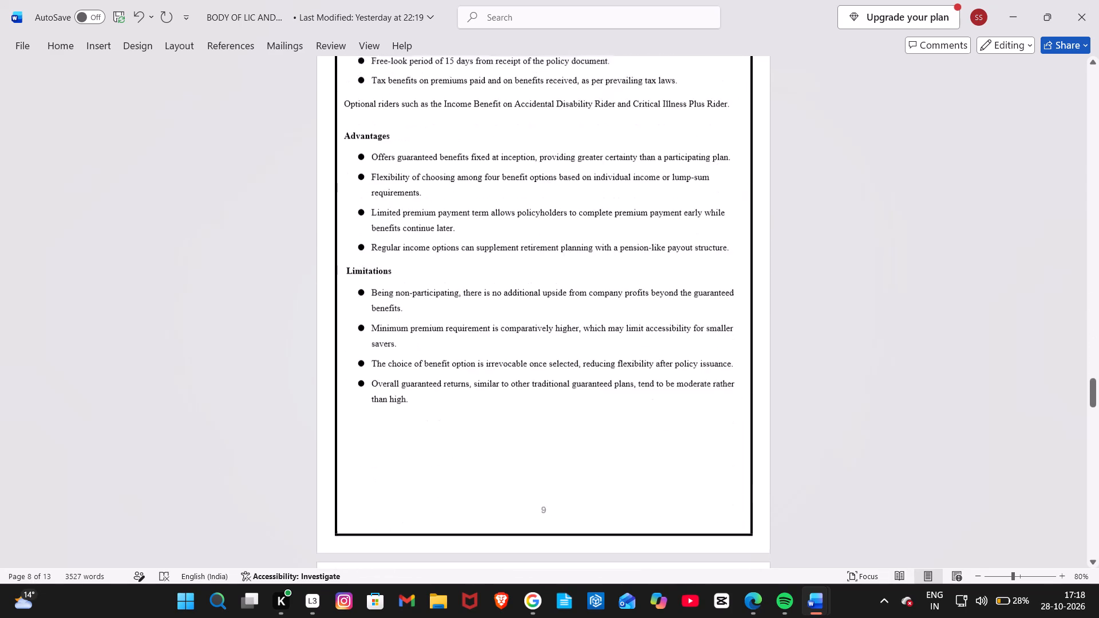
{"action": "scroll", "coordinate": [333, 418], "scroll_direction": "down", "scroll_amount": 2}
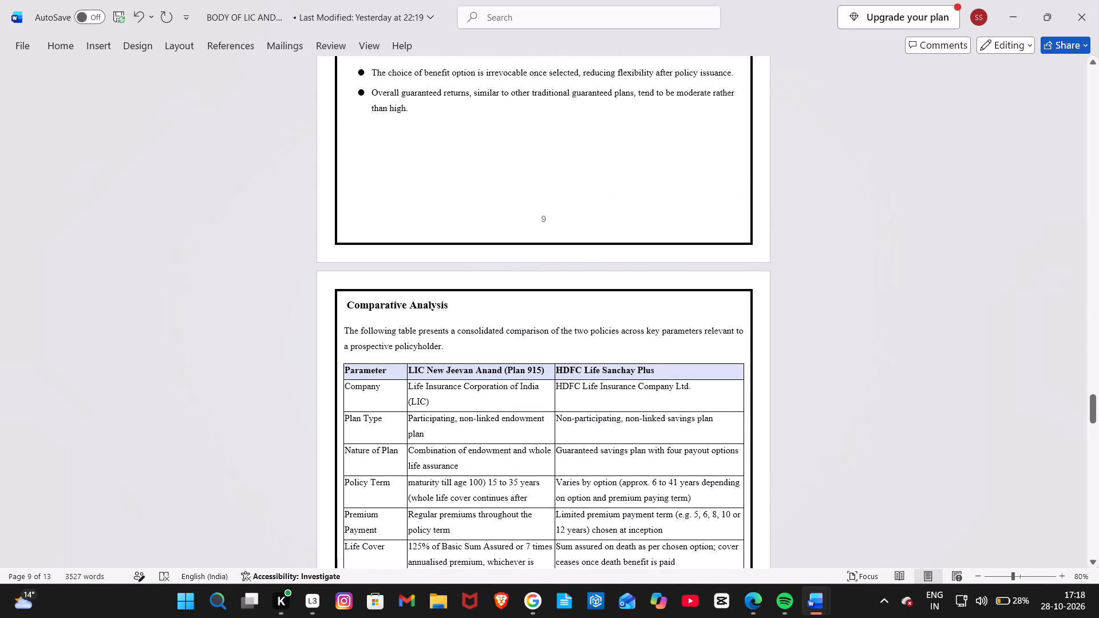
Review the layout from the Comparative Analysis table through Findings and Suggestion and the Conclusion to the Bibliography heading.
{"action": "left_click", "coordinate": [333, 418]}
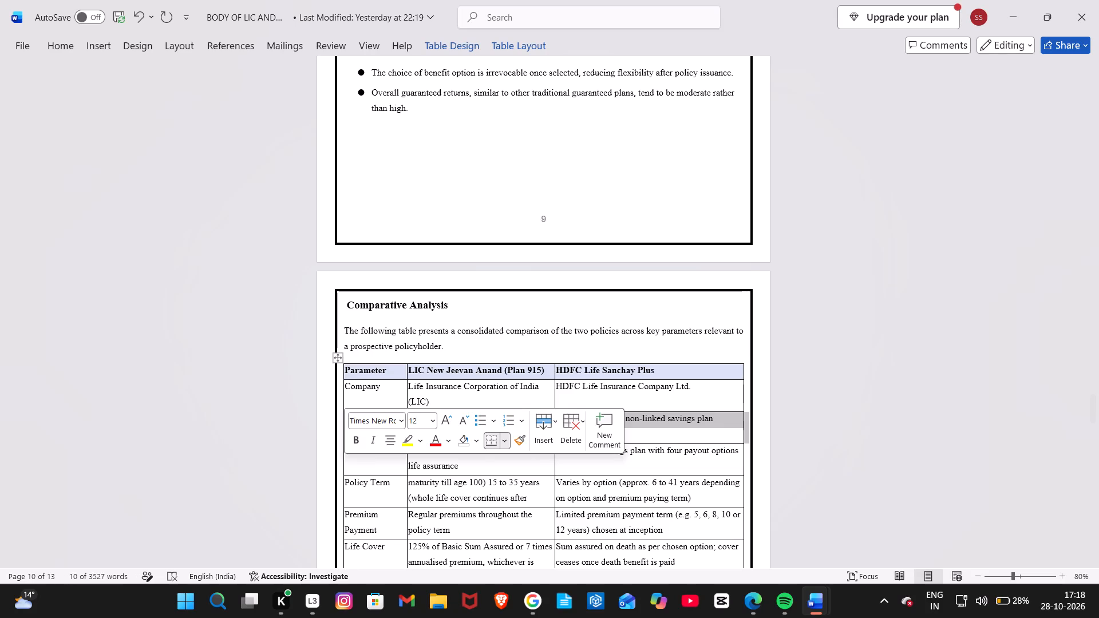
{"action": "scroll", "coordinate": [333, 418], "scroll_direction": "down", "scroll_amount": 1}
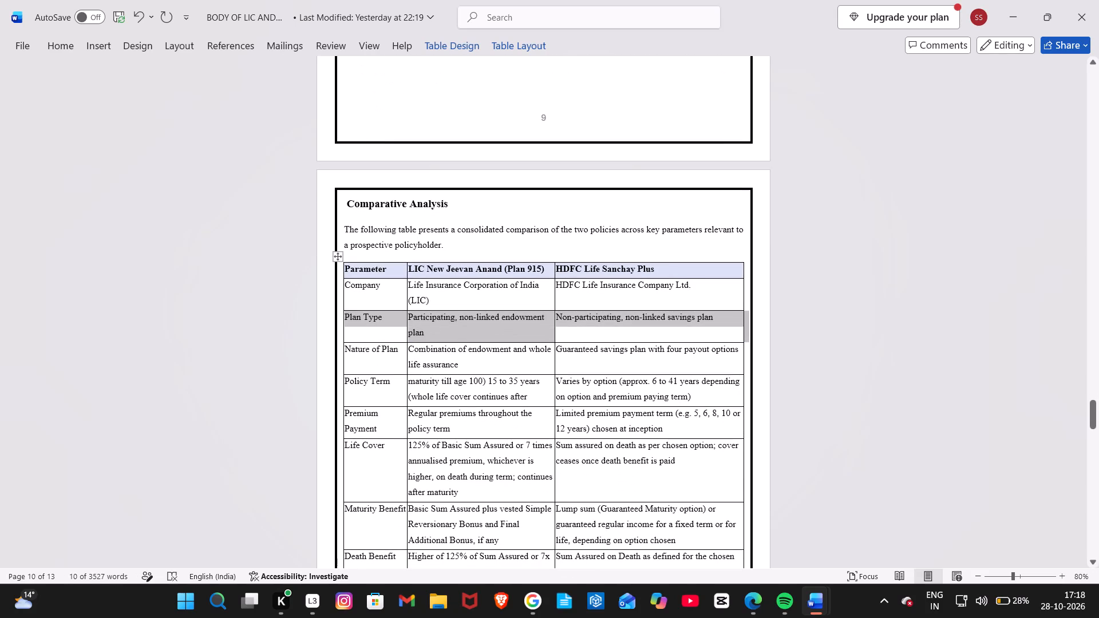
{"action": "left_click", "coordinate": [488, 338]}
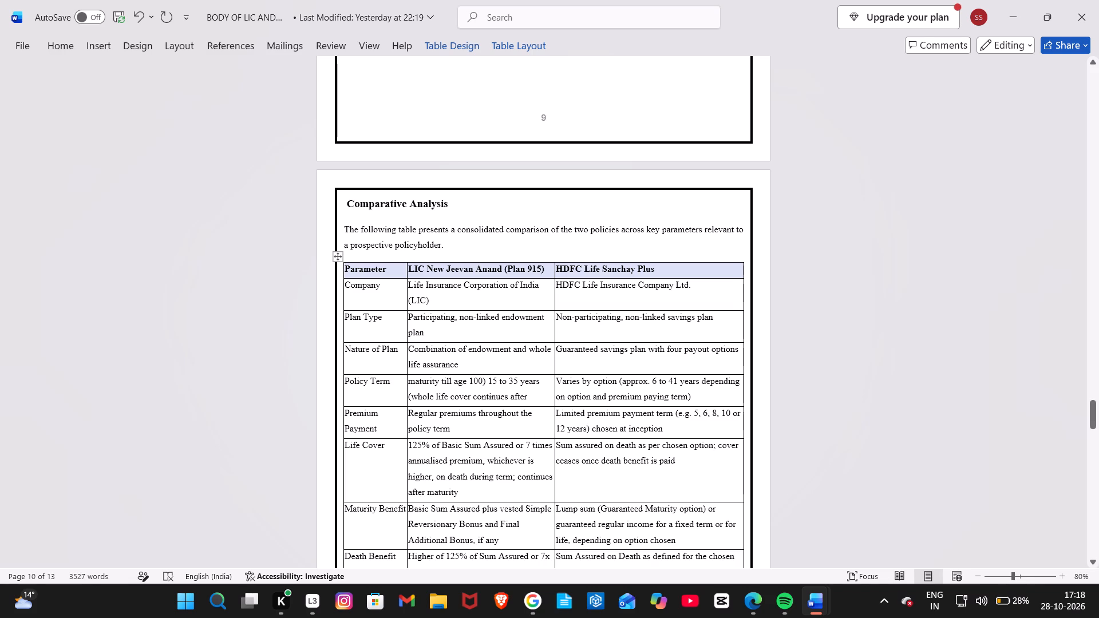
{"action": "scroll", "coordinate": [468, 359], "scroll_direction": "down", "scroll_amount": 3}
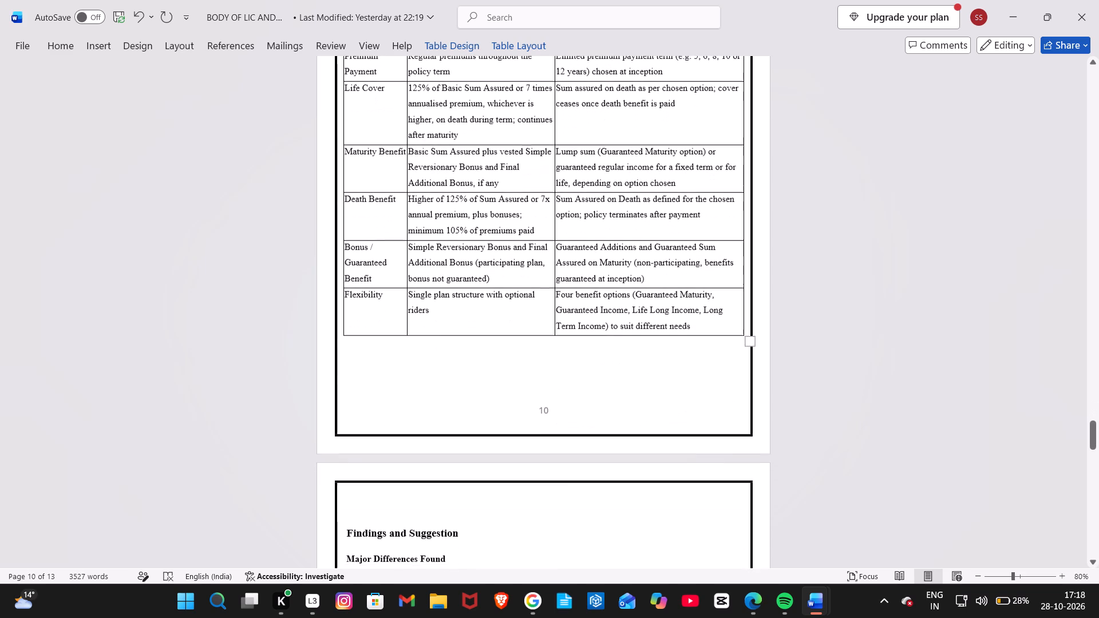
{"action": "scroll", "coordinate": [468, 359], "scroll_direction": "down", "scroll_amount": 3}
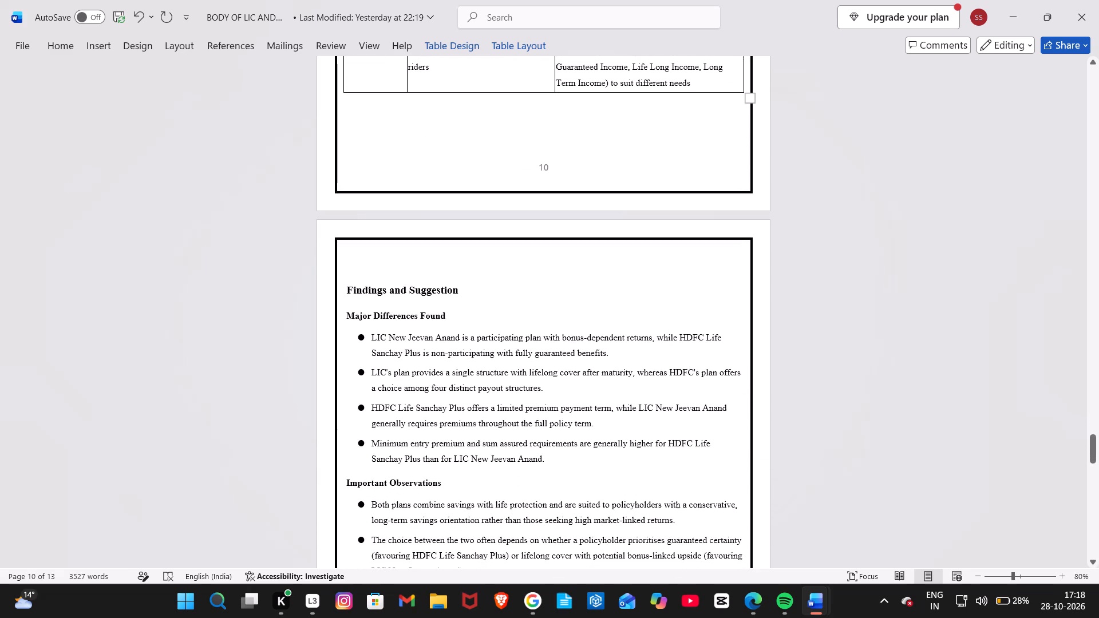
{"action": "scroll", "coordinate": [468, 359], "scroll_direction": "down", "scroll_amount": 2}
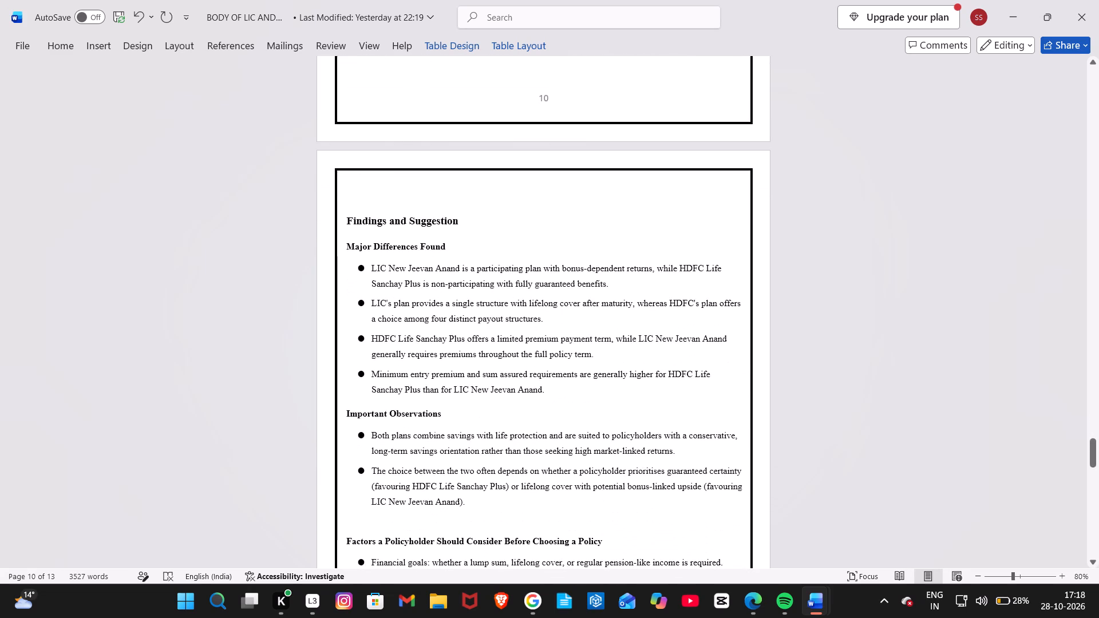
{"action": "scroll", "coordinate": [468, 359], "scroll_direction": "down", "scroll_amount": 3}
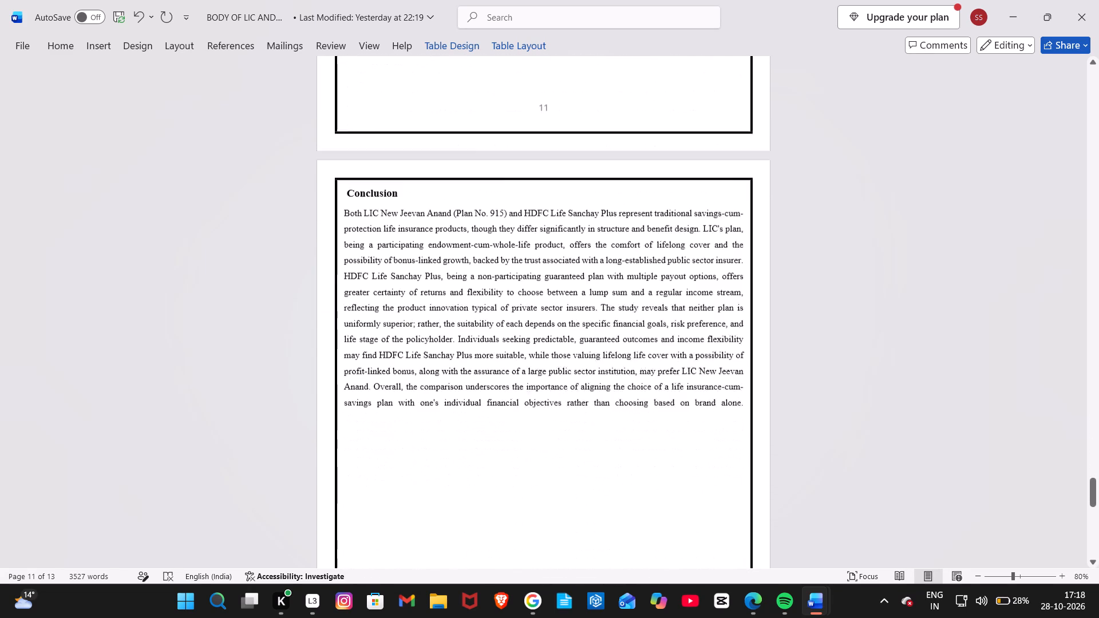
{"action": "scroll", "coordinate": [468, 359], "scroll_direction": "down", "scroll_amount": 2}
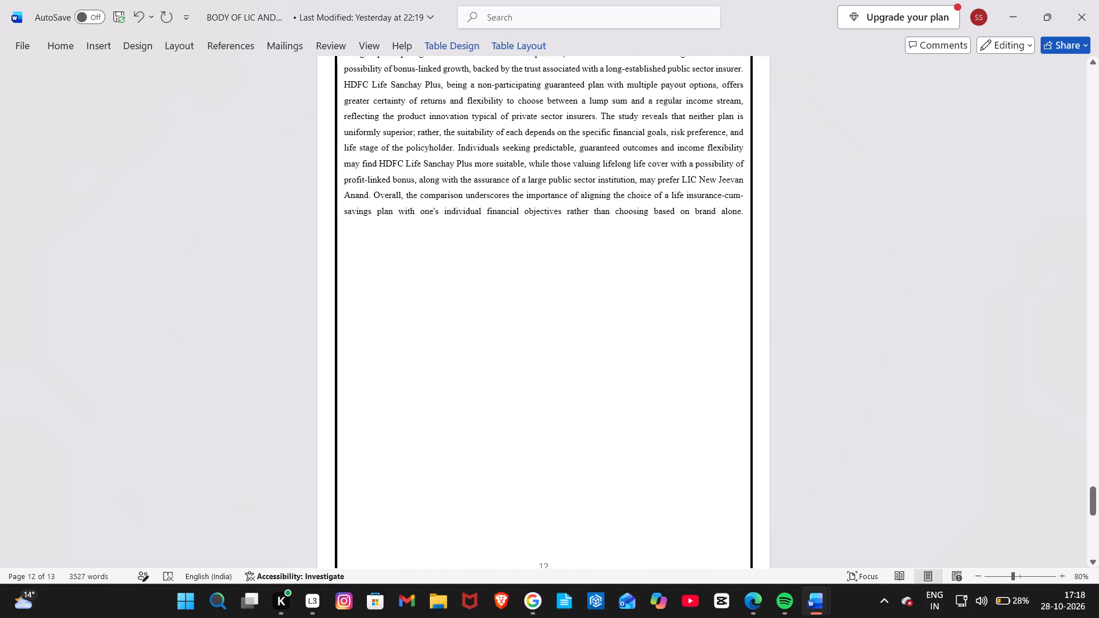
{"action": "scroll", "coordinate": [468, 359], "scroll_direction": "down", "scroll_amount": 1}
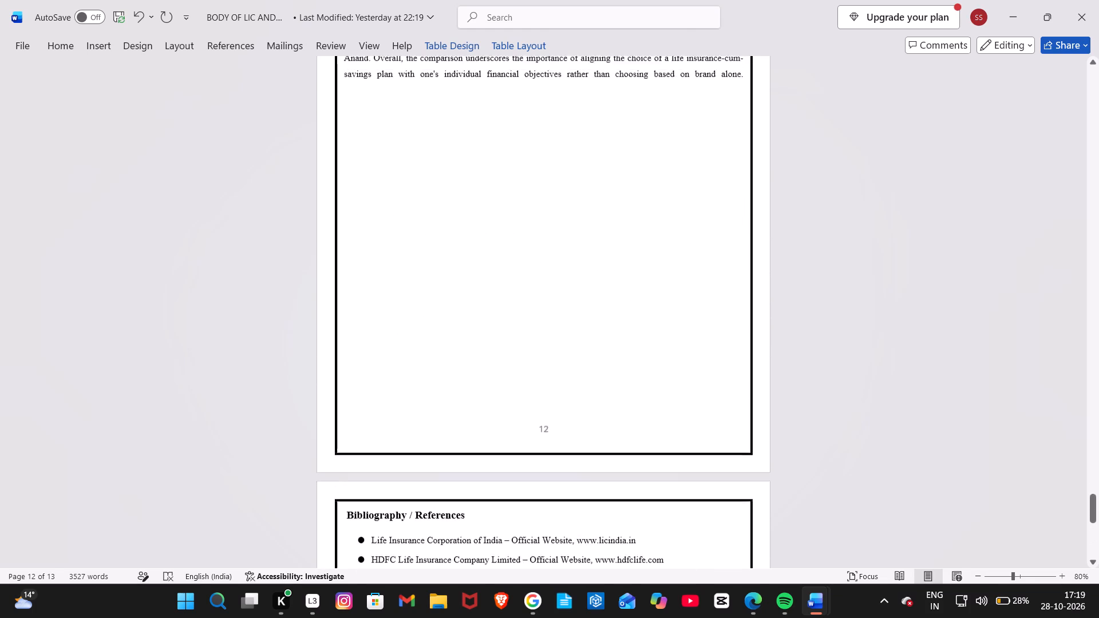
Recheck the pages backward from Findings and Suggestion through the comparison table to the Sanchay Plus Benefit Options.
{"action": "scroll", "coordinate": [468, 359], "scroll_direction": "up", "scroll_amount": 7}
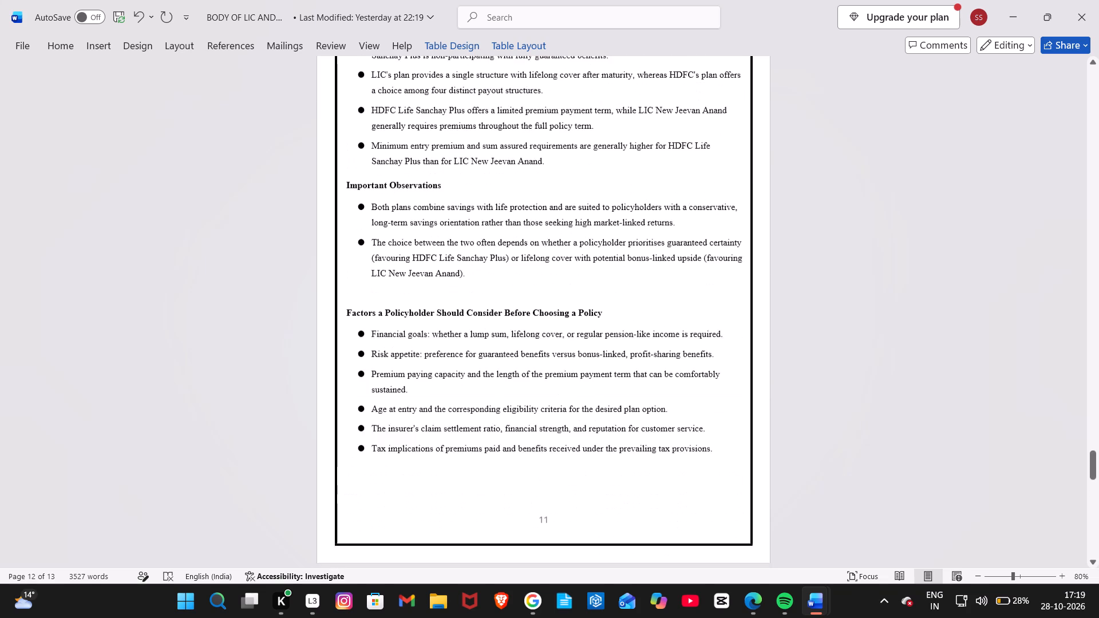
{"action": "scroll", "coordinate": [456, 394], "scroll_direction": "up", "scroll_amount": 1}
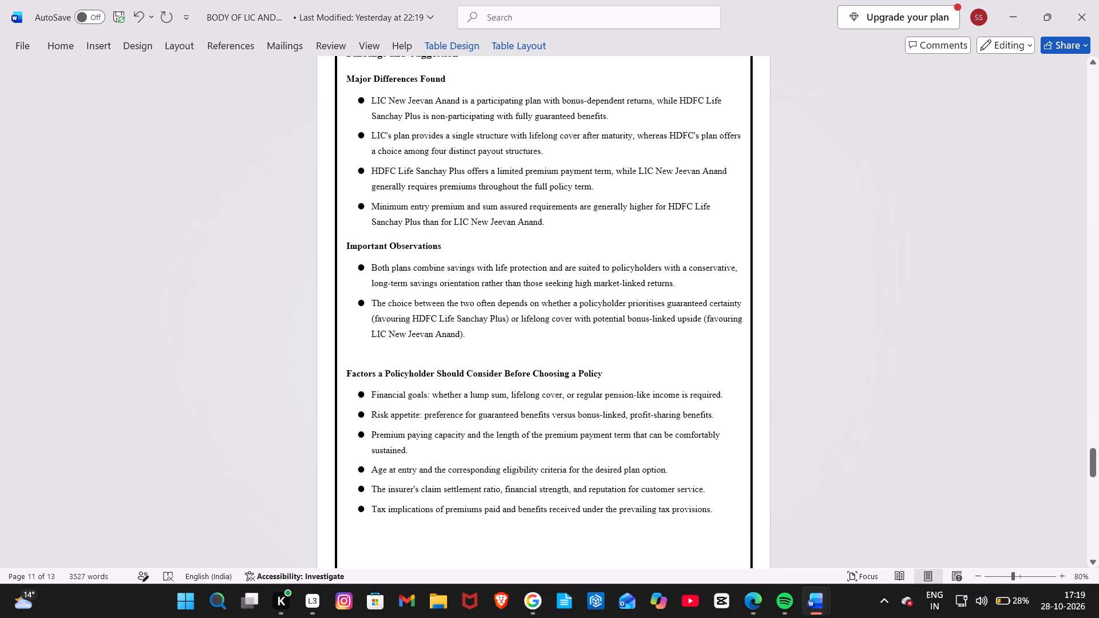
{"action": "scroll", "coordinate": [456, 394], "scroll_direction": "up", "scroll_amount": 1}
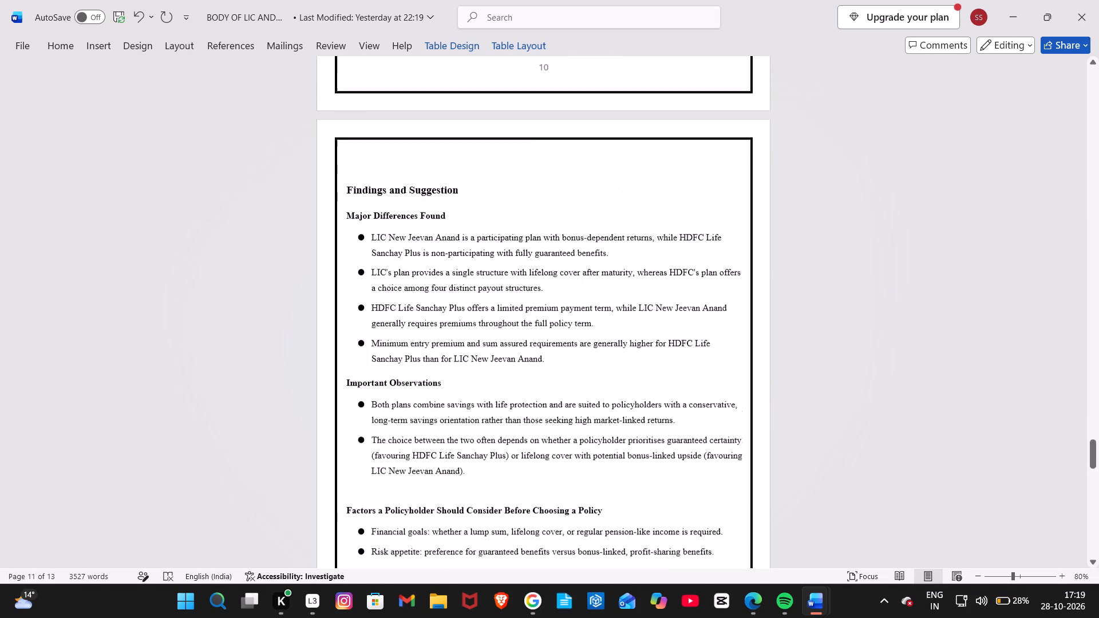
{"action": "scroll", "coordinate": [456, 394], "scroll_direction": "up", "scroll_amount": 1}
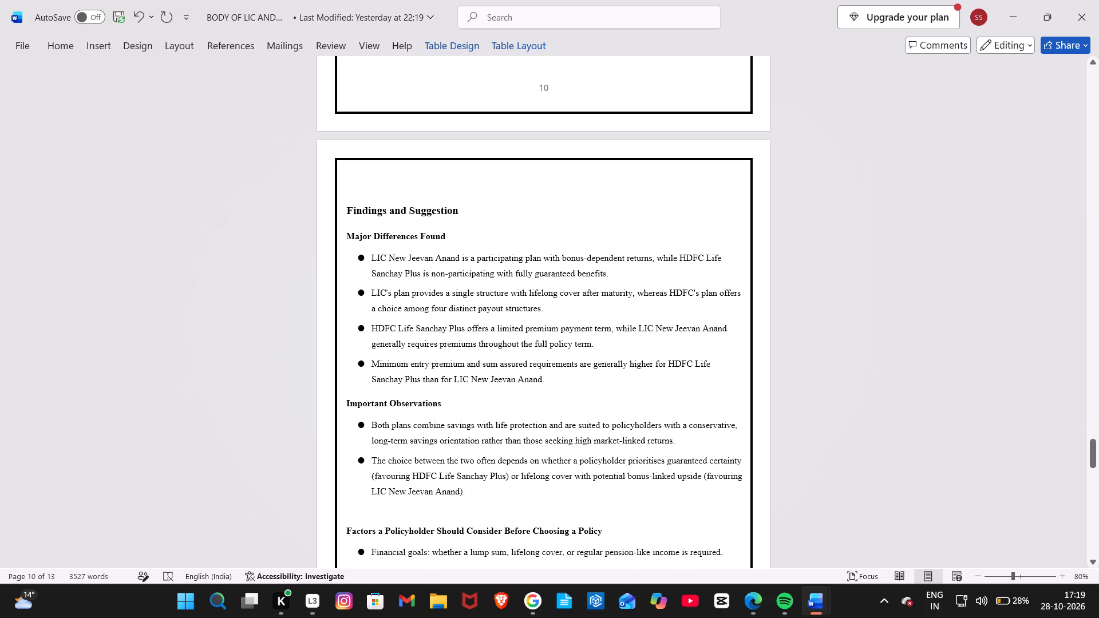
{"action": "scroll", "coordinate": [480, 417], "scroll_direction": "up", "scroll_amount": 5}
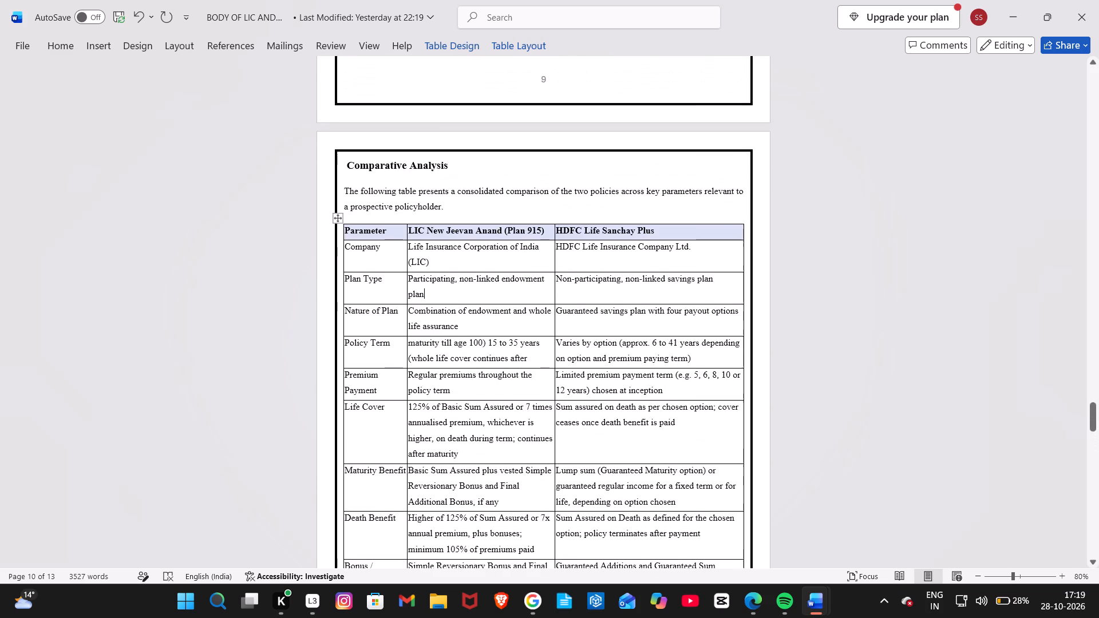
{"action": "scroll", "coordinate": [480, 417], "scroll_direction": "up", "scroll_amount": 1}
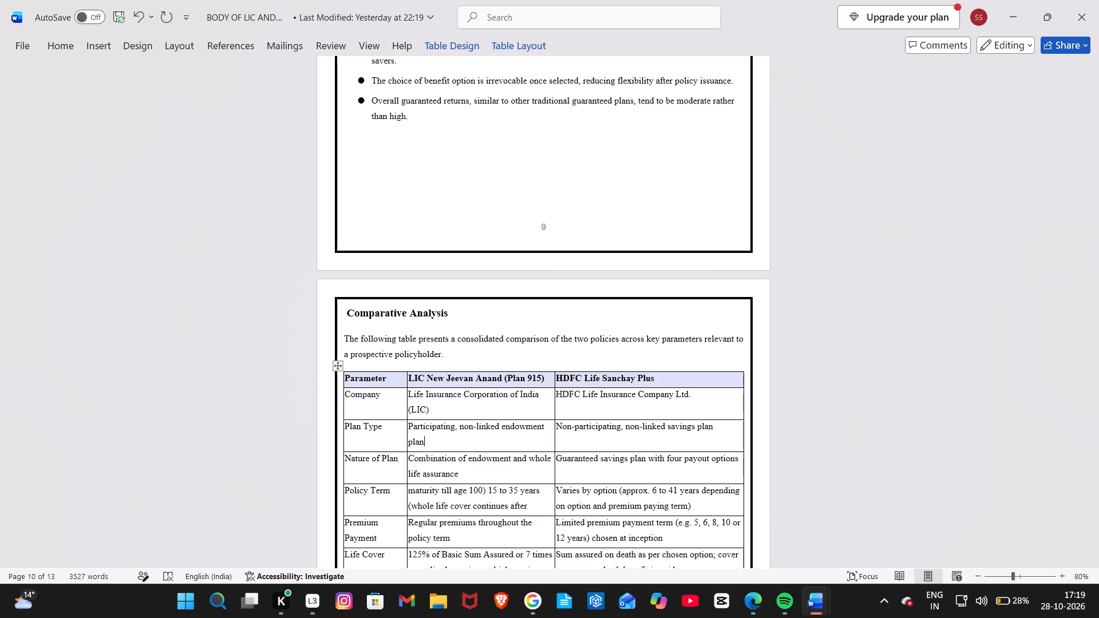
{"action": "scroll", "coordinate": [480, 417], "scroll_direction": "up", "scroll_amount": 3}
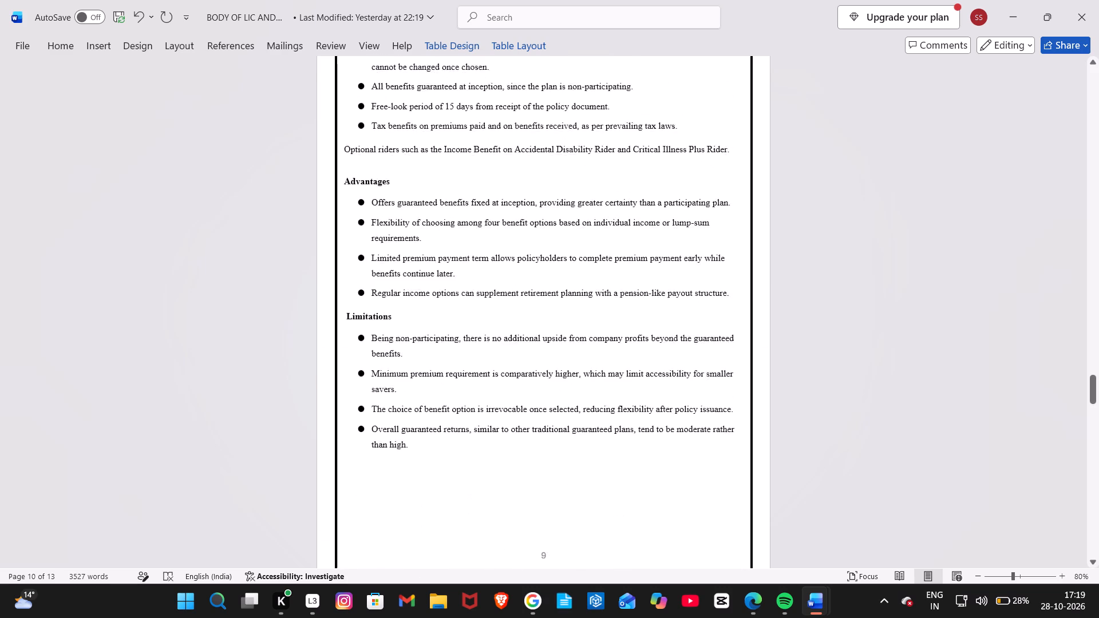
{"action": "scroll", "coordinate": [480, 417], "scroll_direction": "up", "scroll_amount": 1}
{"action": "scroll", "coordinate": [480, 417], "scroll_direction": "down", "scroll_amount": 1}
{"action": "scroll", "coordinate": [480, 417], "scroll_direction": "up", "scroll_amount": 1}
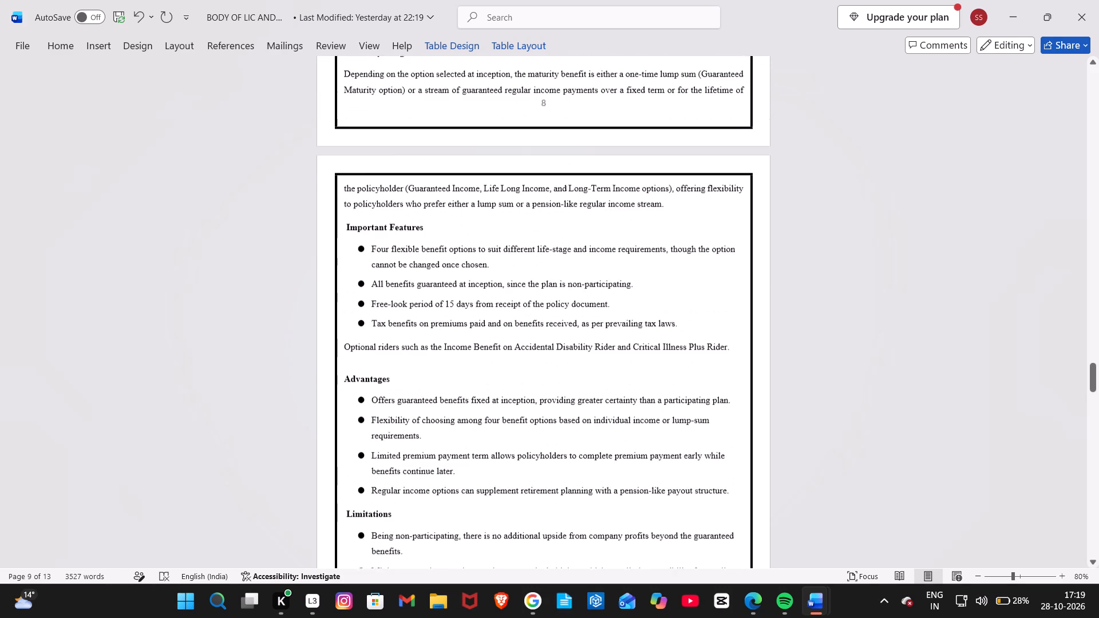
{"action": "scroll", "coordinate": [480, 417], "scroll_direction": "up", "scroll_amount": 3}
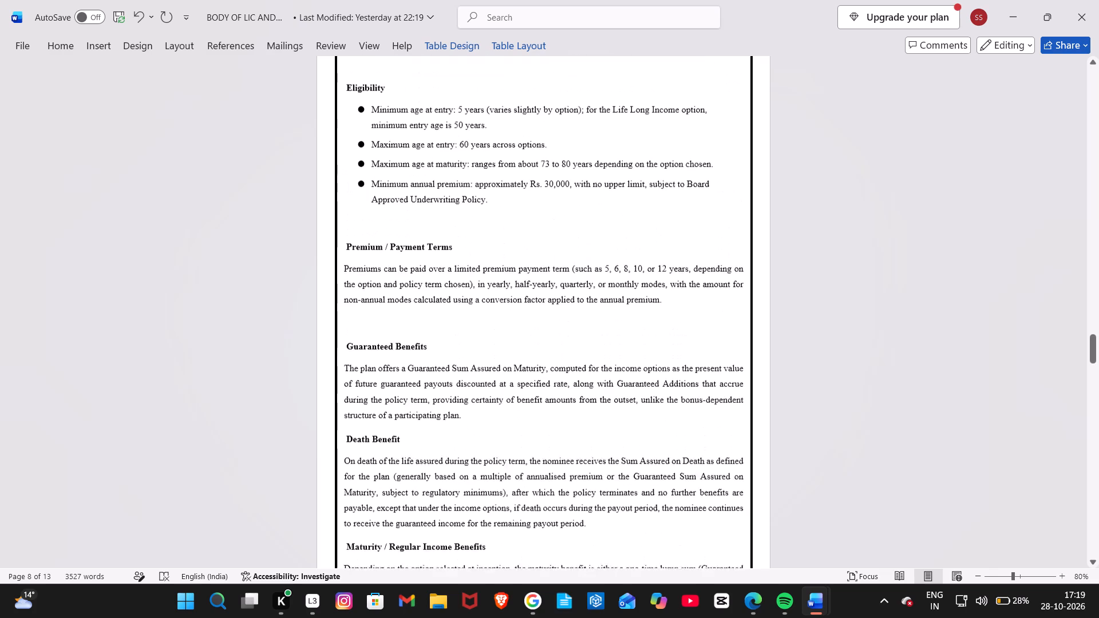
{"action": "scroll", "coordinate": [480, 417], "scroll_direction": "up", "scroll_amount": 4}
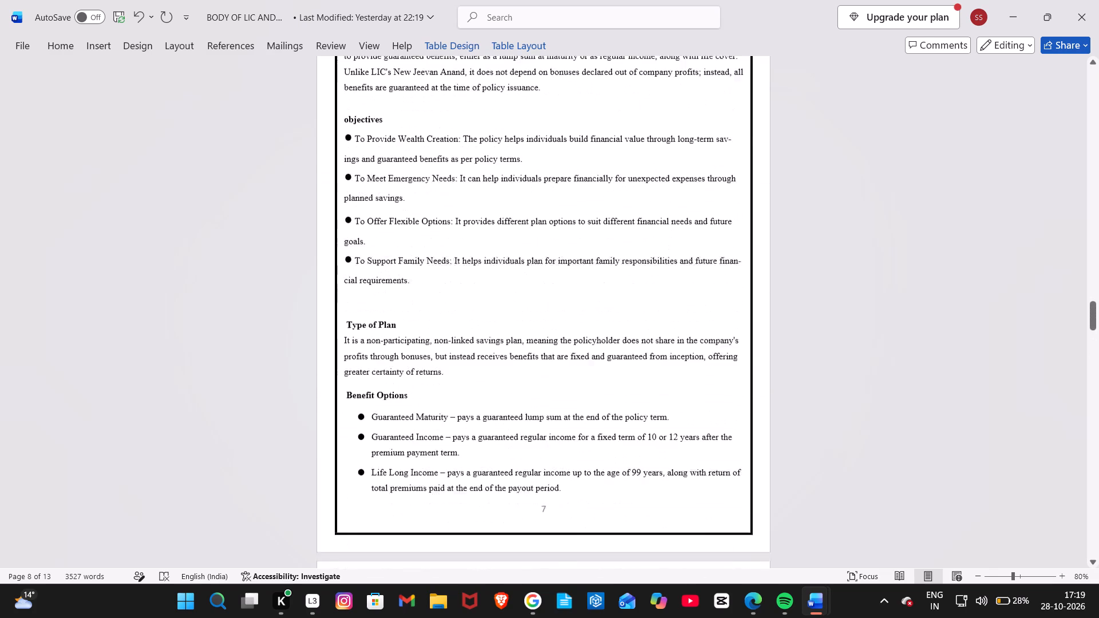
Recheck the pages backward from the Sanchay Plus introduction through both company profiles and the LIC plan to the report's Introduction.
{"action": "scroll", "coordinate": [480, 417], "scroll_direction": "up", "scroll_amount": 1}
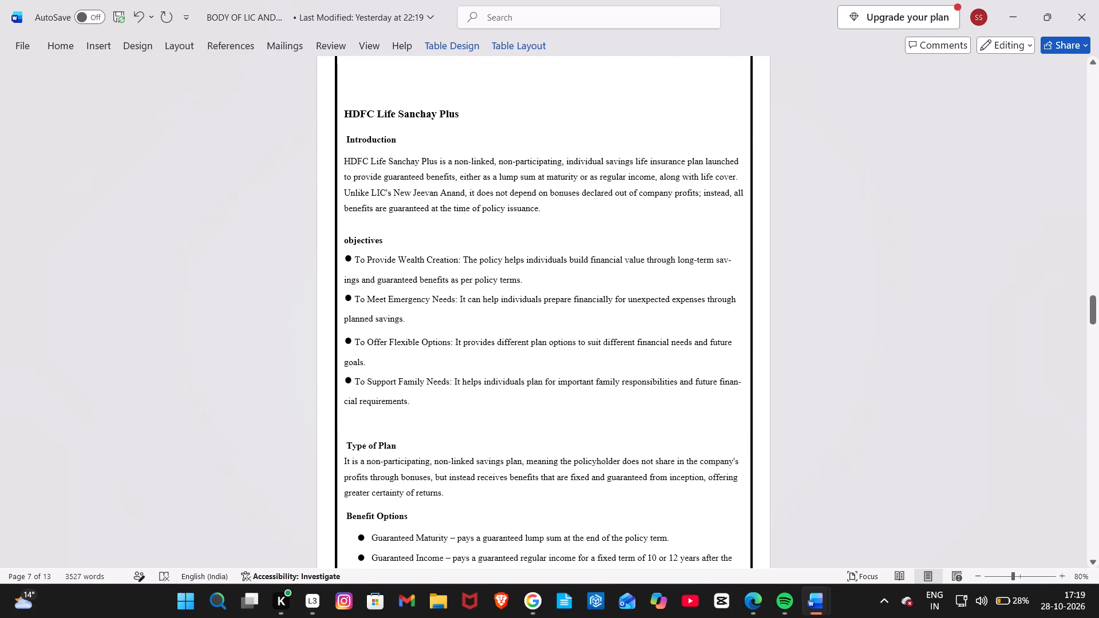
{"action": "scroll", "coordinate": [494, 307], "scroll_direction": "up", "scroll_amount": 3}
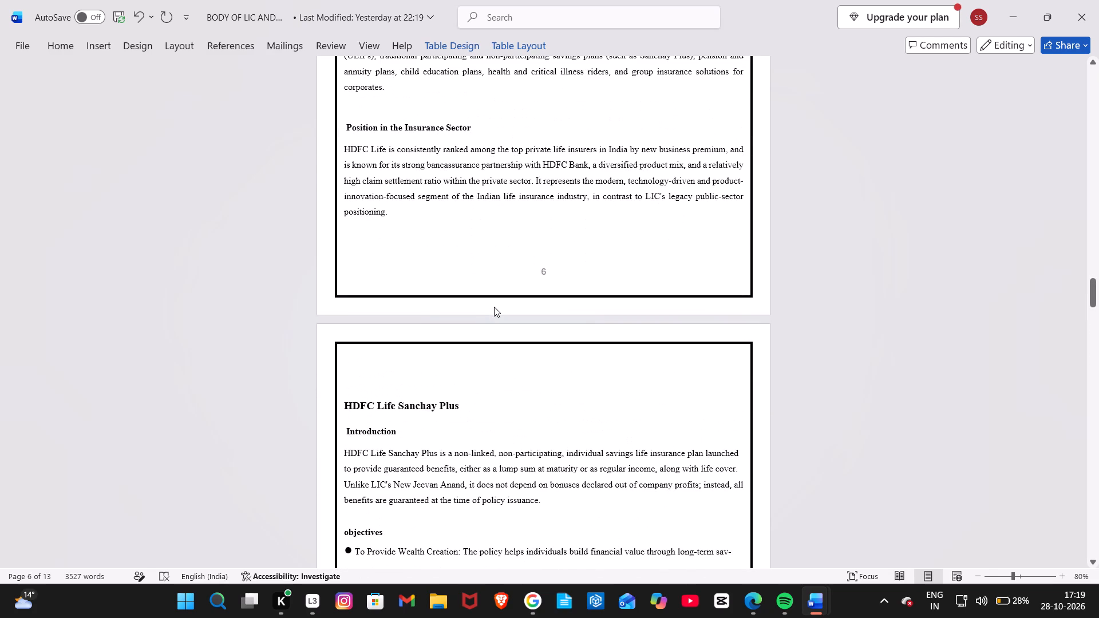
{"action": "scroll", "coordinate": [494, 307], "scroll_direction": "up", "scroll_amount": 4}
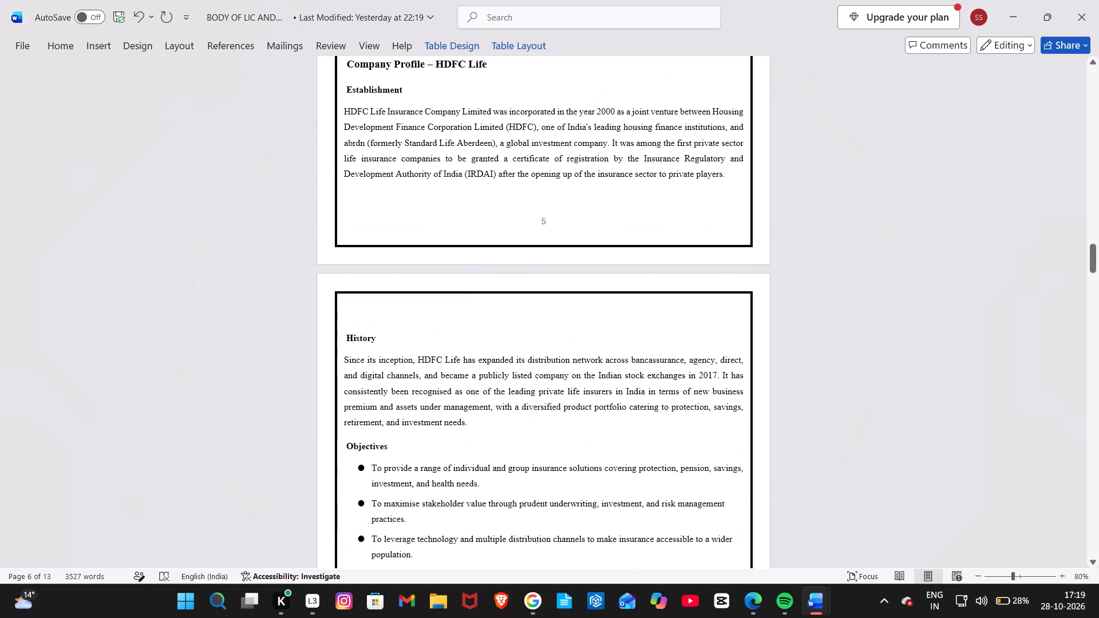
{"action": "scroll", "coordinate": [494, 307], "scroll_direction": "up", "scroll_amount": 3}
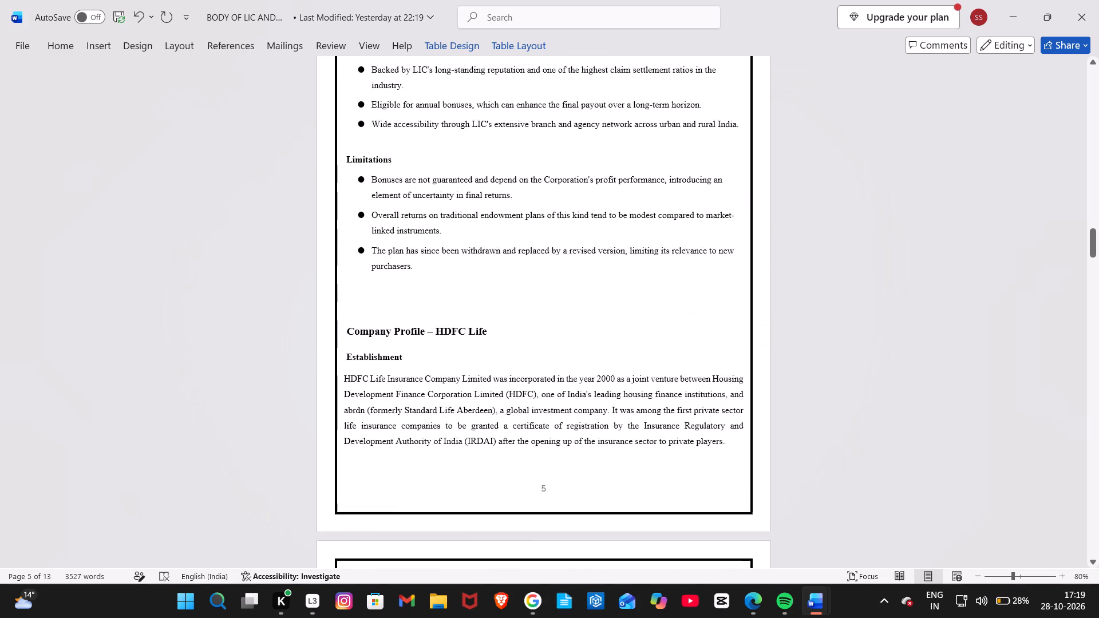
{"action": "scroll", "coordinate": [494, 307], "scroll_direction": "up", "scroll_amount": 4}
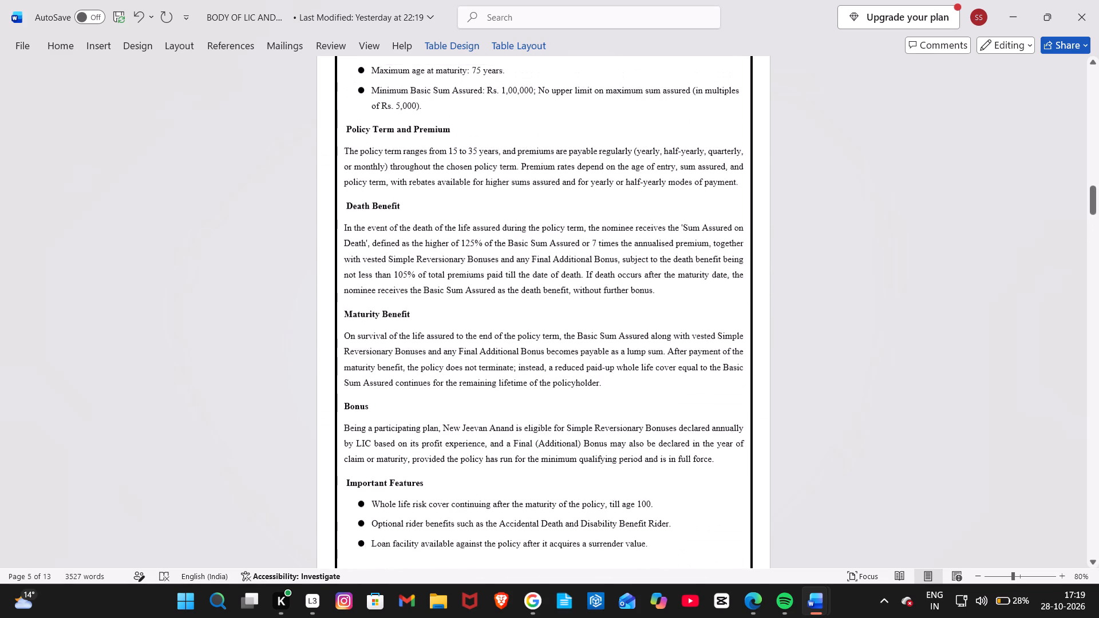
{"action": "scroll", "coordinate": [494, 307], "scroll_direction": "up", "scroll_amount": 4}
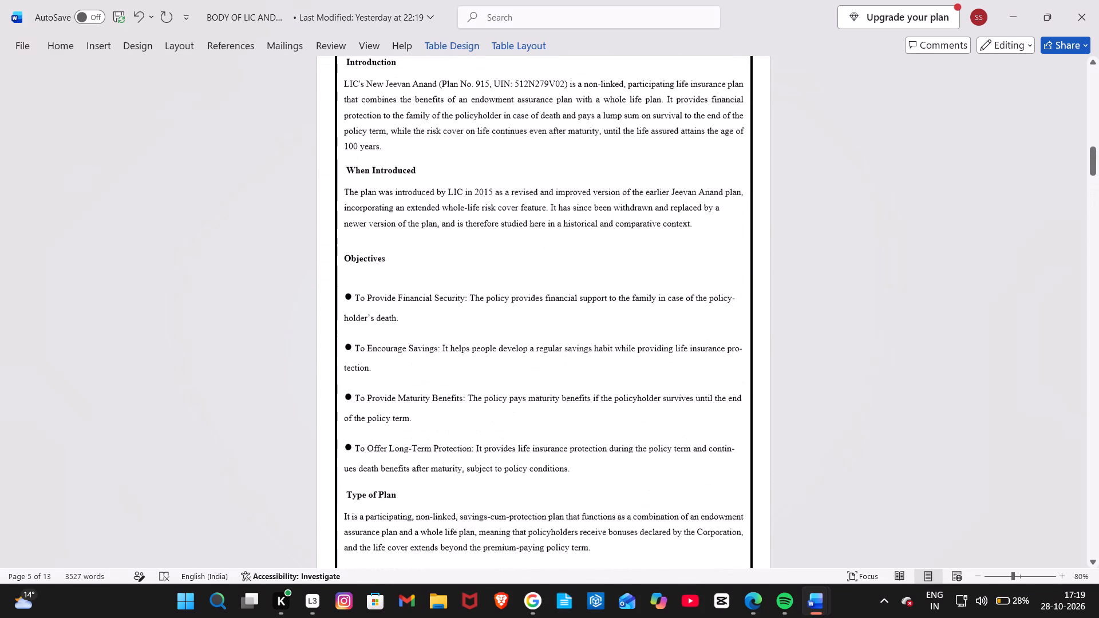
{"action": "scroll", "coordinate": [494, 307], "scroll_direction": "up", "scroll_amount": 3}
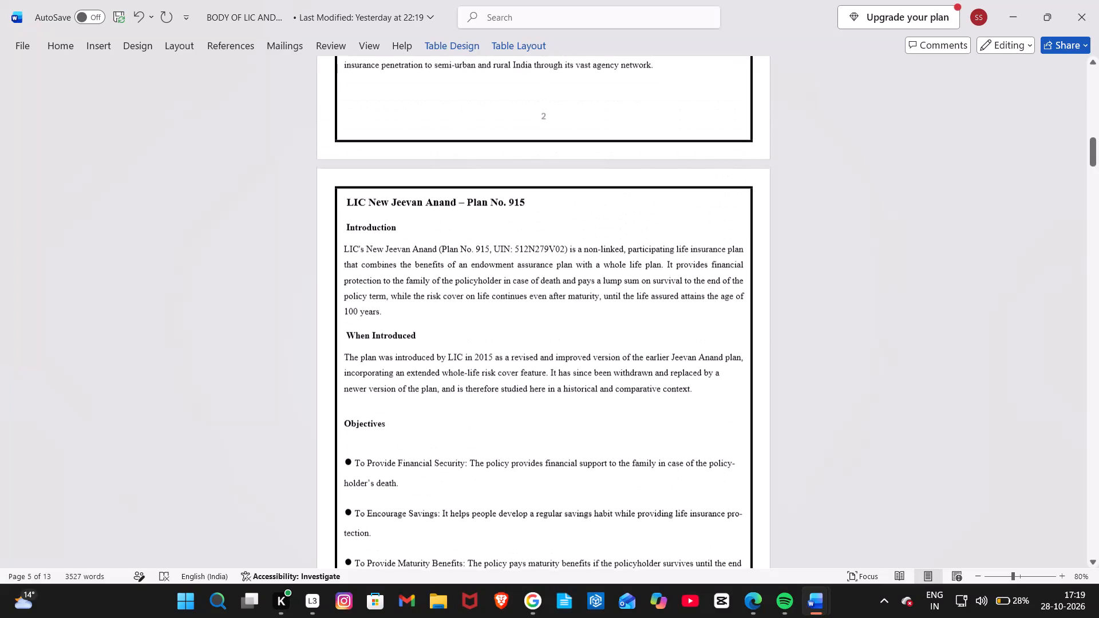
{"action": "left_click", "coordinate": [494, 307]}
{"action": "scroll", "coordinate": [494, 307], "scroll_direction": "up", "scroll_amount": 3}
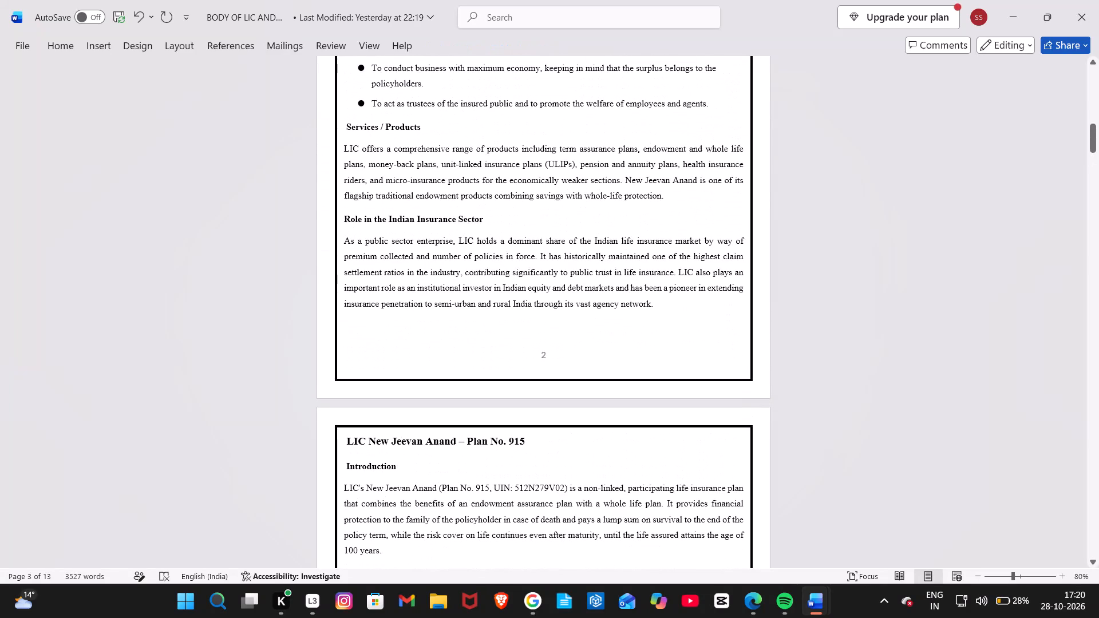
{"action": "scroll", "coordinate": [494, 307], "scroll_direction": "up", "scroll_amount": 2}
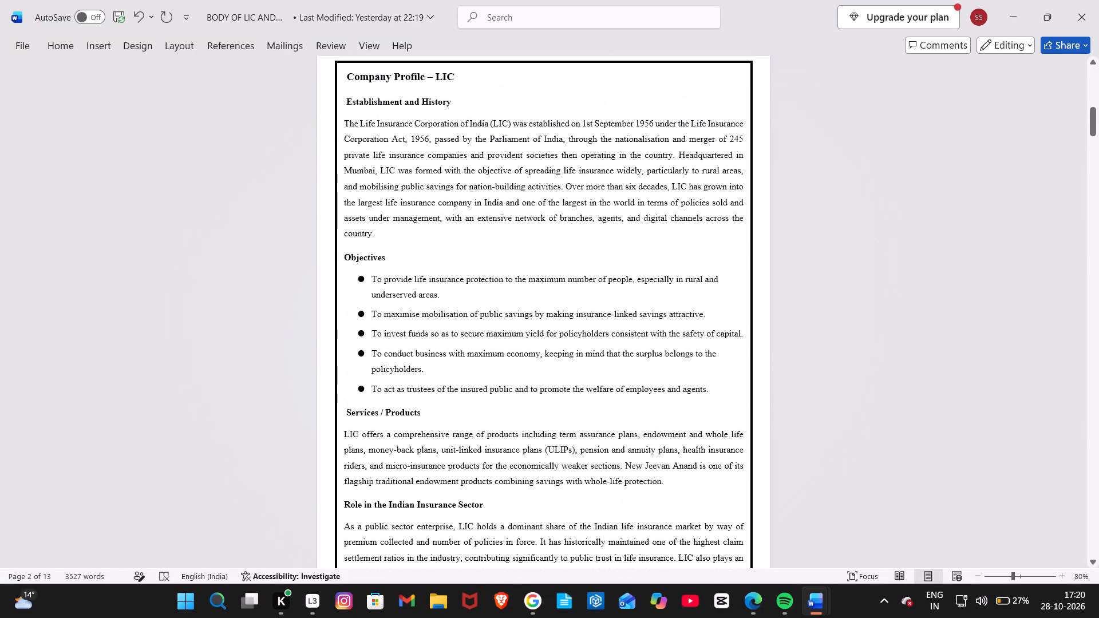
{"action": "scroll", "coordinate": [494, 307], "scroll_direction": "up", "scroll_amount": 5}
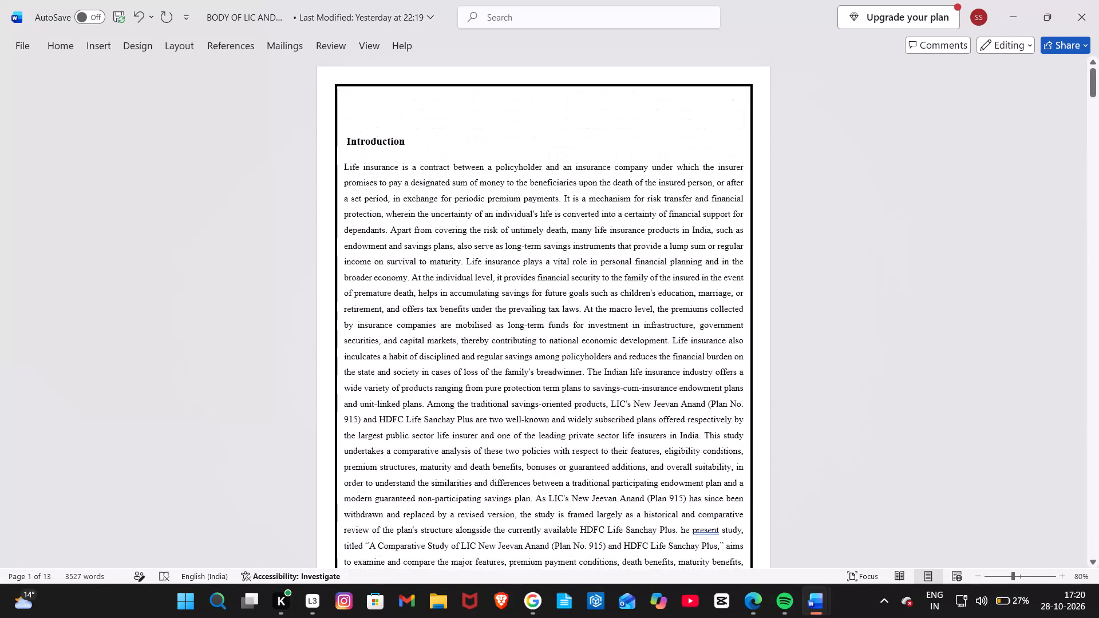
Change the report's page margins to the Normal preset, 2.54 cm on all sides.
{"action": "left_click", "coordinate": [46, 46]}
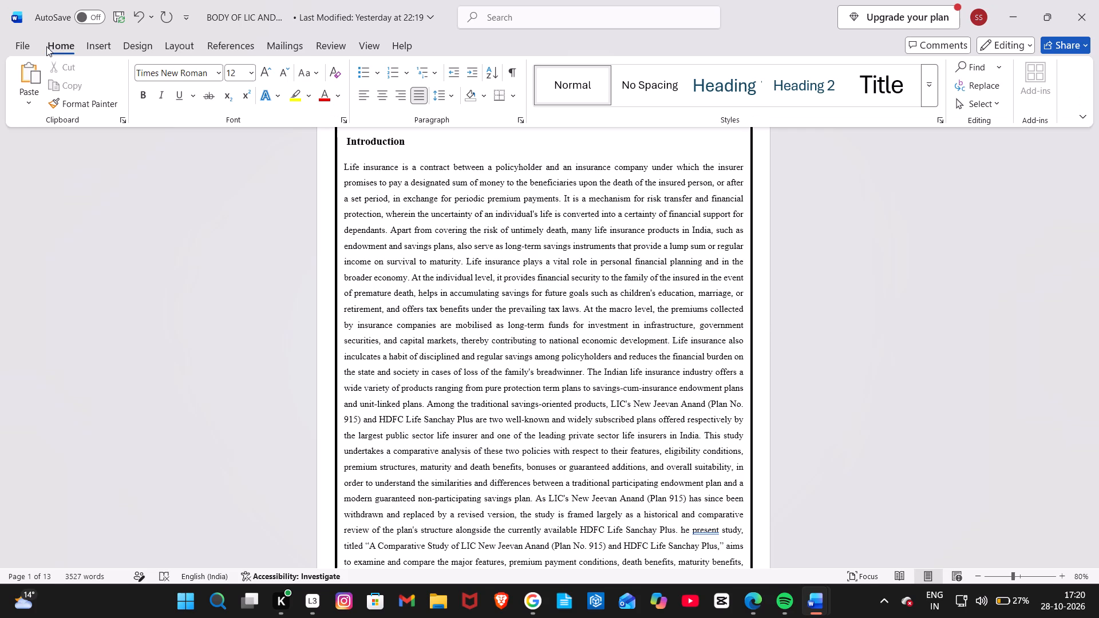
{"action": "left_click", "coordinate": [118, 46]}
{"action": "left_click", "coordinate": [101, 43]}
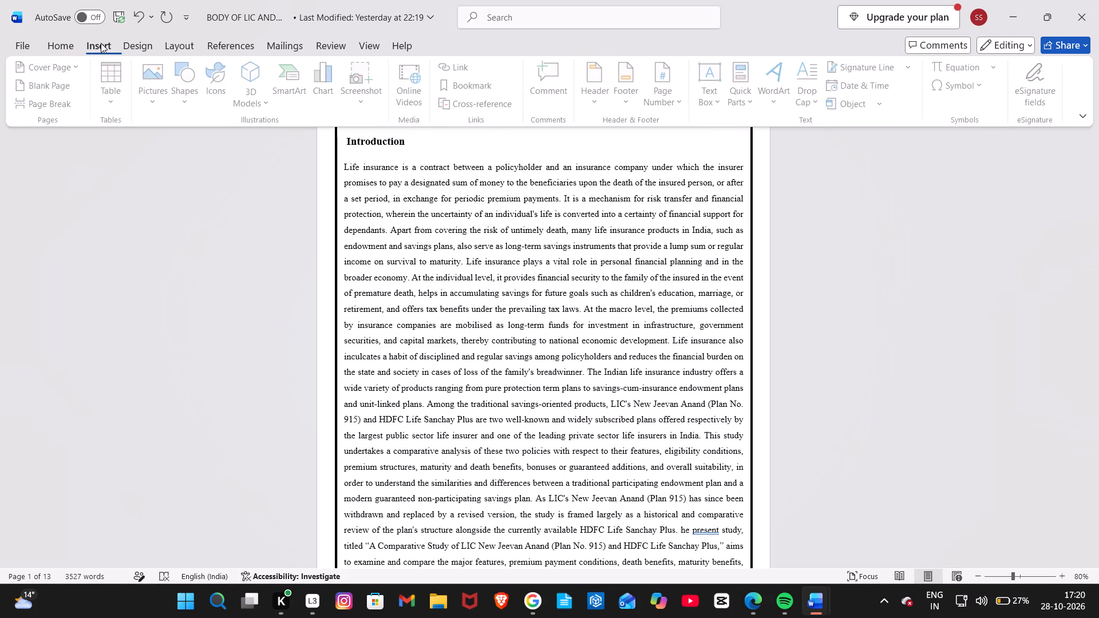
{"action": "left_click", "coordinate": [147, 46]}
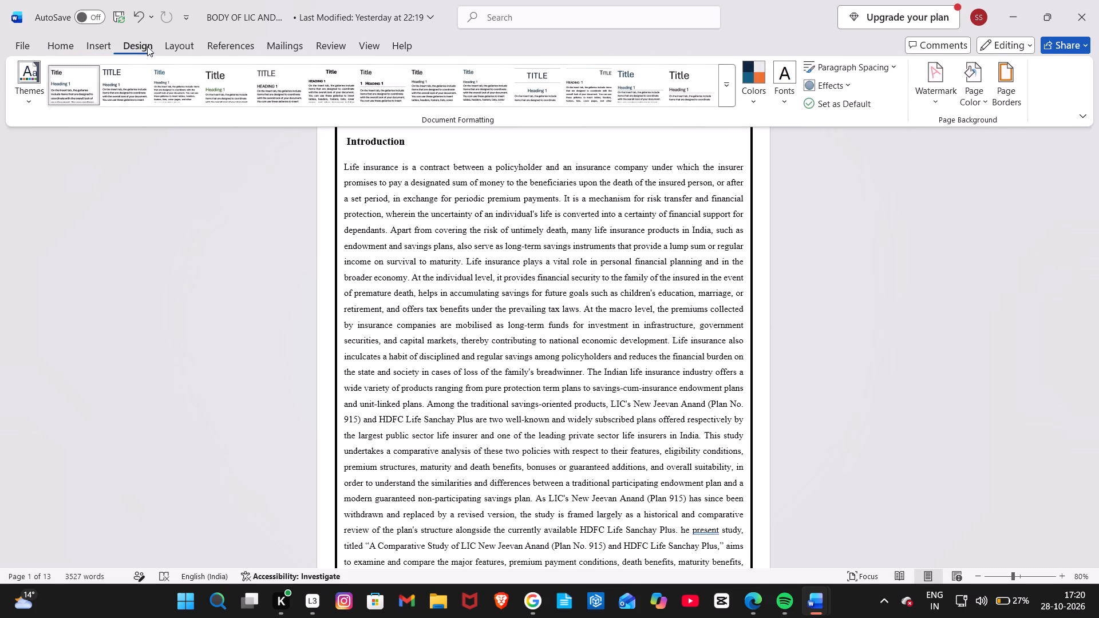
{"action": "left_click", "coordinate": [179, 48]}
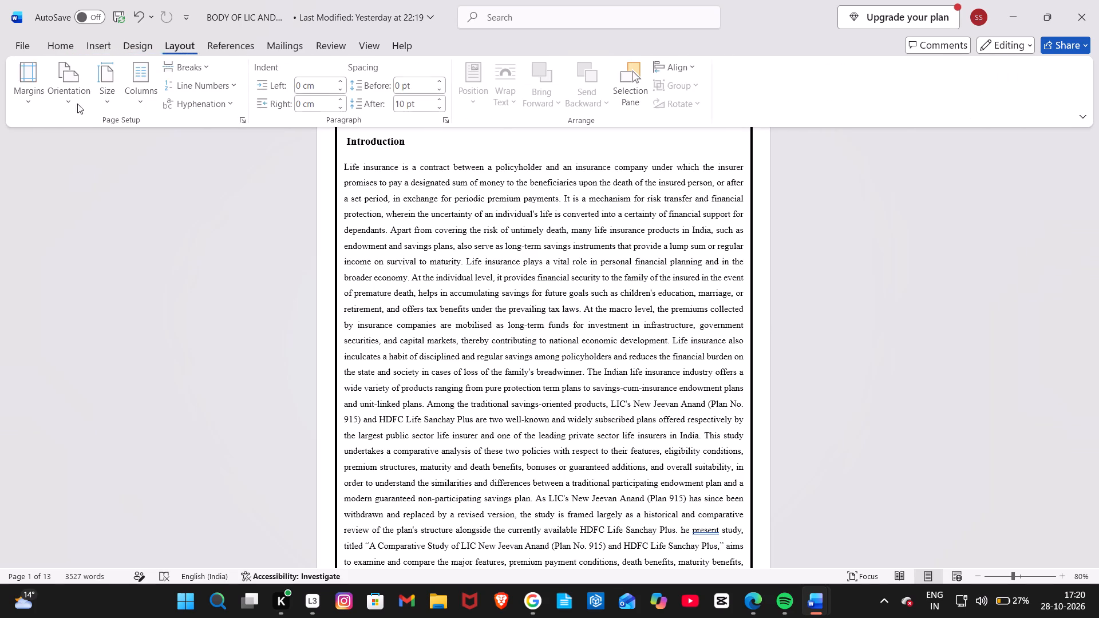
{"action": "left_click", "coordinate": [36, 100]}
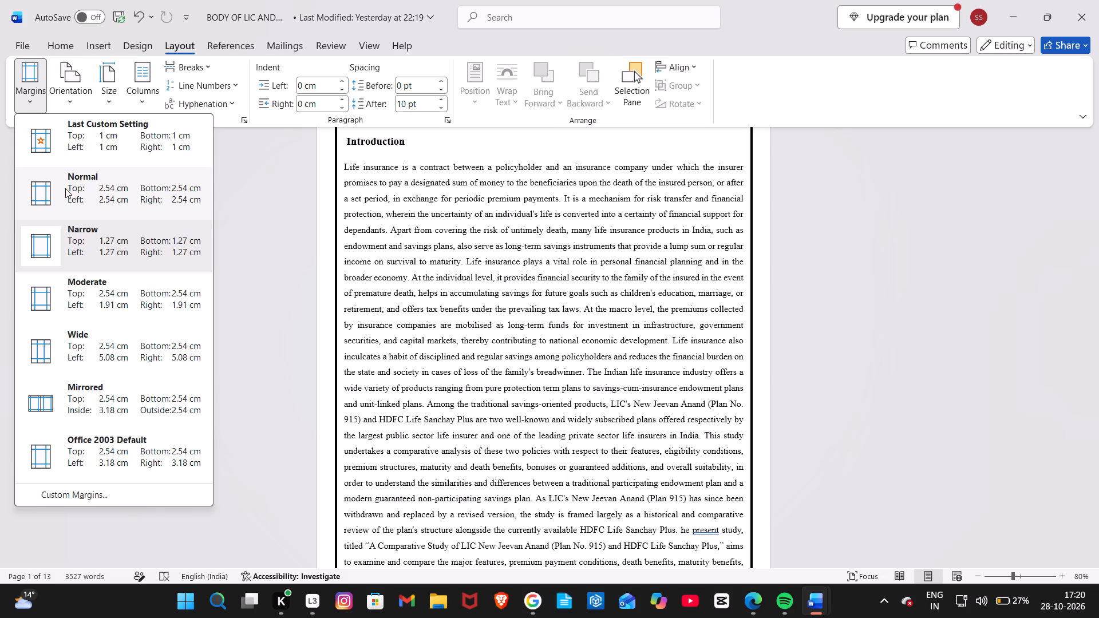
{"action": "left_click", "coordinate": [65, 188]}
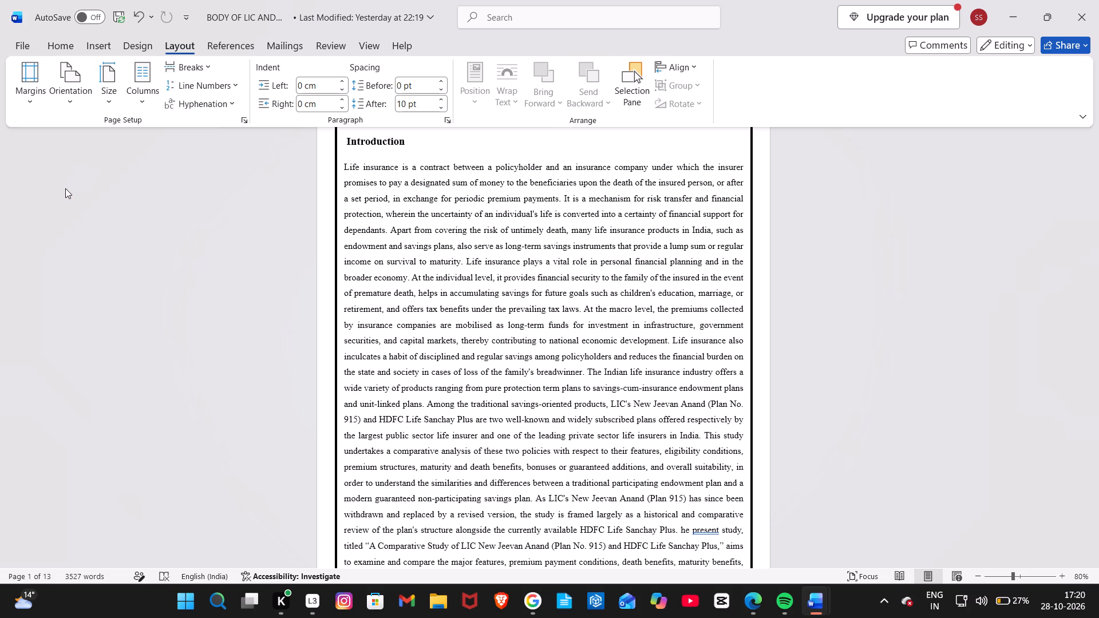
{"action": "scroll", "coordinate": [342, 330], "scroll_direction": "up", "scroll_amount": 1}
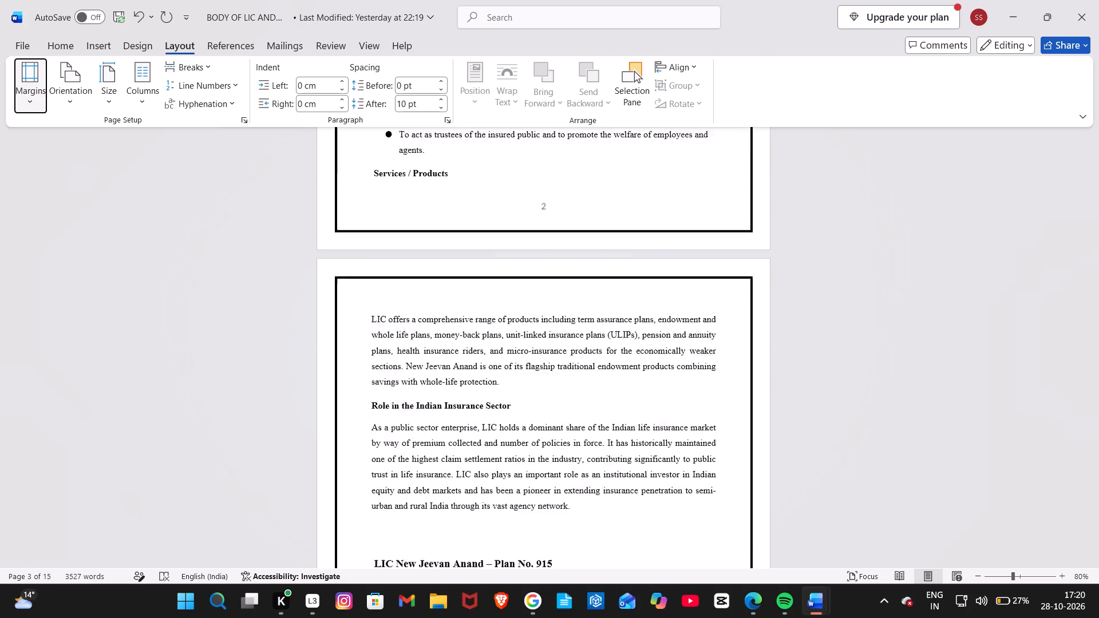
{"action": "scroll", "coordinate": [342, 330], "scroll_direction": "up", "scroll_amount": 4}
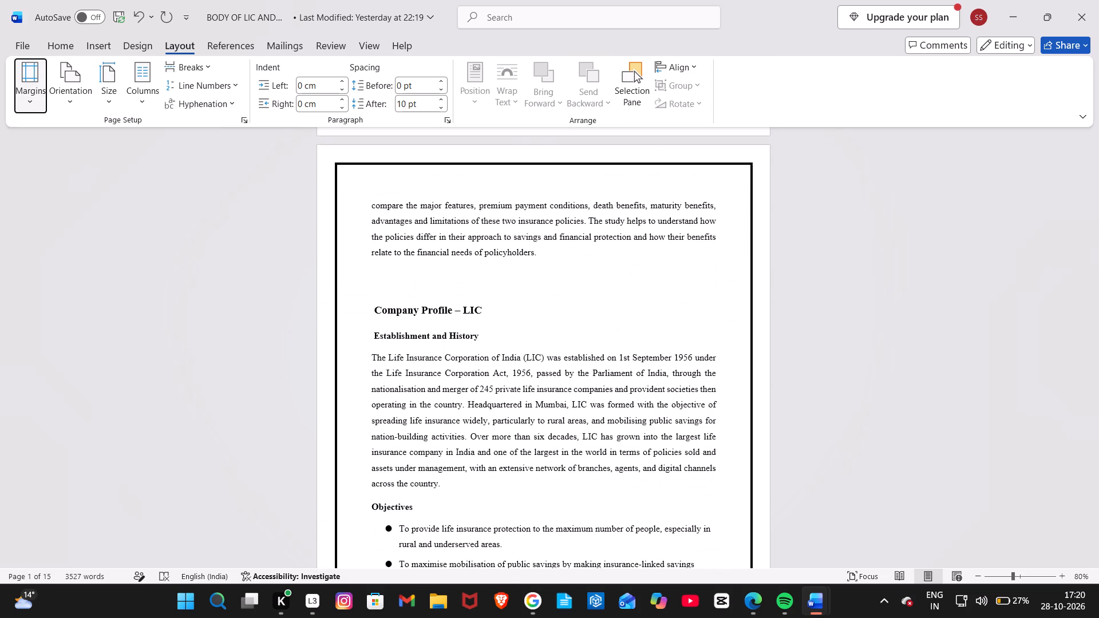
{"action": "scroll", "coordinate": [614, 302], "scroll_direction": "up", "scroll_amount": 3}
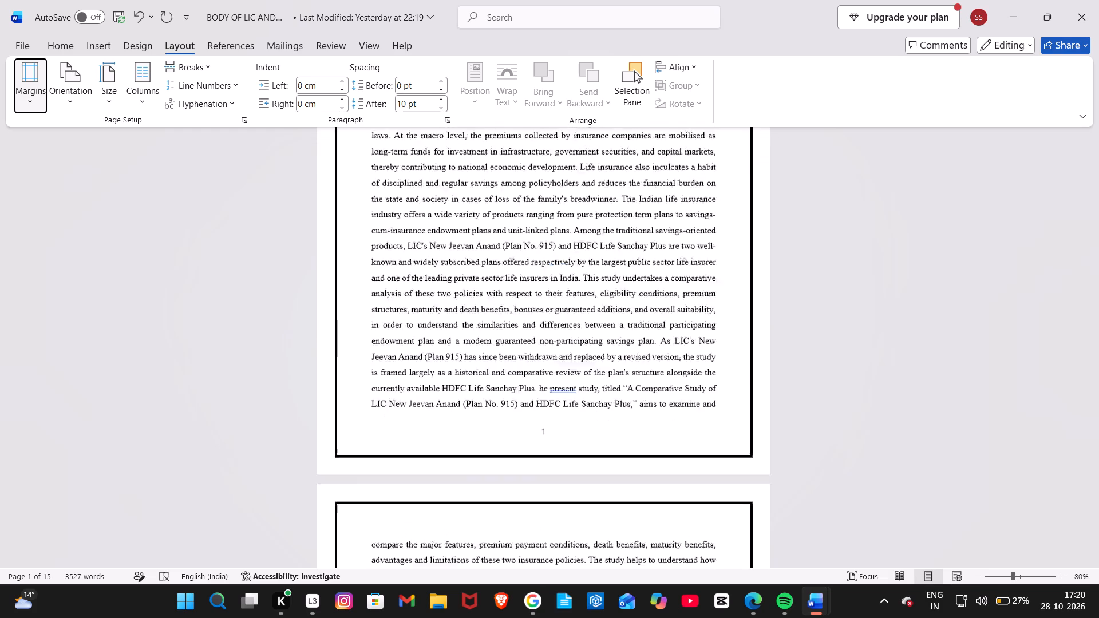
{"action": "scroll", "coordinate": [614, 302], "scroll_direction": "up", "scroll_amount": 3}
{"action": "left_click", "coordinate": [919, 375]}
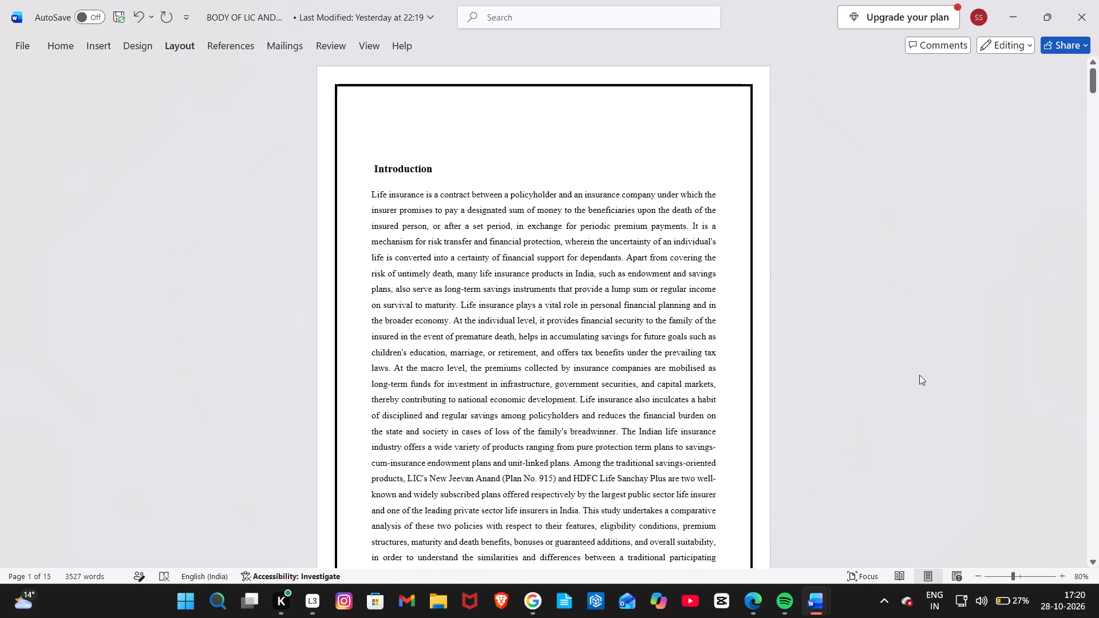
Remove the blank line above the Introduction heading on the first page.
{"action": "left_click", "coordinate": [385, 147]}
{"action": "key", "text": "BackSpace"}
{"action": "key", "text": "BackSpace"}
{"action": "key", "text": "BackSpace"}
{"action": "key", "text": "BackSpace"}
{"action": "key", "text": "BackSpace"}
{"action": "key", "text": "BackSpace"}
{"action": "key", "text": "BackSpace"}
{"action": "key", "text": "BackSpace"}
{"action": "key", "text": "BackSpace"}
{"action": "key", "text": "BackSpace"}
{"action": "key", "text": "BackSpace"}
{"action": "key", "text": "BackSpace"}
{"action": "key", "text": "BackSpace"}
{"action": "key", "text": "BackSpace"}
{"action": "left_click_drag", "start_coordinate": [398, 196], "coordinate": [462, 300]}
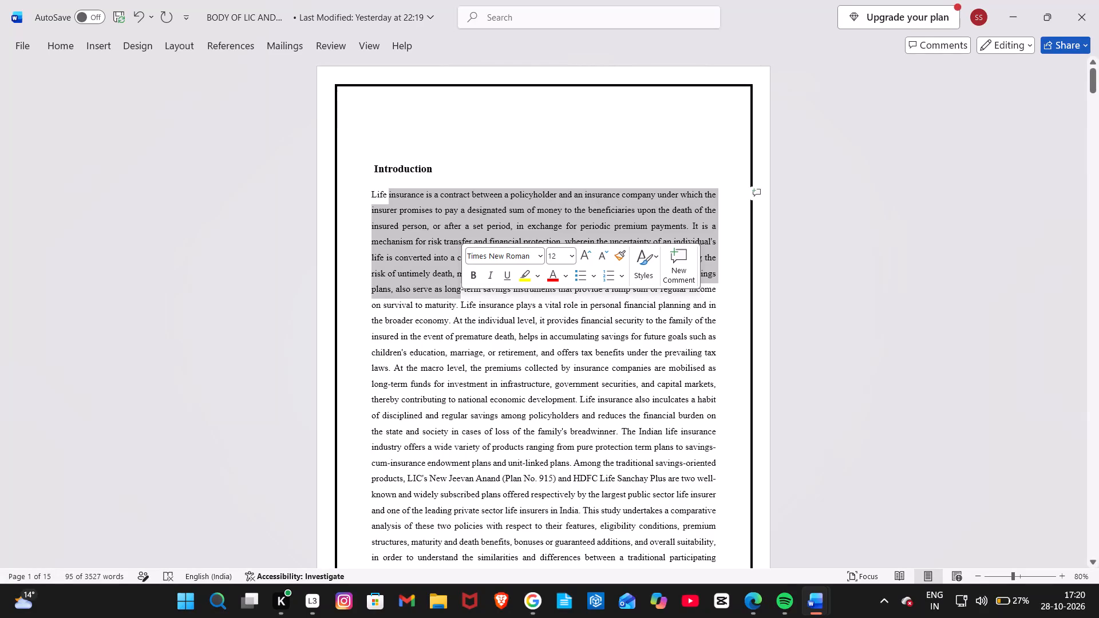
{"action": "left_click", "coordinate": [436, 289]}
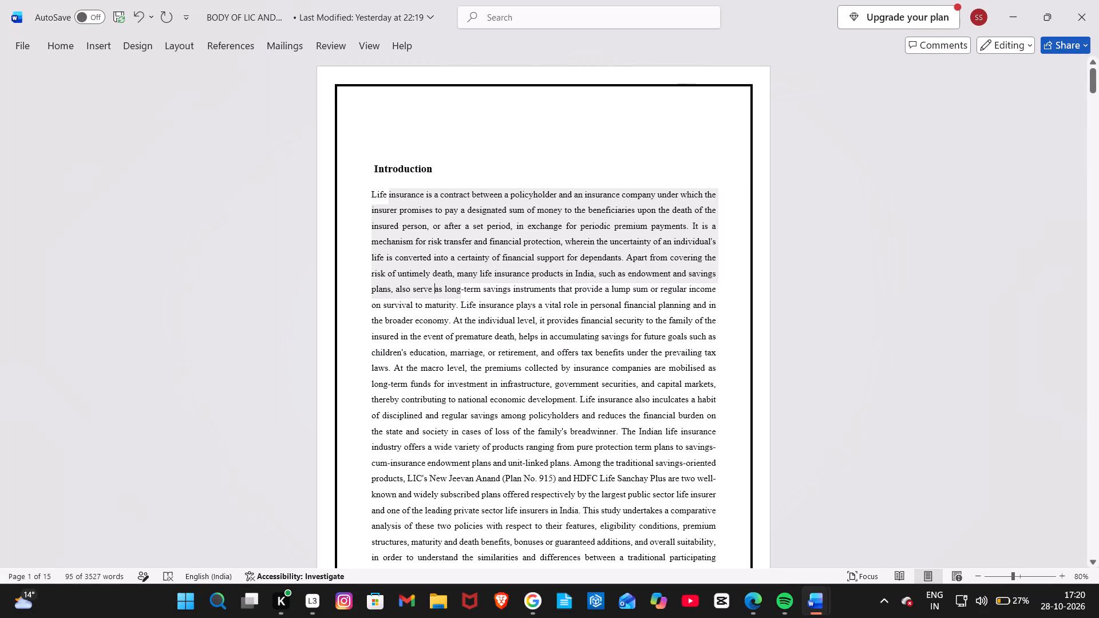
{"action": "left_click", "coordinate": [367, 166]}
{"action": "key", "text": "BackSpace"}
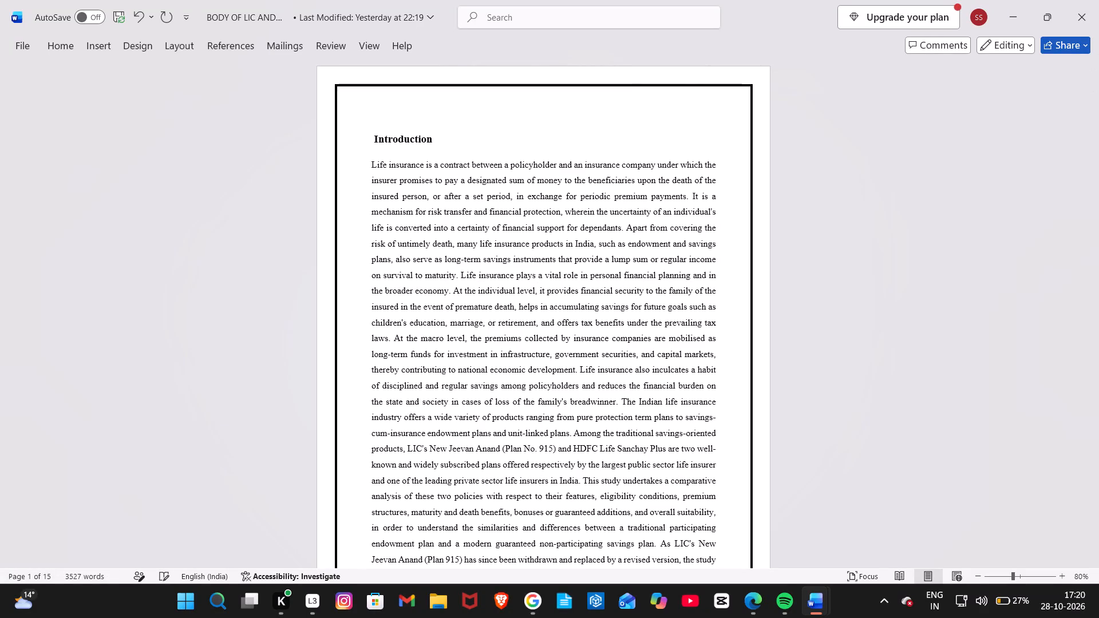
{"action": "key", "text": "BackSpace"}
{"action": "key", "text": "BackSpace"}
{"action": "key", "text": "BackSpace"}
{"action": "key", "text": "BackSpace"}
{"action": "key", "text": "BackSpace"}
{"action": "left_click", "coordinate": [800, 305]}
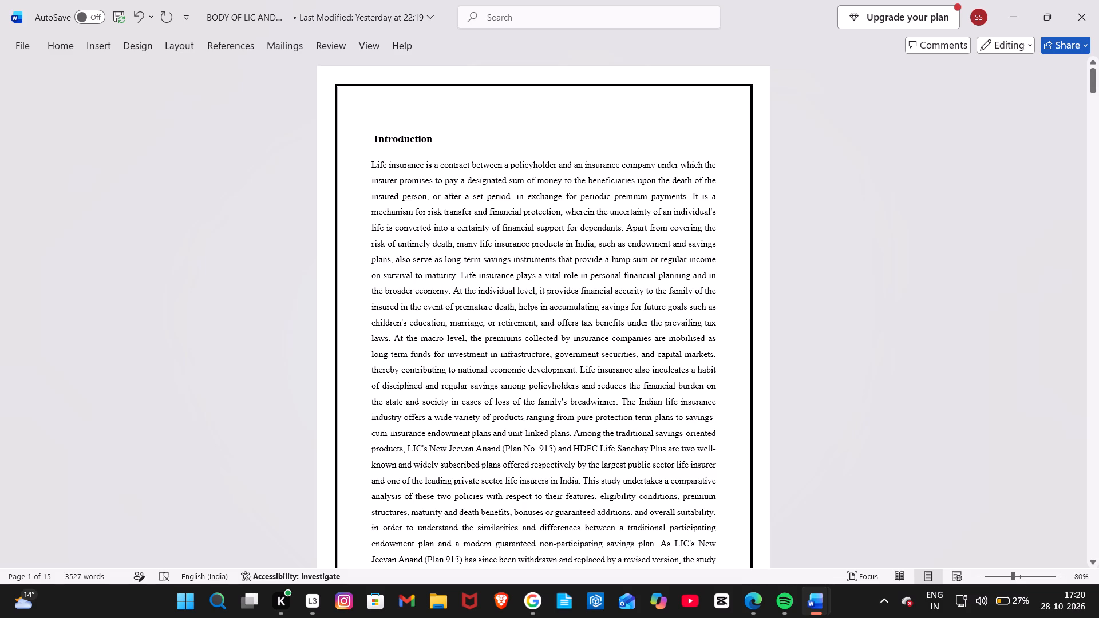
Remove the blank line between the end of the Introduction and the Company Profile – LIC heading.
{"action": "scroll", "coordinate": [800, 305], "scroll_direction": "down", "scroll_amount": 5}
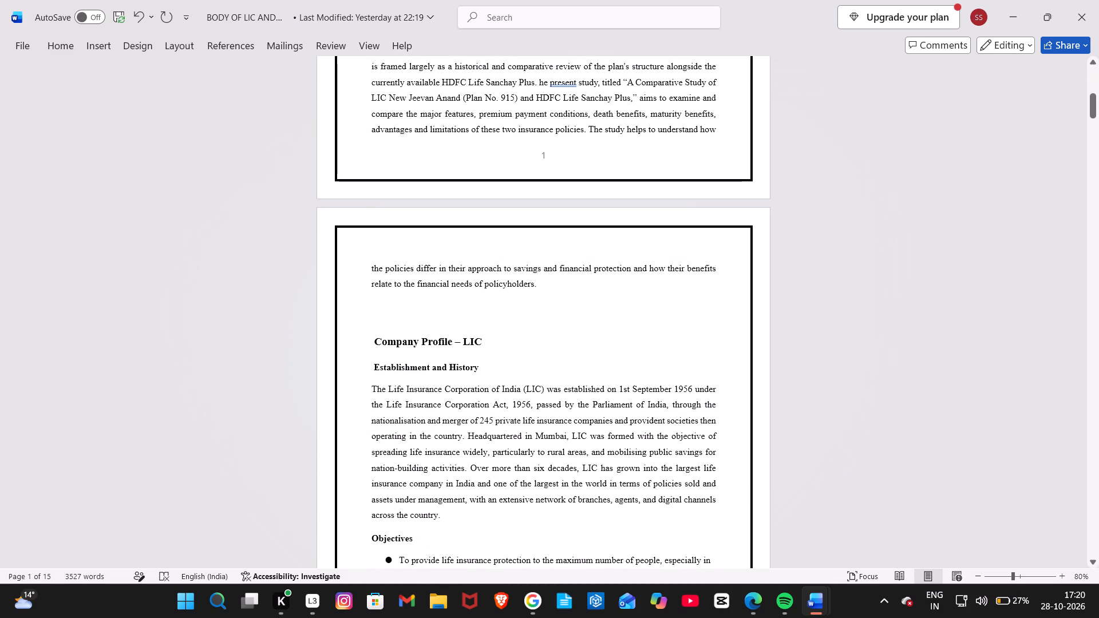
{"action": "scroll", "coordinate": [576, 128], "scroll_direction": "down", "scroll_amount": 1}
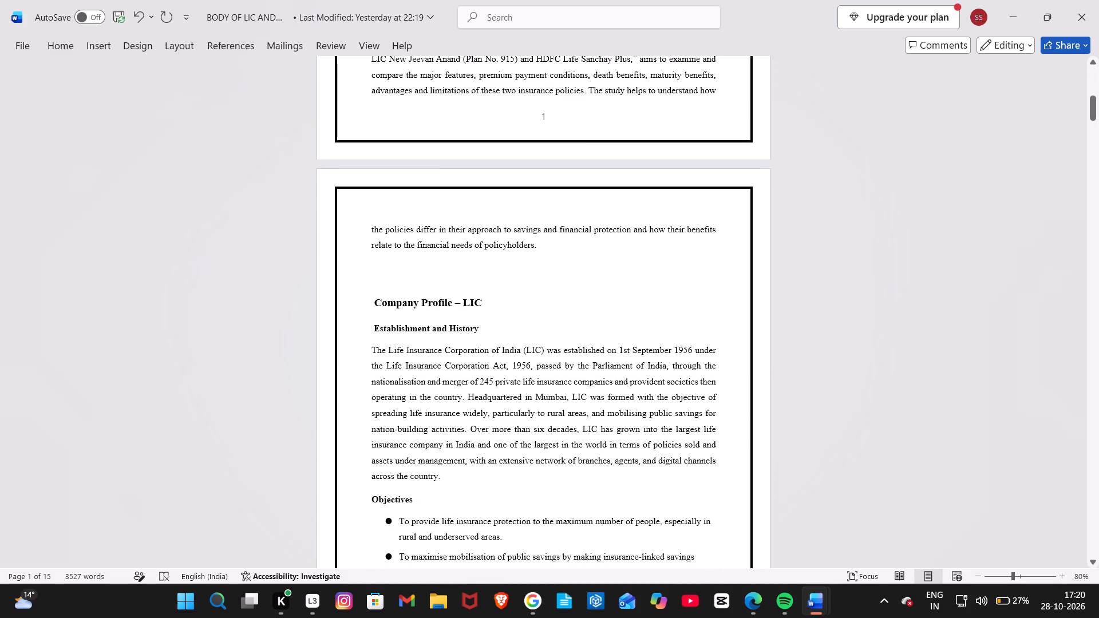
{"action": "left_click", "coordinate": [394, 278]}
{"action": "key", "text": "BackSpace"}
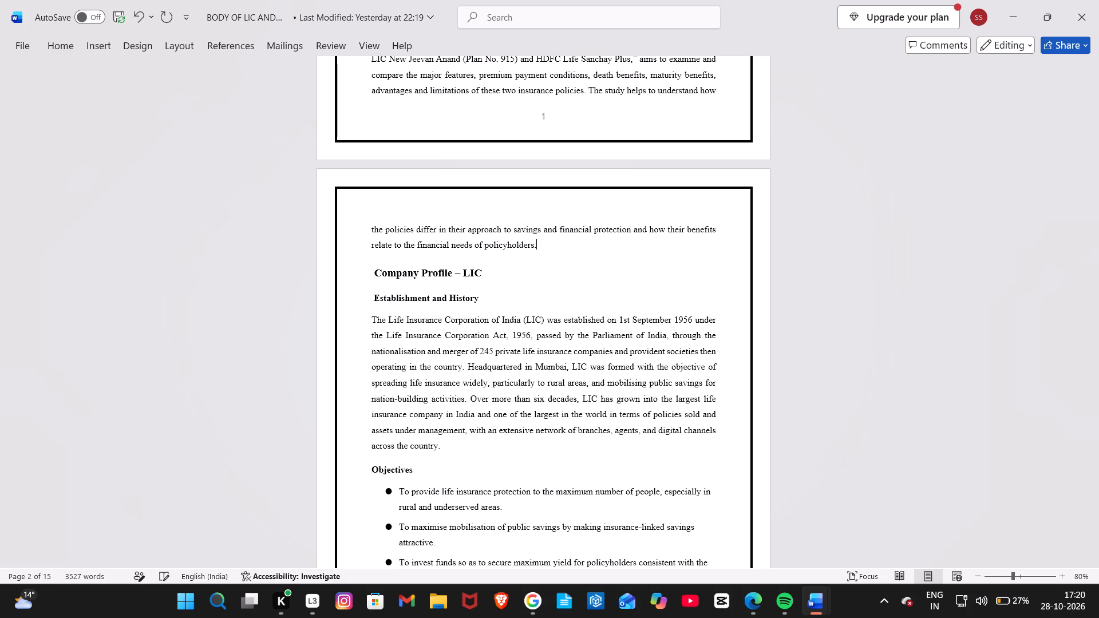
{"action": "left_click", "coordinate": [553, 247]}
Delete the Introduction's closing sentence, "The study helps to understand how the policies differ…", including its part on page 2.
{"action": "left_click_drag", "start_coordinate": [587, 89], "coordinate": [591, 219]}
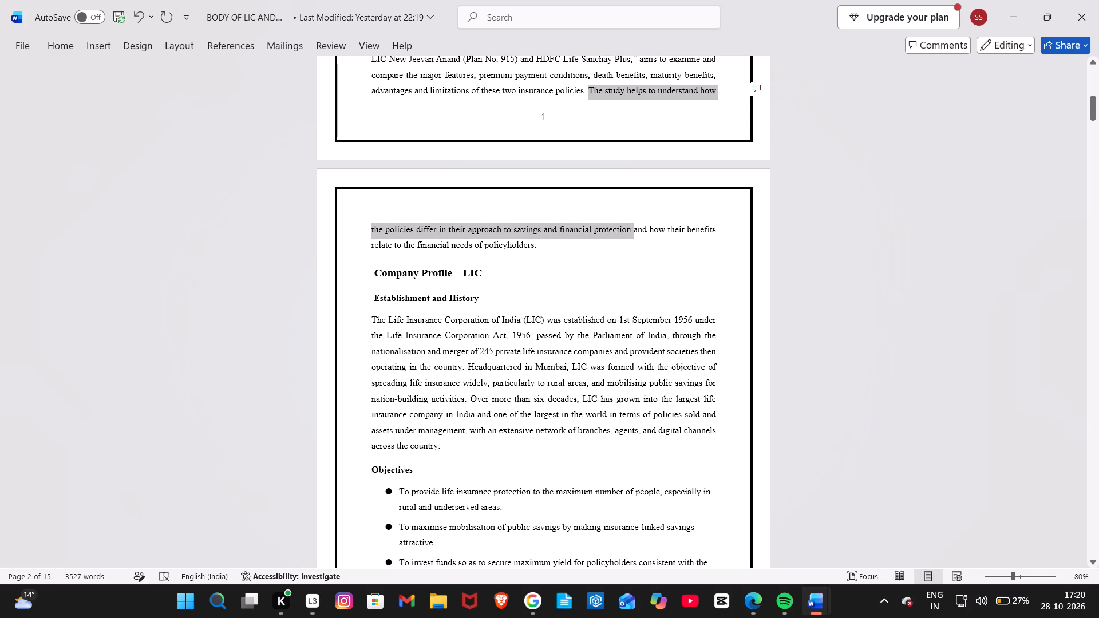
{"action": "left_click_drag", "start_coordinate": [591, 219], "coordinate": [539, 253]}
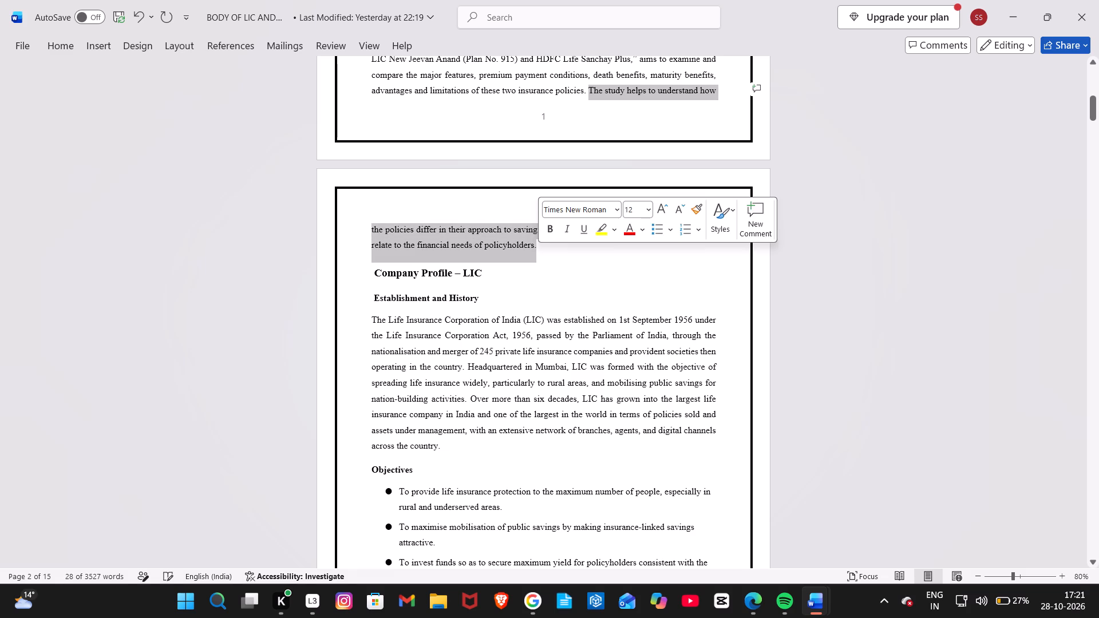
{"action": "key", "text": "BackSpace"}
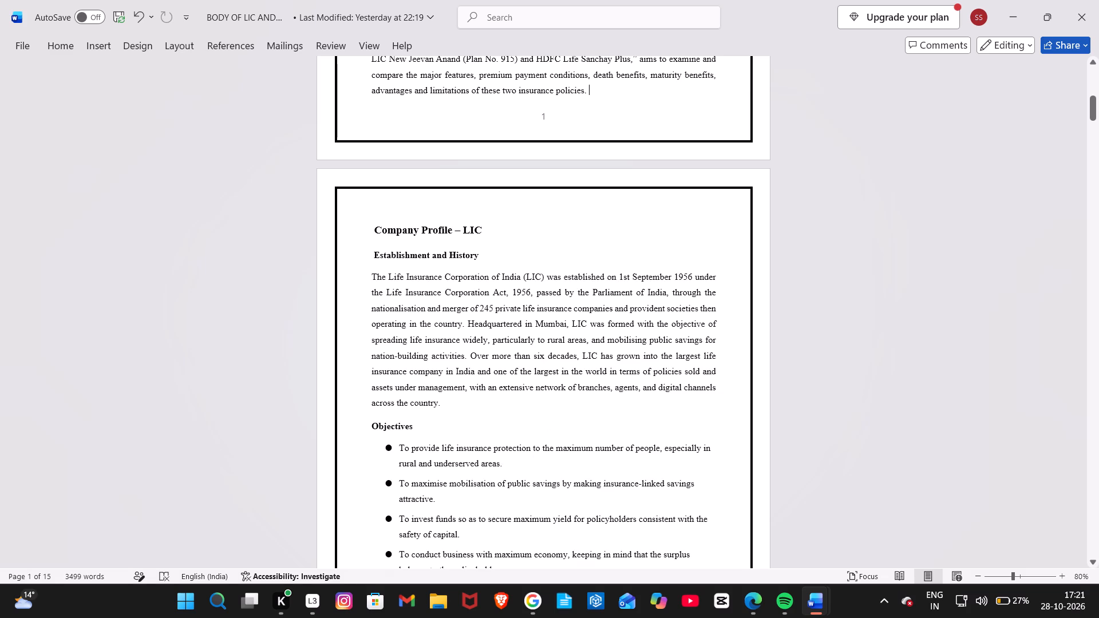
Insert a line break before the "Role in the Indian Insurance Sector" heading so it starts on page 3 with its paragraph.
{"action": "scroll", "coordinate": [539, 253], "scroll_direction": "down", "scroll_amount": 2}
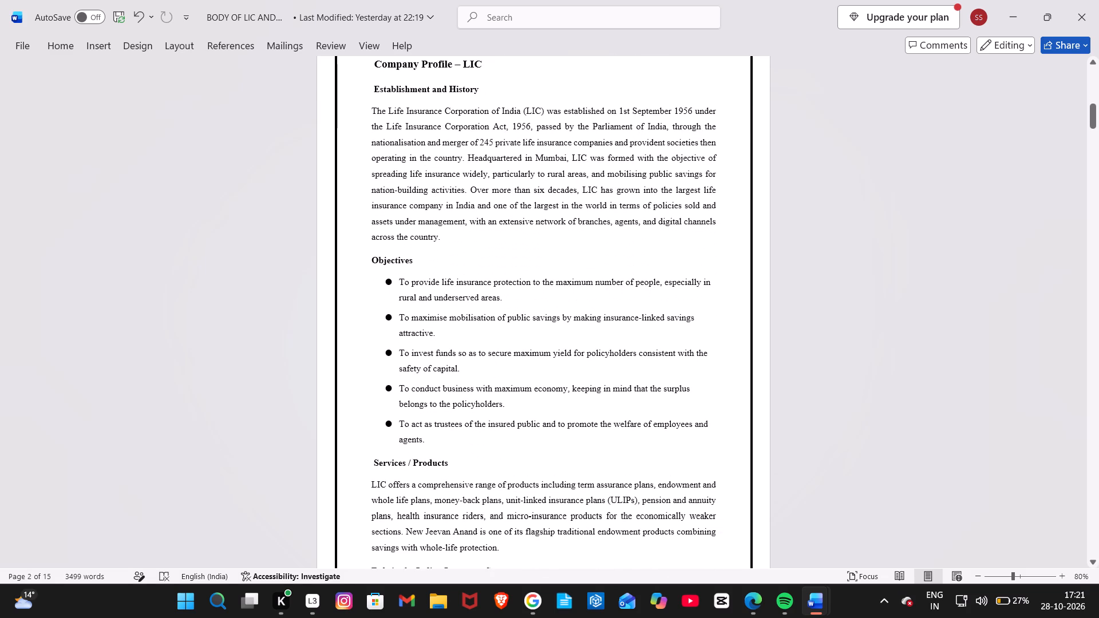
{"action": "scroll", "coordinate": [539, 253], "scroll_direction": "down", "scroll_amount": 3}
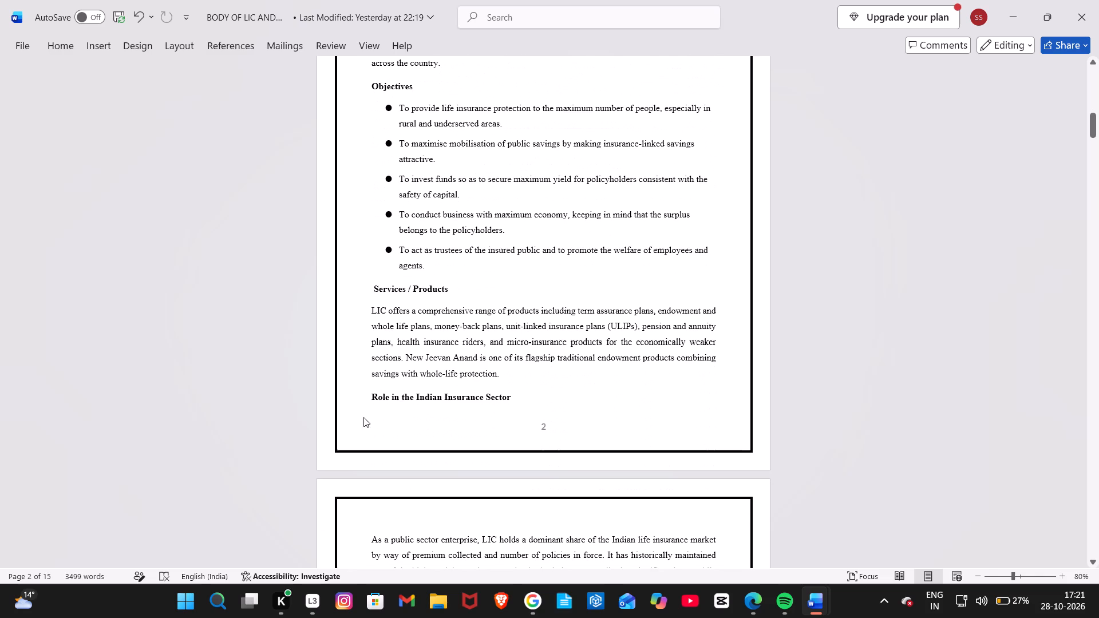
{"action": "left_click", "coordinate": [365, 401]}
{"action": "key", "text": "shift+Return"}
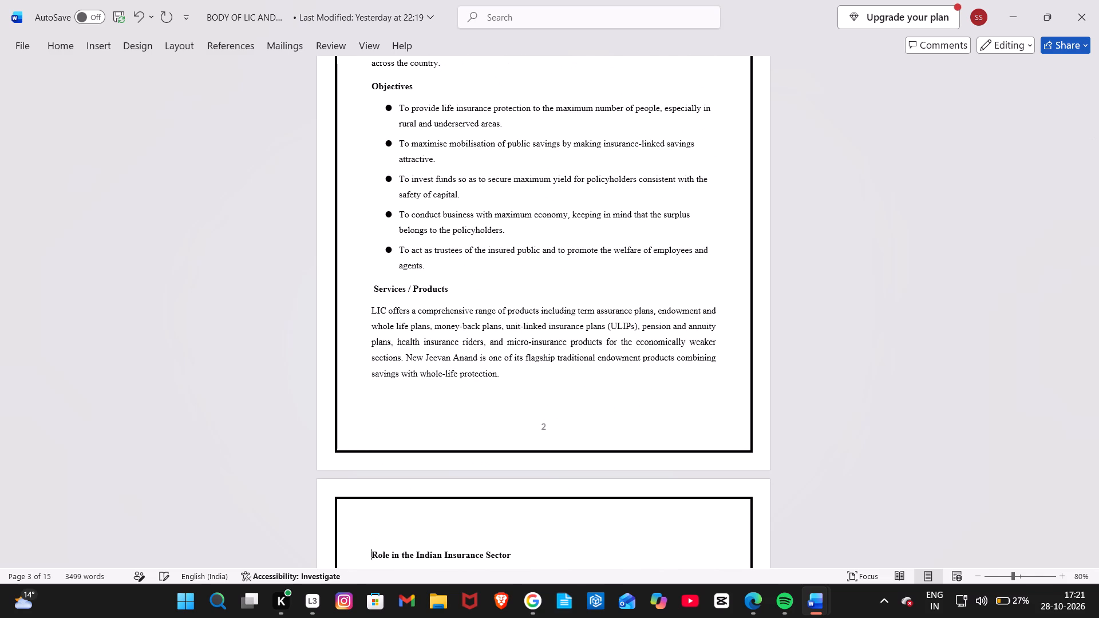
Remove the blank line above the "LIC New Jeevan Anand – Plan No. 915" heading.
{"action": "scroll", "coordinate": [365, 401], "scroll_direction": "down", "scroll_amount": 3}
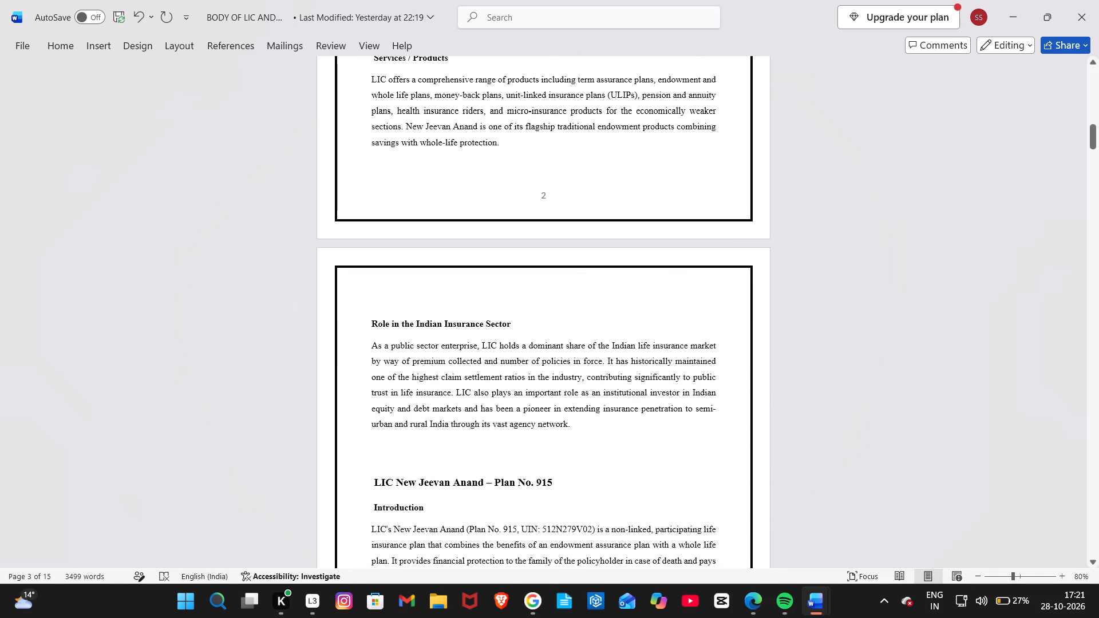
{"action": "left_click", "coordinate": [389, 458]}
{"action": "key", "text": "BackSpace"}
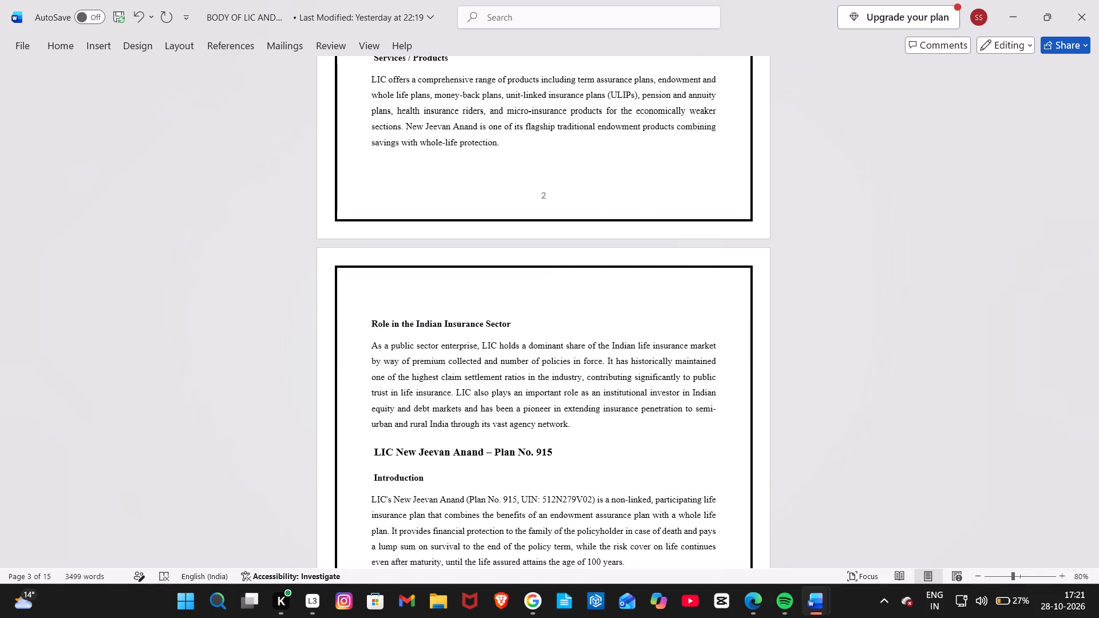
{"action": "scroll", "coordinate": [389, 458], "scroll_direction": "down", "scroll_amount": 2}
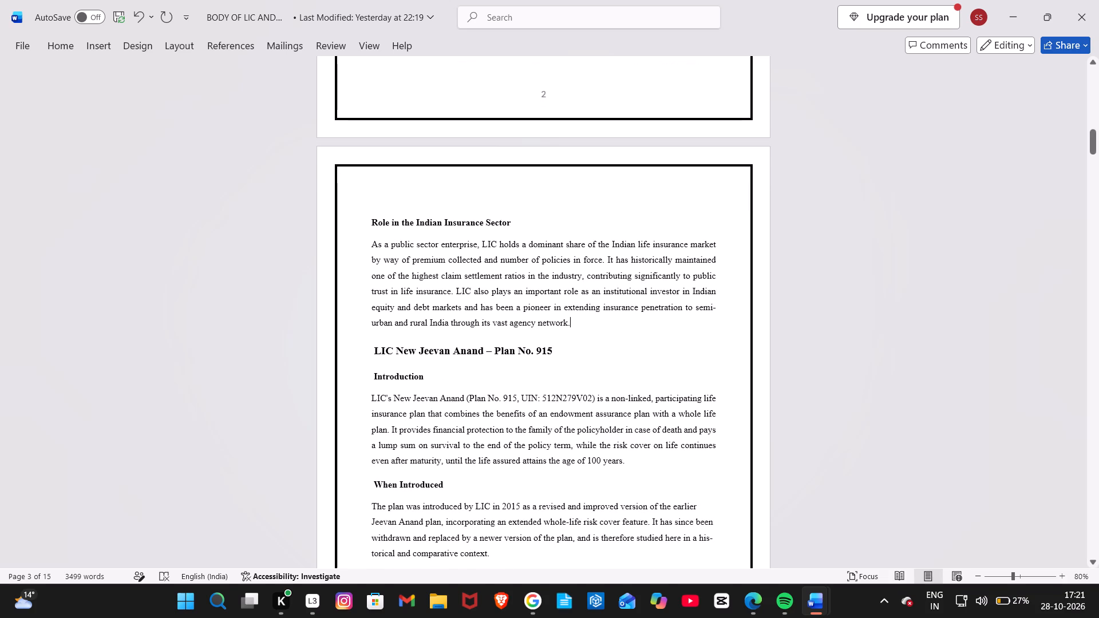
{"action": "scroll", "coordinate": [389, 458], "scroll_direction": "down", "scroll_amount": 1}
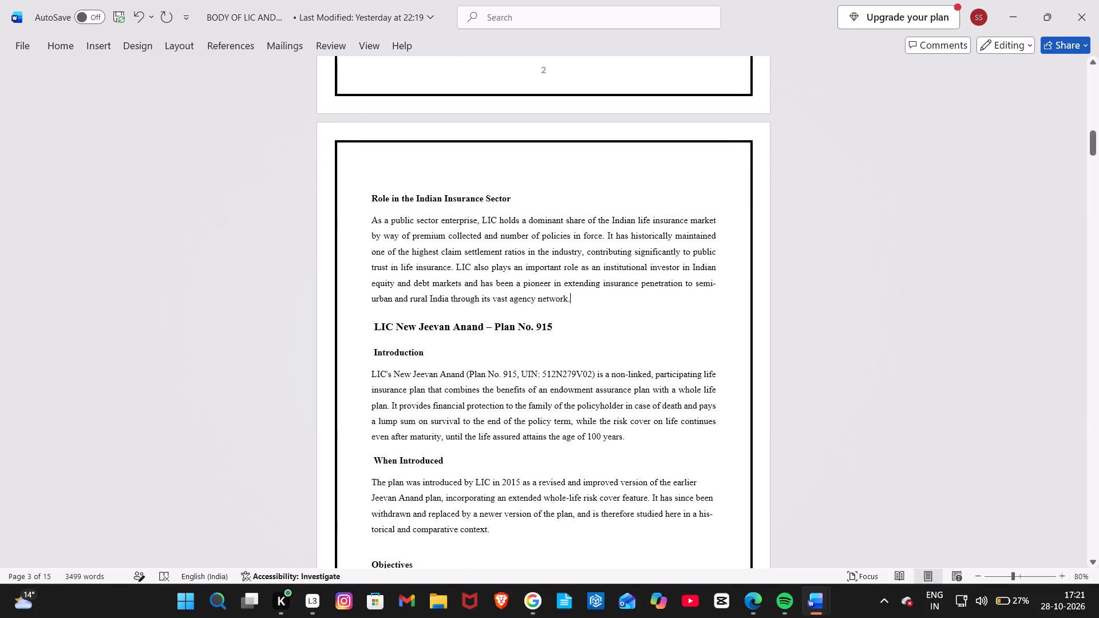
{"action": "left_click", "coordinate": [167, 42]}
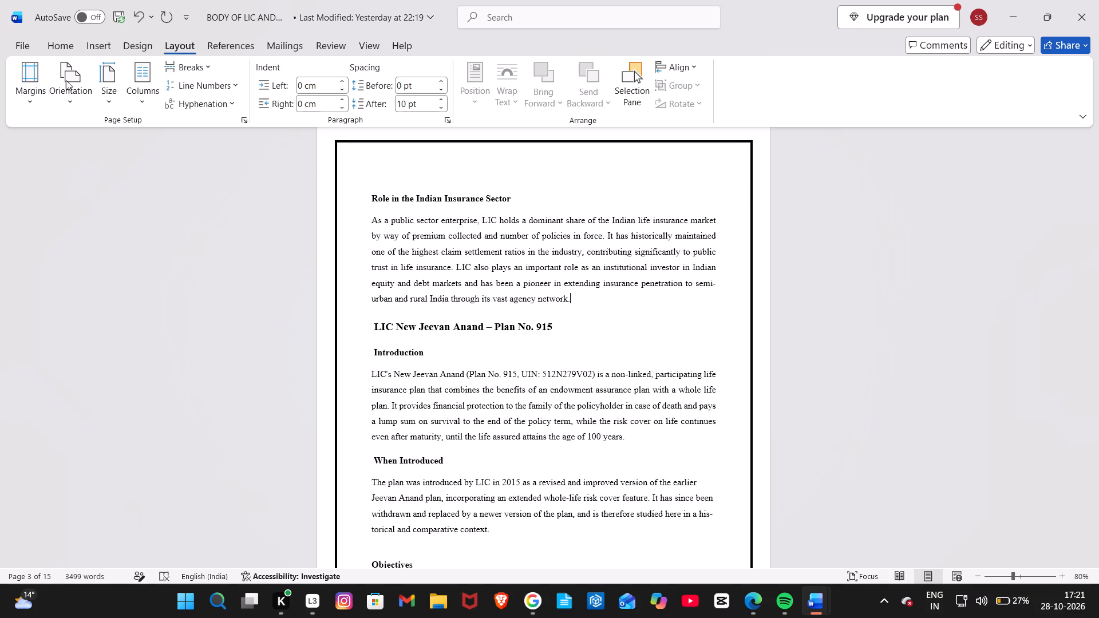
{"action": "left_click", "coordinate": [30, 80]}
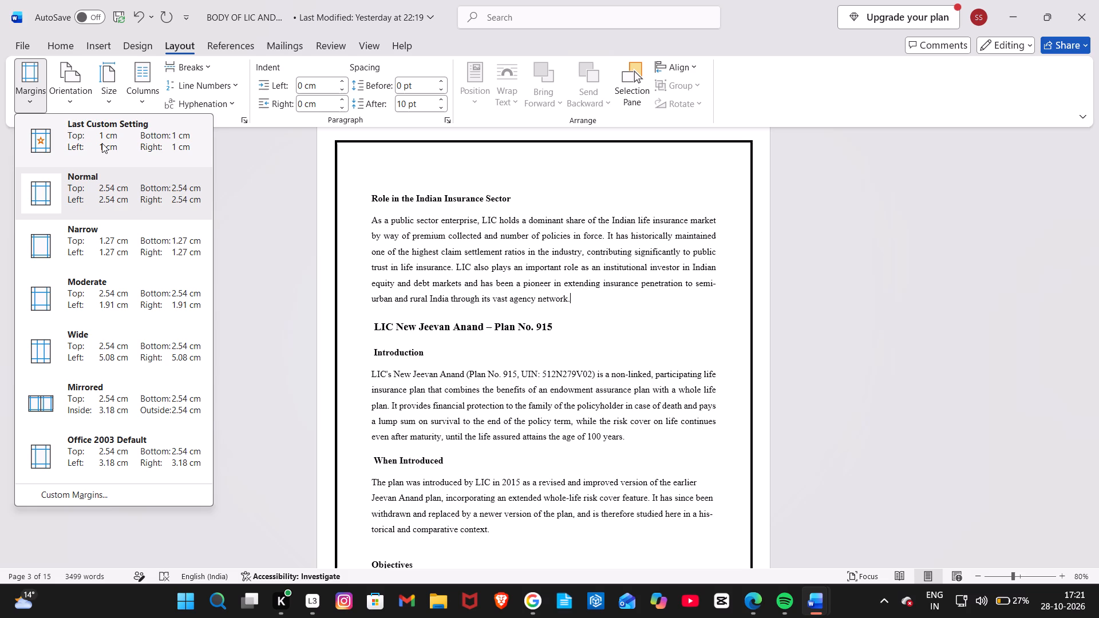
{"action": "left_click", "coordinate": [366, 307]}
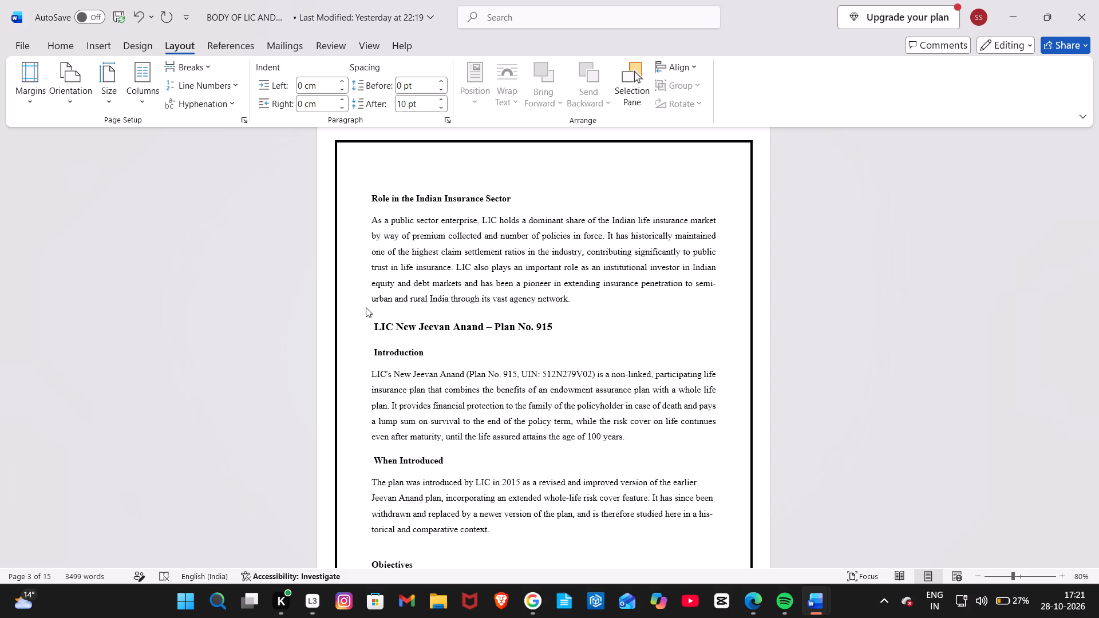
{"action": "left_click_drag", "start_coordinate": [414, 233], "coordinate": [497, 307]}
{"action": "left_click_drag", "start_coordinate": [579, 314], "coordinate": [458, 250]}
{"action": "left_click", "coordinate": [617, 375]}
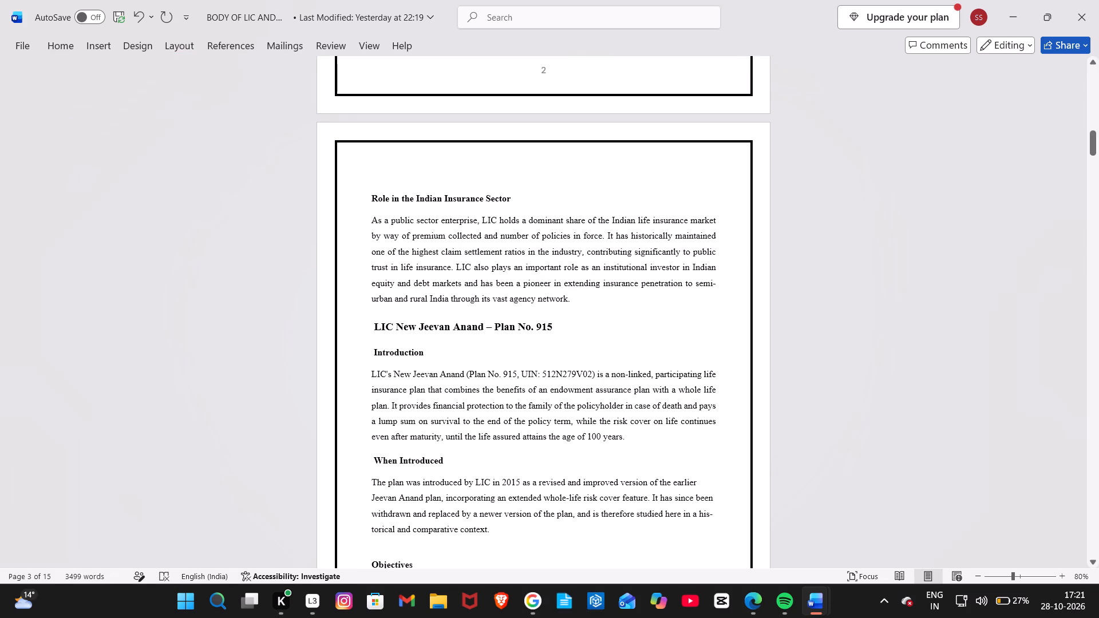
Remove the two blank lines between the Type of Plan paragraph and the Eligibility heading on page 4.
{"action": "scroll", "coordinate": [617, 375], "scroll_direction": "down", "scroll_amount": 5}
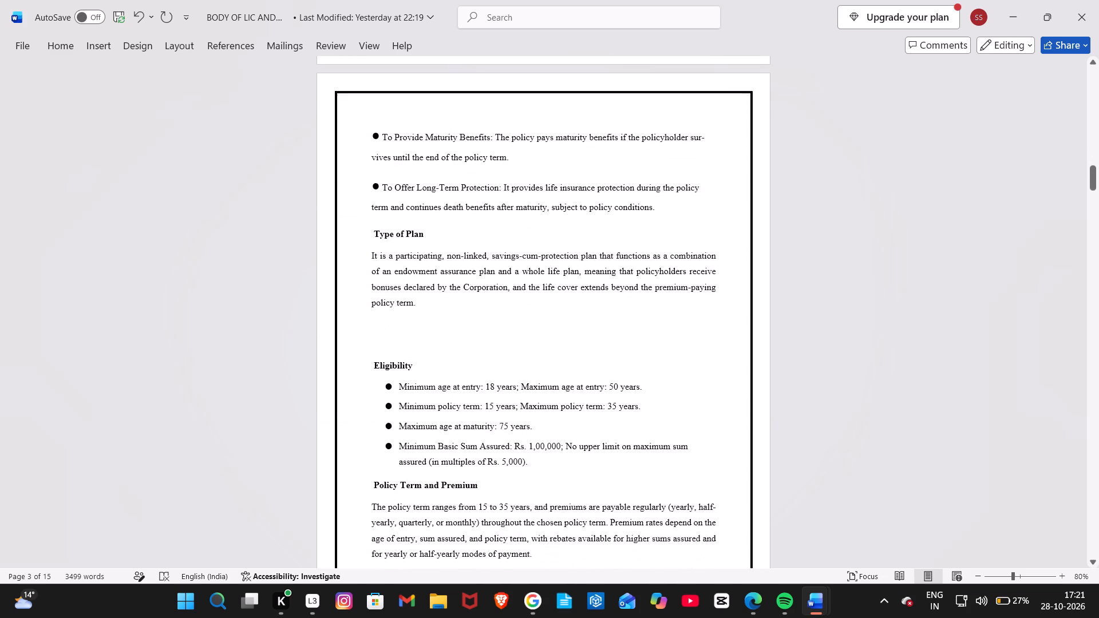
{"action": "scroll", "coordinate": [617, 375], "scroll_direction": "down", "scroll_amount": 5}
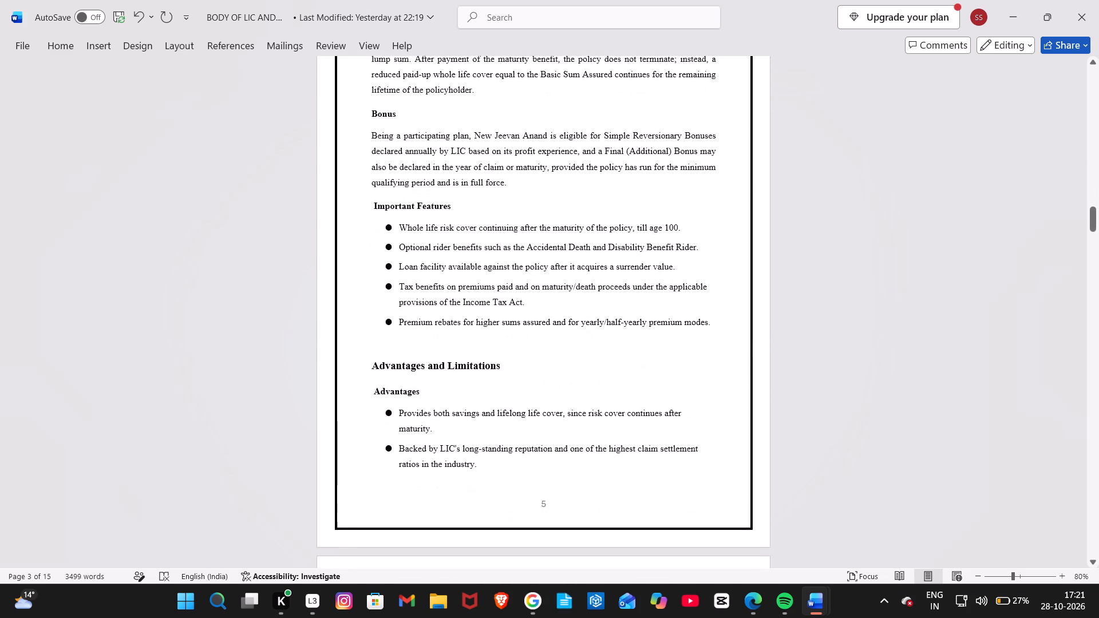
{"action": "scroll", "coordinate": [617, 375], "scroll_direction": "down", "scroll_amount": 1}
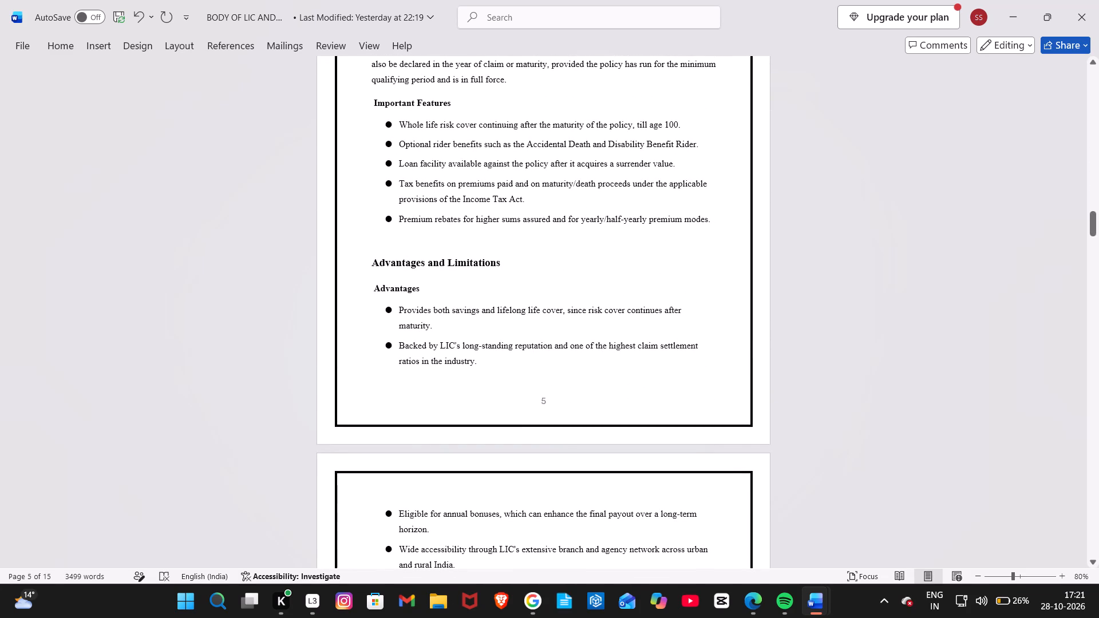
{"action": "scroll", "coordinate": [617, 375], "scroll_direction": "up", "scroll_amount": 2}
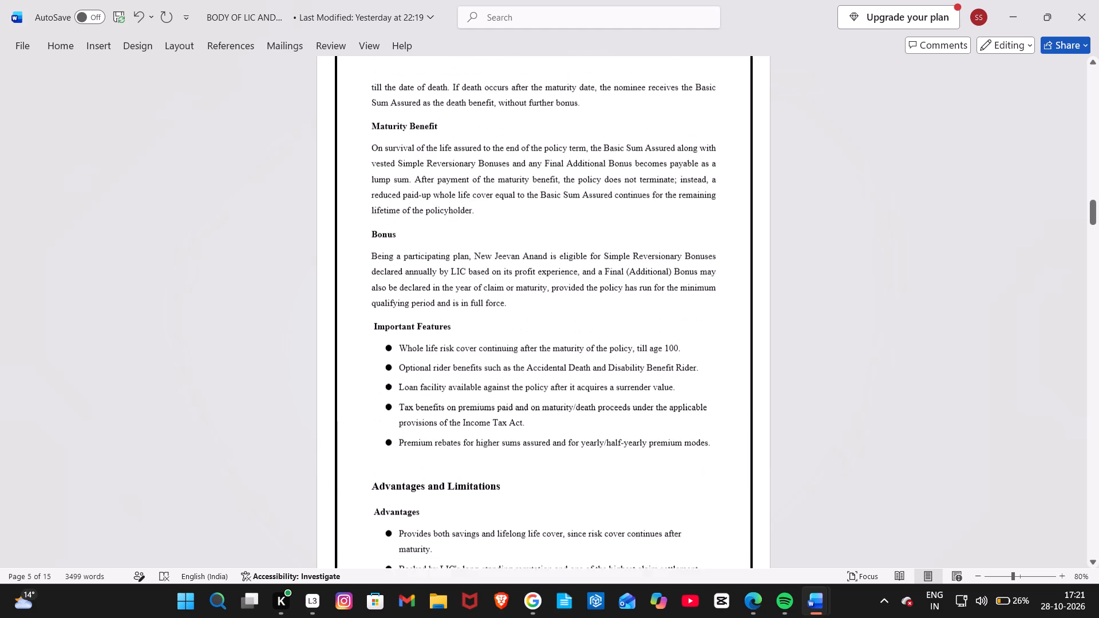
{"action": "scroll", "coordinate": [617, 375], "scroll_direction": "up", "scroll_amount": 6}
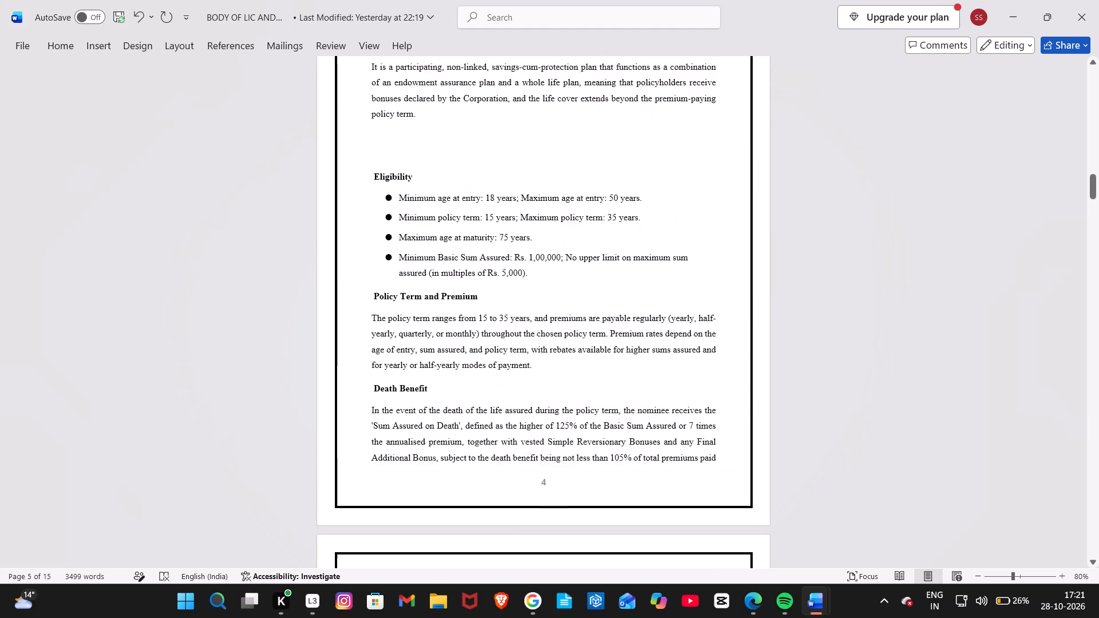
{"action": "scroll", "coordinate": [617, 375], "scroll_direction": "up", "scroll_amount": 3}
{"action": "left_click", "coordinate": [364, 356]}
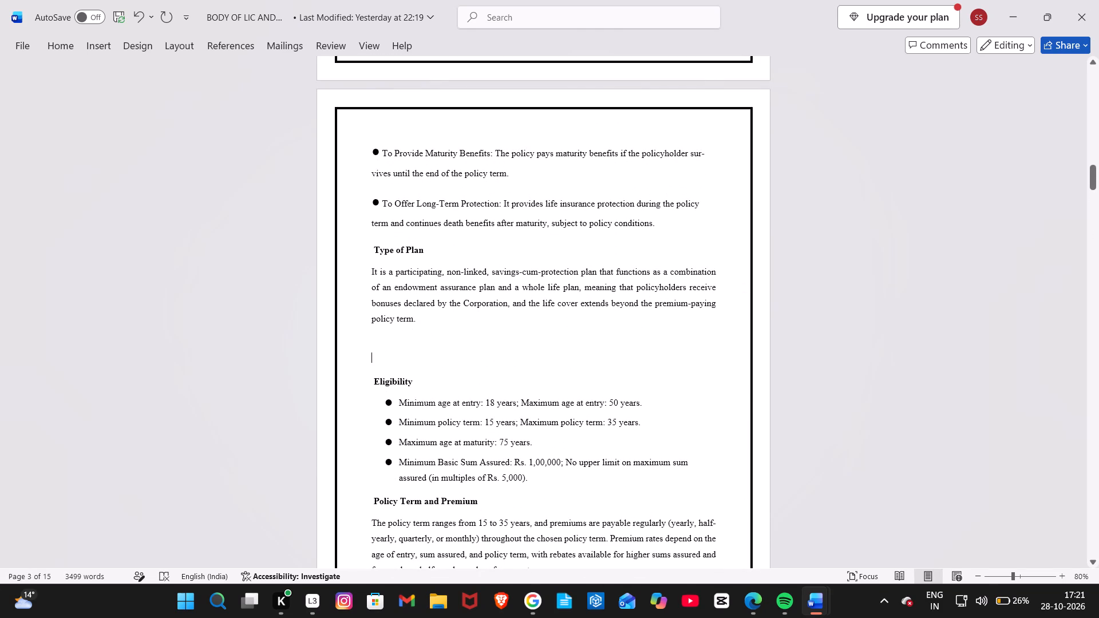
{"action": "key", "text": "BackSpace"}
{"action": "scroll", "coordinate": [364, 356], "scroll_direction": "up", "scroll_amount": 1}
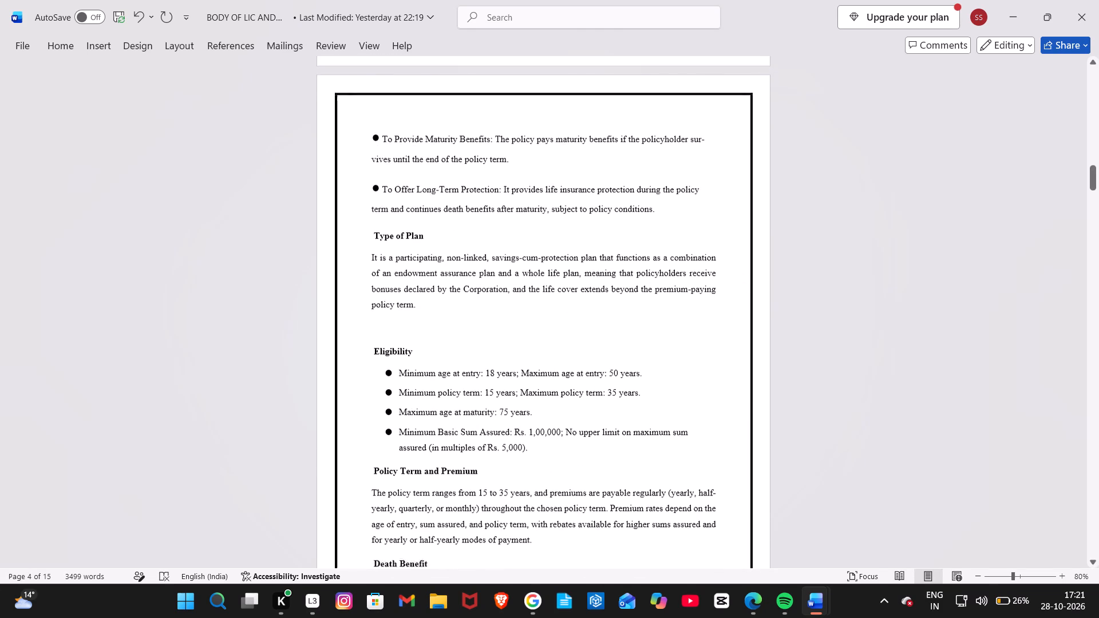
{"action": "scroll", "coordinate": [364, 356], "scroll_direction": "up", "scroll_amount": 1}
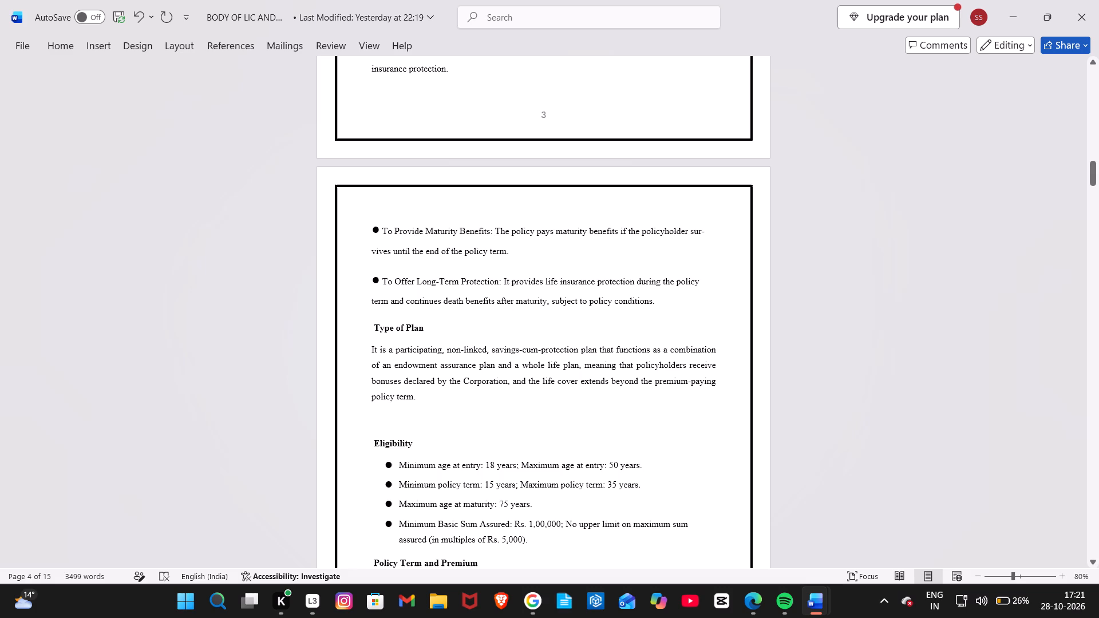
{"action": "key", "text": "BackSpace"}
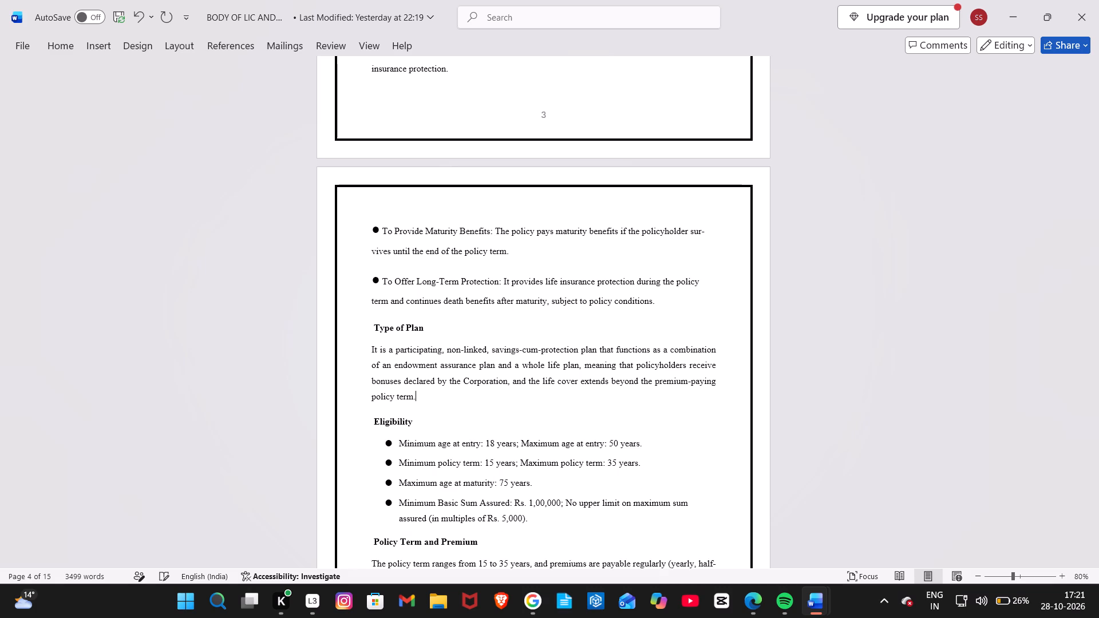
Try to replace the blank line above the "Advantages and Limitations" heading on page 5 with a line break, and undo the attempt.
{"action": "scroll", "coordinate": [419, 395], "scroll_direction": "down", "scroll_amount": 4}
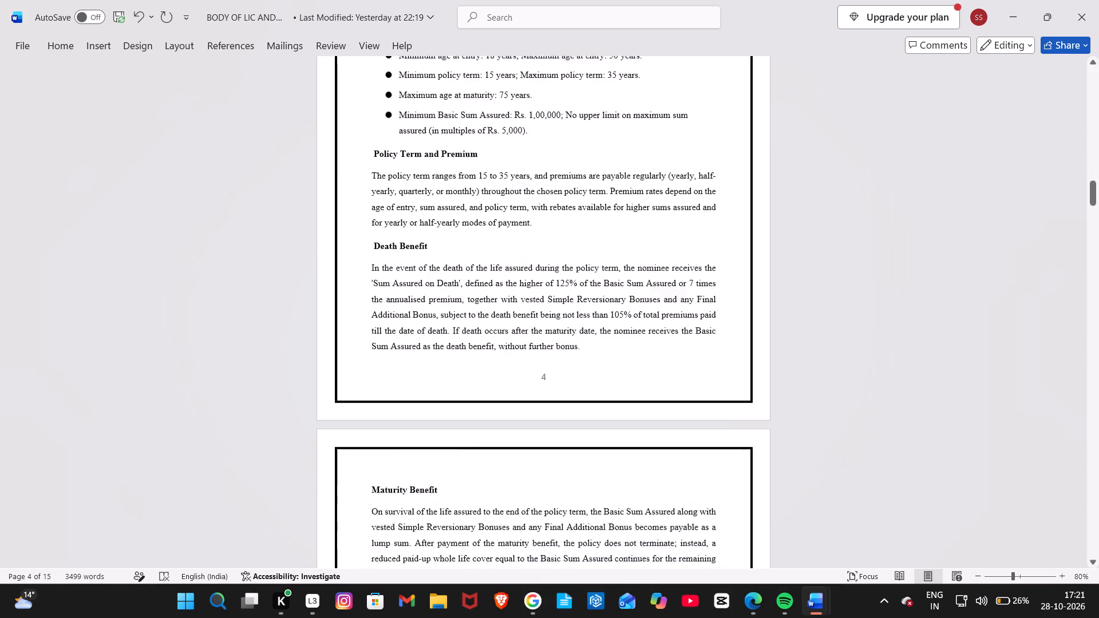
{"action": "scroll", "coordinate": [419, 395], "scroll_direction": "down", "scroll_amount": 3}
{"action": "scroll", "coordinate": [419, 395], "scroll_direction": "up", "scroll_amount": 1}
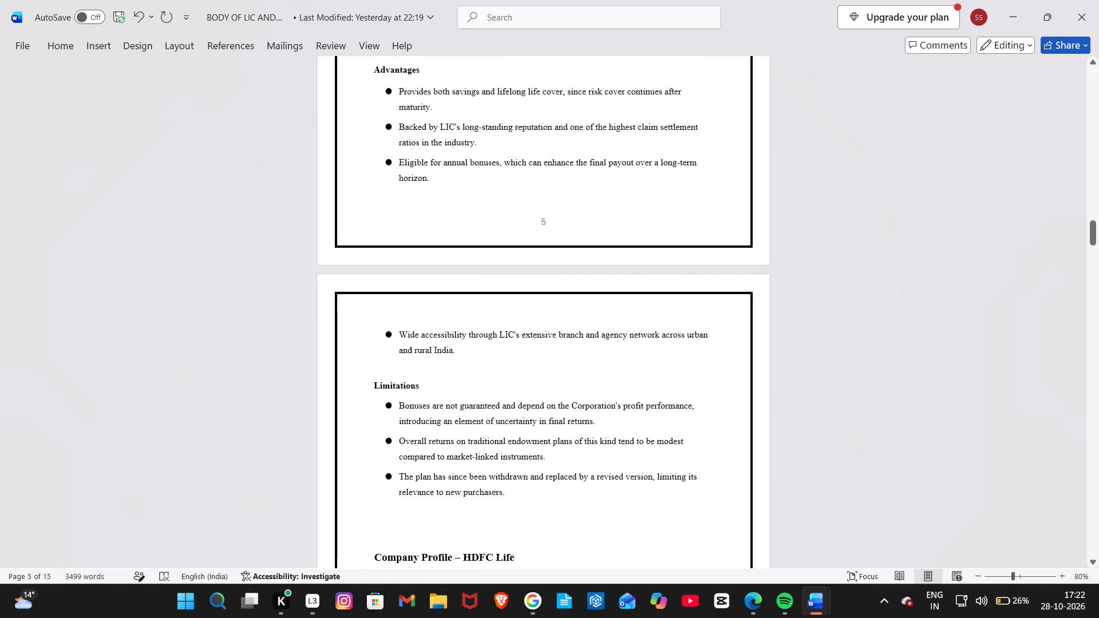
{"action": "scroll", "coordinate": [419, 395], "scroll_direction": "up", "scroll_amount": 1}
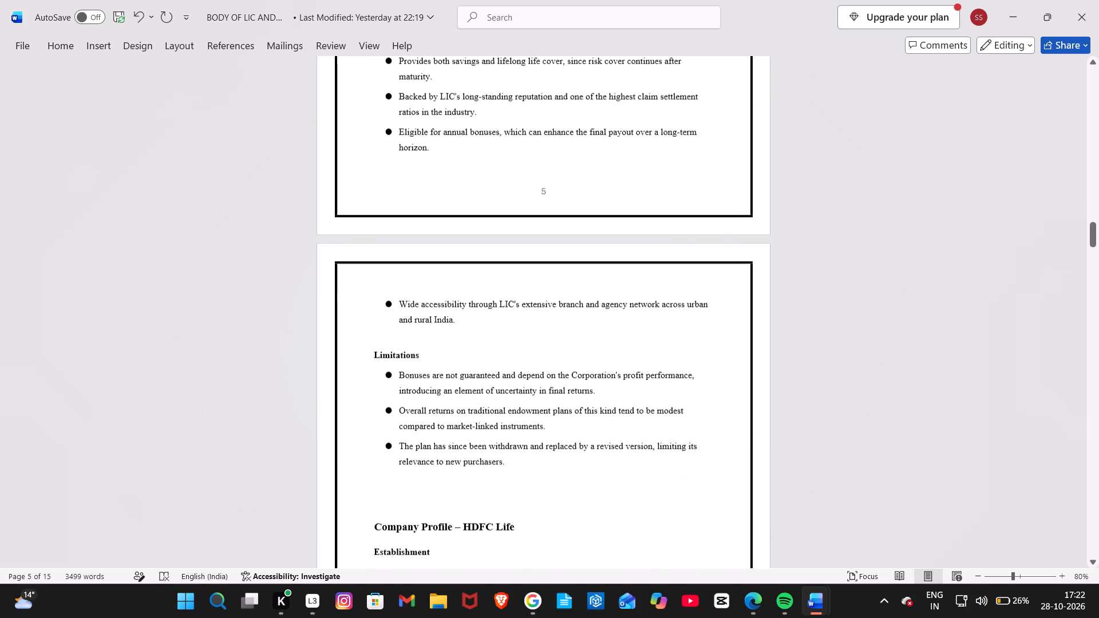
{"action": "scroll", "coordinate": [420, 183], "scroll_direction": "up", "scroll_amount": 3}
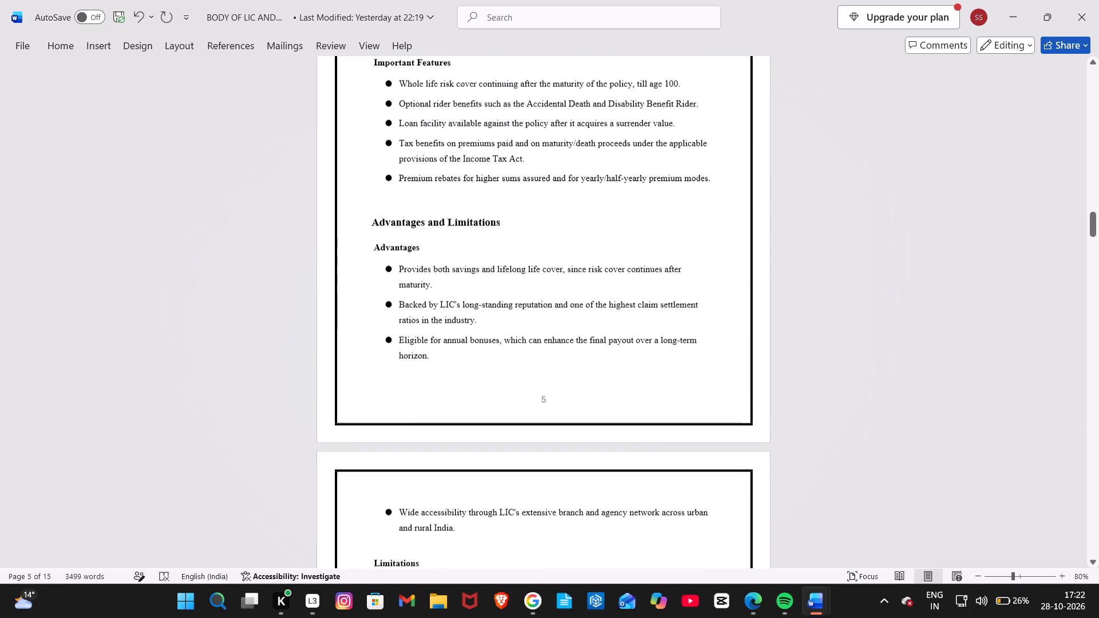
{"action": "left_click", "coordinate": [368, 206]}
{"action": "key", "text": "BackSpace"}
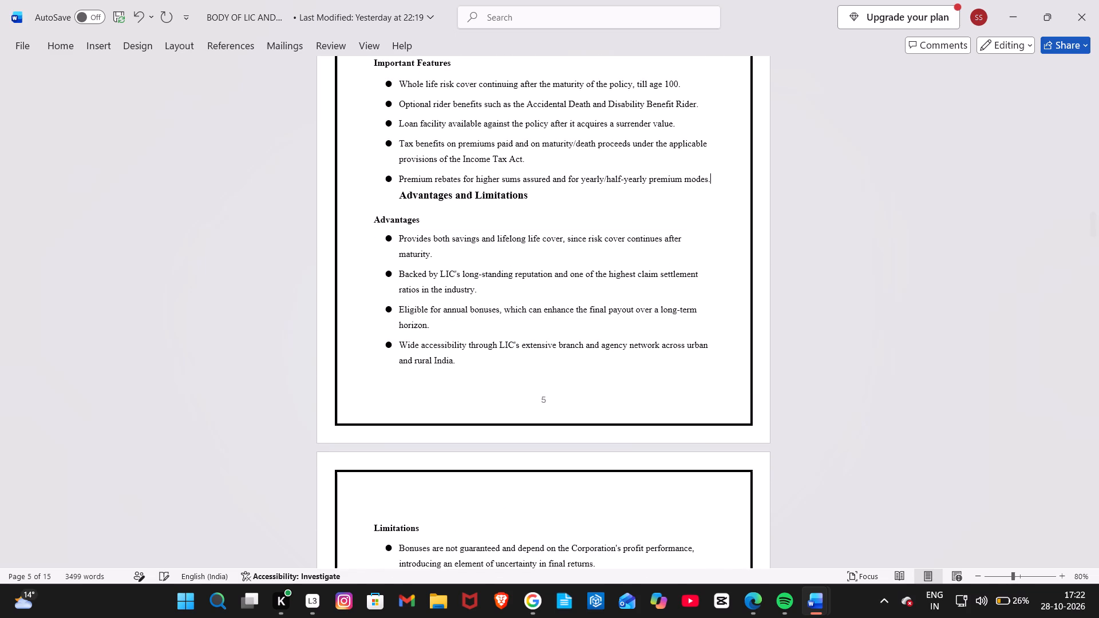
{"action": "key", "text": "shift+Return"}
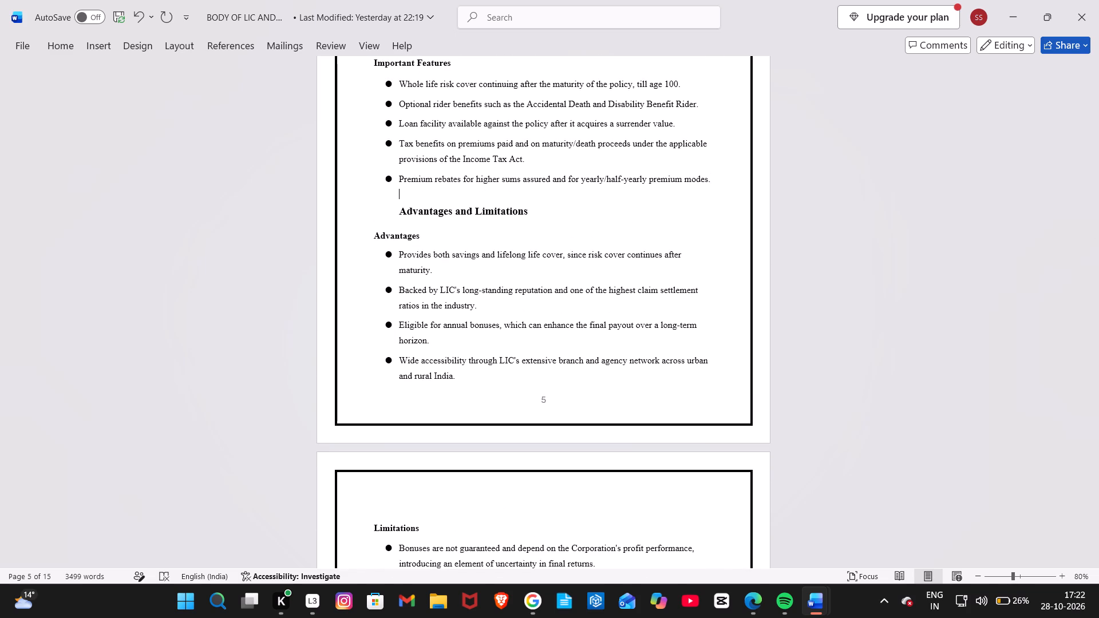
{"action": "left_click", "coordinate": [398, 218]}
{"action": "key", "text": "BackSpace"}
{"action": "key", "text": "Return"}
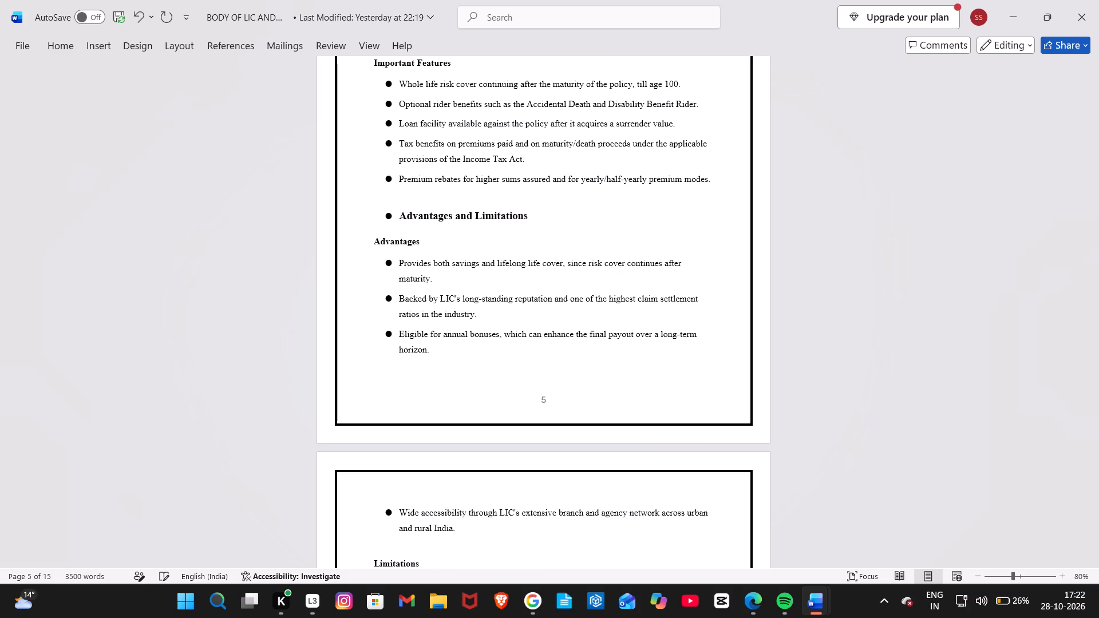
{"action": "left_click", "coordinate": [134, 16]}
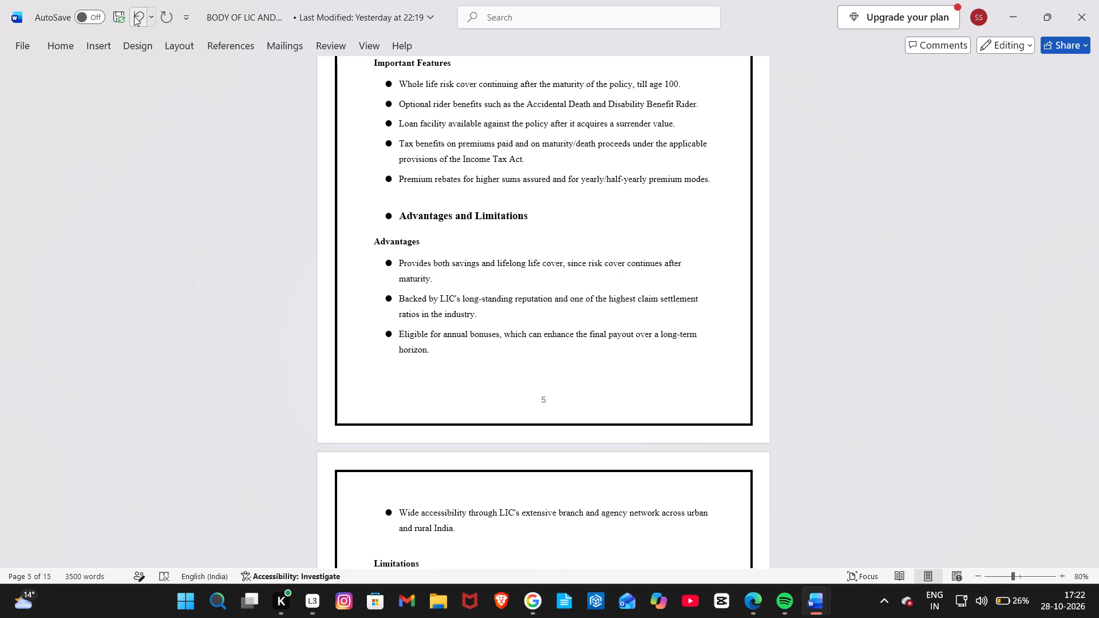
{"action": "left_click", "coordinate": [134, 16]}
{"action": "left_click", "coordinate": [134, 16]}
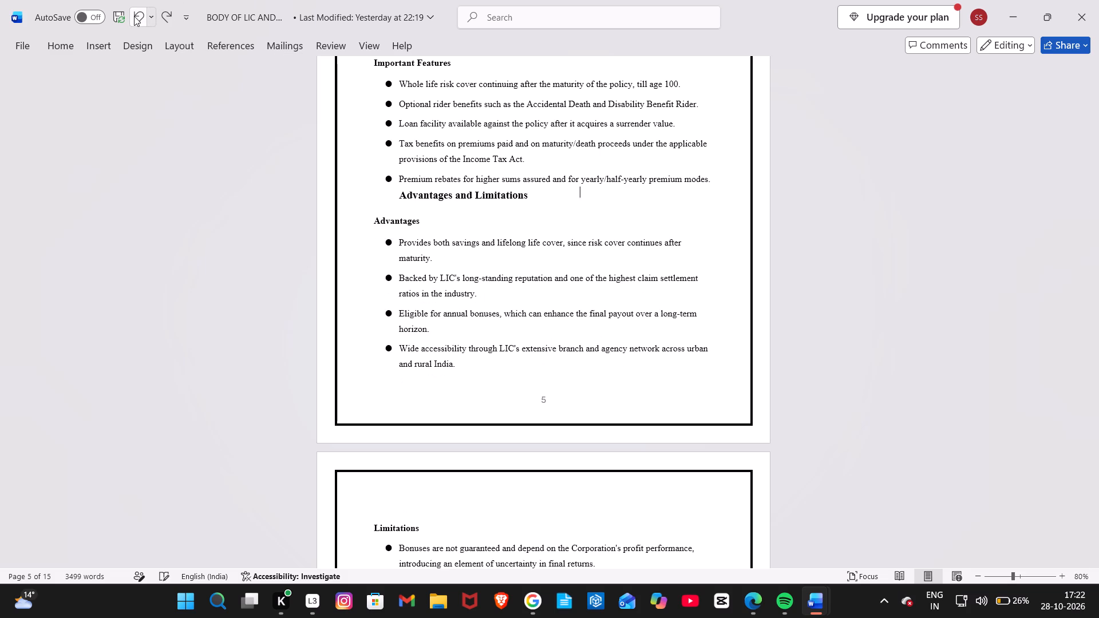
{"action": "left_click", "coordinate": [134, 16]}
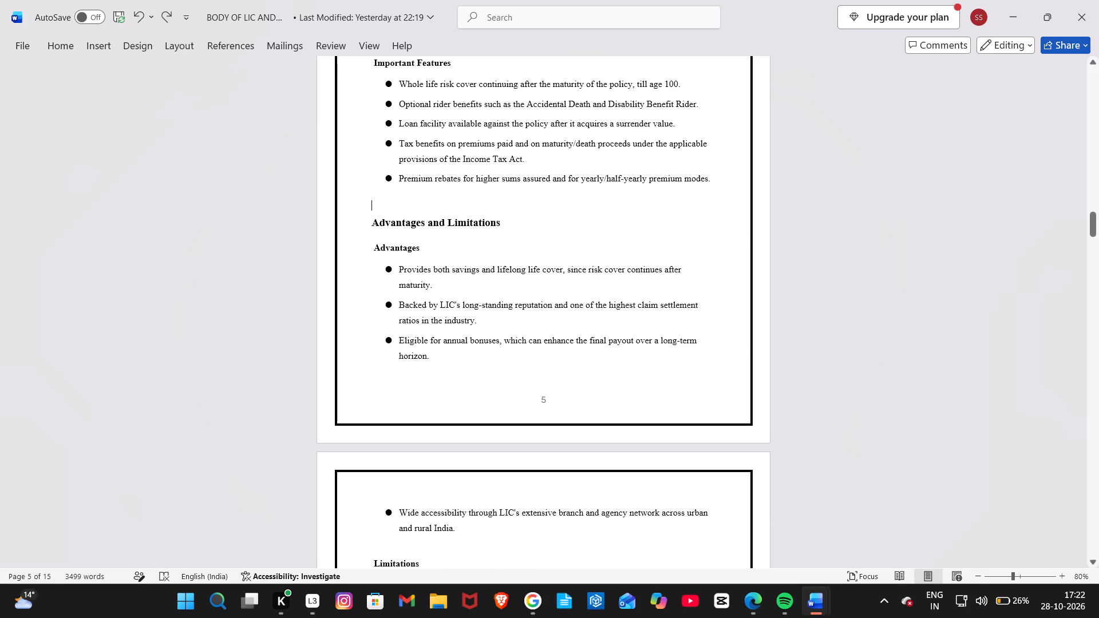
Remove the blank line between the New Jeevan Anand Objectives heading and its first bullet on page 3.
{"action": "scroll", "coordinate": [475, 216], "scroll_direction": "up", "scroll_amount": 4}
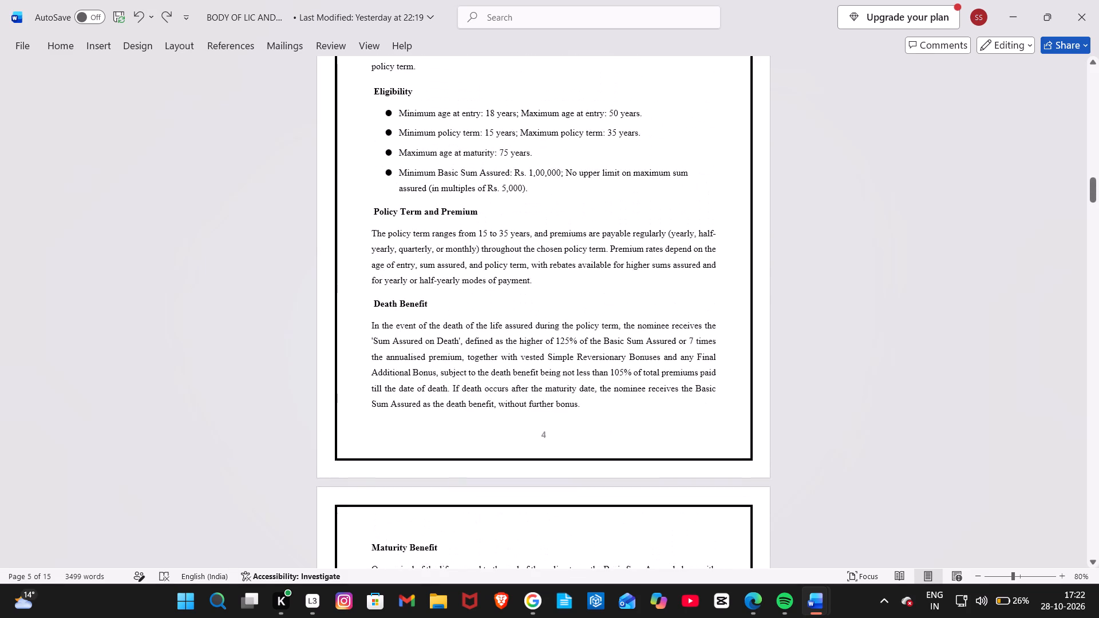
{"action": "scroll", "coordinate": [475, 216], "scroll_direction": "up", "scroll_amount": 3}
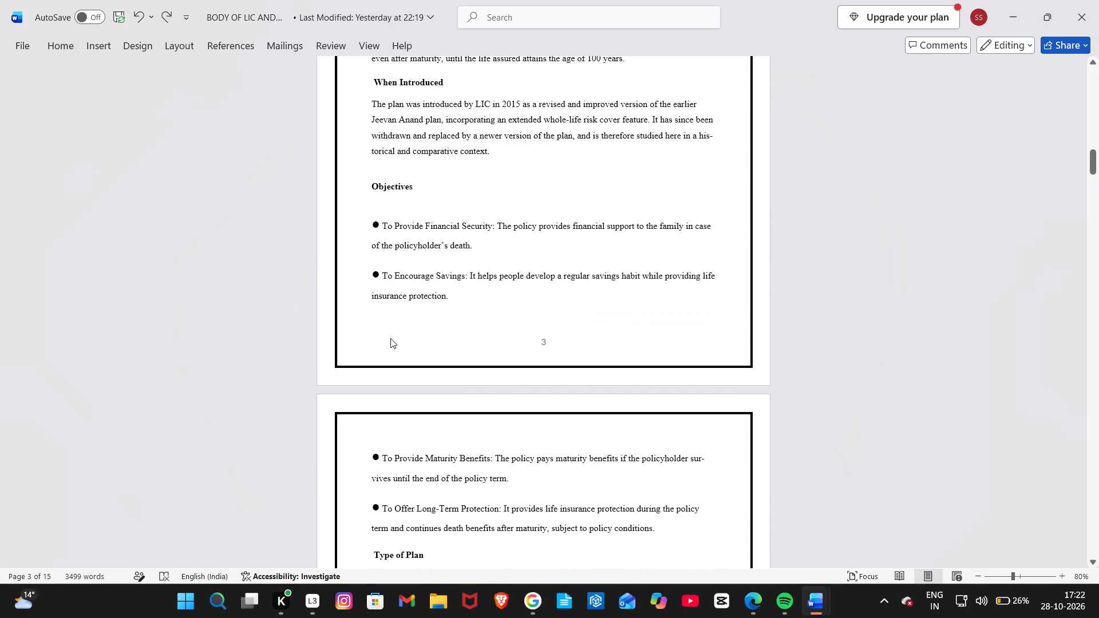
{"action": "left_click", "coordinate": [389, 213]}
{"action": "key", "text": "BackSpace"}
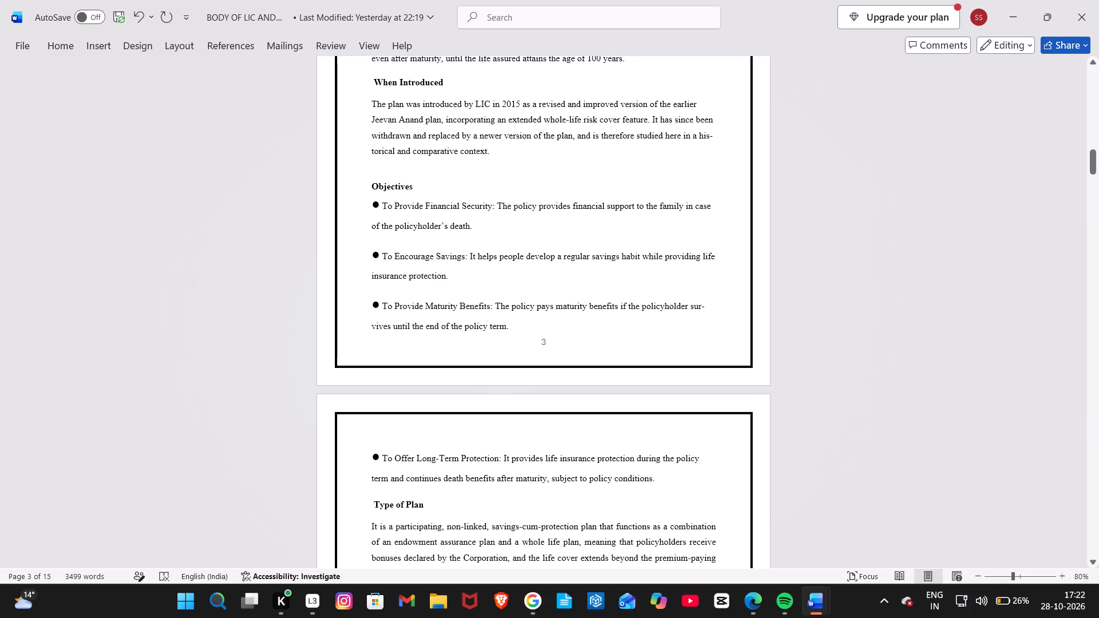
Review the spacing and page layout of pages 1 to 3, from the Introduction to the New Jeevan Anand section.
{"action": "scroll", "coordinate": [410, 302], "scroll_direction": "up", "scroll_amount": 2}
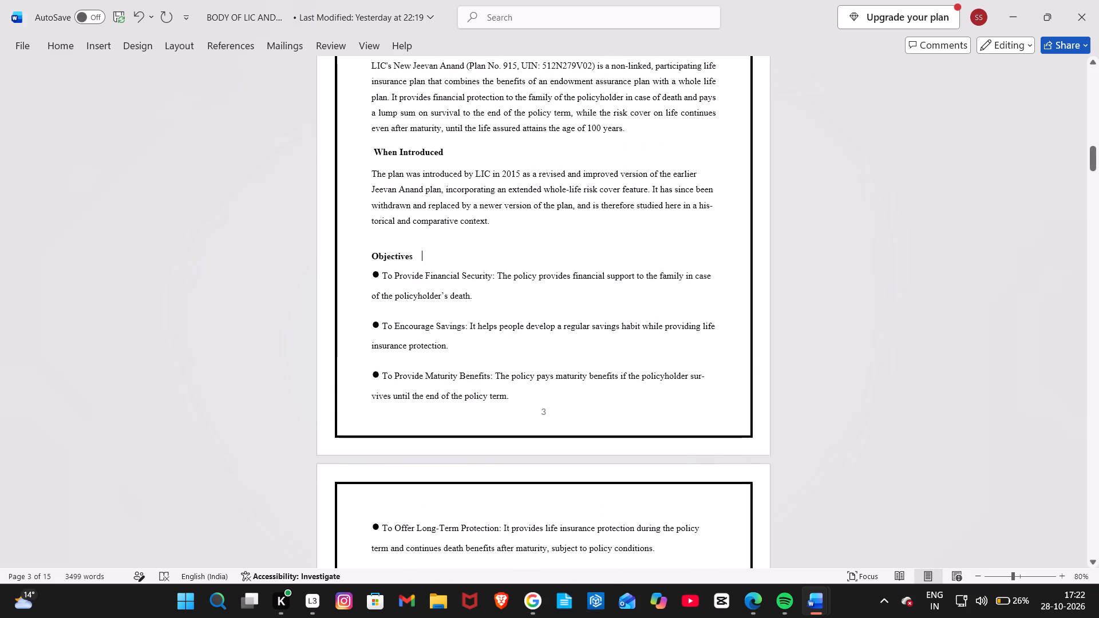
{"action": "scroll", "coordinate": [410, 302], "scroll_direction": "up", "scroll_amount": 2}
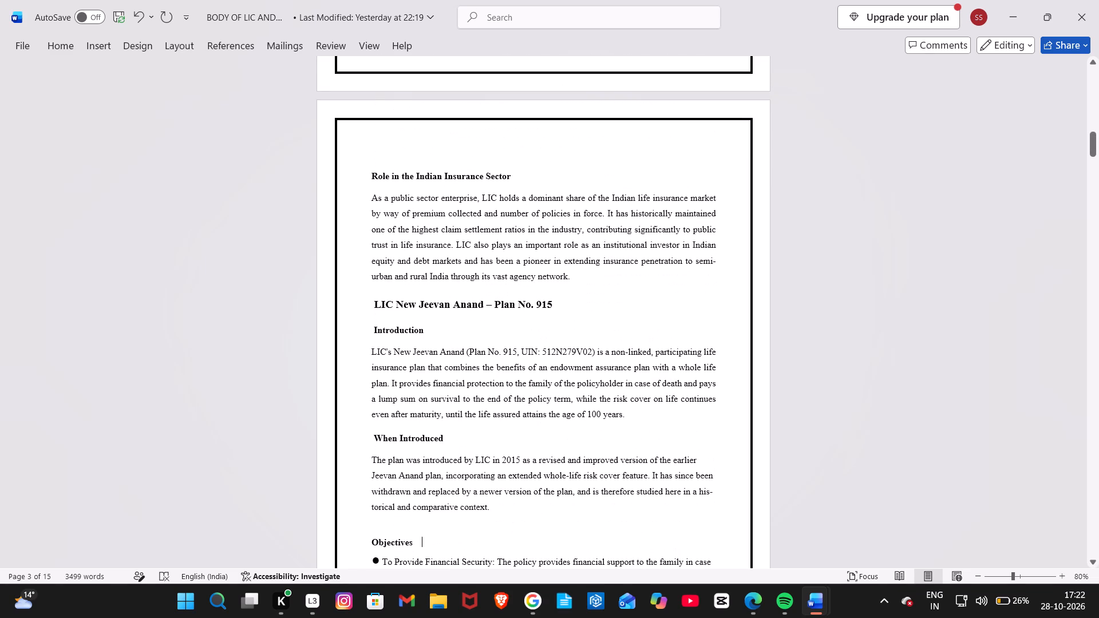
{"action": "scroll", "coordinate": [410, 302], "scroll_direction": "up", "scroll_amount": 3}
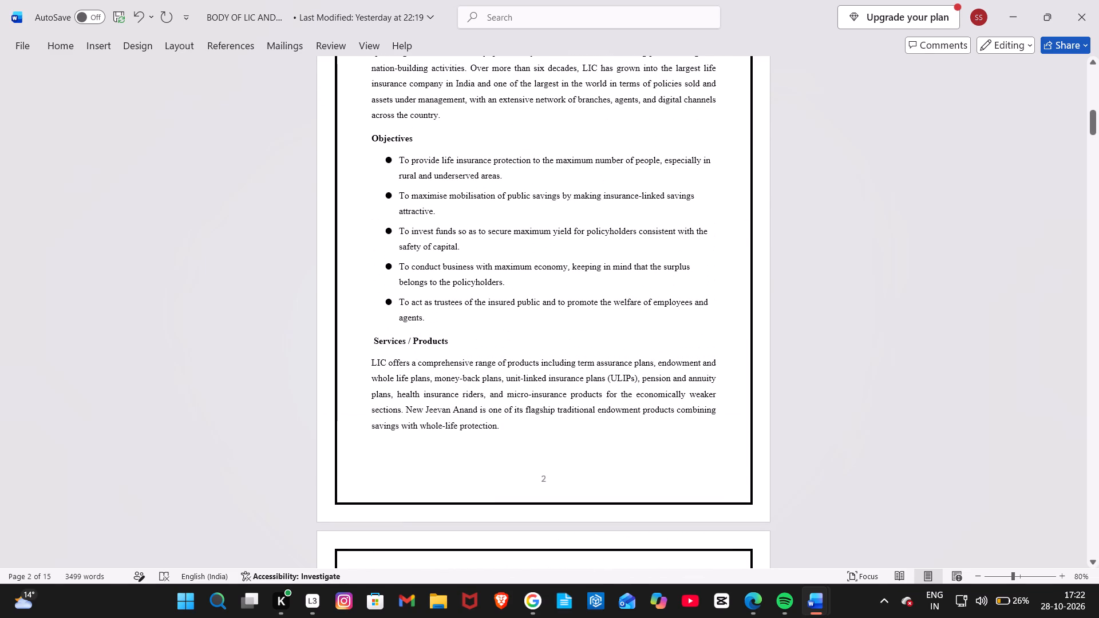
{"action": "scroll", "coordinate": [410, 302], "scroll_direction": "up", "scroll_amount": 1}
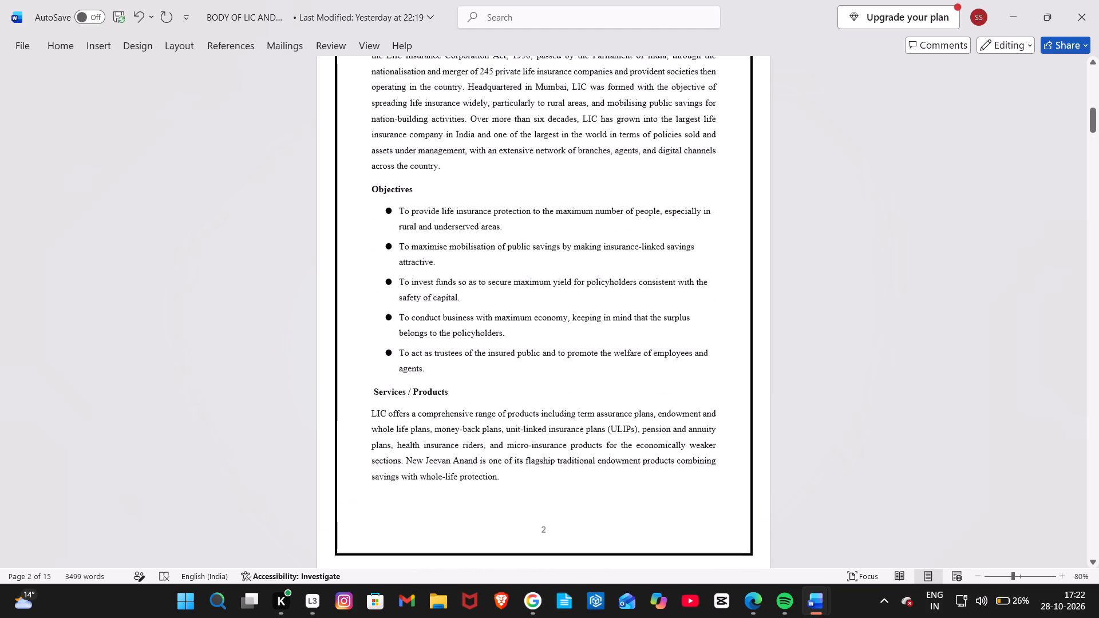
{"action": "scroll", "coordinate": [410, 302], "scroll_direction": "up", "scroll_amount": 2}
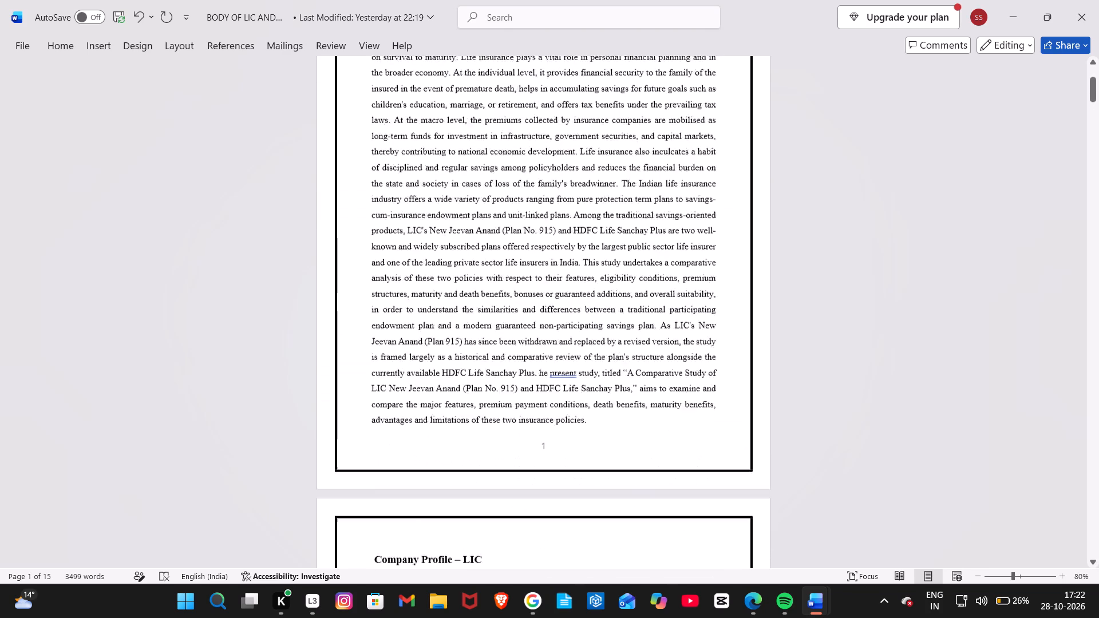
{"action": "scroll", "coordinate": [410, 302], "scroll_direction": "up", "scroll_amount": 3}
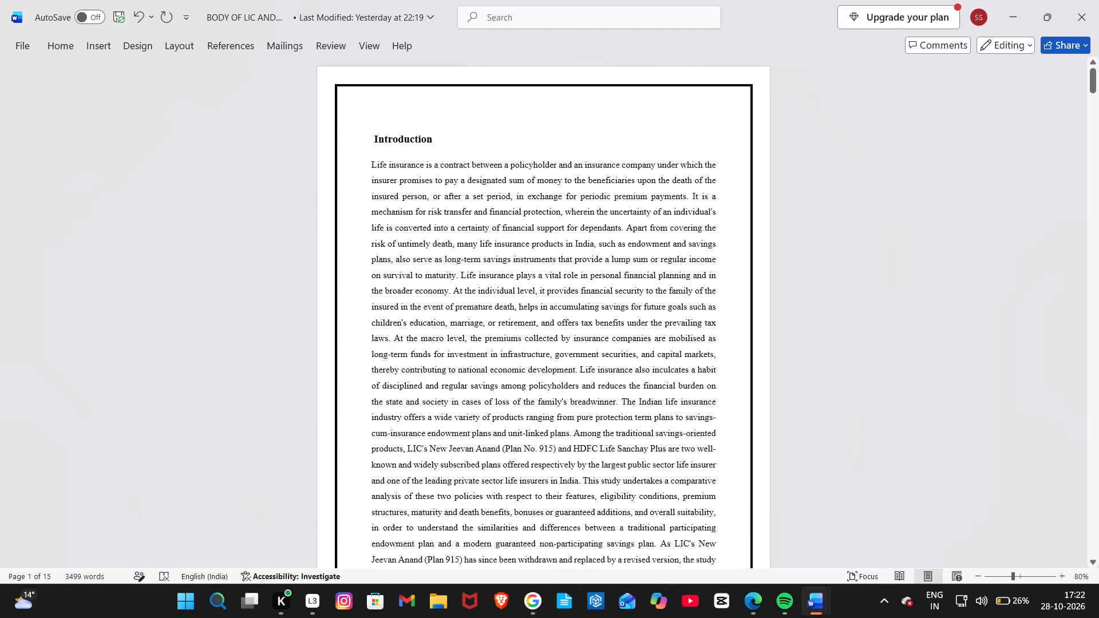
{"action": "scroll", "coordinate": [517, 343], "scroll_direction": "down", "scroll_amount": 1}
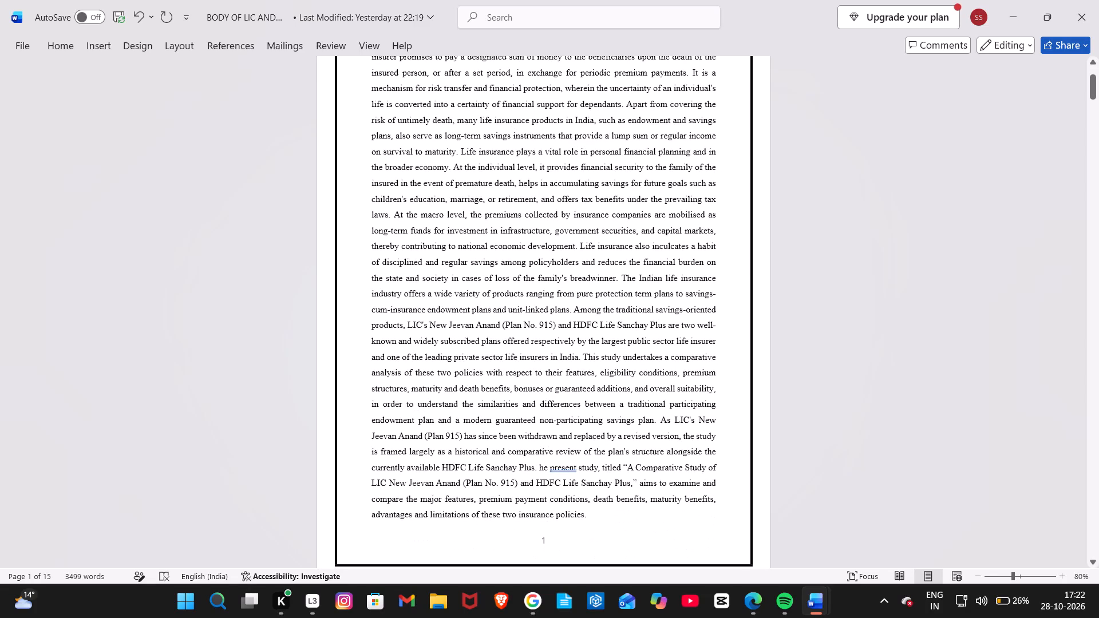
{"action": "left_click_drag", "start_coordinate": [409, 207], "coordinate": [572, 457]}
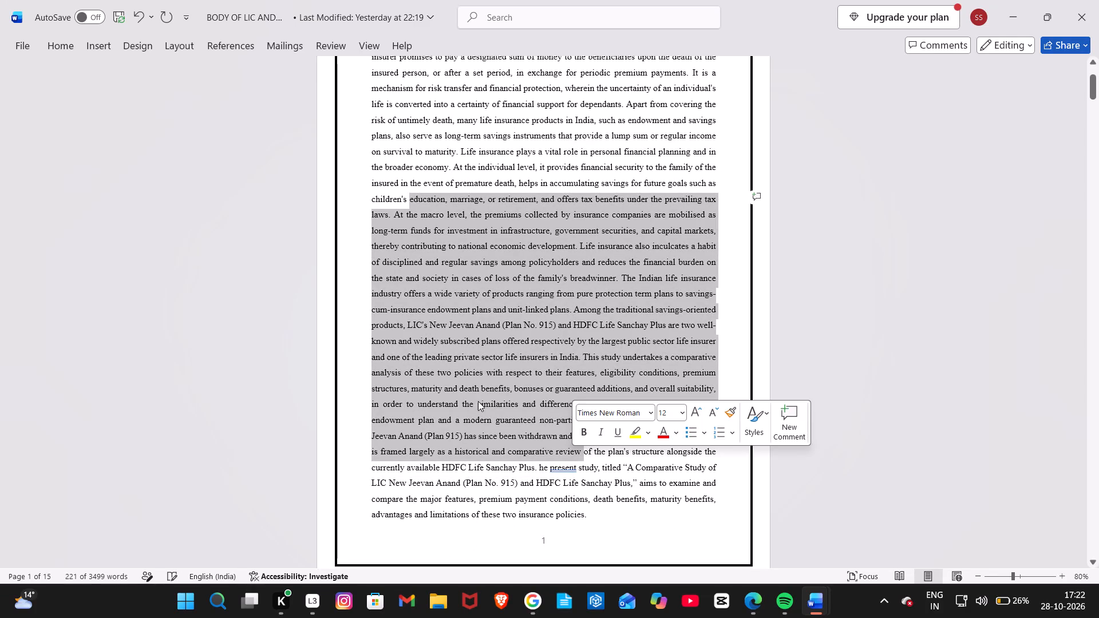
{"action": "left_click", "coordinate": [472, 394]}
{"action": "scroll", "coordinate": [472, 394], "scroll_direction": "down", "scroll_amount": 4}
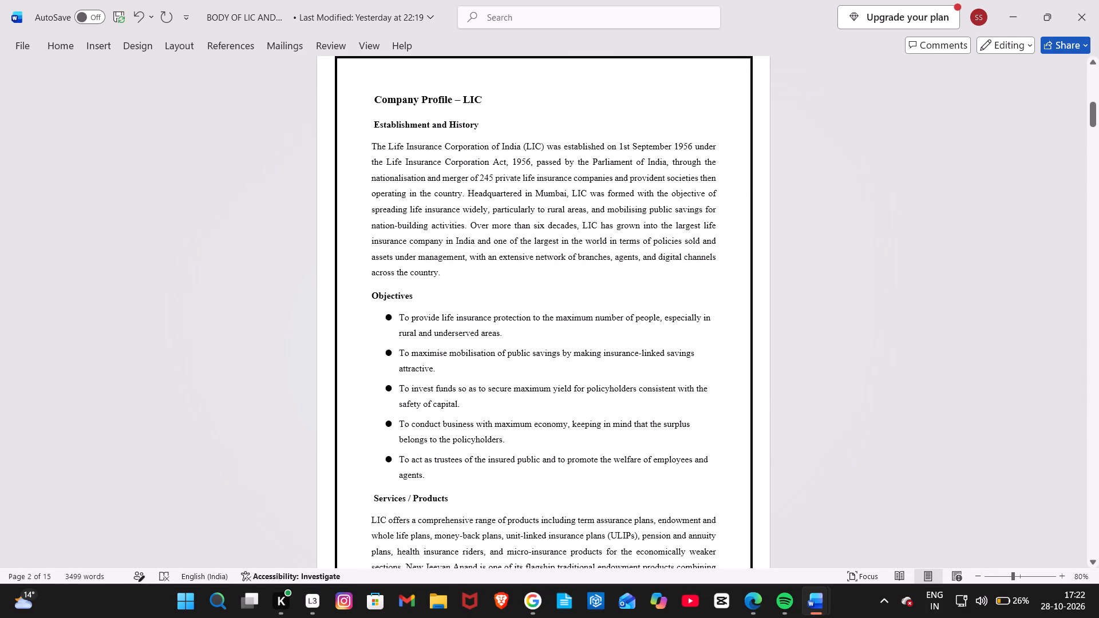
{"action": "scroll", "coordinate": [472, 394], "scroll_direction": "down", "scroll_amount": 6}
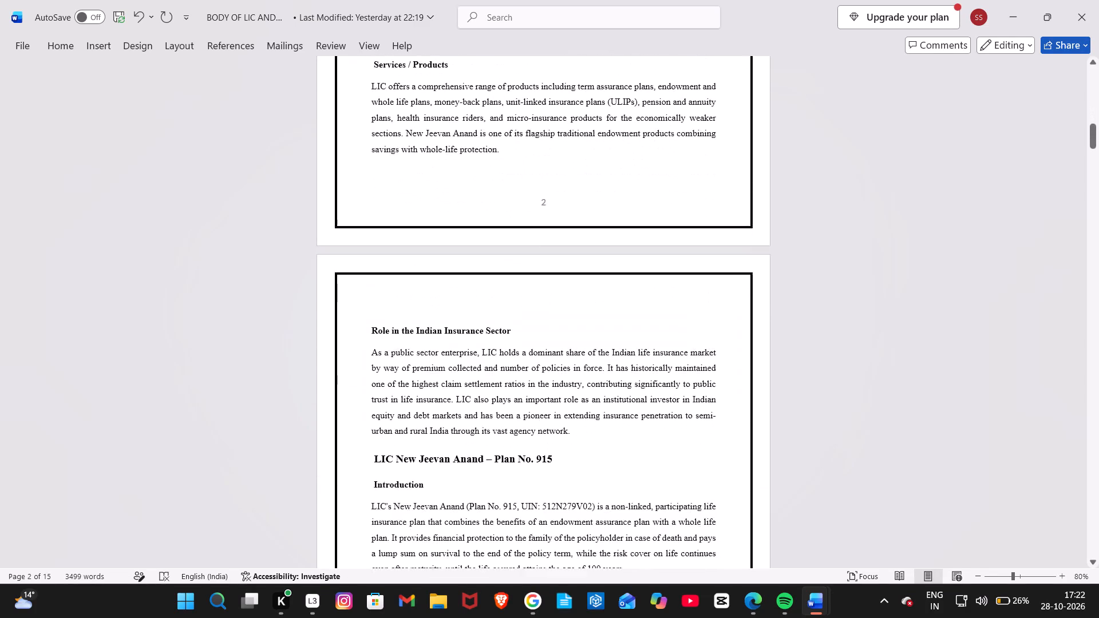
Review the spacing and page layout from the New Jeevan Anand section on page 3 to HDFC Life Sanchay Plus on page 7.
{"action": "scroll", "coordinate": [472, 394], "scroll_direction": "down", "scroll_amount": 3}
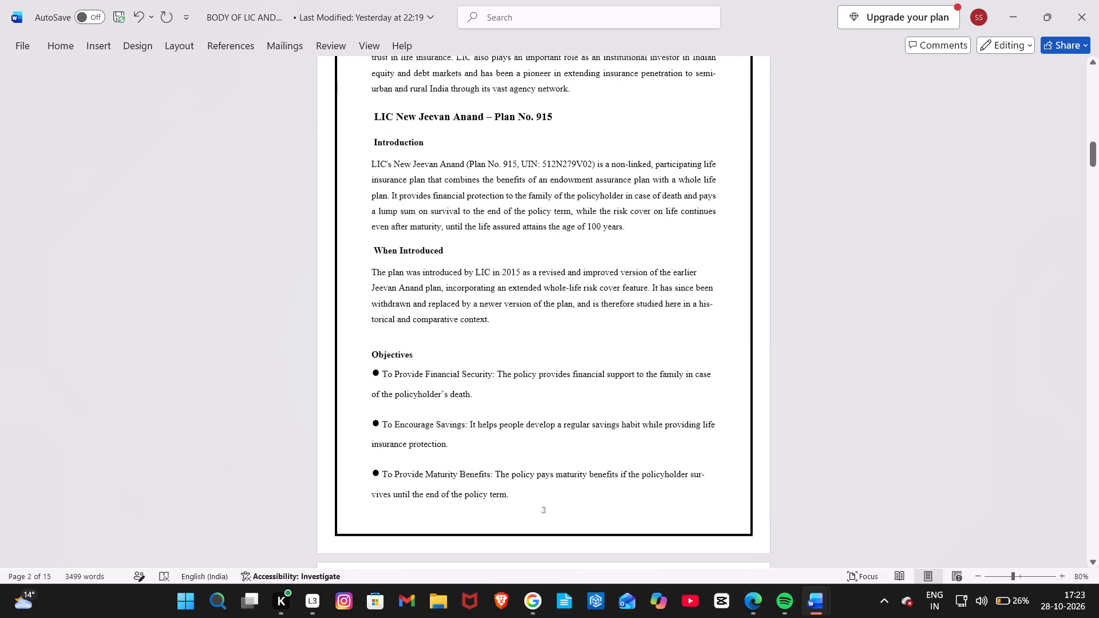
{"action": "scroll", "coordinate": [472, 394], "scroll_direction": "down", "scroll_amount": 6}
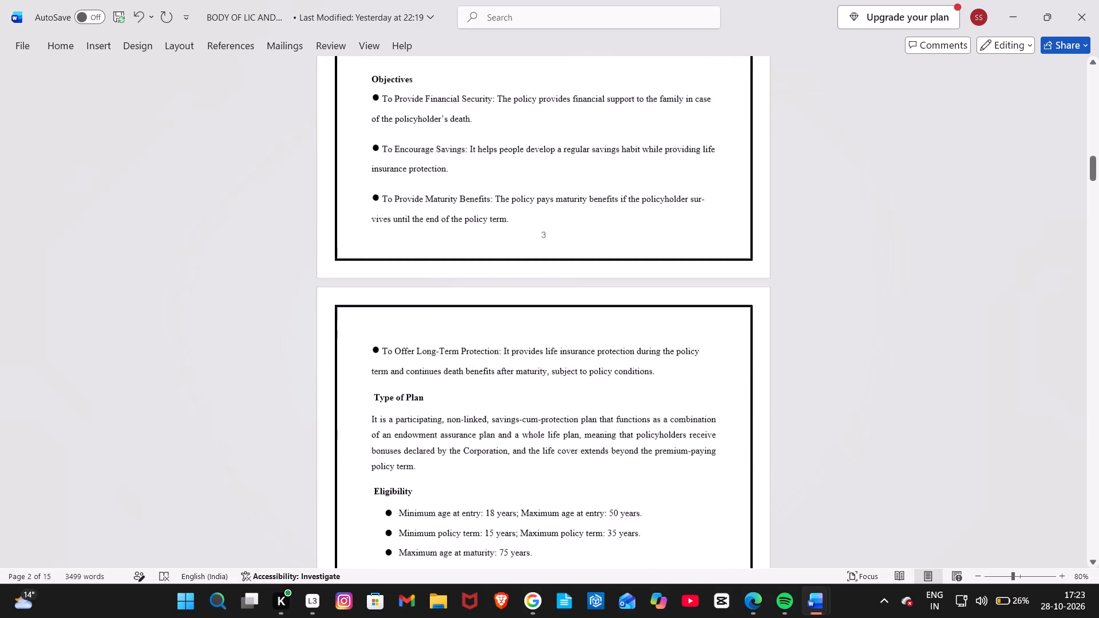
{"action": "scroll", "coordinate": [472, 394], "scroll_direction": "down", "scroll_amount": 5}
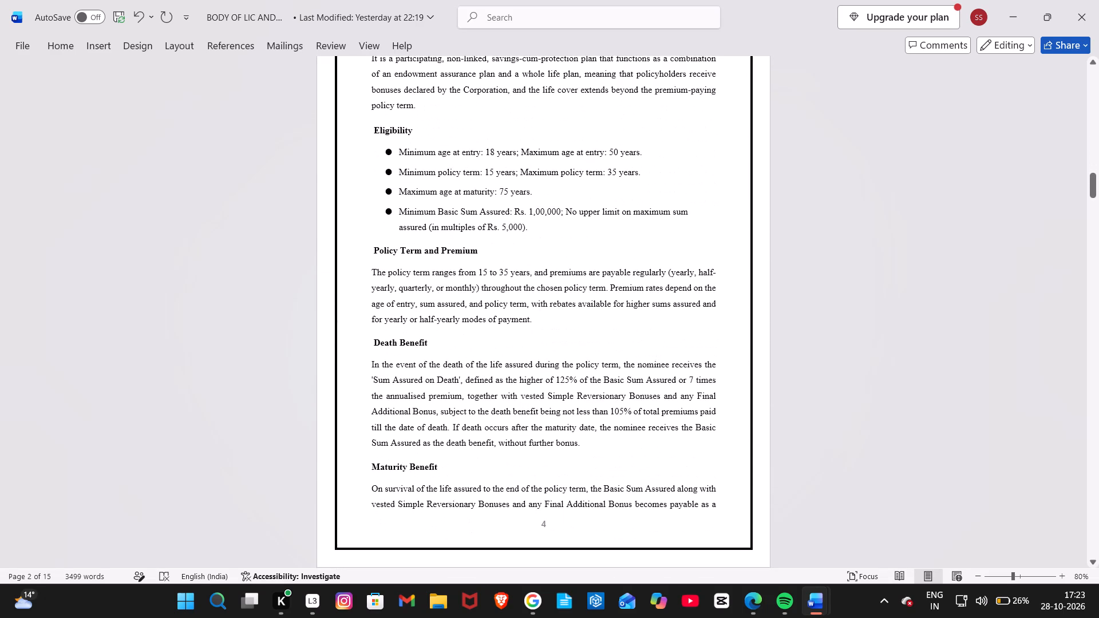
{"action": "scroll", "coordinate": [472, 394], "scroll_direction": "up", "scroll_amount": 3}
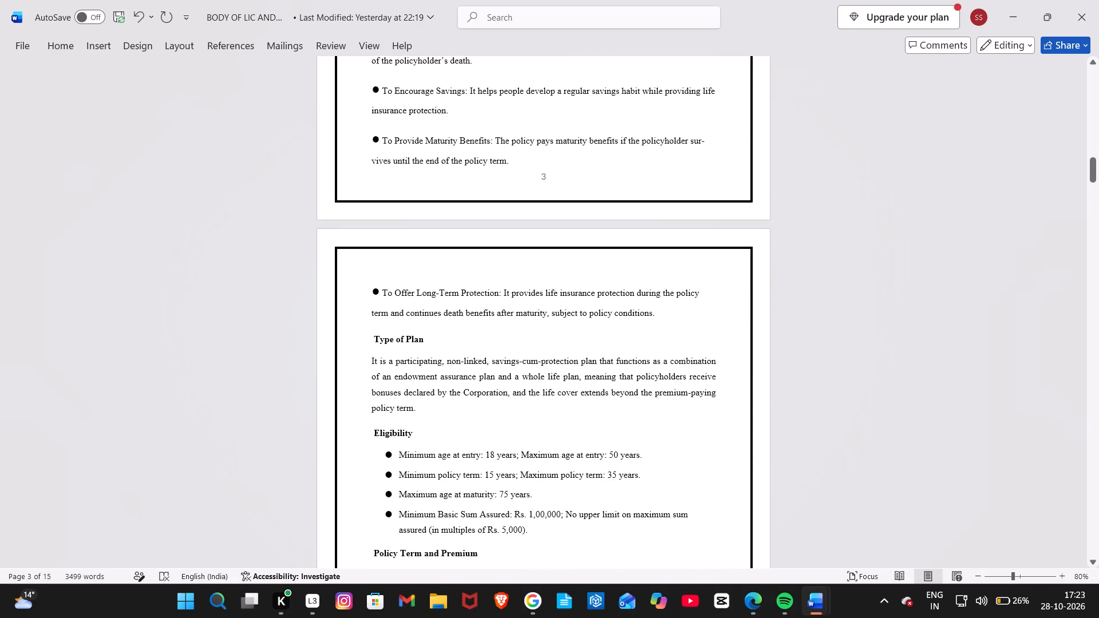
{"action": "scroll", "coordinate": [472, 394], "scroll_direction": "up", "scroll_amount": 1}
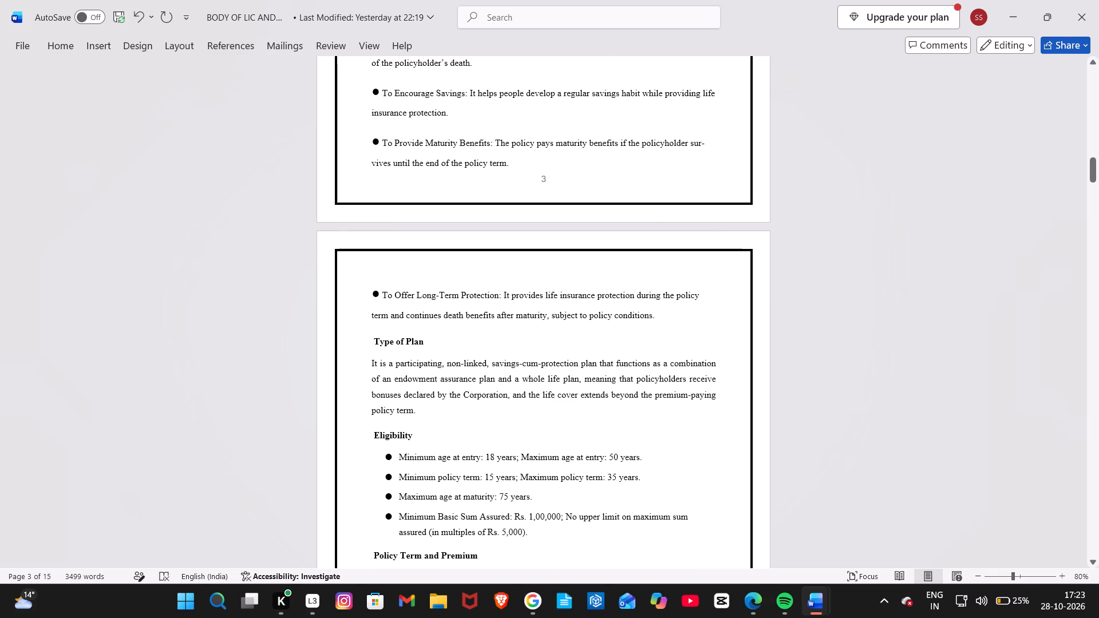
{"action": "scroll", "coordinate": [476, 164], "scroll_direction": "down", "scroll_amount": 4}
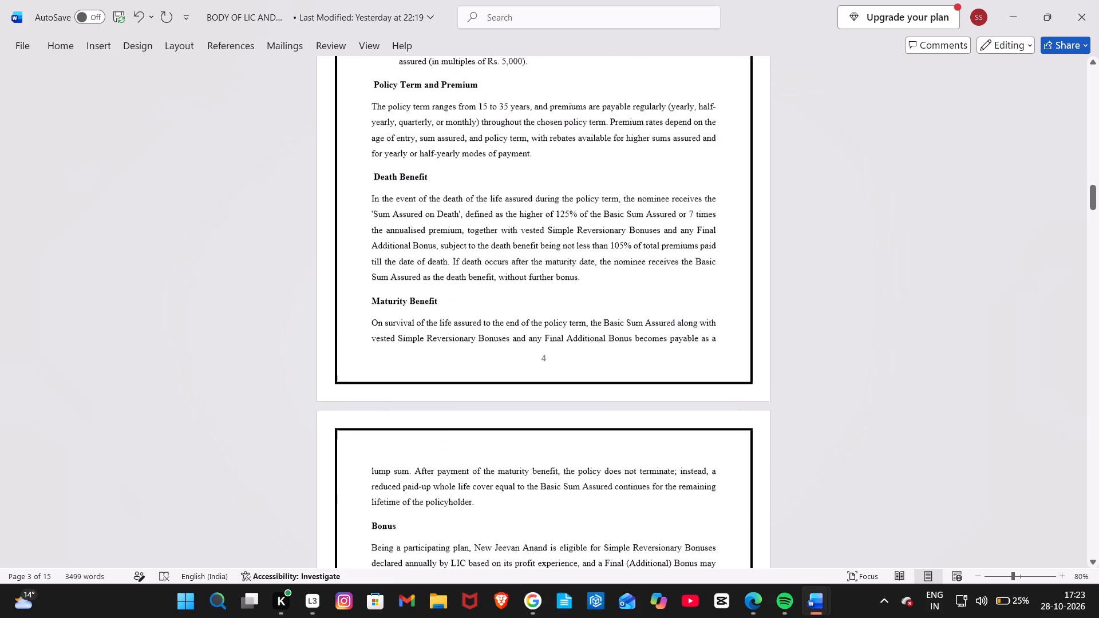
{"action": "scroll", "coordinate": [476, 164], "scroll_direction": "down", "scroll_amount": 6}
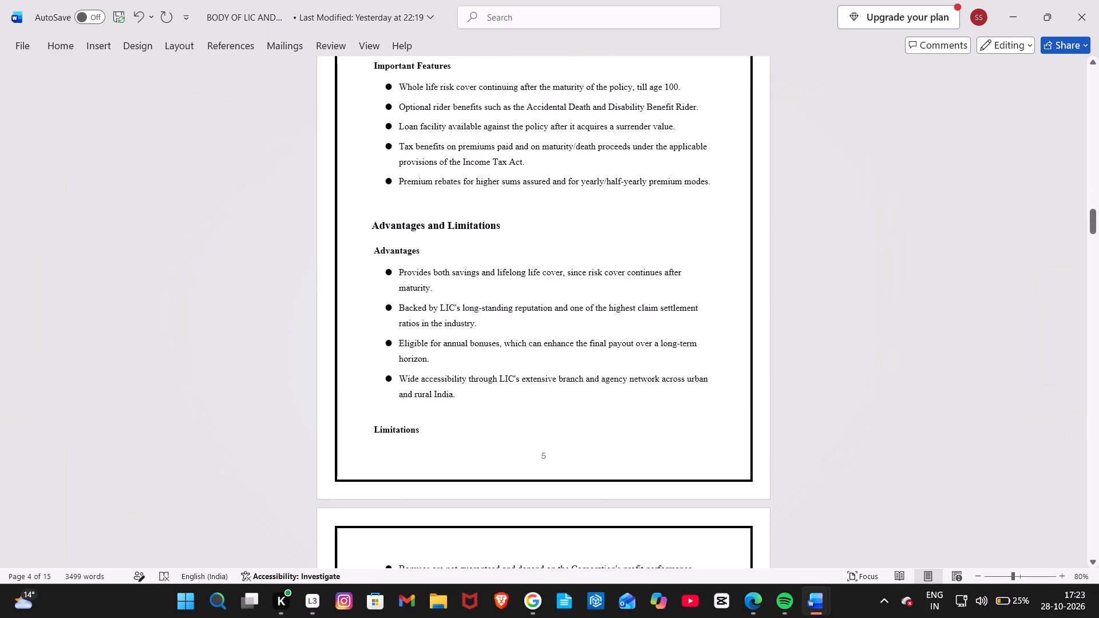
{"action": "scroll", "coordinate": [476, 164], "scroll_direction": "down", "scroll_amount": 9}
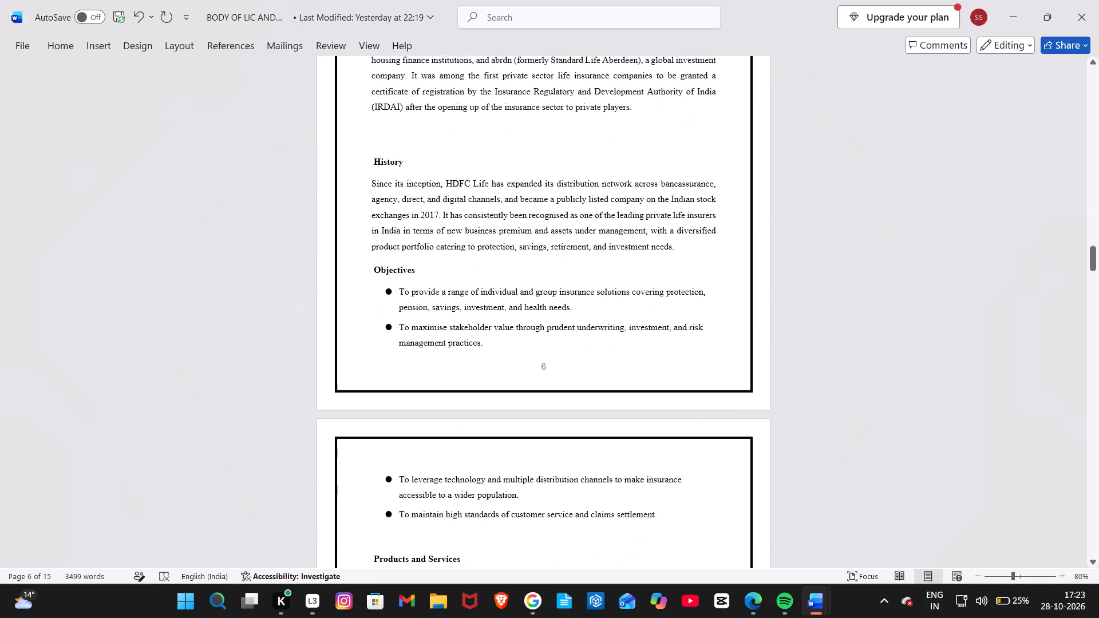
{"action": "scroll", "coordinate": [476, 164], "scroll_direction": "down", "scroll_amount": 5}
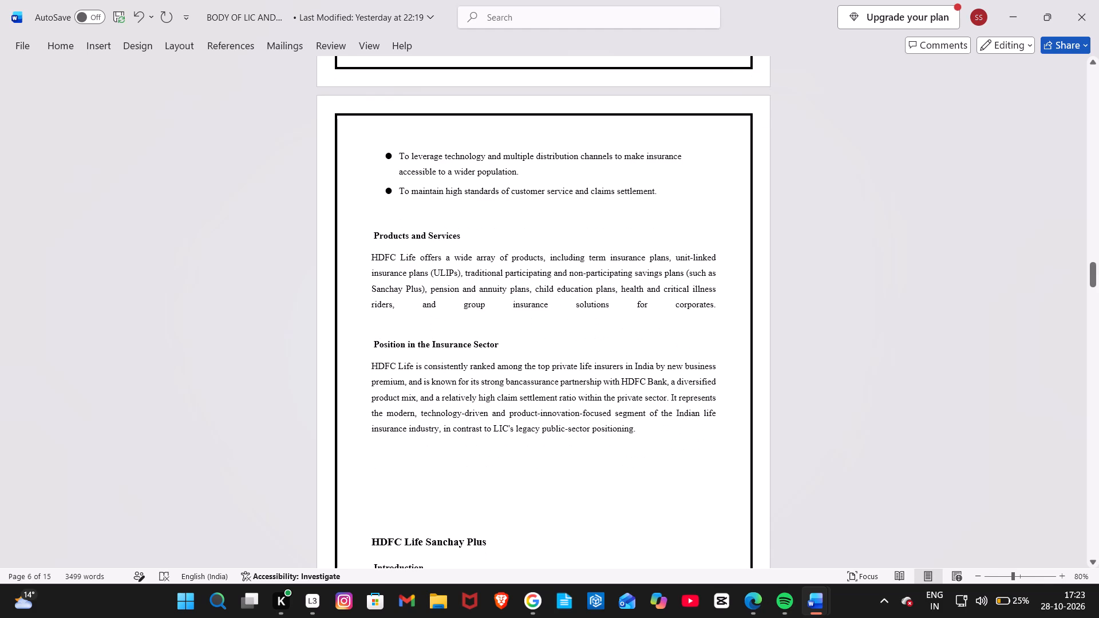
{"action": "scroll", "coordinate": [455, 319], "scroll_direction": "down", "scroll_amount": 2}
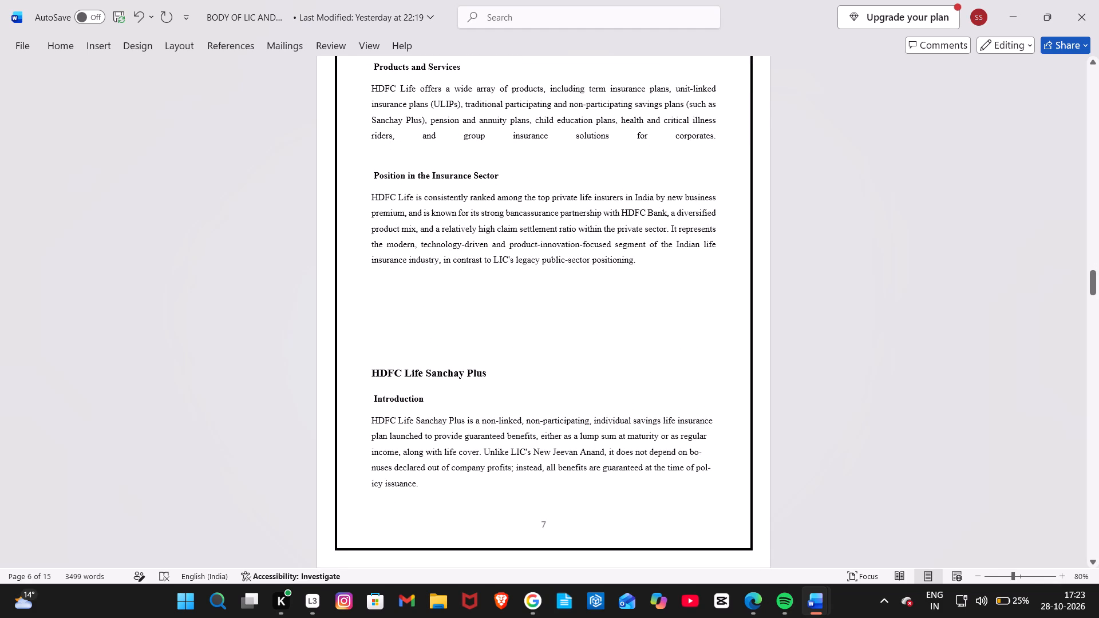
Reduce the gap between the HDFC Life Establishment paragraph and the History heading on page 6 to one blank line.
{"action": "scroll", "coordinate": [455, 319], "scroll_direction": "up", "scroll_amount": 2}
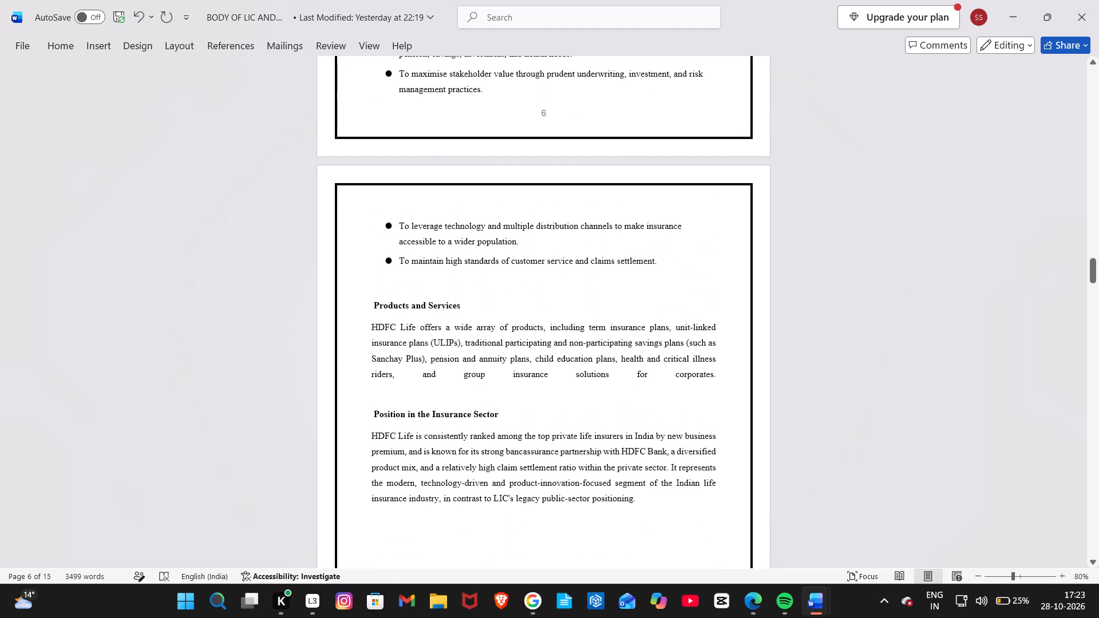
{"action": "scroll", "coordinate": [455, 319], "scroll_direction": "up", "scroll_amount": 3}
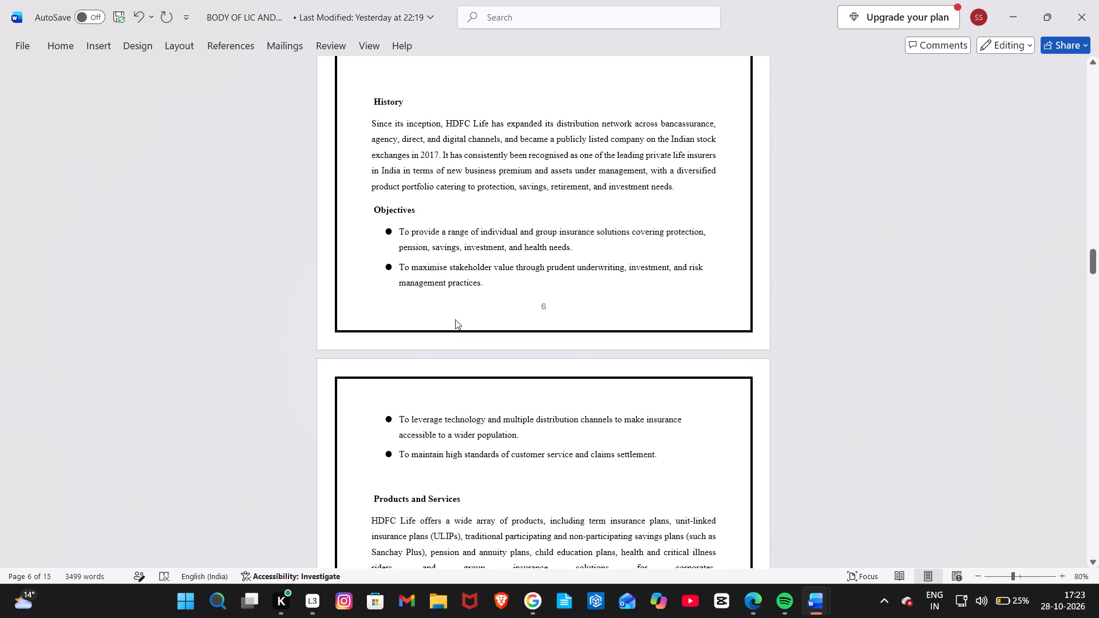
{"action": "scroll", "coordinate": [455, 319], "scroll_direction": "up", "scroll_amount": 1}
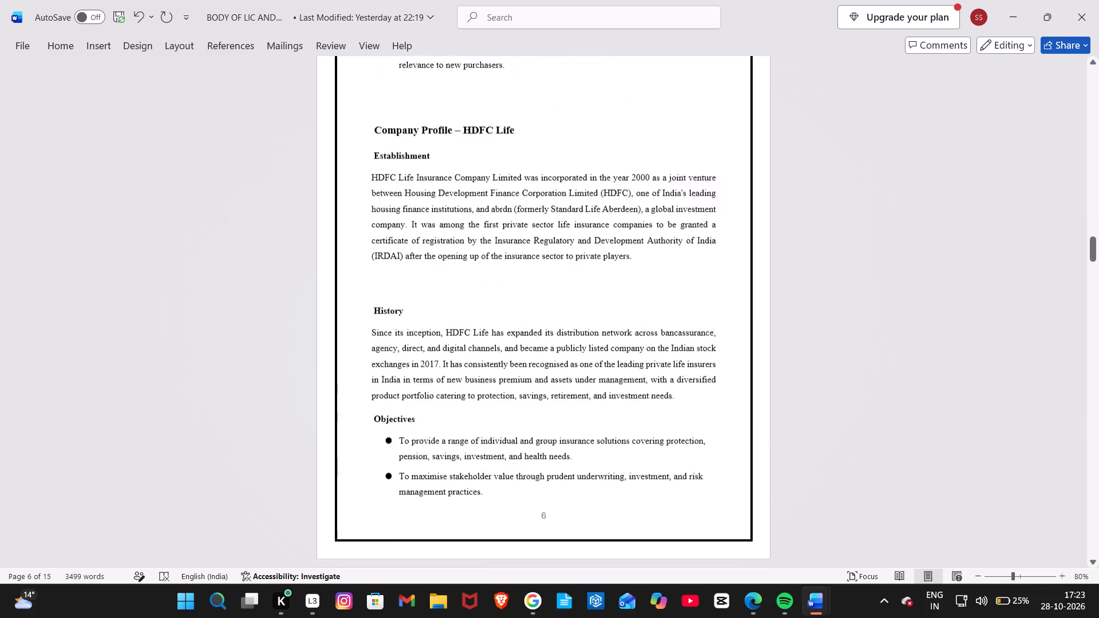
{"action": "scroll", "coordinate": [455, 319], "scroll_direction": "up", "scroll_amount": 2}
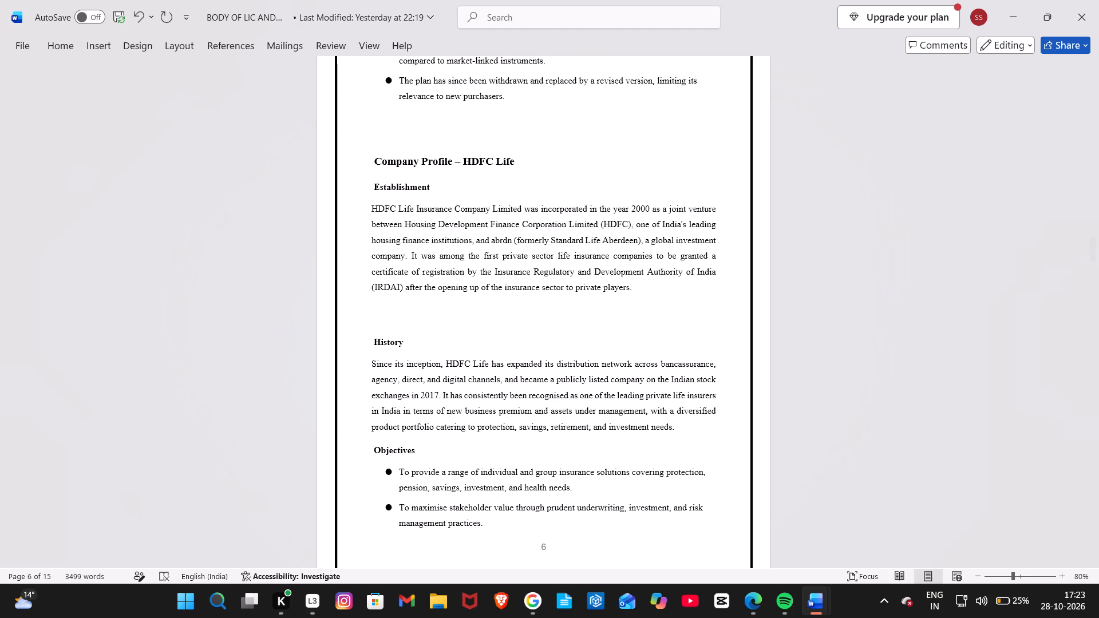
{"action": "left_click", "coordinate": [378, 324]}
{"action": "key", "text": "BackSpace"}
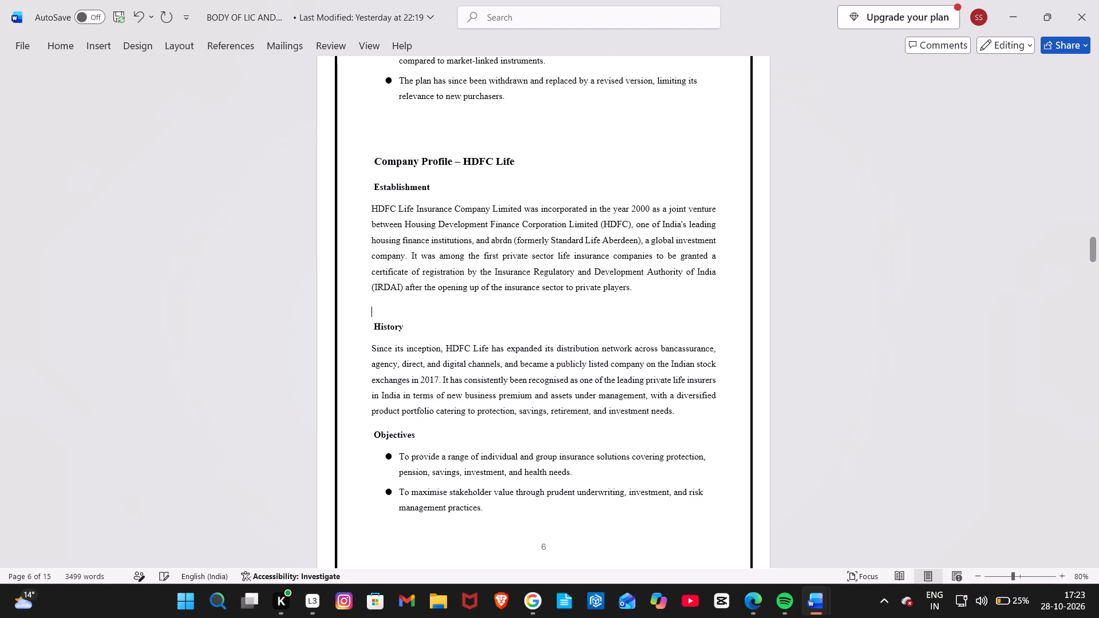
{"action": "key", "text": "BackSpace"}
{"action": "key", "text": "Return"}
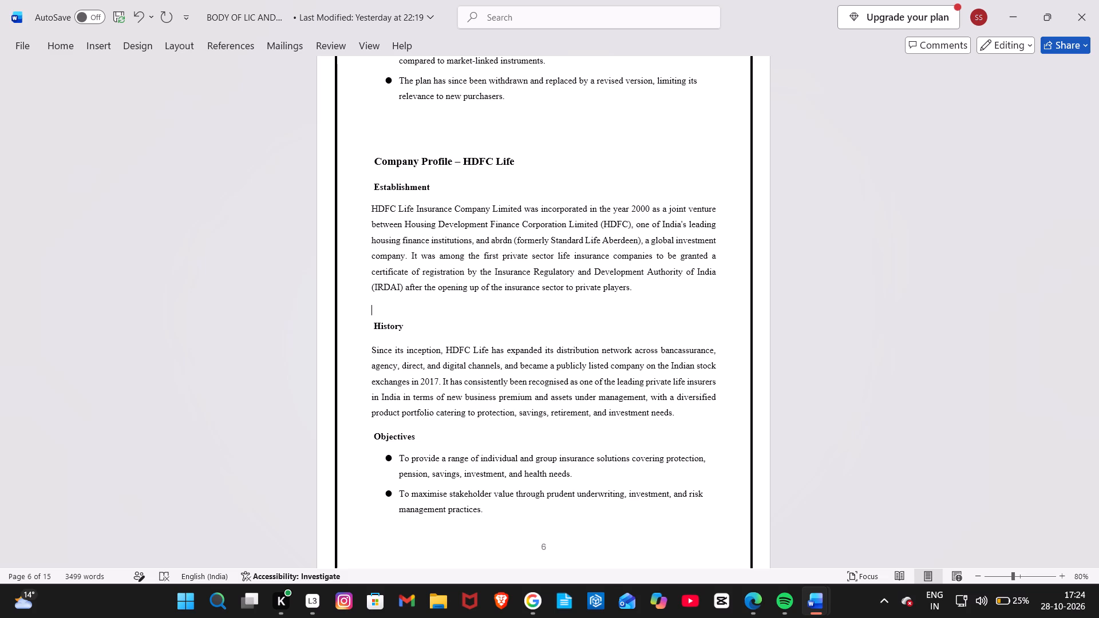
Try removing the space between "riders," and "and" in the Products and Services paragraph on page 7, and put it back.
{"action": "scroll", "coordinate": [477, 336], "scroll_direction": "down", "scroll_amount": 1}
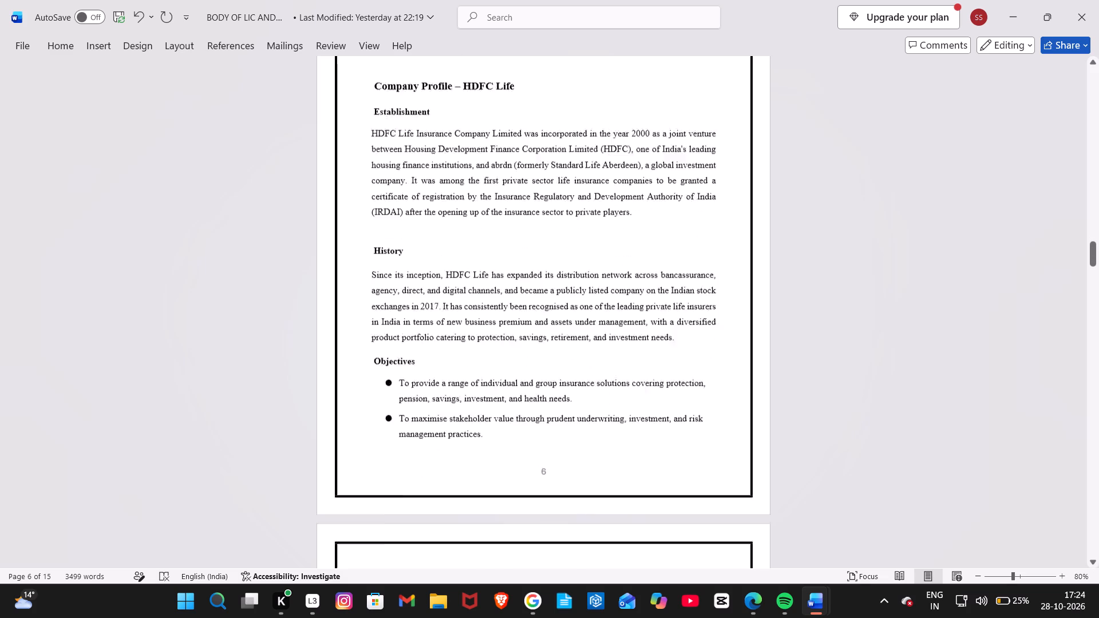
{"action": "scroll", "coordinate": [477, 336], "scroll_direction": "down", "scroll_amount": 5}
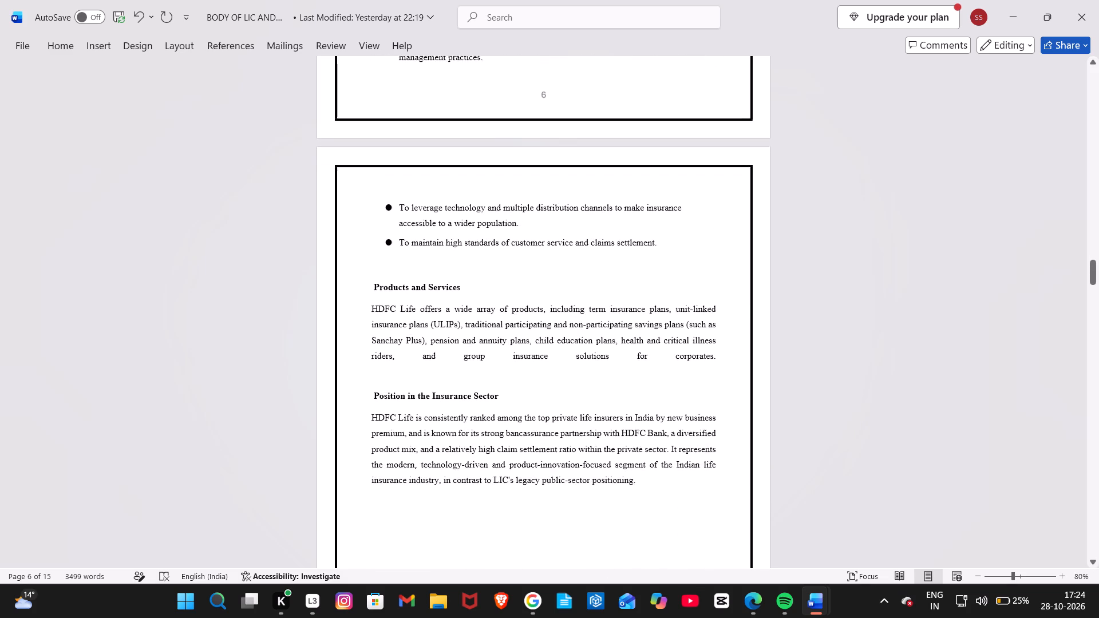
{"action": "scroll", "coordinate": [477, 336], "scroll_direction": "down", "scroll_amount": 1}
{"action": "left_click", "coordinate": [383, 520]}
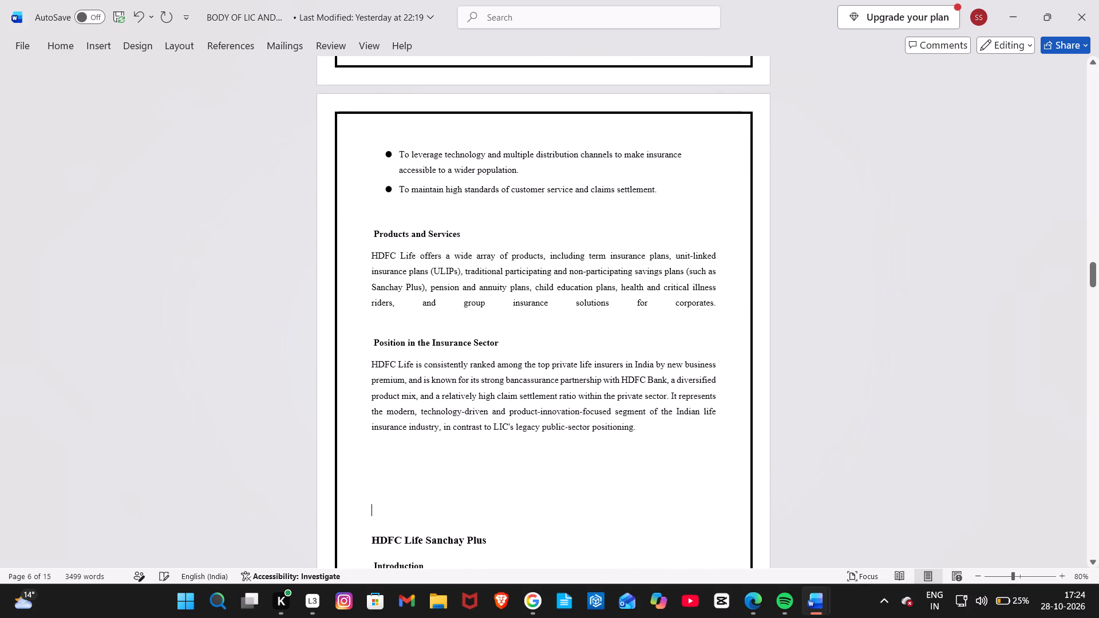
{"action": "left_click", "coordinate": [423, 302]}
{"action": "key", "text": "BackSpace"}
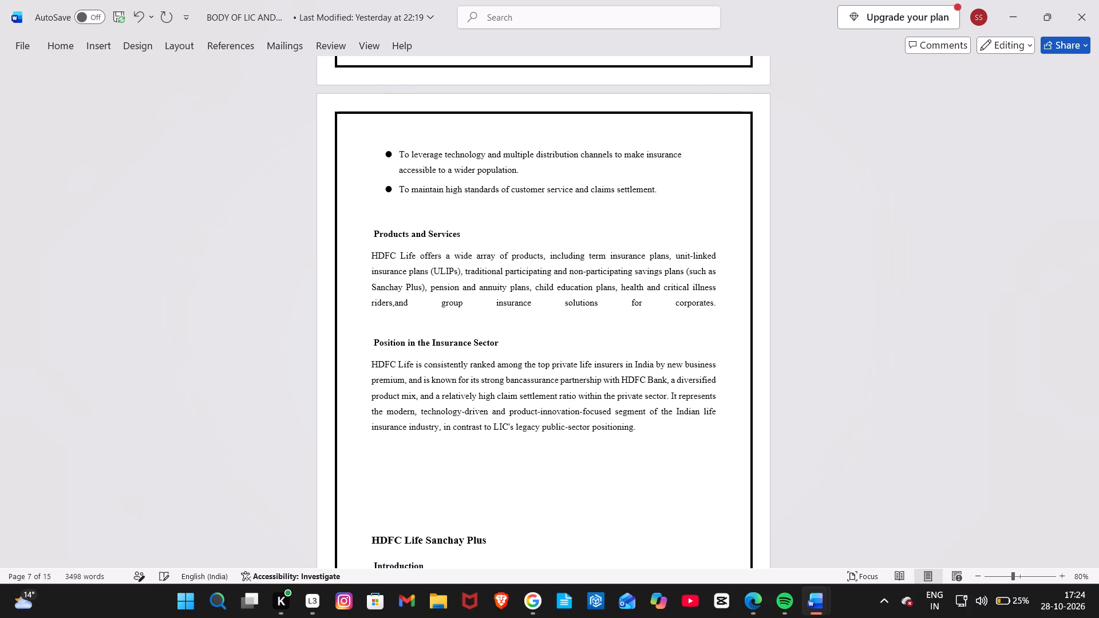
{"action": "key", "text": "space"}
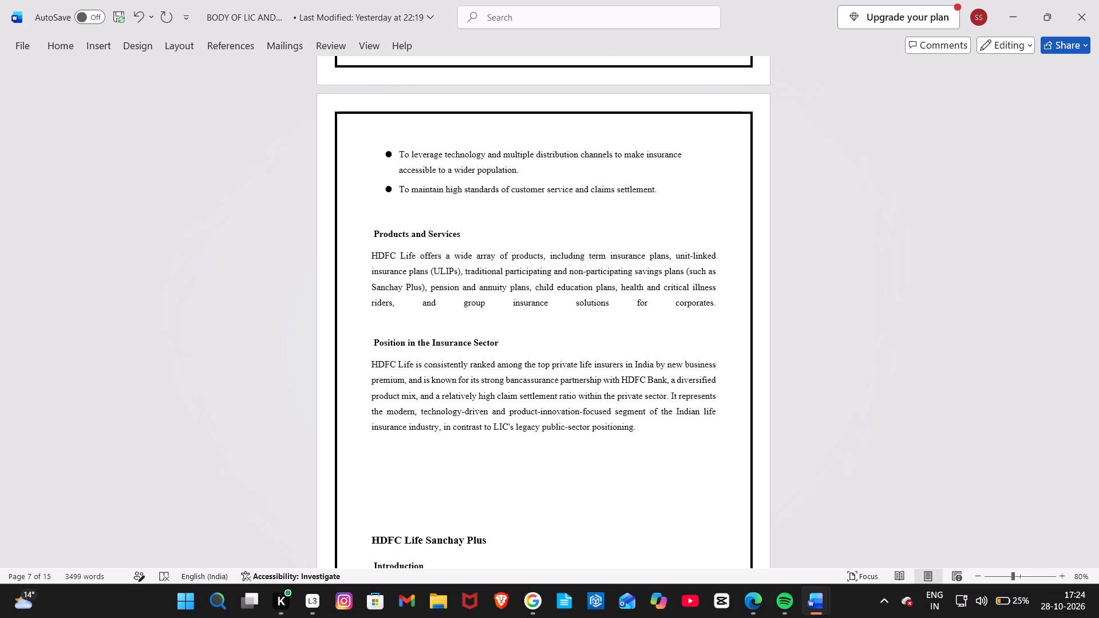
Remove the blank line between the last HDFC Life Objectives bullet and the Products and Services heading on page 7.
{"action": "left_click", "coordinate": [430, 205]}
{"action": "key", "text": "BackSpace"}
{"action": "key", "text": "BackSpace"}
{"action": "key", "text": "BackSpace"}
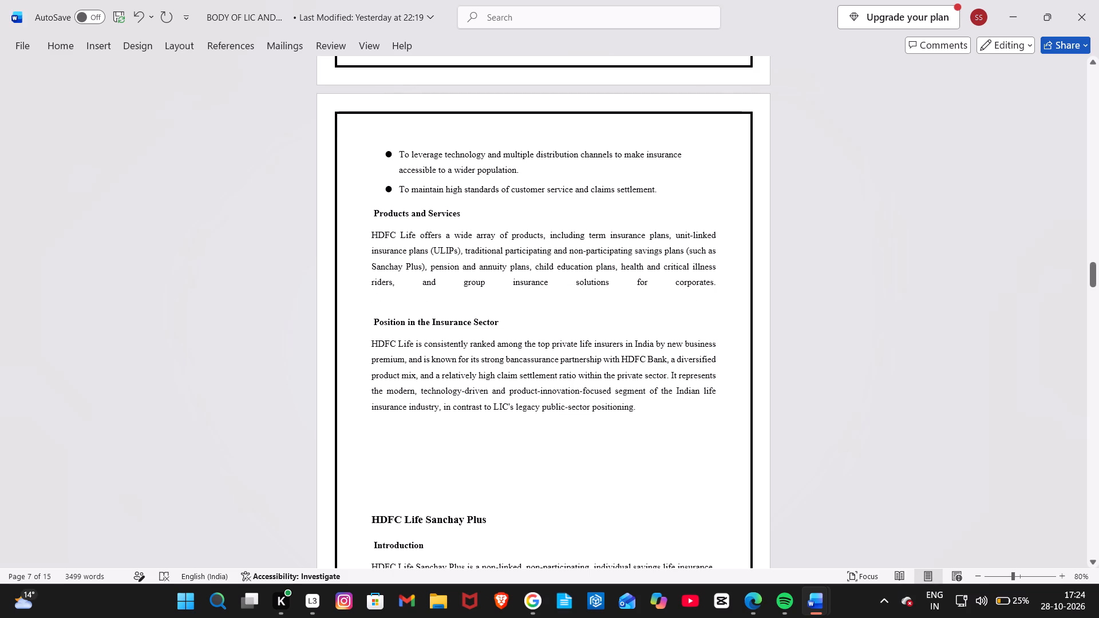
Check the spacing around the HDFC Life company profile headings and bullets on pages 6 and 7.
{"action": "scroll", "coordinate": [498, 318], "scroll_direction": "up", "scroll_amount": 2}
{"action": "scroll", "coordinate": [498, 318], "scroll_direction": "down", "scroll_amount": 3}
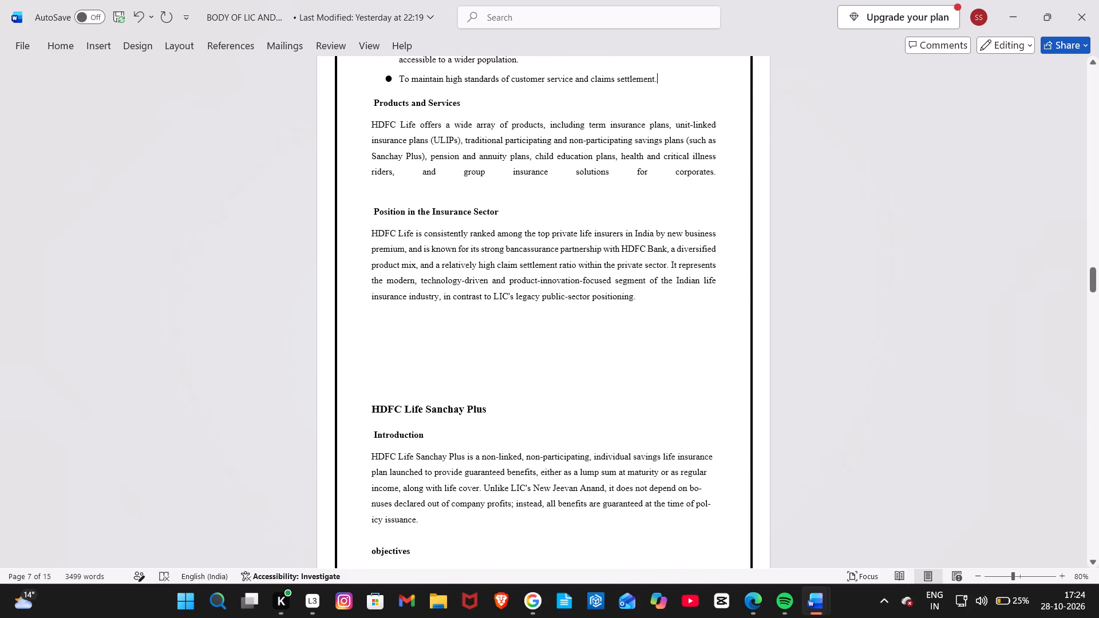
{"action": "scroll", "coordinate": [402, 356], "scroll_direction": "up", "scroll_amount": 1}
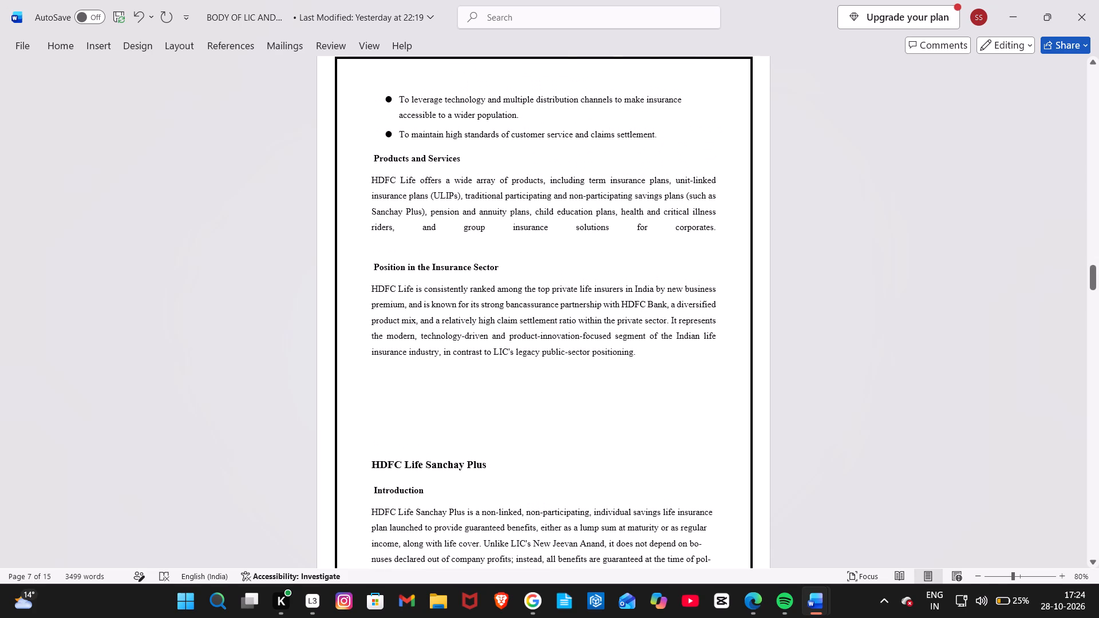
{"action": "scroll", "coordinate": [402, 356], "scroll_direction": "up", "scroll_amount": 2}
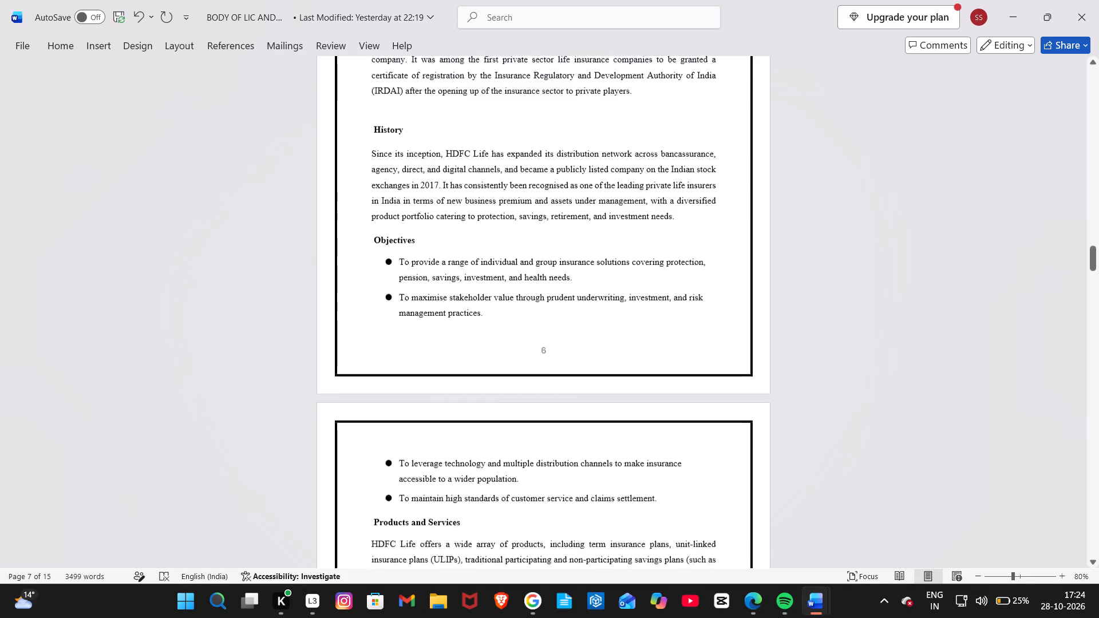
{"action": "scroll", "coordinate": [402, 356], "scroll_direction": "up", "scroll_amount": 3}
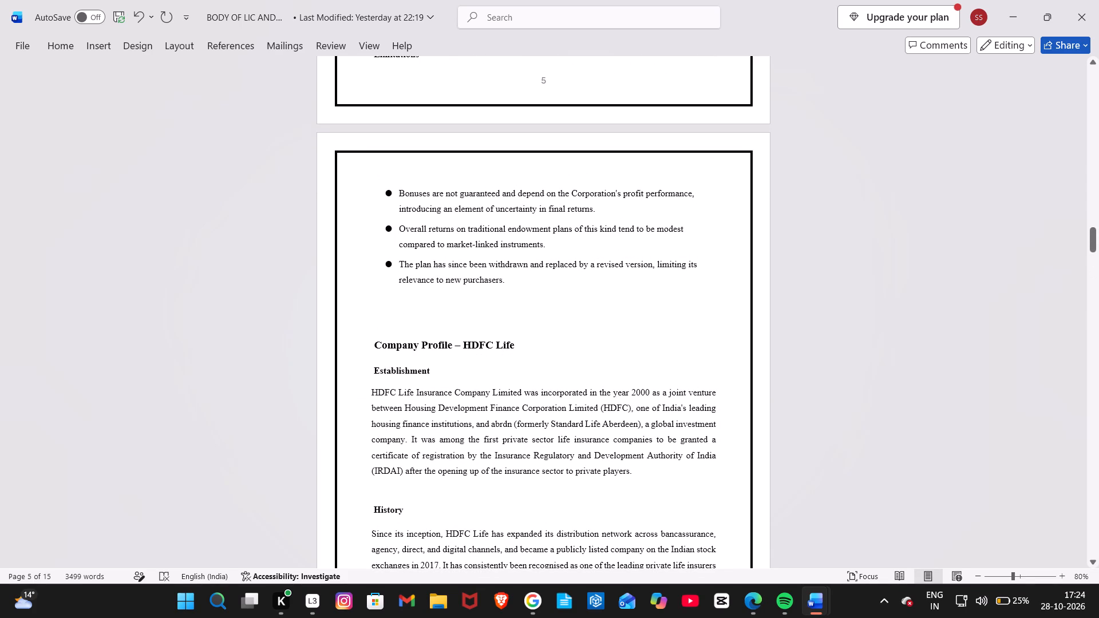
{"action": "scroll", "coordinate": [494, 367], "scroll_direction": "down", "scroll_amount": 4}
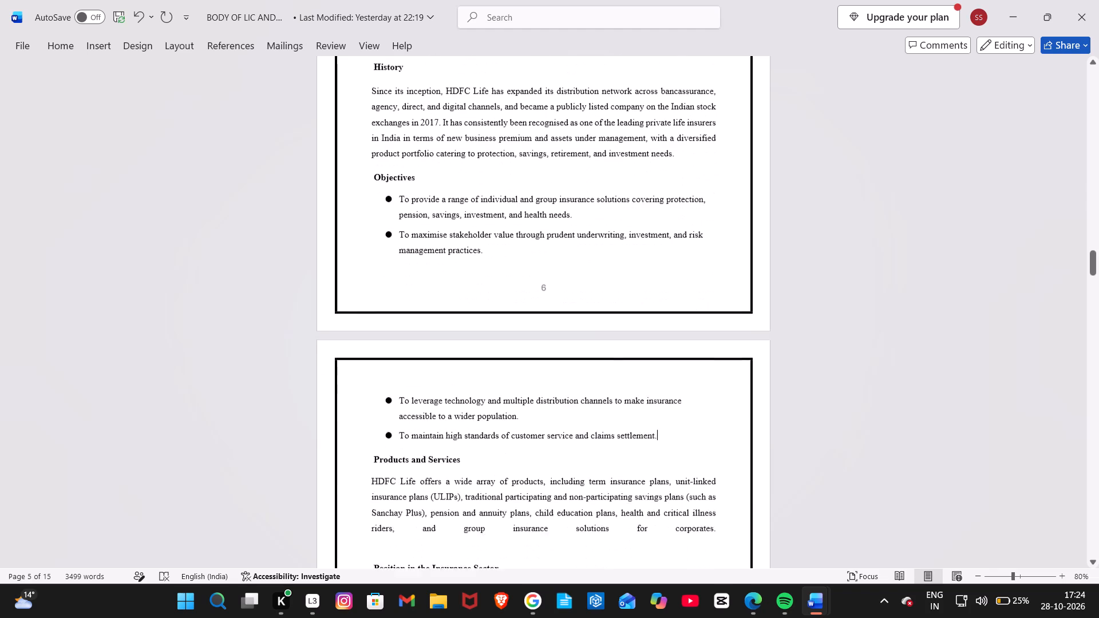
{"action": "scroll", "coordinate": [494, 367], "scroll_direction": "down", "scroll_amount": 2}
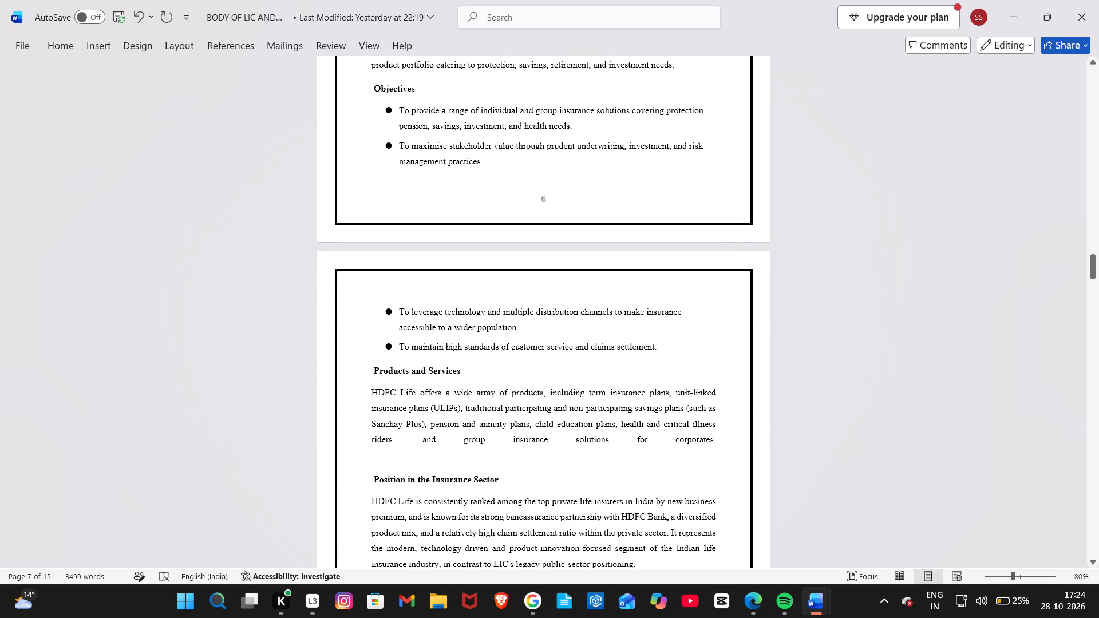
Reduce the gap between the Position in the Insurance Sector paragraph and the HDFC Life Sanchay Plus heading to one blank line.
{"action": "scroll", "coordinate": [494, 367], "scroll_direction": "down", "scroll_amount": 3}
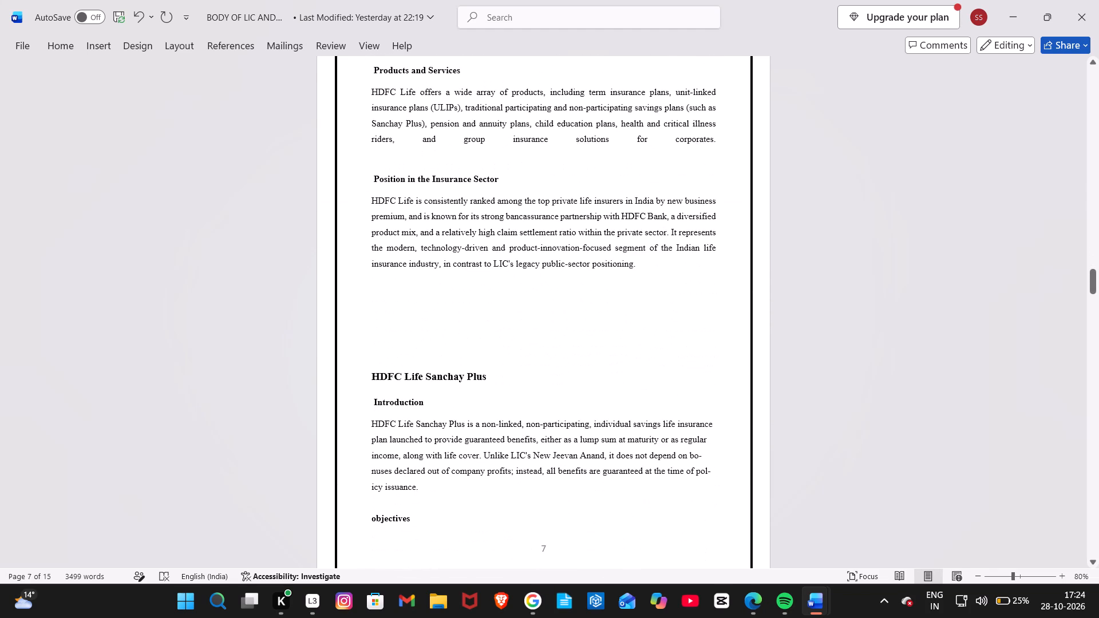
{"action": "left_click", "coordinate": [373, 344]}
{"action": "key", "text": "BackSpace"}
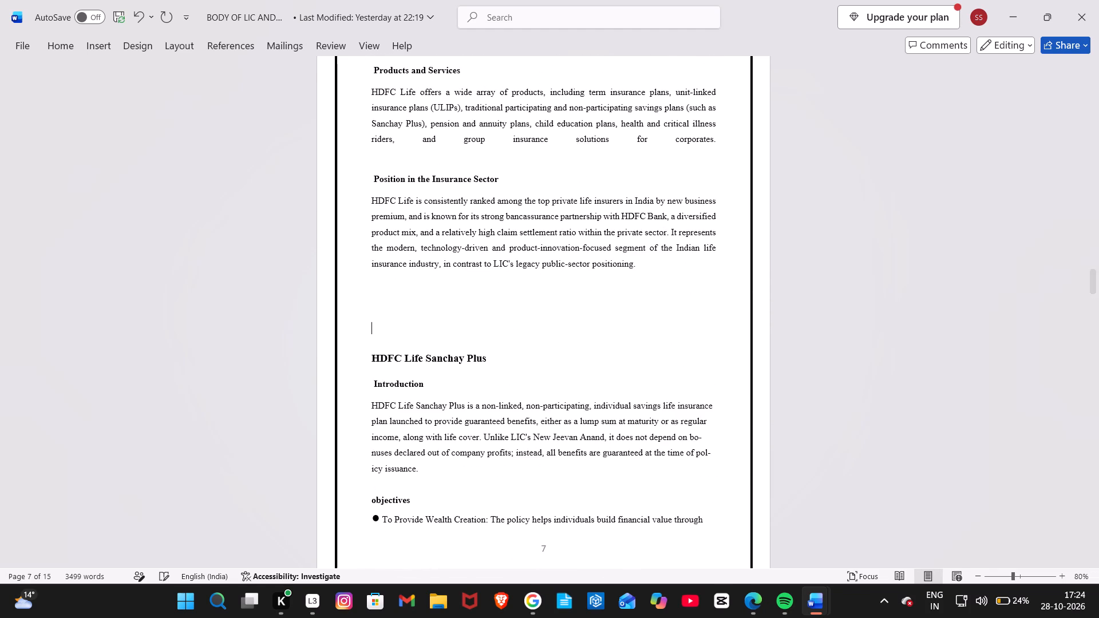
{"action": "key", "text": "BackSpace"}
{"action": "key", "text": "BackSpace"}
{"action": "key", "text": "BackSpace"}
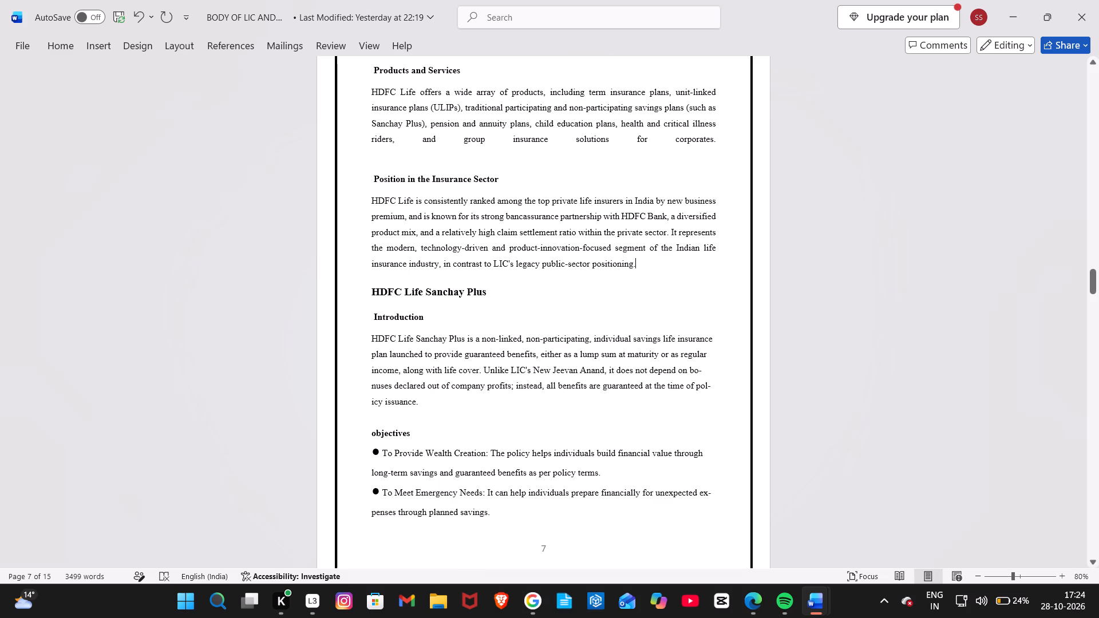
{"action": "scroll", "coordinate": [589, 263], "scroll_direction": "up", "scroll_amount": 1}
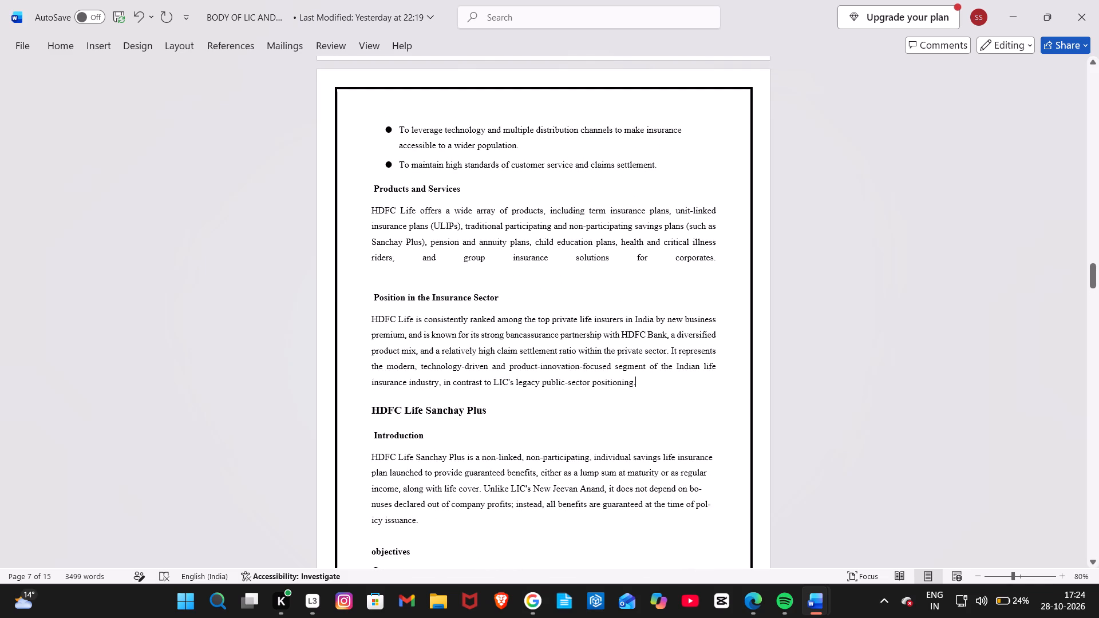
{"action": "key", "text": "Return"}
Move the Comparative Analysis heading from the bottom of page 10 to page 11 by inserting a line break before it.
{"action": "scroll", "coordinate": [645, 366], "scroll_direction": "down", "scroll_amount": 1}
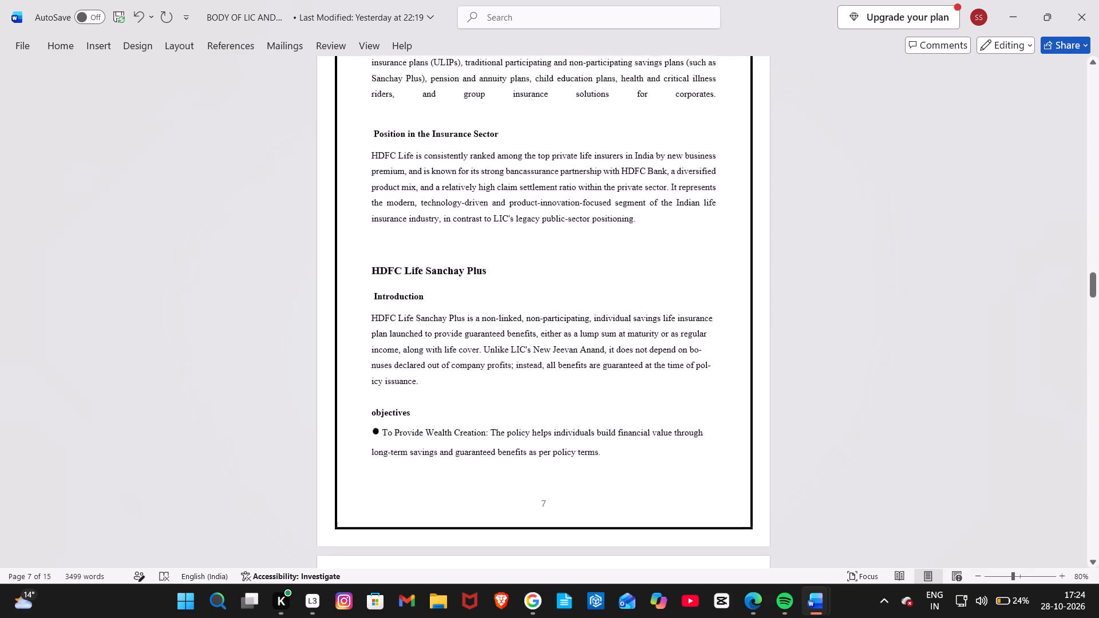
{"action": "scroll", "coordinate": [645, 366], "scroll_direction": "down", "scroll_amount": 5}
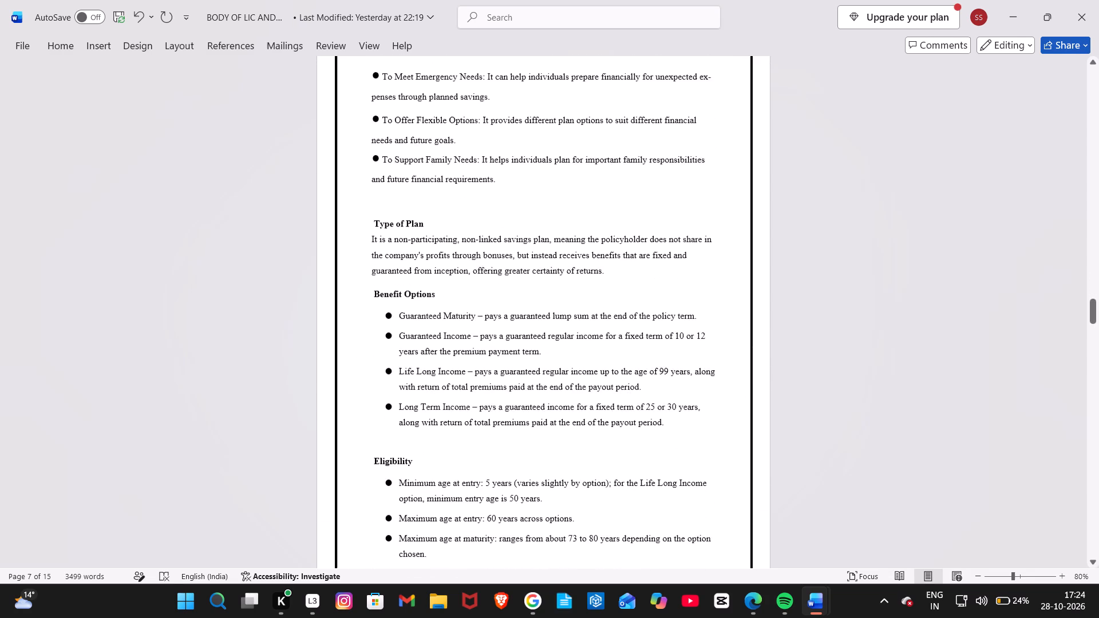
{"action": "scroll", "coordinate": [645, 366], "scroll_direction": "down", "scroll_amount": 6}
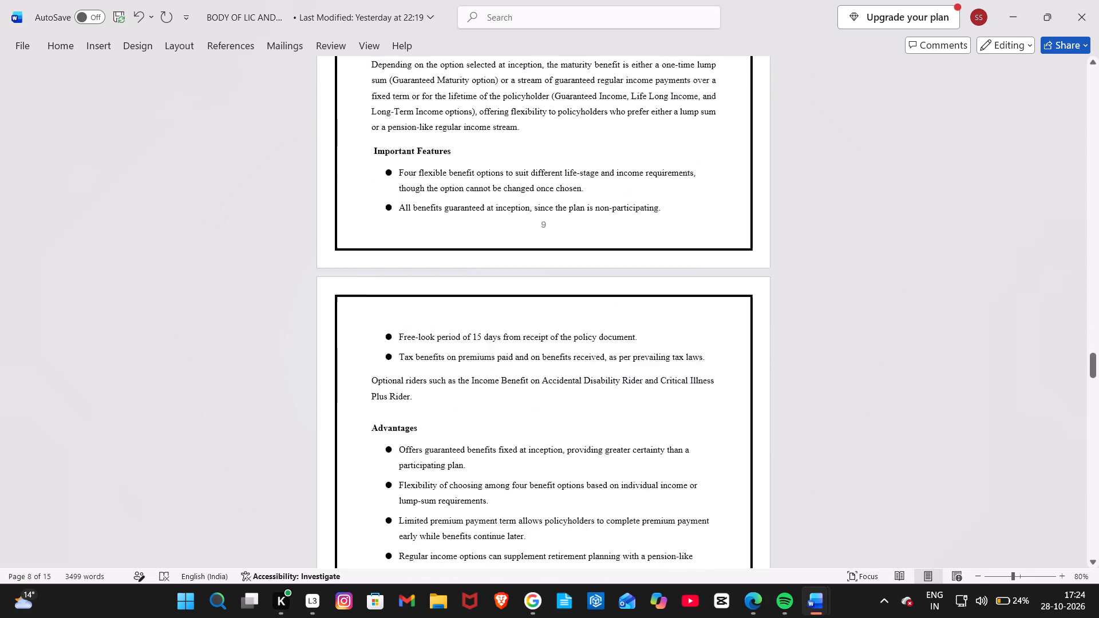
{"action": "scroll", "coordinate": [645, 366], "scroll_direction": "down", "scroll_amount": 4}
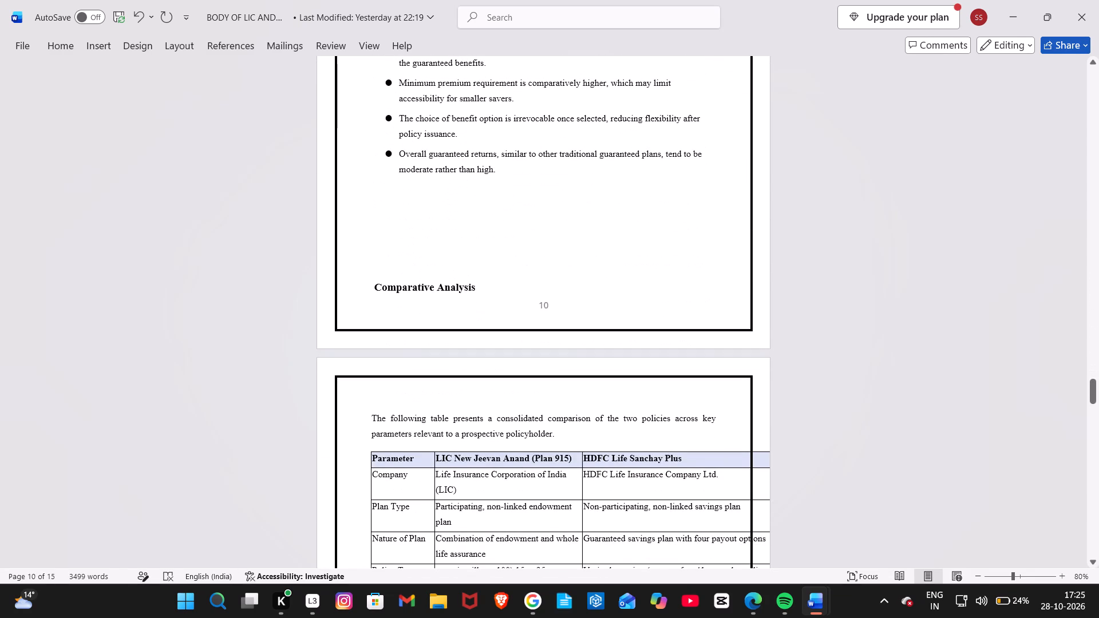
{"action": "left_click", "coordinate": [374, 280]}
{"action": "key", "text": "shift+Return"}
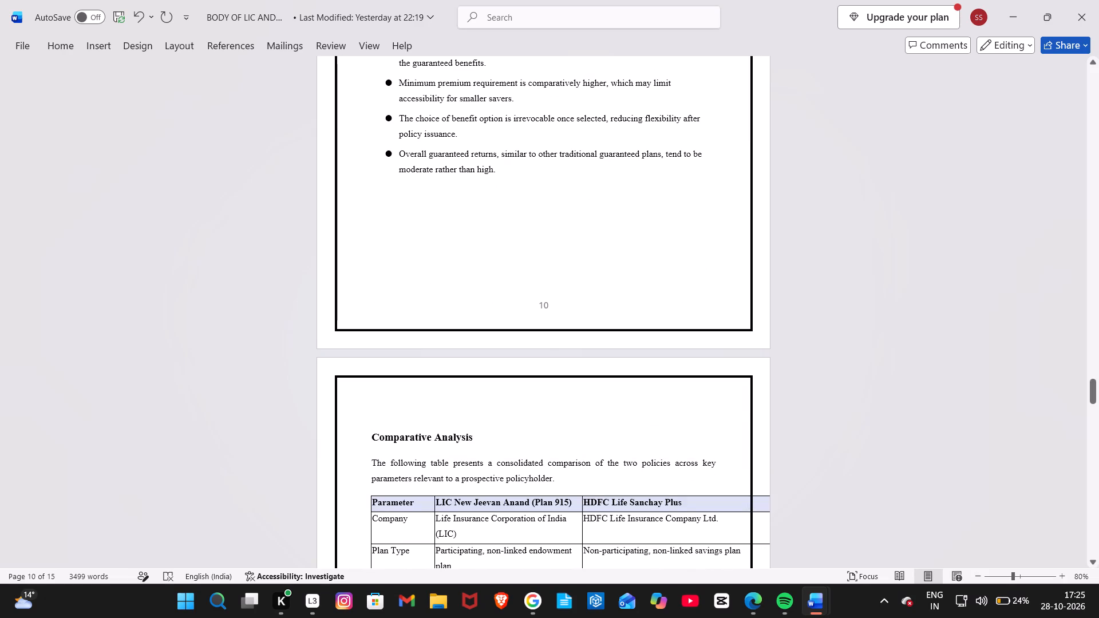
Narrow the HDFC Life Sanchay Plus column of the Comparative Analysis table so the table fits inside the page border.
{"action": "left_click_drag", "start_coordinate": [594, 400], "coordinate": [561, 398]}
{"action": "scroll", "coordinate": [657, 516], "scroll_direction": "down", "scroll_amount": 2}
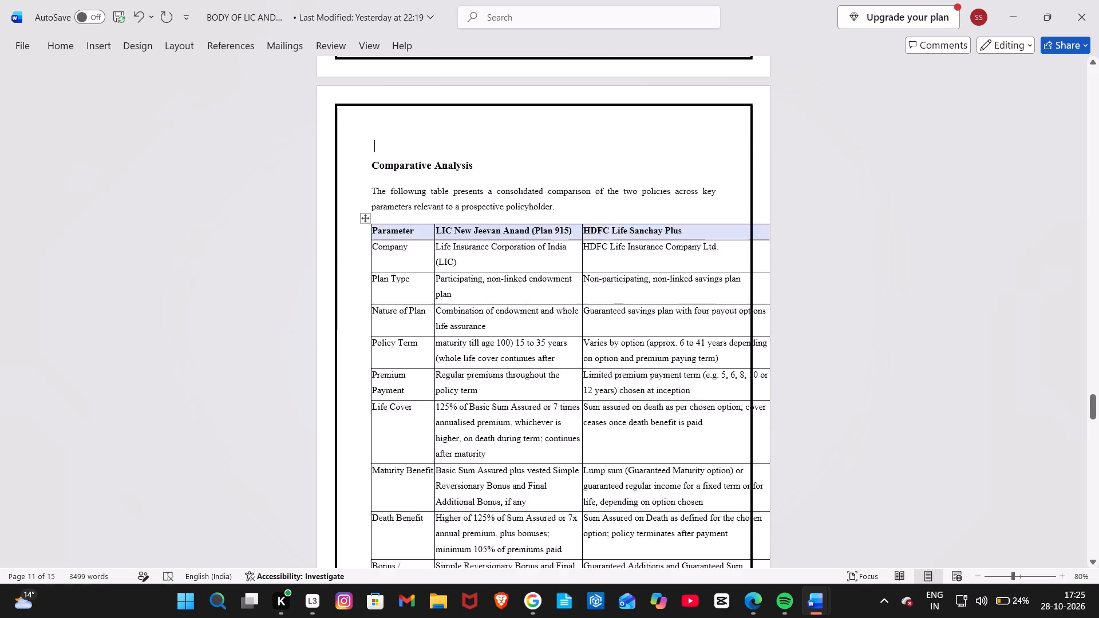
{"action": "scroll", "coordinate": [657, 516], "scroll_direction": "down", "scroll_amount": 1}
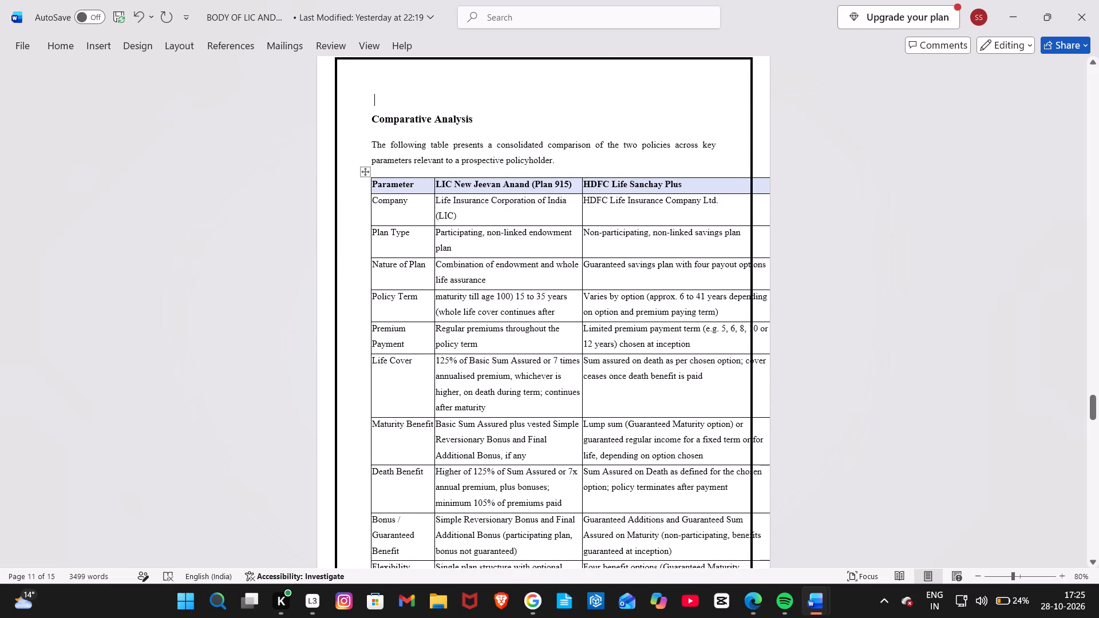
{"action": "left_click_drag", "start_coordinate": [720, 180], "coordinate": [670, 179]}
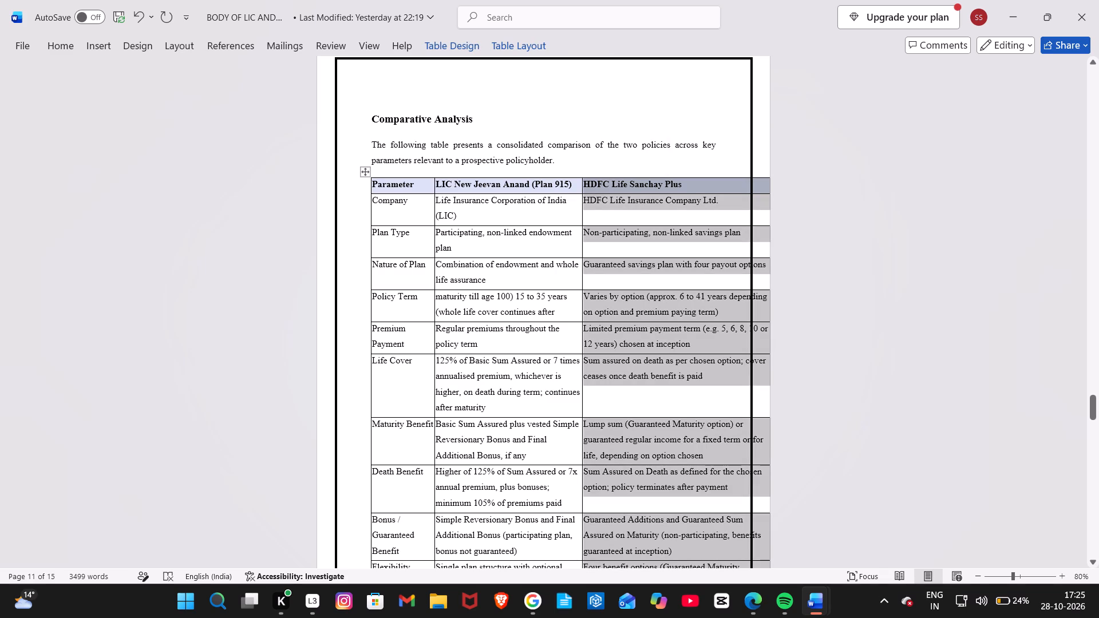
{"action": "left_click", "coordinate": [582, 220]}
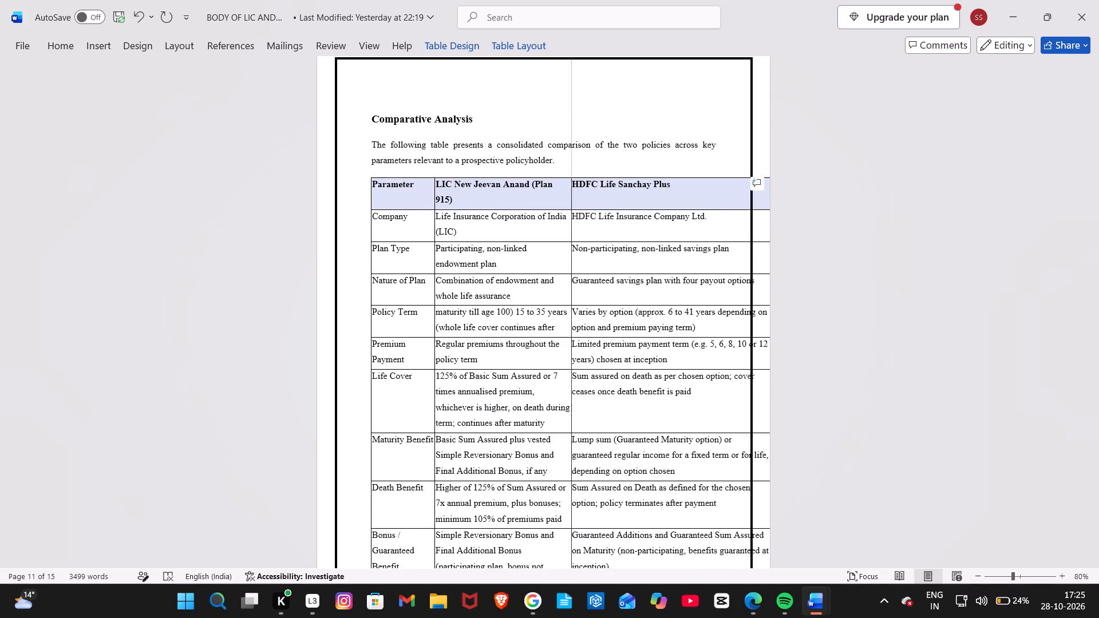
{"action": "left_click_drag", "start_coordinate": [771, 197], "coordinate": [769, 197]}
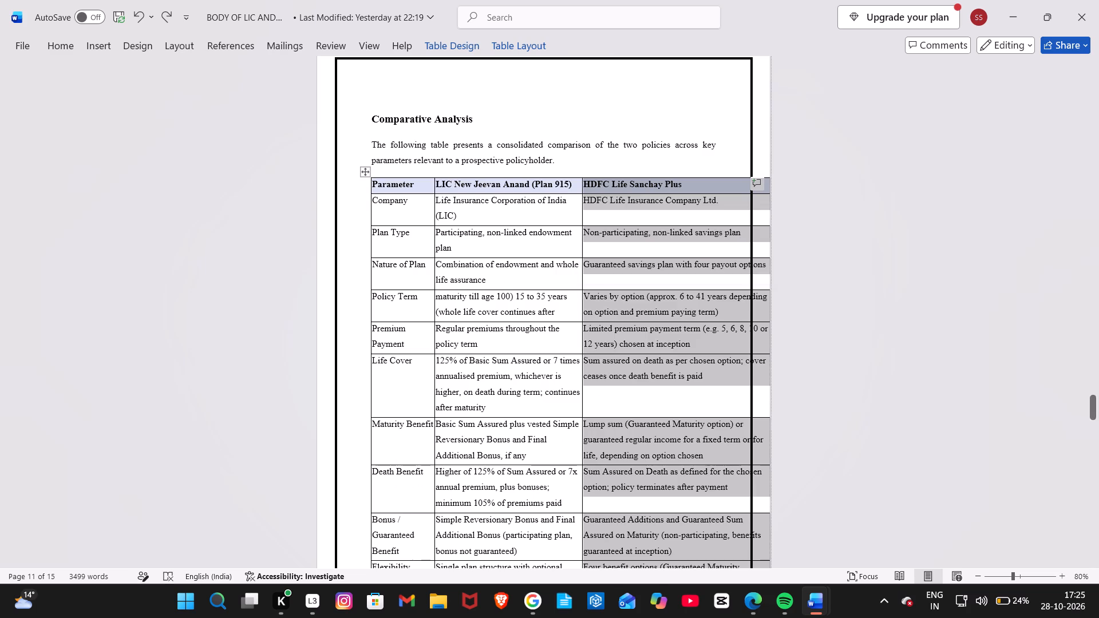
{"action": "left_click_drag", "start_coordinate": [769, 197], "coordinate": [736, 201]}
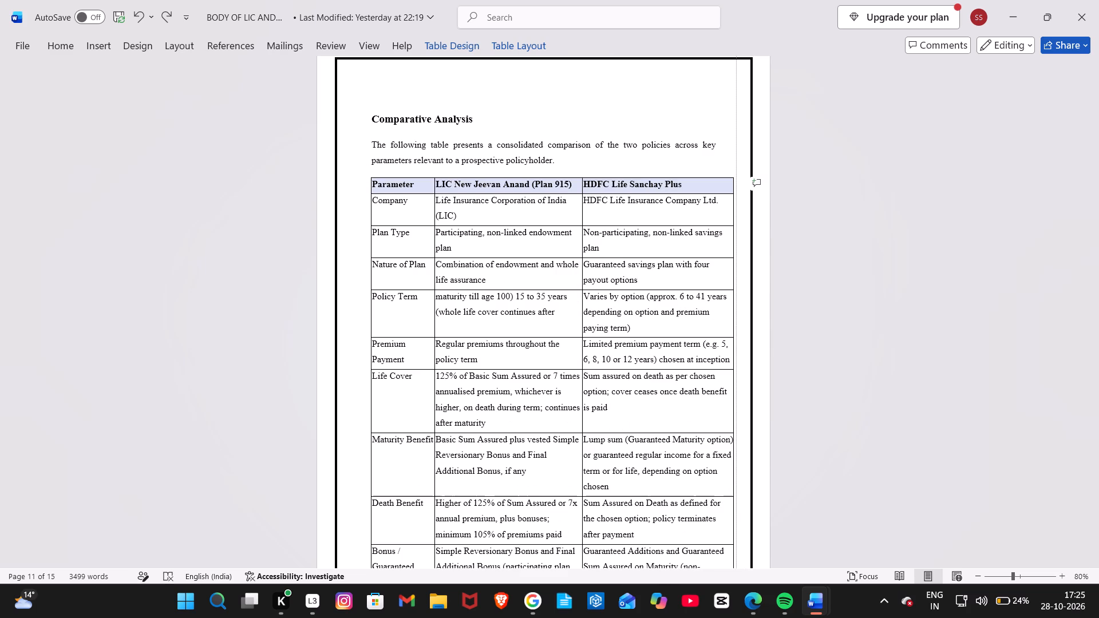
{"action": "left_click_drag", "start_coordinate": [736, 201], "coordinate": [732, 204]}
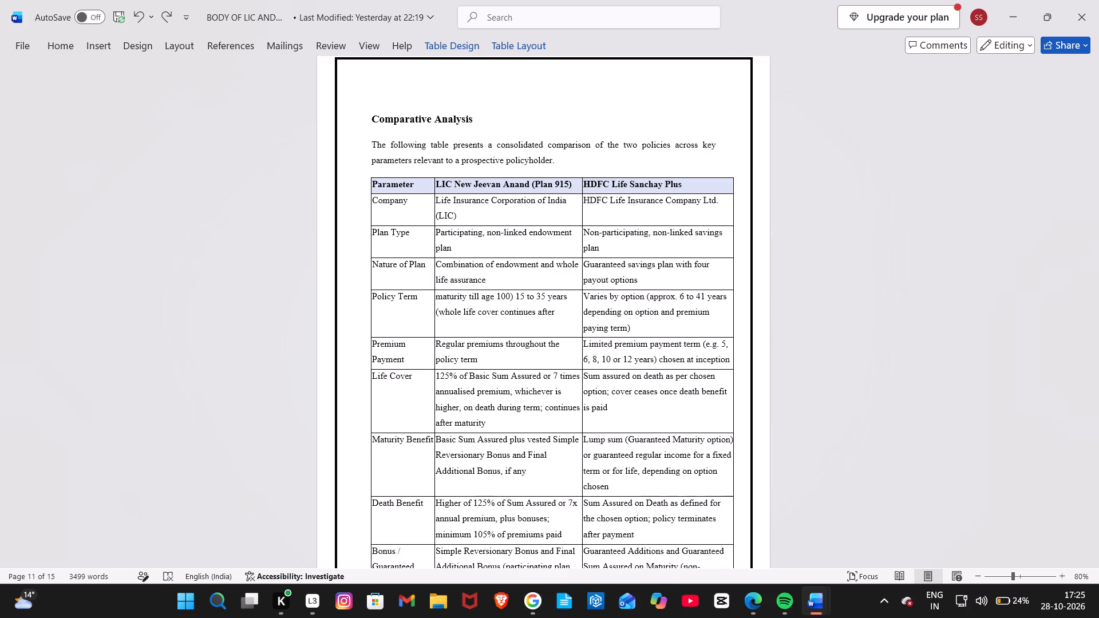
{"action": "left_click", "coordinate": [572, 296]}
Resize the whole Comparative Analysis table from its corner, making it slightly wider within the page border.
{"action": "scroll", "coordinate": [572, 296], "scroll_direction": "down", "scroll_amount": 2}
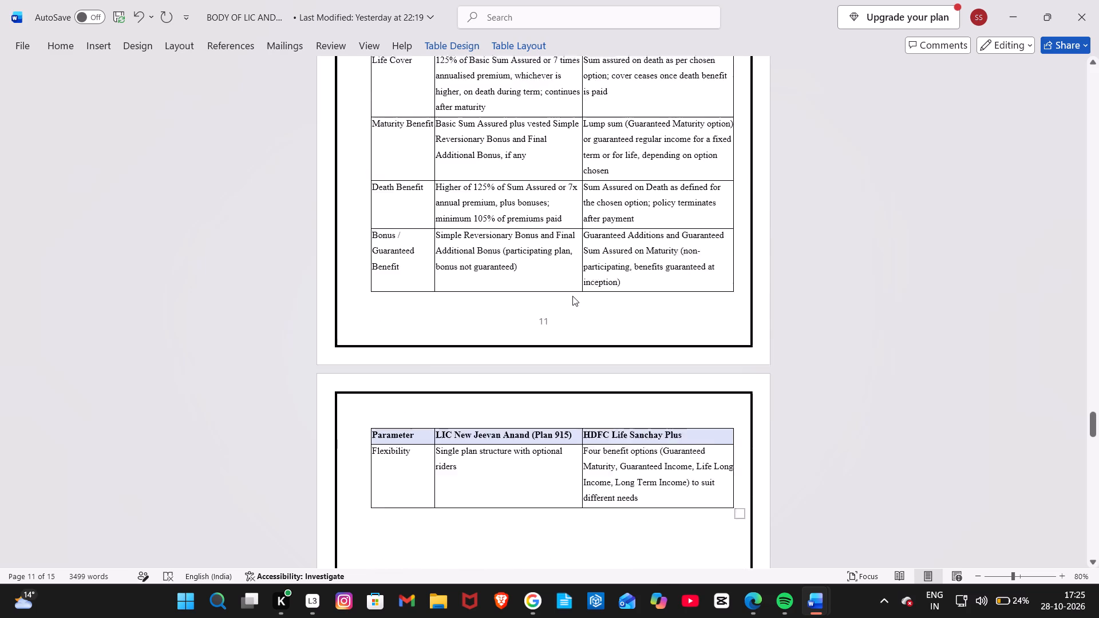
{"action": "scroll", "coordinate": [572, 296], "scroll_direction": "down", "scroll_amount": 1}
{"action": "scroll", "coordinate": [572, 296], "scroll_direction": "up", "scroll_amount": 2}
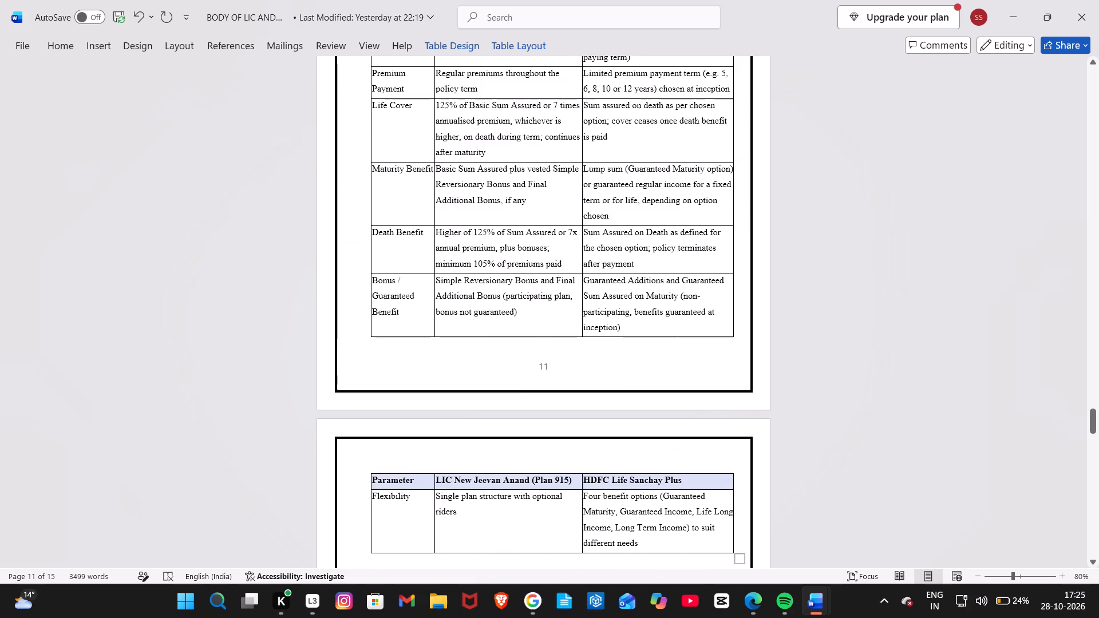
{"action": "scroll", "coordinate": [572, 296], "scroll_direction": "up", "scroll_amount": 2}
{"action": "scroll", "coordinate": [513, 558], "scroll_direction": "down", "scroll_amount": 4}
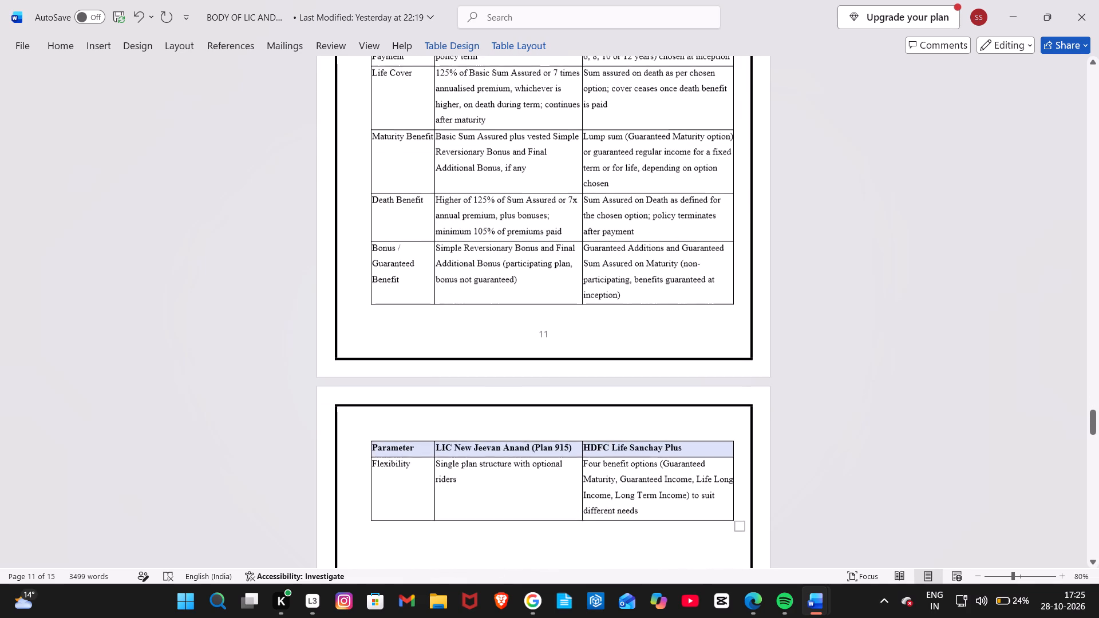
{"action": "scroll", "coordinate": [513, 558], "scroll_direction": "down", "scroll_amount": 1}
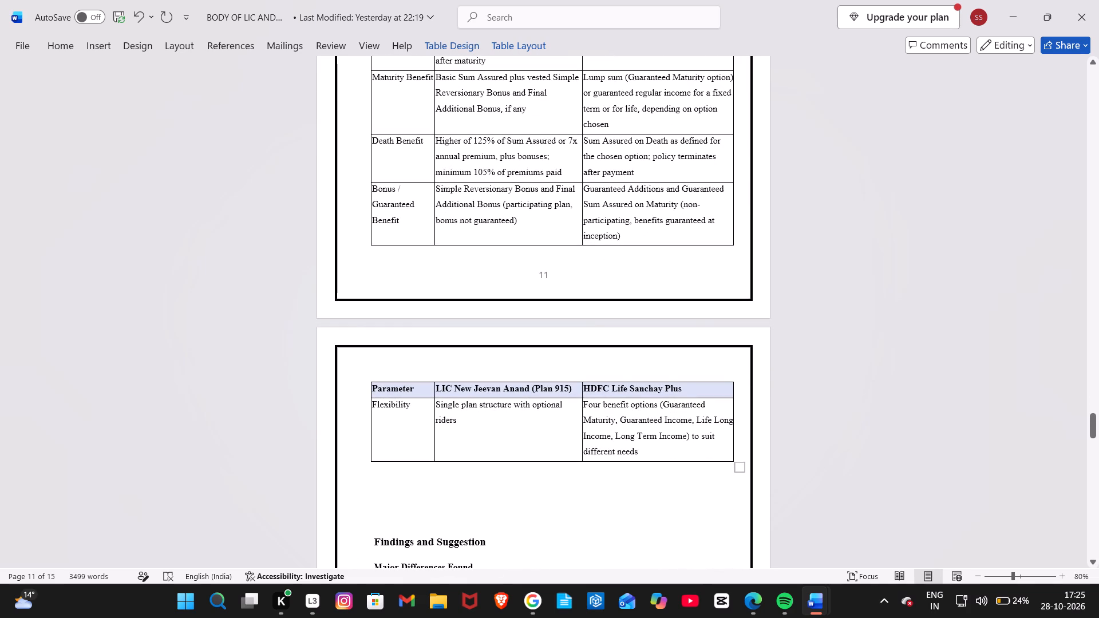
{"action": "left_click_drag", "start_coordinate": [738, 469], "coordinate": [720, 403]}
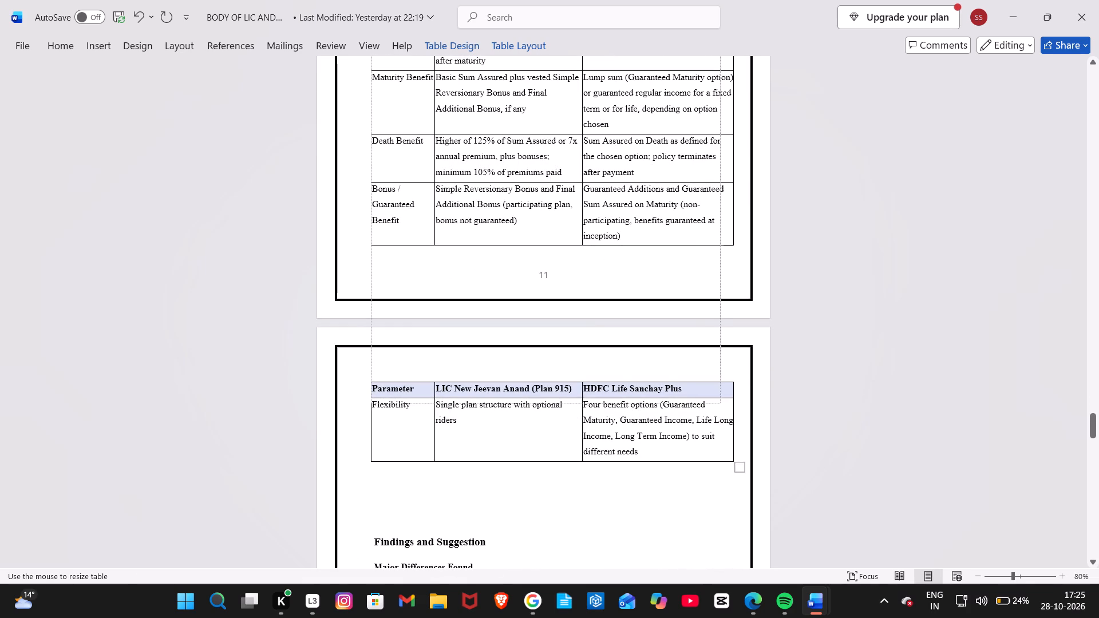
{"action": "left_click_drag", "start_coordinate": [720, 403], "coordinate": [738, 251]}
{"action": "scroll", "coordinate": [738, 251], "scroll_direction": "up", "scroll_amount": 2}
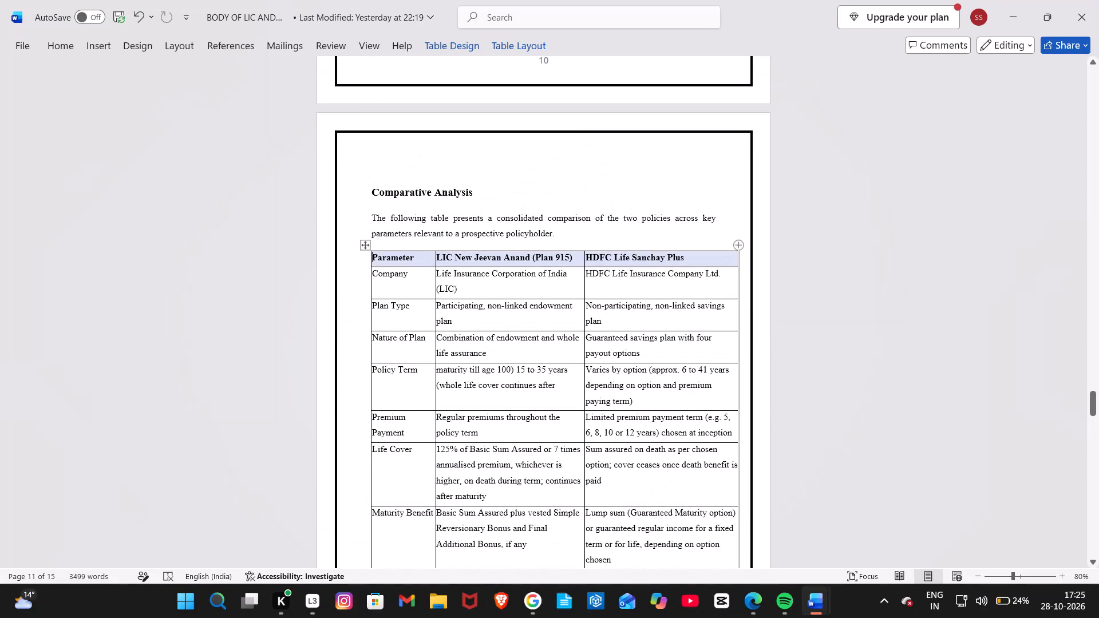
Delete the entire Flexibility row of the Comparative Analysis table on page 12.
{"action": "scroll", "coordinate": [687, 338], "scroll_direction": "down", "scroll_amount": 3}
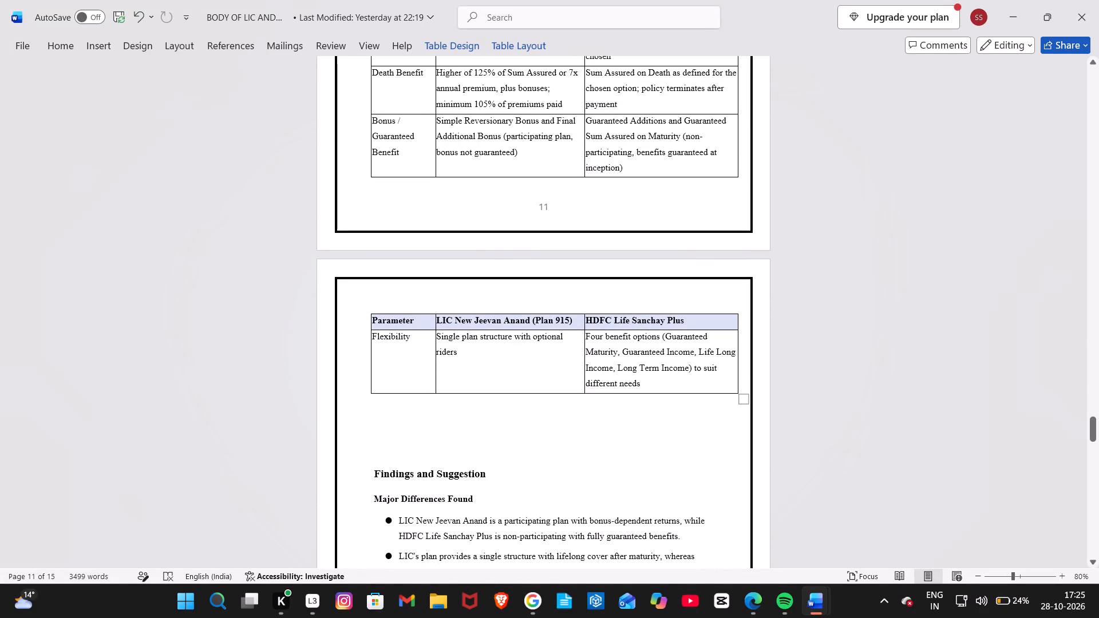
{"action": "left_click_drag", "start_coordinate": [371, 319], "coordinate": [599, 371]}
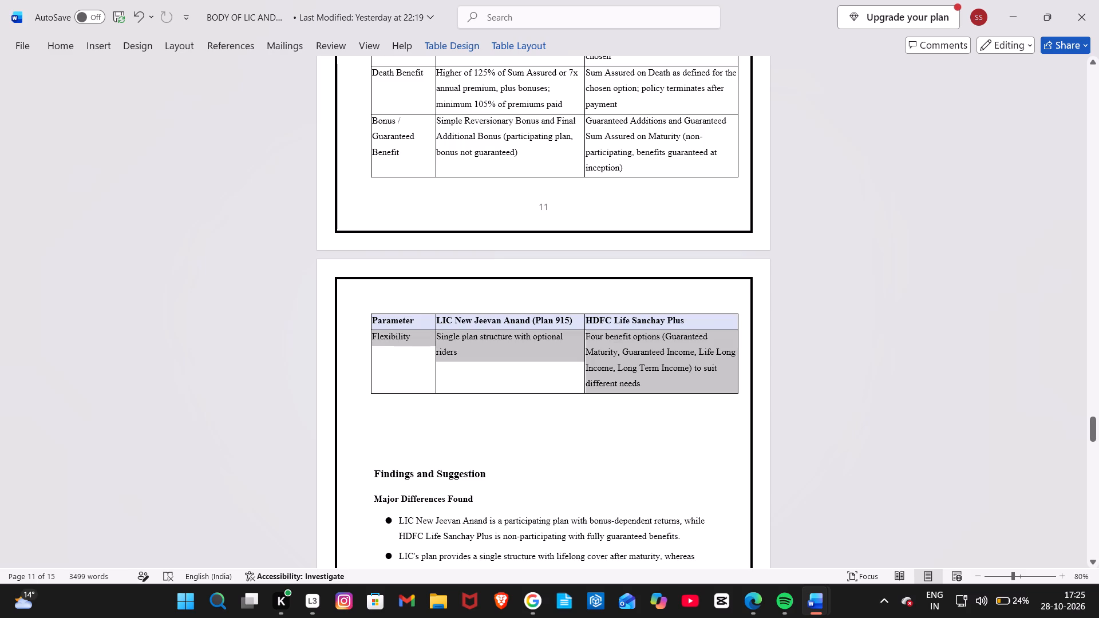
{"action": "left_click_drag", "start_coordinate": [599, 371], "coordinate": [622, 380]}
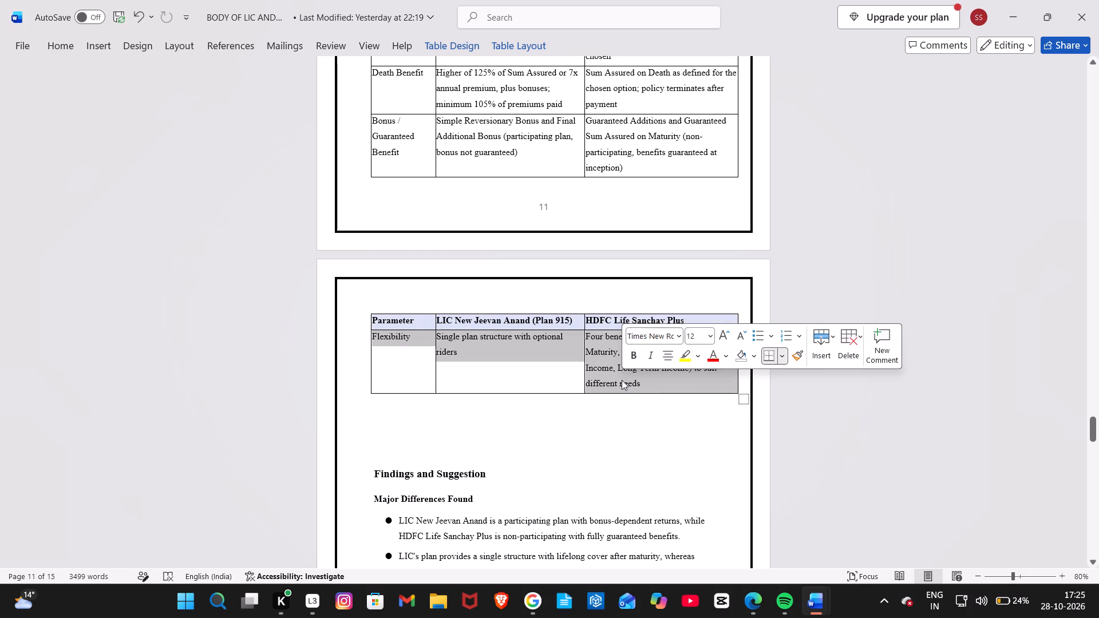
{"action": "key", "text": "BackSpace"}
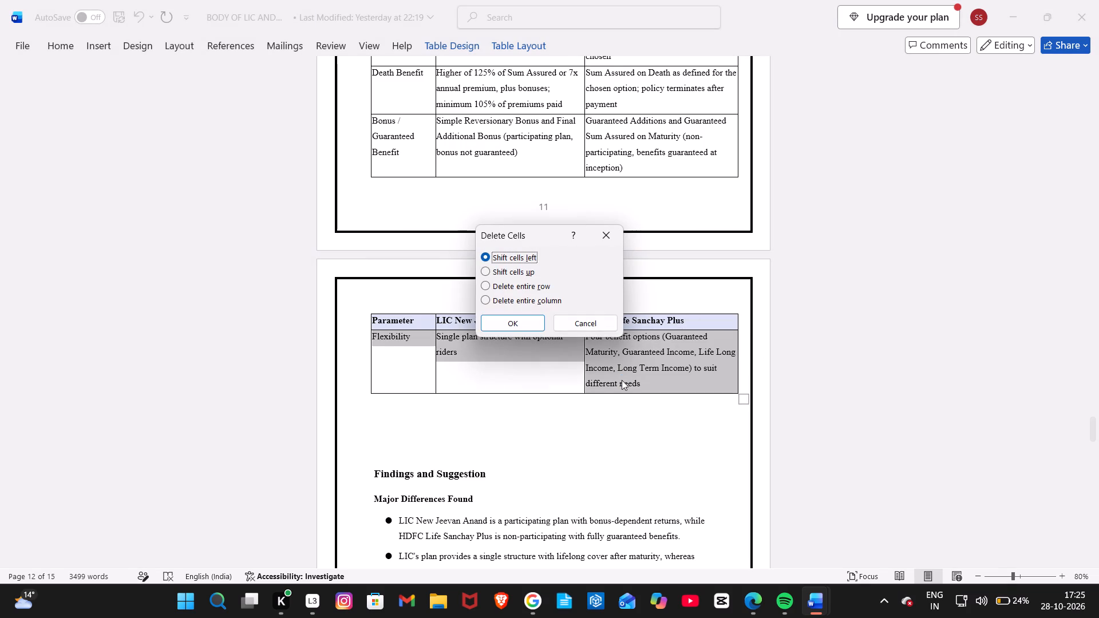
{"action": "left_click", "coordinate": [484, 288]}
{"action": "left_click", "coordinate": [493, 323]}
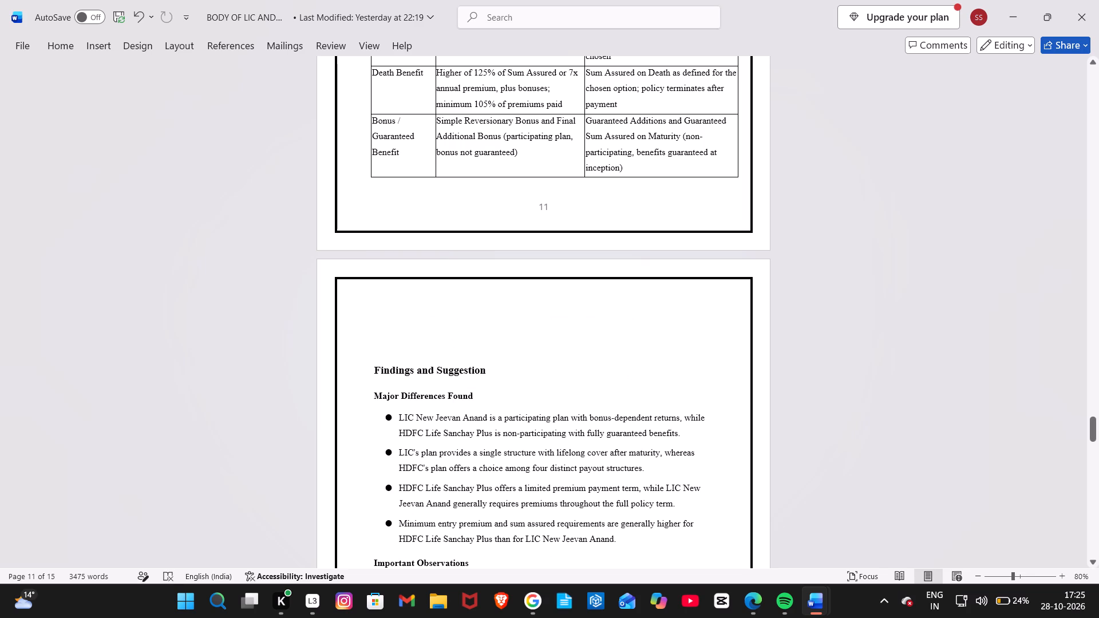
Reduce the blank space above the Findings and Suggestion heading at the top of page 12.
{"action": "left_click", "coordinate": [388, 339]}
{"action": "key", "text": "BackSpace"}
{"action": "key", "text": "BackSpace"}
{"action": "key", "text": "BackSpace"}
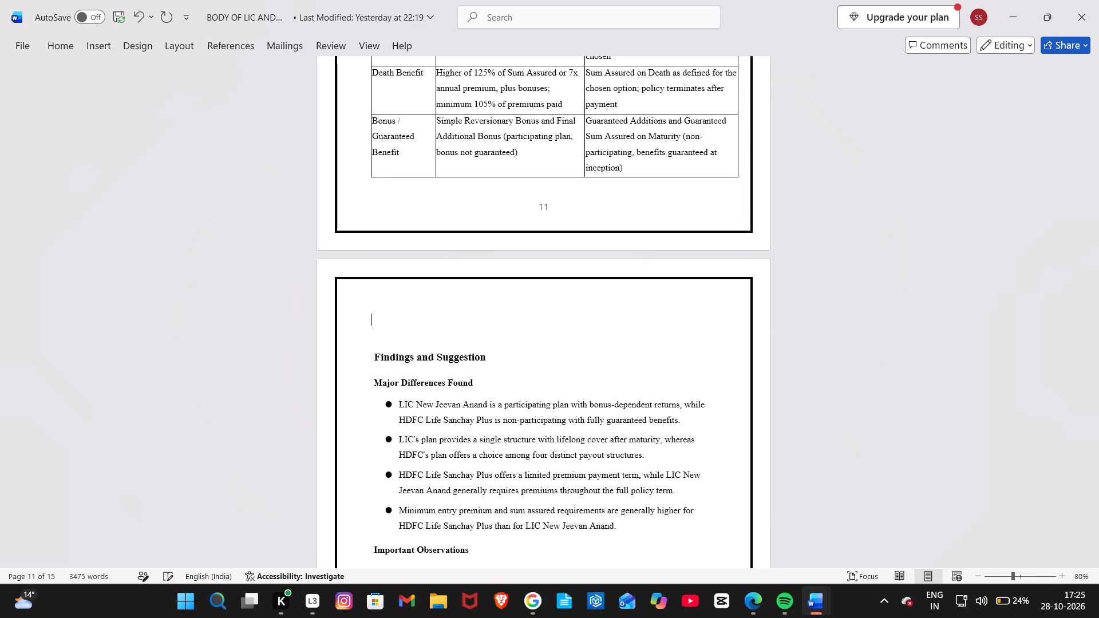
{"action": "key", "text": "BackSpace"}
{"action": "key", "text": "BackSpace"}
{"action": "key", "text": "BackSpace"}
{"action": "key", "text": "BackSpace"}
{"action": "key", "text": "BackSpace"}
{"action": "key", "text": "BackSpace"}
{"action": "key", "text": "BackSpace"}
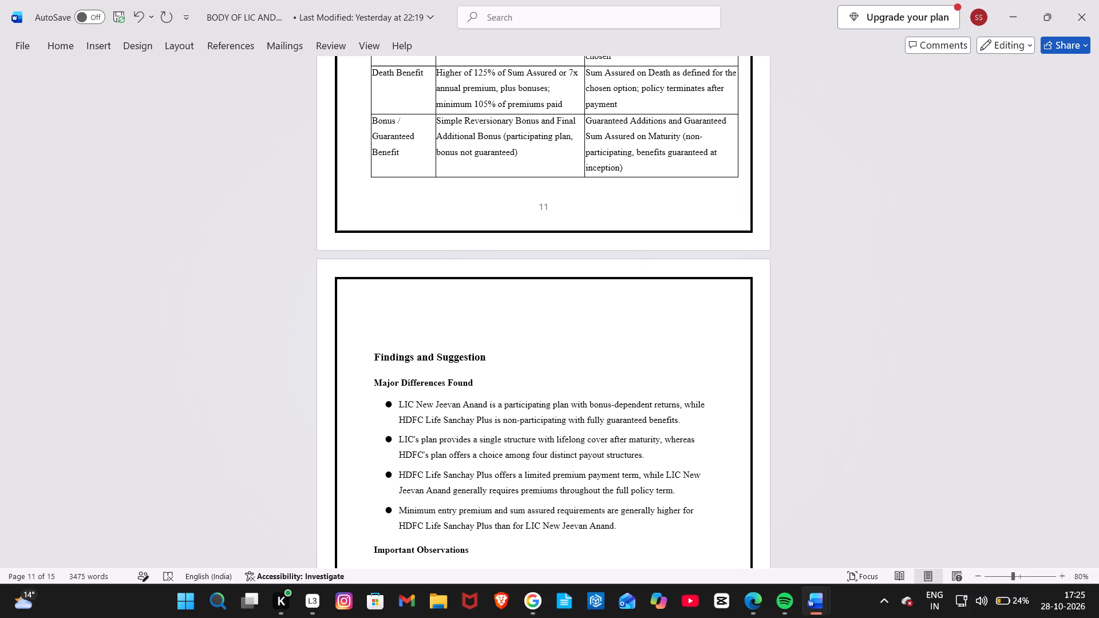
Look back through the report from page 11 to the Introduction on page 1, checking the page layout.
{"action": "scroll", "coordinate": [388, 339], "scroll_direction": "up", "scroll_amount": 6}
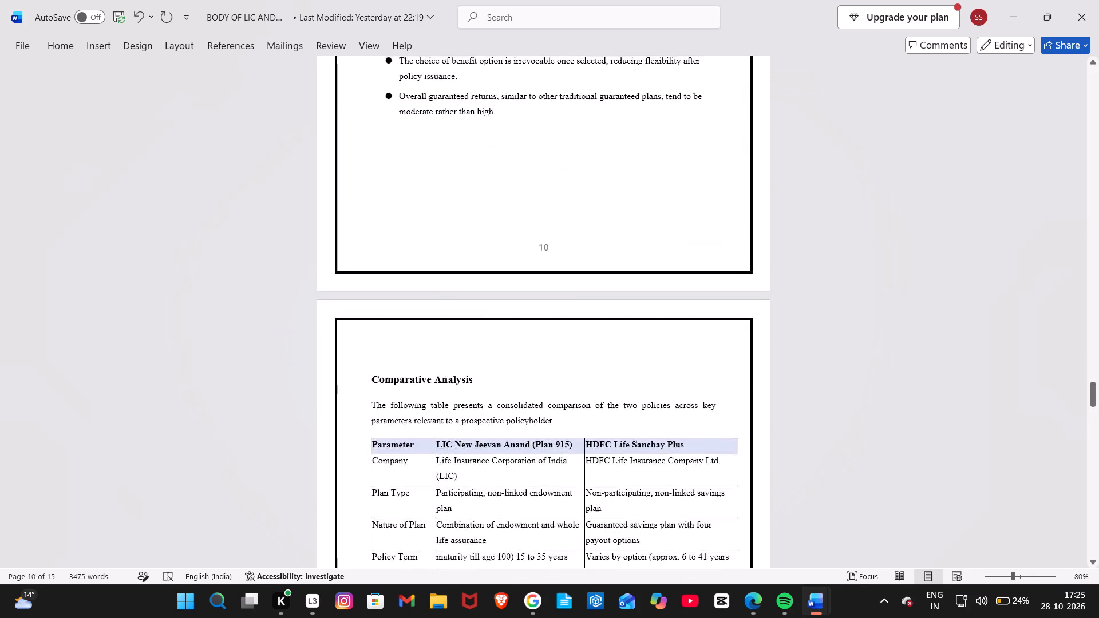
{"action": "scroll", "coordinate": [388, 339], "scroll_direction": "up", "scroll_amount": 7}
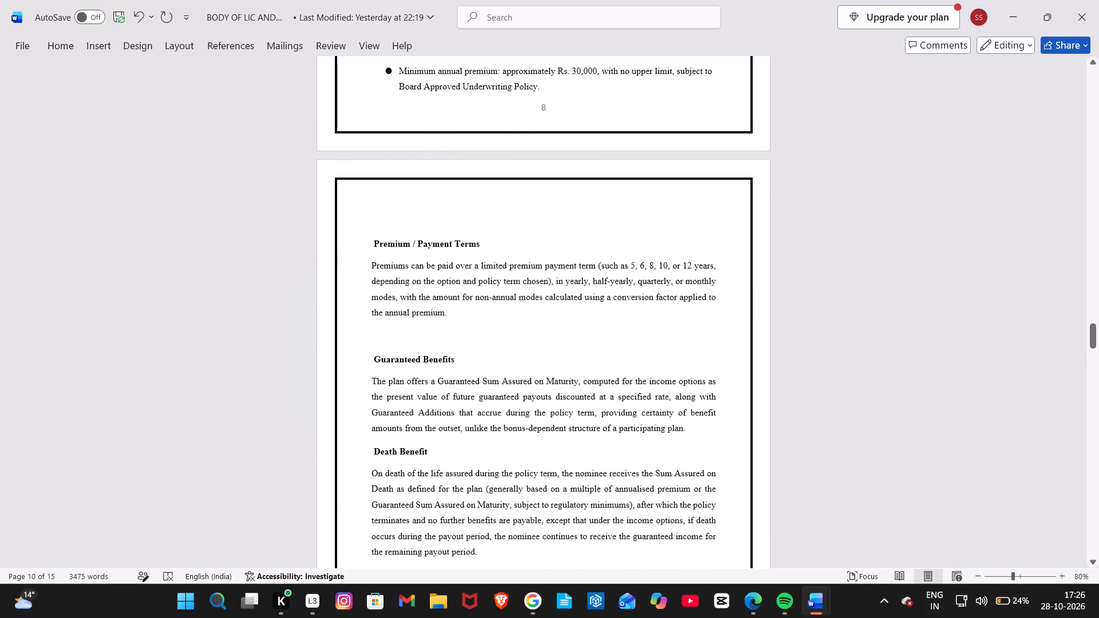
{"action": "scroll", "coordinate": [388, 339], "scroll_direction": "up", "scroll_amount": 1}
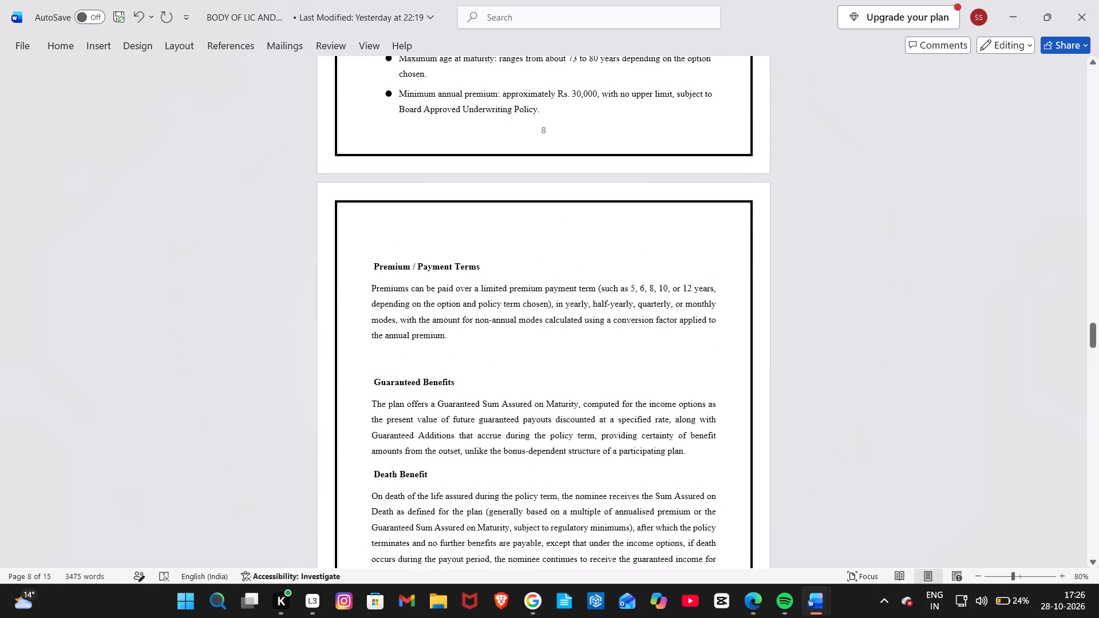
{"action": "scroll", "coordinate": [369, 387], "scroll_direction": "up", "scroll_amount": 18}
{"action": "scroll", "coordinate": [369, 387], "scroll_direction": "up", "scroll_amount": 4}
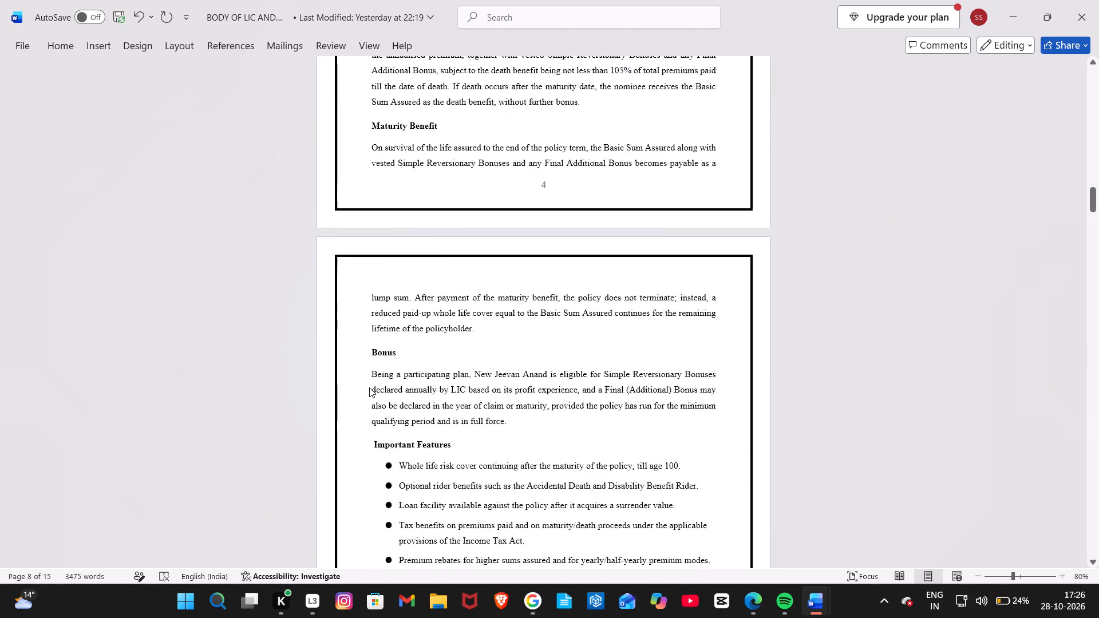
{"action": "scroll", "coordinate": [369, 387], "scroll_direction": "up", "scroll_amount": 11}
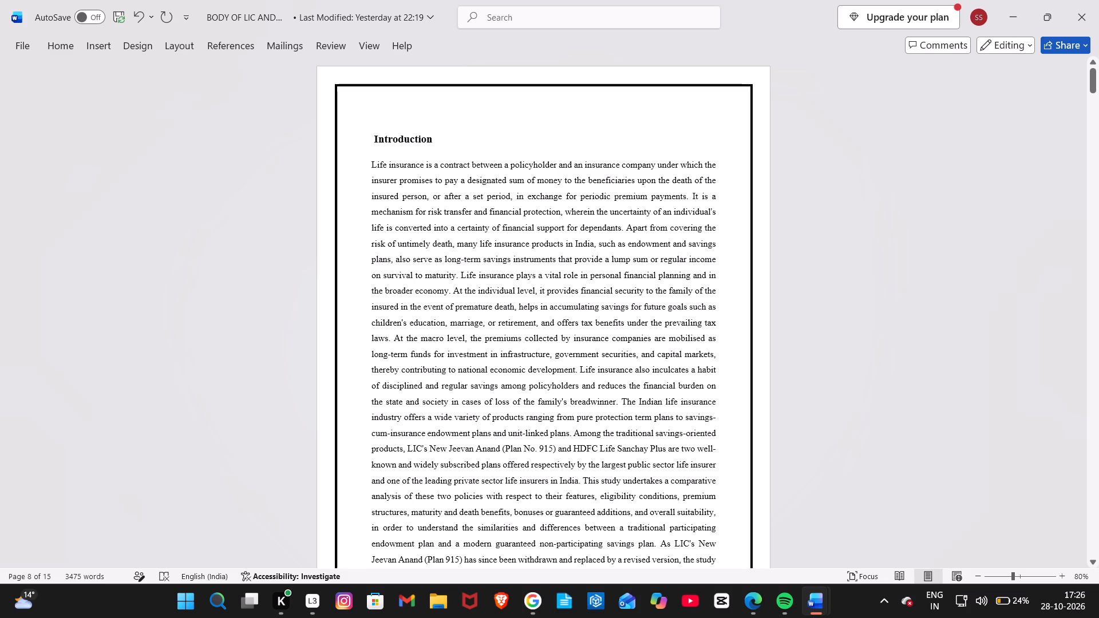
Review pages 1 to 5, from the Introduction to the Advantages and Limitations section, for spacing, bullets and headings stranded at page ends.
{"action": "scroll", "coordinate": [467, 339], "scroll_direction": "down", "scroll_amount": 2}
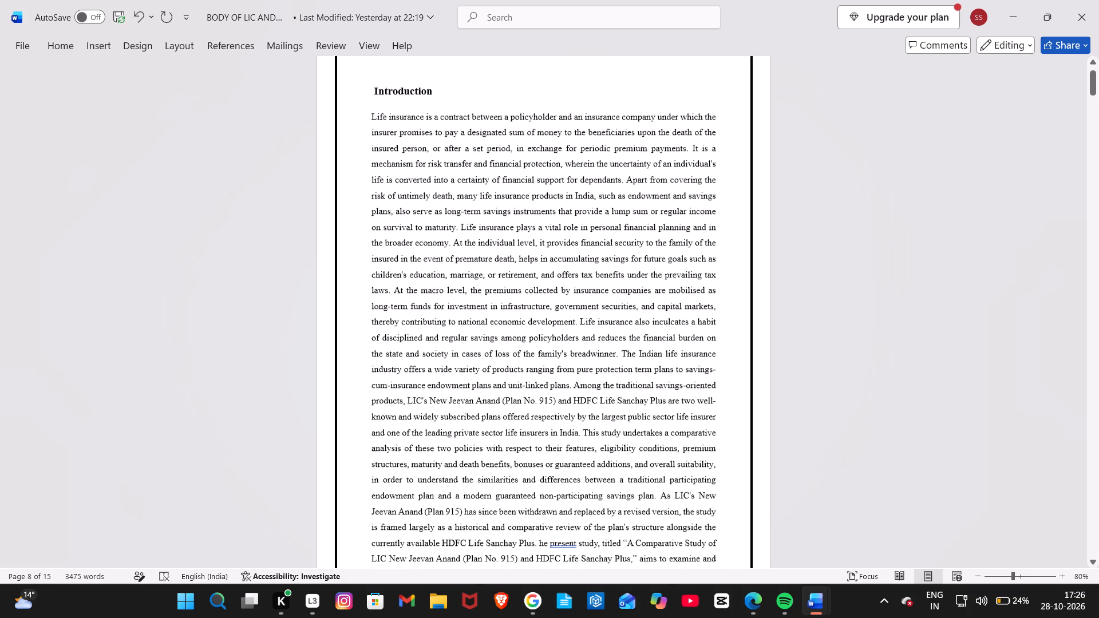
{"action": "scroll", "coordinate": [467, 339], "scroll_direction": "down", "scroll_amount": 1}
{"action": "left_click_drag", "start_coordinate": [467, 339], "coordinate": [534, 429]}
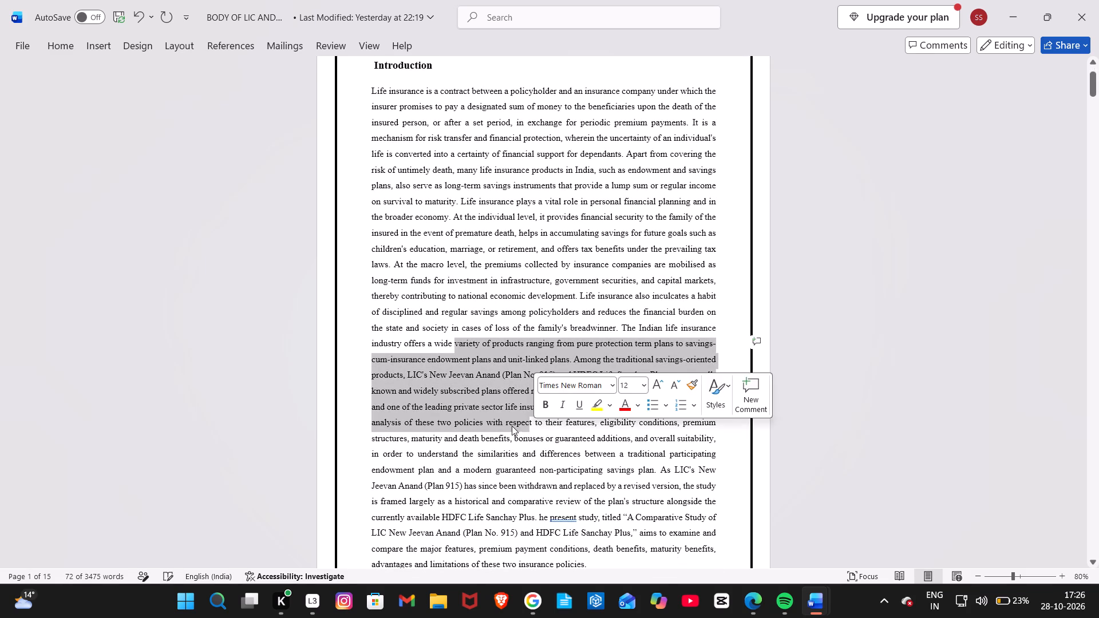
{"action": "left_click", "coordinate": [488, 426]}
{"action": "scroll", "coordinate": [488, 426], "scroll_direction": "down", "scroll_amount": 4}
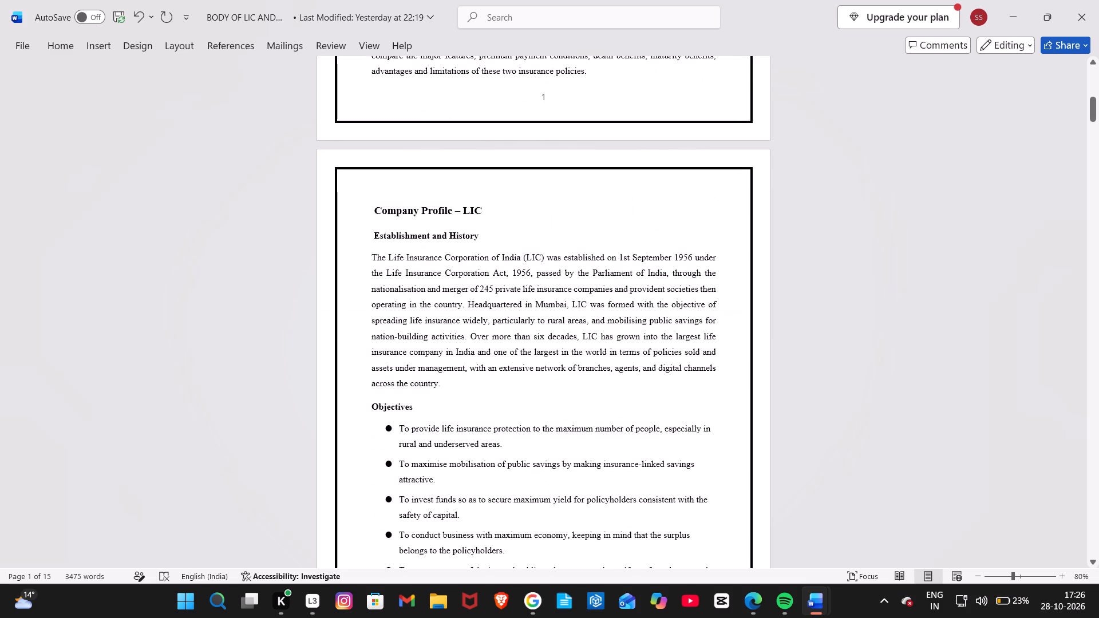
{"action": "scroll", "coordinate": [488, 426], "scroll_direction": "down", "scroll_amount": 3}
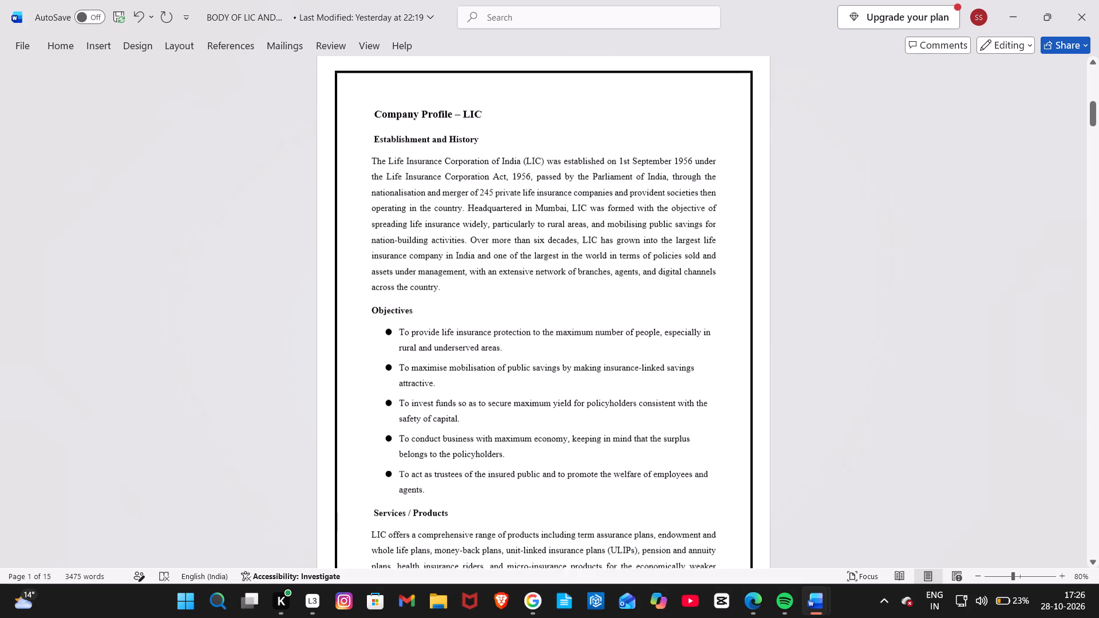
{"action": "scroll", "coordinate": [488, 426], "scroll_direction": "down", "scroll_amount": 4}
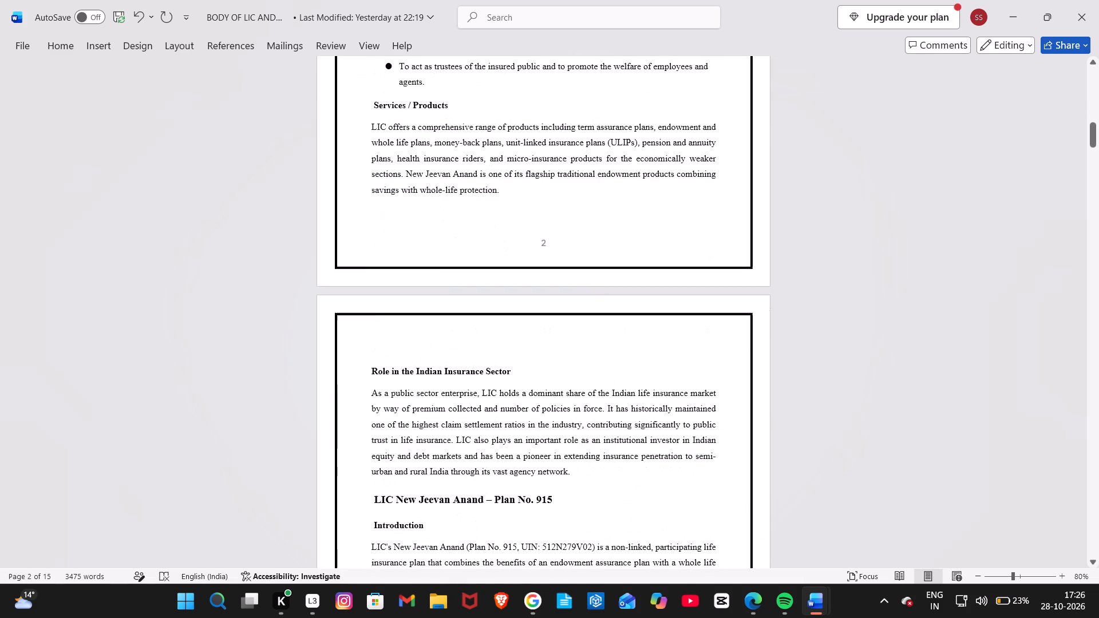
{"action": "scroll", "coordinate": [488, 426], "scroll_direction": "down", "scroll_amount": 2}
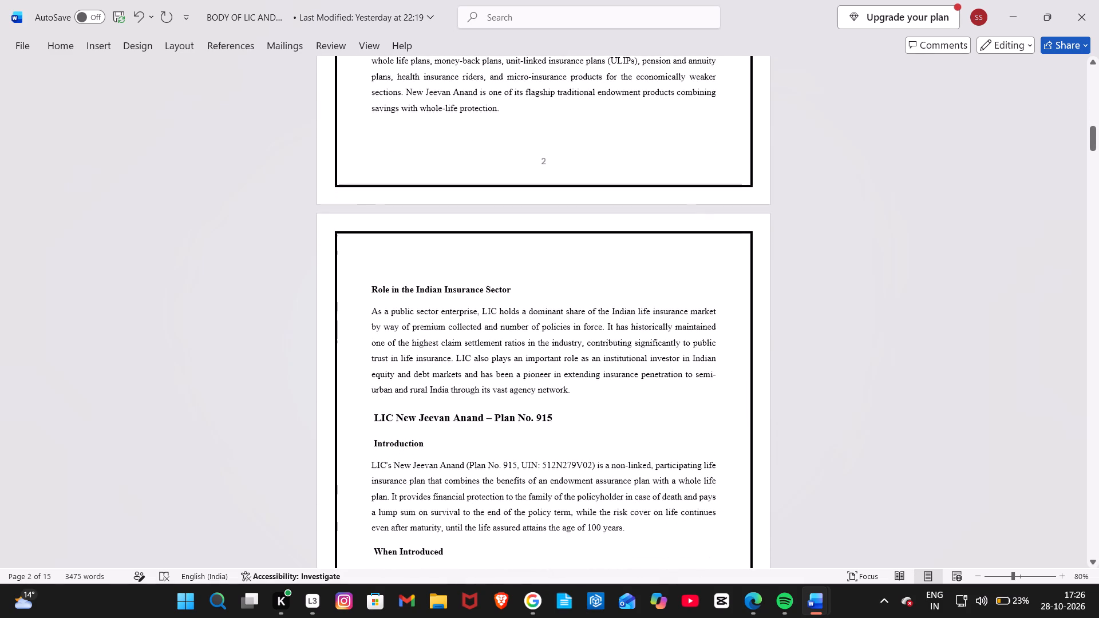
{"action": "scroll", "coordinate": [488, 426], "scroll_direction": "down", "scroll_amount": 2}
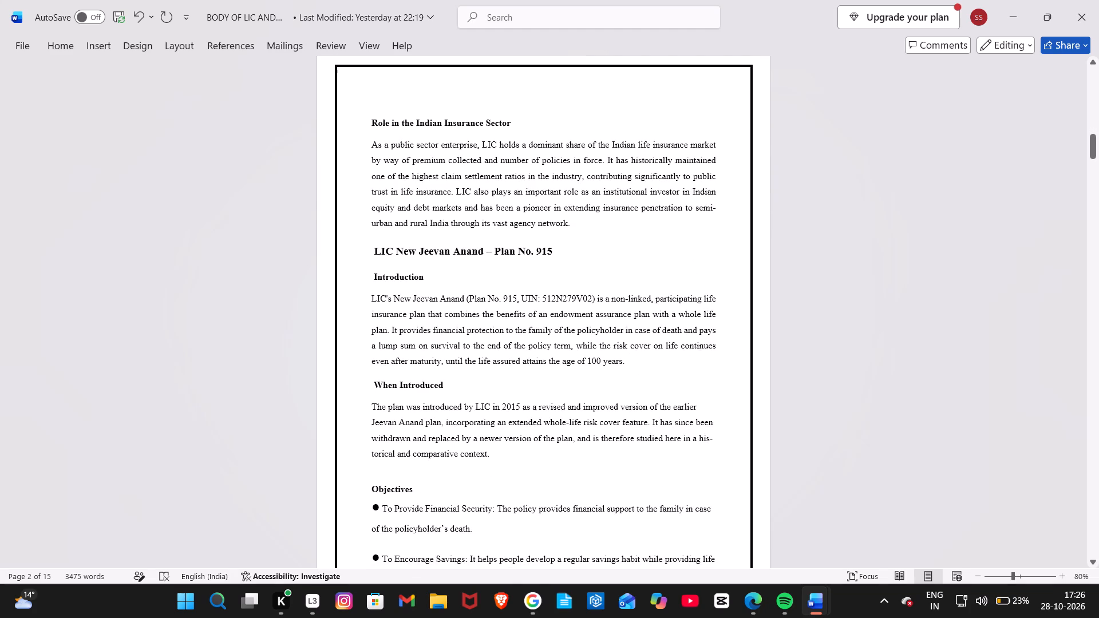
{"action": "scroll", "coordinate": [488, 426], "scroll_direction": "down", "scroll_amount": 3}
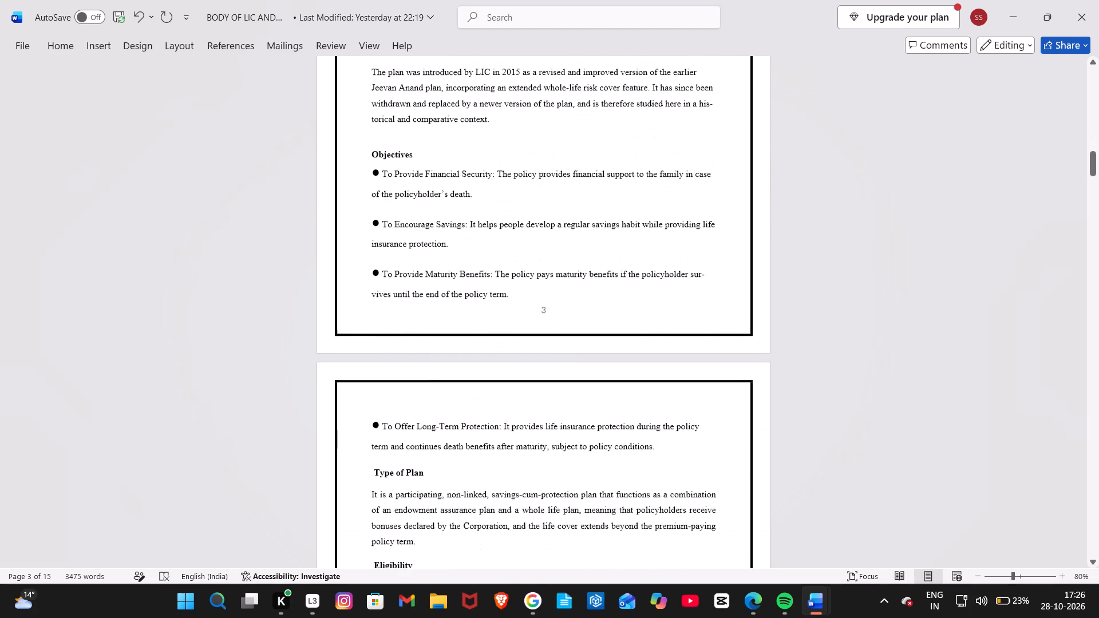
{"action": "scroll", "coordinate": [488, 426], "scroll_direction": "down", "scroll_amount": 5}
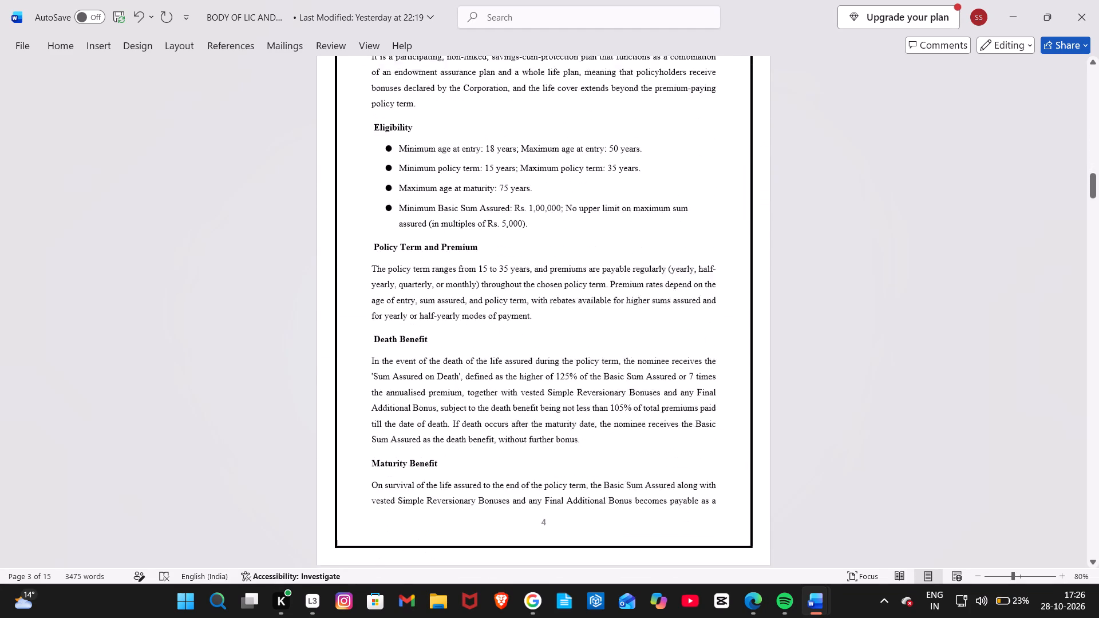
{"action": "scroll", "coordinate": [488, 426], "scroll_direction": "down", "scroll_amount": 5}
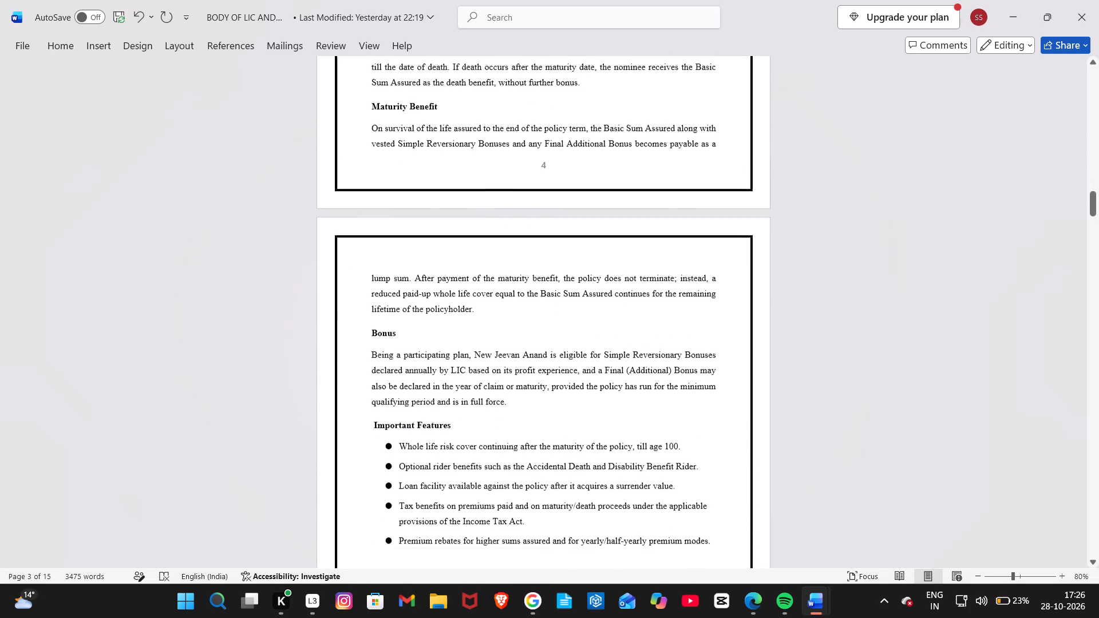
{"action": "scroll", "coordinate": [488, 426], "scroll_direction": "down", "scroll_amount": 1}
{"action": "scroll", "coordinate": [488, 426], "scroll_direction": "up", "scroll_amount": 4}
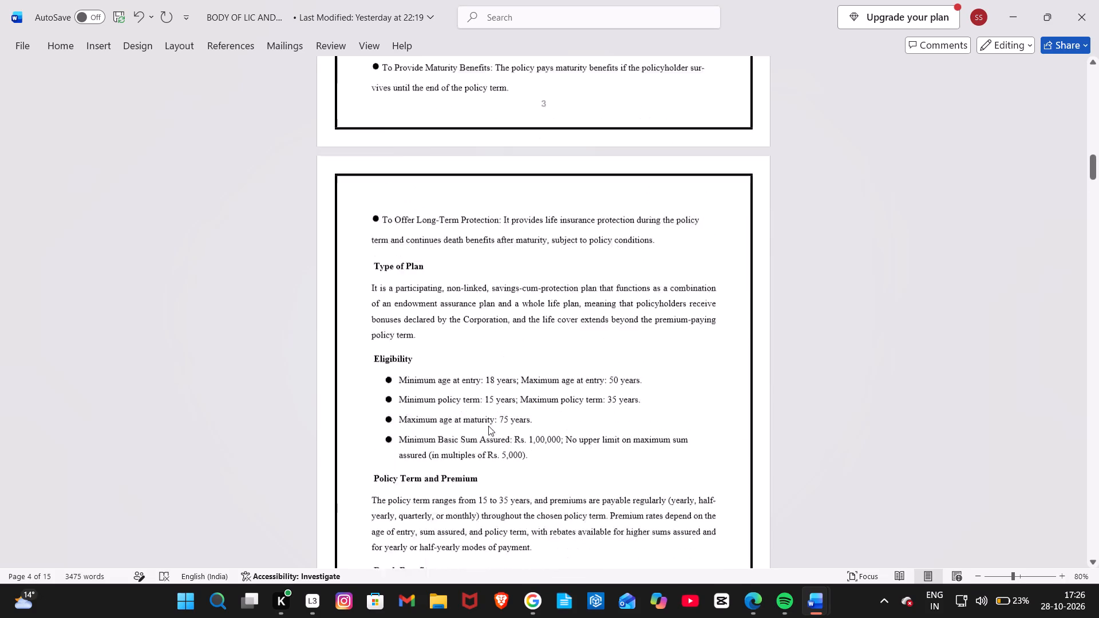
{"action": "scroll", "coordinate": [488, 426], "scroll_direction": "up", "scroll_amount": 2}
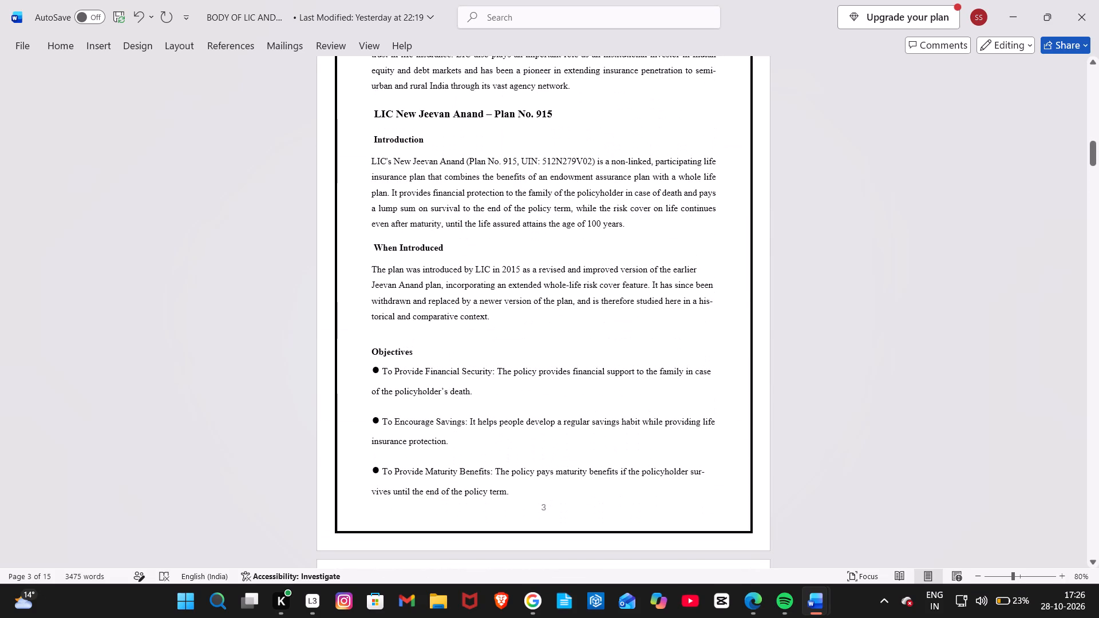
{"action": "scroll", "coordinate": [488, 426], "scroll_direction": "down", "scroll_amount": 7}
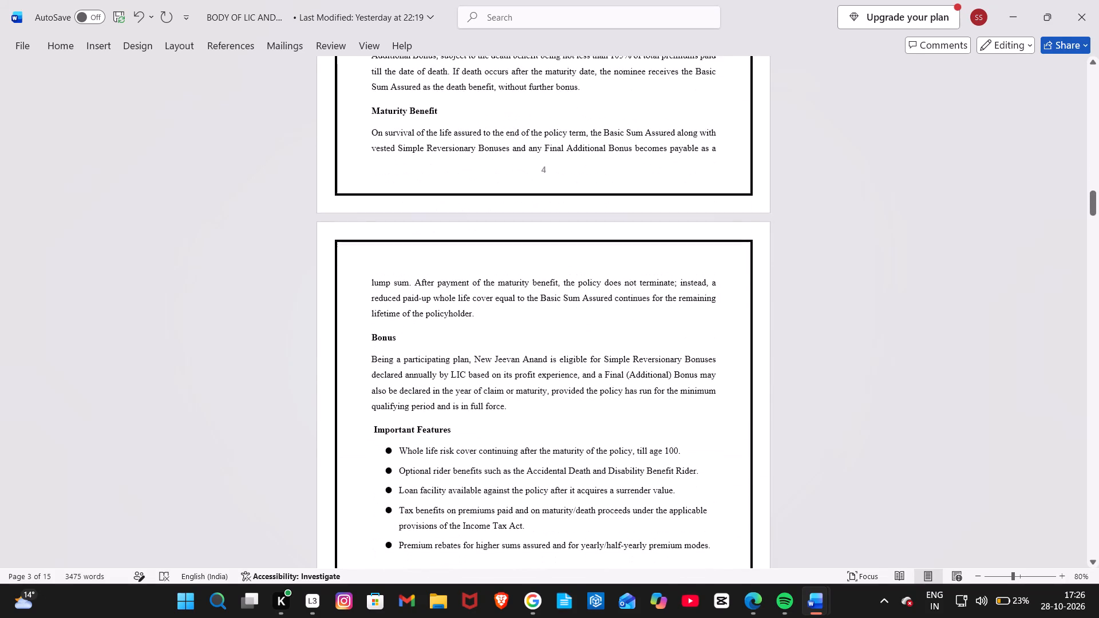
{"action": "scroll", "coordinate": [488, 426], "scroll_direction": "down", "scroll_amount": 3}
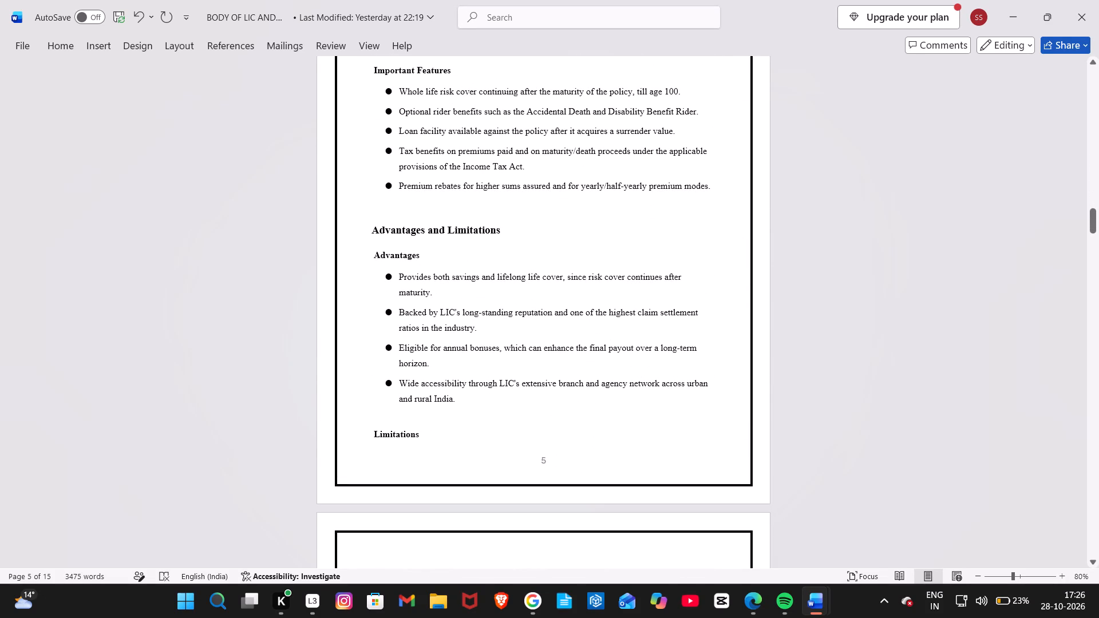
Move the Limitations heading from the bottom of page 5 to page 6 with a line break before it.
{"action": "left_click", "coordinate": [365, 431]}
{"action": "key", "text": "shift+Return"}
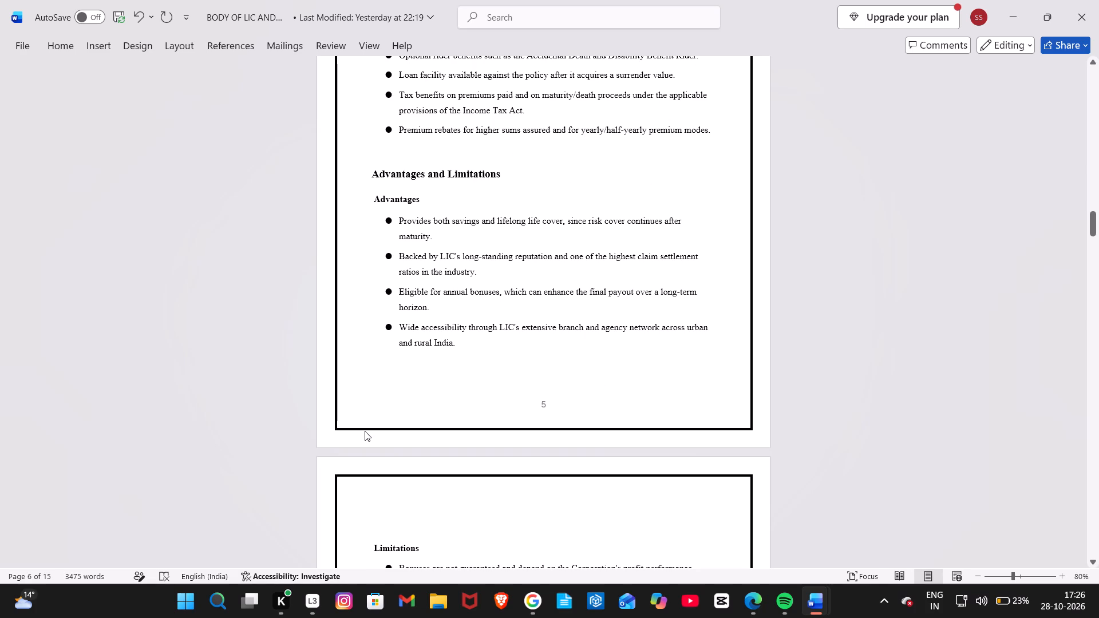
Reduce the blank space between the Limitations bullets and the Company Profile – HDFC Life heading on page 6.
{"action": "scroll", "coordinate": [365, 431], "scroll_direction": "down", "scroll_amount": 1}
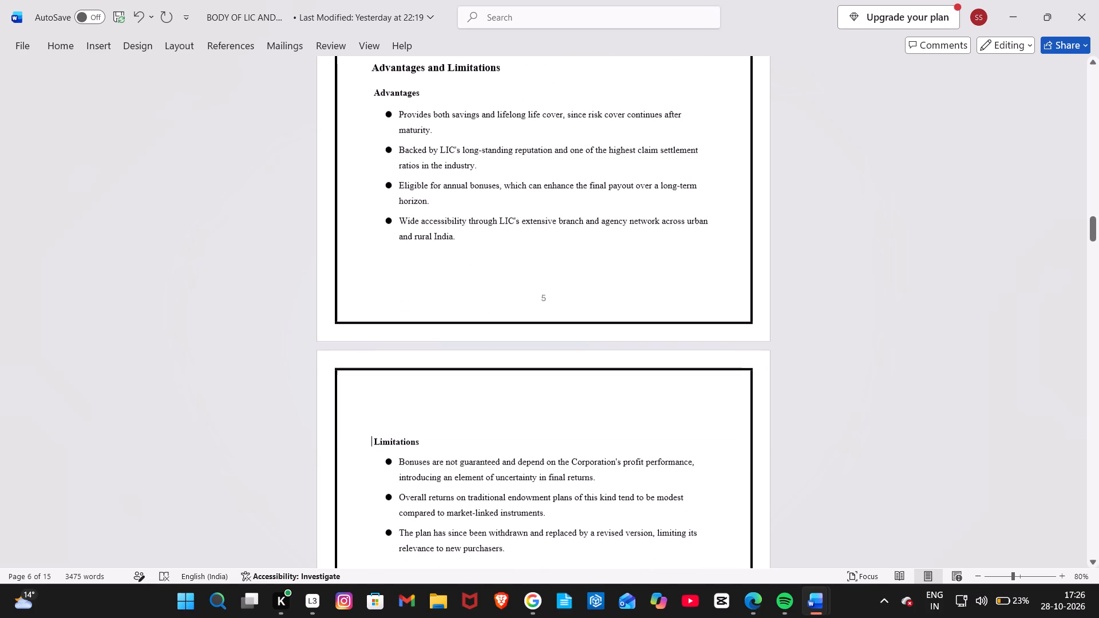
{"action": "scroll", "coordinate": [365, 431], "scroll_direction": "down", "scroll_amount": 2}
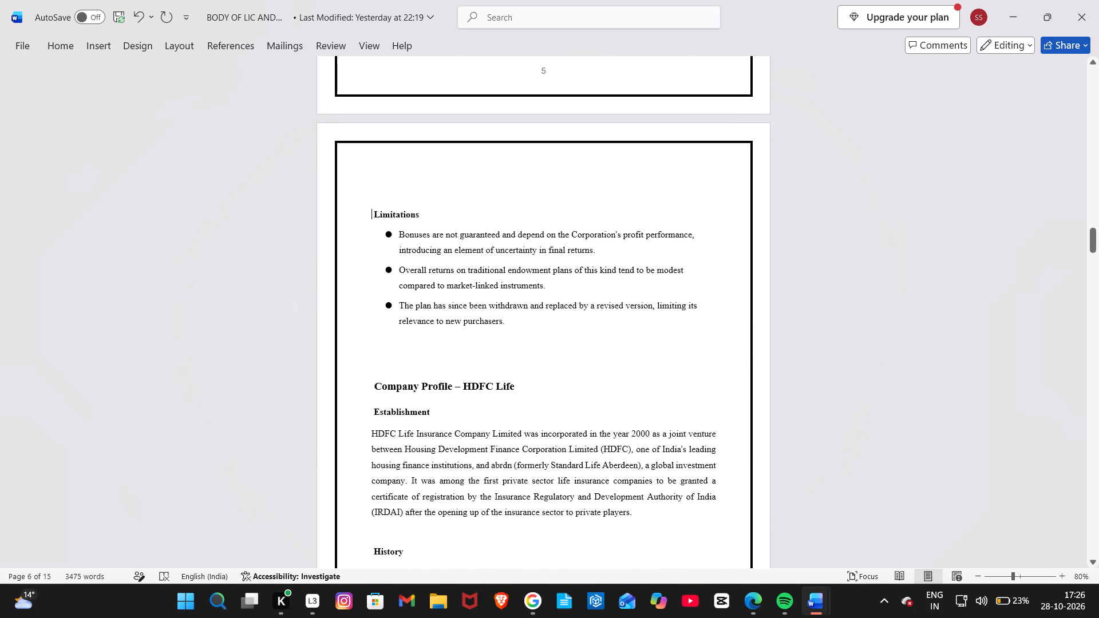
{"action": "left_click", "coordinate": [434, 362]}
{"action": "key", "text": "BackSpace"}
{"action": "key", "text": "BackSpace"}
{"action": "key", "text": "BackSpace"}
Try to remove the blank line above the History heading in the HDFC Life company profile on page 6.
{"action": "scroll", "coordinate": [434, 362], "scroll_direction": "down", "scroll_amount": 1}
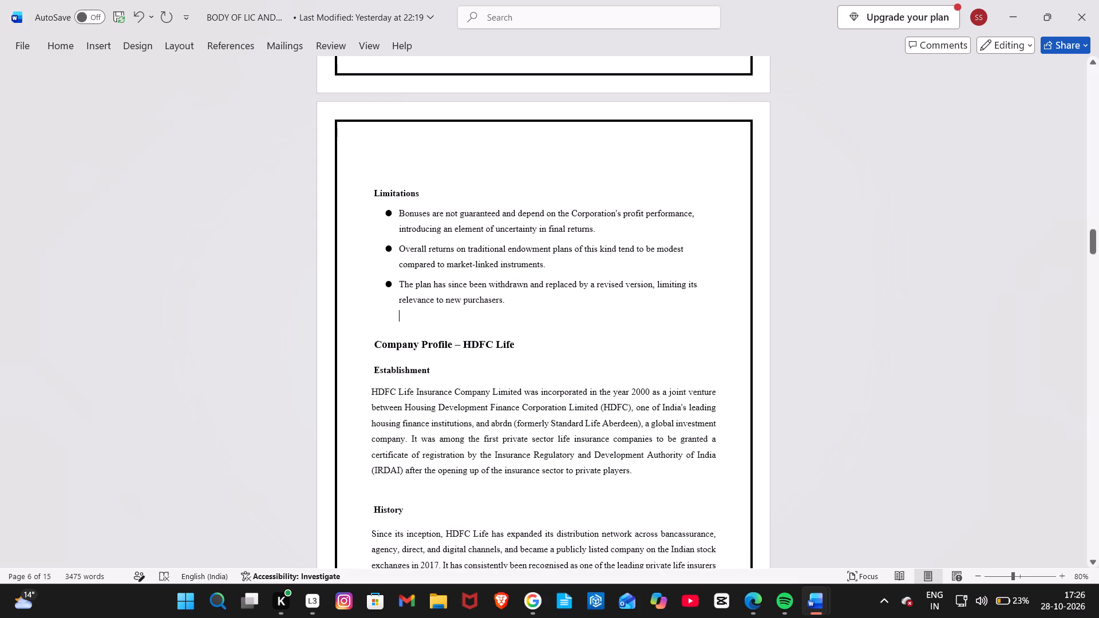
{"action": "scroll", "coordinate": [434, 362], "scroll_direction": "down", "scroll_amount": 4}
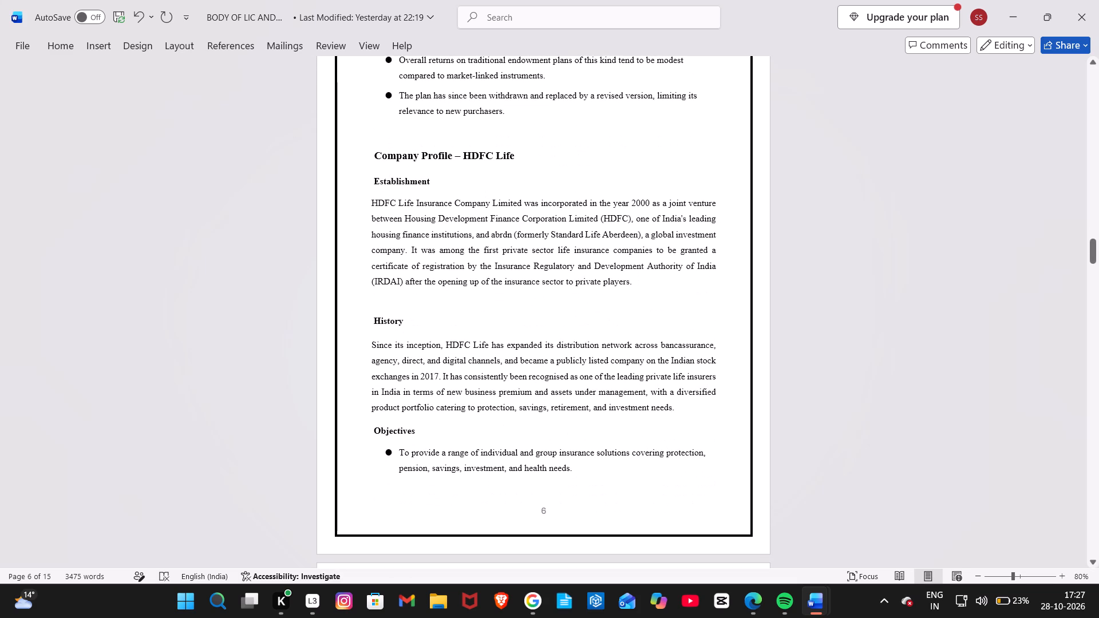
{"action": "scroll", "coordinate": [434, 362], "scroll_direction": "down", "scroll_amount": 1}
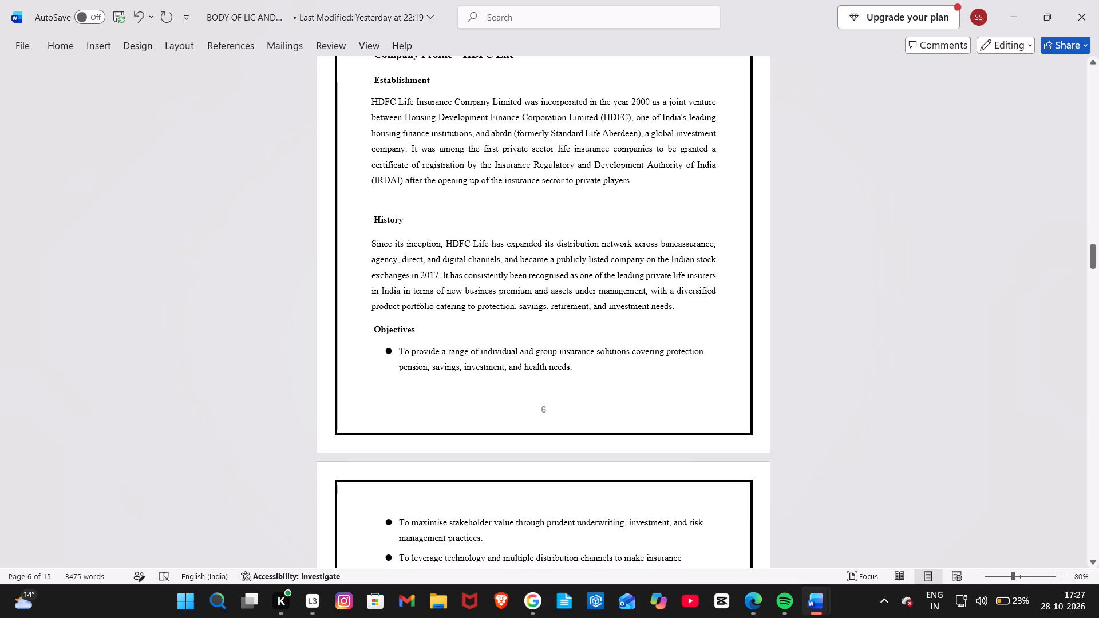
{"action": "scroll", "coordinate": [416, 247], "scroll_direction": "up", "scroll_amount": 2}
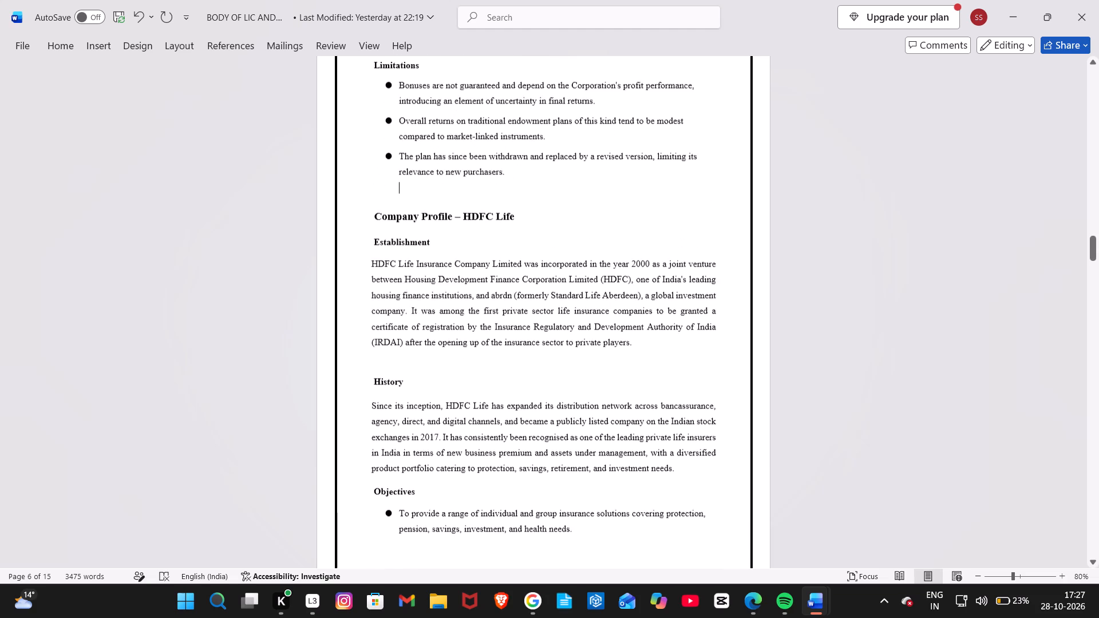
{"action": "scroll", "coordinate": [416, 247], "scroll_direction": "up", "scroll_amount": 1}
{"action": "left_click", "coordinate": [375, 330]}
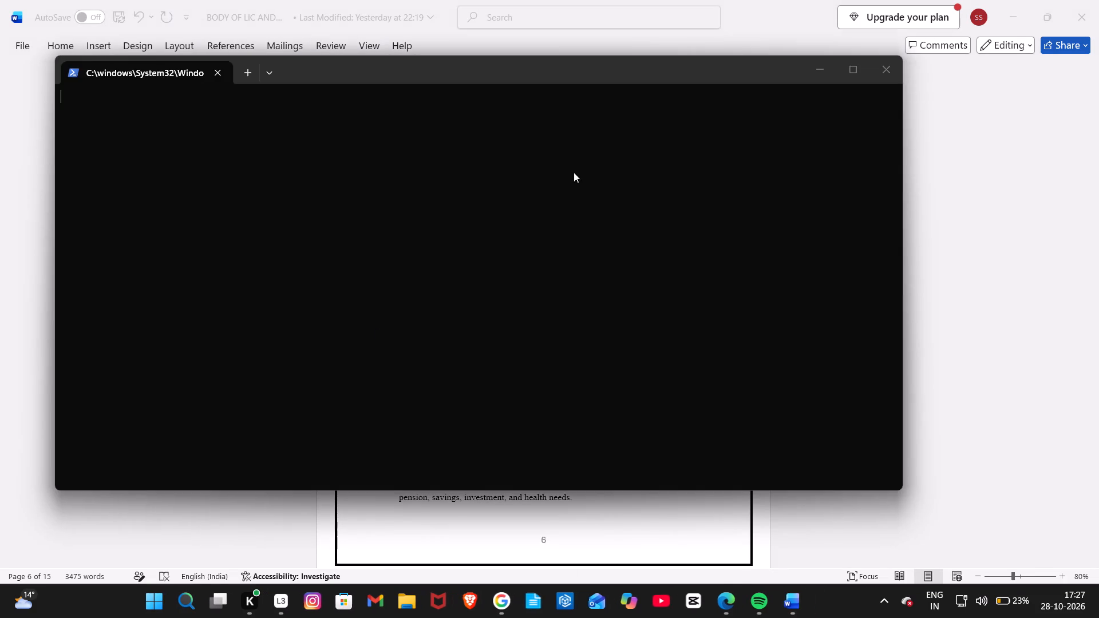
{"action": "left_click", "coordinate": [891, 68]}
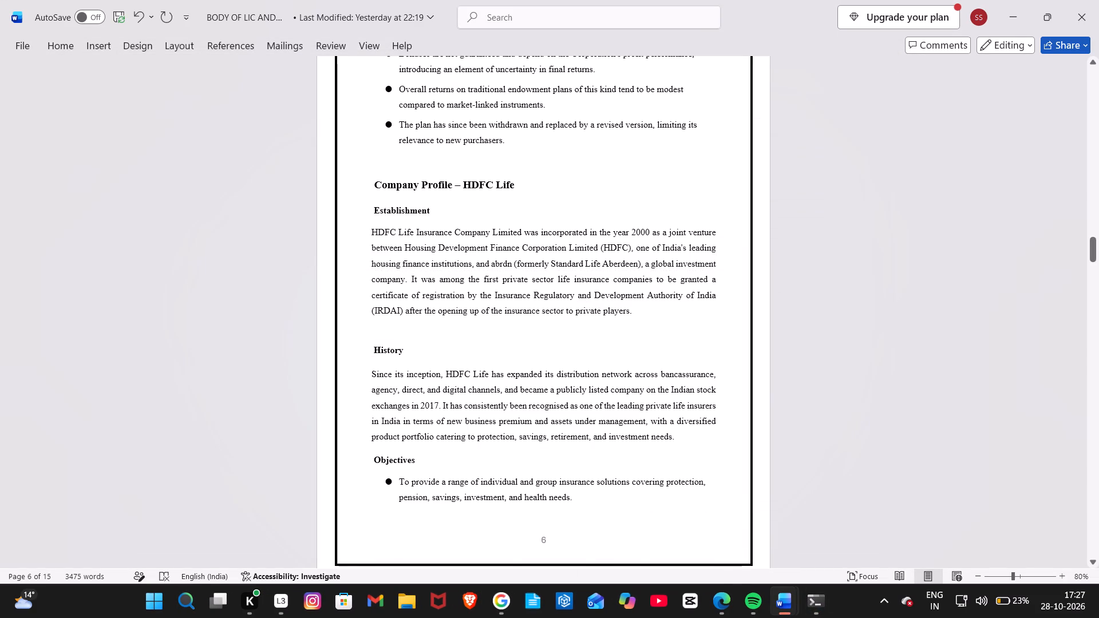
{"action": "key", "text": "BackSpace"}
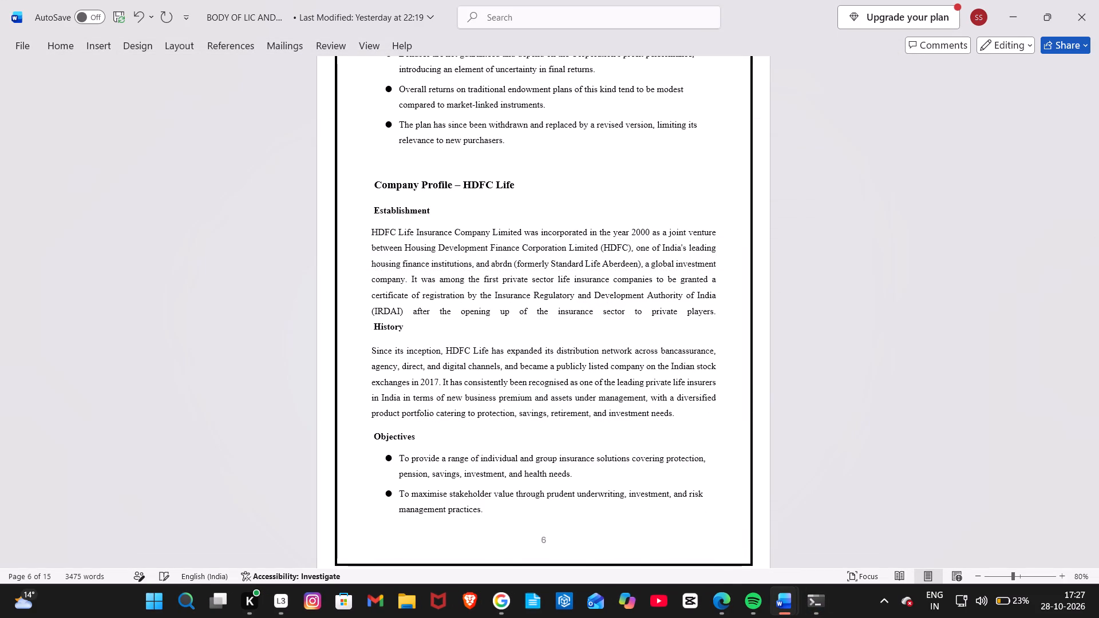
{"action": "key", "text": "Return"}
Remove the blank line between the Products and Services paragraph and the Position in the Insurance Sector heading on page 7.
{"action": "scroll", "coordinate": [404, 262], "scroll_direction": "down", "scroll_amount": 6}
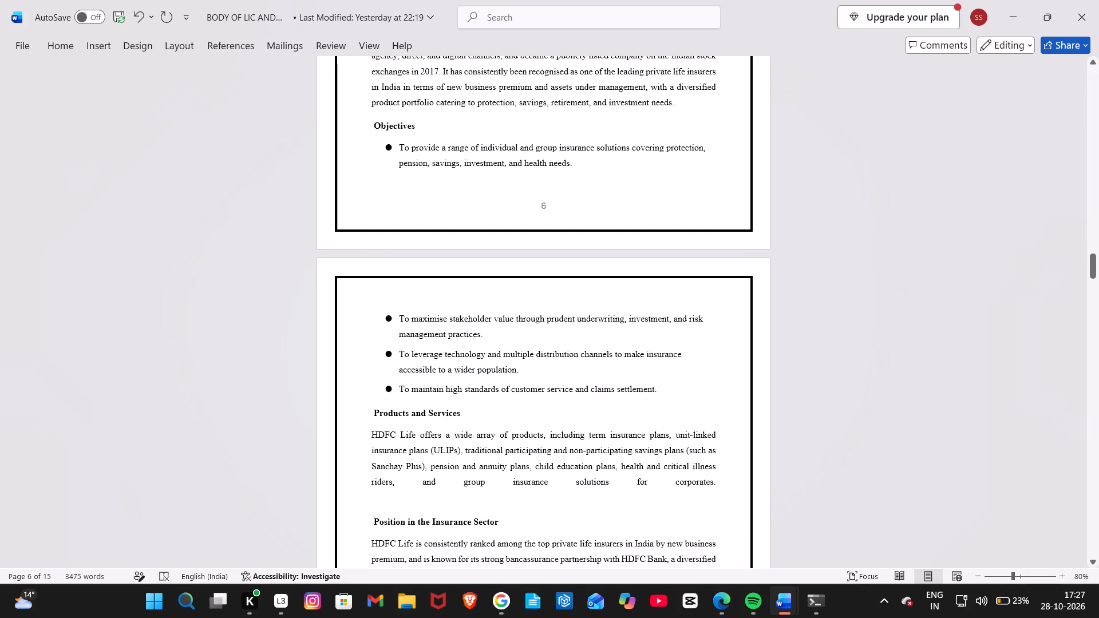
{"action": "scroll", "coordinate": [404, 262], "scroll_direction": "down", "scroll_amount": 2}
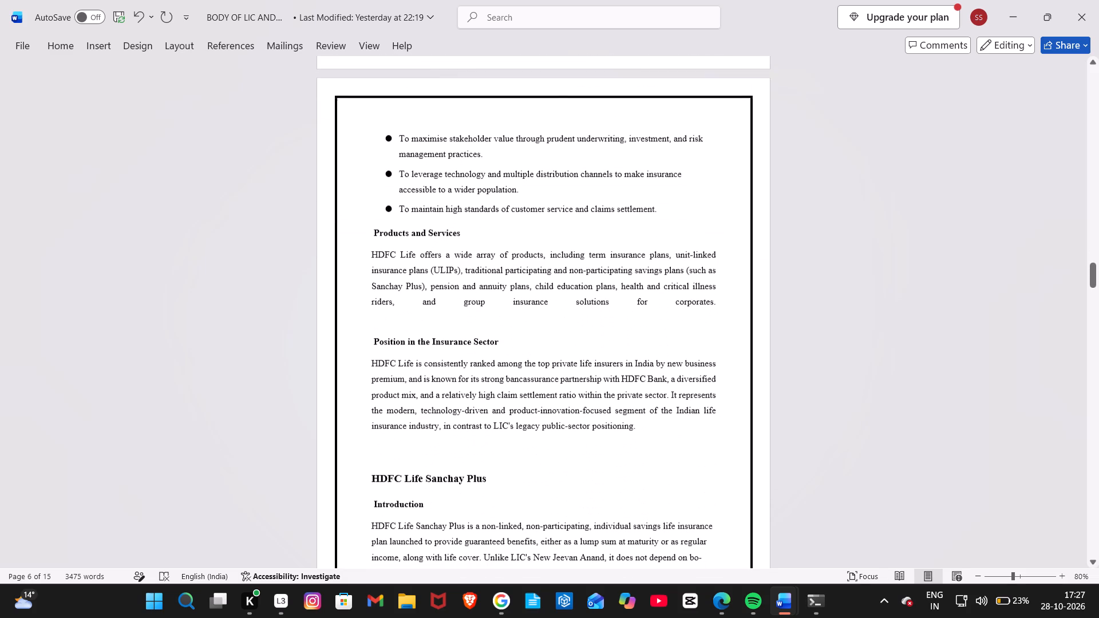
{"action": "left_click", "coordinate": [375, 322]}
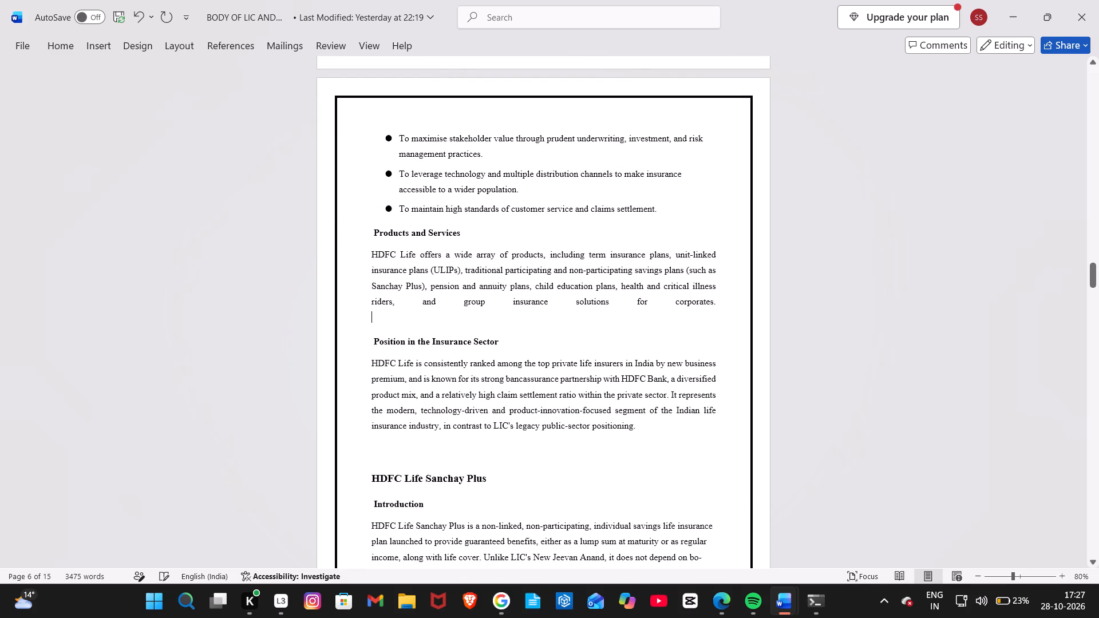
{"action": "key", "text": "BackSpace"}
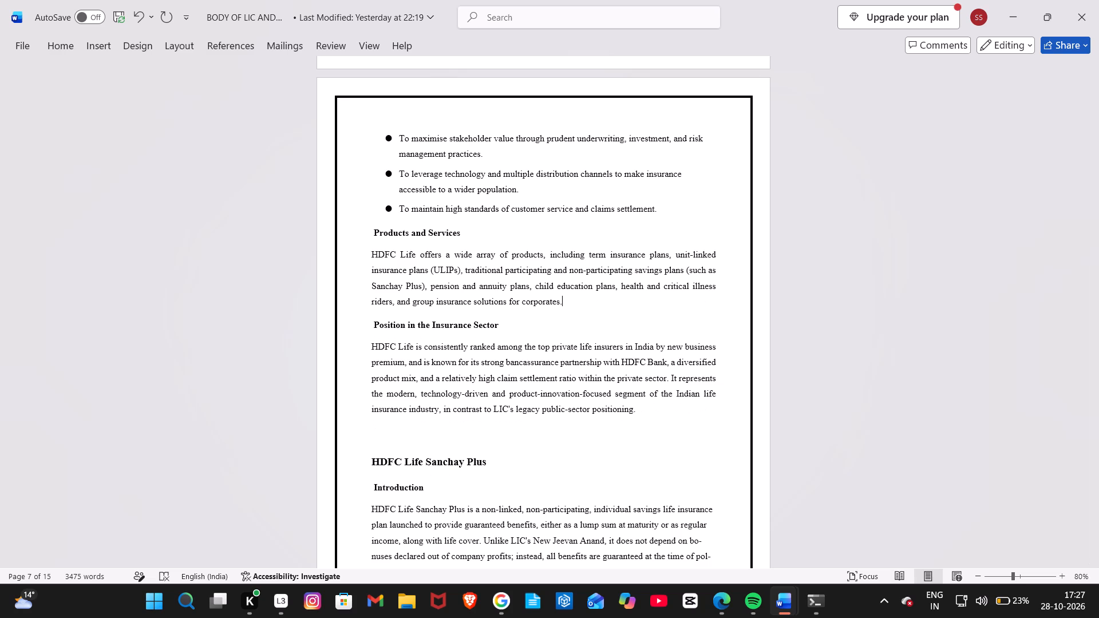
{"action": "scroll", "coordinate": [375, 322], "scroll_direction": "down", "scroll_amount": 1}
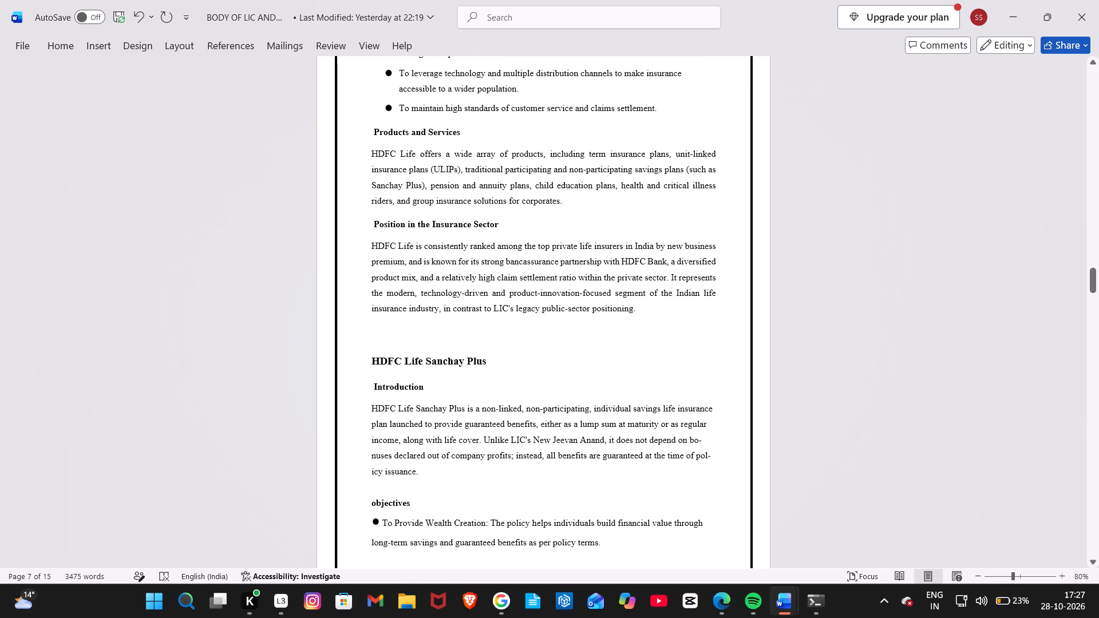
Review the spacing, headings and page breaks of the HDFC Life and Sanchay Plus sections up to the Comparative Analysis table on page 11.
{"action": "left_click", "coordinate": [384, 345]}
{"action": "scroll", "coordinate": [384, 345], "scroll_direction": "down", "scroll_amount": 4}
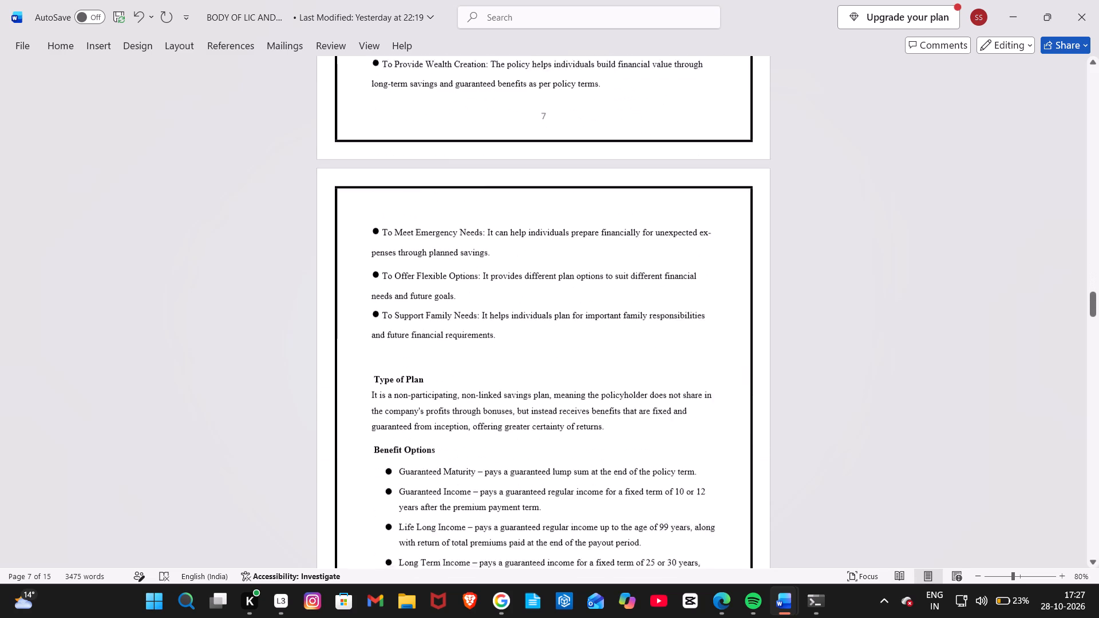
{"action": "scroll", "coordinate": [384, 345], "scroll_direction": "down", "scroll_amount": 2}
{"action": "scroll", "coordinate": [384, 345], "scroll_direction": "up", "scroll_amount": 2}
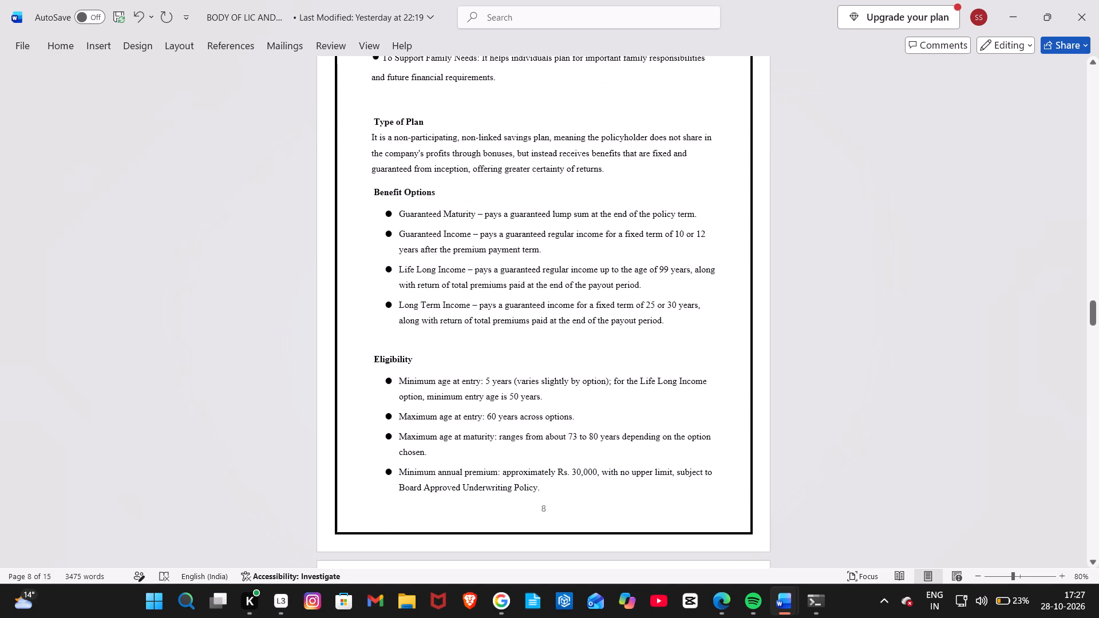
{"action": "scroll", "coordinate": [384, 345], "scroll_direction": "up", "scroll_amount": 6}
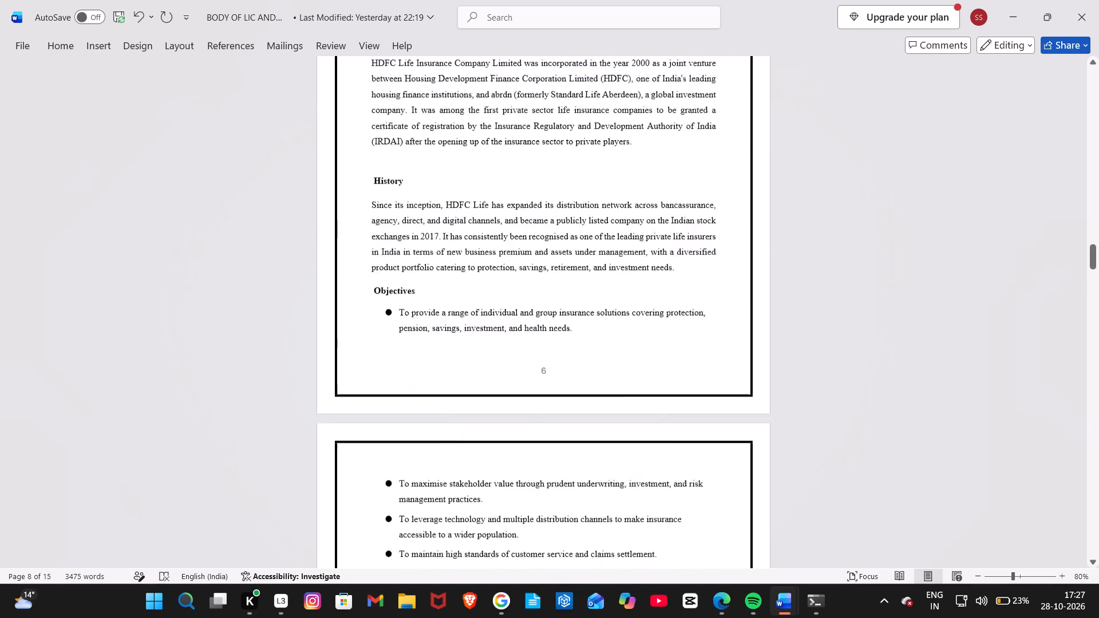
{"action": "scroll", "coordinate": [384, 345], "scroll_direction": "up", "scroll_amount": 3}
{"action": "scroll", "coordinate": [384, 345], "scroll_direction": "down", "scroll_amount": 1}
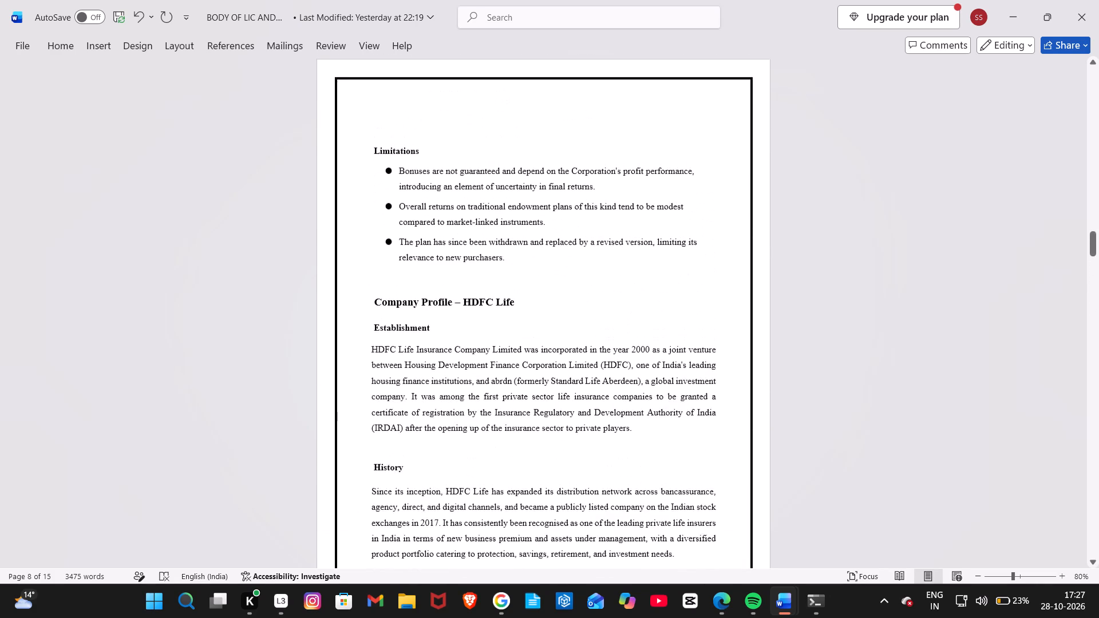
{"action": "scroll", "coordinate": [384, 345], "scroll_direction": "down", "scroll_amount": 4}
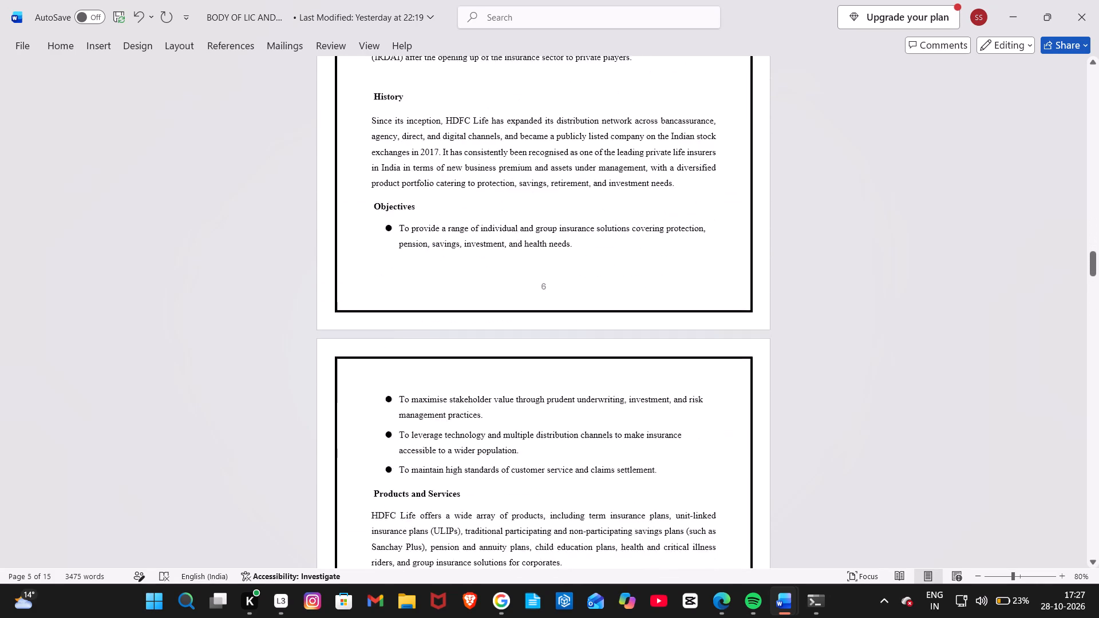
{"action": "scroll", "coordinate": [384, 345], "scroll_direction": "down", "scroll_amount": 6}
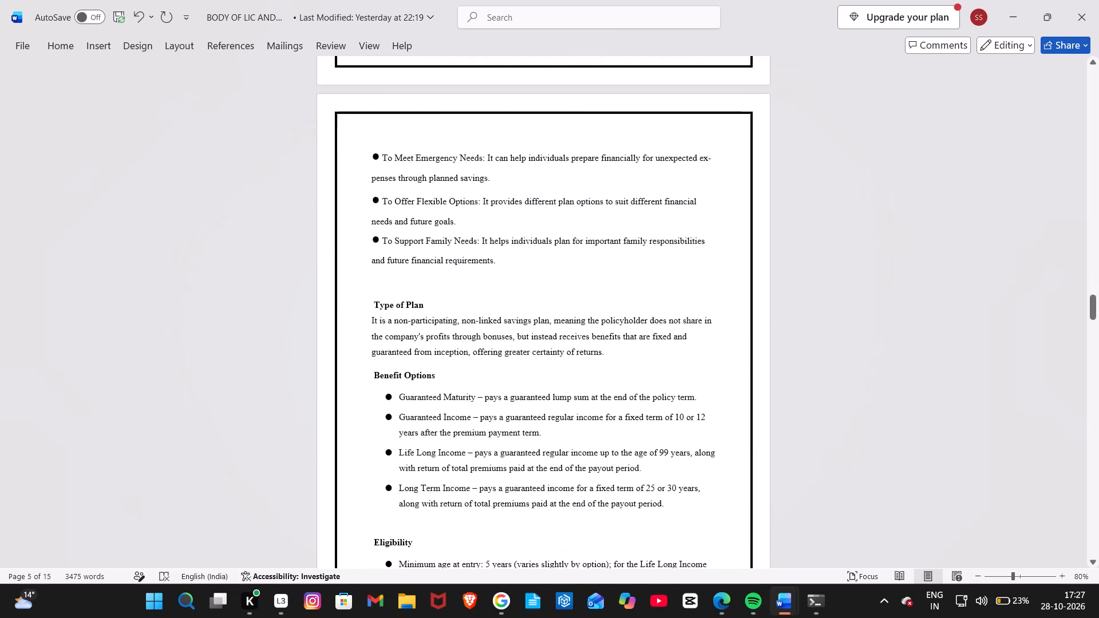
{"action": "scroll", "coordinate": [384, 345], "scroll_direction": "down", "scroll_amount": 2}
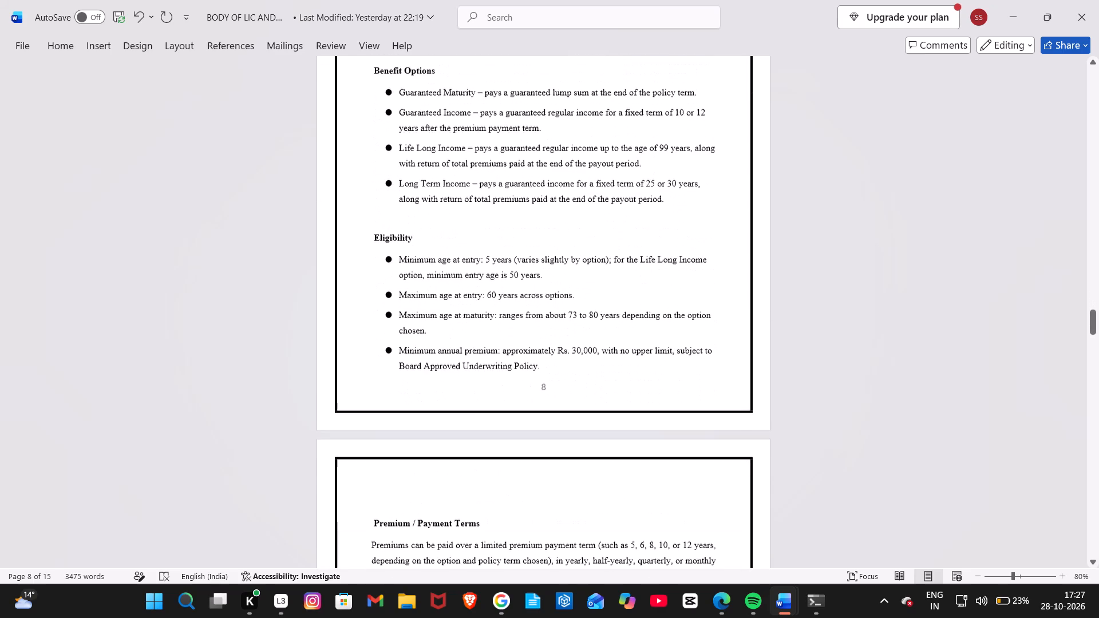
{"action": "scroll", "coordinate": [384, 345], "scroll_direction": "down", "scroll_amount": 1}
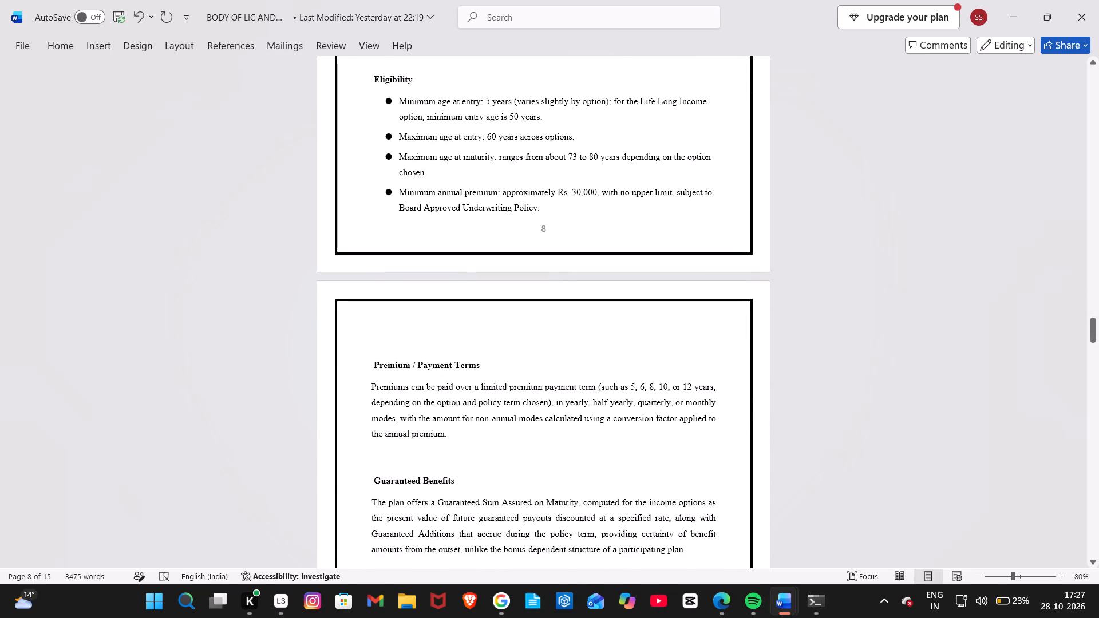
{"action": "scroll", "coordinate": [384, 345], "scroll_direction": "down", "scroll_amount": 5}
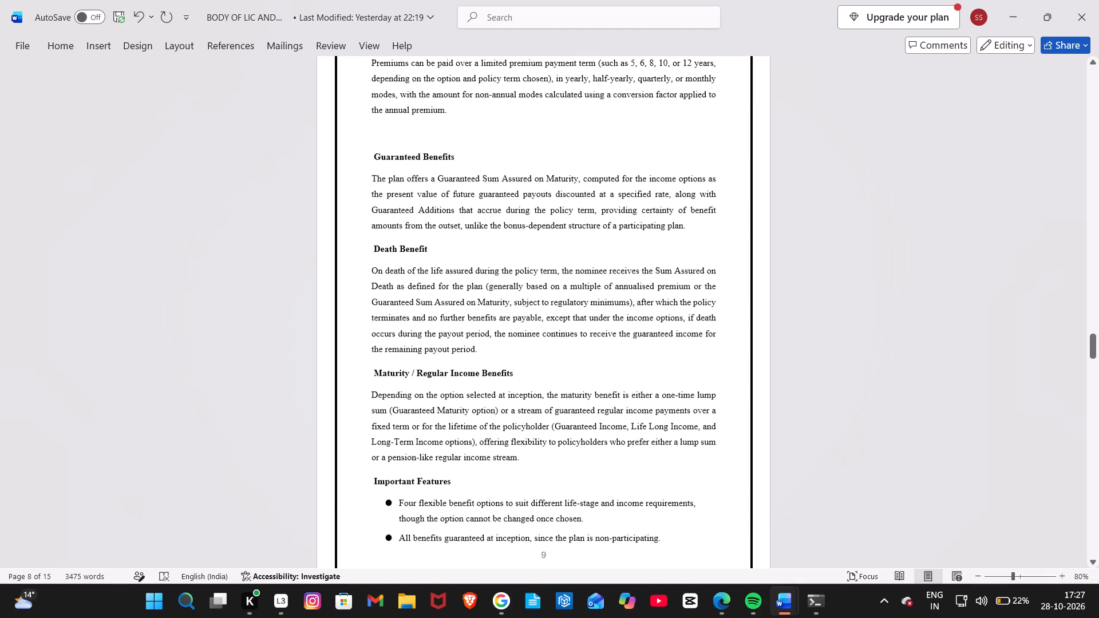
{"action": "scroll", "coordinate": [384, 345], "scroll_direction": "down", "scroll_amount": 3}
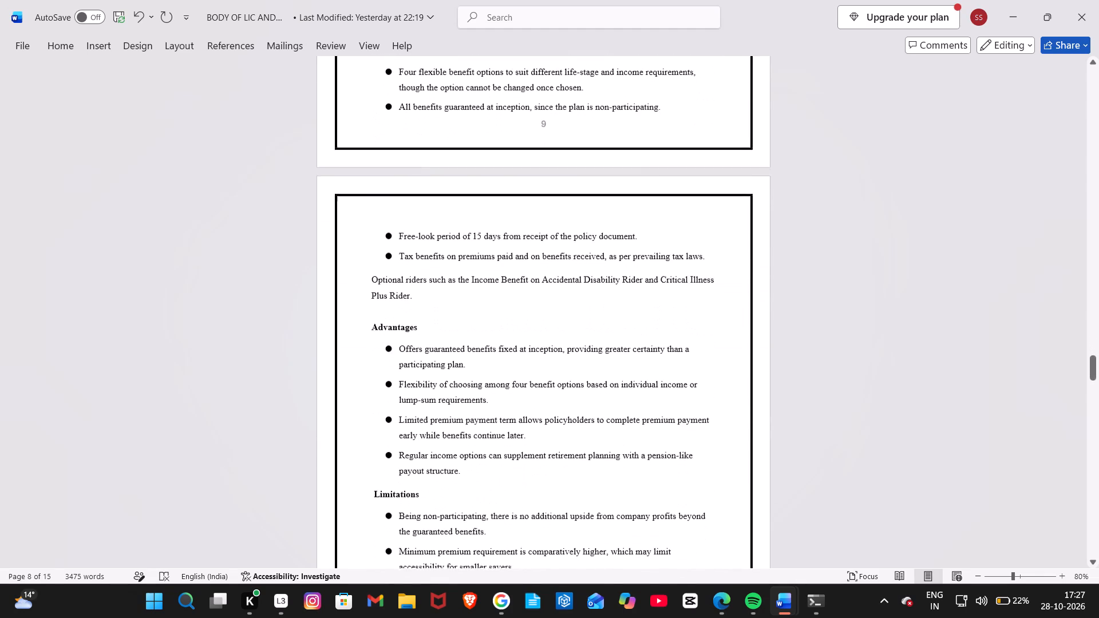
{"action": "scroll", "coordinate": [384, 345], "scroll_direction": "down", "scroll_amount": 4}
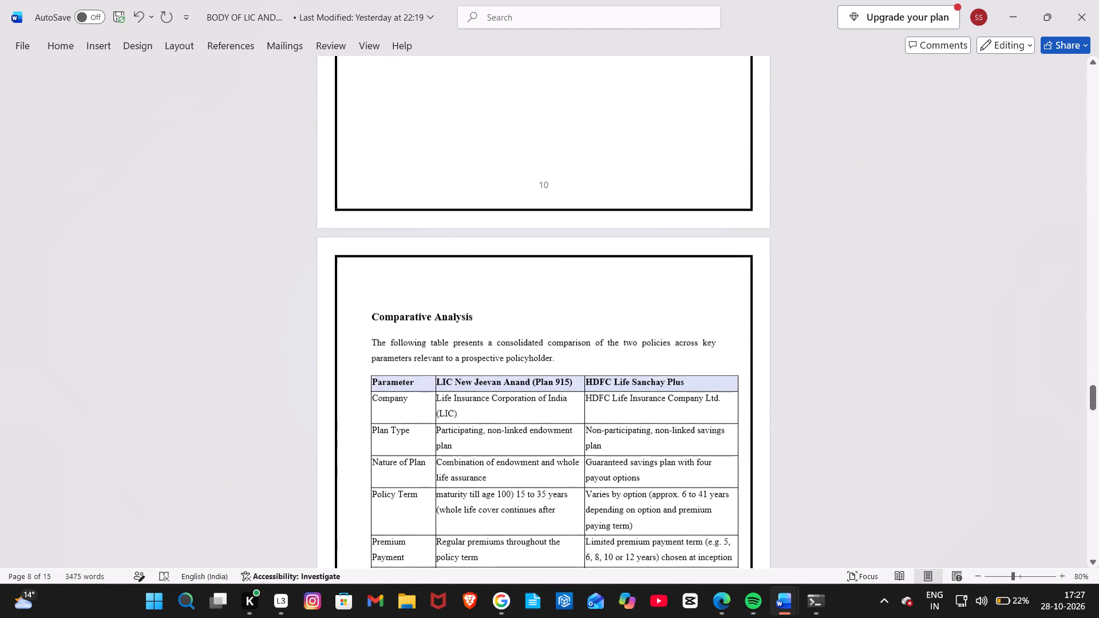
{"action": "scroll", "coordinate": [384, 345], "scroll_direction": "up", "scroll_amount": 5}
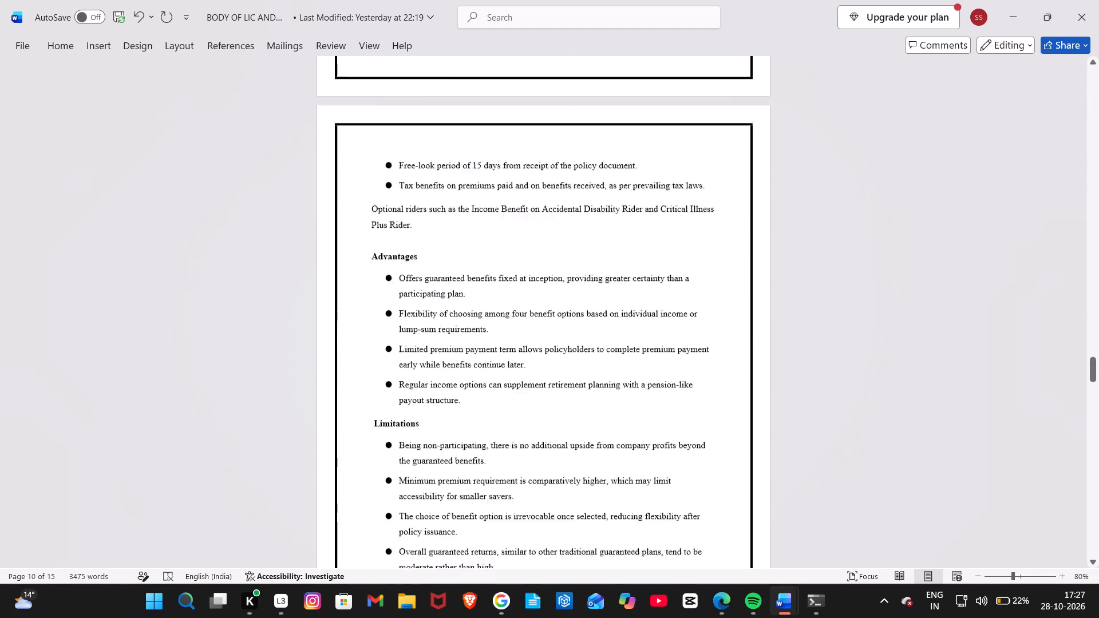
{"action": "scroll", "coordinate": [384, 345], "scroll_direction": "up", "scroll_amount": 3}
{"action": "scroll", "coordinate": [384, 345], "scroll_direction": "down", "scroll_amount": 1}
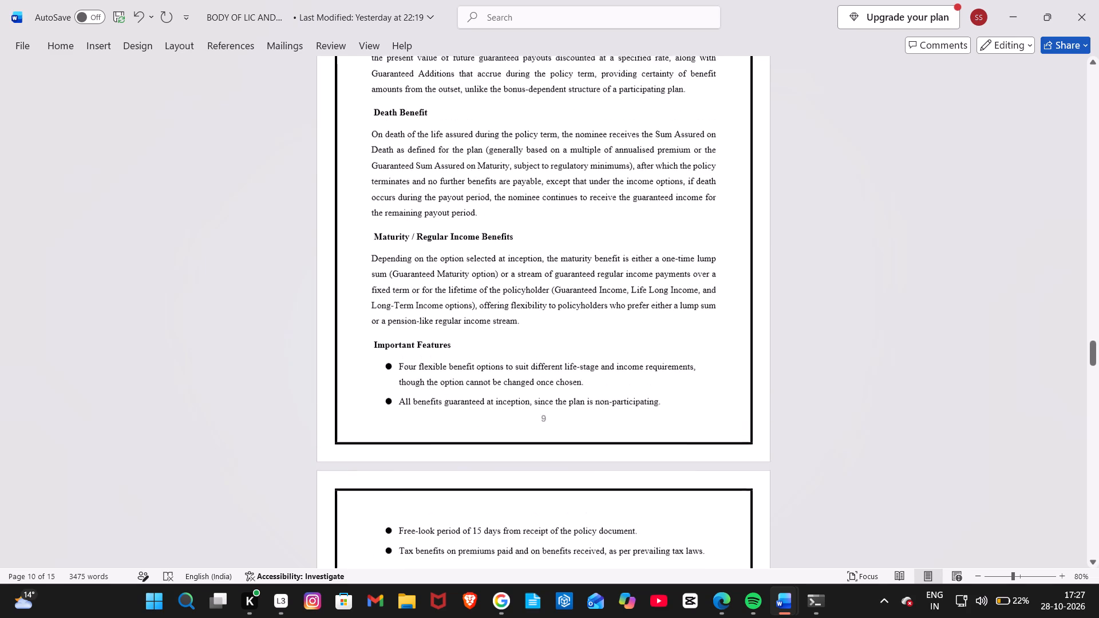
{"action": "scroll", "coordinate": [384, 345], "scroll_direction": "down", "scroll_amount": 3}
{"action": "scroll", "coordinate": [384, 345], "scroll_direction": "up", "scroll_amount": 2}
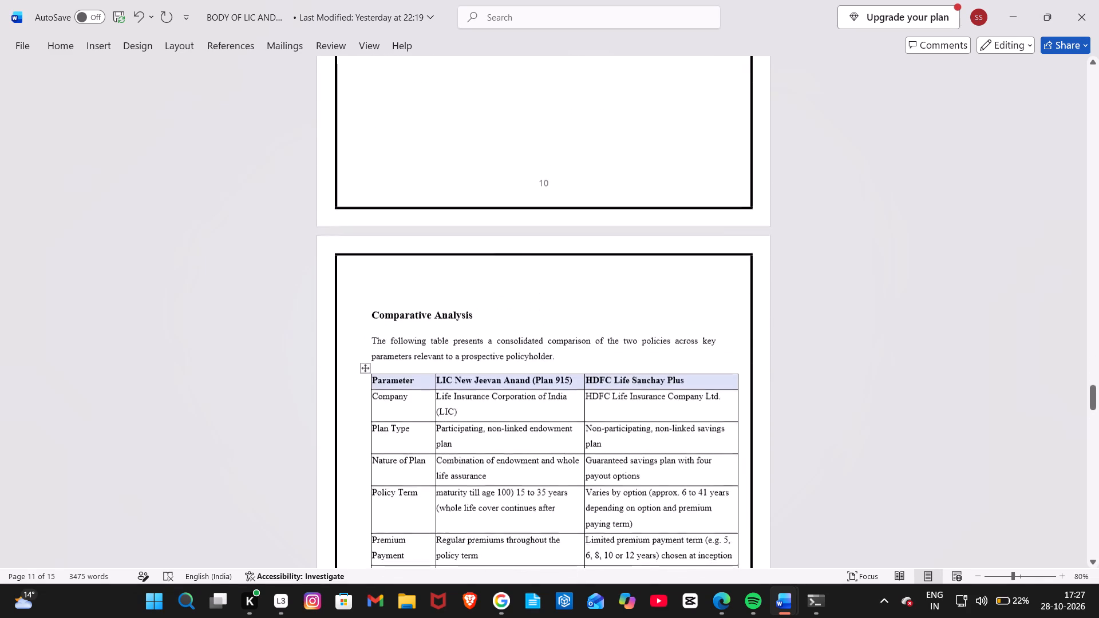
{"action": "scroll", "coordinate": [384, 345], "scroll_direction": "up", "scroll_amount": 2}
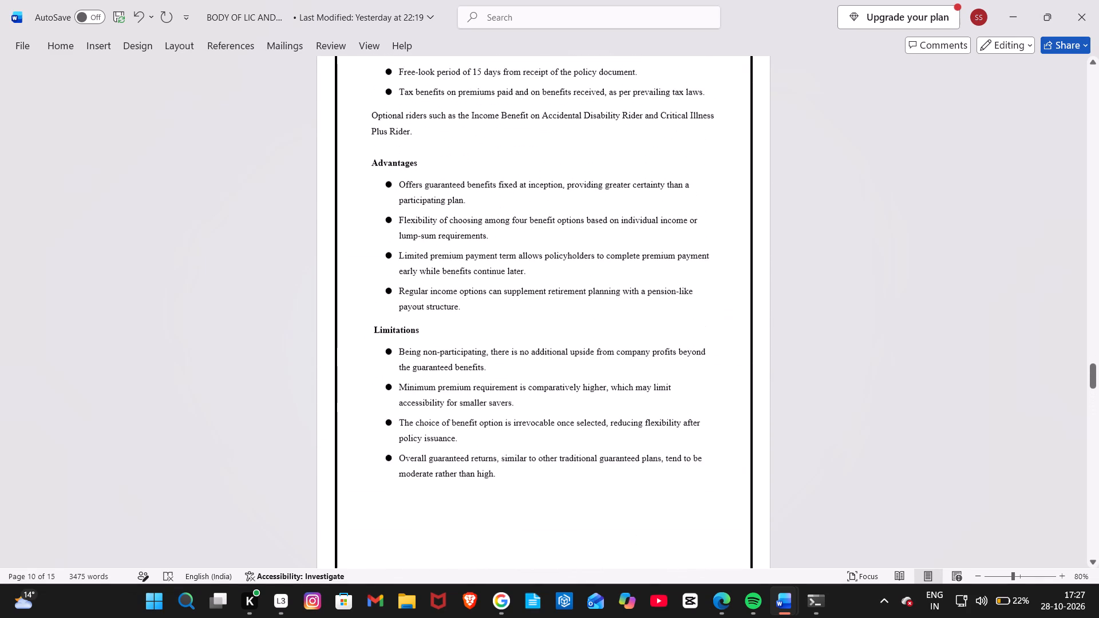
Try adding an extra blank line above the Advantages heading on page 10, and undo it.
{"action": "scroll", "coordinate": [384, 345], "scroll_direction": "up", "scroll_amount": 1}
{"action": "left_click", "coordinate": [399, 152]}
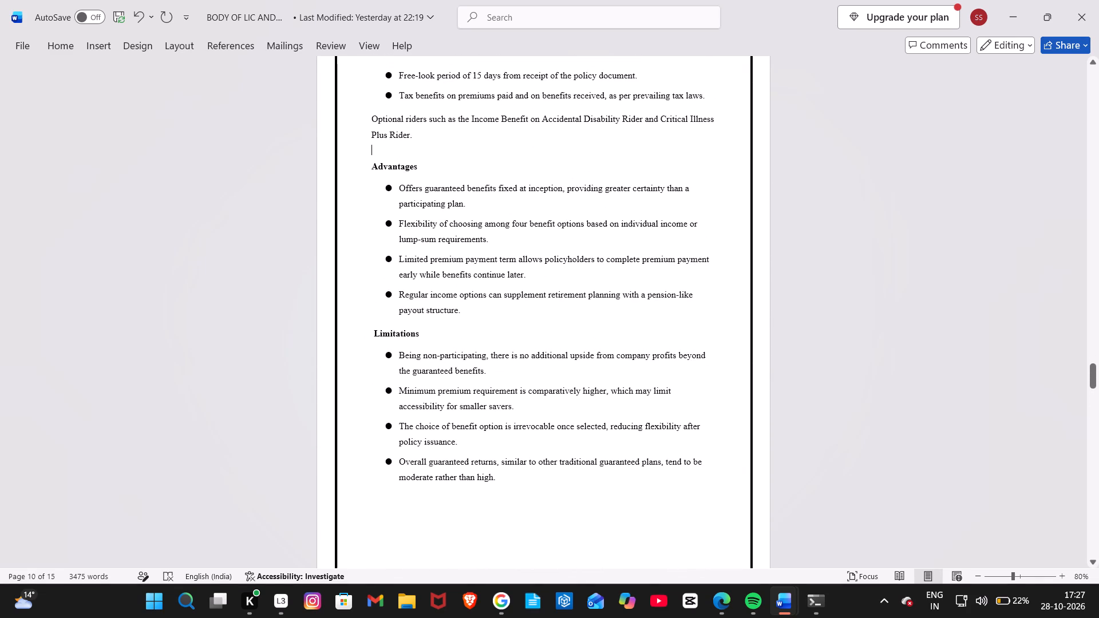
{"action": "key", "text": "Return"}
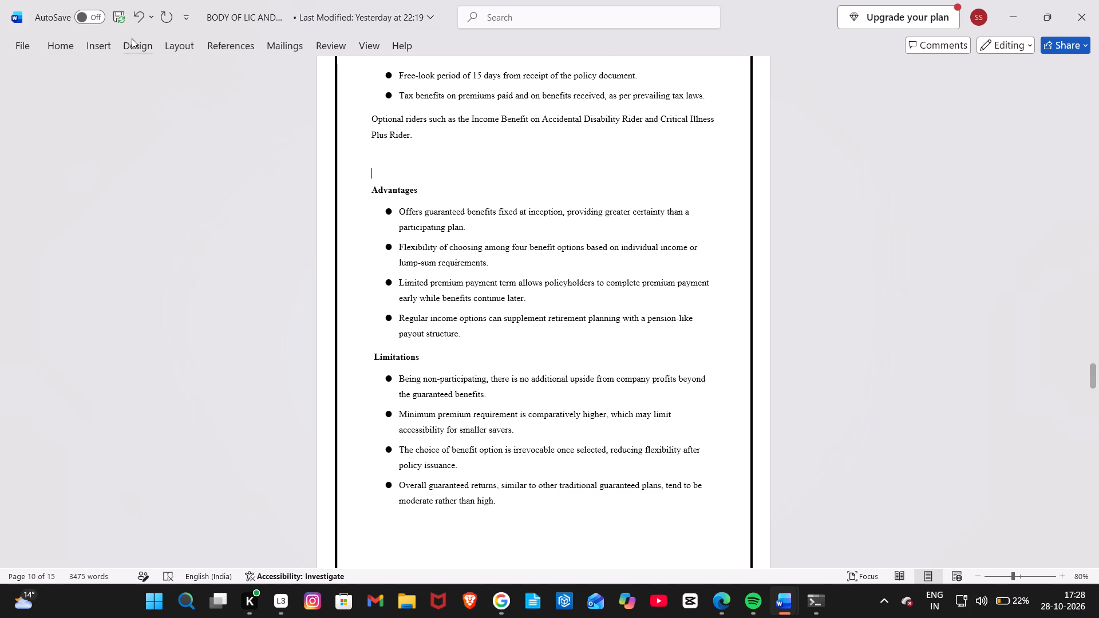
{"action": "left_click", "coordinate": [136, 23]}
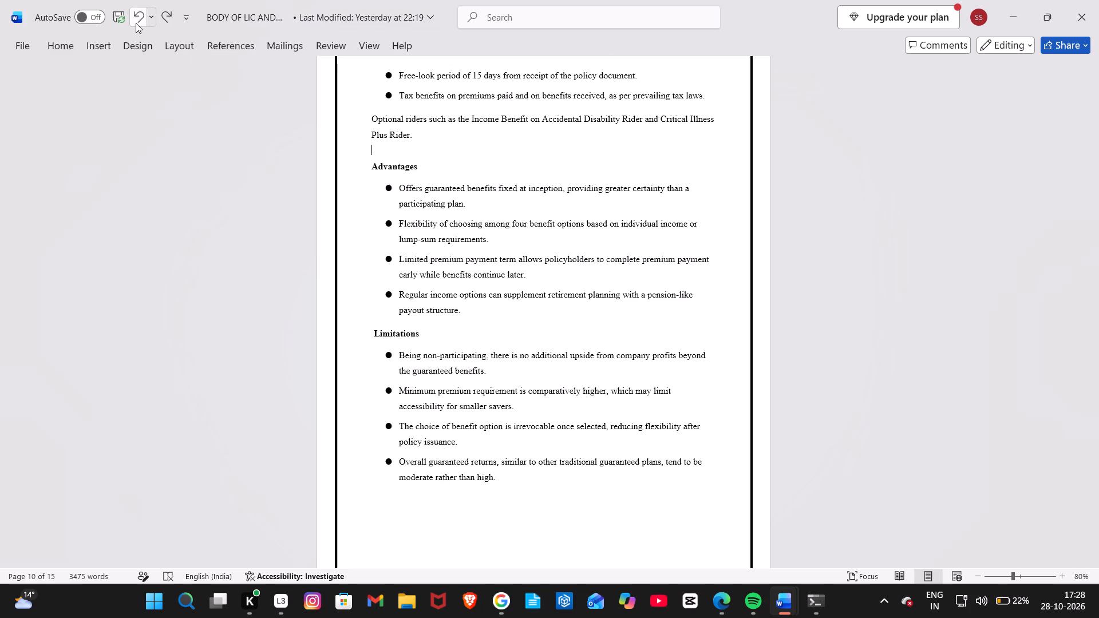
Insert a line break before the Limitations heading on page 10 to separate it from the Advantages bullets.
{"action": "scroll", "coordinate": [429, 157], "scroll_direction": "up", "scroll_amount": 1}
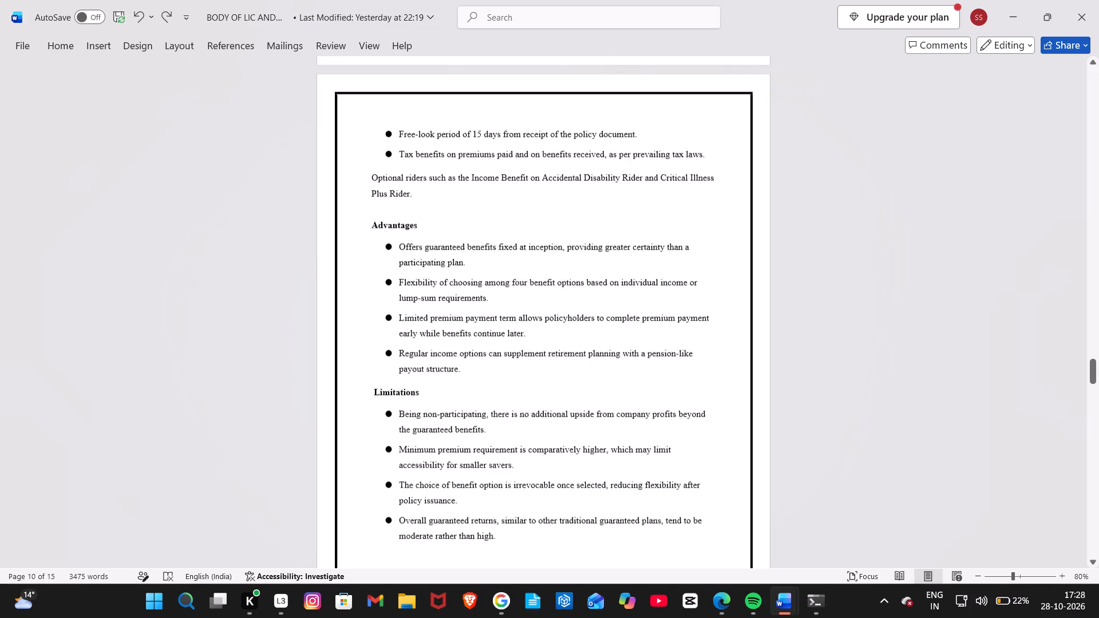
{"action": "scroll", "coordinate": [429, 157], "scroll_direction": "up", "scroll_amount": 3}
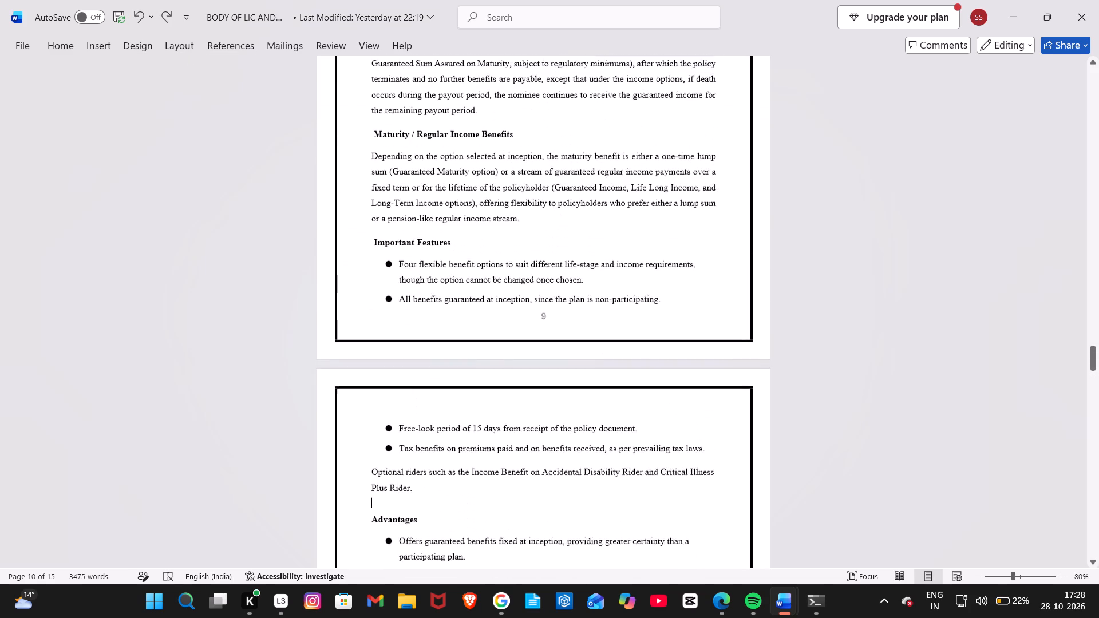
{"action": "scroll", "coordinate": [429, 157], "scroll_direction": "up", "scroll_amount": 2}
{"action": "scroll", "coordinate": [429, 157], "scroll_direction": "down", "scroll_amount": 1}
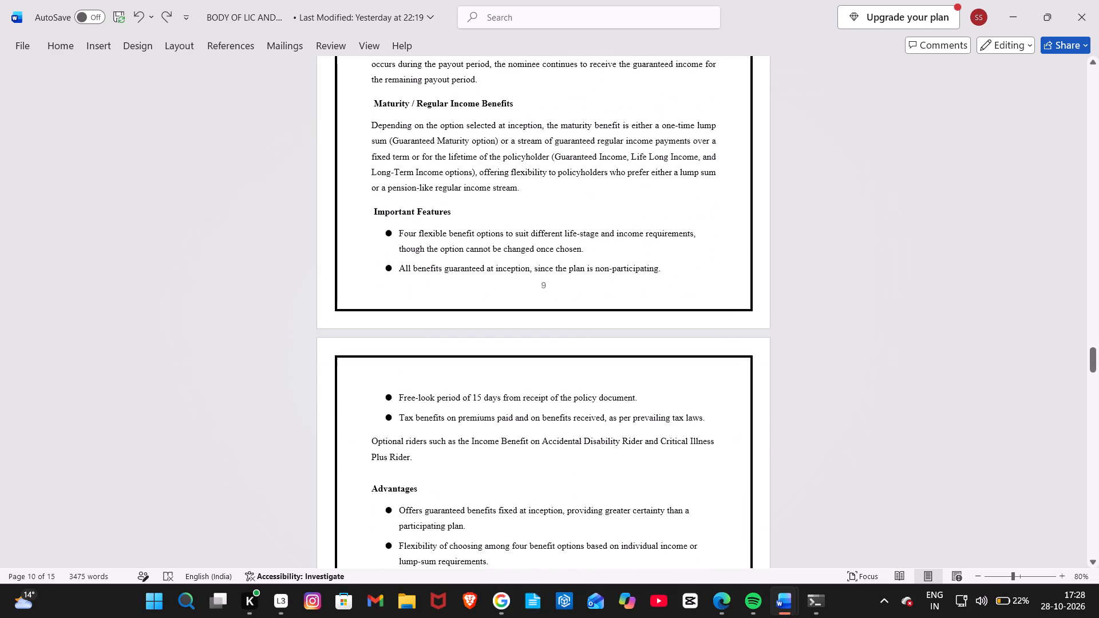
{"action": "scroll", "coordinate": [429, 157], "scroll_direction": "down", "scroll_amount": 2}
{"action": "scroll", "coordinate": [452, 239], "scroll_direction": "down", "scroll_amount": 1}
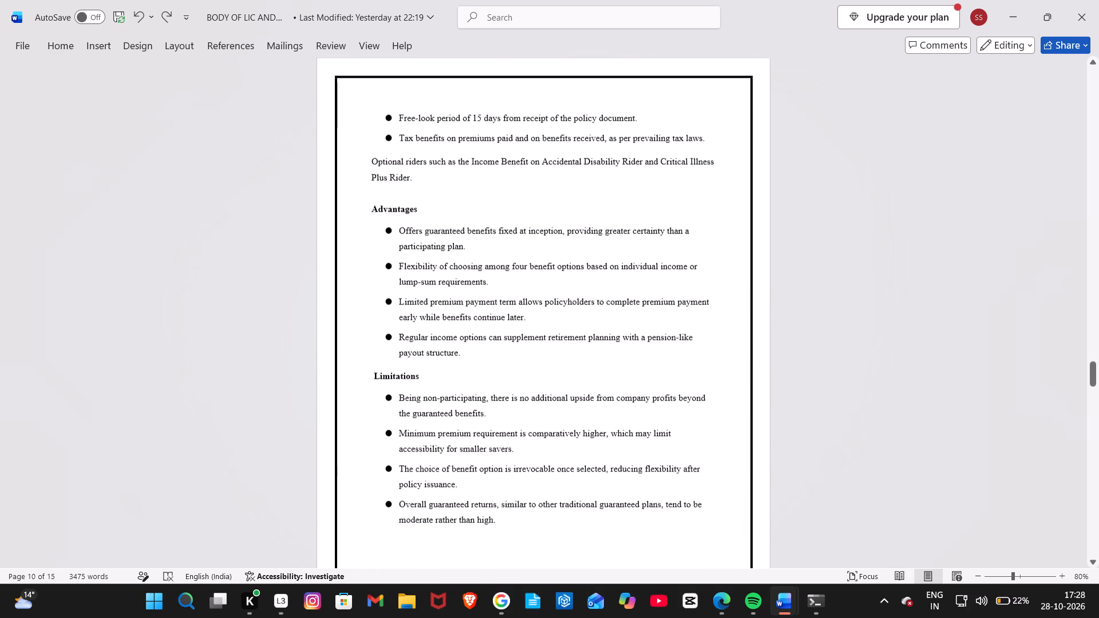
{"action": "scroll", "coordinate": [452, 239], "scroll_direction": "down", "scroll_amount": 1}
{"action": "left_click", "coordinate": [474, 356]}
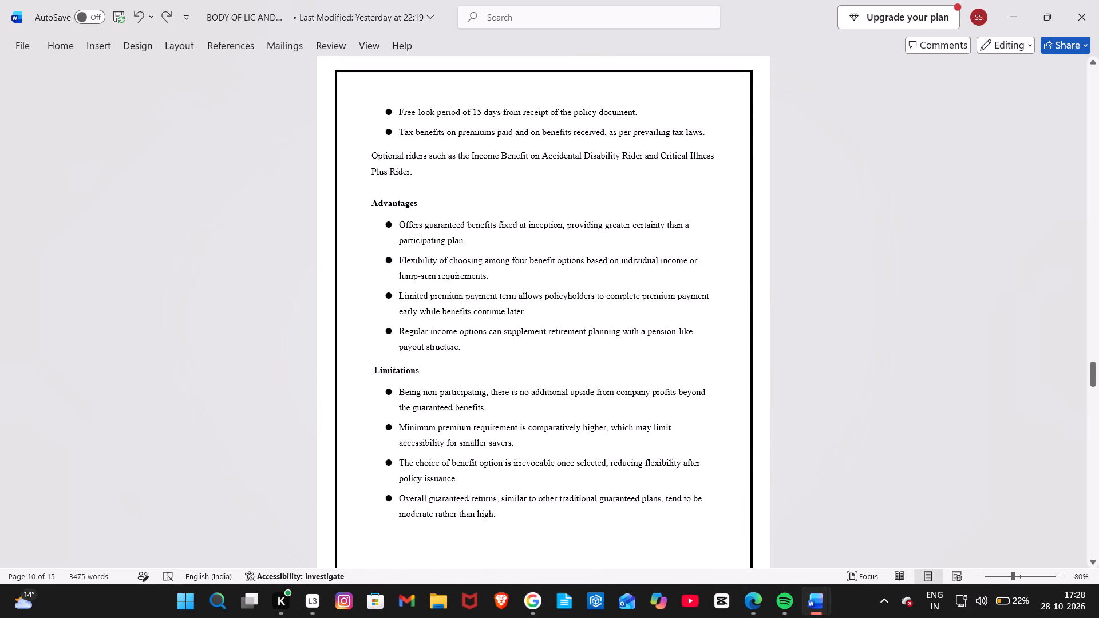
{"action": "key", "text": "shift+Return"}
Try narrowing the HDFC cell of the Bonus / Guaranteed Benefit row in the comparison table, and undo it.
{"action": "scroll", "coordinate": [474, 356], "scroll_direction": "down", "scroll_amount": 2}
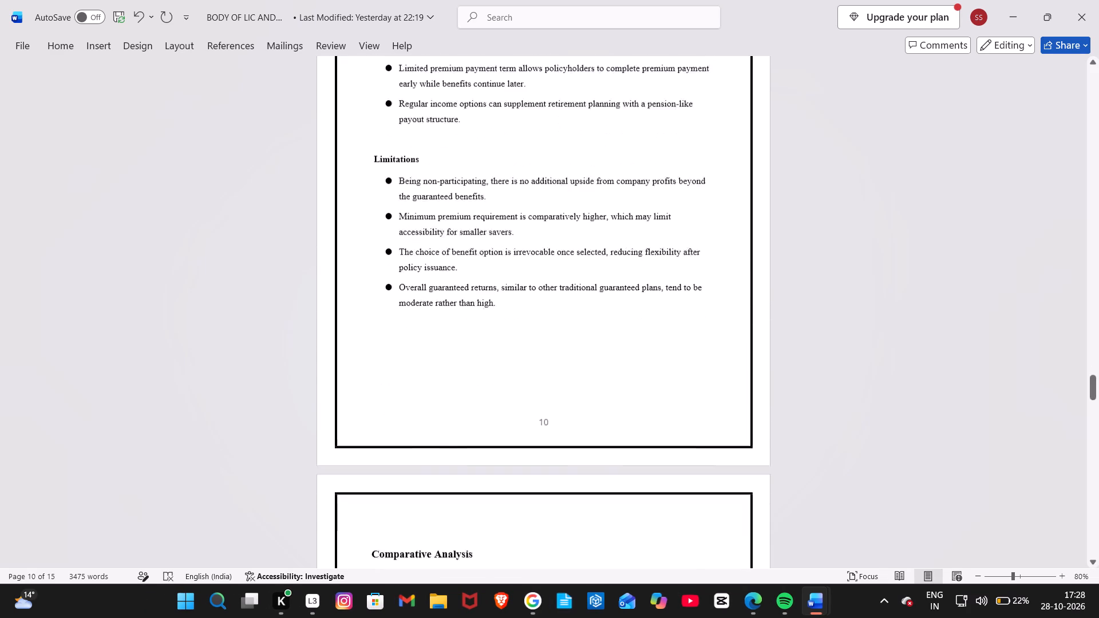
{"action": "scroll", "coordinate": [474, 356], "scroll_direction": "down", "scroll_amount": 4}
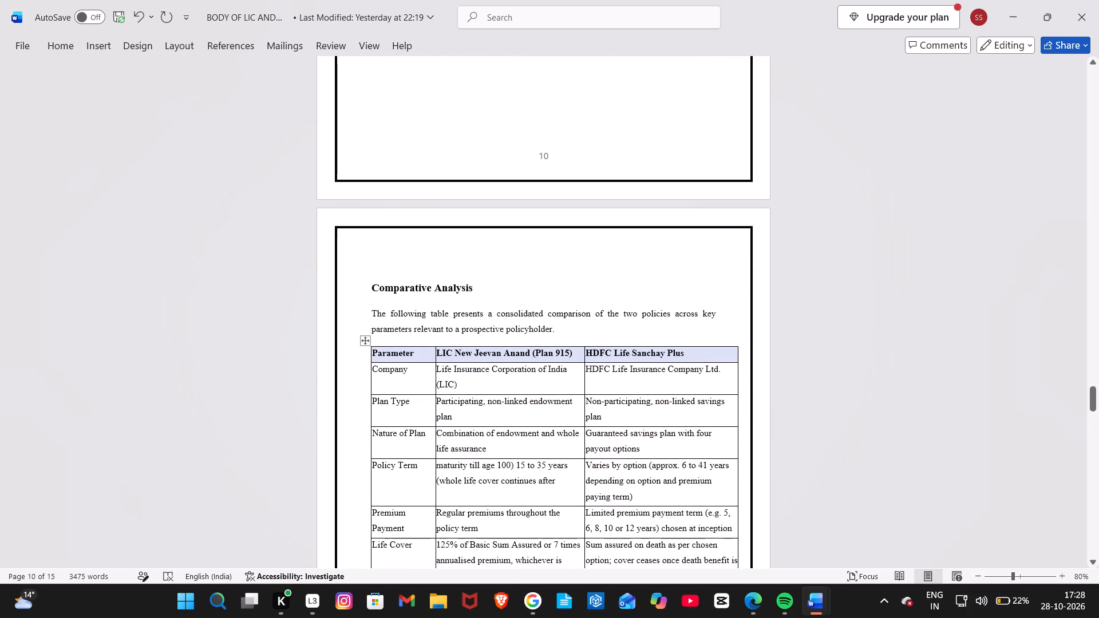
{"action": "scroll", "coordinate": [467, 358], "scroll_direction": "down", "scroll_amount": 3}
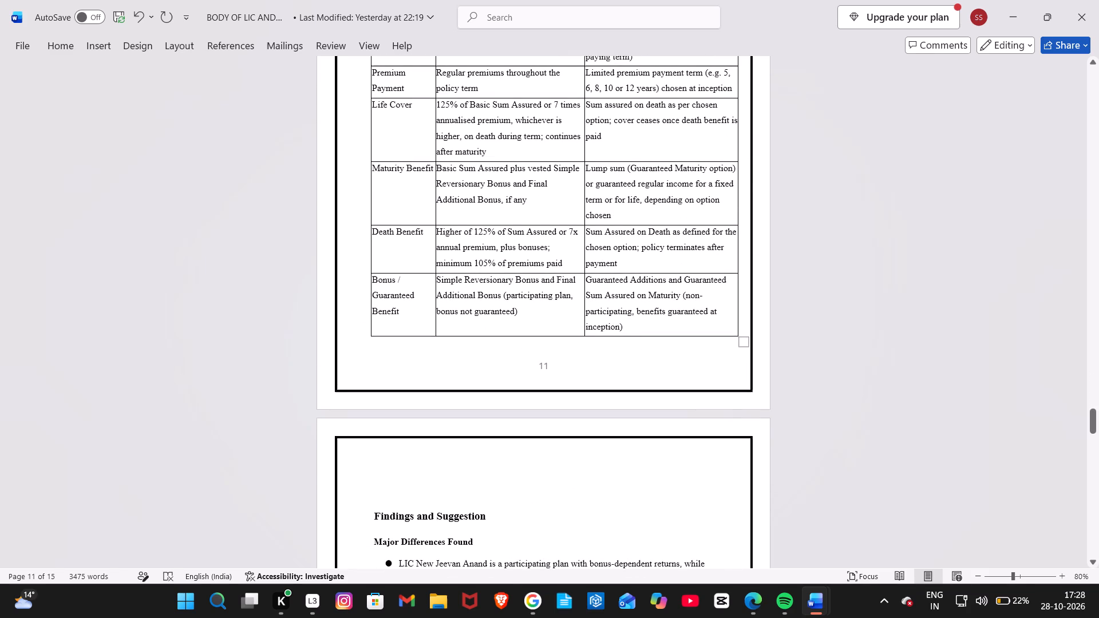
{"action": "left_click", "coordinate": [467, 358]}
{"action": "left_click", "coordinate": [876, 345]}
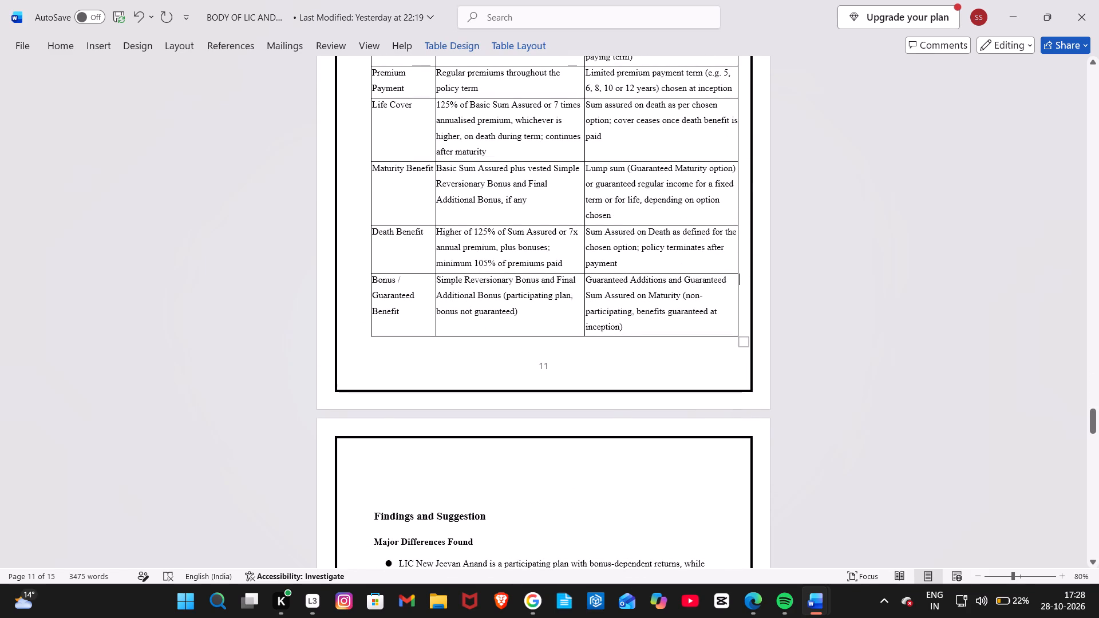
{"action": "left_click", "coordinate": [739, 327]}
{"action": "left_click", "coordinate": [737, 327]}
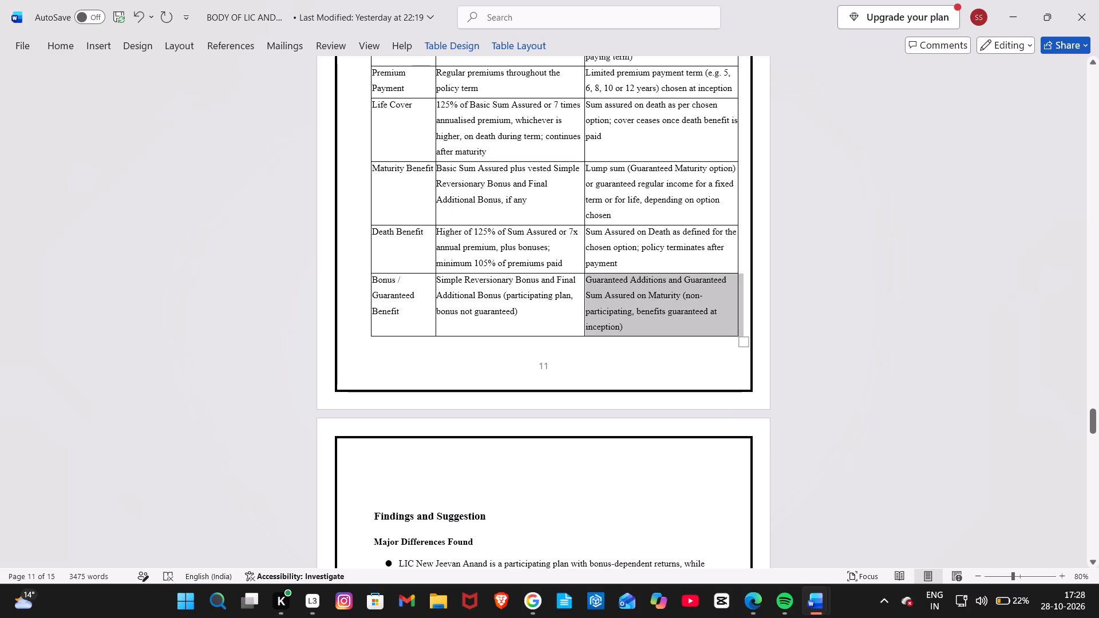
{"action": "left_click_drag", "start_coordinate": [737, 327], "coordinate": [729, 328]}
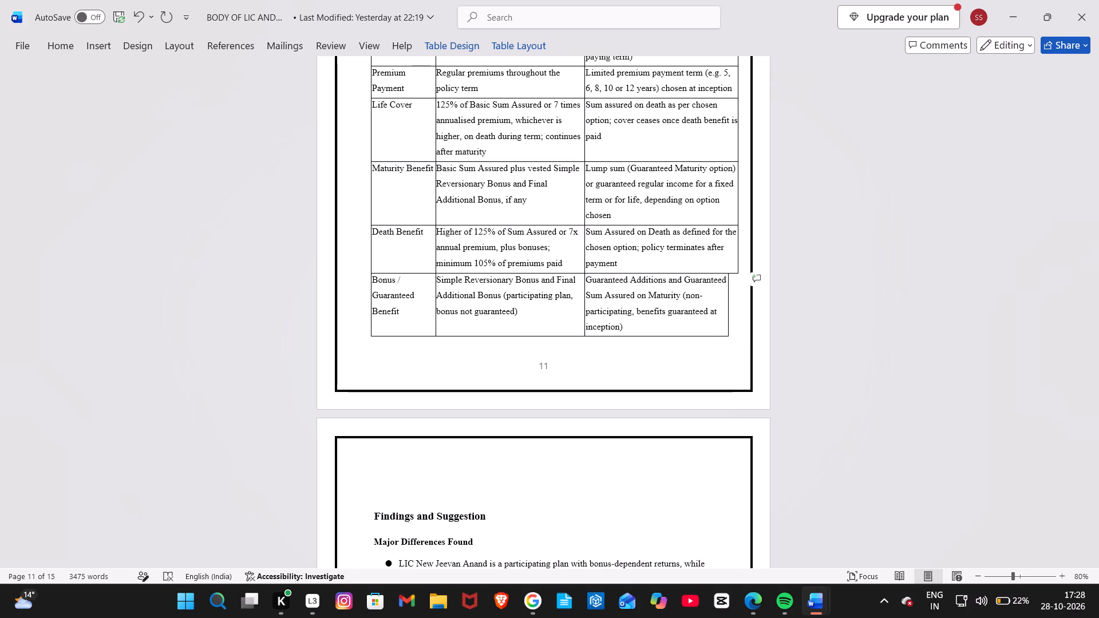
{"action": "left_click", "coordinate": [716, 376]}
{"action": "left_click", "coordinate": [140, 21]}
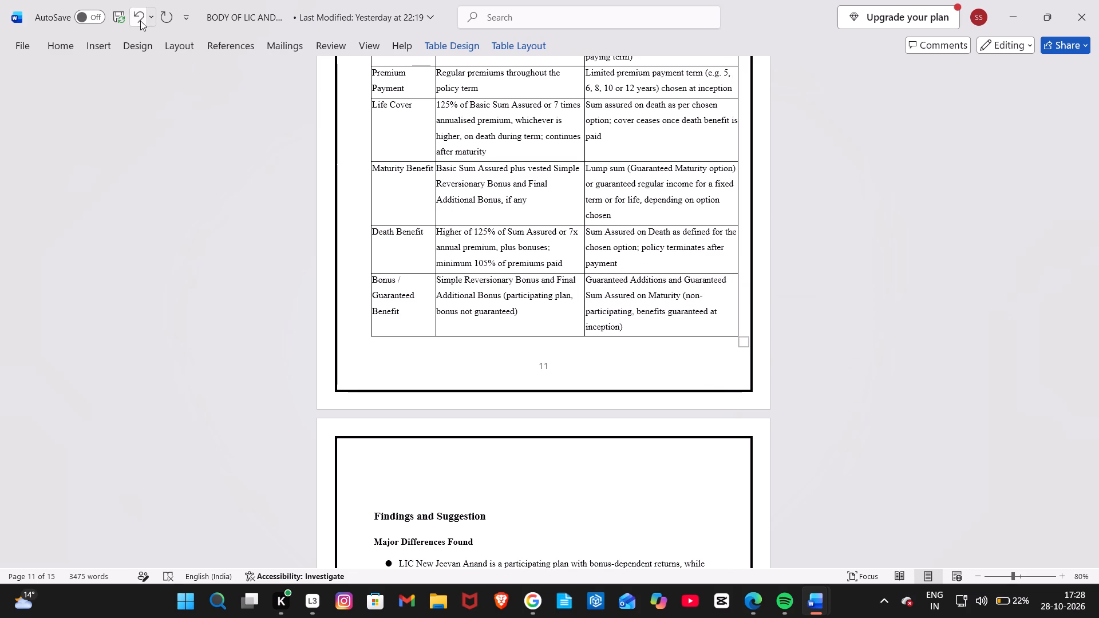
Narrow the whole HDFC Life Sanchay Plus column of the comparison table slightly by moving its outer border inward.
{"action": "left_click", "coordinate": [690, 130]}
{"action": "left_click_drag", "start_coordinate": [738, 144], "coordinate": [725, 145]}
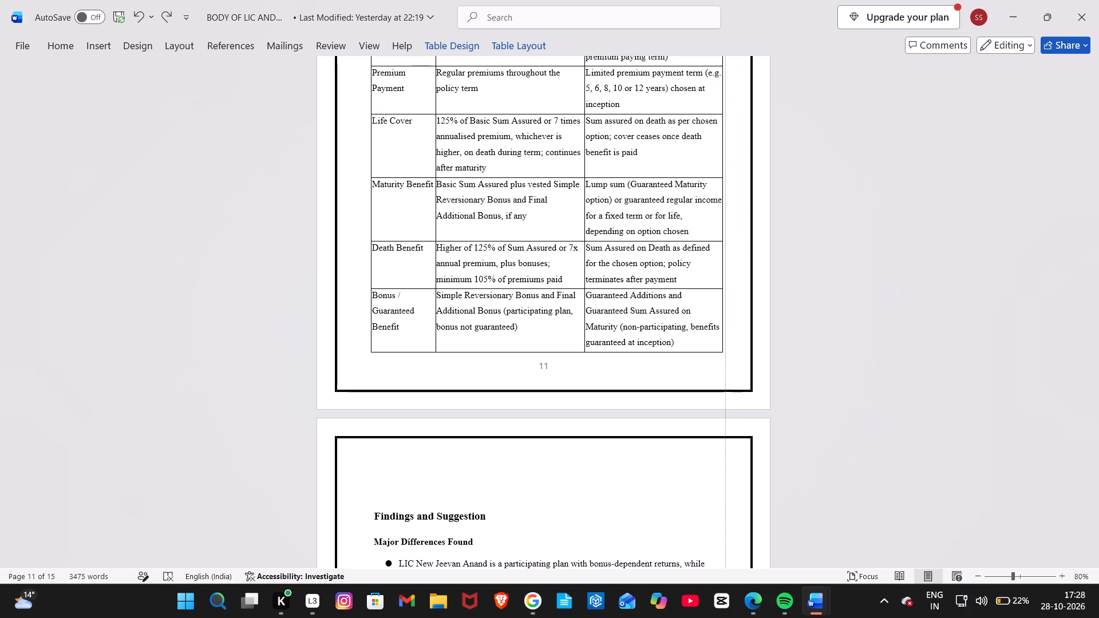
{"action": "left_click_drag", "start_coordinate": [725, 145], "coordinate": [732, 145]}
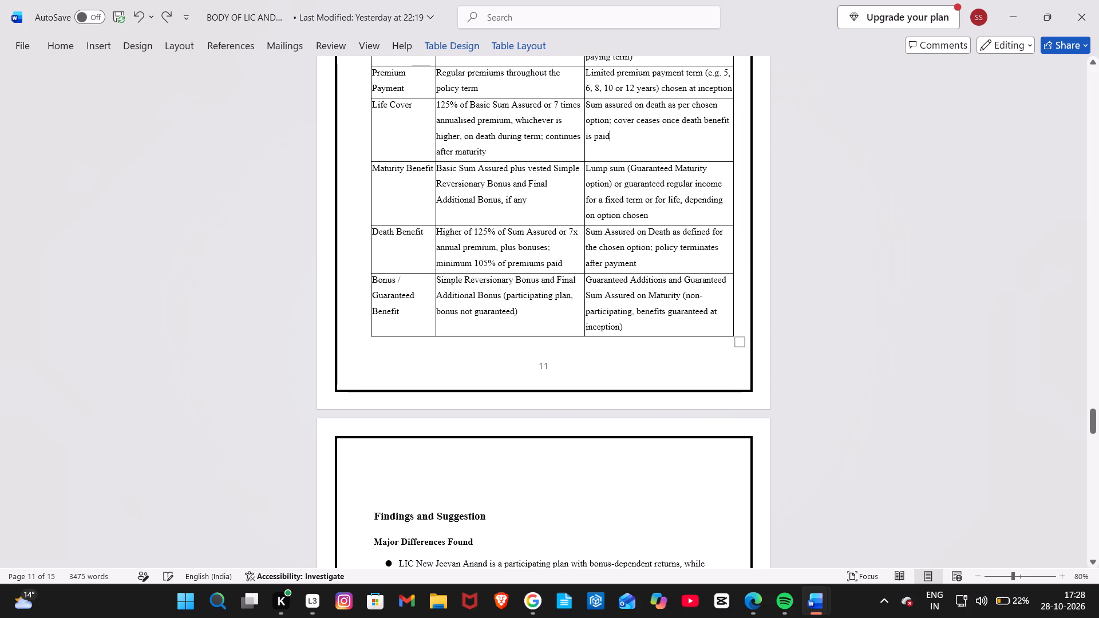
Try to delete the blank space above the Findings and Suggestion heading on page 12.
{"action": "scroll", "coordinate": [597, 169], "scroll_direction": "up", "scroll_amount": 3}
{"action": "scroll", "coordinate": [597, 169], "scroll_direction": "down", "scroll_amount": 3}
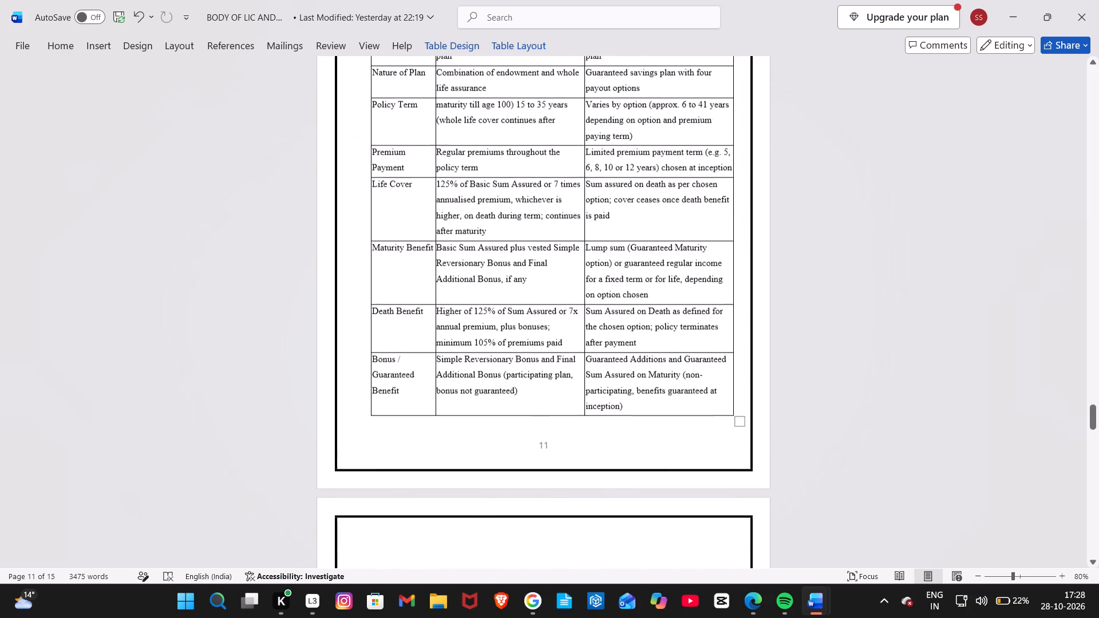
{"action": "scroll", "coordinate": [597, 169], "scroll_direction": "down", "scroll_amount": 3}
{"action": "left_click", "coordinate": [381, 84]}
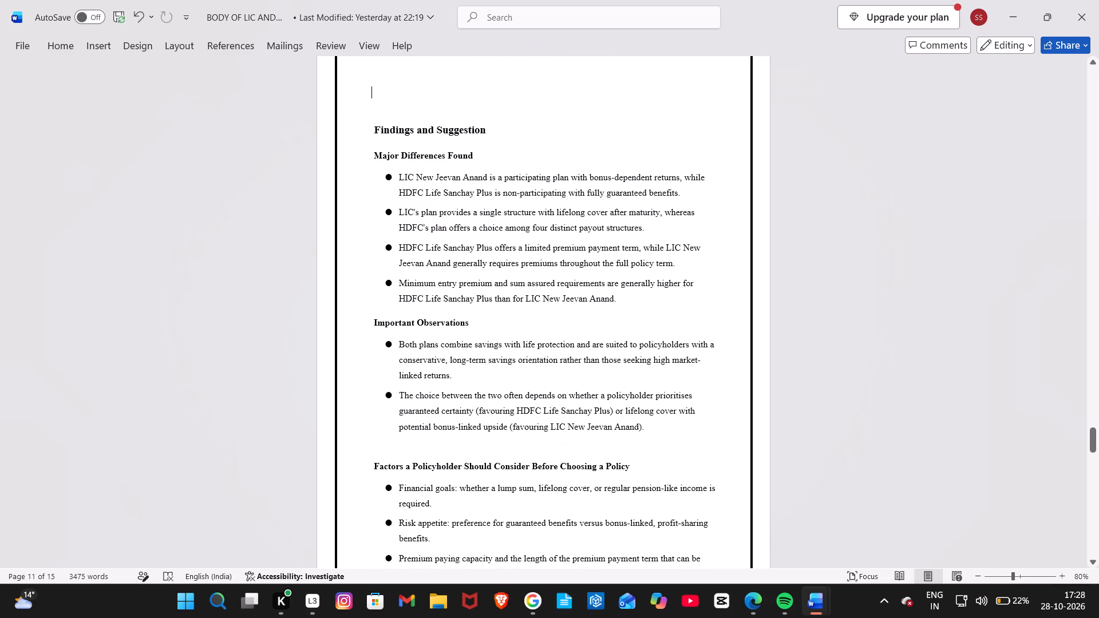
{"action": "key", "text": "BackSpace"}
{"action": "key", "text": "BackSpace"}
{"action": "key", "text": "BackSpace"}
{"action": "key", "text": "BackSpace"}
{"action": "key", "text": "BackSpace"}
Remove the page break before the Conclusion heading so it follows the policyholder factors bullets on page 13.
{"action": "scroll", "coordinate": [381, 84], "scroll_direction": "down", "scroll_amount": 5}
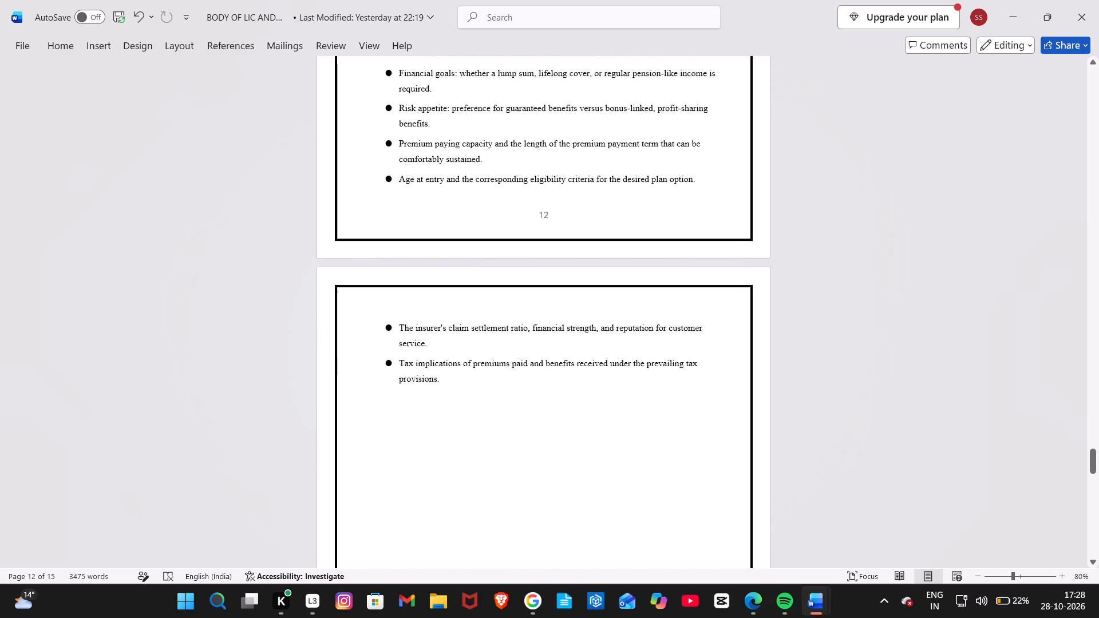
{"action": "scroll", "coordinate": [381, 84], "scroll_direction": "down", "scroll_amount": 4}
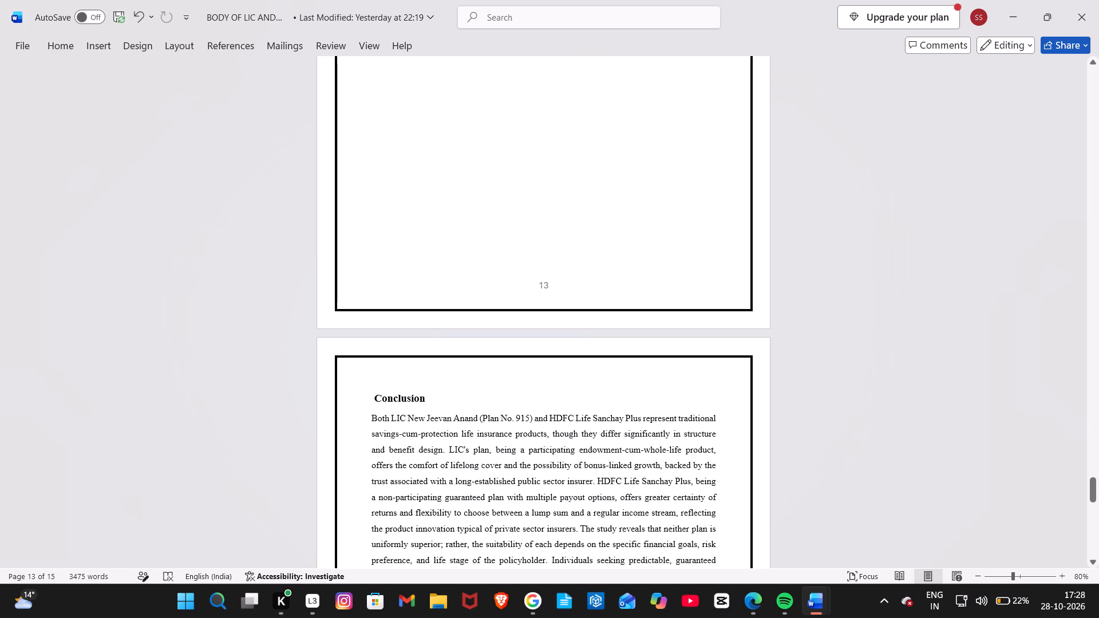
{"action": "left_click", "coordinate": [366, 393]}
{"action": "key", "text": "BackSpace"}
Delete the last two policyholder factors bullets, on the insurer's claim settlement ratio and tax implications, with the empty lines they leave before the Conclusion.
{"action": "scroll", "coordinate": [366, 393], "scroll_direction": "up", "scroll_amount": 2}
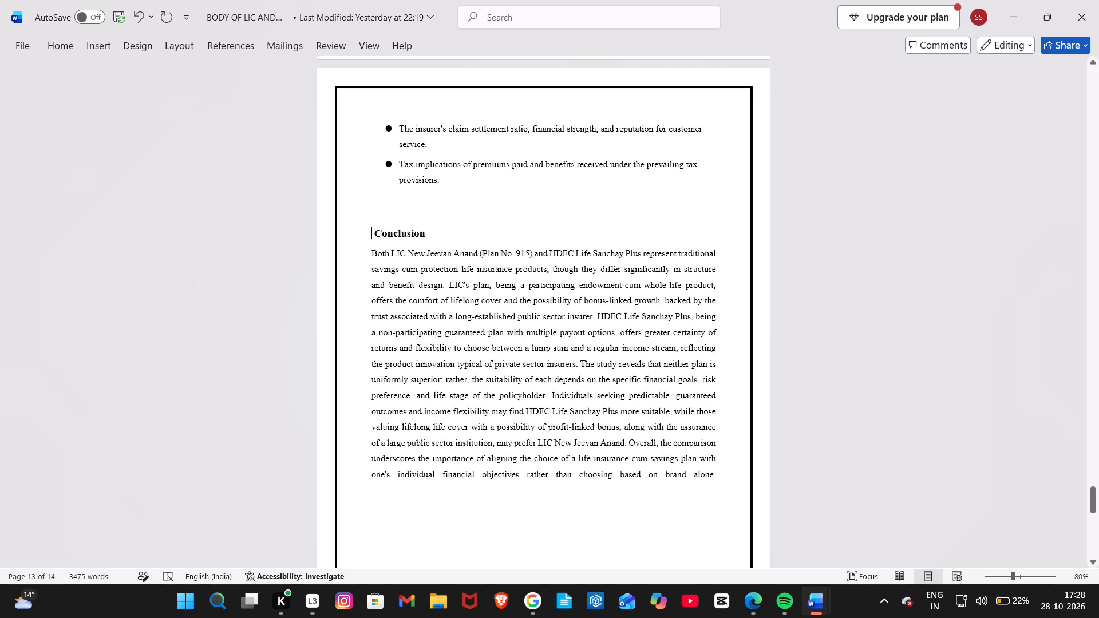
{"action": "scroll", "coordinate": [366, 393], "scroll_direction": "up", "scroll_amount": 2}
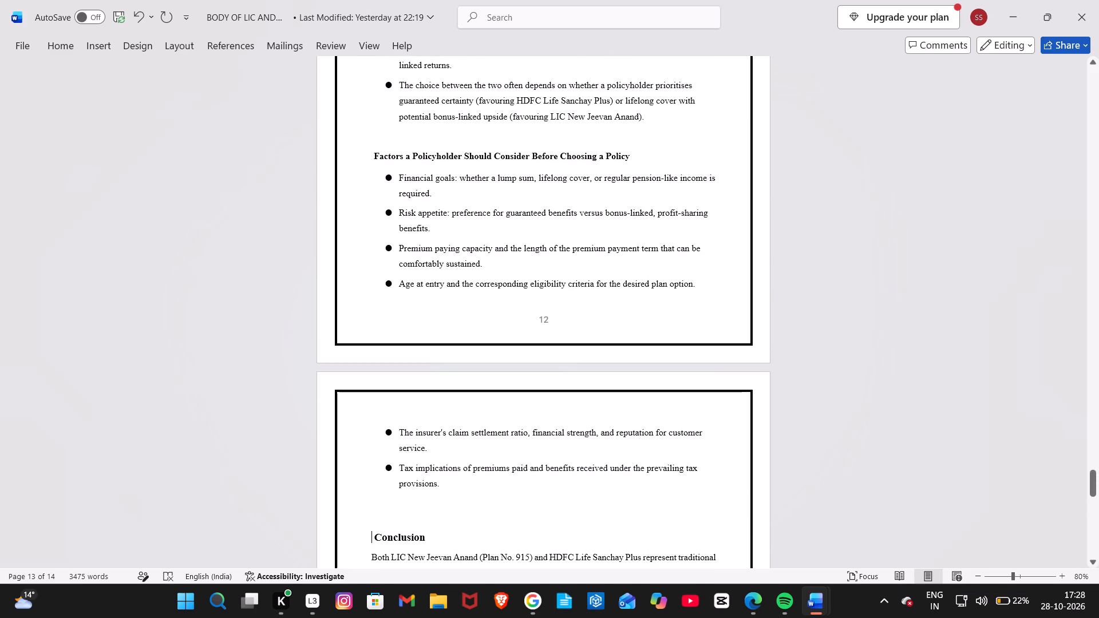
{"action": "scroll", "coordinate": [366, 393], "scroll_direction": "up", "scroll_amount": 2}
{"action": "scroll", "coordinate": [366, 393], "scroll_direction": "down", "scroll_amount": 1}
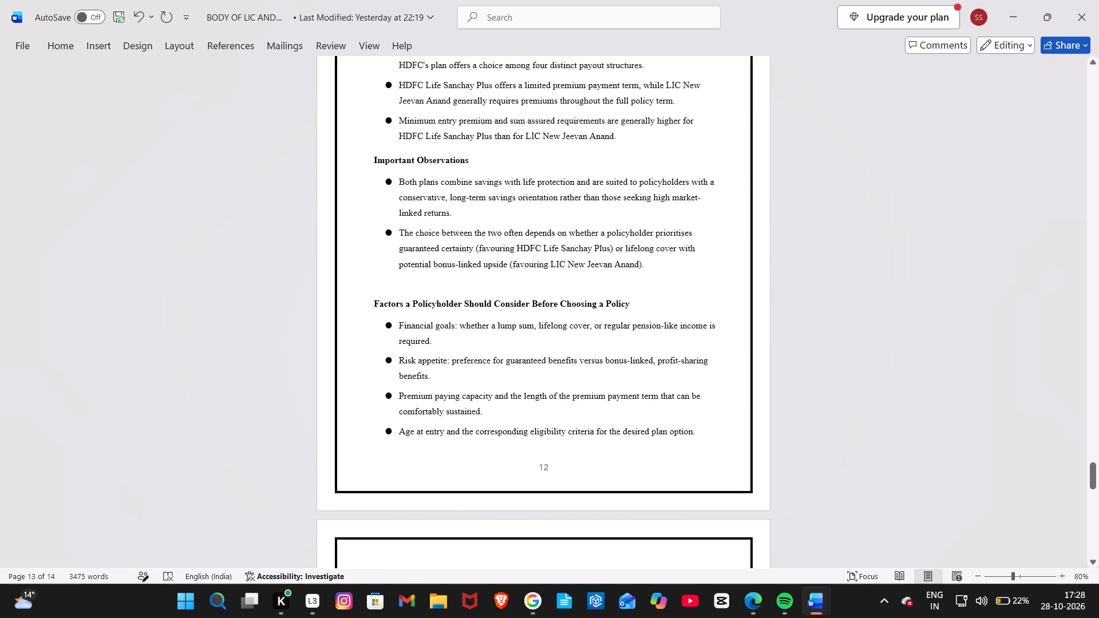
{"action": "scroll", "coordinate": [366, 393], "scroll_direction": "down", "scroll_amount": 1}
{"action": "left_click_drag", "start_coordinate": [372, 375], "coordinate": [441, 431]}
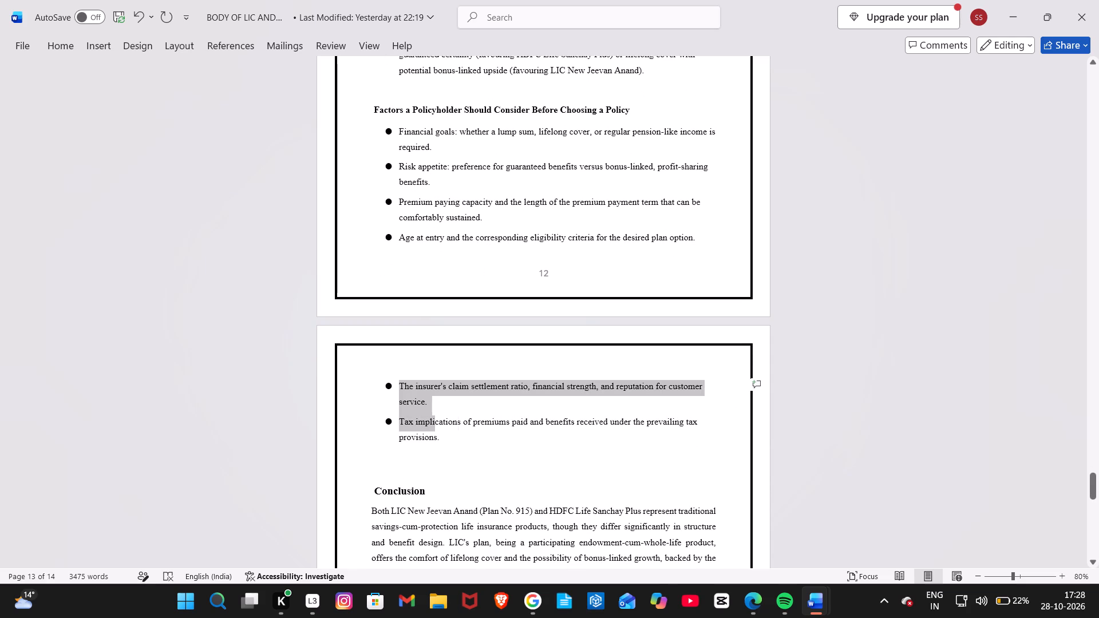
{"action": "left_click_drag", "start_coordinate": [441, 431], "coordinate": [445, 441]}
{"action": "key", "text": "BackSpace"}
{"action": "key", "text": "BackSpace"}
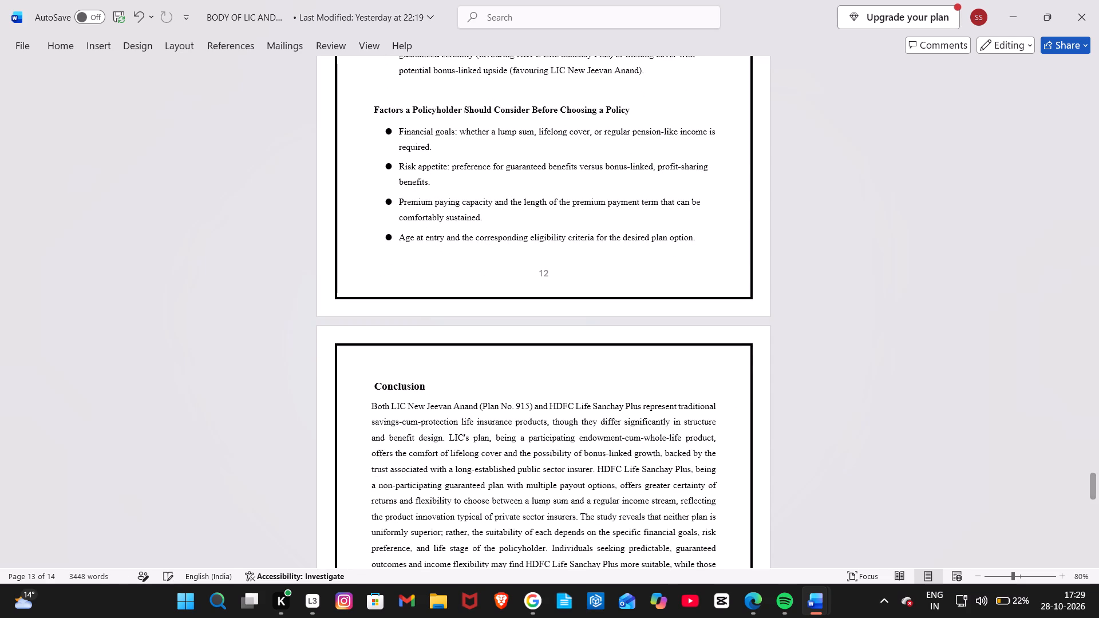
{"action": "key", "text": "BackSpace"}
Delete the blank lines above the Bibliography / References heading so it starts at the top of page 14.
{"action": "scroll", "coordinate": [589, 328], "scroll_direction": "down", "scroll_amount": 7}
{"action": "left_click", "coordinate": [394, 429]}
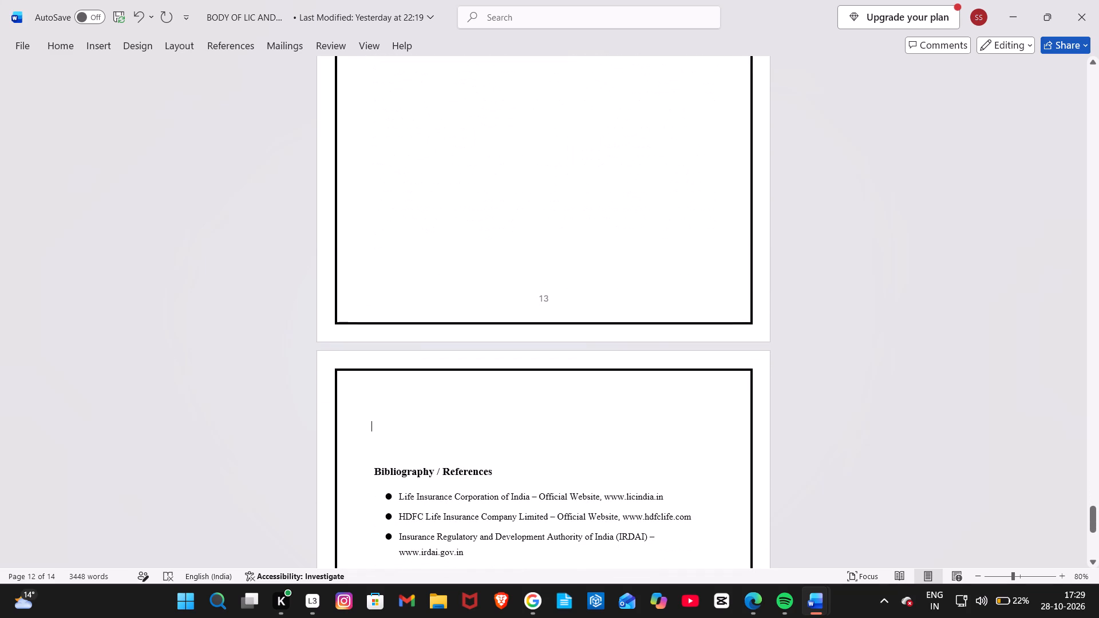
{"action": "key", "text": "BackSpace"}
{"action": "key", "text": "BackSpace"}
{"action": "key", "text": "BackSpace"}
{"action": "key", "text": "BackSpace"}
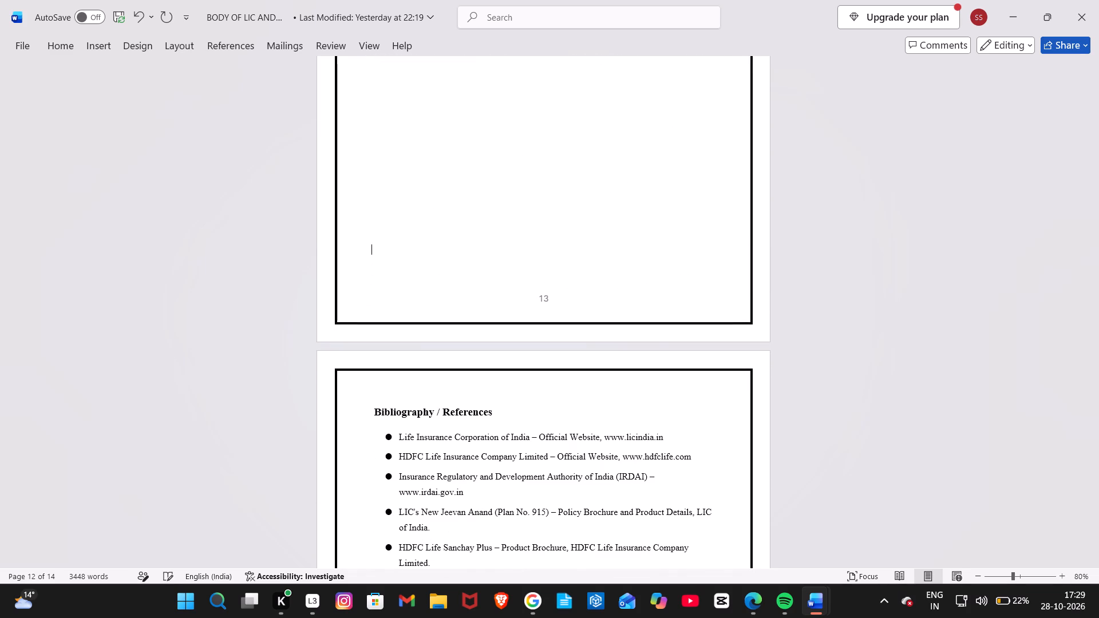
Remove the blank lines above the Findings and Suggestion heading, keeping it at the top of page 12 with one paragraph break after the table.
{"action": "scroll", "coordinate": [394, 429], "scroll_direction": "up", "scroll_amount": 6}
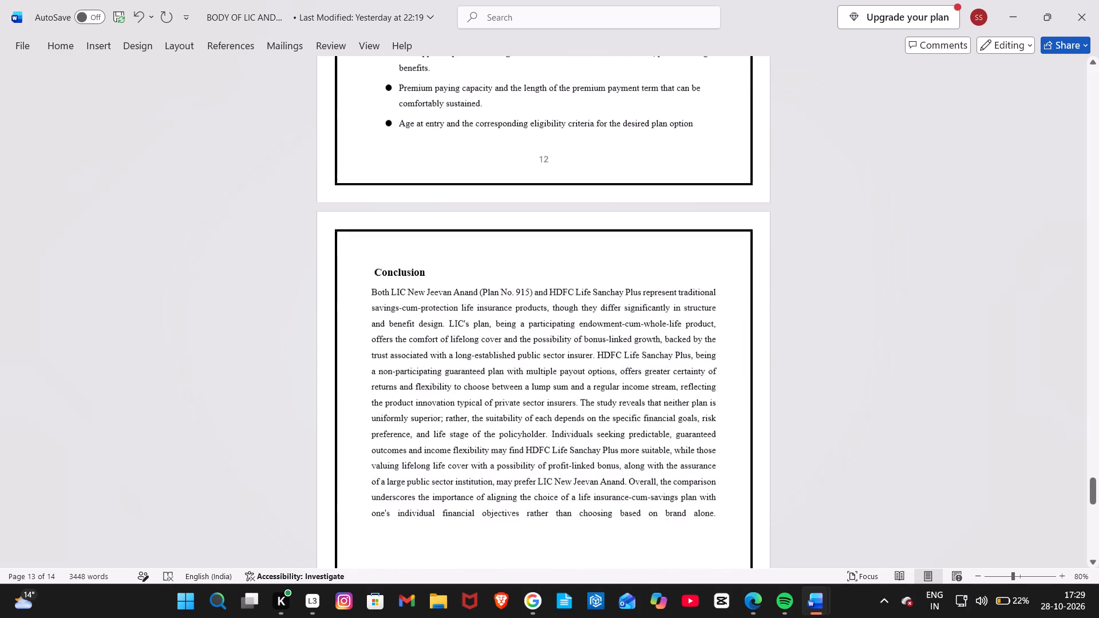
{"action": "scroll", "coordinate": [394, 429], "scroll_direction": "up", "scroll_amount": 4}
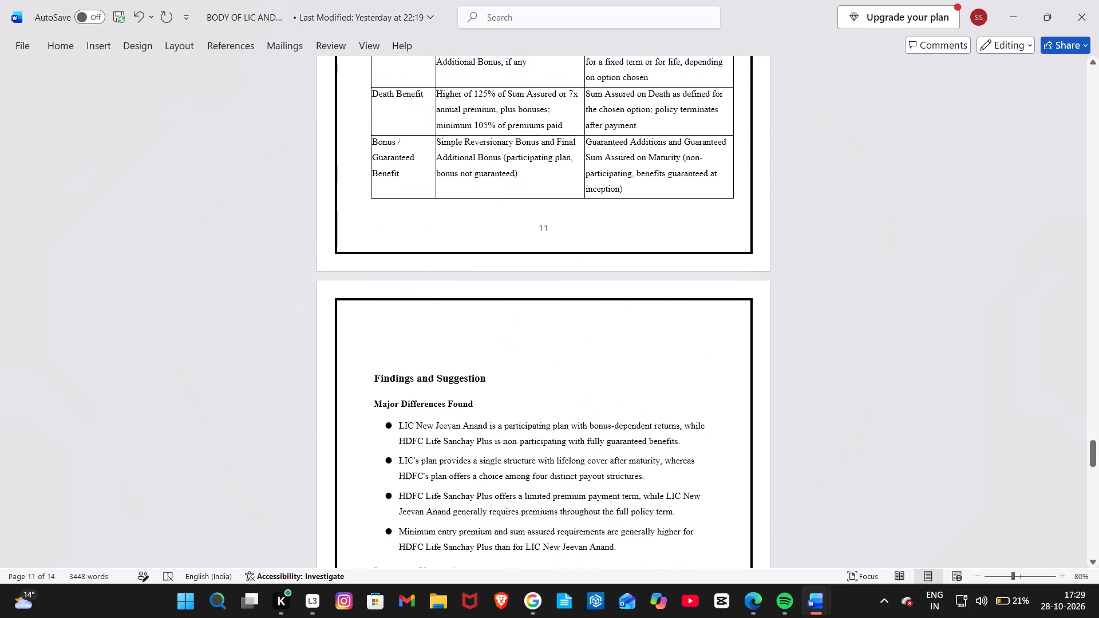
{"action": "double_click", "coordinate": [377, 340]}
{"action": "key", "text": "BackSpace"}
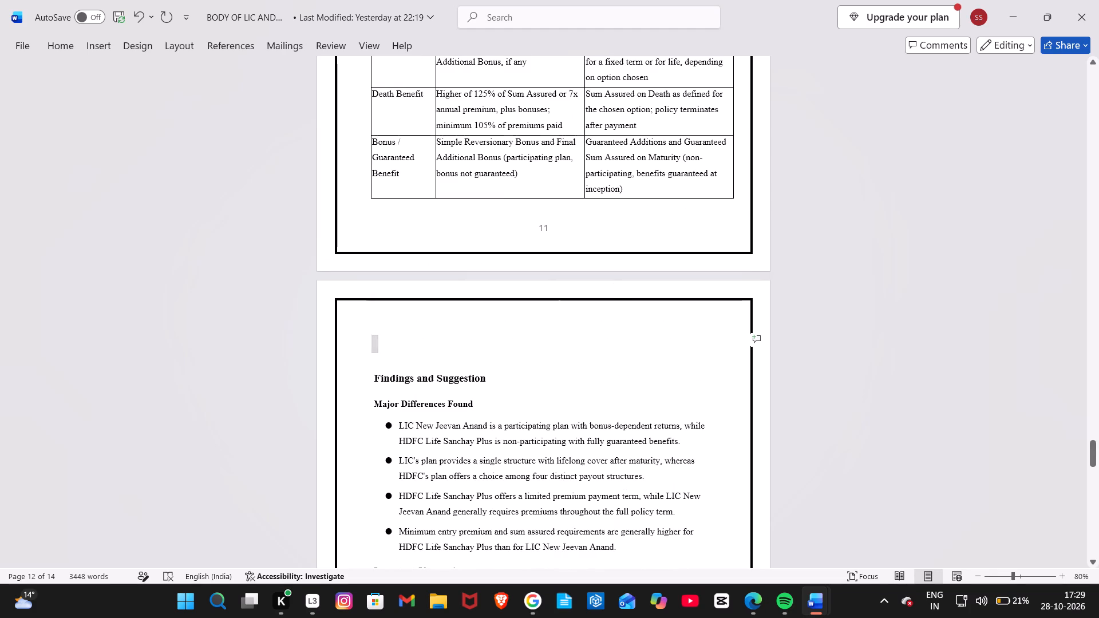
{"action": "key", "text": "BackSpace"}
{"action": "key", "text": "BackSpace"}
{"action": "key", "text": "BackSpace"}
{"action": "key", "text": "BackSpace"}
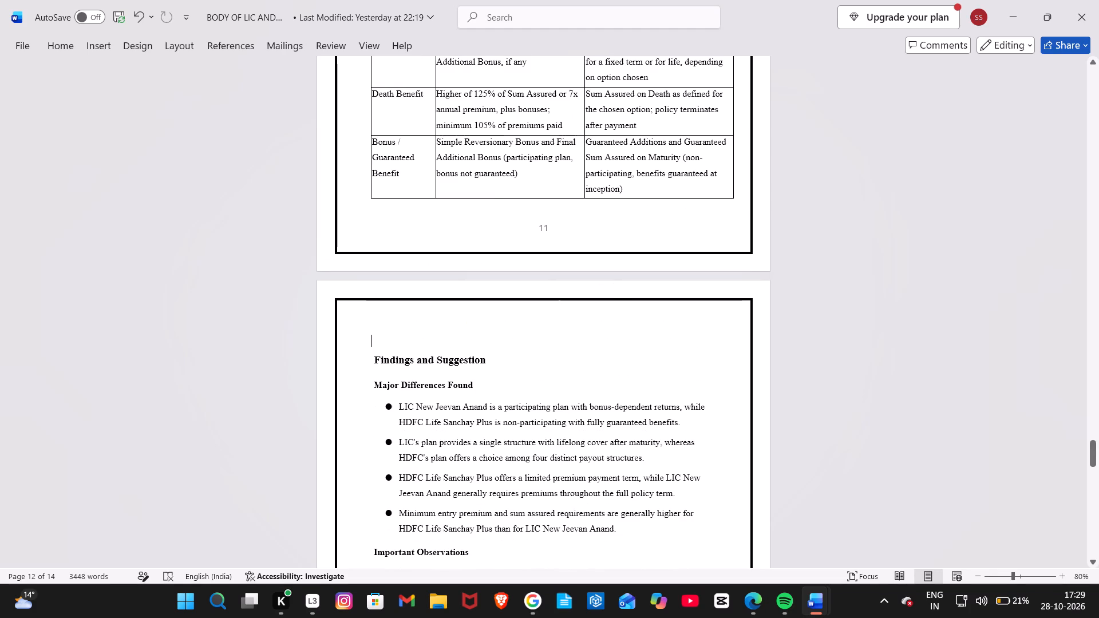
{"action": "triple_click", "coordinate": [377, 340]}
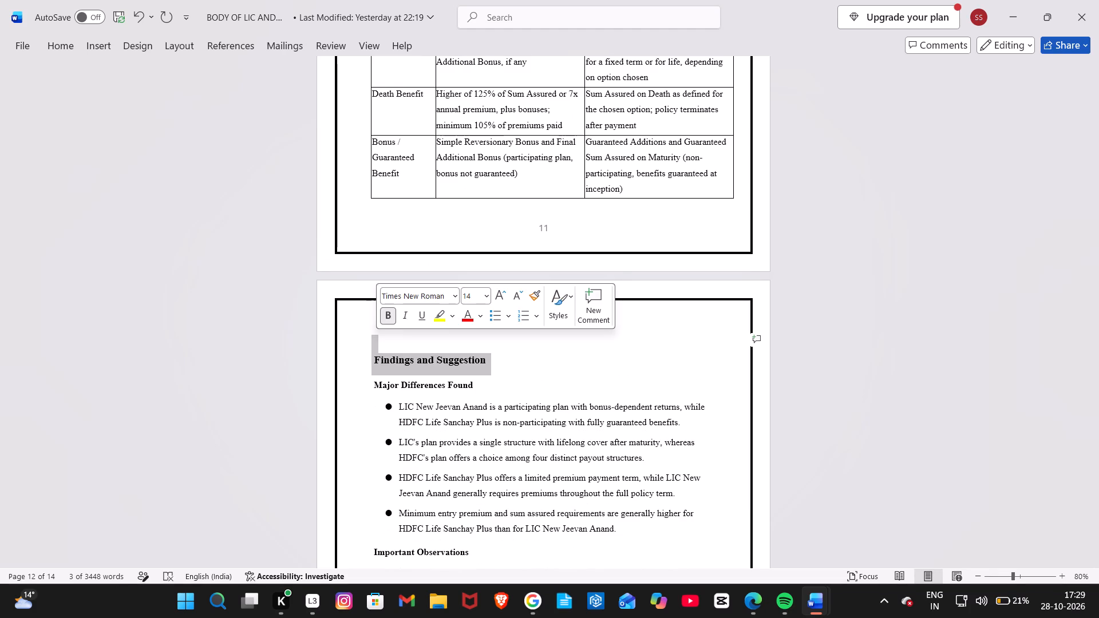
{"action": "left_click", "coordinate": [377, 340]}
{"action": "double_click", "coordinate": [377, 340]}
{"action": "key", "text": "BackSpace"}
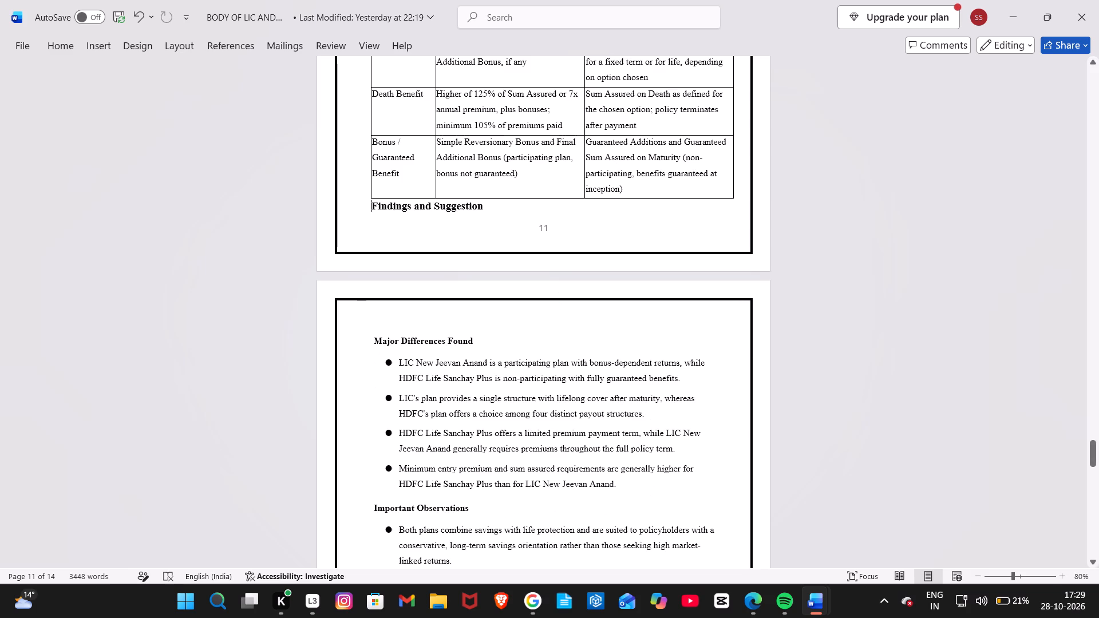
{"action": "key", "text": "Return"}
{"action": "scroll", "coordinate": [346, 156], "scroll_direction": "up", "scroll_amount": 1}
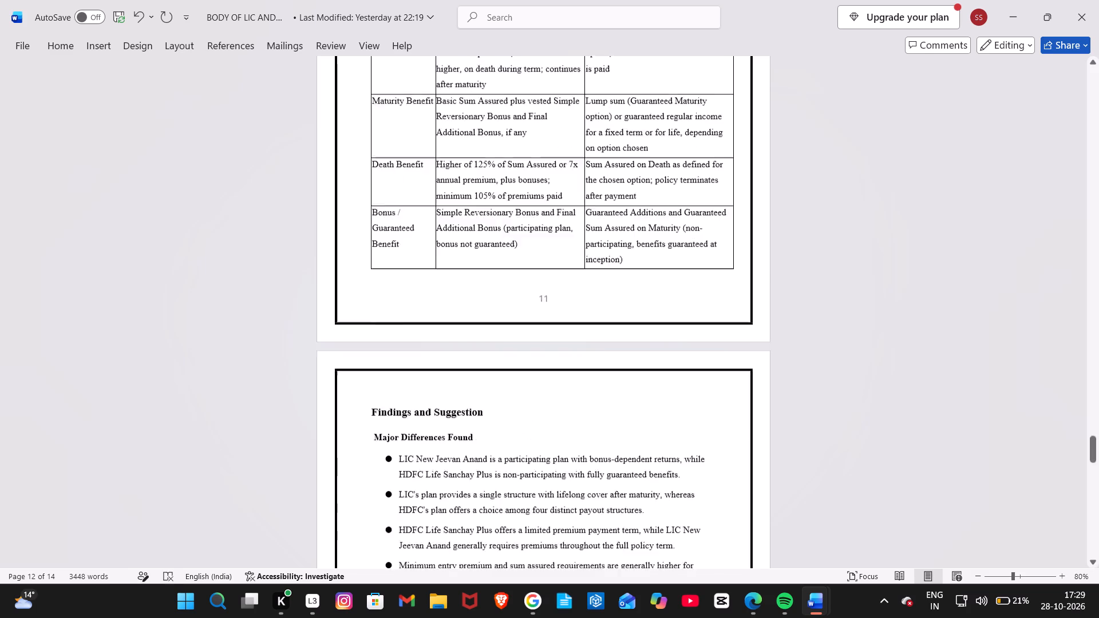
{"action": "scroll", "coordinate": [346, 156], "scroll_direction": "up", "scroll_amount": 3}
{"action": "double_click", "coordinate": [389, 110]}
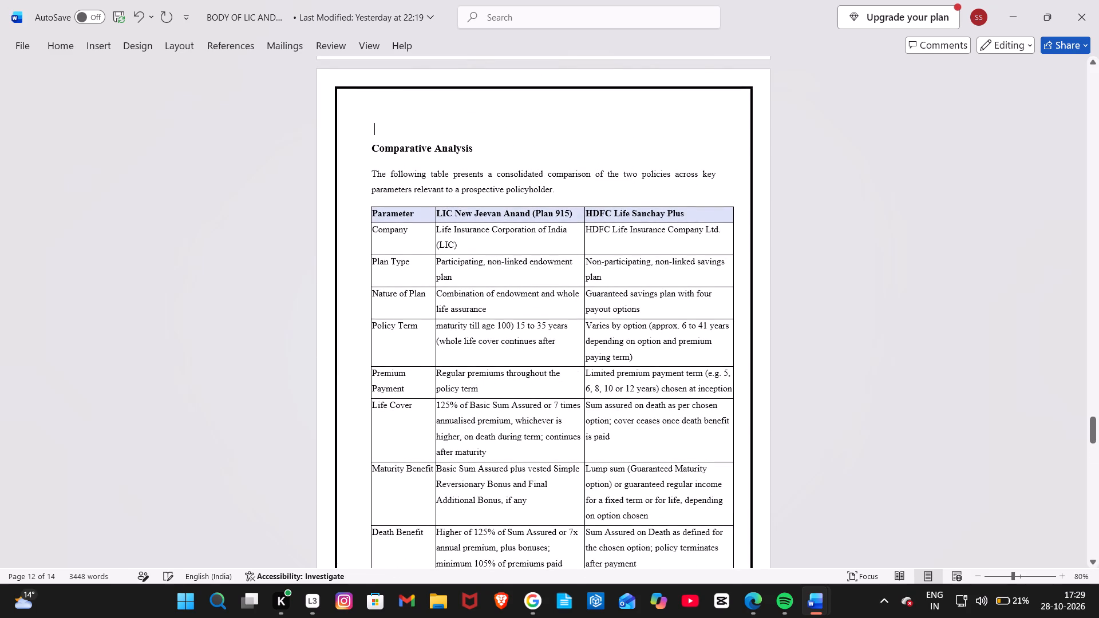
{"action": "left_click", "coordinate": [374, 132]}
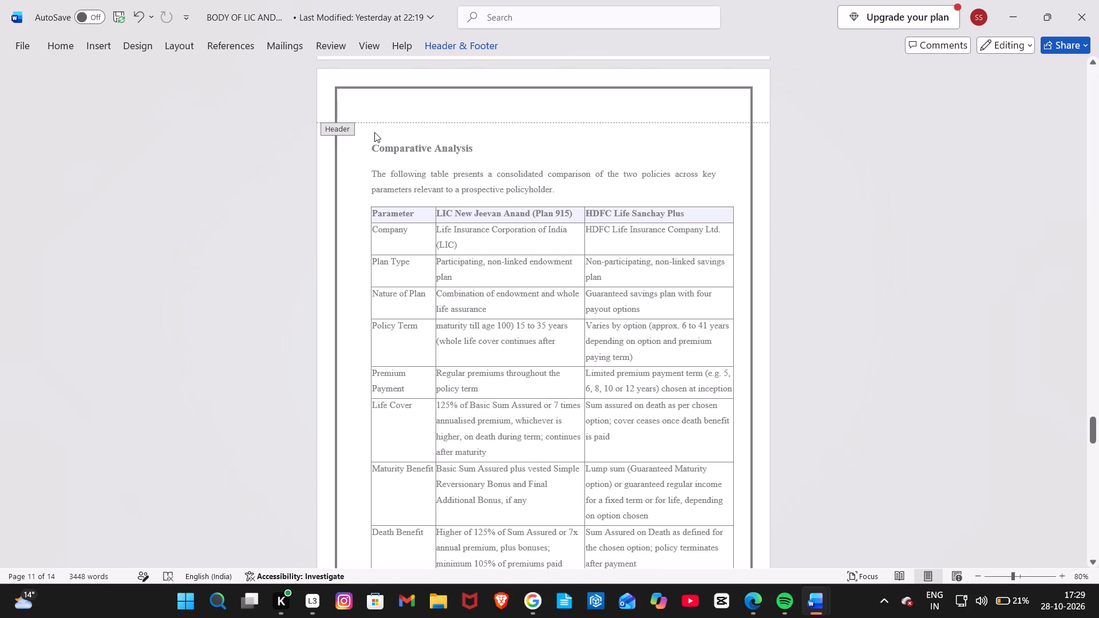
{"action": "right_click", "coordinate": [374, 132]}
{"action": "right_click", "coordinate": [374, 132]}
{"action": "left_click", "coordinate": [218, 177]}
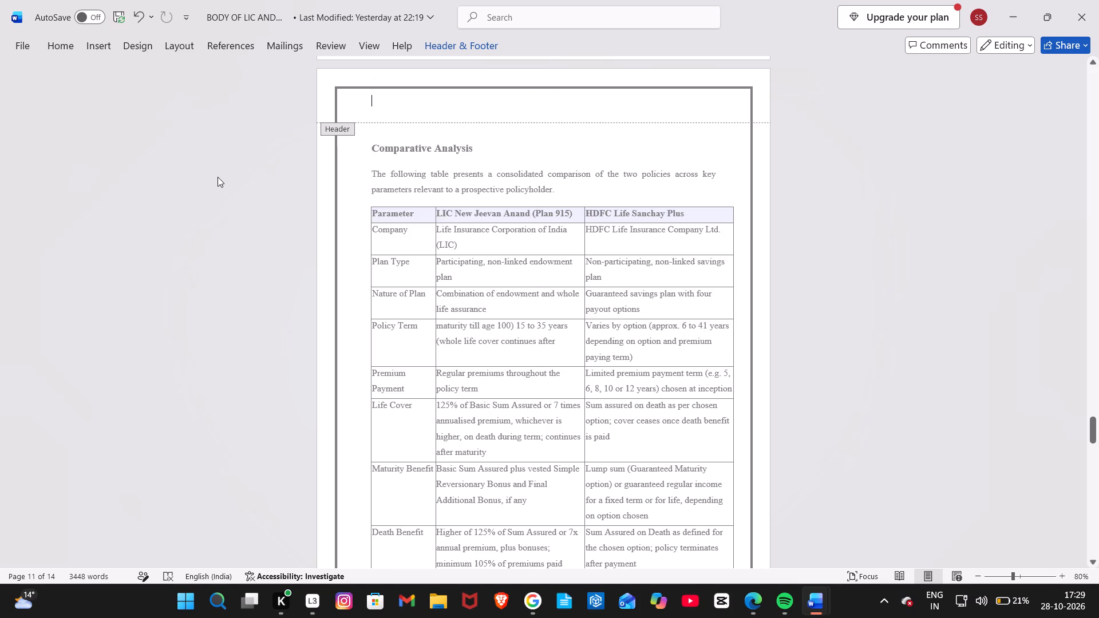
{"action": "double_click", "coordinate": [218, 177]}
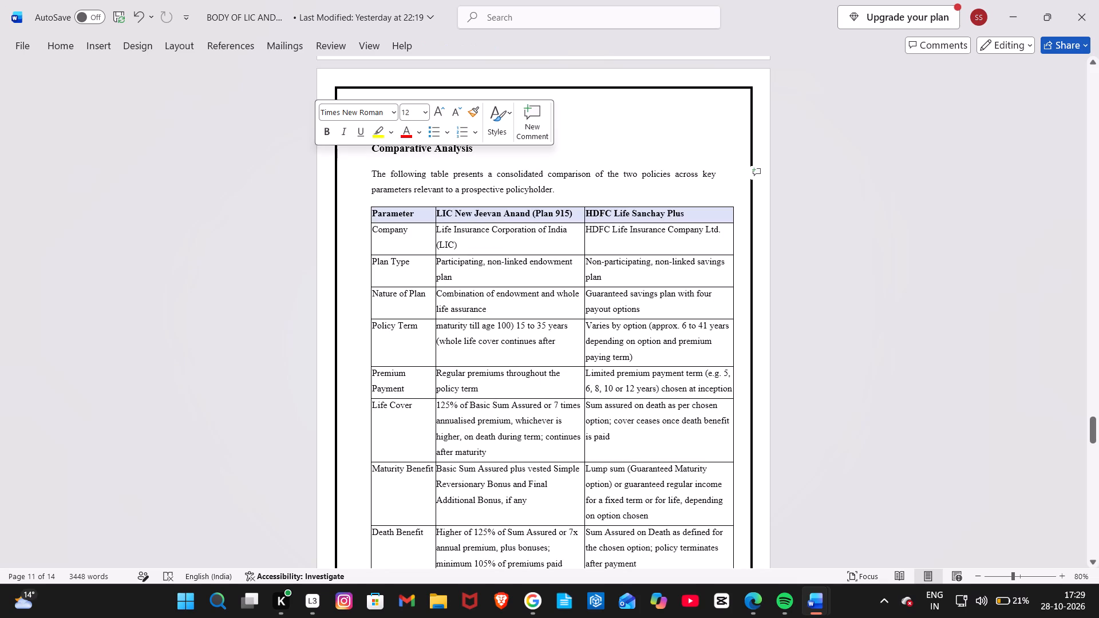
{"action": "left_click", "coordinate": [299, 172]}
Delete the blank line above the Comparative Analysis heading on page 11.
{"action": "double_click", "coordinate": [381, 132]}
{"action": "key", "text": "BackSpace"}
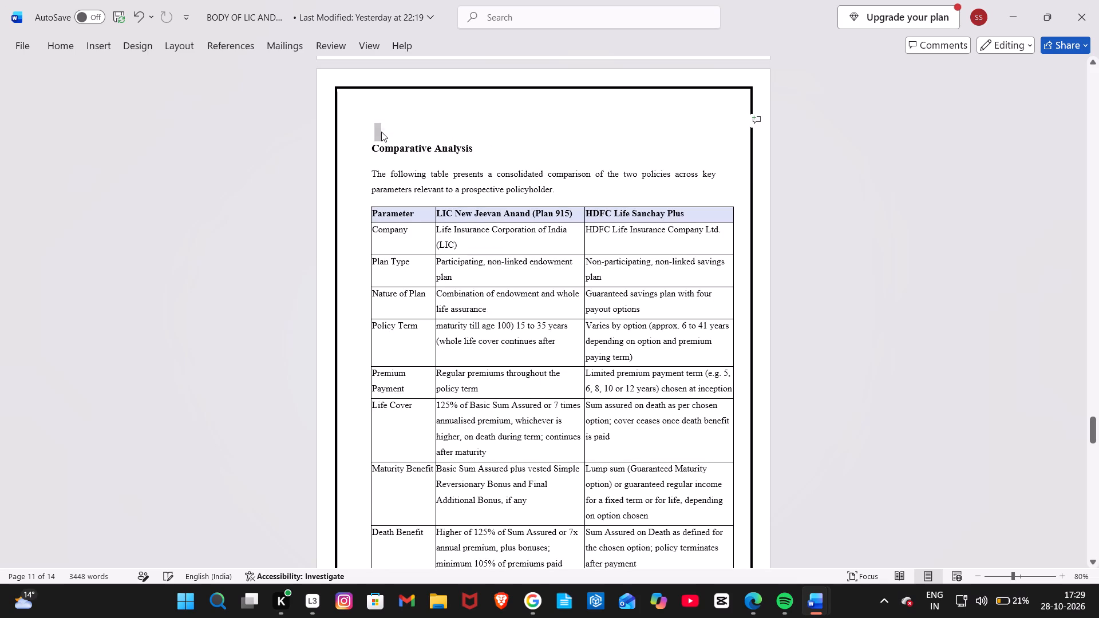
Delete the blank line above the Premium / Payment Terms heading at the top of page 9.
{"action": "scroll", "coordinate": [381, 132], "scroll_direction": "up", "scroll_amount": 4}
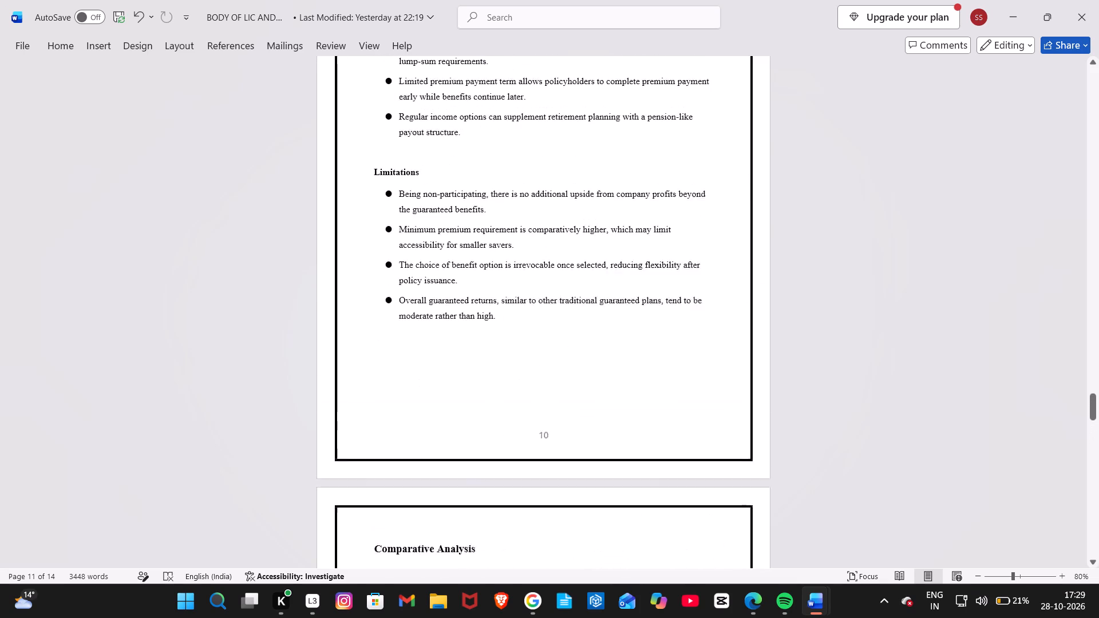
{"action": "scroll", "coordinate": [381, 132], "scroll_direction": "up", "scroll_amount": 9}
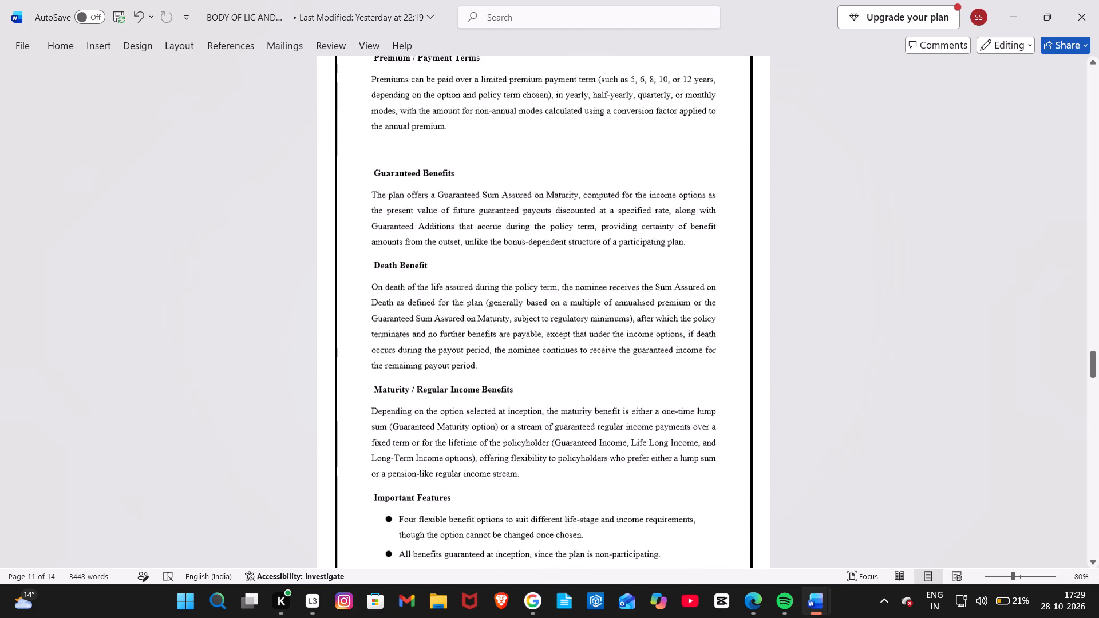
{"action": "scroll", "coordinate": [381, 132], "scroll_direction": "down", "scroll_amount": 2}
{"action": "scroll", "coordinate": [381, 132], "scroll_direction": "up", "scroll_amount": 1}
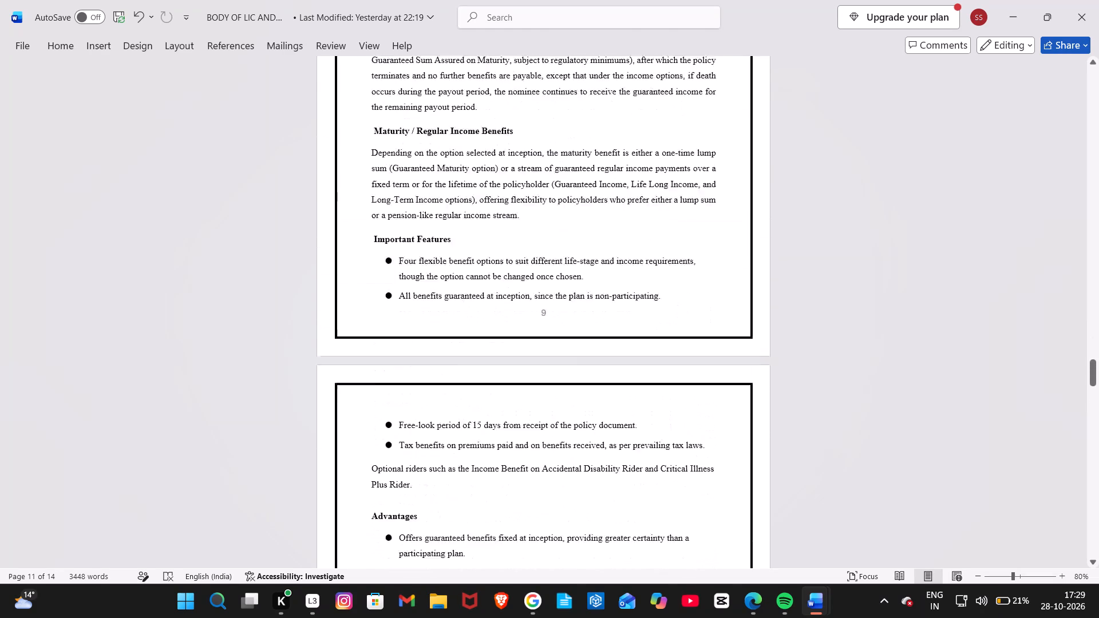
{"action": "scroll", "coordinate": [381, 132], "scroll_direction": "up", "scroll_amount": 3}
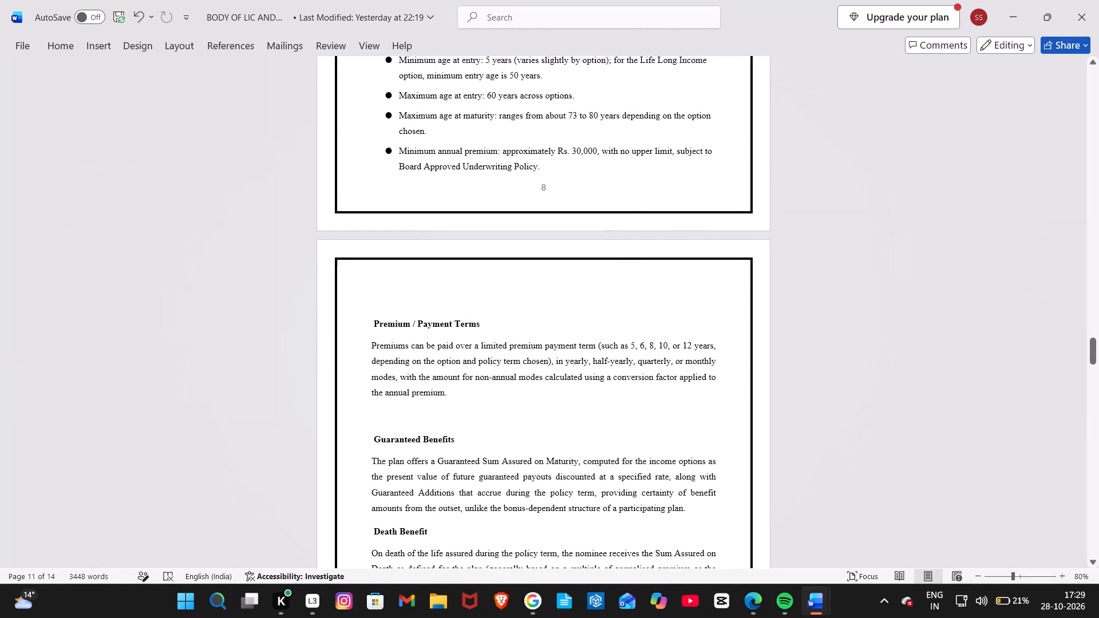
{"action": "double_click", "coordinate": [385, 307]}
{"action": "key", "text": "BackSpace"}
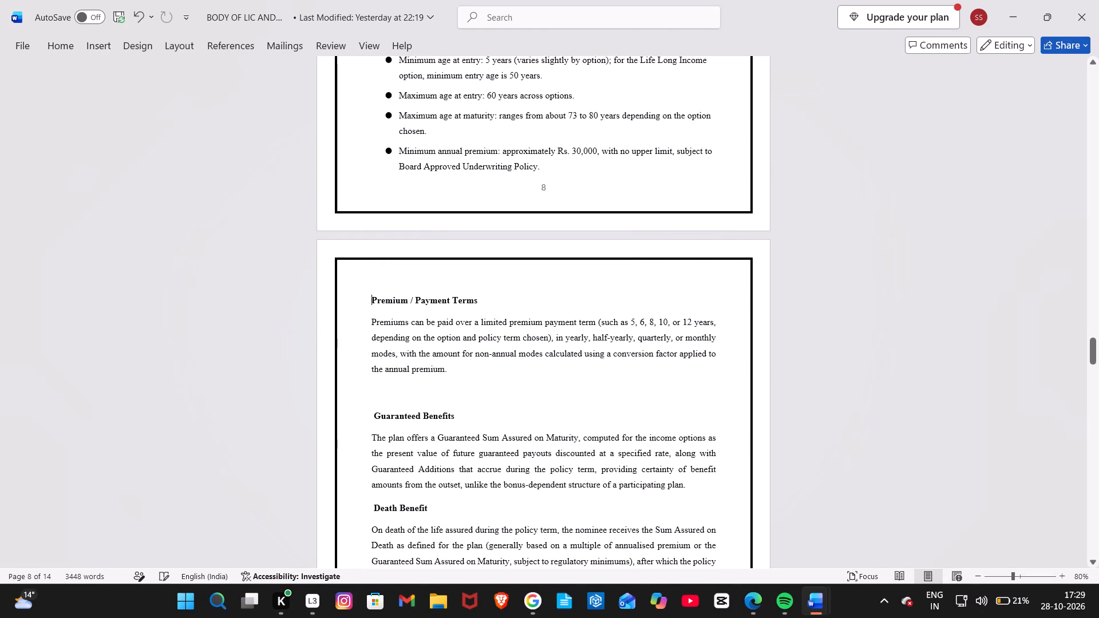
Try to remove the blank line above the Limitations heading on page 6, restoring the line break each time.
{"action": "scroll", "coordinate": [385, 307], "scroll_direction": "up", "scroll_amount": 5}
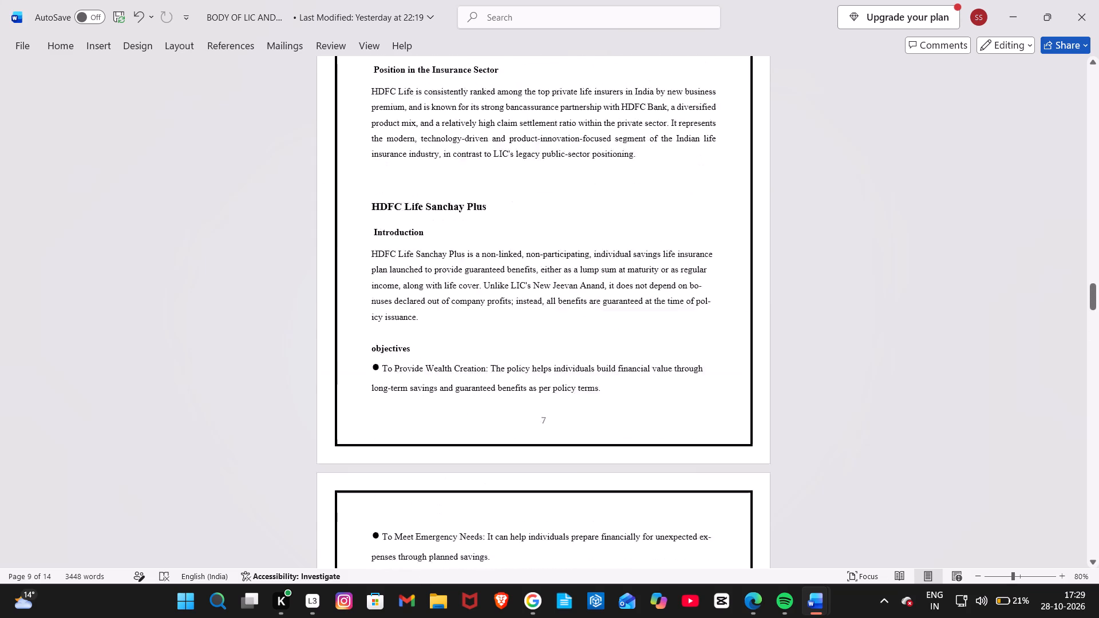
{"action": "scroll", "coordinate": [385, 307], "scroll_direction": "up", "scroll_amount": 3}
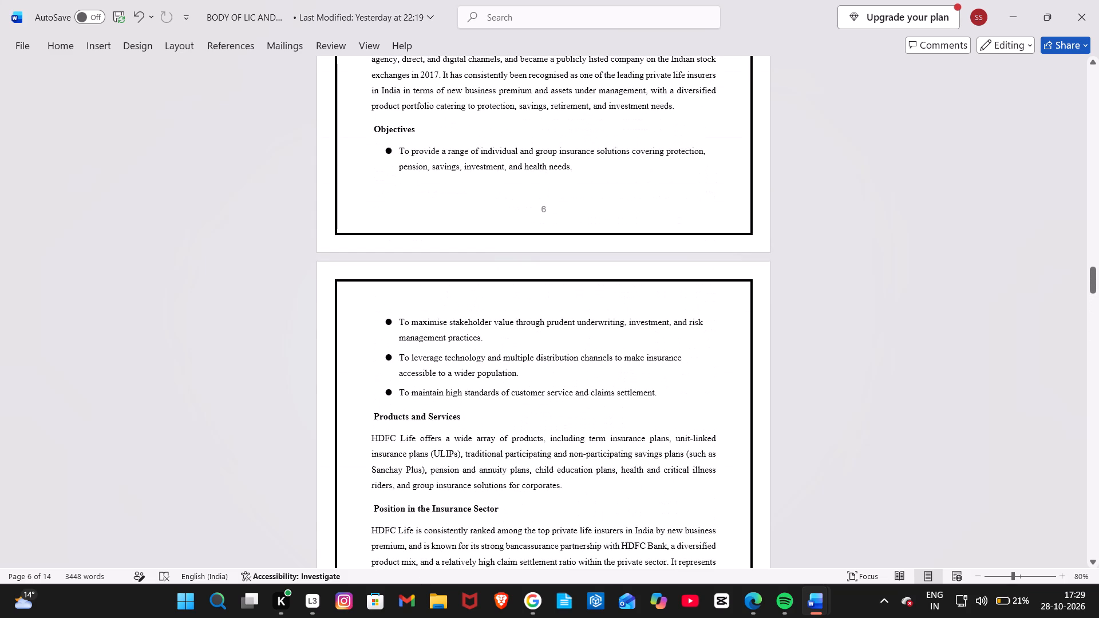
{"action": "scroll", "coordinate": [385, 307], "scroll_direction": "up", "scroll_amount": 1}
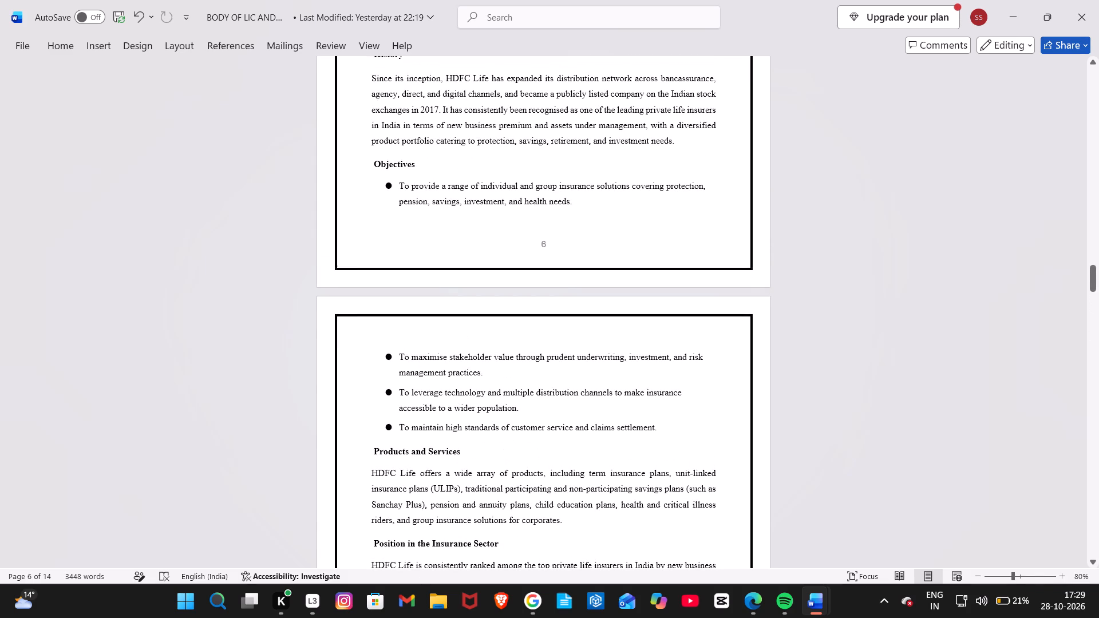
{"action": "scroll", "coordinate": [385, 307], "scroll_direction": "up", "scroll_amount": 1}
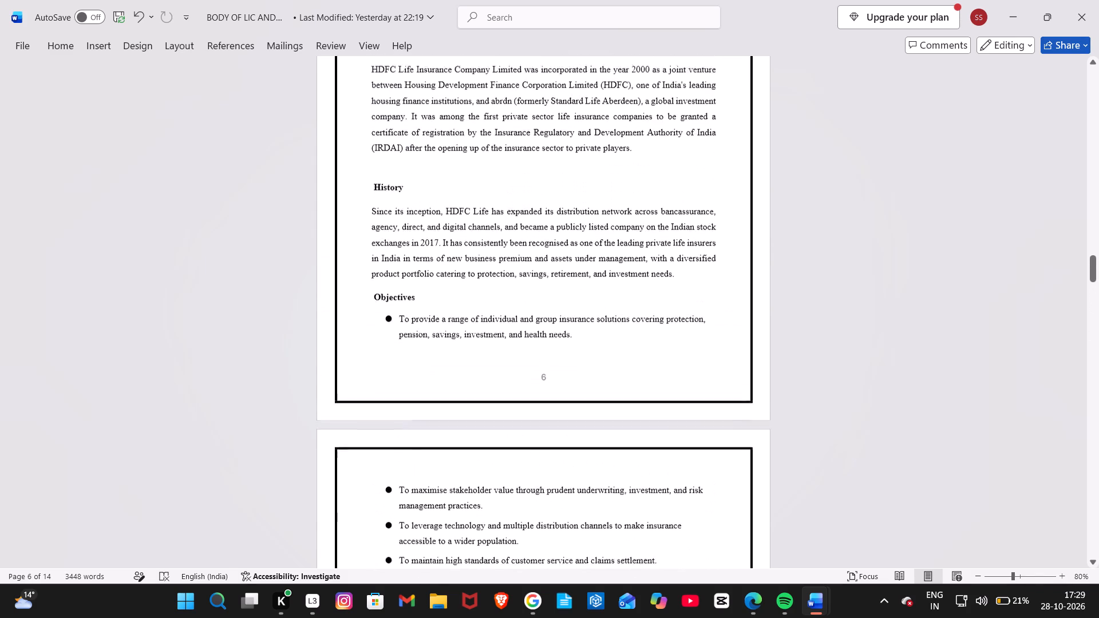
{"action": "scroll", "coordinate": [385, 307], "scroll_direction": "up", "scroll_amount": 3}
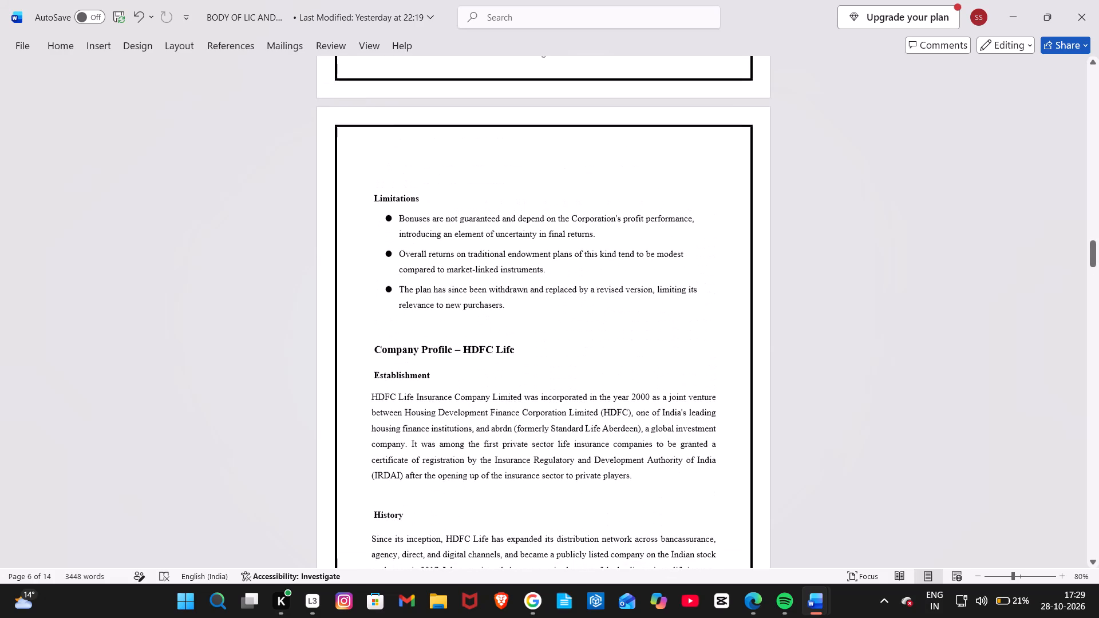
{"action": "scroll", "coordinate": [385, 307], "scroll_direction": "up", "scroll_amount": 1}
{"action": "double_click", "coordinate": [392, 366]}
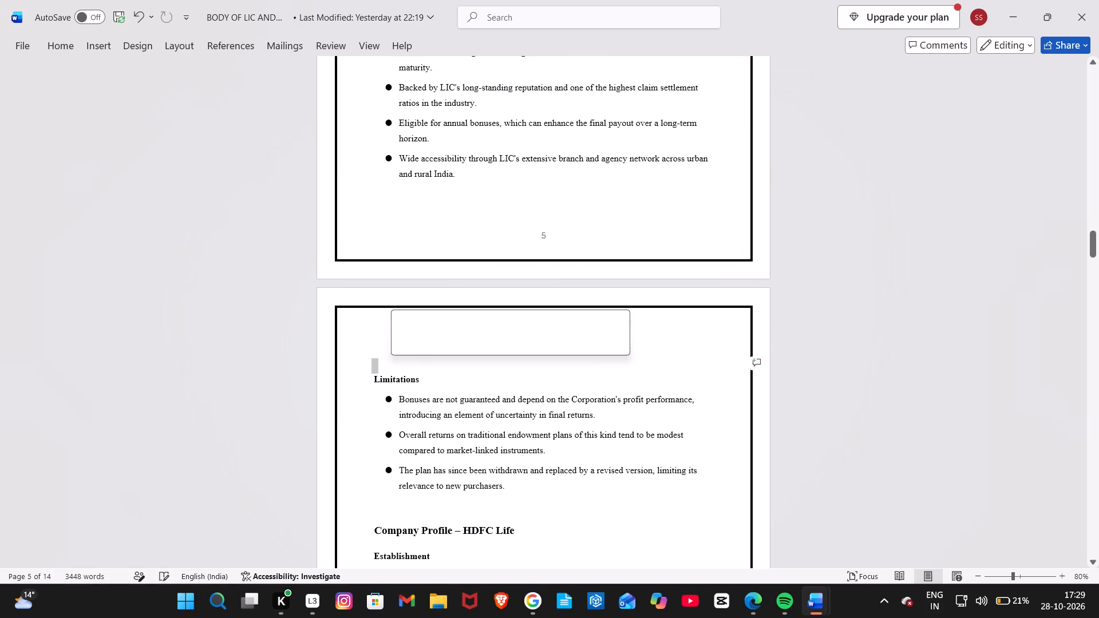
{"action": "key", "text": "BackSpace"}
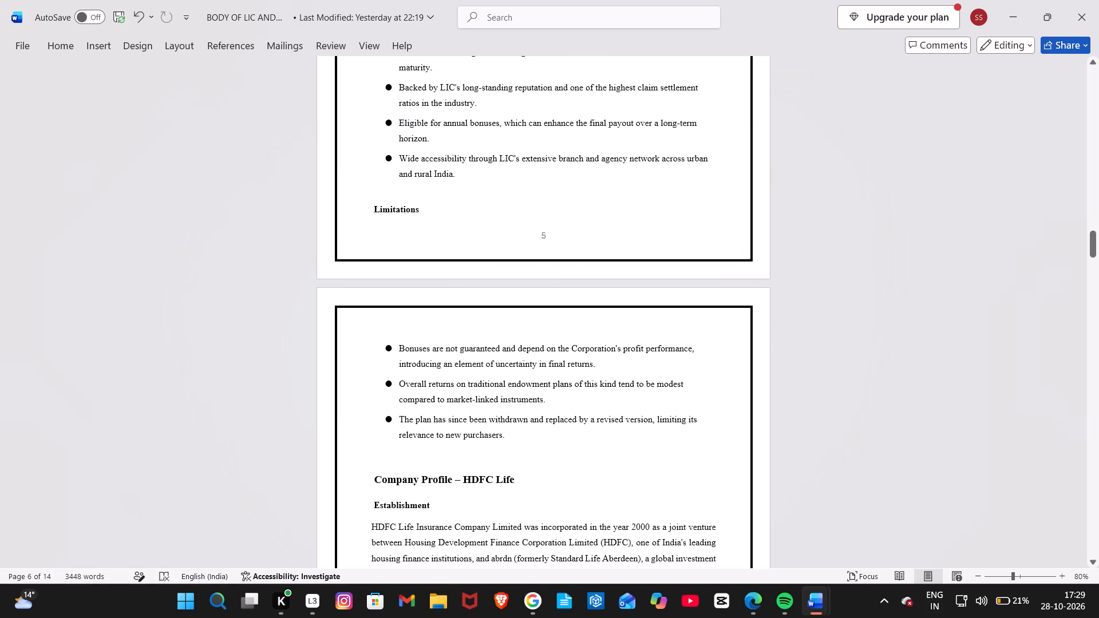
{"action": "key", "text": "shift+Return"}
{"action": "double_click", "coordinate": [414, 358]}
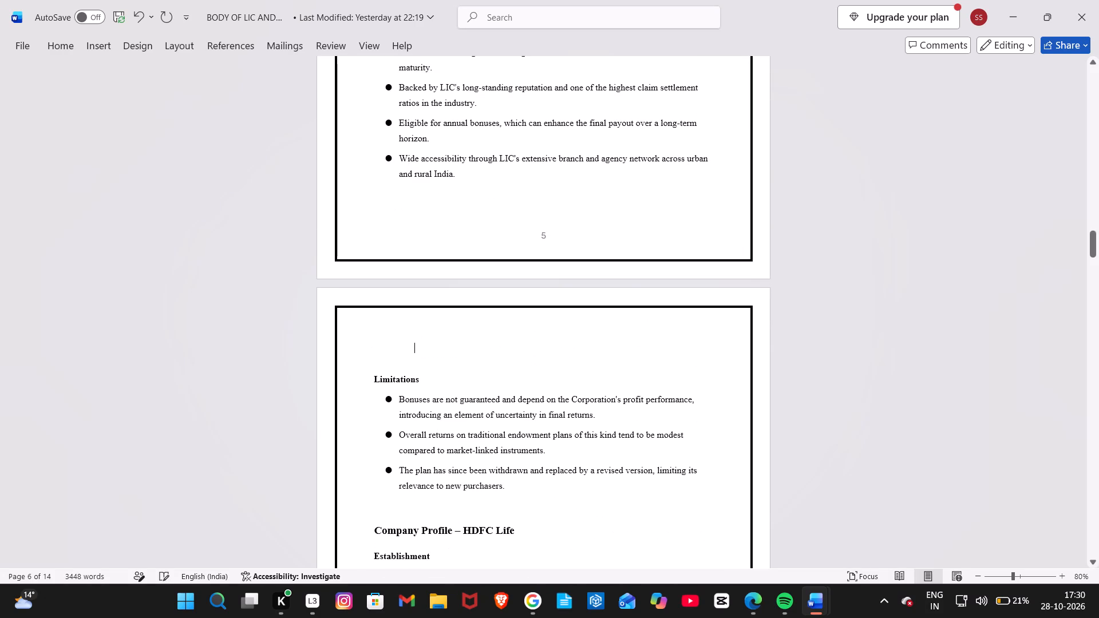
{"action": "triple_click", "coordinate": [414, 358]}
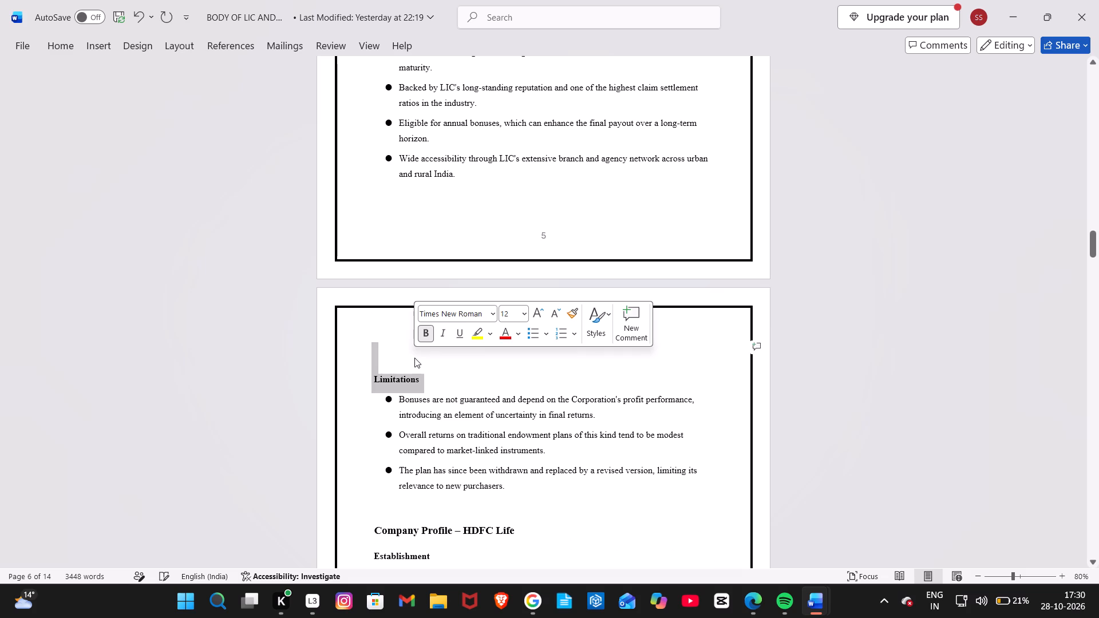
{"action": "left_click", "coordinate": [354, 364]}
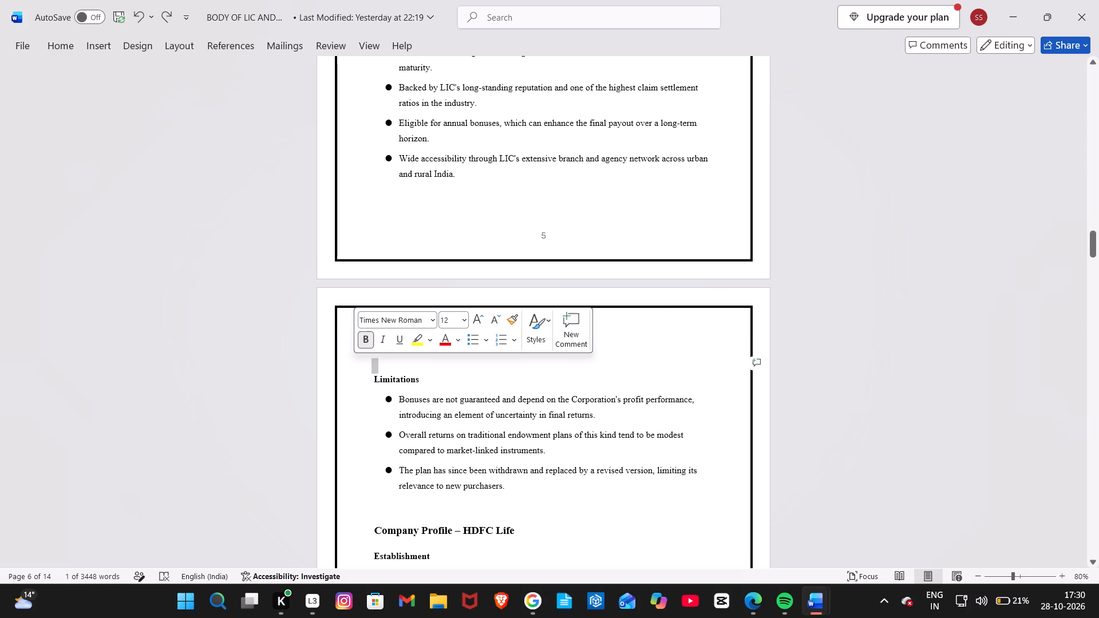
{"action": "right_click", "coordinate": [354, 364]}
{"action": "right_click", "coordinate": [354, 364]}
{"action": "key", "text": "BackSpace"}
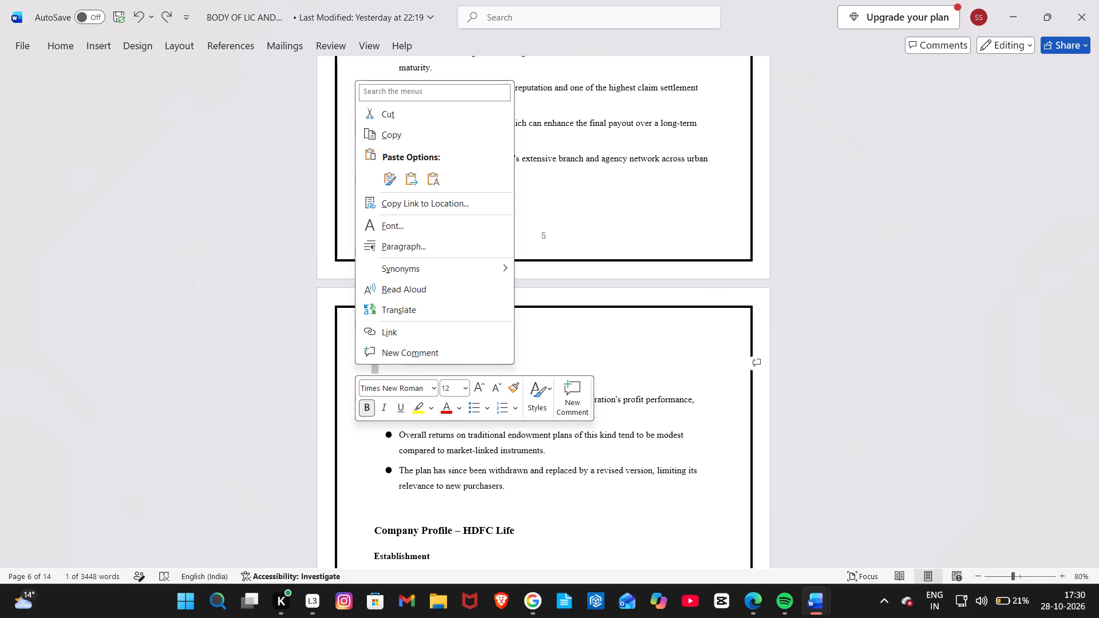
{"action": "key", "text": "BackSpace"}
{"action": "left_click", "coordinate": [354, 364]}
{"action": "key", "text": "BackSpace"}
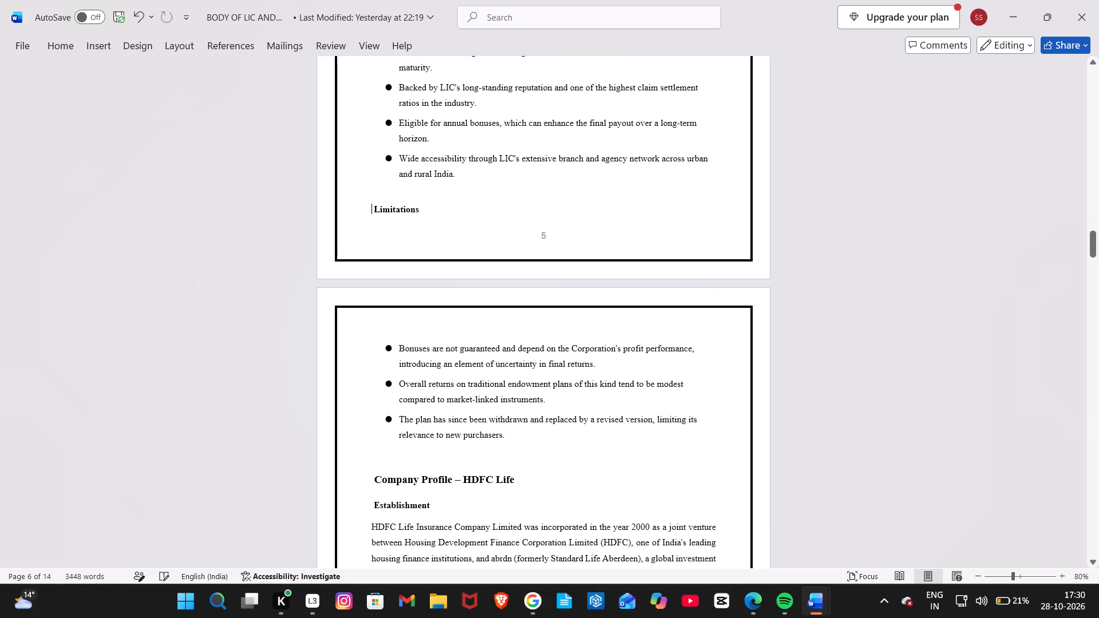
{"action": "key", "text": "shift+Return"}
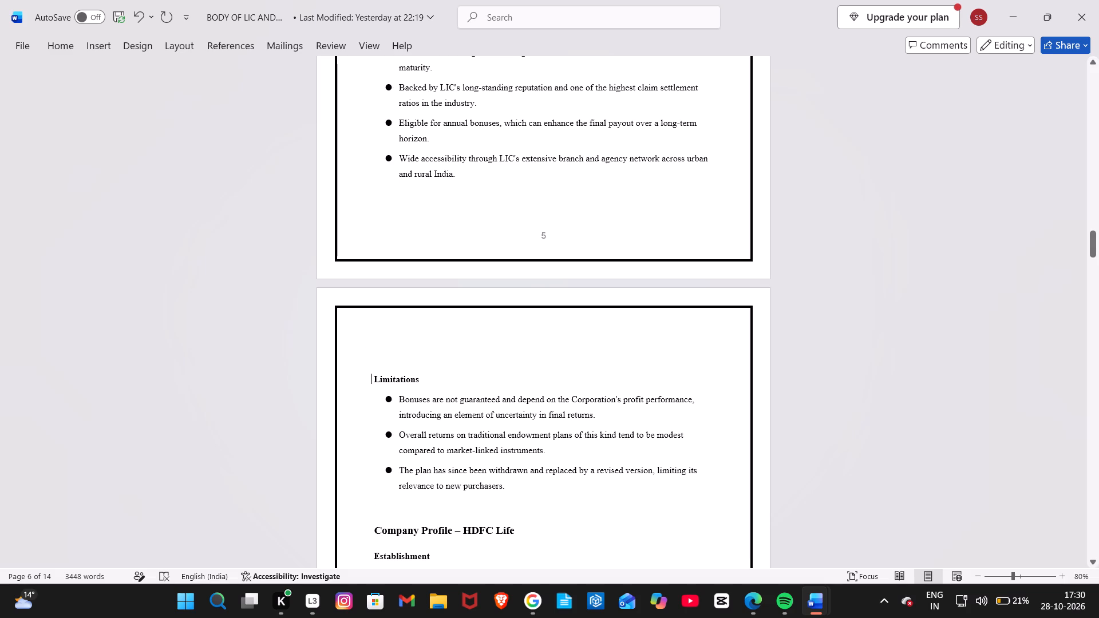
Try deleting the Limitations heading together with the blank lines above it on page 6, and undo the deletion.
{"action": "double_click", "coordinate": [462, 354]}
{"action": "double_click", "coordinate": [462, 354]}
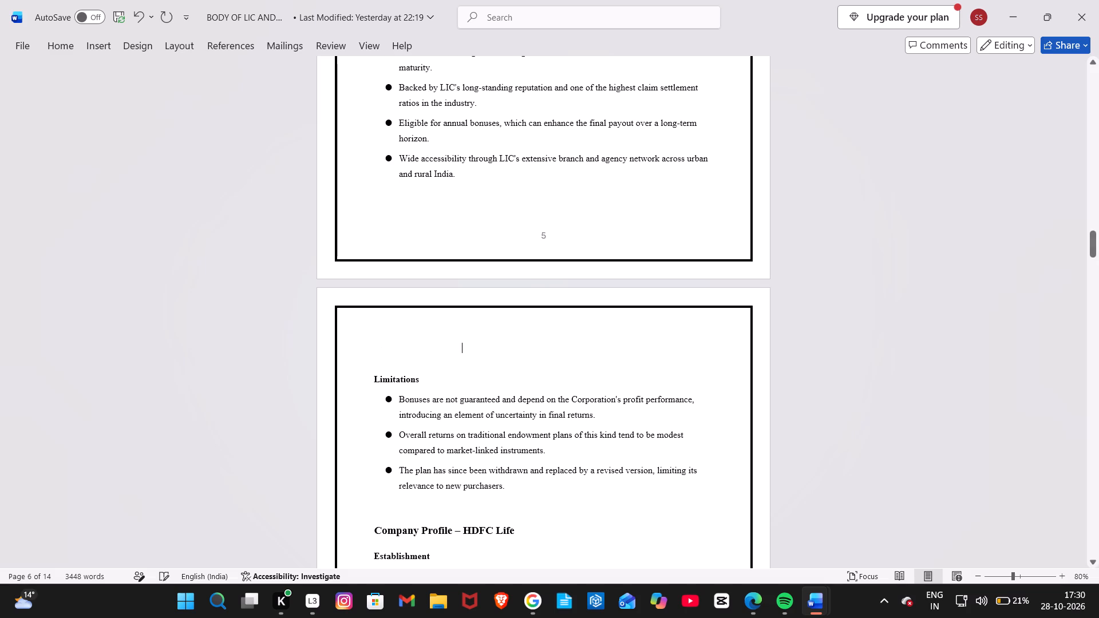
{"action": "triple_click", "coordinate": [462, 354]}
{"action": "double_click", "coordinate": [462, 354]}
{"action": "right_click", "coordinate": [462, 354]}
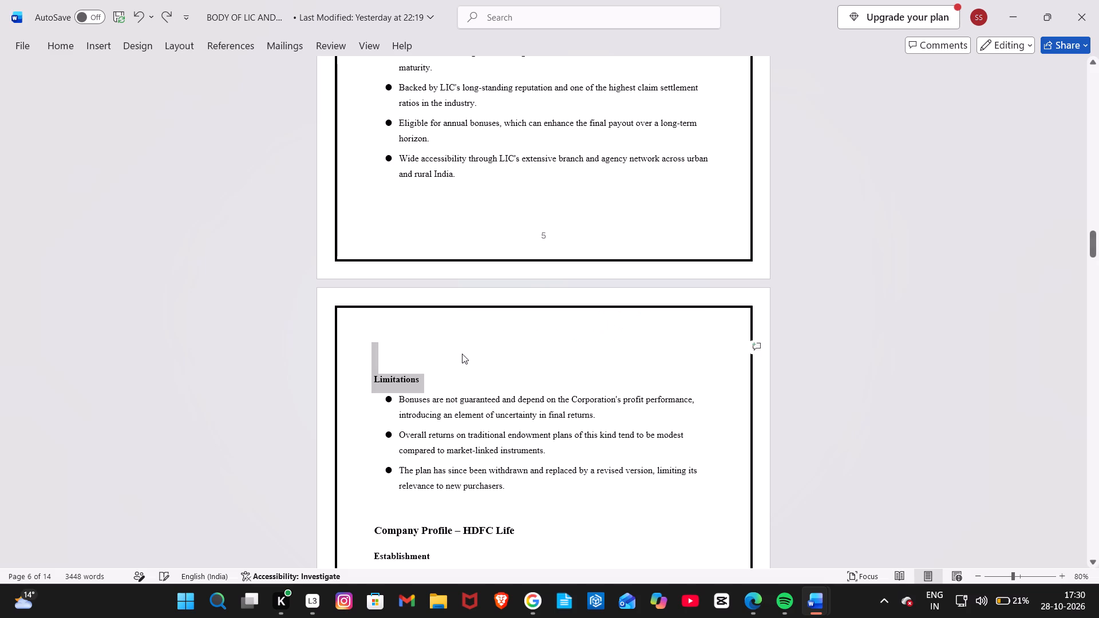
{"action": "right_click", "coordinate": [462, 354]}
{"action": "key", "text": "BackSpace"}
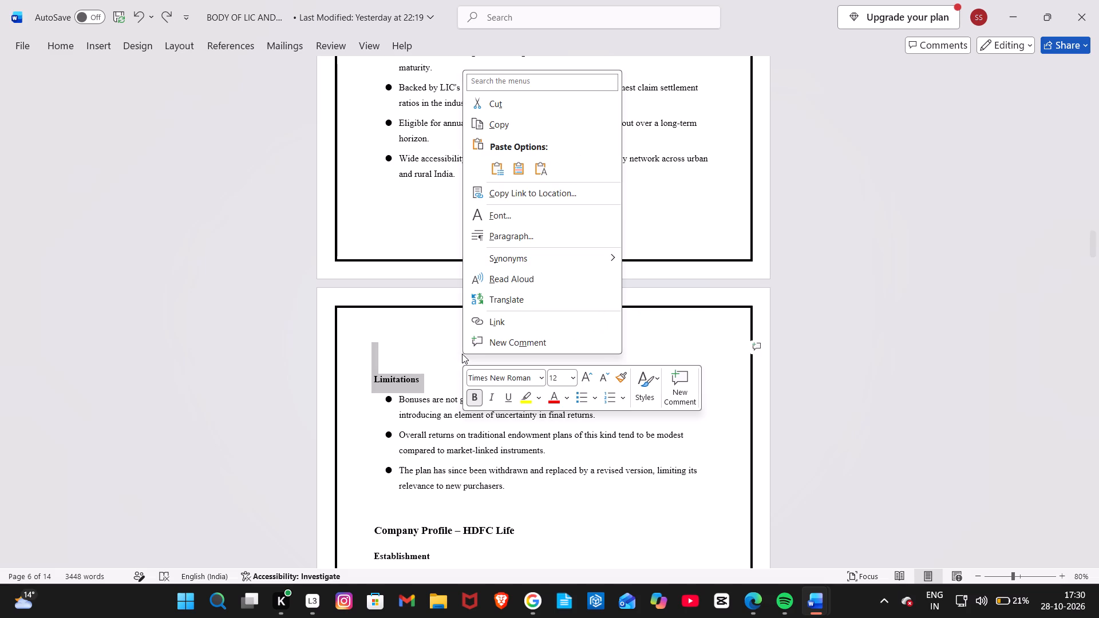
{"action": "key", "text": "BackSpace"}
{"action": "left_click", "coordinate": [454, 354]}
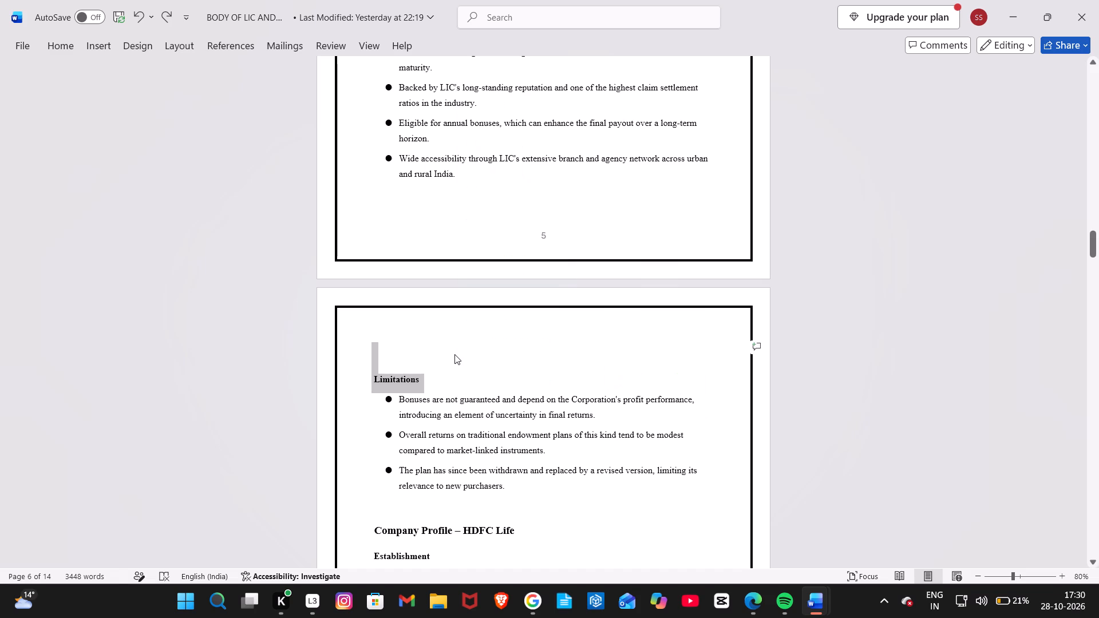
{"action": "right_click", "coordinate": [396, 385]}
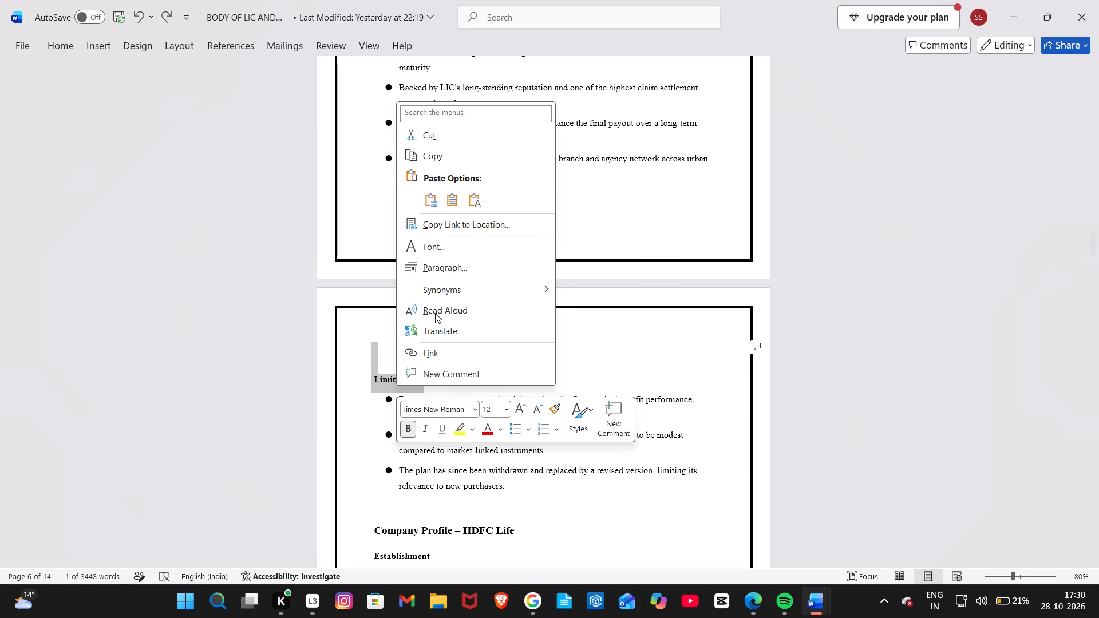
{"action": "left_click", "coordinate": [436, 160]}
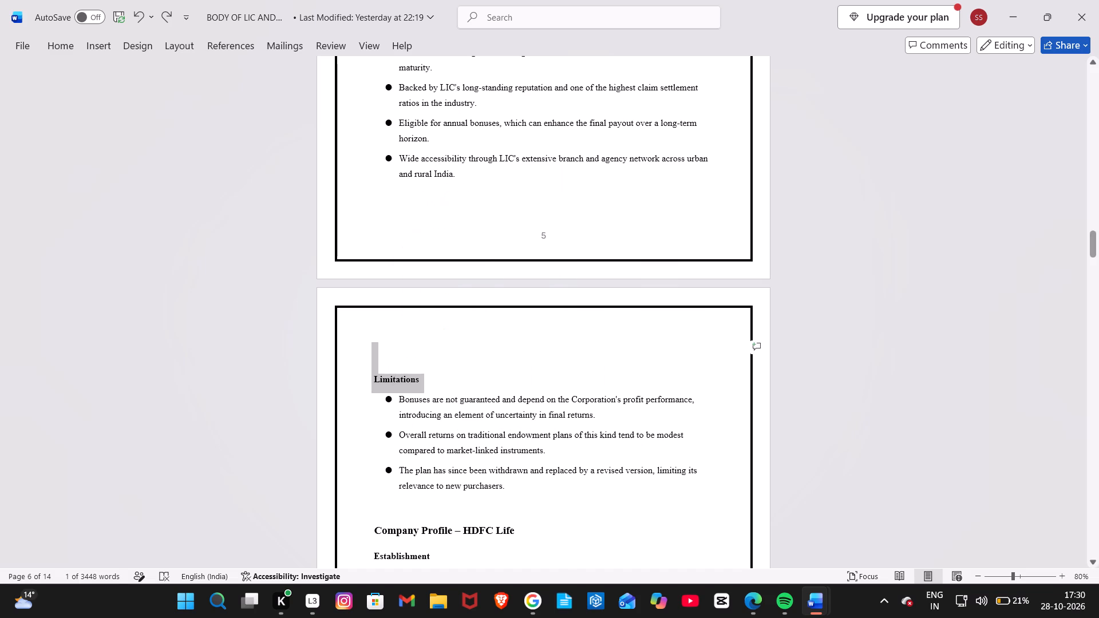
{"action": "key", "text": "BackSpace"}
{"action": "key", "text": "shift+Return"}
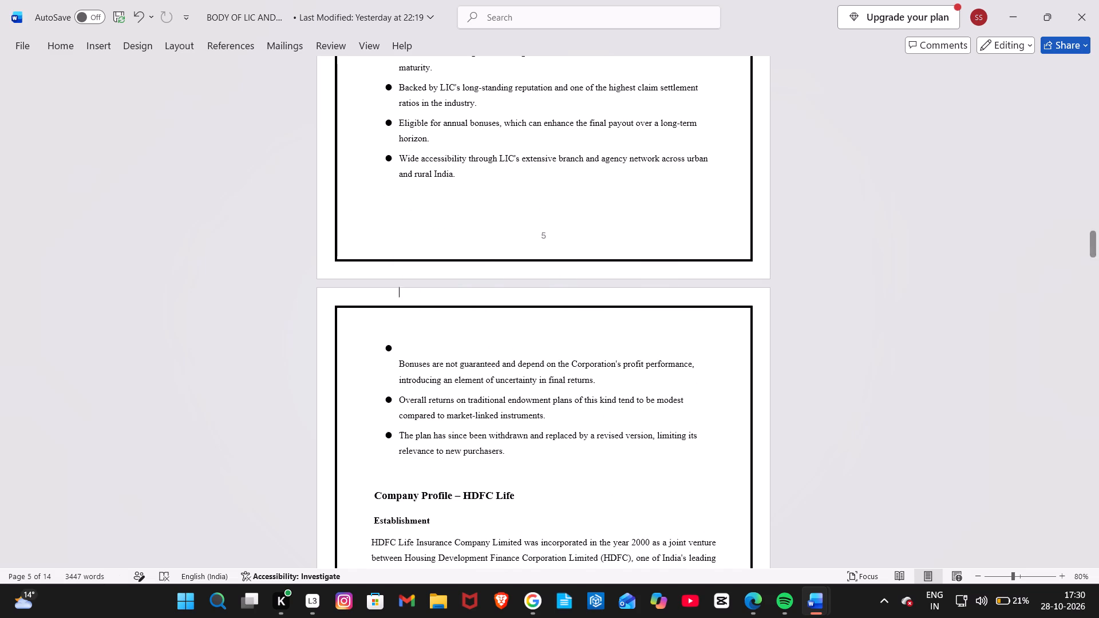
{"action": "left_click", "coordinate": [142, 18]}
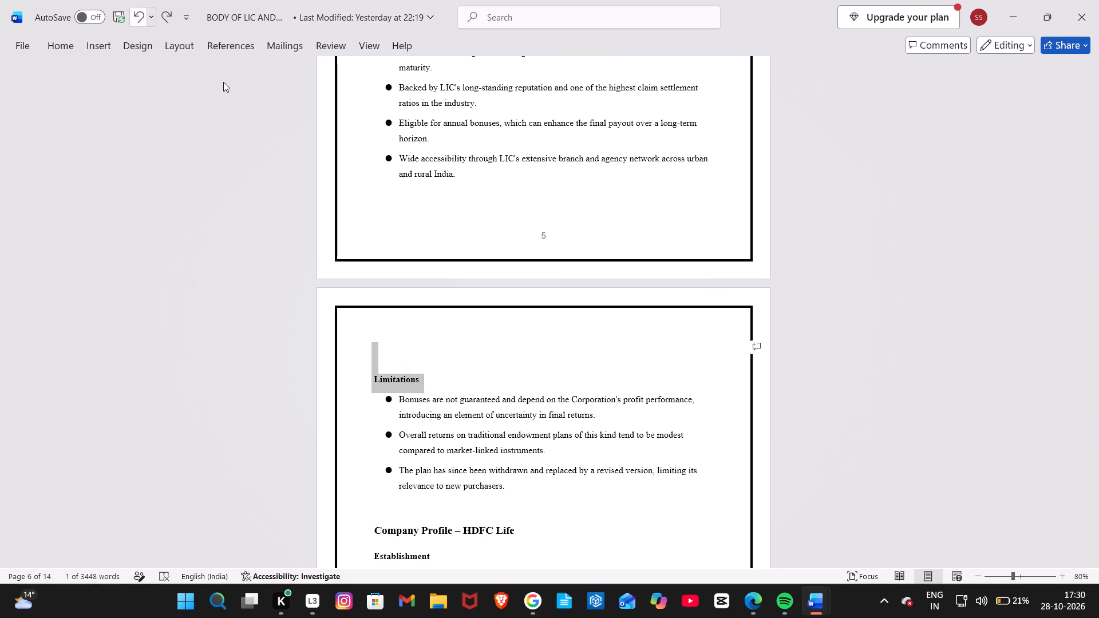
Delete the leading space before the Limitations heading, keeping the heading on page 6 with a line break above it.
{"action": "left_click", "coordinate": [448, 351]}
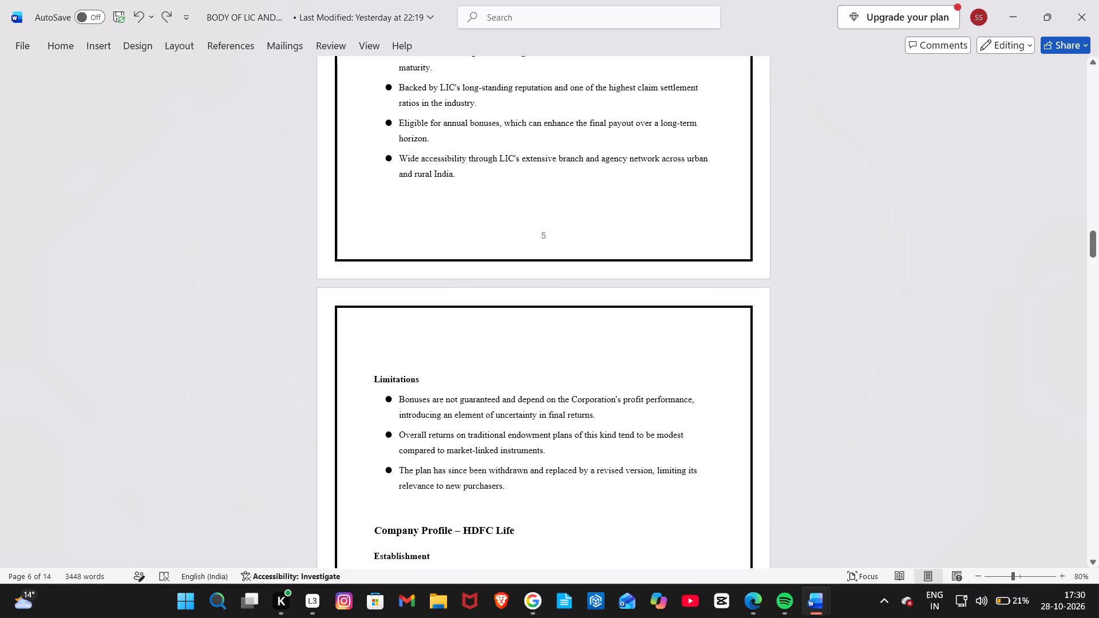
{"action": "left_click", "coordinate": [374, 378]}
{"action": "key", "text": "BackSpace"}
{"action": "key", "text": "BackSpace"}
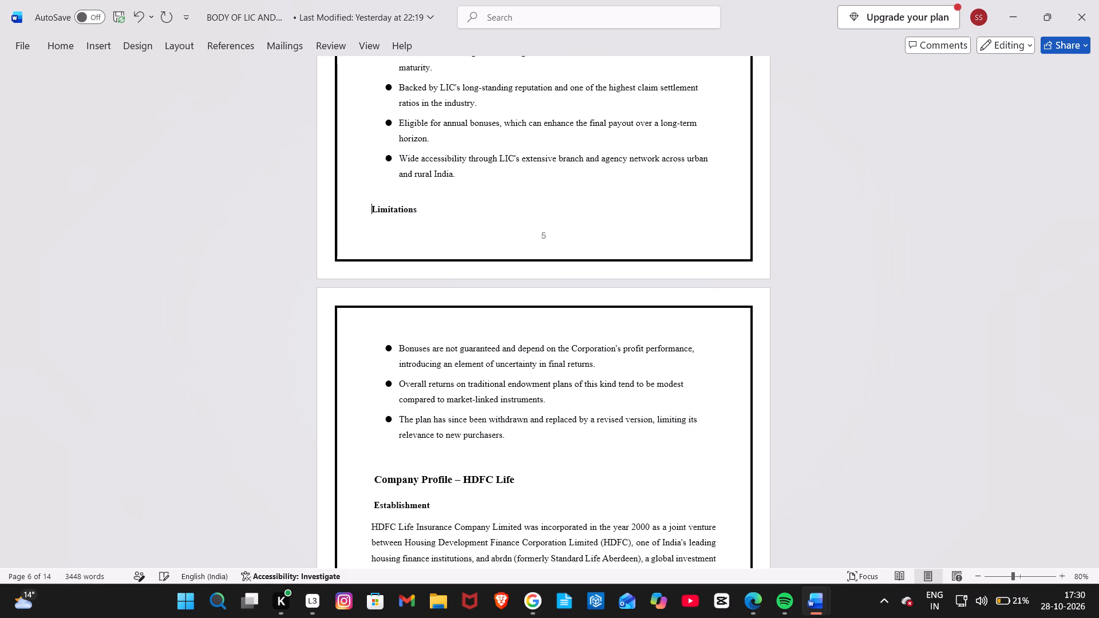
{"action": "key", "text": "shift+Return"}
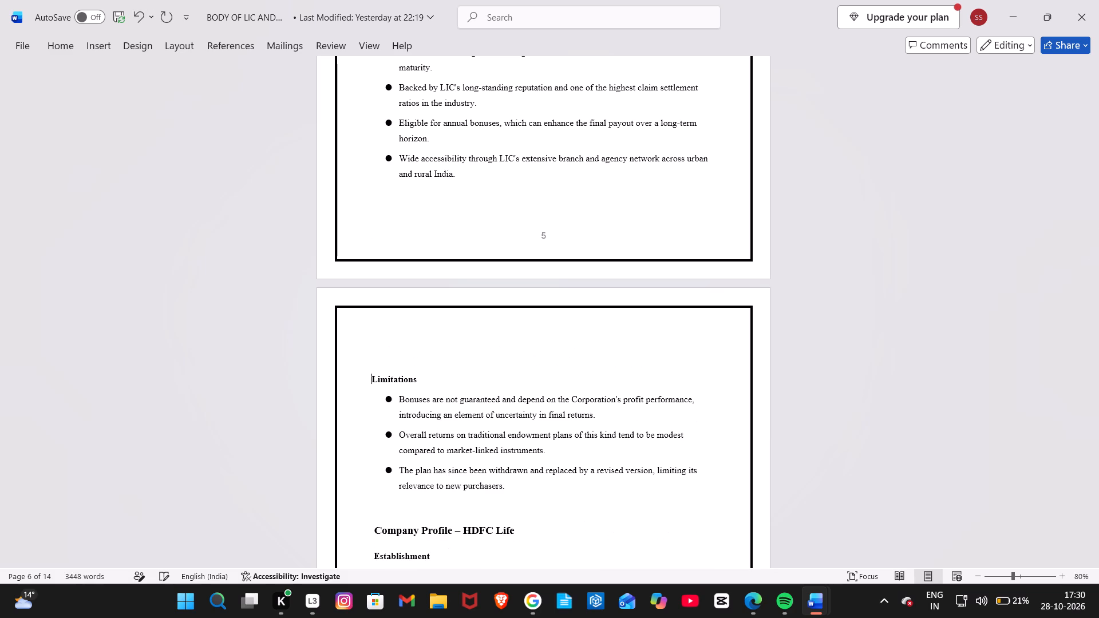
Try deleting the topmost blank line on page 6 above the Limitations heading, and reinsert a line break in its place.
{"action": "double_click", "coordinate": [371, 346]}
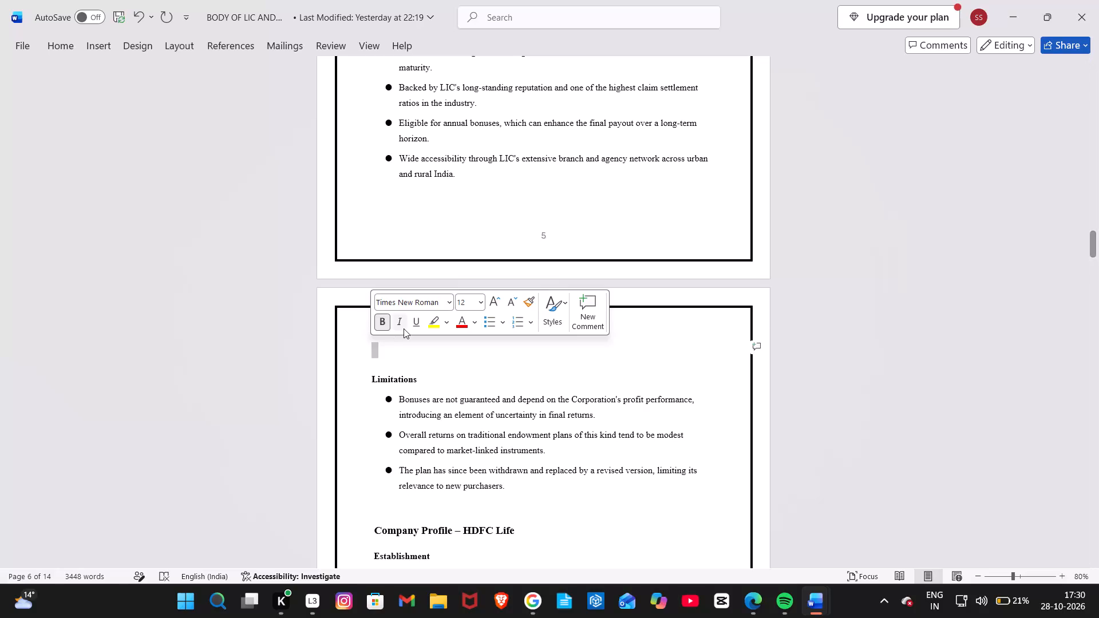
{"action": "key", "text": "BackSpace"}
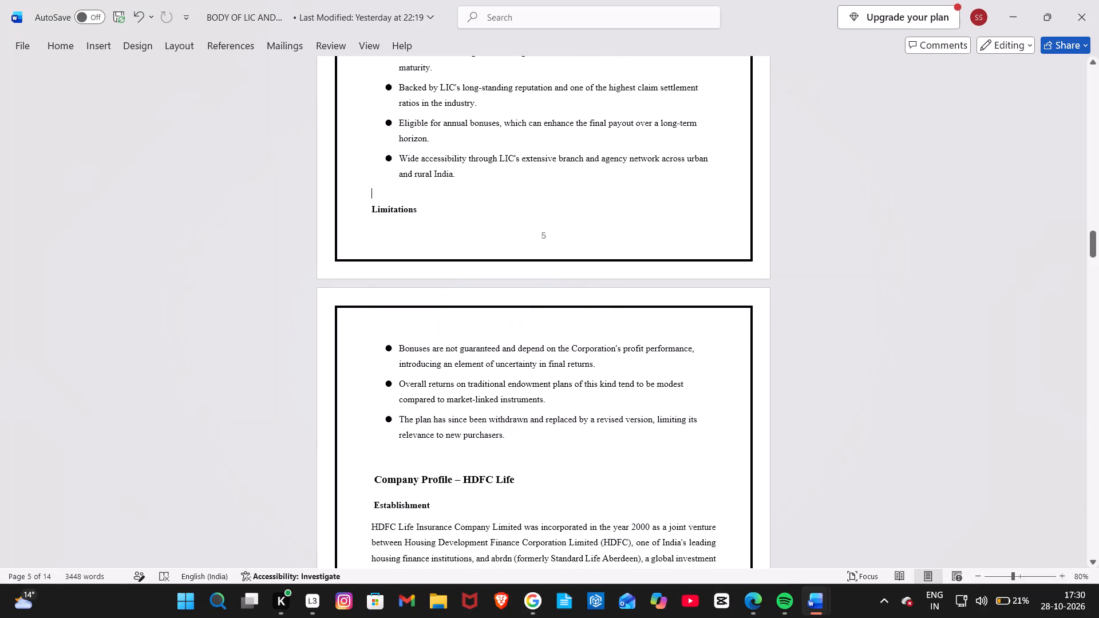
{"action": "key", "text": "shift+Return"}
Replace the blank line above the Role in the Indian Insurance Sector heading with a paragraph break so it starts at the top of page 3.
{"action": "scroll", "coordinate": [404, 328], "scroll_direction": "down", "scroll_amount": 1}
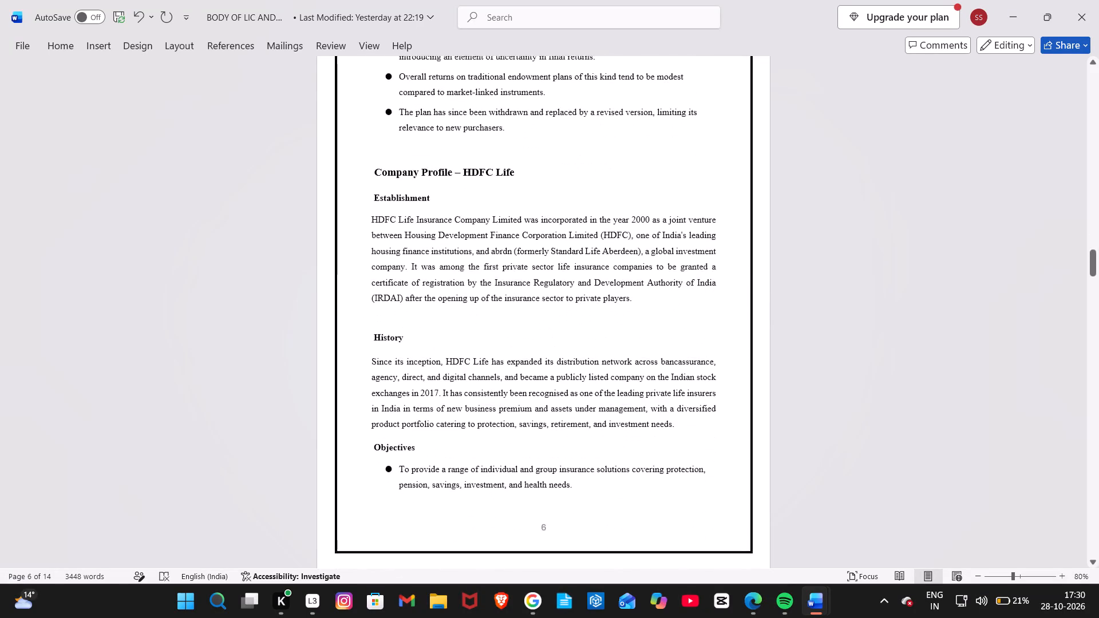
{"action": "scroll", "coordinate": [404, 328], "scroll_direction": "down", "scroll_amount": 1}
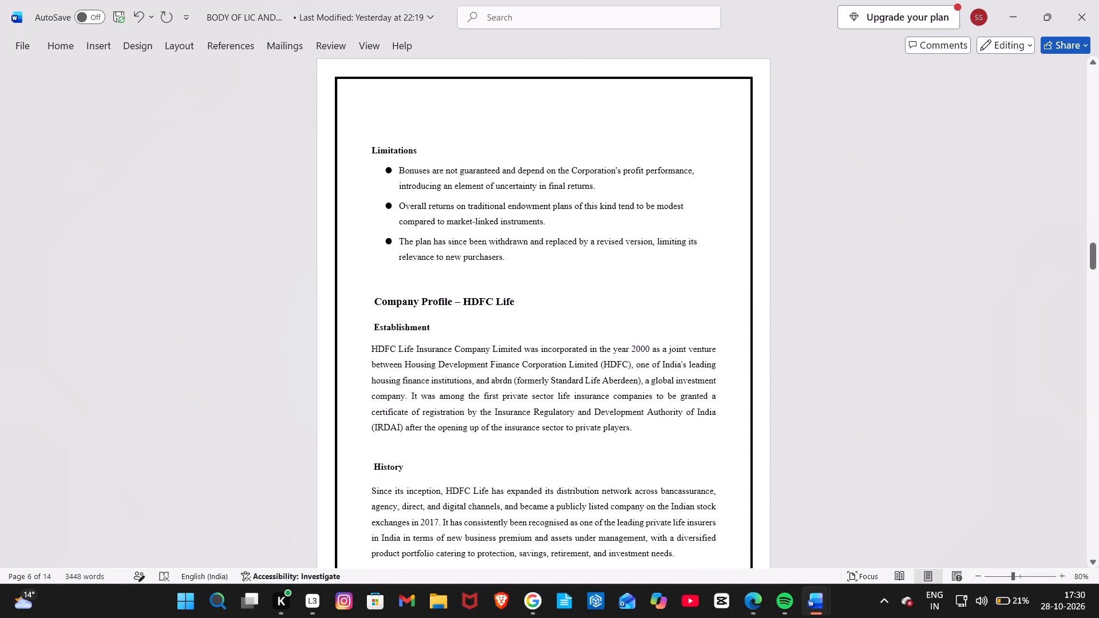
{"action": "scroll", "coordinate": [404, 328], "scroll_direction": "up", "scroll_amount": 7}
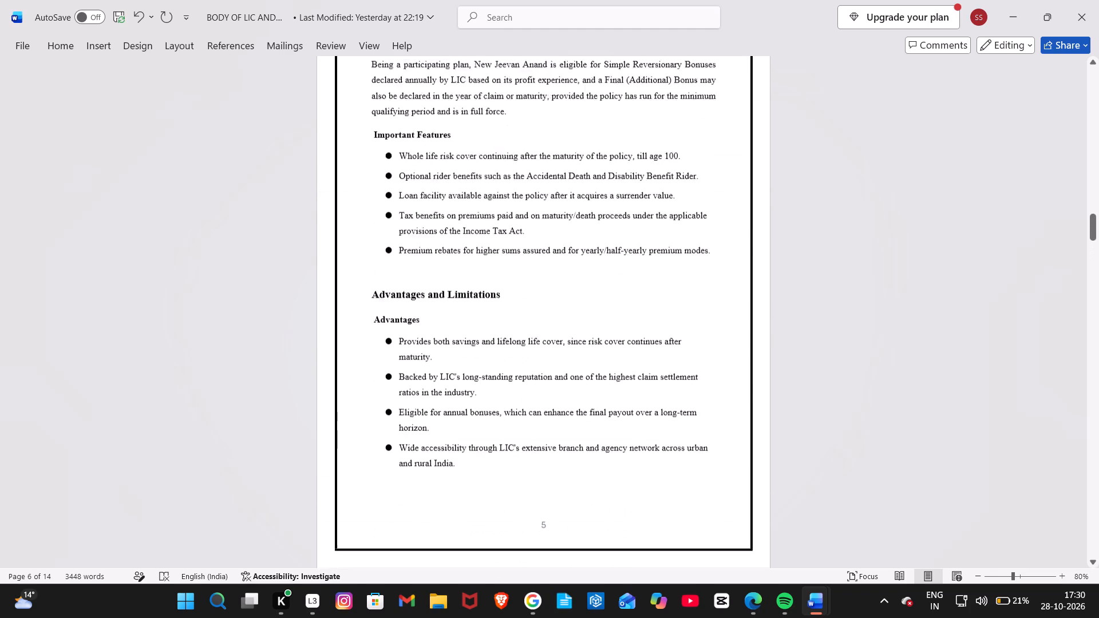
{"action": "scroll", "coordinate": [404, 328], "scroll_direction": "up", "scroll_amount": 5}
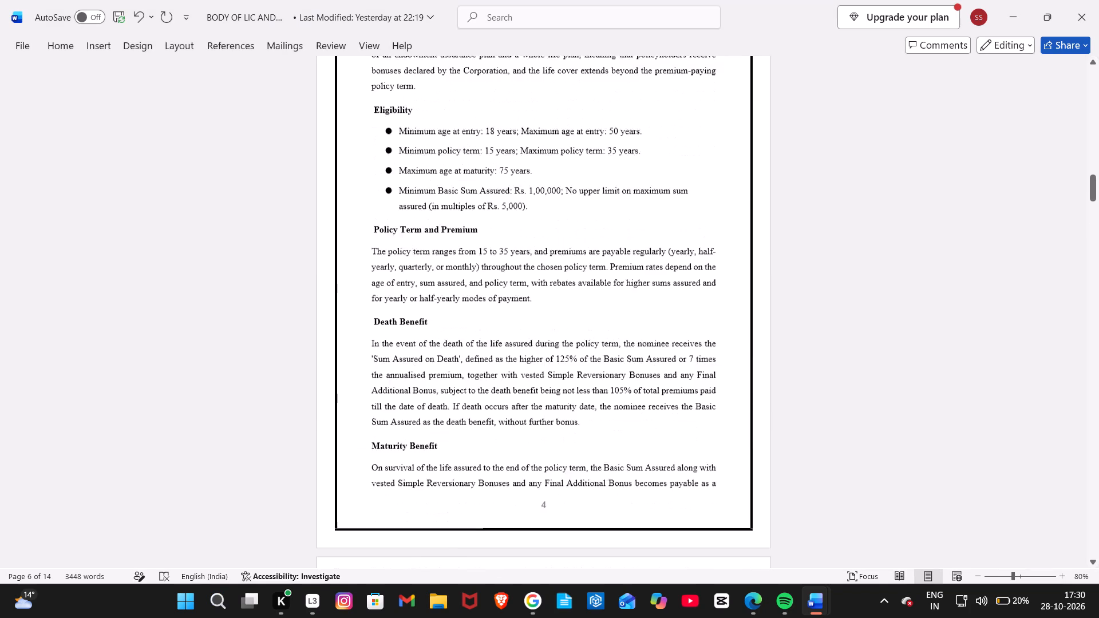
{"action": "scroll", "coordinate": [404, 328], "scroll_direction": "up", "scroll_amount": 5}
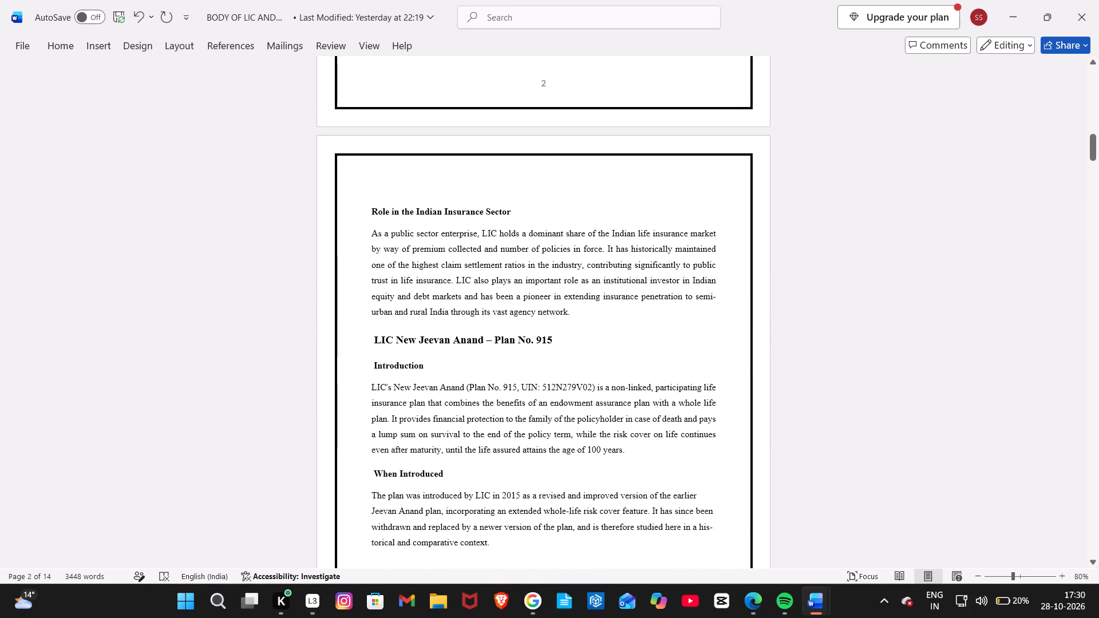
{"action": "double_click", "coordinate": [373, 199]}
{"action": "key", "text": "BackSpace"}
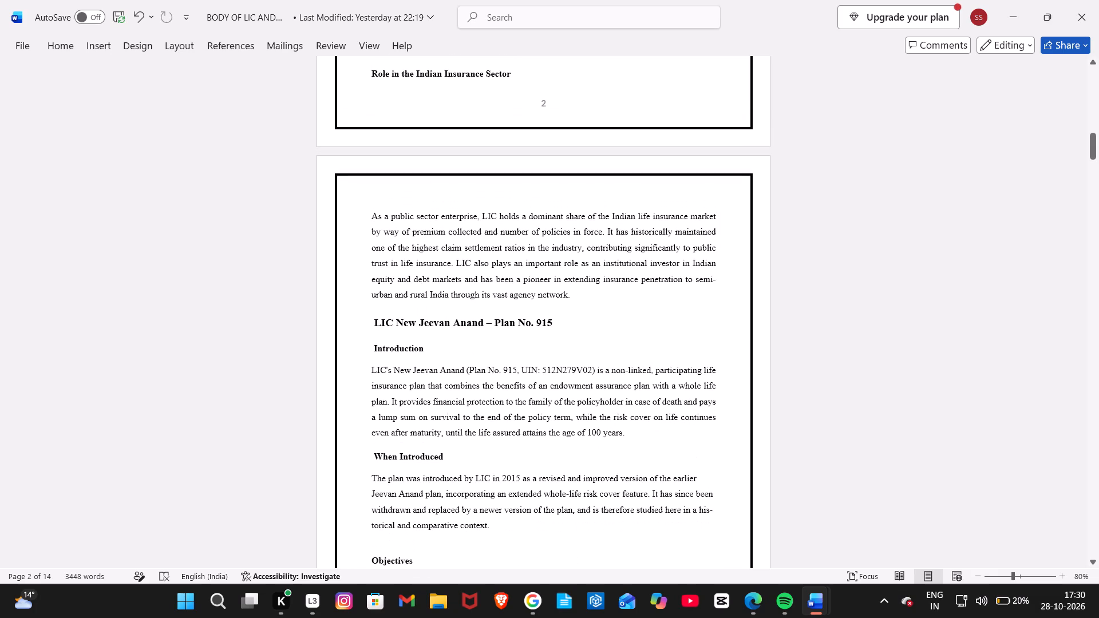
{"action": "key", "text": "Return"}
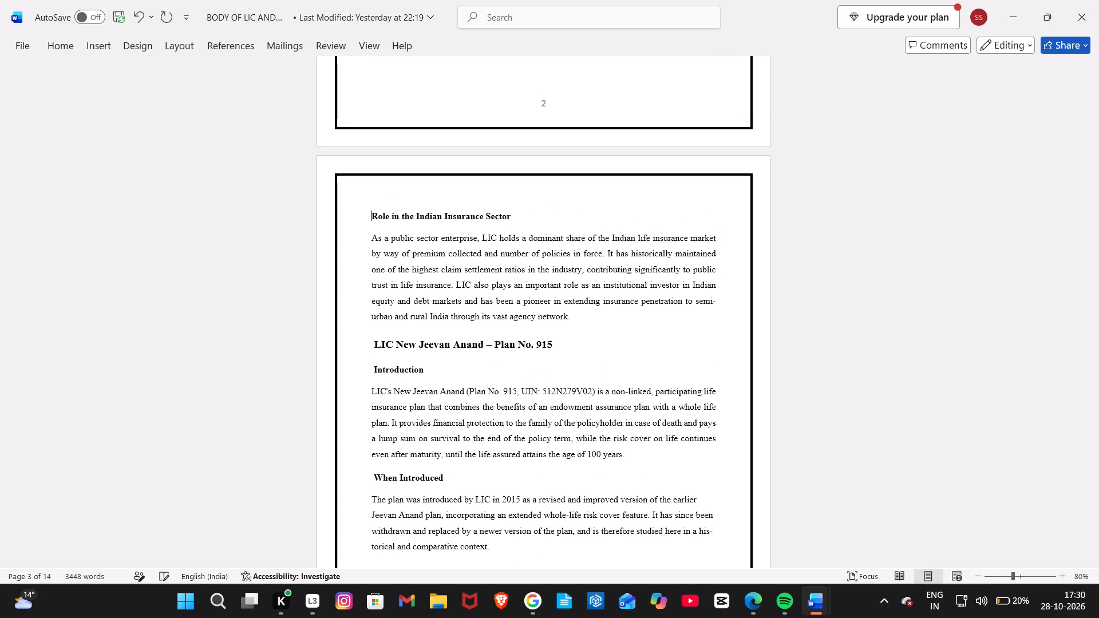
{"action": "scroll", "coordinate": [373, 199], "scroll_direction": "up", "scroll_amount": 5}
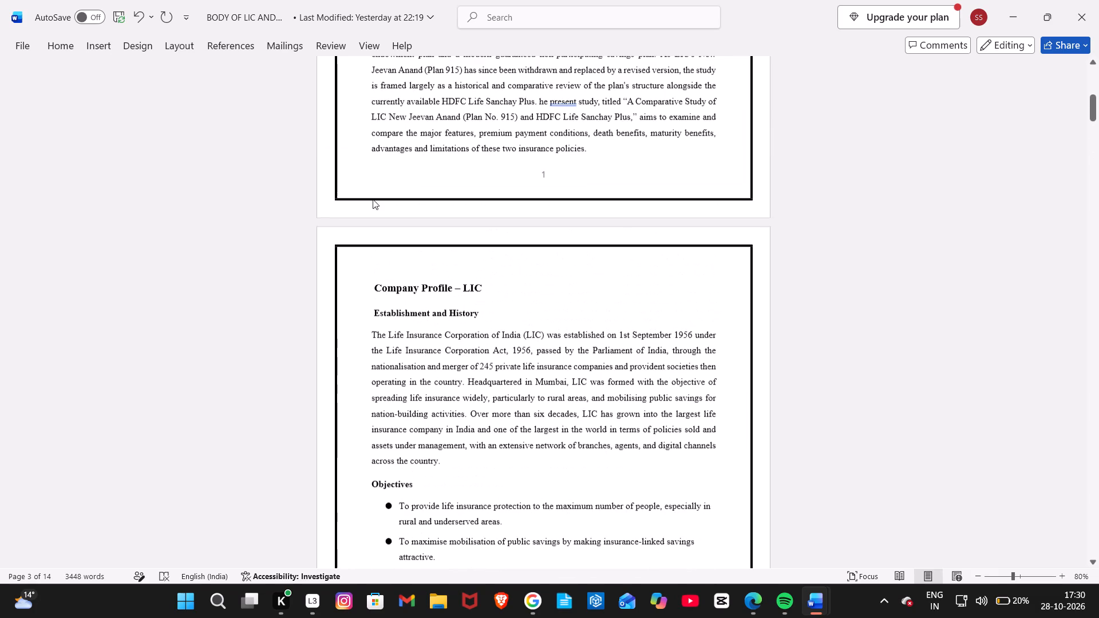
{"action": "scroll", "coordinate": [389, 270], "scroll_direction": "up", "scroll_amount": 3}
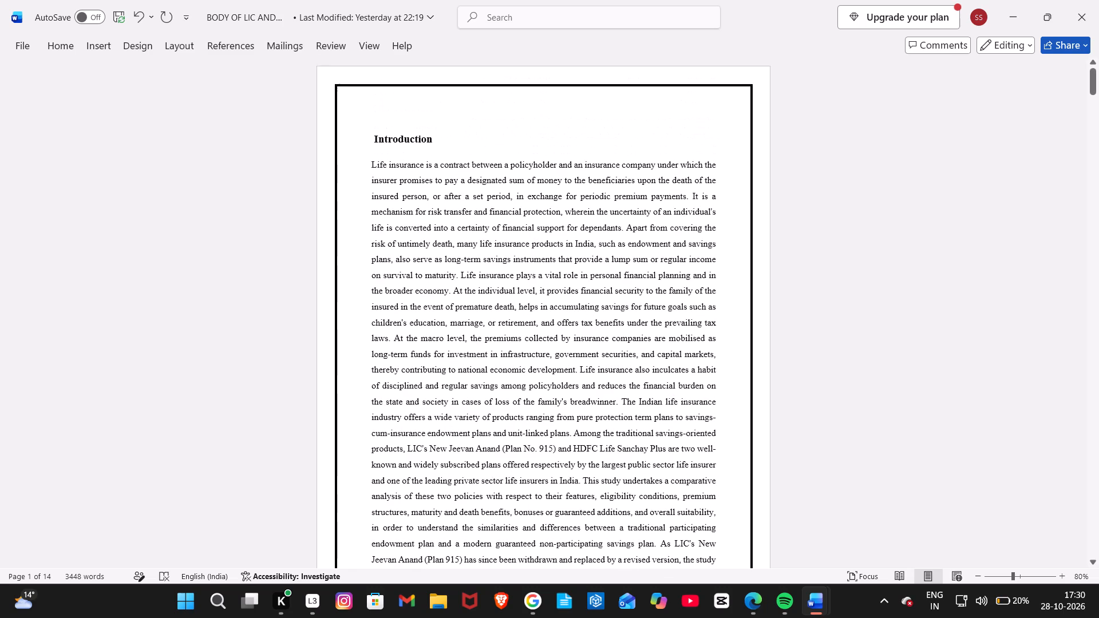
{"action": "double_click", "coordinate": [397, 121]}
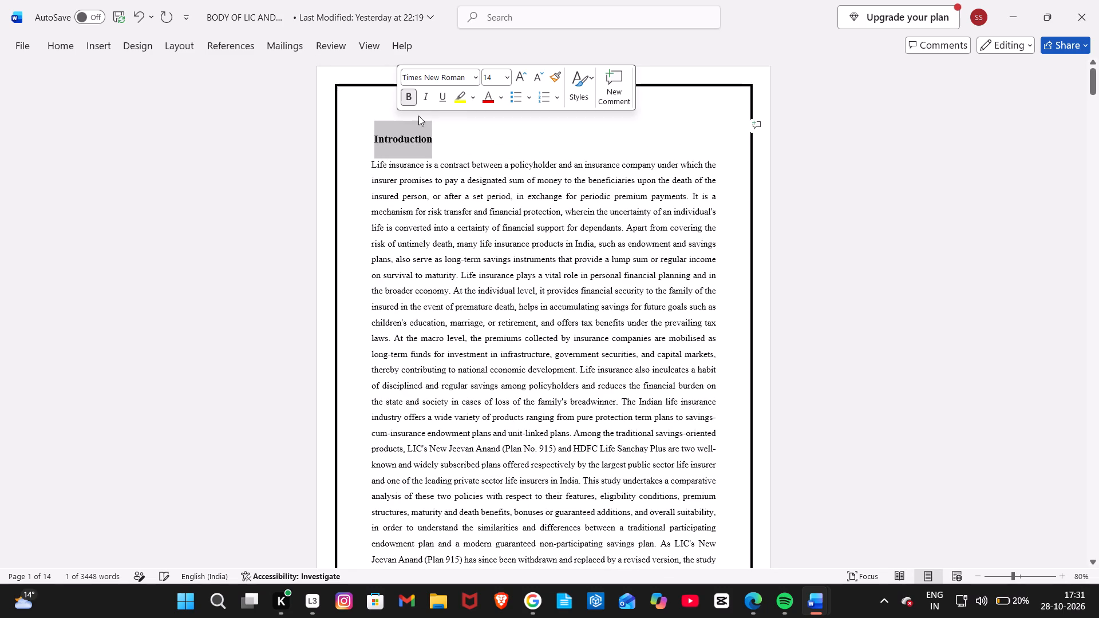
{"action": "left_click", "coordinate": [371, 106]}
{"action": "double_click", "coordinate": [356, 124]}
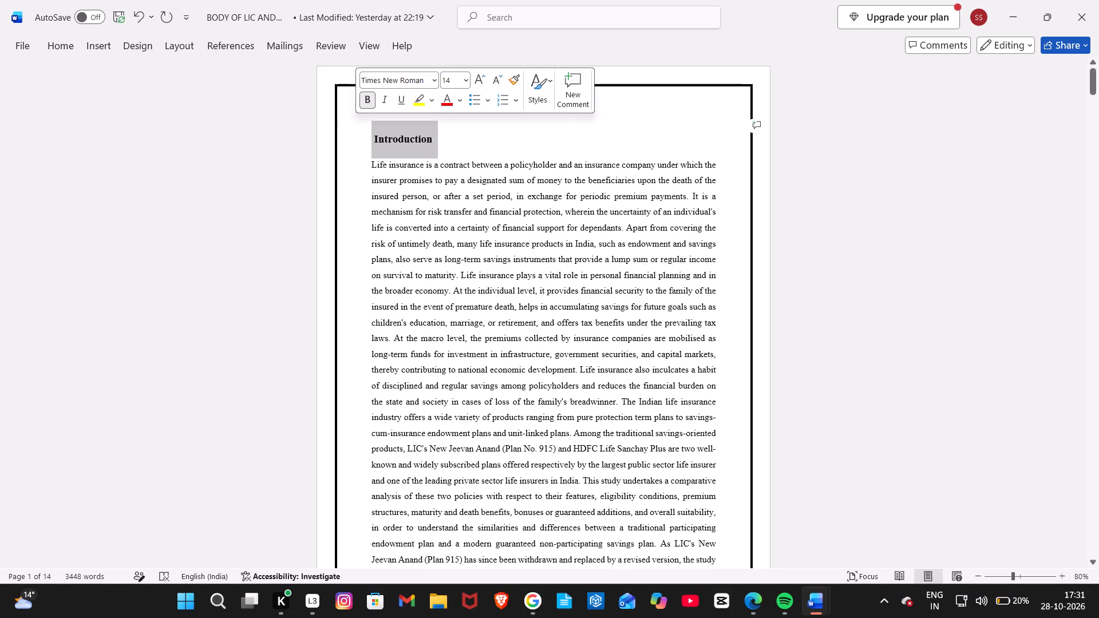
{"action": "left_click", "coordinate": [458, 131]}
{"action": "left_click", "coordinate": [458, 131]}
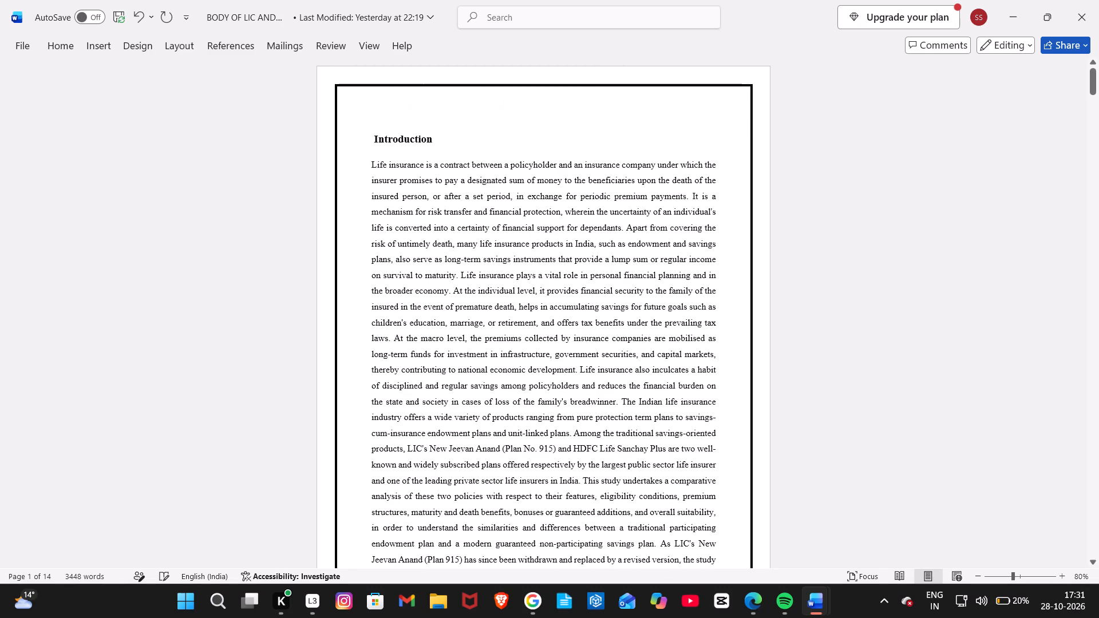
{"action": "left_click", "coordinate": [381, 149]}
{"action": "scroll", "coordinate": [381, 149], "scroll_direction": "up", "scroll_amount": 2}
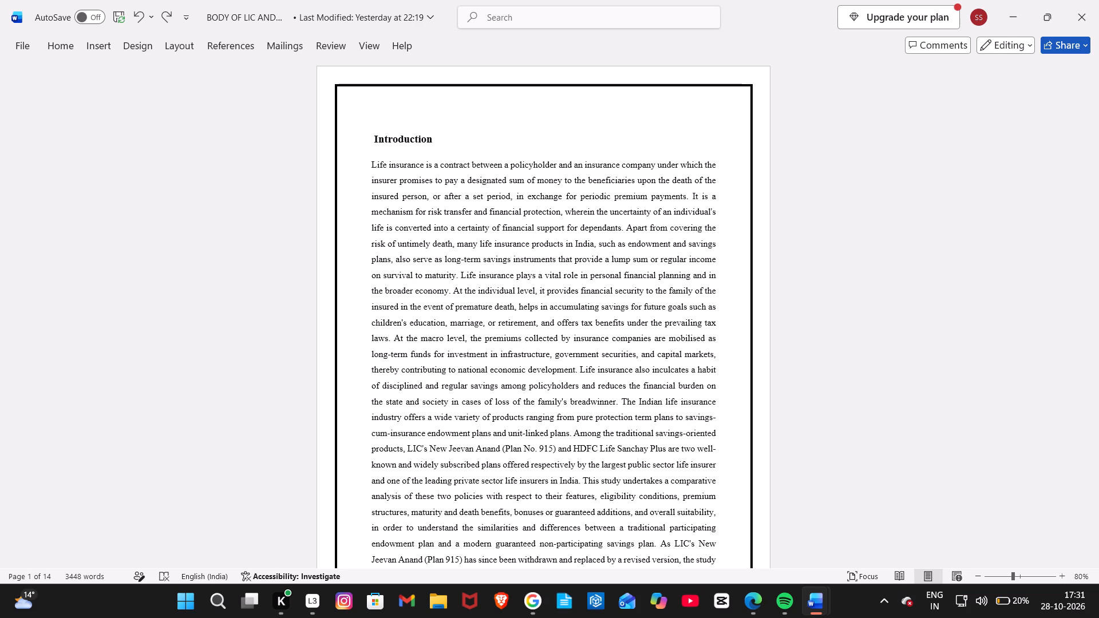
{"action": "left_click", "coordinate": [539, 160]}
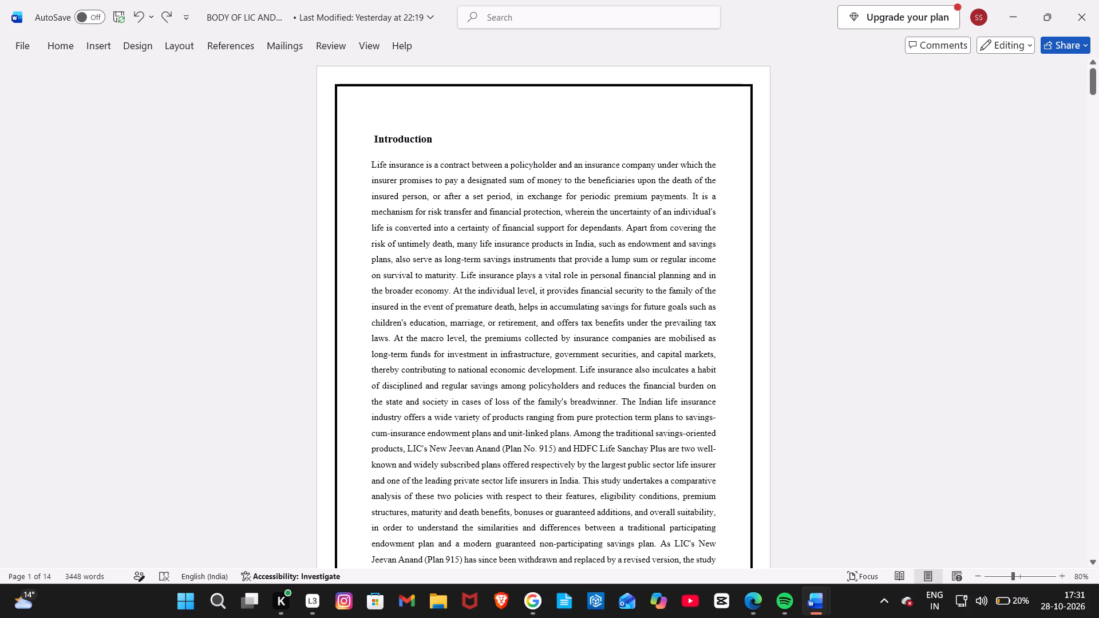
Set the line spacing of the entire document's text to 1.5.
{"action": "left_click", "coordinate": [374, 131]}
{"action": "key", "text": "ctrl+a"}
{"action": "left_click", "coordinate": [56, 42]}
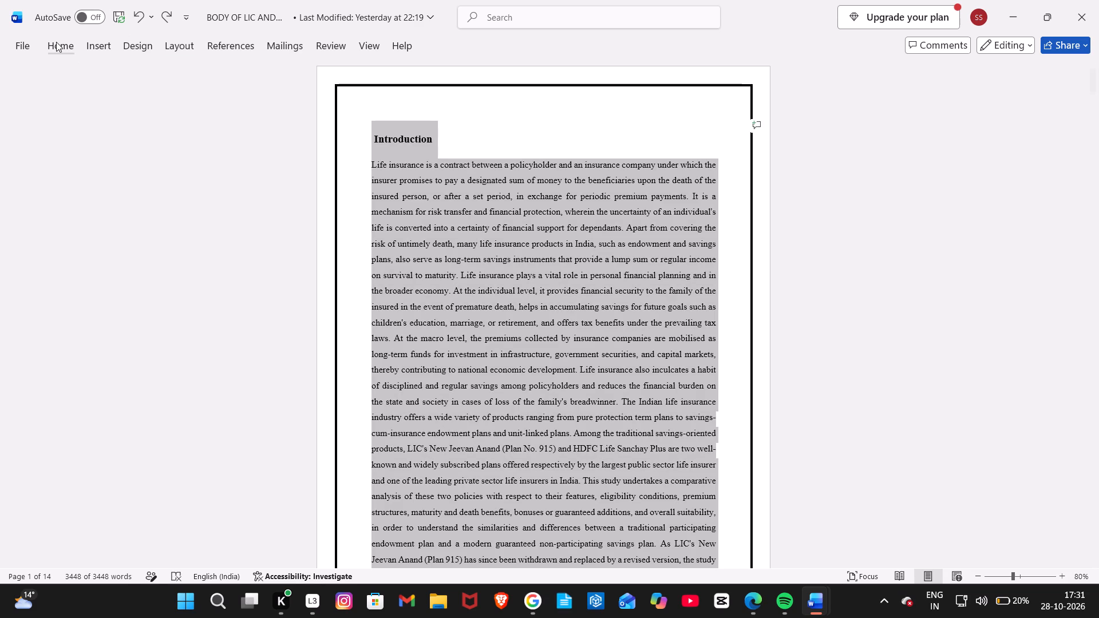
{"action": "left_click", "coordinate": [450, 95]}
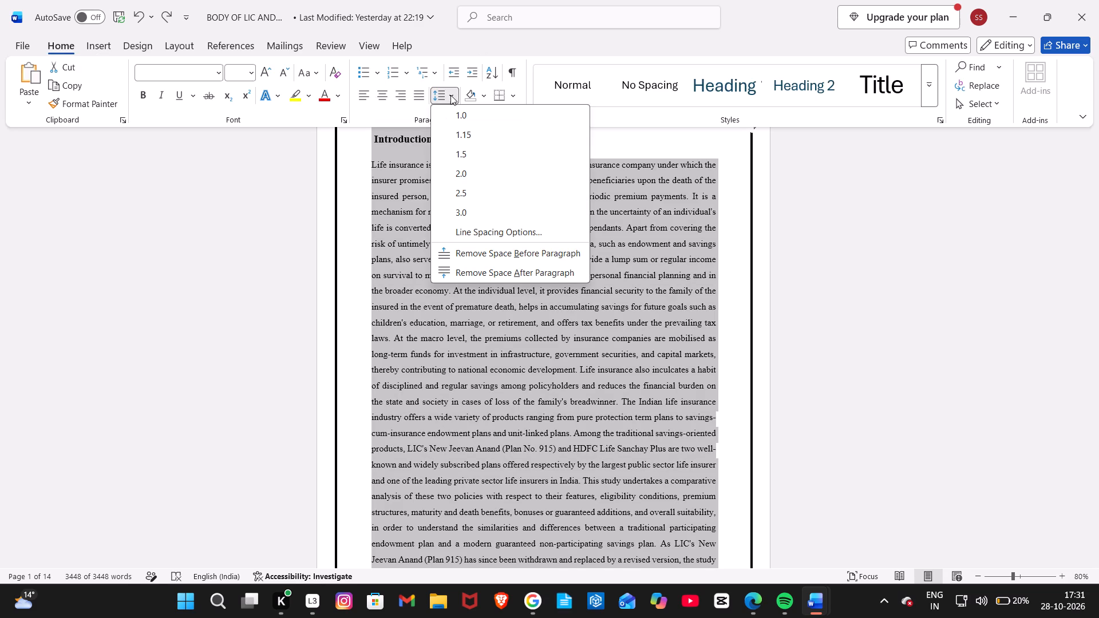
{"action": "left_click", "coordinate": [464, 150]}
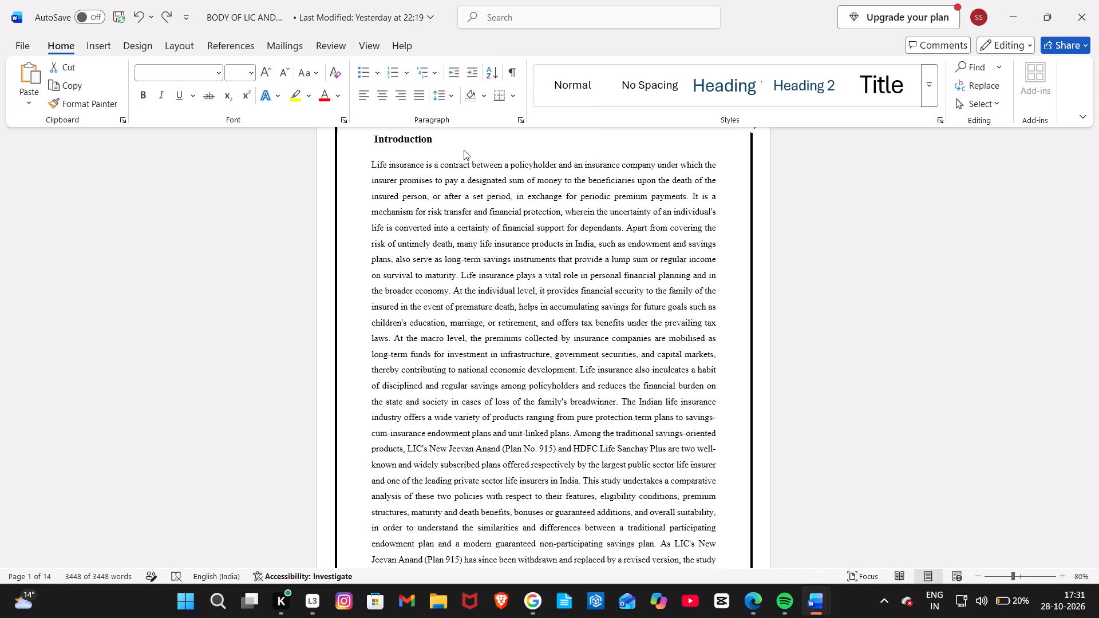
Review the line spacing and heading placement on pages 1 to 5, and clear the whole-document selection.
{"action": "scroll", "coordinate": [492, 241], "scroll_direction": "down", "scroll_amount": 6}
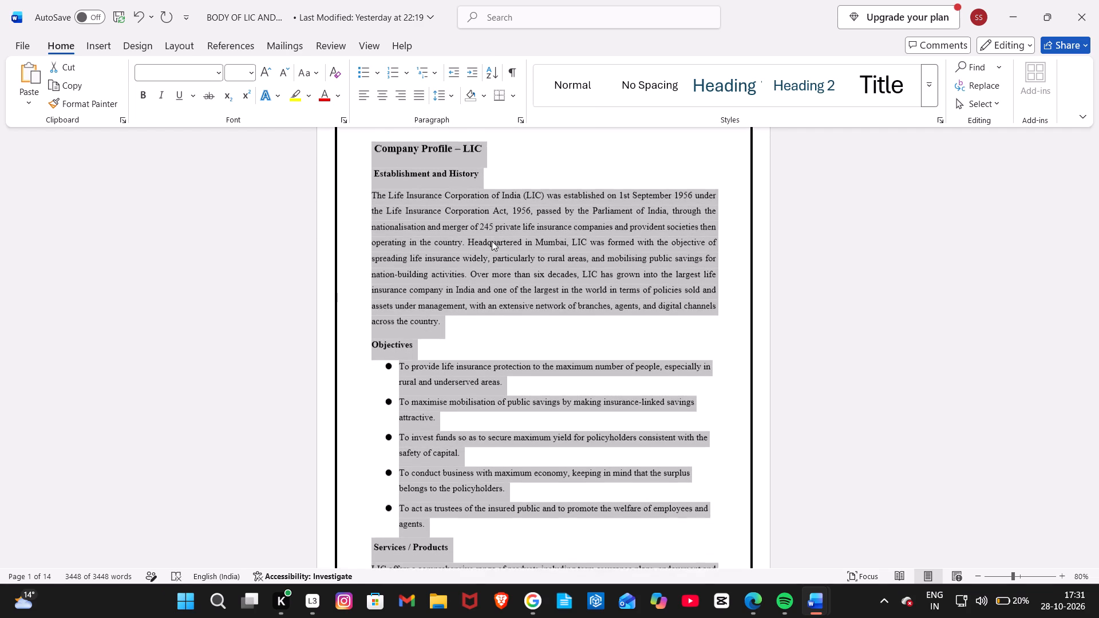
{"action": "scroll", "coordinate": [492, 241], "scroll_direction": "down", "scroll_amount": 5}
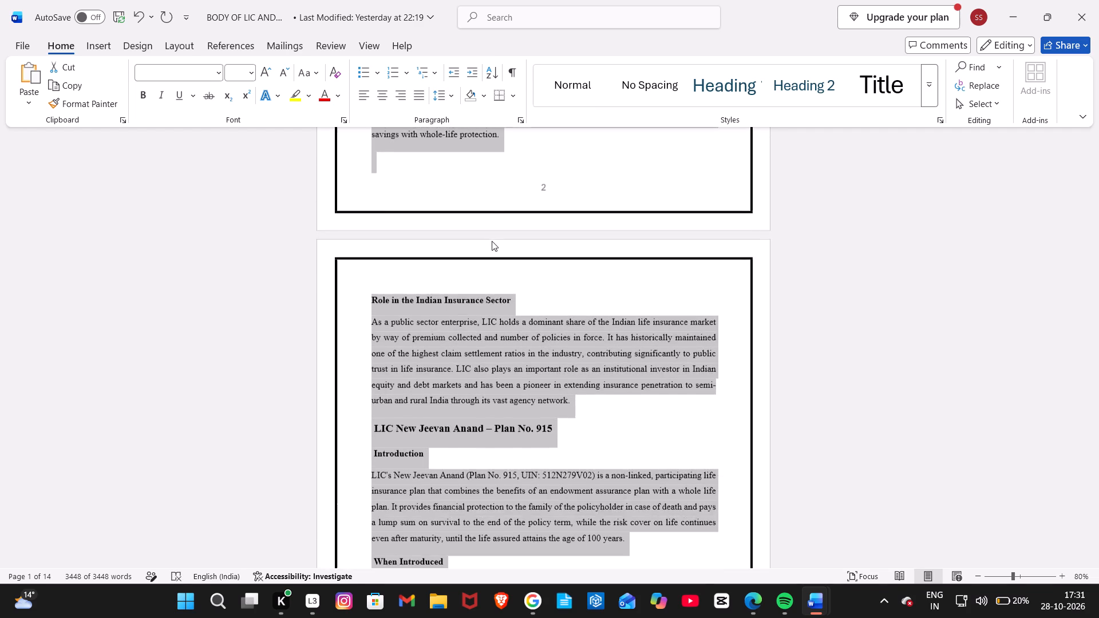
{"action": "scroll", "coordinate": [492, 241], "scroll_direction": "down", "scroll_amount": 4}
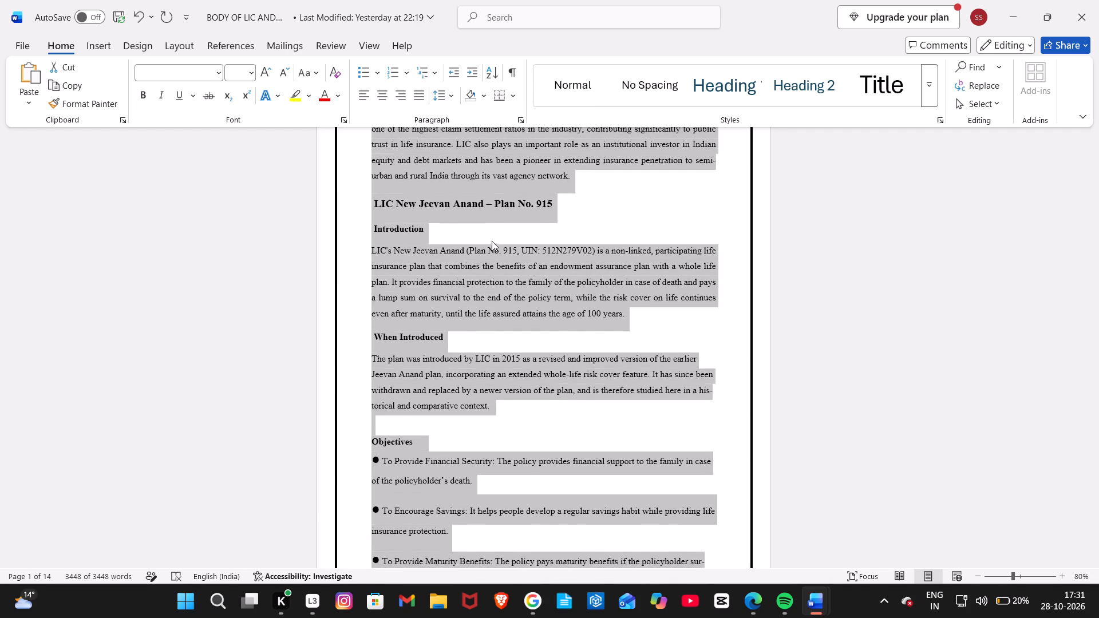
{"action": "scroll", "coordinate": [492, 241], "scroll_direction": "down", "scroll_amount": 1}
{"action": "left_click", "coordinate": [492, 276]}
{"action": "scroll", "coordinate": [492, 276], "scroll_direction": "down", "scroll_amount": 2}
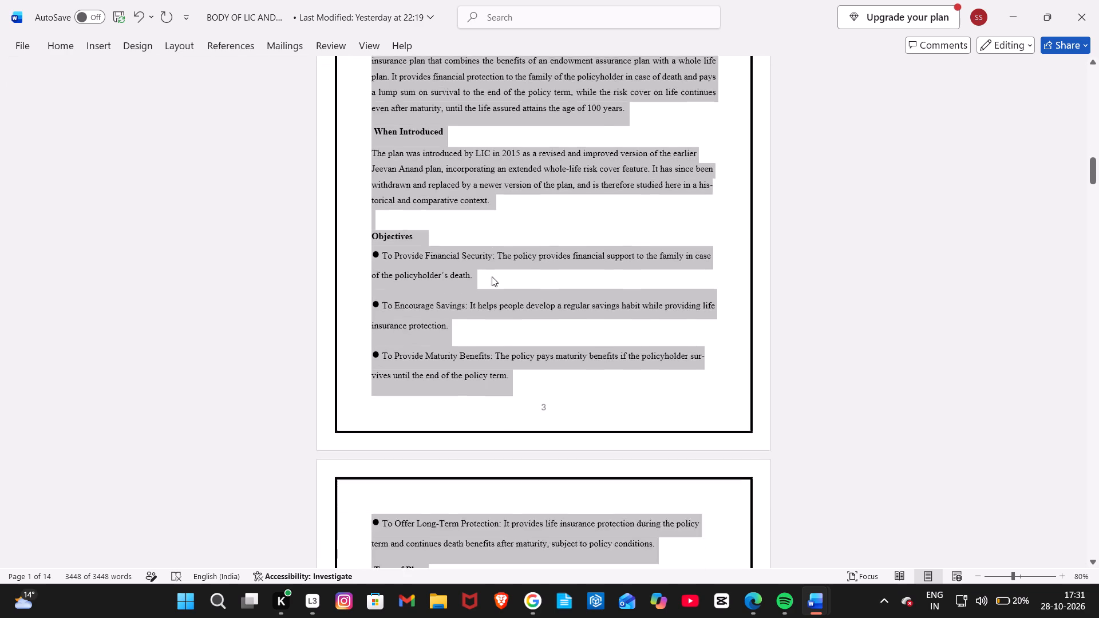
{"action": "scroll", "coordinate": [492, 276], "scroll_direction": "down", "scroll_amount": 5}
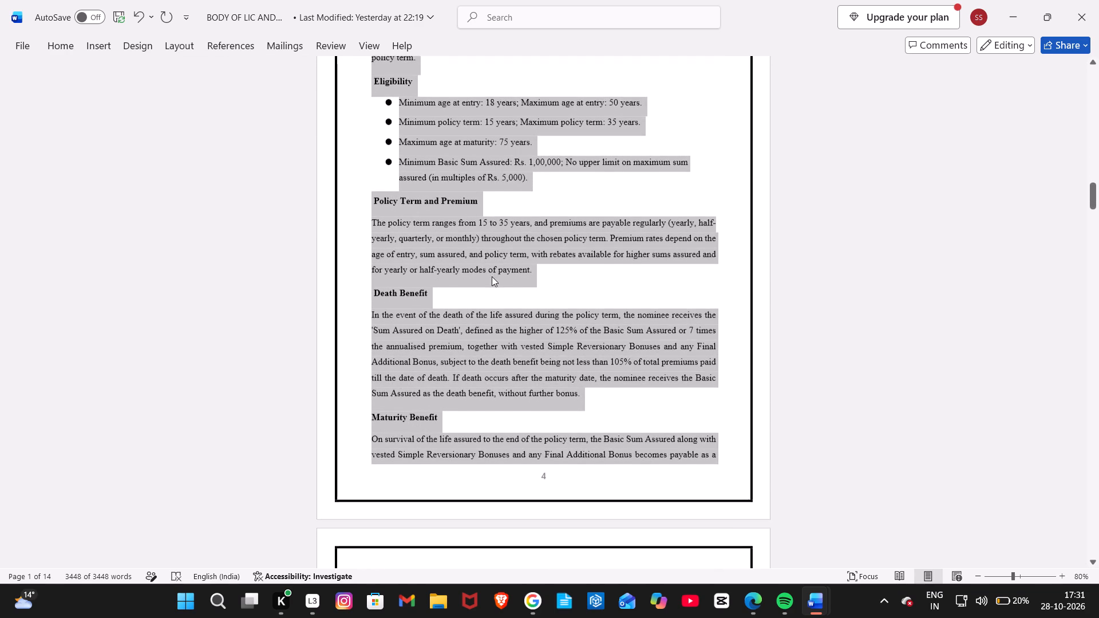
{"action": "scroll", "coordinate": [492, 276], "scroll_direction": "down", "scroll_amount": 3}
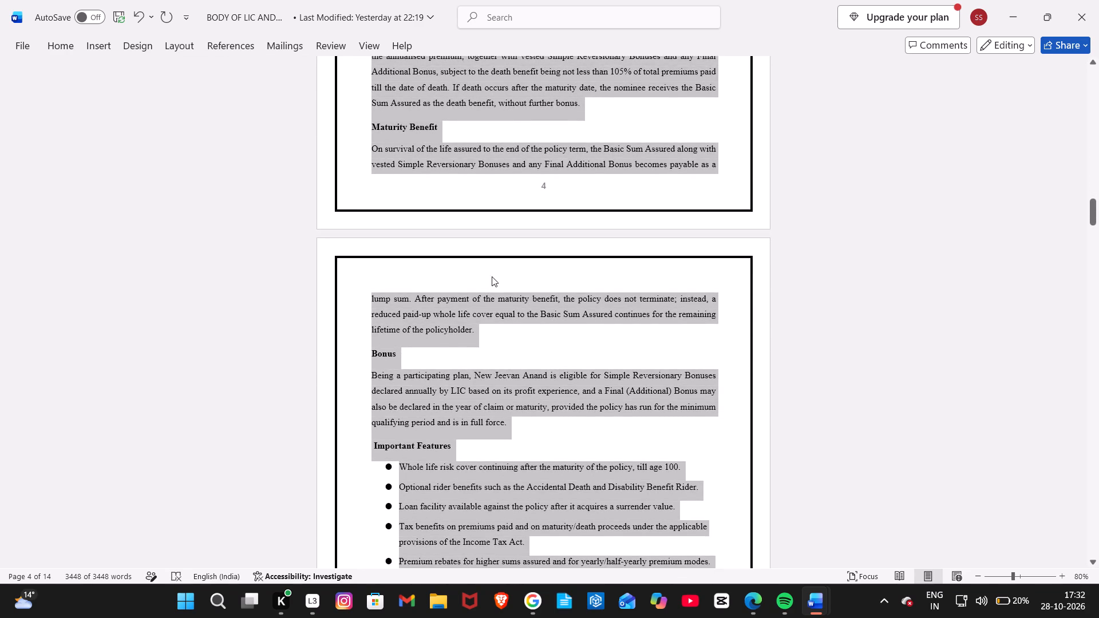
{"action": "scroll", "coordinate": [492, 276], "scroll_direction": "down", "scroll_amount": 3}
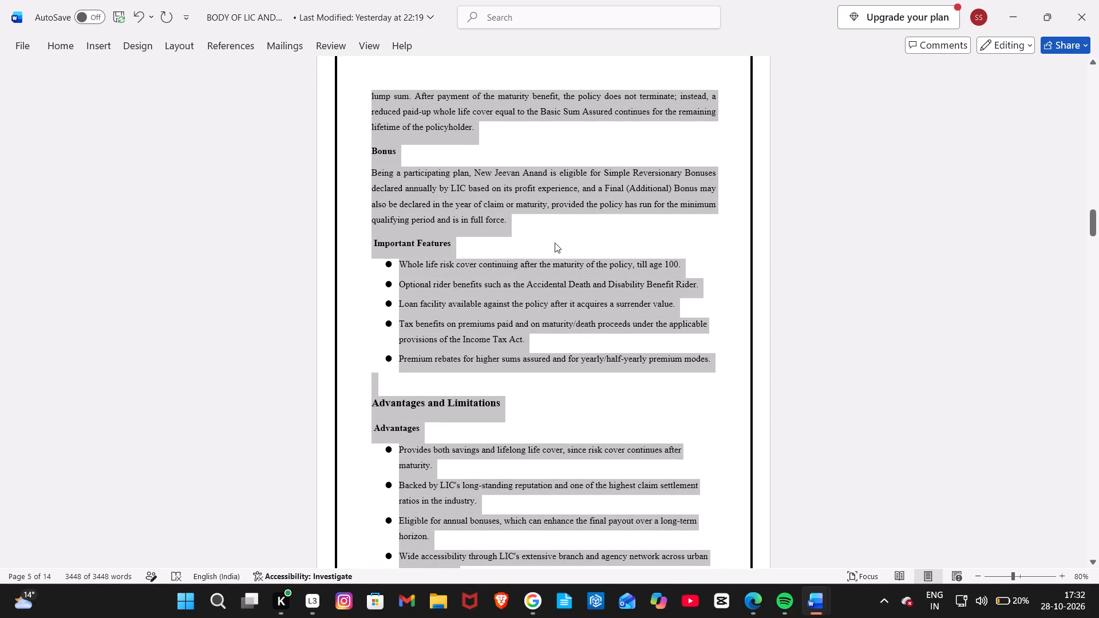
{"action": "left_click", "coordinate": [555, 243]}
{"action": "left_click", "coordinate": [555, 243]}
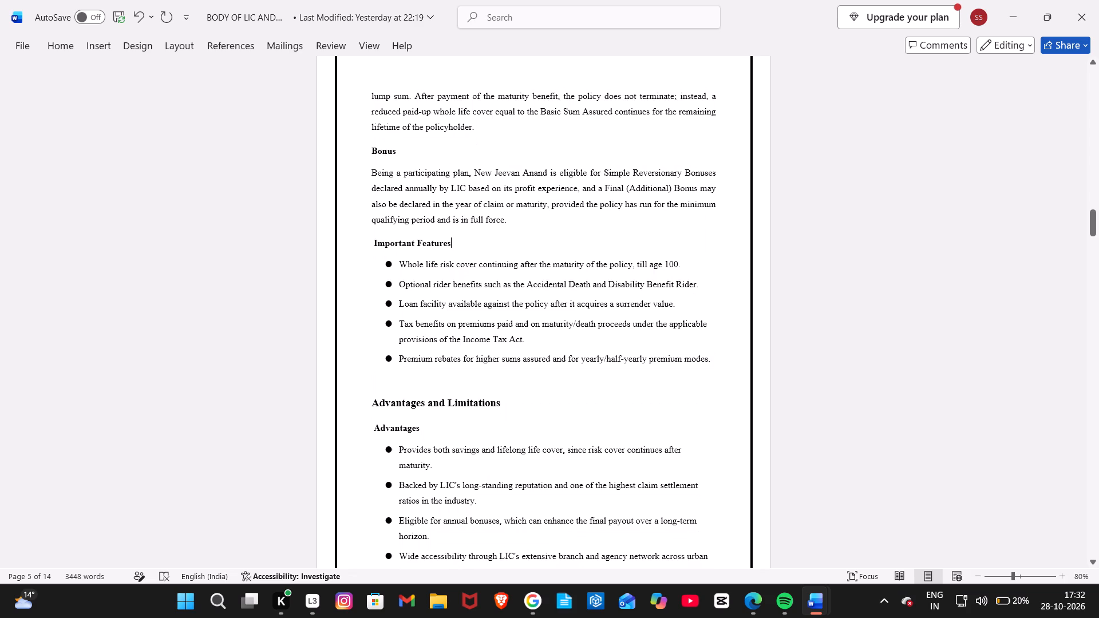
Examine spacing and page breaks from Advantages and Limitations through the HDFC Life profile and Sanchay Plus objectives on pages 5 to 8.
{"action": "scroll", "coordinate": [555, 243], "scroll_direction": "down", "scroll_amount": 1}
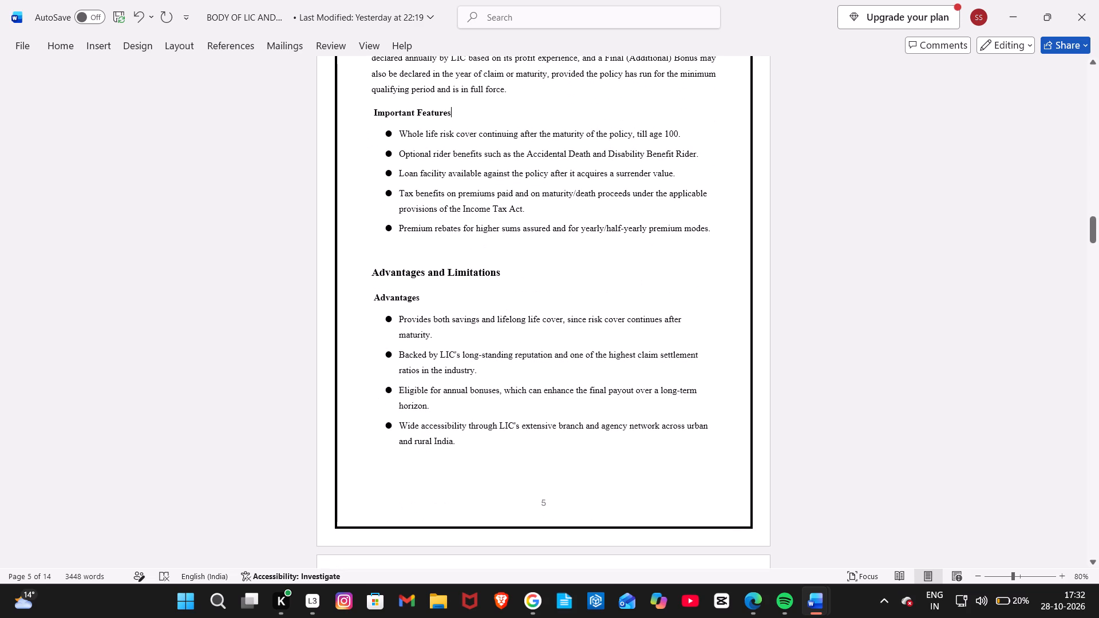
{"action": "scroll", "coordinate": [555, 243], "scroll_direction": "down", "scroll_amount": 3}
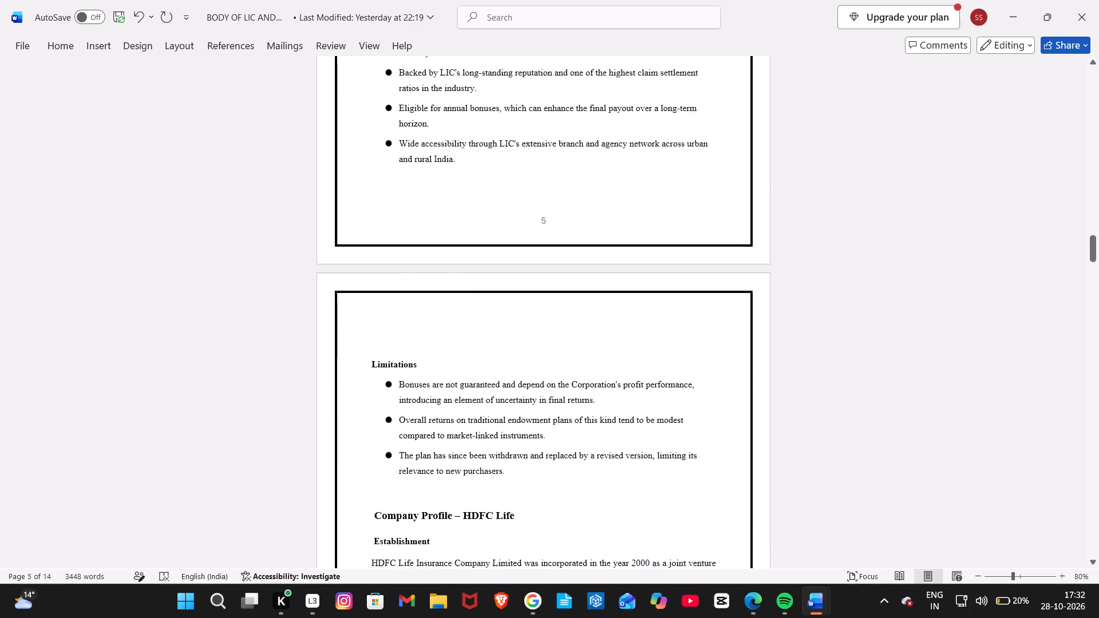
{"action": "scroll", "coordinate": [555, 243], "scroll_direction": "down", "scroll_amount": 3}
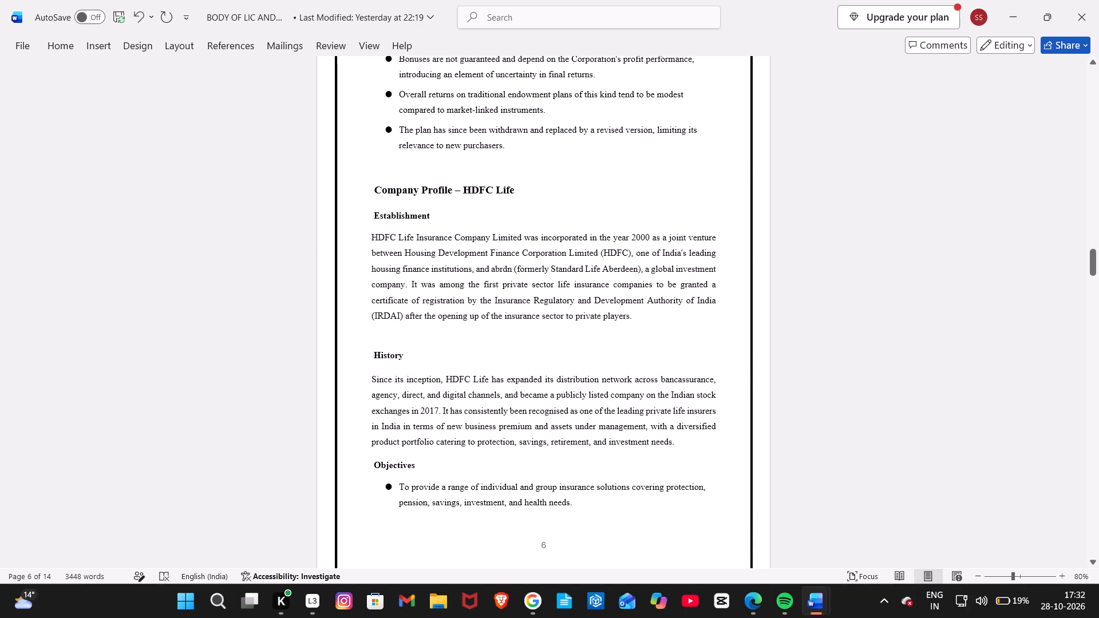
{"action": "scroll", "coordinate": [555, 243], "scroll_direction": "up", "scroll_amount": 1}
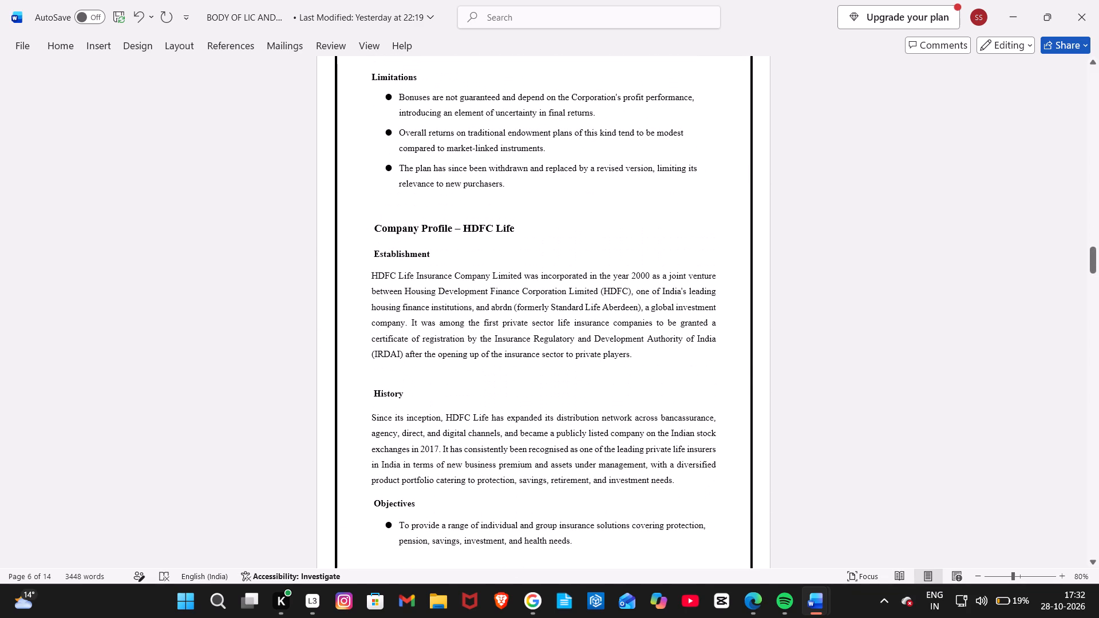
{"action": "scroll", "coordinate": [555, 243], "scroll_direction": "down", "scroll_amount": 1}
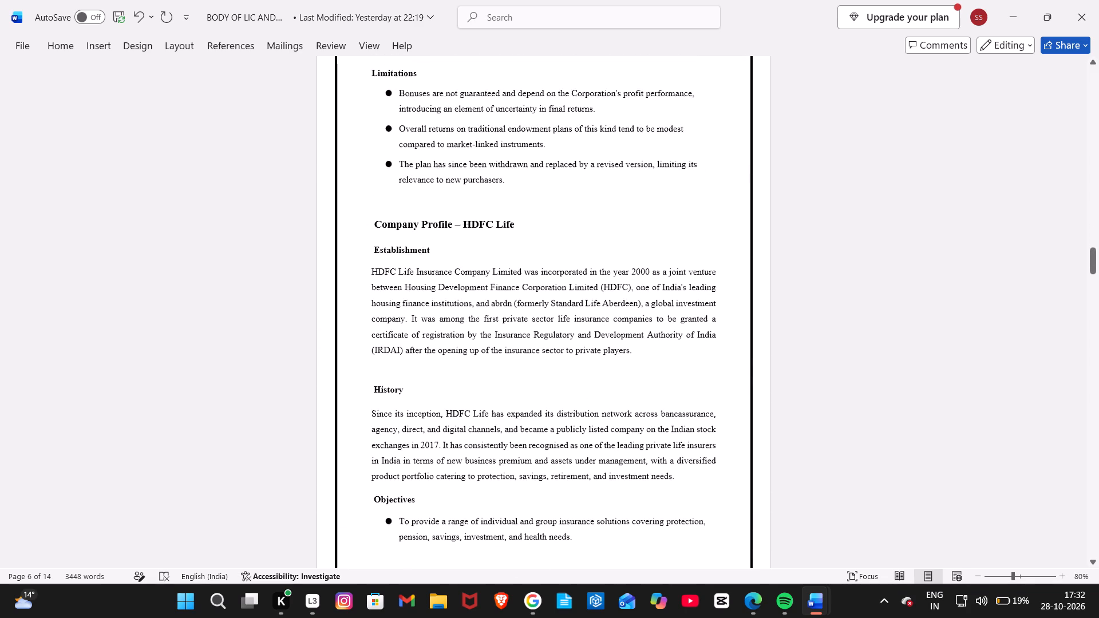
{"action": "scroll", "coordinate": [555, 243], "scroll_direction": "down", "scroll_amount": 6}
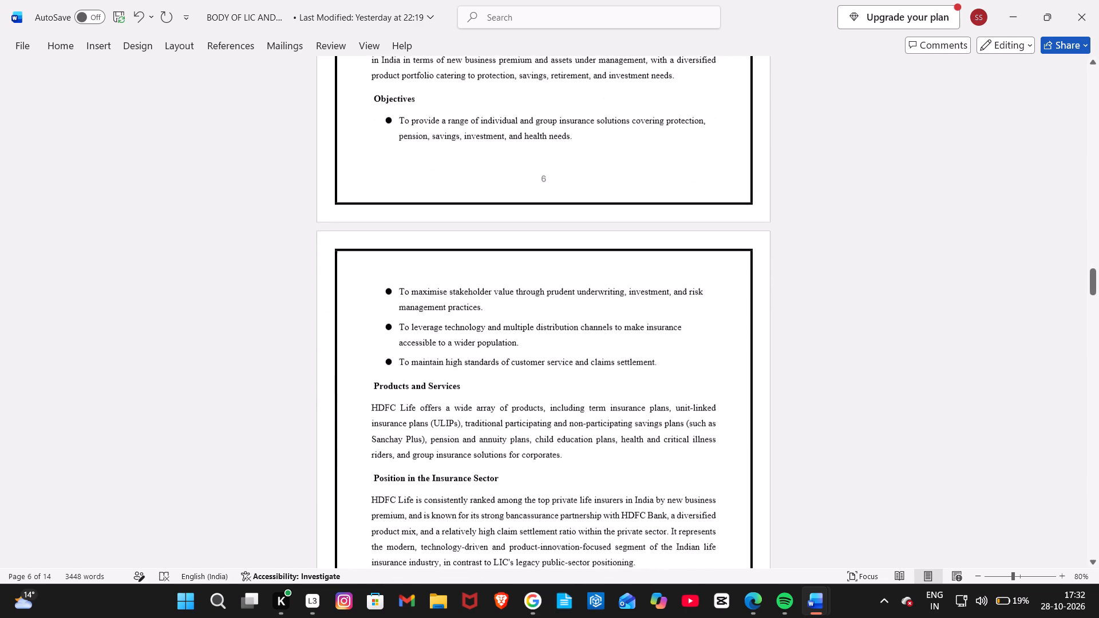
{"action": "scroll", "coordinate": [555, 243], "scroll_direction": "down", "scroll_amount": 1}
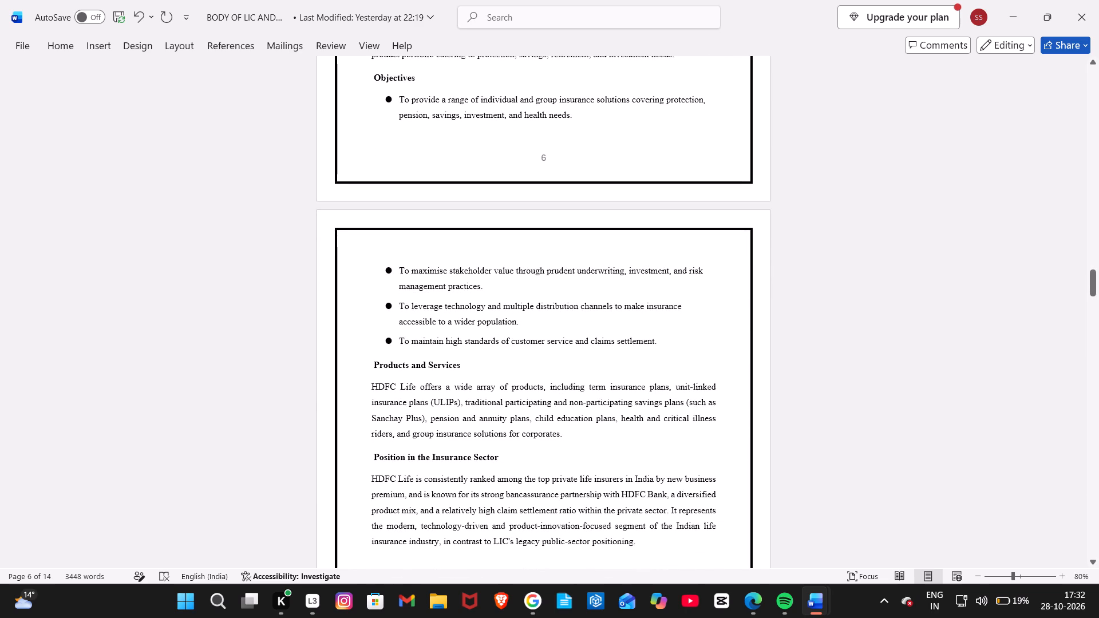
{"action": "scroll", "coordinate": [555, 243], "scroll_direction": "up", "scroll_amount": 1}
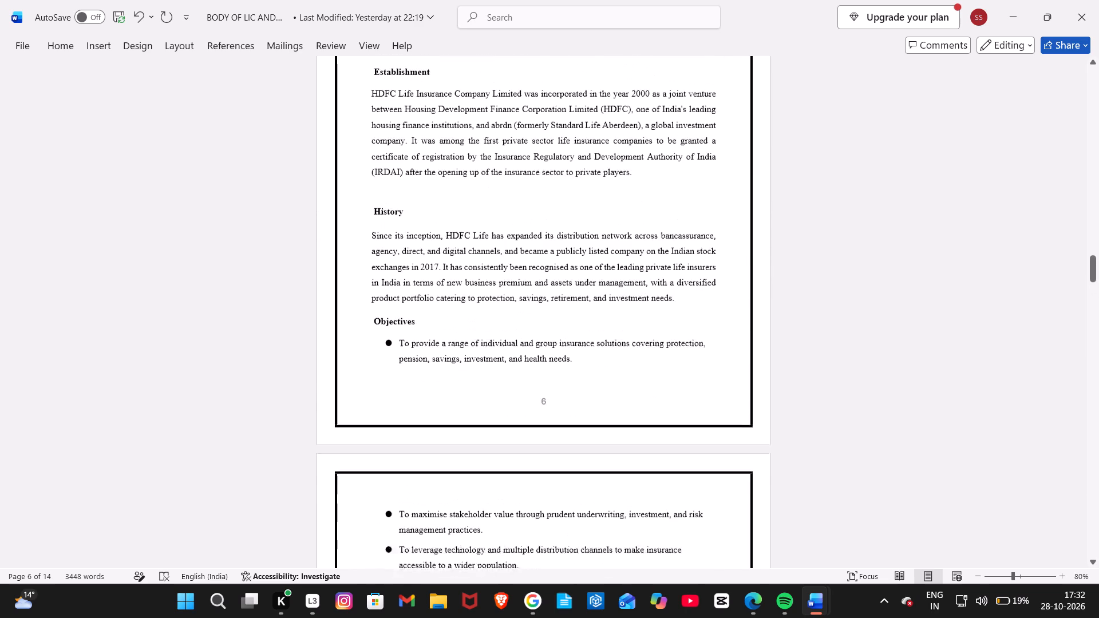
{"action": "scroll", "coordinate": [555, 243], "scroll_direction": "up", "scroll_amount": 1}
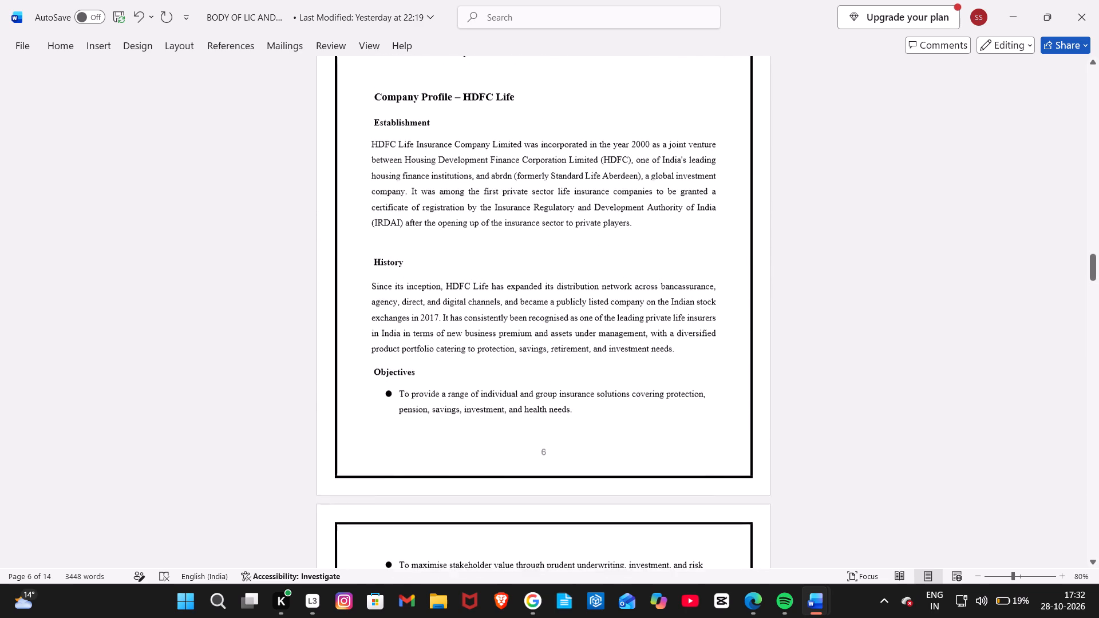
{"action": "scroll", "coordinate": [555, 243], "scroll_direction": "down", "scroll_amount": 1}
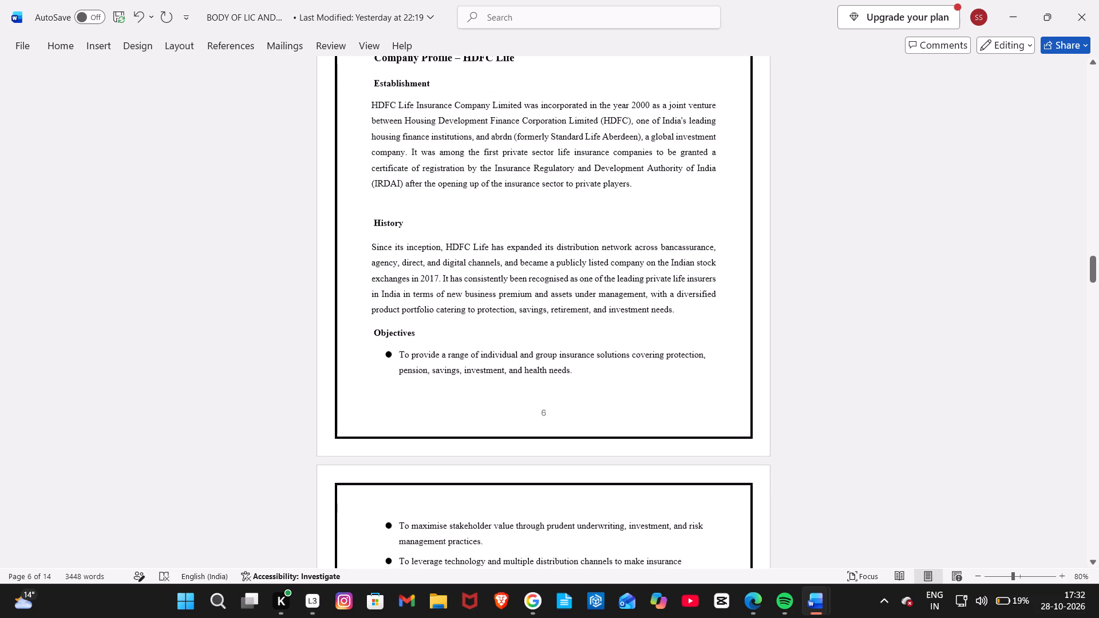
{"action": "scroll", "coordinate": [555, 243], "scroll_direction": "down", "scroll_amount": 4}
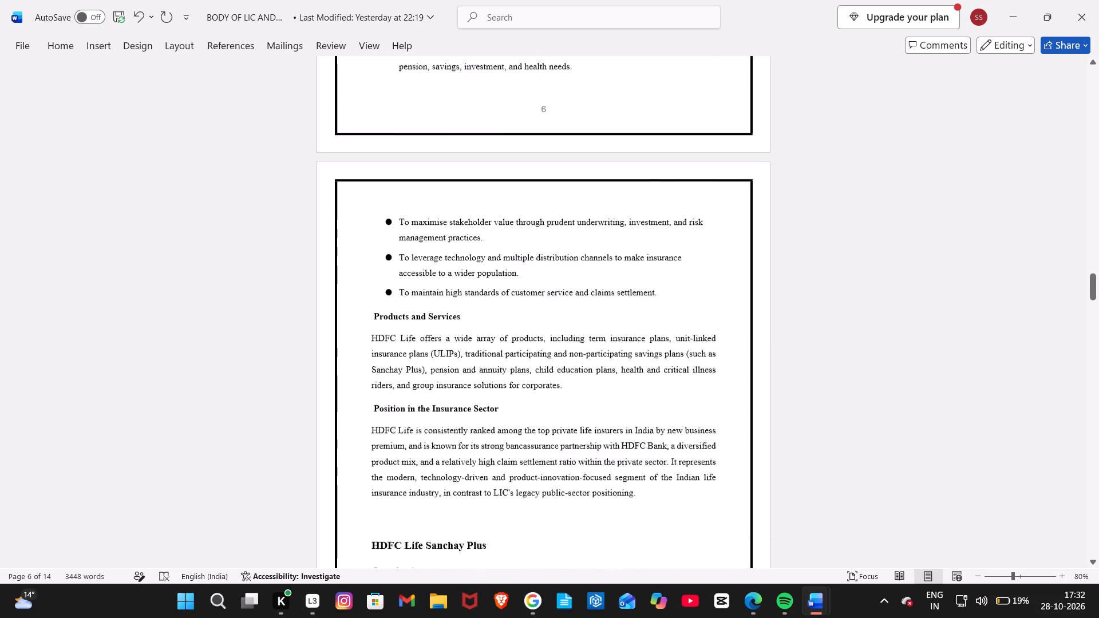
{"action": "scroll", "coordinate": [555, 243], "scroll_direction": "down", "scroll_amount": 5}
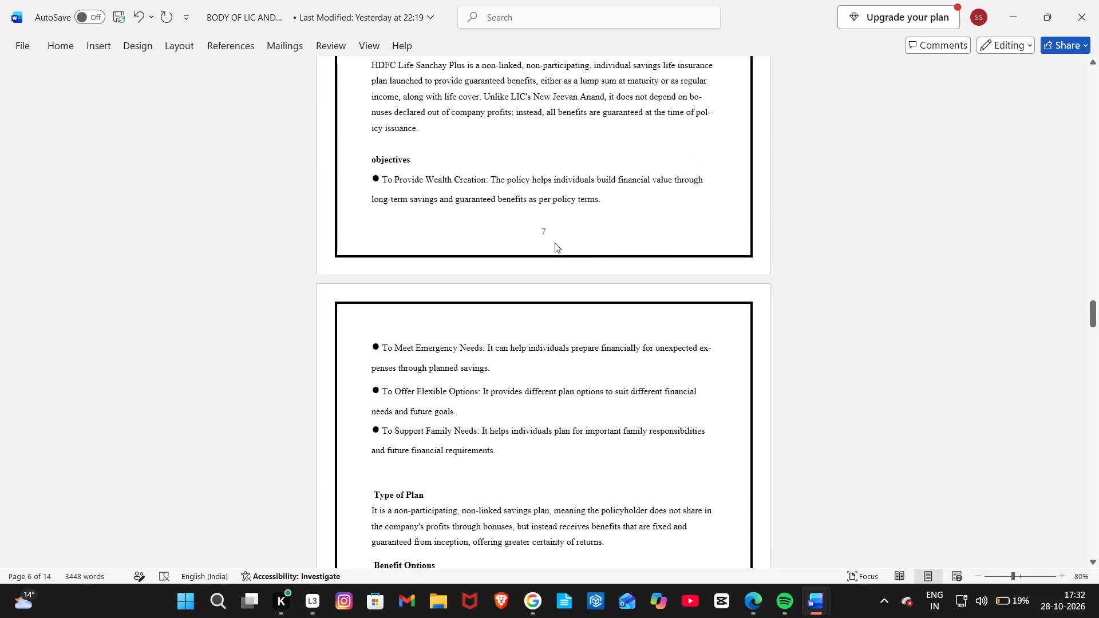
{"action": "scroll", "coordinate": [555, 243], "scroll_direction": "up", "scroll_amount": 2}
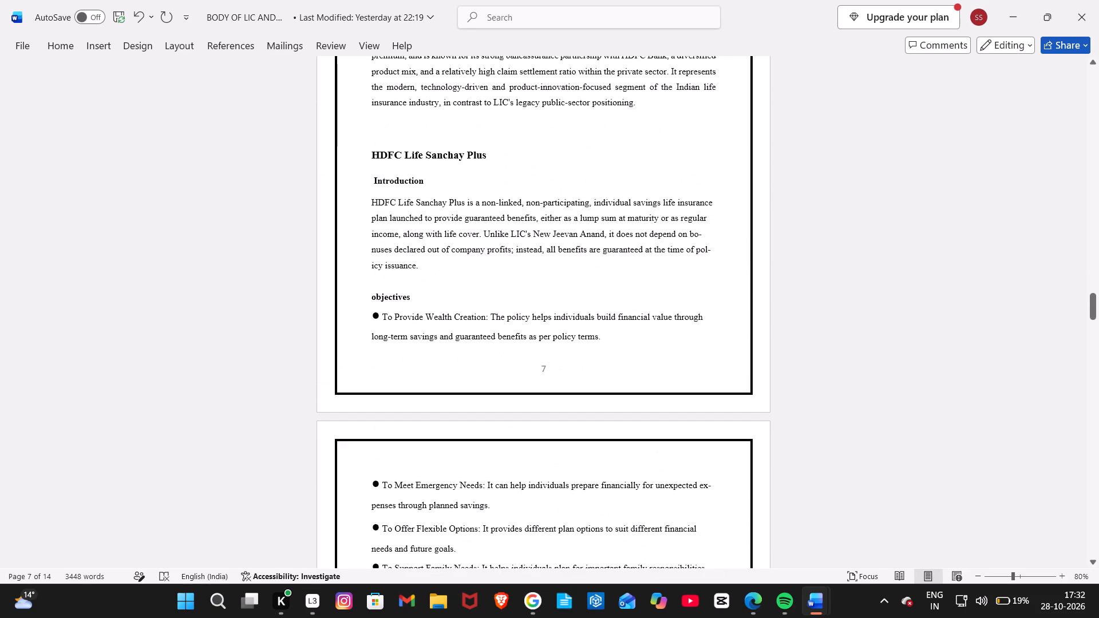
Delete the blank line above the Type of Plan heading in the HDFC Life Sanchay Plus section on page 8.
{"action": "scroll", "coordinate": [555, 243], "scroll_direction": "down", "scroll_amount": 3}
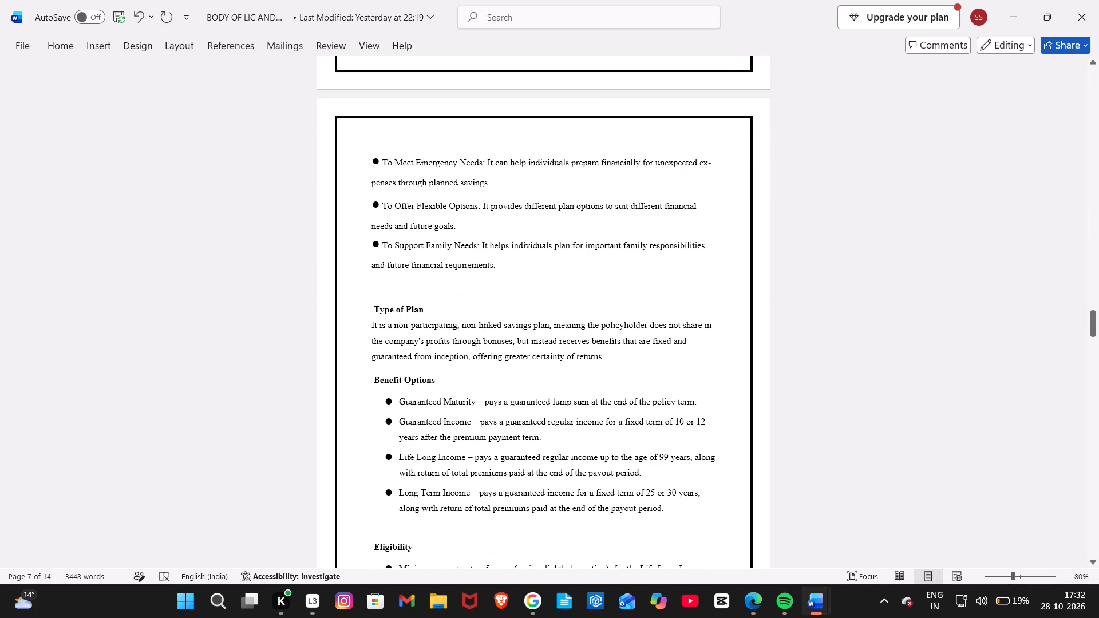
{"action": "left_click", "coordinate": [375, 286]}
{"action": "key", "text": "BackSpace"}
{"action": "scroll", "coordinate": [375, 286], "scroll_direction": "down", "scroll_amount": 1}
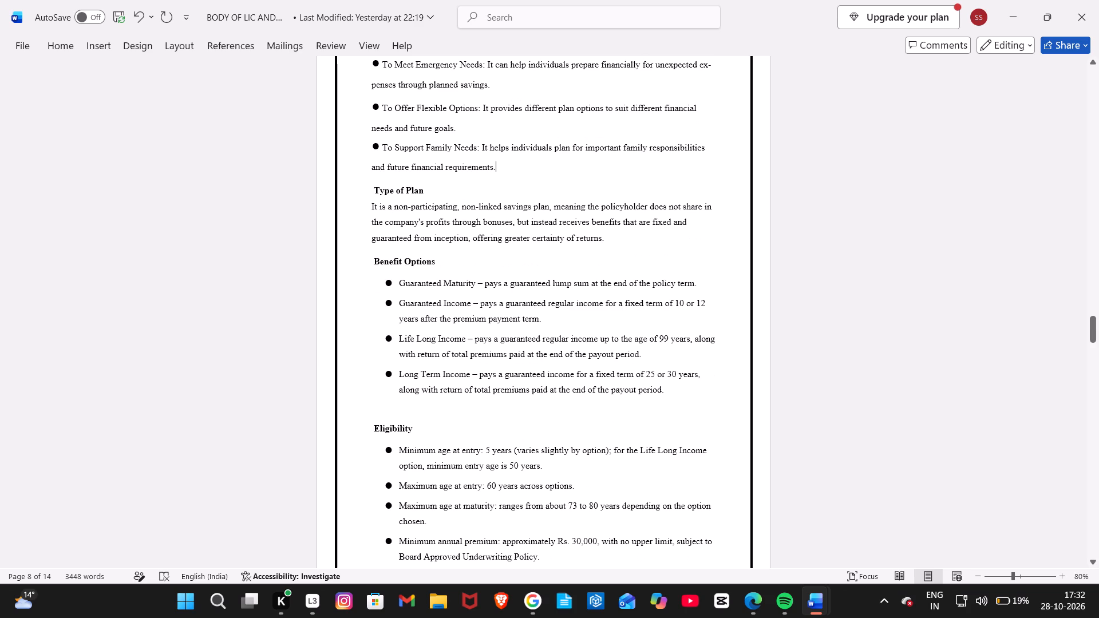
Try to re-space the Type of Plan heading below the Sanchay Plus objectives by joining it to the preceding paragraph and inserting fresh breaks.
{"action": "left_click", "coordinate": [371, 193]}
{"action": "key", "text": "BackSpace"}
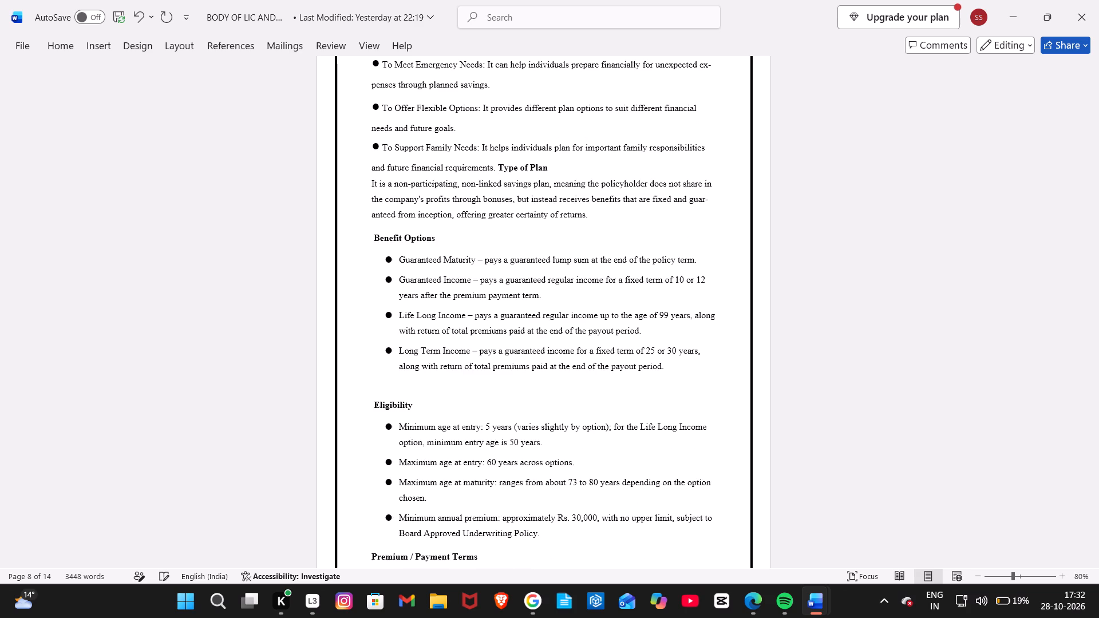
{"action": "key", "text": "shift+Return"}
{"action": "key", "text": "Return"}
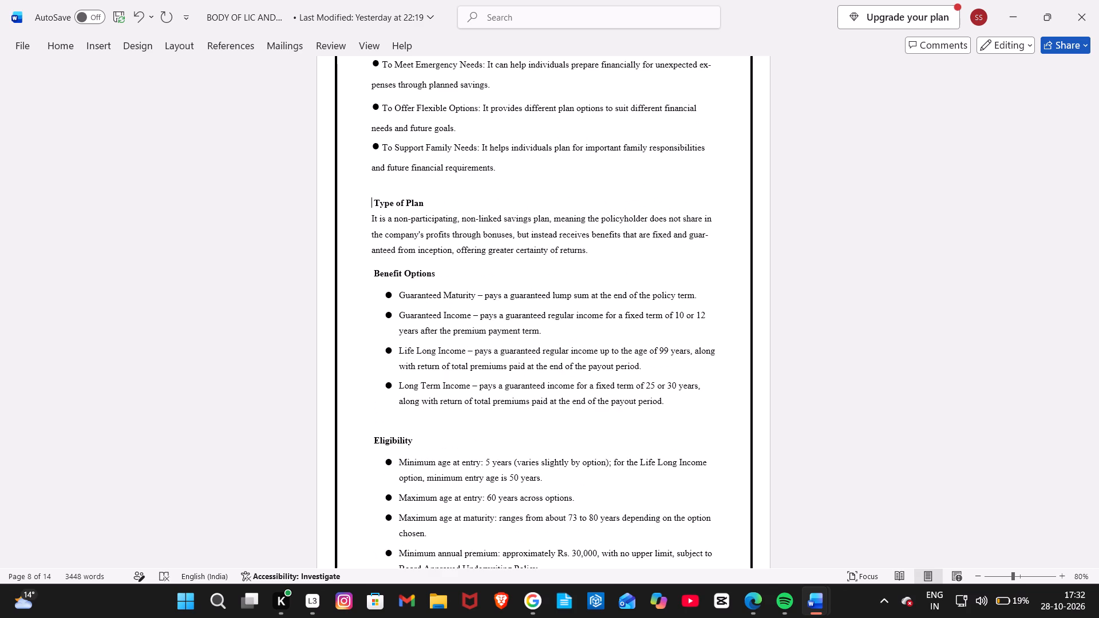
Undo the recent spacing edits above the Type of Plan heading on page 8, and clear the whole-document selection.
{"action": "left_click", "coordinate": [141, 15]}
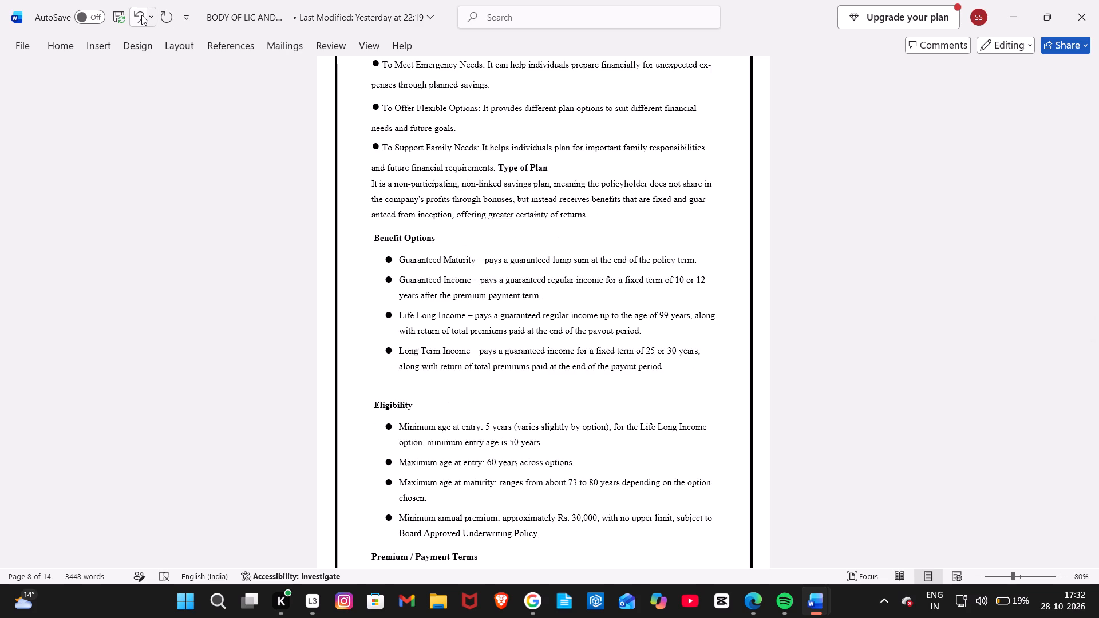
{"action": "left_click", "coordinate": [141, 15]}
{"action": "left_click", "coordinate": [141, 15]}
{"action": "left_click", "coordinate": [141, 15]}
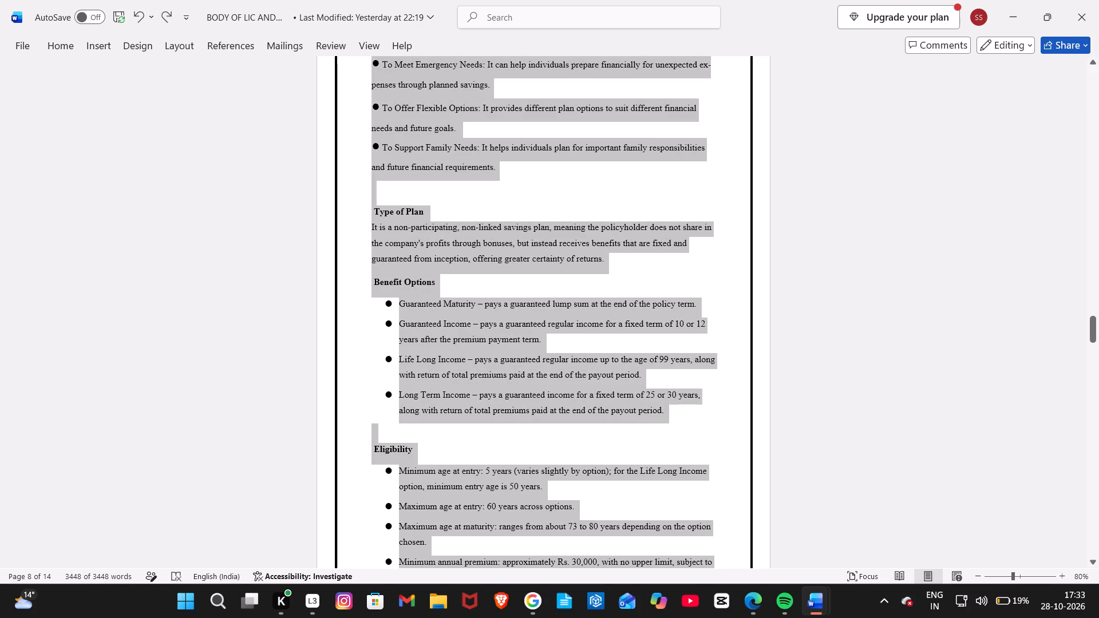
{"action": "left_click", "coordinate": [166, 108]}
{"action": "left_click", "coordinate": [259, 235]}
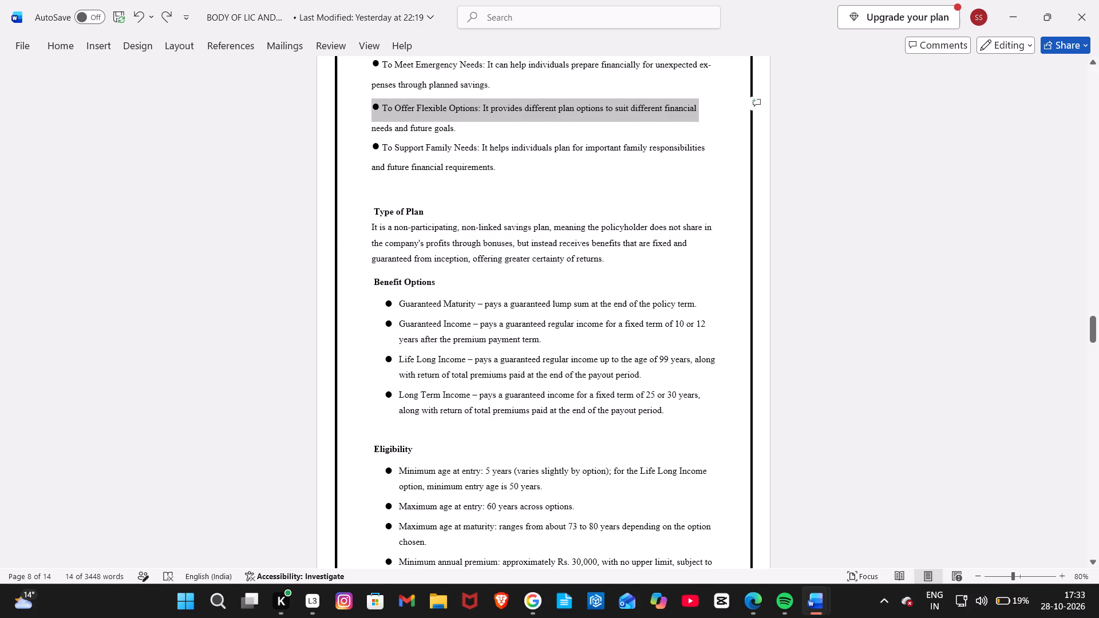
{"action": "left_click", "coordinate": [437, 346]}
Delete the blank line between the Premium / Payment Terms paragraph and the Guaranteed Benefits heading on page 9.
{"action": "scroll", "coordinate": [437, 346], "scroll_direction": "down", "scroll_amount": 1}
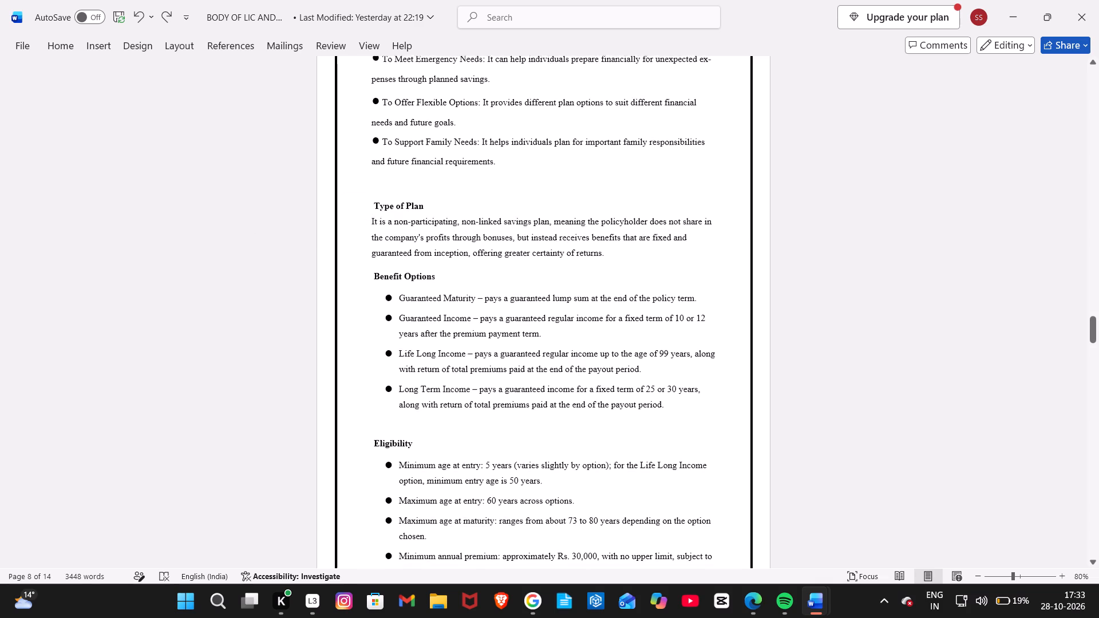
{"action": "scroll", "coordinate": [437, 346], "scroll_direction": "down", "scroll_amount": 1}
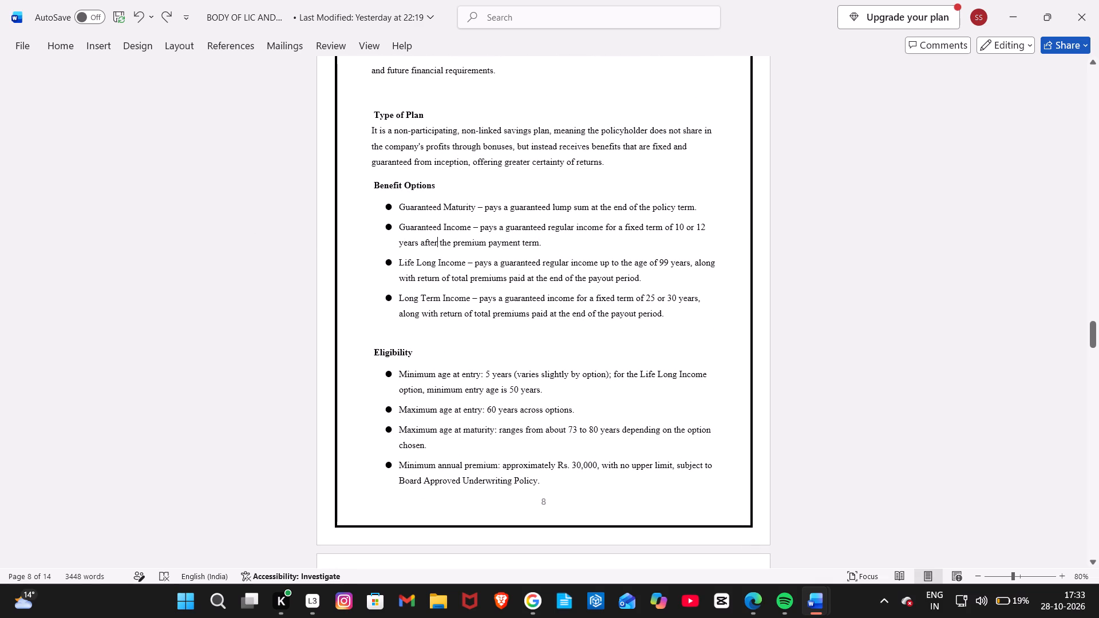
{"action": "scroll", "coordinate": [416, 324], "scroll_direction": "down", "scroll_amount": 1}
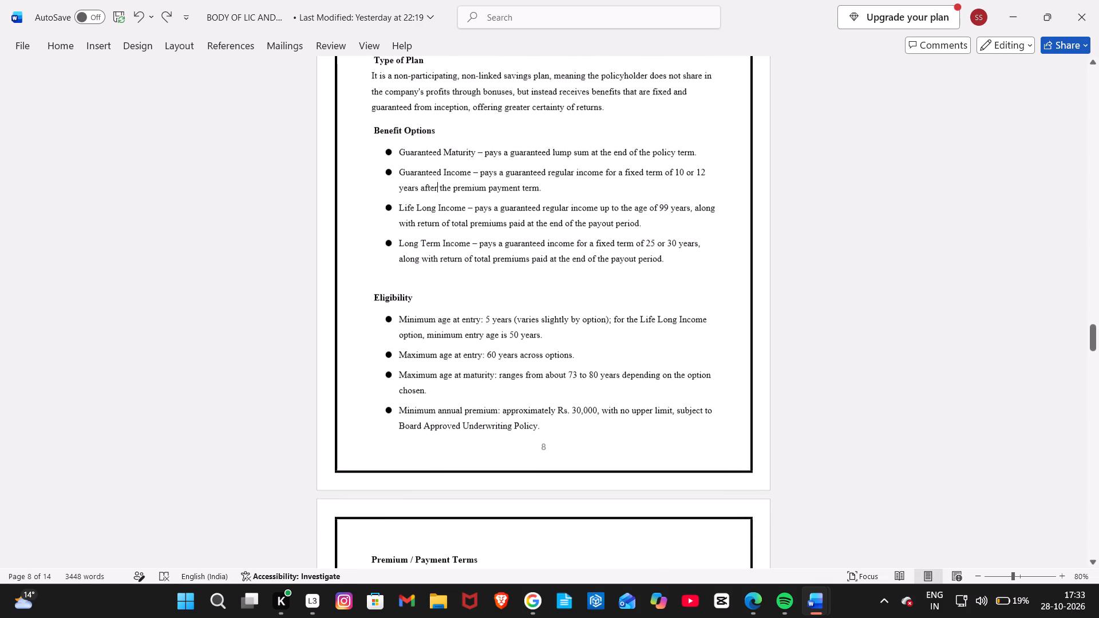
{"action": "scroll", "coordinate": [416, 324], "scroll_direction": "down", "scroll_amount": 3}
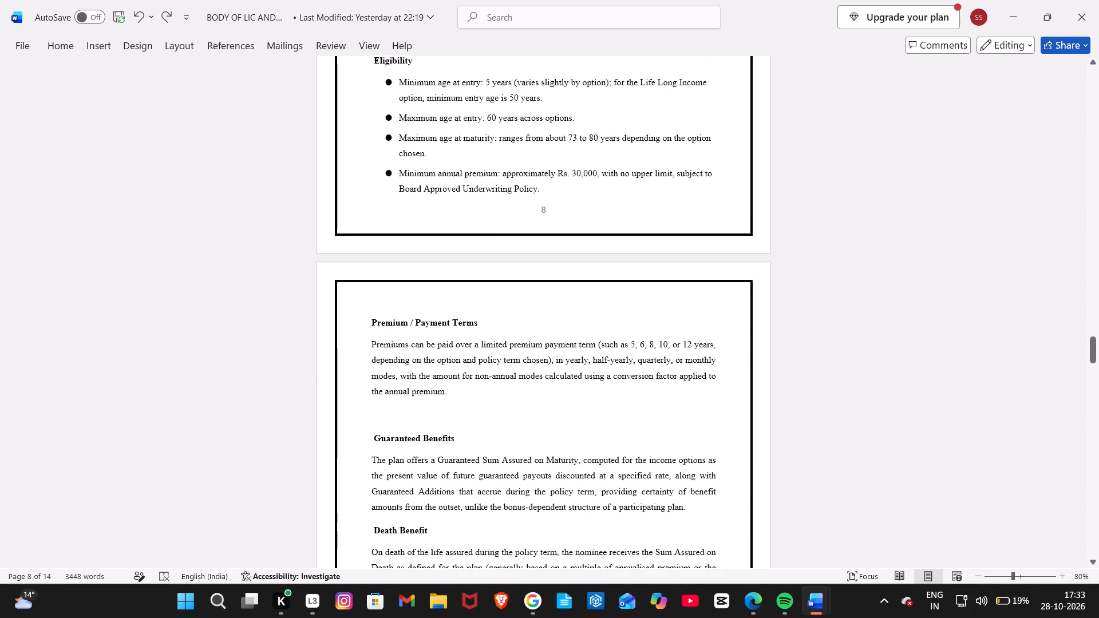
{"action": "scroll", "coordinate": [416, 324], "scroll_direction": "down", "scroll_amount": 1}
{"action": "left_click", "coordinate": [380, 377]}
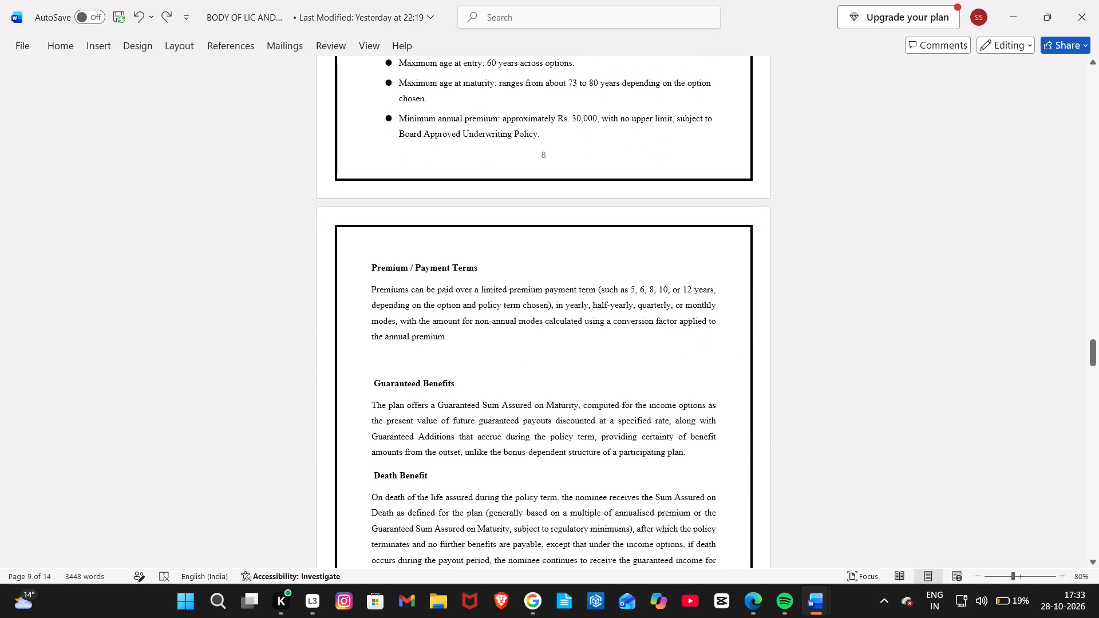
{"action": "left_click", "coordinate": [379, 369]}
{"action": "key", "text": "BackSpace"}
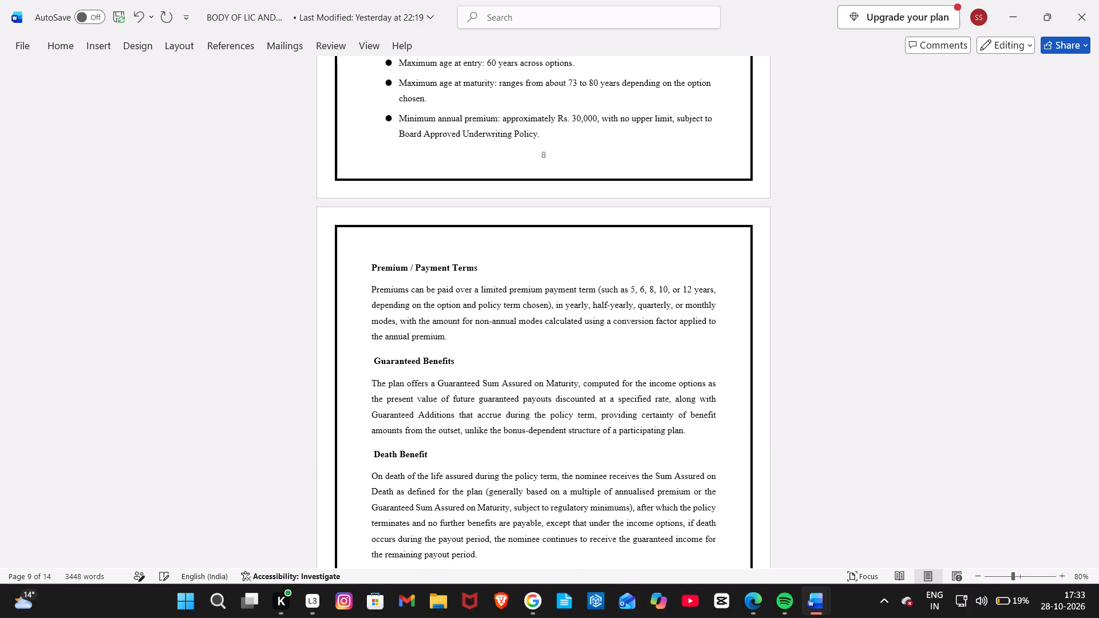
Examine heading spacing and page breaks from Guaranteed Benefits through Comparative Analysis on pages 9 and 10.
{"action": "scroll", "coordinate": [379, 369], "scroll_direction": "down", "scroll_amount": 2}
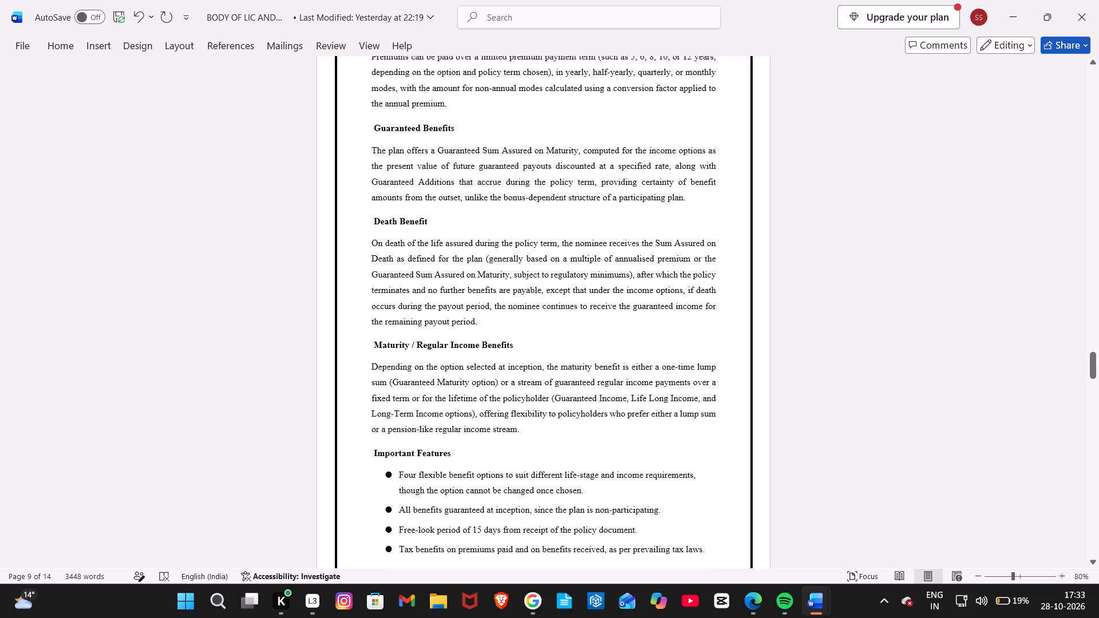
{"action": "scroll", "coordinate": [442, 402], "scroll_direction": "down", "scroll_amount": 2}
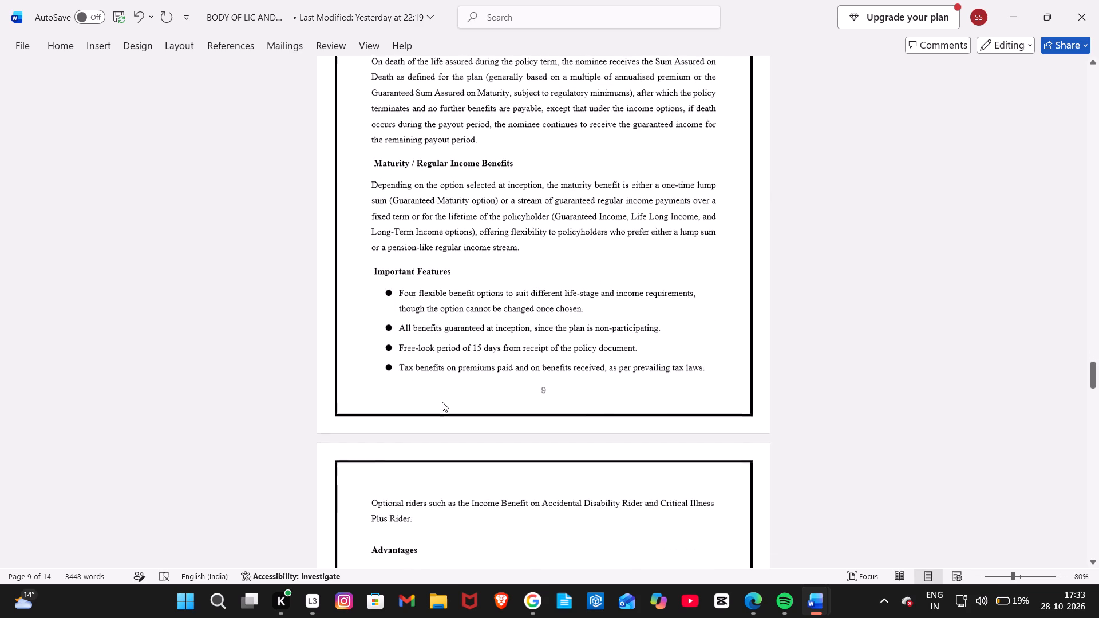
{"action": "scroll", "coordinate": [442, 402], "scroll_direction": "down", "scroll_amount": 1}
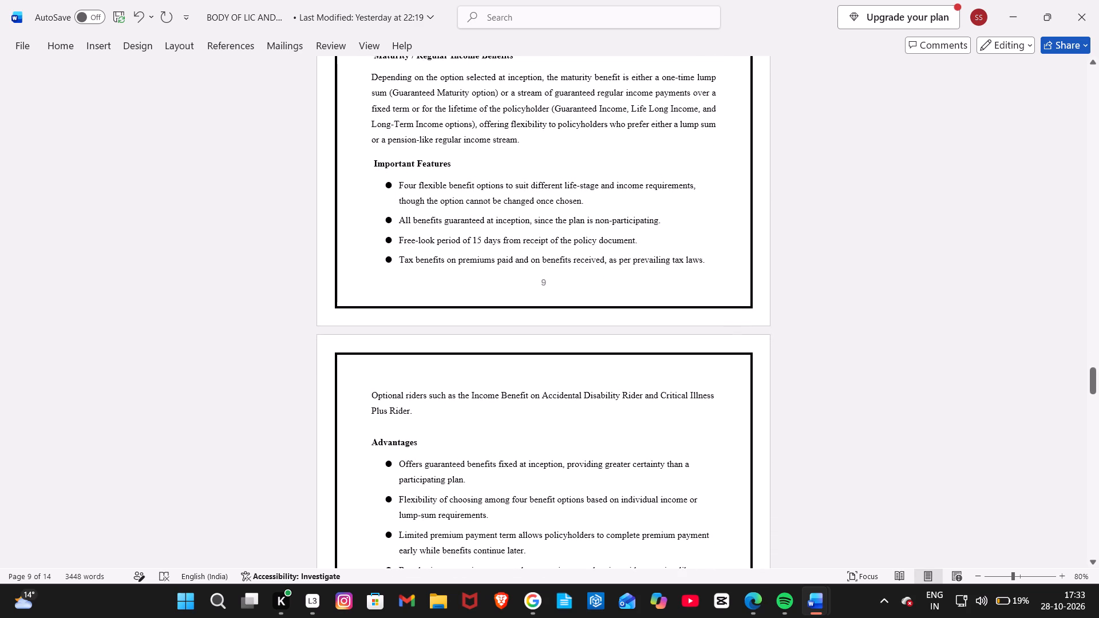
{"action": "scroll", "coordinate": [433, 435], "scroll_direction": "down", "scroll_amount": 3}
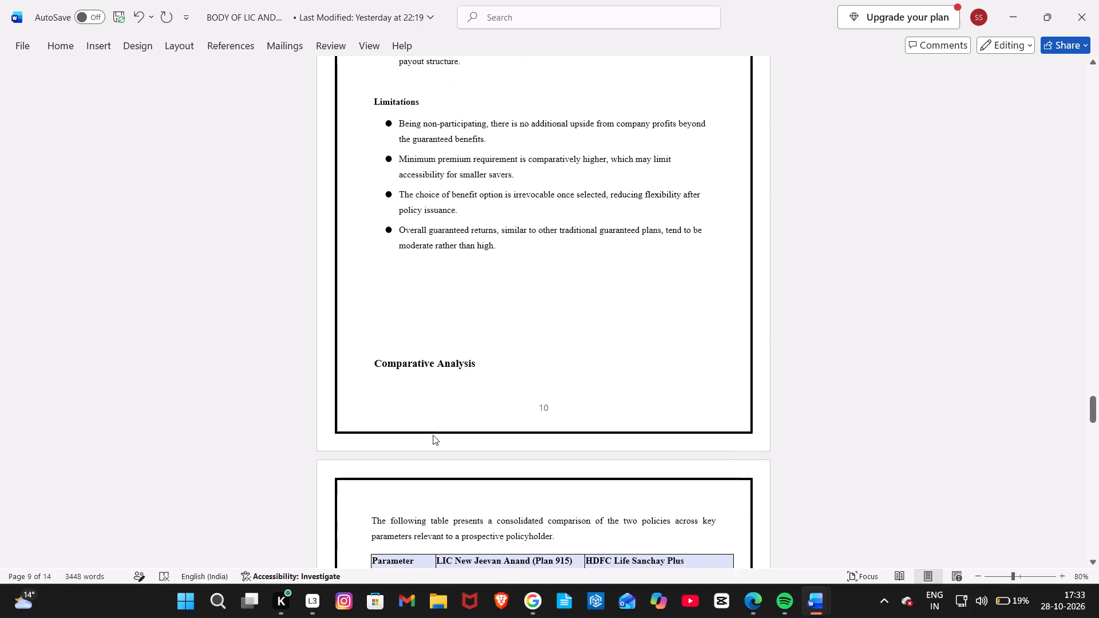
{"action": "scroll", "coordinate": [433, 435], "scroll_direction": "up", "scroll_amount": 3}
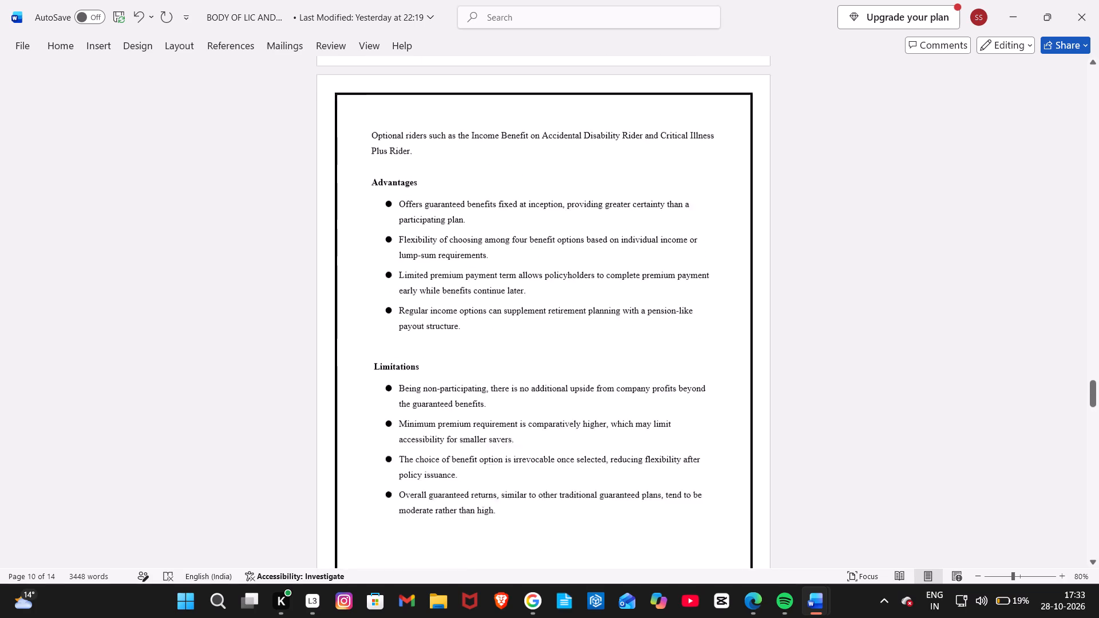
{"action": "scroll", "coordinate": [433, 435], "scroll_direction": "up", "scroll_amount": 4}
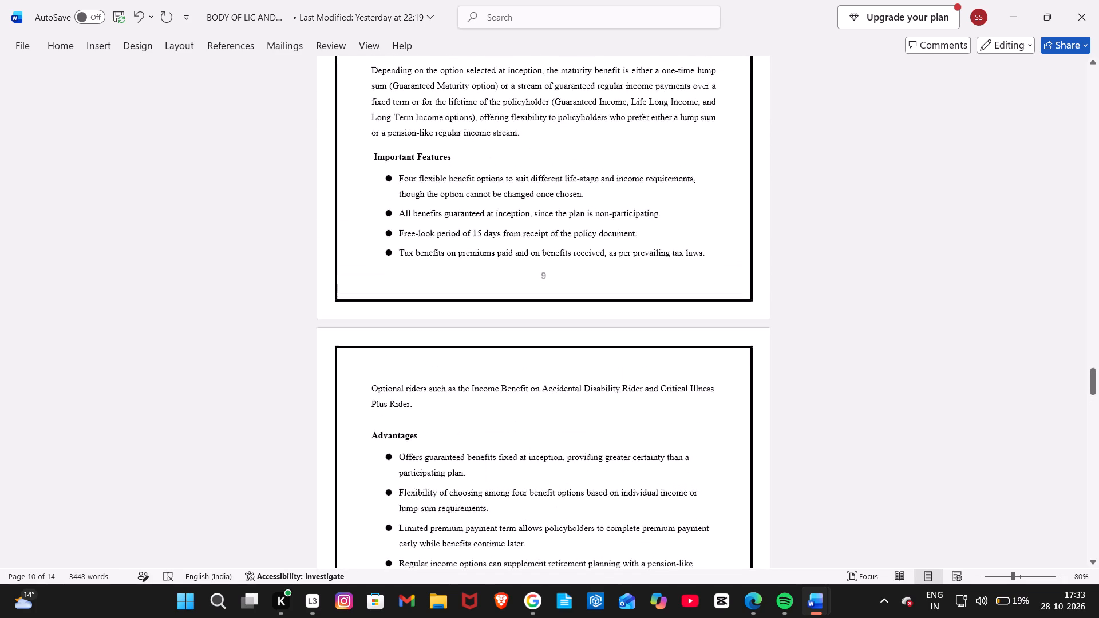
{"action": "scroll", "coordinate": [433, 435], "scroll_direction": "up", "scroll_amount": 4}
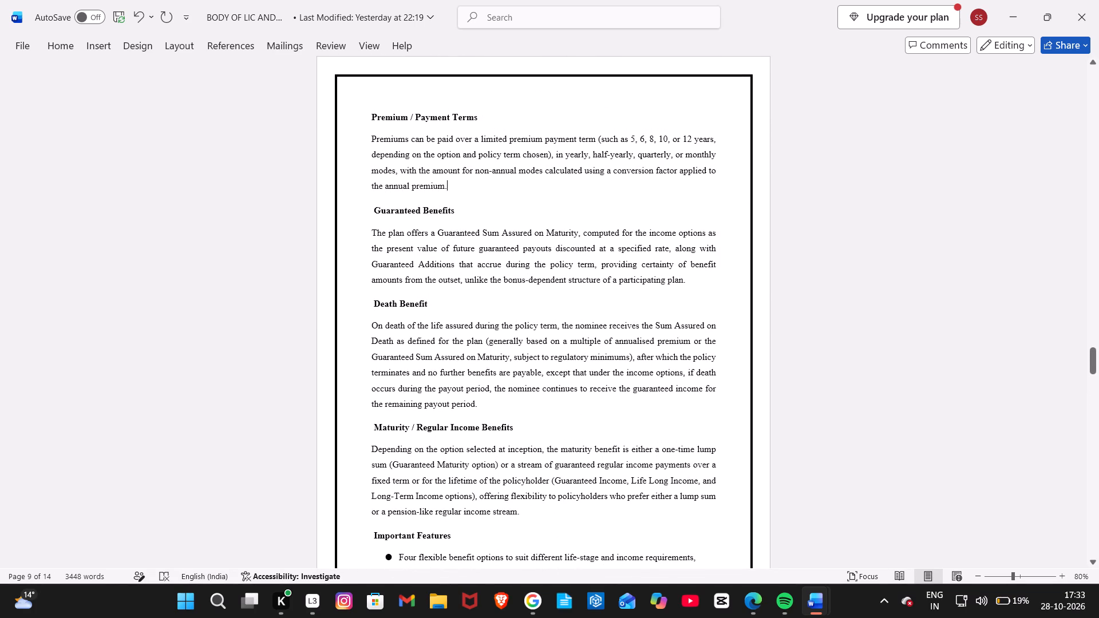
Insert a blank line above each of the Death Benefit, Maturity / Regular Income Benefits and Important Features headings on page 9.
{"action": "left_click", "coordinate": [550, 290]}
{"action": "left_click", "coordinate": [689, 279]}
{"action": "key", "text": "shift+Return"}
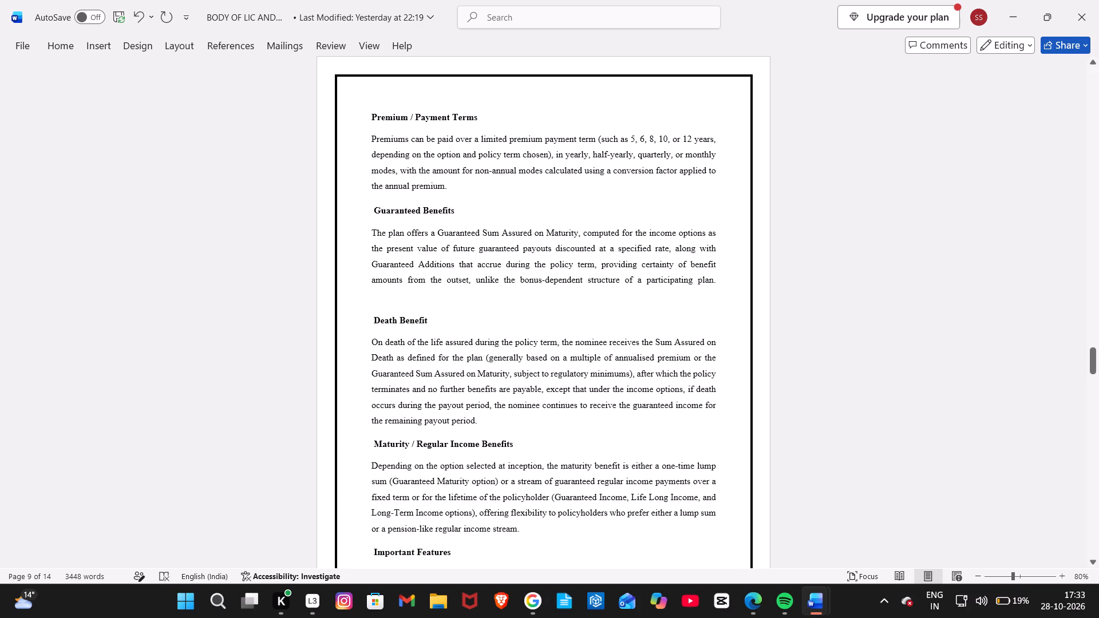
{"action": "left_click", "coordinate": [524, 423]}
{"action": "key", "text": "shift+Return"}
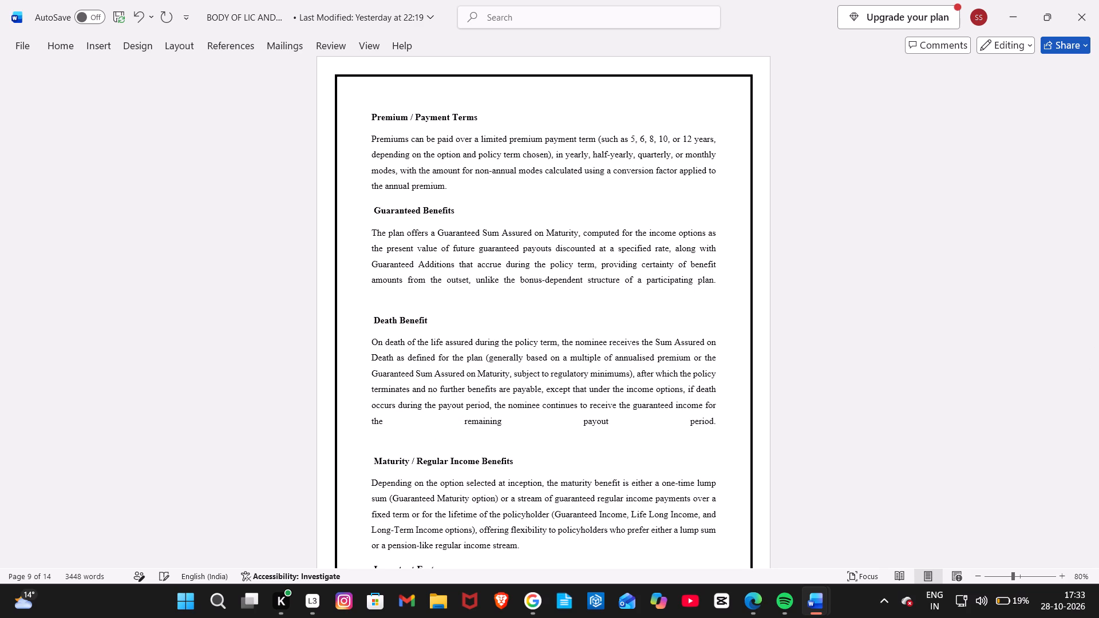
{"action": "key", "text": "BackSpace"}
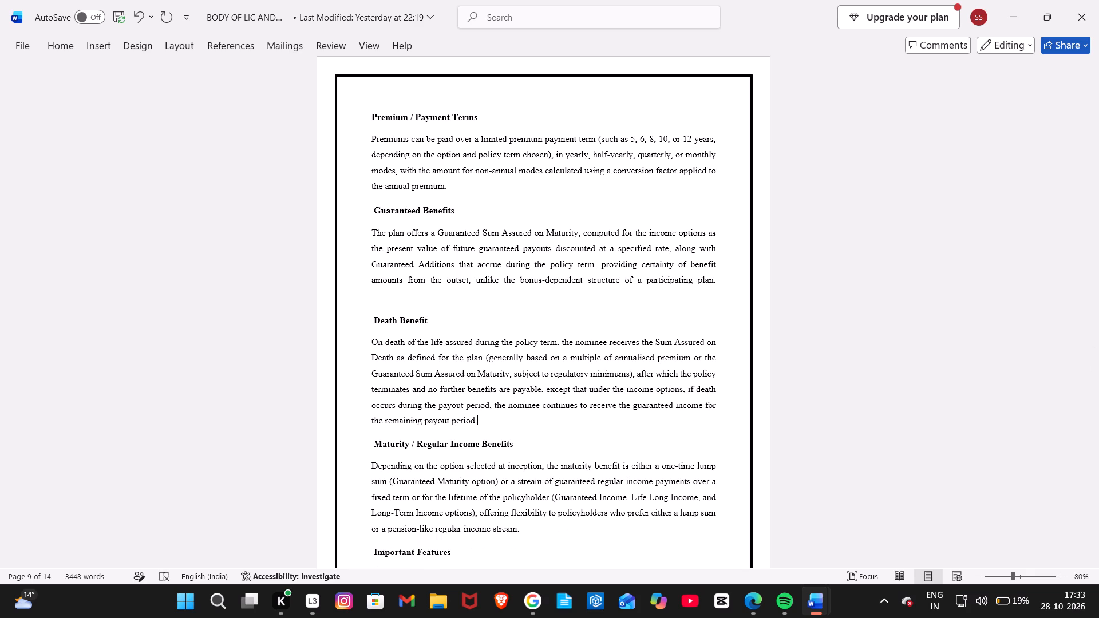
{"action": "left_click", "coordinate": [367, 445]}
{"action": "key", "text": "shift+Return"}
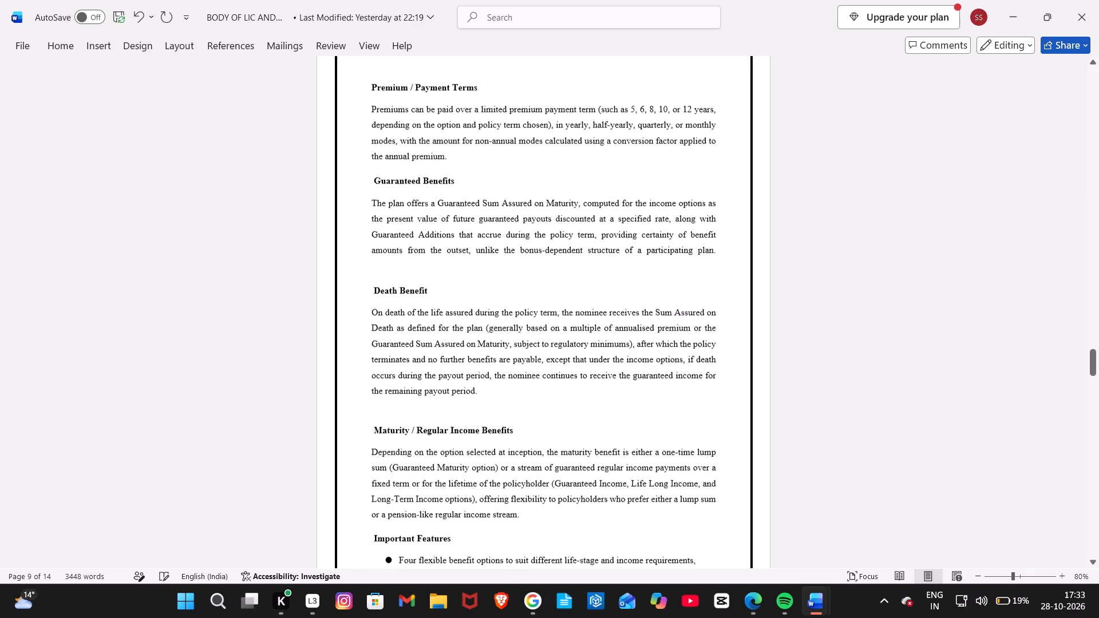
{"action": "scroll", "coordinate": [386, 399], "scroll_direction": "down", "scroll_amount": 1}
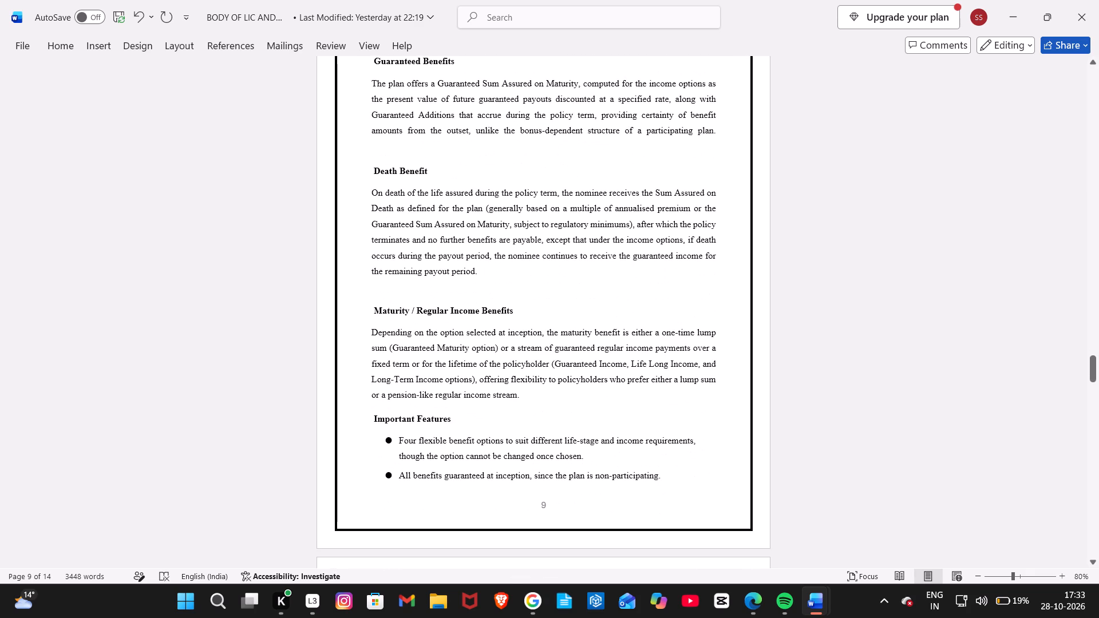
{"action": "left_click", "coordinate": [366, 419]}
{"action": "key", "text": "shift+Return"}
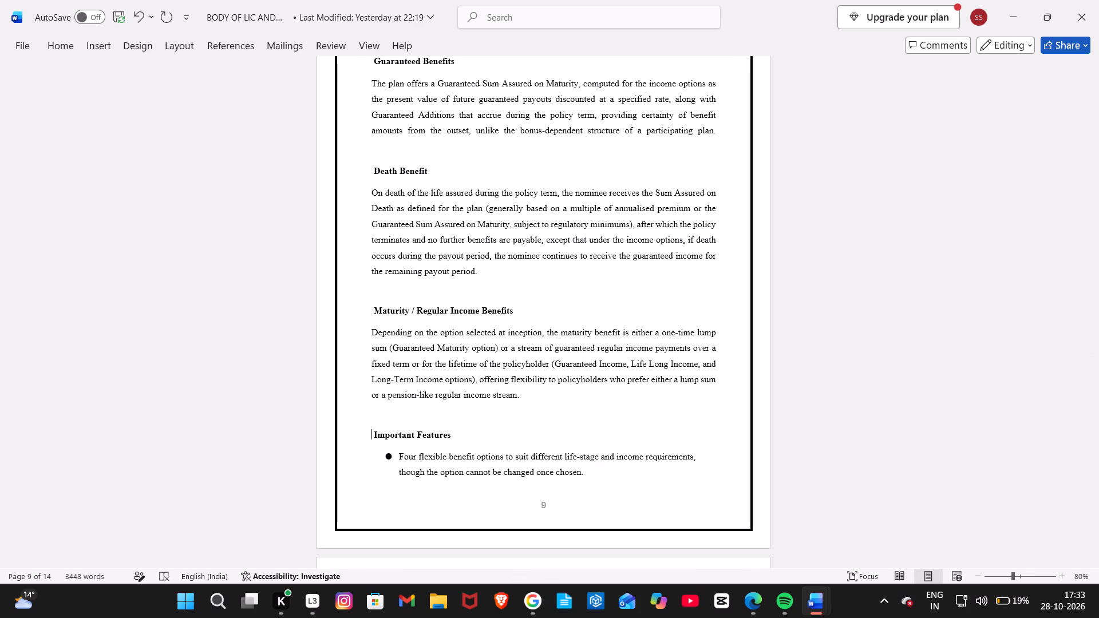
Review the page flow across the LIC sections, the Sanchay Plus features, advantages and limitations, and the Comparative Analysis table on page 11.
{"action": "scroll", "coordinate": [366, 419], "scroll_direction": "down", "scroll_amount": 5}
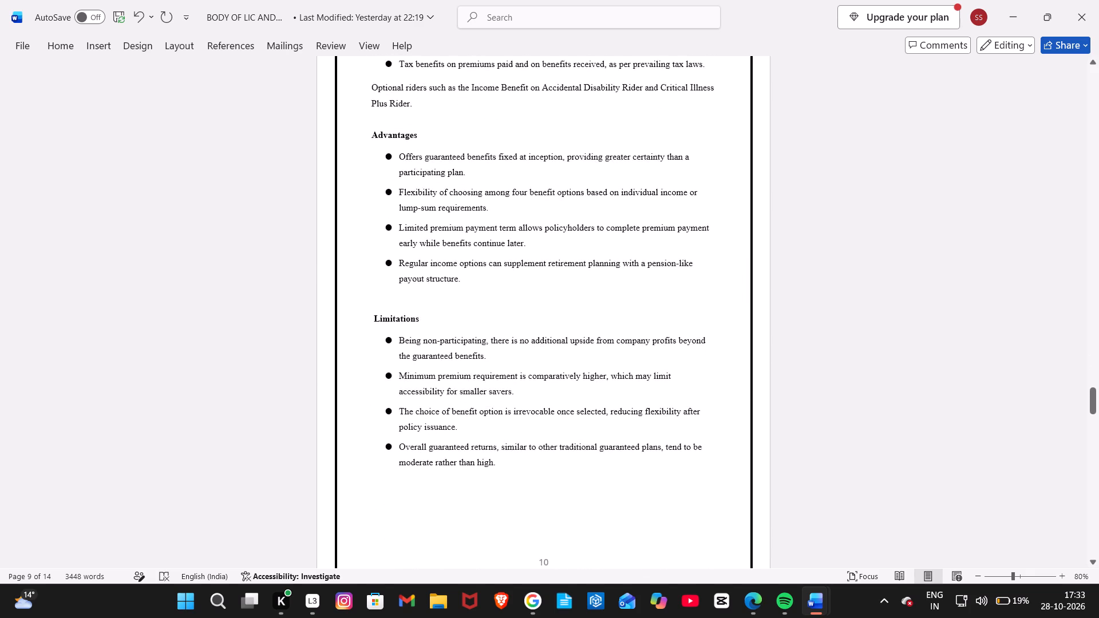
{"action": "scroll", "coordinate": [366, 419], "scroll_direction": "up", "scroll_amount": 1}
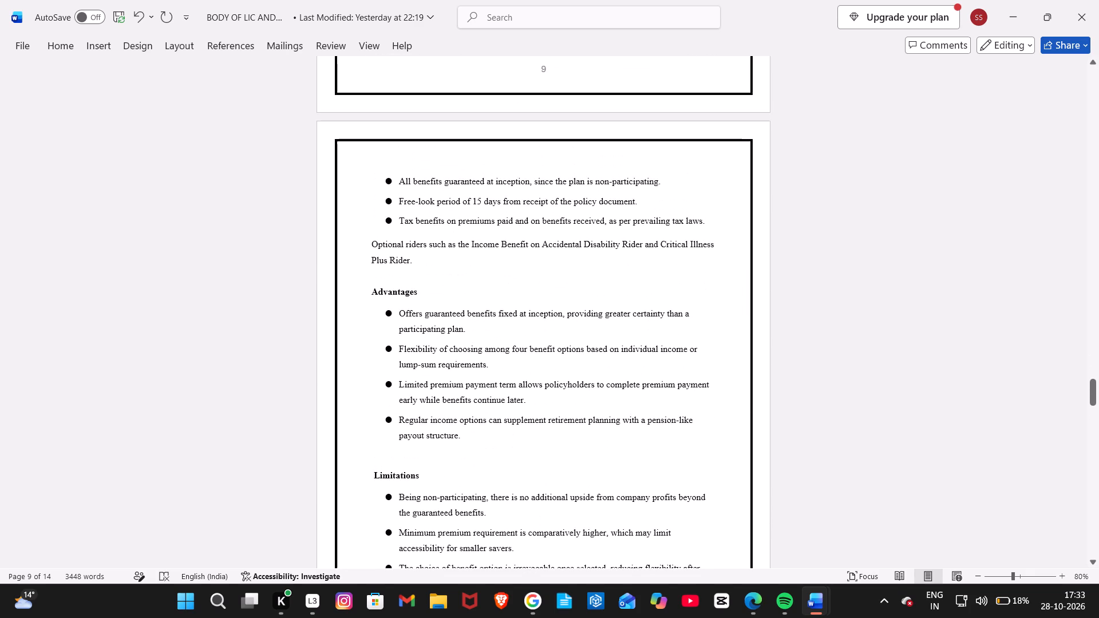
{"action": "scroll", "coordinate": [460, 283], "scroll_direction": "up", "scroll_amount": 1}
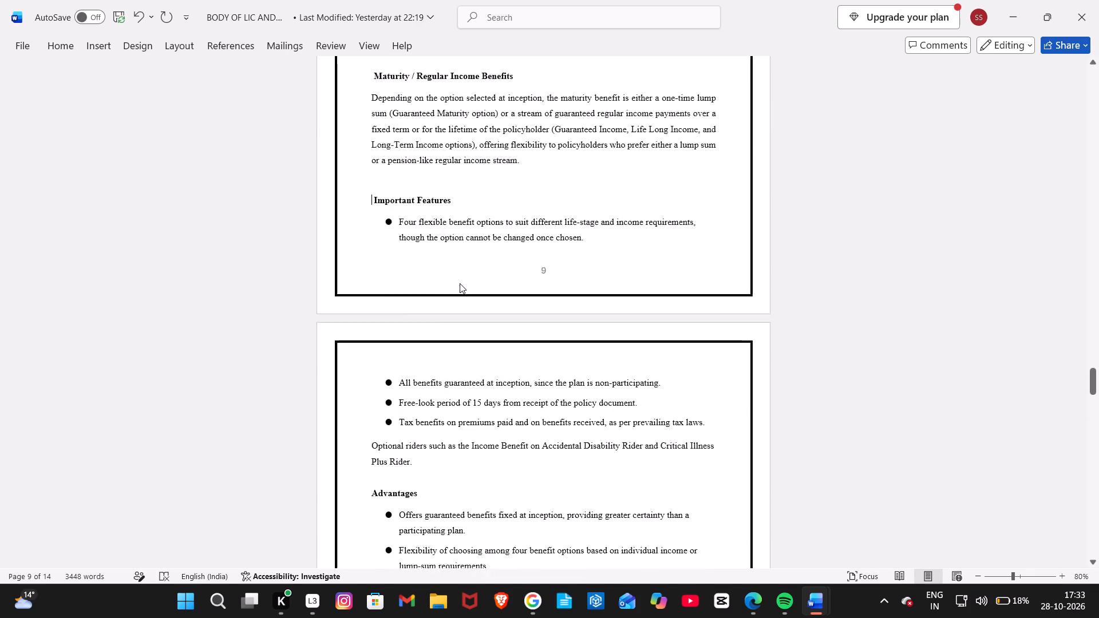
{"action": "scroll", "coordinate": [460, 283], "scroll_direction": "up", "scroll_amount": 10}
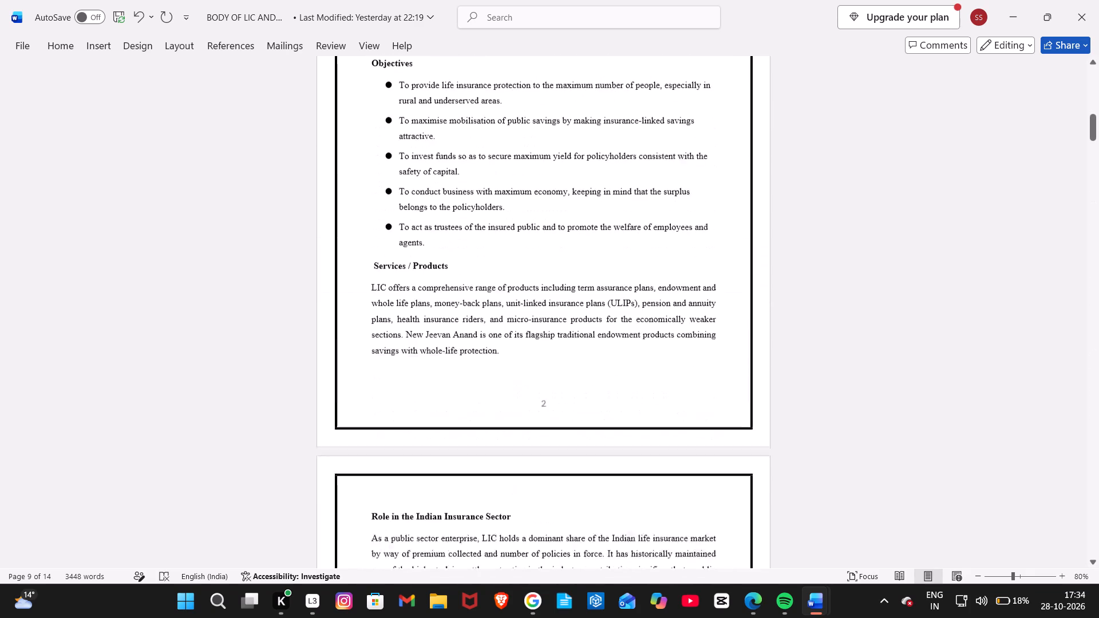
{"action": "scroll", "coordinate": [460, 283], "scroll_direction": "up", "scroll_amount": 8}
{"action": "scroll", "coordinate": [460, 283], "scroll_direction": "down", "scroll_amount": 20}
{"action": "scroll", "coordinate": [460, 283], "scroll_direction": "down", "scroll_amount": 20}
{"action": "scroll", "coordinate": [460, 283], "scroll_direction": "down", "scroll_amount": 14}
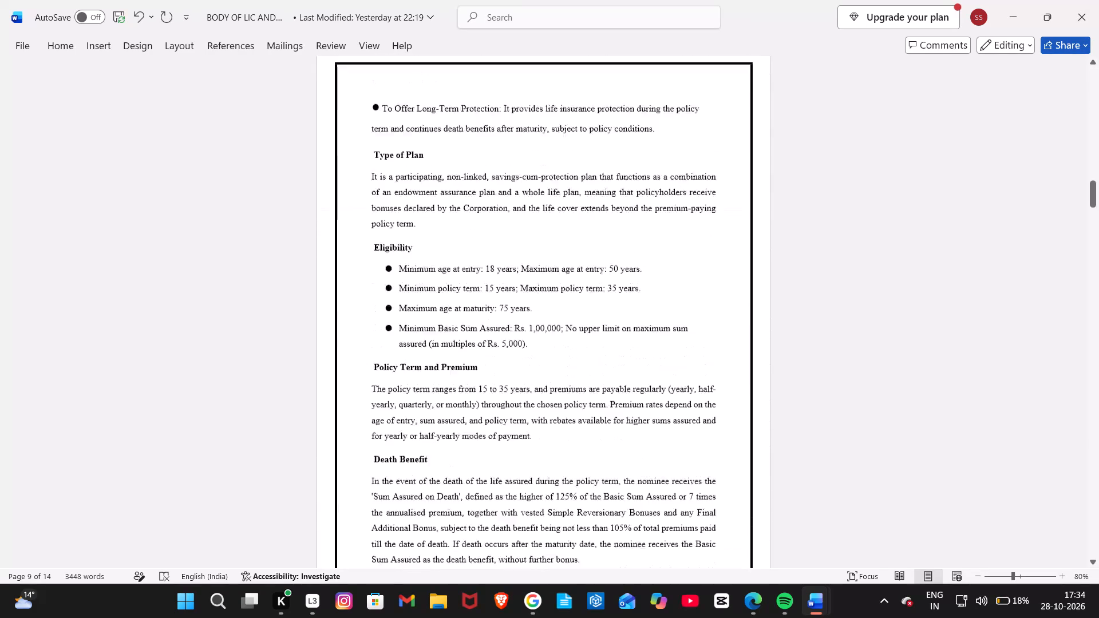
{"action": "scroll", "coordinate": [460, 283], "scroll_direction": "down", "scroll_amount": 20}
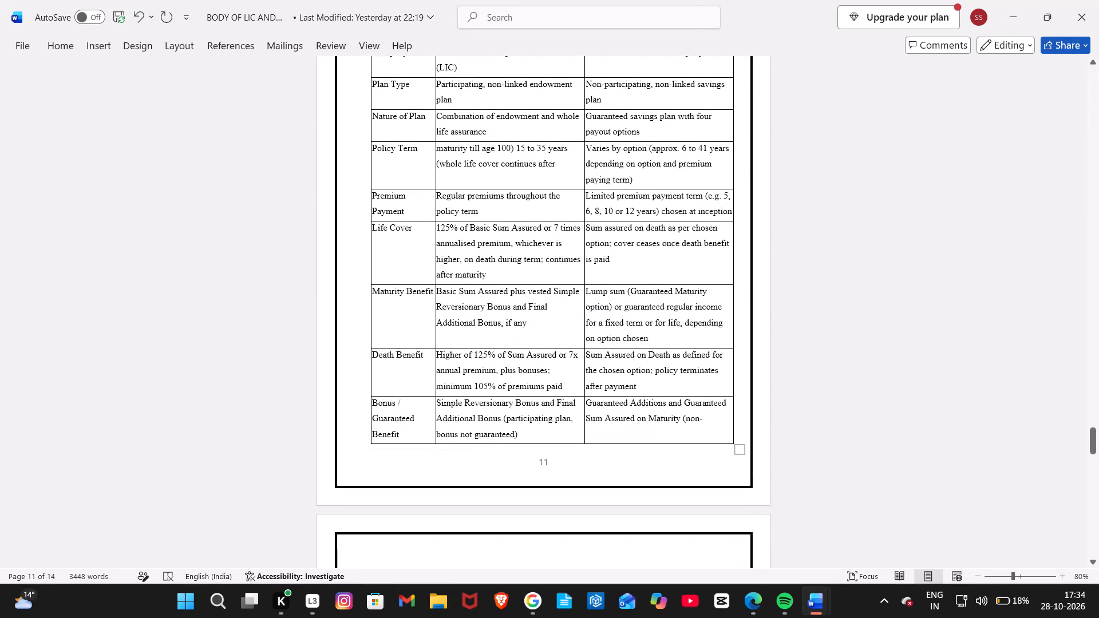
{"action": "scroll", "coordinate": [460, 283], "scroll_direction": "up", "scroll_amount": 2}
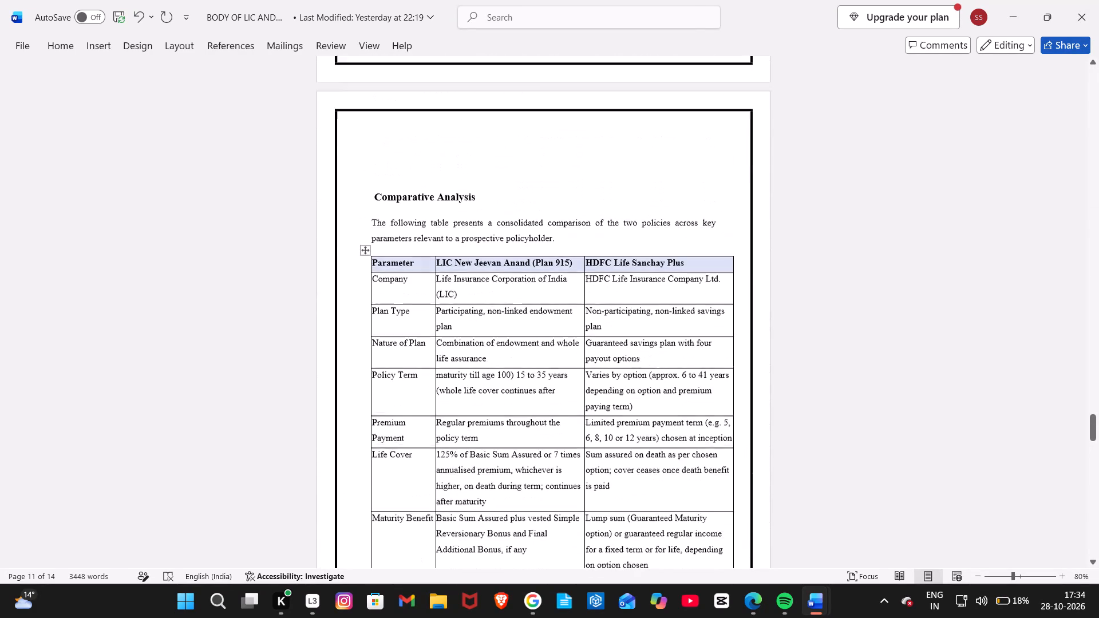
{"action": "scroll", "coordinate": [460, 283], "scroll_direction": "up", "scroll_amount": 4}
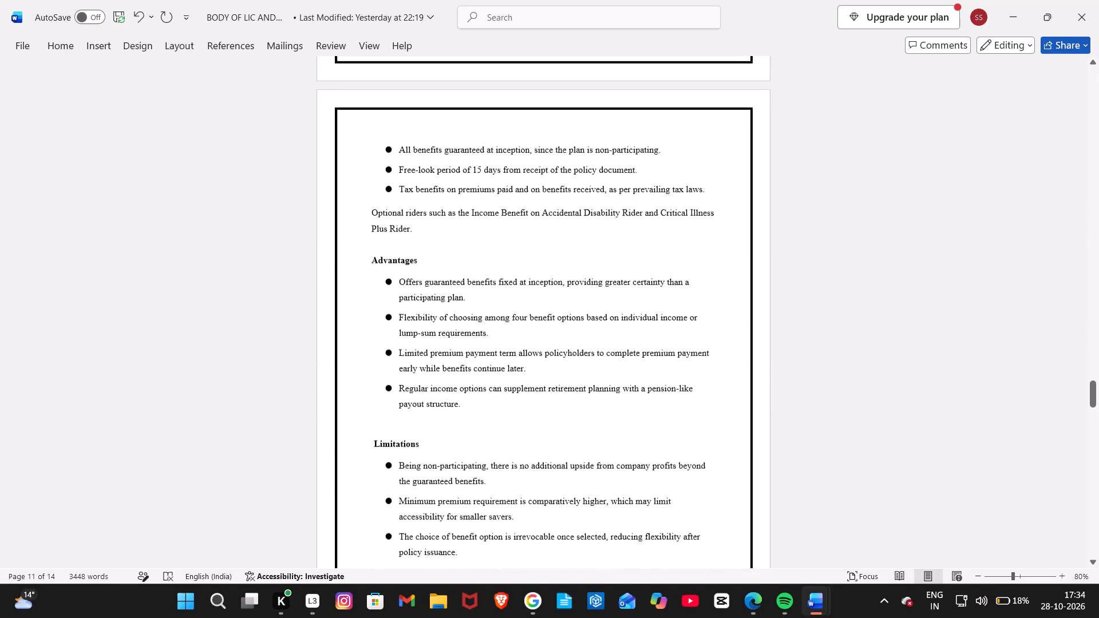
{"action": "scroll", "coordinate": [460, 283], "scroll_direction": "up", "scroll_amount": 4}
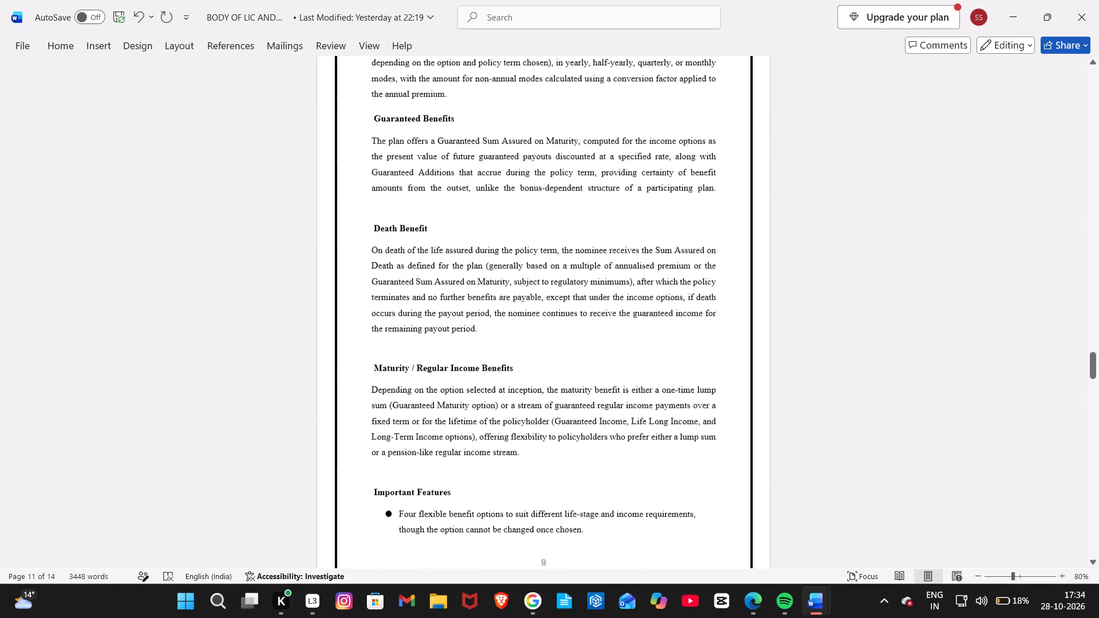
Review heading spacing and page breaks backward from the Sanchay Plus benefits on page 9 to the LIC Limitations on page 6.
{"action": "scroll", "coordinate": [460, 283], "scroll_direction": "up", "scroll_amount": 4}
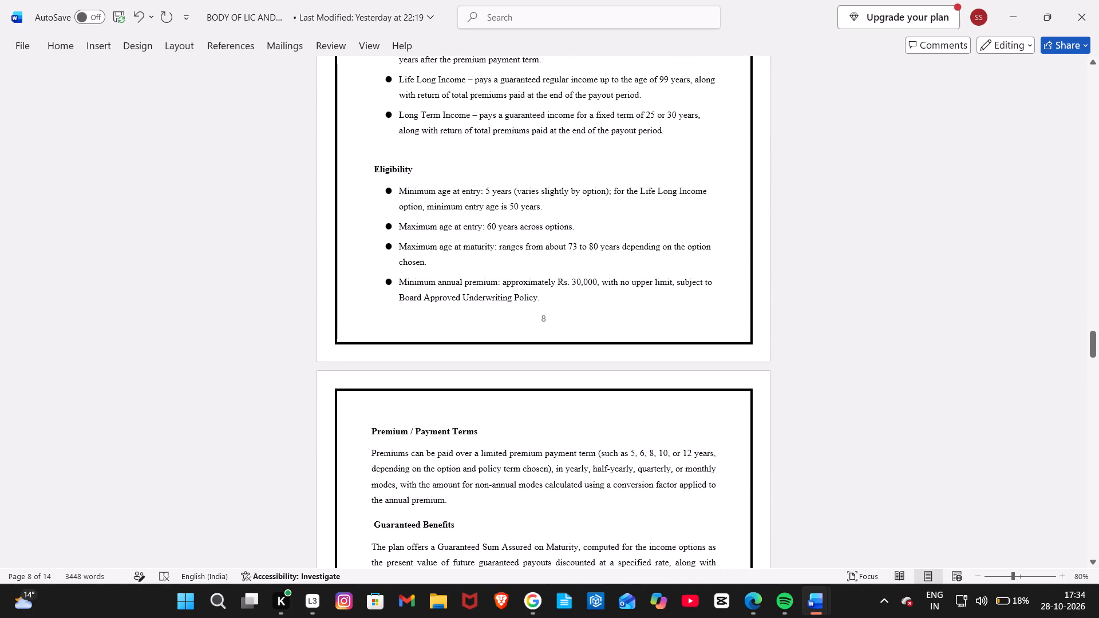
{"action": "scroll", "coordinate": [460, 283], "scroll_direction": "up", "scroll_amount": 3}
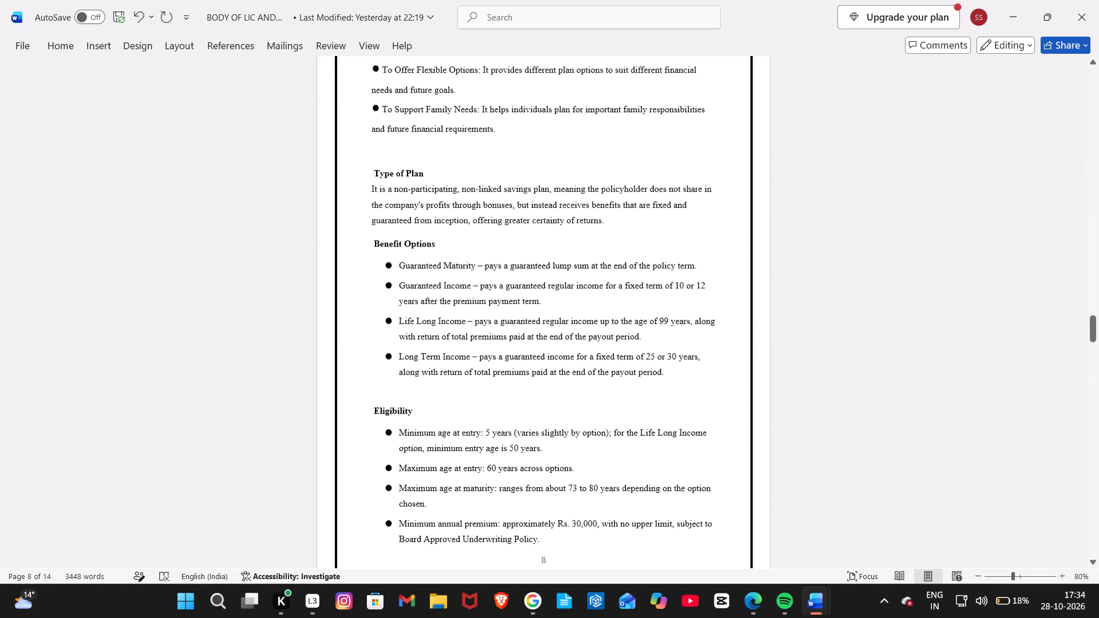
{"action": "scroll", "coordinate": [460, 283], "scroll_direction": "up", "scroll_amount": 2}
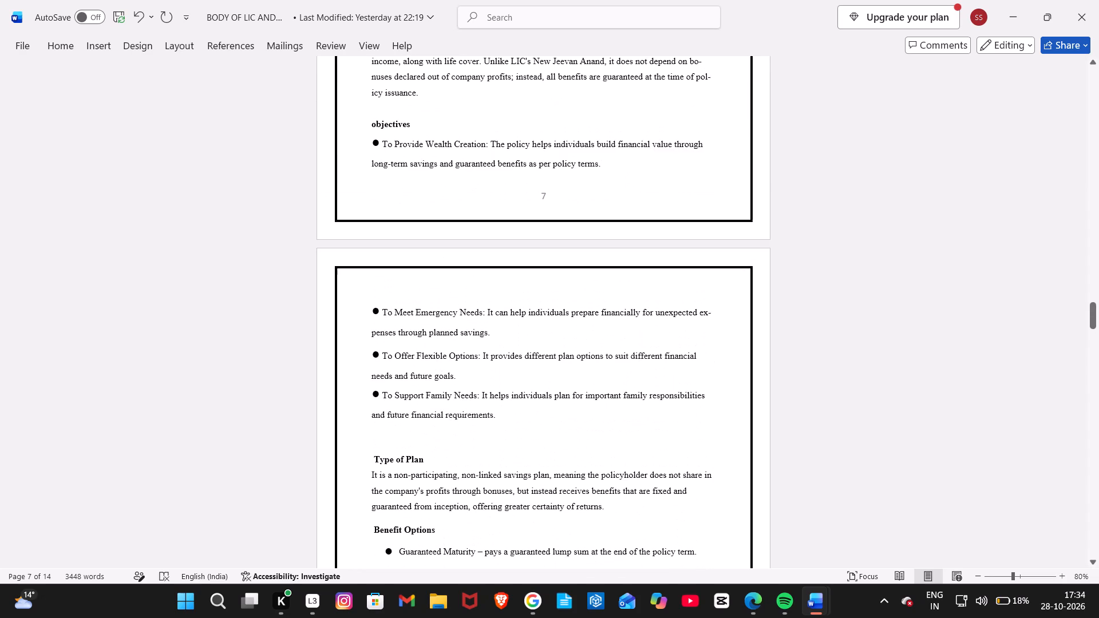
{"action": "scroll", "coordinate": [460, 283], "scroll_direction": "up", "scroll_amount": 6}
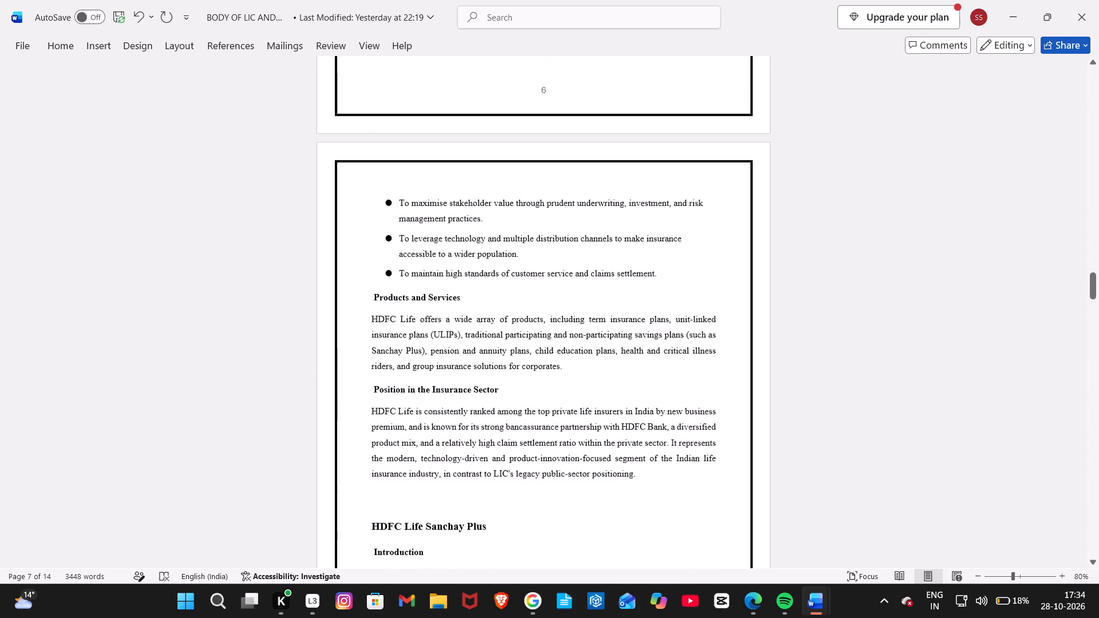
{"action": "scroll", "coordinate": [460, 283], "scroll_direction": "up", "scroll_amount": 4}
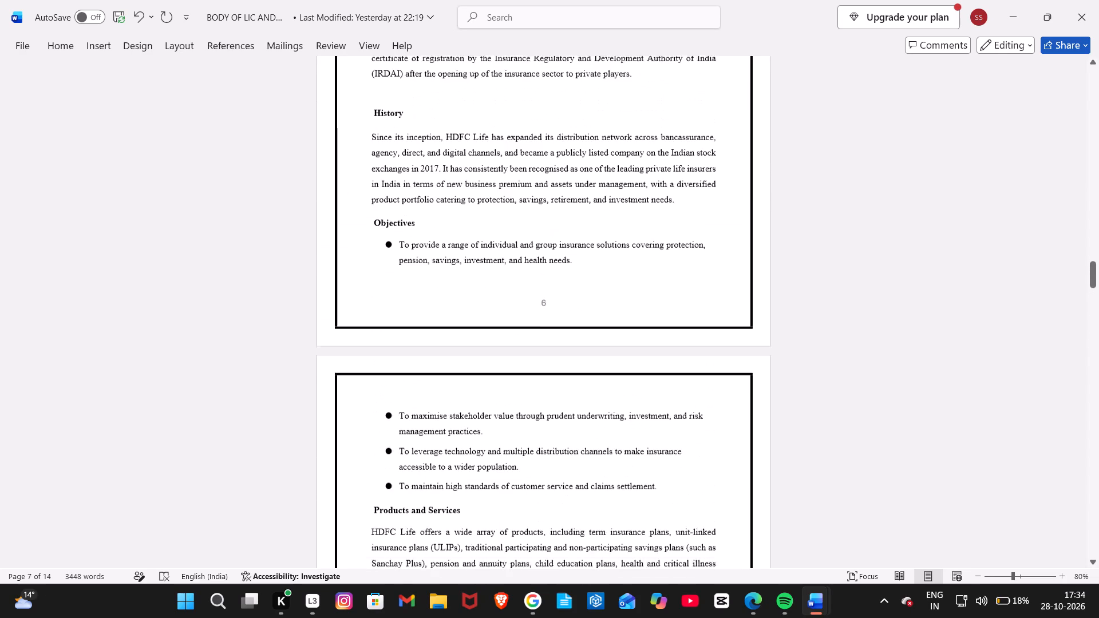
{"action": "scroll", "coordinate": [460, 283], "scroll_direction": "up", "scroll_amount": 4}
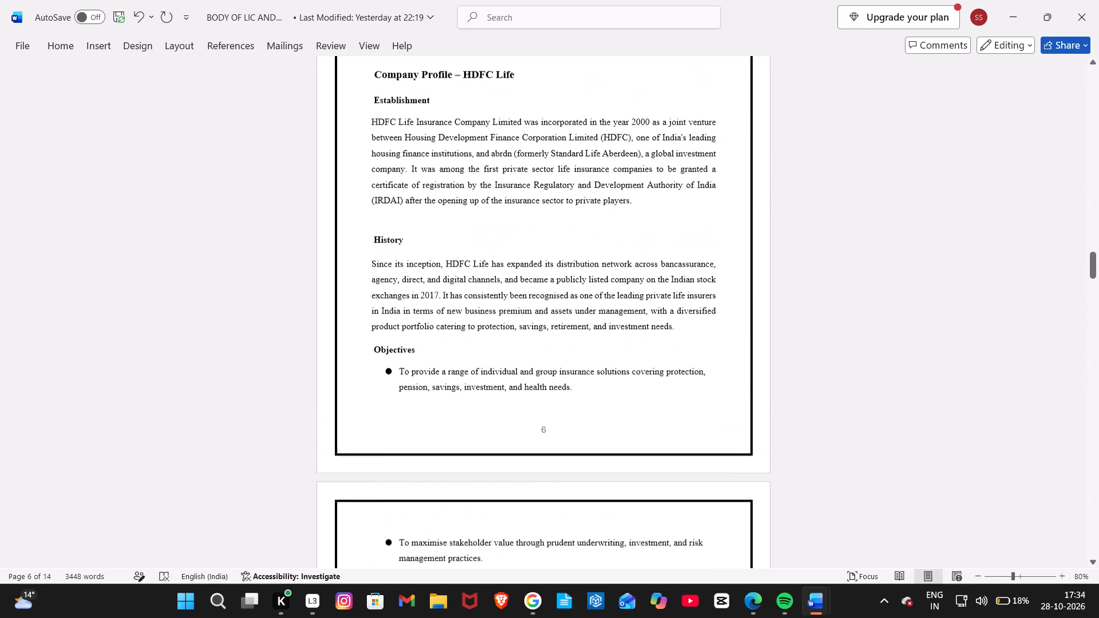
{"action": "scroll", "coordinate": [460, 283], "scroll_direction": "up", "scroll_amount": 3}
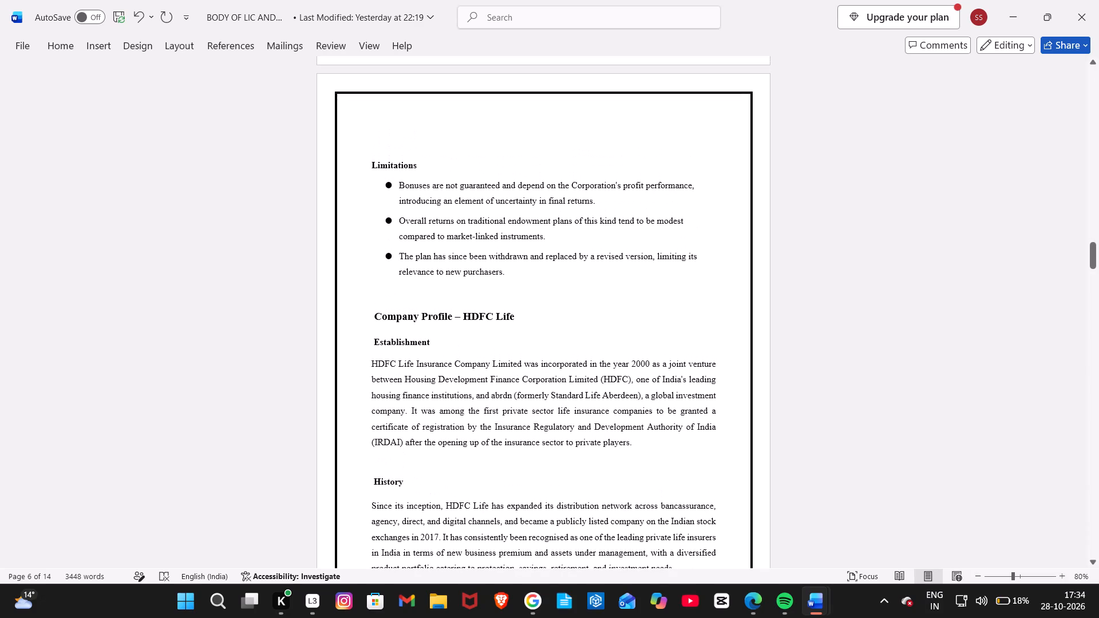
Delete the blank line above the Limitations heading at the top of page 6.
{"action": "left_click_drag", "start_coordinate": [396, 185], "coordinate": [506, 276]}
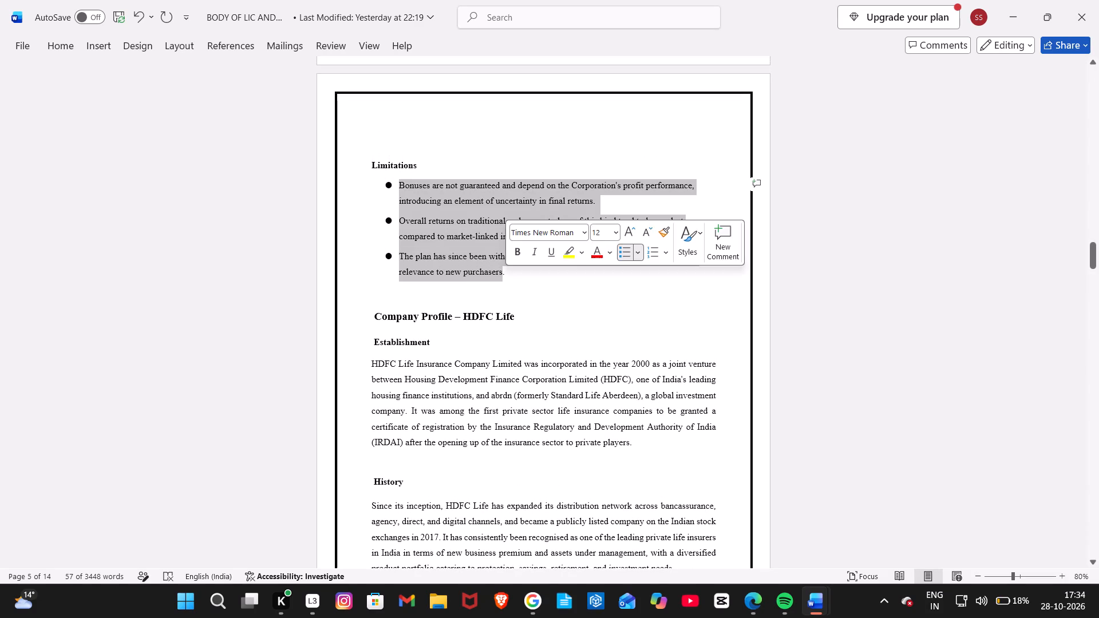
{"action": "left_click", "coordinate": [466, 294]}
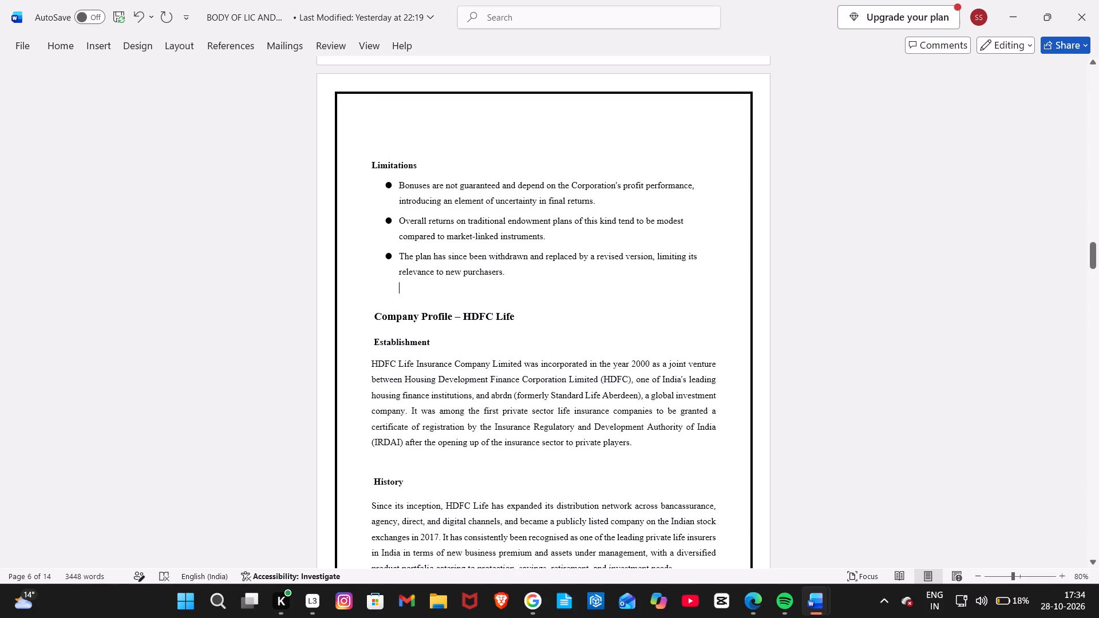
{"action": "left_click", "coordinate": [418, 141]}
{"action": "double_click", "coordinate": [418, 141]}
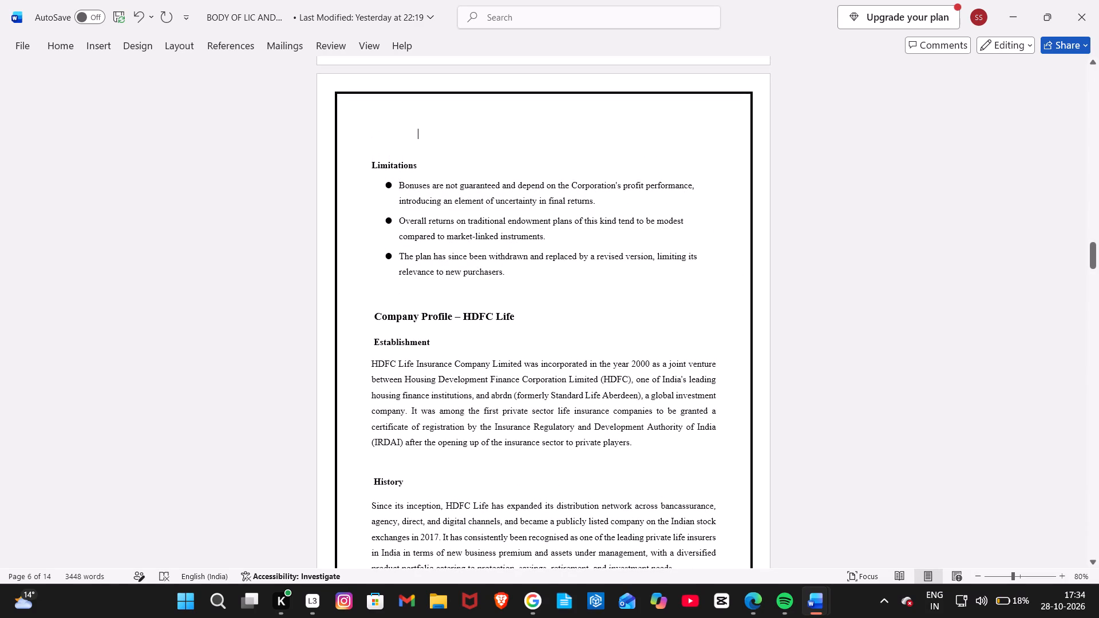
{"action": "right_click", "coordinate": [418, 141]}
{"action": "right_click", "coordinate": [418, 141]}
{"action": "right_click", "coordinate": [418, 141]}
{"action": "right_click", "coordinate": [418, 141]}
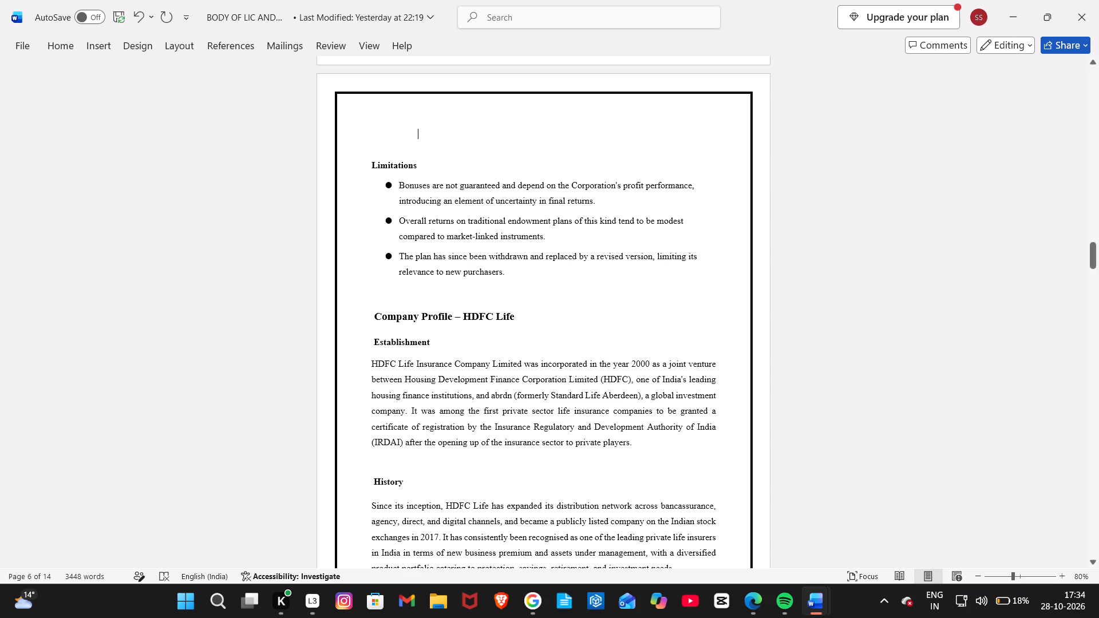
{"action": "right_click", "coordinate": [418, 141]}
{"action": "right_click", "coordinate": [418, 141]}
{"action": "double_click", "coordinate": [416, 138]}
{"action": "left_click_drag", "start_coordinate": [416, 138], "coordinate": [469, 137]}
{"action": "key", "text": "BackSpace"}
Delete the "Wide accessibility through LIC's extensive branch and agency network" bullet from the LIC Advantages list on page 5.
{"action": "scroll", "coordinate": [469, 137], "scroll_direction": "up", "scroll_amount": 3}
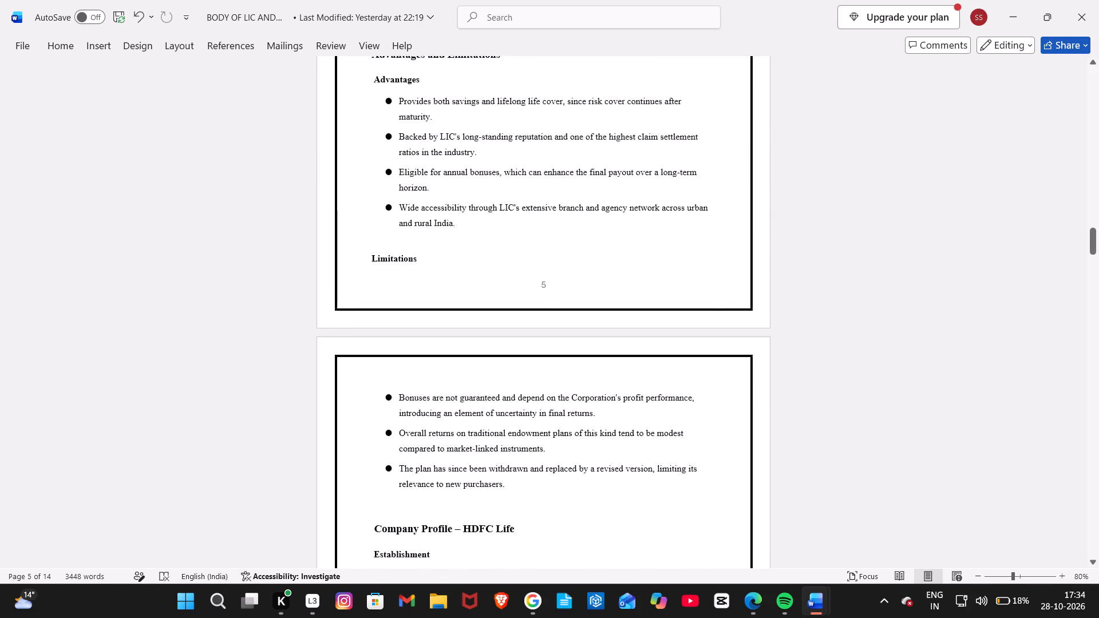
{"action": "scroll", "coordinate": [469, 137], "scroll_direction": "up", "scroll_amount": 1}
{"action": "left_click", "coordinate": [377, 248]}
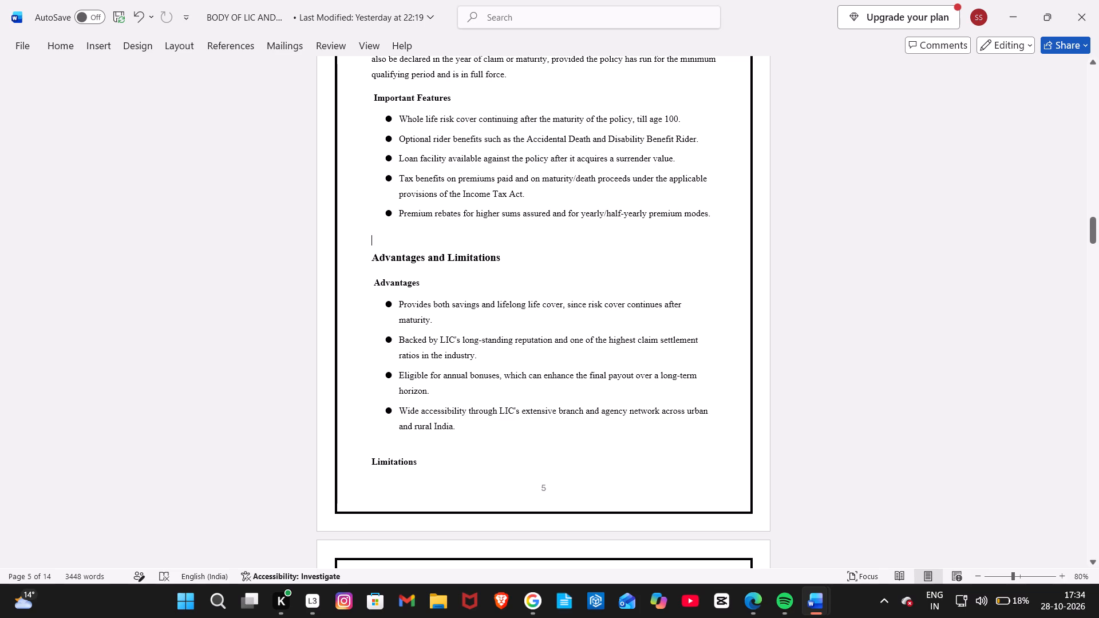
{"action": "scroll", "coordinate": [454, 441], "scroll_direction": "down", "scroll_amount": 1}
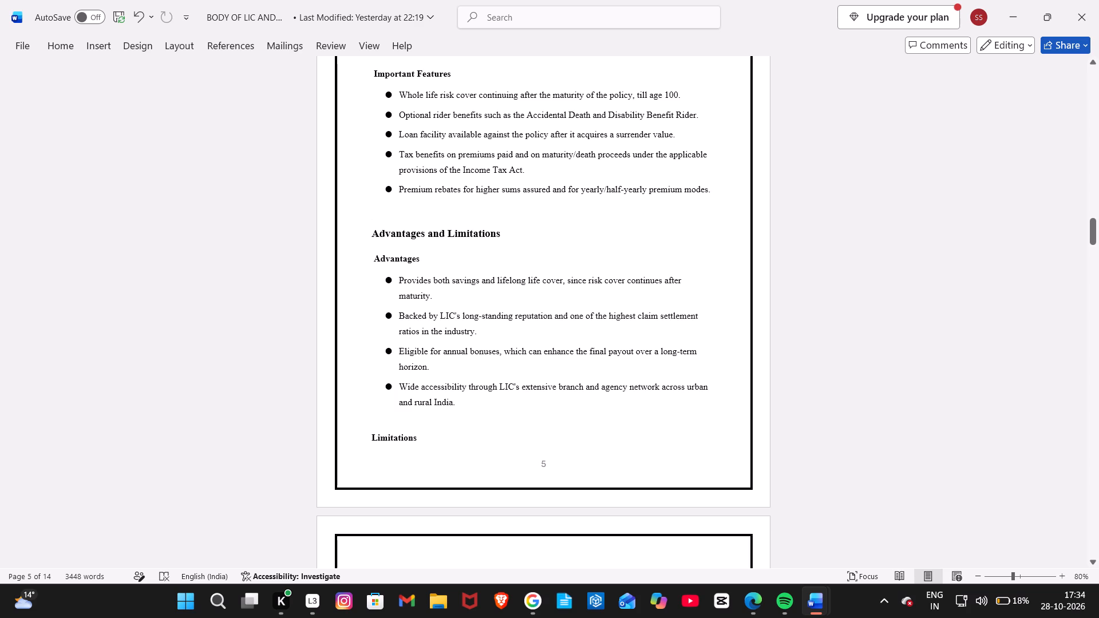
{"action": "left_click_drag", "start_coordinate": [378, 375], "coordinate": [458, 408]}
{"action": "left_click", "coordinate": [458, 408]}
{"action": "left_click_drag", "start_coordinate": [458, 408], "coordinate": [405, 390]}
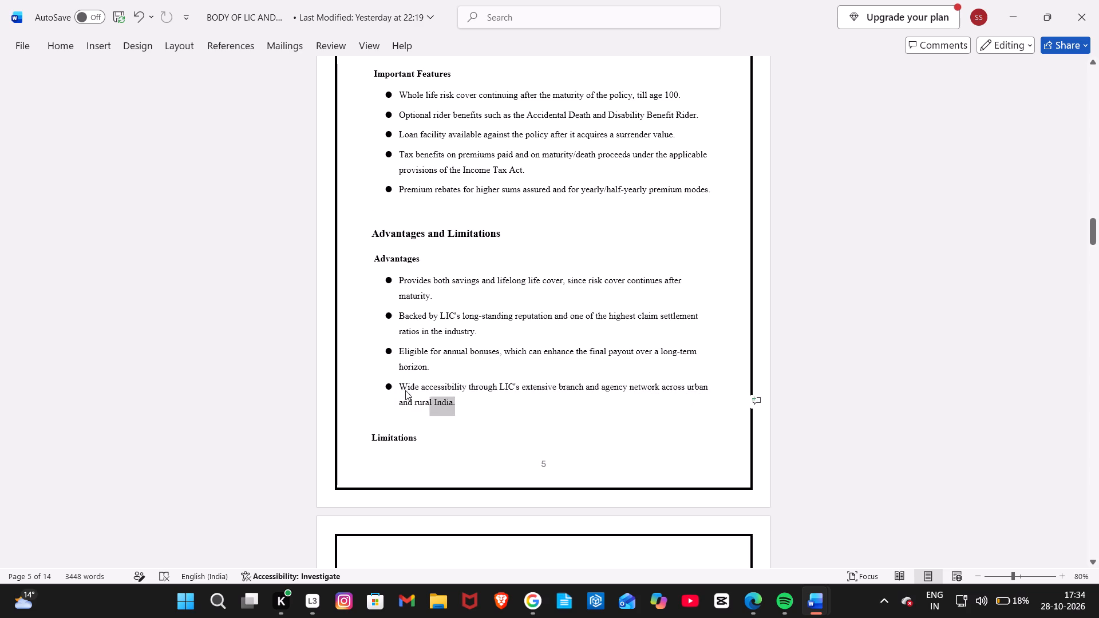
{"action": "left_click_drag", "start_coordinate": [405, 390], "coordinate": [366, 391]}
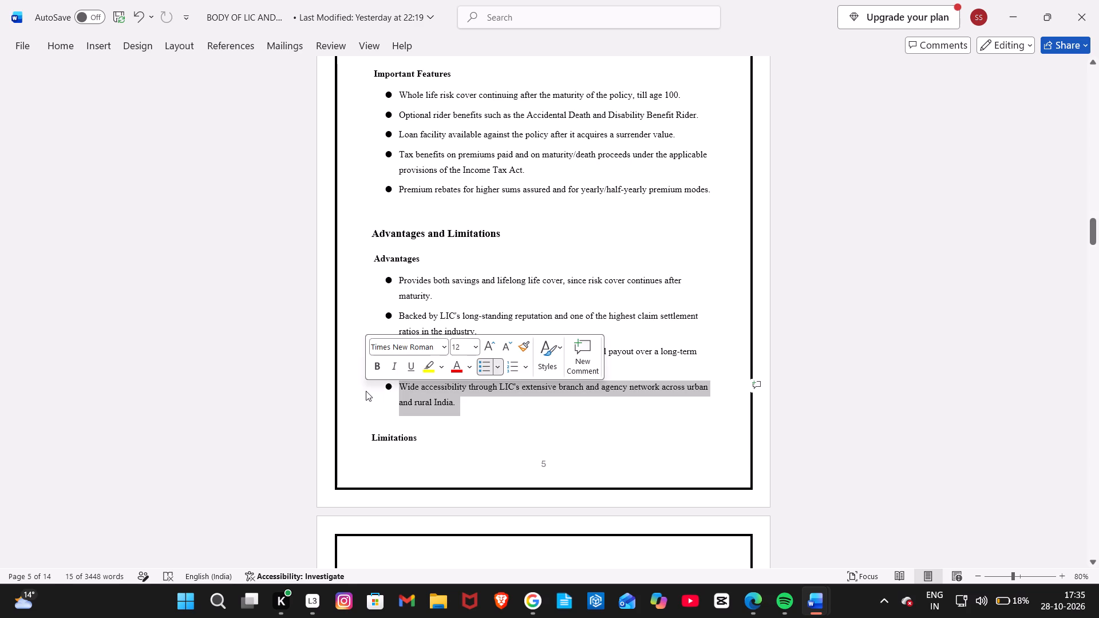
{"action": "key", "text": "BackSpace"}
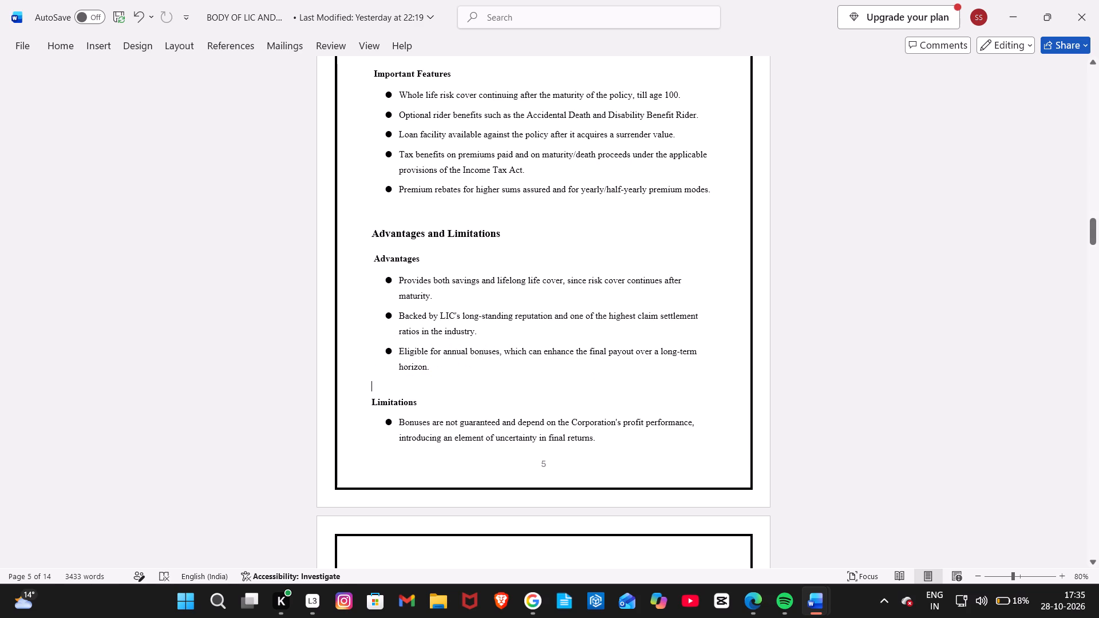
Review the page flow from the LIC Limitations on page 5 through the Sanchay Plus benefits and features on page 9.
{"action": "scroll", "coordinate": [366, 391], "scroll_direction": "down", "scroll_amount": 2}
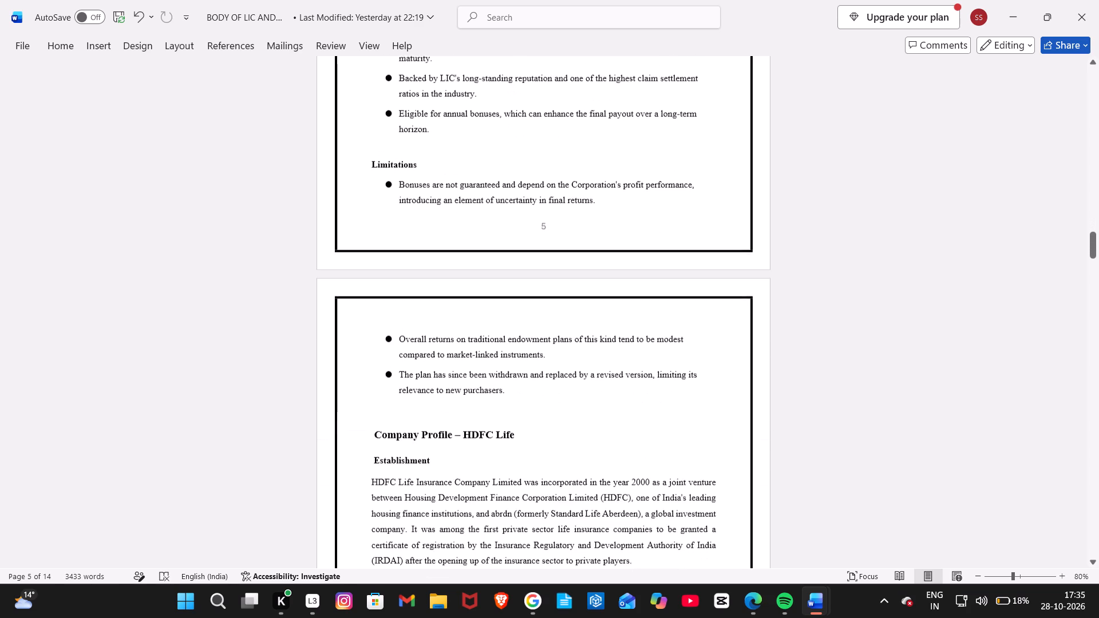
{"action": "scroll", "coordinate": [420, 351], "scroll_direction": "up", "scroll_amount": 1}
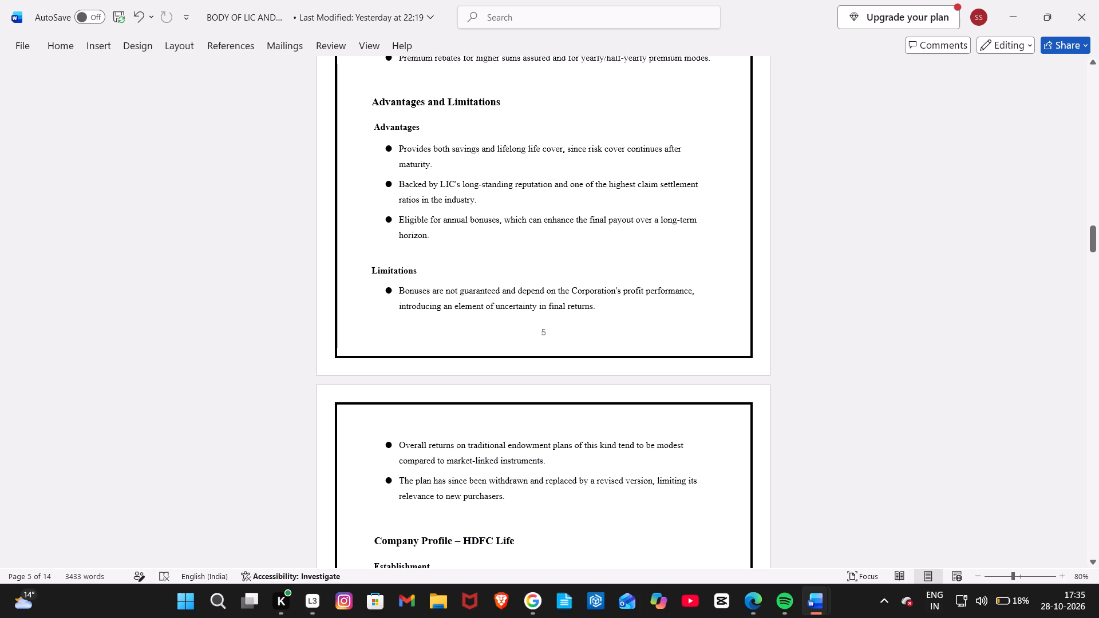
{"action": "scroll", "coordinate": [424, 330], "scroll_direction": "down", "scroll_amount": 4}
{"action": "scroll", "coordinate": [424, 330], "scroll_direction": "up", "scroll_amount": 1}
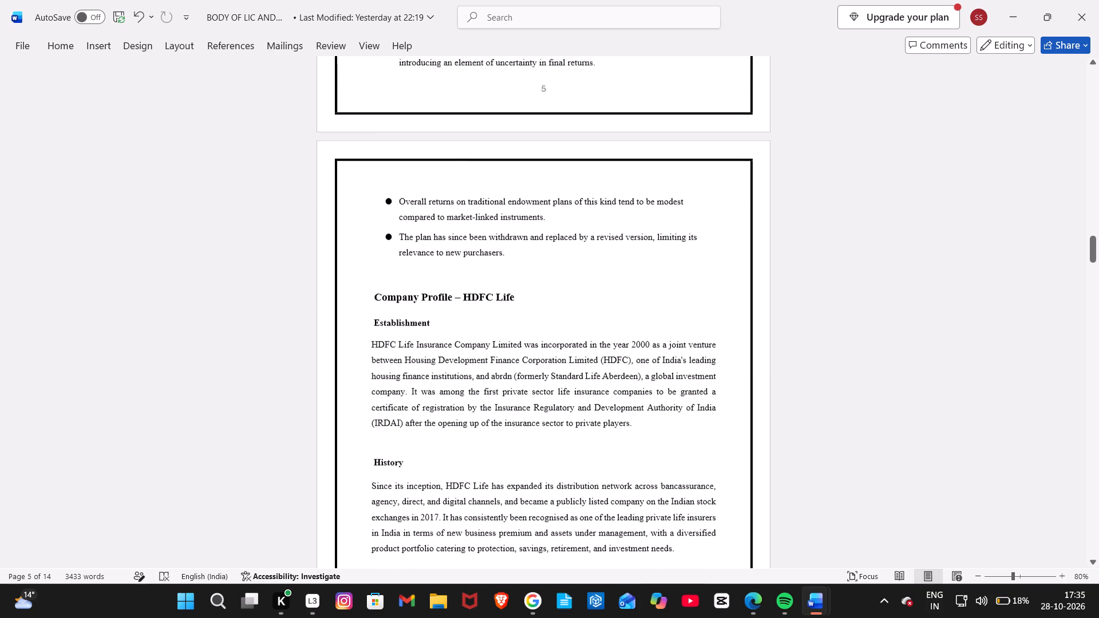
{"action": "scroll", "coordinate": [424, 330], "scroll_direction": "up", "scroll_amount": 2}
{"action": "scroll", "coordinate": [424, 330], "scroll_direction": "down", "scroll_amount": 8}
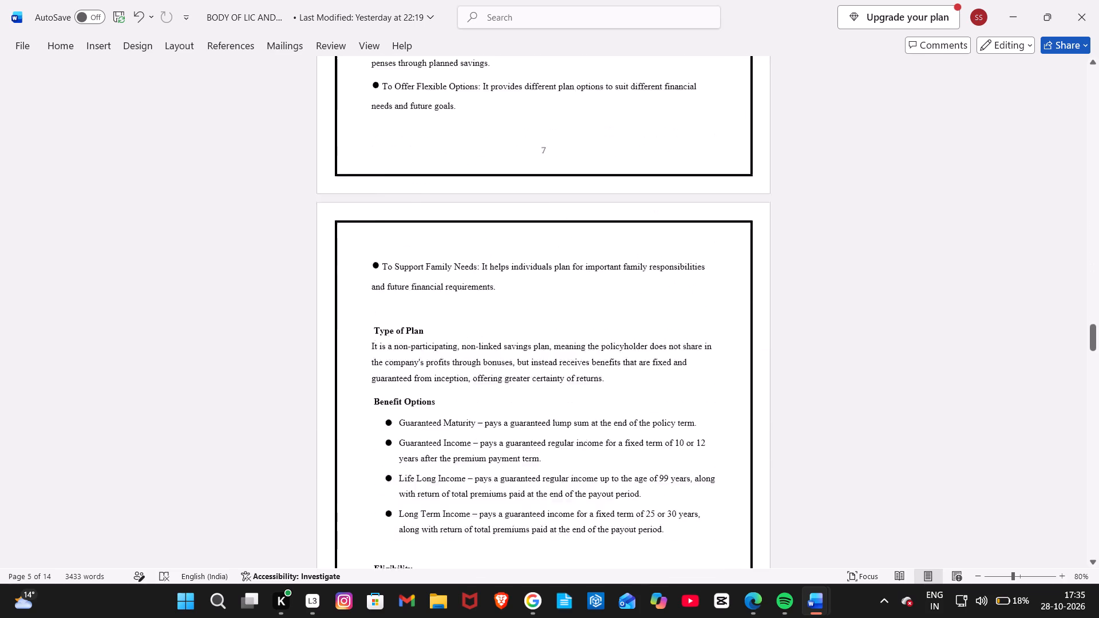
{"action": "scroll", "coordinate": [424, 330], "scroll_direction": "down", "scroll_amount": 6}
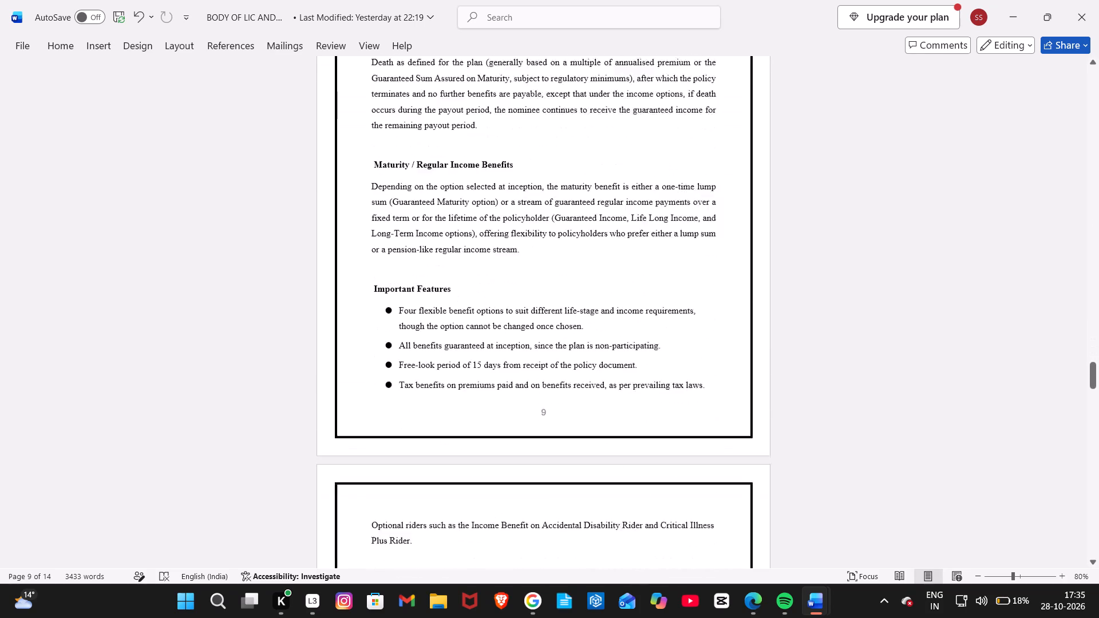
{"action": "scroll", "coordinate": [424, 330], "scroll_direction": "down", "scroll_amount": 3}
{"action": "scroll", "coordinate": [424, 330], "scroll_direction": "up", "scroll_amount": 3}
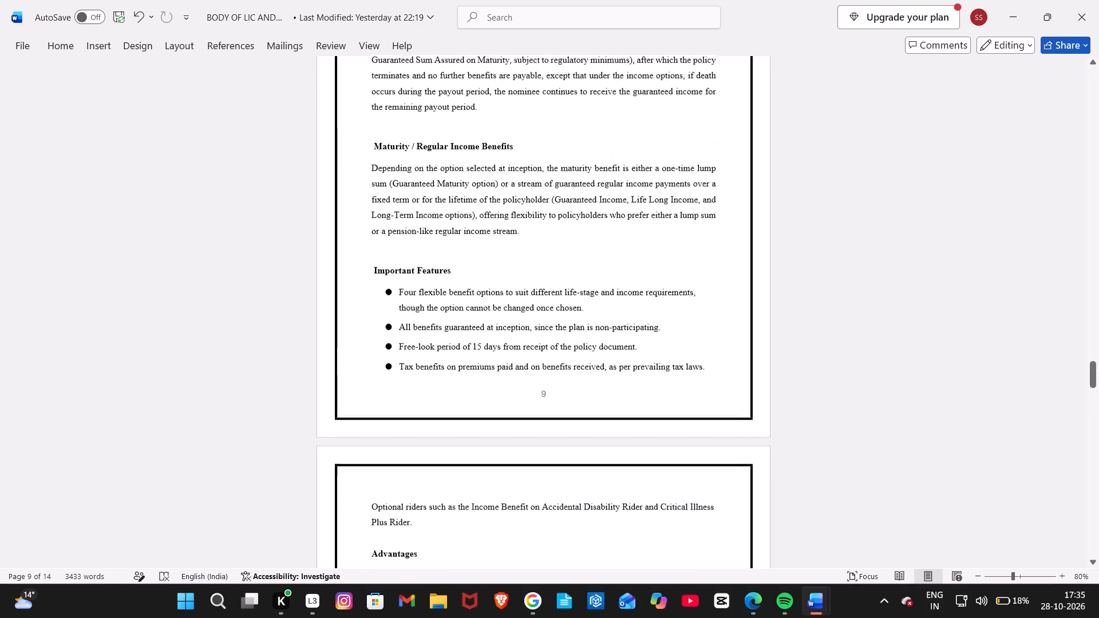
{"action": "scroll", "coordinate": [424, 330], "scroll_direction": "up", "scroll_amount": 2}
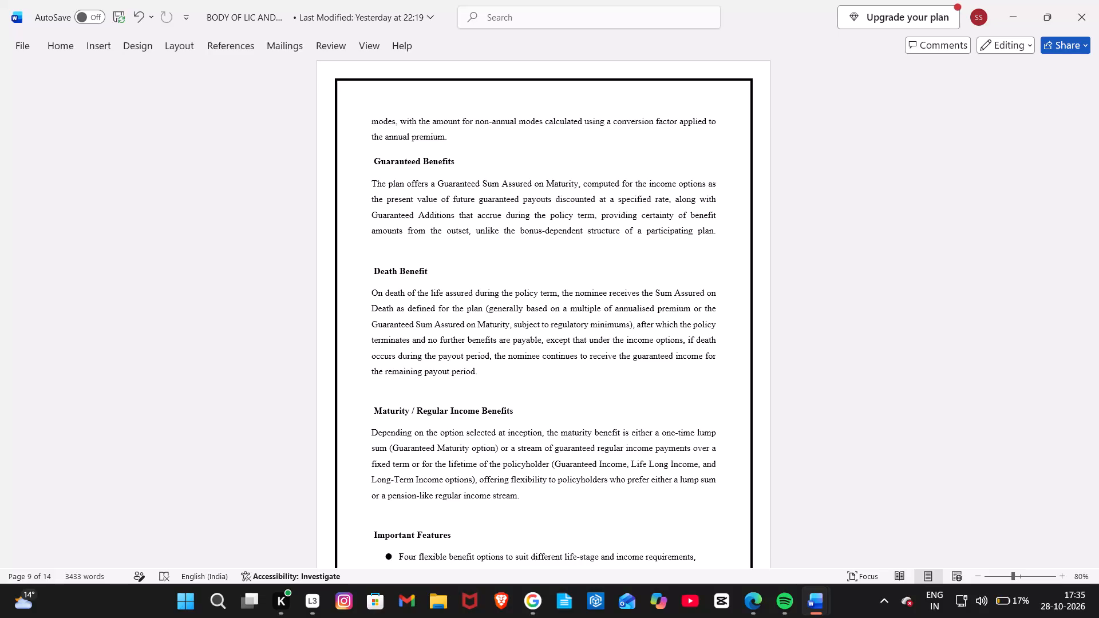
{"action": "scroll", "coordinate": [424, 330], "scroll_direction": "up", "scroll_amount": 1}
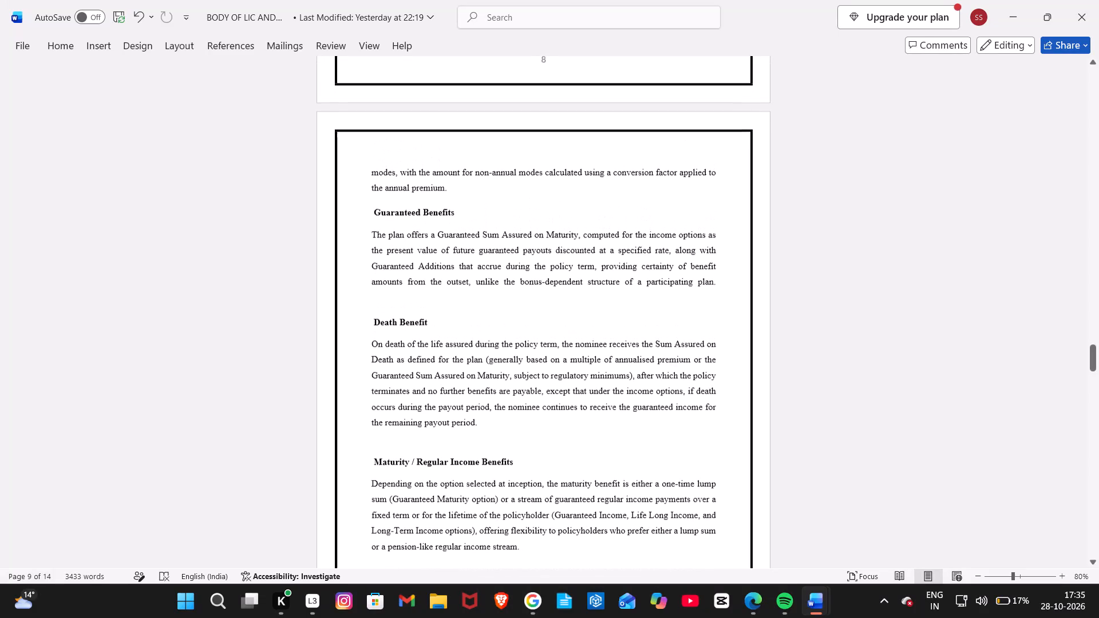
Add line breaks above the Comparative Analysis heading on page 10 to move it onto page 11 with its table.
{"action": "scroll", "coordinate": [424, 330], "scroll_direction": "down", "scroll_amount": 5}
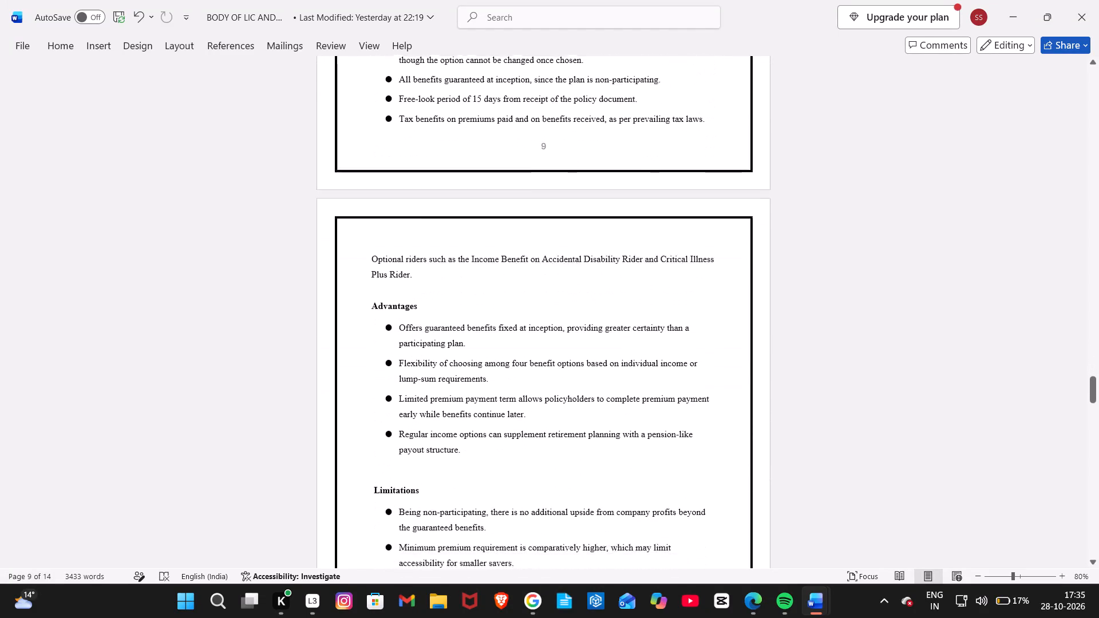
{"action": "scroll", "coordinate": [424, 330], "scroll_direction": "down", "scroll_amount": 4}
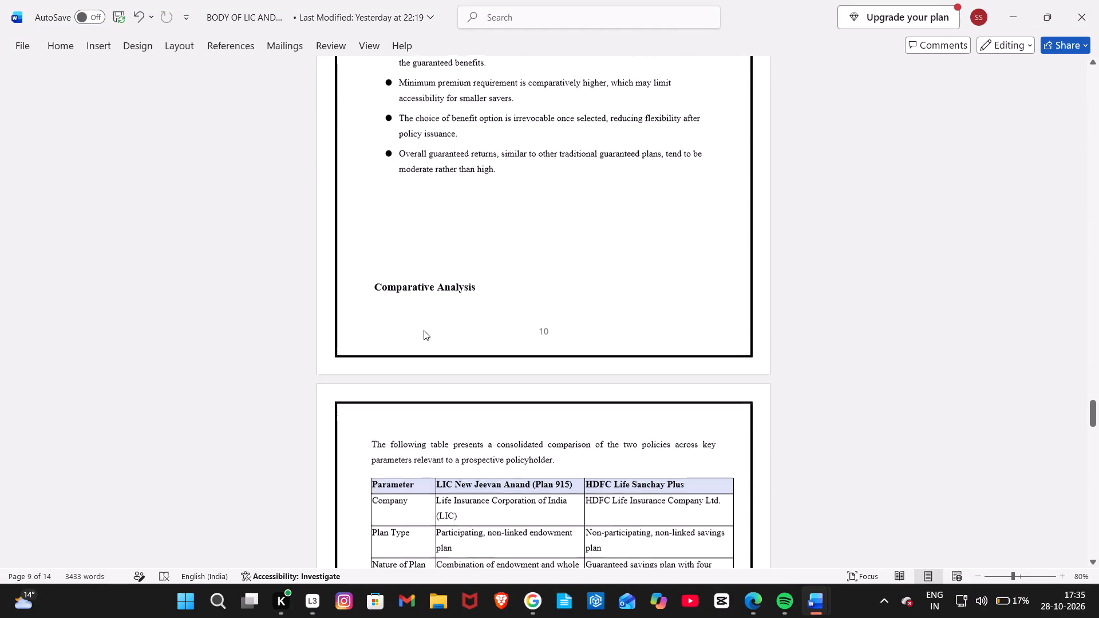
{"action": "left_click", "coordinate": [374, 282]}
{"action": "key", "text": "shift+Return"}
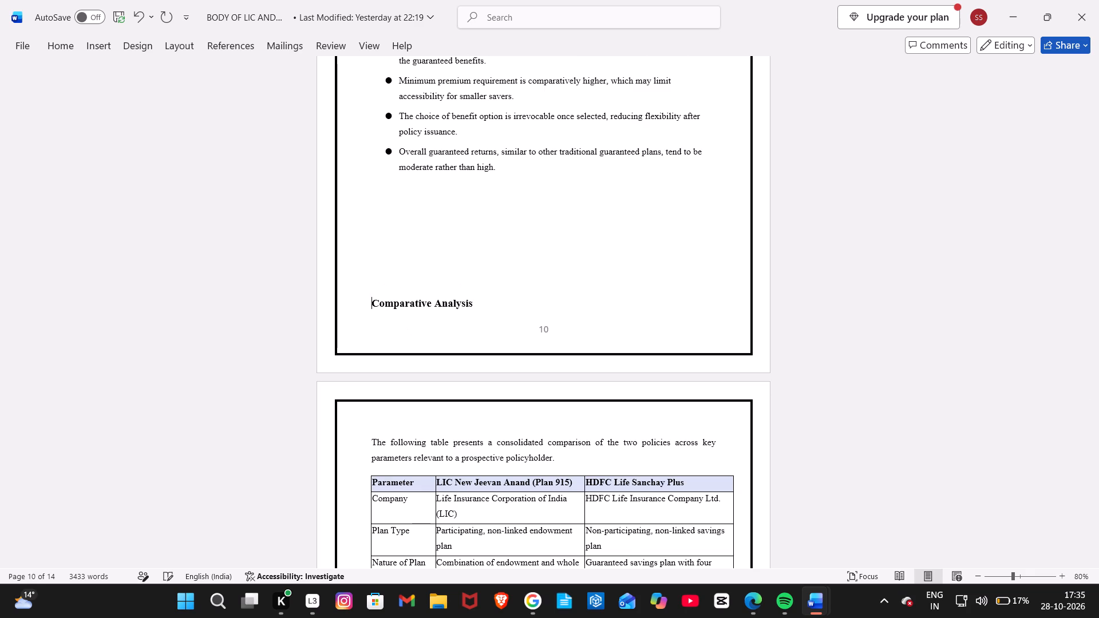
{"action": "key", "text": "shift+Return"}
{"action": "double_click", "coordinate": [390, 446]}
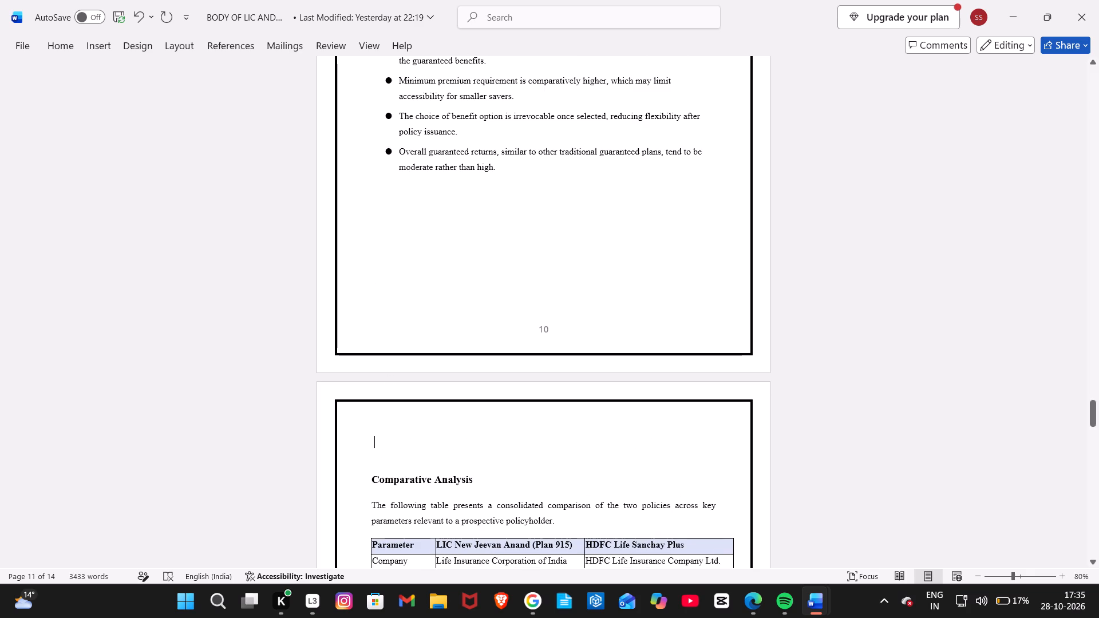
{"action": "key", "text": "BackSpace"}
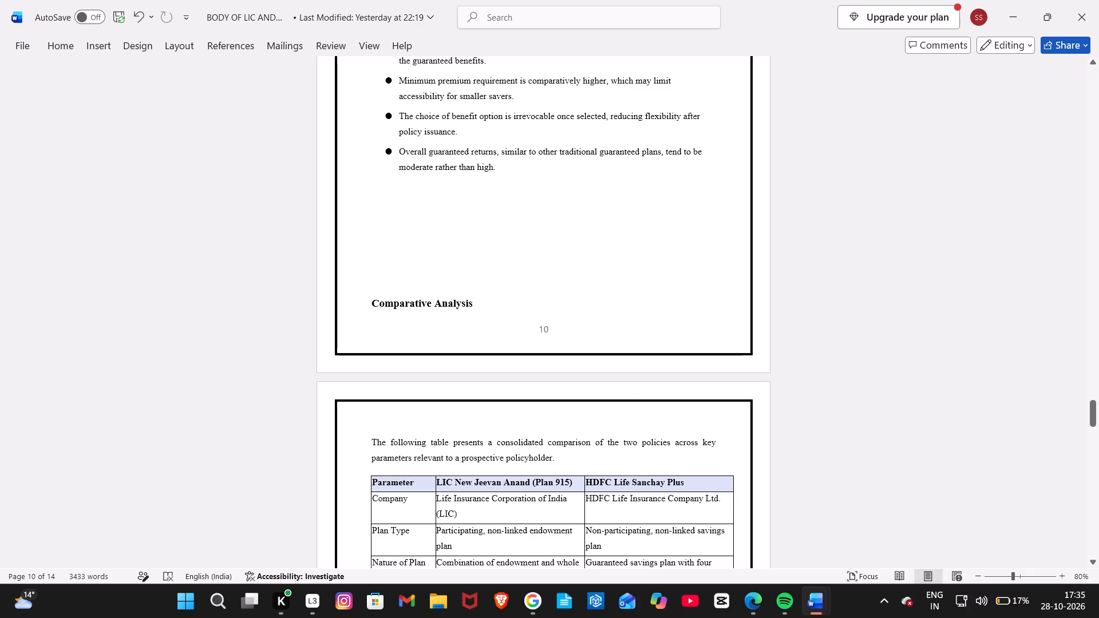
{"action": "left_click", "coordinate": [364, 310]}
{"action": "key", "text": "shift+Return"}
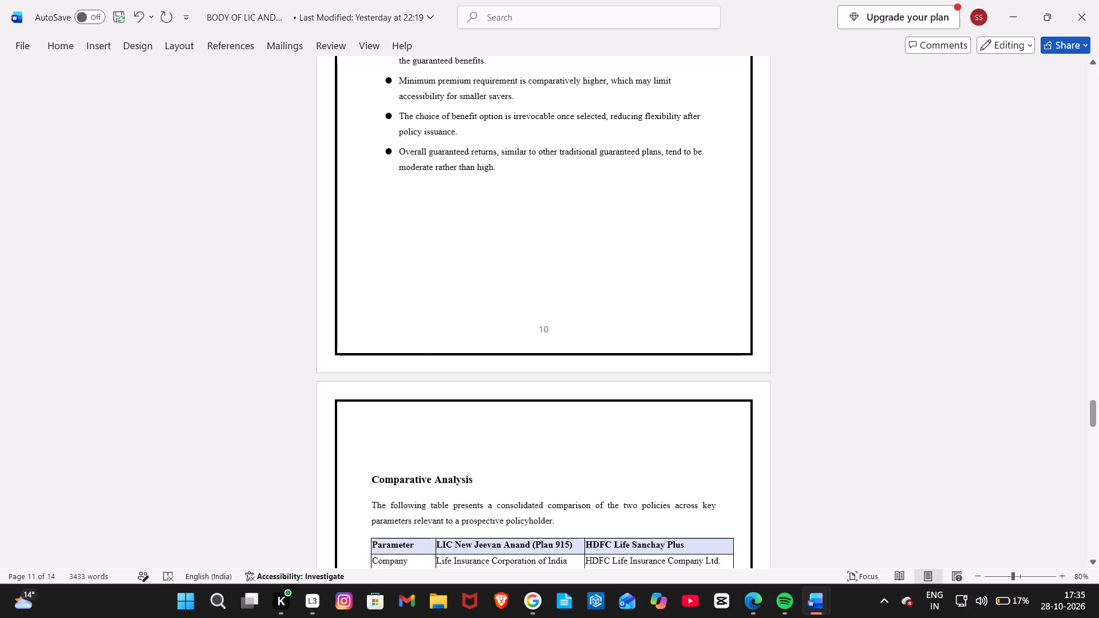
{"action": "left_click_drag", "start_coordinate": [448, 438], "coordinate": [536, 441]}
{"action": "left_click", "coordinate": [370, 484]}
Replace the line break directly above the Comparative Analysis heading with a paragraph break, keeping the heading at the top of page 11.
{"action": "key", "text": "BackSpace"}
{"action": "key", "text": "Return"}
{"action": "key", "text": "backslash"}
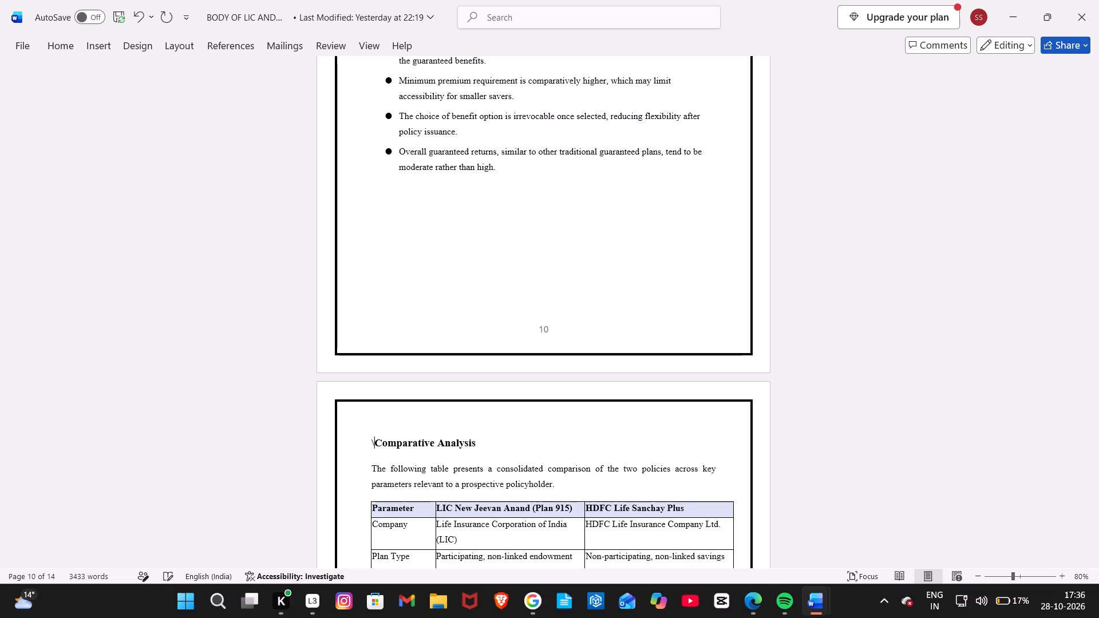
{"action": "key", "text": "BackSpace"}
Review the page flow backwards from the Sanchay Plus limitations on page 10 to the Introduction on page 1.
{"action": "scroll", "coordinate": [370, 484], "scroll_direction": "up", "scroll_amount": 3}
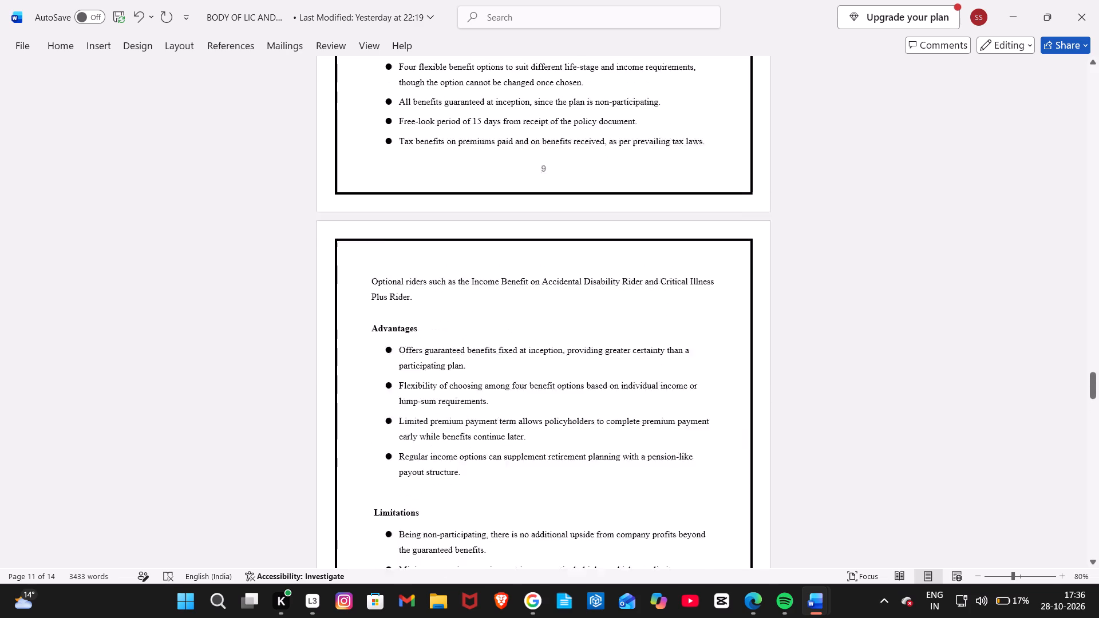
{"action": "scroll", "coordinate": [352, 384], "scroll_direction": "down", "scroll_amount": 1}
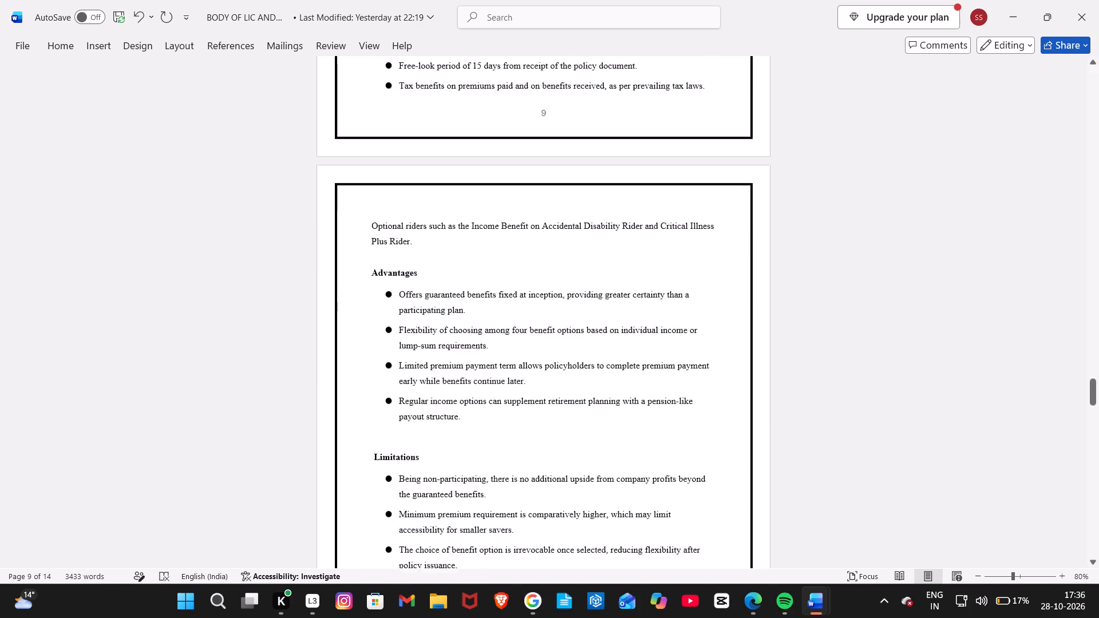
{"action": "scroll", "coordinate": [352, 384], "scroll_direction": "down", "scroll_amount": 2}
{"action": "scroll", "coordinate": [352, 384], "scroll_direction": "up", "scroll_amount": 1}
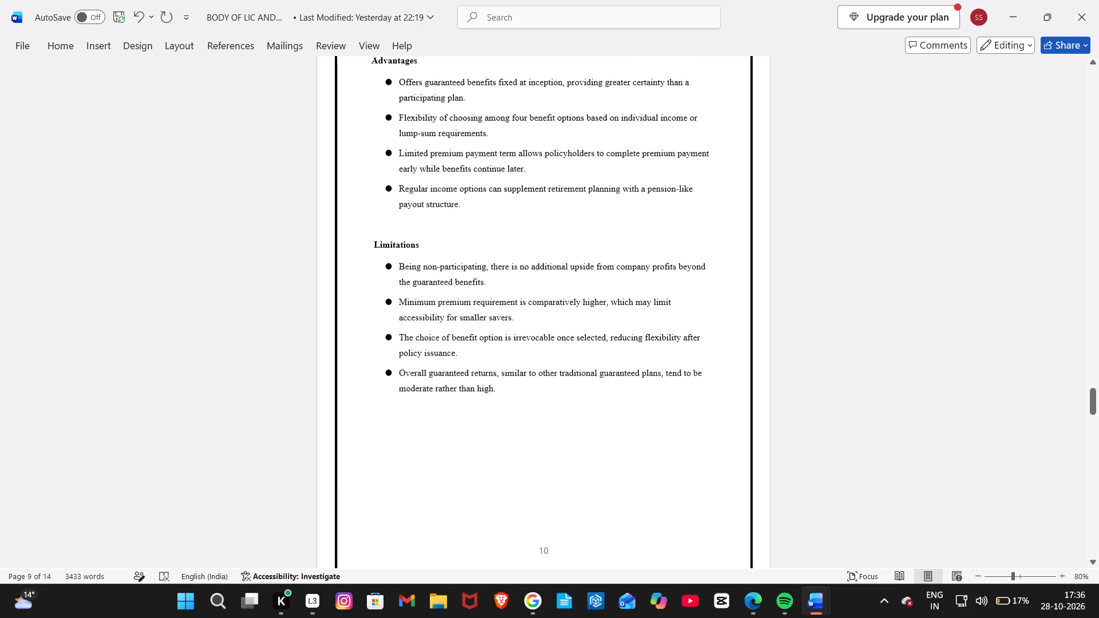
{"action": "scroll", "coordinate": [352, 384], "scroll_direction": "up", "scroll_amount": 7}
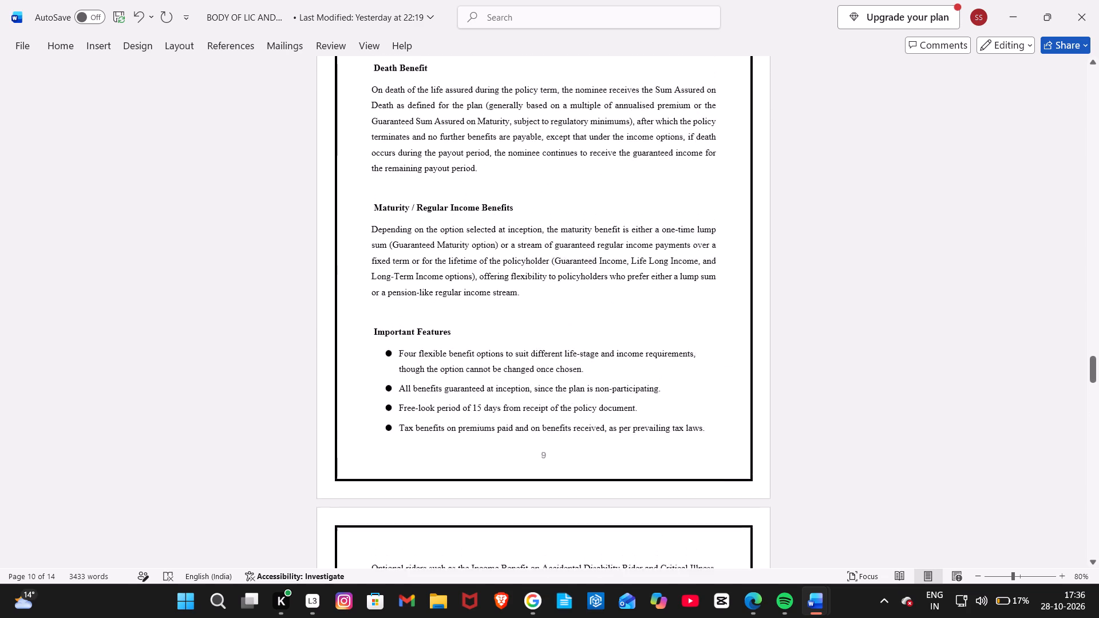
{"action": "scroll", "coordinate": [352, 384], "scroll_direction": "up", "scroll_amount": 8}
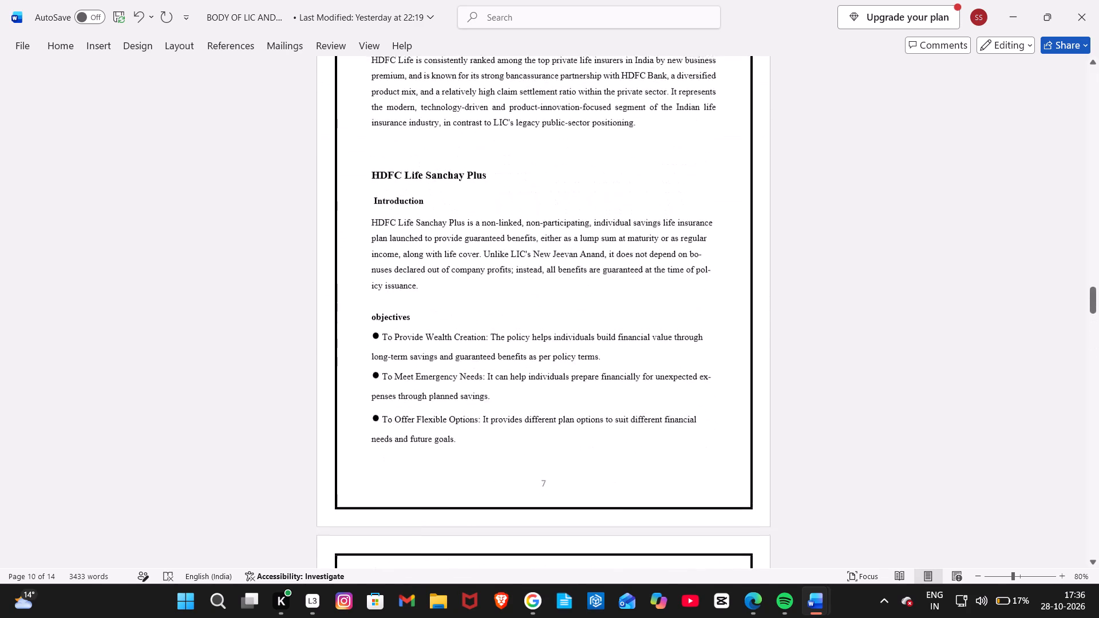
{"action": "scroll", "coordinate": [352, 384], "scroll_direction": "up", "scroll_amount": 8}
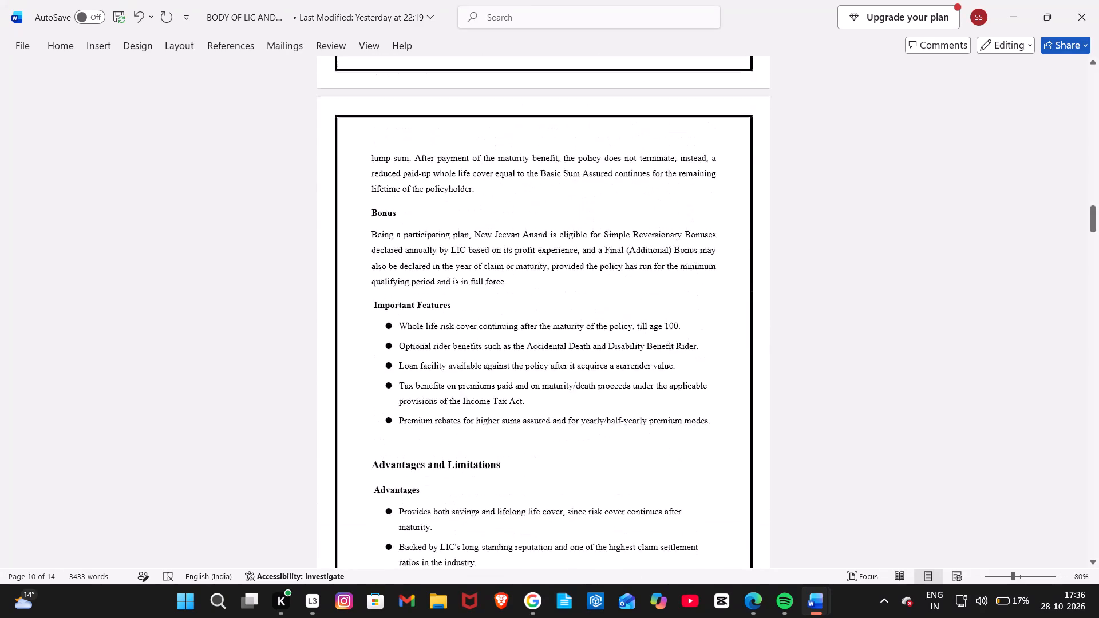
{"action": "scroll", "coordinate": [352, 384], "scroll_direction": "up", "scroll_amount": 8}
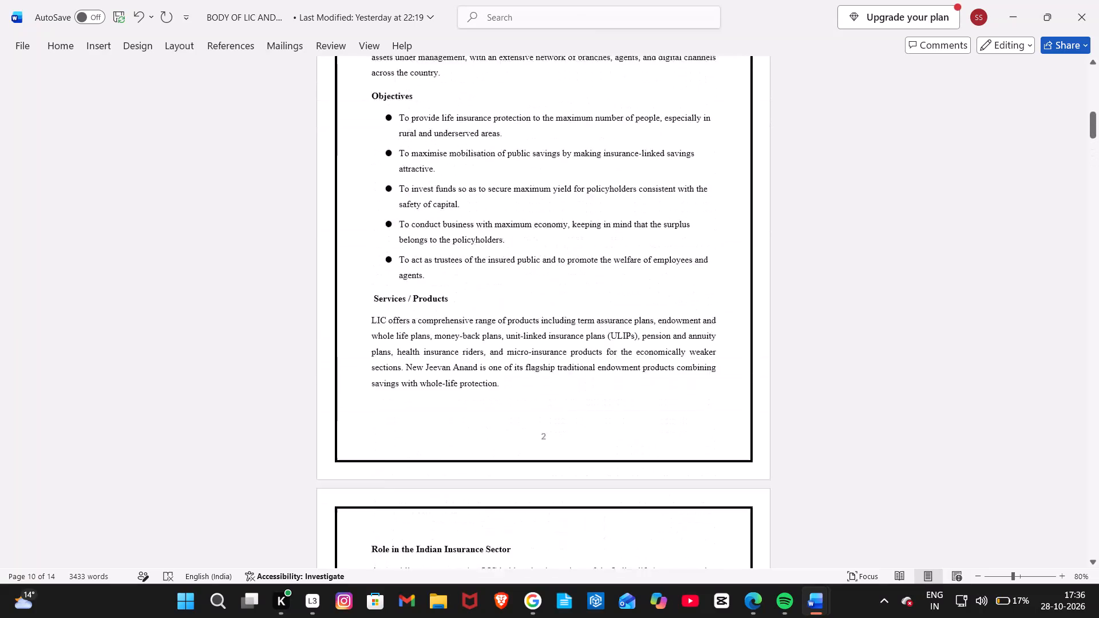
{"action": "scroll", "coordinate": [352, 384], "scroll_direction": "up", "scroll_amount": 5}
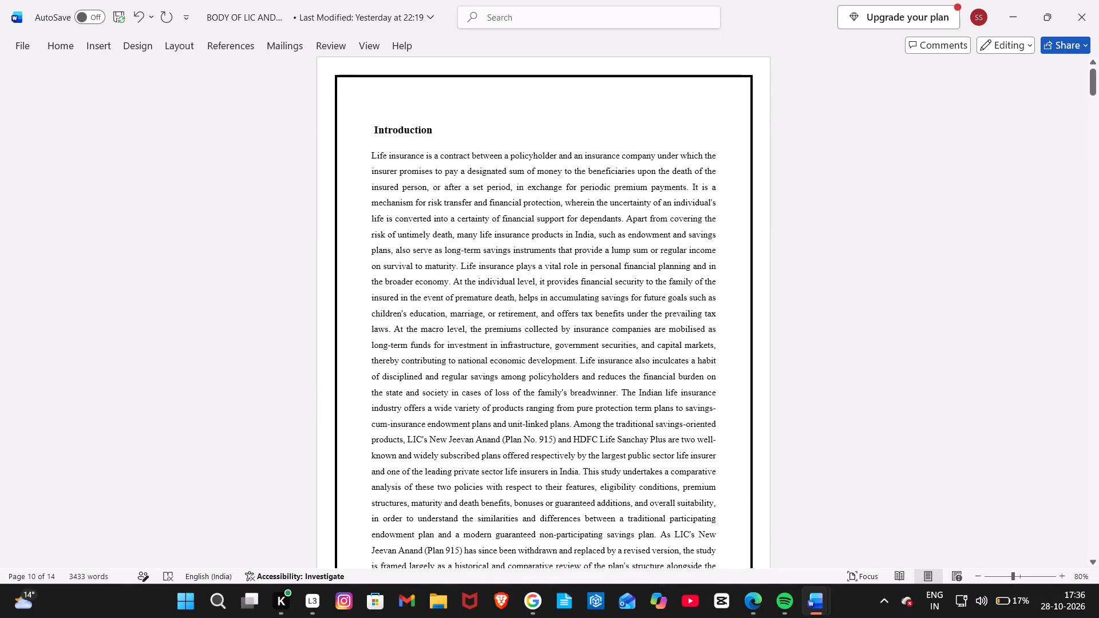
{"action": "left_click_drag", "start_coordinate": [371, 155], "coordinate": [473, 306]}
{"action": "left_click", "coordinate": [465, 337]}
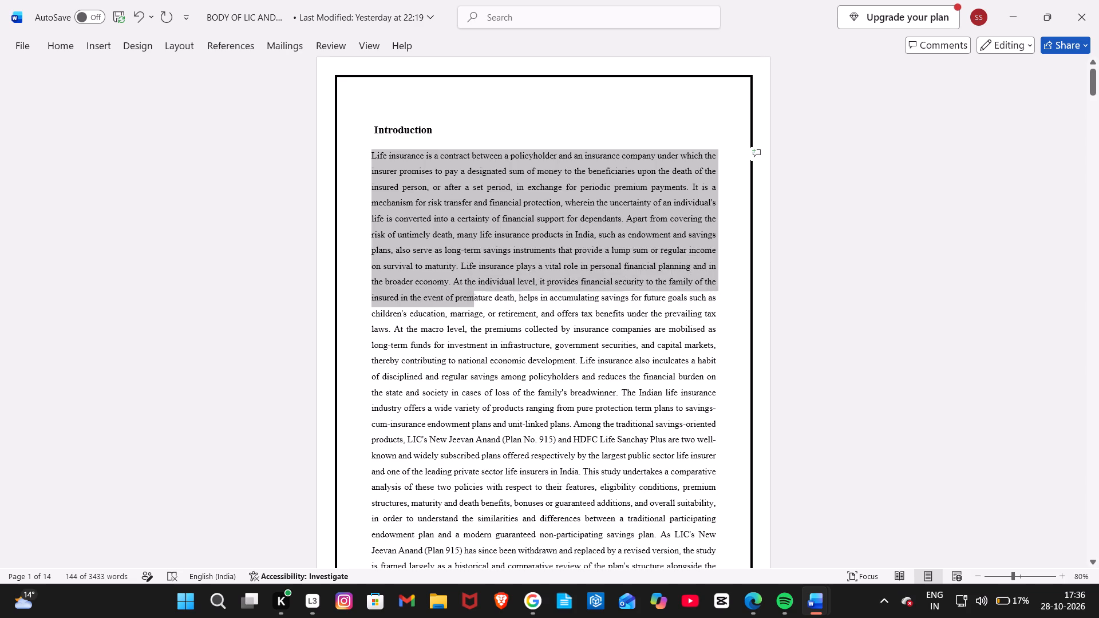
Review the page flow forwards from the Introduction to the comparison table on page 11.
{"action": "scroll", "coordinate": [465, 337], "scroll_direction": "down", "scroll_amount": 9}
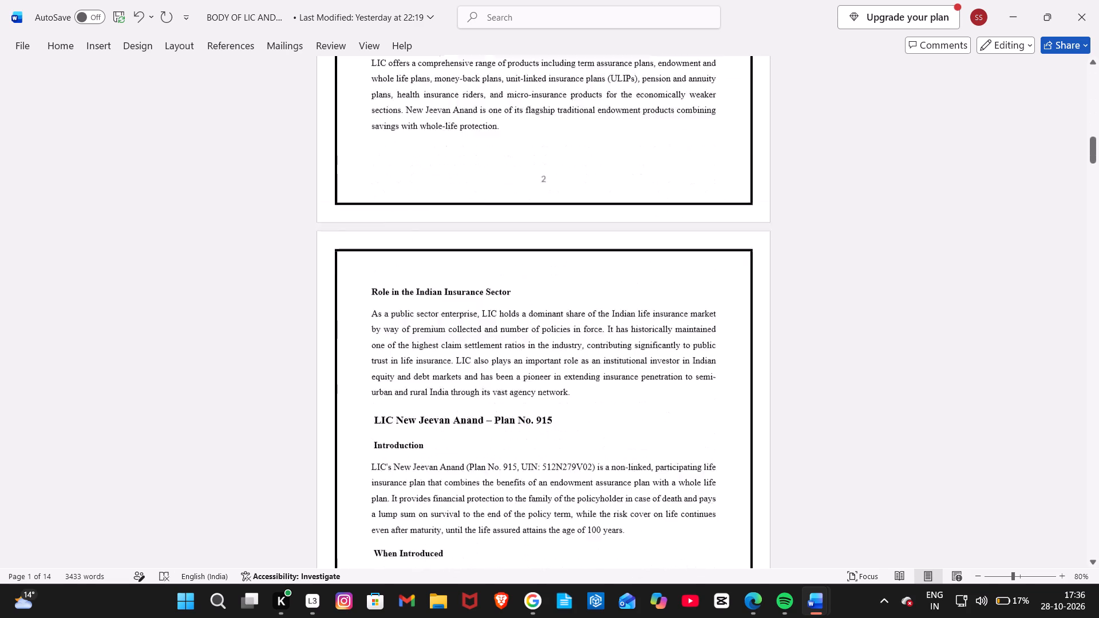
{"action": "scroll", "coordinate": [465, 337], "scroll_direction": "down", "scroll_amount": 9}
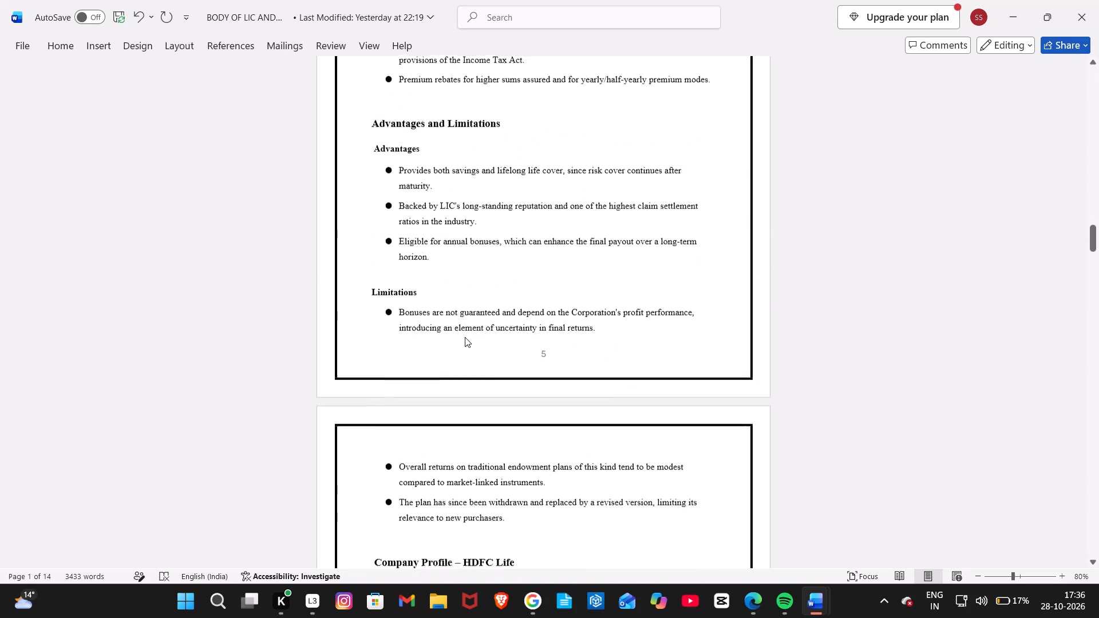
{"action": "scroll", "coordinate": [465, 337], "scroll_direction": "down", "scroll_amount": 6}
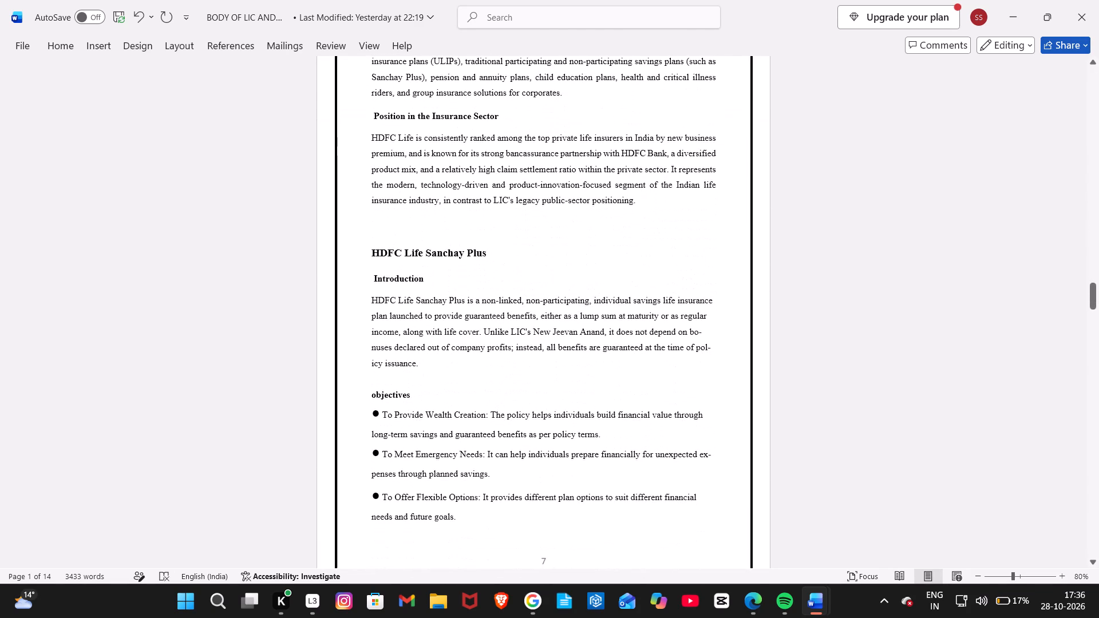
{"action": "scroll", "coordinate": [465, 337], "scroll_direction": "down", "scroll_amount": 10}
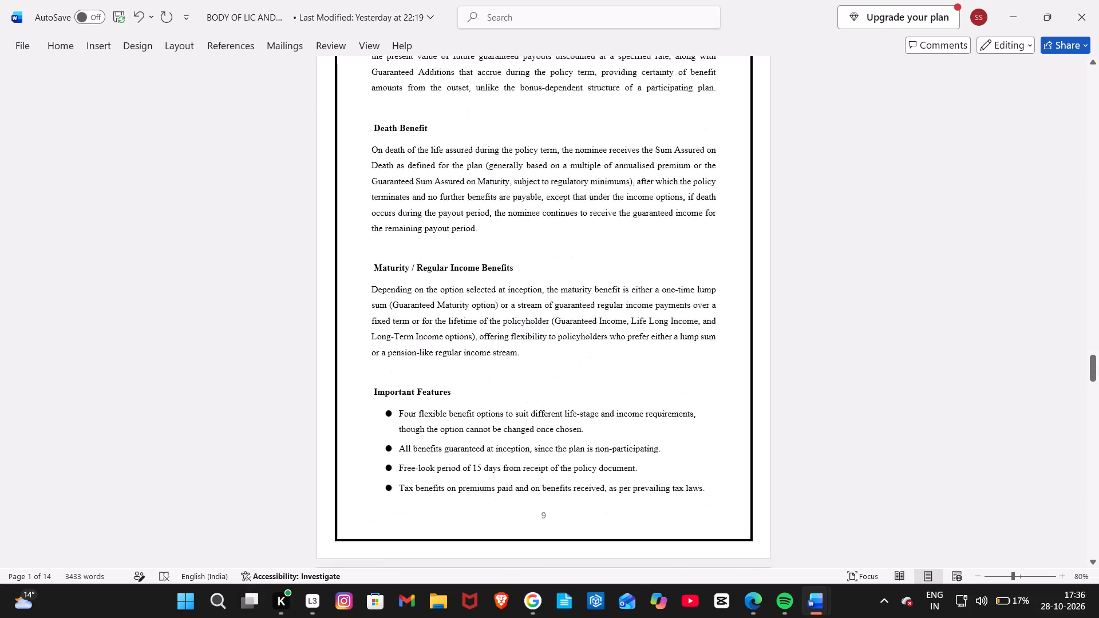
{"action": "scroll", "coordinate": [465, 337], "scroll_direction": "down", "scroll_amount": 8}
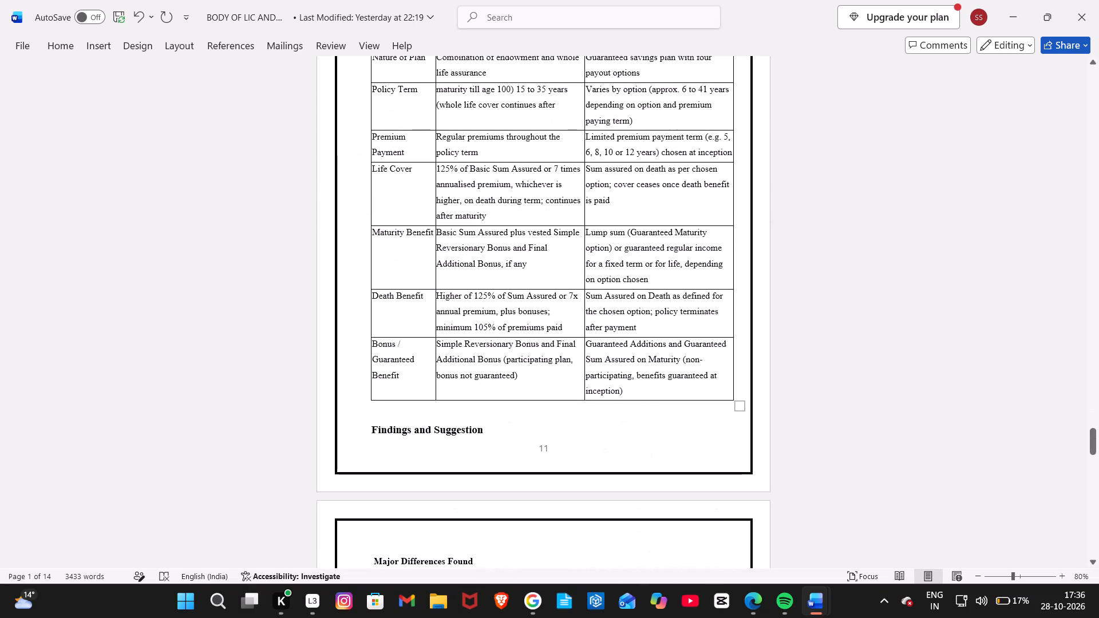
Insert a line break before the Findings and Suggestion heading below the comparison table to move it onto page 12.
{"action": "scroll", "coordinate": [465, 337], "scroll_direction": "down", "scroll_amount": 1}
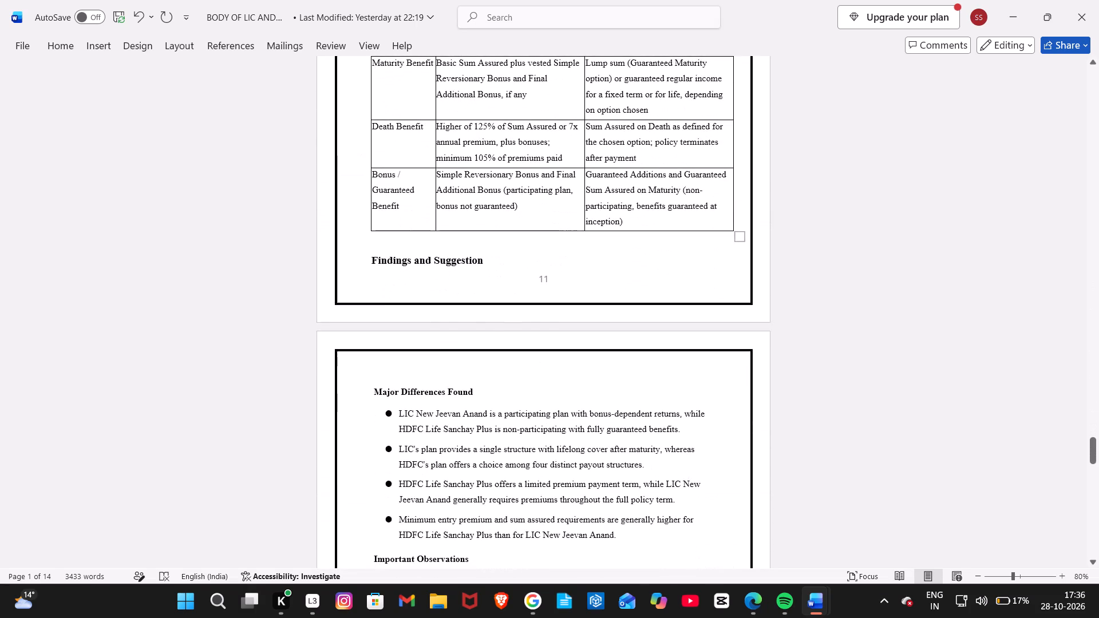
{"action": "left_click", "coordinate": [365, 179]}
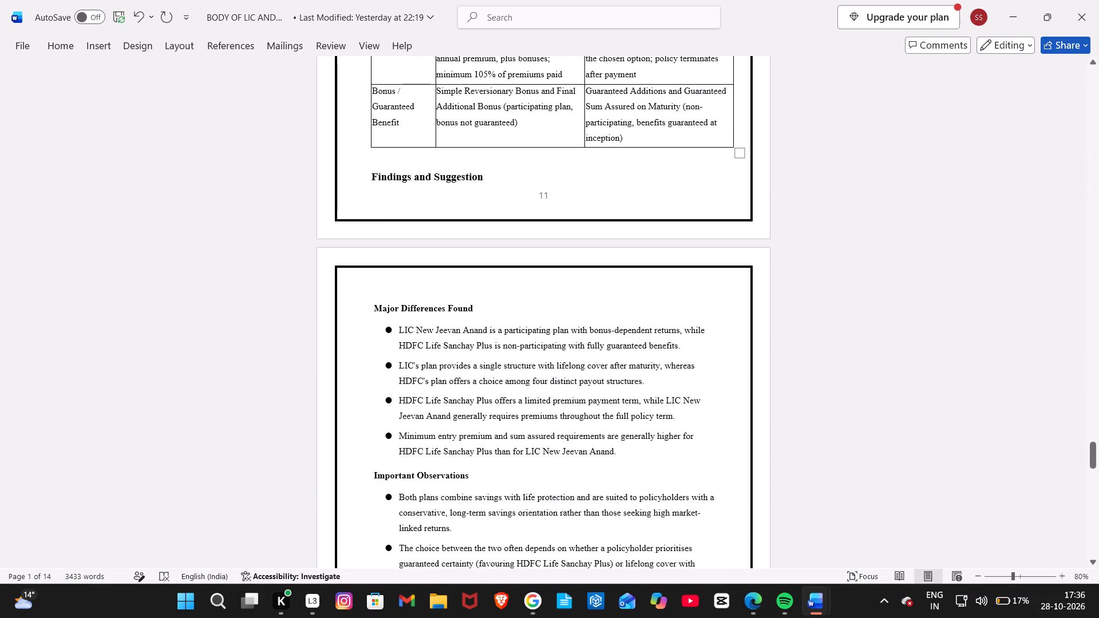
{"action": "key", "text": "shift+Return"}
{"action": "scroll", "coordinate": [365, 179], "scroll_direction": "down", "scroll_amount": 2}
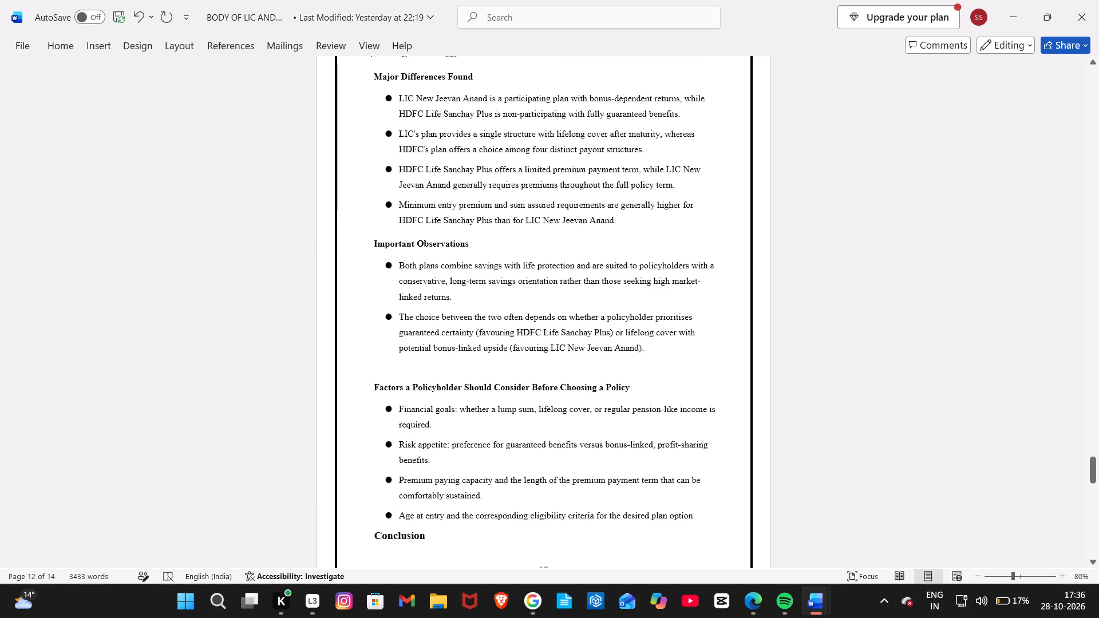
{"action": "scroll", "coordinate": [365, 179], "scroll_direction": "down", "scroll_amount": 1}
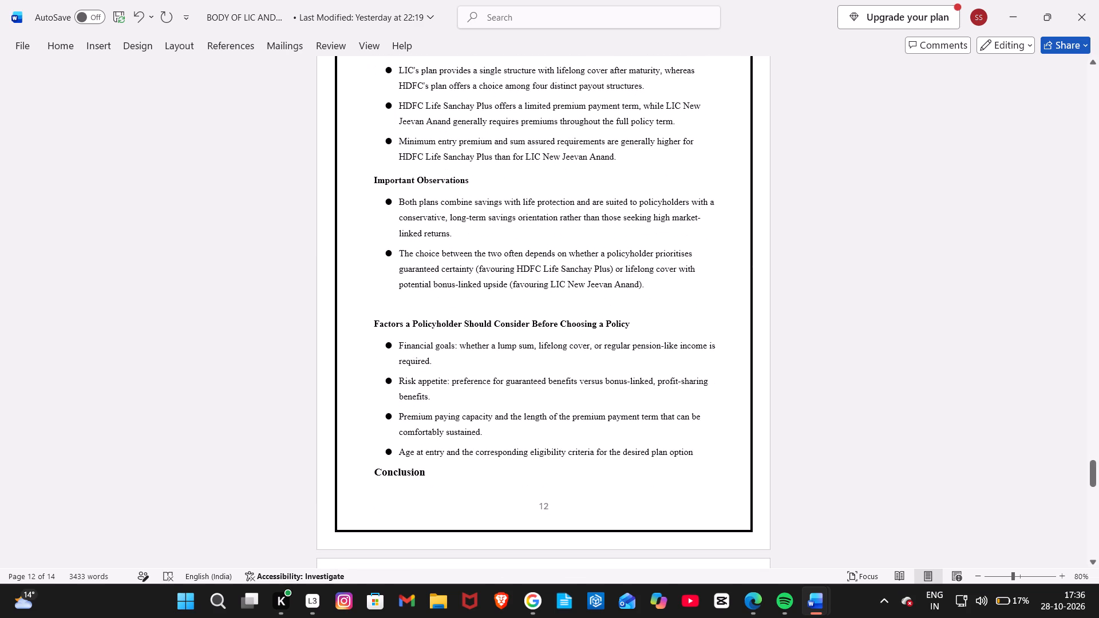
{"action": "scroll", "coordinate": [504, 199], "scroll_direction": "up", "scroll_amount": 3}
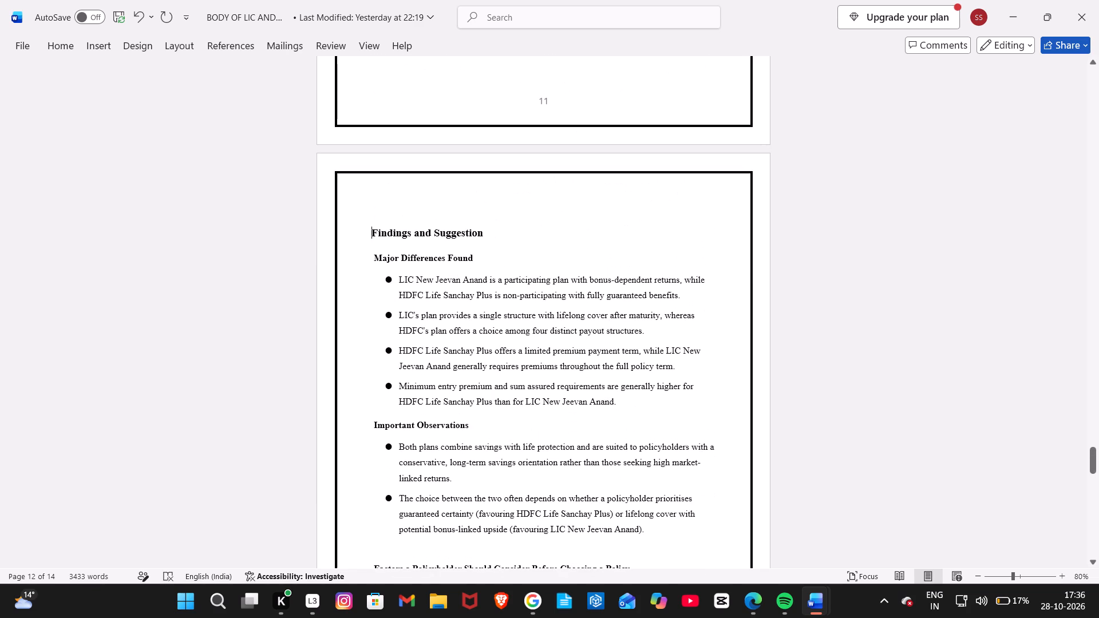
Insert two line breaks before the Conclusion heading at the bottom of page 12 to move it onto page 13.
{"action": "scroll", "coordinate": [504, 199], "scroll_direction": "down", "scroll_amount": 4}
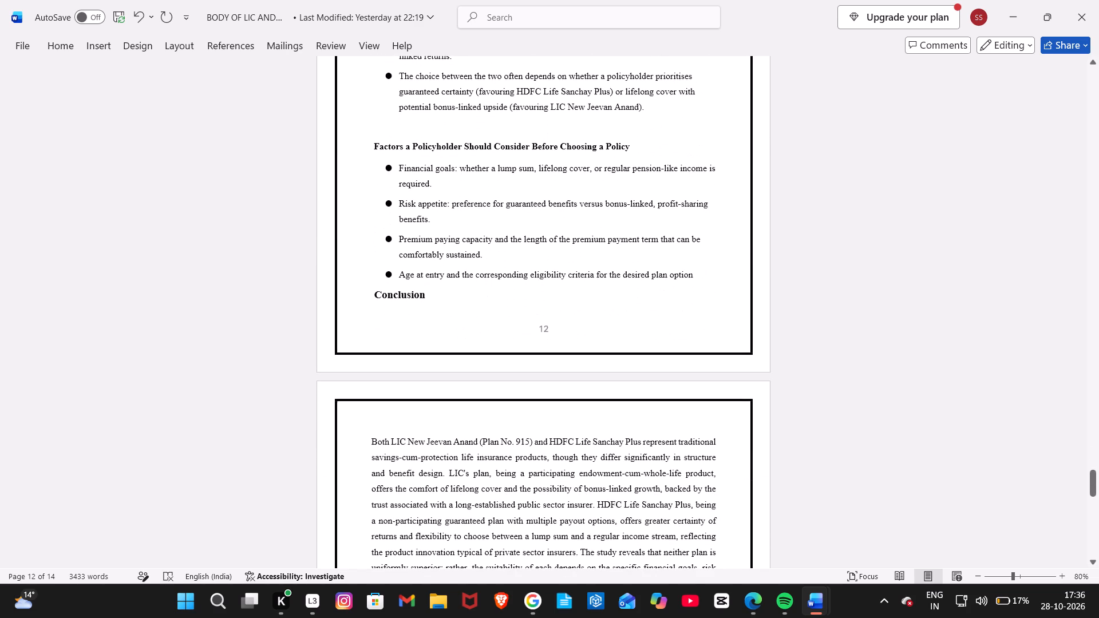
{"action": "left_click", "coordinate": [377, 286]}
{"action": "left_click", "coordinate": [373, 290]}
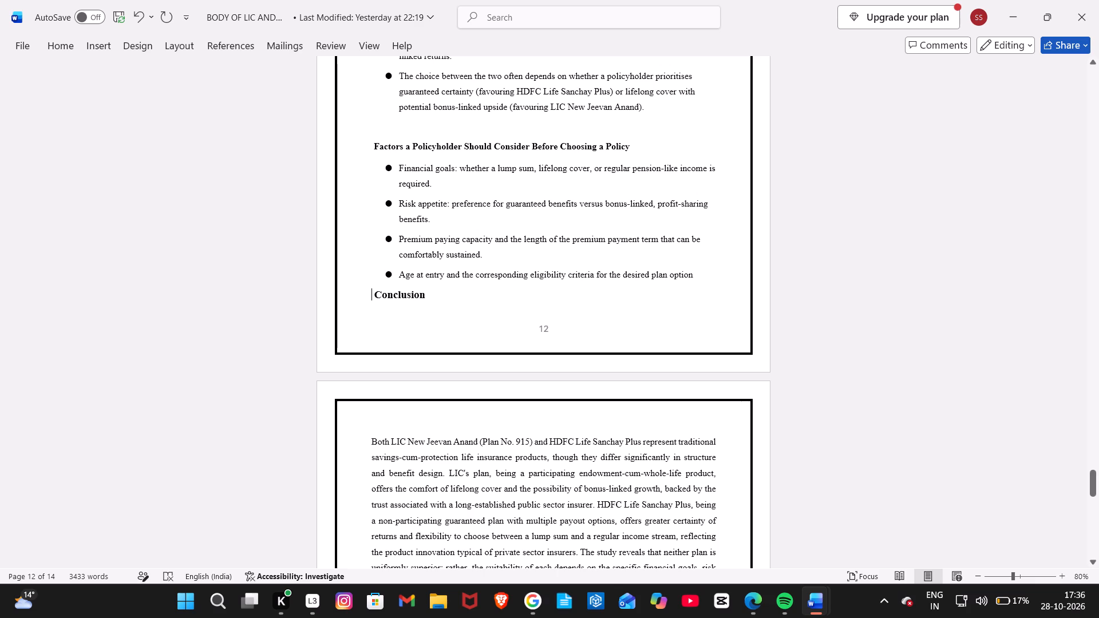
{"action": "key", "text": "shift+Return"}
{"action": "key", "text": "shift+Return"}
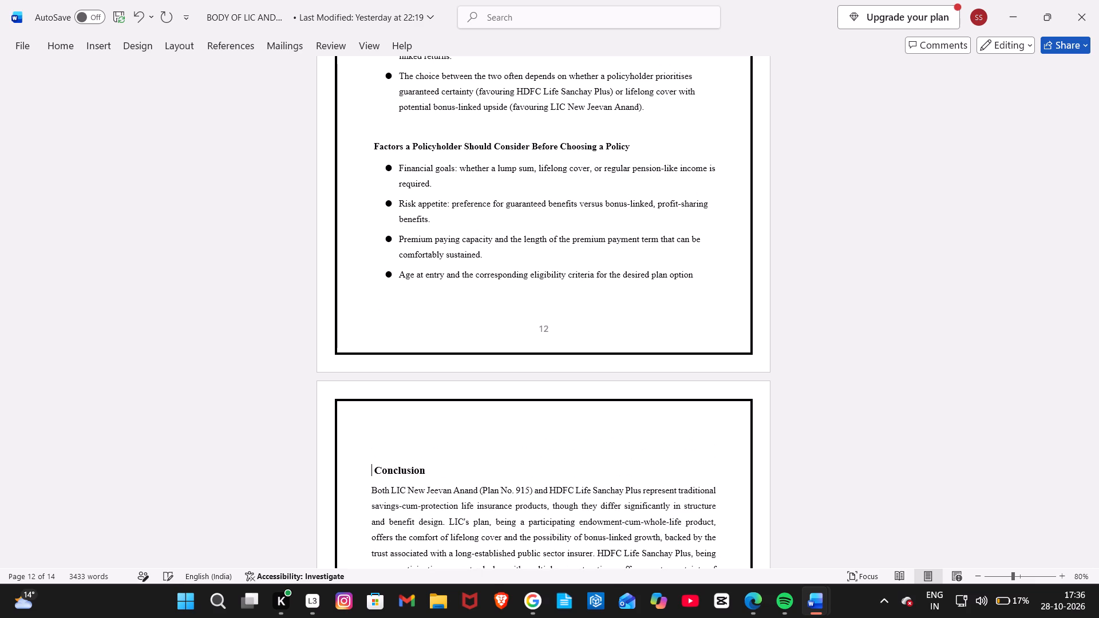
Replace the extra line break above the Conclusion heading with a paragraph break so the heading starts at the top of page 13.
{"action": "double_click", "coordinate": [382, 458]}
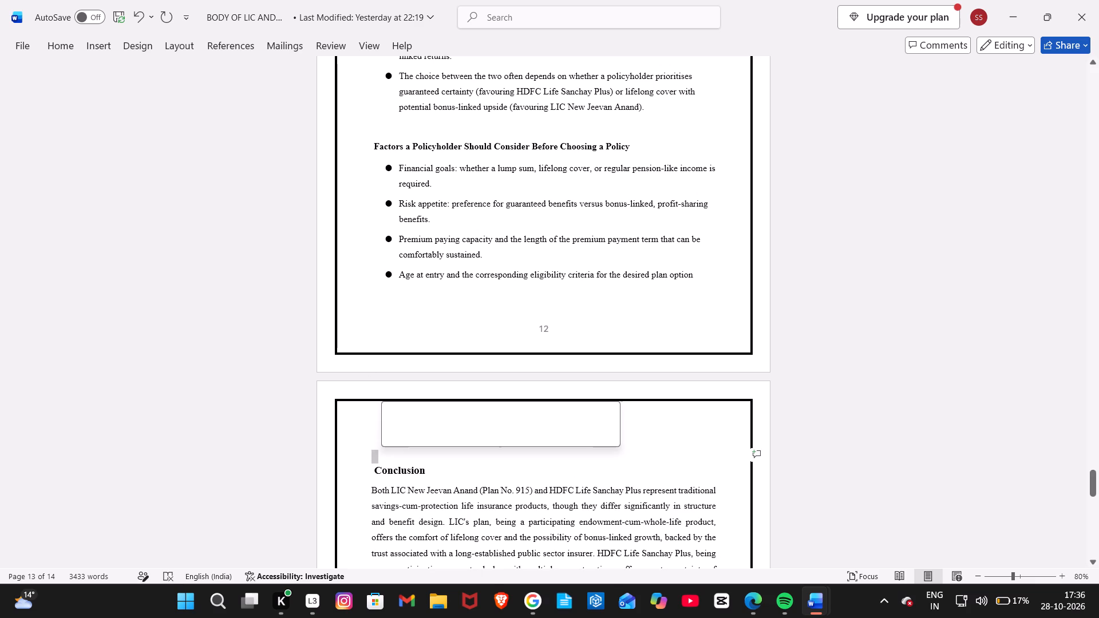
{"action": "key", "text": "BackSpace"}
{"action": "key", "text": "shift+Return"}
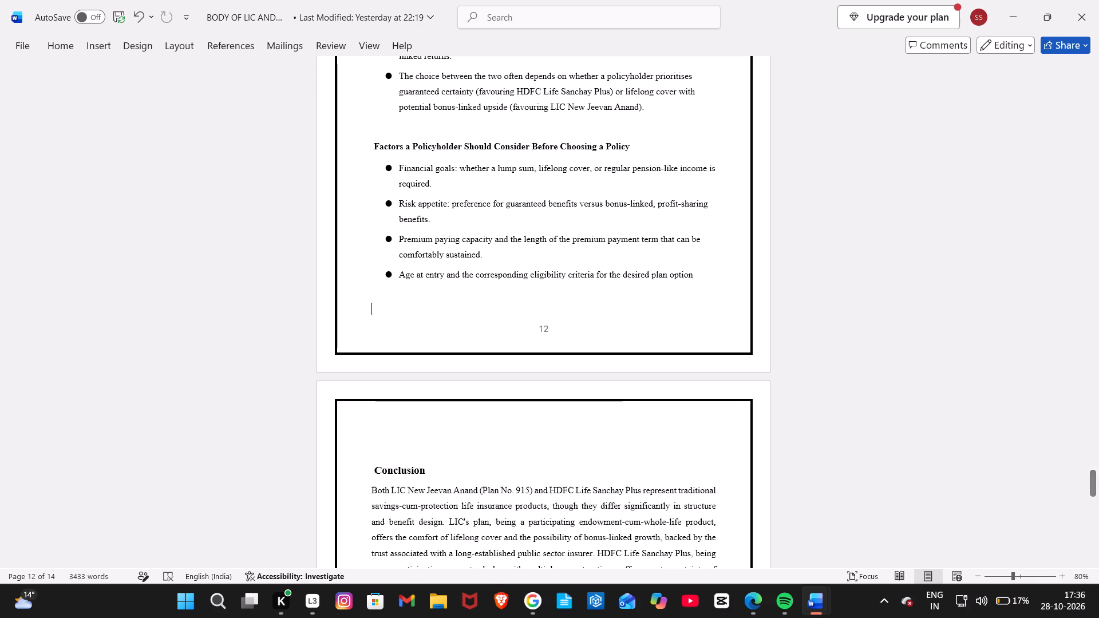
{"action": "key", "text": "BackSpace"}
{"action": "key", "text": "Return"}
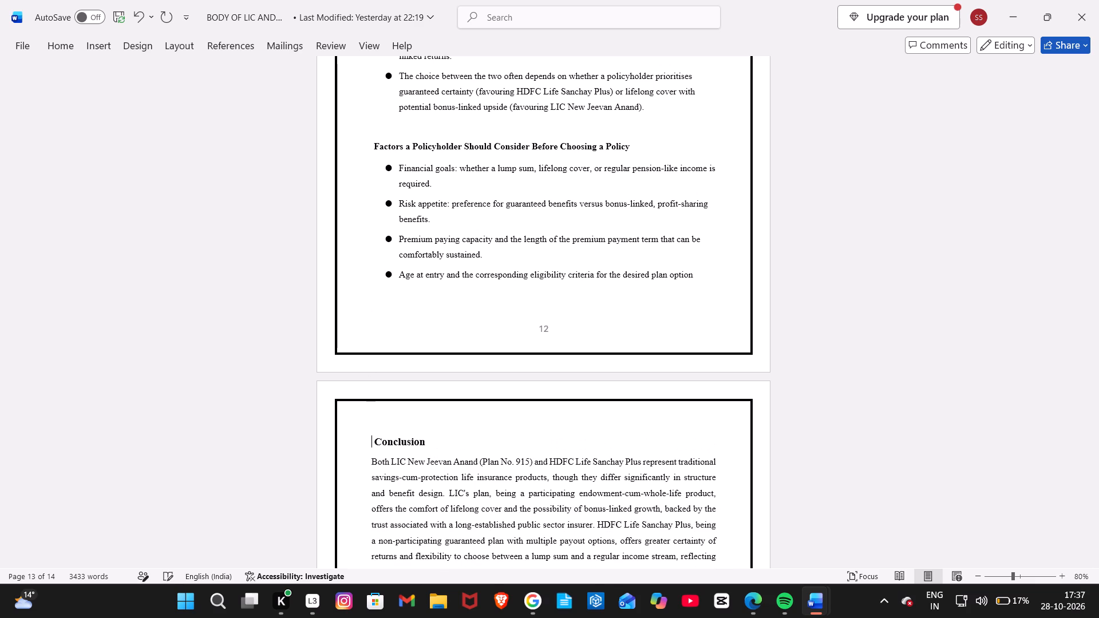
{"action": "key", "text": "BackSpace"}
{"action": "key", "text": "shift+Return"}
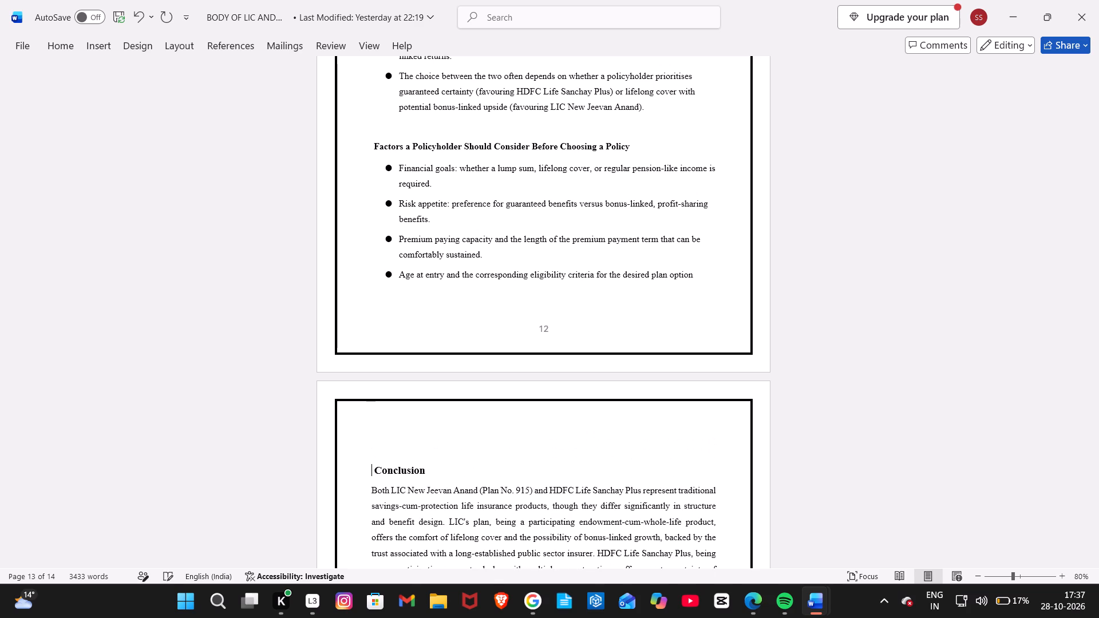
{"action": "key", "text": "BackSpace"}
{"action": "key", "text": "Return"}
{"action": "key", "text": "BackSpace"}
{"action": "key", "text": "Return"}
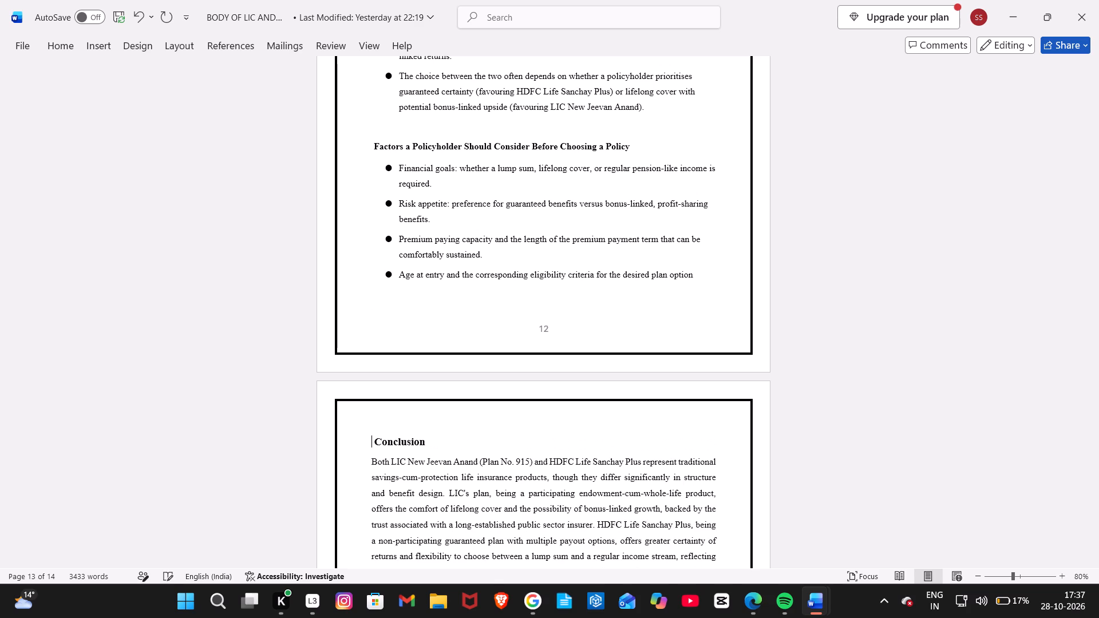
Replace the line break before the Findings and Suggestion heading with a paragraph break so the heading starts at the top of page 12.
{"action": "scroll", "coordinate": [382, 458], "scroll_direction": "down", "scroll_amount": 8}
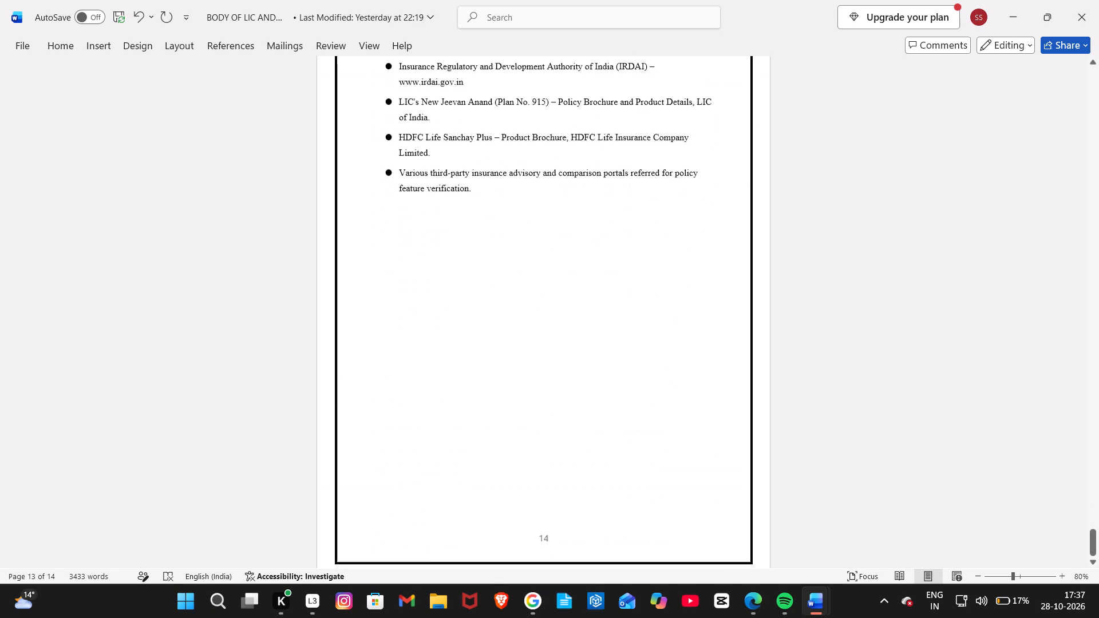
{"action": "scroll", "coordinate": [382, 458], "scroll_direction": "up", "scroll_amount": 1}
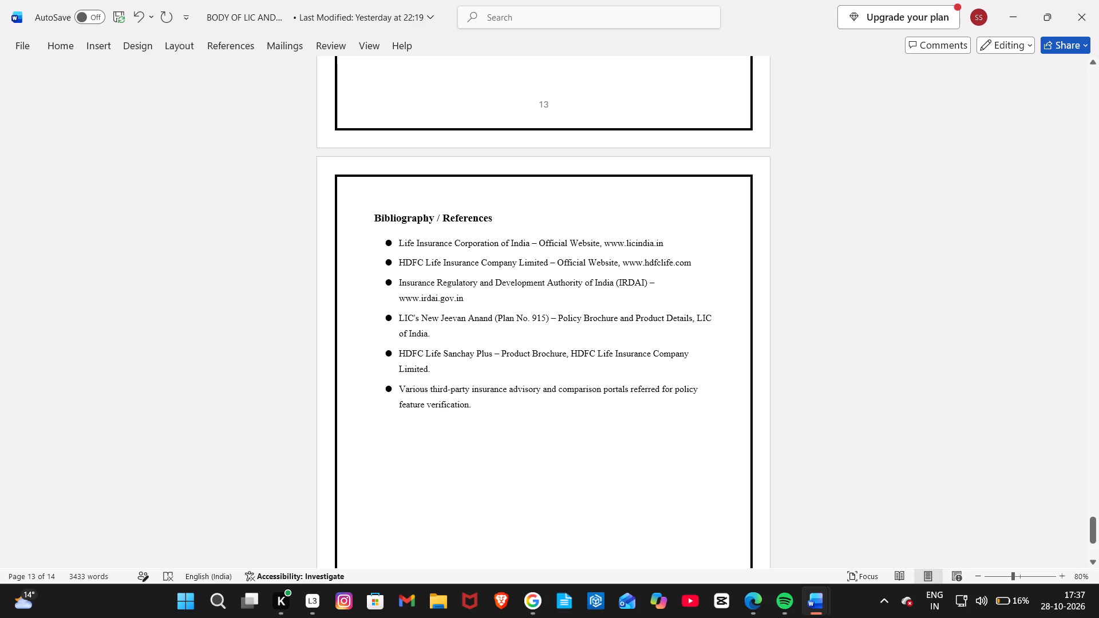
{"action": "scroll", "coordinate": [475, 446], "scroll_direction": "up", "scroll_amount": 5}
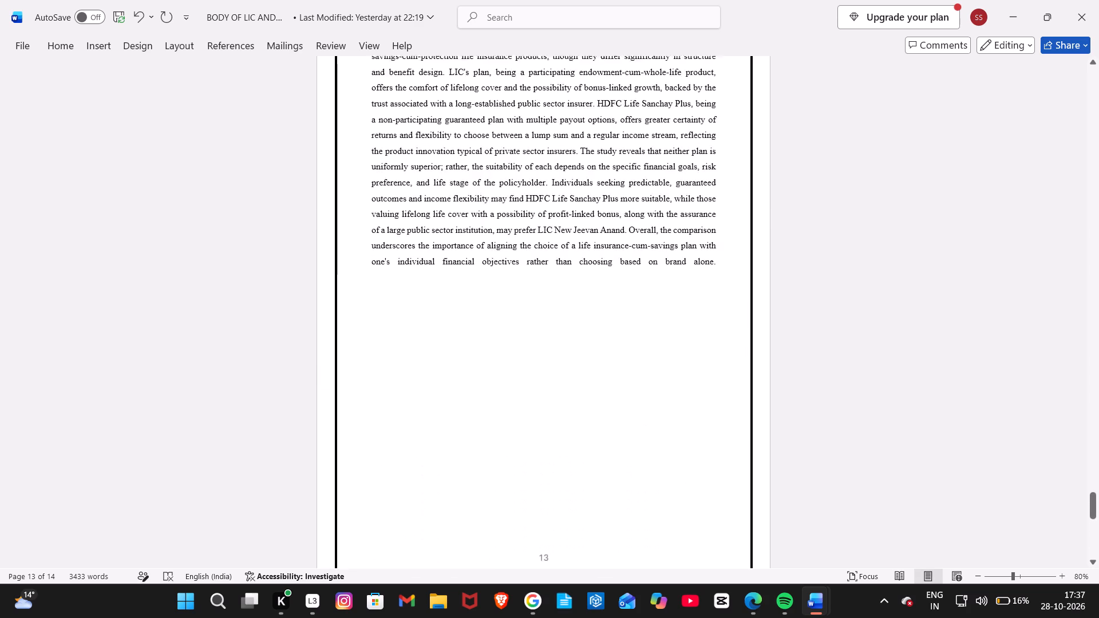
{"action": "scroll", "coordinate": [475, 446], "scroll_direction": "up", "scroll_amount": 6}
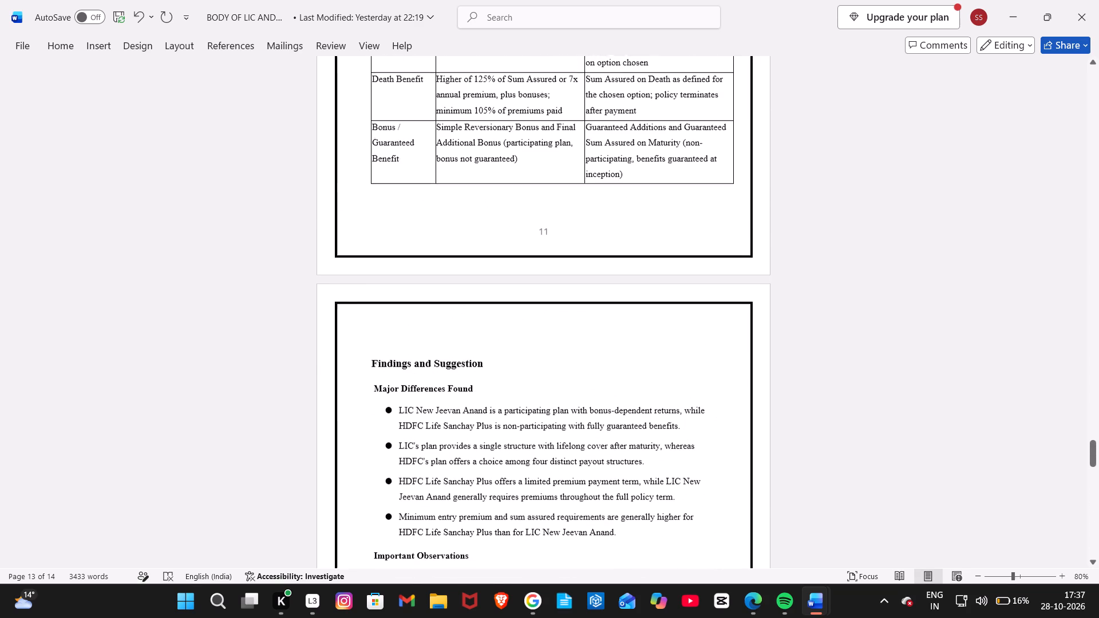
{"action": "double_click", "coordinate": [402, 346]}
{"action": "double_click", "coordinate": [402, 346]}
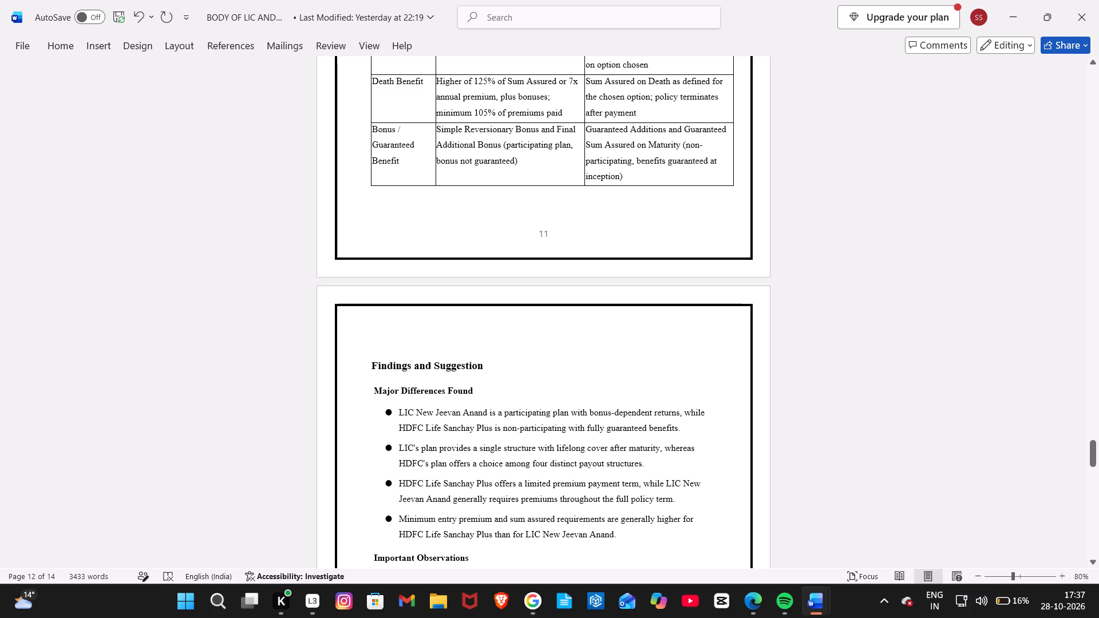
{"action": "left_click", "coordinate": [362, 352]}
{"action": "left_click", "coordinate": [366, 366]}
{"action": "key", "text": "BackSpace"}
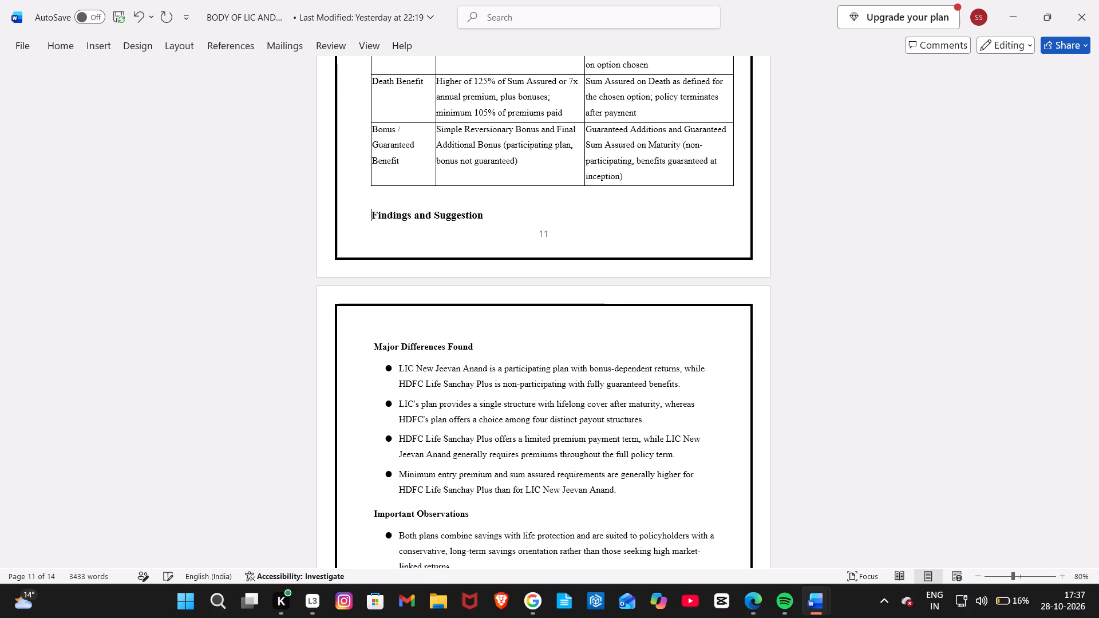
{"action": "key", "text": "shift+Return"}
{"action": "key", "text": "BackSpace"}
{"action": "key", "text": "Return"}
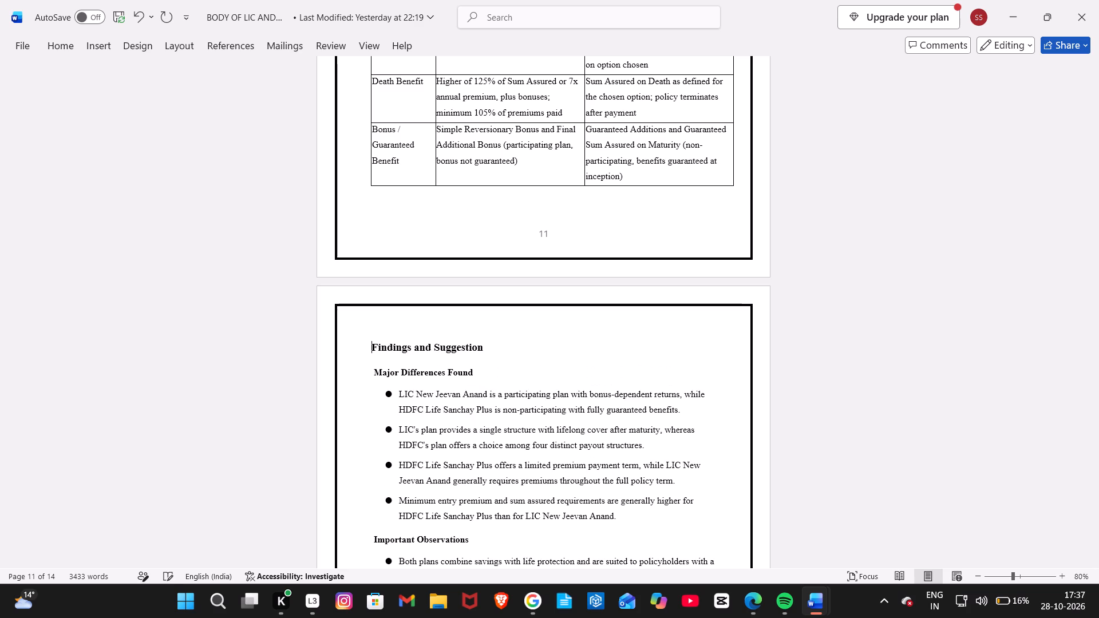
Review the page flow and heading spacing backwards from the comparison table on page 11 to the Introduction.
{"action": "scroll", "coordinate": [366, 366], "scroll_direction": "up", "scroll_amount": 3}
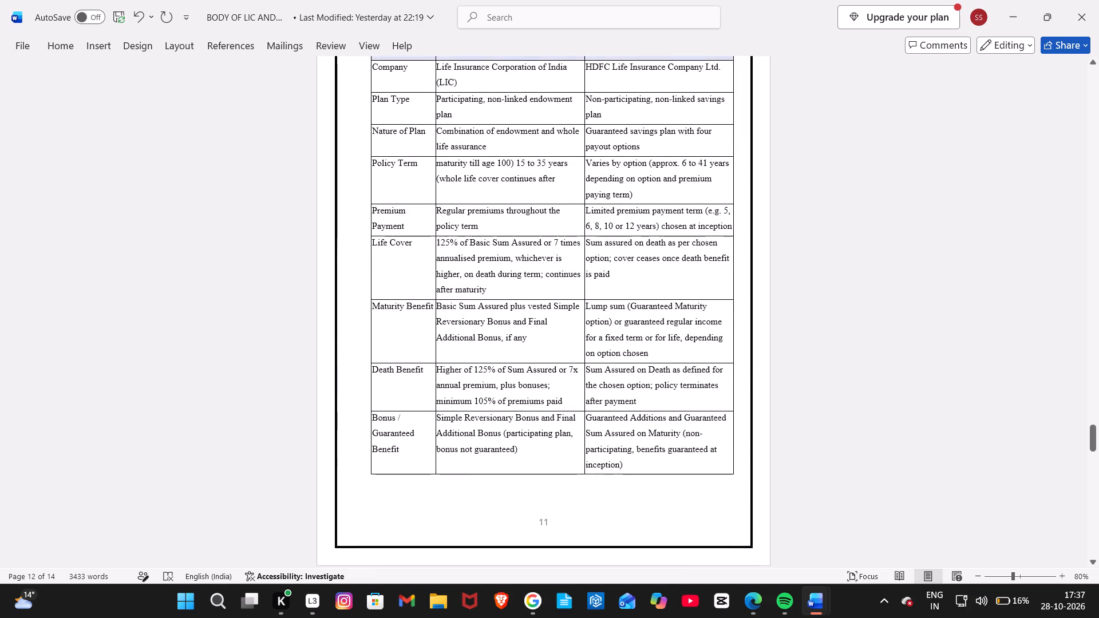
{"action": "scroll", "coordinate": [366, 366], "scroll_direction": "up", "scroll_amount": 3}
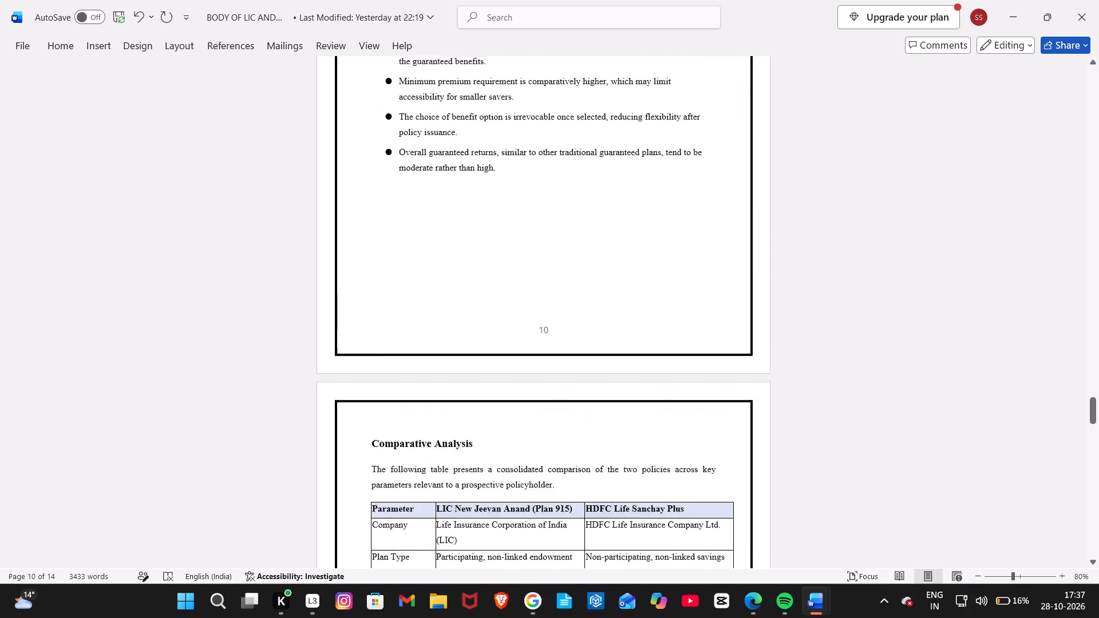
{"action": "scroll", "coordinate": [366, 366], "scroll_direction": "up", "scroll_amount": 3}
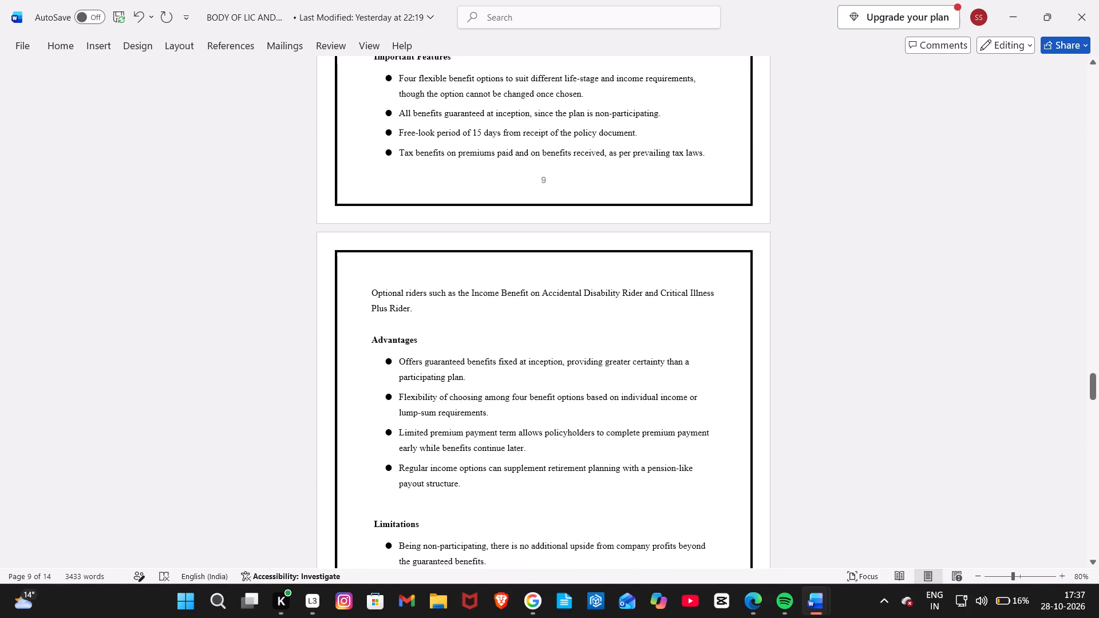
{"action": "scroll", "coordinate": [366, 366], "scroll_direction": "up", "scroll_amount": 4}
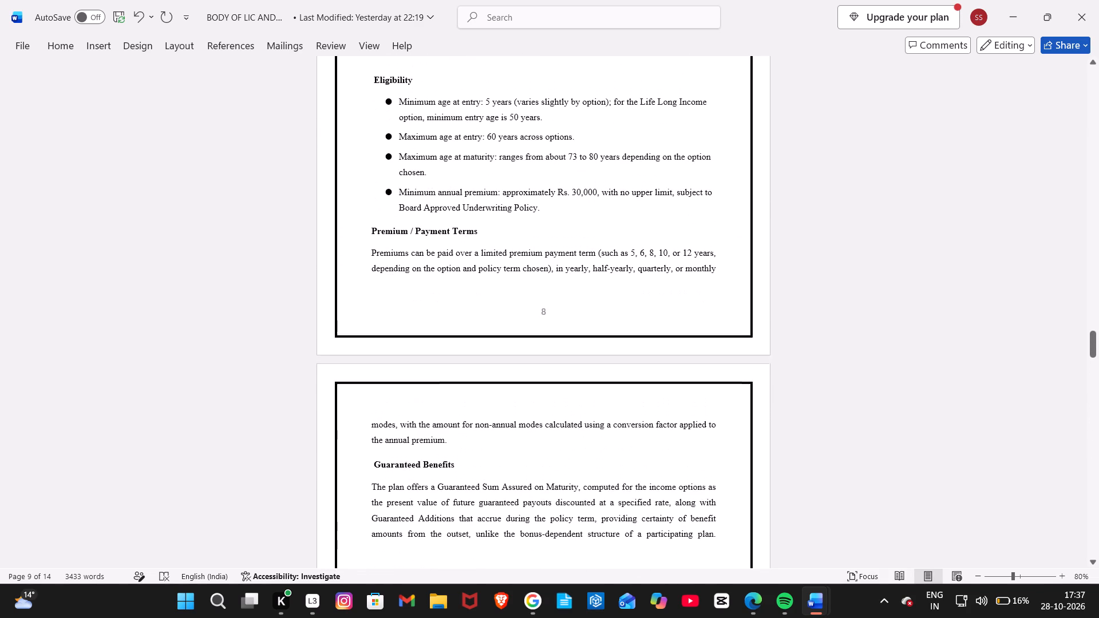
{"action": "scroll", "coordinate": [366, 366], "scroll_direction": "up", "scroll_amount": 3}
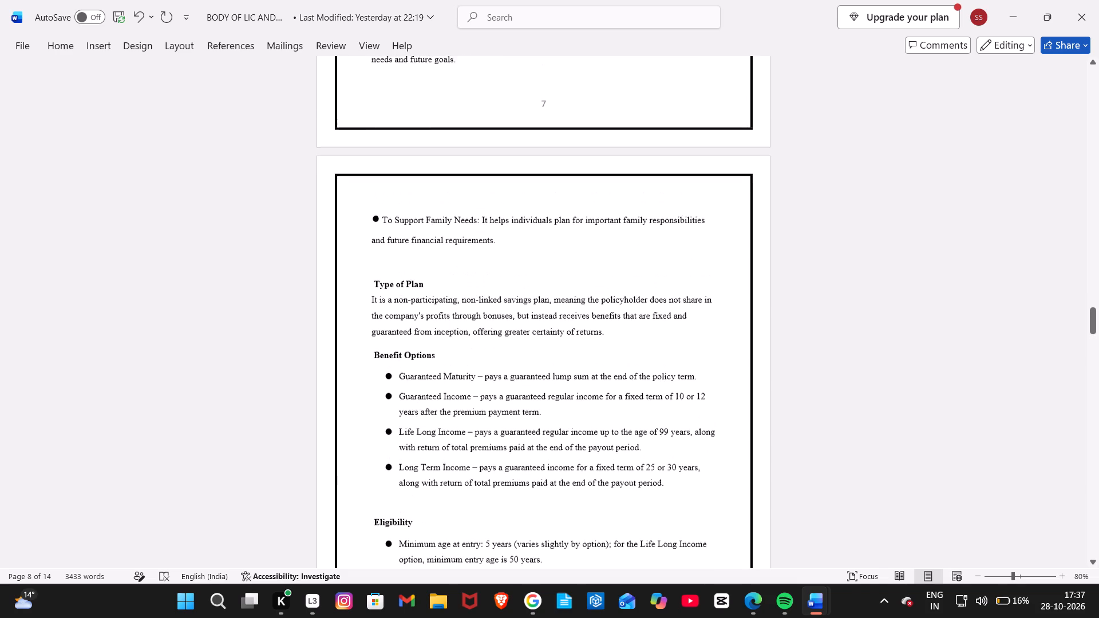
{"action": "scroll", "coordinate": [366, 366], "scroll_direction": "up", "scroll_amount": 4}
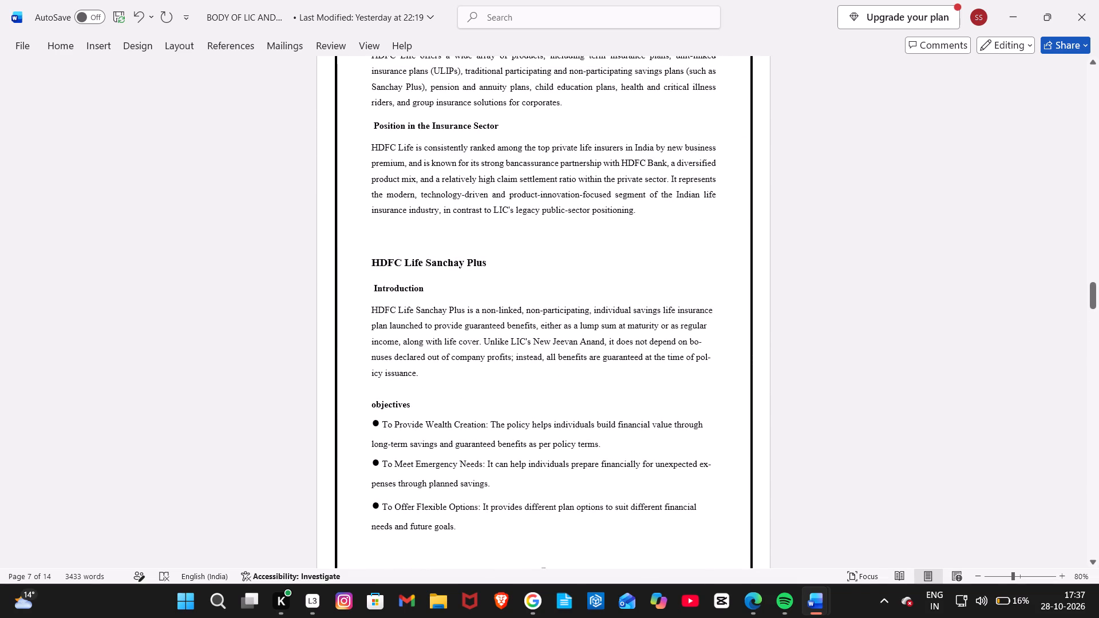
{"action": "scroll", "coordinate": [366, 366], "scroll_direction": "up", "scroll_amount": 5}
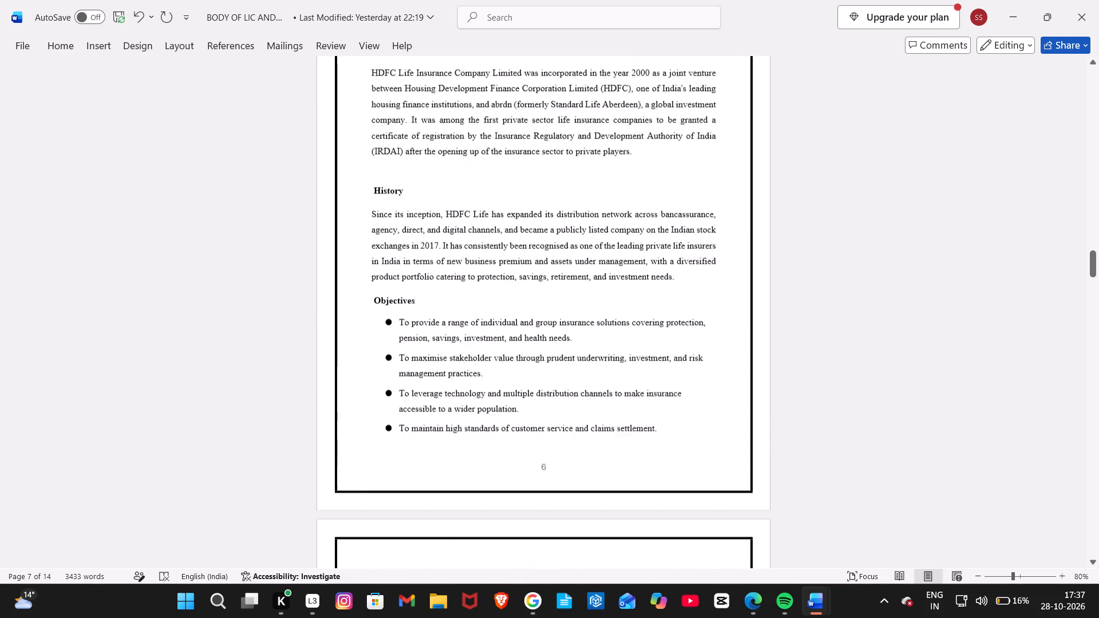
{"action": "scroll", "coordinate": [366, 366], "scroll_direction": "up", "scroll_amount": 4}
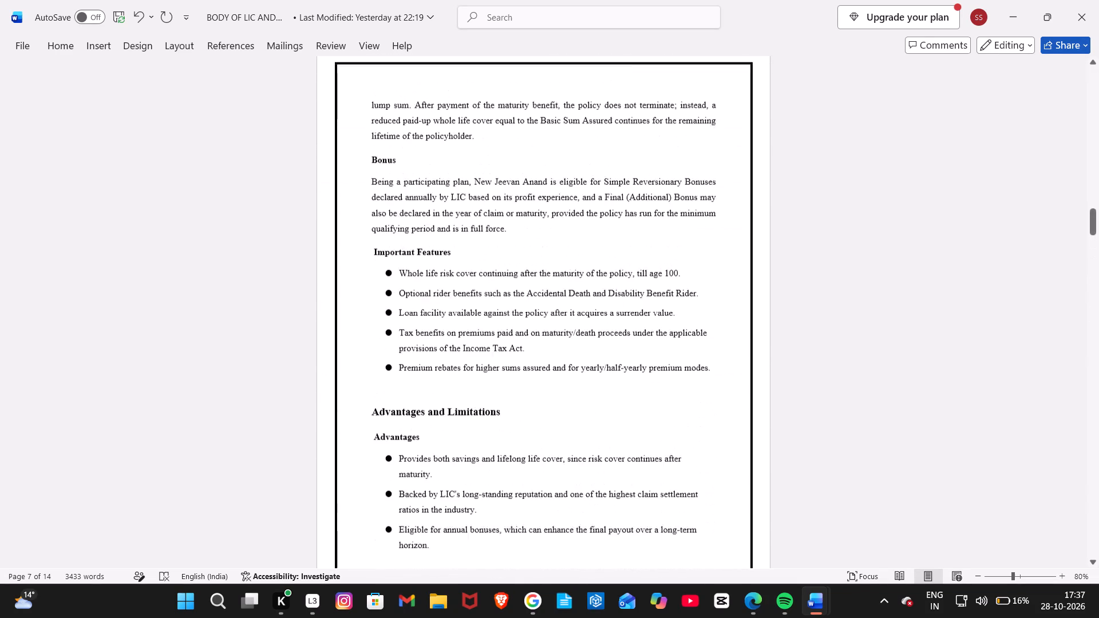
{"action": "scroll", "coordinate": [366, 366], "scroll_direction": "up", "scroll_amount": 5}
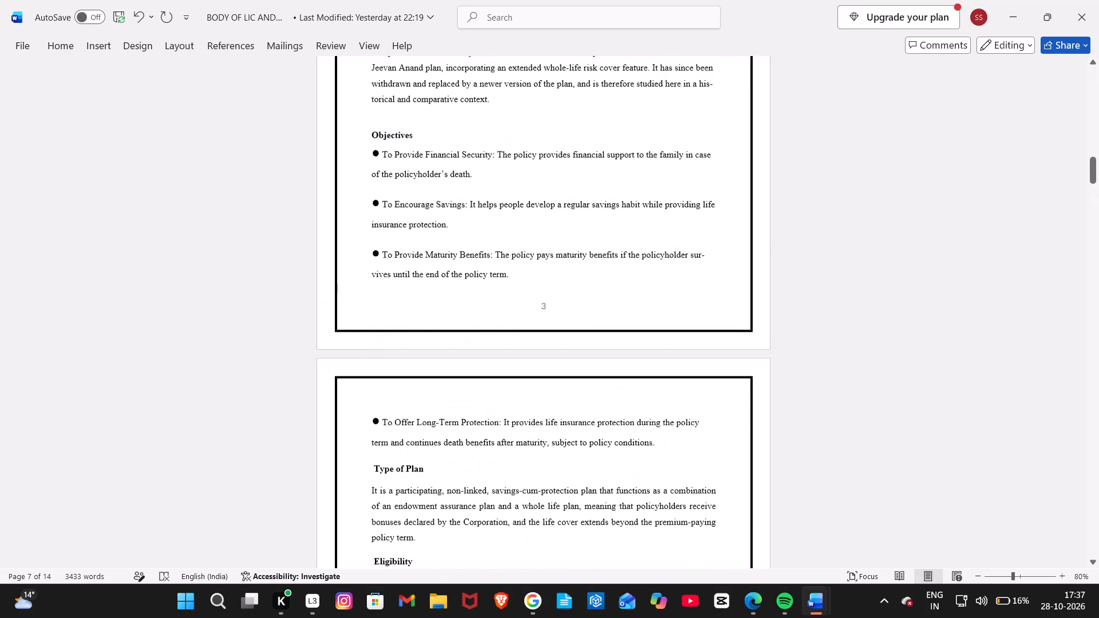
{"action": "scroll", "coordinate": [366, 366], "scroll_direction": "up", "scroll_amount": 3}
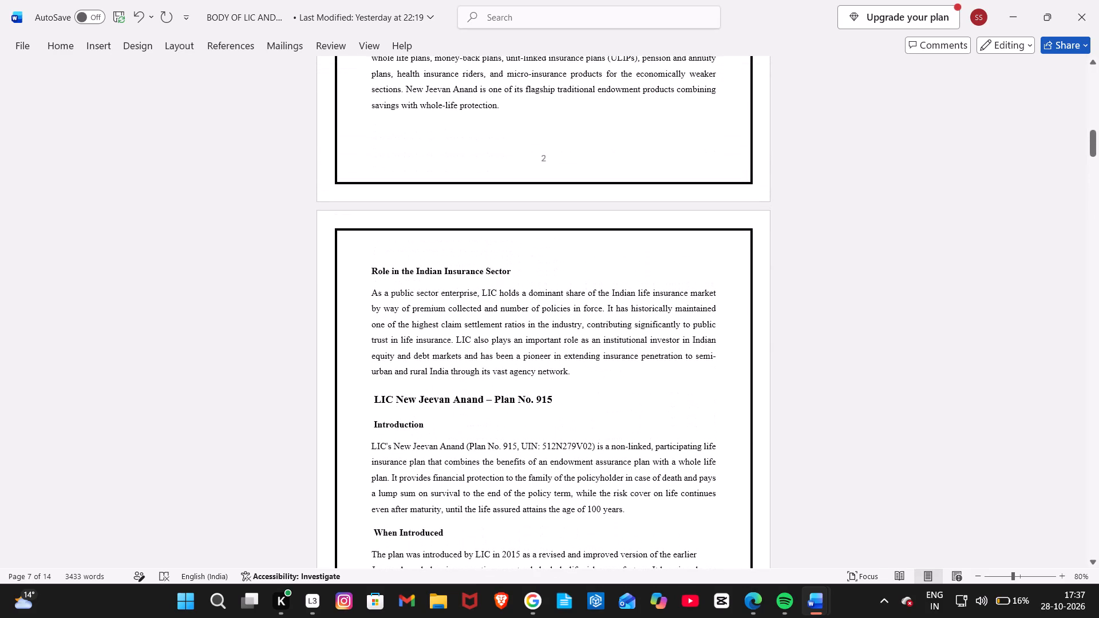
{"action": "scroll", "coordinate": [366, 366], "scroll_direction": "up", "scroll_amount": 1}
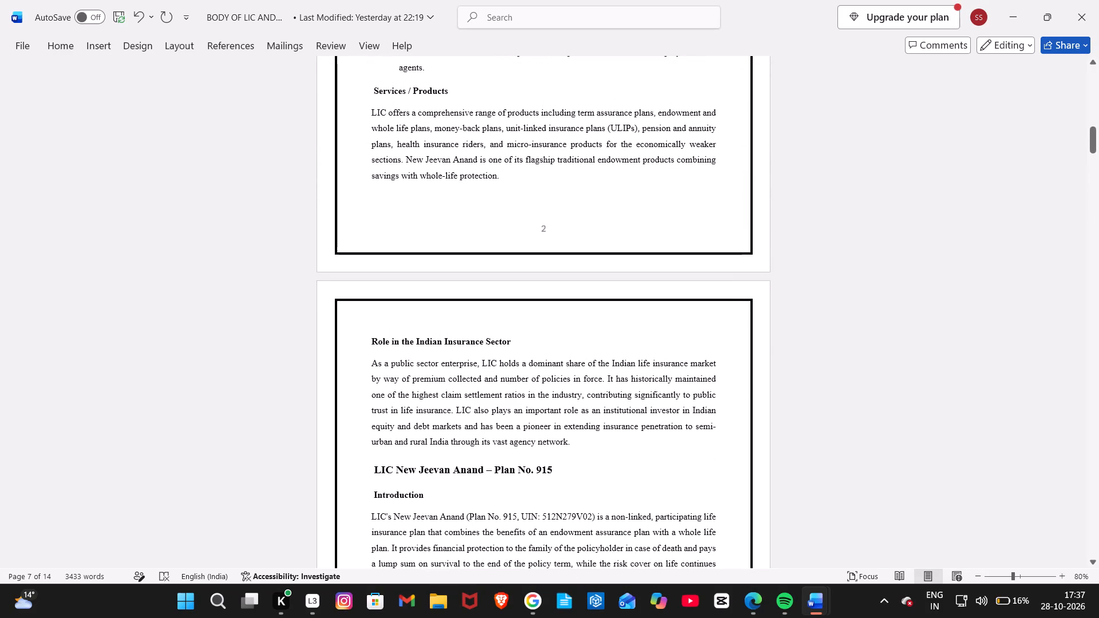
{"action": "scroll", "coordinate": [366, 366], "scroll_direction": "down", "scroll_amount": 3}
{"action": "scroll", "coordinate": [366, 366], "scroll_direction": "up", "scroll_amount": 1}
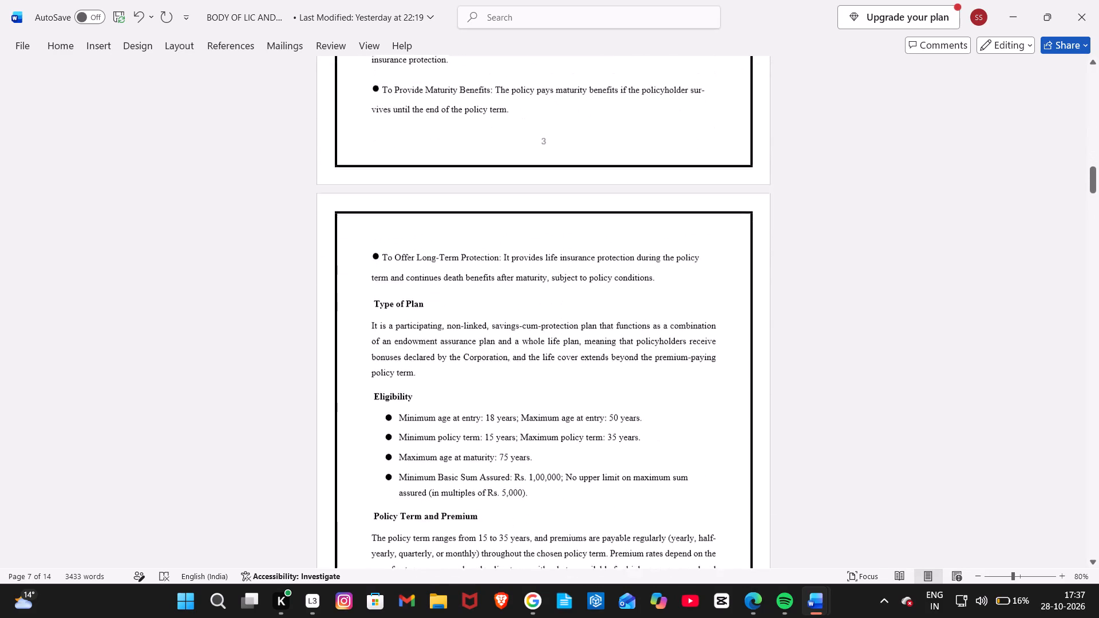
{"action": "scroll", "coordinate": [366, 366], "scroll_direction": "up", "scroll_amount": 3}
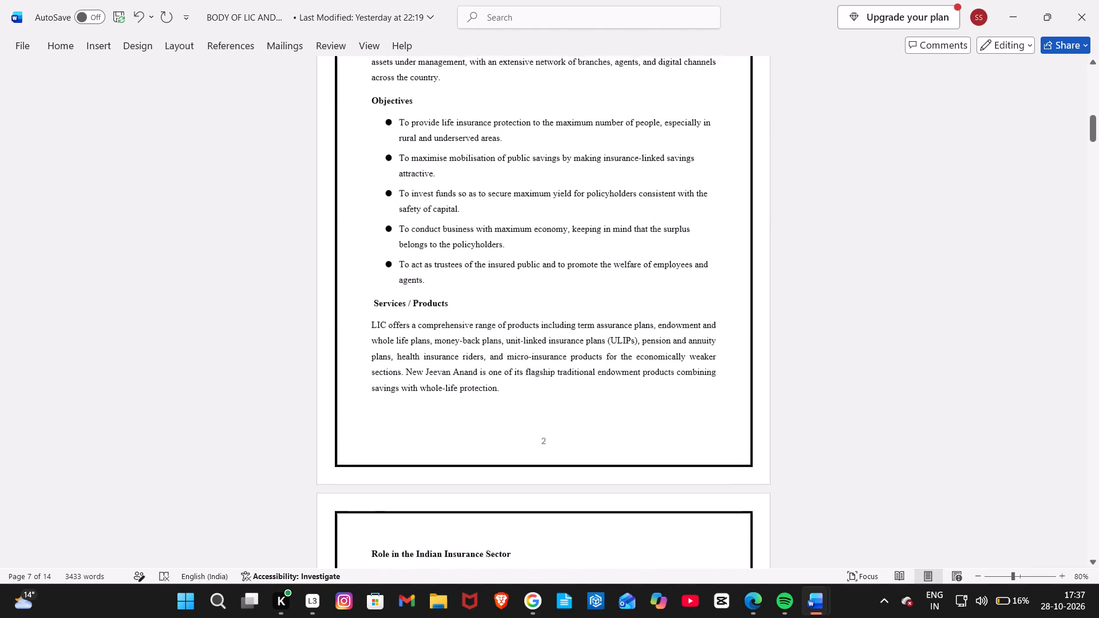
{"action": "scroll", "coordinate": [366, 366], "scroll_direction": "up", "scroll_amount": 5}
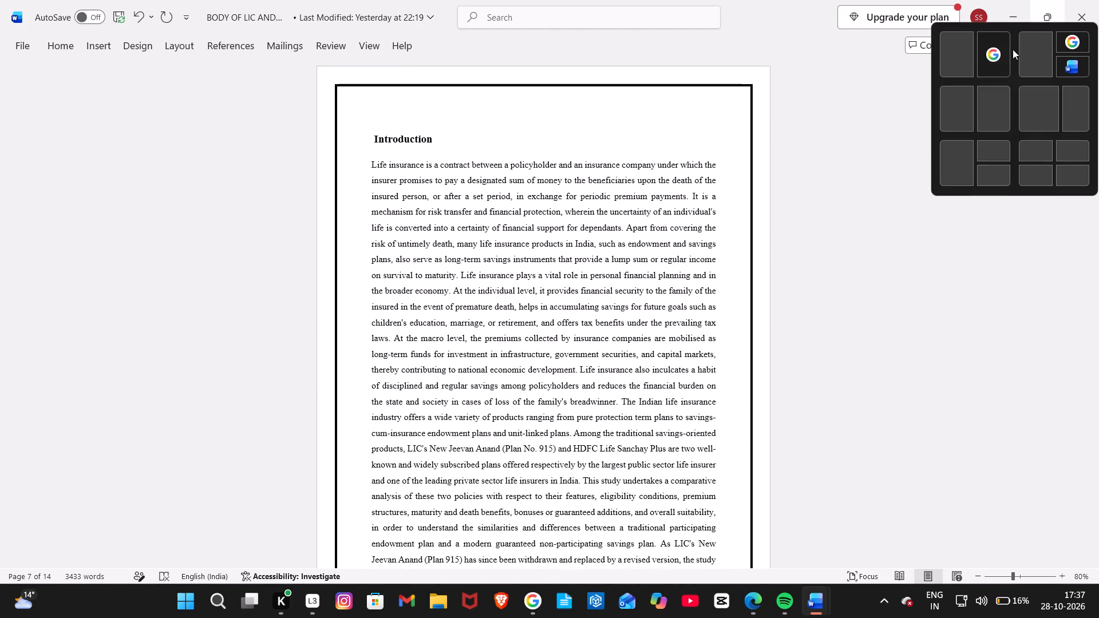
Open the Advertisement_Design_Analysis 2 document from the desktop and place it side by side with the LIC and HDFC report.
{"action": "left_click", "coordinate": [947, 118]}
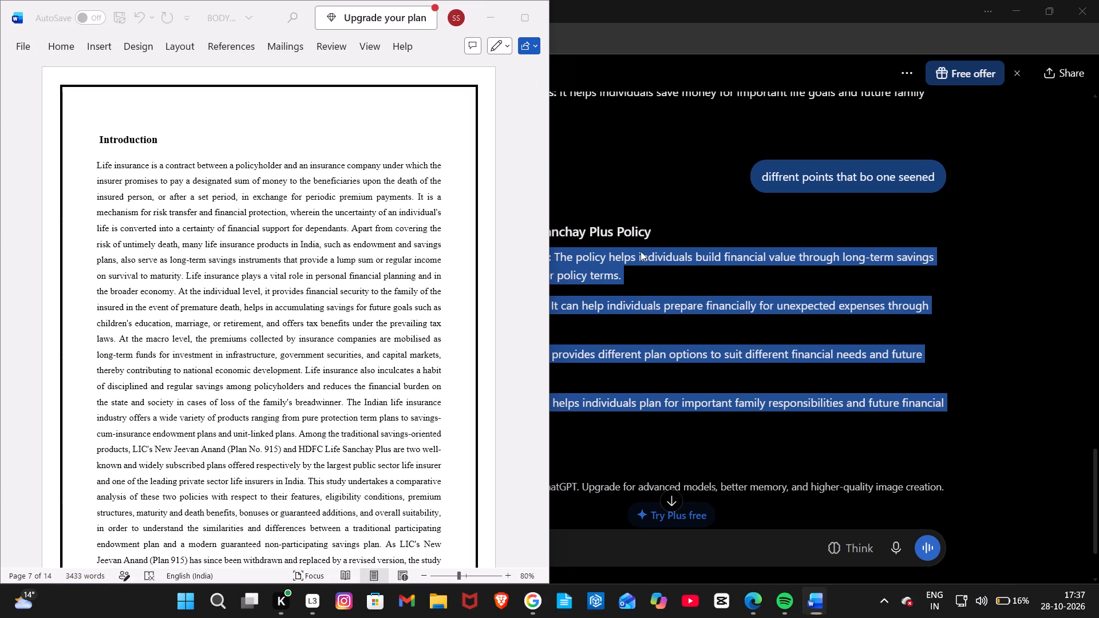
{"action": "left_click", "coordinate": [925, 25]}
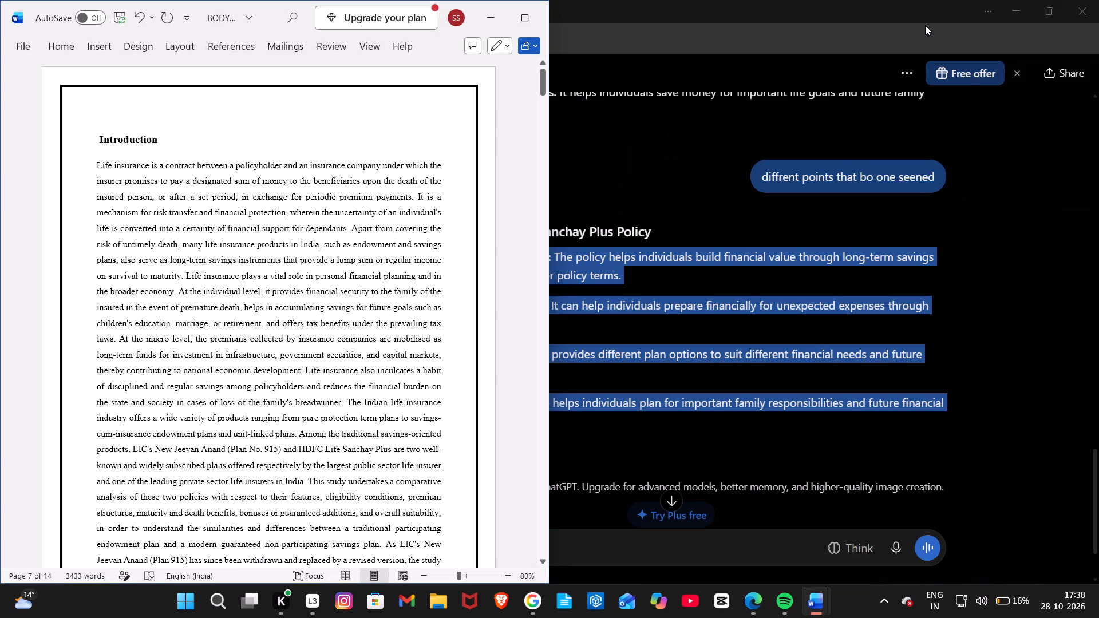
{"action": "left_click", "coordinate": [1021, 0]}
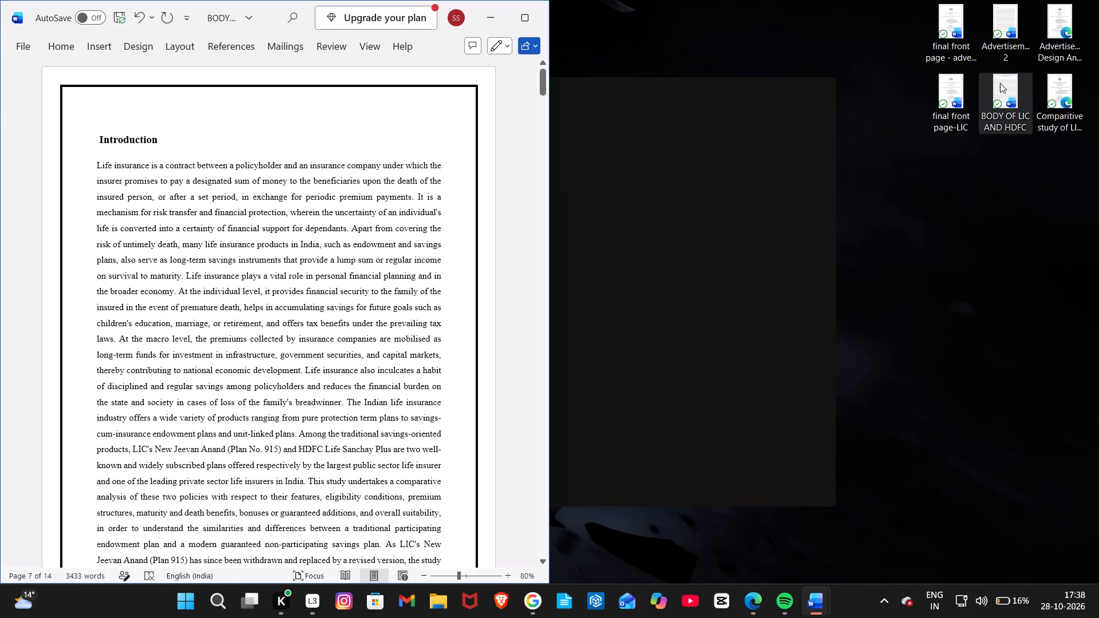
{"action": "double_click", "coordinate": [1008, 13]}
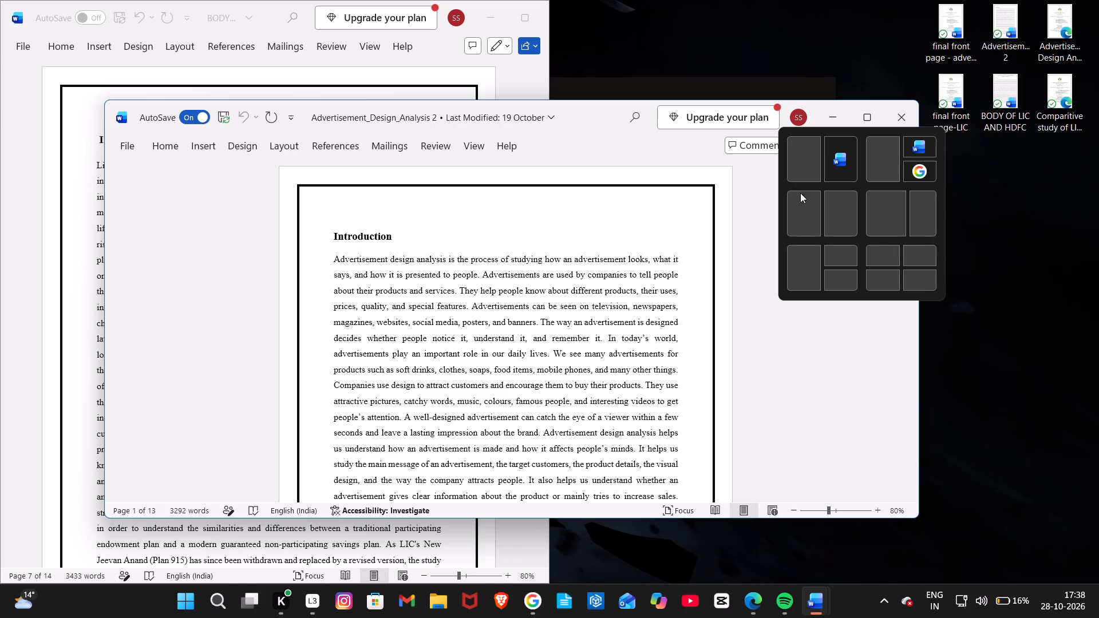
{"action": "left_click", "coordinate": [836, 207]}
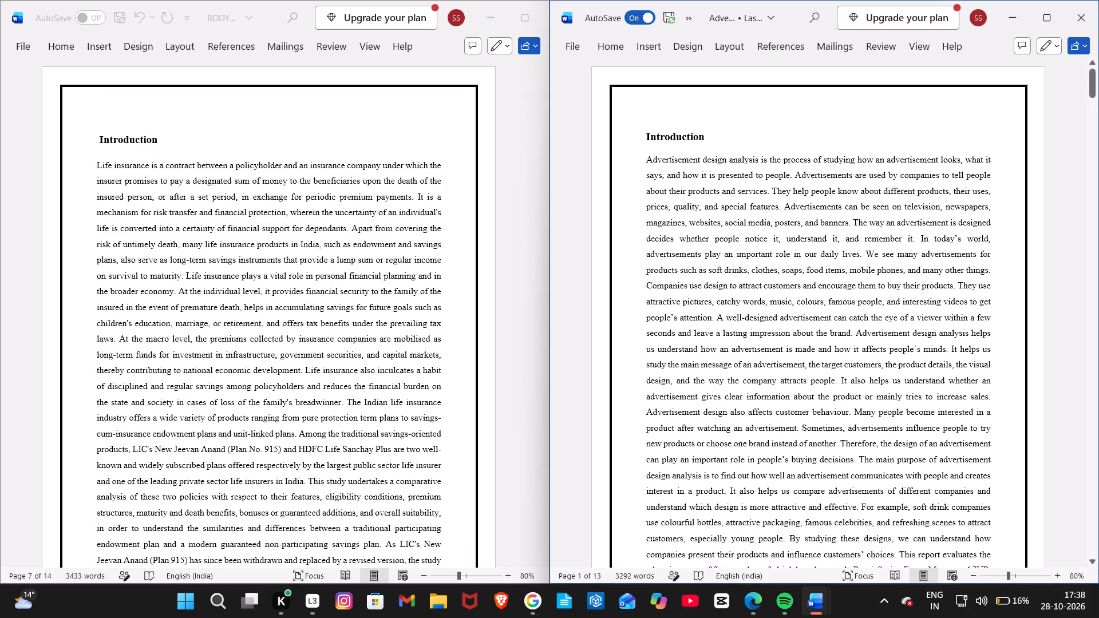
Compare the heading and page layout of the advertisement document with the LIC and HDFC report, and put the advertisement document away.
{"action": "scroll", "coordinate": [780, 358], "scroll_direction": "down", "scroll_amount": 2}
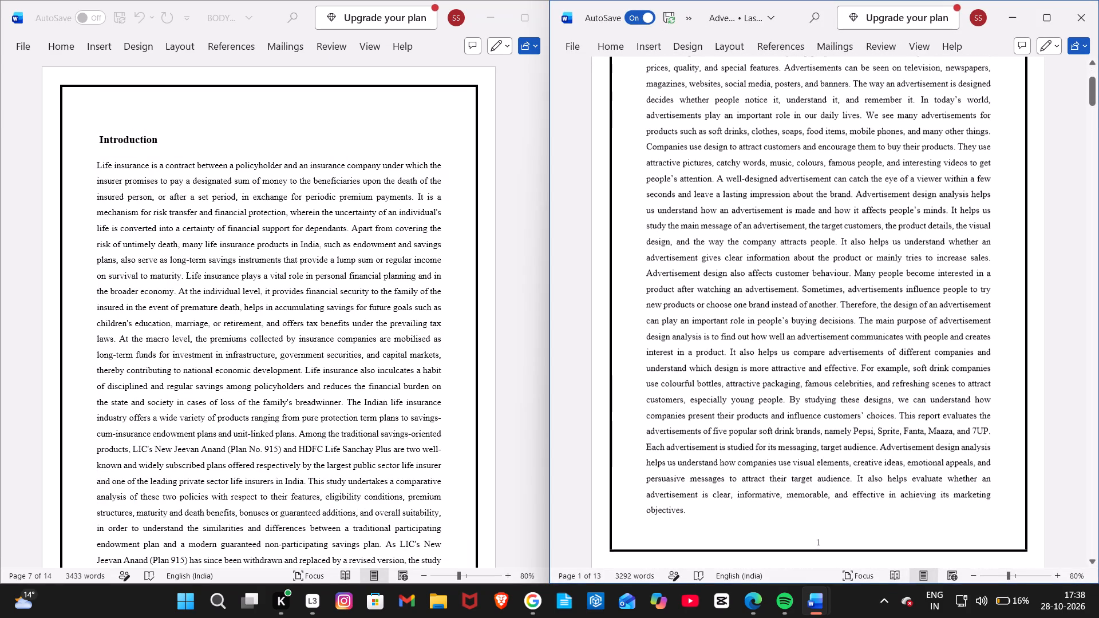
{"action": "scroll", "coordinate": [714, 279], "scroll_direction": "down", "scroll_amount": 4}
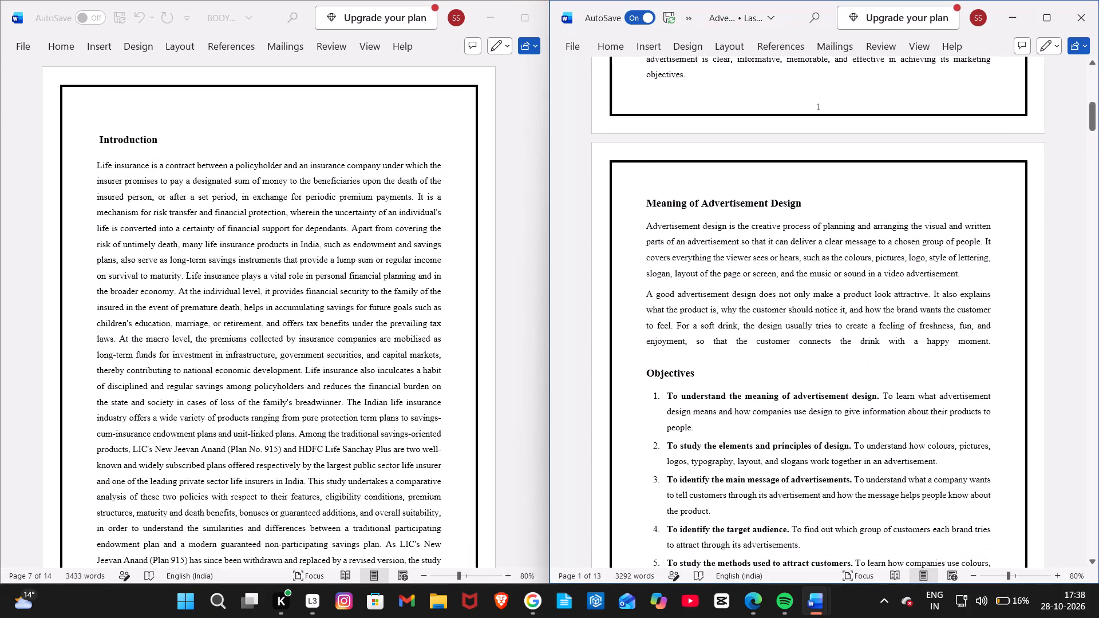
{"action": "scroll", "coordinate": [714, 279], "scroll_direction": "down", "scroll_amount": 1}
{"action": "scroll", "coordinate": [321, 411], "scroll_direction": "down", "scroll_amount": 6}
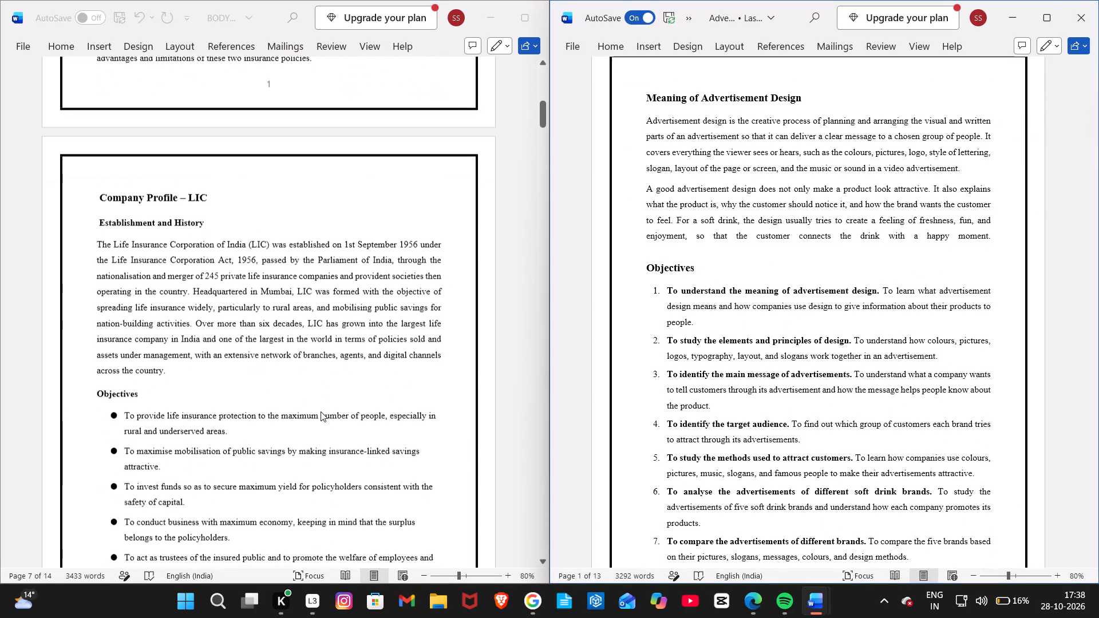
{"action": "scroll", "coordinate": [321, 411], "scroll_direction": "down", "scroll_amount": 15}
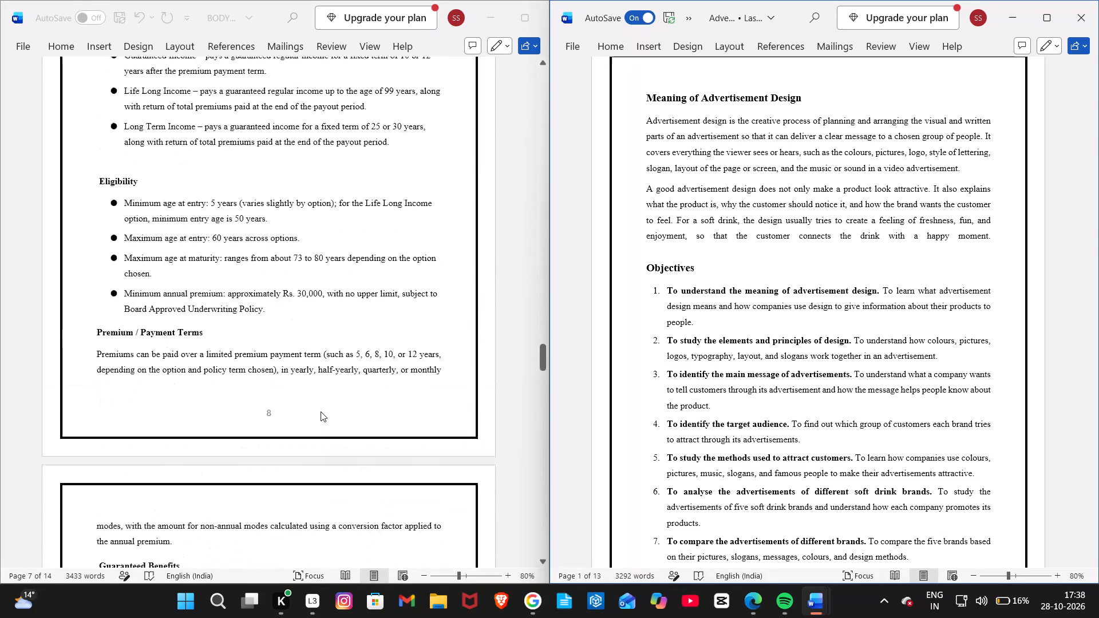
{"action": "scroll", "coordinate": [321, 411], "scroll_direction": "down", "scroll_amount": 12}
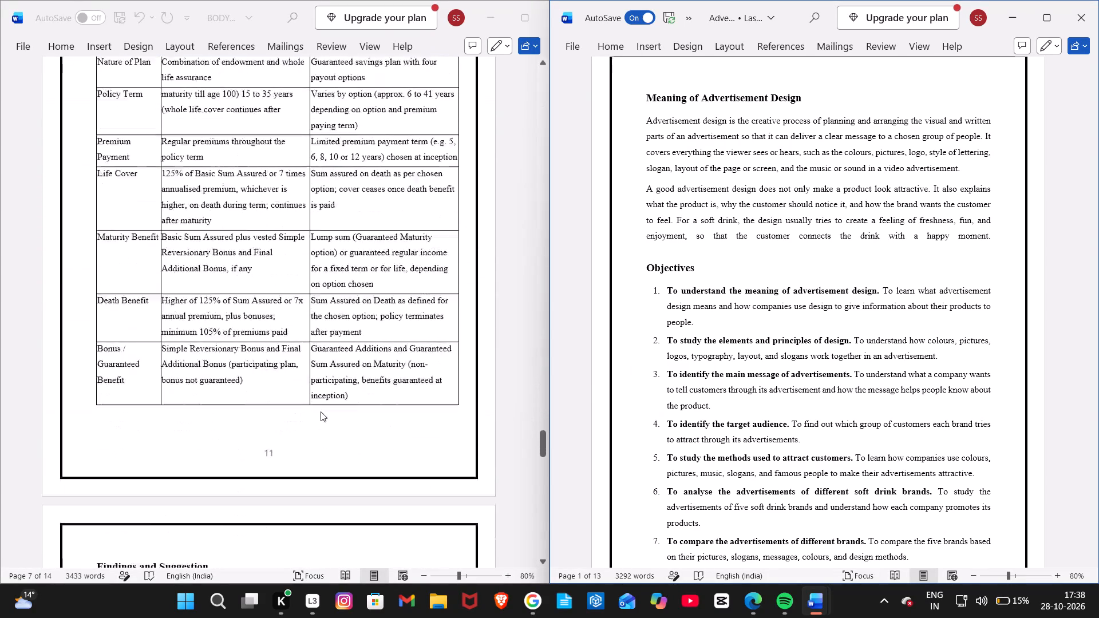
{"action": "scroll", "coordinate": [321, 411], "scroll_direction": "down", "scroll_amount": 1}
{"action": "scroll", "coordinate": [152, 180], "scroll_direction": "up", "scroll_amount": 20}
{"action": "scroll", "coordinate": [152, 180], "scroll_direction": "up", "scroll_amount": 20}
{"action": "scroll", "coordinate": [152, 180], "scroll_direction": "up", "scroll_amount": 5}
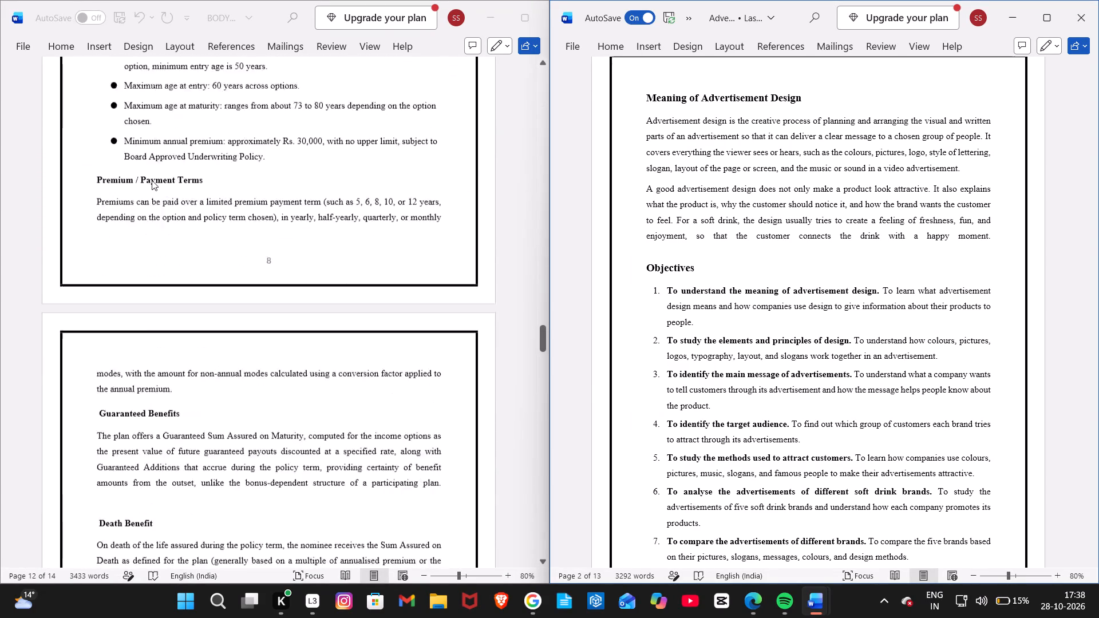
{"action": "scroll", "coordinate": [152, 180], "scroll_direction": "up", "scroll_amount": 20}
{"action": "scroll", "coordinate": [152, 180], "scroll_direction": "up", "scroll_amount": 20}
{"action": "scroll", "coordinate": [152, 180], "scroll_direction": "up", "scroll_amount": 13}
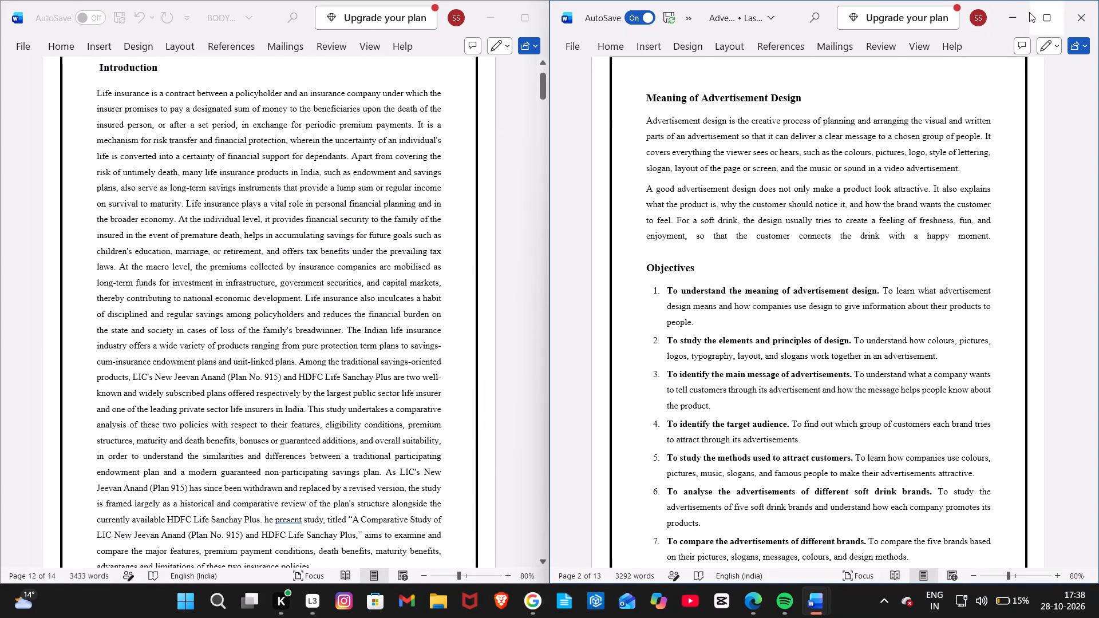
{"action": "left_click", "coordinate": [1028, 12]}
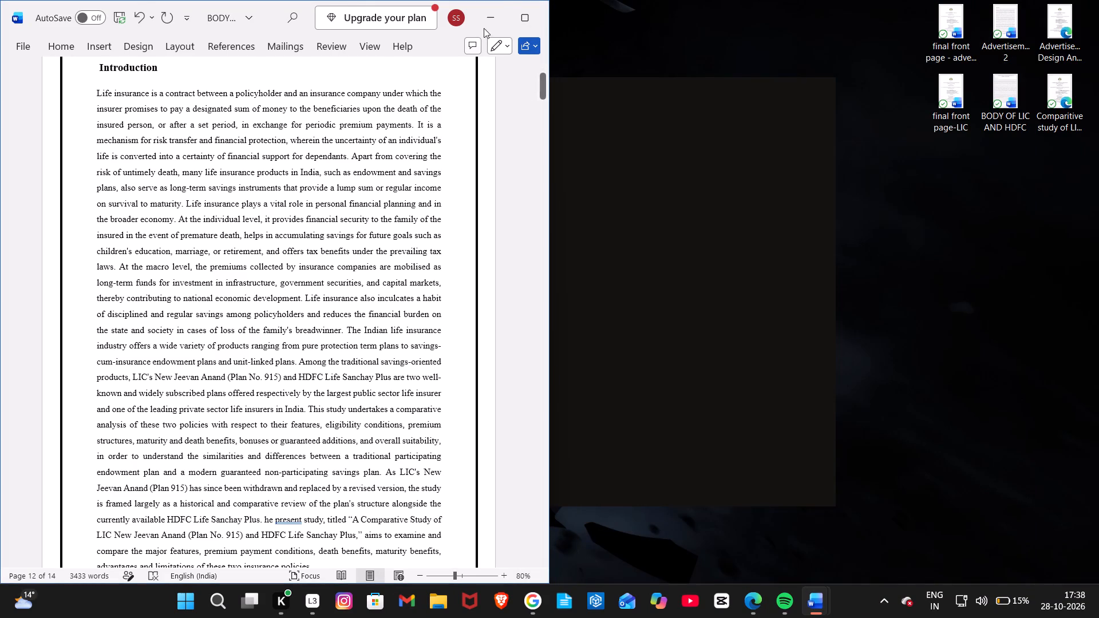
Maximise the LIC and HDFC report and apply one line spacing option to the entire document.
{"action": "left_click", "coordinate": [493, 13]}
{"action": "scroll", "coordinate": [475, 229], "scroll_direction": "up", "scroll_amount": 4}
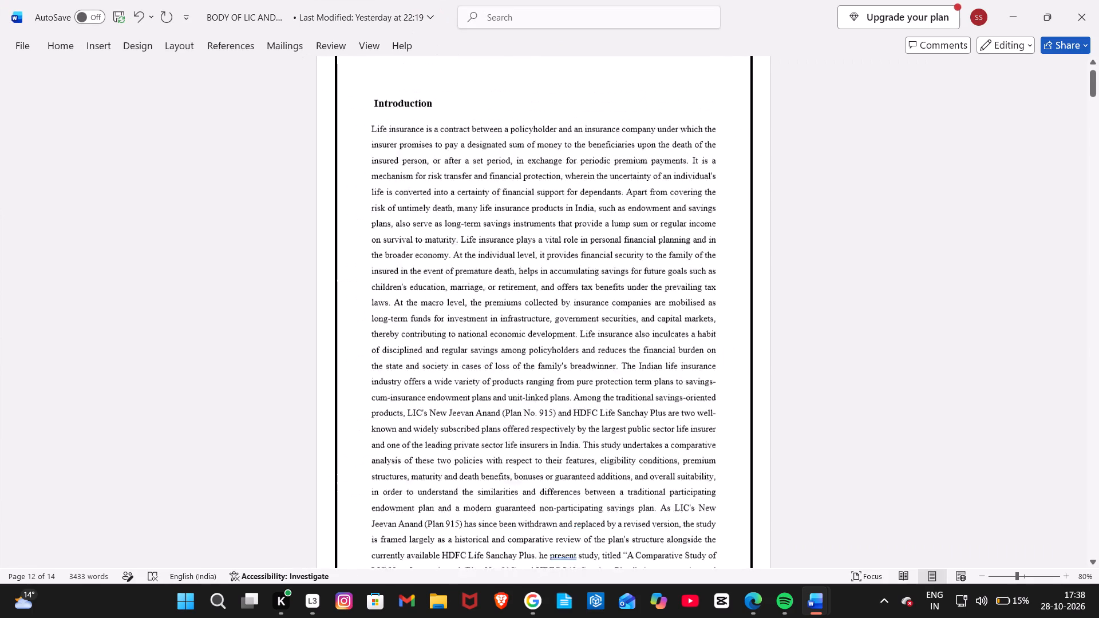
{"action": "scroll", "coordinate": [475, 229], "scroll_direction": "up", "scroll_amount": 9}
{"action": "left_click_drag", "start_coordinate": [356, 131], "coordinate": [381, 151]}
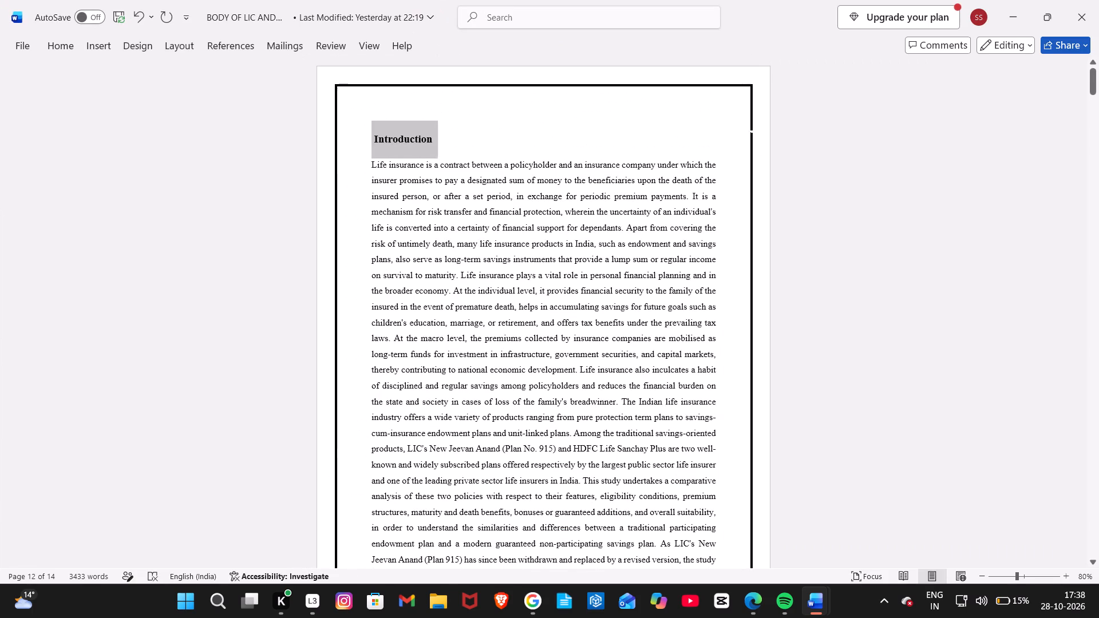
{"action": "left_click_drag", "start_coordinate": [381, 151], "coordinate": [467, 554]}
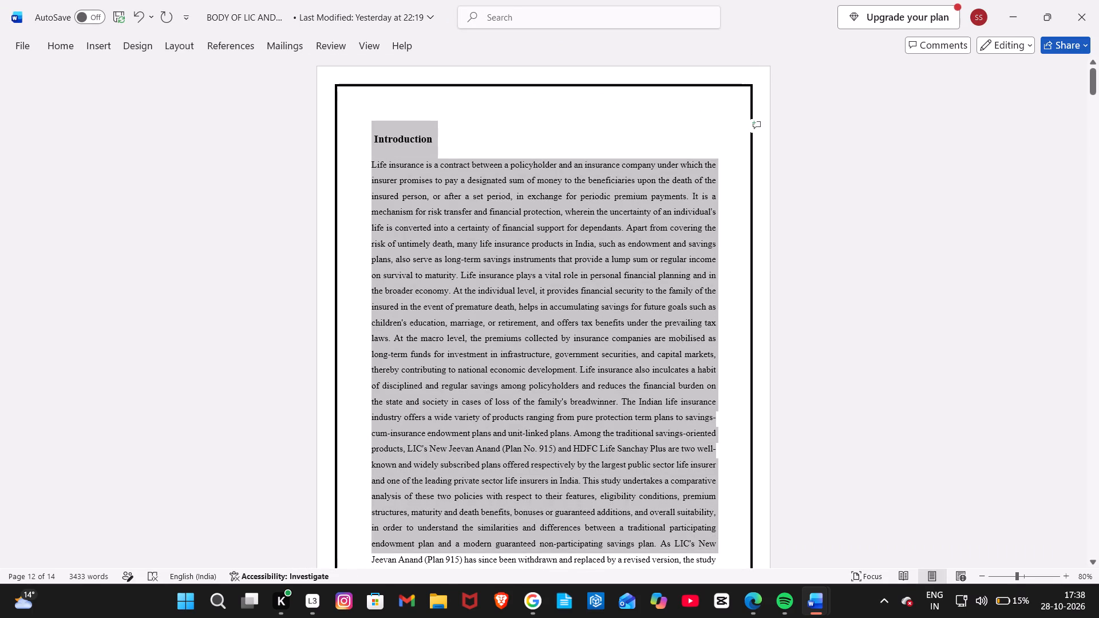
{"action": "left_click_drag", "start_coordinate": [467, 554], "coordinate": [505, 142]}
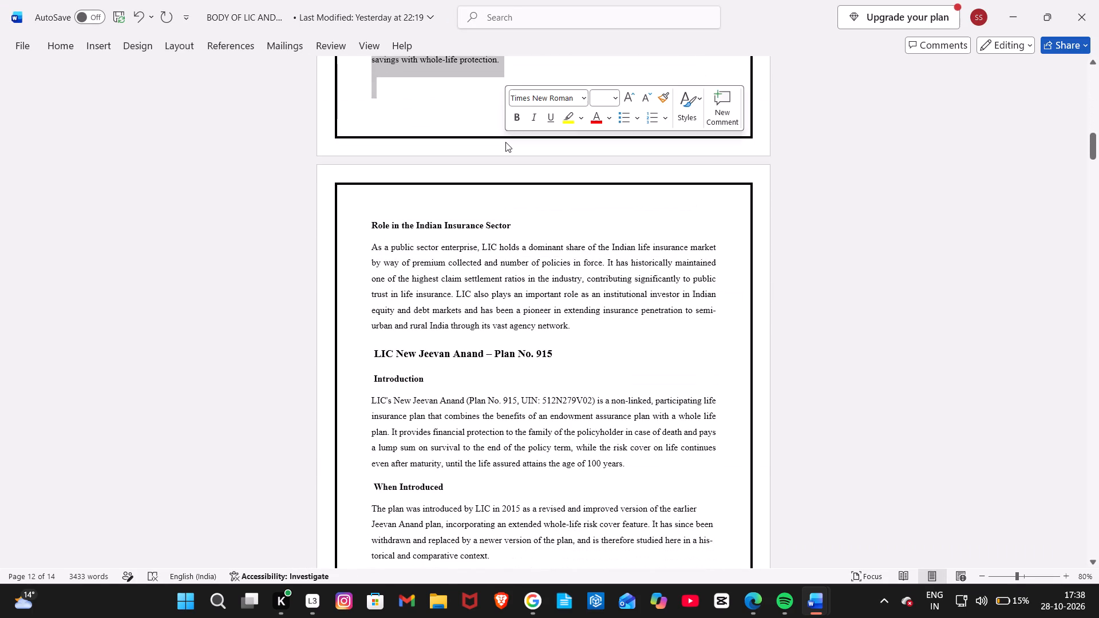
{"action": "left_click", "coordinate": [505, 142]}
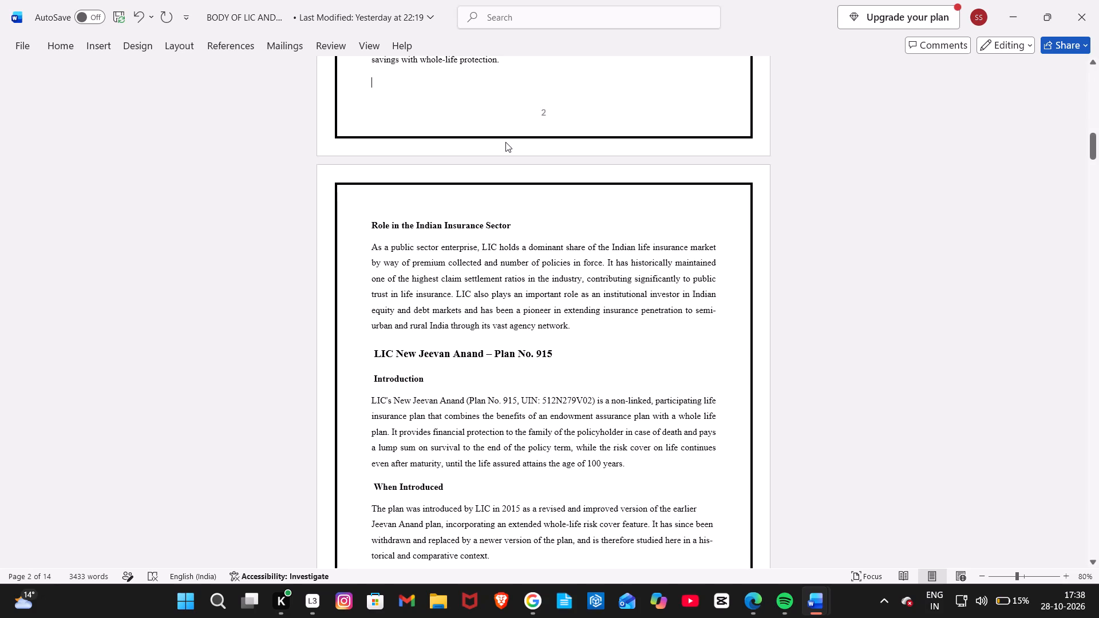
{"action": "key", "text": "ctrl+a"}
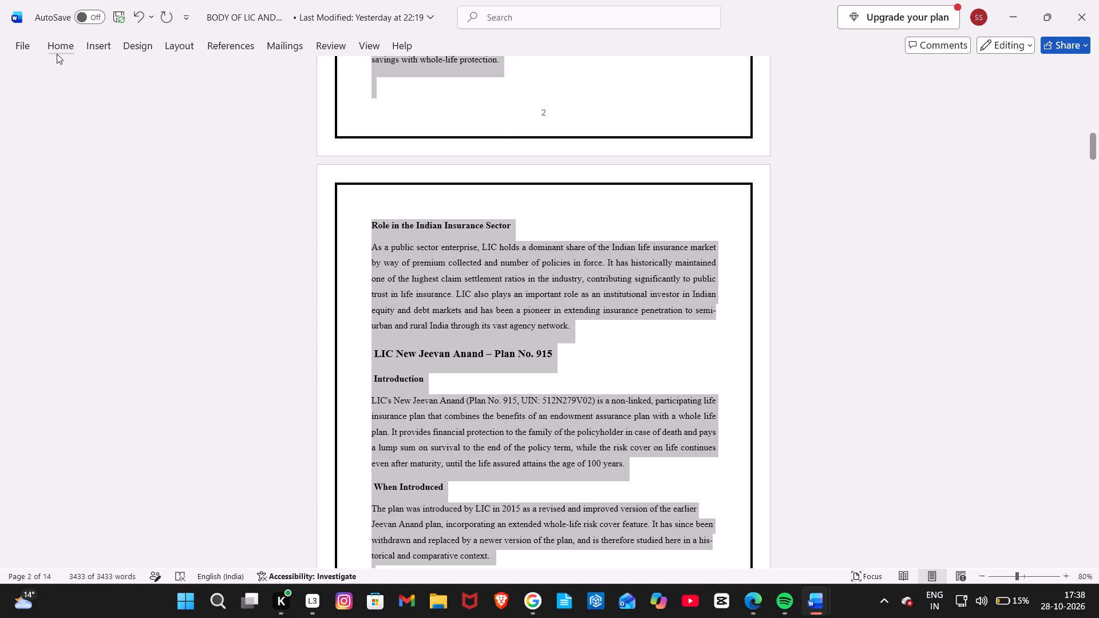
{"action": "left_click", "coordinate": [57, 54]}
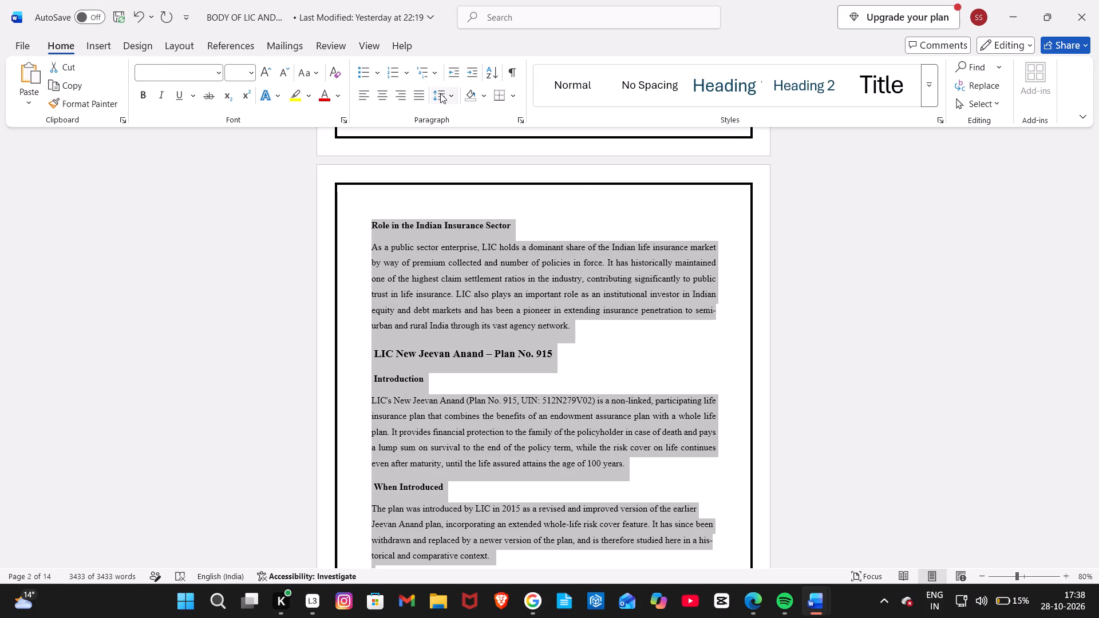
{"action": "left_click", "coordinate": [440, 93]}
{"action": "left_click", "coordinate": [465, 152]}
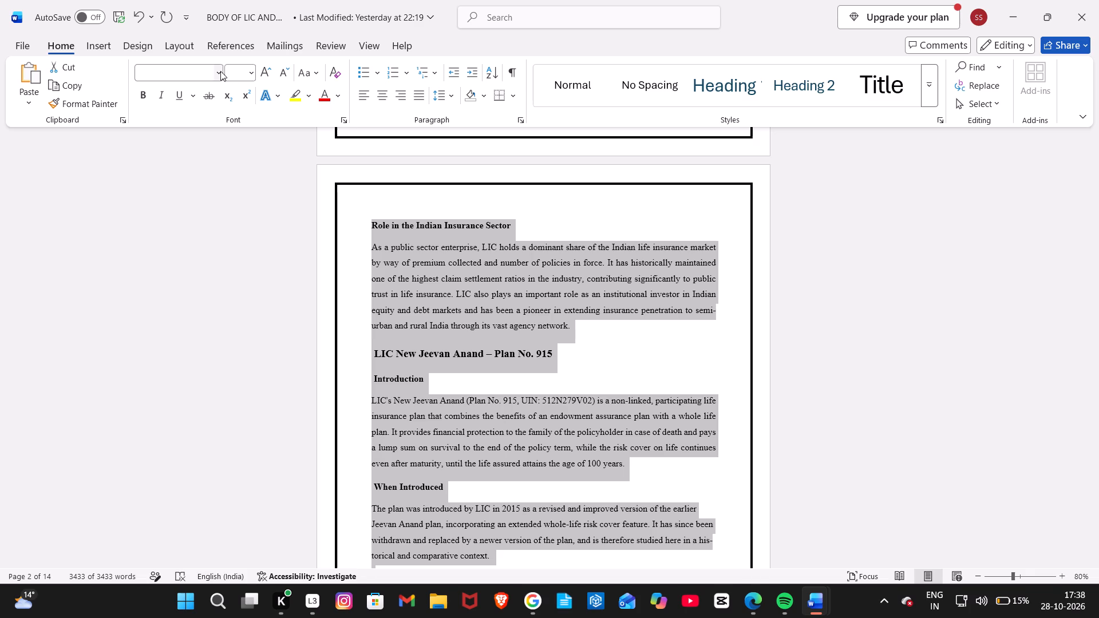
Set the font of the entire report to Times New Roman.
{"action": "left_click", "coordinate": [217, 68]}
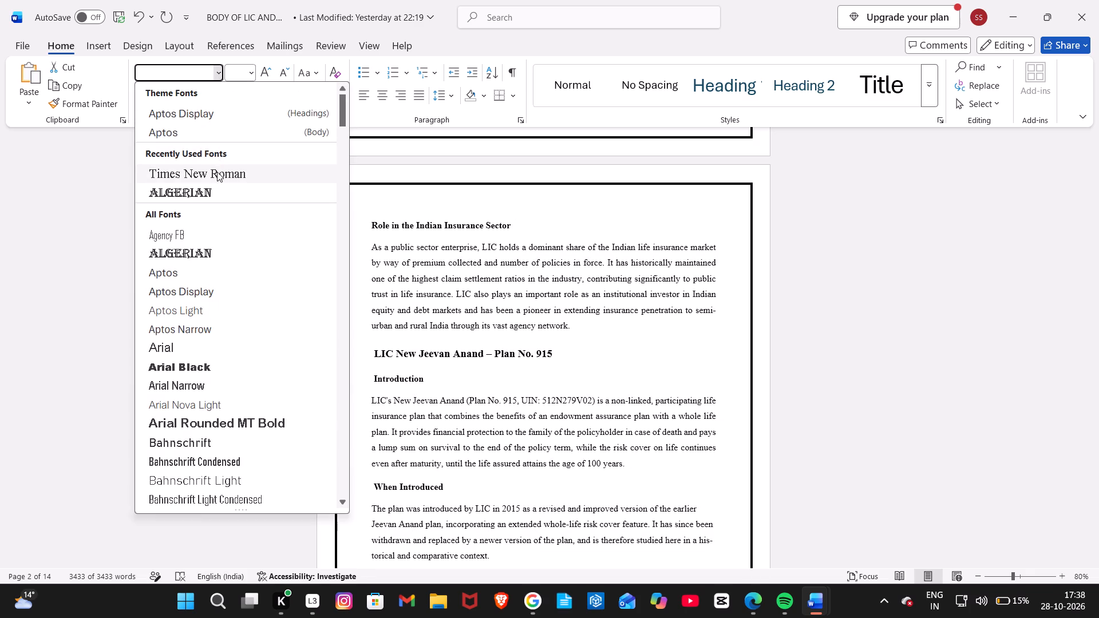
{"action": "left_click", "coordinate": [217, 172]}
{"action": "left_click", "coordinate": [260, 295]}
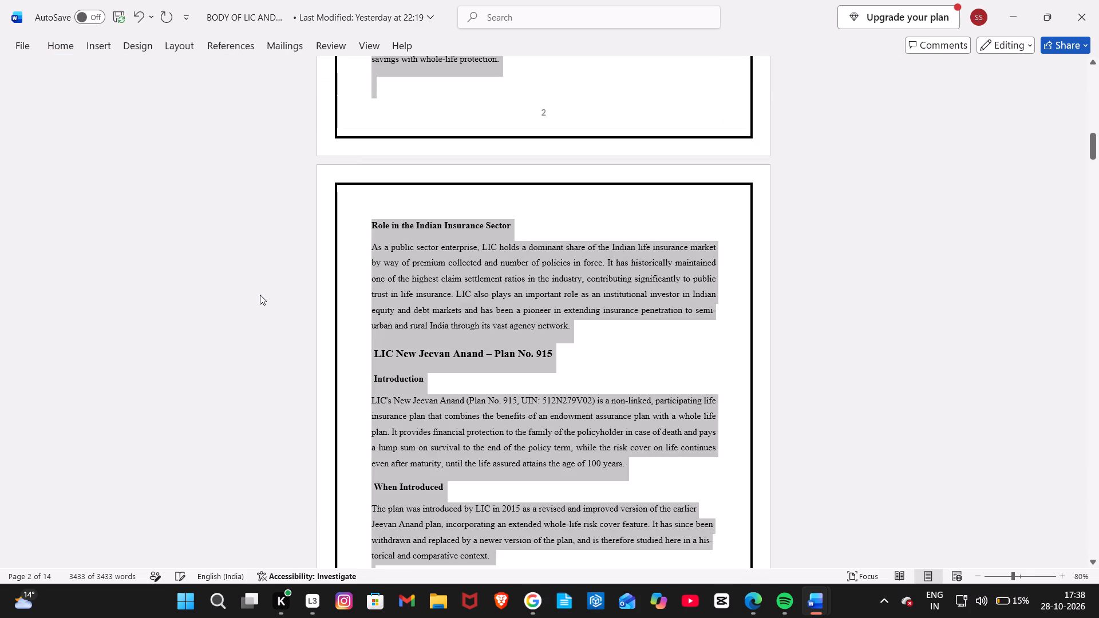
{"action": "left_click", "coordinate": [473, 320]}
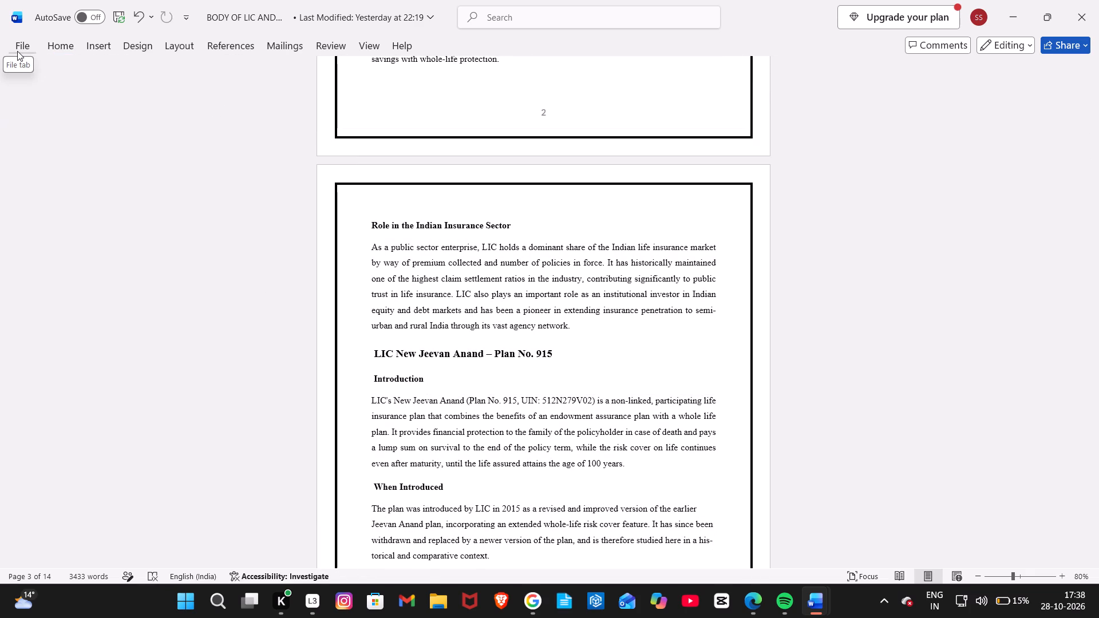
Save the revised BODY OF LIC AND HDFC document.
{"action": "left_click", "coordinate": [17, 51]}
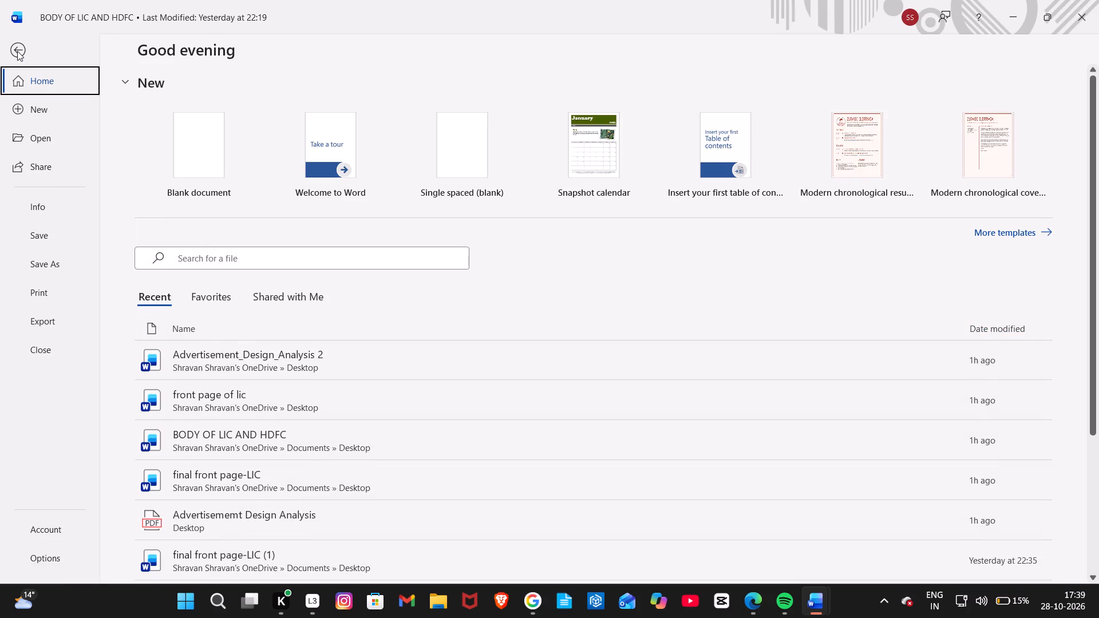
{"action": "left_click", "coordinate": [52, 234]}
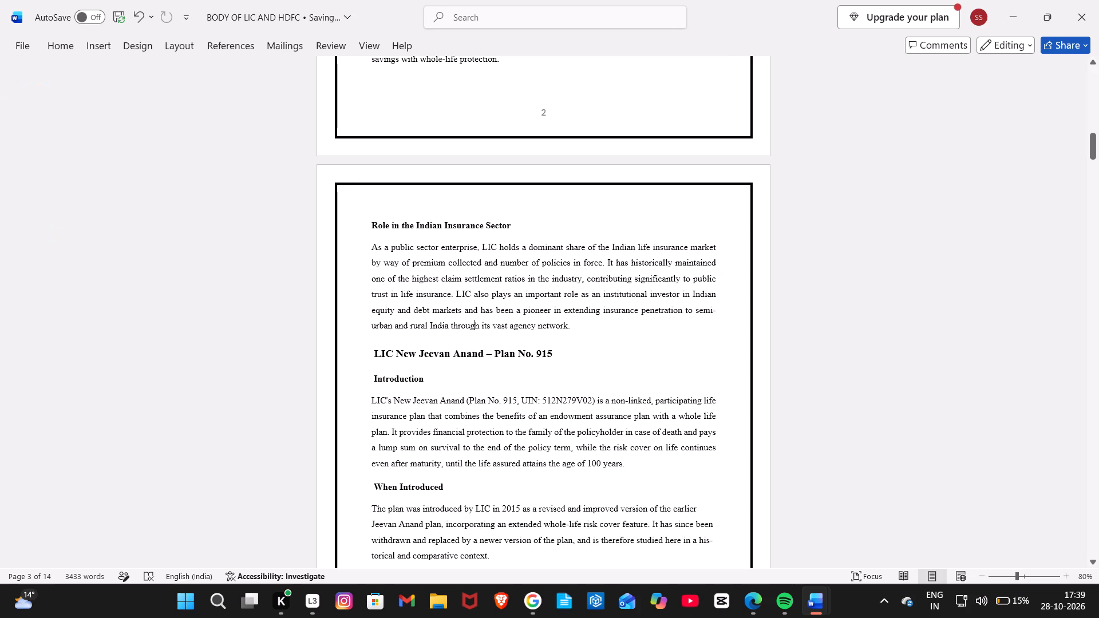
Try to save a copy of the report to the OneDrive Desktop as "body of lic and hdfc", without replacing the existing file.
{"action": "left_click", "coordinate": [19, 42]}
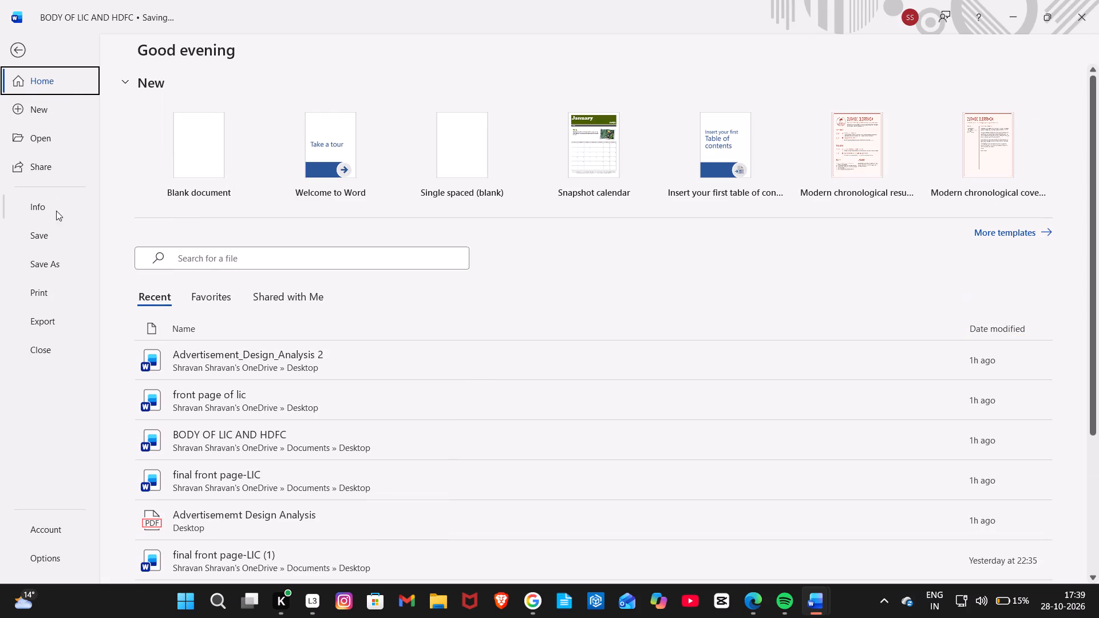
{"action": "left_click", "coordinate": [49, 255]}
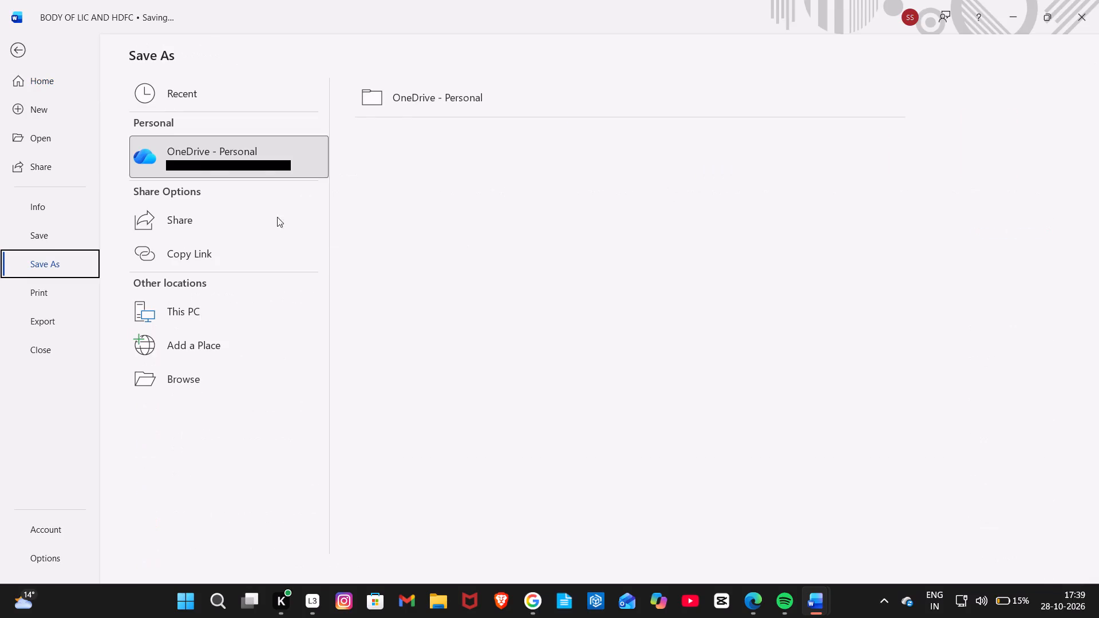
{"action": "left_click", "coordinate": [387, 108]}
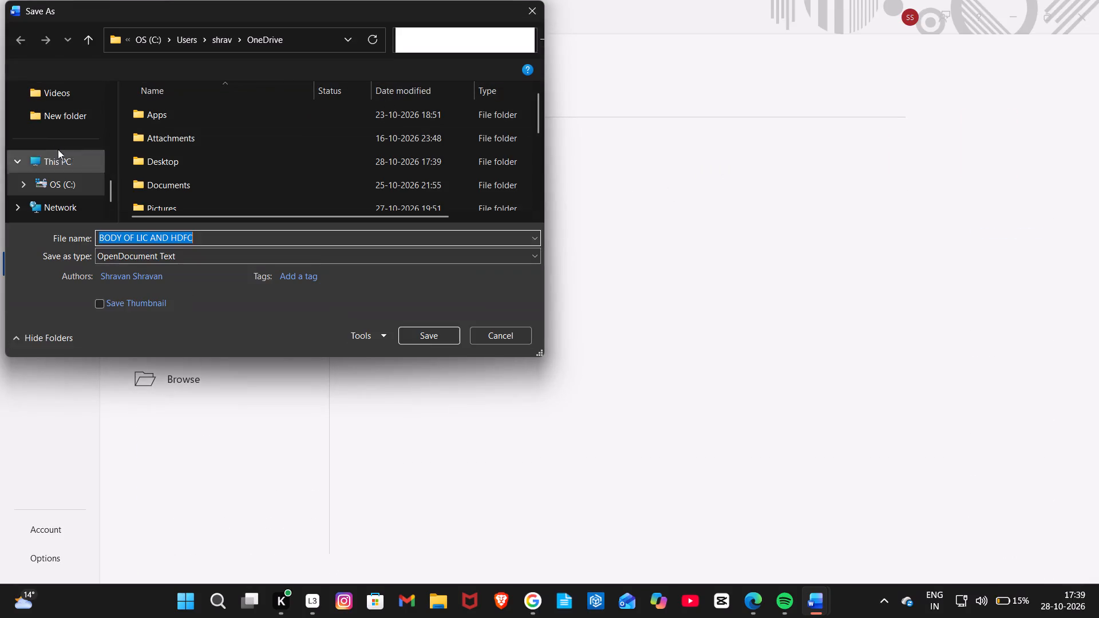
{"action": "scroll", "coordinate": [60, 144], "scroll_direction": "up", "scroll_amount": 5}
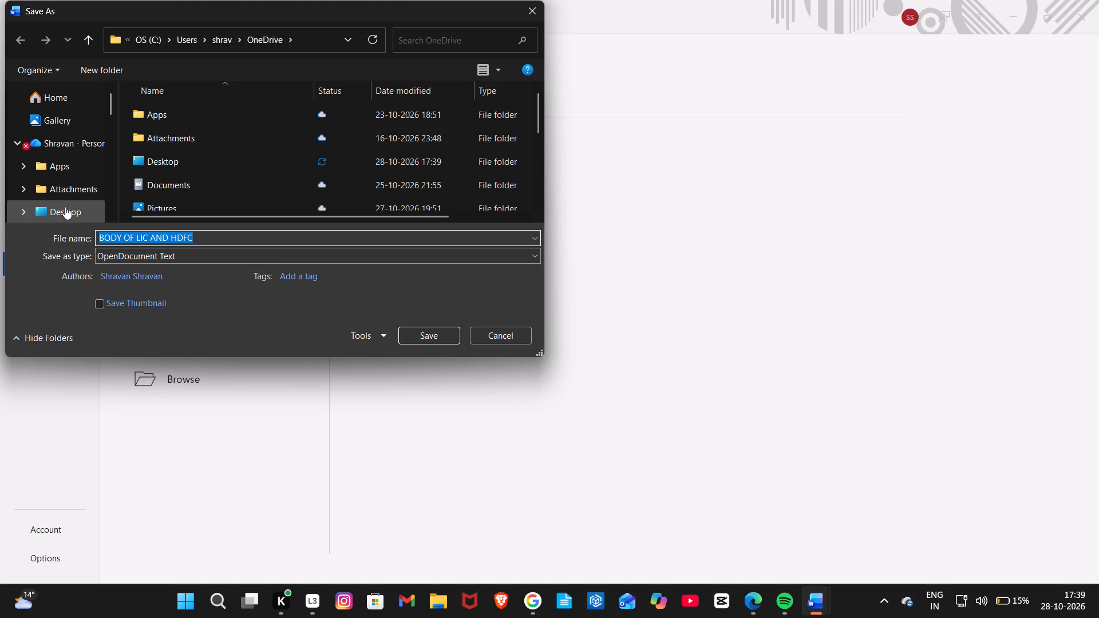
{"action": "left_click", "coordinate": [65, 207]}
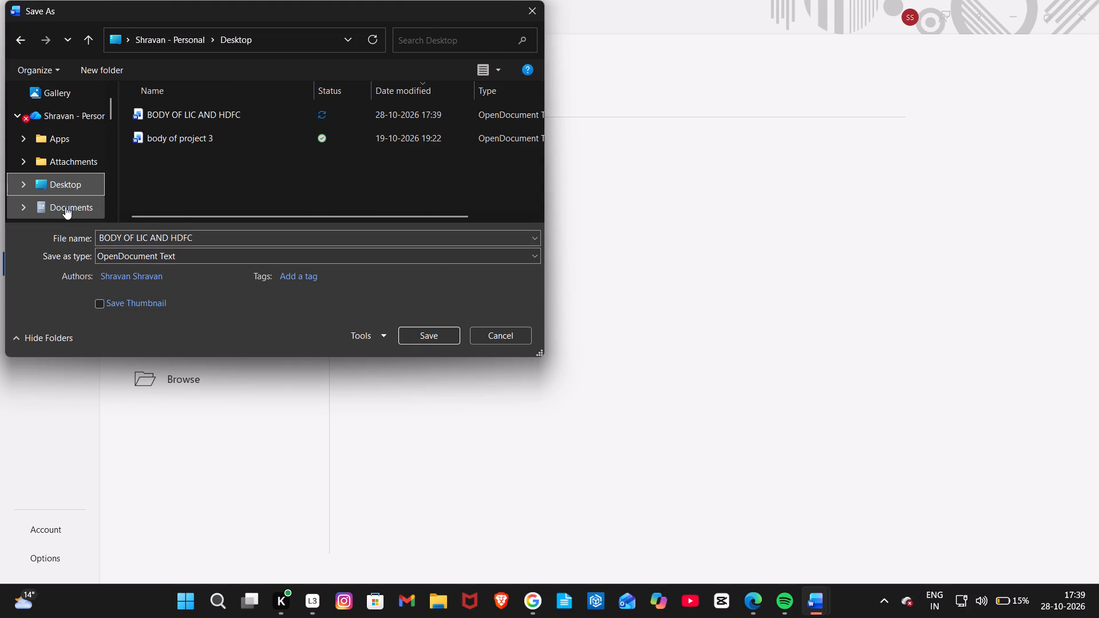
{"action": "left_click", "coordinate": [202, 238]}
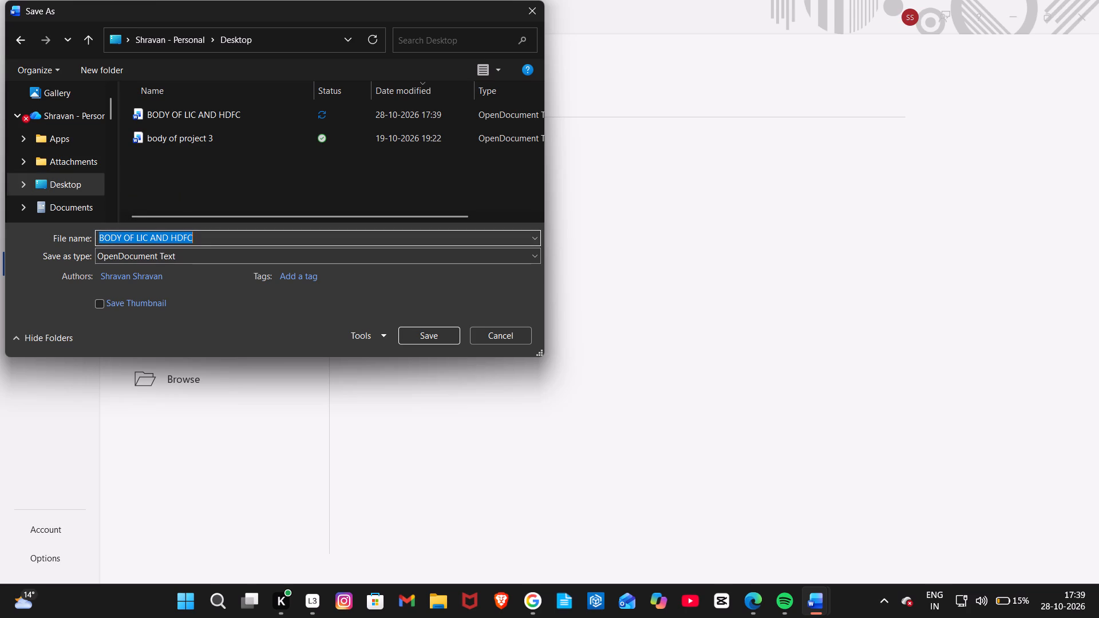
{"action": "key", "text": "BackSpace"}
{"action": "type", "text": "body of lic and hdfc"}
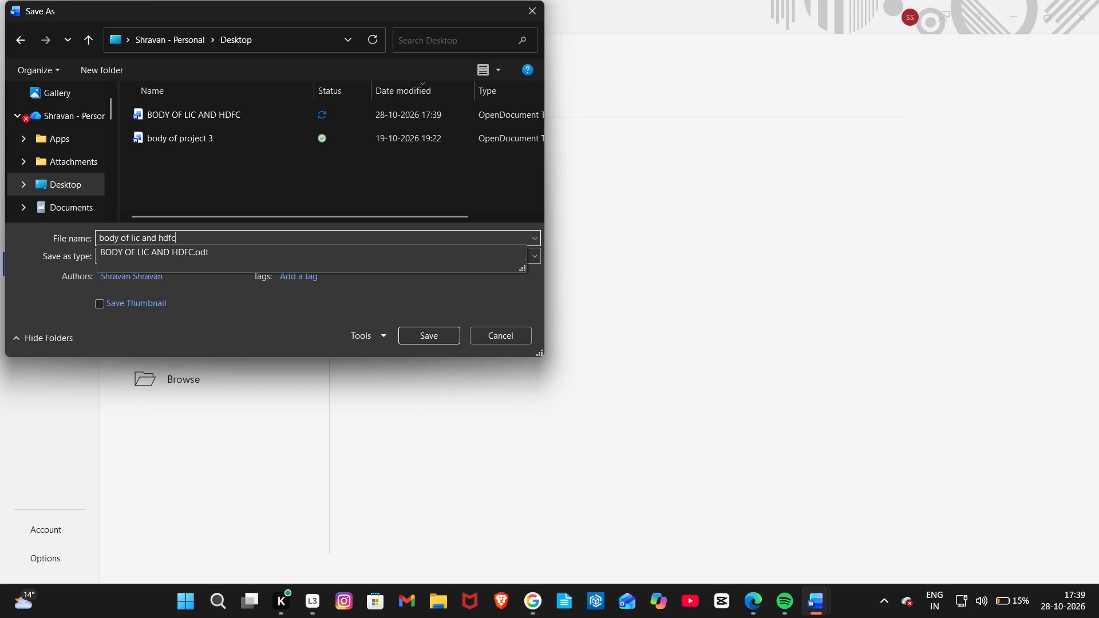
{"action": "key", "text": "space"}
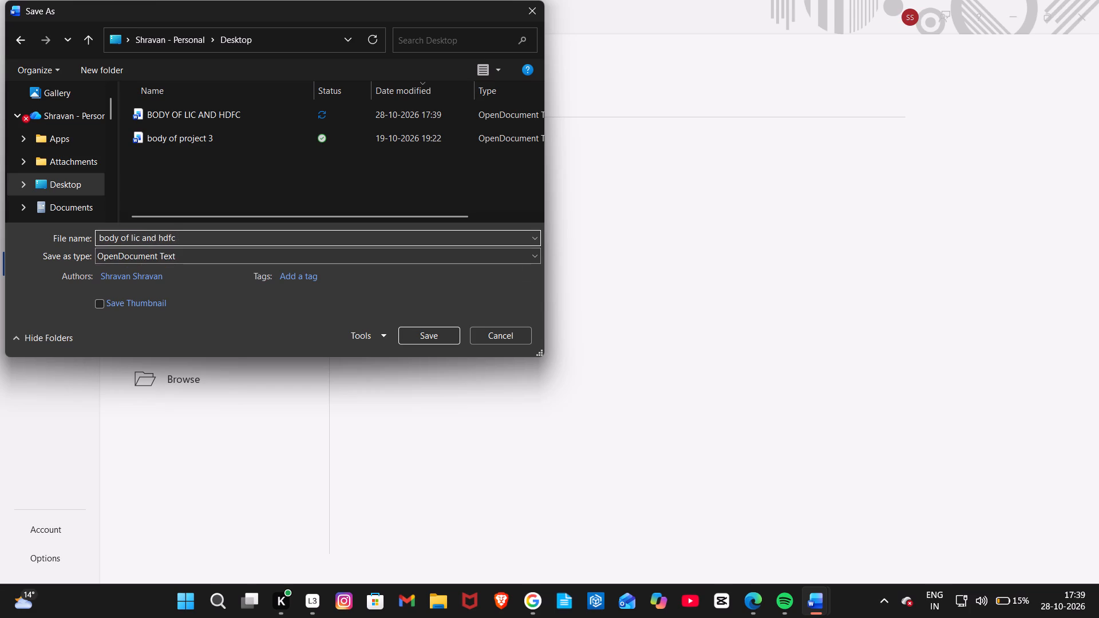
{"action": "key", "text": "Return"}
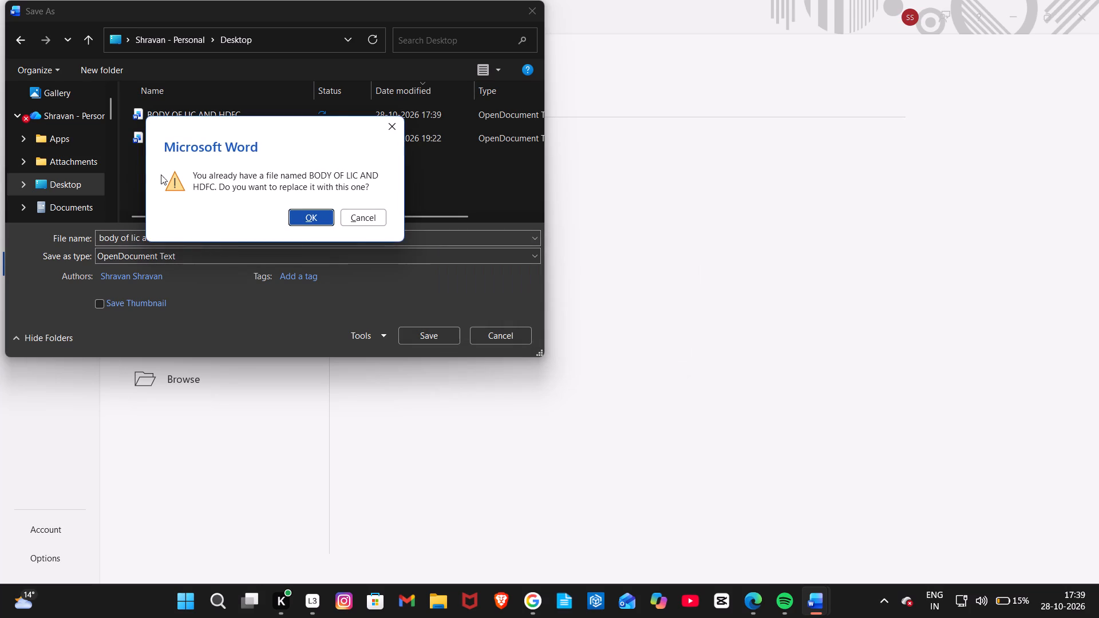
{"action": "left_click_drag", "start_coordinate": [189, 260], "coordinate": [227, 243]}
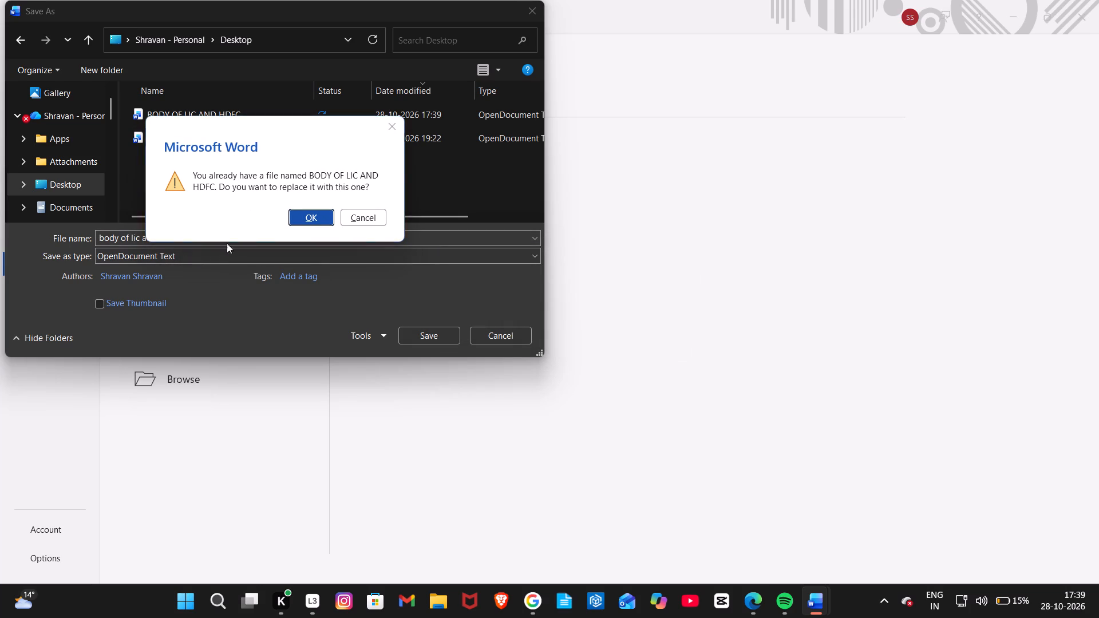
{"action": "left_click_drag", "start_coordinate": [227, 243], "coordinate": [397, 114]}
{"action": "left_click", "coordinate": [397, 114]}
{"action": "left_click", "coordinate": [391, 130]}
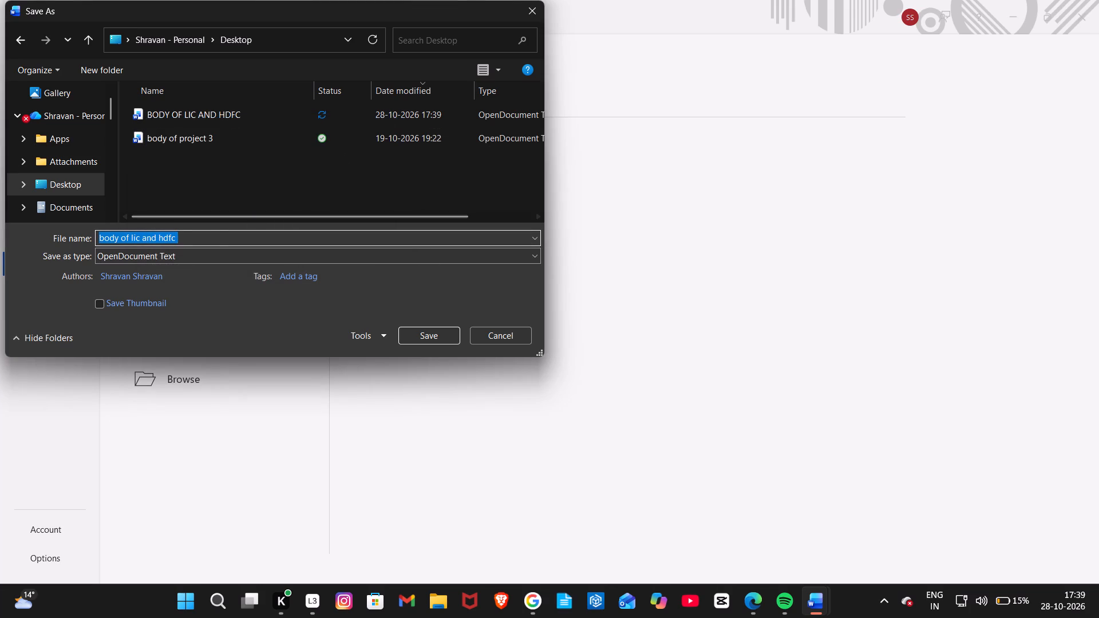
Add 1 to the file name and save the copy to the Desktop as "body of lic and hdfc 1".
{"action": "left_click", "coordinate": [214, 241]}
{"action": "key", "text": "space"}
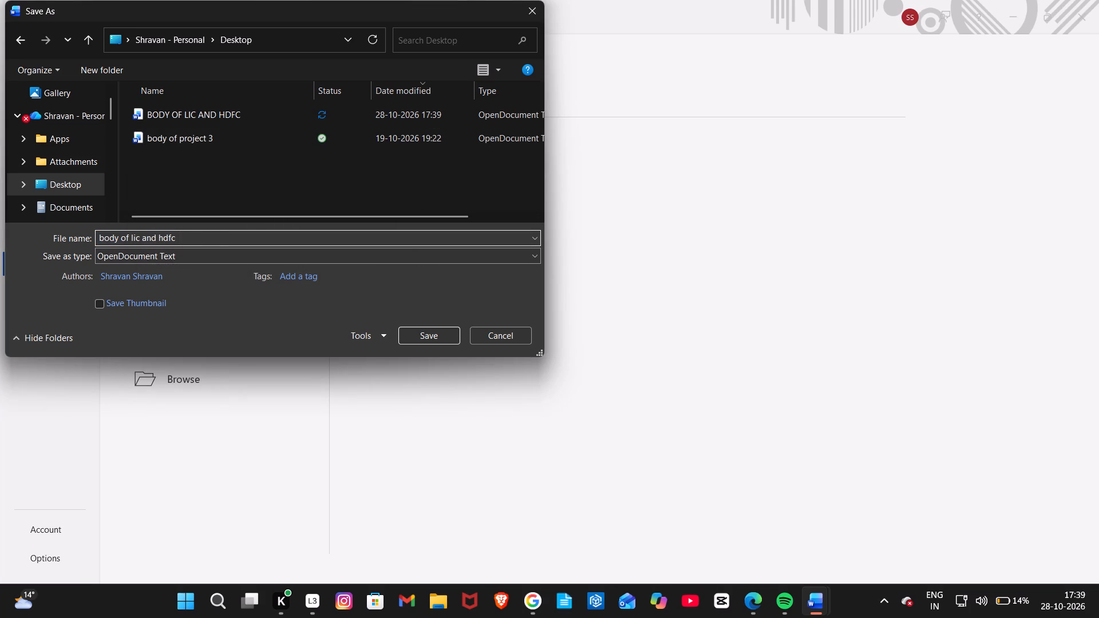
{"action": "type", "text": "1"}
{"action": "key", "text": "Return"}
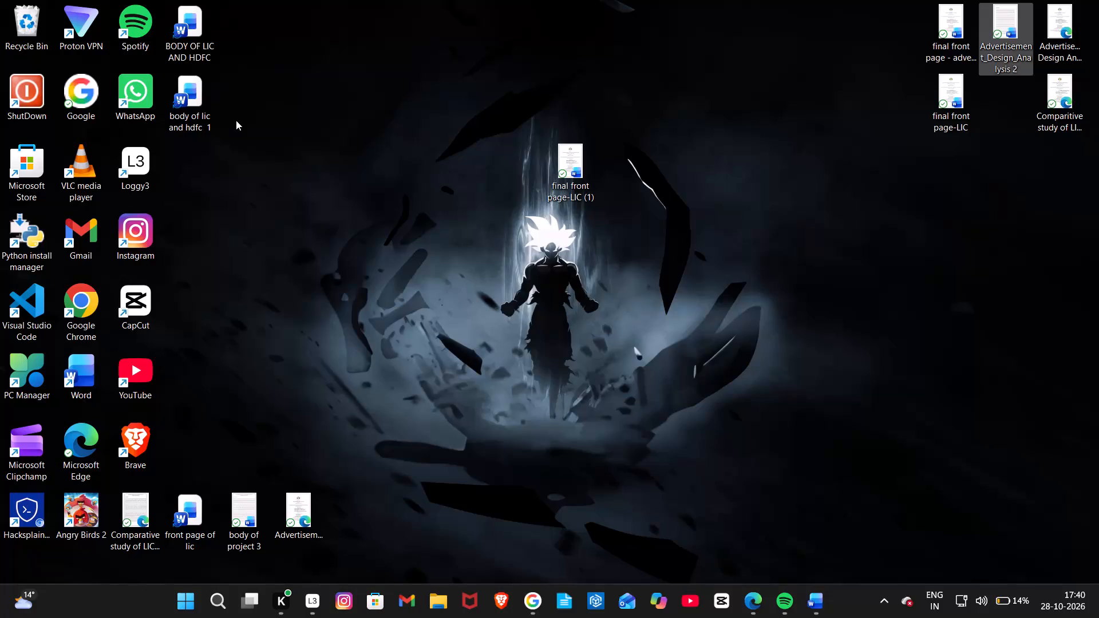
Duplicate the "final front page-LIC (1)" file on the desktop and place the copy in the column below the Comparitive study file.
{"action": "right_click", "coordinate": [551, 177]}
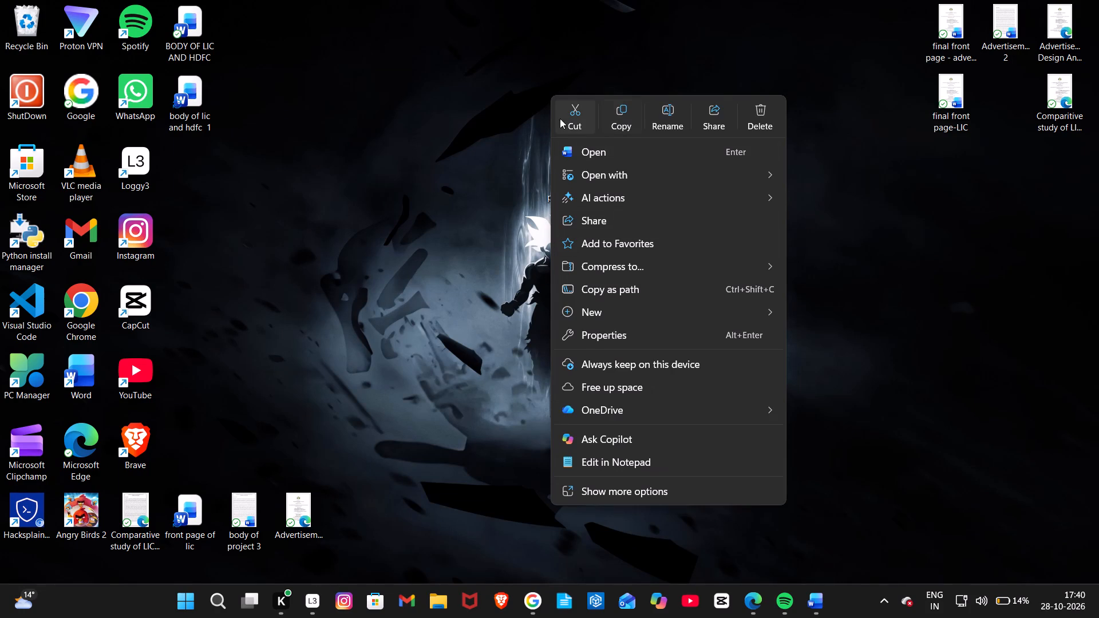
{"action": "left_click", "coordinate": [632, 120]}
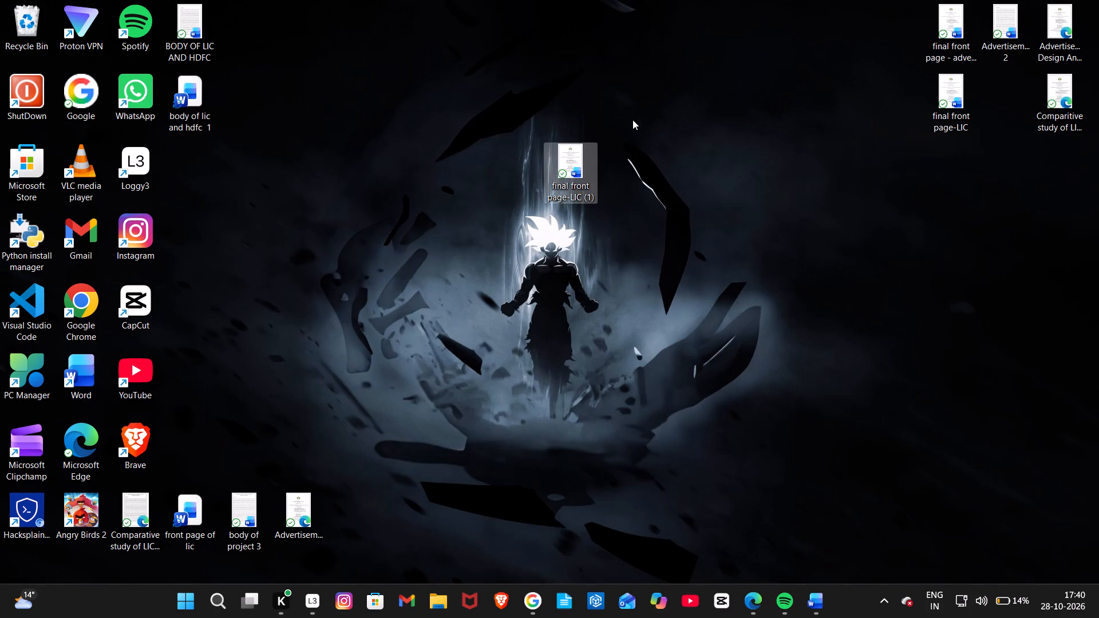
{"action": "right_click", "coordinate": [794, 313]}
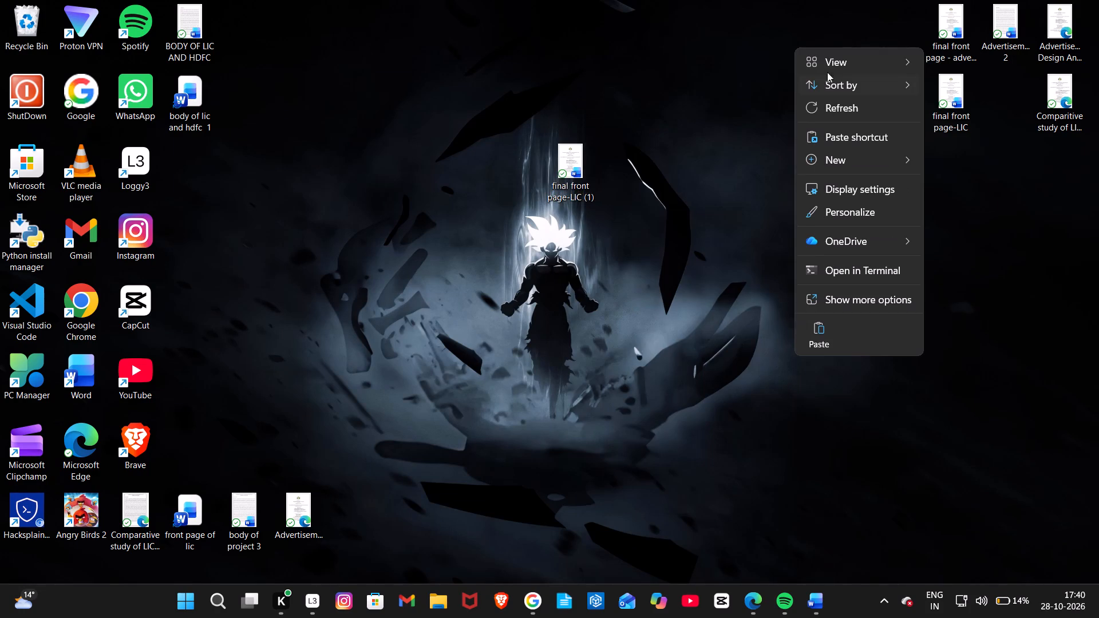
{"action": "left_click", "coordinate": [821, 334]}
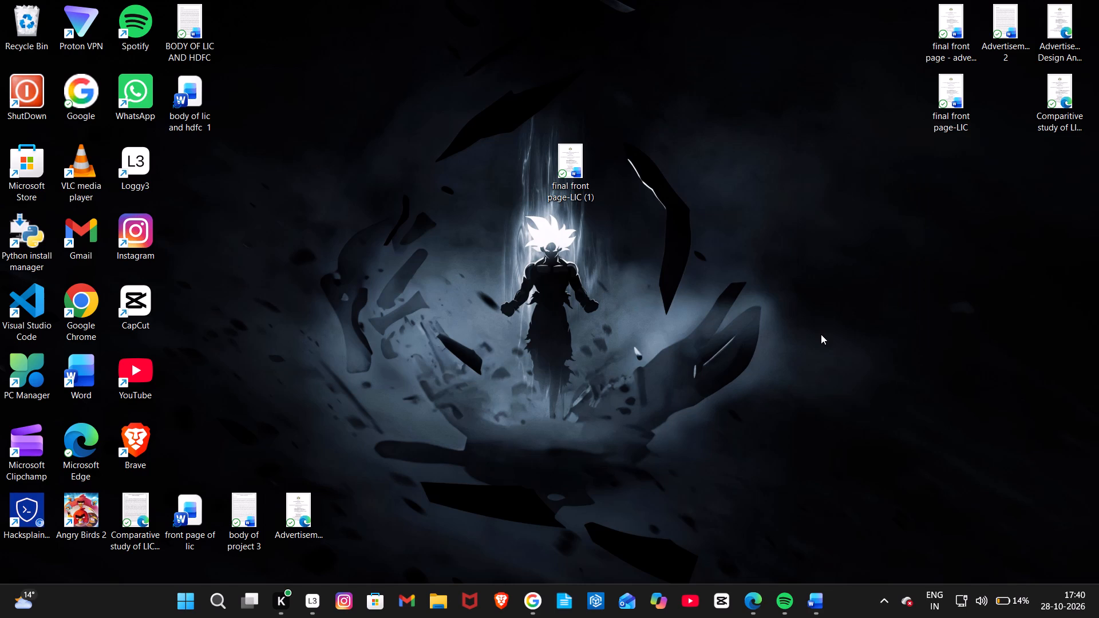
{"action": "left_click_drag", "start_coordinate": [187, 195], "coordinate": [773, 362]}
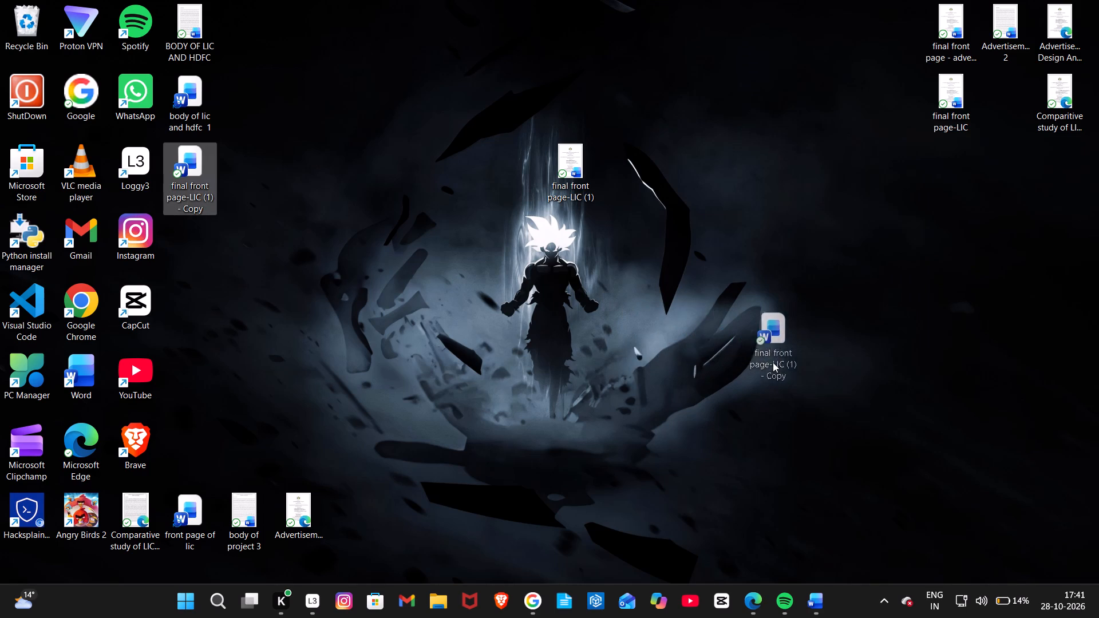
{"action": "left_click_drag", "start_coordinate": [773, 362], "coordinate": [1018, 363]}
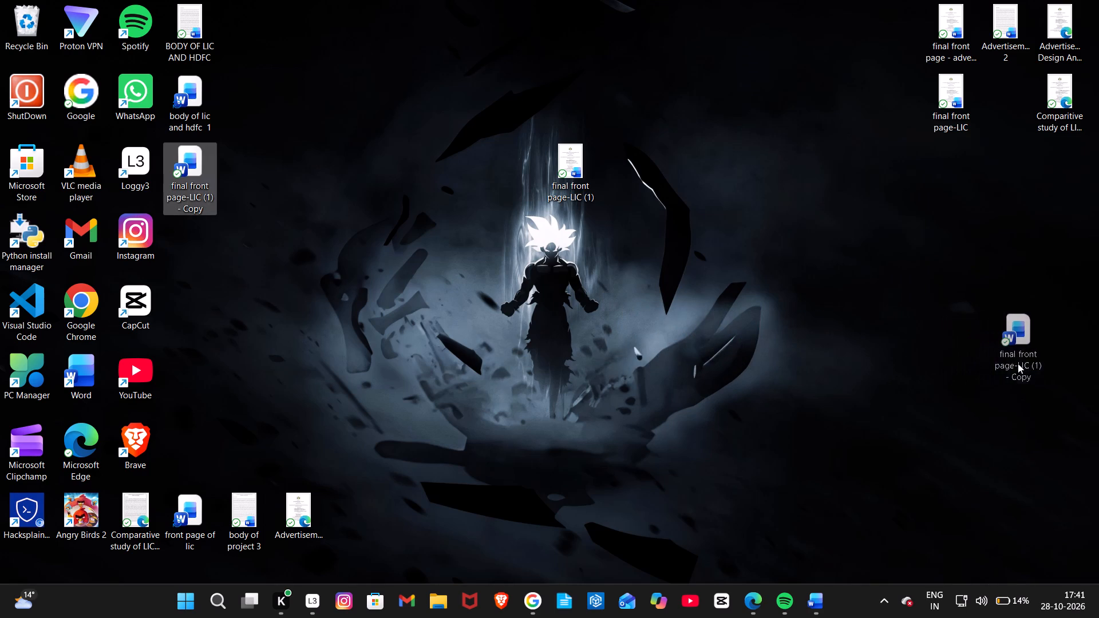
{"action": "left_click_drag", "start_coordinate": [1018, 363], "coordinate": [1042, 382]}
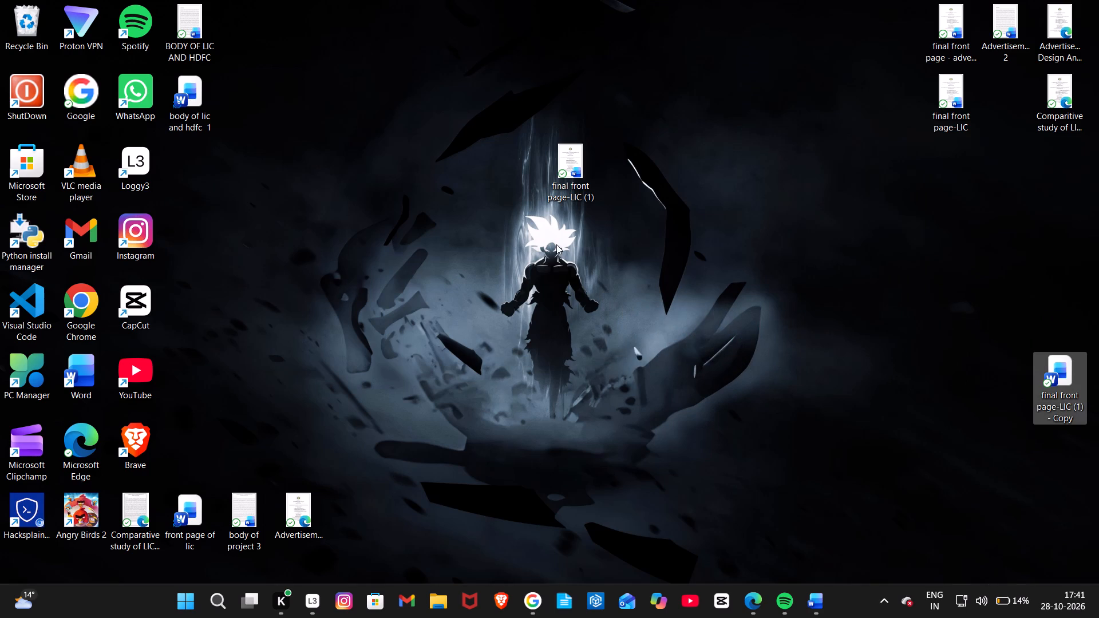
Duplicate the "body of lic and hdfc 1" file on the desktop and place the copy beside the "final front page-LIC (1)" copy.
{"action": "right_click", "coordinate": [202, 122]}
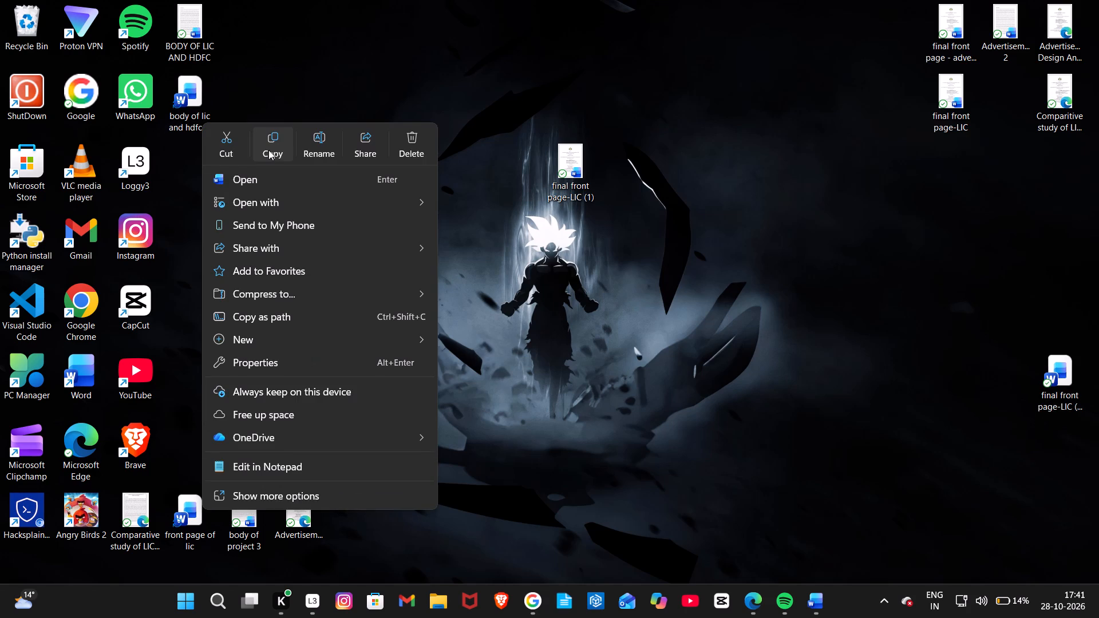
{"action": "left_click", "coordinate": [268, 150]}
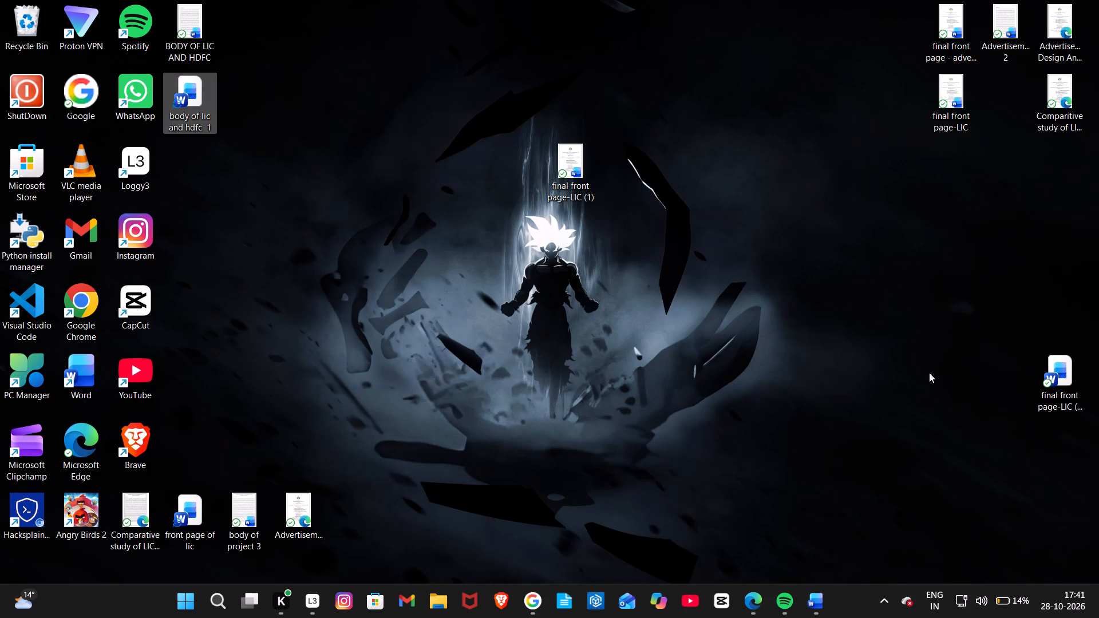
{"action": "left_click", "coordinate": [929, 373]}
{"action": "right_click", "coordinate": [929, 373]}
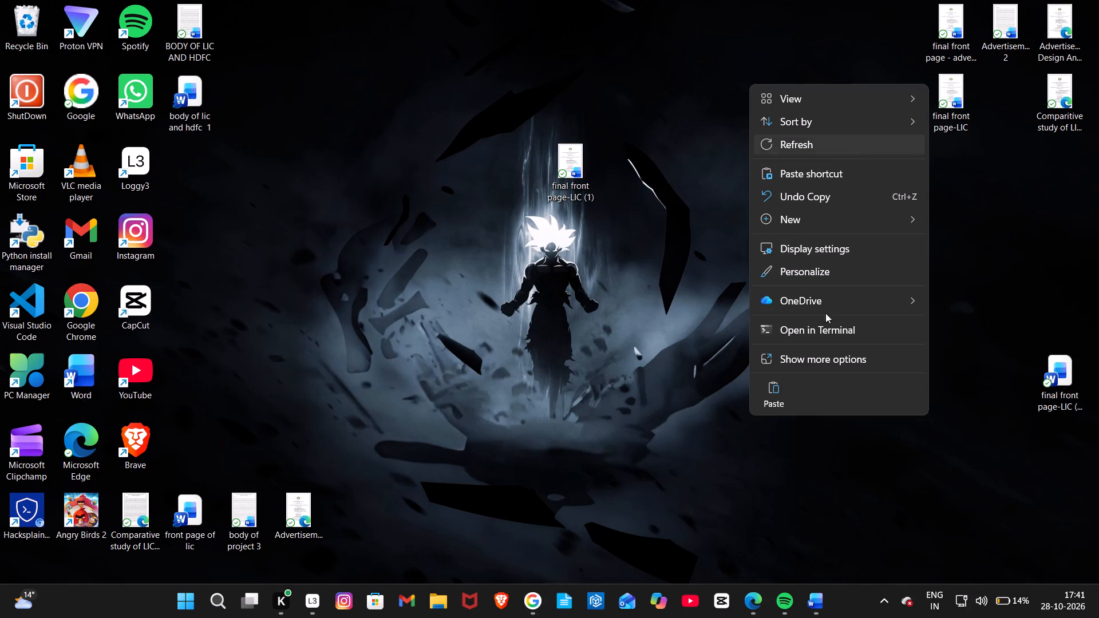
{"action": "left_click", "coordinate": [773, 402]}
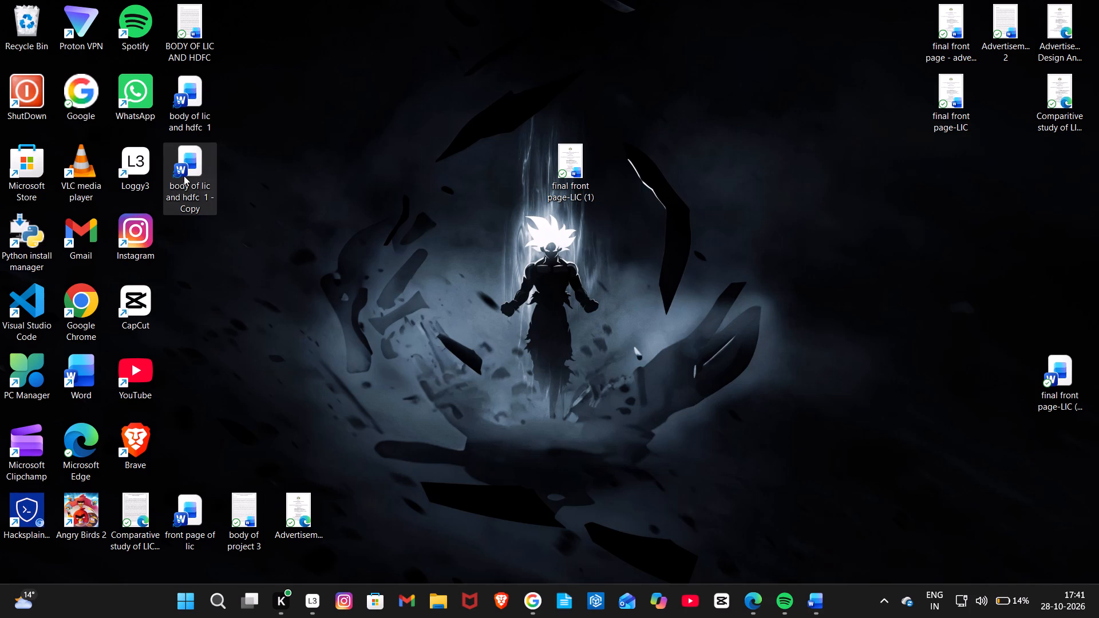
{"action": "left_click_drag", "start_coordinate": [184, 176], "coordinate": [806, 388]}
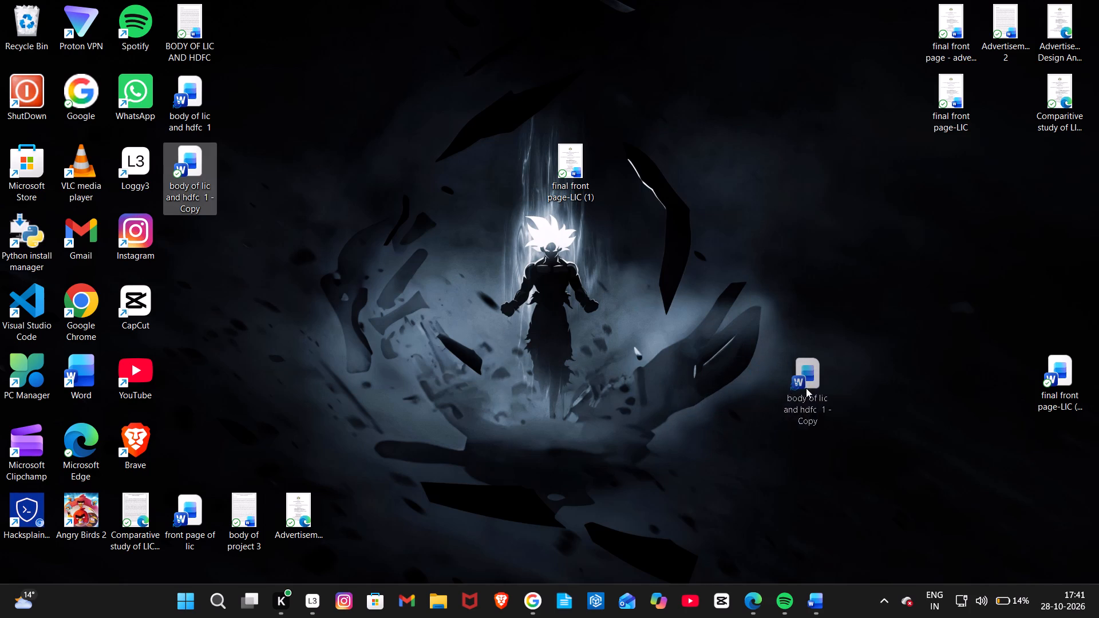
{"action": "left_click_drag", "start_coordinate": [806, 388], "coordinate": [999, 379]}
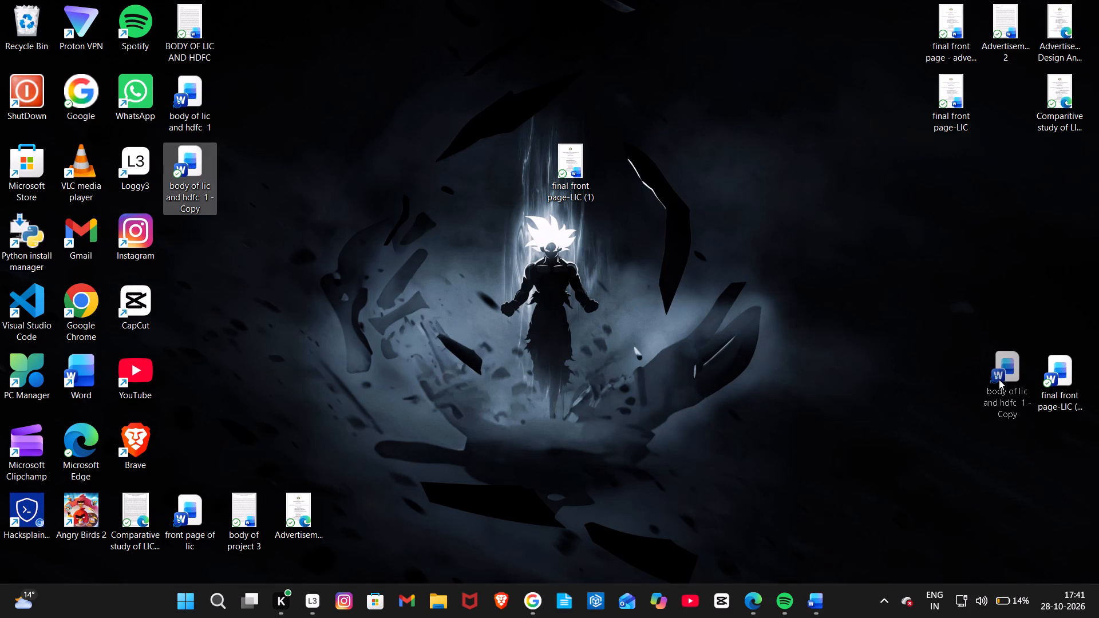
{"action": "left_click_drag", "start_coordinate": [999, 379], "coordinate": [983, 383]}
{"action": "left_click", "coordinate": [678, 263]}
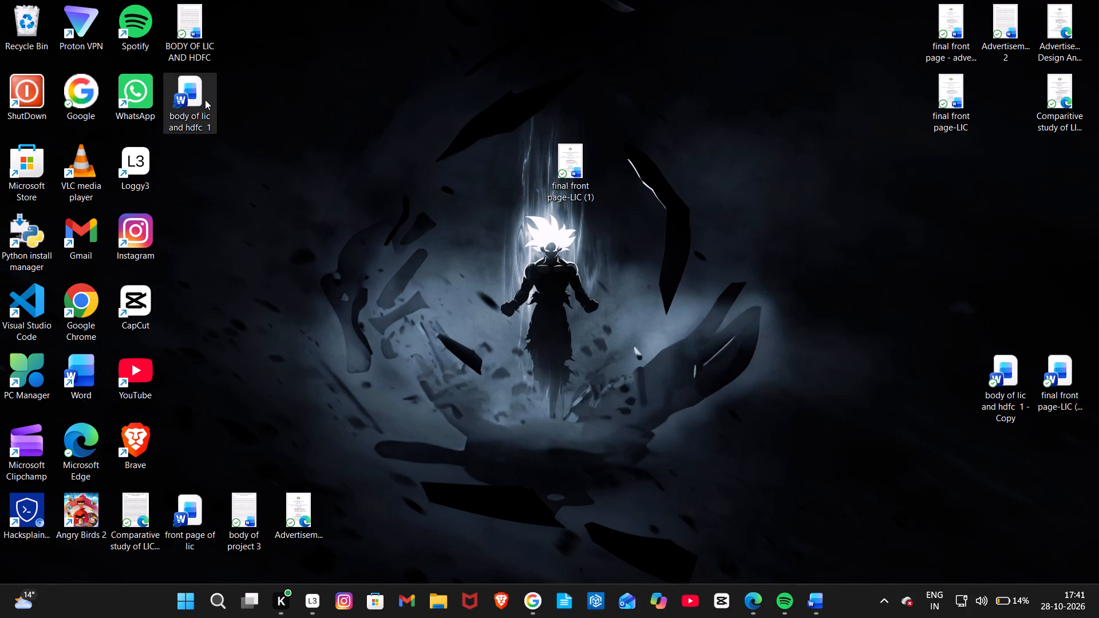
Open "final front page-LIC (1)" and ignore once each grammar flag on the cover page's student name lines and report title.
{"action": "double_click", "coordinate": [559, 154]}
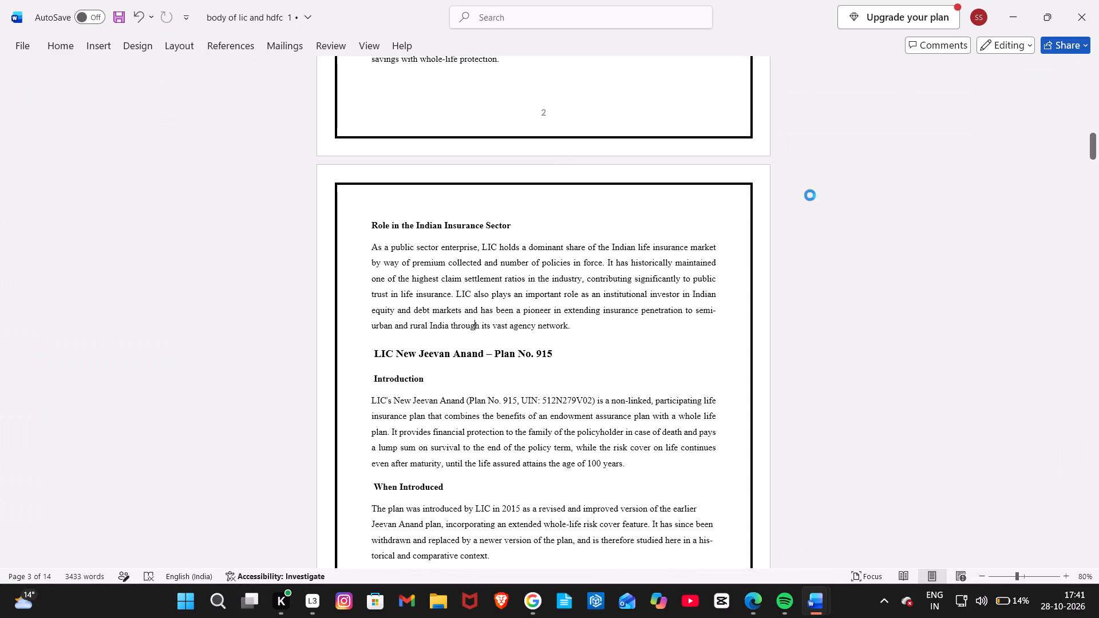
{"action": "scroll", "coordinate": [551, 346], "scroll_direction": "up", "scroll_amount": 5}
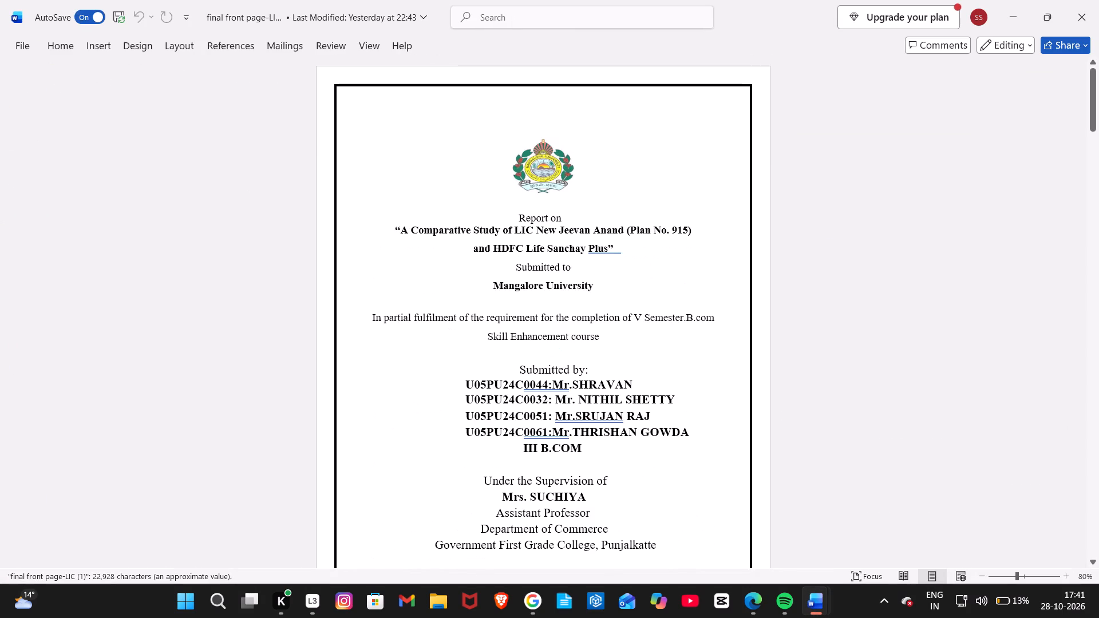
{"action": "right_click", "coordinate": [551, 389]}
{"action": "left_click", "coordinate": [496, 147]}
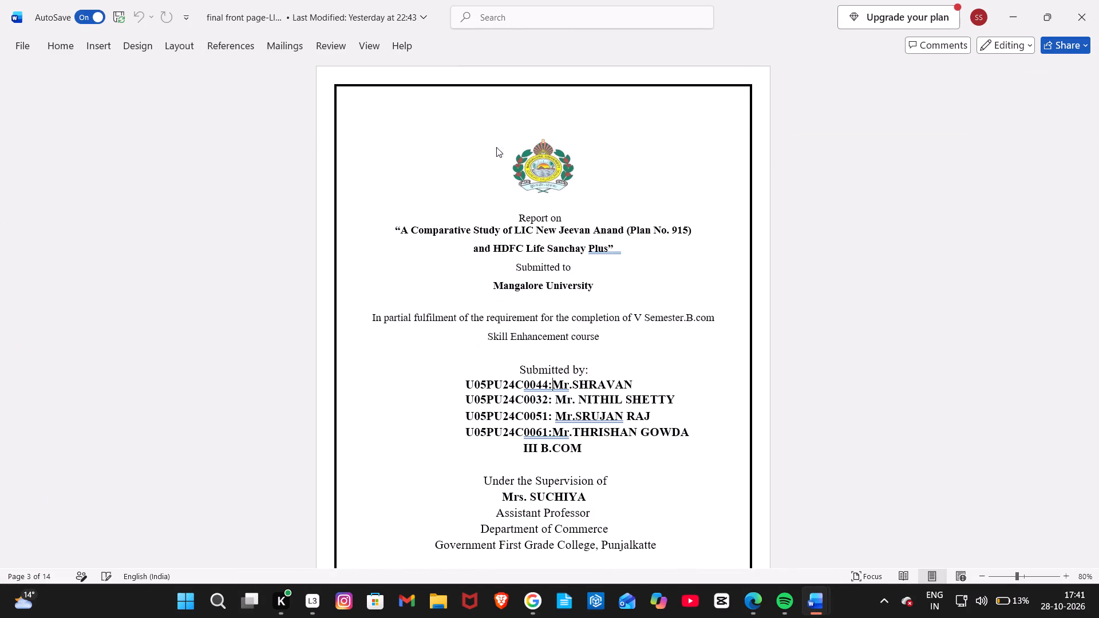
{"action": "right_click", "coordinate": [594, 416]}
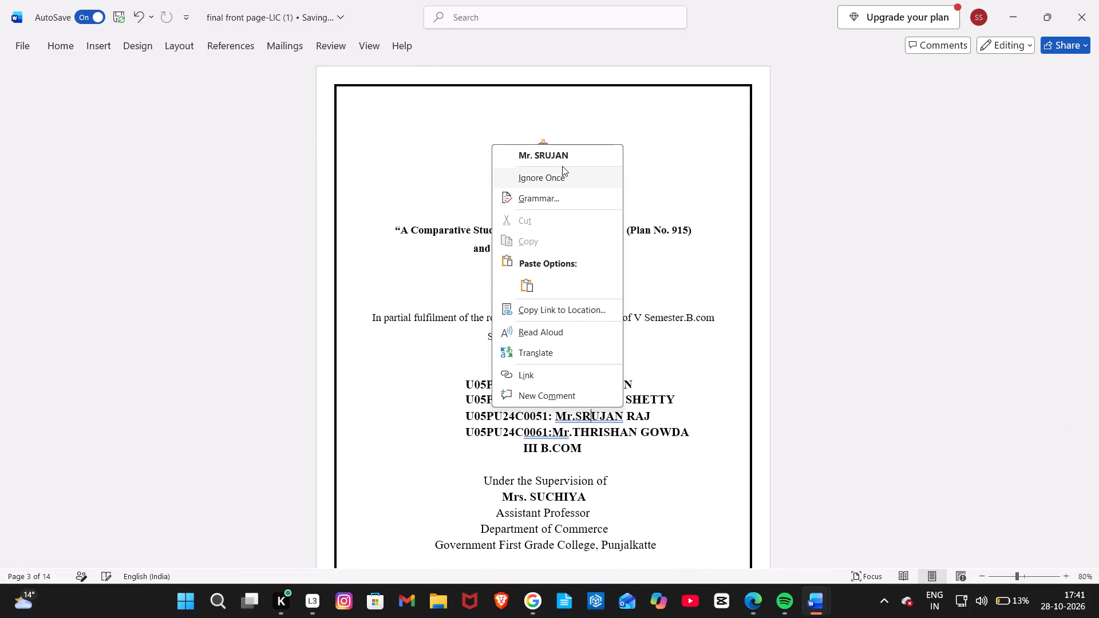
{"action": "left_click", "coordinate": [561, 172]}
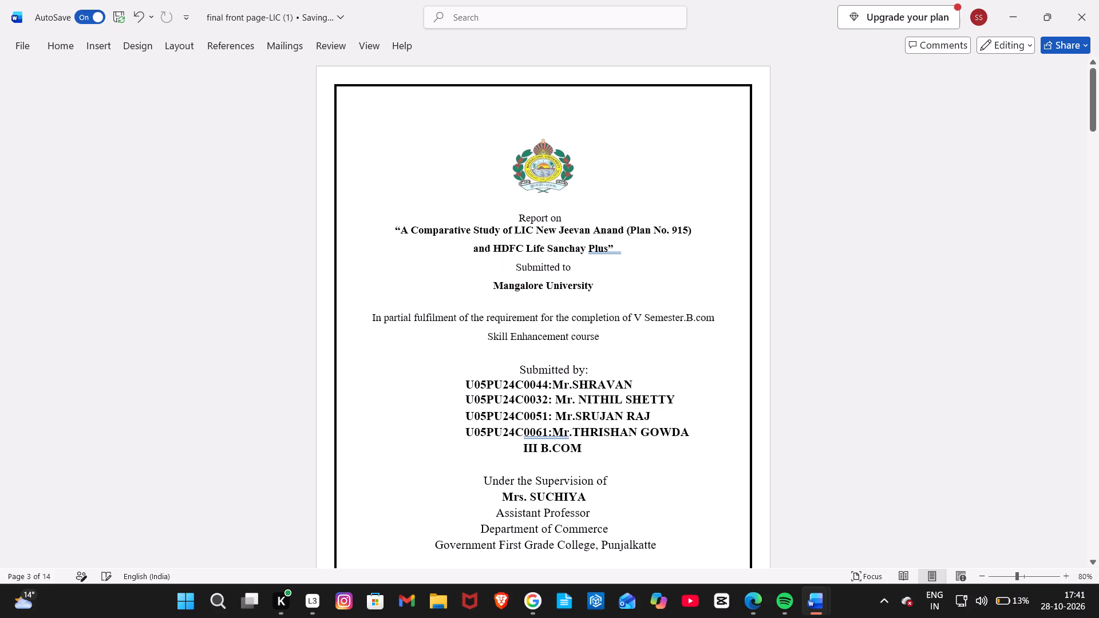
{"action": "right_click", "coordinate": [542, 435]}
{"action": "left_click", "coordinate": [477, 187]}
{"action": "right_click", "coordinate": [606, 257]}
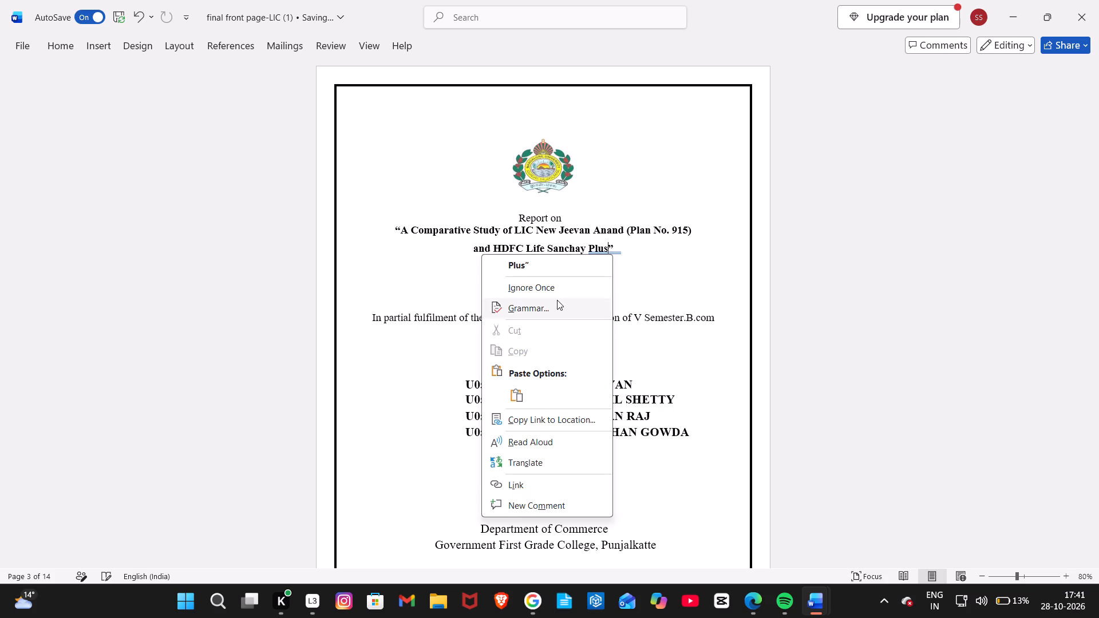
{"action": "left_click", "coordinate": [557, 293]}
Review the front-page document's certificate, table of contents and following pages, and return to the "body of lic and hdfc 1" document.
{"action": "scroll", "coordinate": [557, 293], "scroll_direction": "down", "scroll_amount": 6}
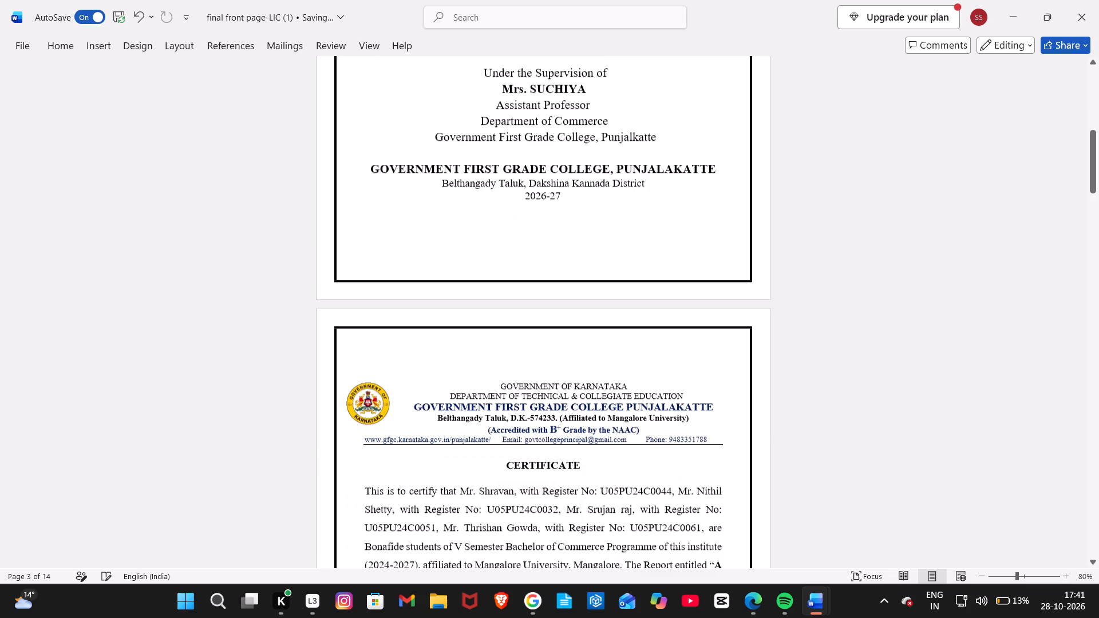
{"action": "scroll", "coordinate": [557, 293], "scroll_direction": "down", "scroll_amount": 1}
{"action": "left_click_drag", "start_coordinate": [479, 420], "coordinate": [539, 479]}
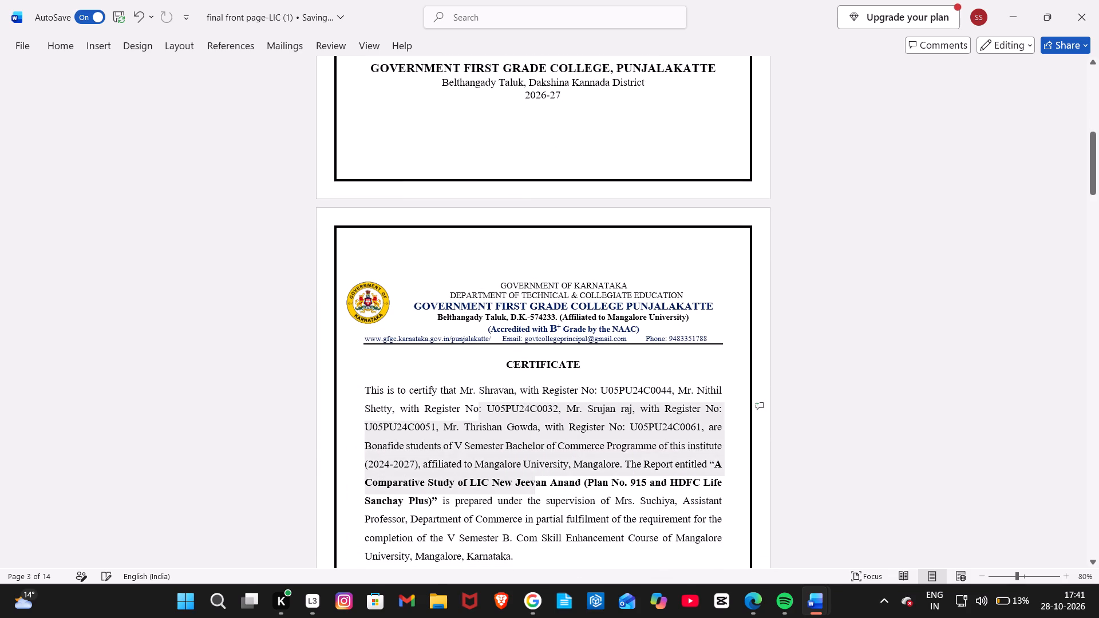
{"action": "left_click", "coordinate": [386, 401]}
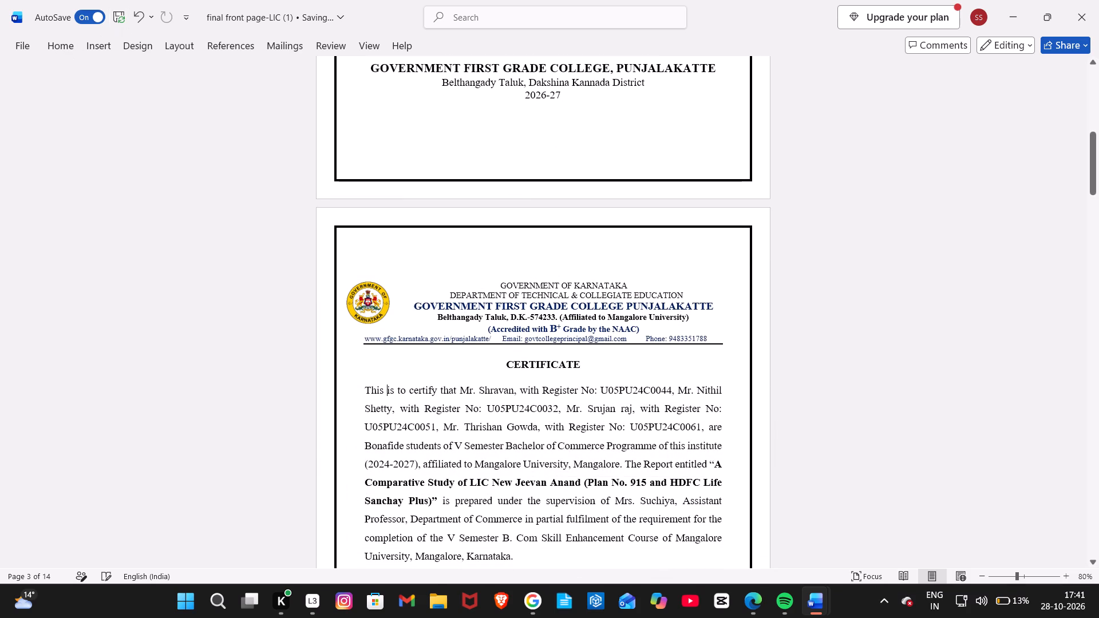
{"action": "scroll", "coordinate": [321, 268], "scroll_direction": "up", "scroll_amount": 20}
{"action": "scroll", "coordinate": [321, 268], "scroll_direction": "up", "scroll_amount": 11}
{"action": "scroll", "coordinate": [321, 268], "scroll_direction": "down", "scroll_amount": 20}
{"action": "scroll", "coordinate": [321, 268], "scroll_direction": "down", "scroll_amount": 10}
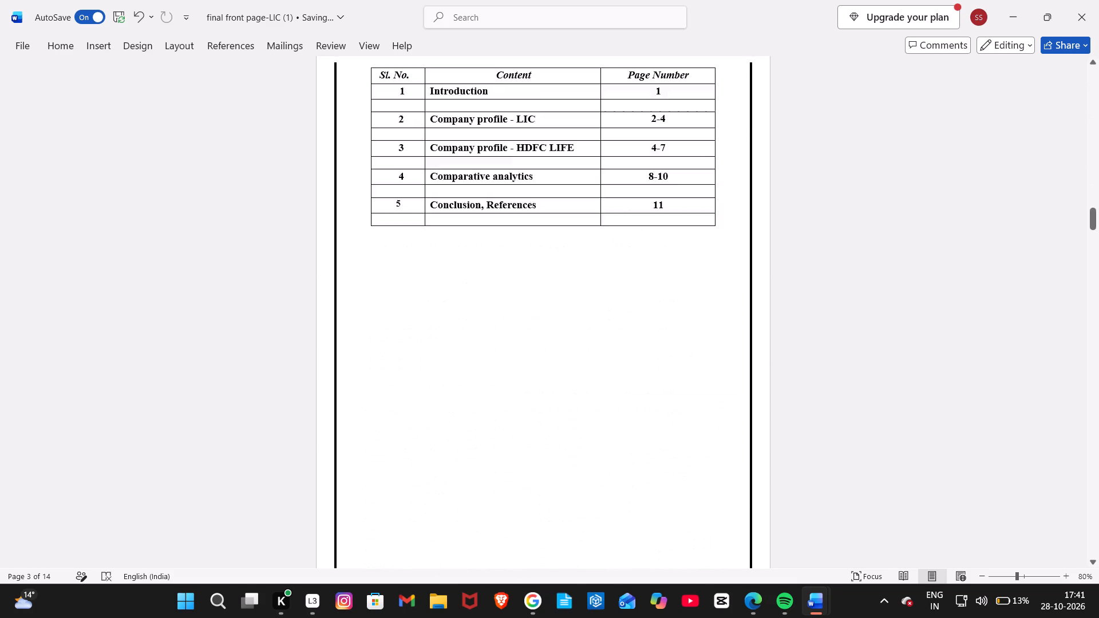
{"action": "scroll", "coordinate": [321, 268], "scroll_direction": "down", "scroll_amount": 20}
{"action": "scroll", "coordinate": [321, 268], "scroll_direction": "up", "scroll_amount": 6}
{"action": "scroll", "coordinate": [321, 268], "scroll_direction": "down", "scroll_amount": 1}
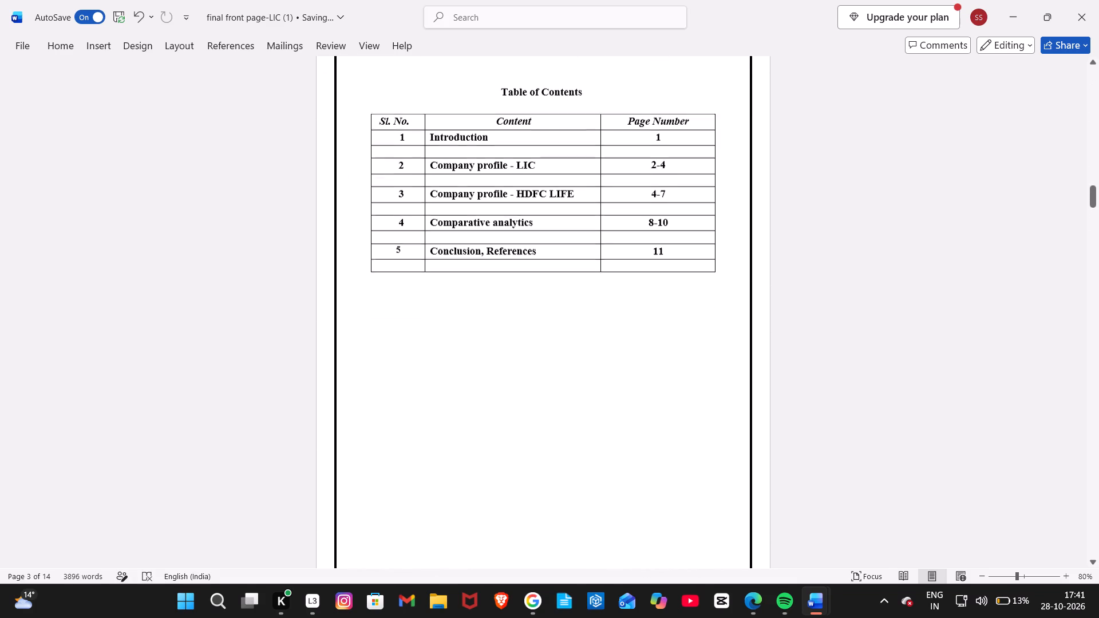
{"action": "scroll", "coordinate": [321, 268], "scroll_direction": "down", "scroll_amount": 3}
{"action": "left_click", "coordinate": [363, 265]}
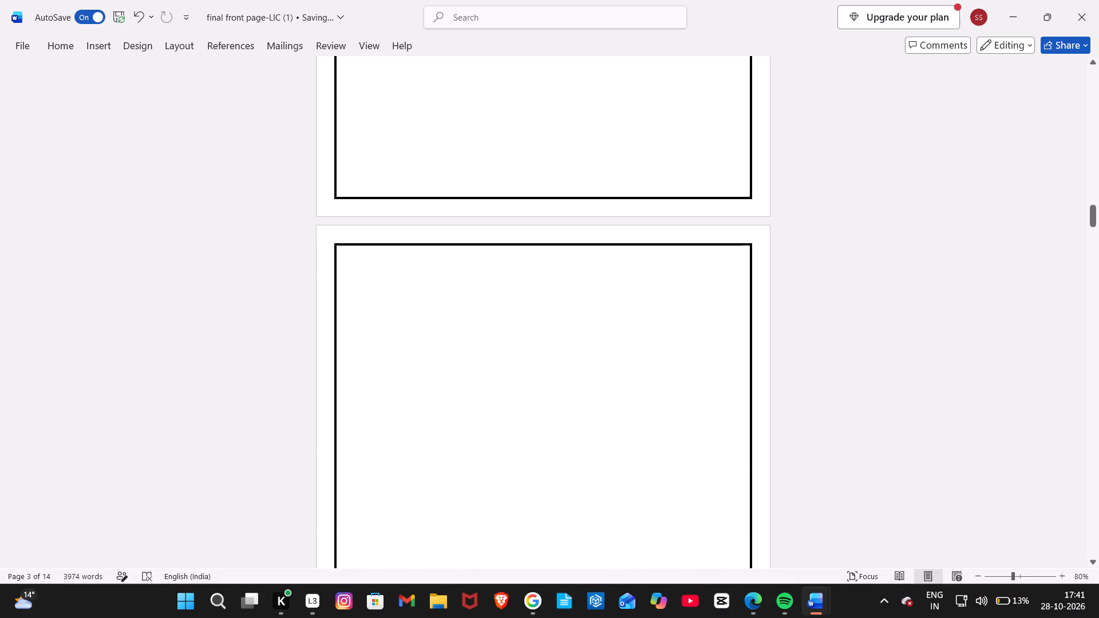
{"action": "scroll", "coordinate": [632, 282], "scroll_direction": "up", "scroll_amount": 2}
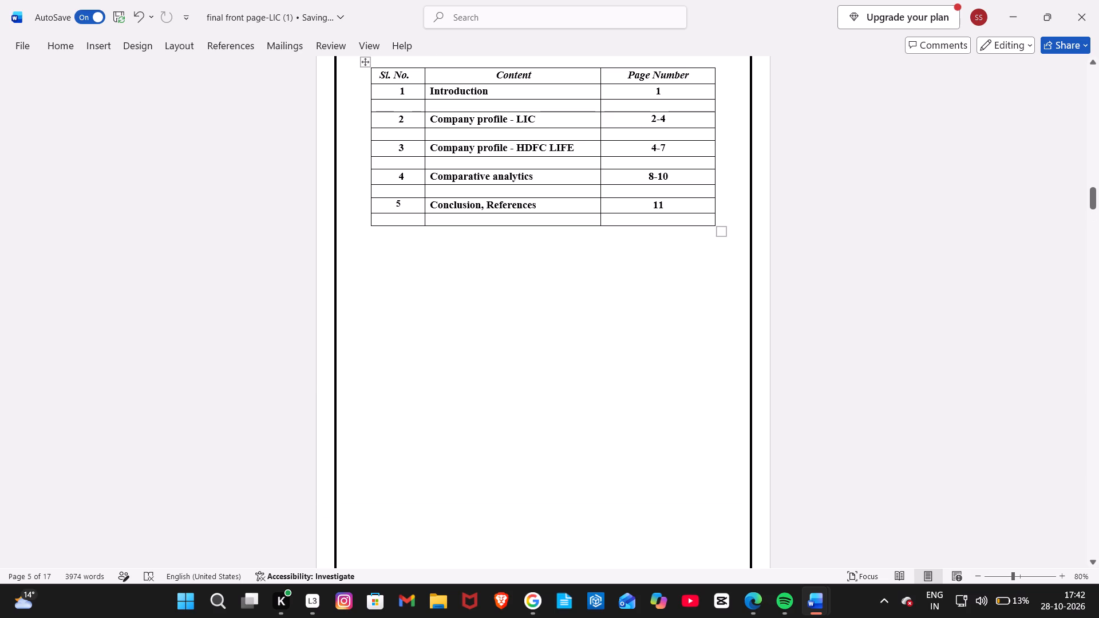
{"action": "scroll", "coordinate": [584, 232], "scroll_direction": "up", "scroll_amount": 1}
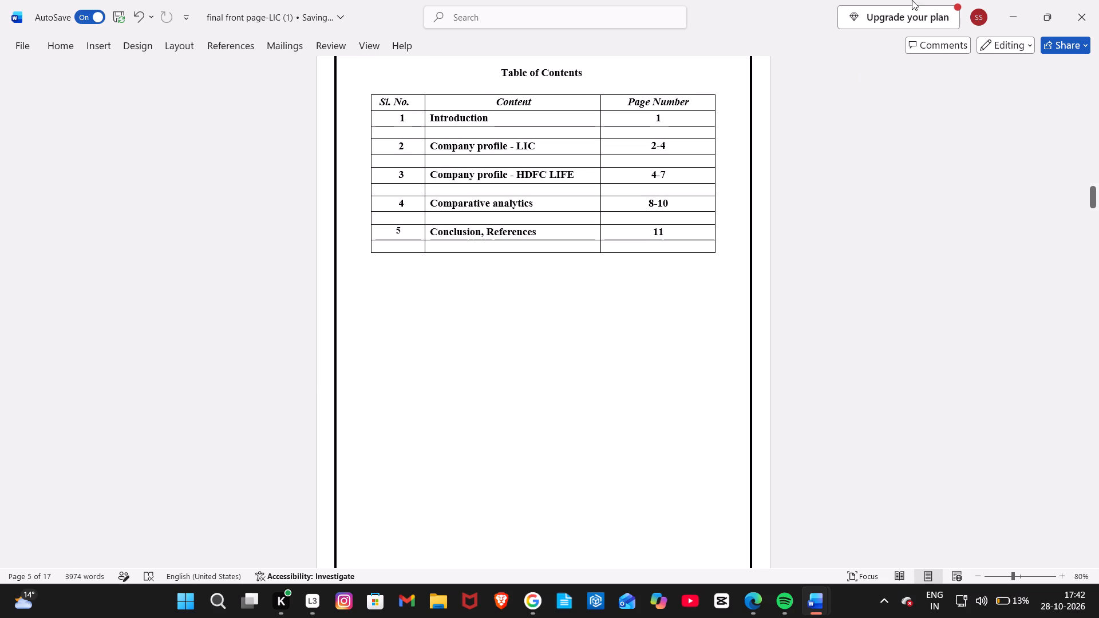
{"action": "left_click", "coordinate": [1020, 17]}
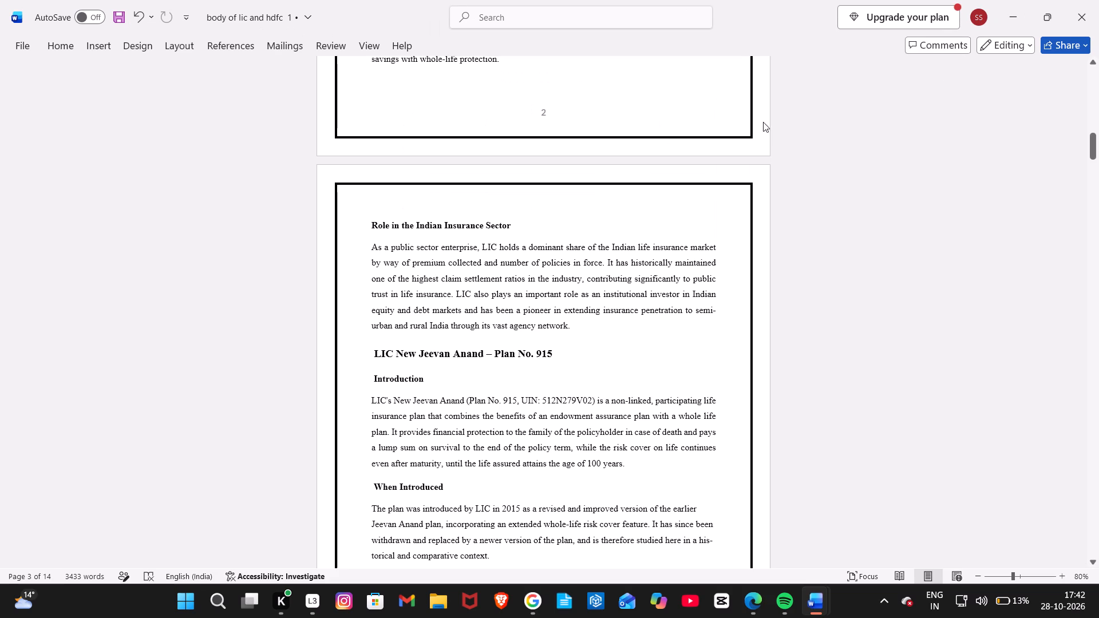
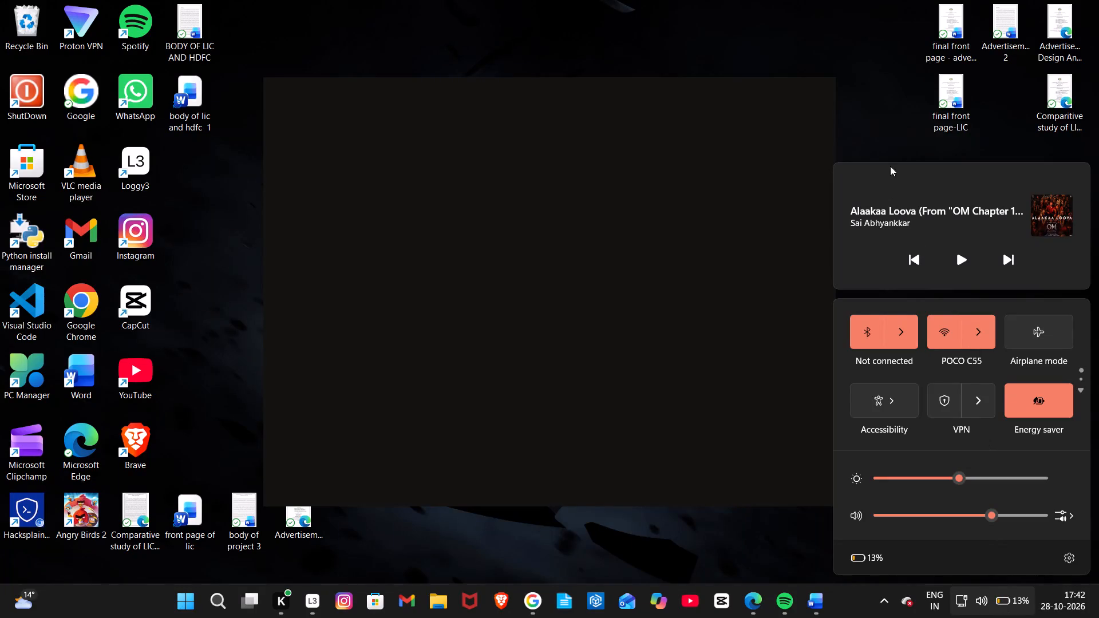
Open the desktop document "final front page-LIC (1)" and look over its front pages from the table of contents back to the cover.
{"action": "left_click", "coordinate": [877, 145]}
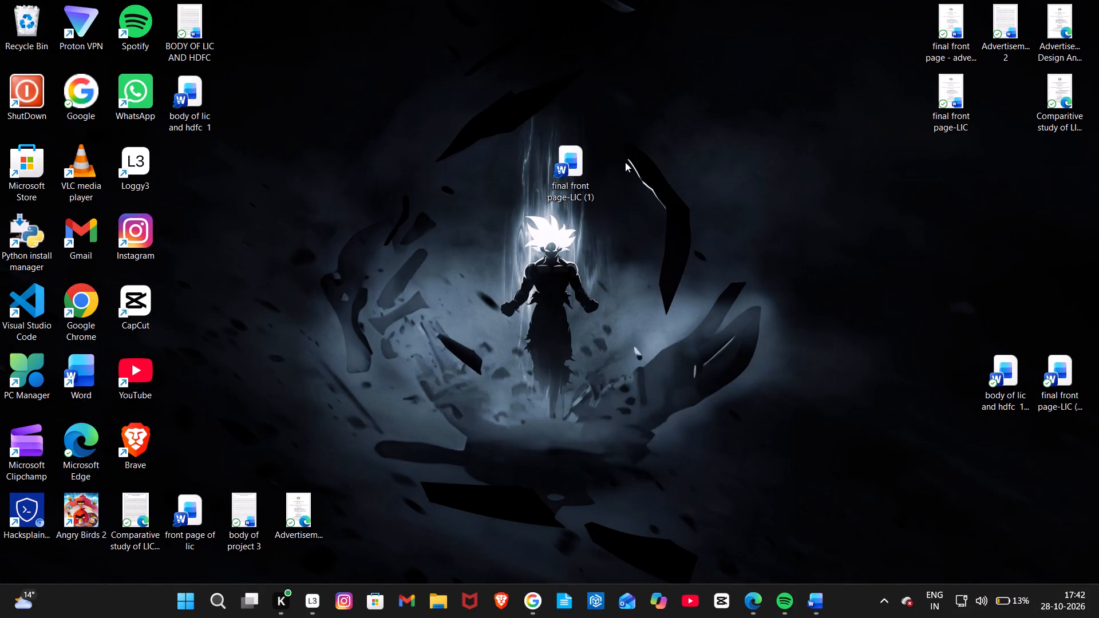
{"action": "double_click", "coordinate": [557, 181]}
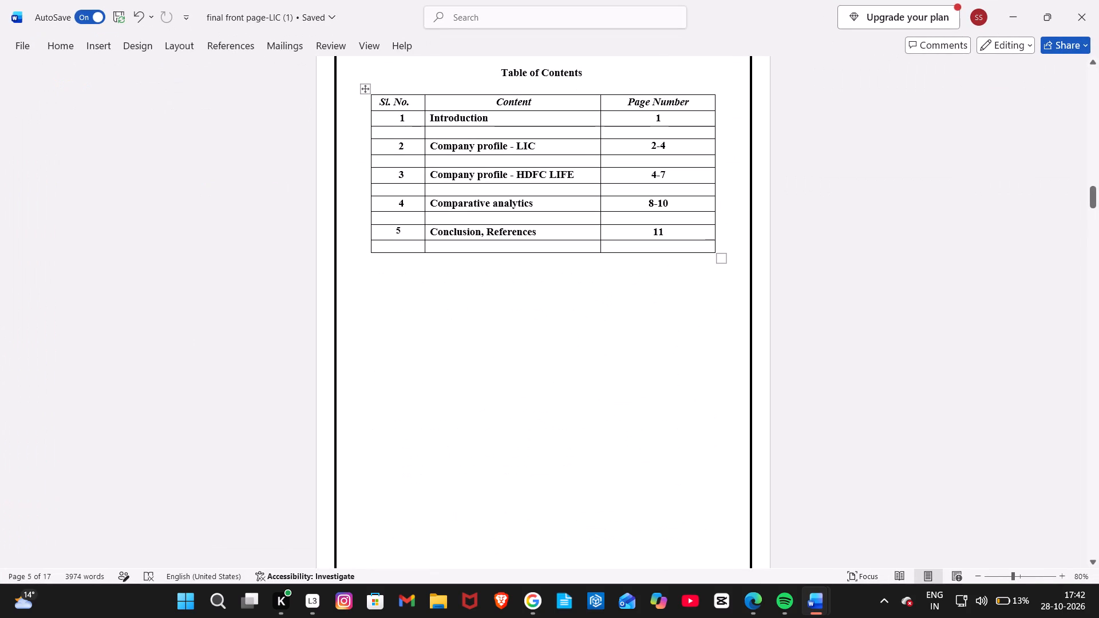
{"action": "scroll", "coordinate": [690, 320], "scroll_direction": "up", "scroll_amount": 20}
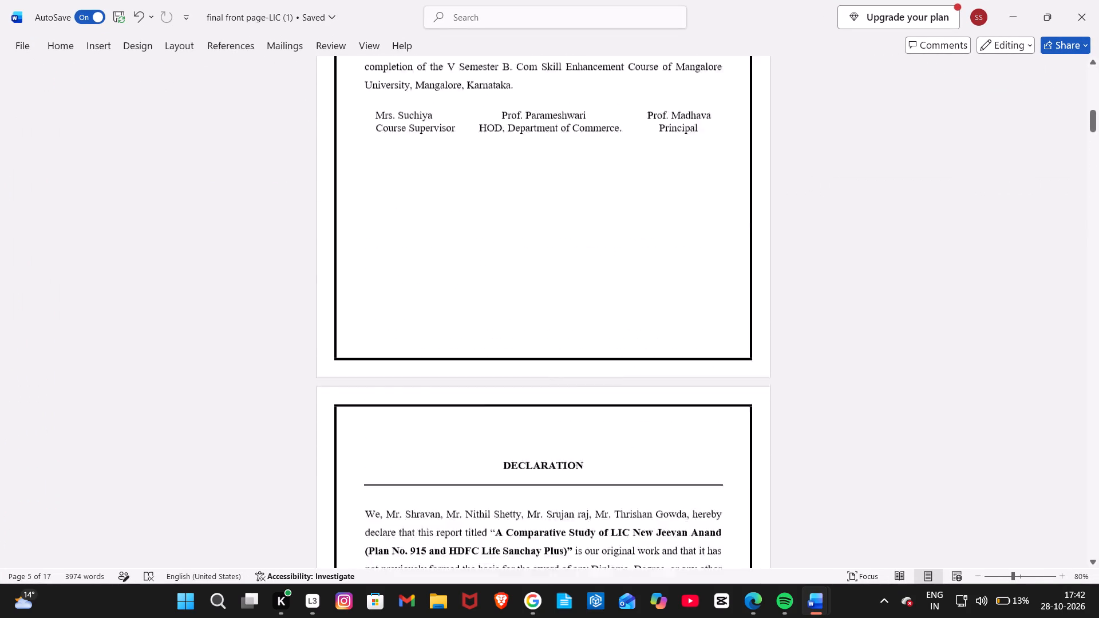
{"action": "scroll", "coordinate": [690, 320], "scroll_direction": "up", "scroll_amount": 1}
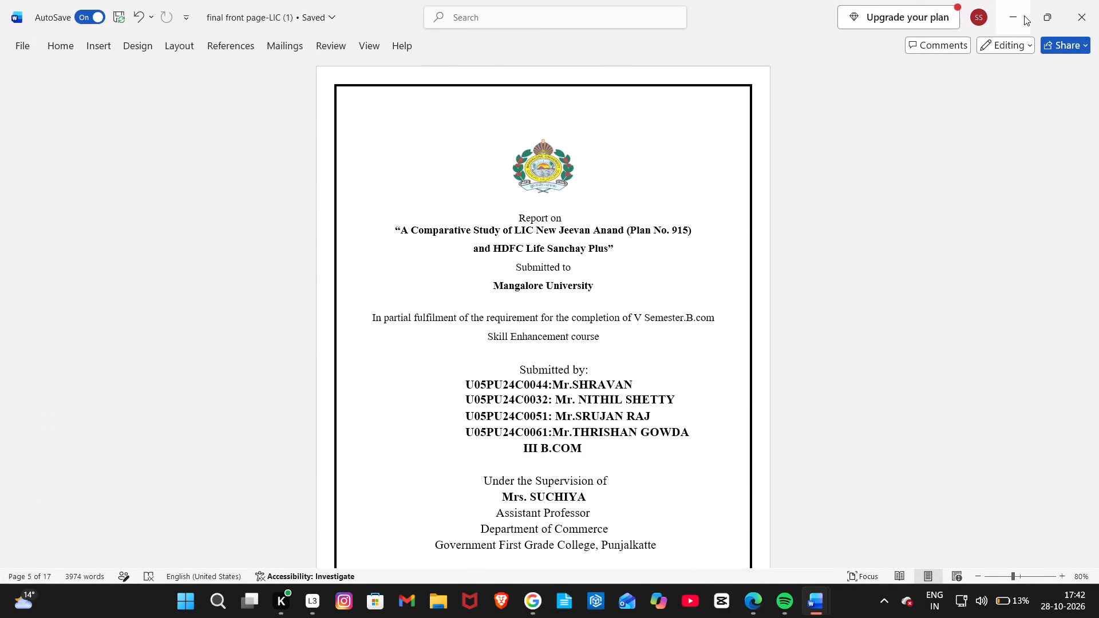
{"action": "left_click", "coordinate": [1024, 15]}
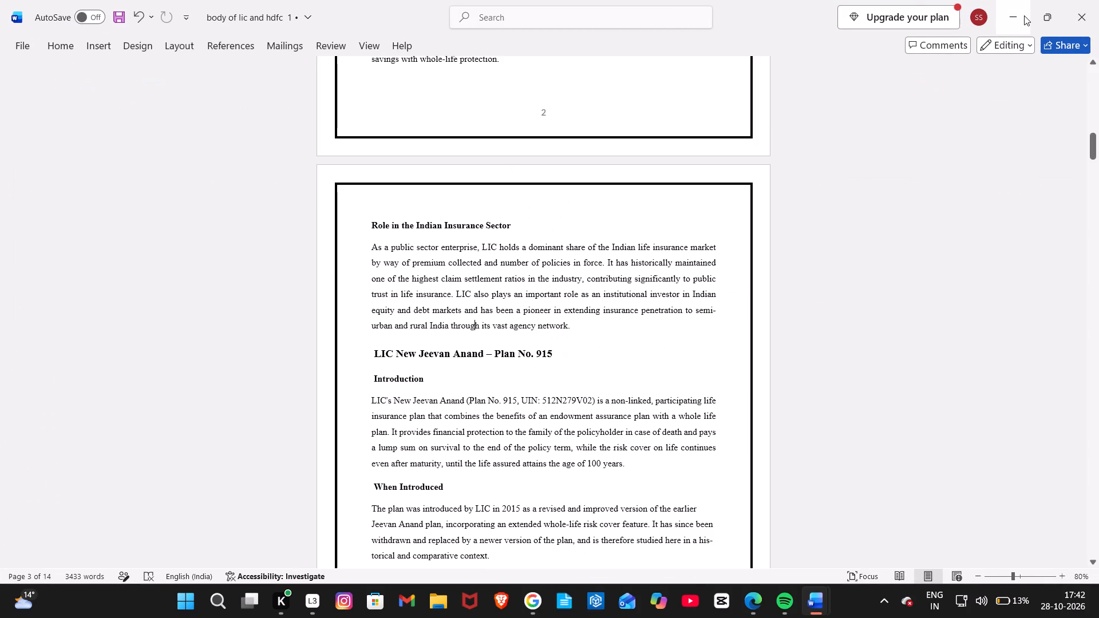
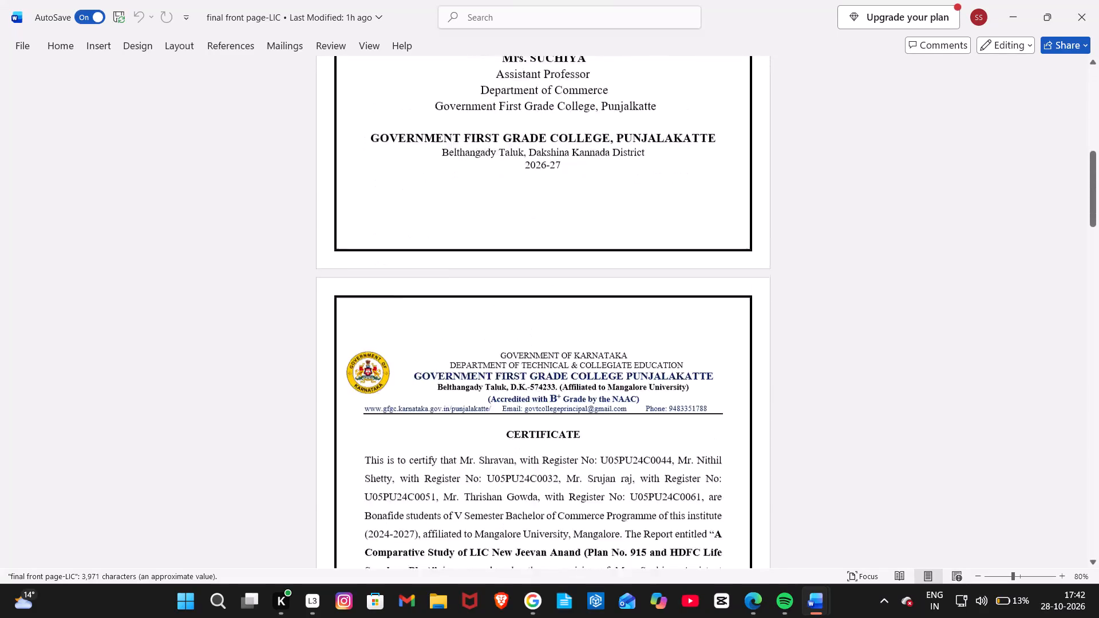
Look over the front pages' certificates, table of contents and cover again, and return to the "body of lic and hdfc 1" document.
{"action": "scroll", "coordinate": [671, 205], "scroll_direction": "down", "scroll_amount": 1}
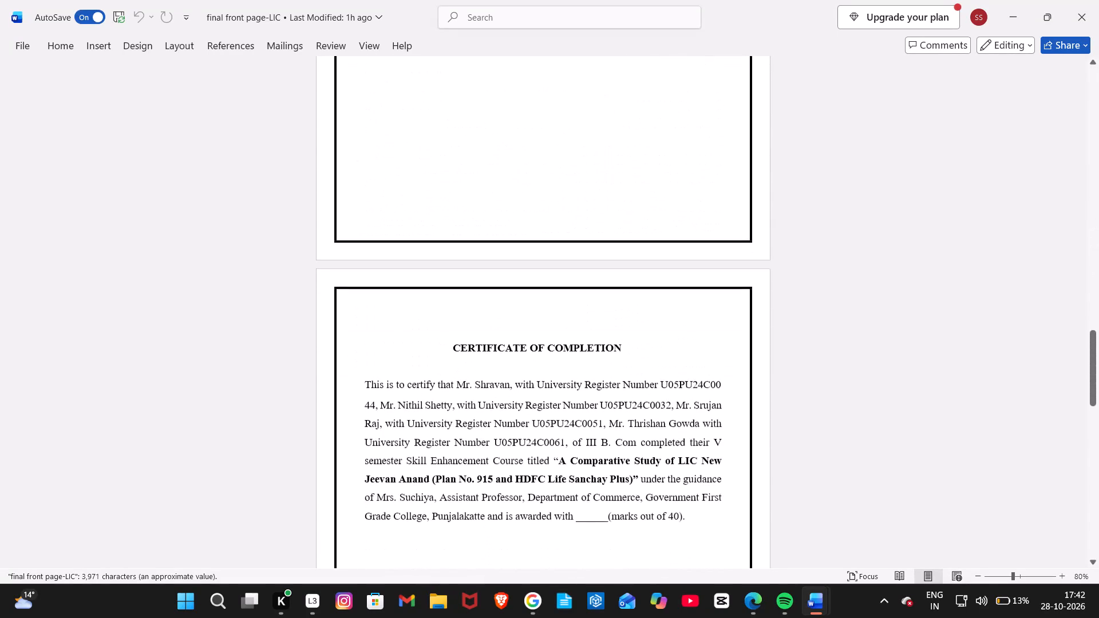
{"action": "scroll", "coordinate": [671, 205], "scroll_direction": "down", "scroll_amount": 7}
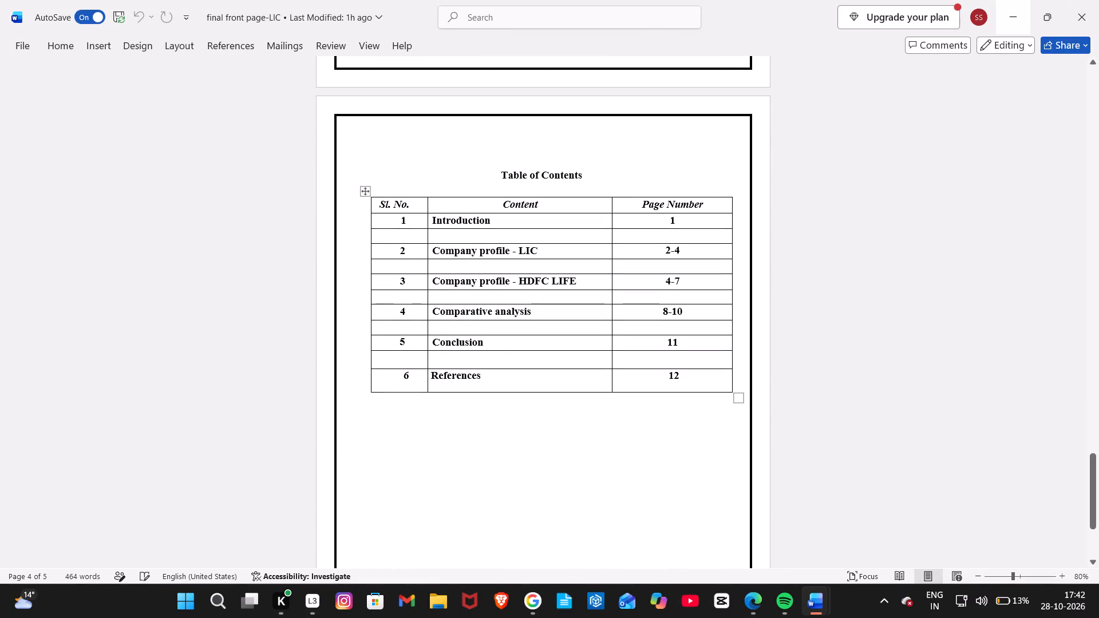
{"action": "scroll", "coordinate": [645, 231], "scroll_direction": "up", "scroll_amount": 13}
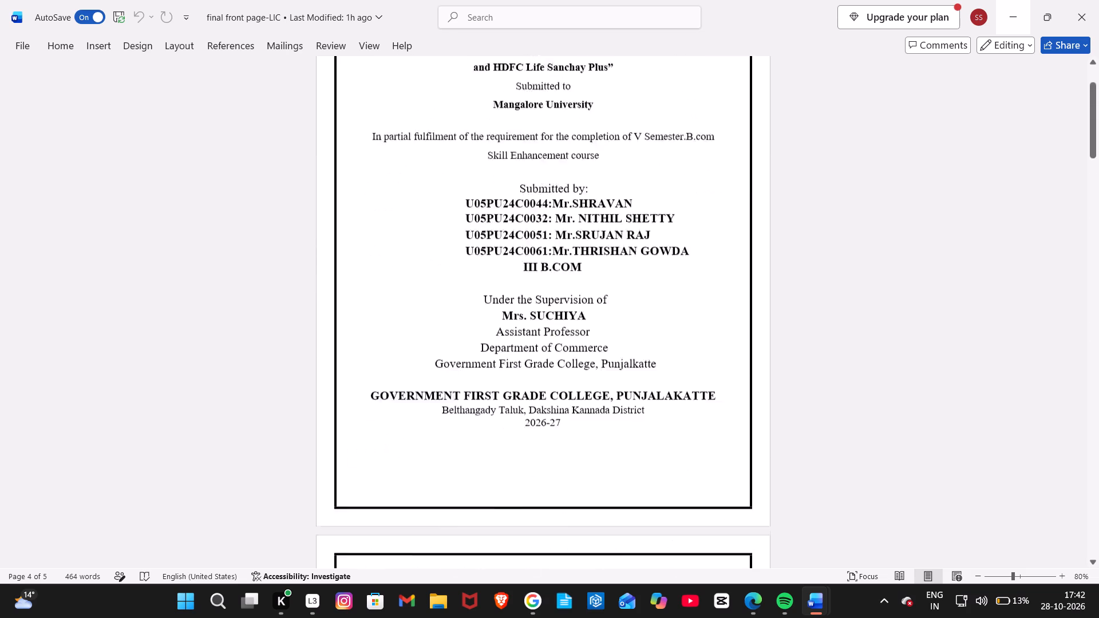
{"action": "scroll", "coordinate": [645, 231], "scroll_direction": "up", "scroll_amount": 1}
{"action": "scroll", "coordinate": [645, 231], "scroll_direction": "down", "scroll_amount": 5}
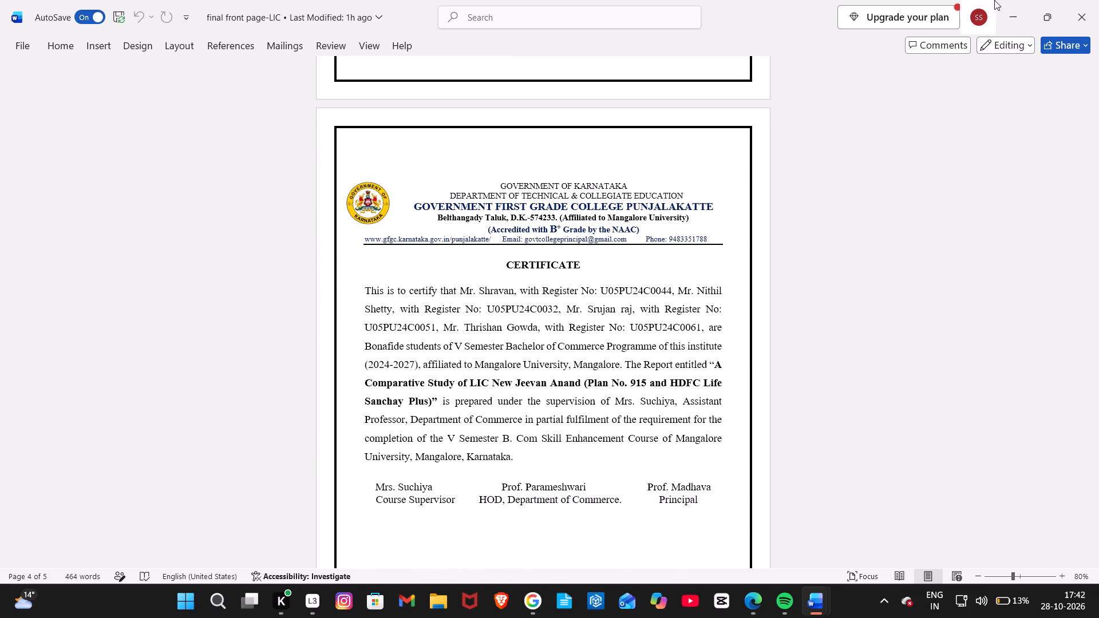
{"action": "left_click", "coordinate": [1019, 17]}
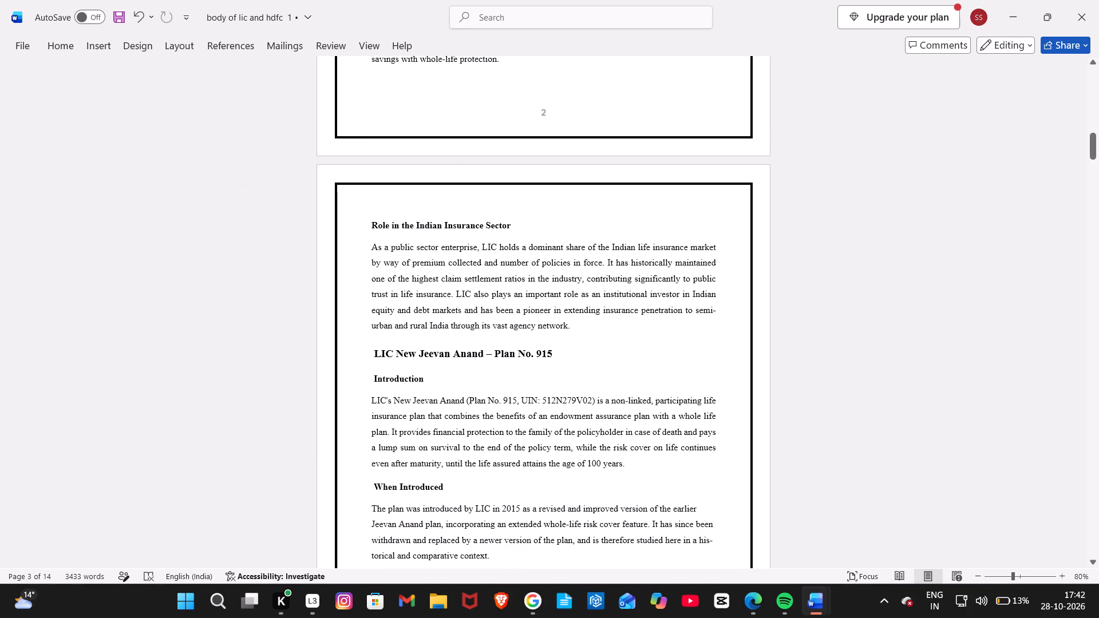
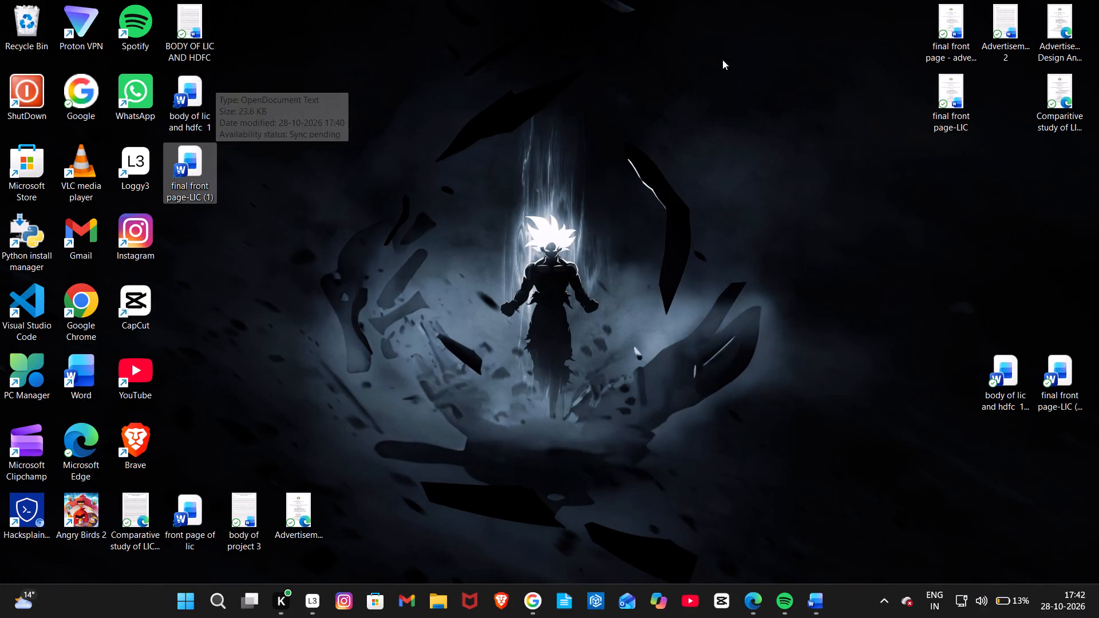
Duplicate the "final front page-LIC" document on the desktop.
{"action": "right_click", "coordinate": [957, 97]}
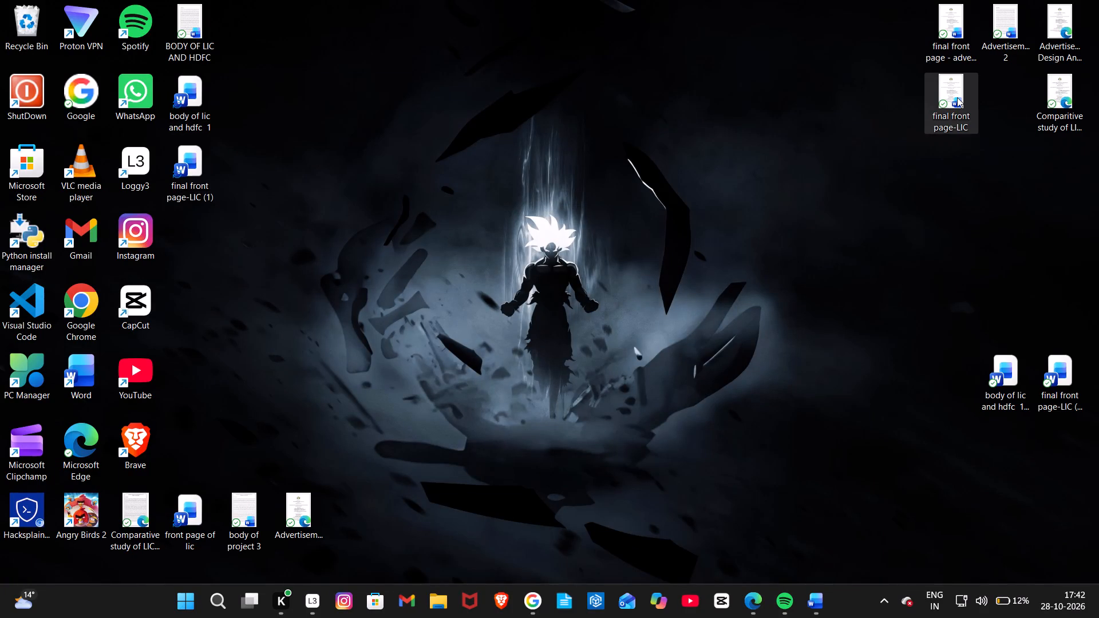
{"action": "left_click", "coordinate": [801, 116]}
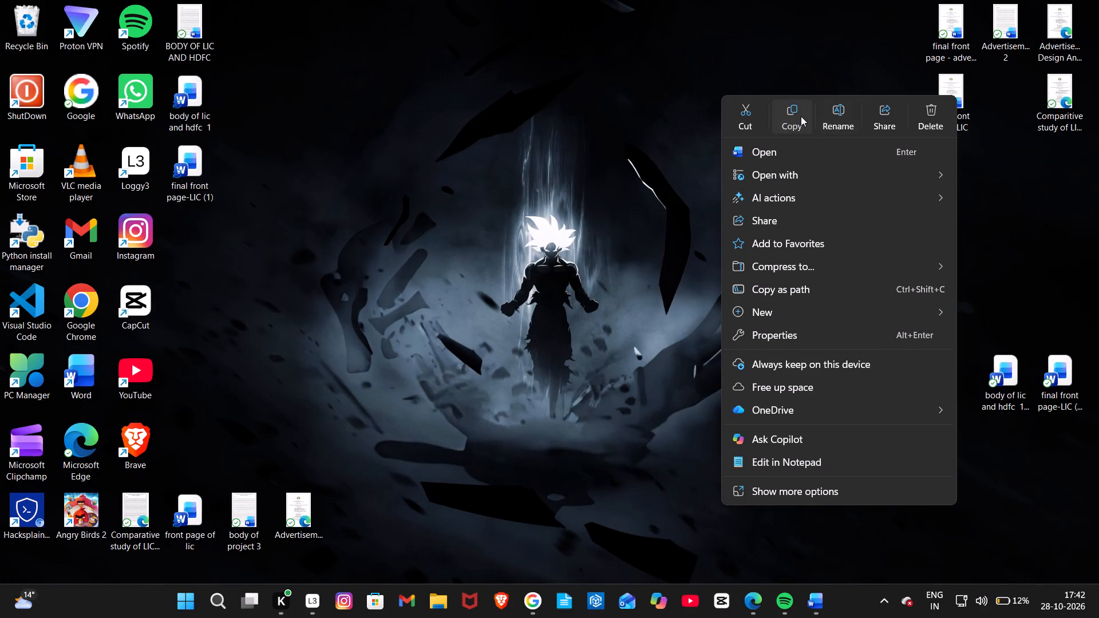
{"action": "left_click", "coordinate": [678, 266]}
{"action": "right_click", "coordinate": [678, 266]}
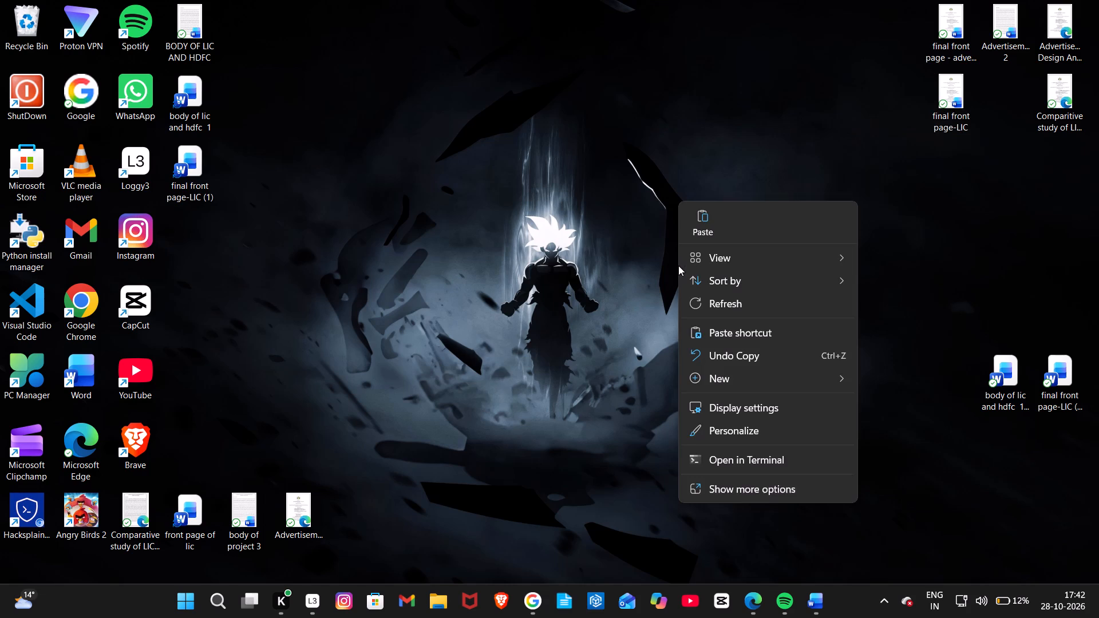
{"action": "left_click", "coordinate": [699, 232]}
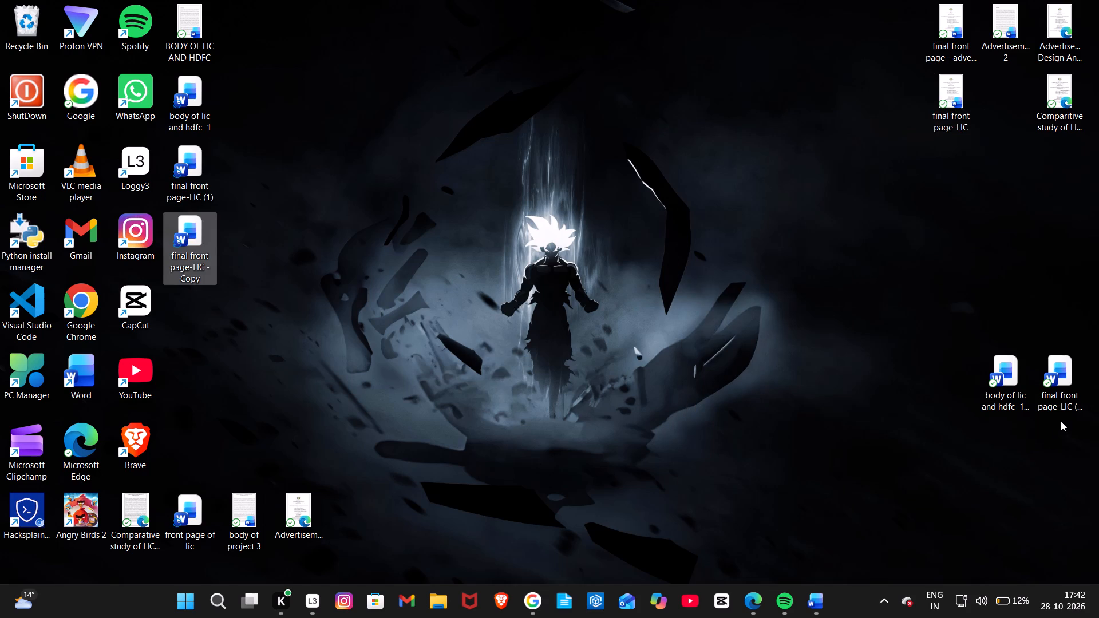
Move "final front page-LIC (1) - Copy" beside the Advertisement file and "final front page-LIC - Copy" beside the body document's copy.
{"action": "left_click_drag", "start_coordinate": [1066, 364], "coordinate": [373, 517]}
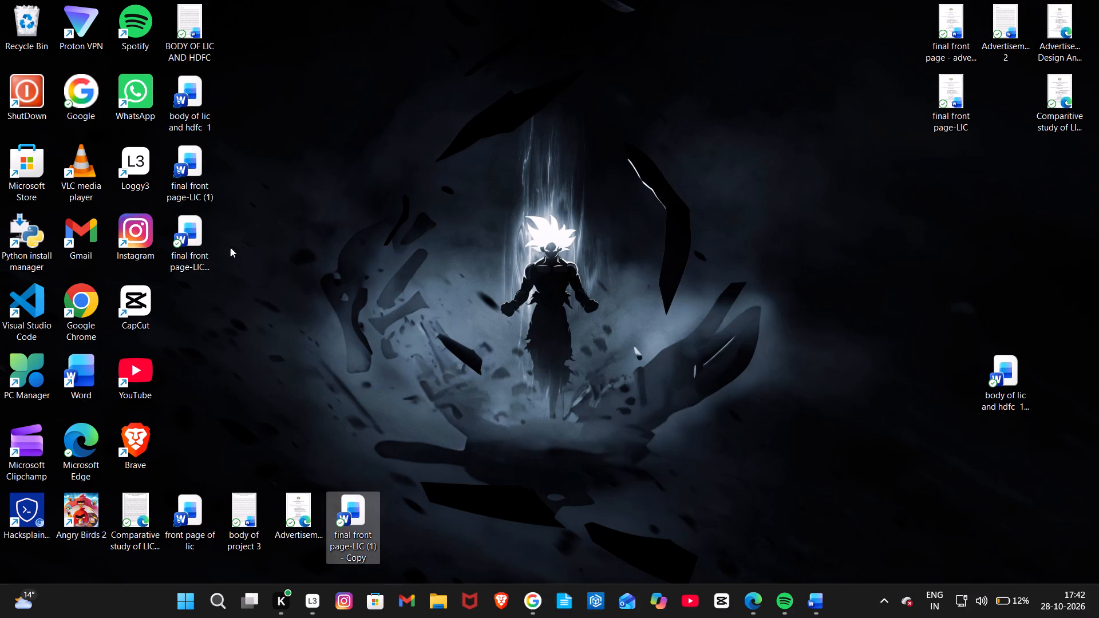
{"action": "left_click_drag", "start_coordinate": [189, 245], "coordinate": [923, 385]}
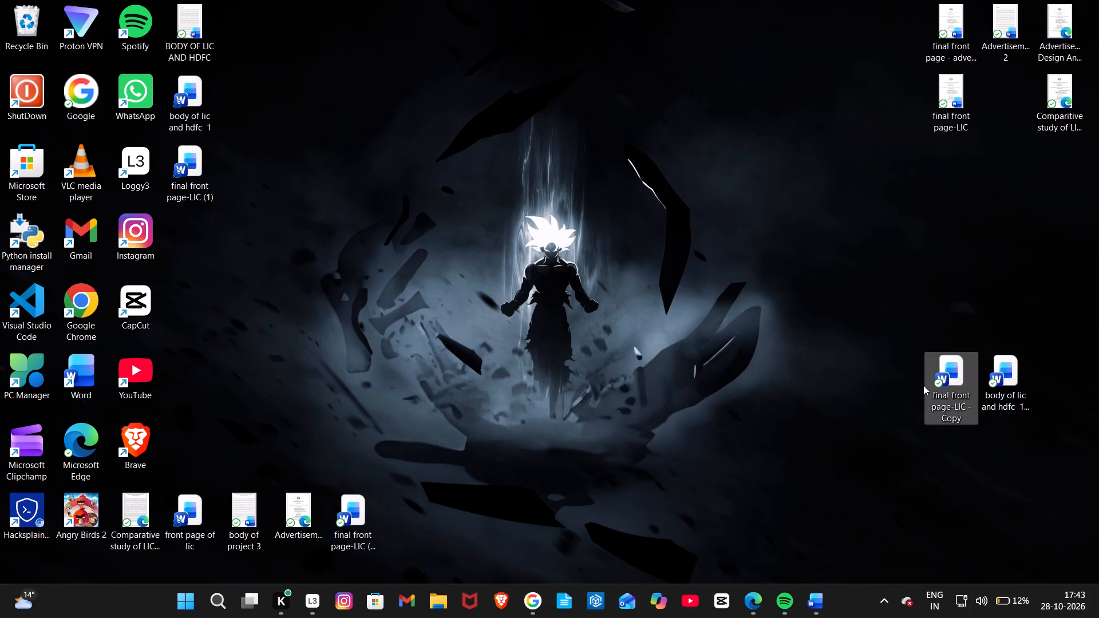
{"action": "left_click", "coordinate": [724, 269]}
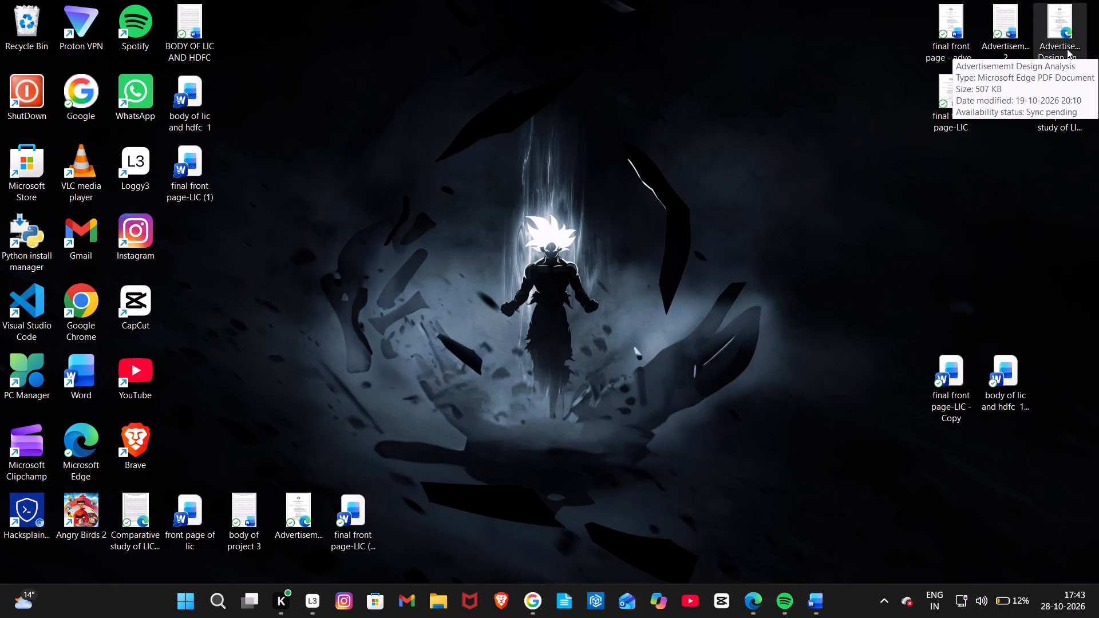
{"action": "left_click", "coordinate": [864, 134]}
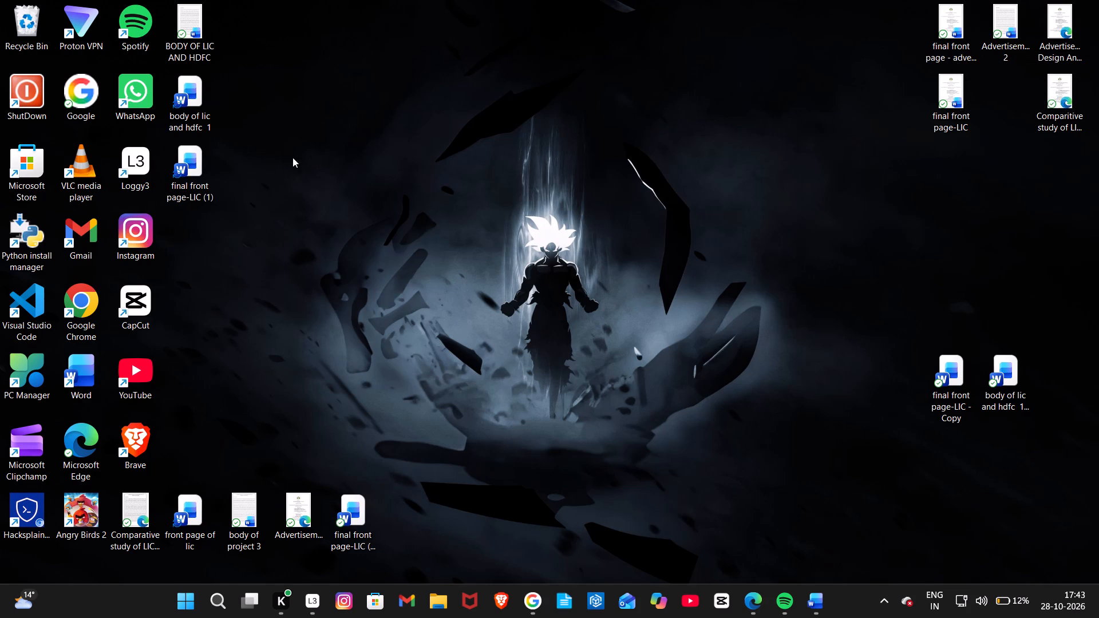
Move the "final front page-LIC" and "body of lic and hdfc 1" files to the middle of the desktop.
{"action": "left_click_drag", "start_coordinate": [960, 116], "coordinate": [687, 289]}
{"action": "left_click_drag", "start_coordinate": [177, 101], "coordinate": [400, 280]}
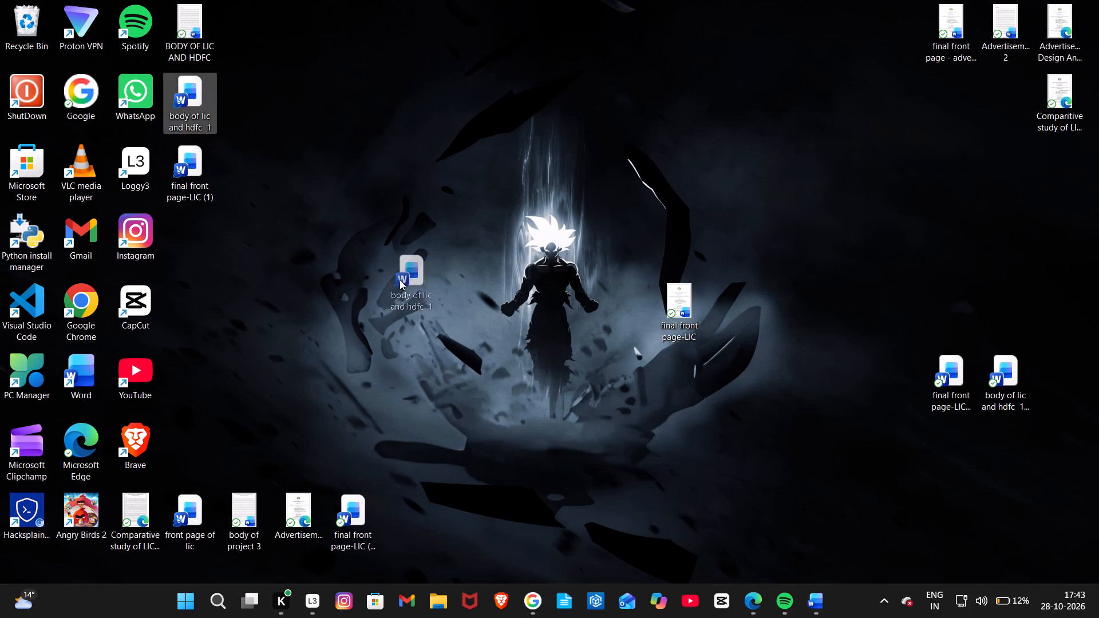
{"action": "left_click_drag", "start_coordinate": [400, 280], "coordinate": [527, 297]}
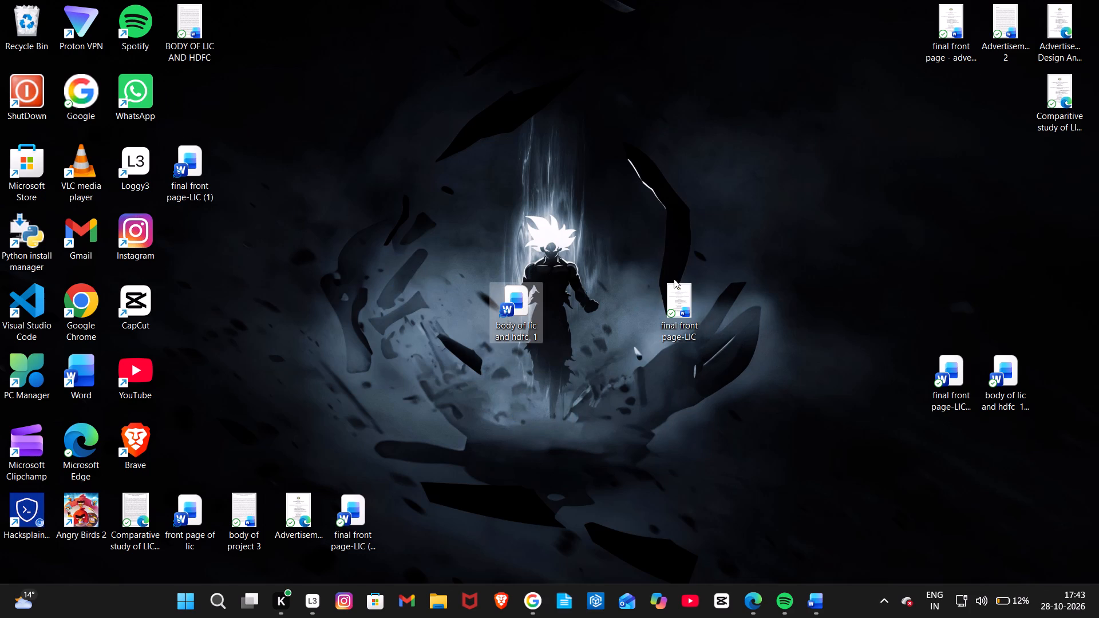
Open "final front page-LIC" at its Table of Contents in one half of the screen and minimize the original body document.
{"action": "double_click", "coordinate": [674, 292]}
{"action": "left_click", "coordinate": [674, 292]}
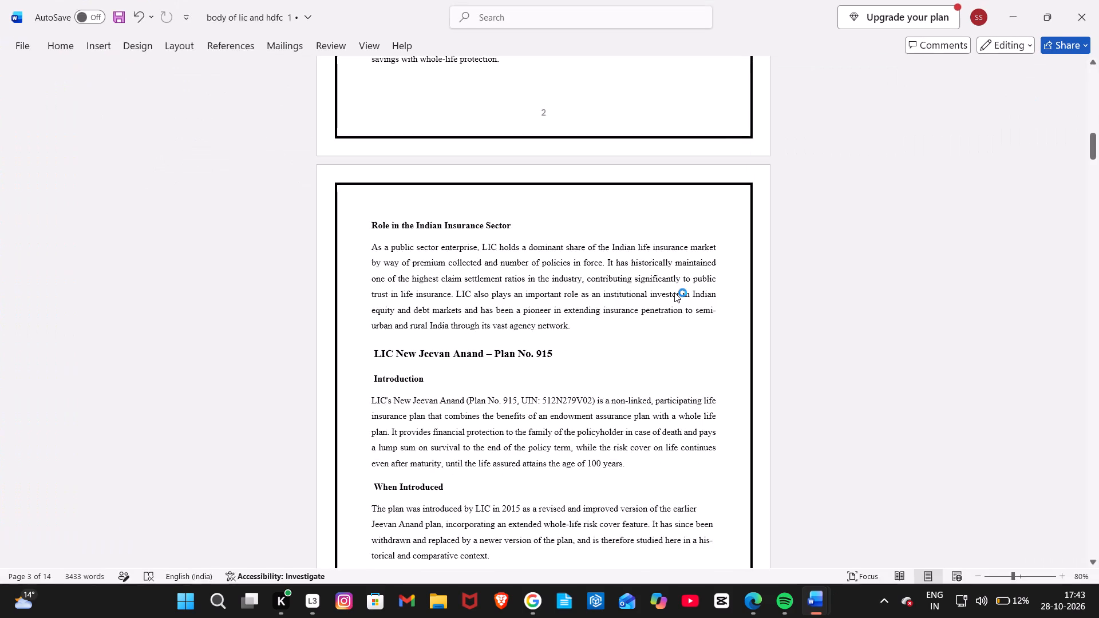
{"action": "scroll", "coordinate": [674, 292], "scroll_direction": "down", "scroll_amount": 20}
{"action": "scroll", "coordinate": [674, 292], "scroll_direction": "down", "scroll_amount": 11}
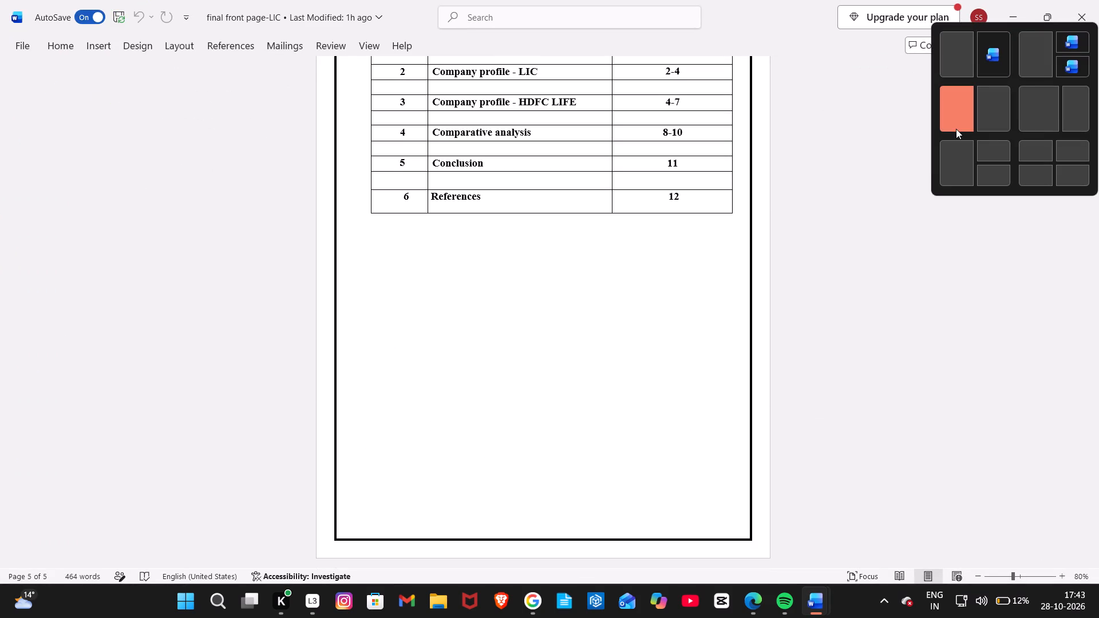
{"action": "left_click", "coordinate": [956, 129]}
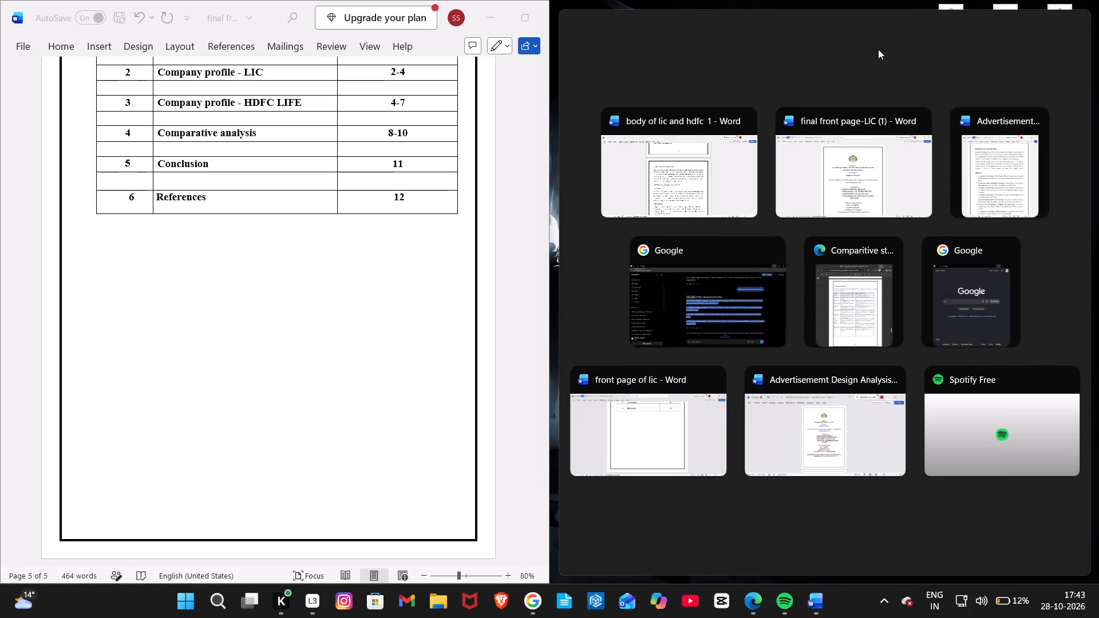
{"action": "left_click", "coordinate": [866, 40]}
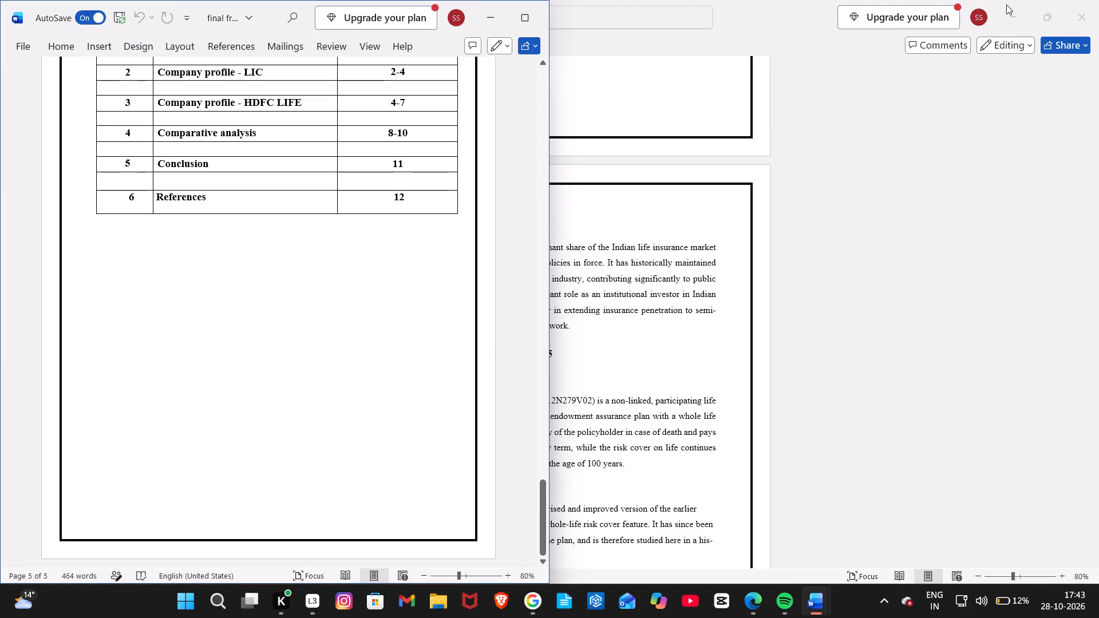
{"action": "left_click", "coordinate": [1007, 5]}
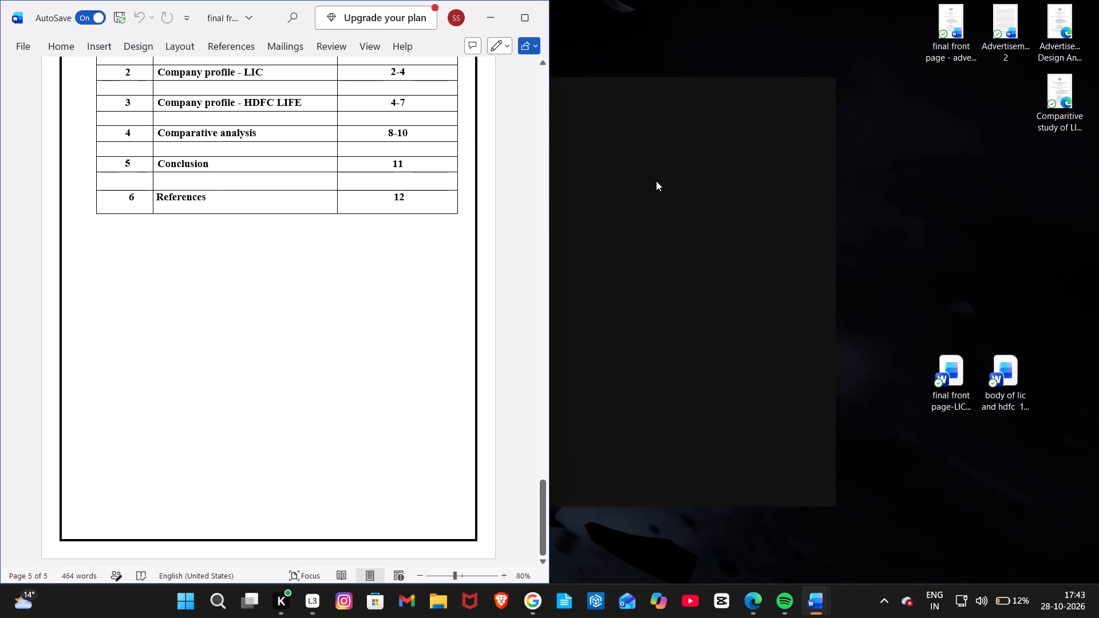
Open "body of lic and hdfc 1 - Copy" in the other half of the screen, beside the front pages.
{"action": "double_click", "coordinate": [1005, 393]}
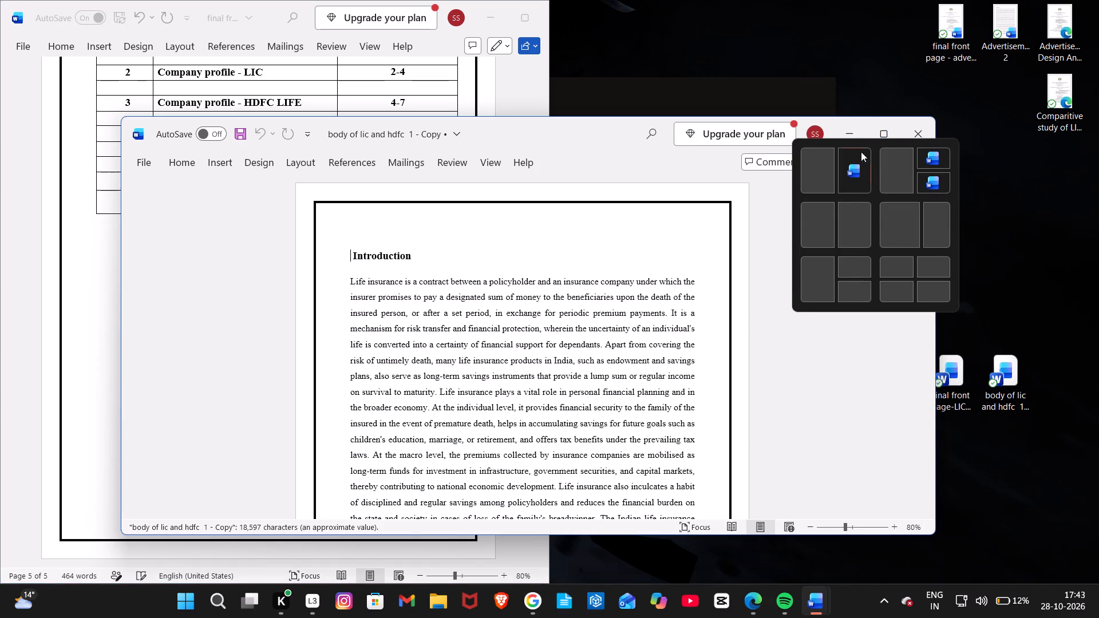
{"action": "left_click", "coordinate": [840, 203]}
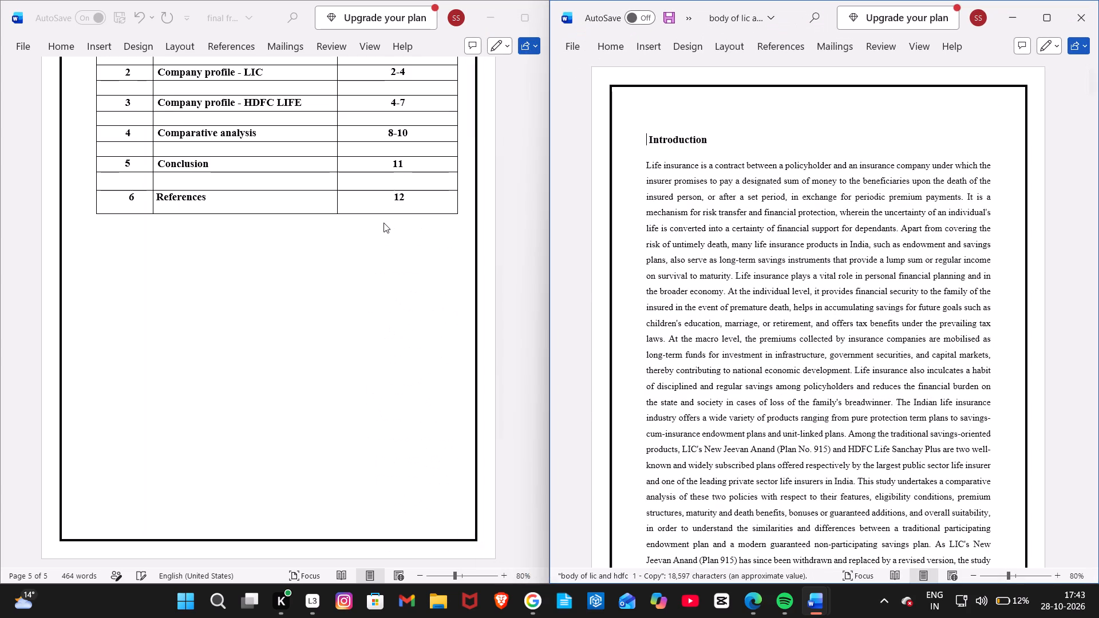
Check the LIC profile's pages in the body copy and set its Table of Contents page range to 2-6.
{"action": "scroll", "coordinate": [384, 223], "scroll_direction": "up", "scroll_amount": 2}
{"action": "scroll", "coordinate": [761, 336], "scroll_direction": "down", "scroll_amount": 2}
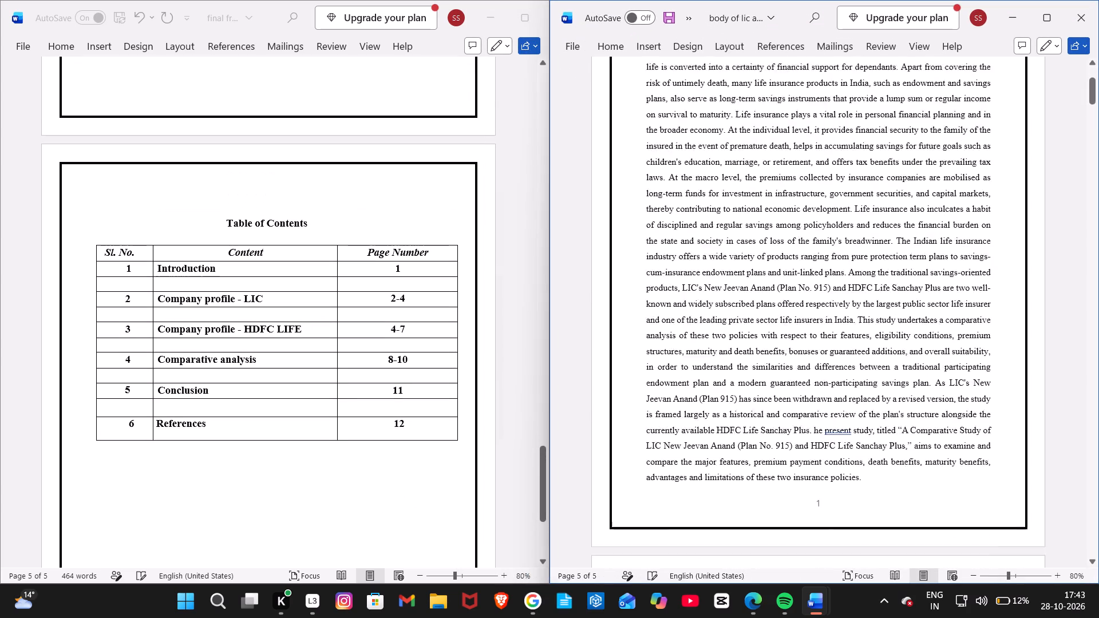
{"action": "scroll", "coordinate": [761, 336], "scroll_direction": "down", "scroll_amount": 3}
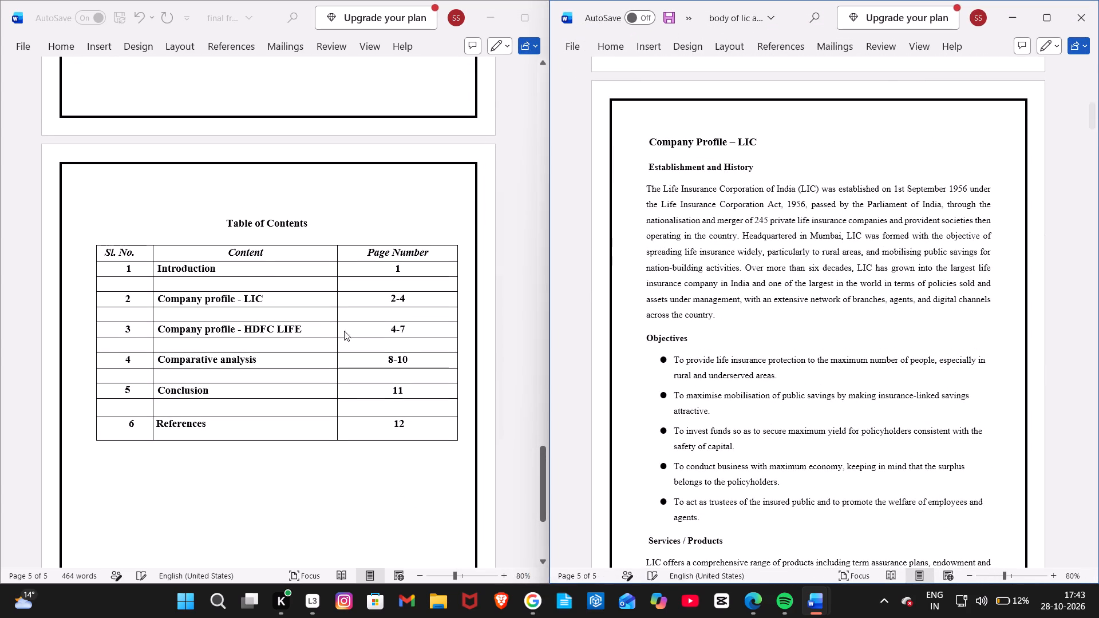
{"action": "scroll", "coordinate": [694, 326], "scroll_direction": "down", "scroll_amount": 2}
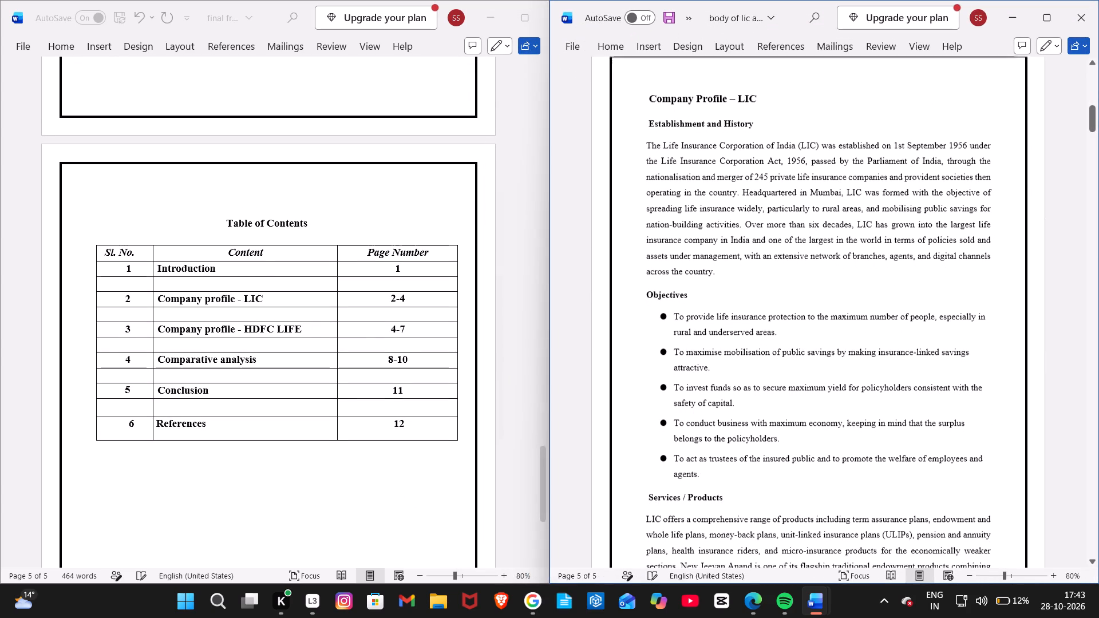
{"action": "scroll", "coordinate": [694, 326], "scroll_direction": "down", "scroll_amount": 4}
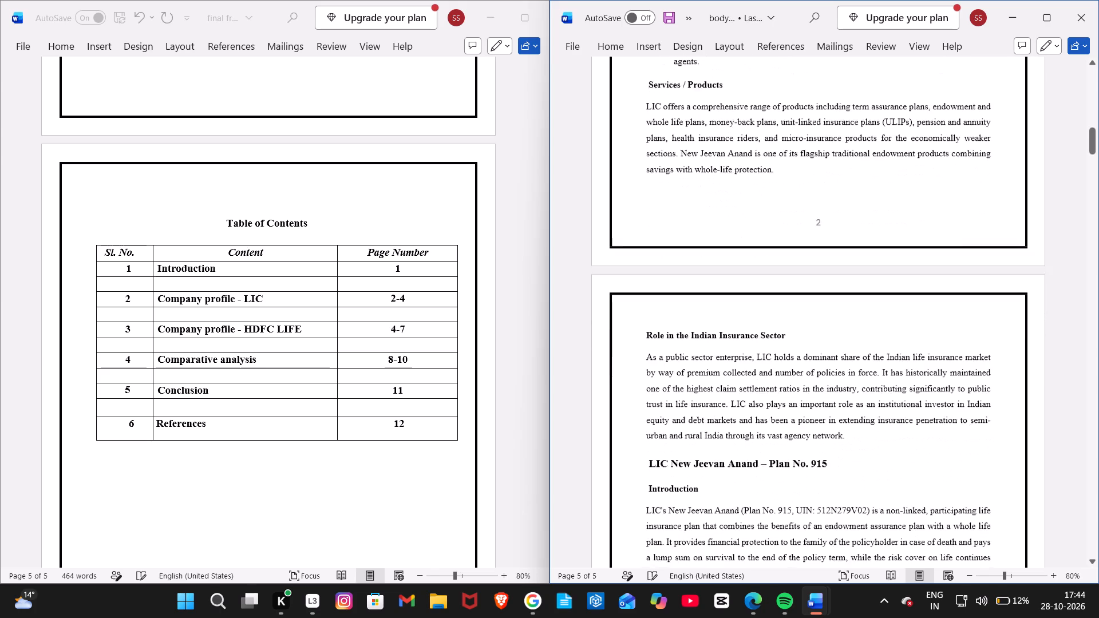
{"action": "scroll", "coordinate": [694, 326], "scroll_direction": "down", "scroll_amount": 1}
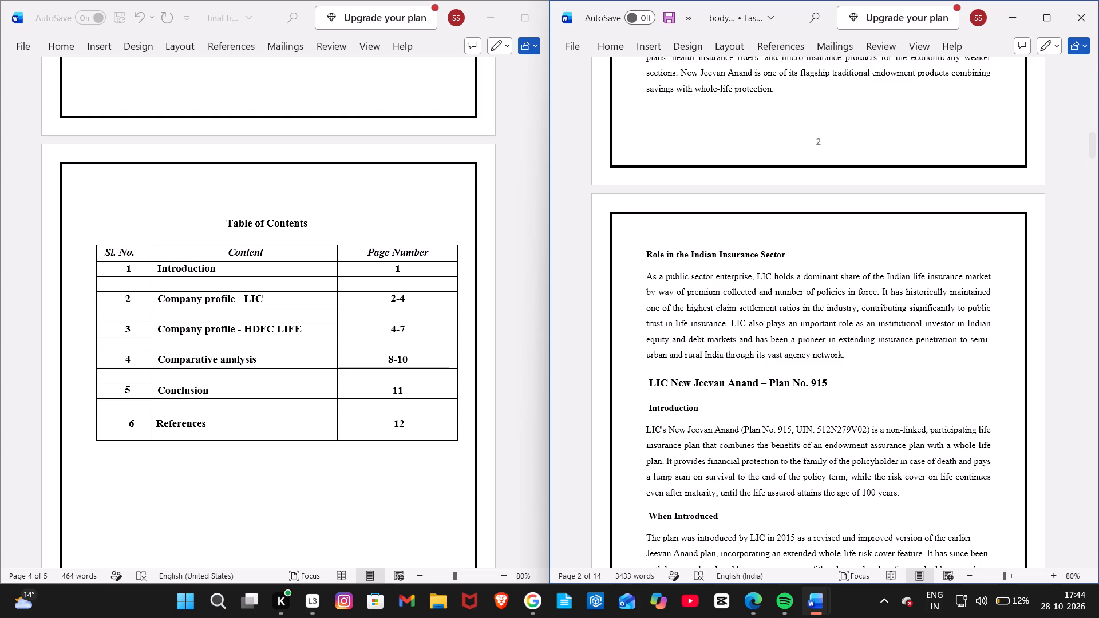
{"action": "scroll", "coordinate": [694, 326], "scroll_direction": "down", "scroll_amount": 5}
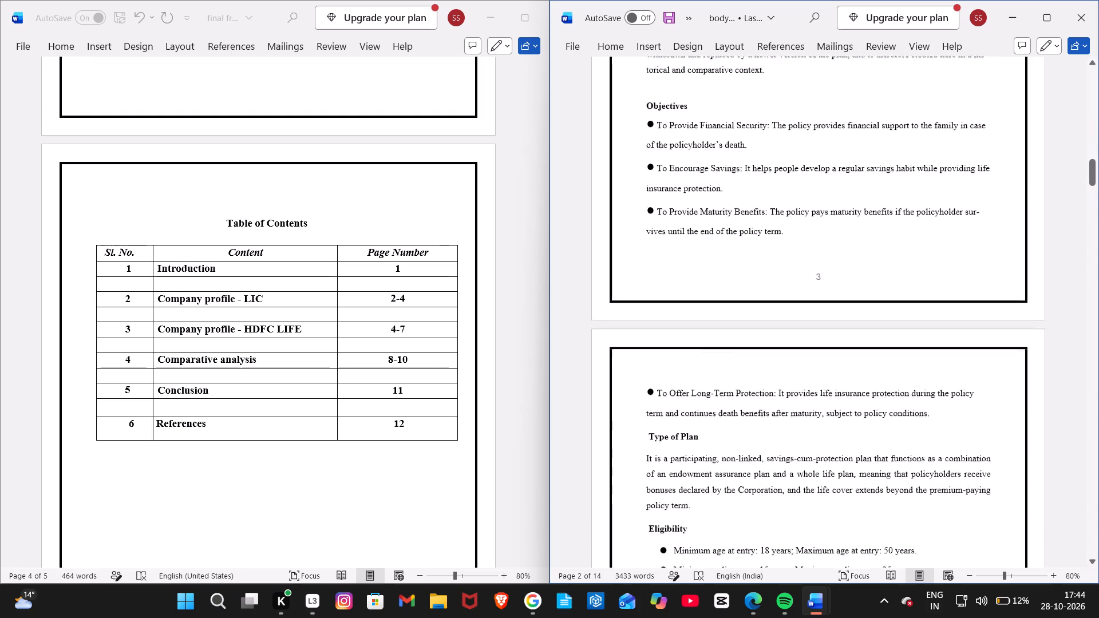
{"action": "scroll", "coordinate": [694, 326], "scroll_direction": "down", "scroll_amount": 4}
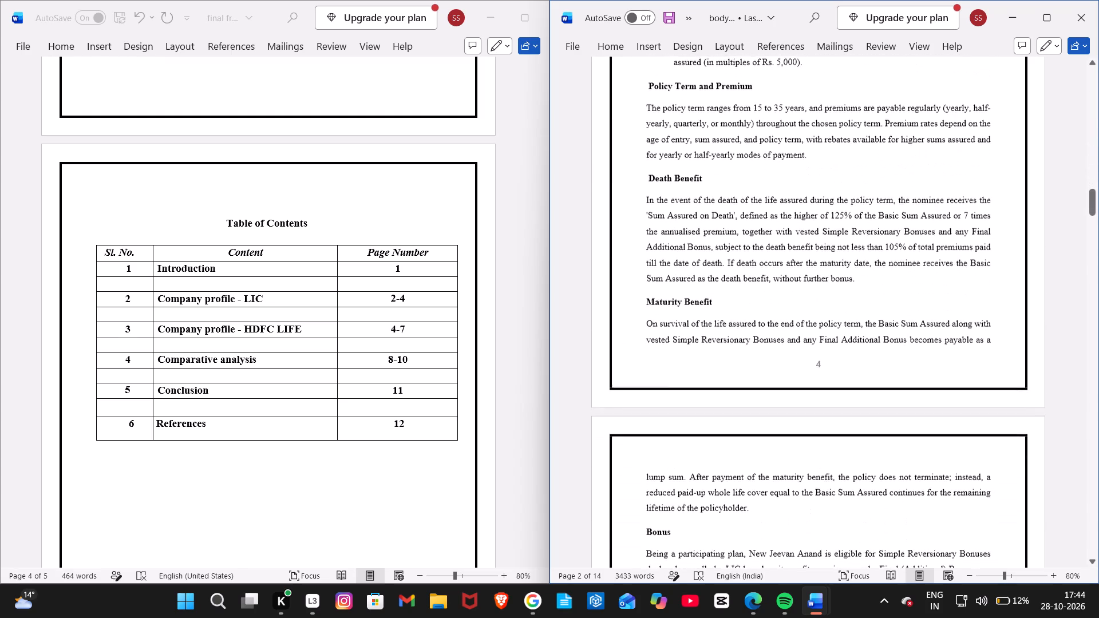
{"action": "scroll", "coordinate": [694, 326], "scroll_direction": "down", "scroll_amount": 5}
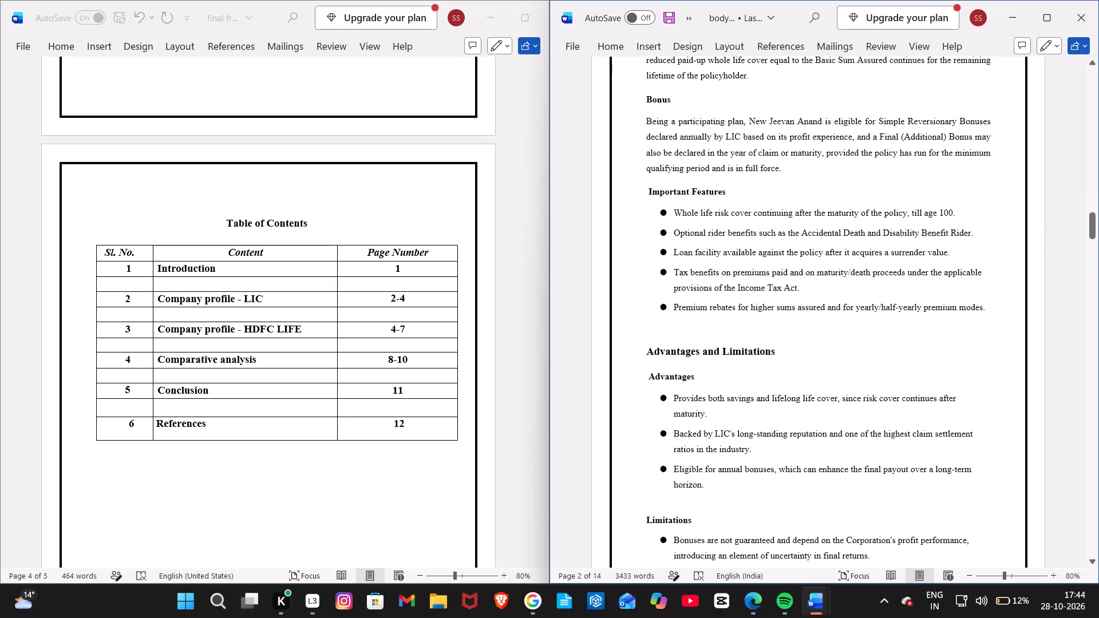
{"action": "scroll", "coordinate": [694, 326], "scroll_direction": "down", "scroll_amount": 3}
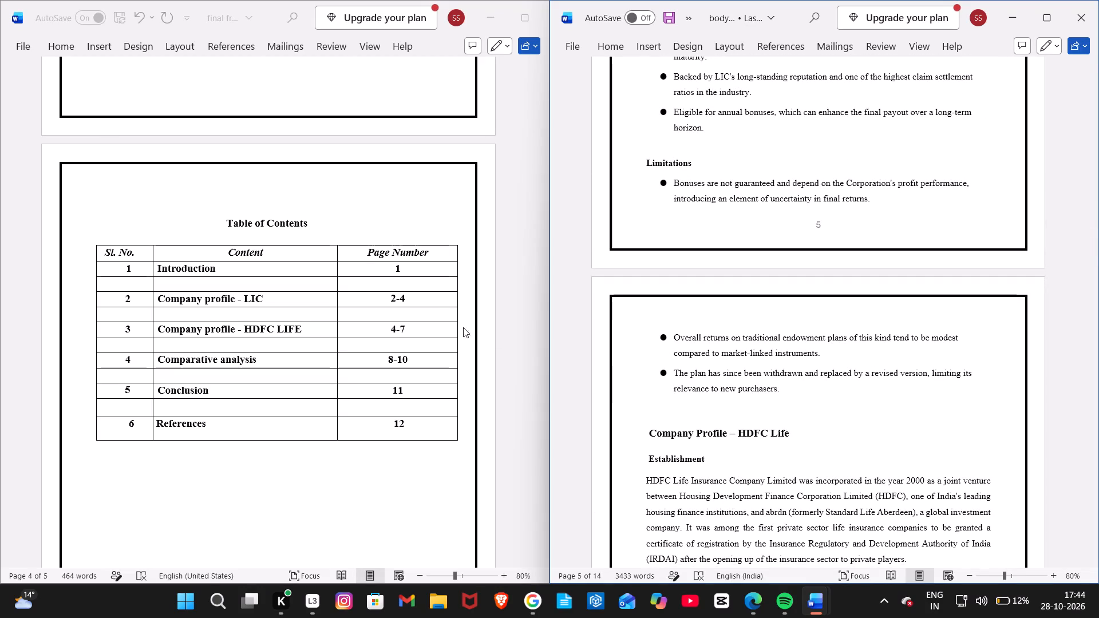
{"action": "left_click", "coordinate": [410, 297]}
{"action": "left_click", "coordinate": [404, 297]}
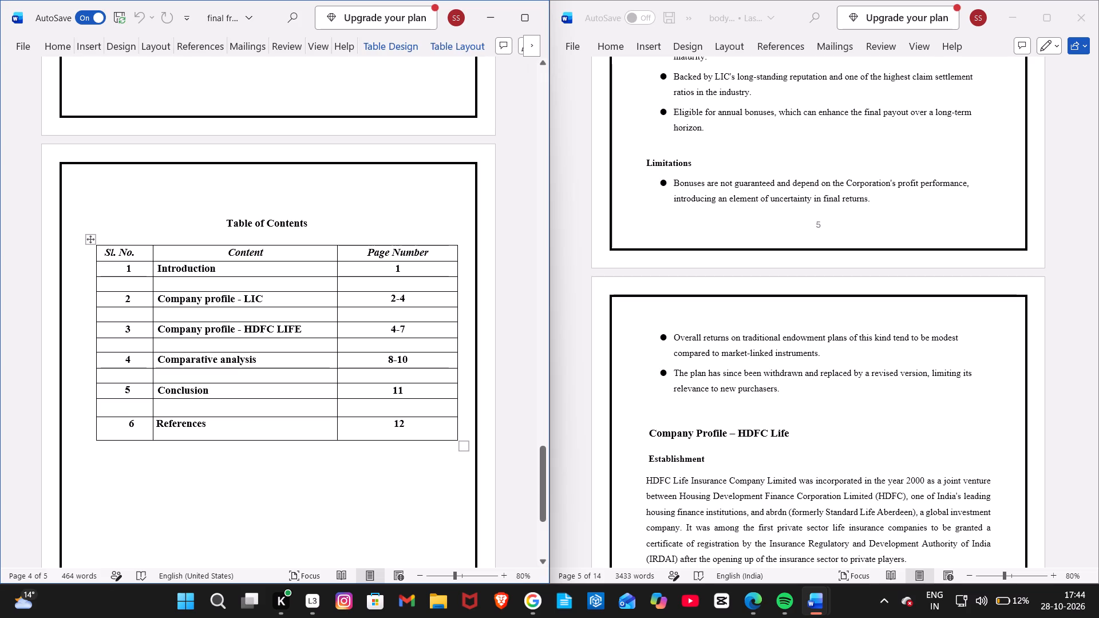
{"action": "key", "text": "BackSpace"}
{"action": "key", "text": "6"}
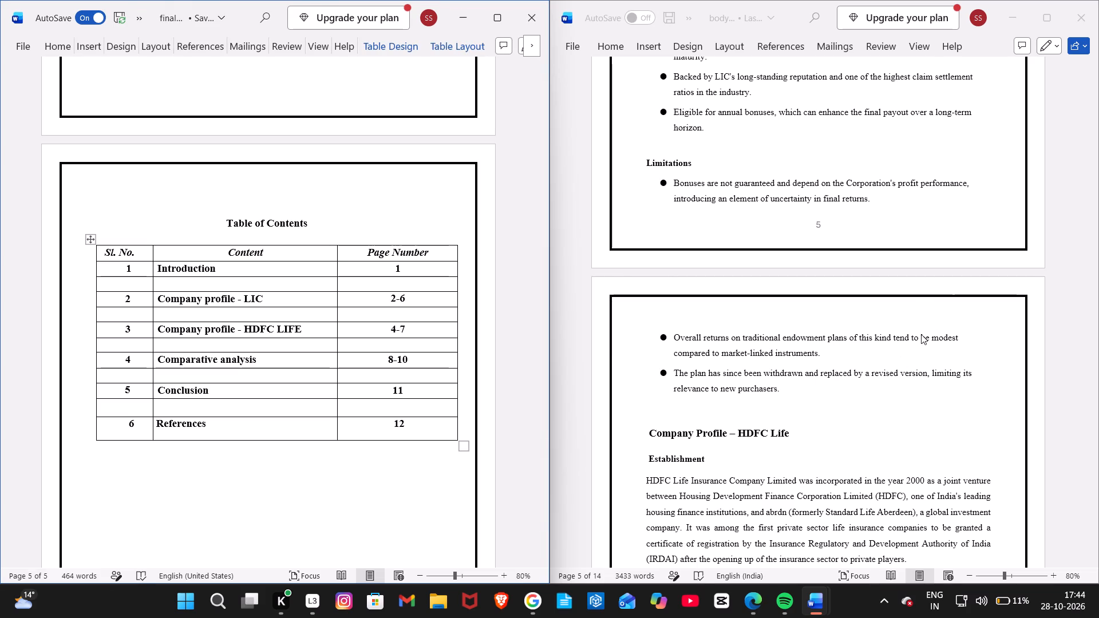
Check the HDFC Life profile's pages in the body copy and set its Table of Contents page range to 6-10.
{"action": "scroll", "coordinate": [921, 334], "scroll_direction": "down", "scroll_amount": 7}
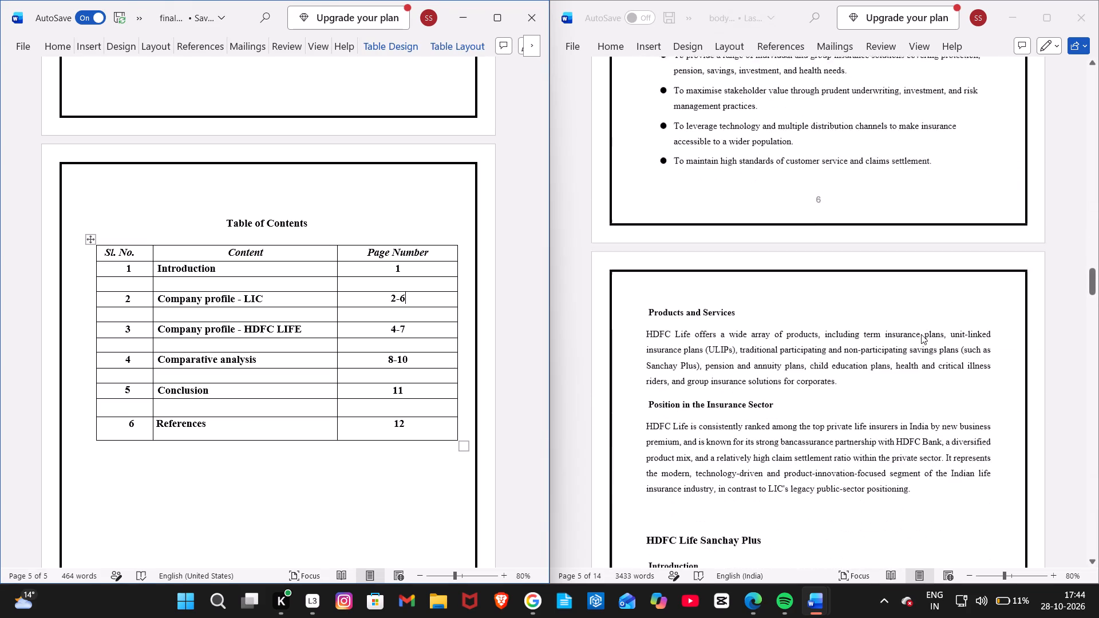
{"action": "scroll", "coordinate": [921, 334], "scroll_direction": "down", "scroll_amount": 7}
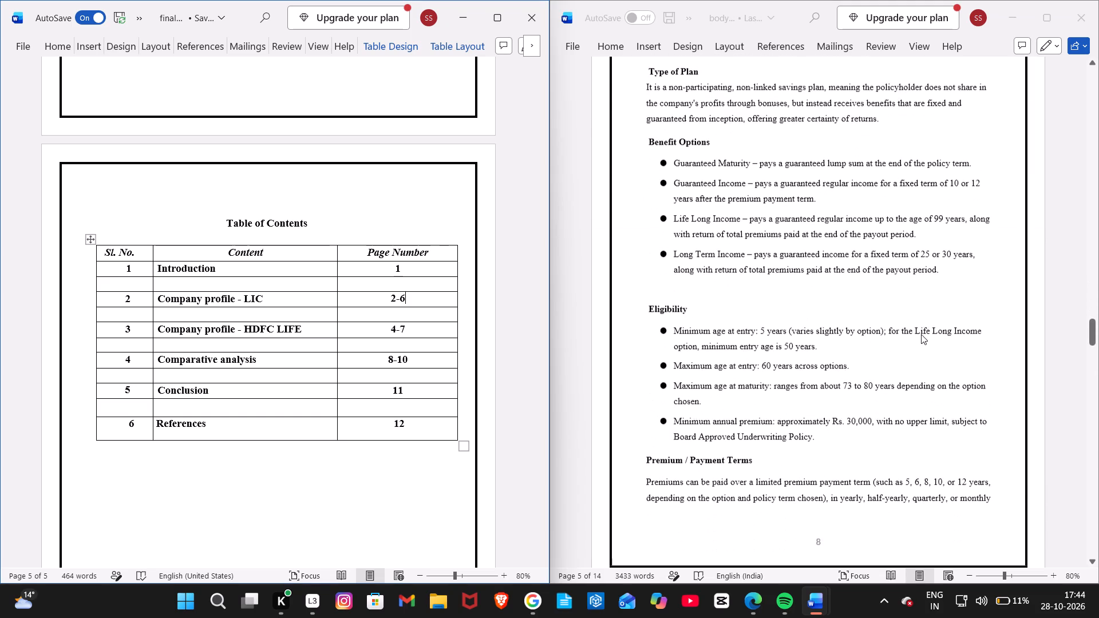
{"action": "scroll", "coordinate": [921, 334], "scroll_direction": "down", "scroll_amount": 8}
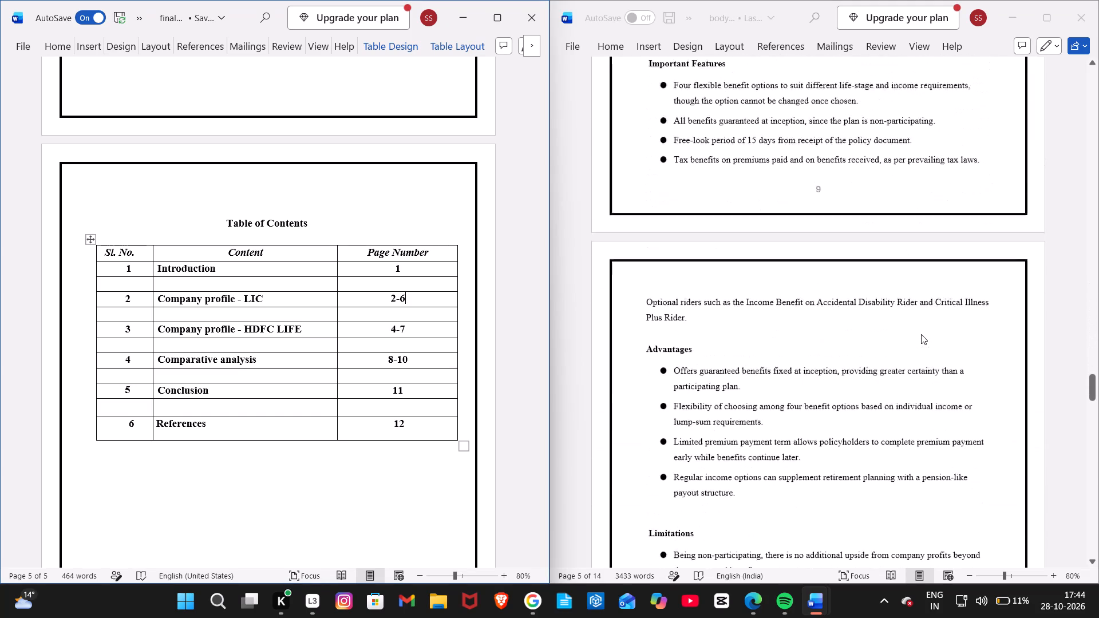
{"action": "scroll", "coordinate": [921, 334], "scroll_direction": "down", "scroll_amount": 4}
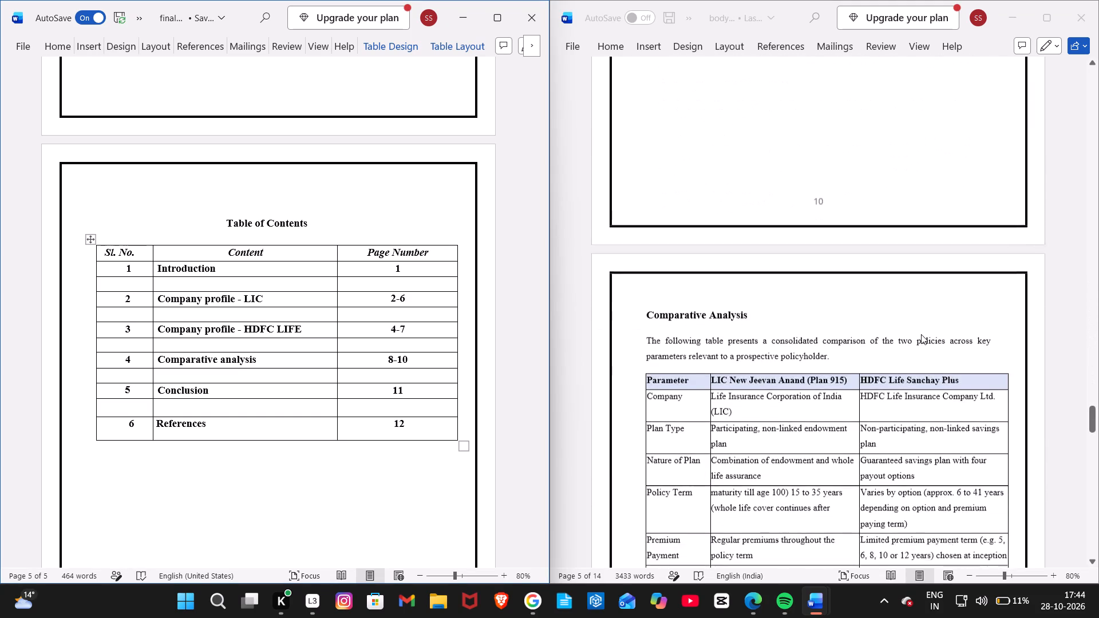
{"action": "scroll", "coordinate": [921, 334], "scroll_direction": "down", "scroll_amount": 1}
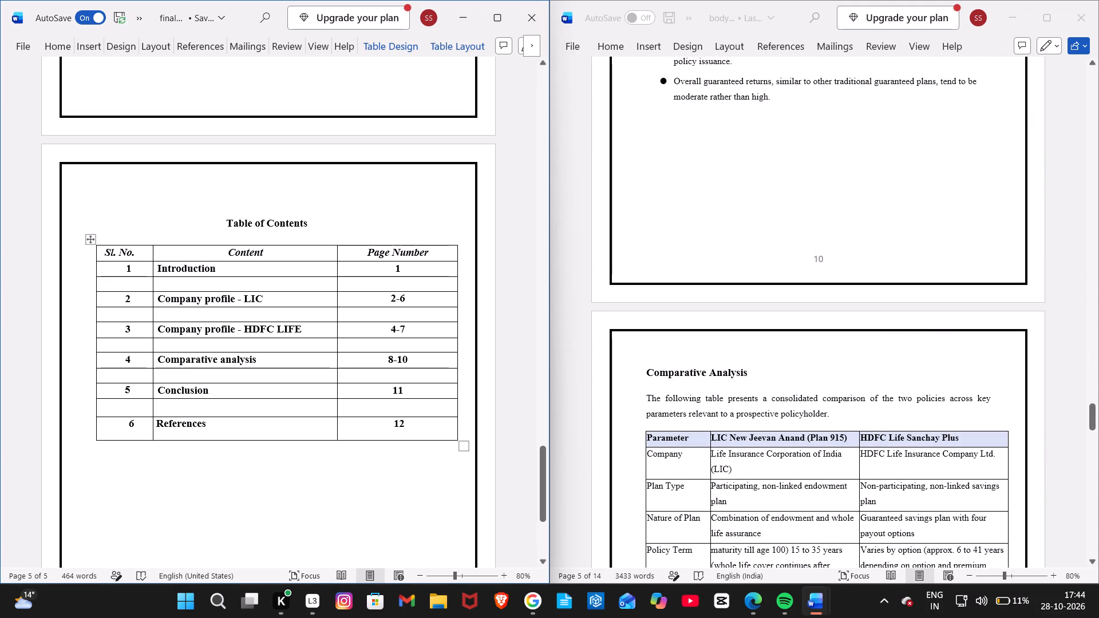
{"action": "left_click", "coordinate": [396, 330]}
{"action": "key", "text": "BackSpace"}
{"action": "key", "text": "6"}
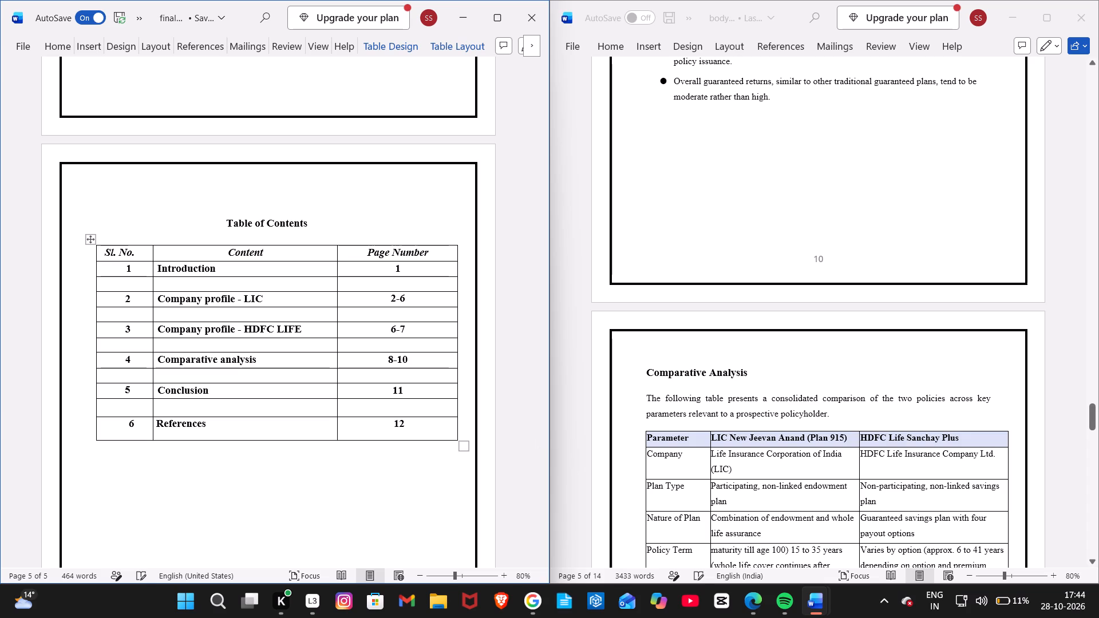
{"action": "left_click", "coordinate": [419, 331]}
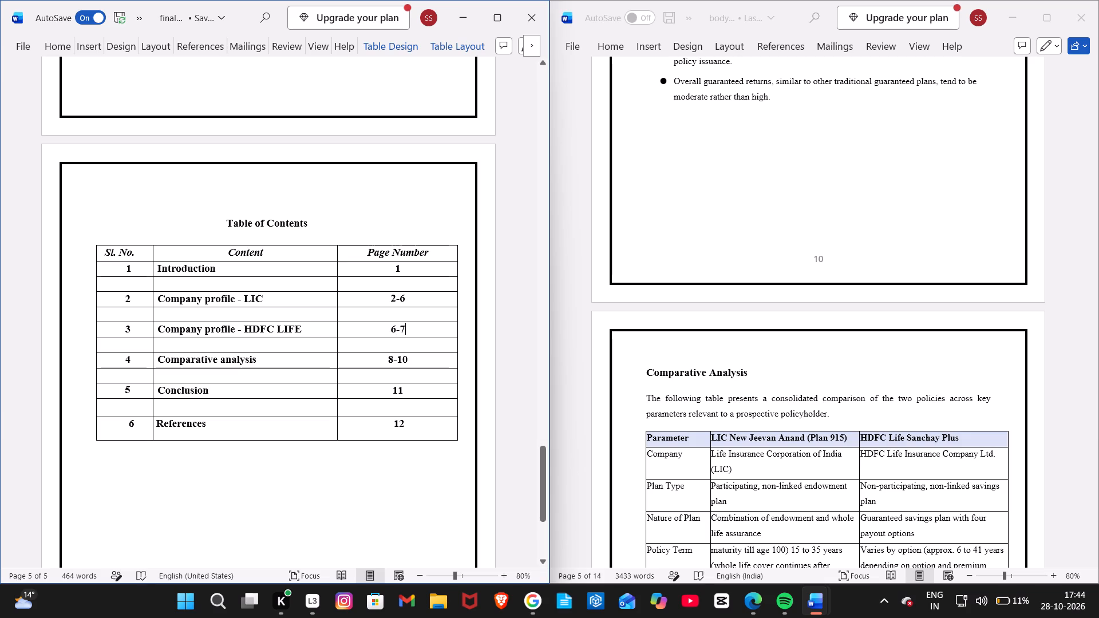
{"action": "key", "text": "BackSpace"}
{"action": "type", "text": "10"}
Insert a line break above the HDFC Life plan's Advantages heading on page 10 of the body copy.
{"action": "scroll", "coordinate": [748, 398], "scroll_direction": "up", "scroll_amount": 1}
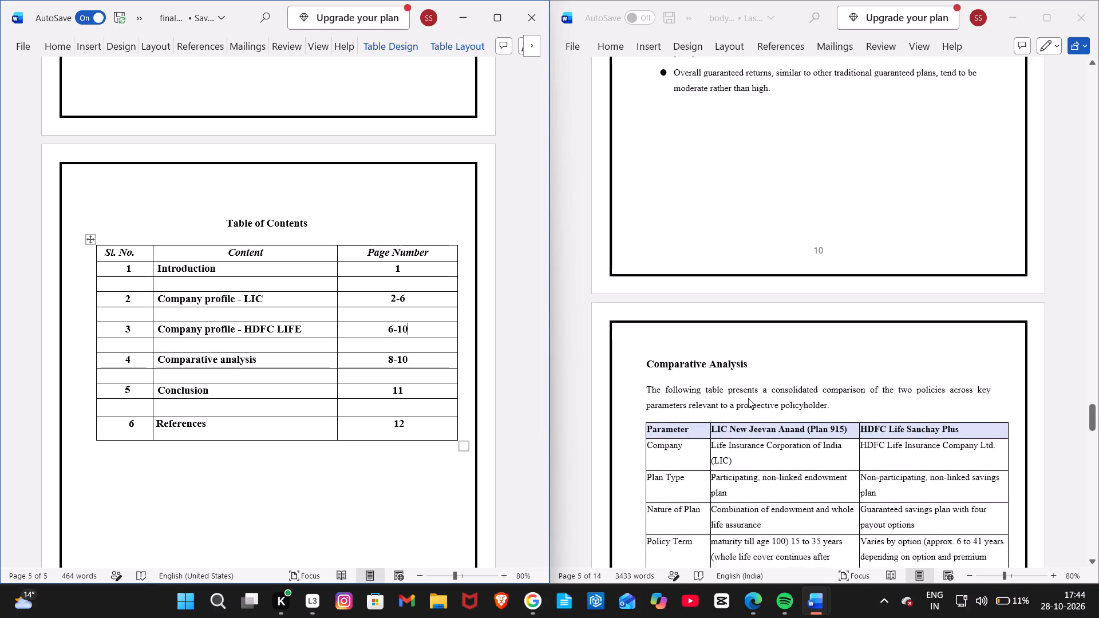
{"action": "scroll", "coordinate": [748, 398], "scroll_direction": "up", "scroll_amount": 1}
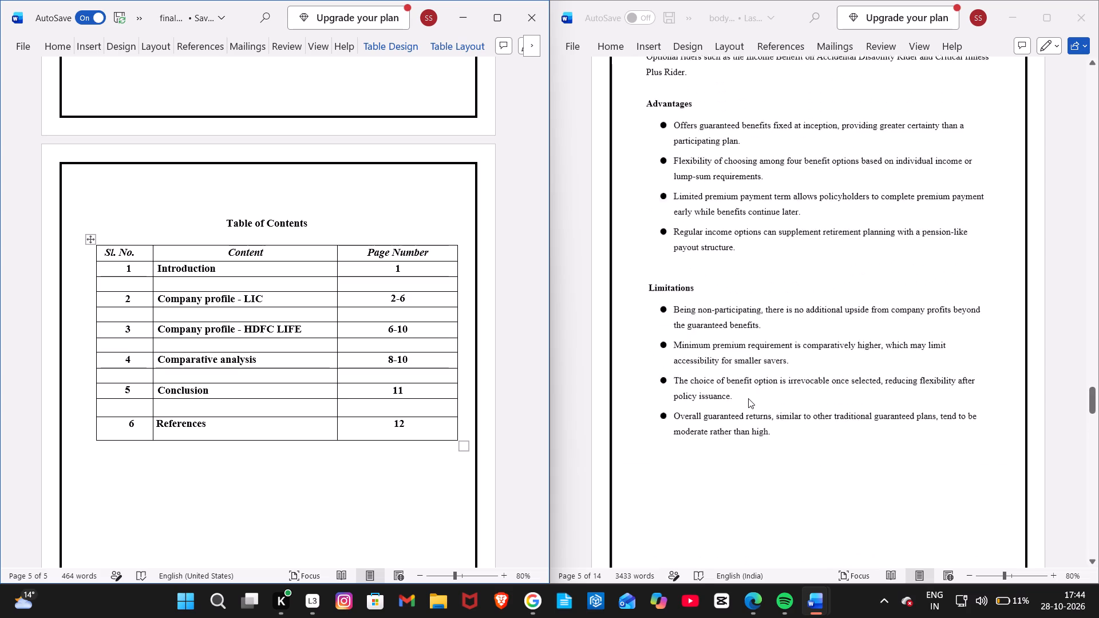
{"action": "scroll", "coordinate": [748, 398], "scroll_direction": "down", "scroll_amount": 3}
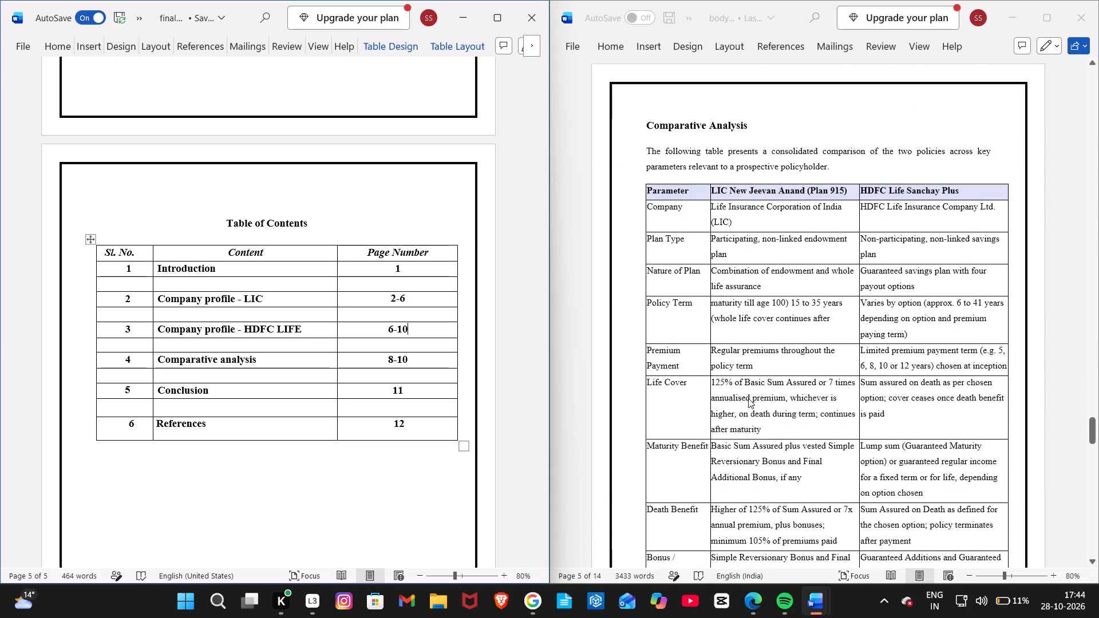
{"action": "scroll", "coordinate": [748, 398], "scroll_direction": "down", "scroll_amount": 1}
{"action": "scroll", "coordinate": [748, 398], "scroll_direction": "up", "scroll_amount": 1}
{"action": "scroll", "coordinate": [748, 398], "scroll_direction": "down", "scroll_amount": 1}
{"action": "scroll", "coordinate": [748, 398], "scroll_direction": "up", "scroll_amount": 1}
{"action": "scroll", "coordinate": [748, 398], "scroll_direction": "down", "scroll_amount": 1}
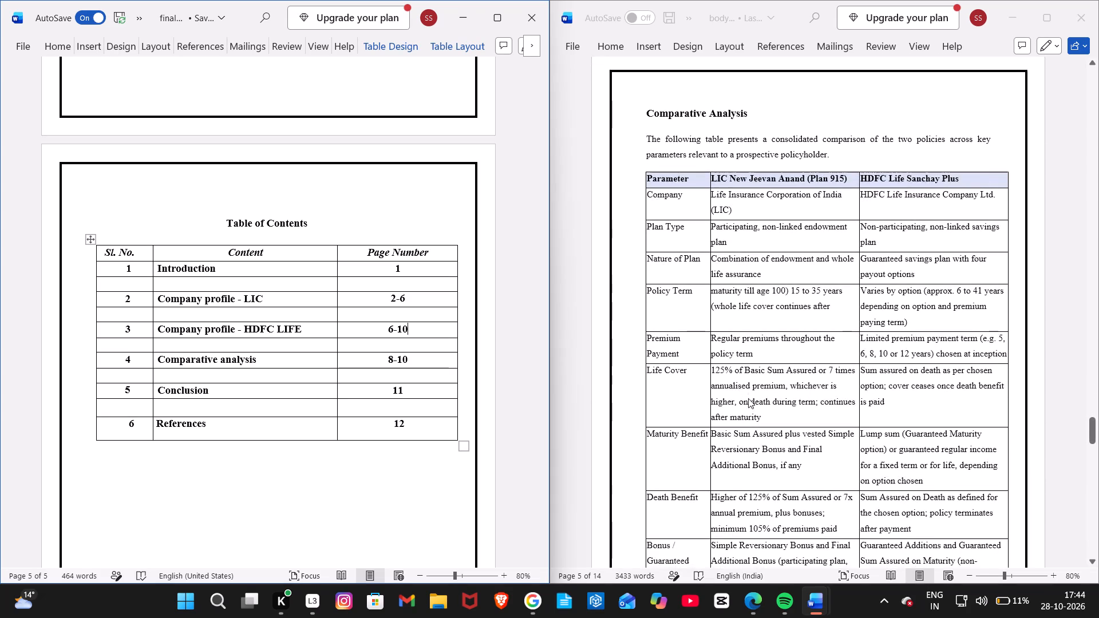
{"action": "scroll", "coordinate": [748, 398], "scroll_direction": "up", "scroll_amount": 2}
{"action": "scroll", "coordinate": [642, 270], "scroll_direction": "up", "scroll_amount": 2}
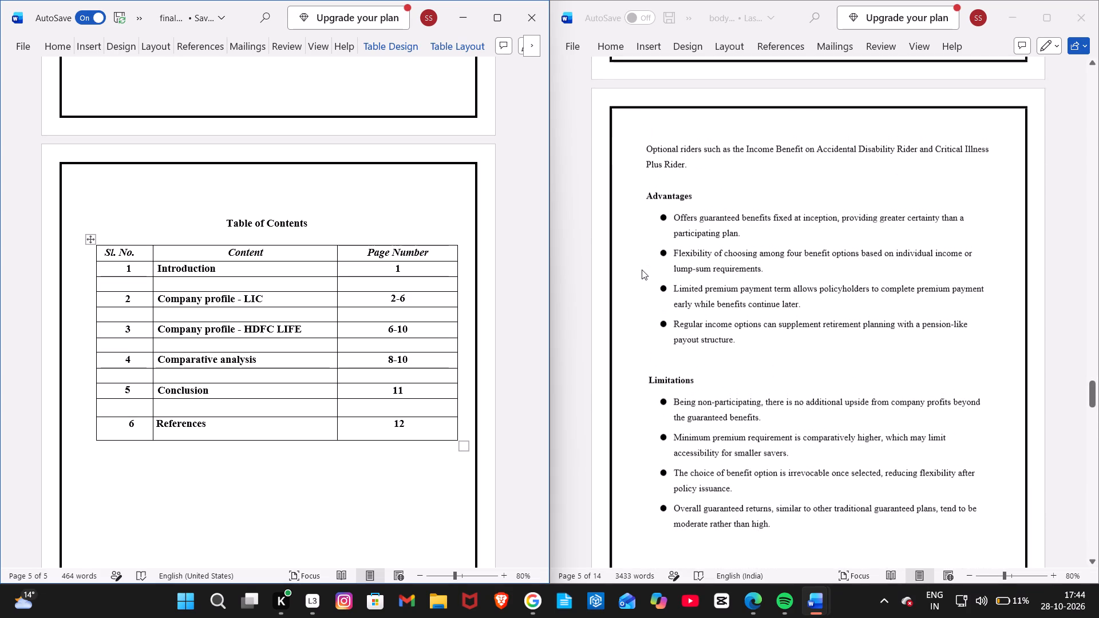
{"action": "left_click", "coordinate": [635, 201]}
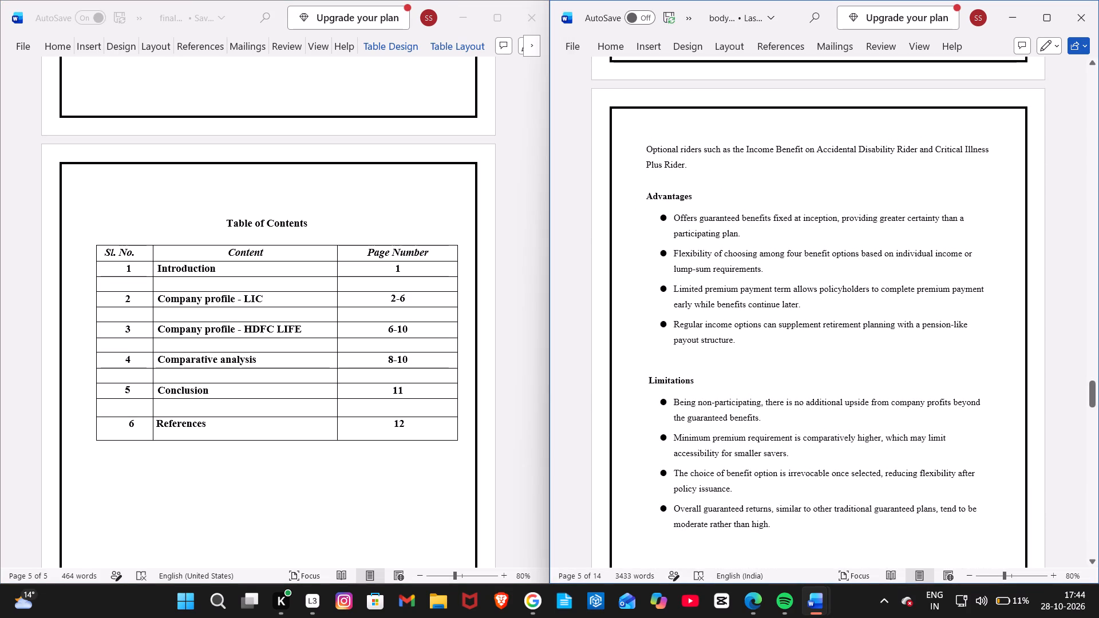
{"action": "left_click", "coordinate": [642, 196]}
{"action": "key", "text": "shift+Return"}
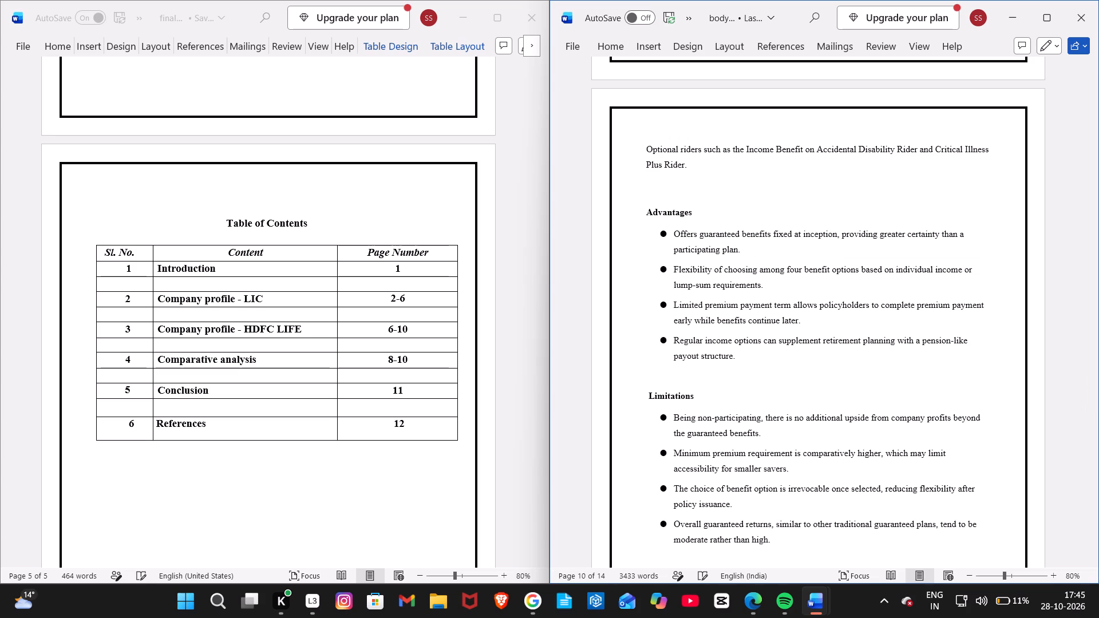
Review the layout of pages 9 and 10 in the body copy around the Advantages and Limitations sections.
{"action": "scroll", "coordinate": [642, 196], "scroll_direction": "down", "scroll_amount": 2}
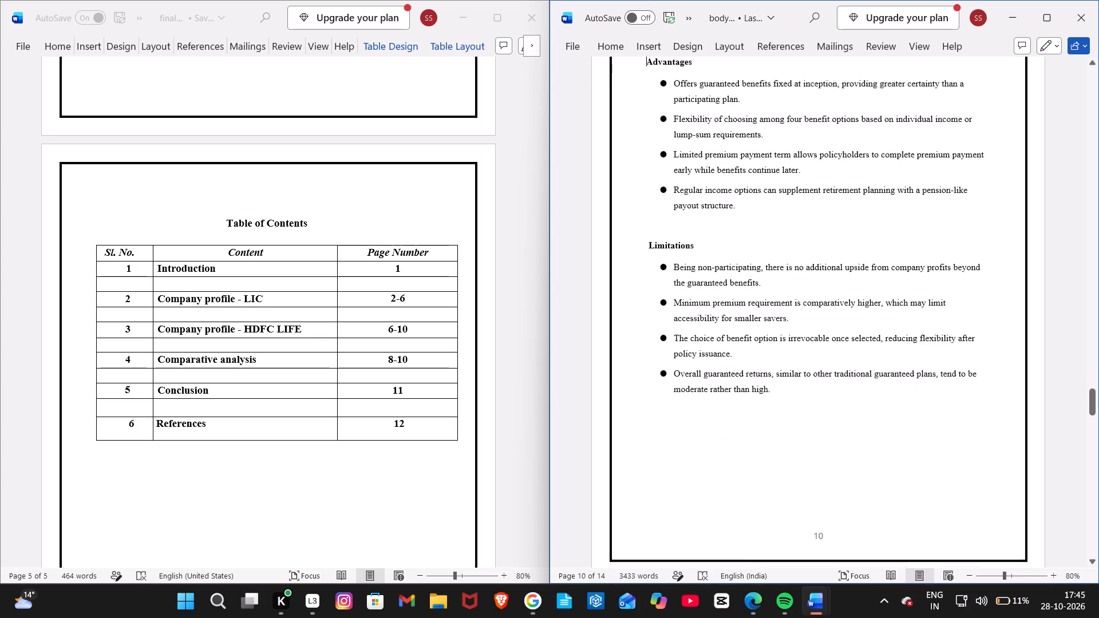
{"action": "scroll", "coordinate": [642, 196], "scroll_direction": "down", "scroll_amount": 1}
{"action": "scroll", "coordinate": [642, 196], "scroll_direction": "up", "scroll_amount": 3}
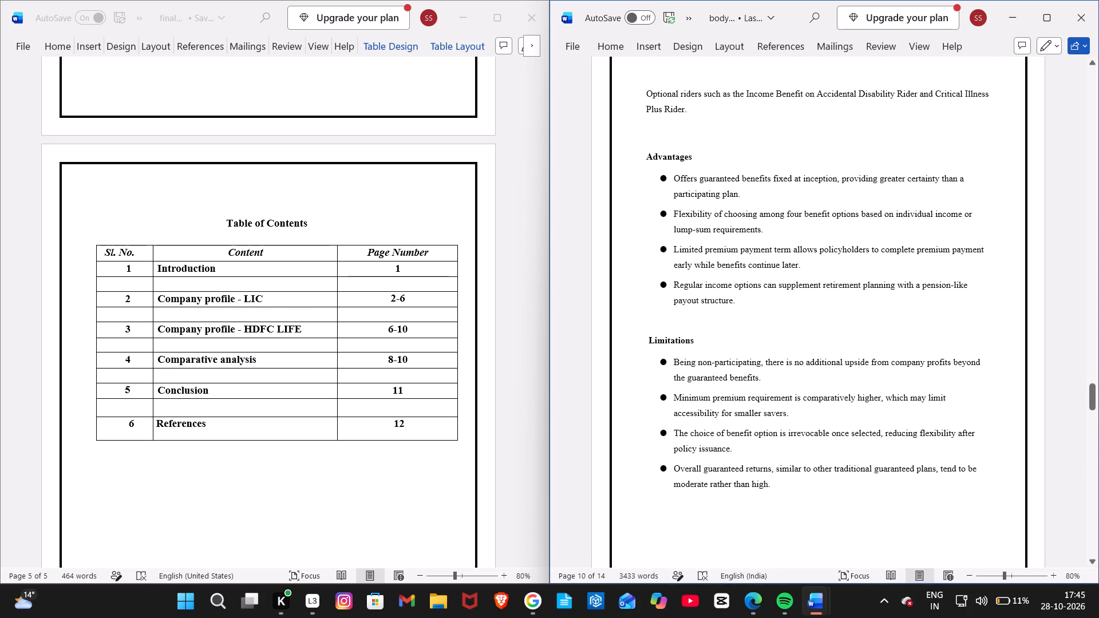
{"action": "scroll", "coordinate": [718, 129], "scroll_direction": "up", "scroll_amount": 2}
{"action": "scroll", "coordinate": [718, 129], "scroll_direction": "down", "scroll_amount": 1}
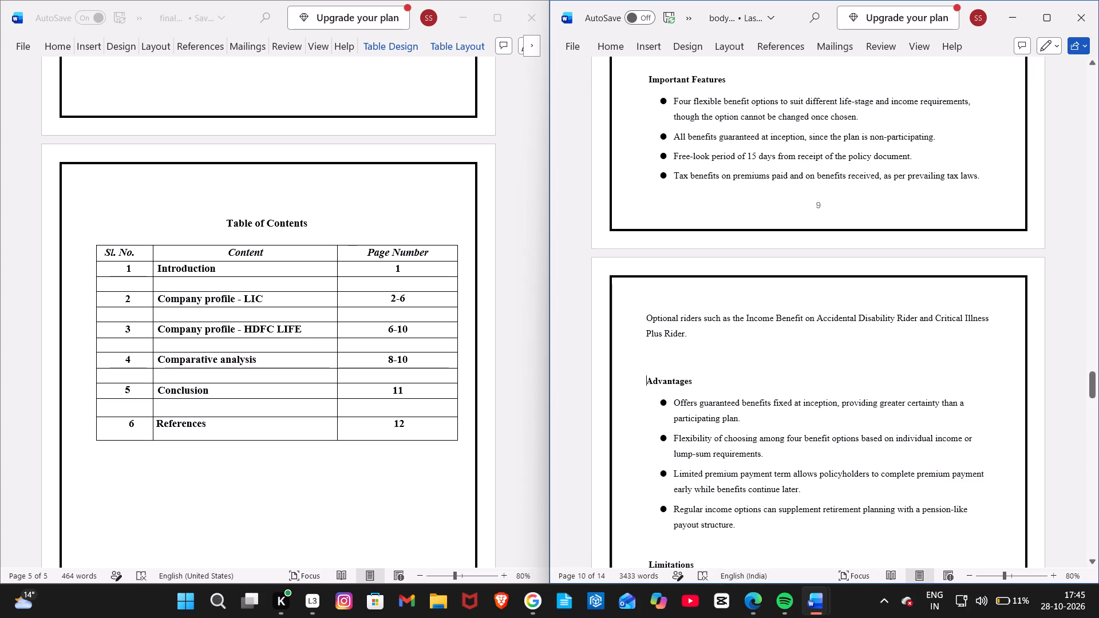
{"action": "scroll", "coordinate": [718, 129], "scroll_direction": "down", "scroll_amount": 3}
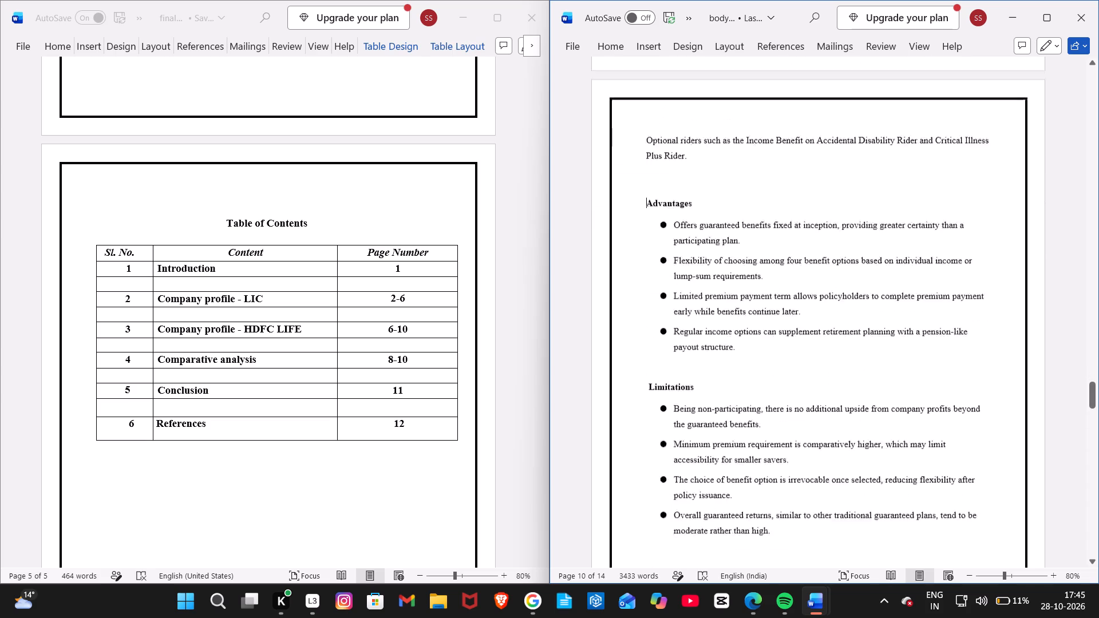
Remove the extra blank space above the Comparative Analysis heading, keeping the heading at the top of page 11 in the body copy.
{"action": "scroll", "coordinate": [718, 129], "scroll_direction": "down", "scroll_amount": 2}
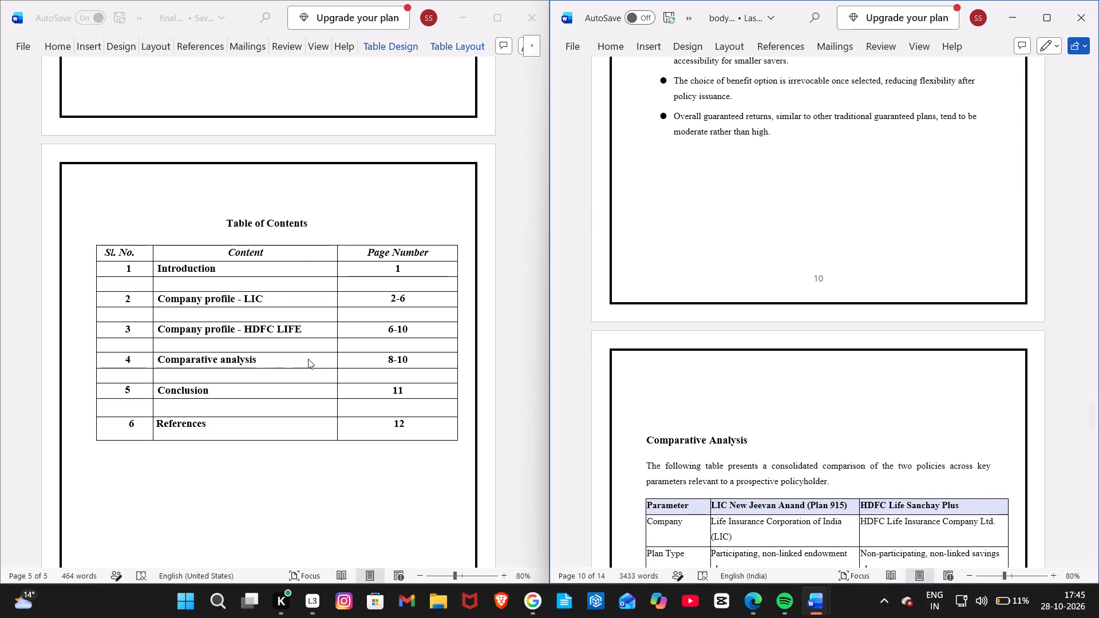
{"action": "scroll", "coordinate": [619, 423], "scroll_direction": "down", "scroll_amount": 1}
{"action": "double_click", "coordinate": [682, 318]}
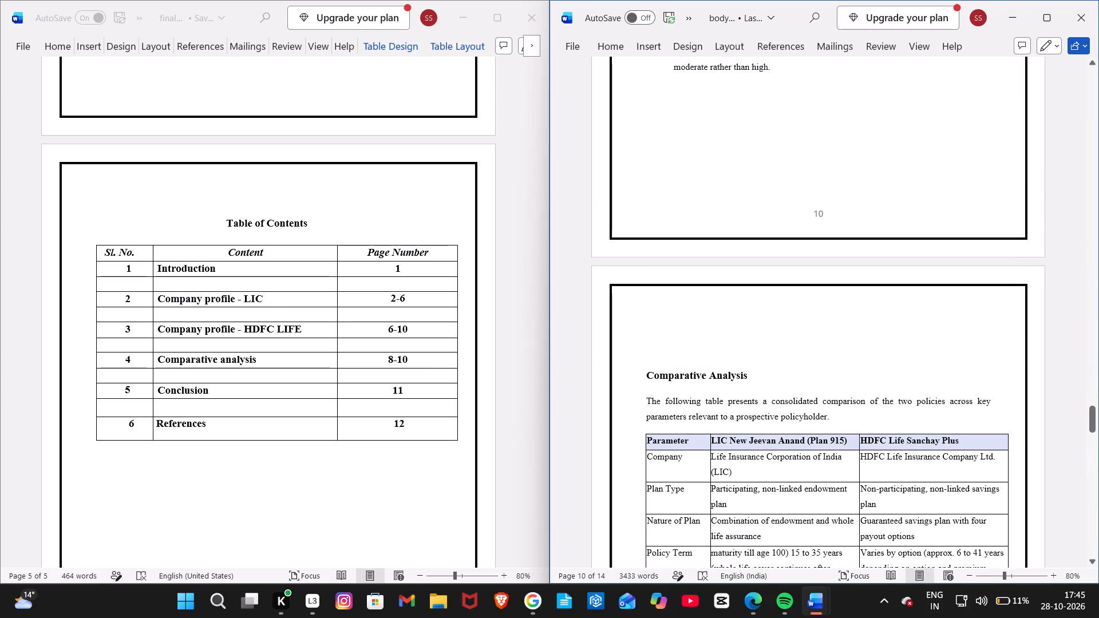
{"action": "double_click", "coordinate": [679, 338]}
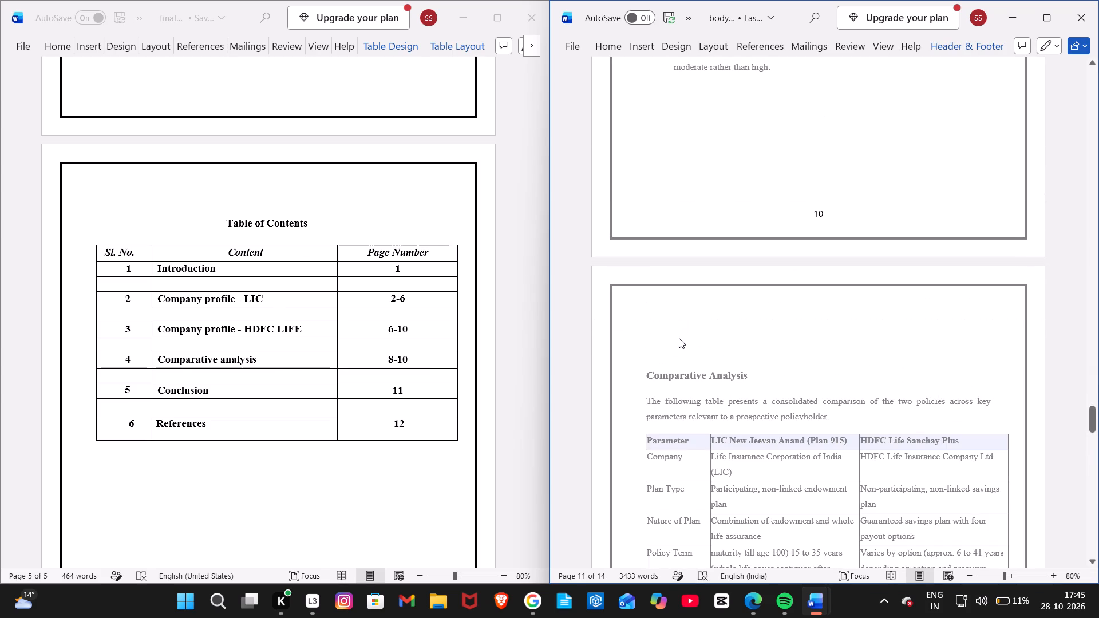
{"action": "right_click", "coordinate": [679, 338]}
{"action": "right_click", "coordinate": [679, 338]}
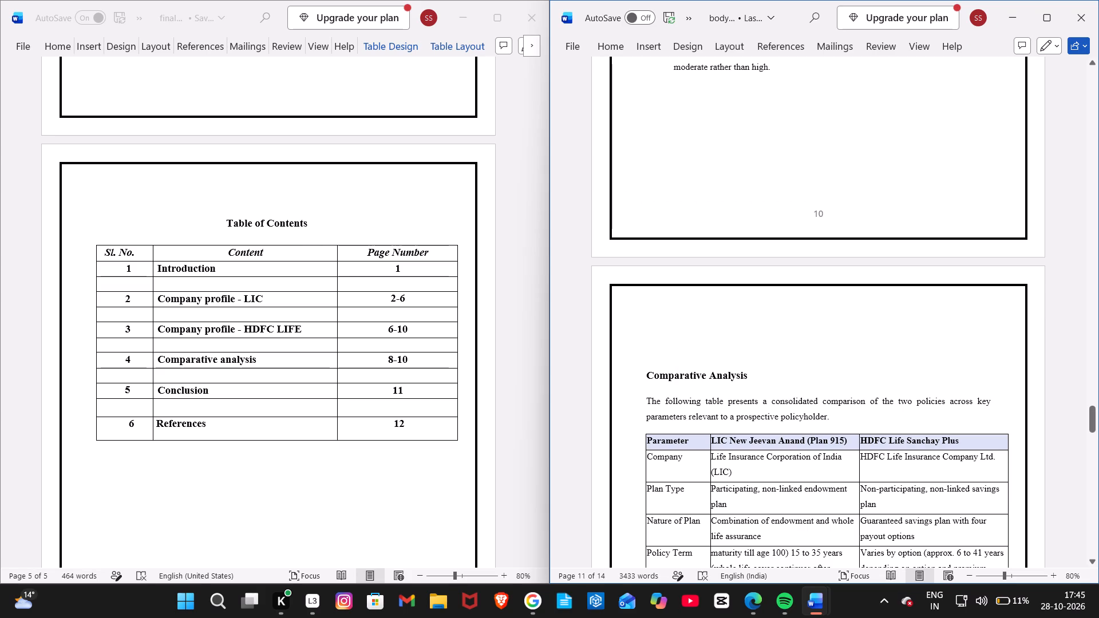
{"action": "left_click", "coordinate": [649, 368]}
{"action": "key", "text": "BackSpace"}
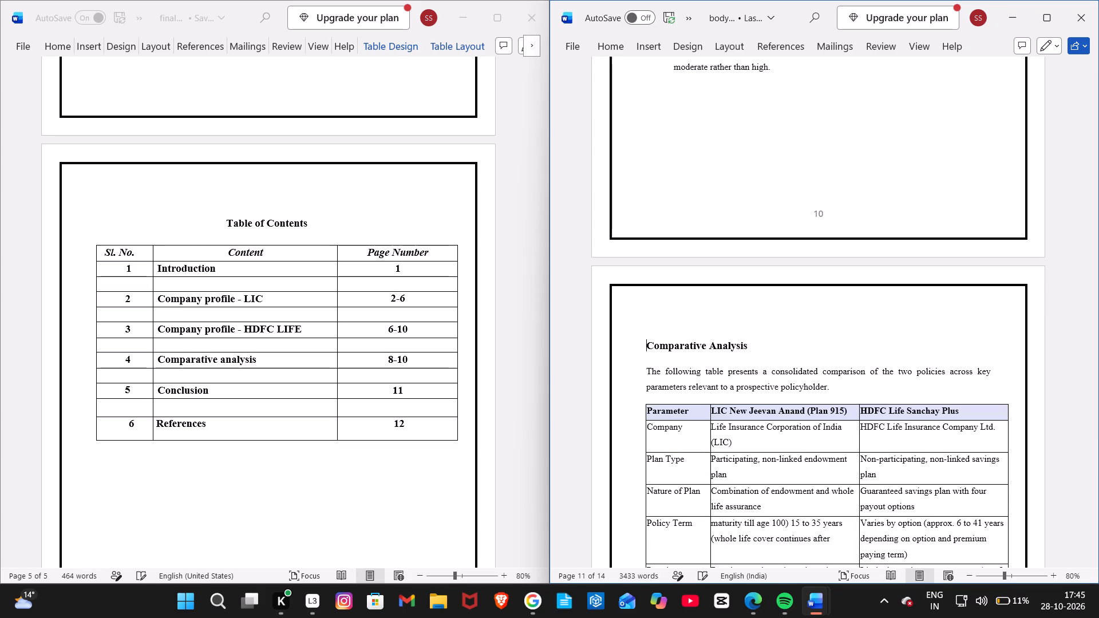
{"action": "key", "text": "BackSpace"}
{"action": "key", "text": "shift+Return"}
{"action": "key", "text": "BackSpace"}
{"action": "key", "text": "shift+Up"}
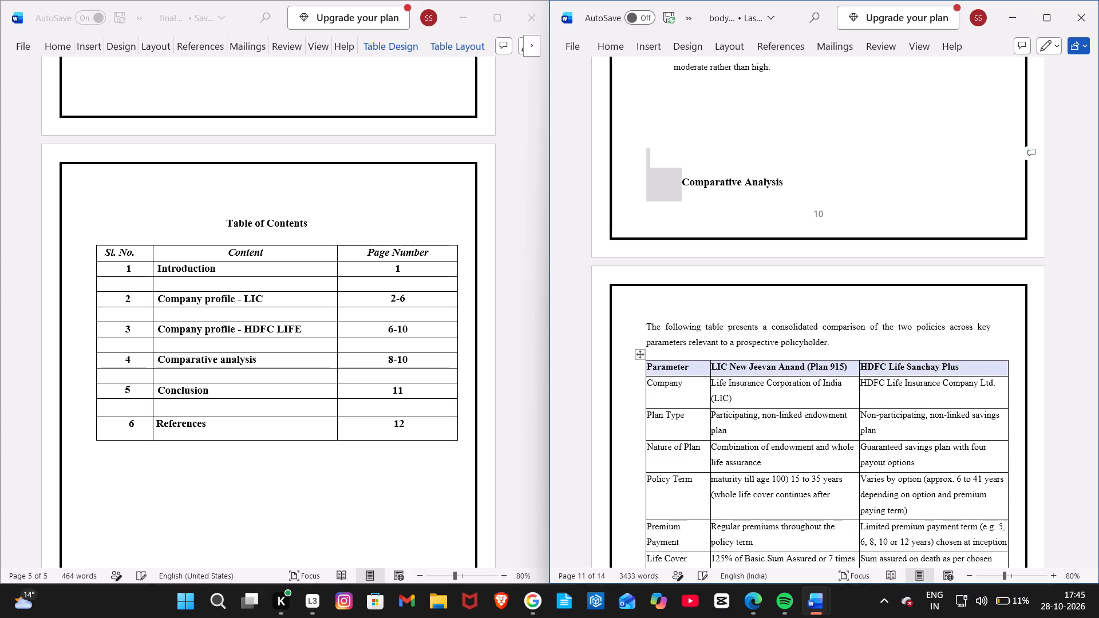
{"action": "key", "text": "Return"}
{"action": "key", "text": "shift+Return"}
{"action": "key", "text": "shift+Return"}
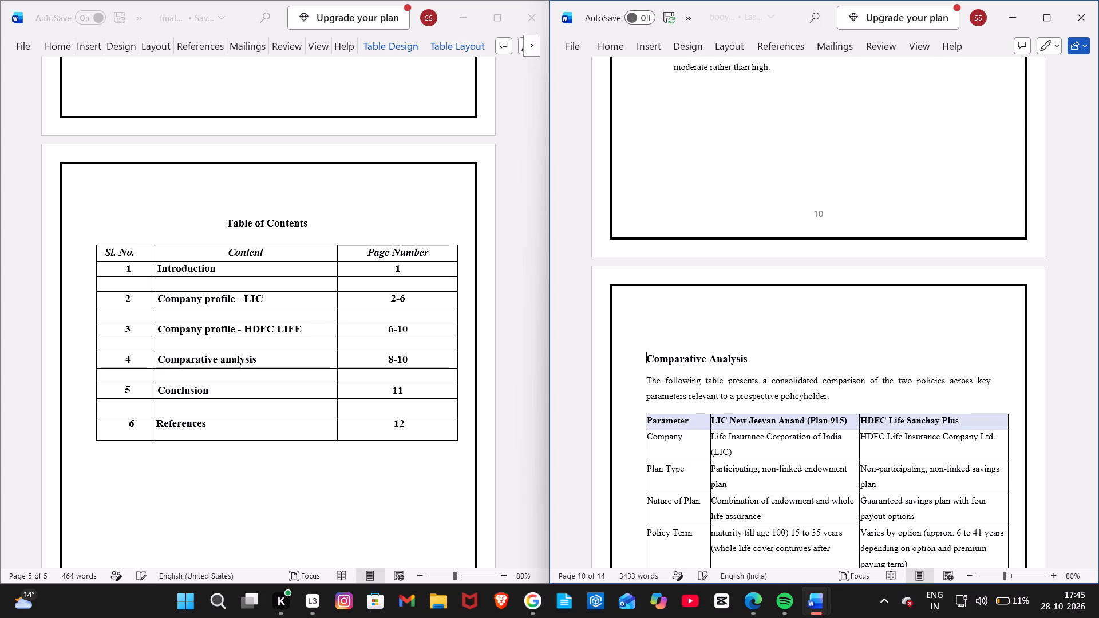
{"action": "key", "text": "BackSpace"}
{"action": "key", "text": "Return"}
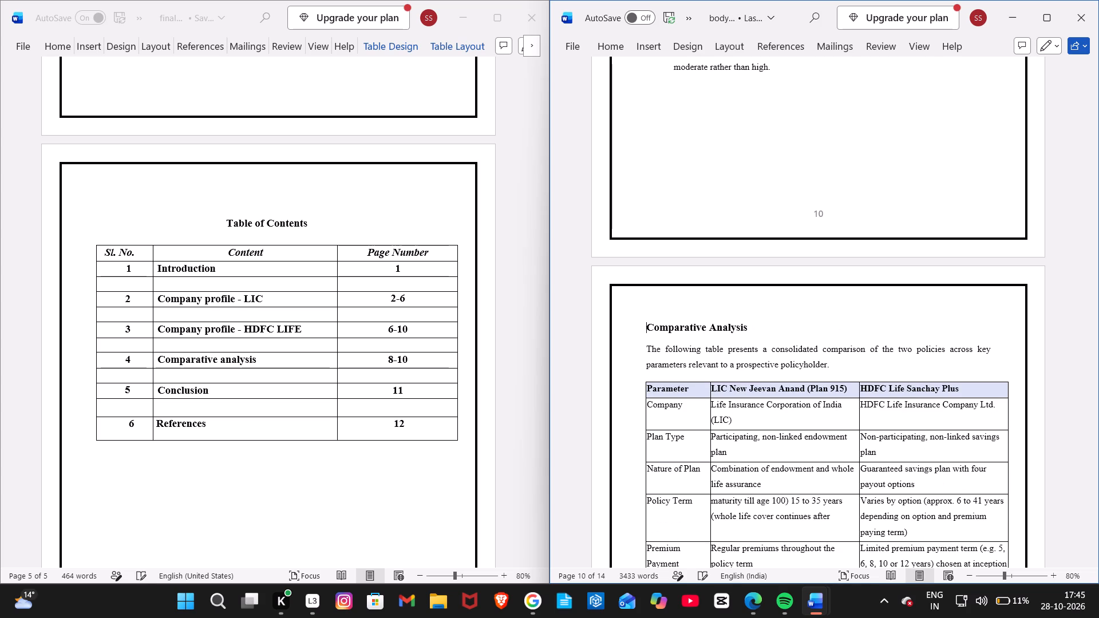
Check the Comparative Analysis section's pages in the body copy and clear its page range in the Table of Contents.
{"action": "scroll", "coordinate": [649, 368], "scroll_direction": "down", "scroll_amount": 3}
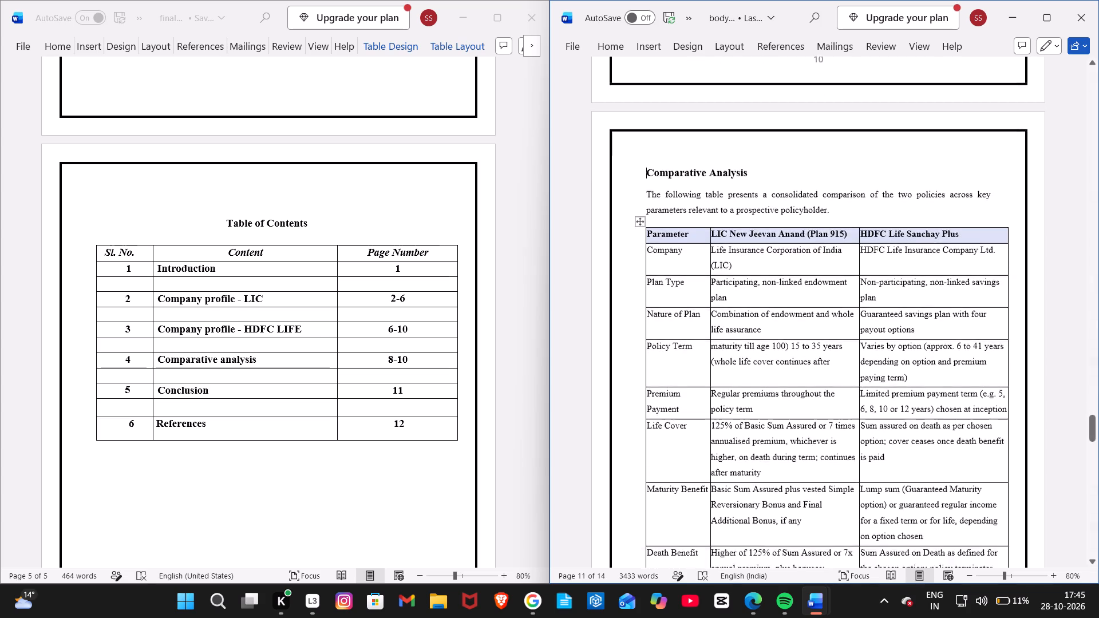
{"action": "scroll", "coordinate": [649, 368], "scroll_direction": "down", "scroll_amount": 2}
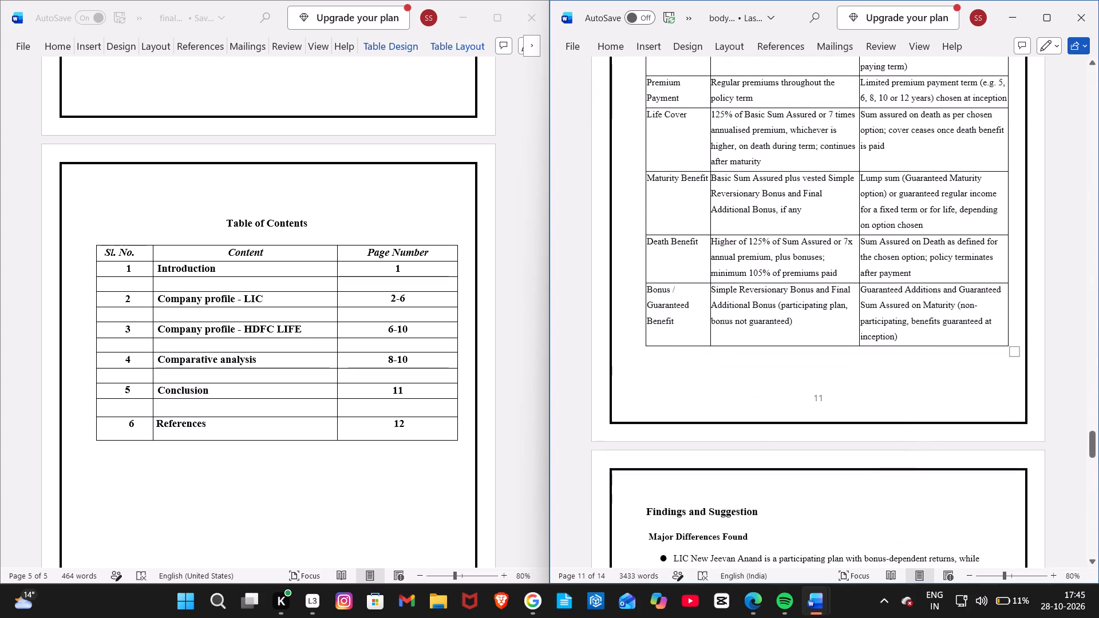
{"action": "scroll", "coordinate": [649, 368], "scroll_direction": "down", "scroll_amount": 1}
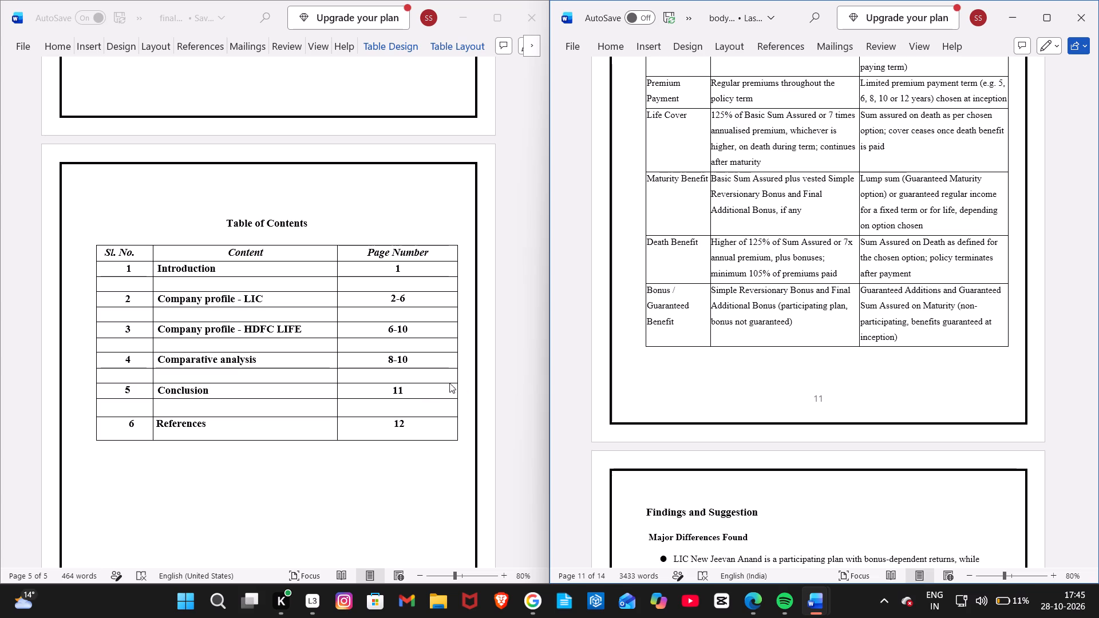
{"action": "left_click", "coordinate": [412, 359]}
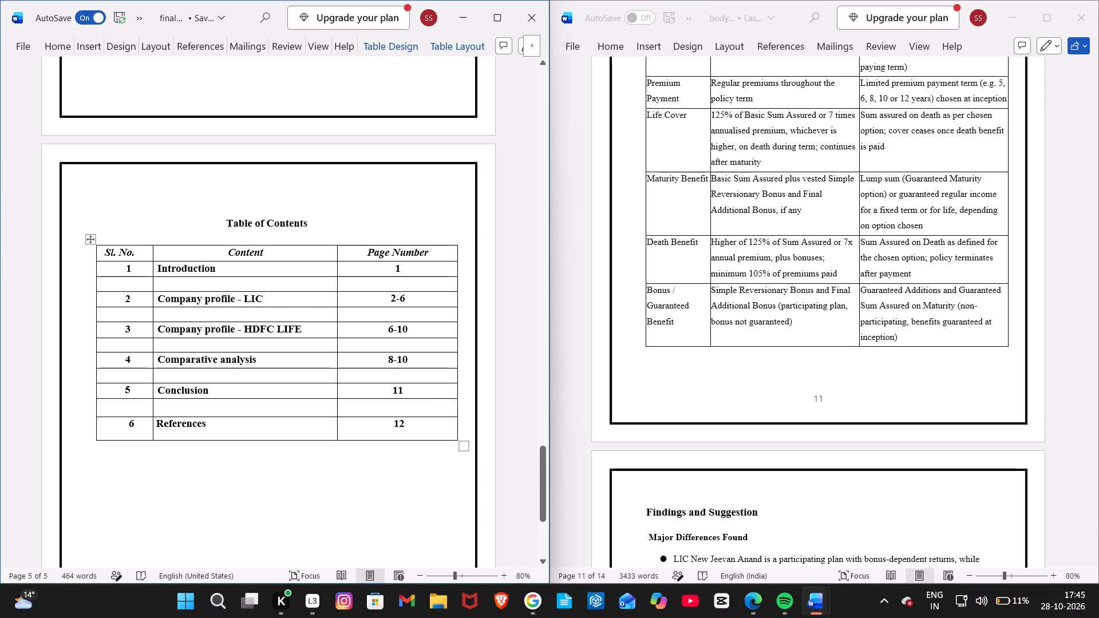
{"action": "left_click", "coordinate": [406, 359]}
{"action": "key", "text": "BackSpace"}
{"action": "key", "text": "BackSpace"}
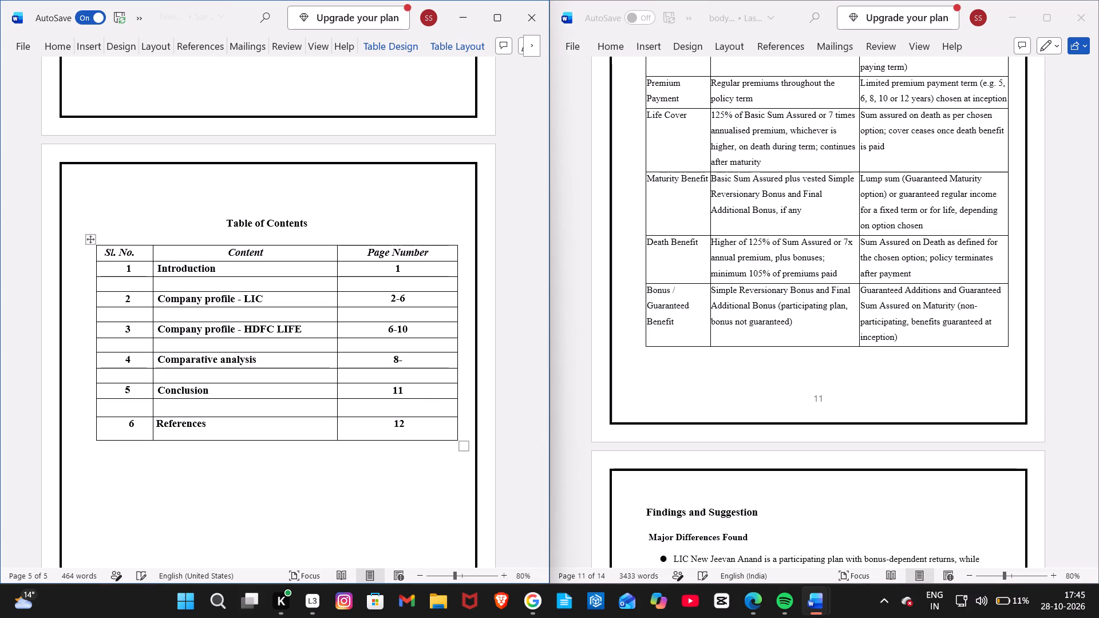
{"action": "key", "text": "BackSpace"}
{"action": "key", "text": "BackSpace"}
{"action": "key", "text": "BackSpace"}
Enter 11 as the page number for Comparative analysis in the Table of Contents, spacing it in line with the other page numbers.
{"action": "key", "text": "space"}
{"action": "key", "text": "space"}
{"action": "key", "text": "space"}
{"action": "key", "text": "space"}
{"action": "key", "text": "space"}
{"action": "key", "text": "space"}
{"action": "key", "text": "space"}
{"action": "key", "text": "space"}
{"action": "key", "text": "space"}
{"action": "key", "text": "space"}
{"action": "key", "text": "space"}
{"action": "key", "text": "space"}
{"action": "key", "text": "space"}
{"action": "key", "text": "space"}
{"action": "key", "text": "space"}
{"action": "key", "text": "space"}
{"action": "key", "text": "space"}
{"action": "key", "text": "space"}
{"action": "key", "text": "space"}
{"action": "key", "text": "space"}
{"action": "key", "text": "space"}
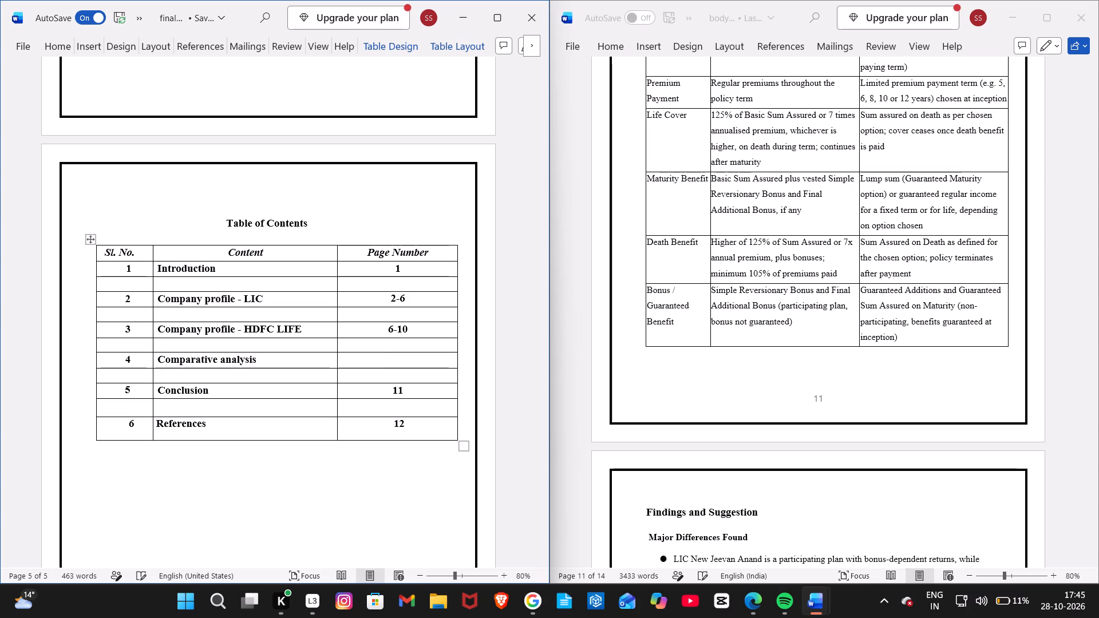
{"action": "key", "text": "space"}
{"action": "key", "text": "space"}
{"action": "key", "text": "space"}
{"action": "key", "text": "space"}
{"action": "type", "text": "11"}
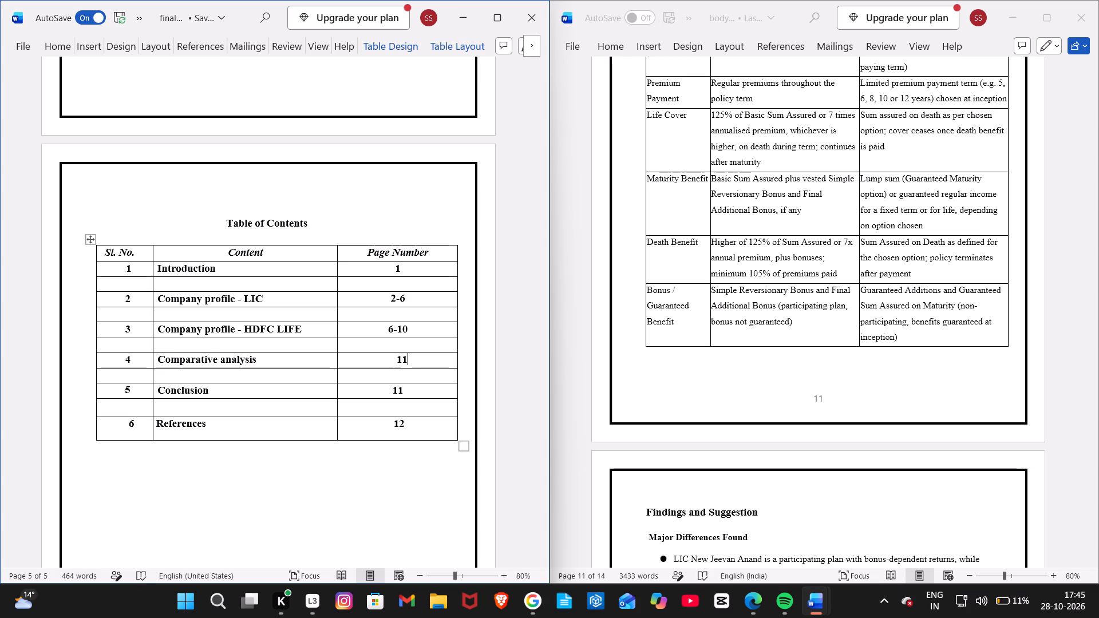
{"action": "left_click", "coordinate": [393, 359]}
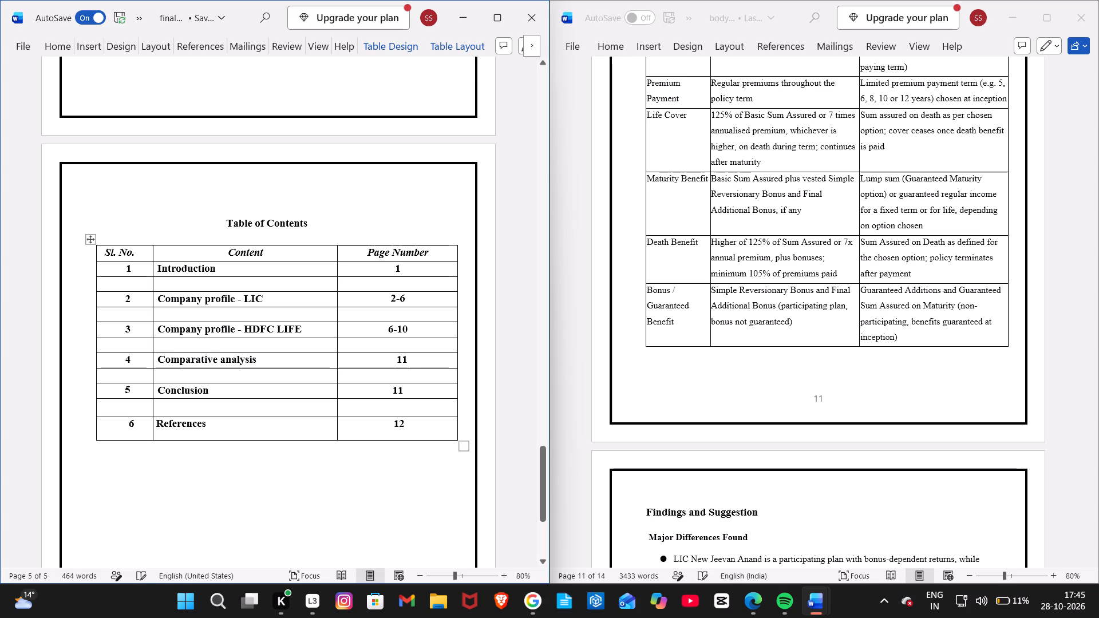
{"action": "key", "text": "BackSpace"}
{"action": "key", "text": "BackSpace"}
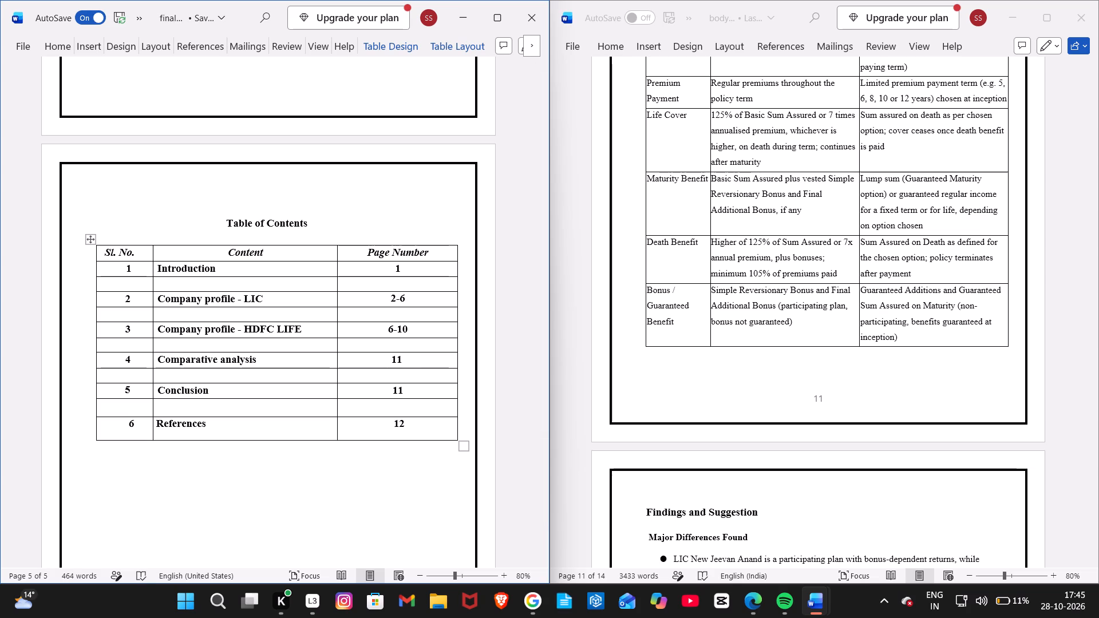
Check which pages the Findings and Suggestion, Conclusion and Bibliography / References sections occupy in the body copy.
{"action": "scroll", "coordinate": [831, 294], "scroll_direction": "down", "scroll_amount": 2}
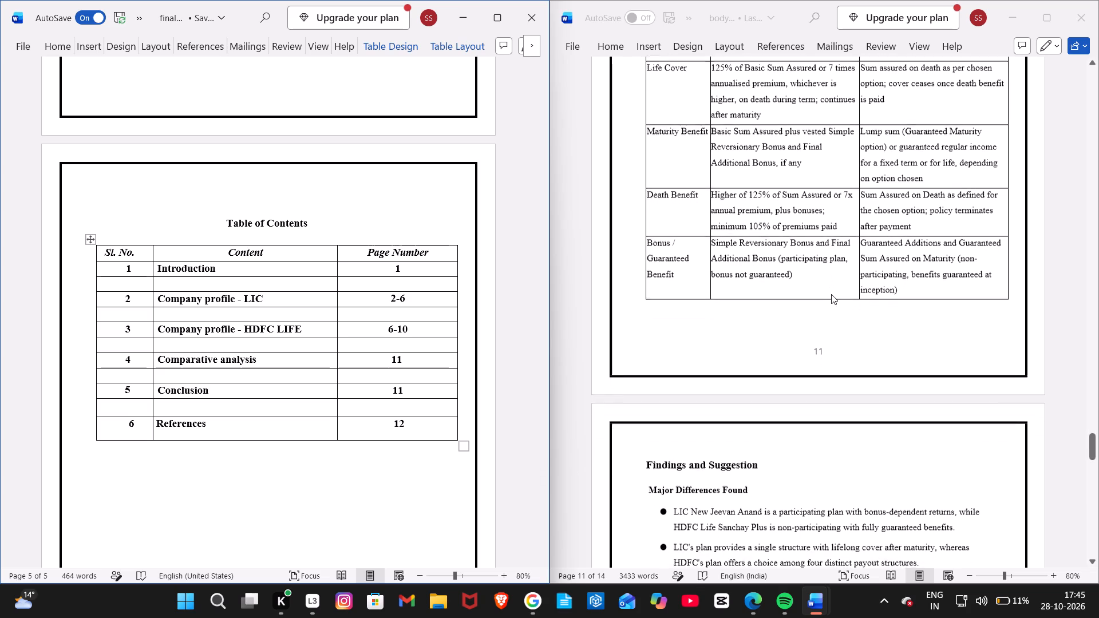
{"action": "scroll", "coordinate": [831, 294], "scroll_direction": "down", "scroll_amount": 4}
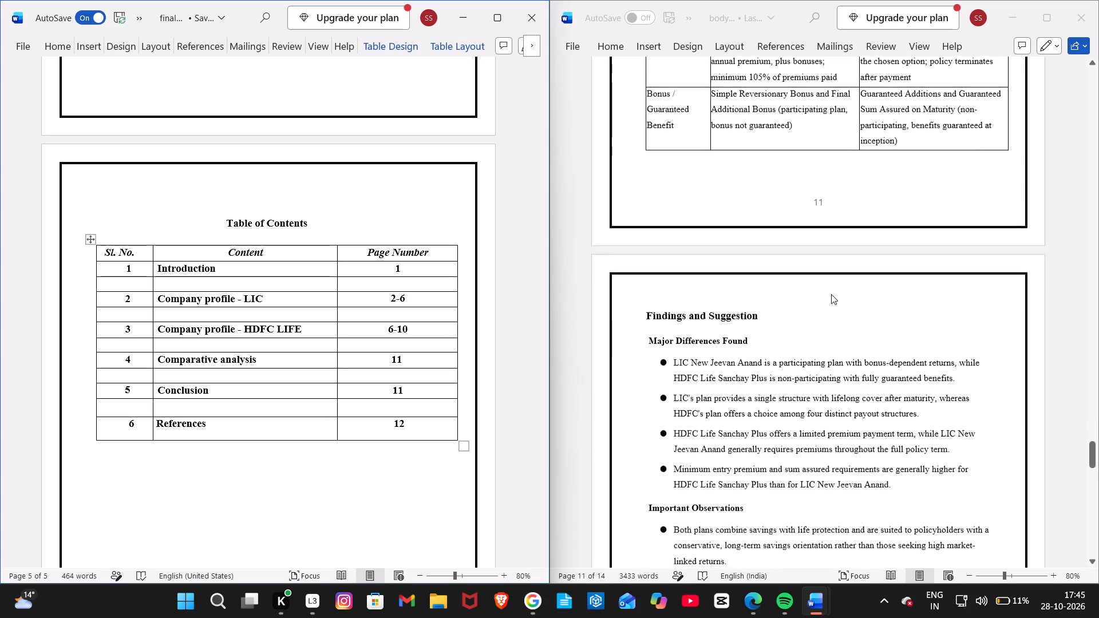
{"action": "scroll", "coordinate": [831, 294], "scroll_direction": "down", "scroll_amount": 3}
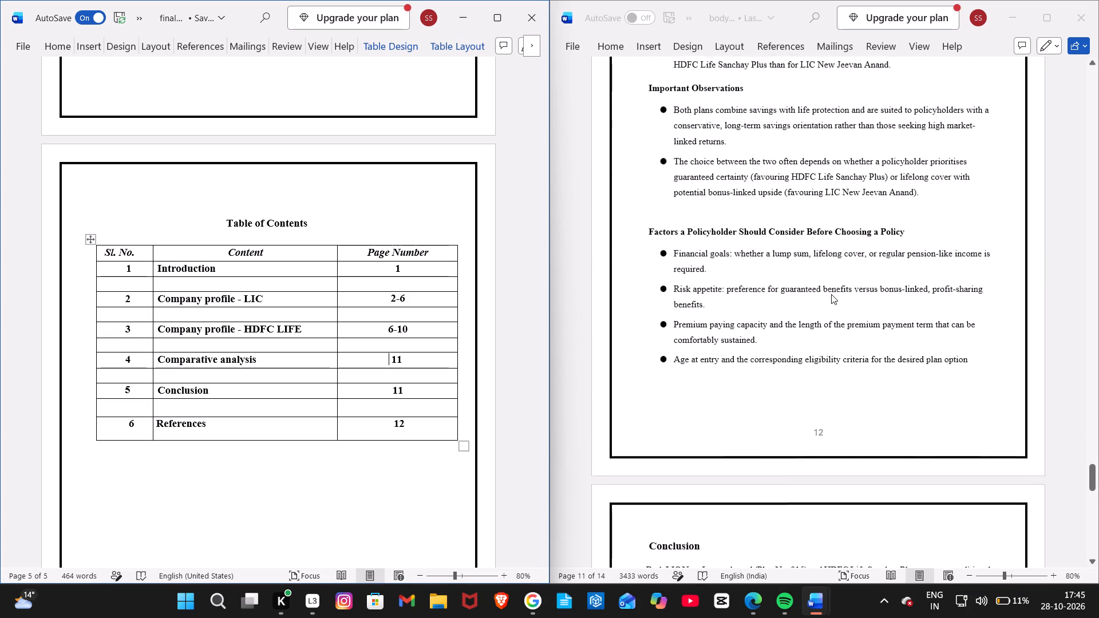
{"action": "scroll", "coordinate": [831, 294], "scroll_direction": "down", "scroll_amount": 1}
{"action": "left_click", "coordinate": [831, 294]}
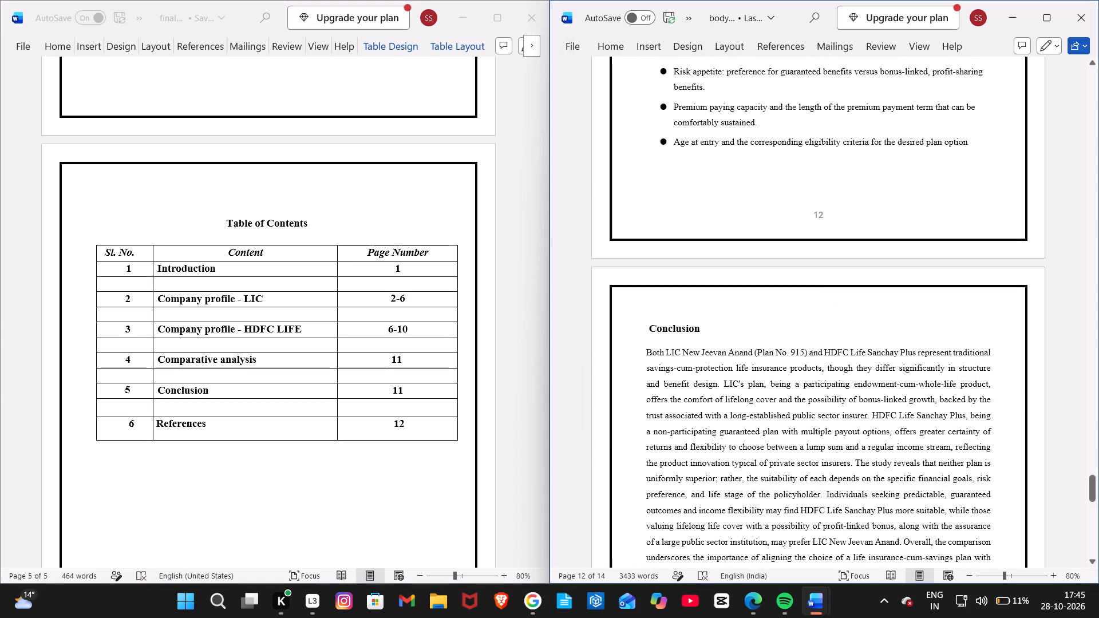
{"action": "scroll", "coordinate": [661, 378], "scroll_direction": "down", "scroll_amount": 1}
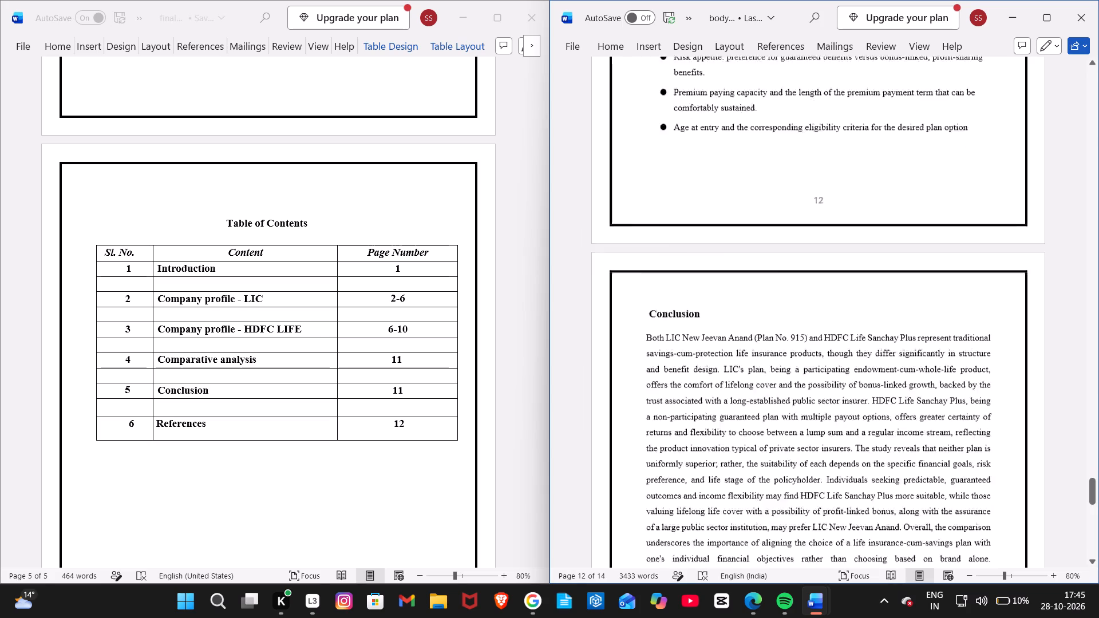
{"action": "scroll", "coordinate": [661, 378], "scroll_direction": "down", "scroll_amount": 3}
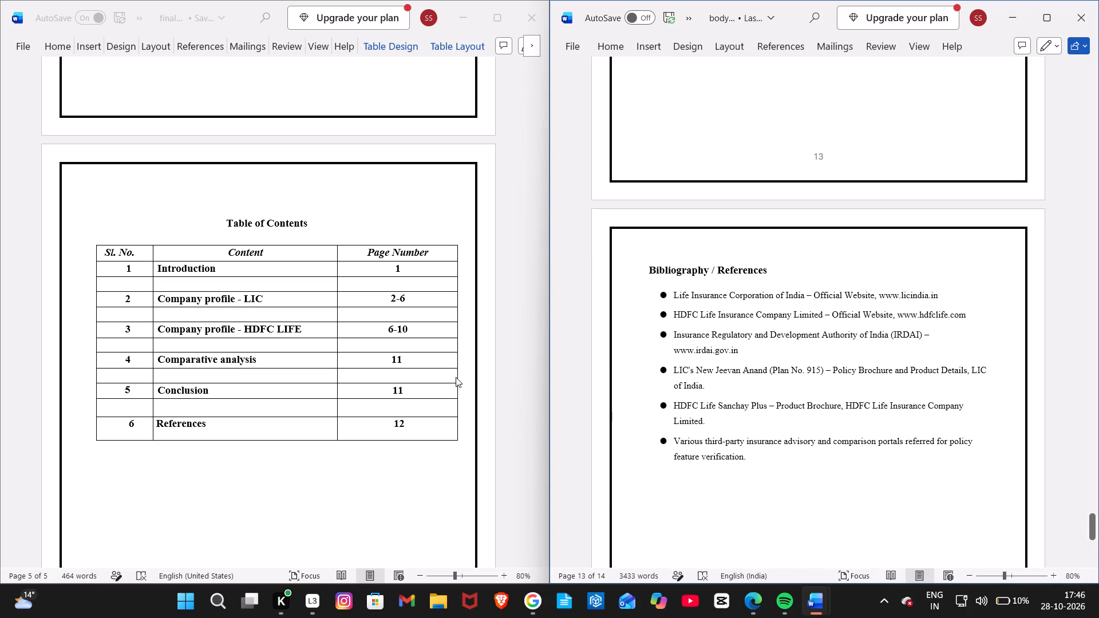
{"action": "scroll", "coordinate": [722, 348], "scroll_direction": "up", "scroll_amount": 1}
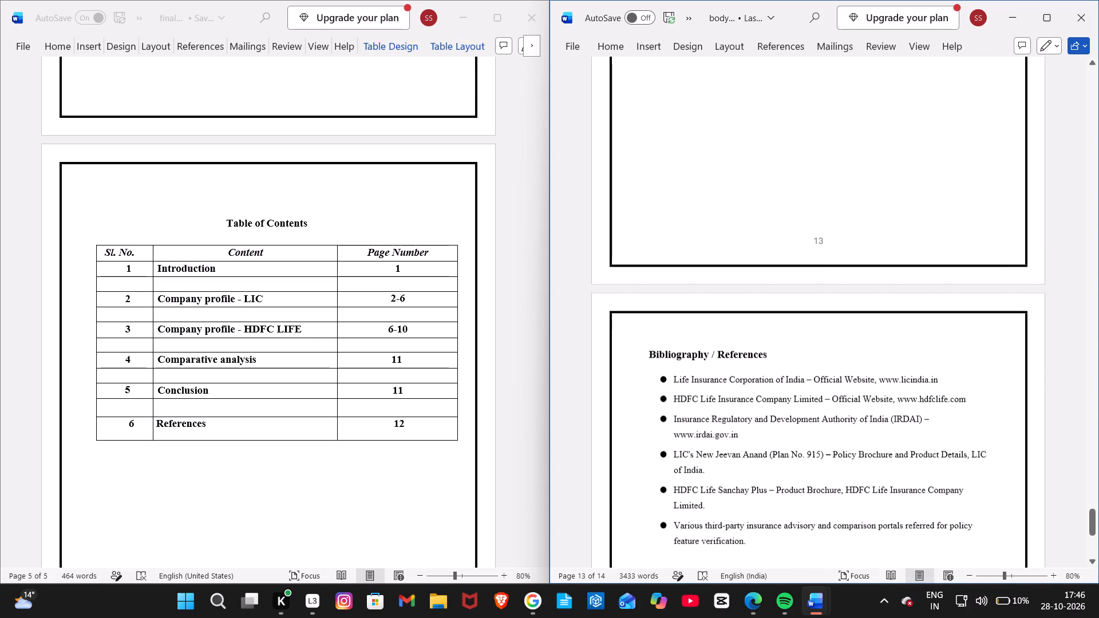
{"action": "scroll", "coordinate": [722, 348], "scroll_direction": "up", "scroll_amount": 7}
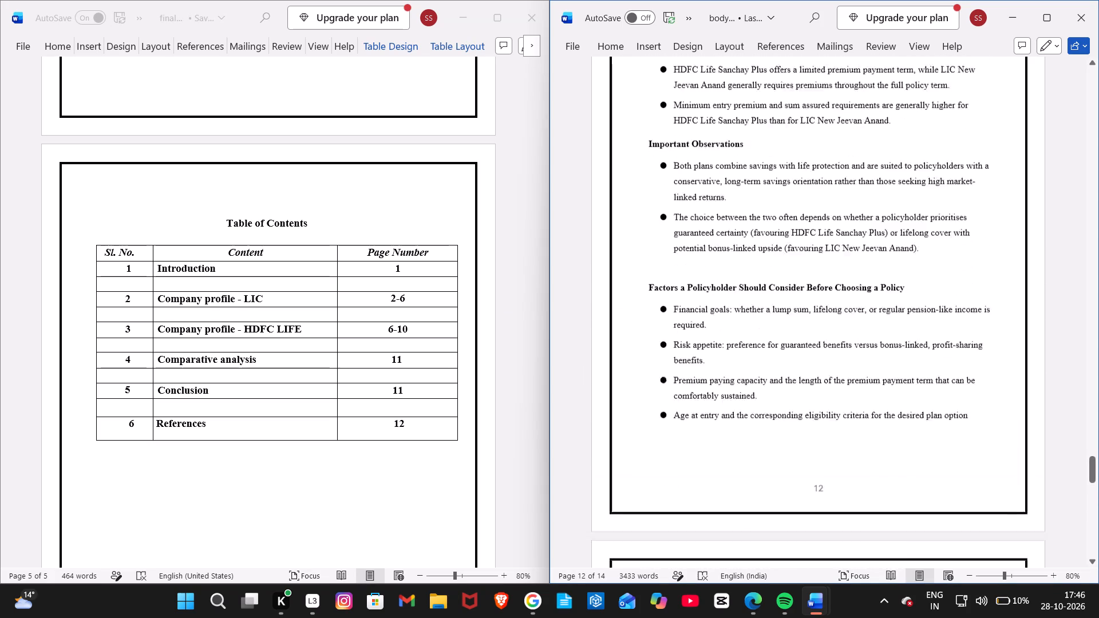
{"action": "scroll", "coordinate": [722, 348], "scroll_direction": "up", "scroll_amount": 1}
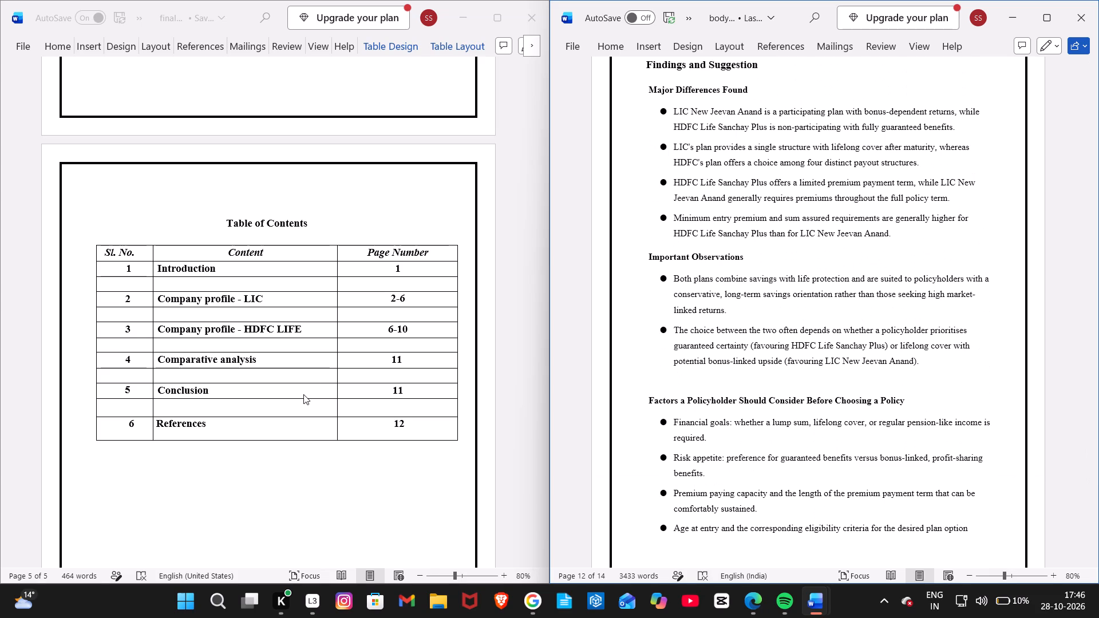
Extend the Comparative analysis entry in the Table of Contents to read "Comparative analysis, Finding and suggestion".
{"action": "left_click", "coordinate": [274, 361]}
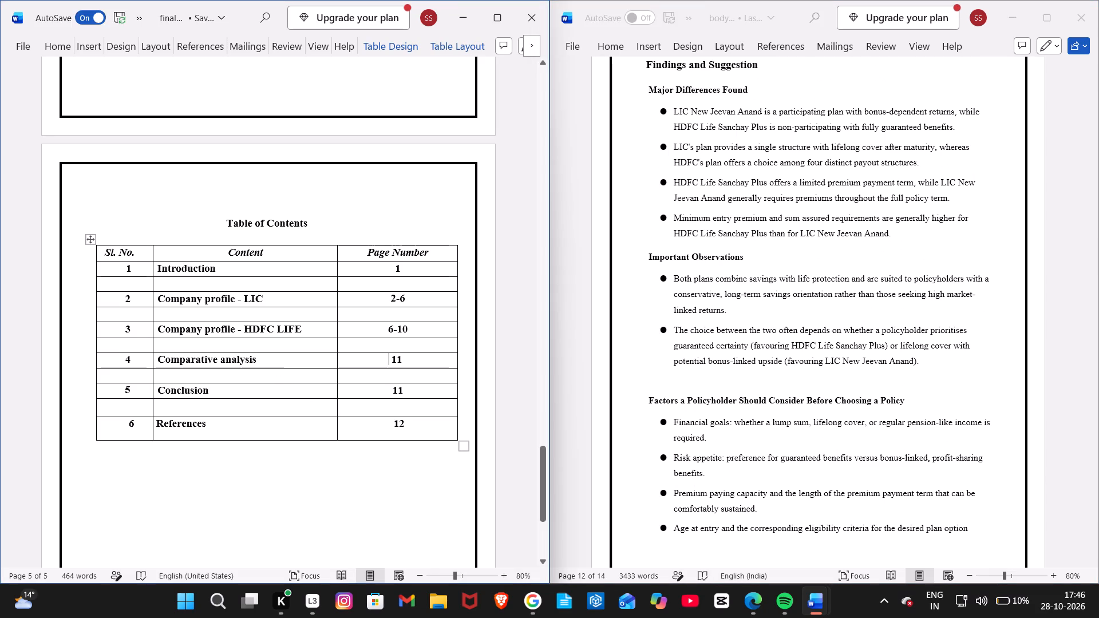
{"action": "left_click", "coordinate": [266, 359]}
{"action": "scroll", "coordinate": [771, 244], "scroll_direction": "up", "scroll_amount": 1}
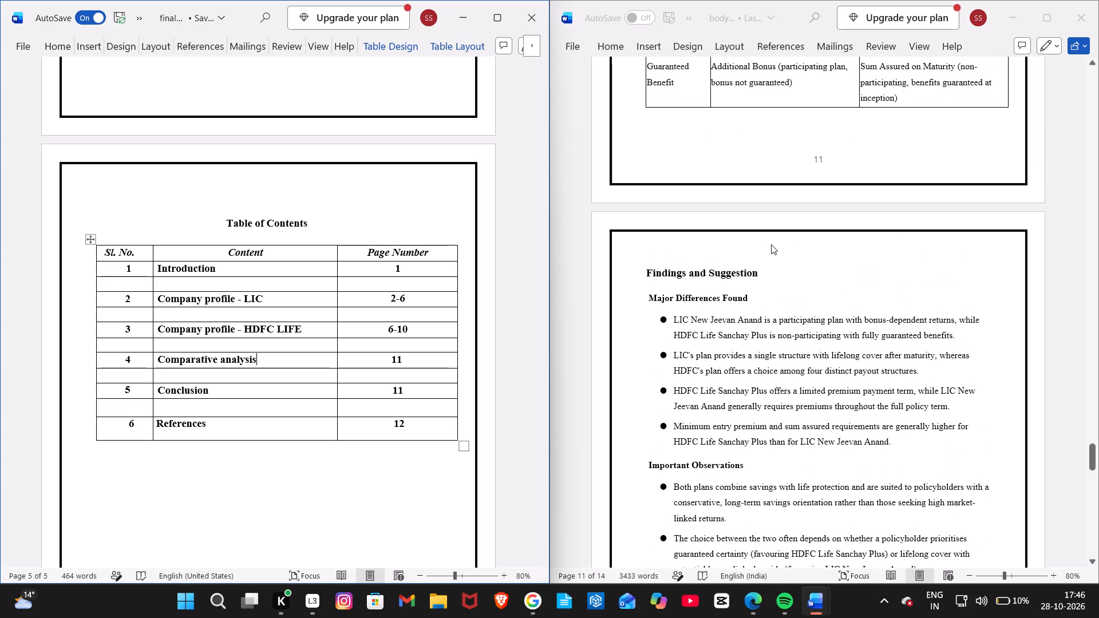
{"action": "key", "text": "comma"}
{"action": "type", "text": "finding and suggestion"}
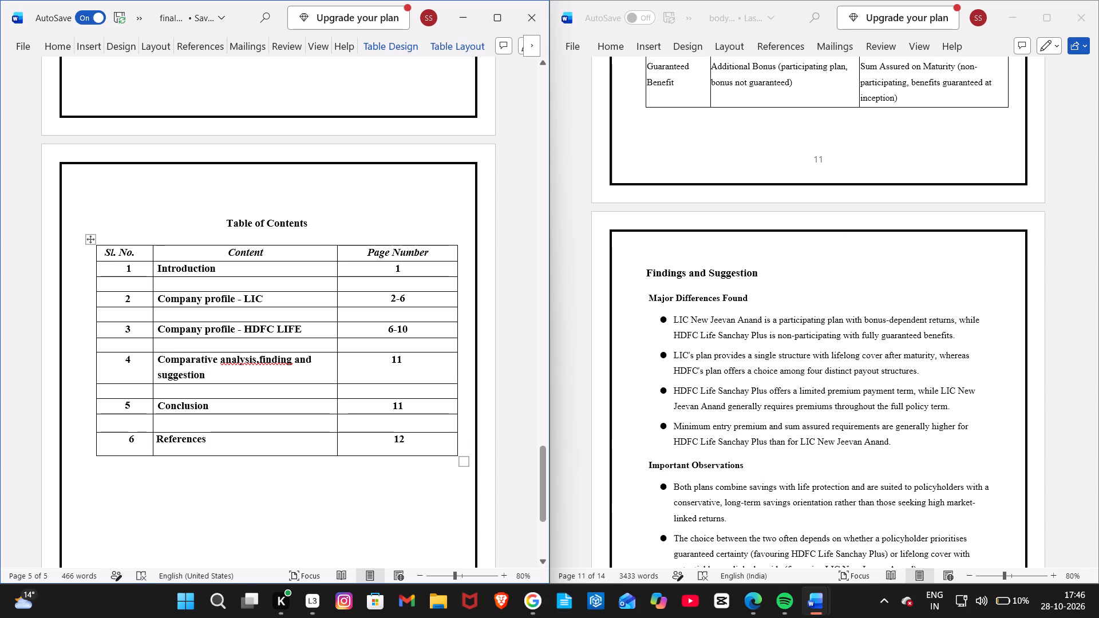
{"action": "left_click_drag", "start_coordinate": [155, 360], "coordinate": [208, 380]}
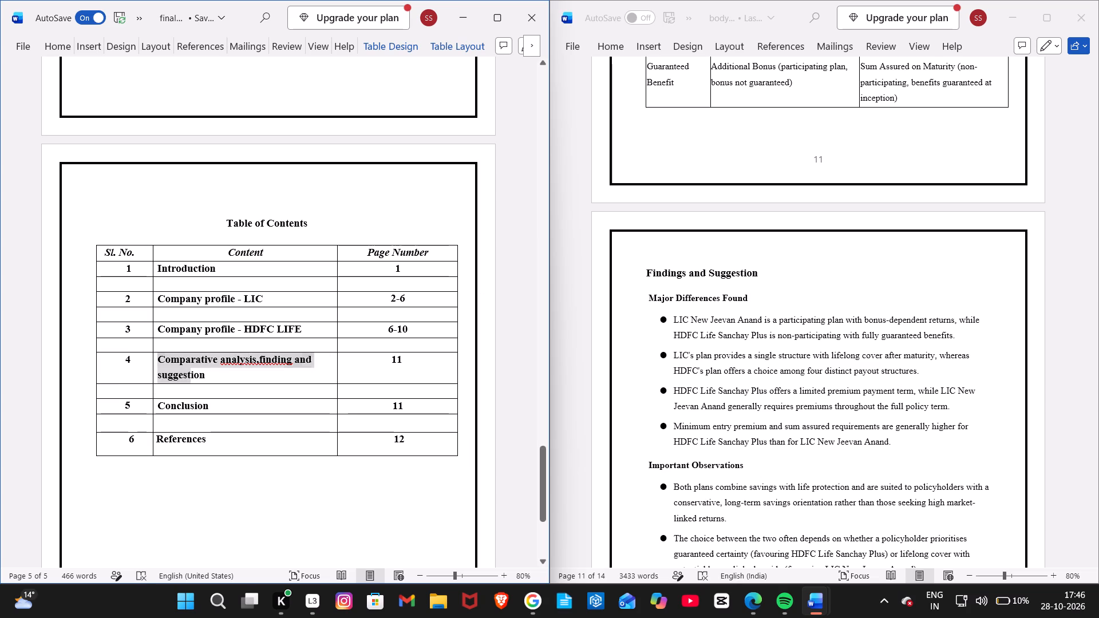
{"action": "left_click_drag", "start_coordinate": [208, 380], "coordinate": [215, 383]}
{"action": "left_click", "coordinate": [219, 379]}
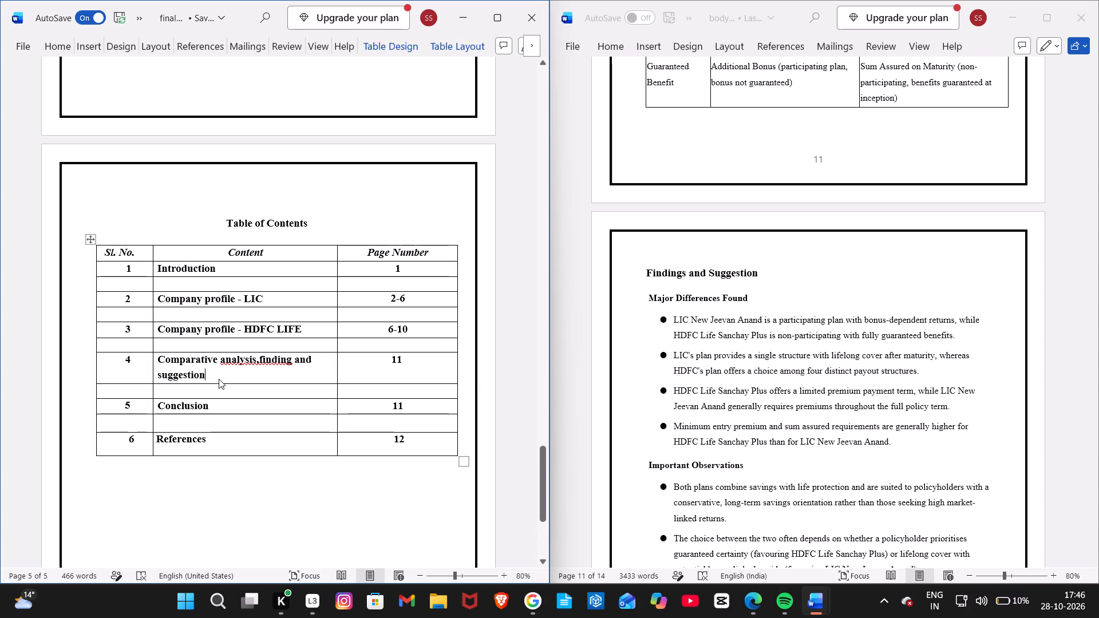
{"action": "left_click", "coordinate": [259, 360]}
{"action": "key", "text": "space"}
{"action": "left_click", "coordinate": [264, 364]}
{"action": "key", "text": "BackSpace"}
{"action": "key", "text": "Delete"}
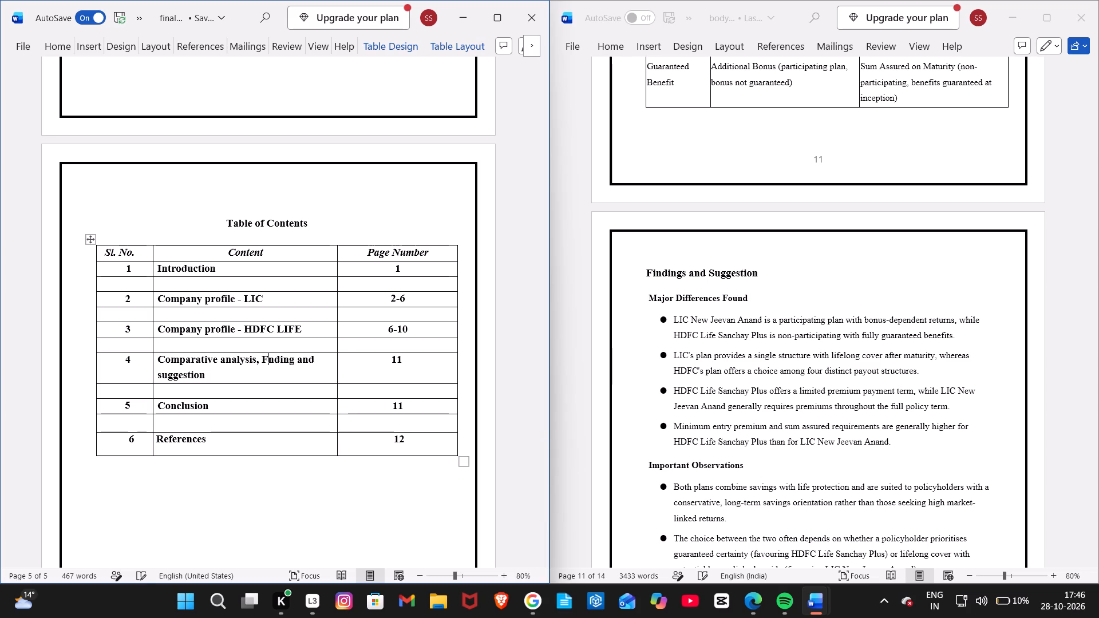
{"action": "key", "text": "i"}
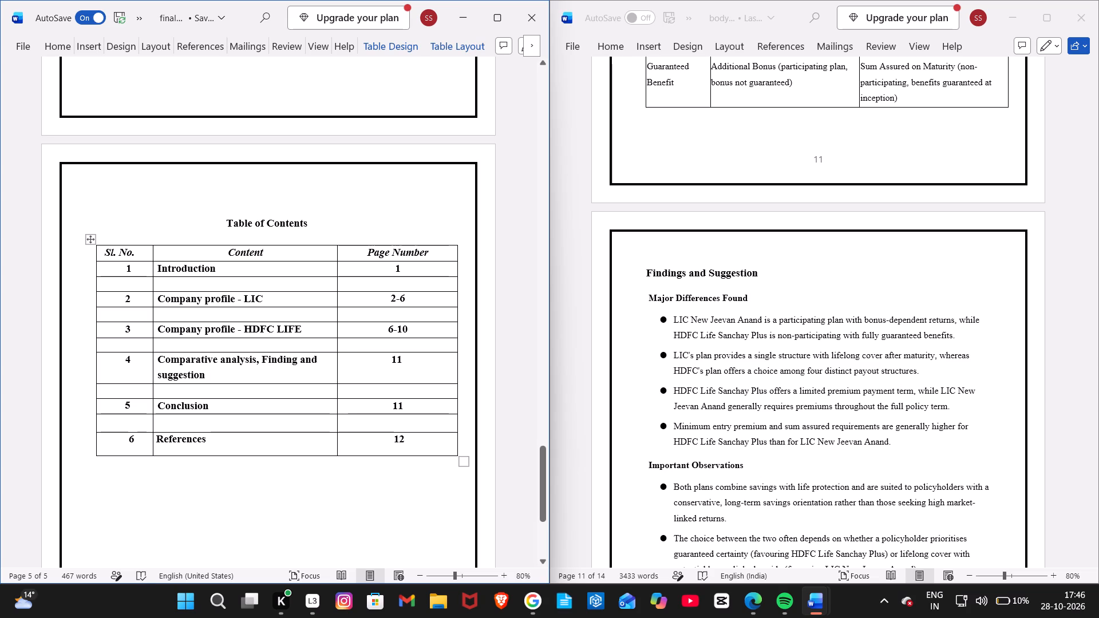
Set the page range of the Comparative analysis, Finding and suggestion entry to 11-12 and align it within its column.
{"action": "scroll", "coordinate": [624, 385], "scroll_direction": "down", "scroll_amount": 1}
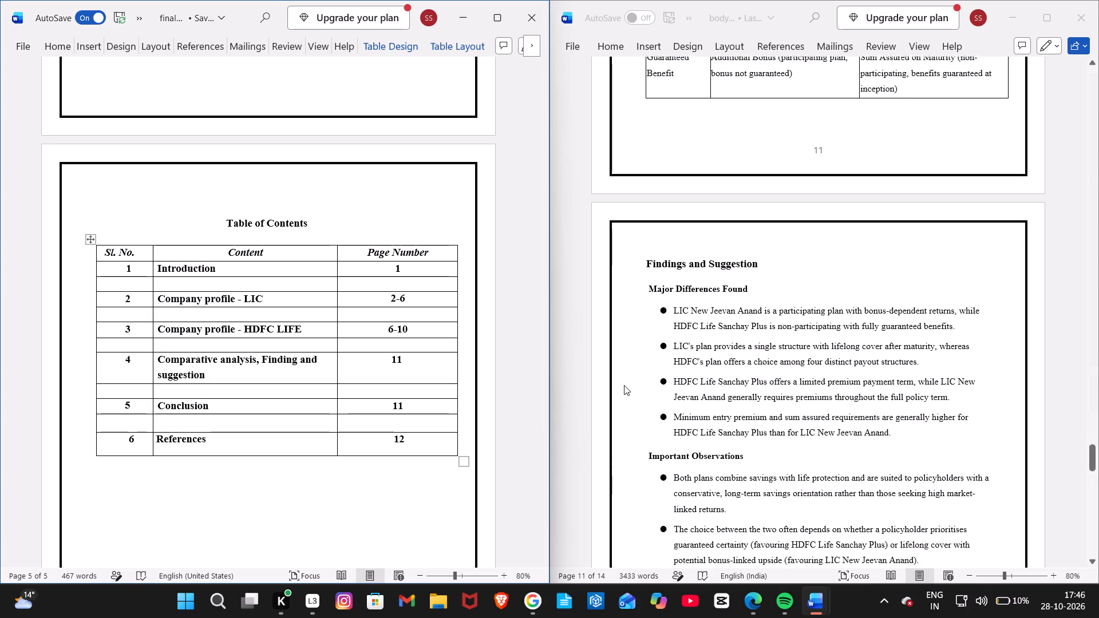
{"action": "scroll", "coordinate": [624, 385], "scroll_direction": "down", "scroll_amount": 1}
{"action": "left_click", "coordinate": [411, 367]}
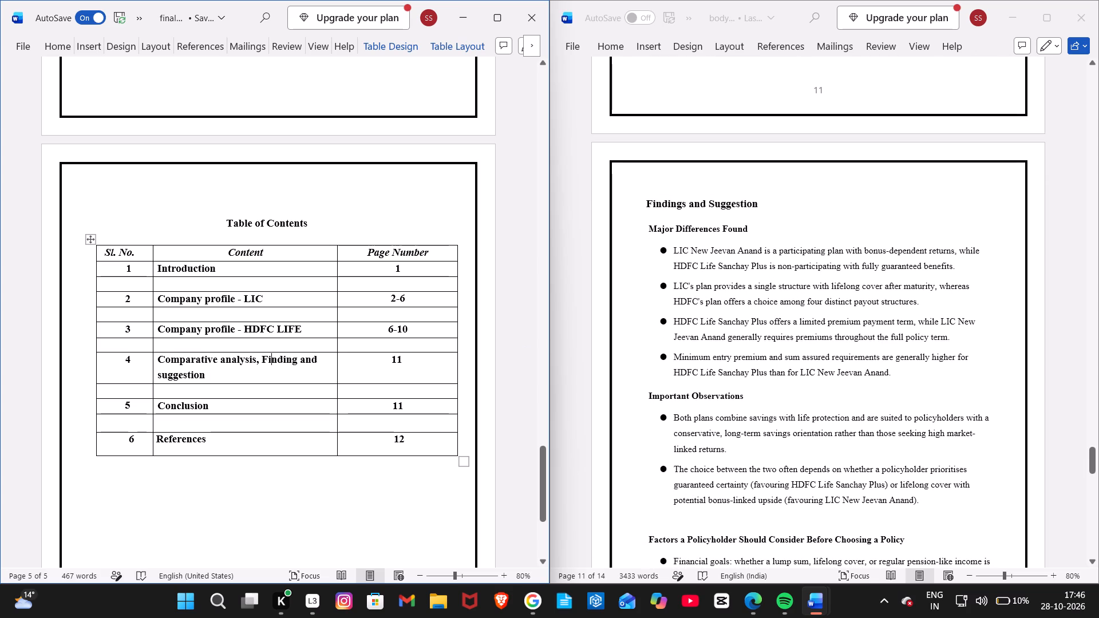
{"action": "key", "text": "minus"}
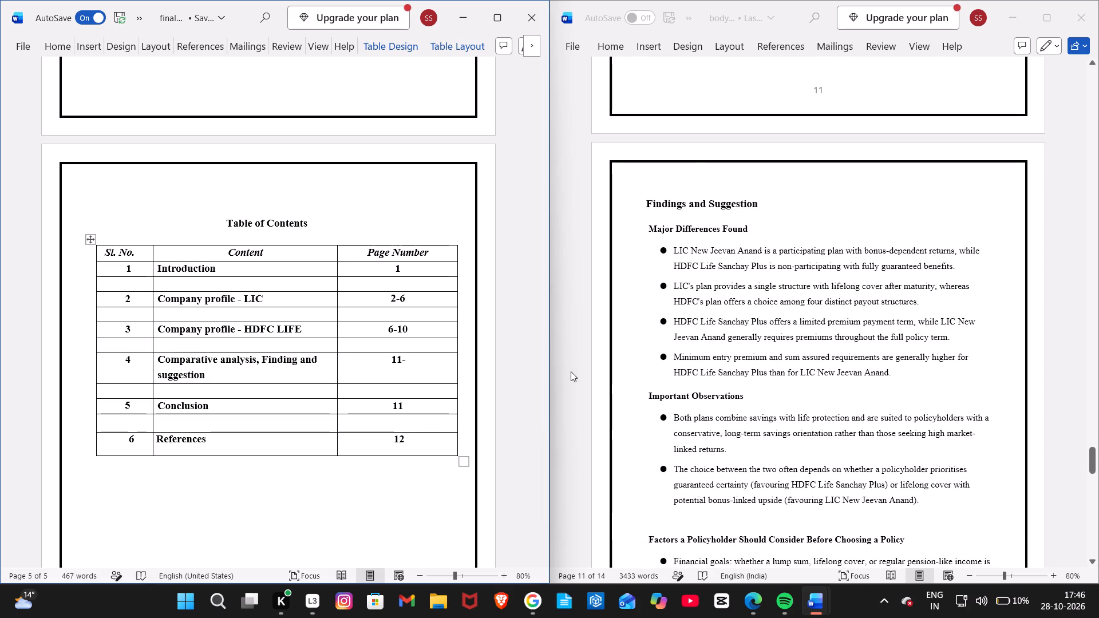
{"action": "scroll", "coordinate": [715, 368], "scroll_direction": "down", "scroll_amount": 6}
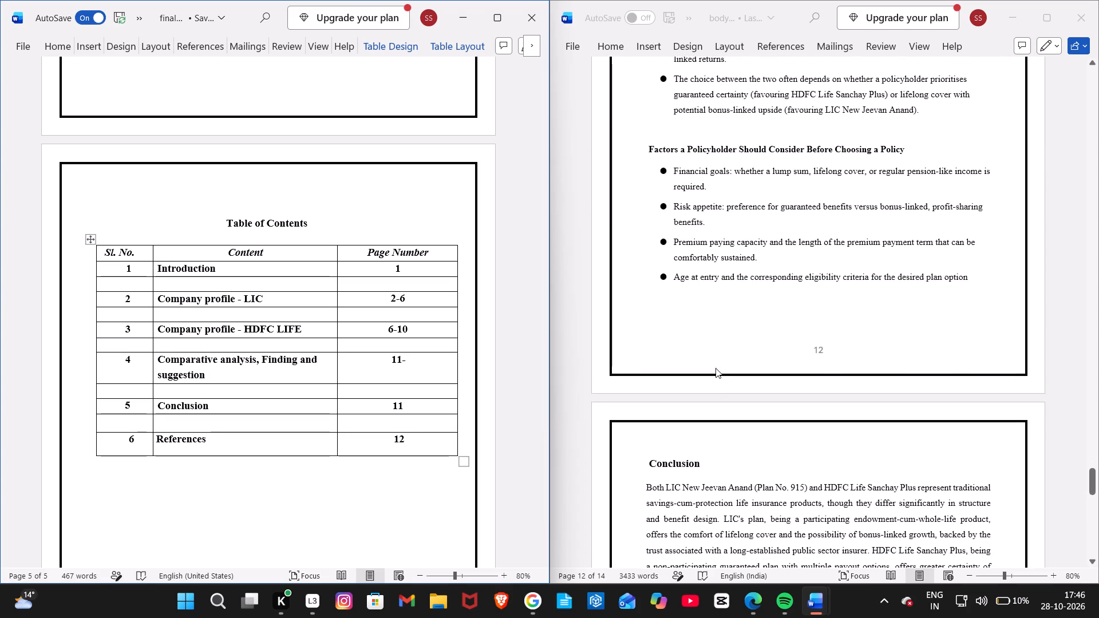
{"action": "type", "text": "12"}
{"action": "left_click", "coordinate": [387, 362]}
{"action": "key", "text": "BackSpace"}
{"action": "key", "text": "BackSpace"}
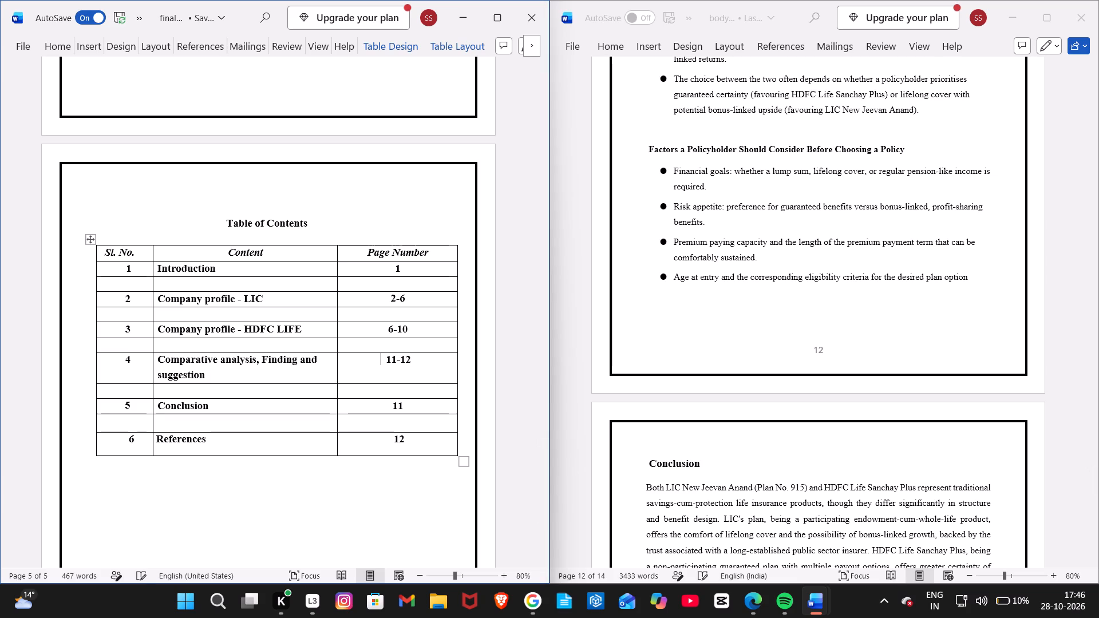
{"action": "key", "text": "BackSpace"}
{"action": "key", "text": "space"}
Set the Conclusion entry's page number to 13 in the Table of Contents.
{"action": "left_click", "coordinate": [405, 405]}
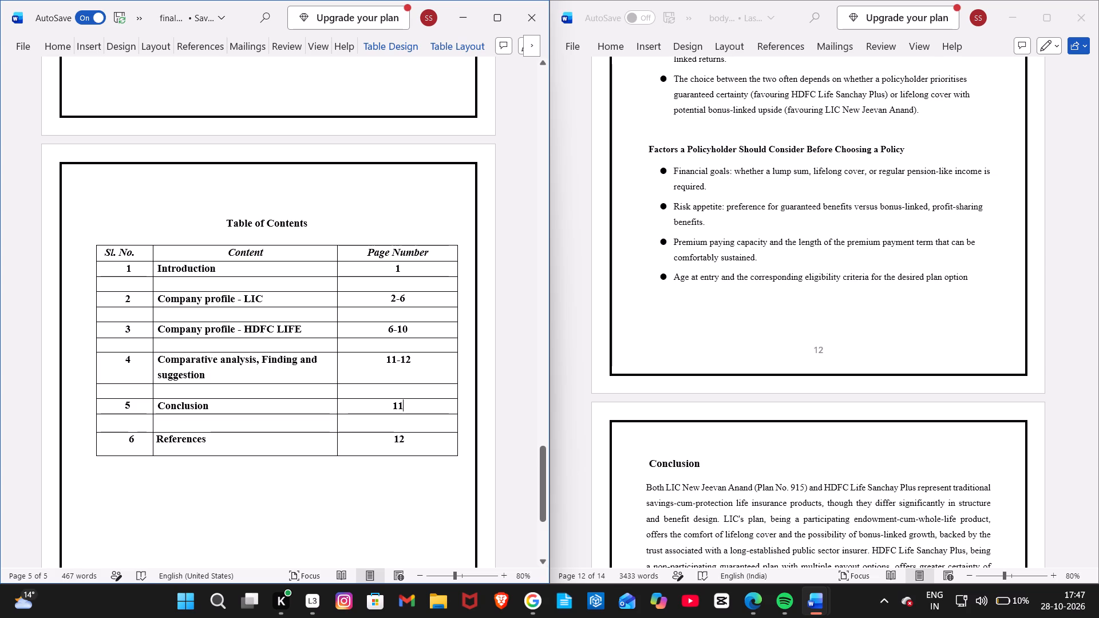
{"action": "key", "text": "BackSpace"}
{"action": "key", "text": "BackSpace"}
{"action": "type", "text": "13"}
Set the References entry's page number to 14 in the Table of Contents.
{"action": "left_click", "coordinate": [409, 438]}
{"action": "key", "text": "BackSpace"}
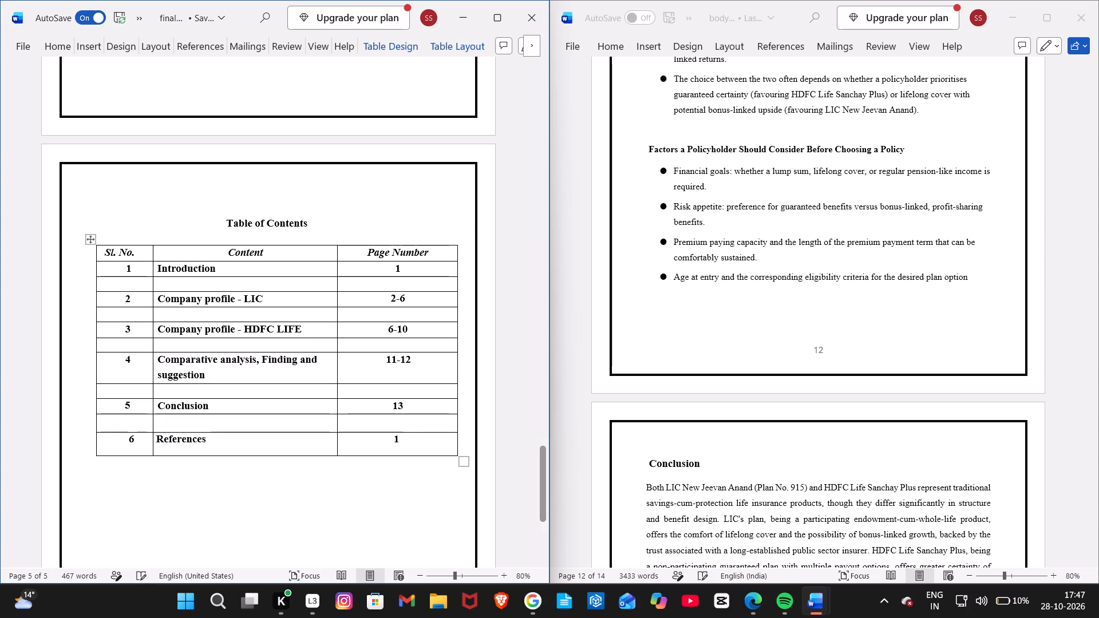
{"action": "key", "text": "BackSpace"}
{"action": "type", "text": "14"}
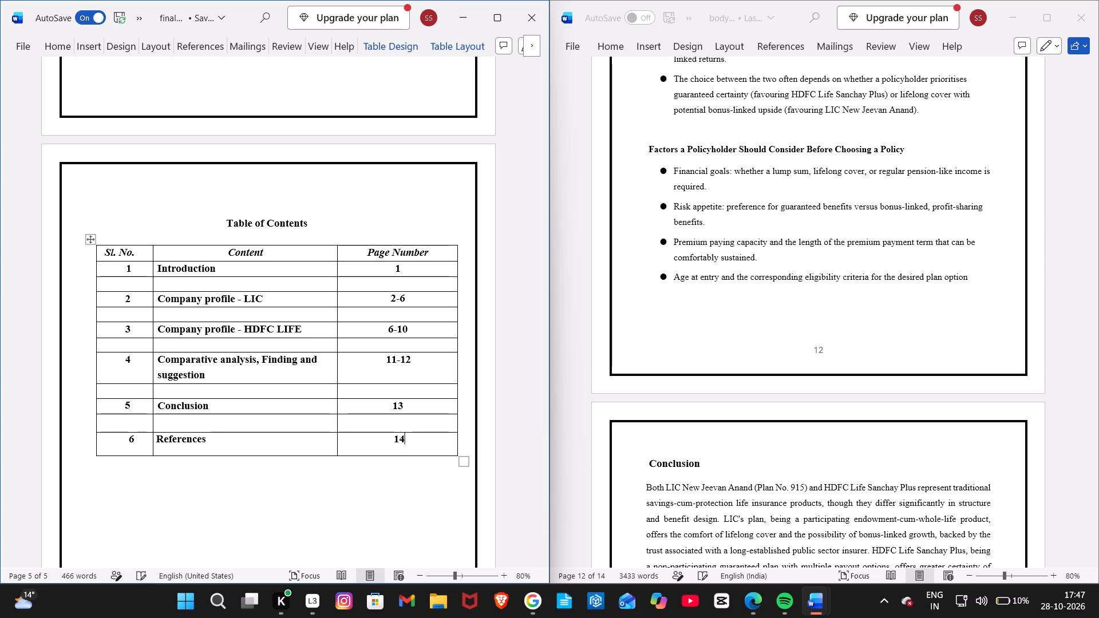
Check the section headings and page numbers throughout the body copy against the Table of Contents, from Bibliography / References back to Introduction.
{"action": "scroll", "coordinate": [855, 502], "scroll_direction": "down", "scroll_amount": 6}
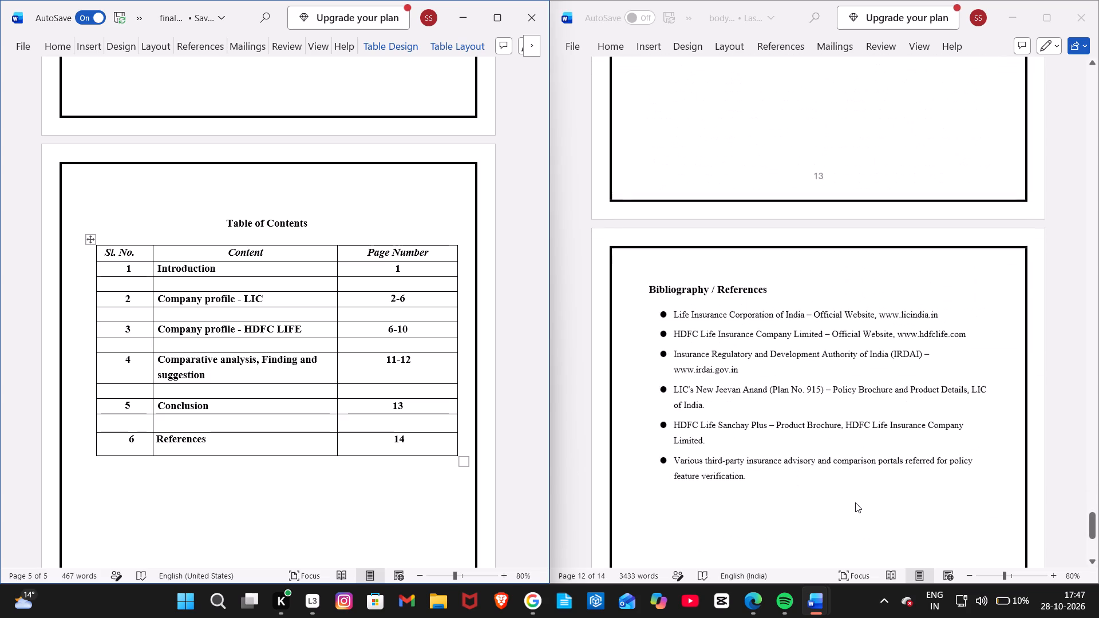
{"action": "scroll", "coordinate": [855, 502], "scroll_direction": "down", "scroll_amount": 2}
{"action": "scroll", "coordinate": [855, 502], "scroll_direction": "up", "scroll_amount": 1}
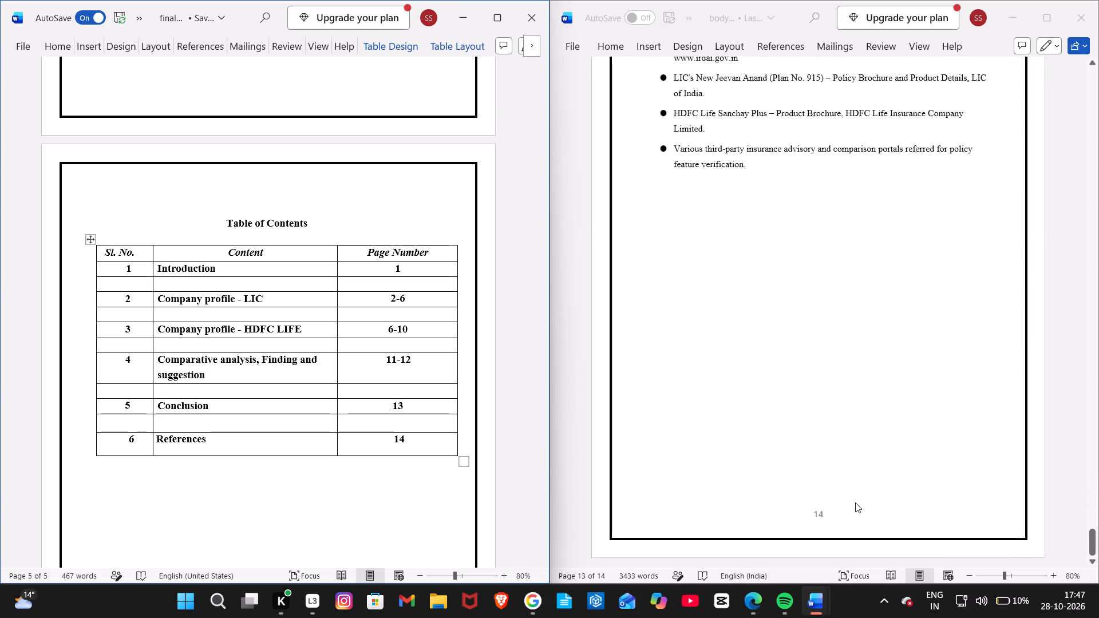
{"action": "scroll", "coordinate": [855, 502], "scroll_direction": "up", "scroll_amount": 4}
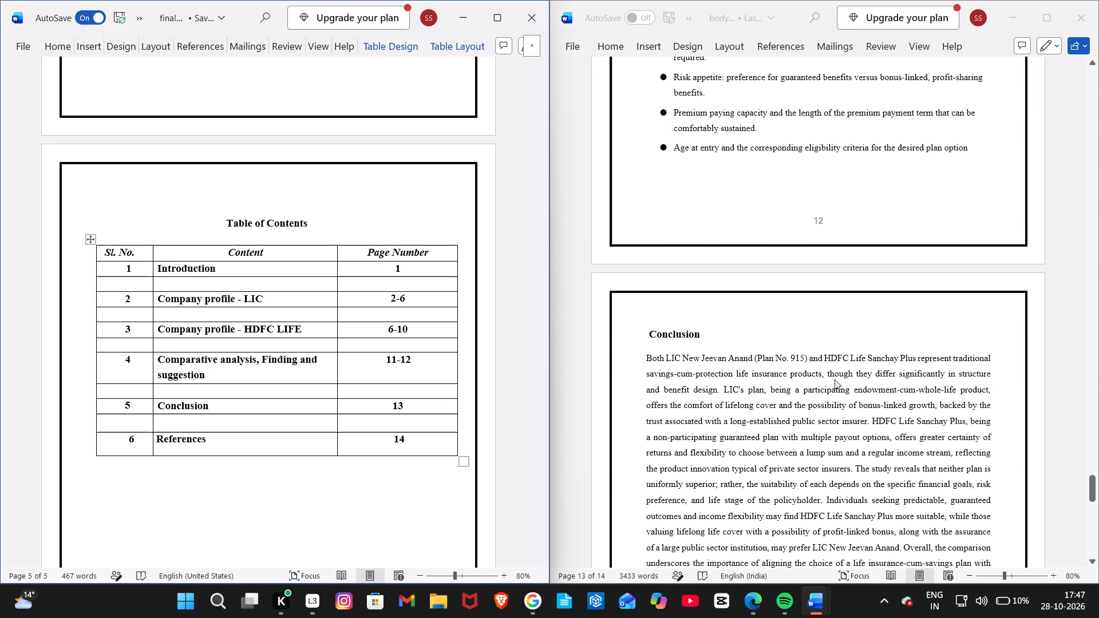
{"action": "scroll", "coordinate": [835, 379], "scroll_direction": "down", "scroll_amount": 3}
{"action": "scroll", "coordinate": [835, 379], "scroll_direction": "up", "scroll_amount": 3}
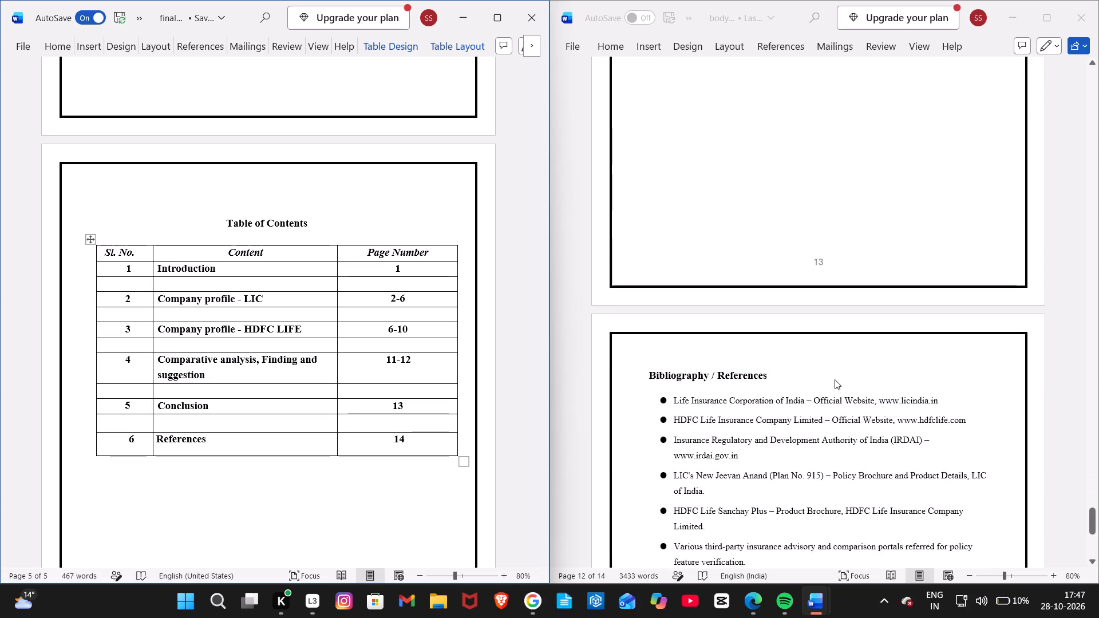
{"action": "scroll", "coordinate": [835, 379], "scroll_direction": "up", "scroll_amount": 8}
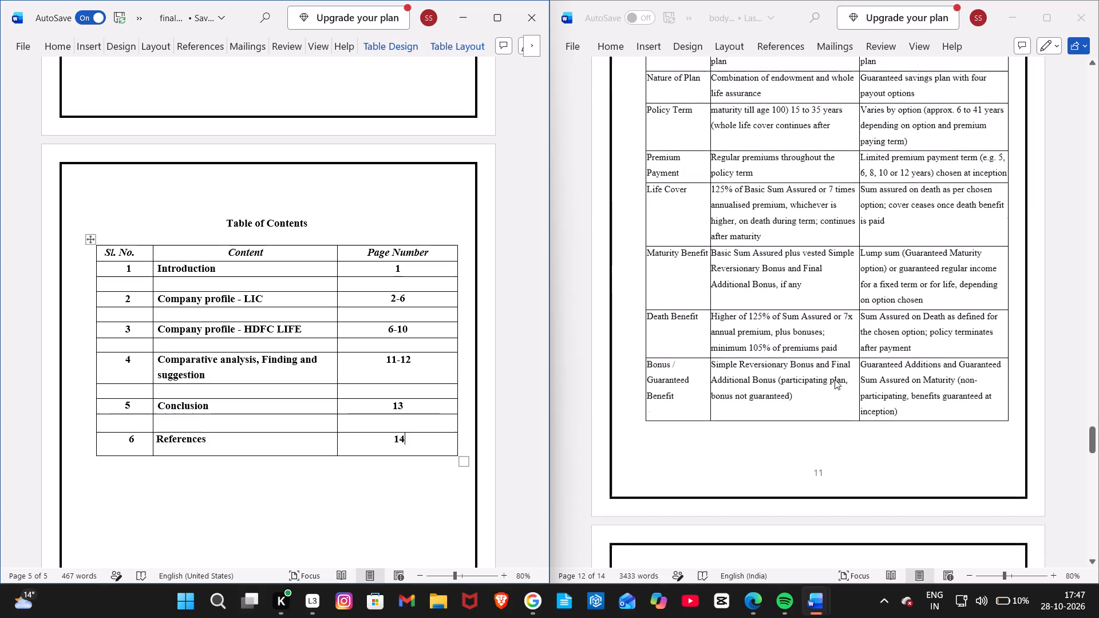
{"action": "scroll", "coordinate": [835, 379], "scroll_direction": "up", "scroll_amount": 7}
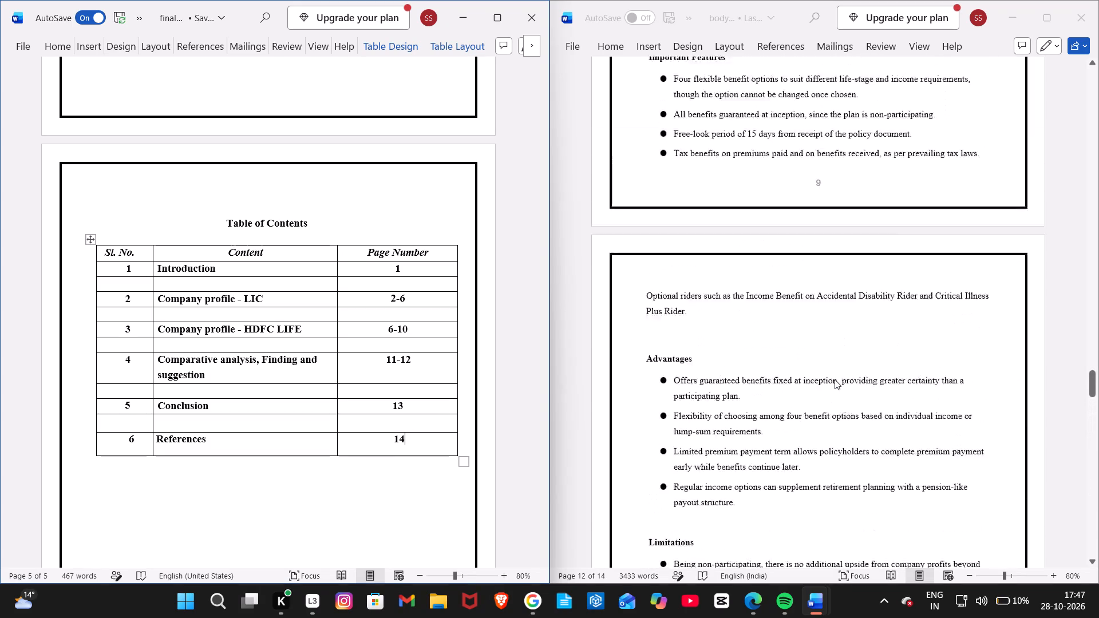
{"action": "scroll", "coordinate": [835, 379], "scroll_direction": "up", "scroll_amount": 4}
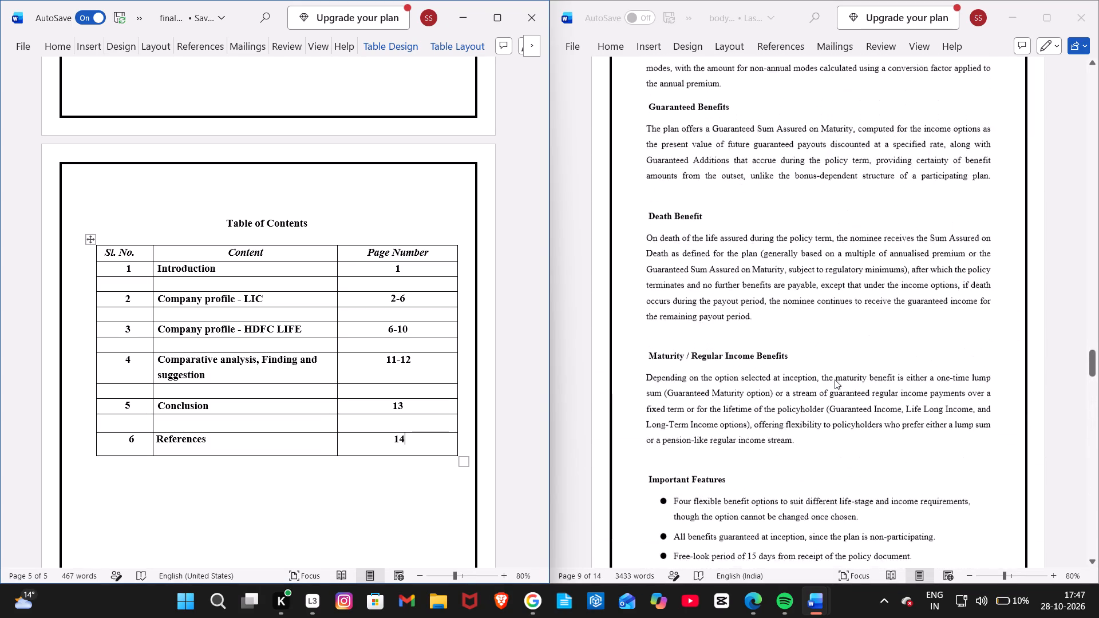
{"action": "scroll", "coordinate": [835, 379], "scroll_direction": "up", "scroll_amount": 5}
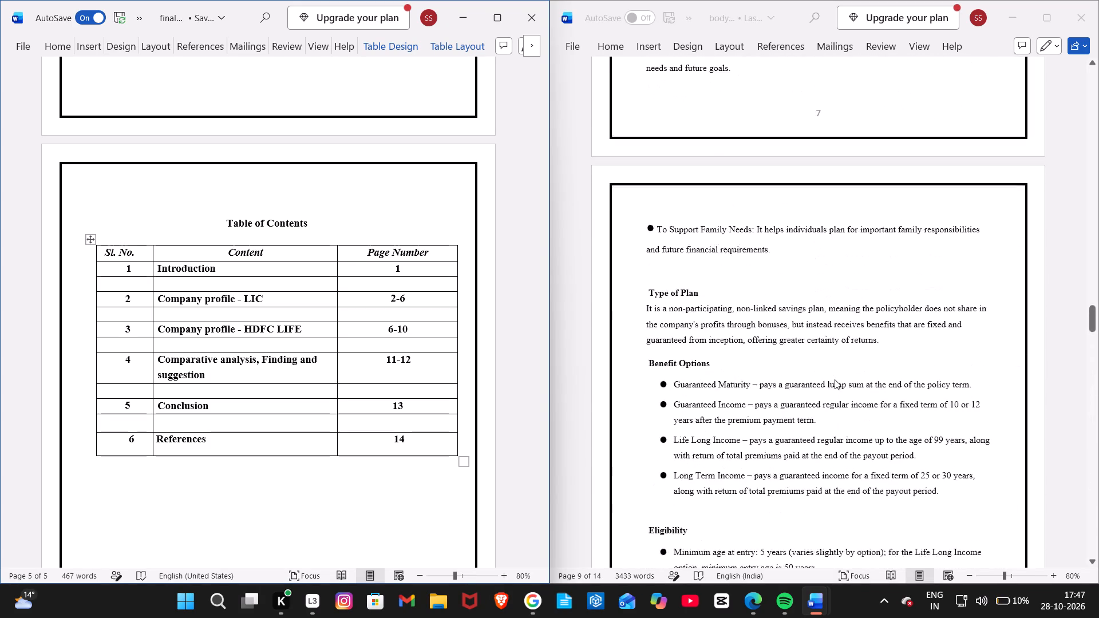
{"action": "scroll", "coordinate": [835, 379], "scroll_direction": "up", "scroll_amount": 3}
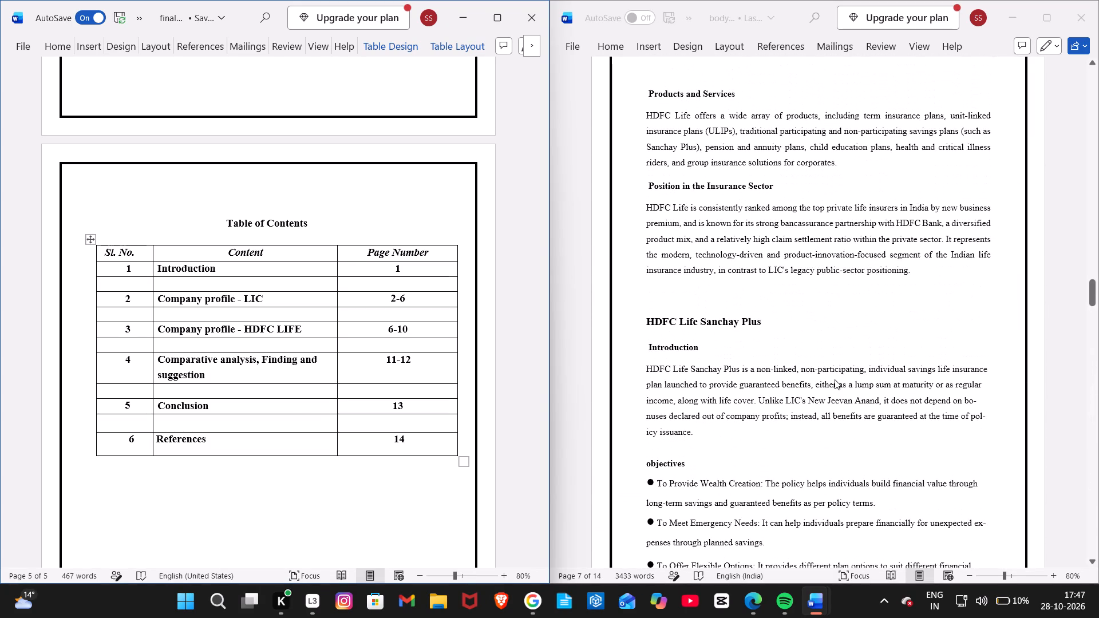
{"action": "scroll", "coordinate": [835, 379], "scroll_direction": "up", "scroll_amount": 4}
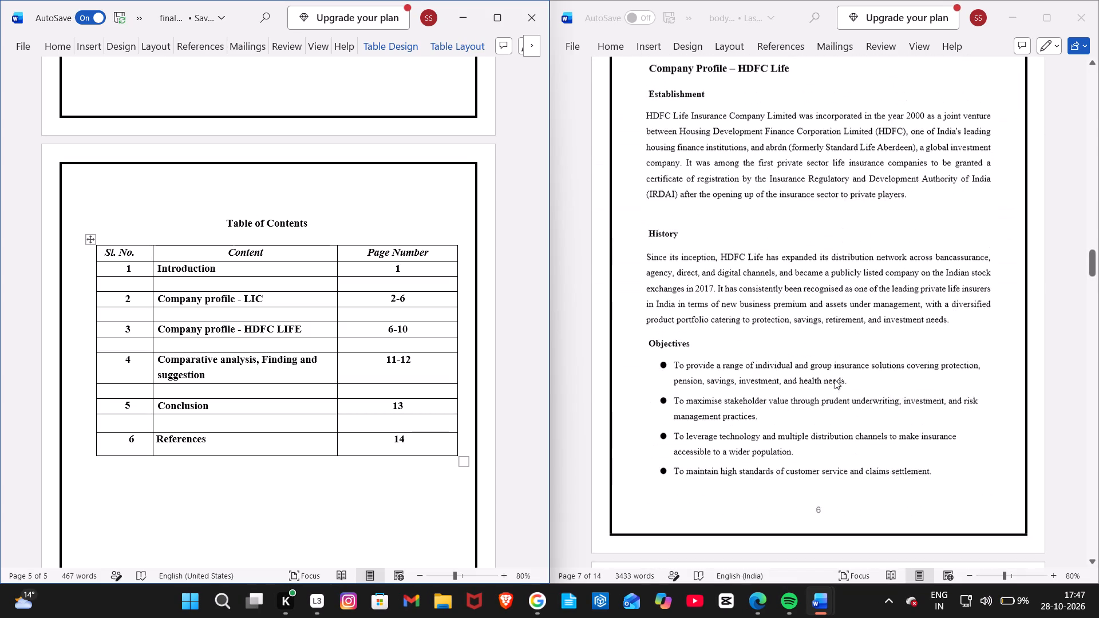
{"action": "scroll", "coordinate": [835, 379], "scroll_direction": "up", "scroll_amount": 7}
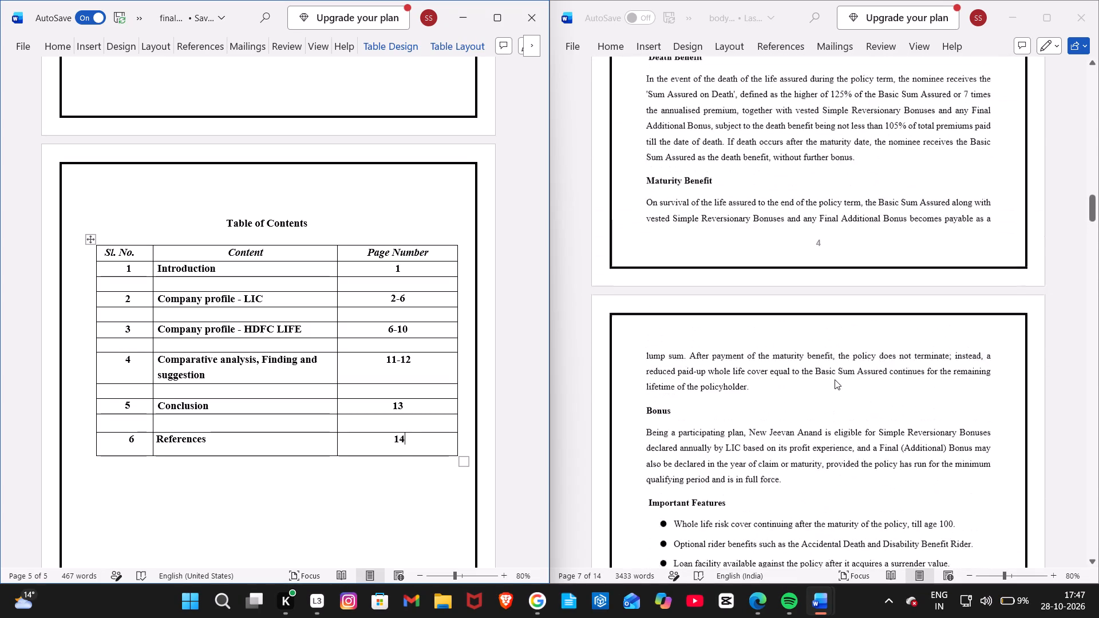
{"action": "scroll", "coordinate": [835, 379], "scroll_direction": "up", "scroll_amount": 6}
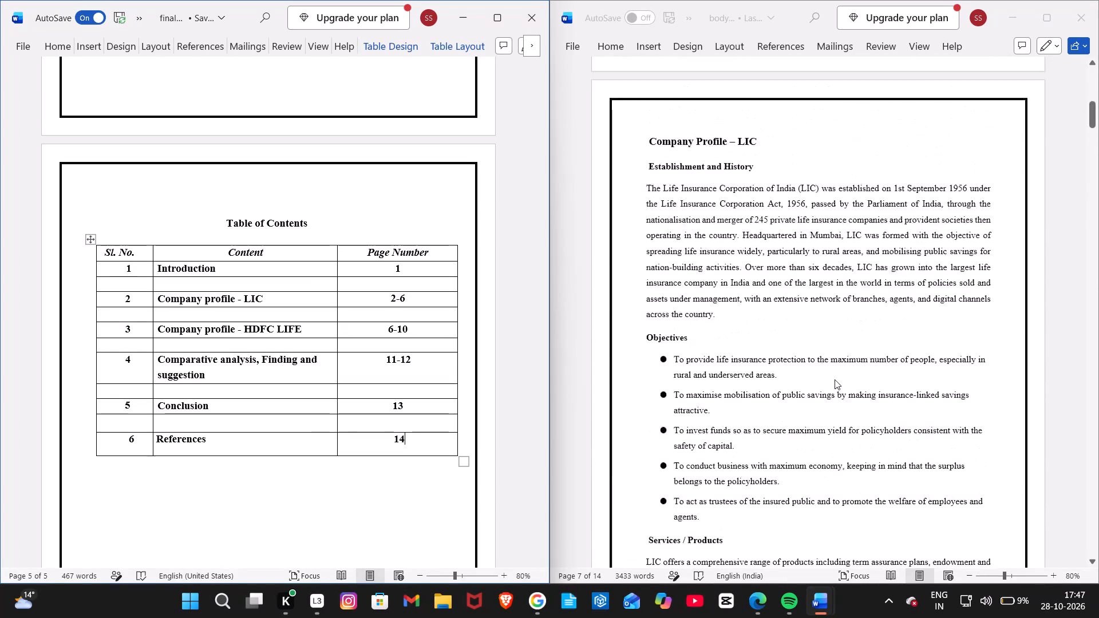
{"action": "scroll", "coordinate": [835, 379], "scroll_direction": "up", "scroll_amount": 4}
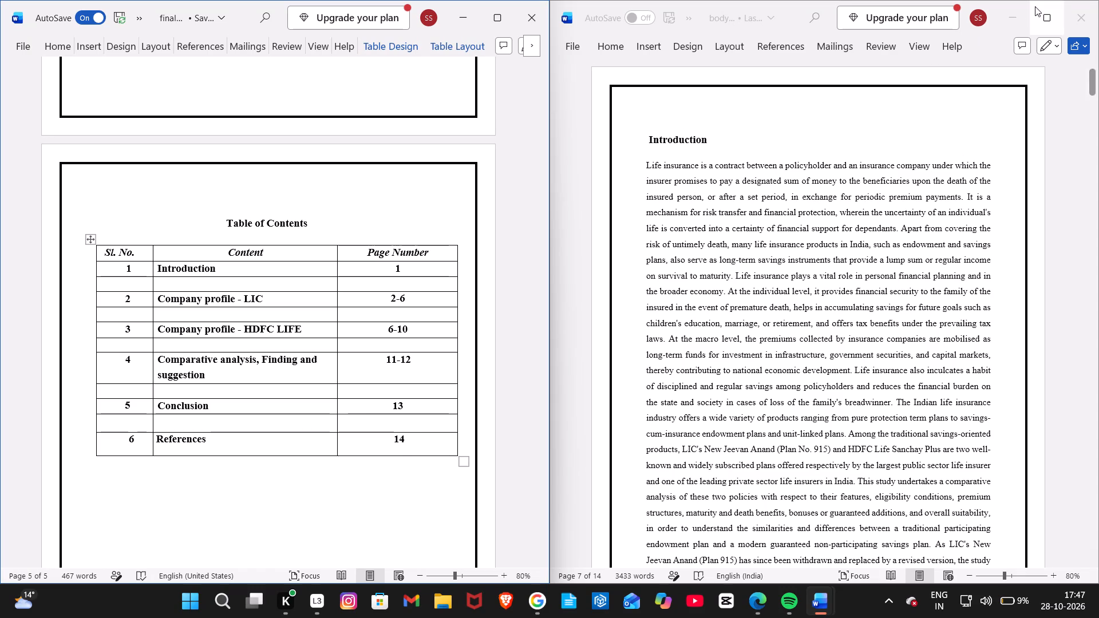
Minimize the body document and maximize the final front page-LIC document containing the Table of Contents.
{"action": "left_click", "coordinate": [1012, 13]}
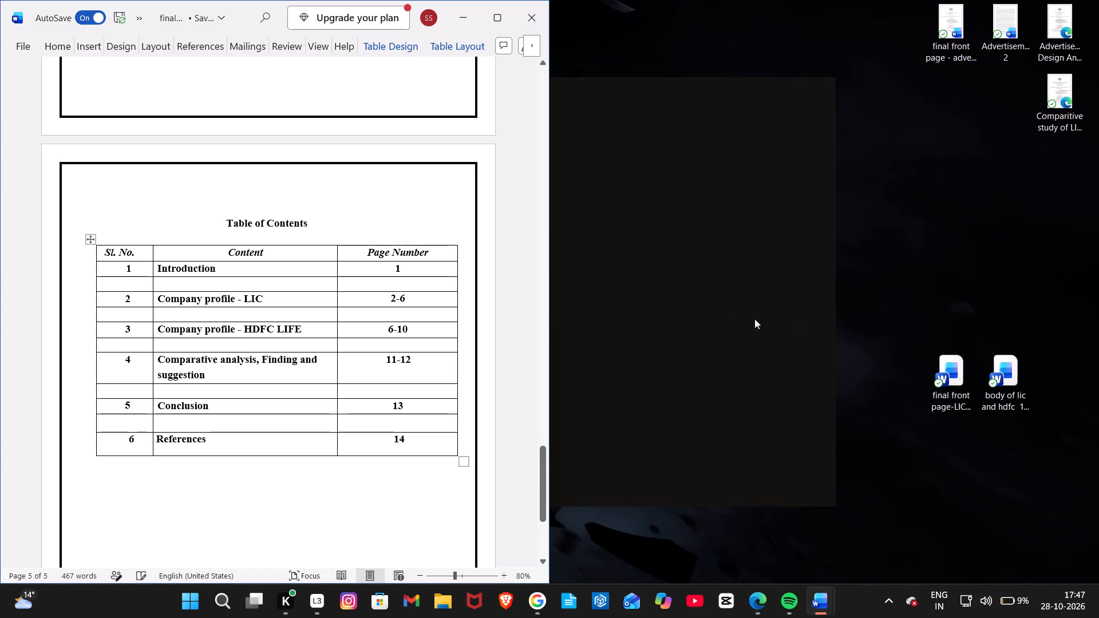
{"action": "left_click", "coordinate": [503, 10]}
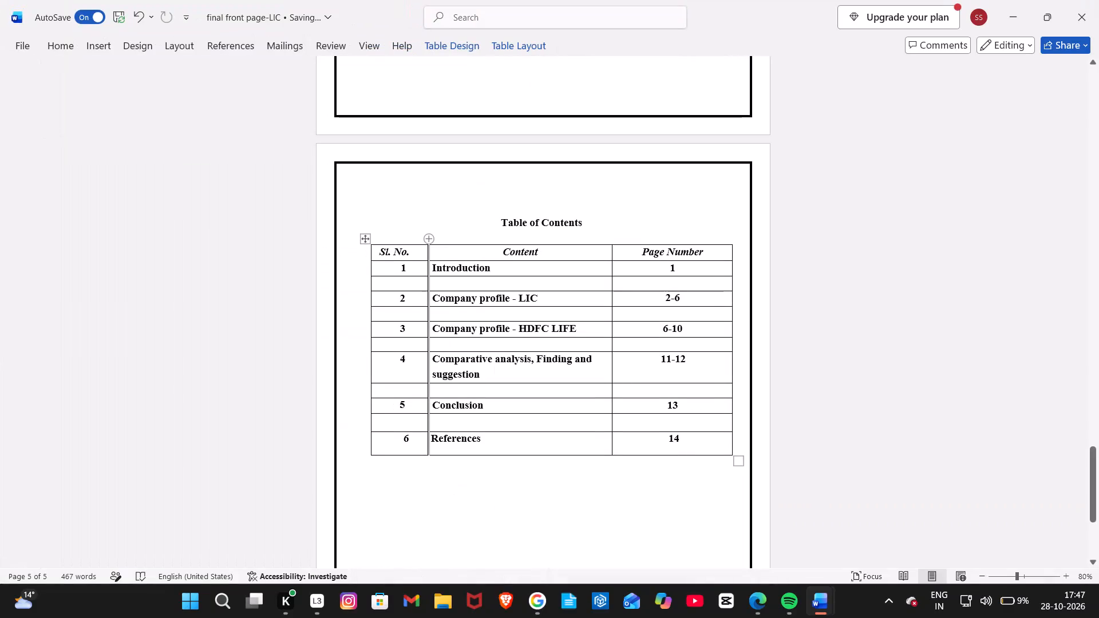
{"action": "scroll", "coordinate": [434, 232], "scroll_direction": "up", "scroll_amount": 1}
{"action": "scroll", "coordinate": [434, 232], "scroll_direction": "down", "scroll_amount": 1}
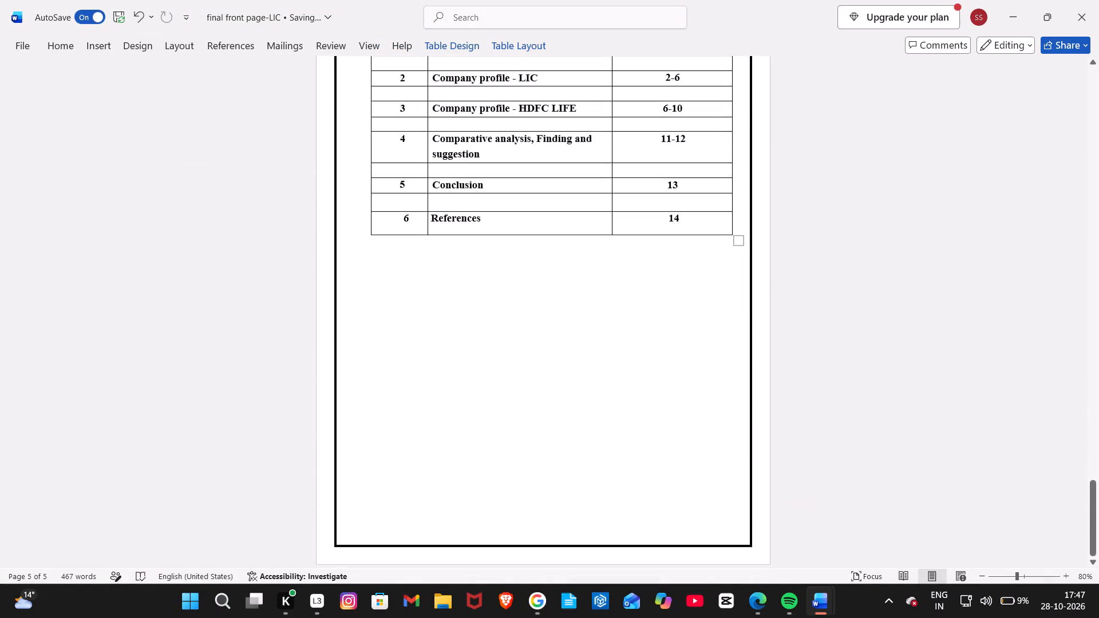
{"action": "left_click", "coordinate": [61, 40]}
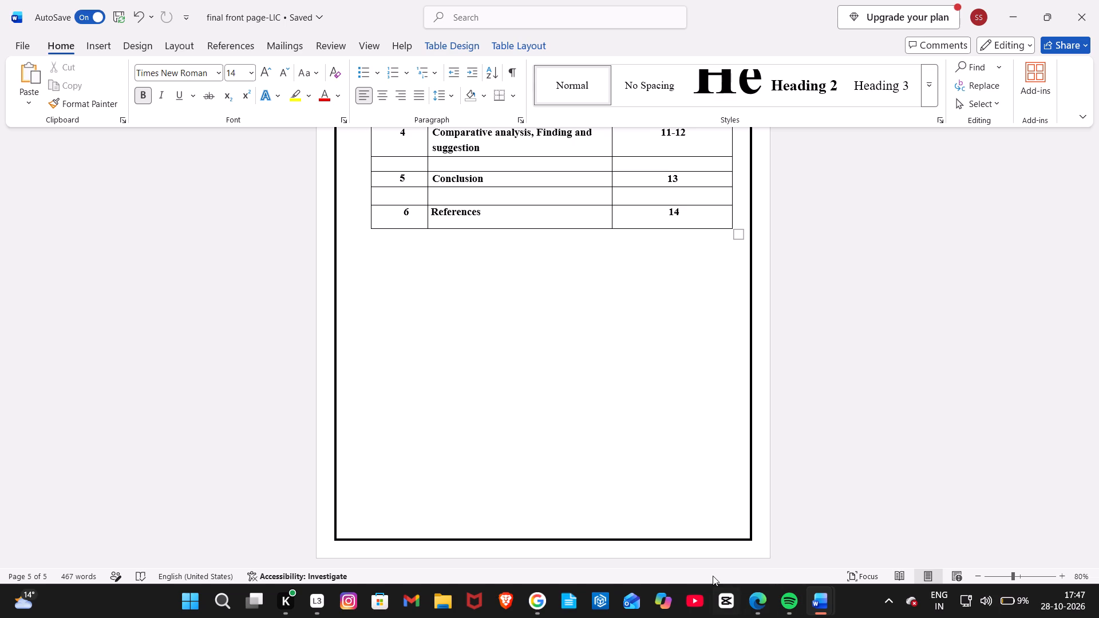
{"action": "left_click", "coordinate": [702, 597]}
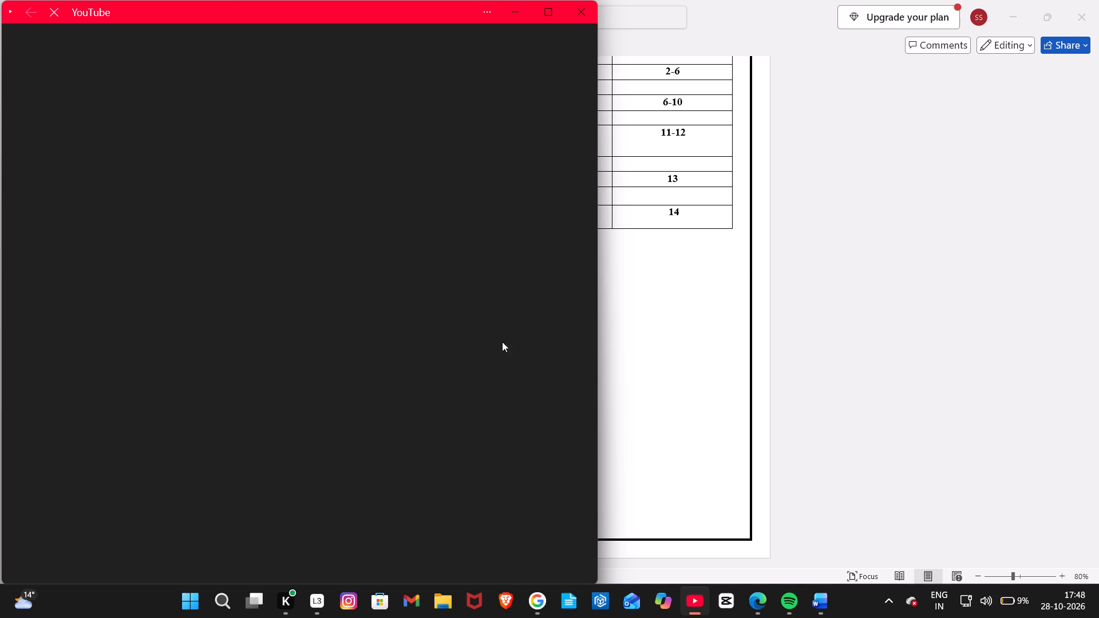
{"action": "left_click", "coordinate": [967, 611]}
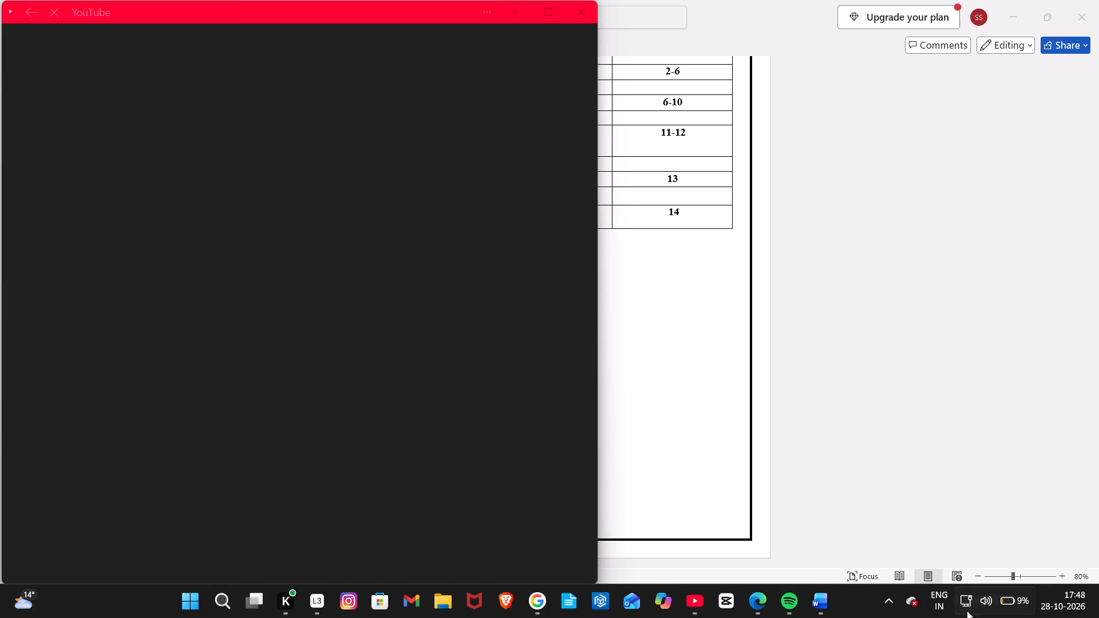